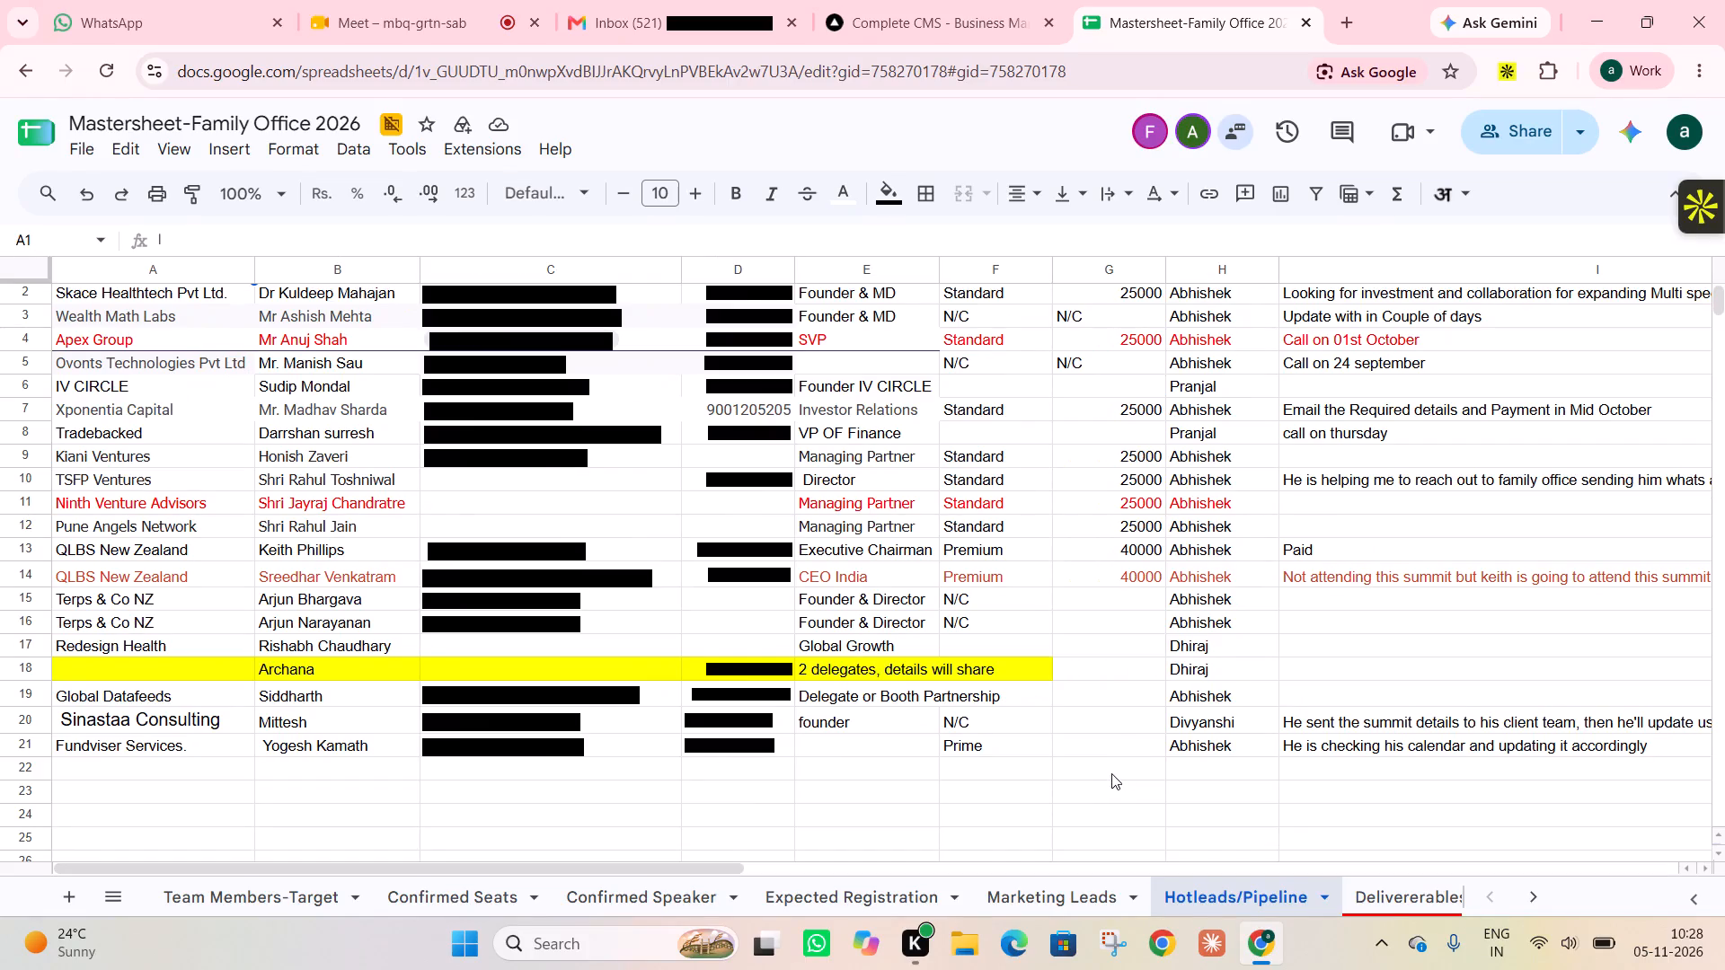
# Review the leads in the Hotleads/Pipeline sheet, including their roles, pass categories, amounts, assigned team members and follow-up notes.
pyautogui.hscroll(1, 1063, 775)
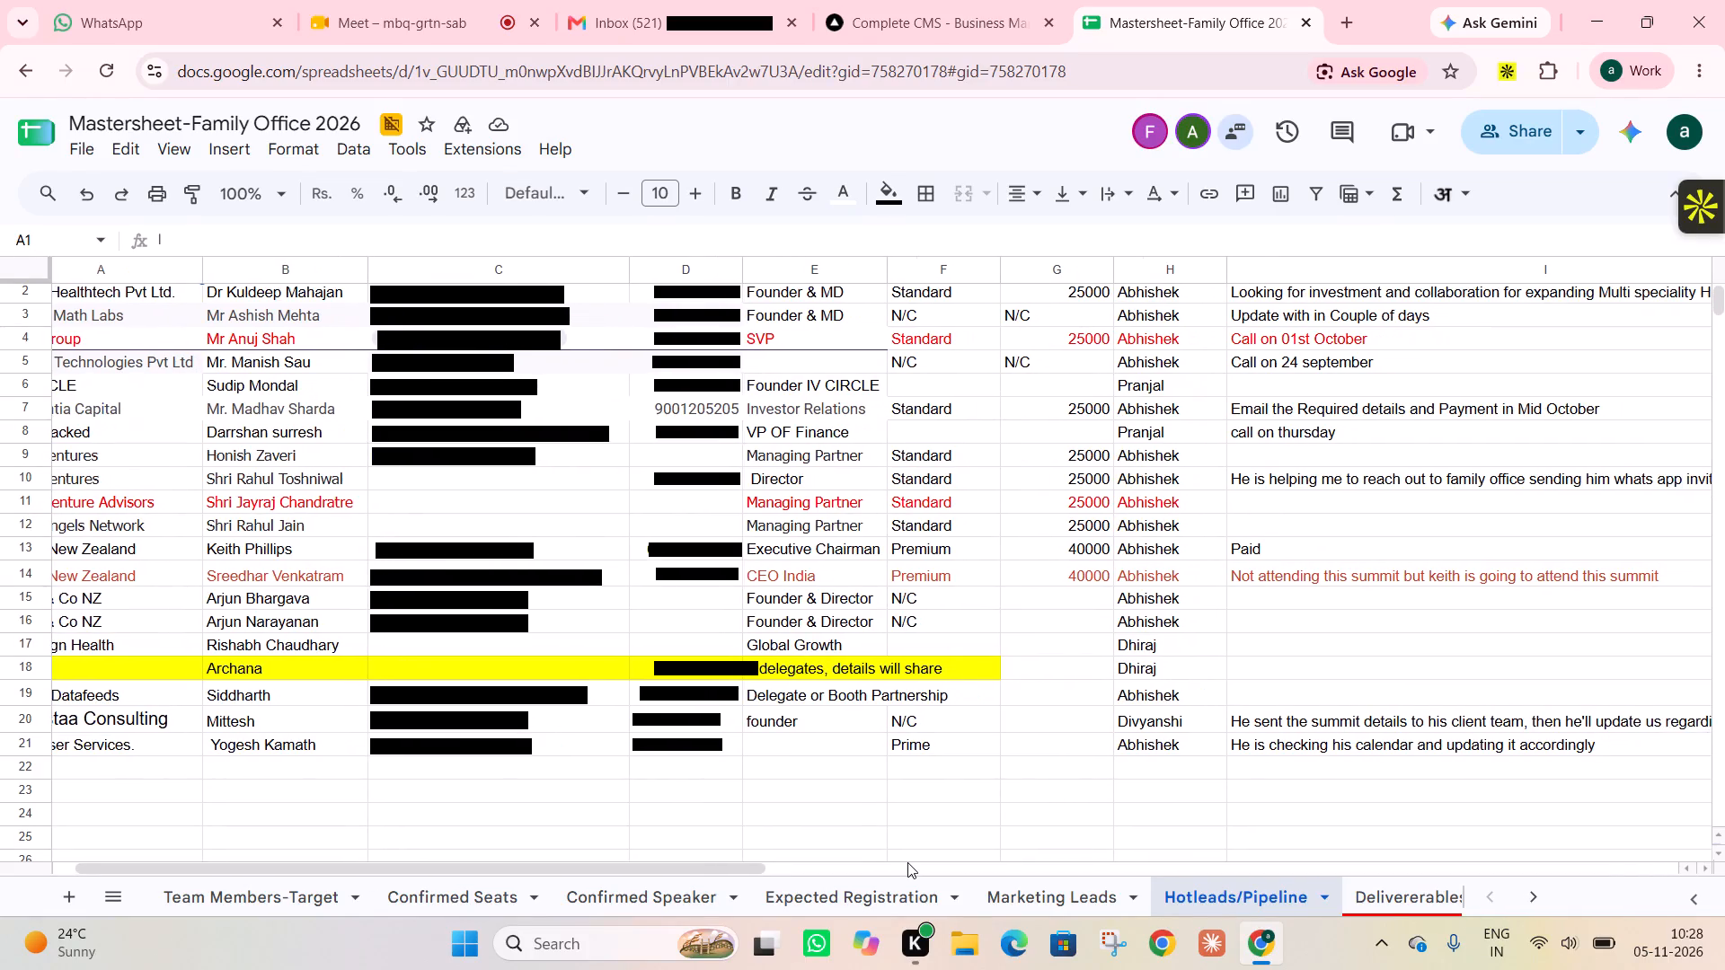
pyautogui.hscroll(1, 907, 862)
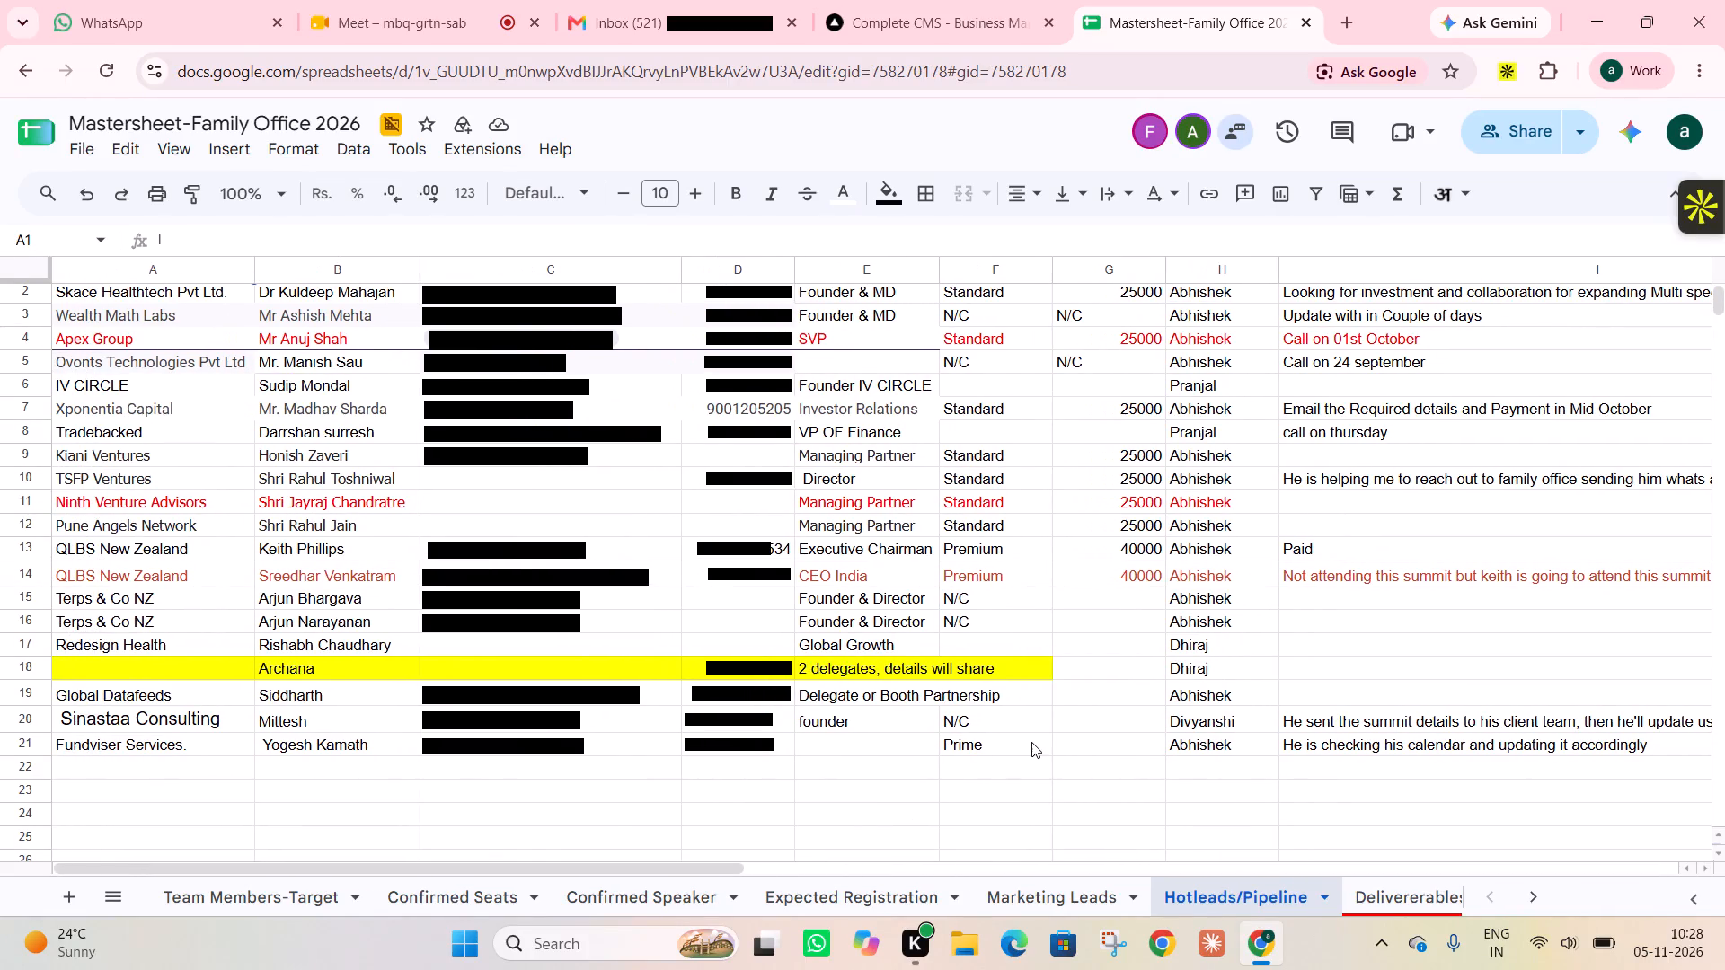
pyautogui.hscroll(-4, 1031, 742)
pyautogui.hscroll(1, 1031, 742)
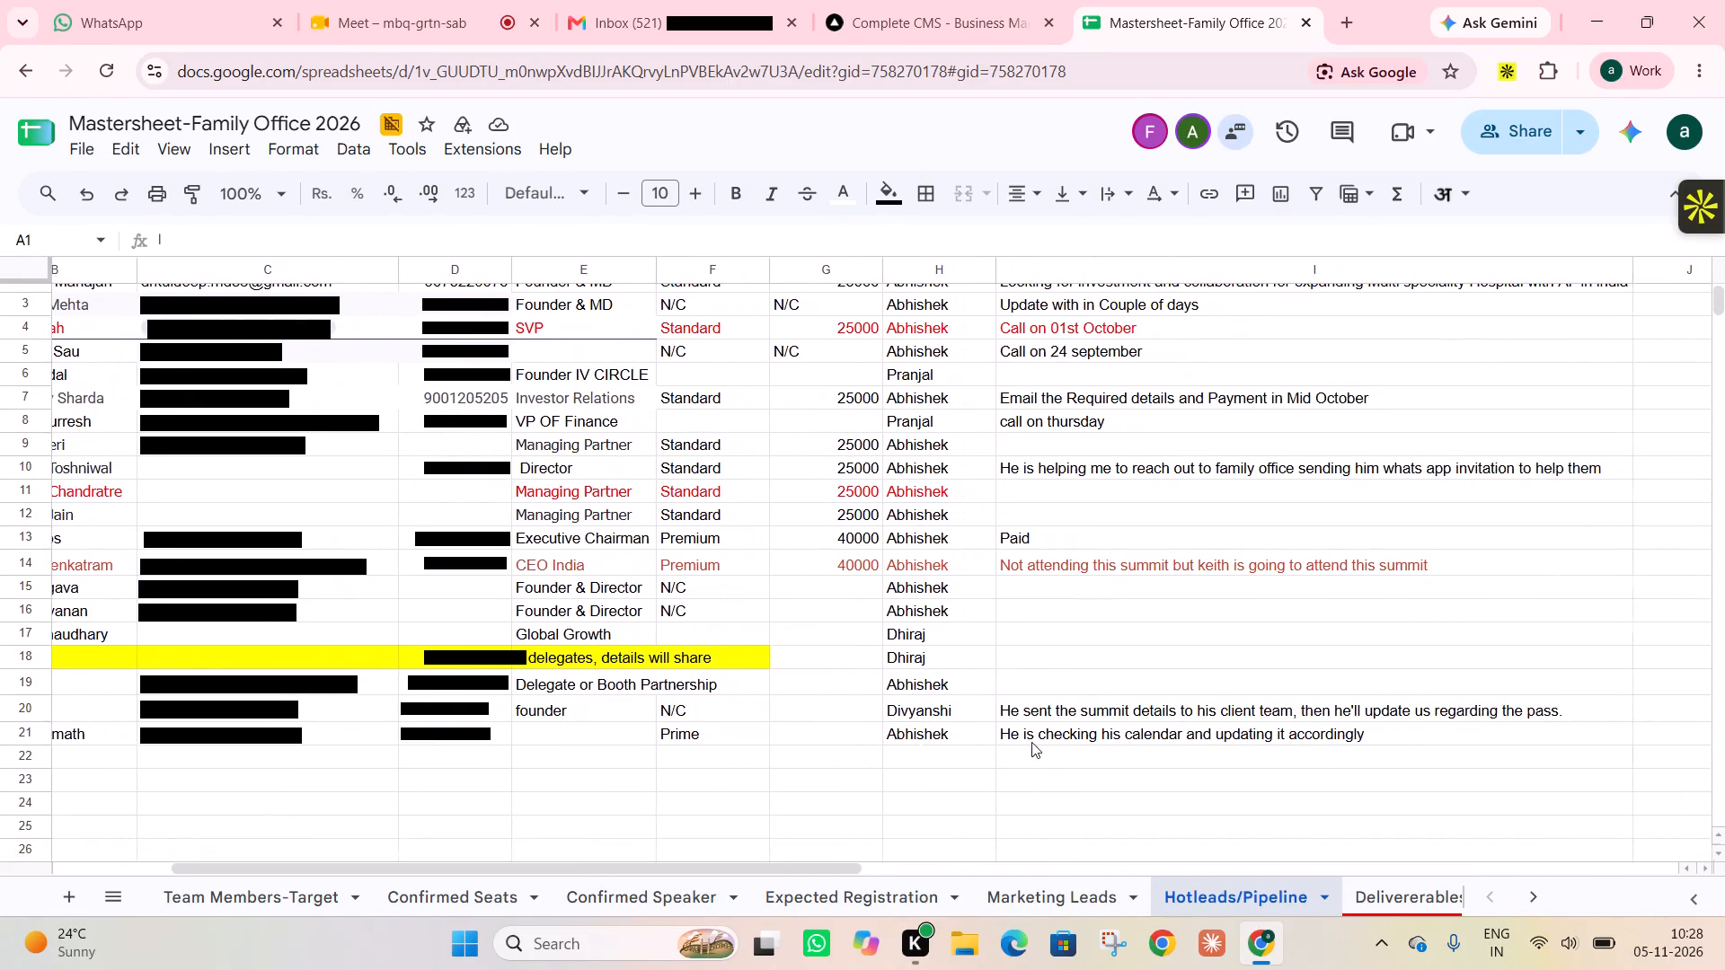
pyautogui.hscroll(2, 1031, 742)
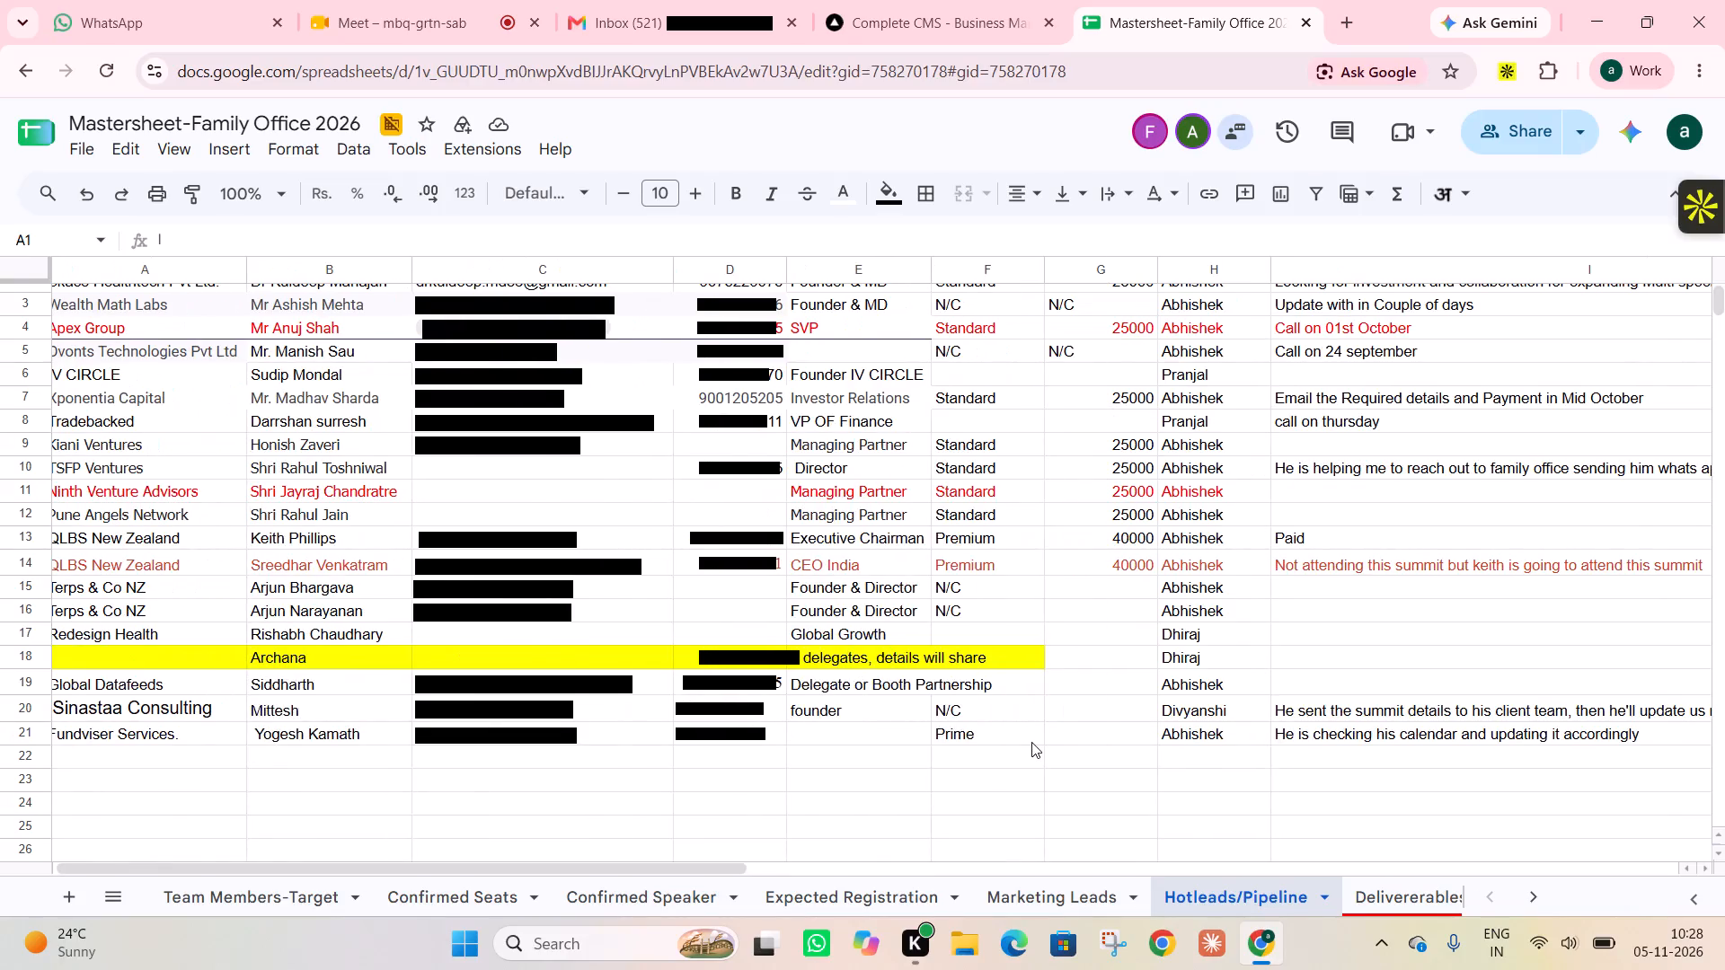
pyautogui.click(1031, 742)
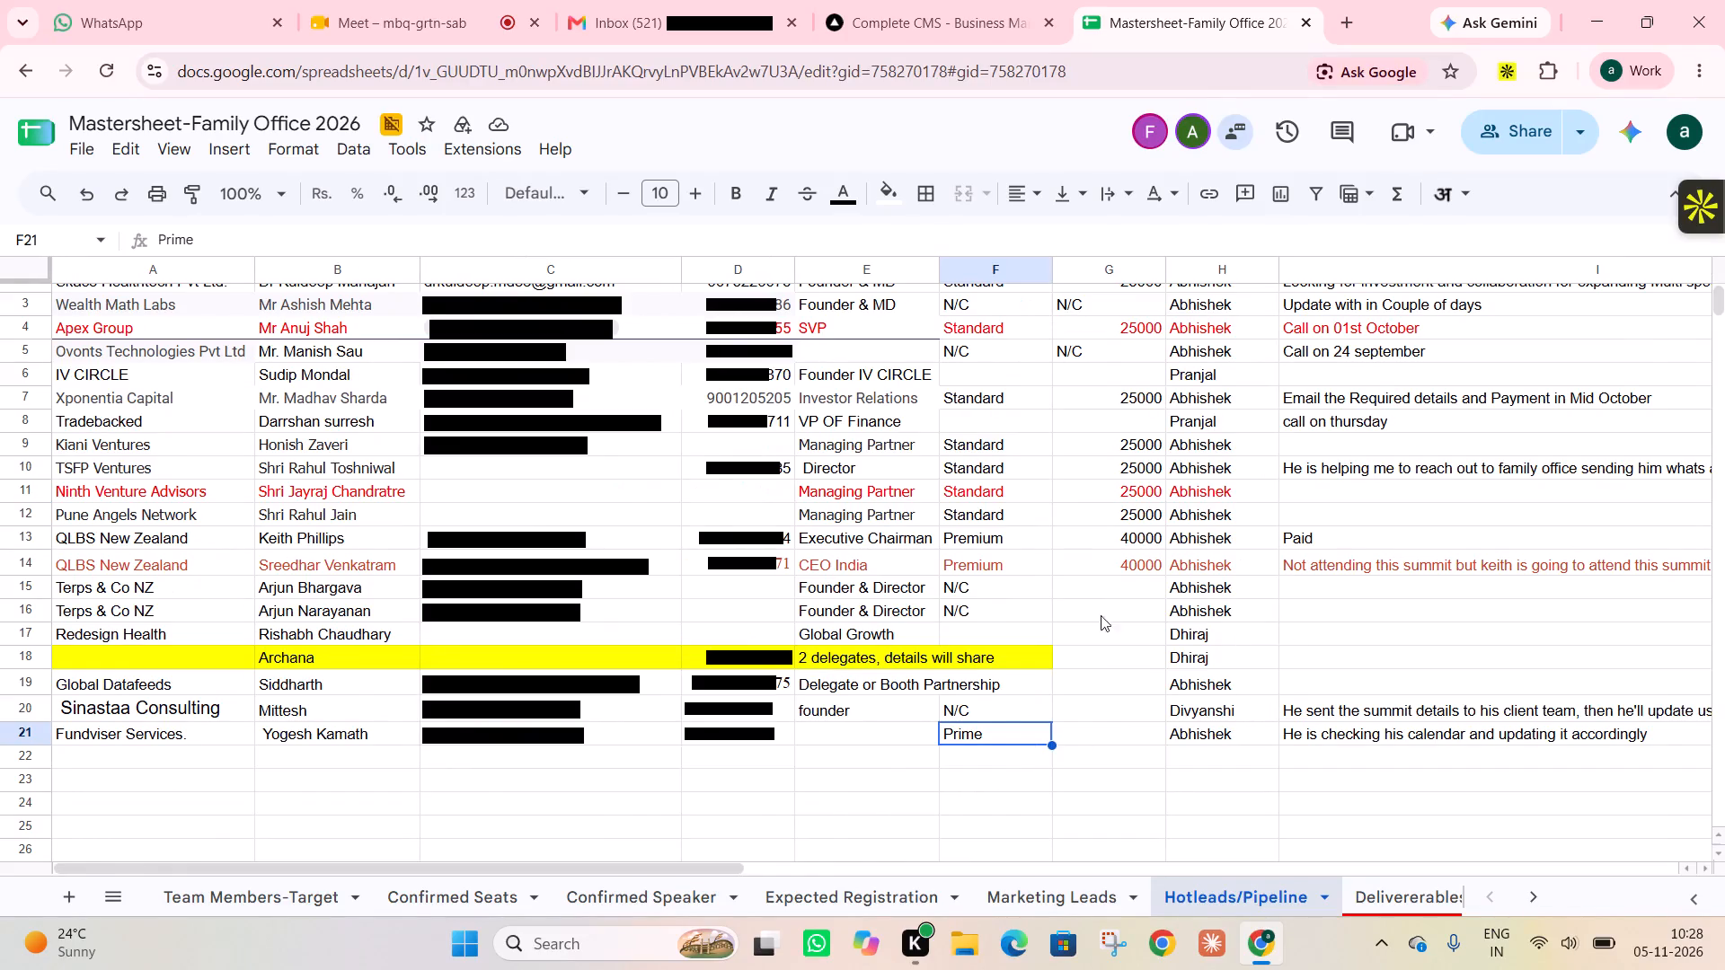
pyautogui.moveTo(771, 768); pyautogui.dragTo(1205, 769)
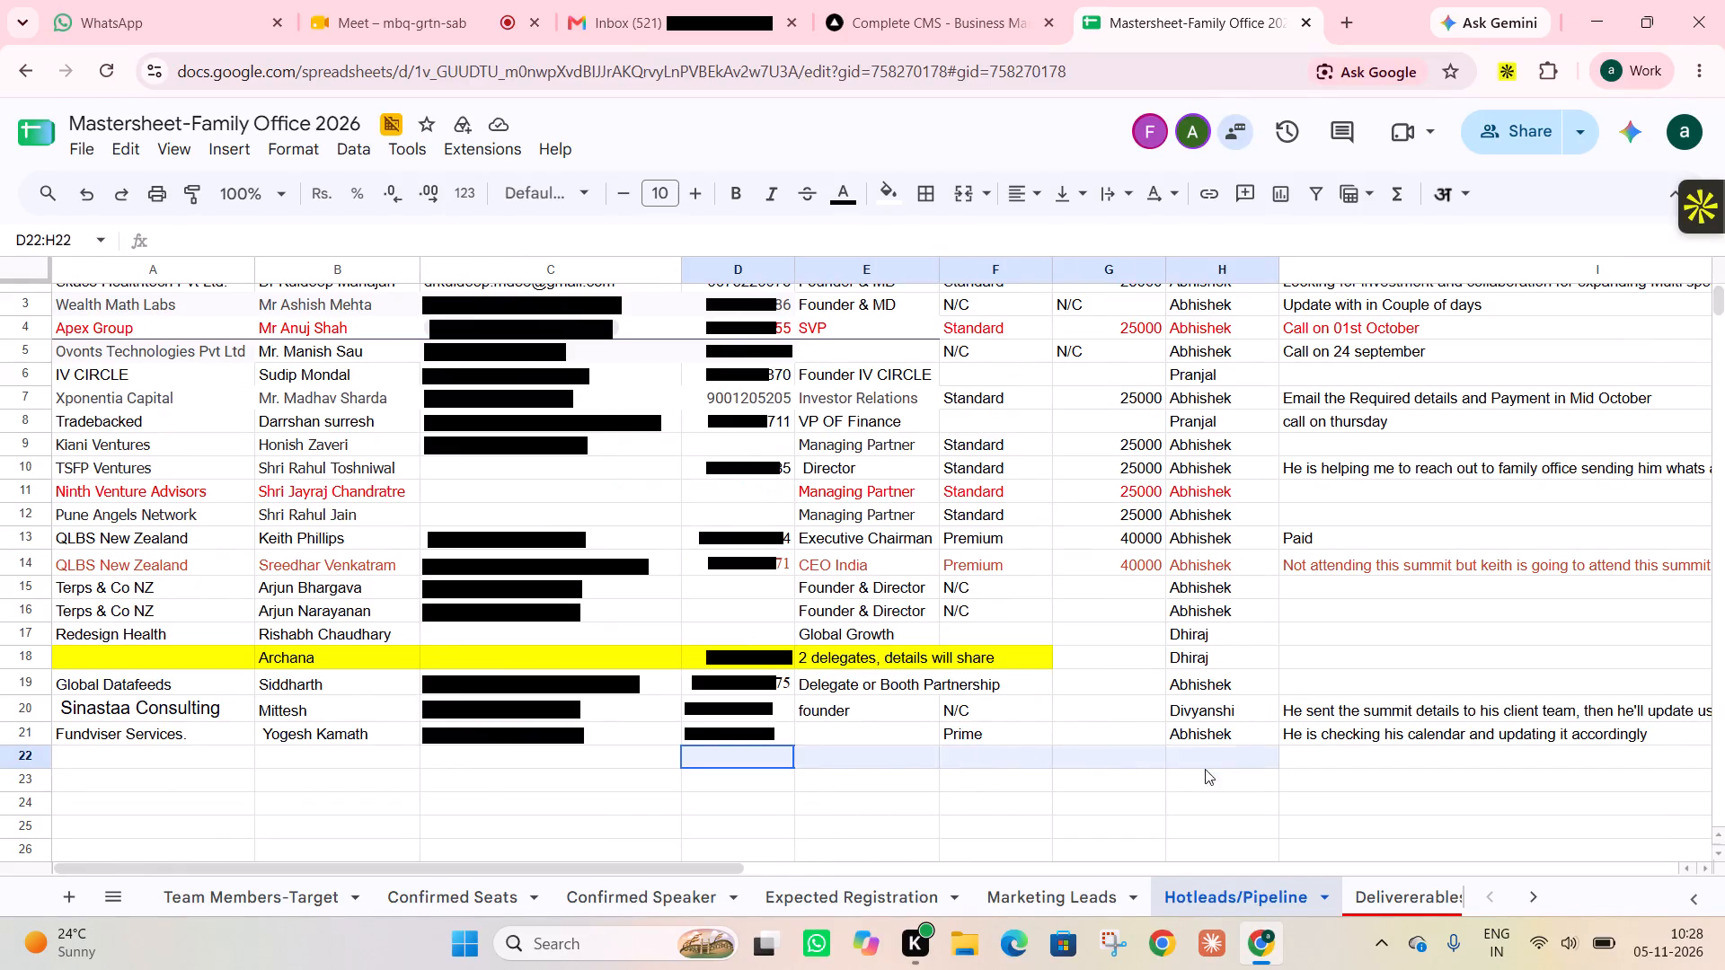
pyautogui.moveTo(1205, 769); pyautogui.dragTo(1281, 817)
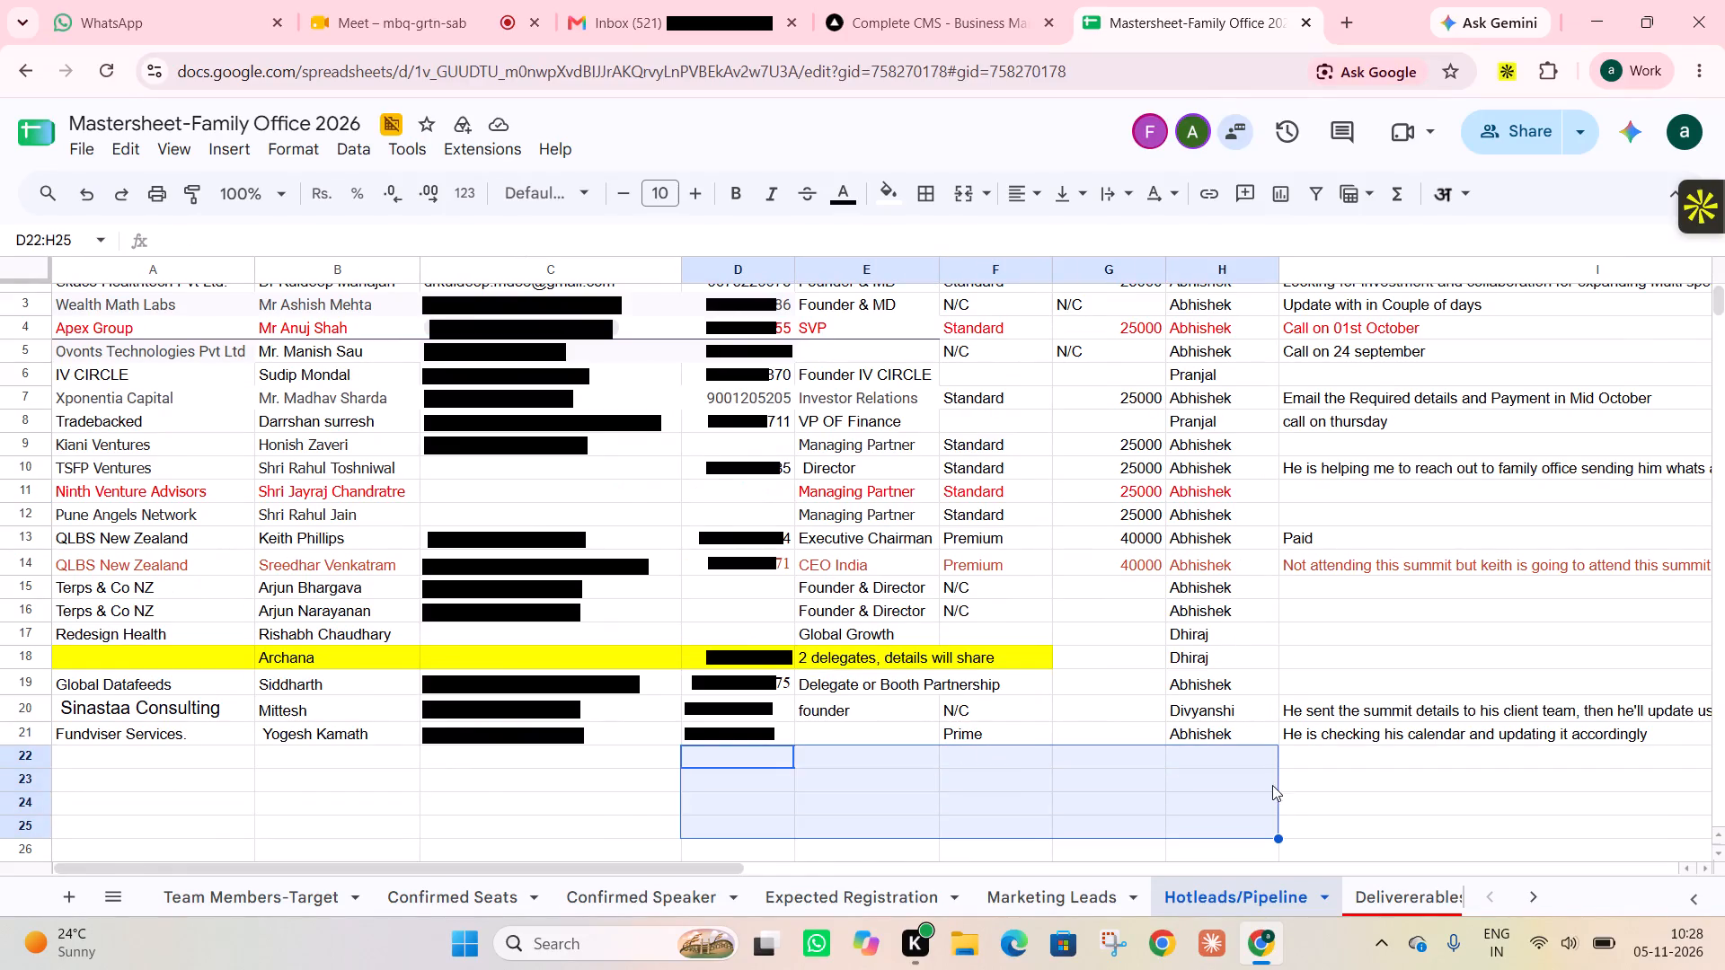
pyautogui.click(1182, 650)
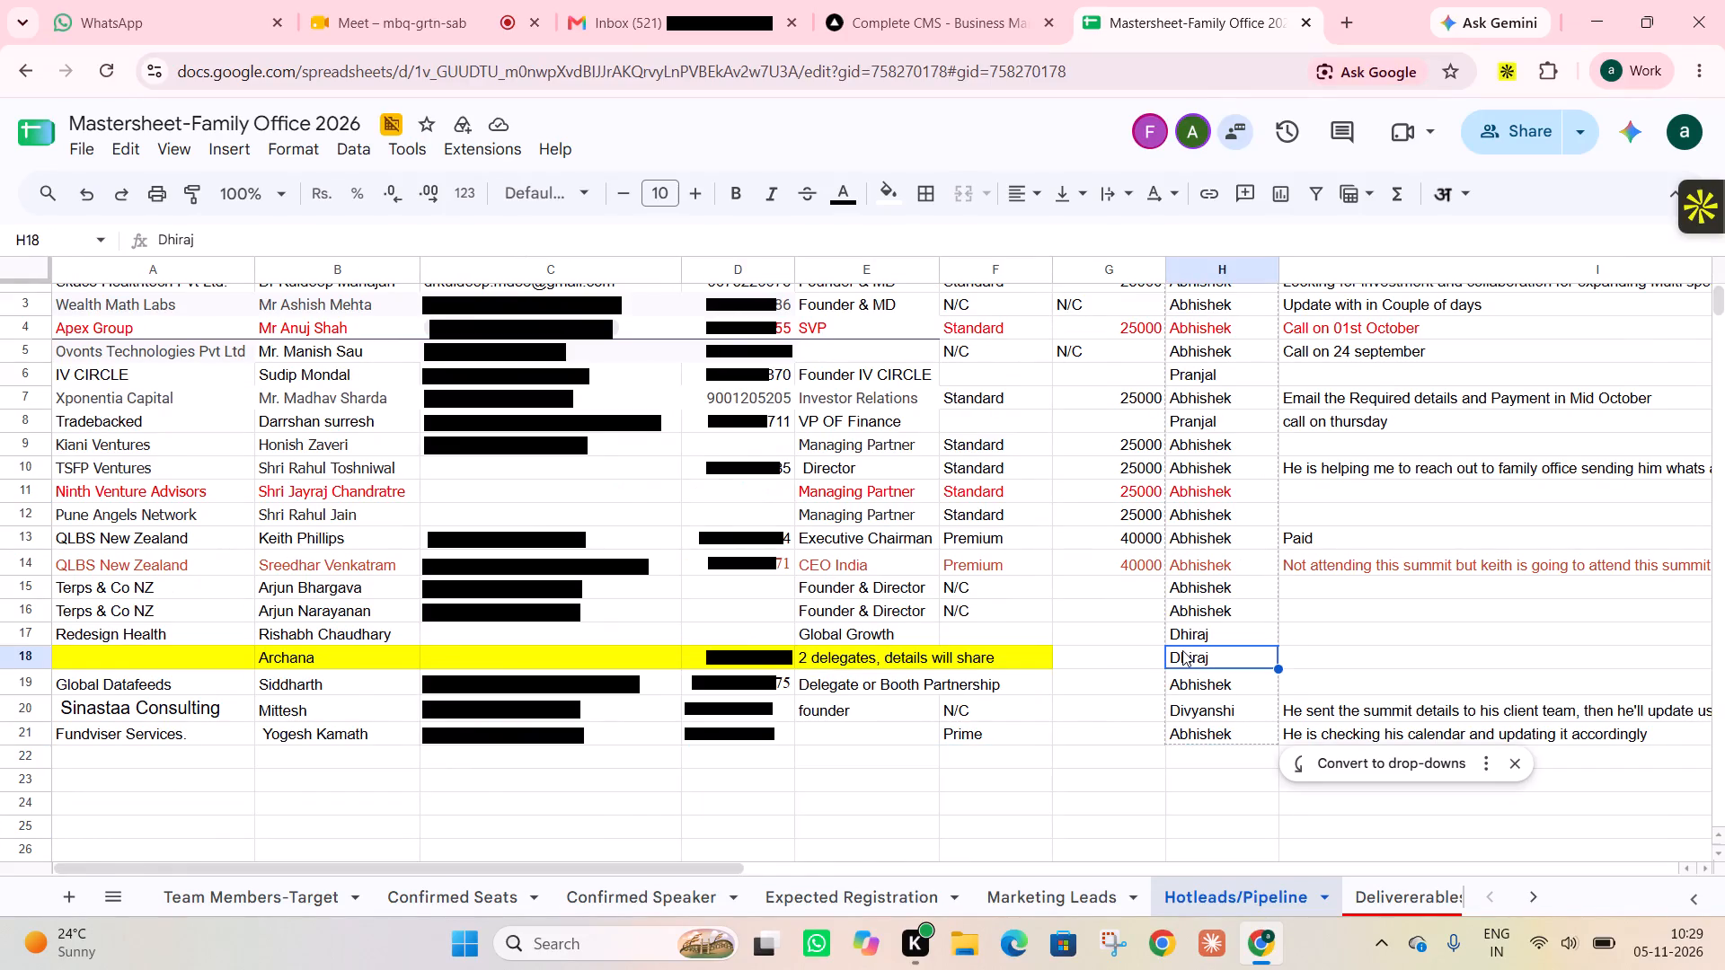
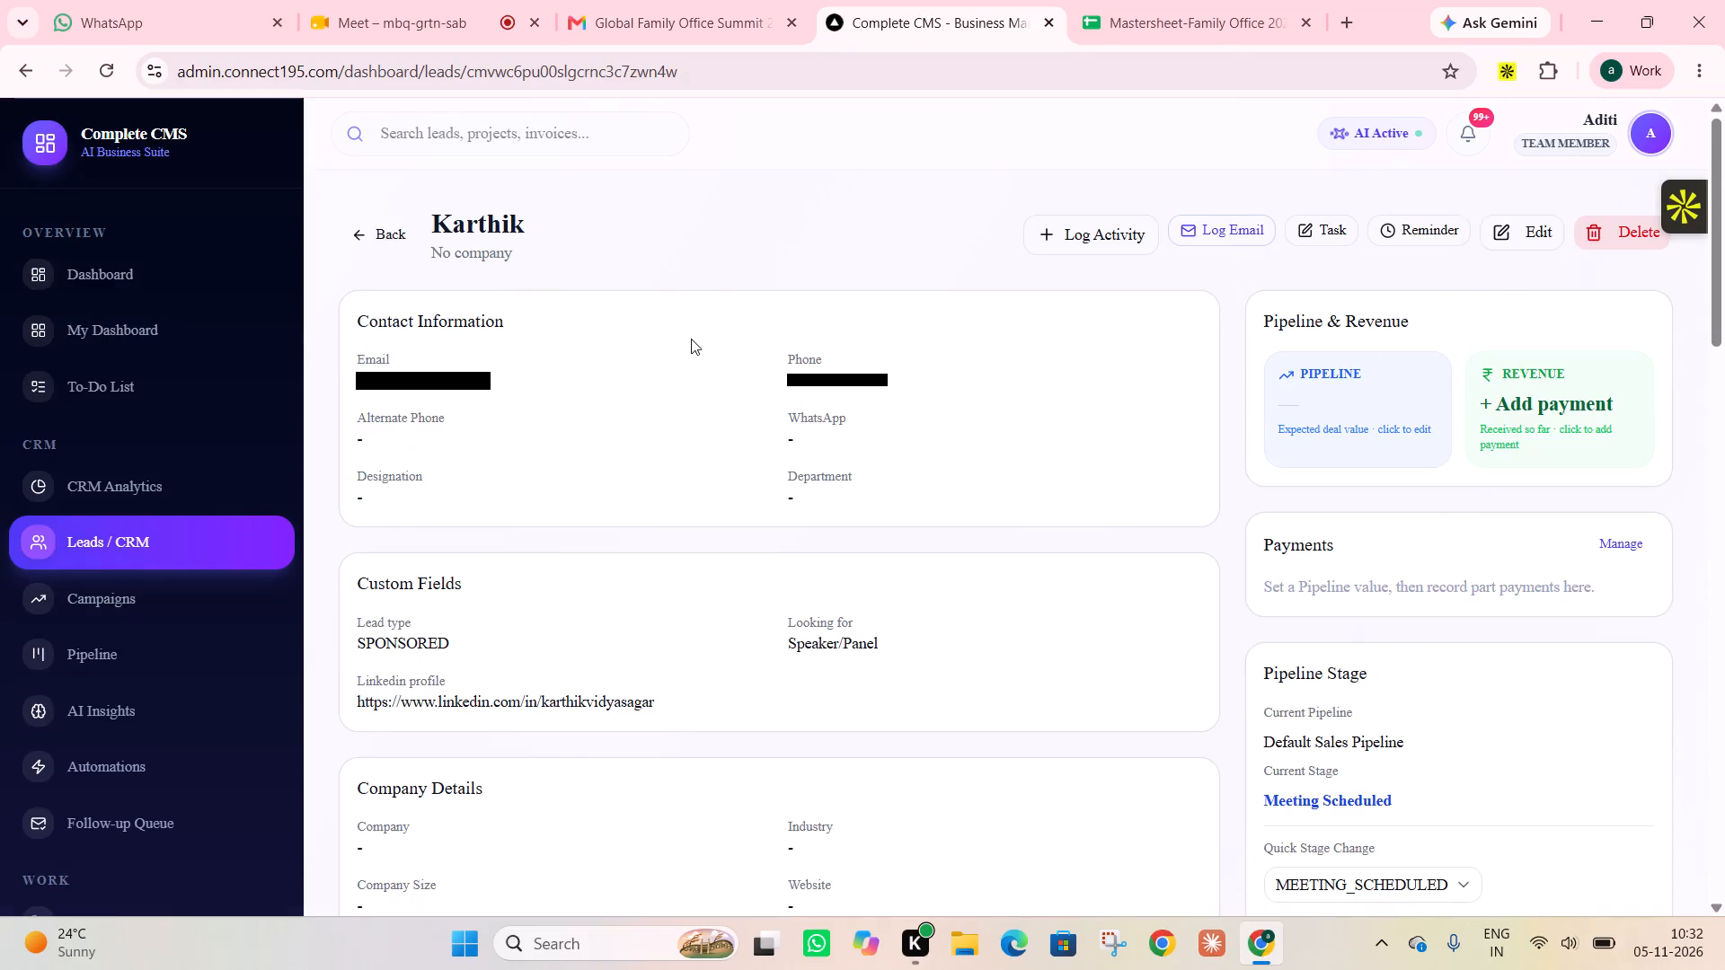
# Return to the campaign's lead list and set its status filter to all statuses.
pyautogui.click(366, 228)
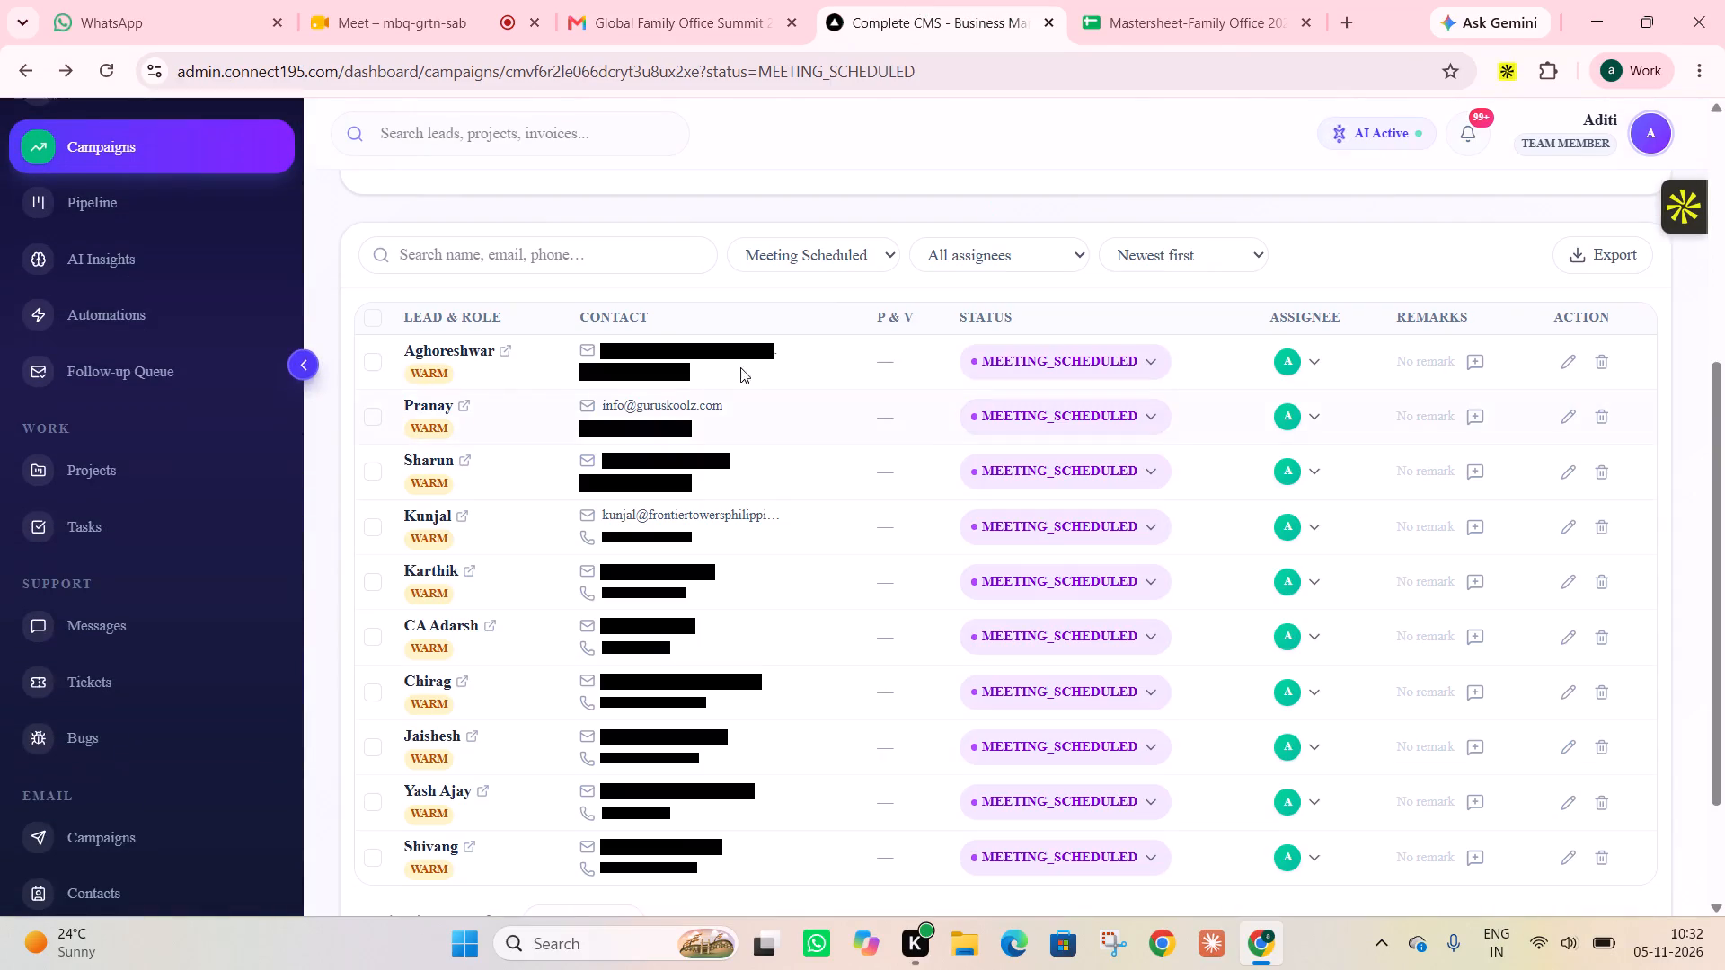
pyautogui.click(829, 260)
pyautogui.click(814, 294)
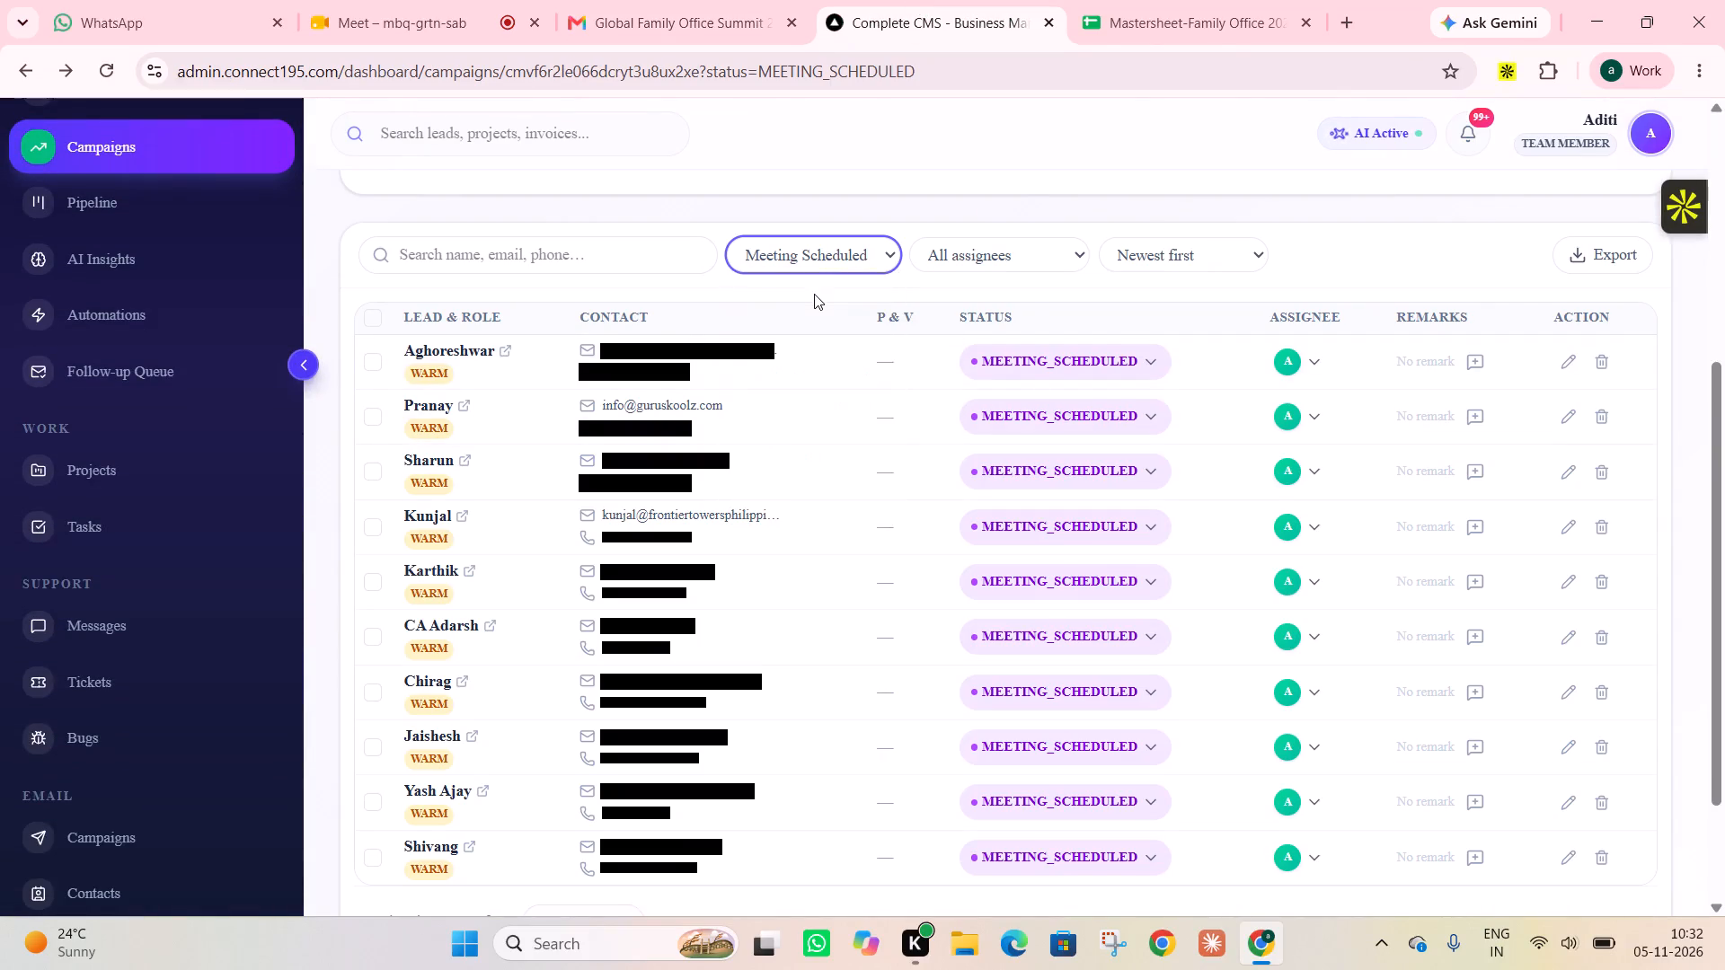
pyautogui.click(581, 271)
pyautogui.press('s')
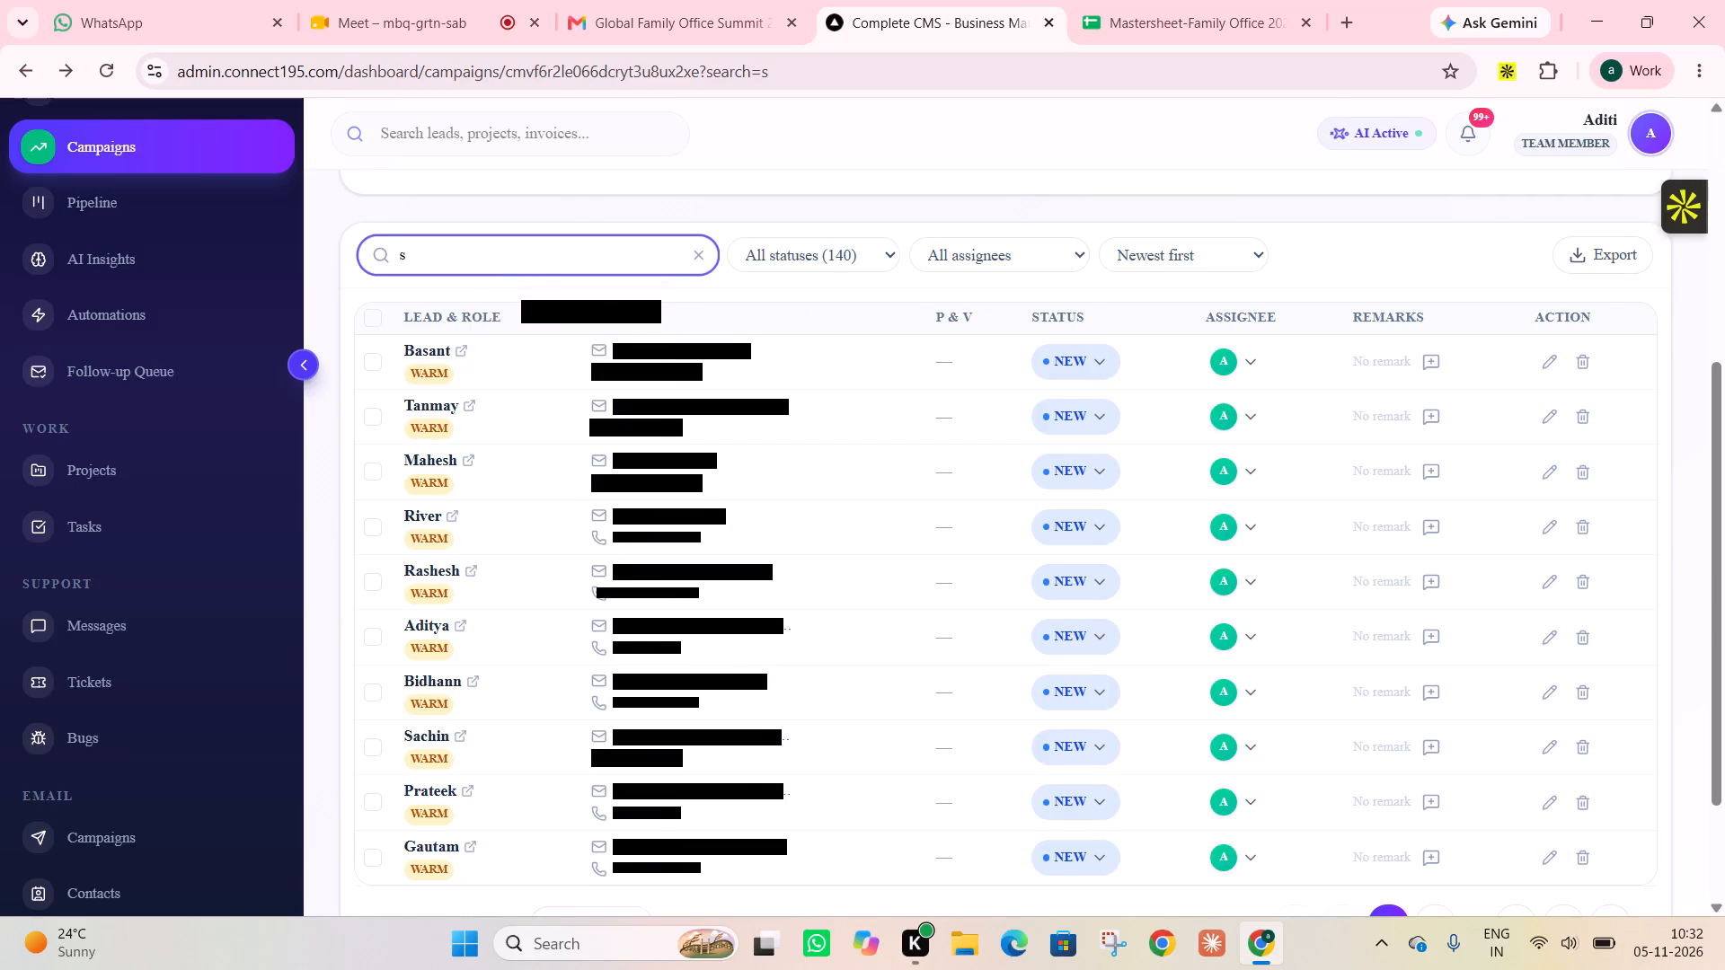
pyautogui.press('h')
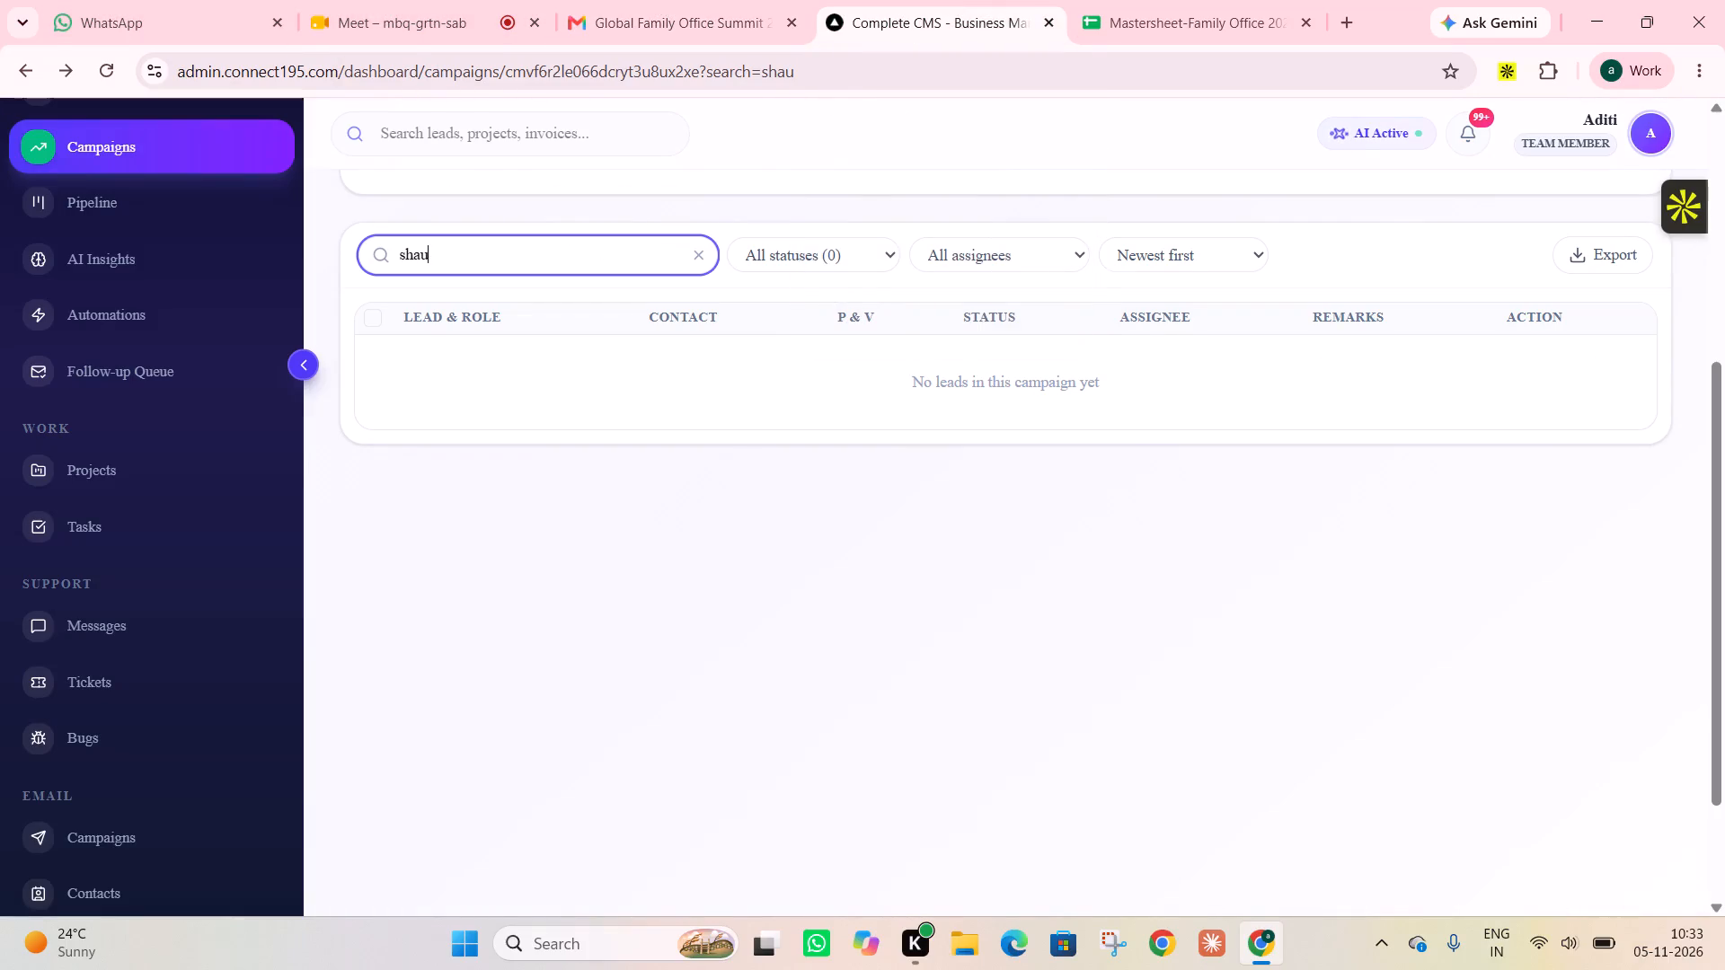
# Search the campaign's leads for "sou" and highlight the matching lead's phone number.
pyautogui.click(426, 250)
pyautogui.press('BackSpace')
pyautogui.press('BackSpace')
pyautogui.press('BackSpace')
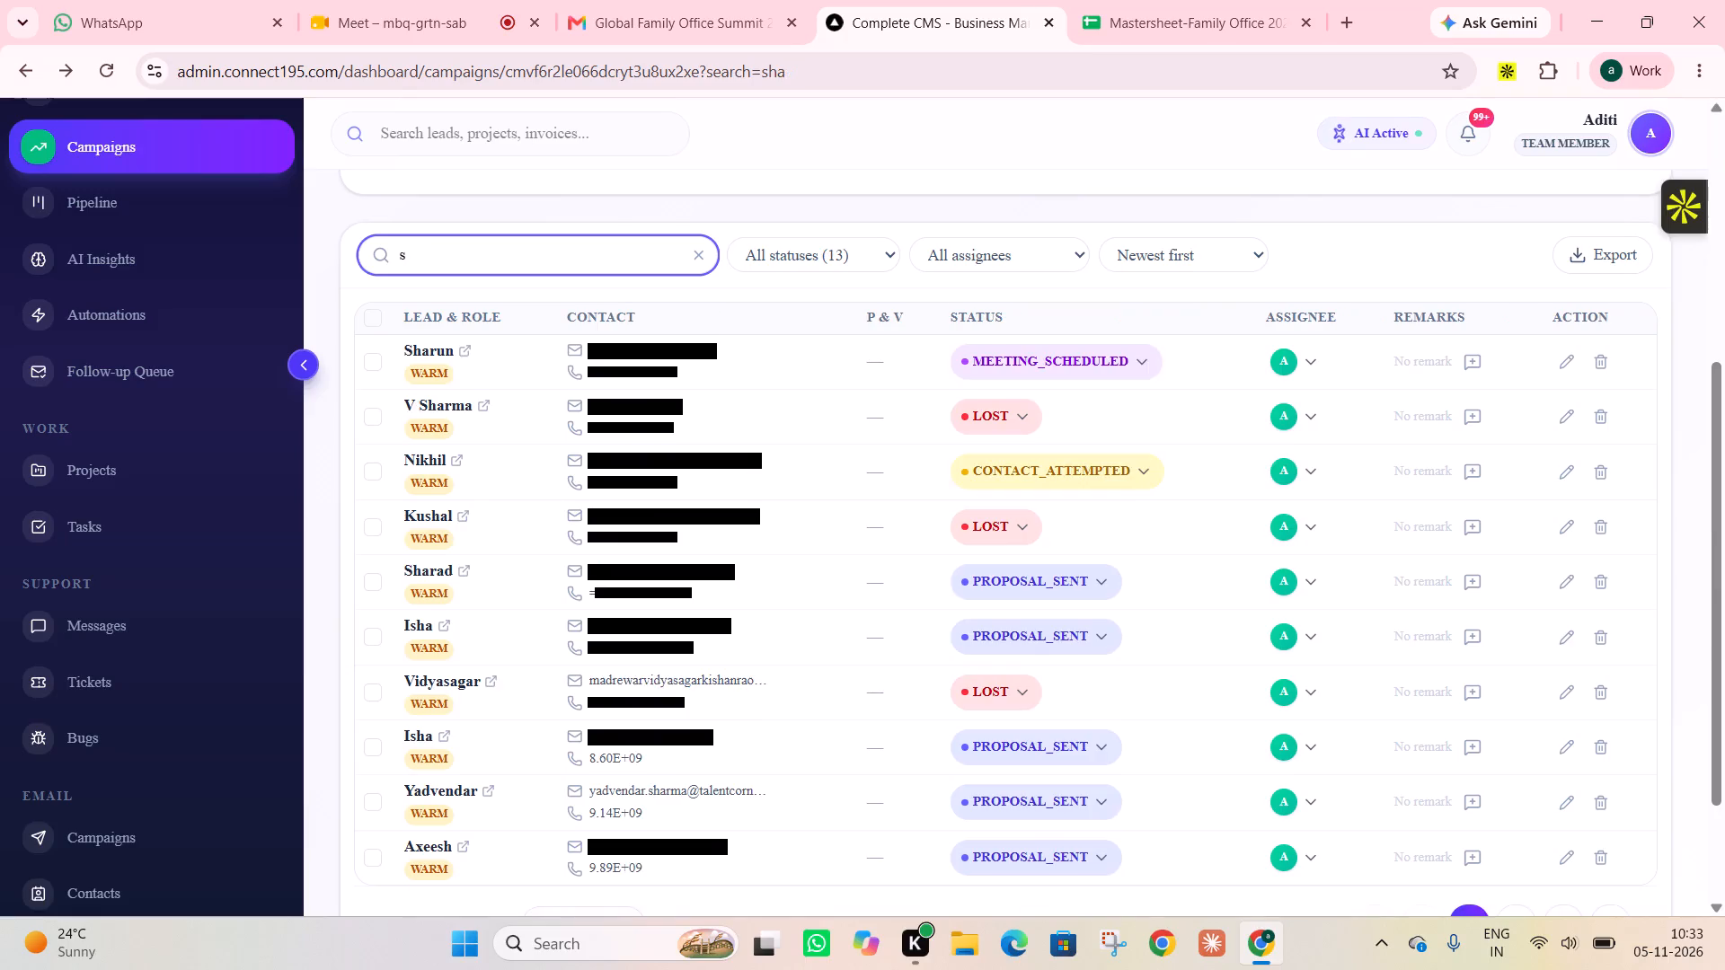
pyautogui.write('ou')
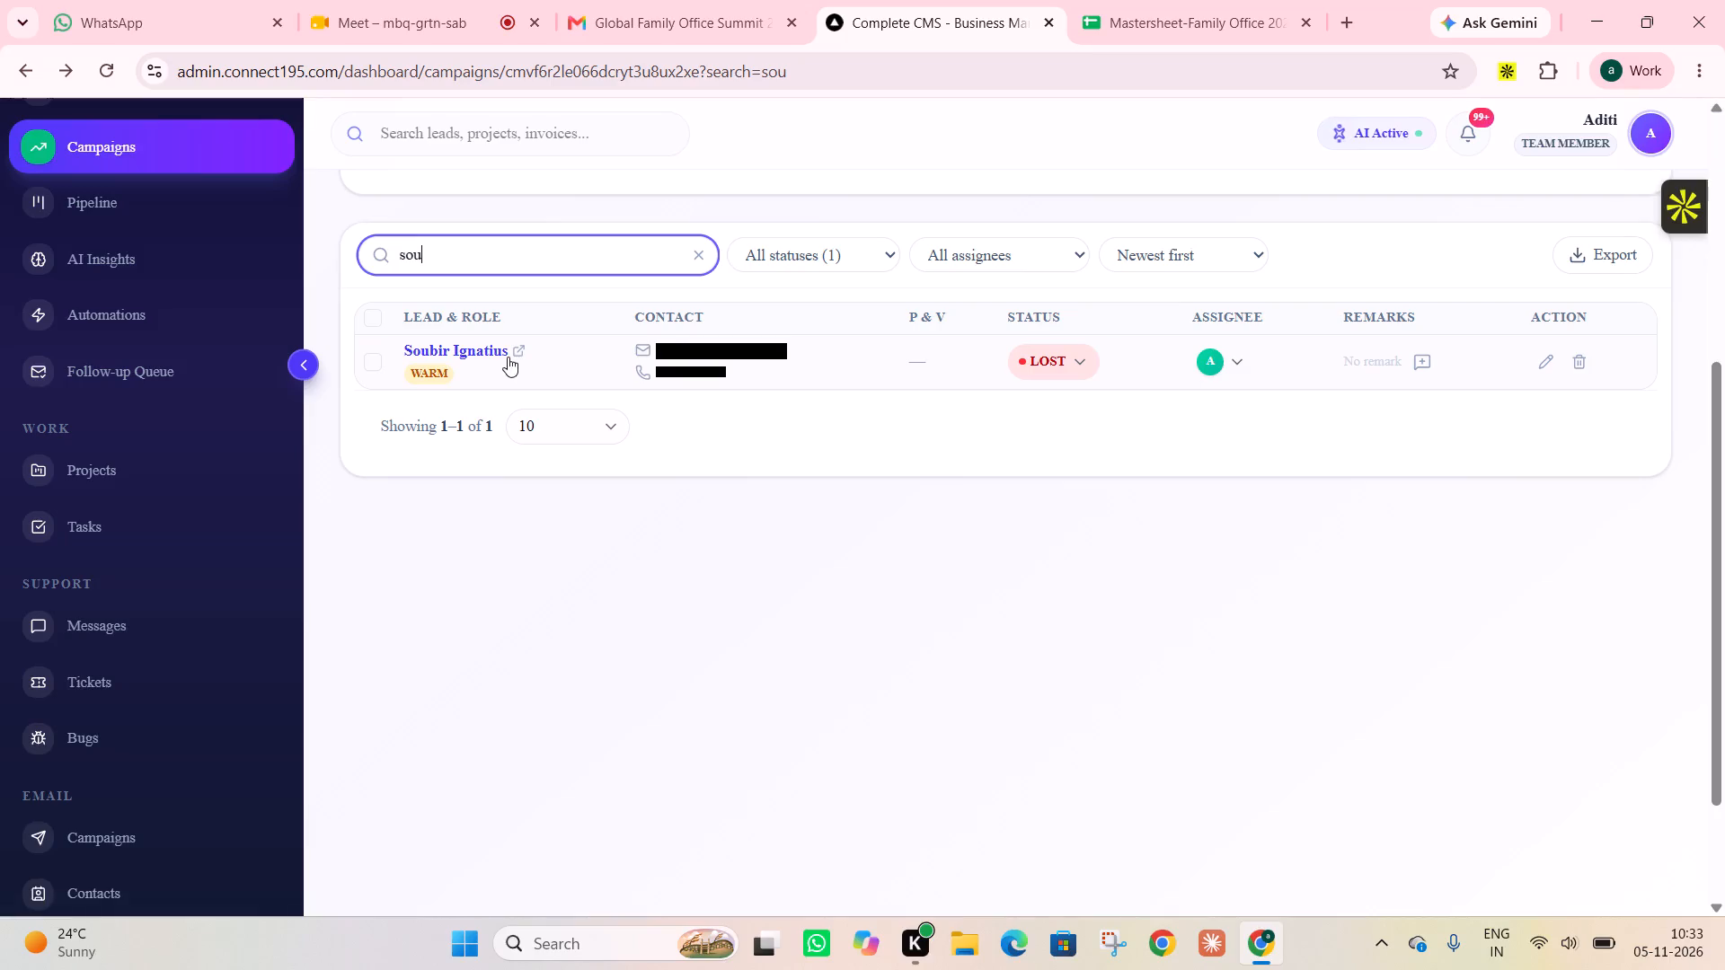
pyautogui.moveTo(658, 369); pyautogui.dragTo(729, 372)
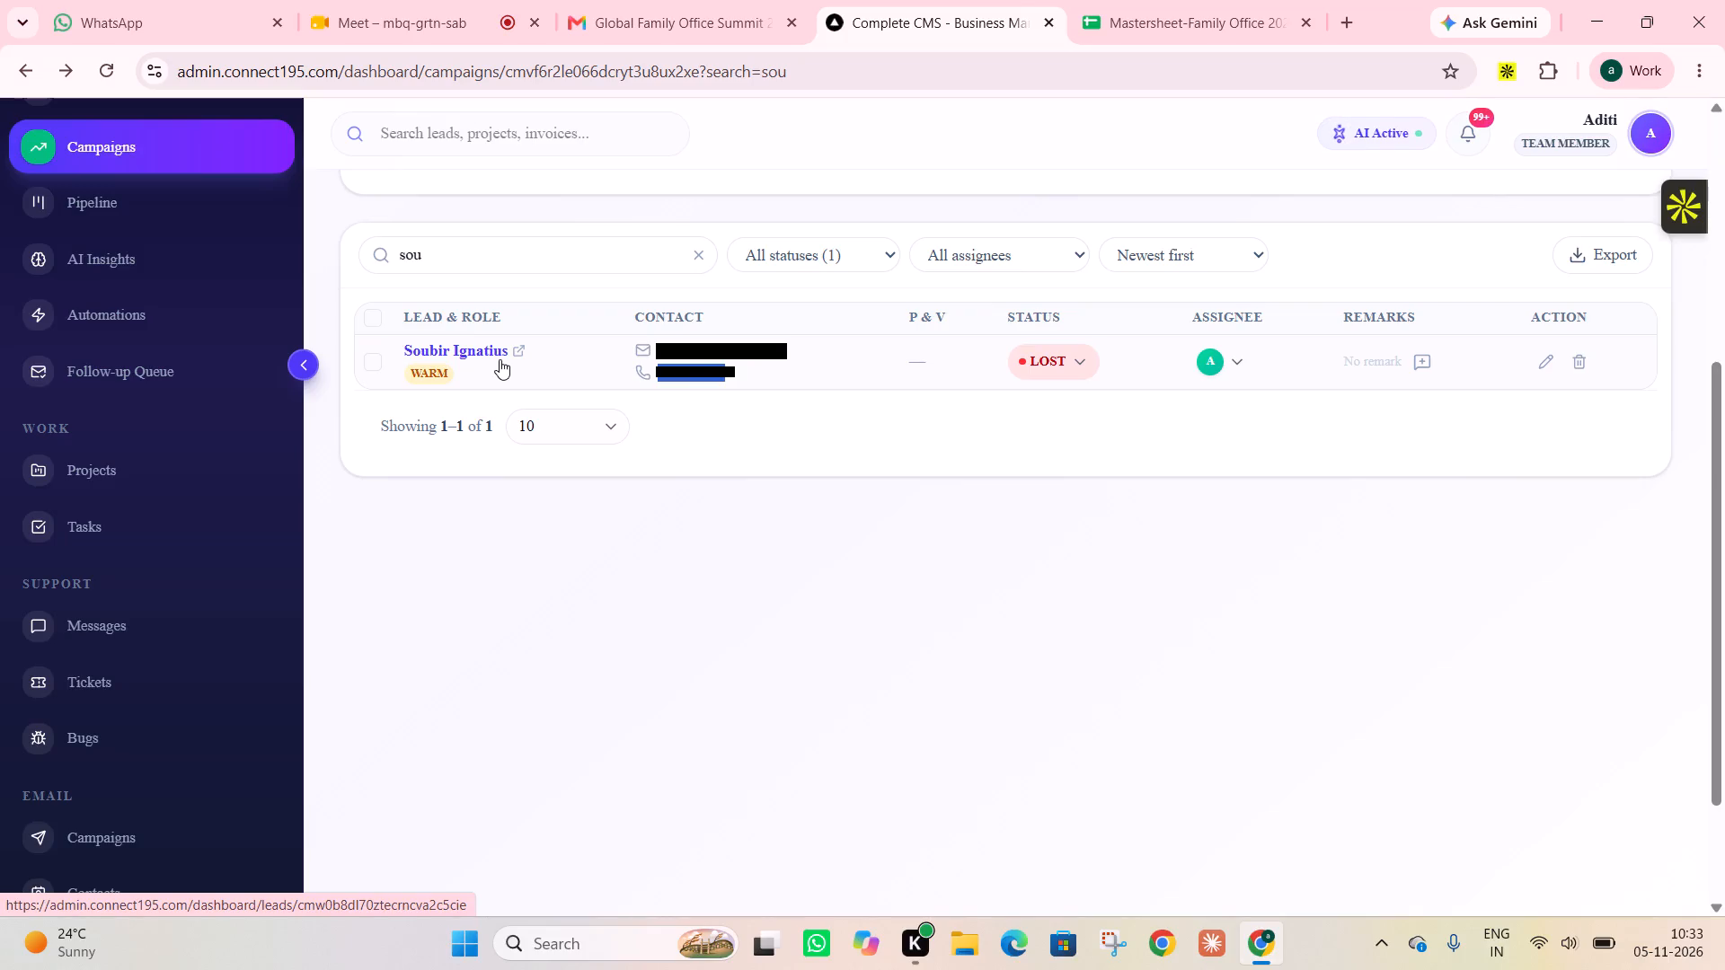
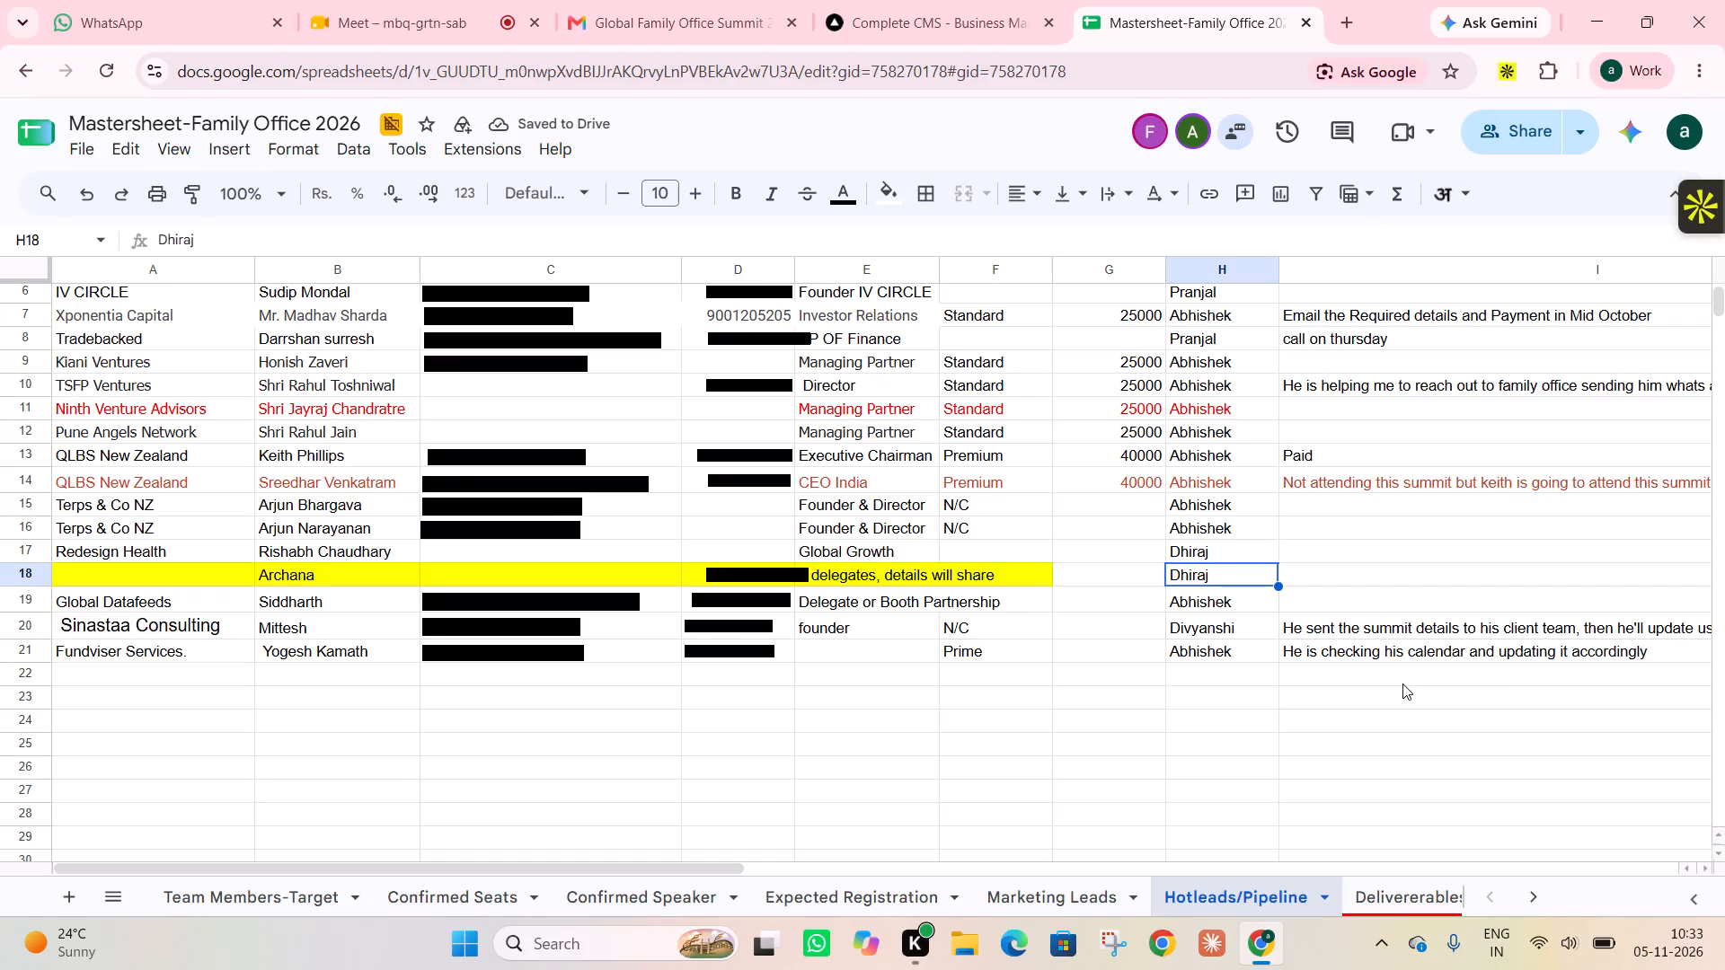
pyautogui.click(1202, 704)
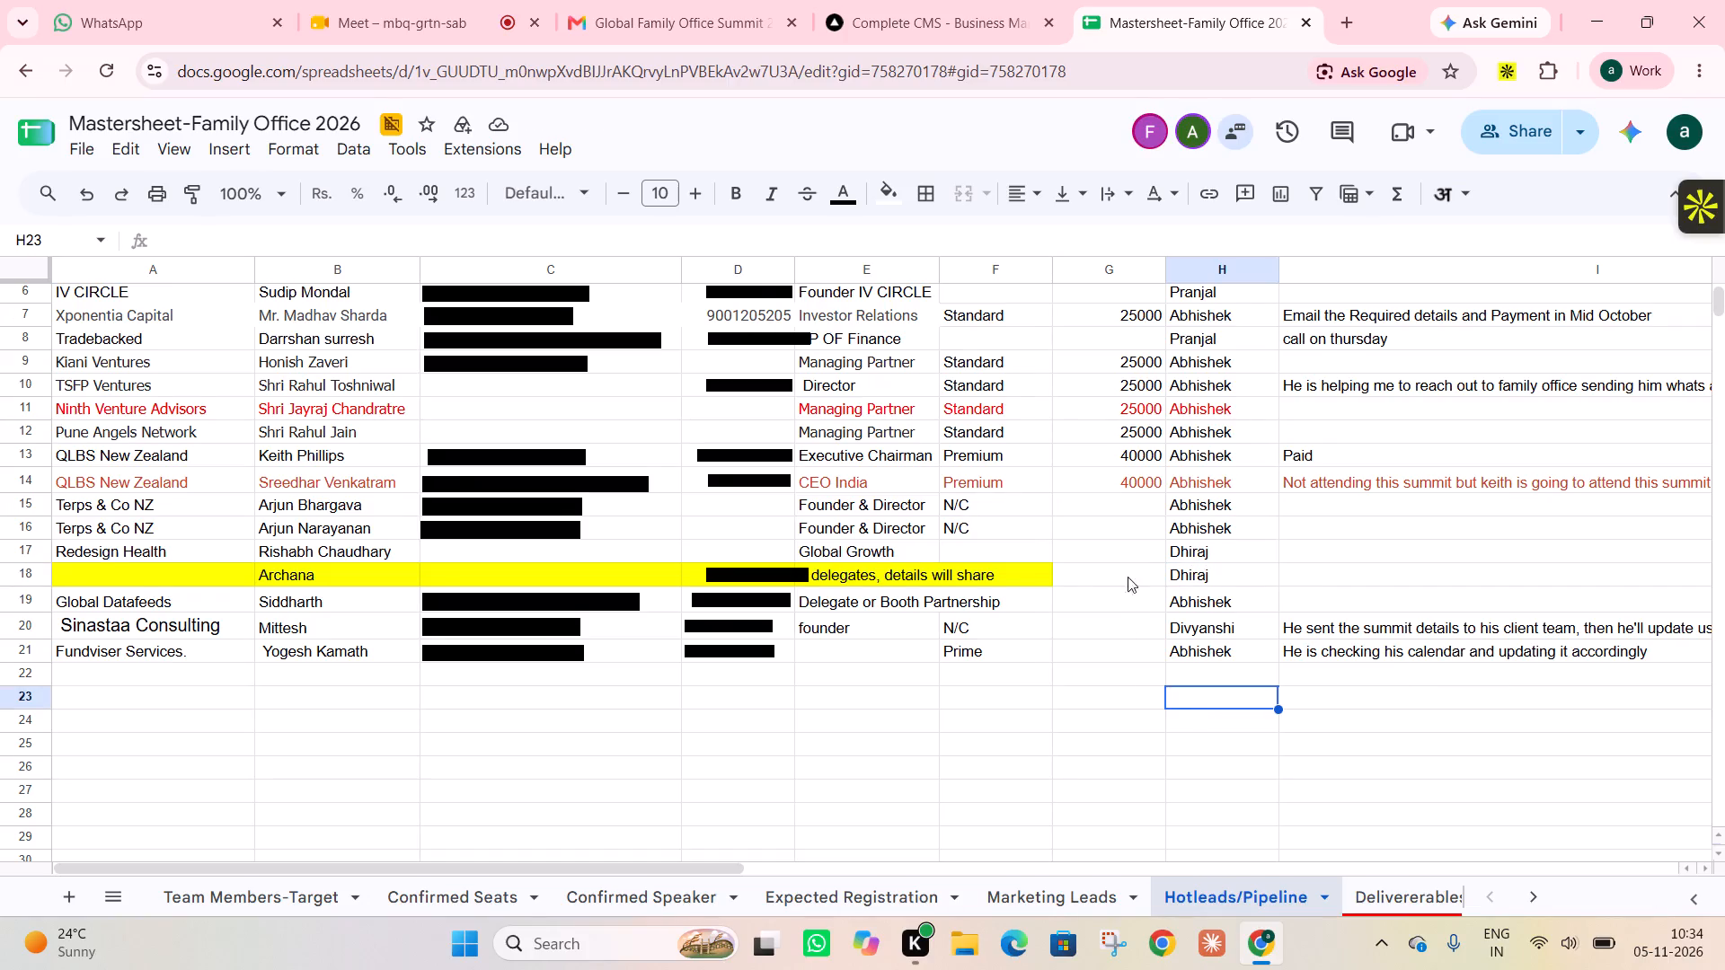
pyautogui.scroll(1, 1137, 546)
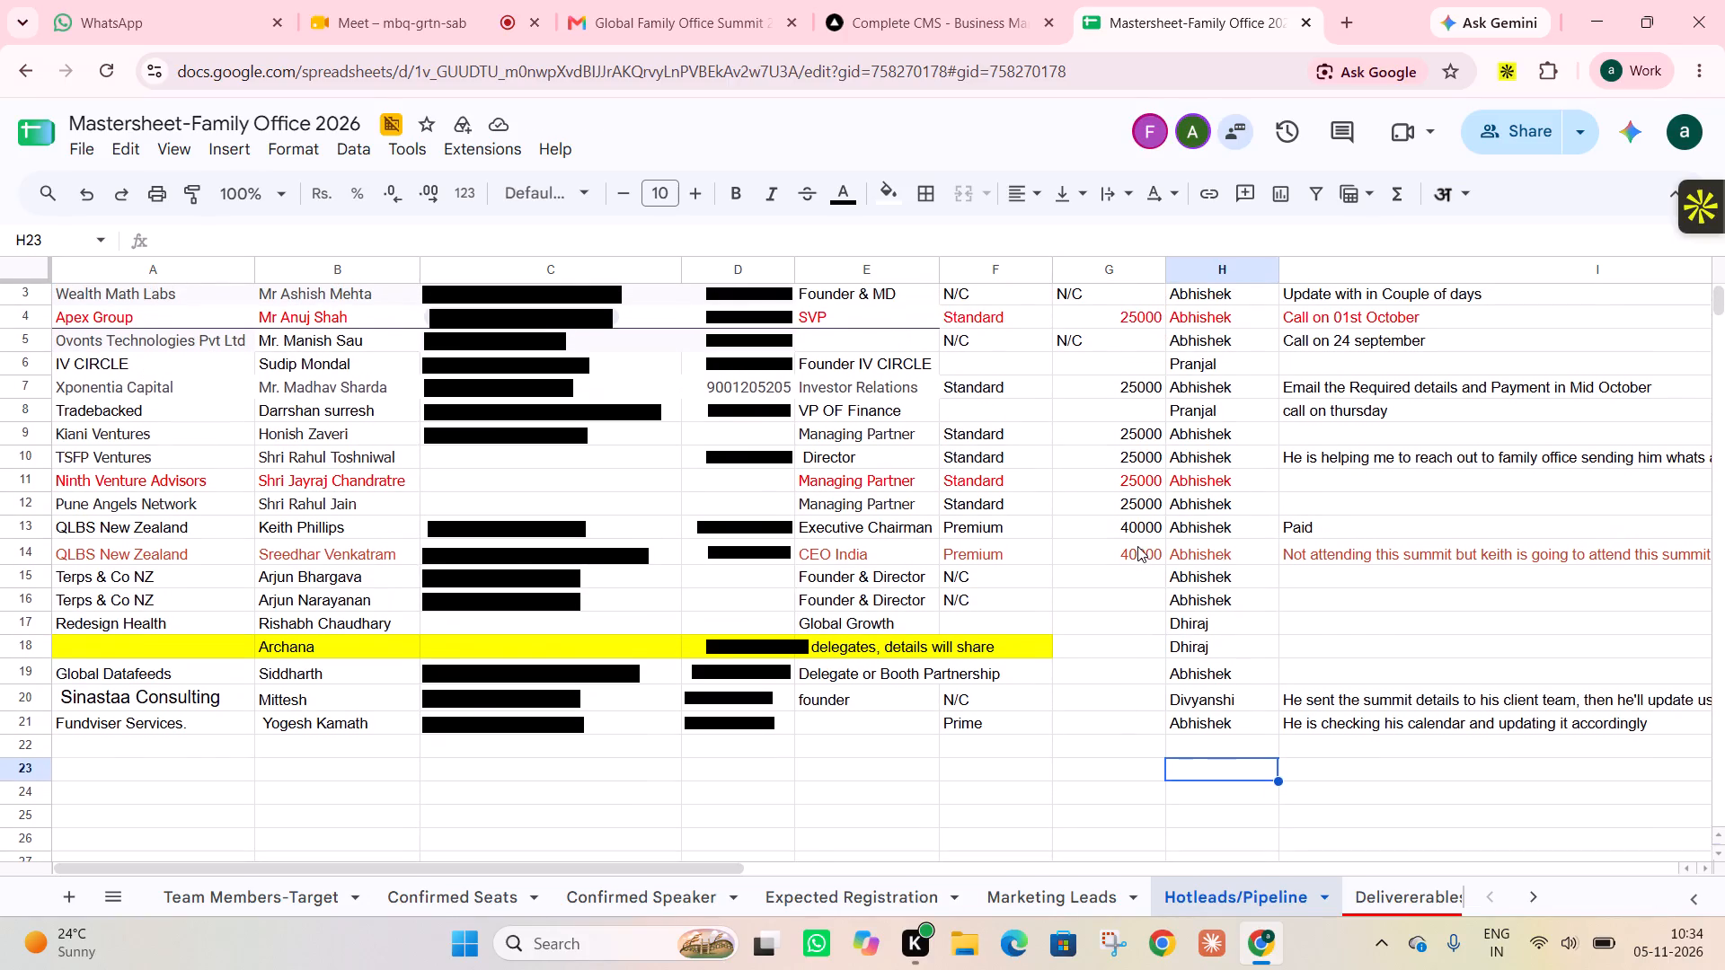
pyautogui.scroll(1, 1137, 546)
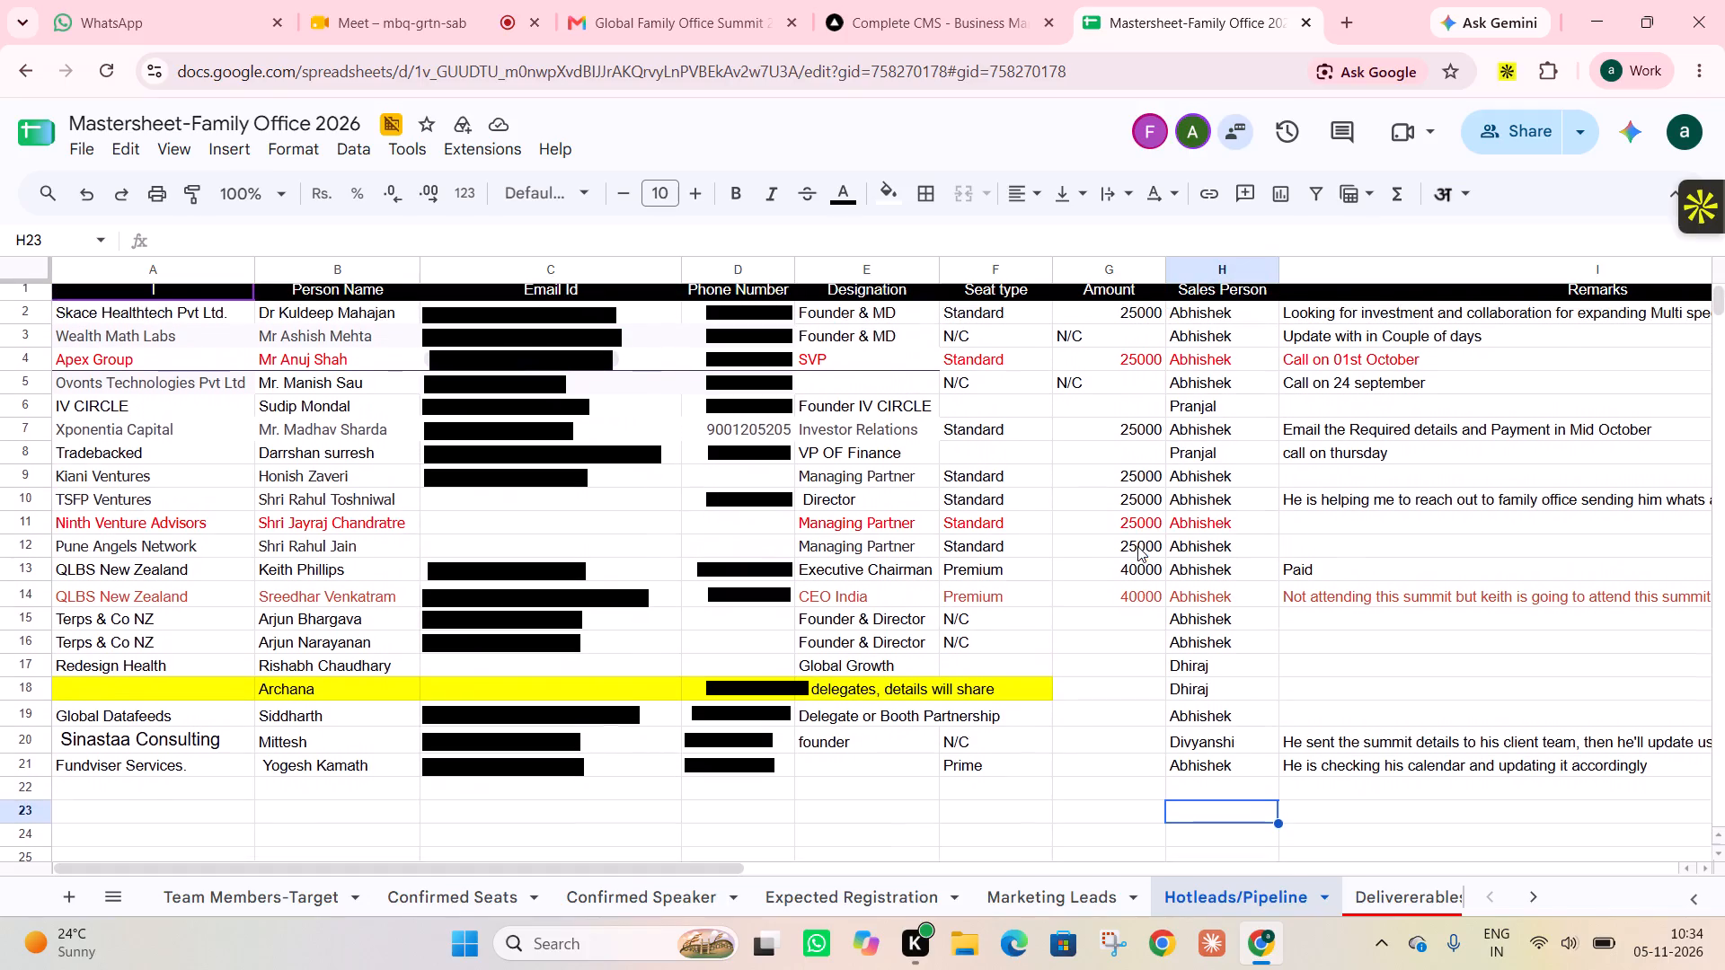
pyautogui.scroll(2, 1137, 546)
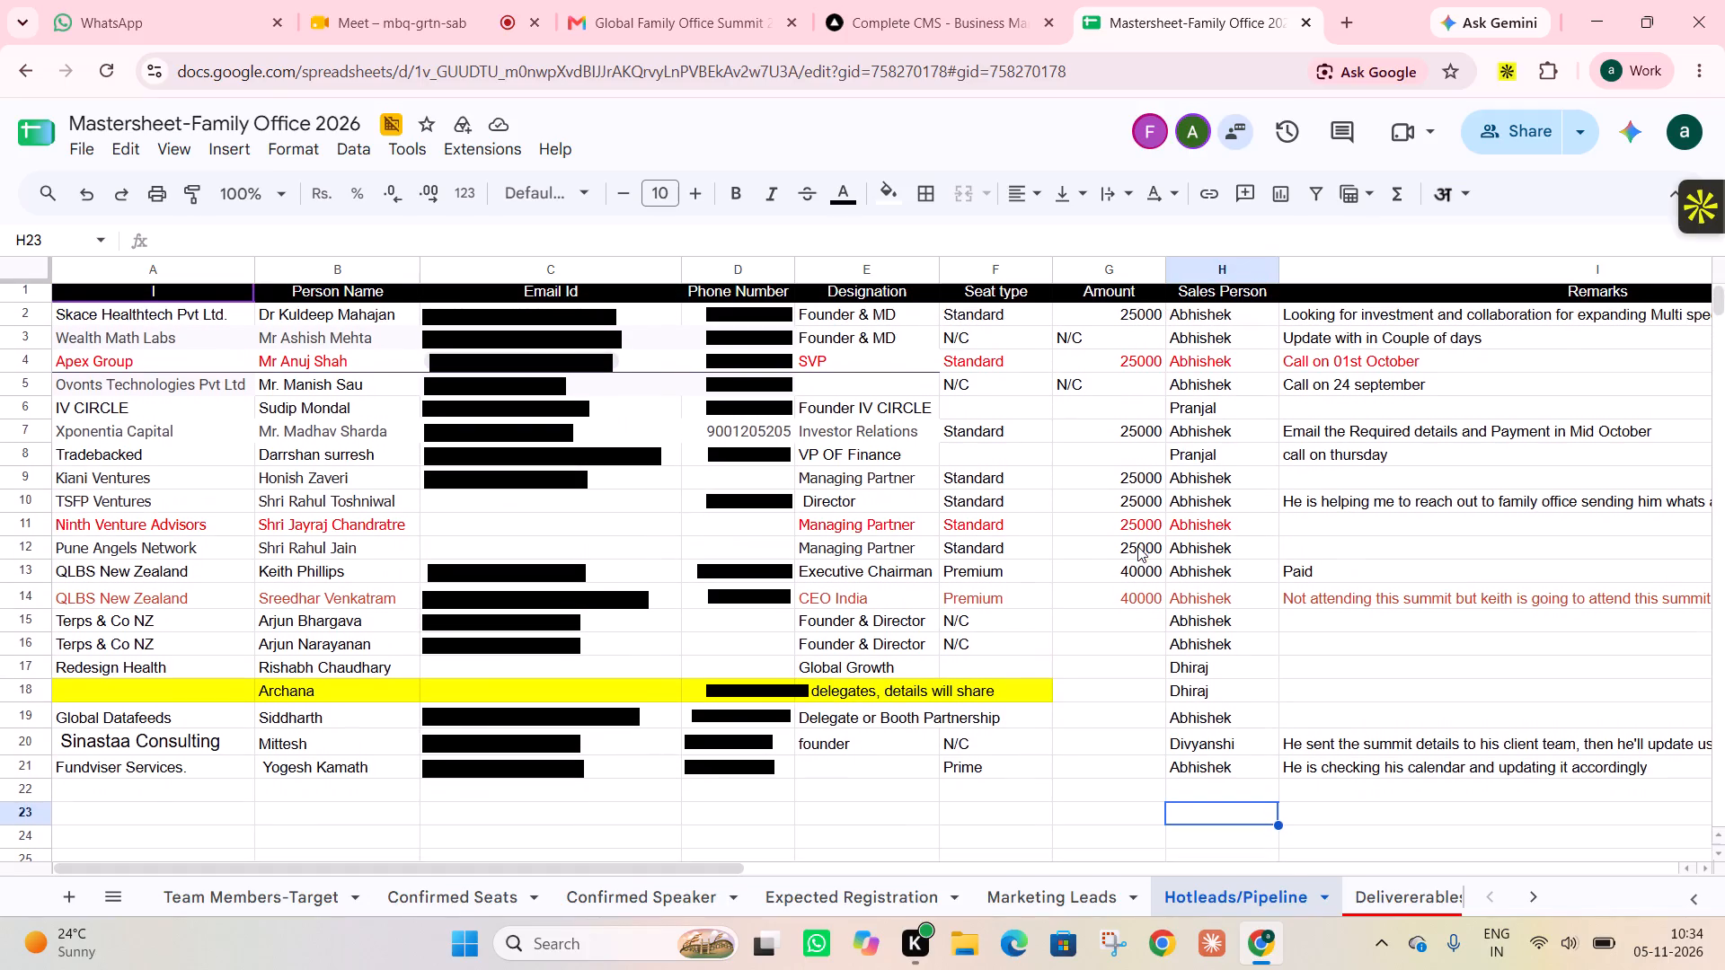
pyautogui.scroll(3, 1137, 546)
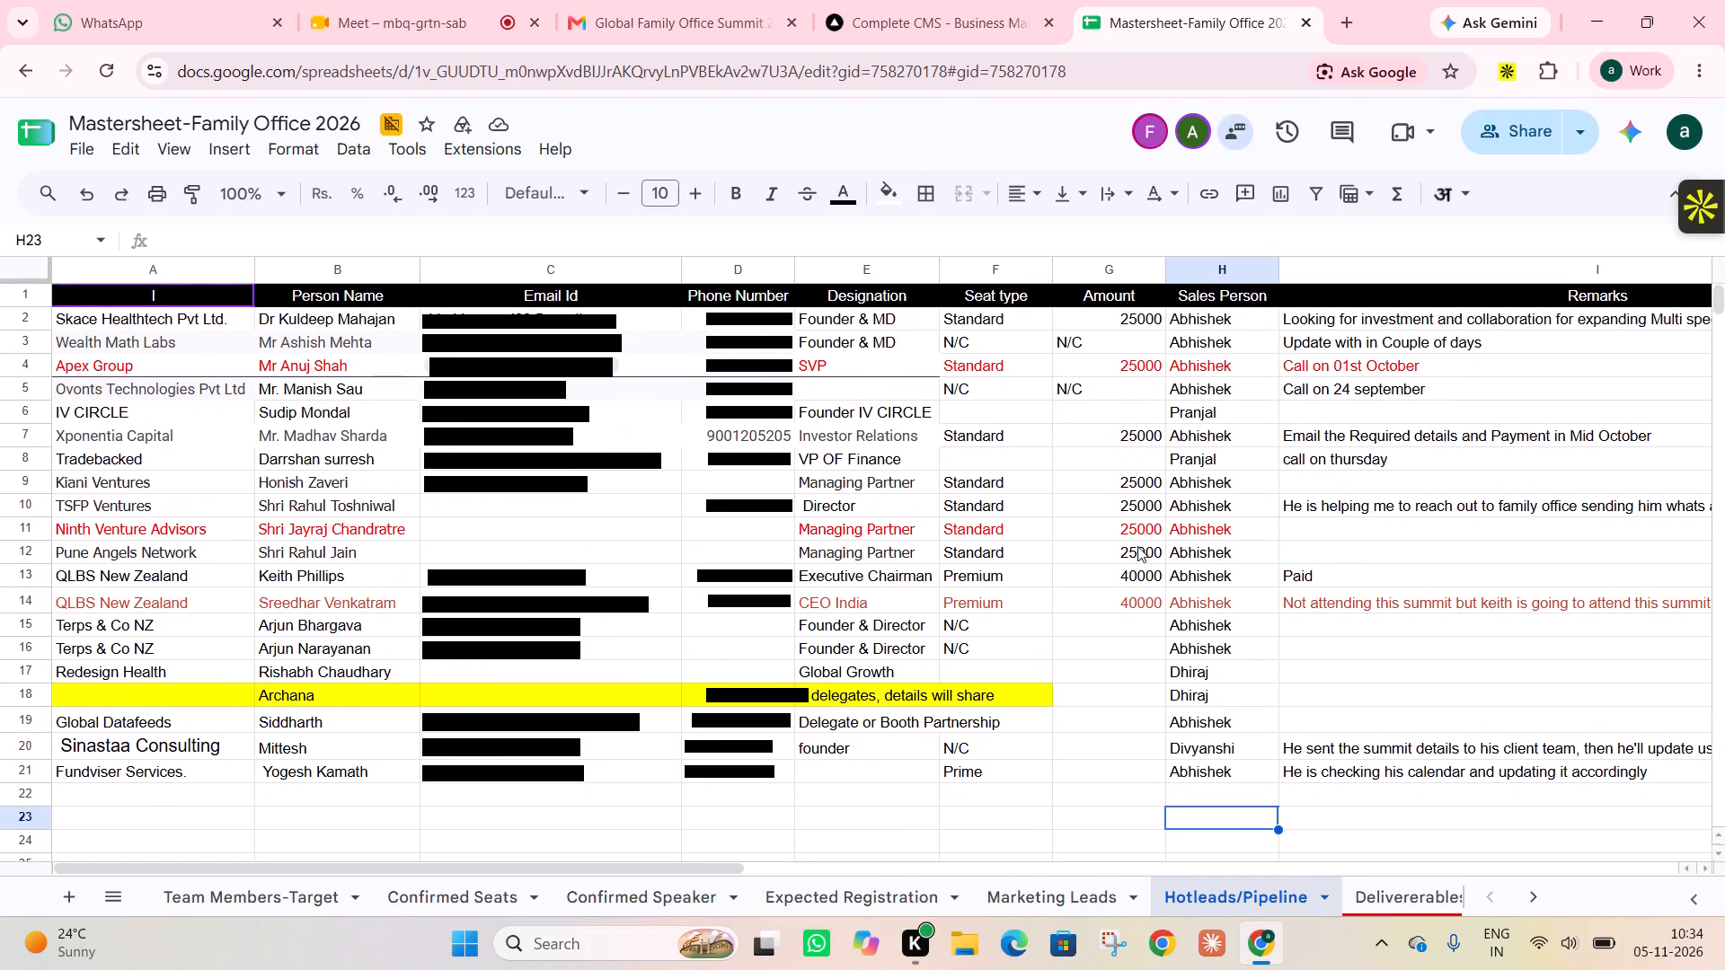
pyautogui.scroll(3, 1137, 546)
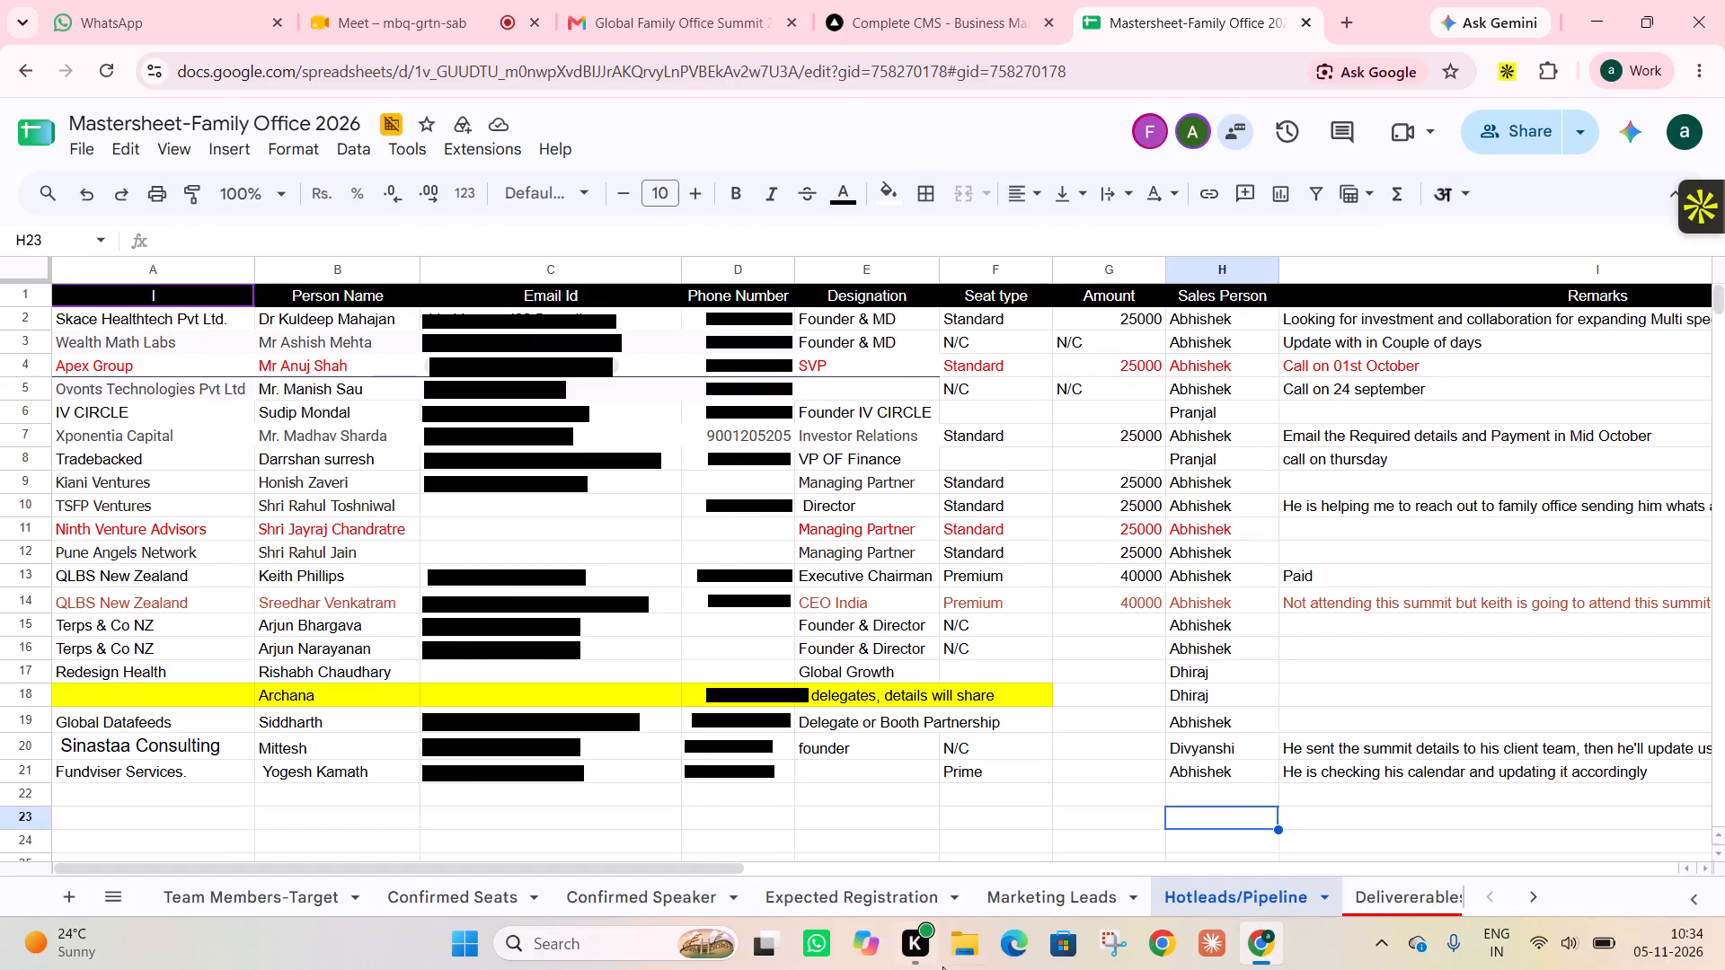
# Switch from the mastersheet past the CMS campaign to the Global Family Office Summit 2026 email thread in Gmail.
pyautogui.click(916, 0)
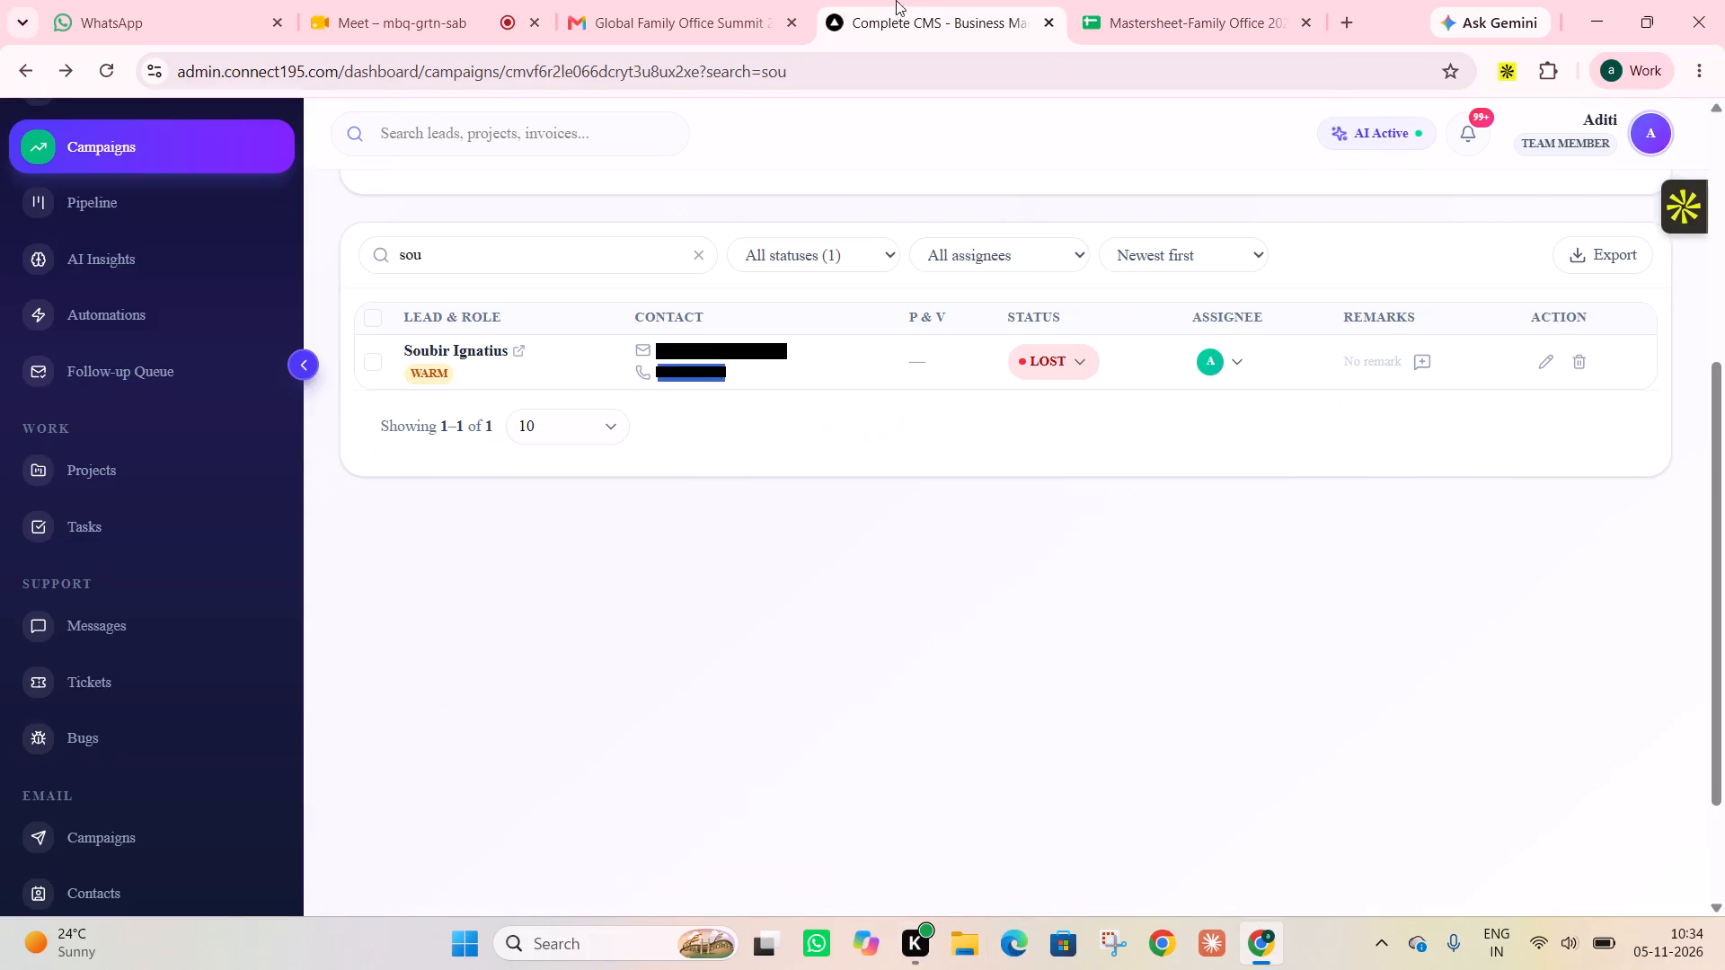
pyautogui.click(713, 0)
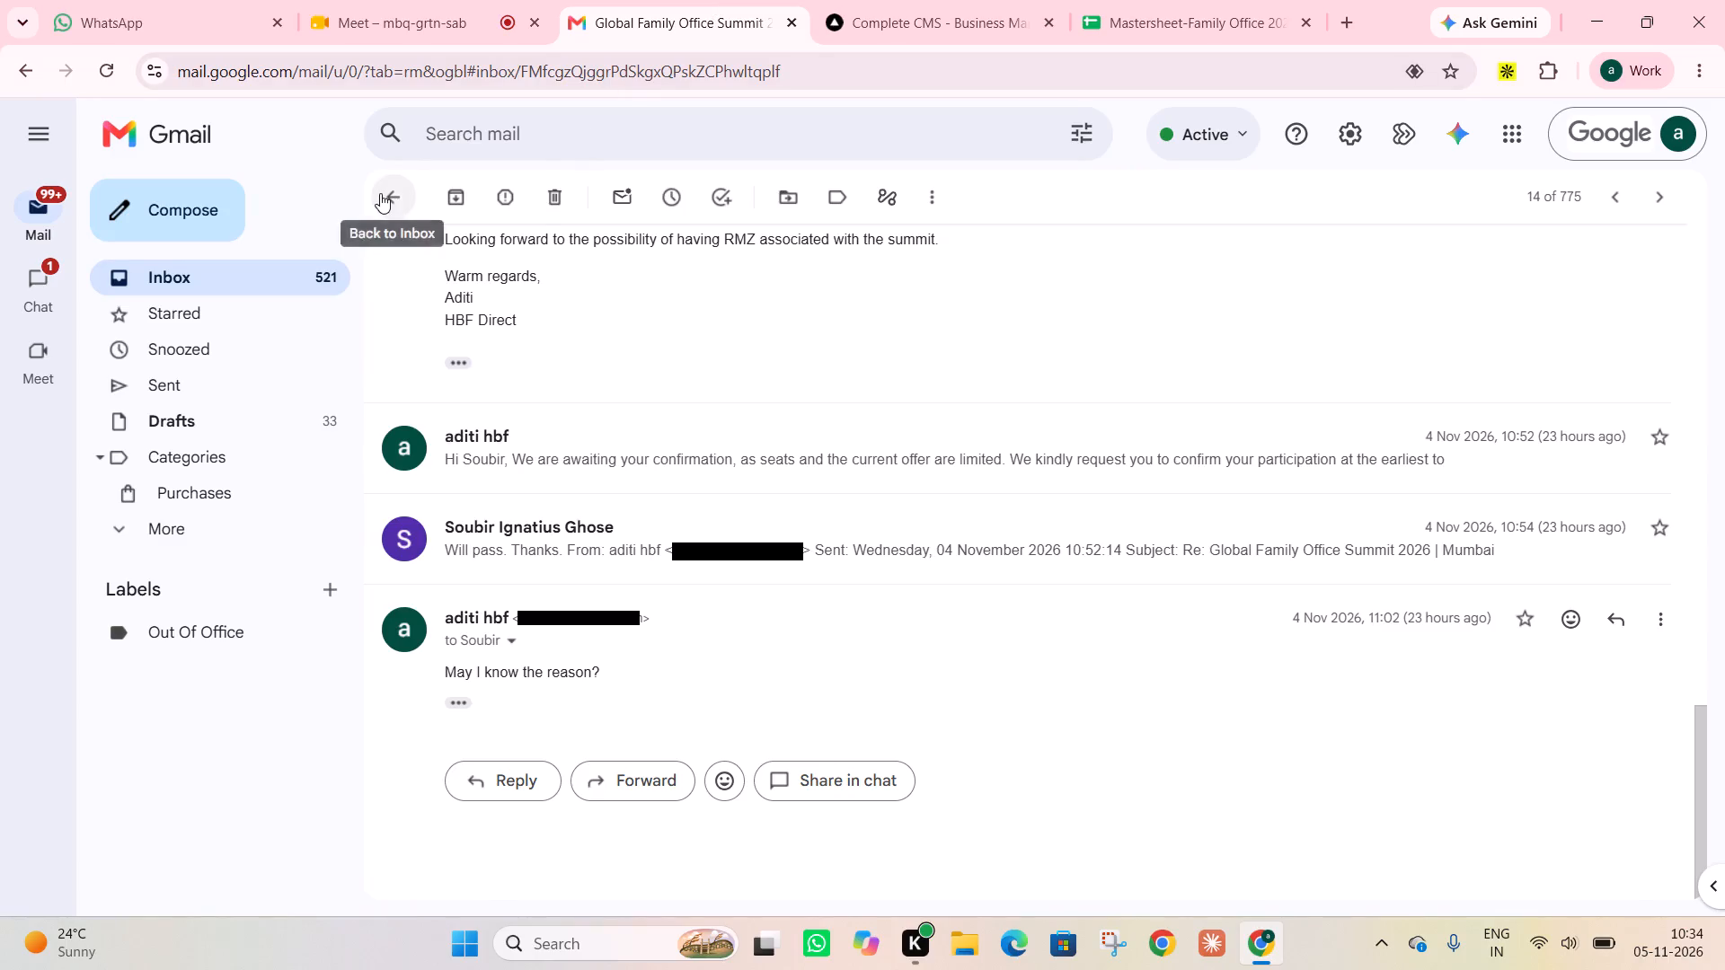
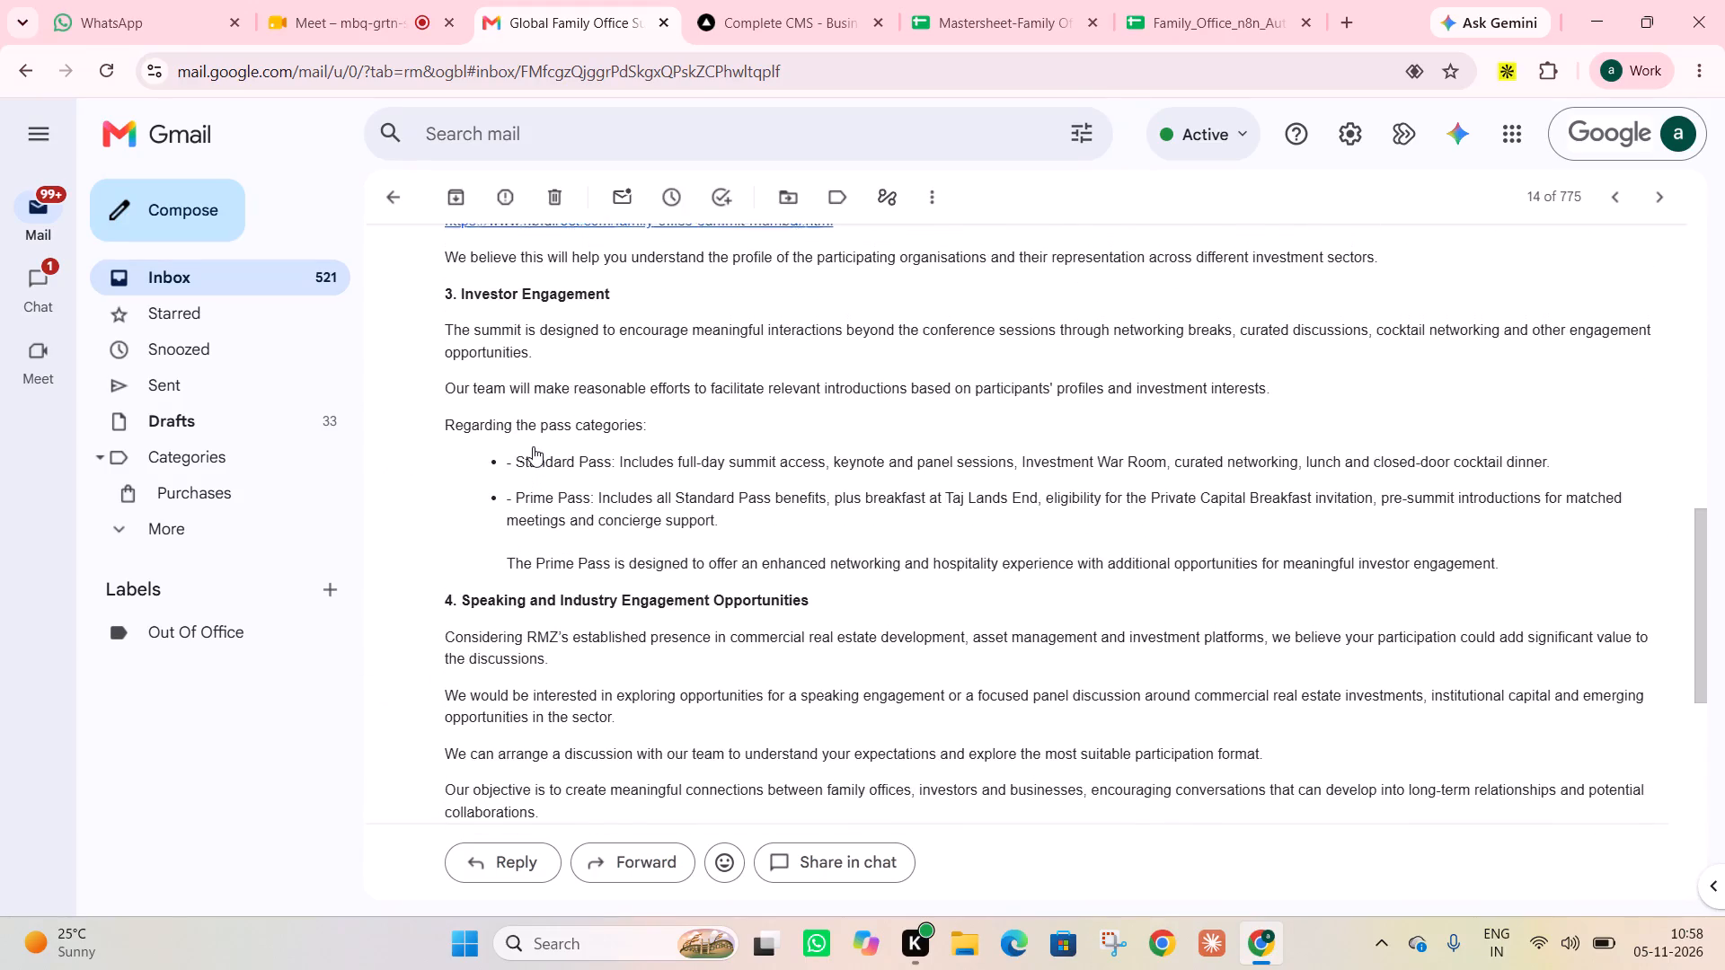
# Switch to the CMS campaign and open the warm lead found under the "sou" search to view its full record.
pyautogui.click(782, 0)
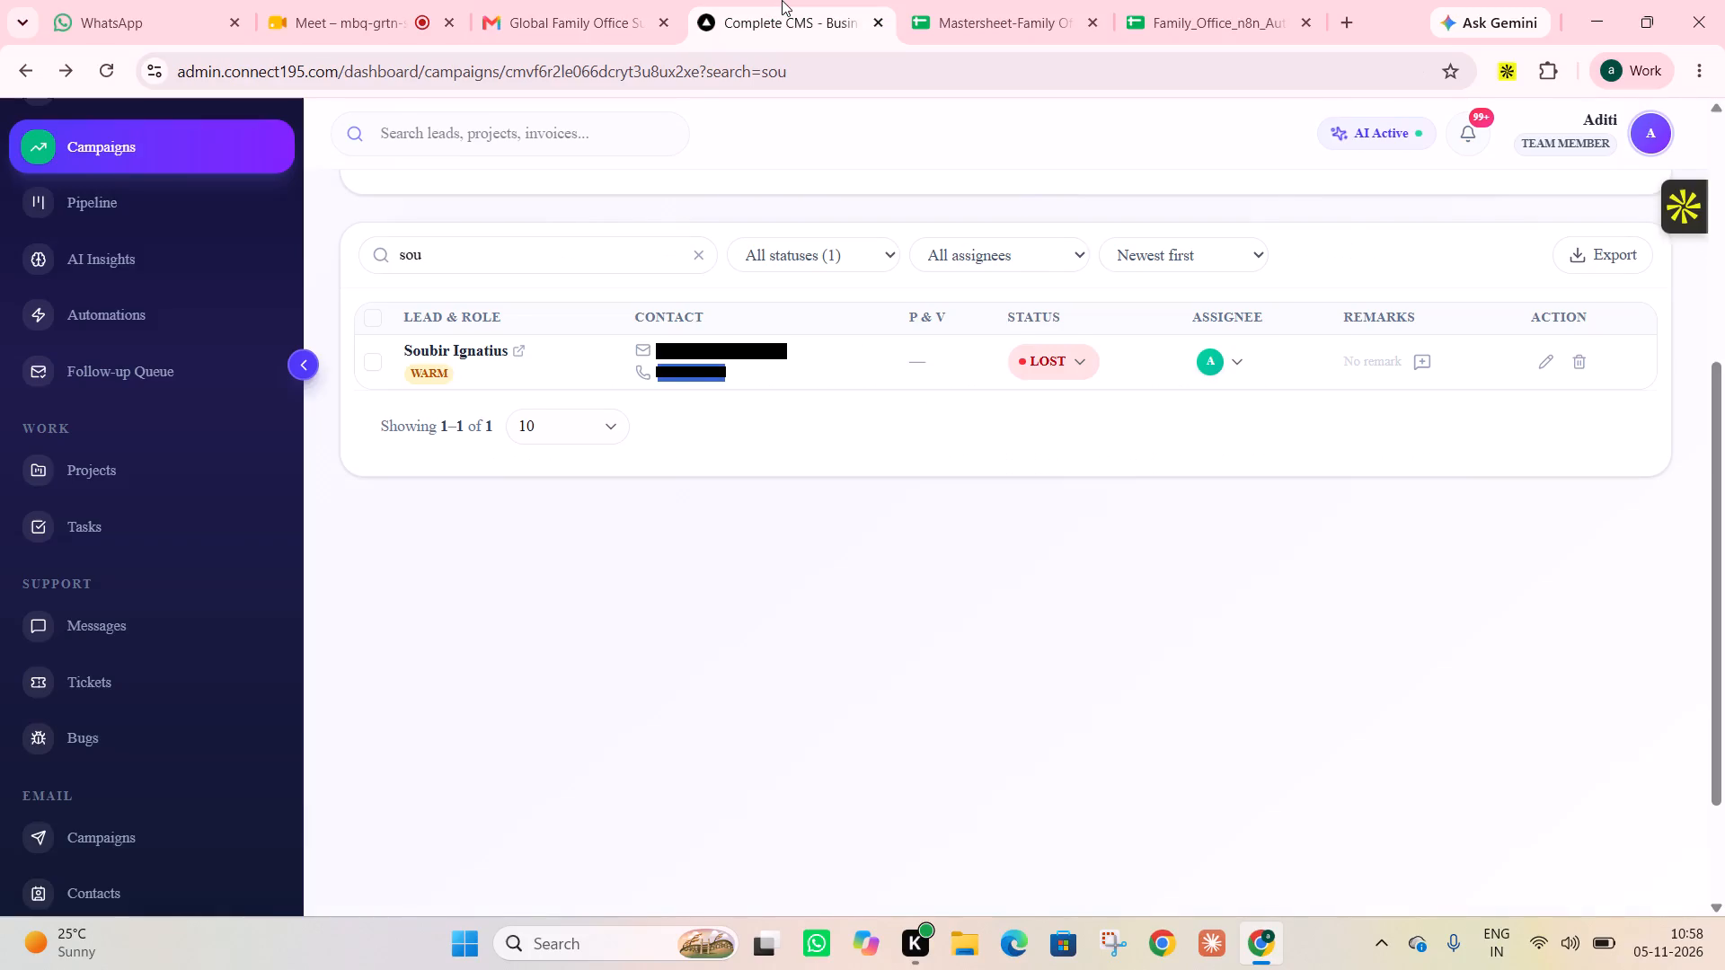
pyautogui.click(491, 354)
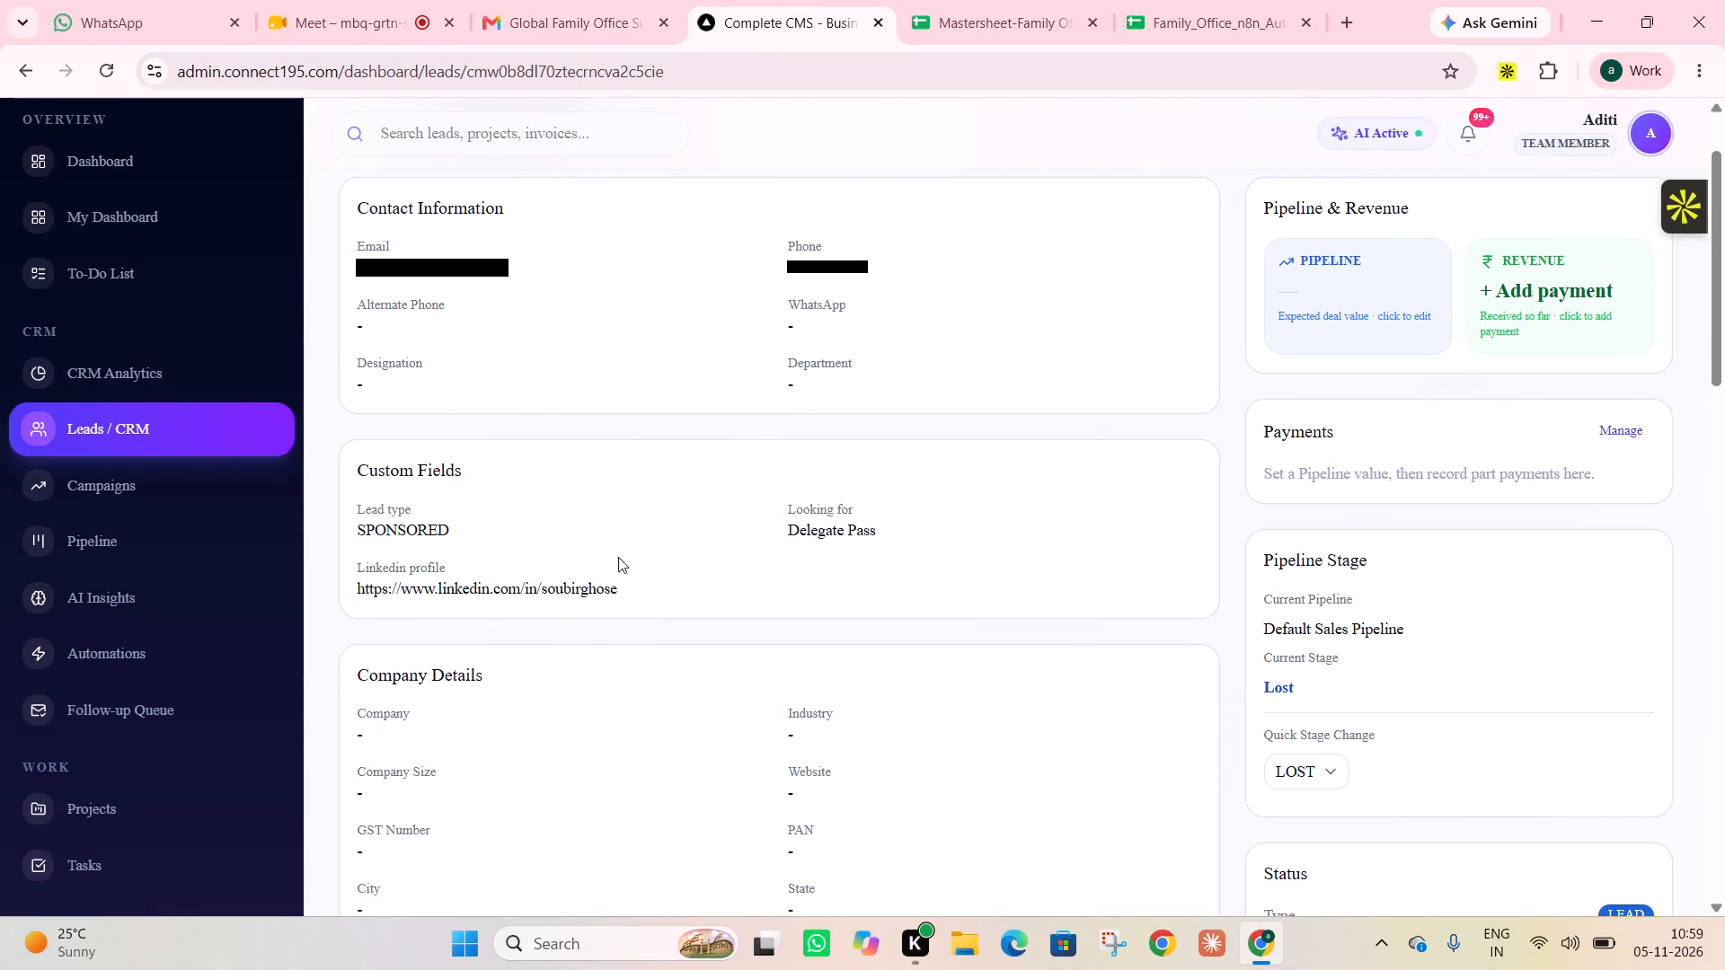
# Open the LinkedIn profile linked in the CRM lead's custom fields in a new browser tab.
pyautogui.moveTo(633, 590); pyautogui.dragTo(314, 610)
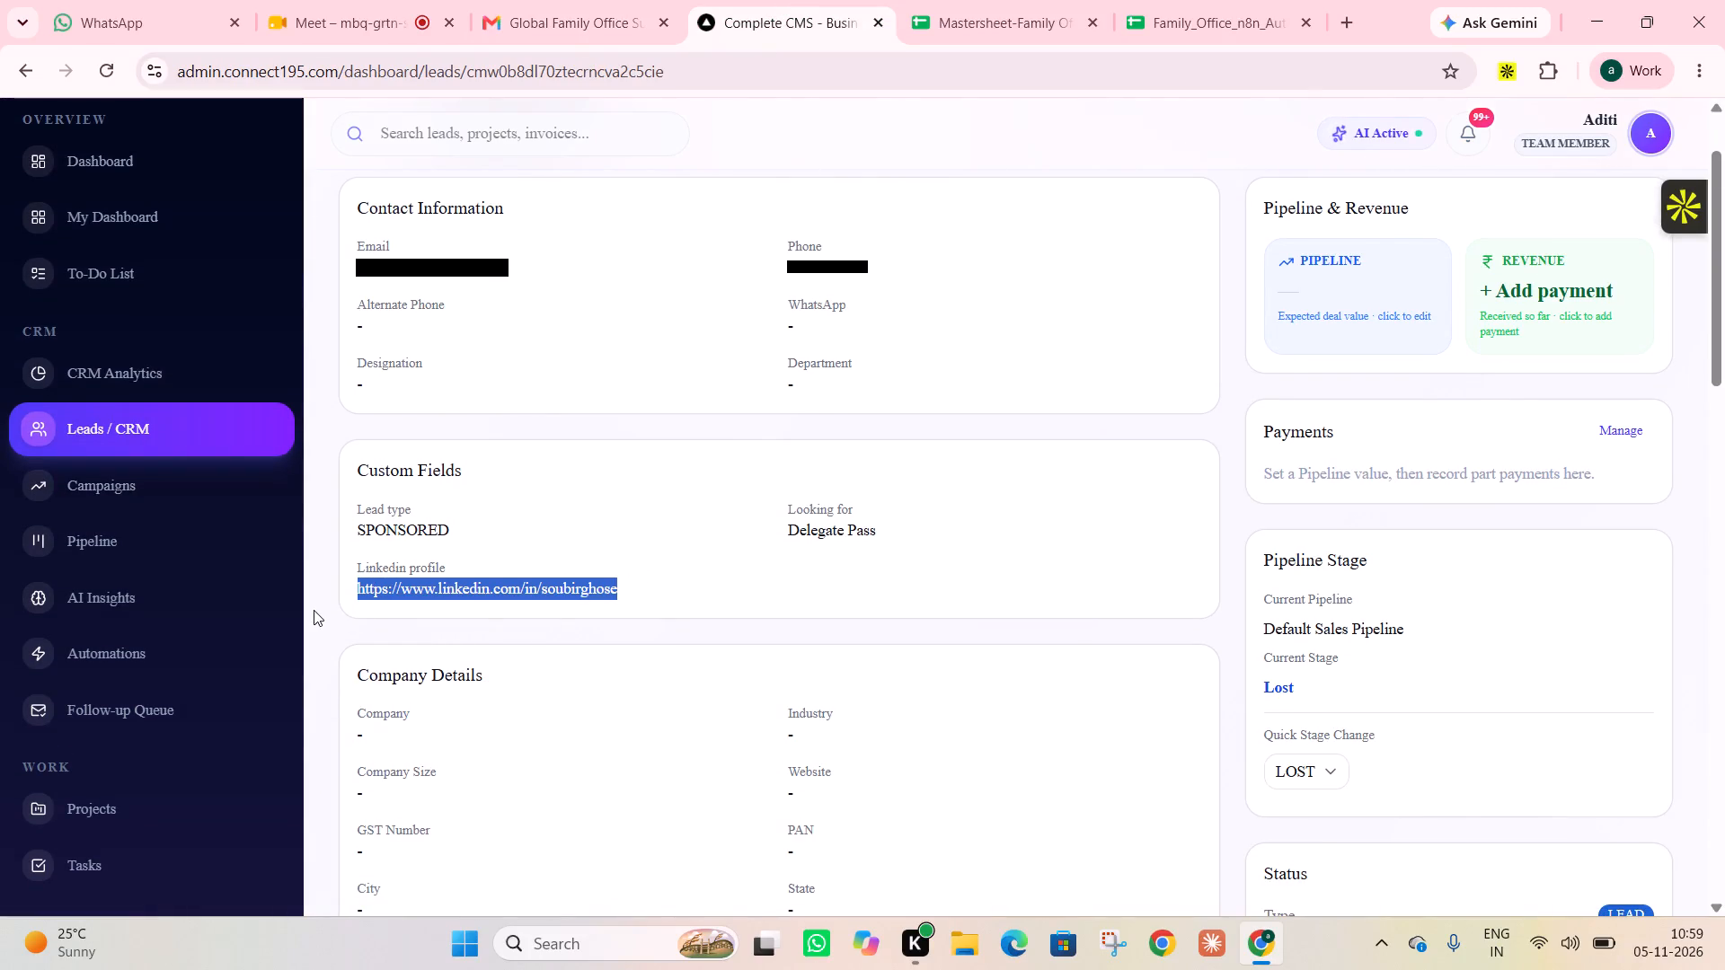
pyautogui.hotkey('ctrl', 'c')
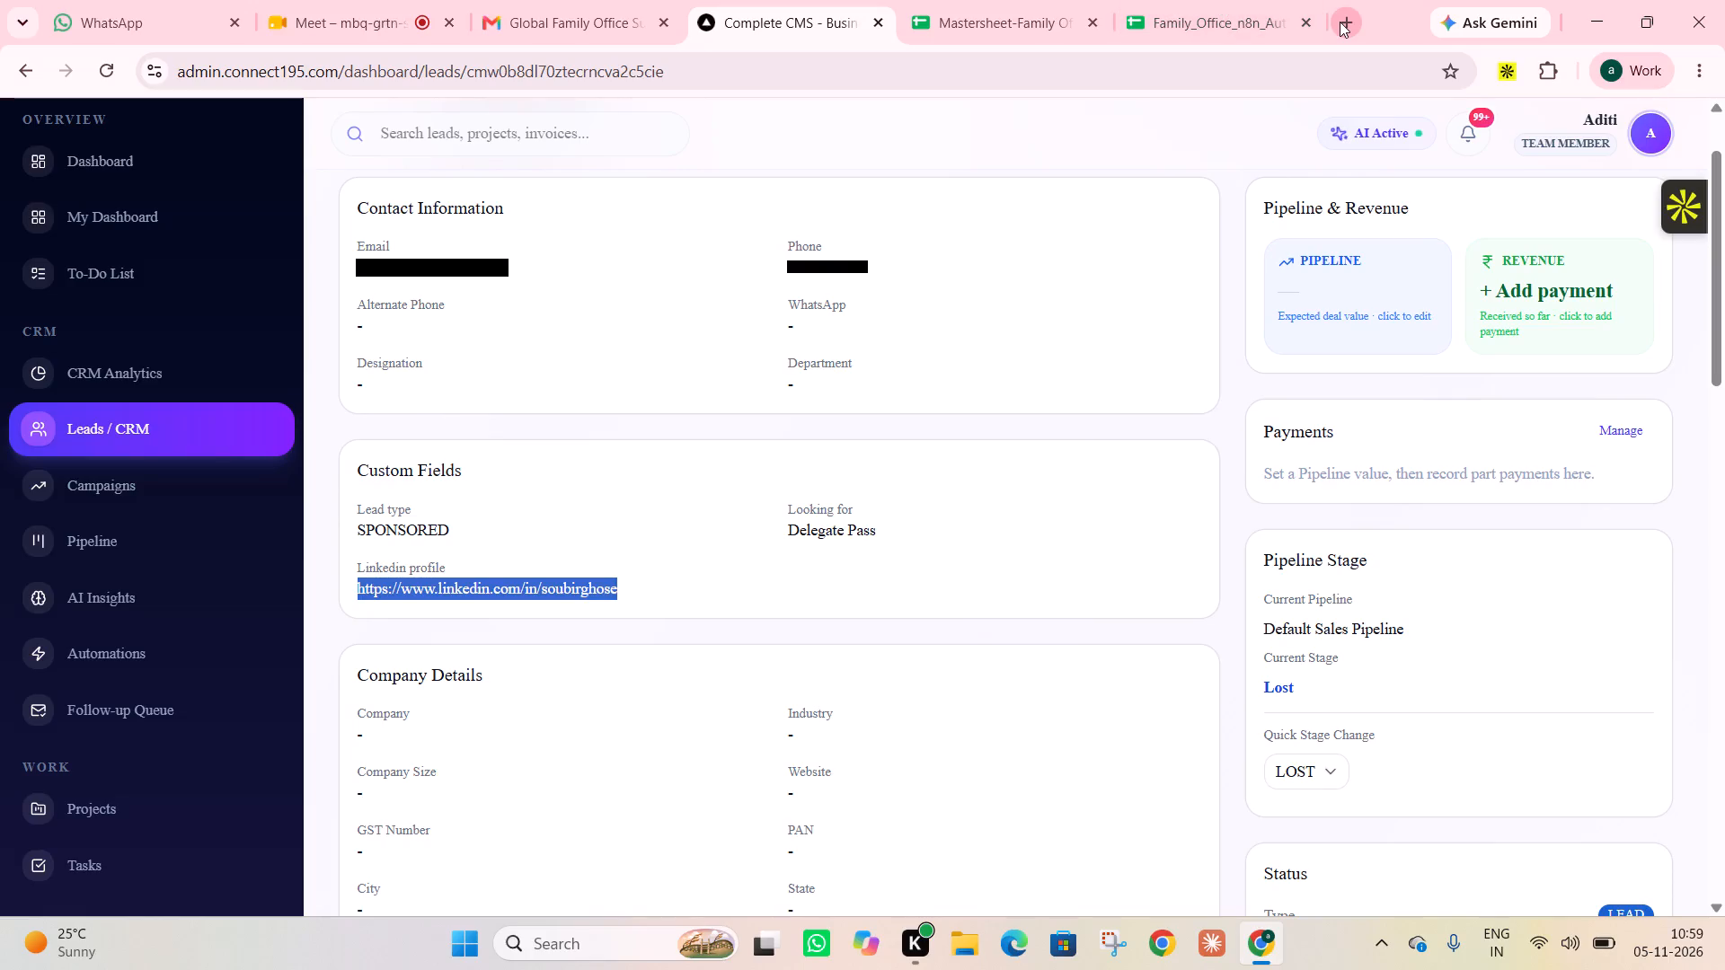
pyautogui.click(1340, 22)
pyautogui.hotkey('ctrl', 'v')
pyautogui.press('Return')
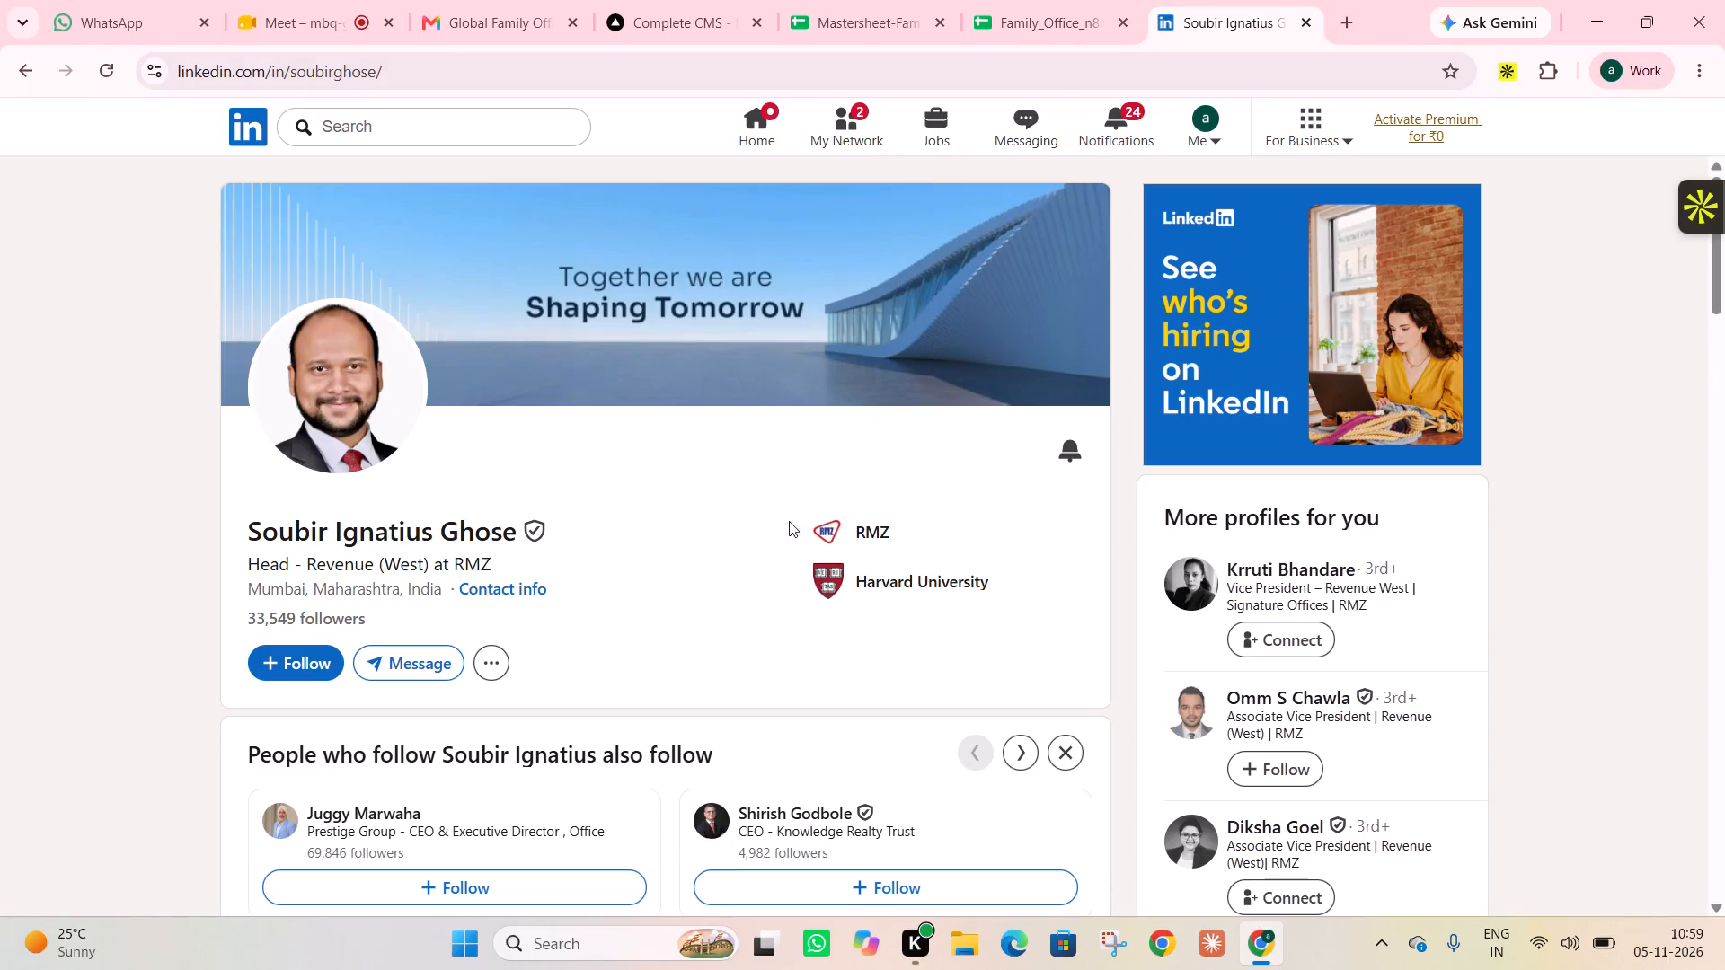
# Copy the company name RMZ from the lead's LinkedIn profile and search Google for it in a new tab.
pyautogui.moveTo(854, 531); pyautogui.dragTo(897, 532)
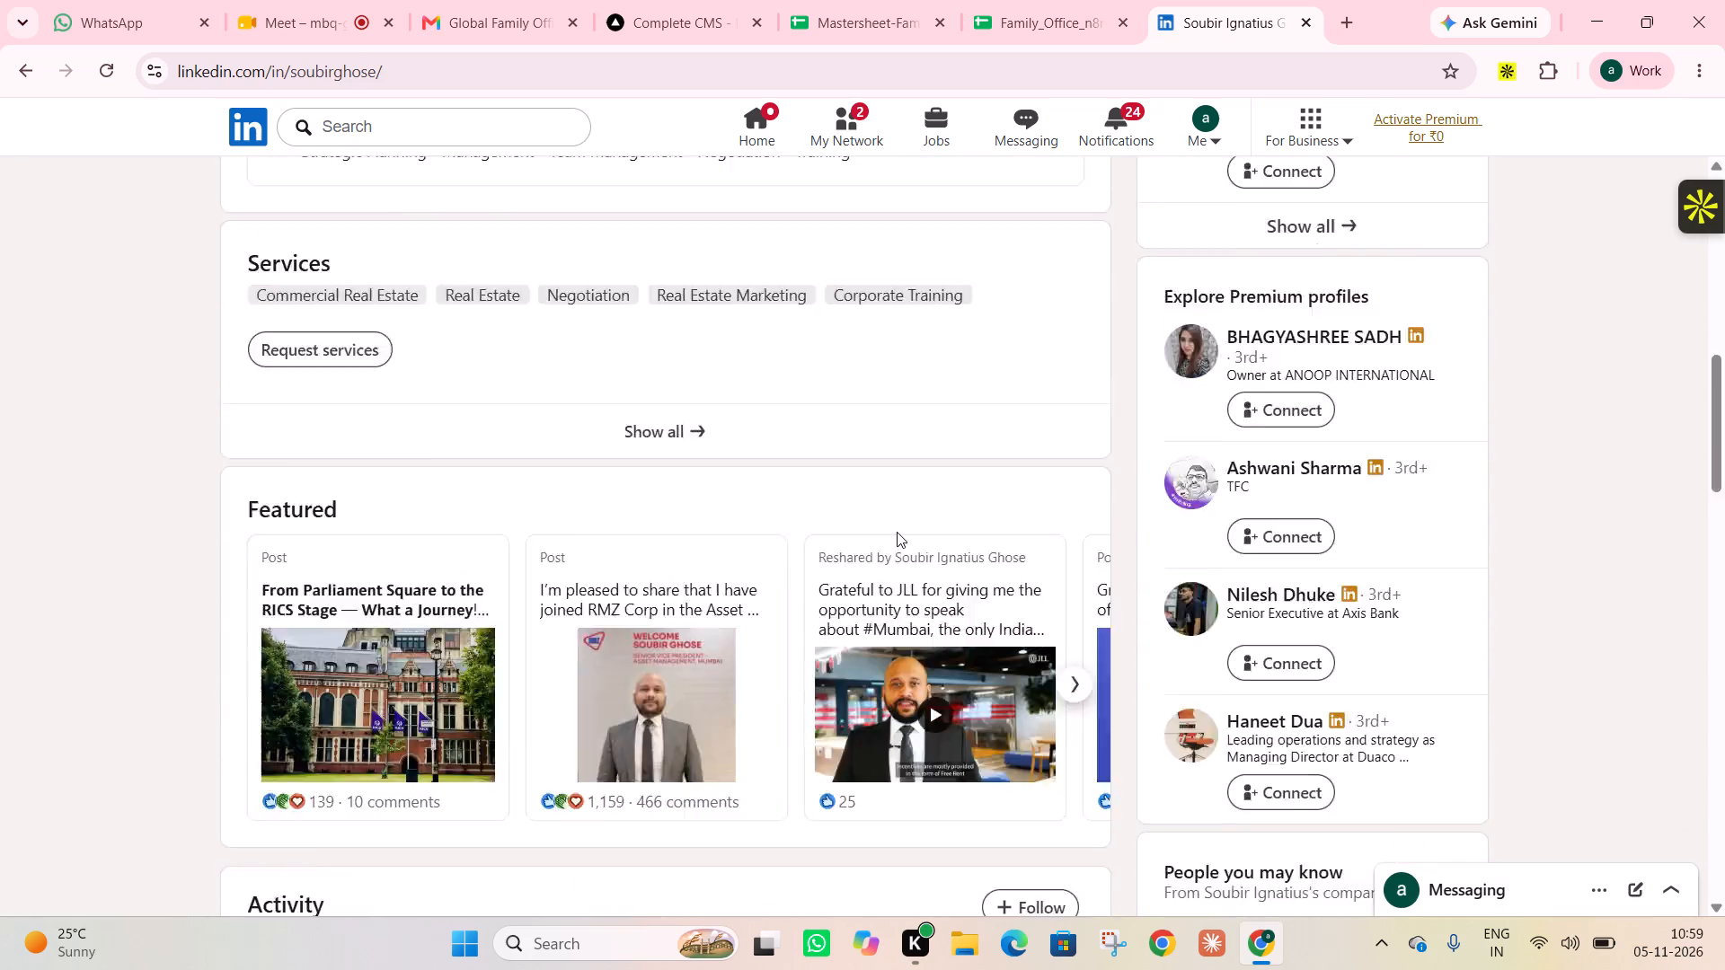
pyautogui.hotkey('ctrl', 'c')
pyautogui.click(1350, 13)
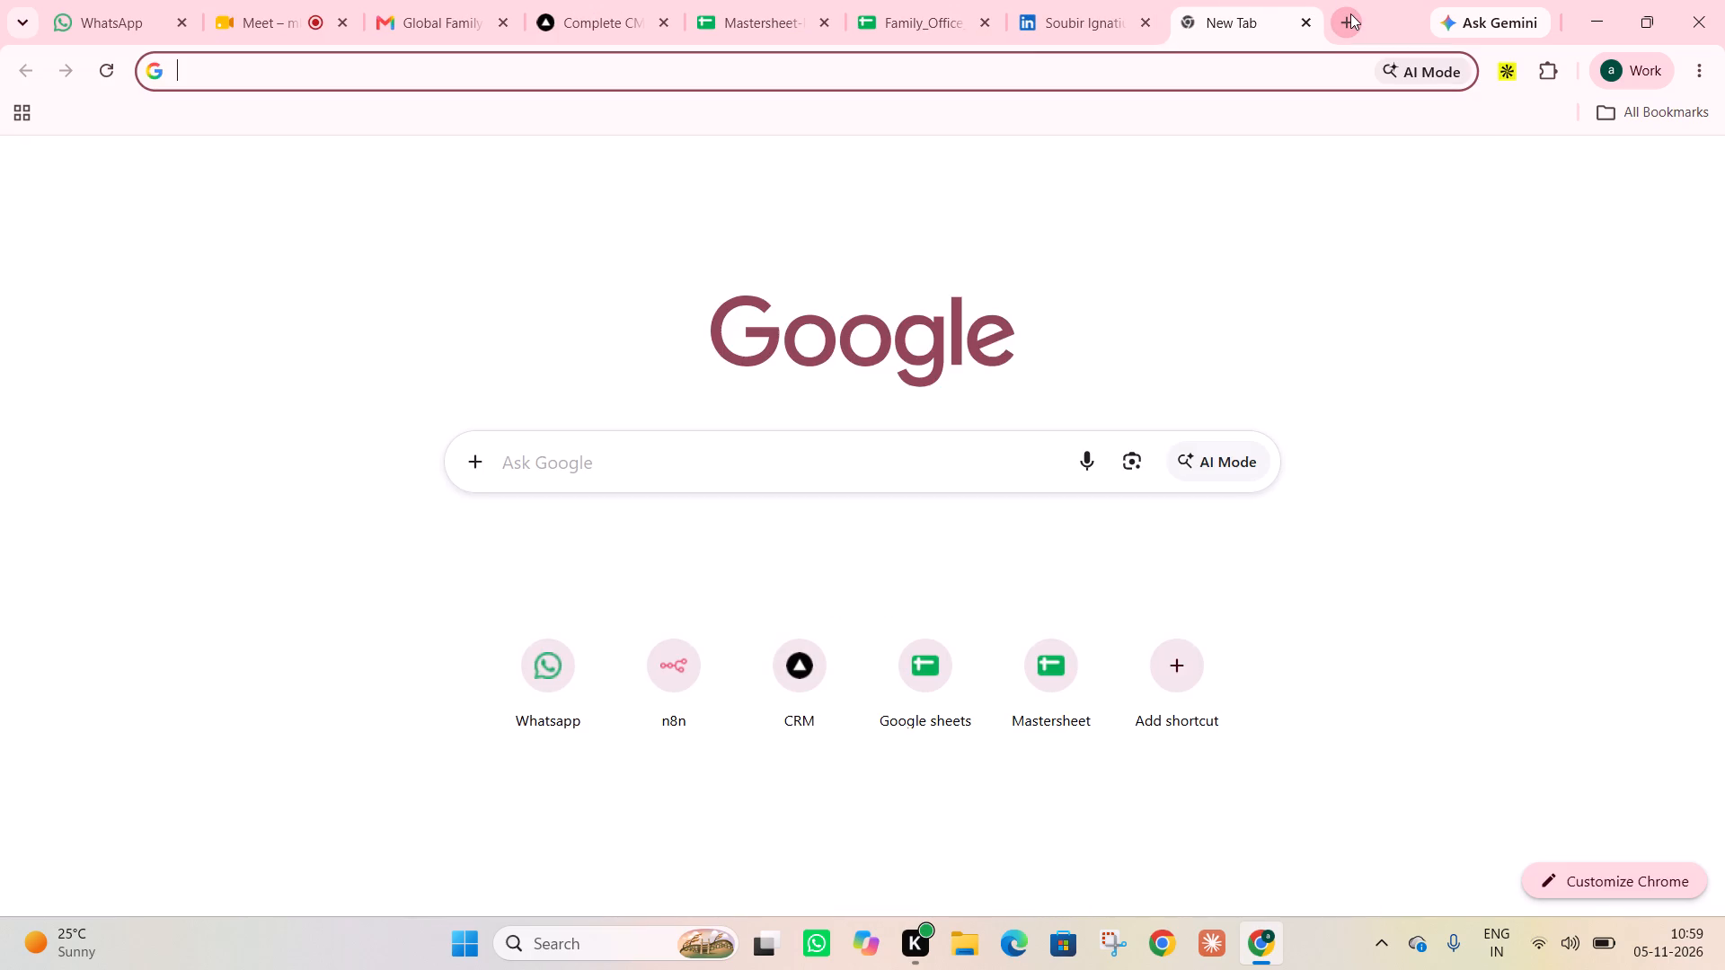
pyautogui.hotkey('ctrl', 'v')
pyautogui.press('Return')
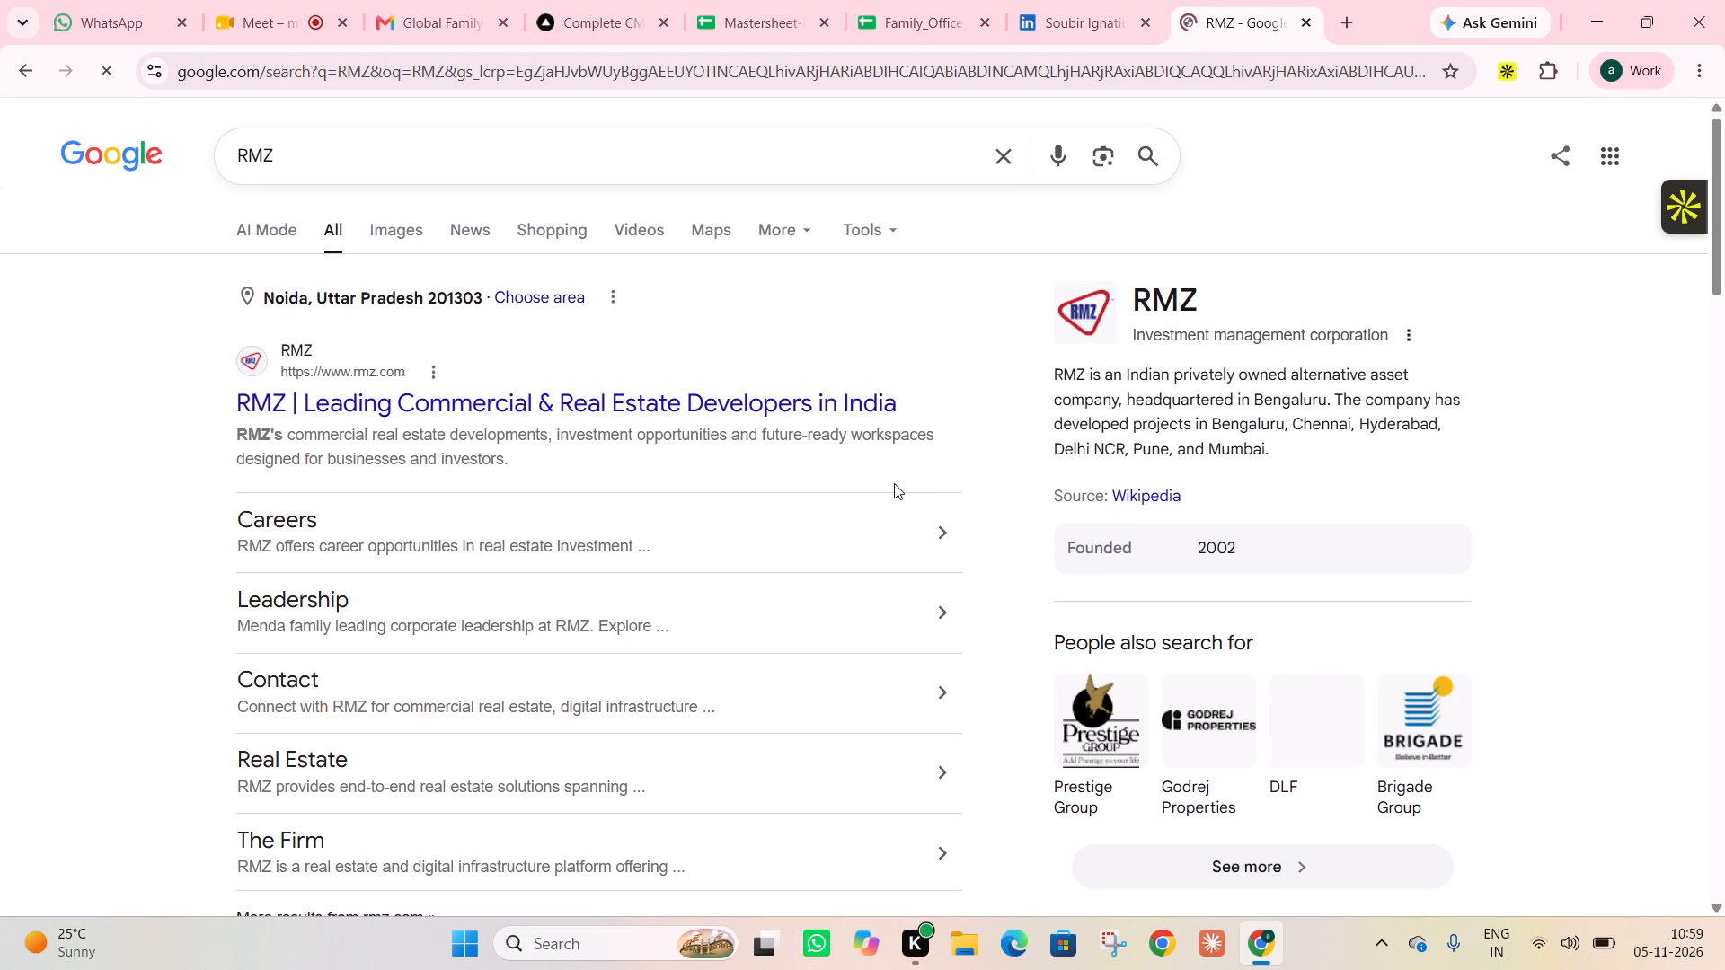
# Examine the RMZ search results for the company's business profile, its offices and the overview.
pyautogui.scroll(-3, 894, 483)
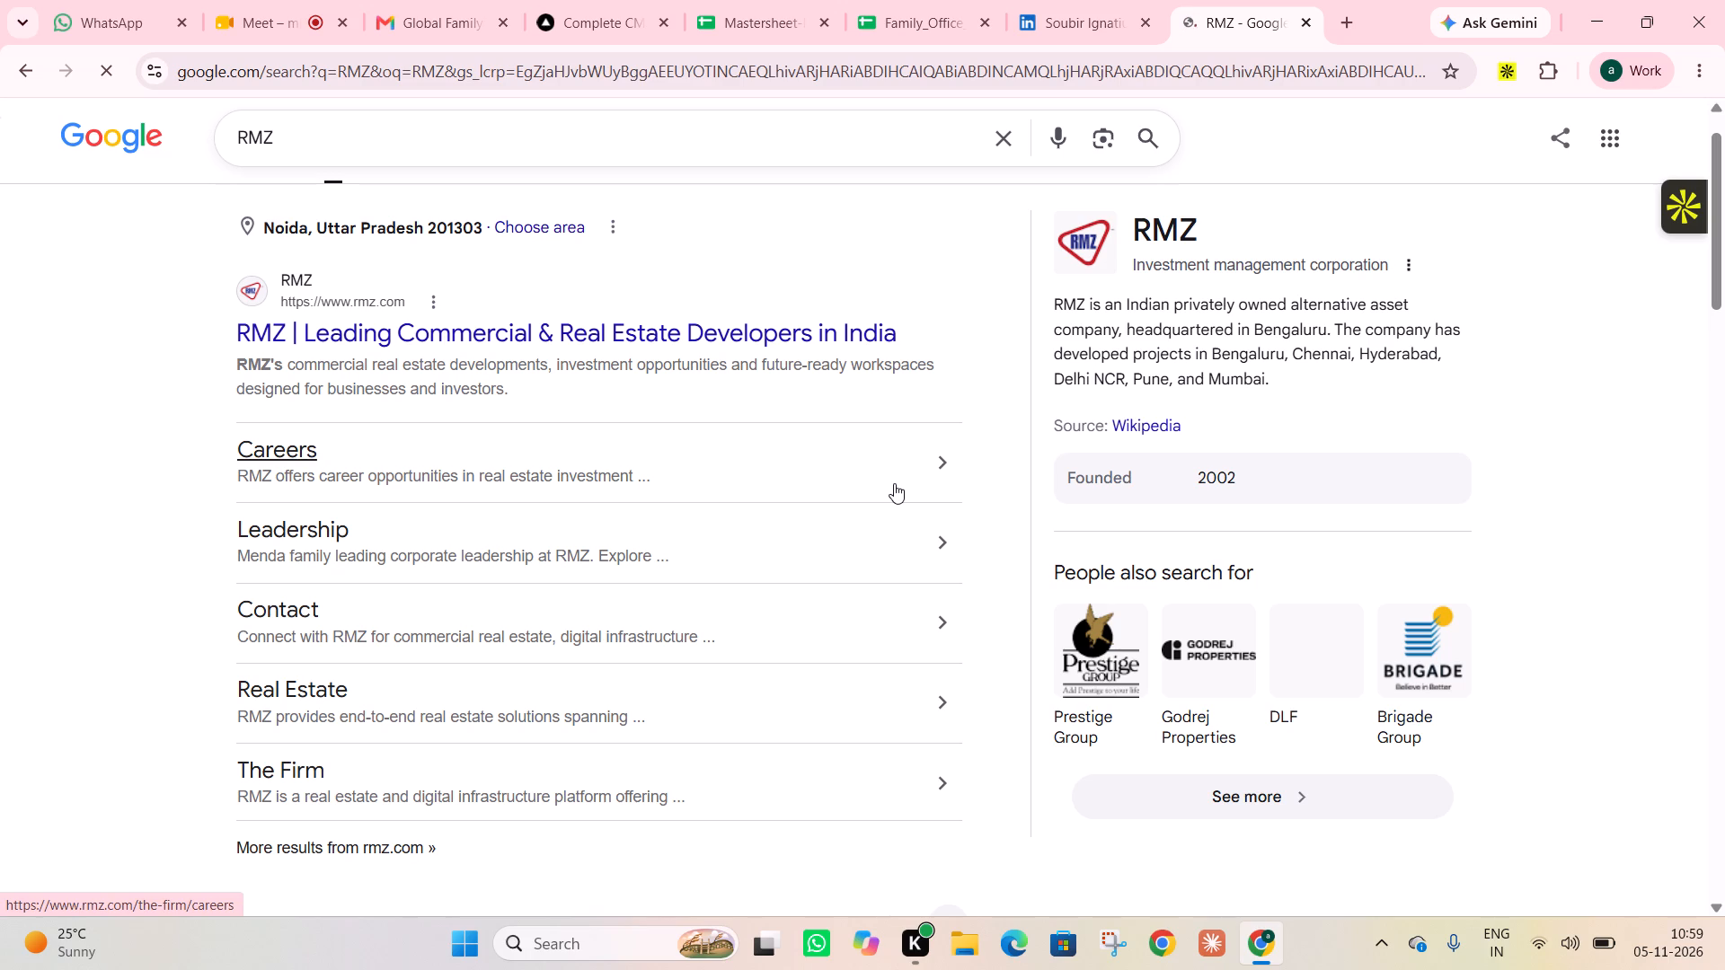
pyautogui.scroll(-10, 894, 483)
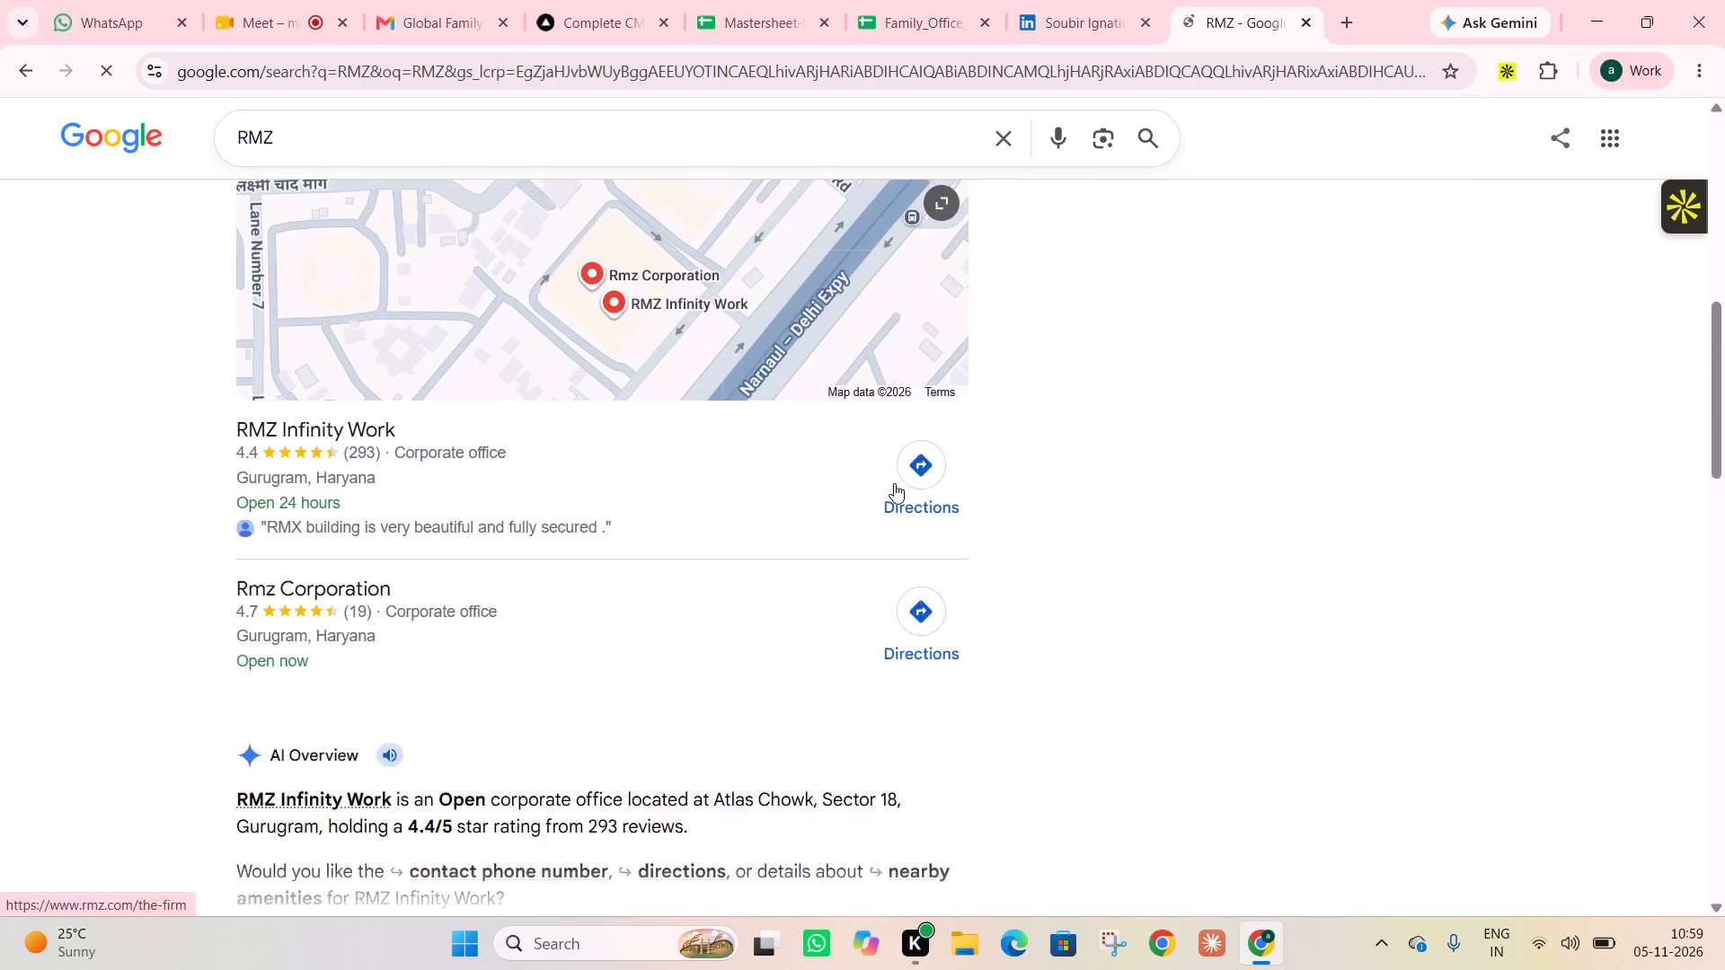
pyautogui.scroll(-1, 894, 483)
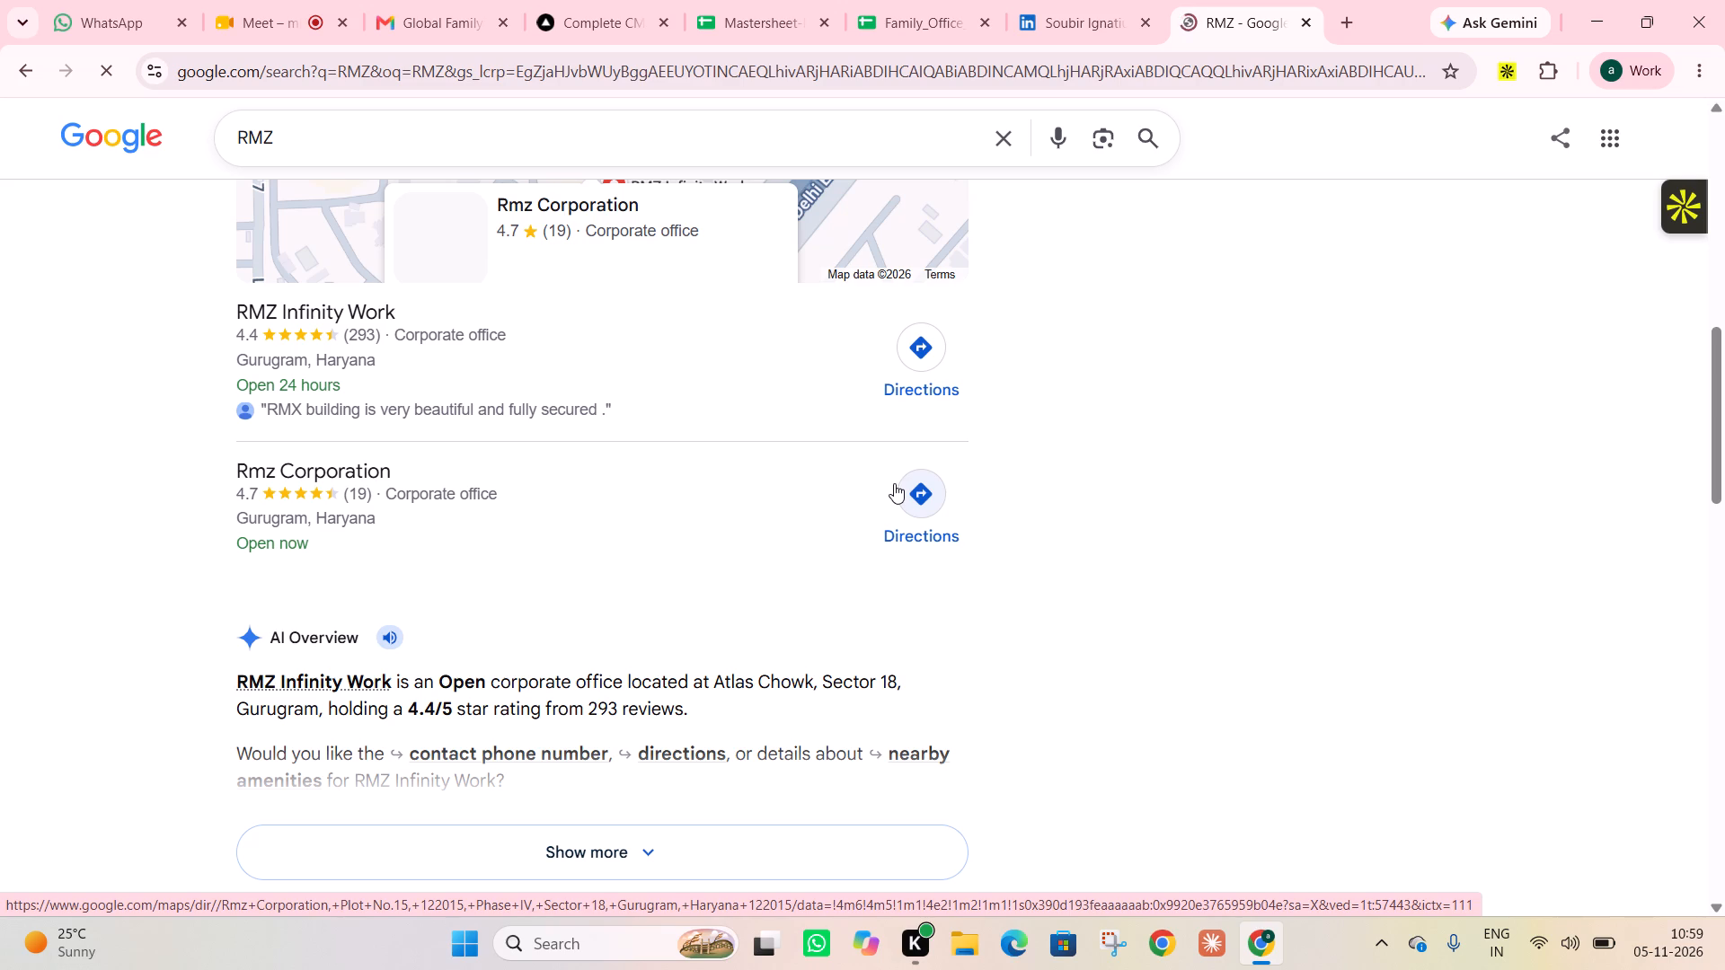
# Return to the Hotleads/Pipeline sheet of the Mastersheet-Family Office 2026 spreadsheet.
pyautogui.click(822, 0)
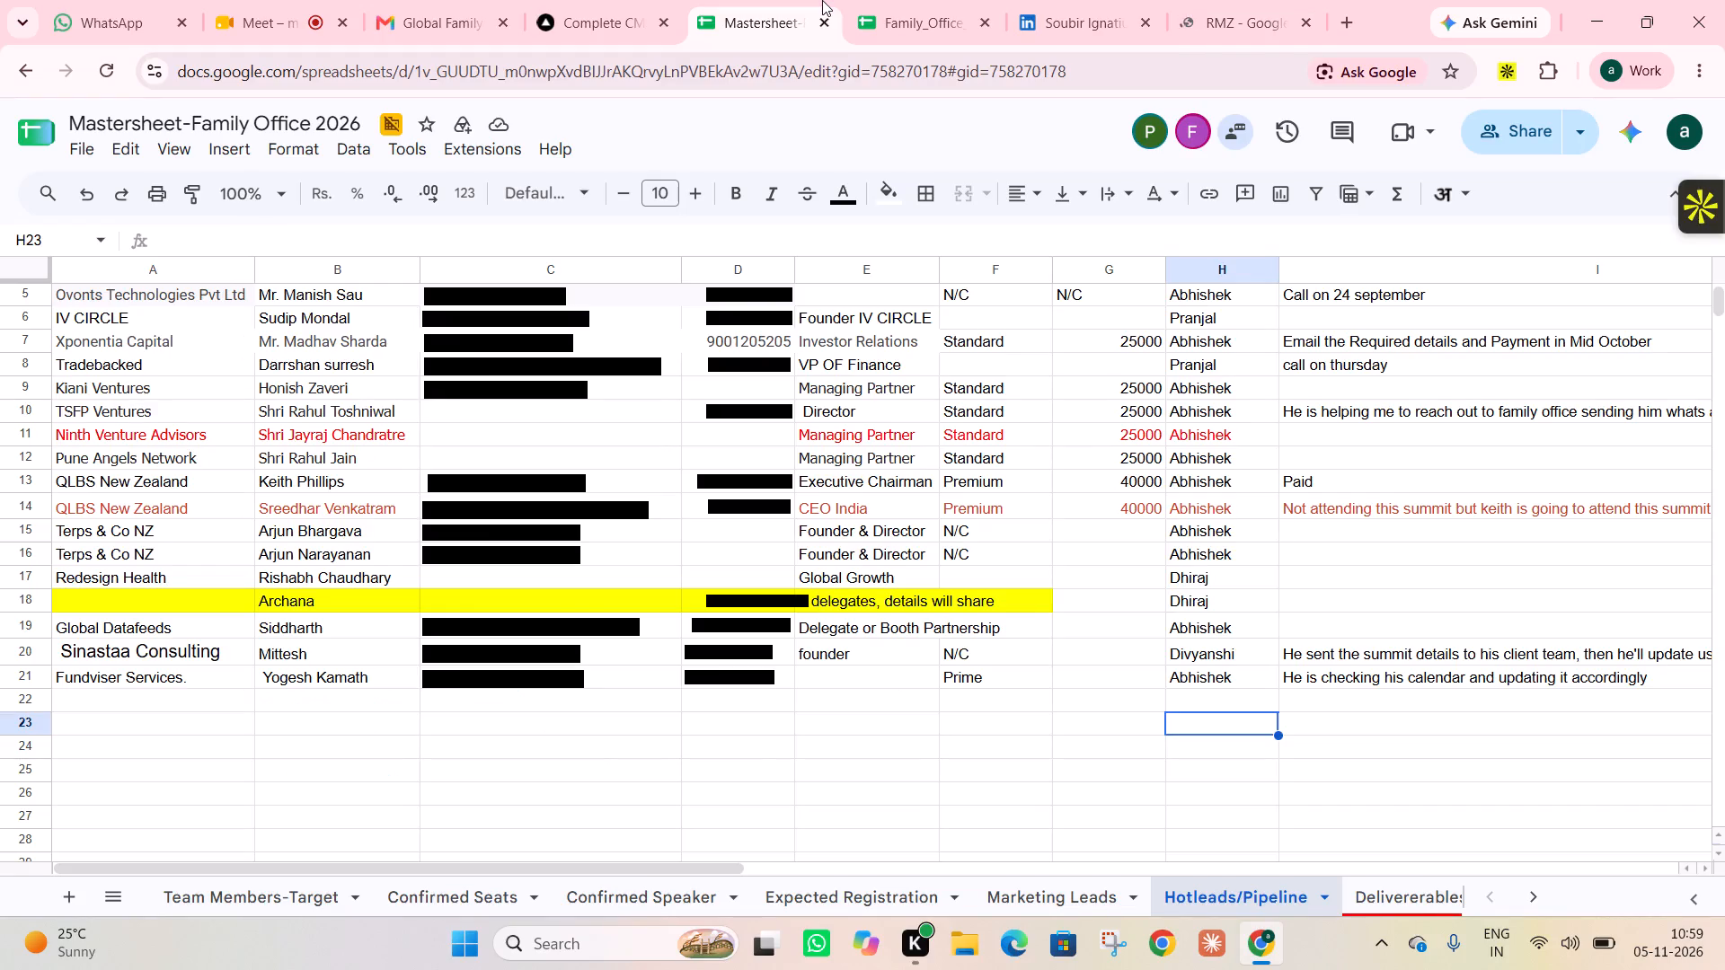
pyautogui.click(822, 0)
# Open the Marketing Leads sheet of the mastersheet and check its columns for lead entries.
pyautogui.click(1014, 907)
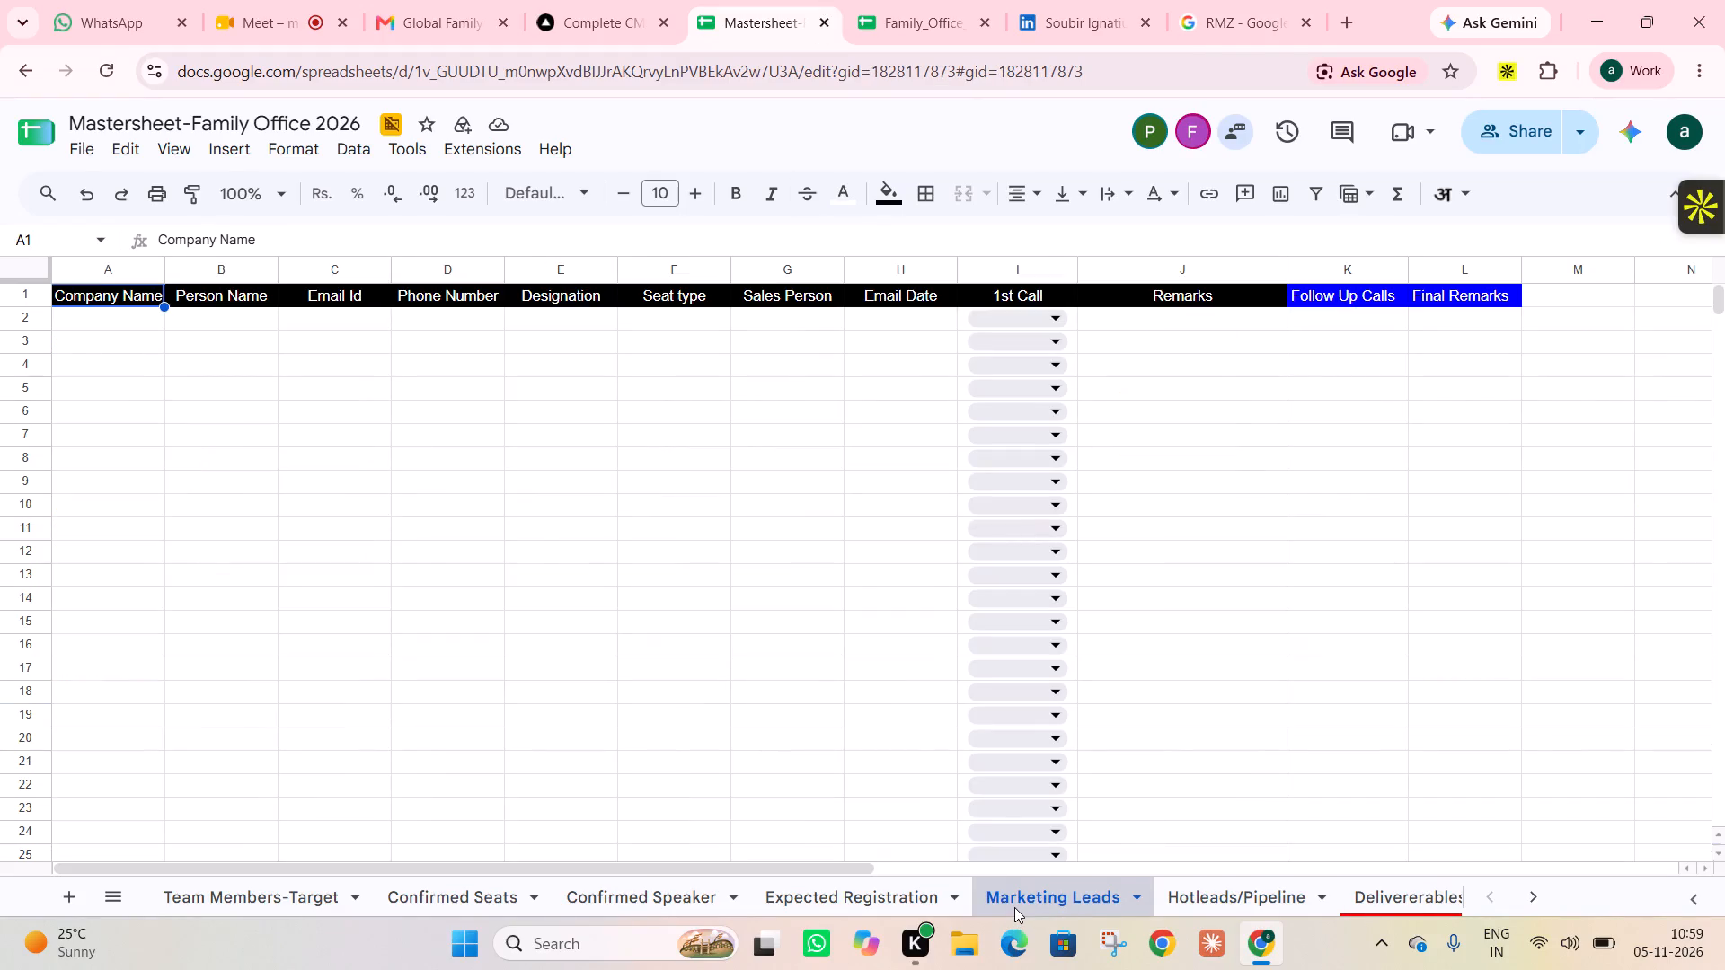
pyautogui.hscroll(2, 791, 761)
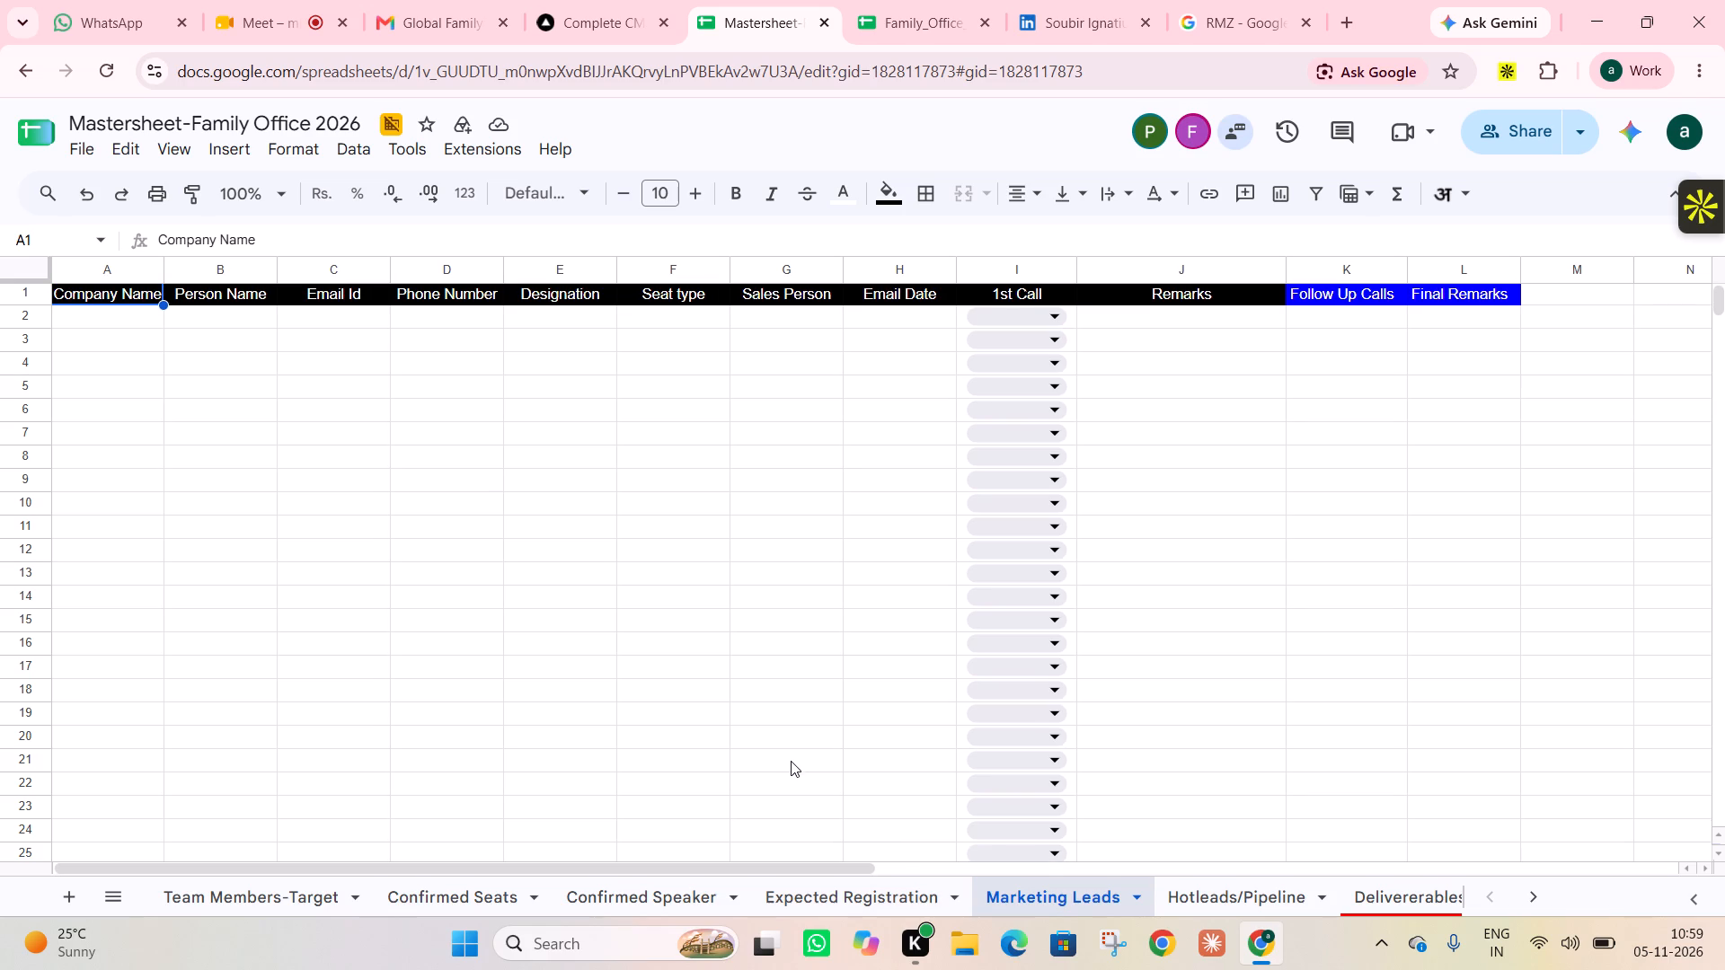
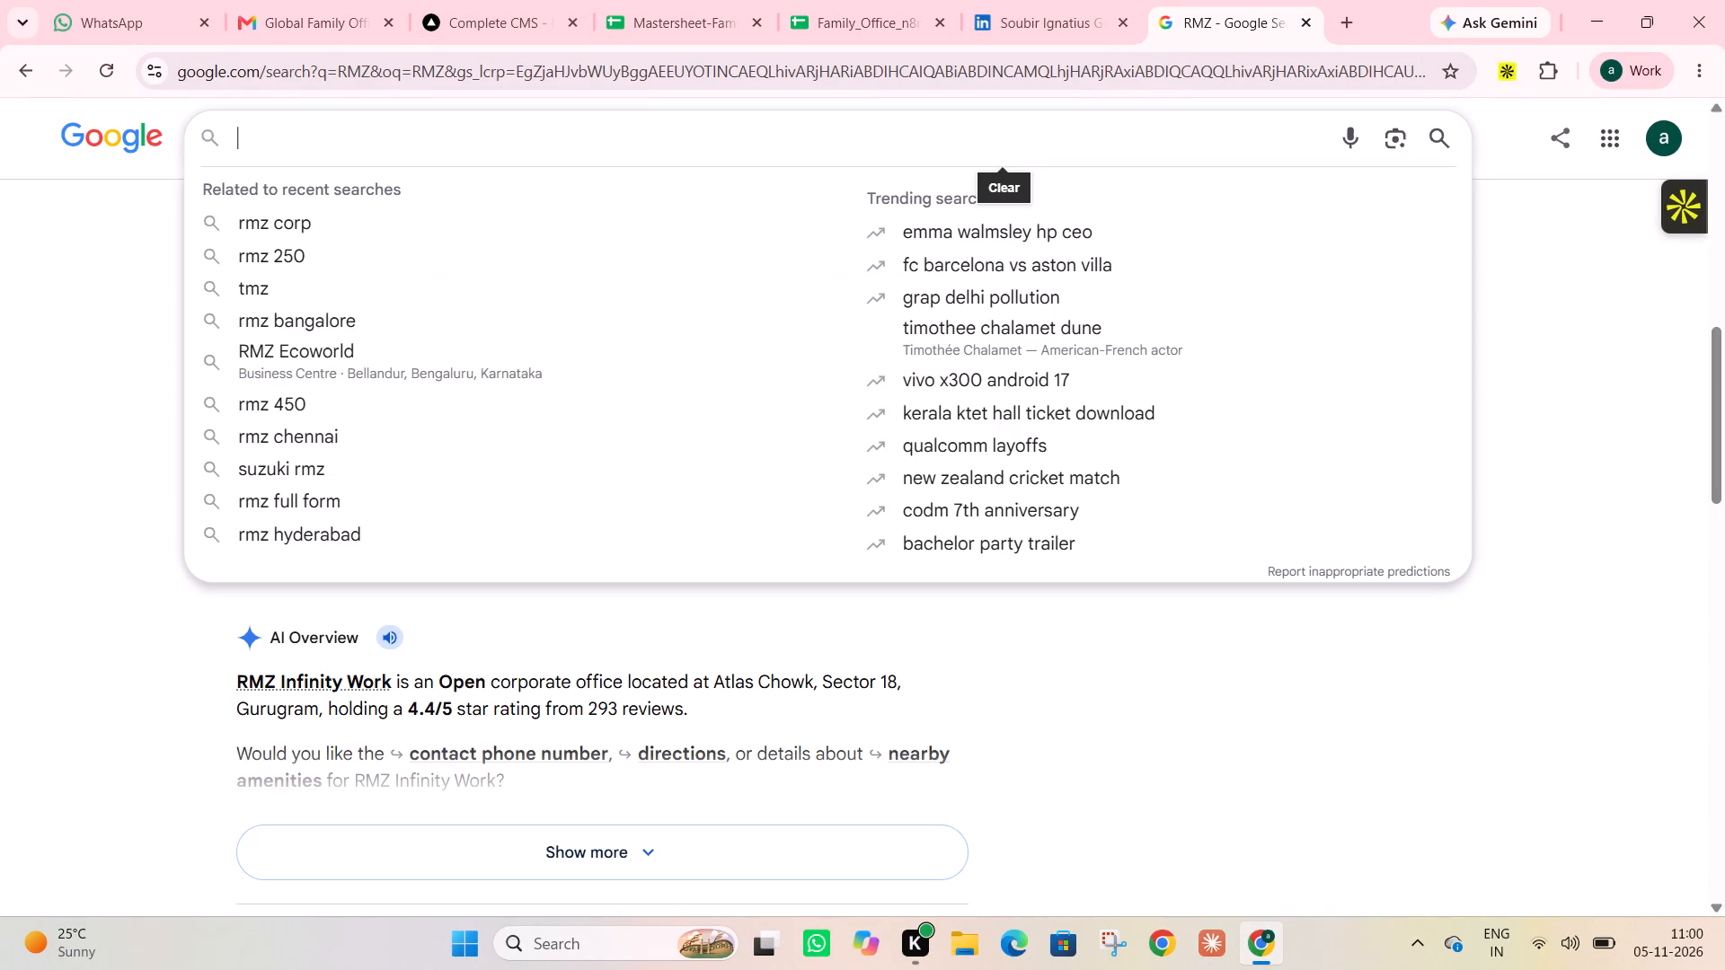
# Replace the Google search query with "what is title spons" to look up the meaning of title sponsor.
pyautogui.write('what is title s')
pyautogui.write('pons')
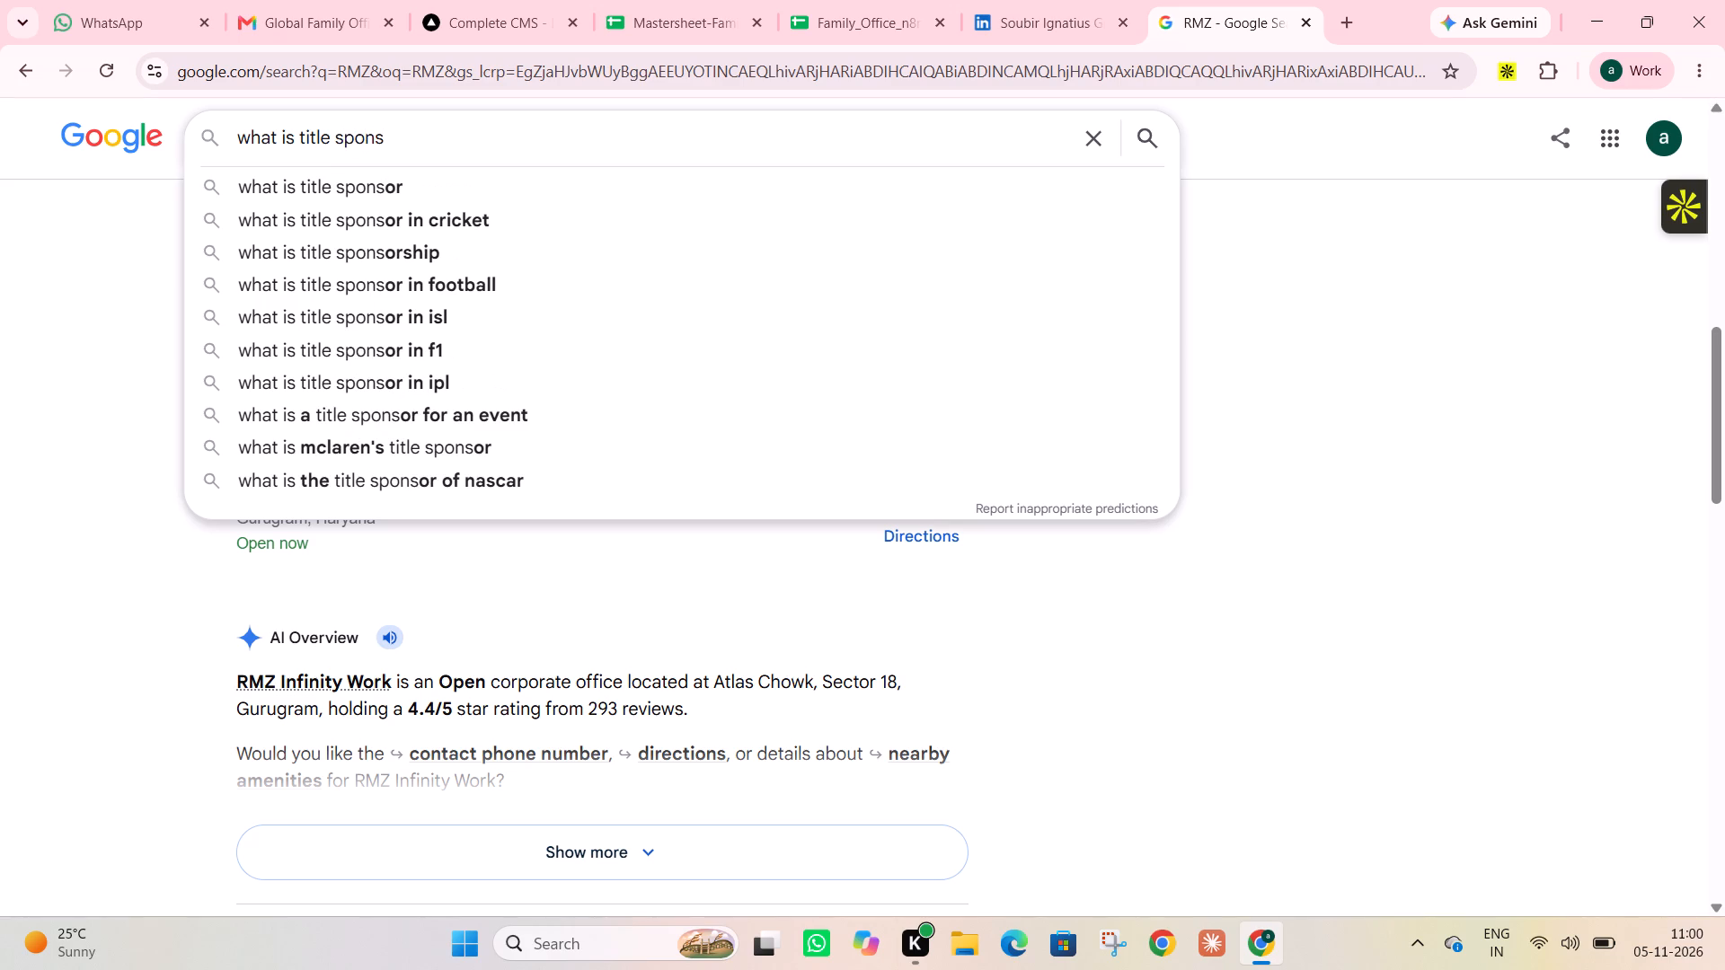
# Search Google for "what is title sponsorship" and read the overview's definition and key features.
pyautogui.click(615, 239)
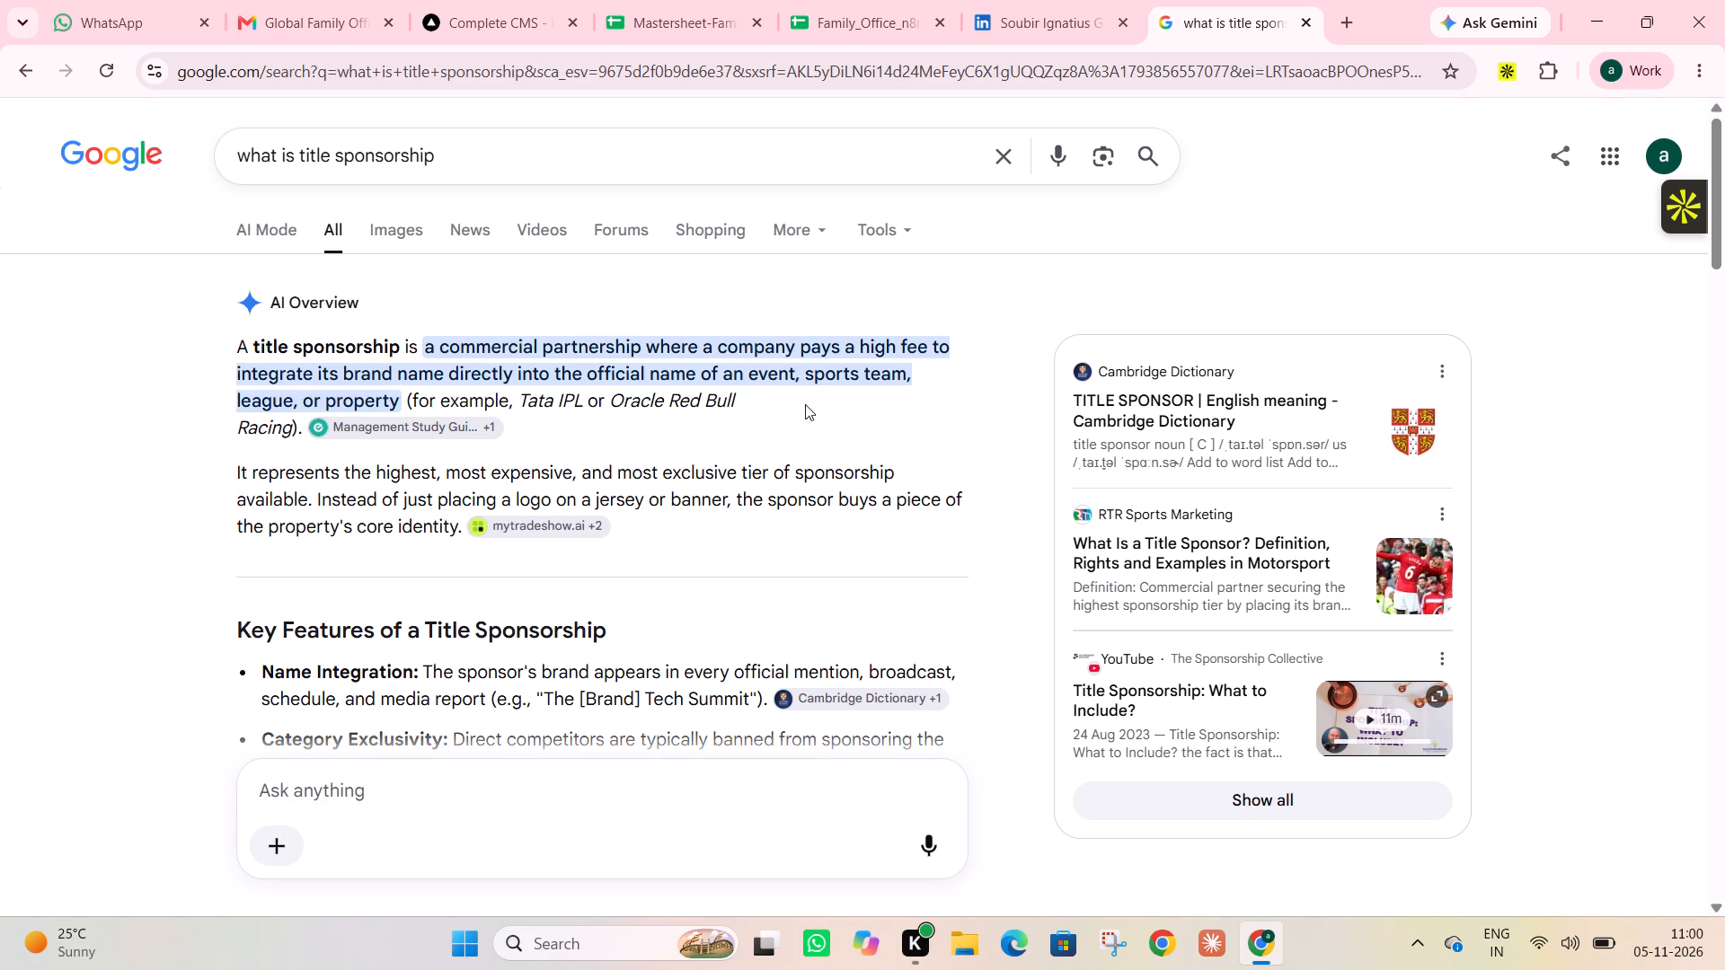
pyautogui.scroll(-1, 348, 390)
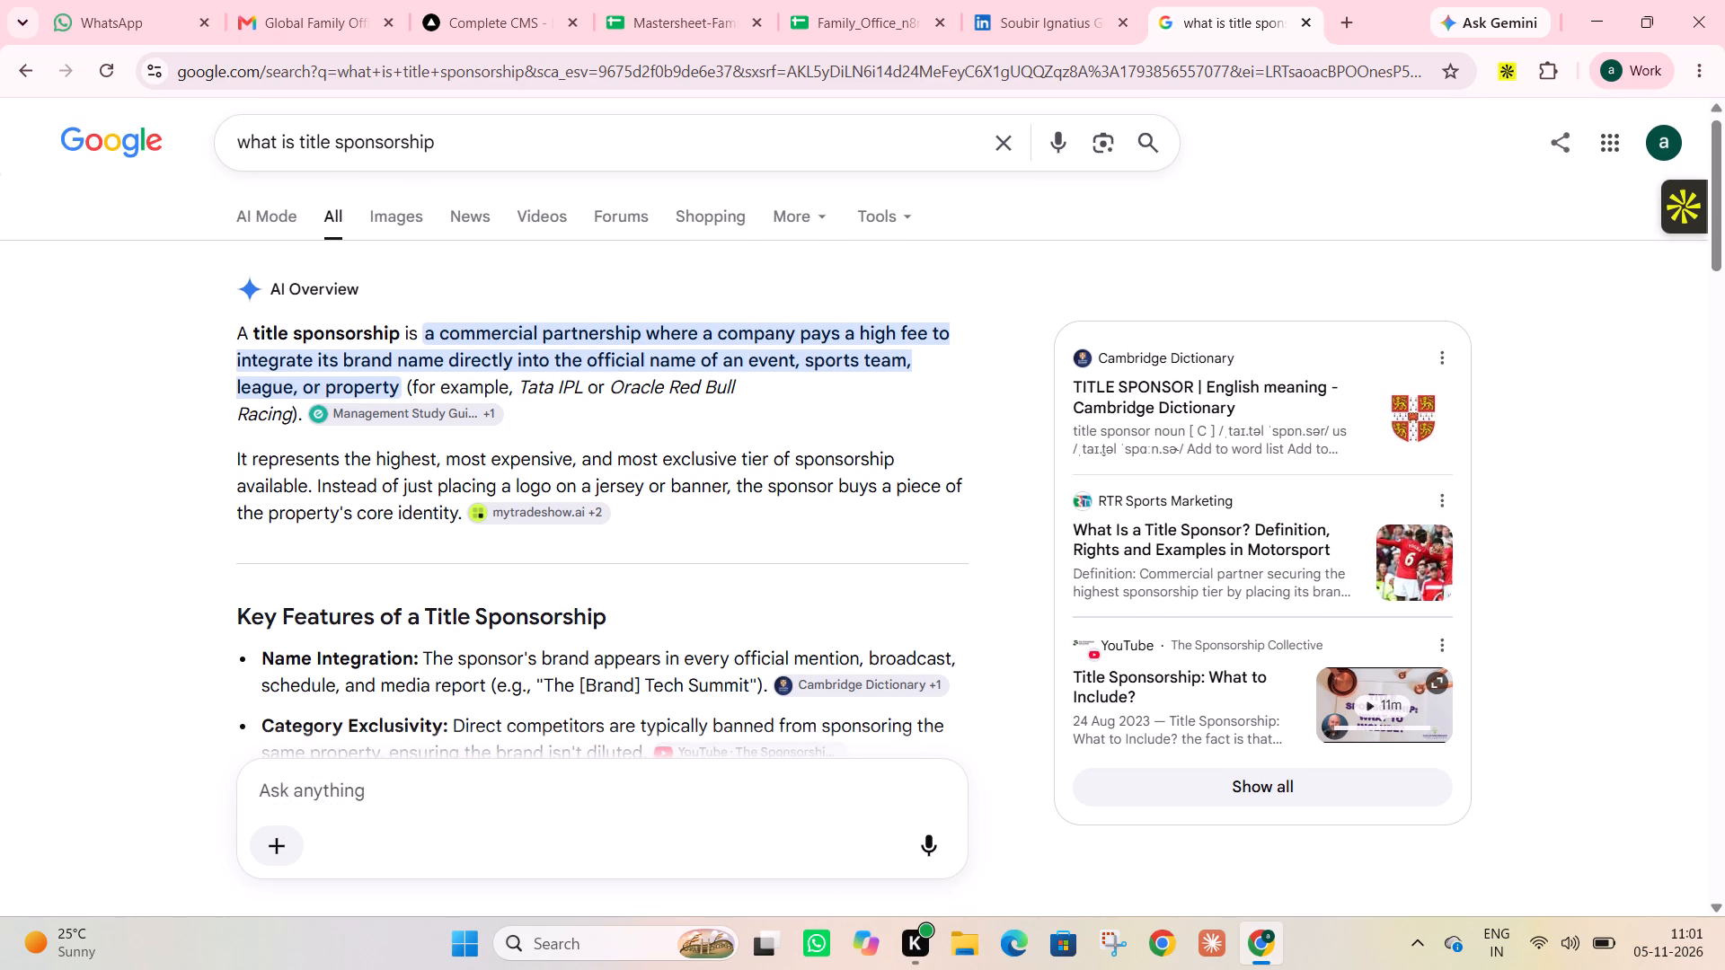
pyautogui.scroll(-3, 348, 390)
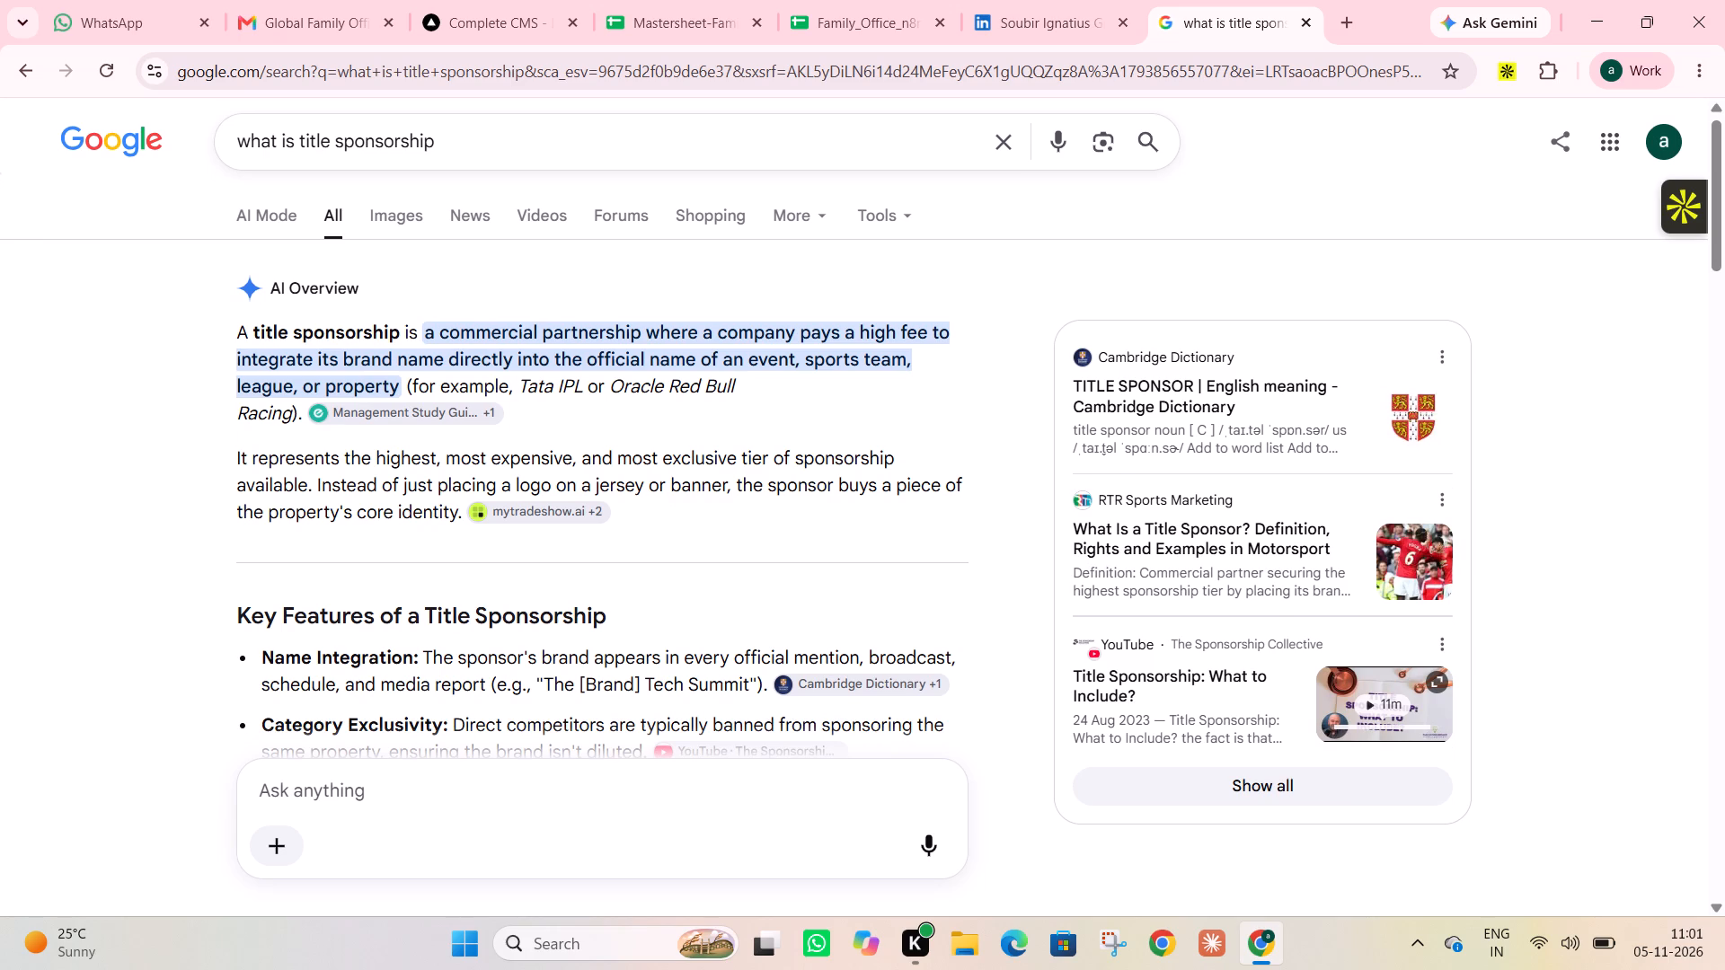
pyautogui.scroll(-3, 348, 390)
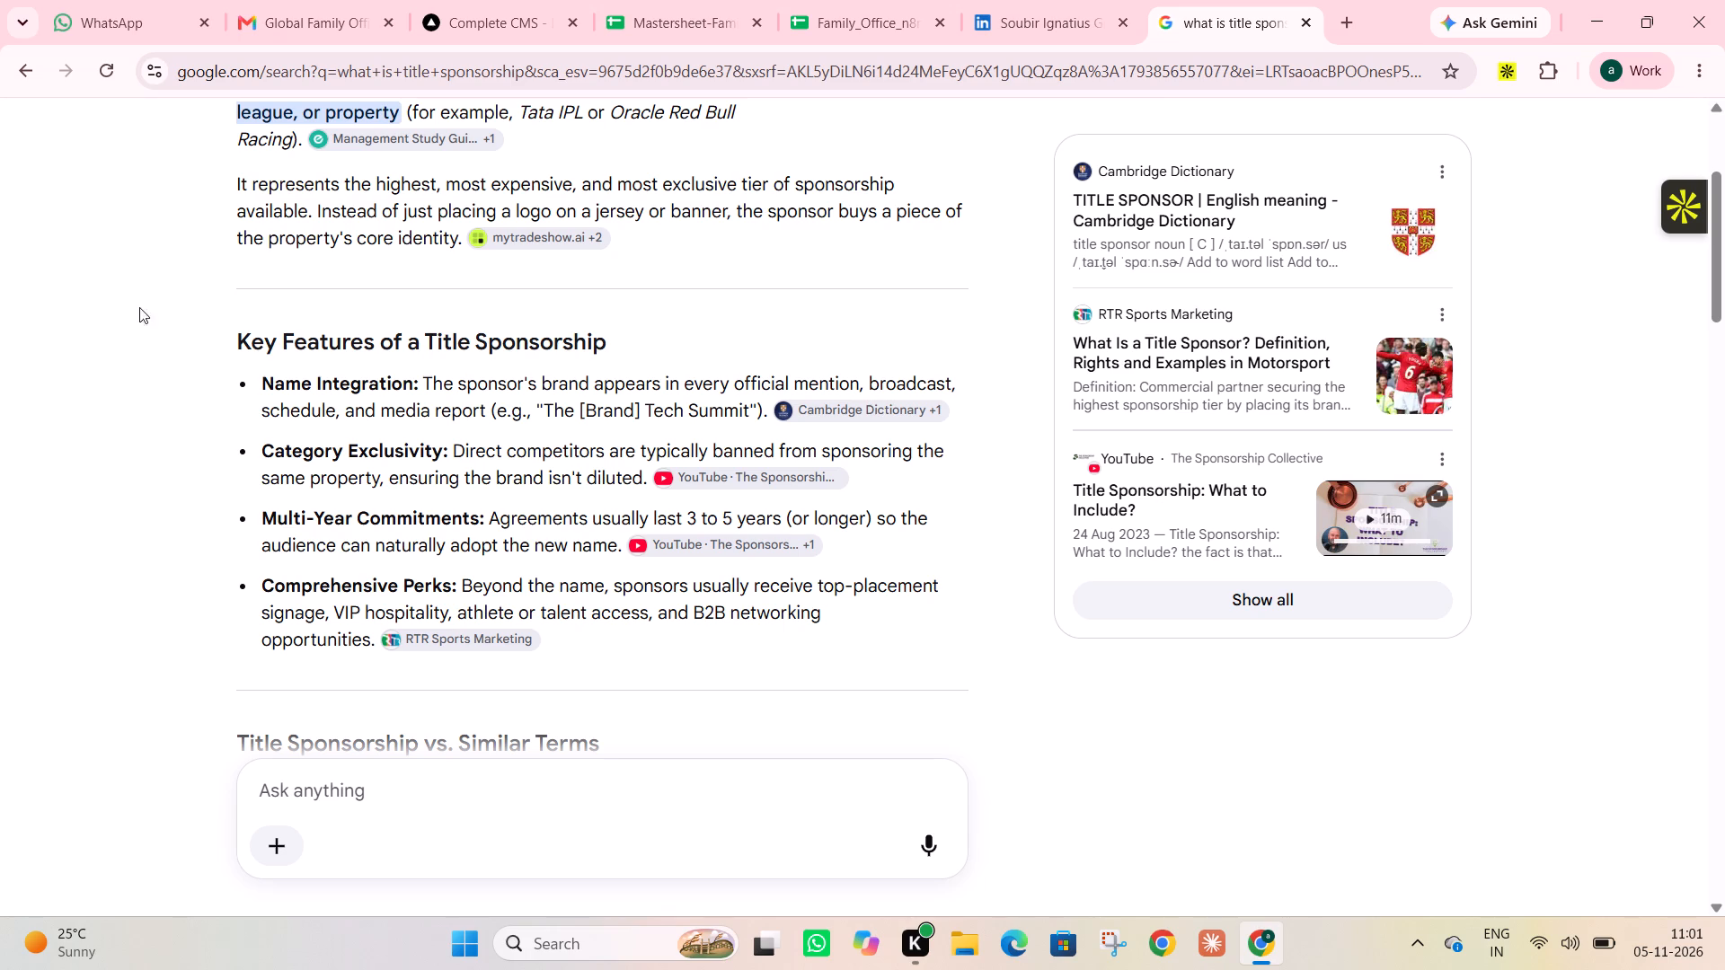
pyautogui.scroll(4, 382, 445)
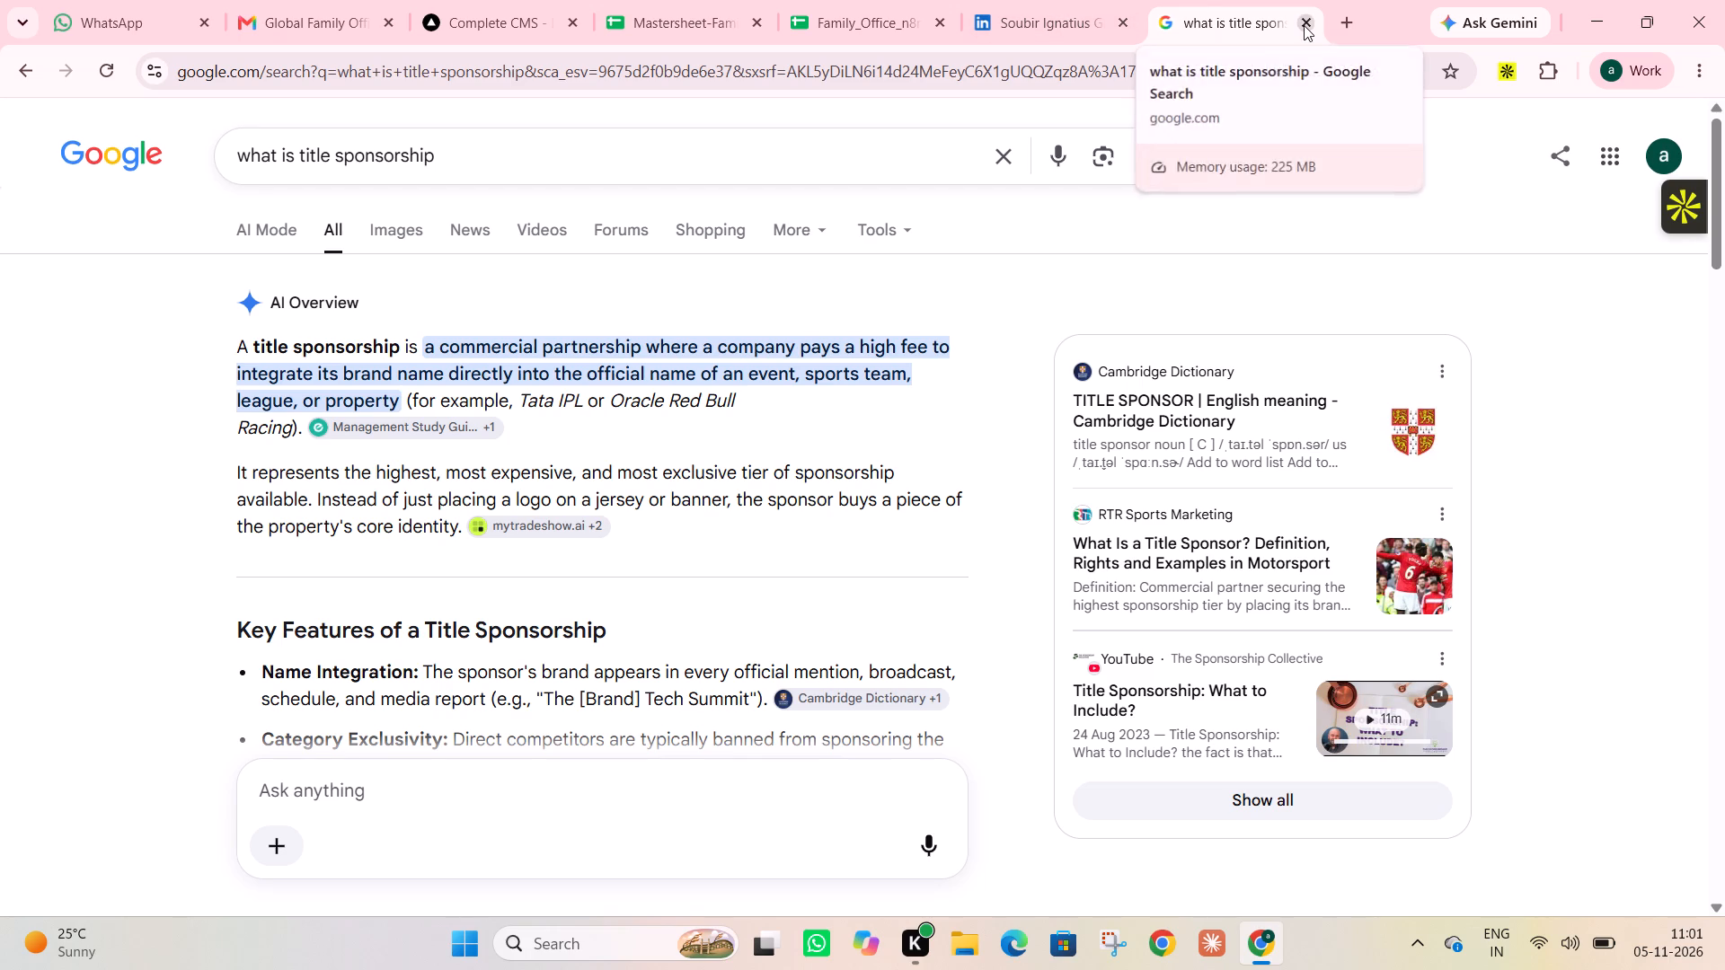
# Close the title sponsorship search and review the lead's LinkedIn profile back up to its header with role and company.
pyautogui.click(1304, 25)
pyautogui.scroll(11, 882, 391)
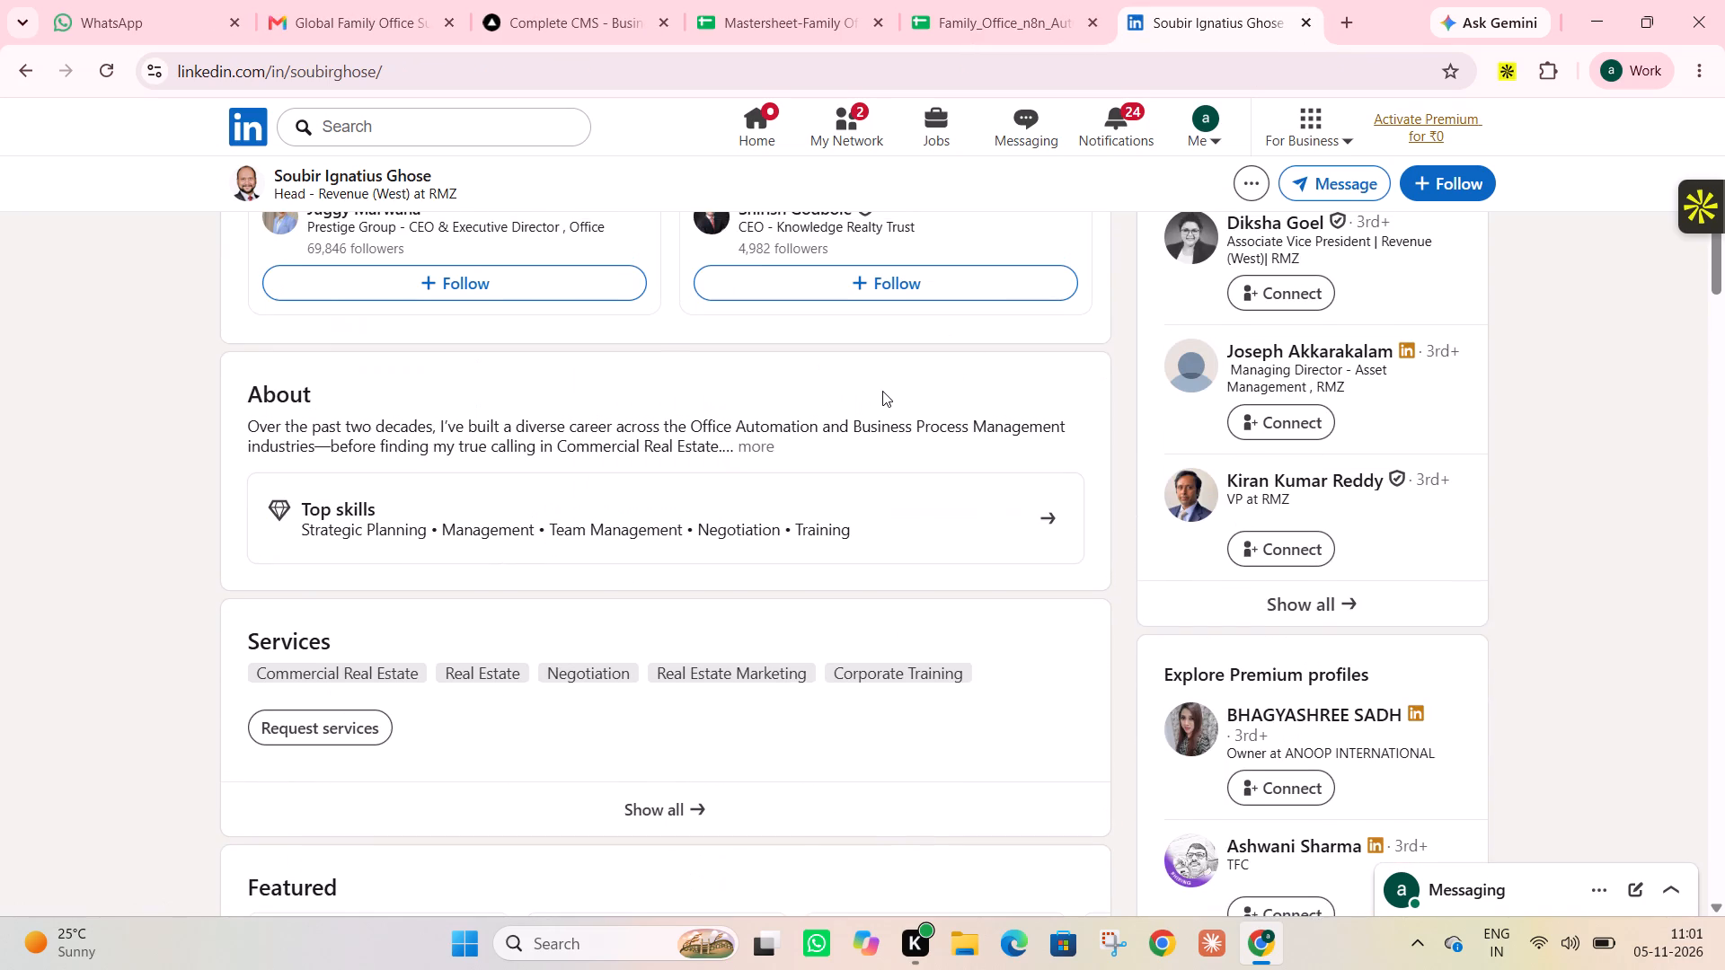
pyautogui.scroll(8, 882, 391)
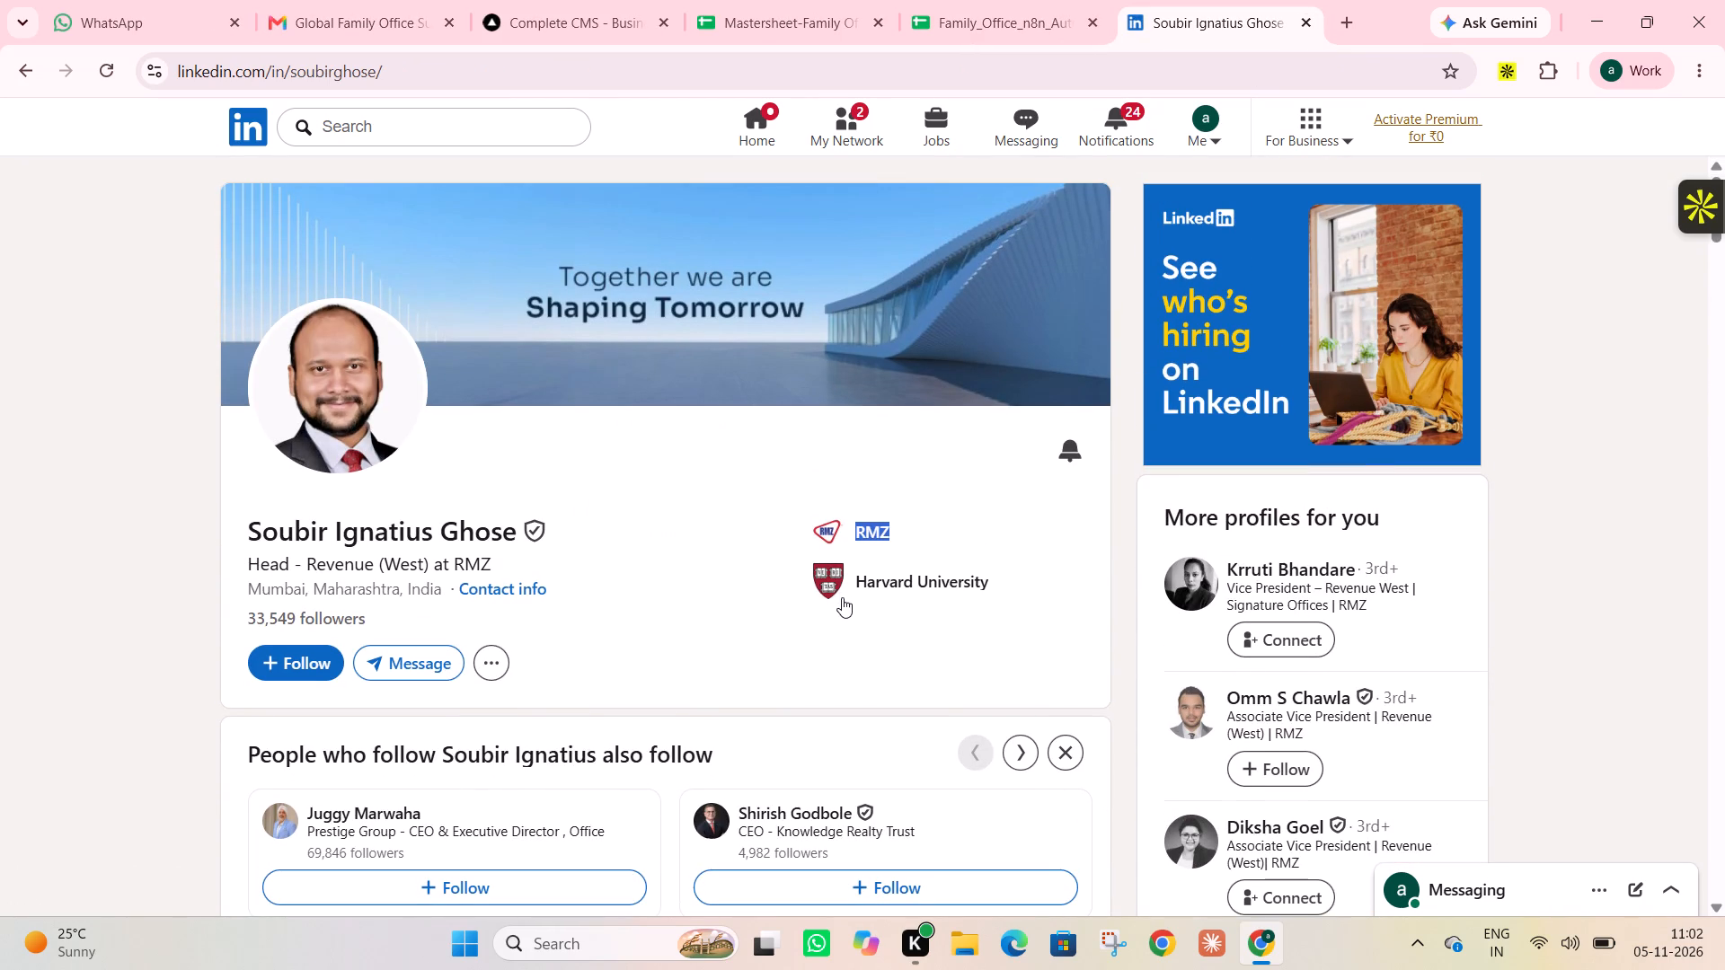
# Examine the RMZ lead's LinkedIn profile from the header through the About, Services, Featured and Activity sections.
pyautogui.moveTo(842, 597); pyautogui.dragTo(831, 595)
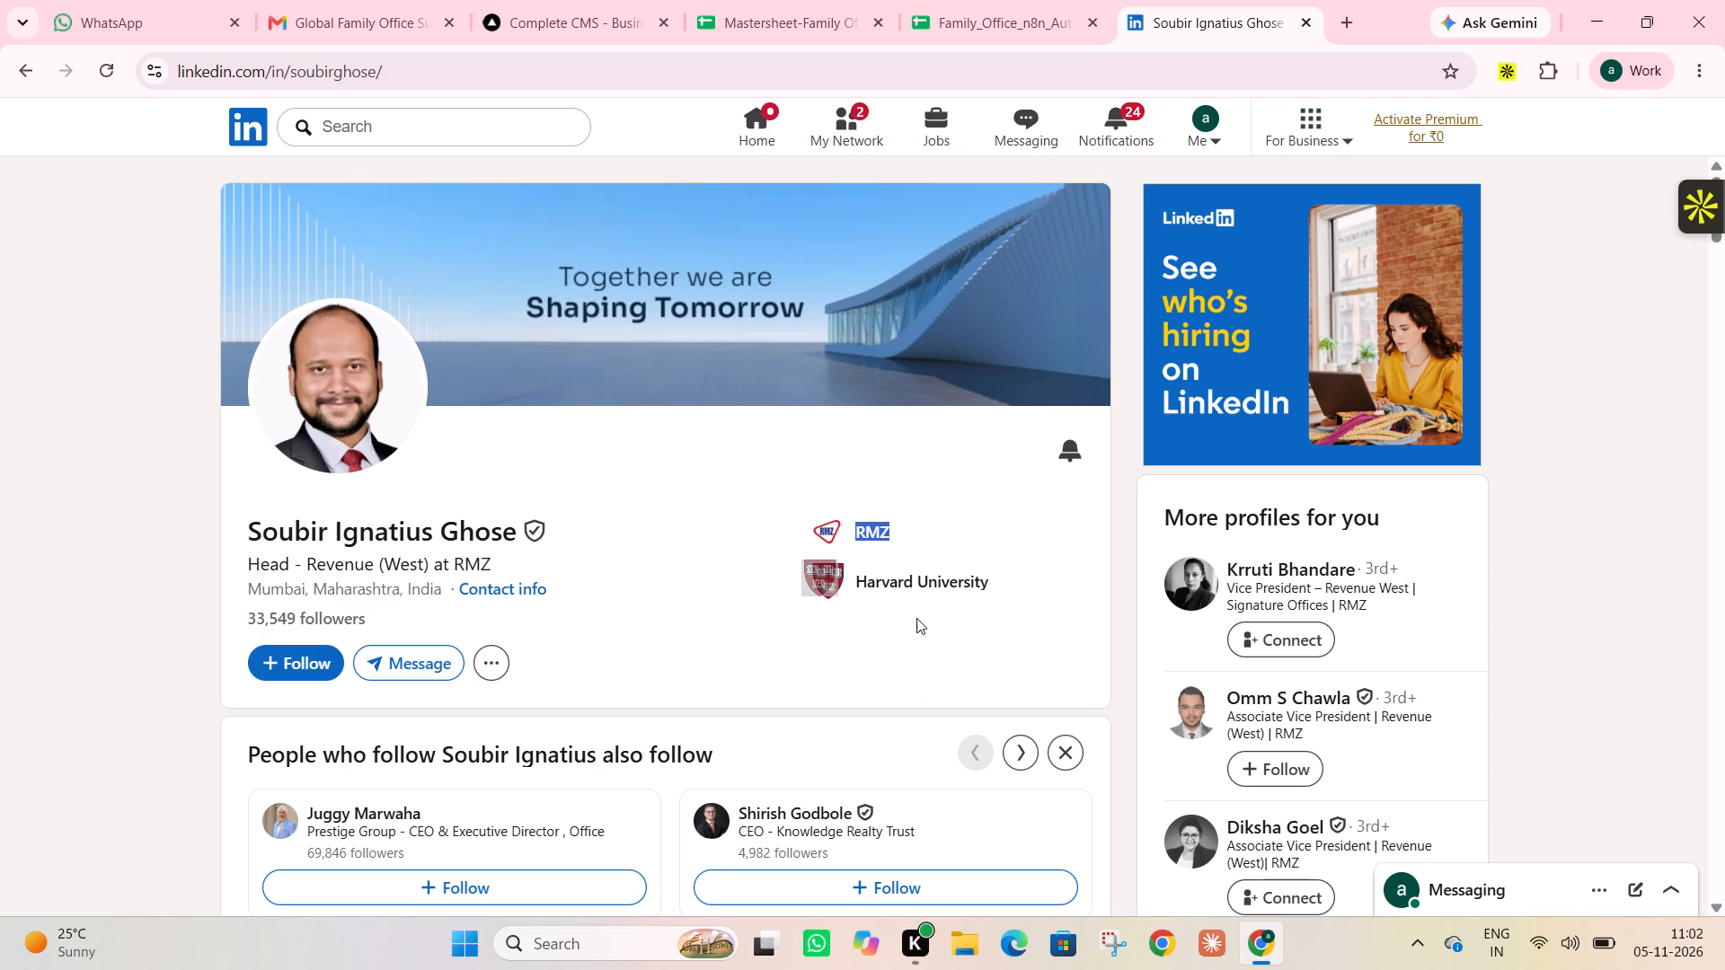
pyautogui.scroll(-3, 908, 713)
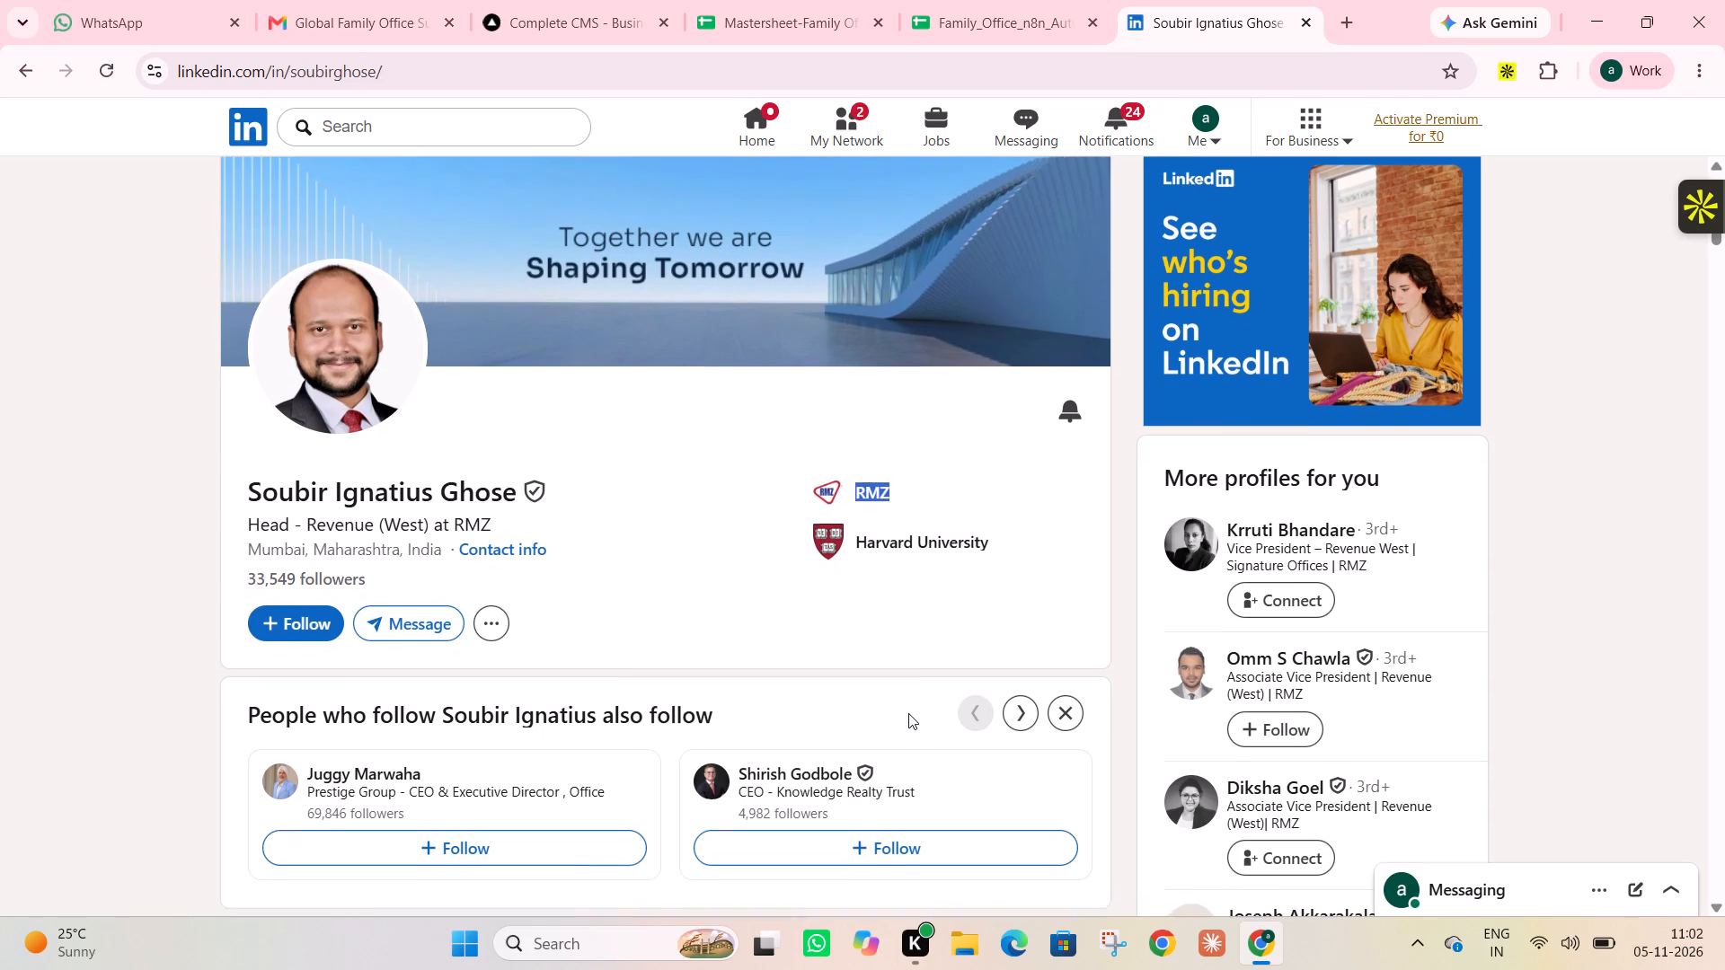
pyautogui.scroll(-5, 908, 713)
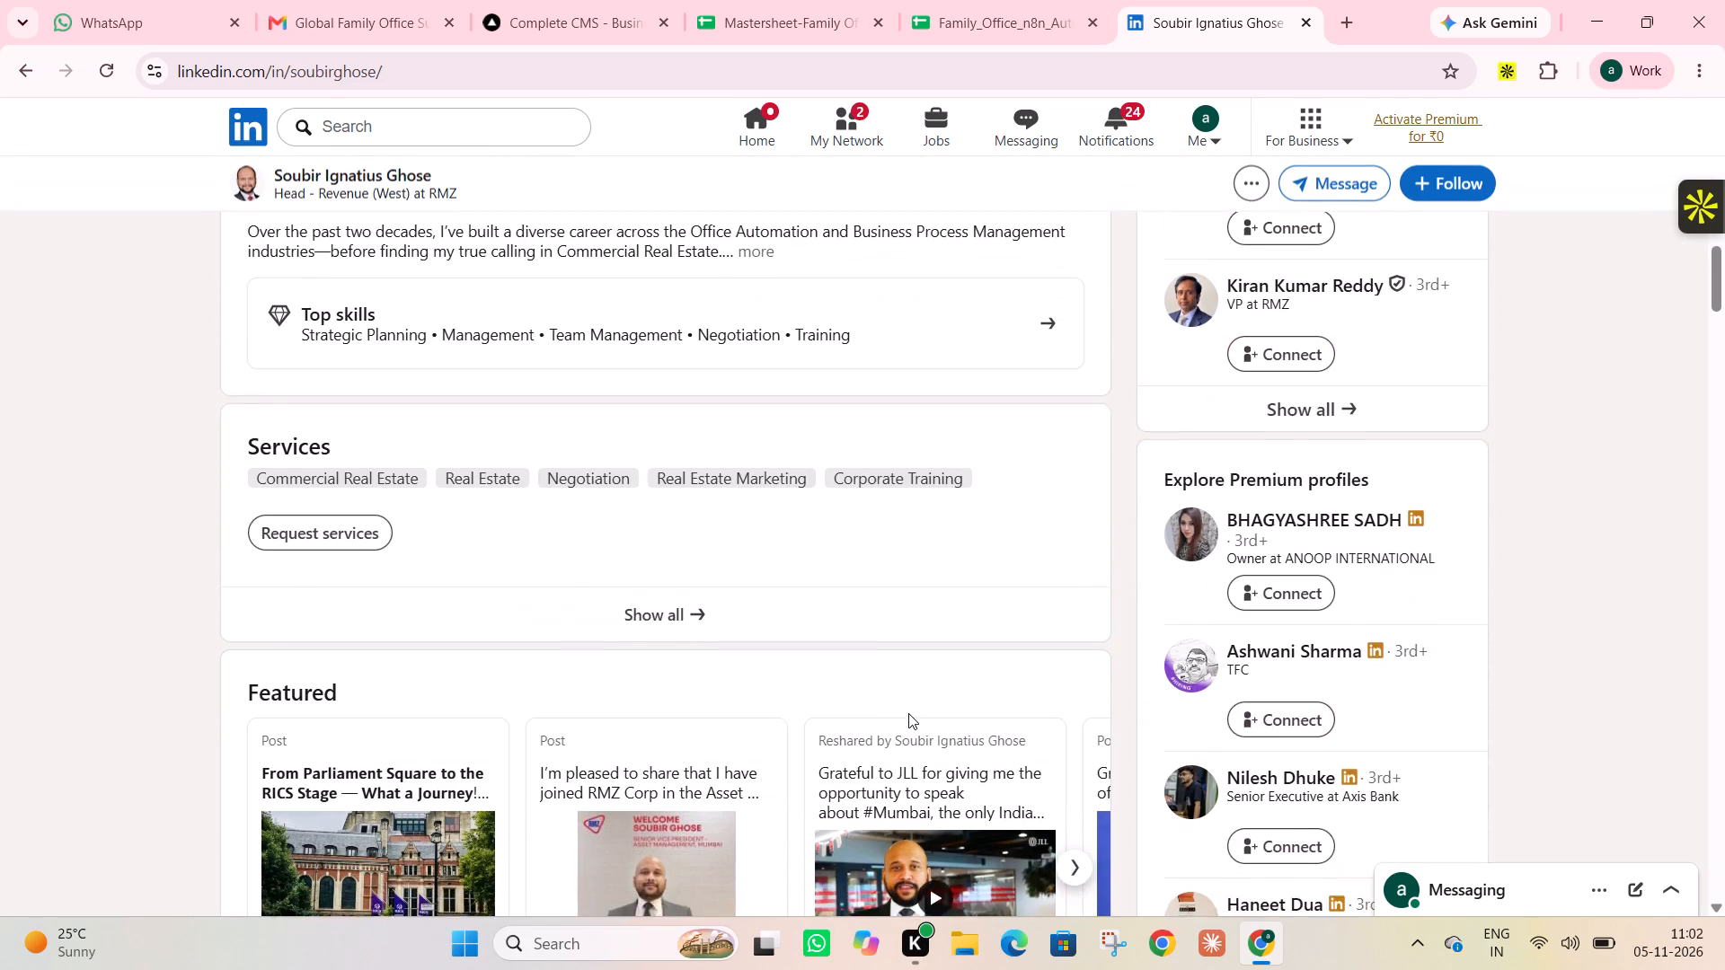
pyautogui.scroll(-2, 908, 713)
pyautogui.scroll(1, 908, 713)
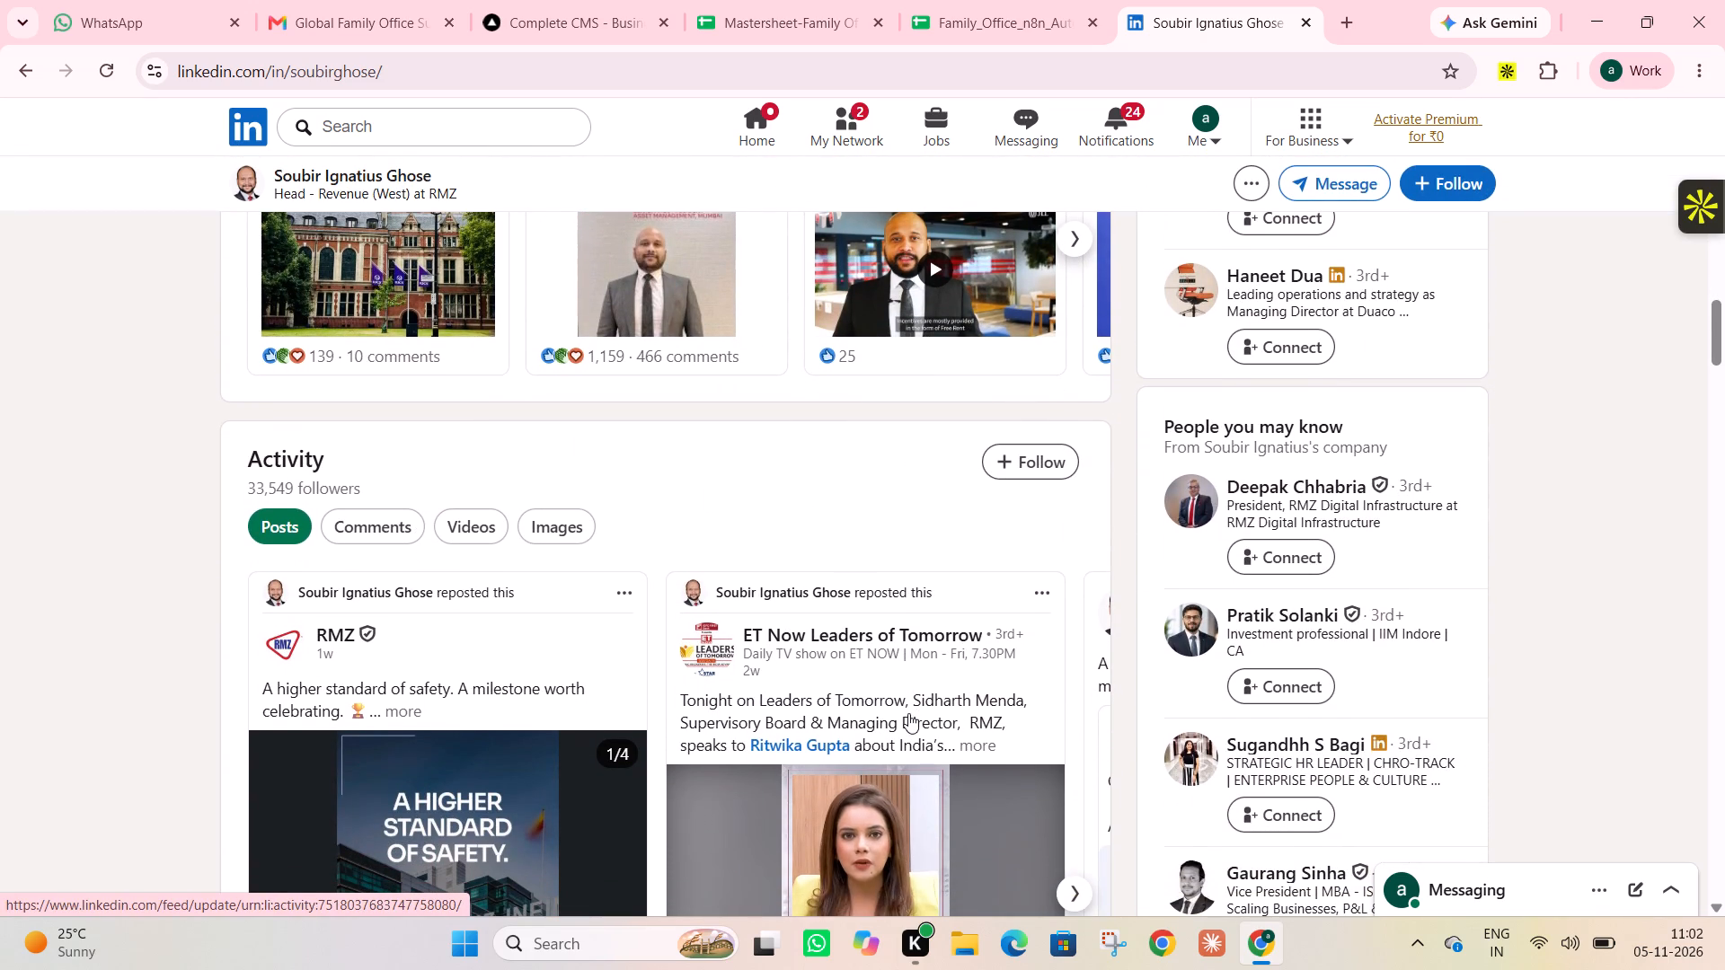
pyautogui.scroll(5, 908, 713)
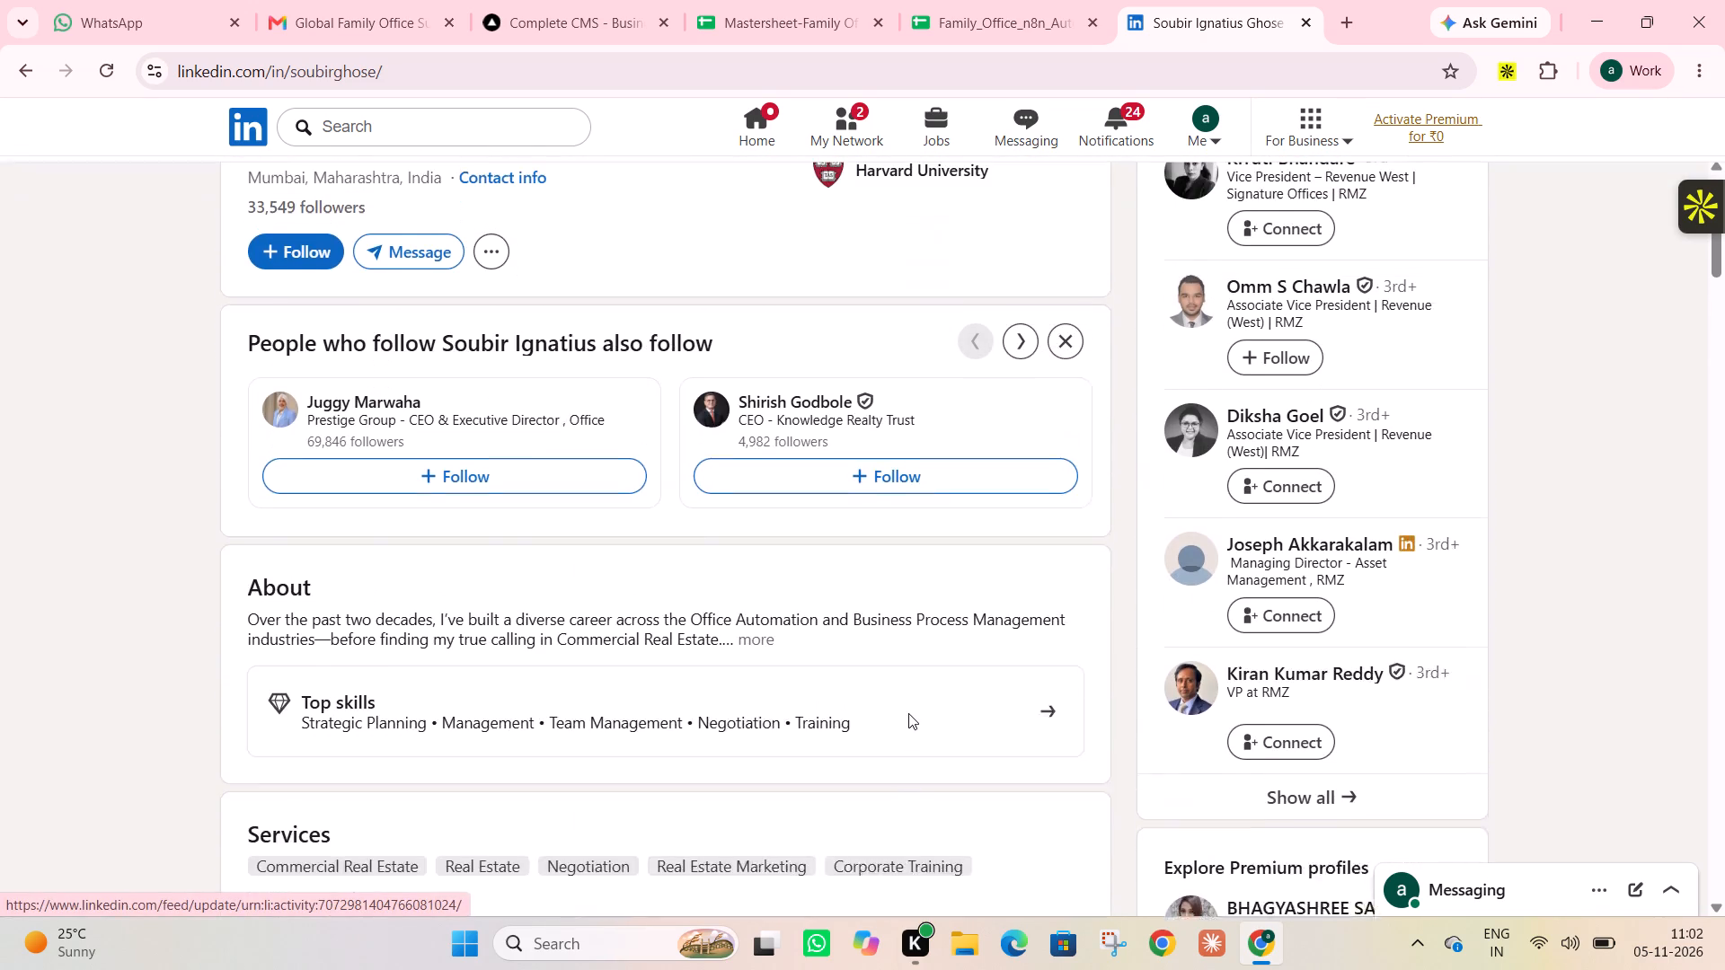
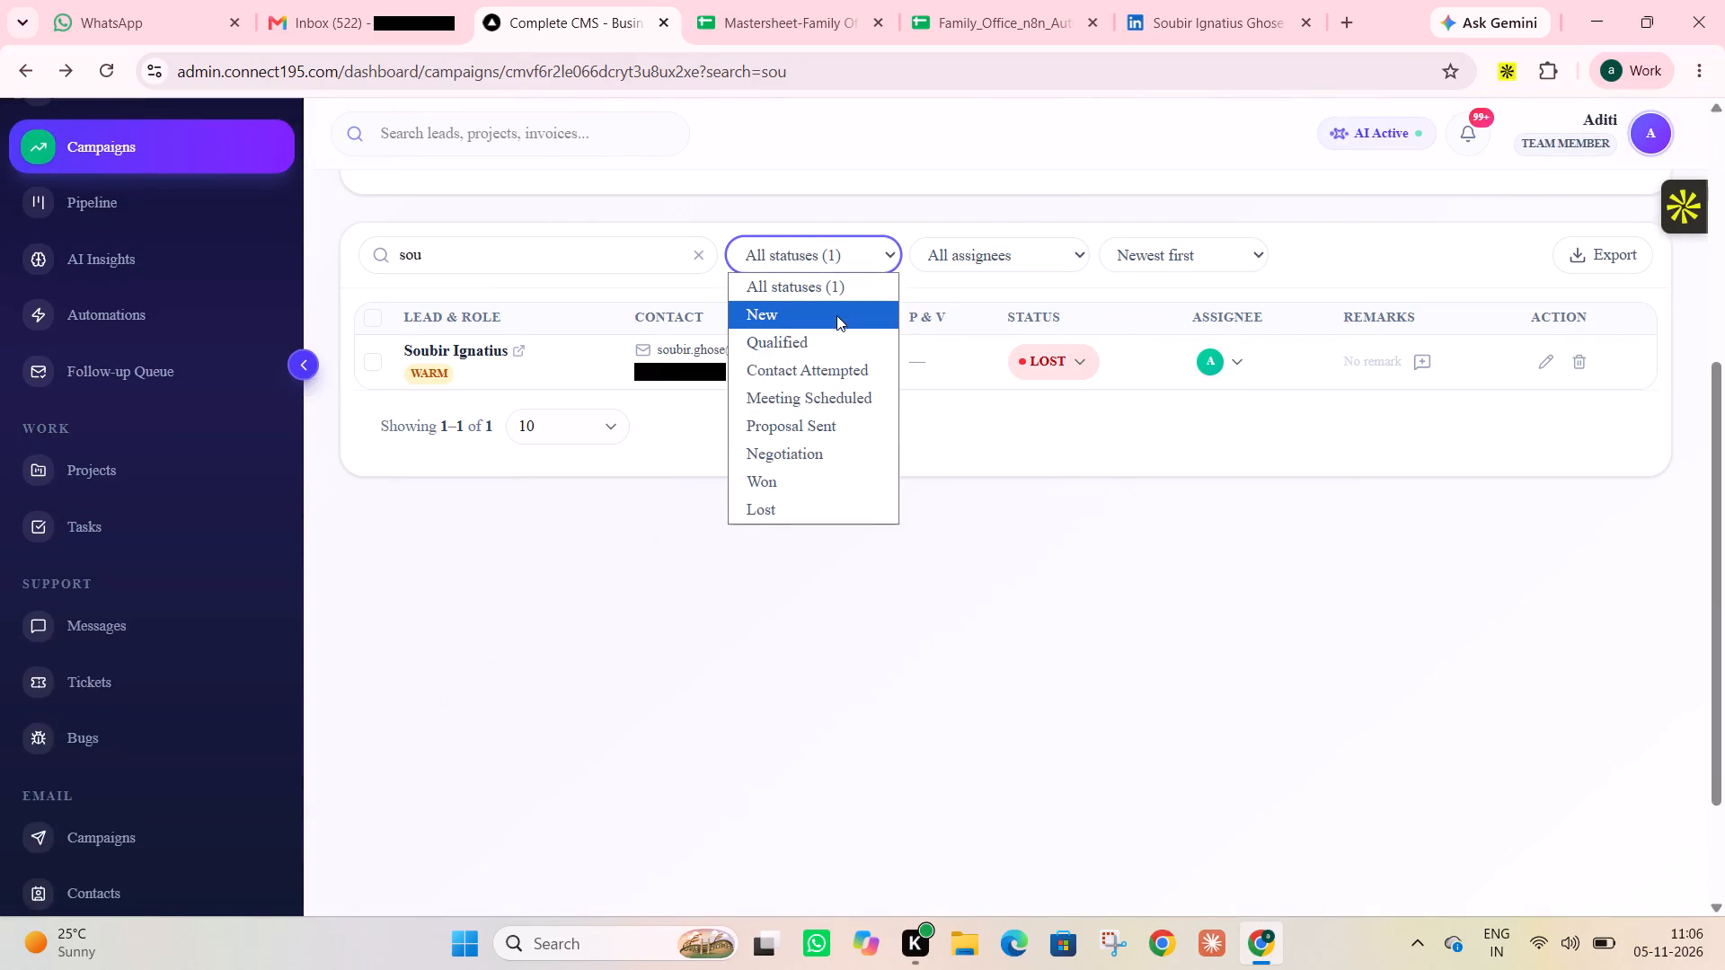
pyautogui.click(836, 313)
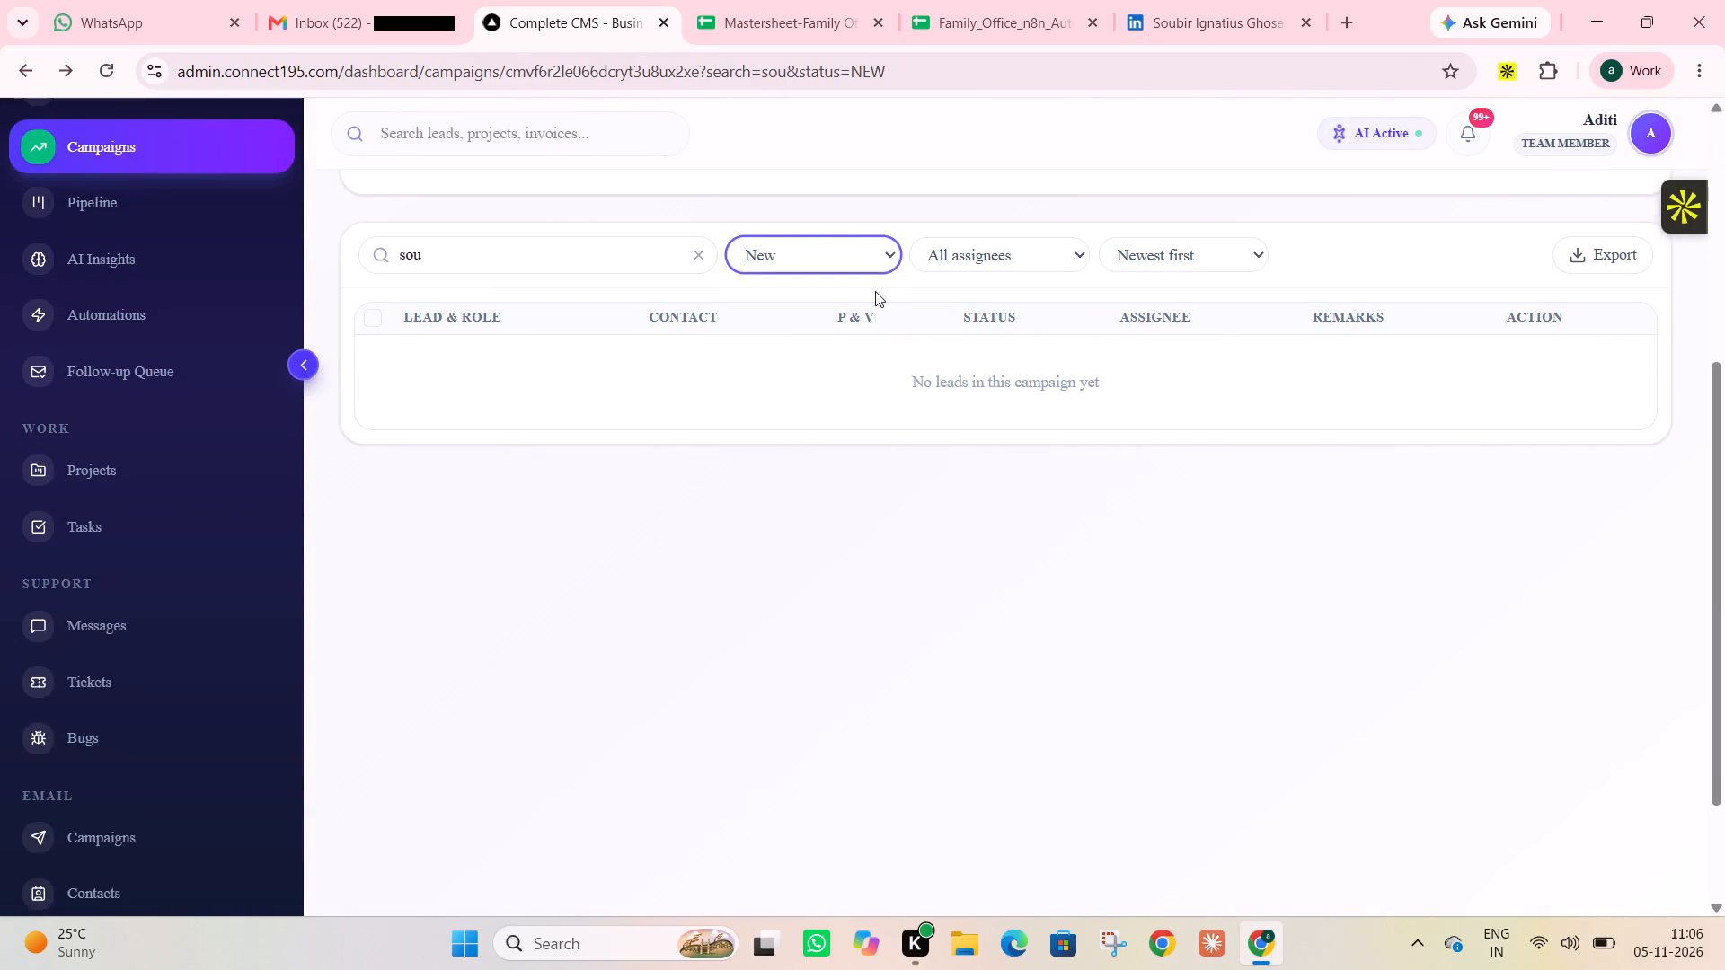
pyautogui.click(956, 260)
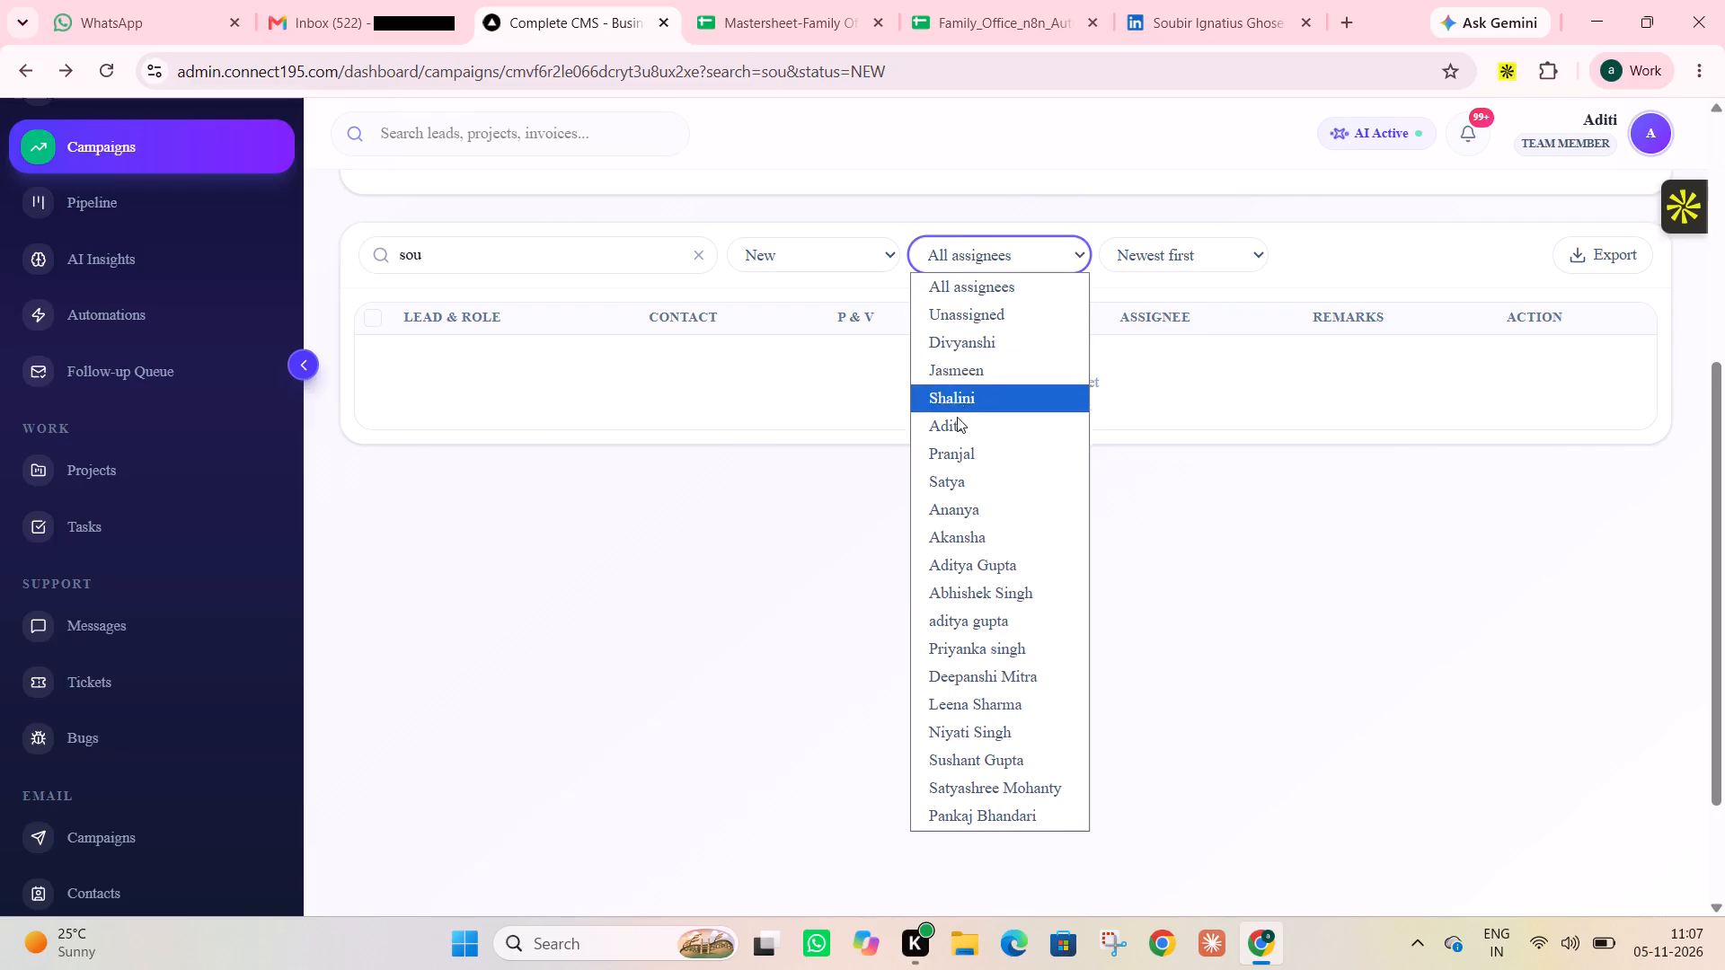
pyautogui.click(958, 431)
pyautogui.scroll(3, 832, 445)
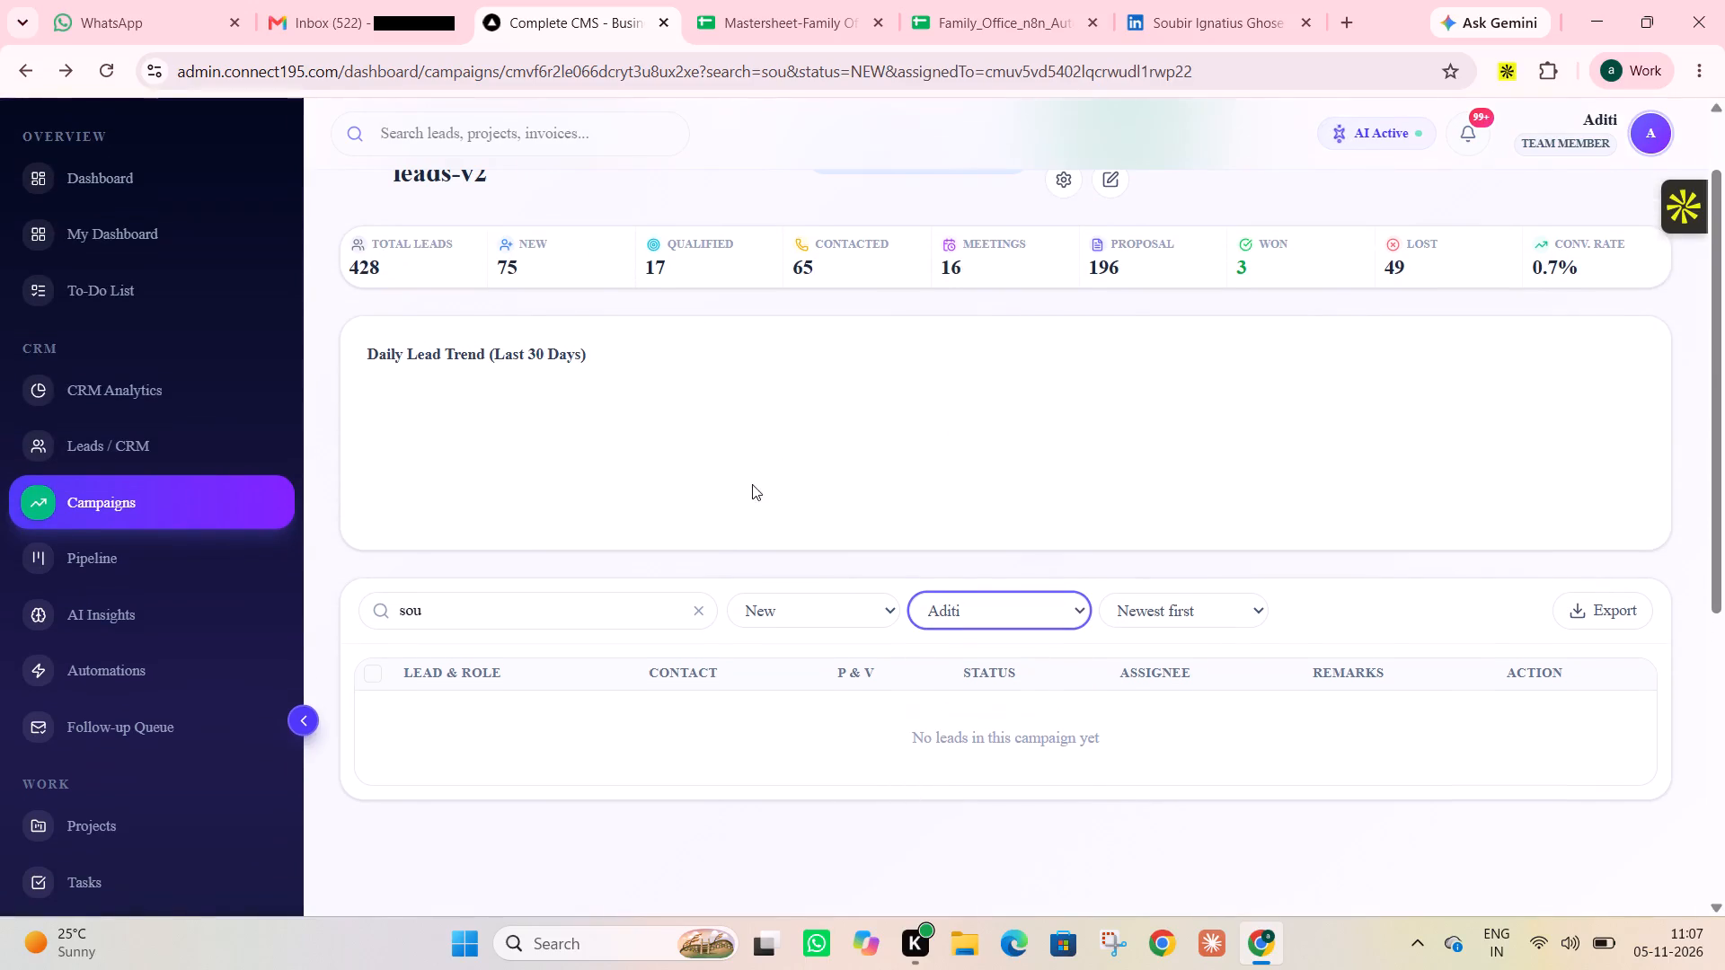
pyautogui.click(693, 618)
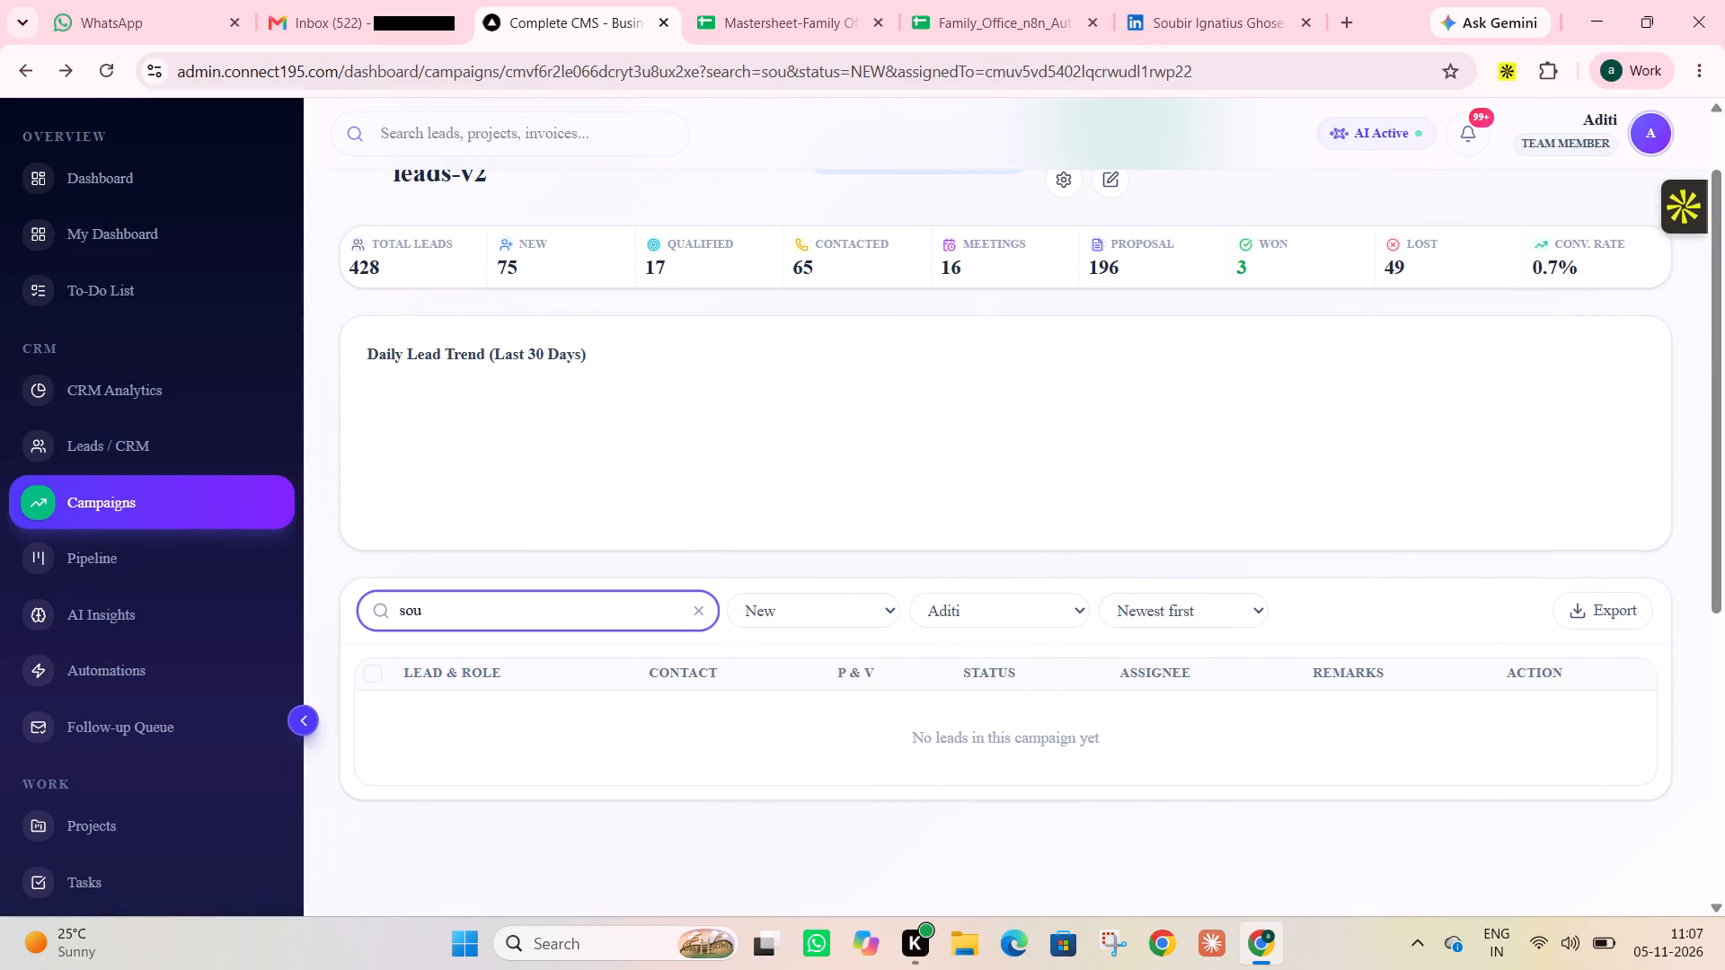
pyautogui.click(700, 613)
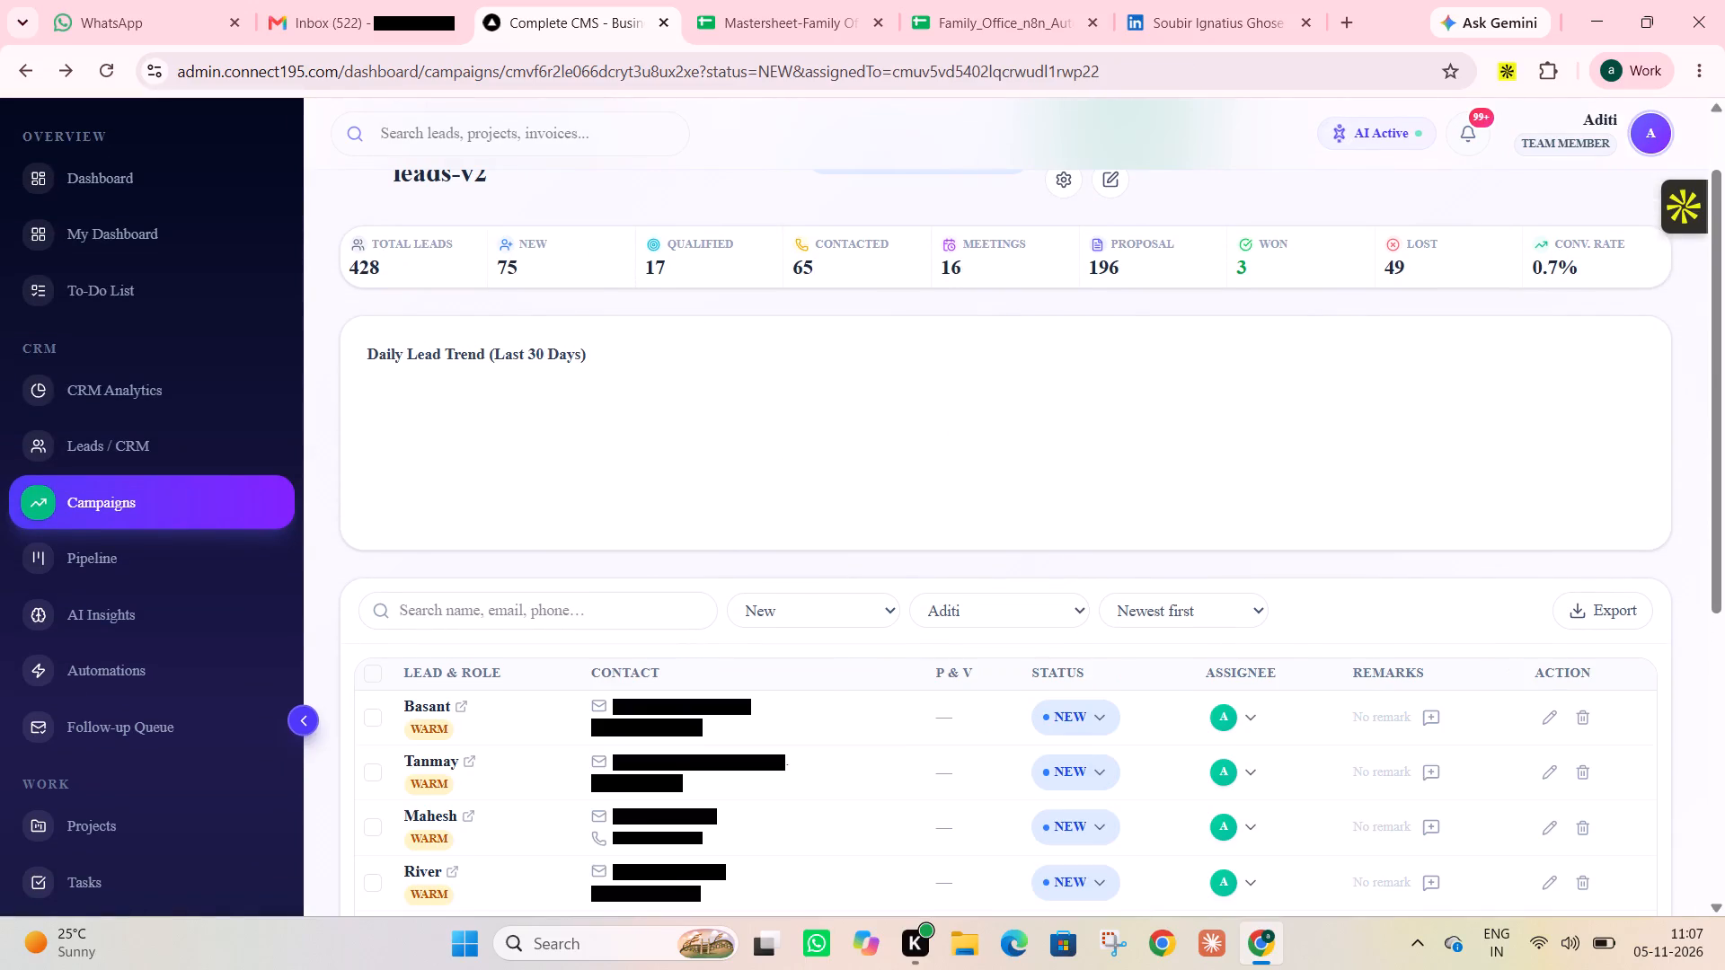
# Review both pages of the campaign's New leads assigned to Aditi, and return to the first page.
pyautogui.scroll(-6, 700, 613)
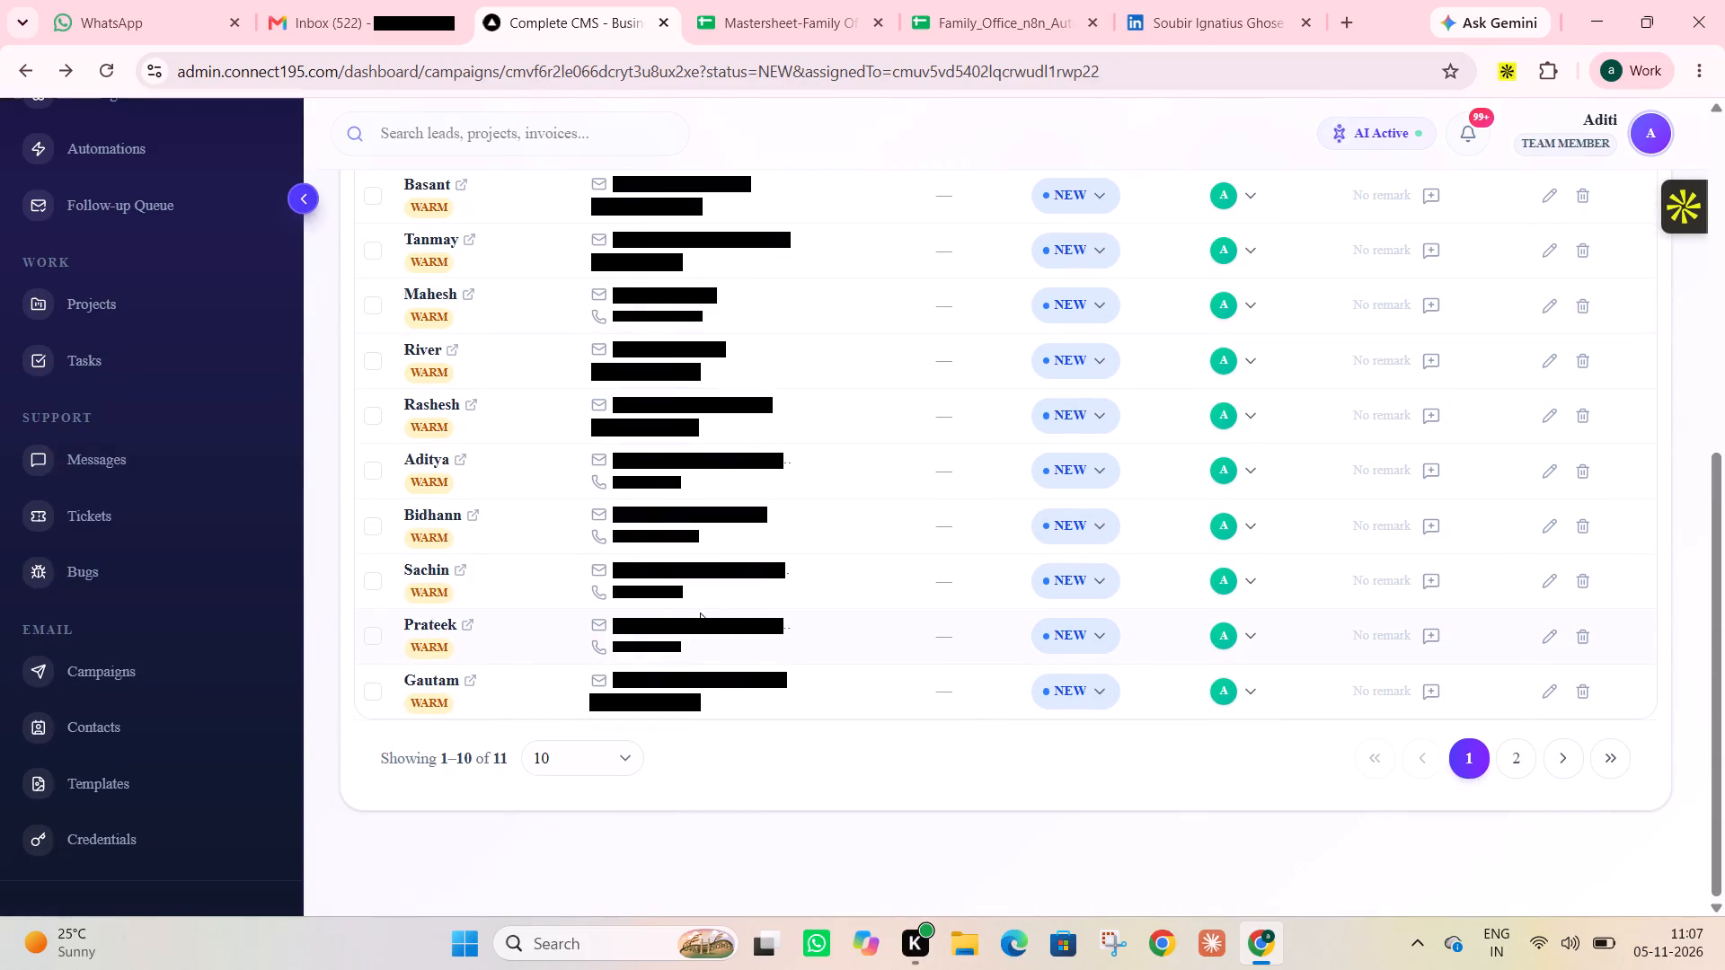
pyautogui.click(1506, 754)
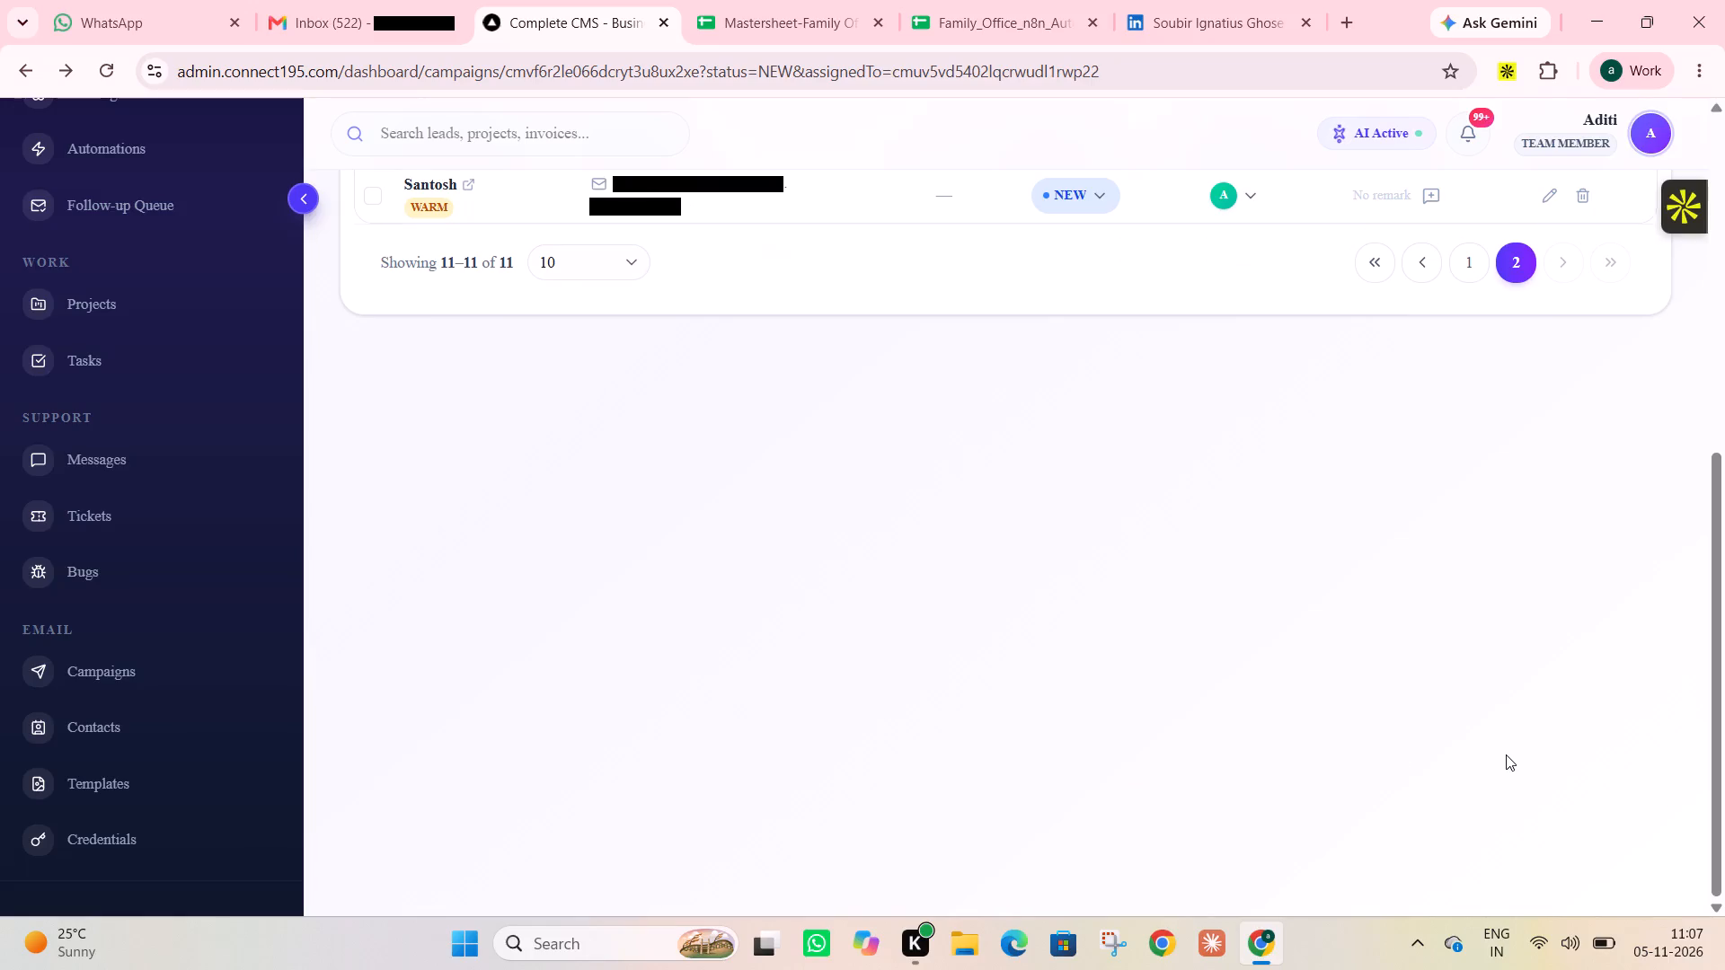
pyautogui.scroll(4, 1397, 754)
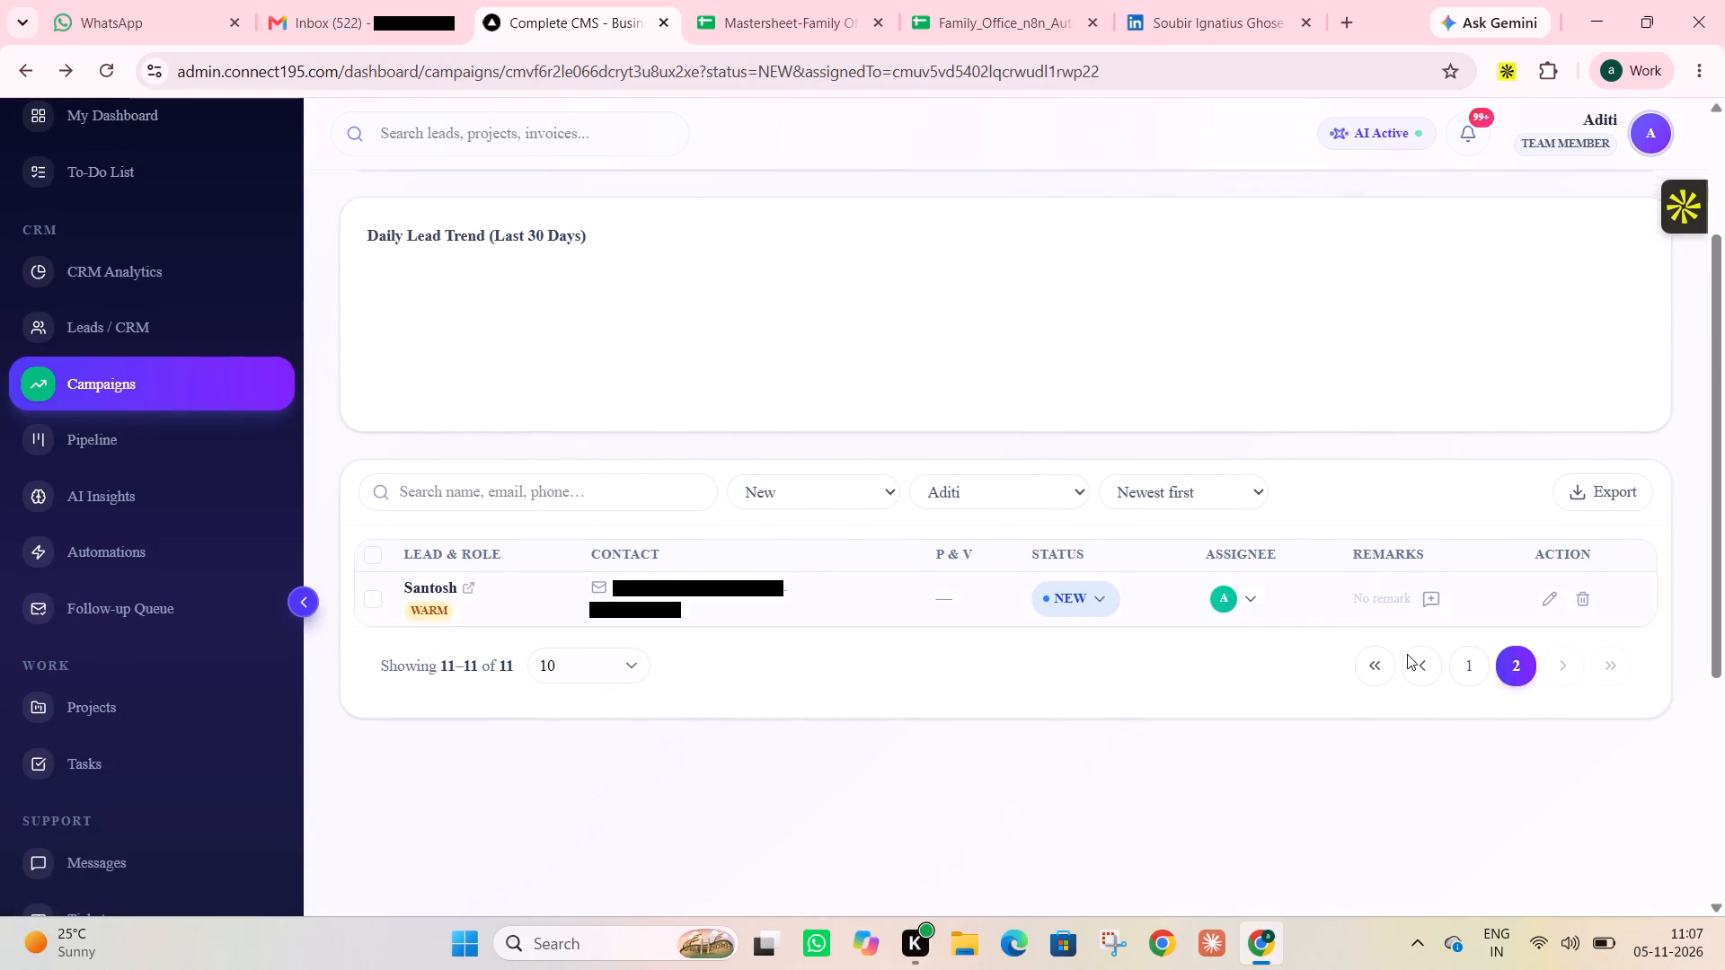
pyautogui.click(1464, 666)
# Look through the first page of the campaign's New leads assigned to Aditi.
pyautogui.scroll(-3, 1352, 818)
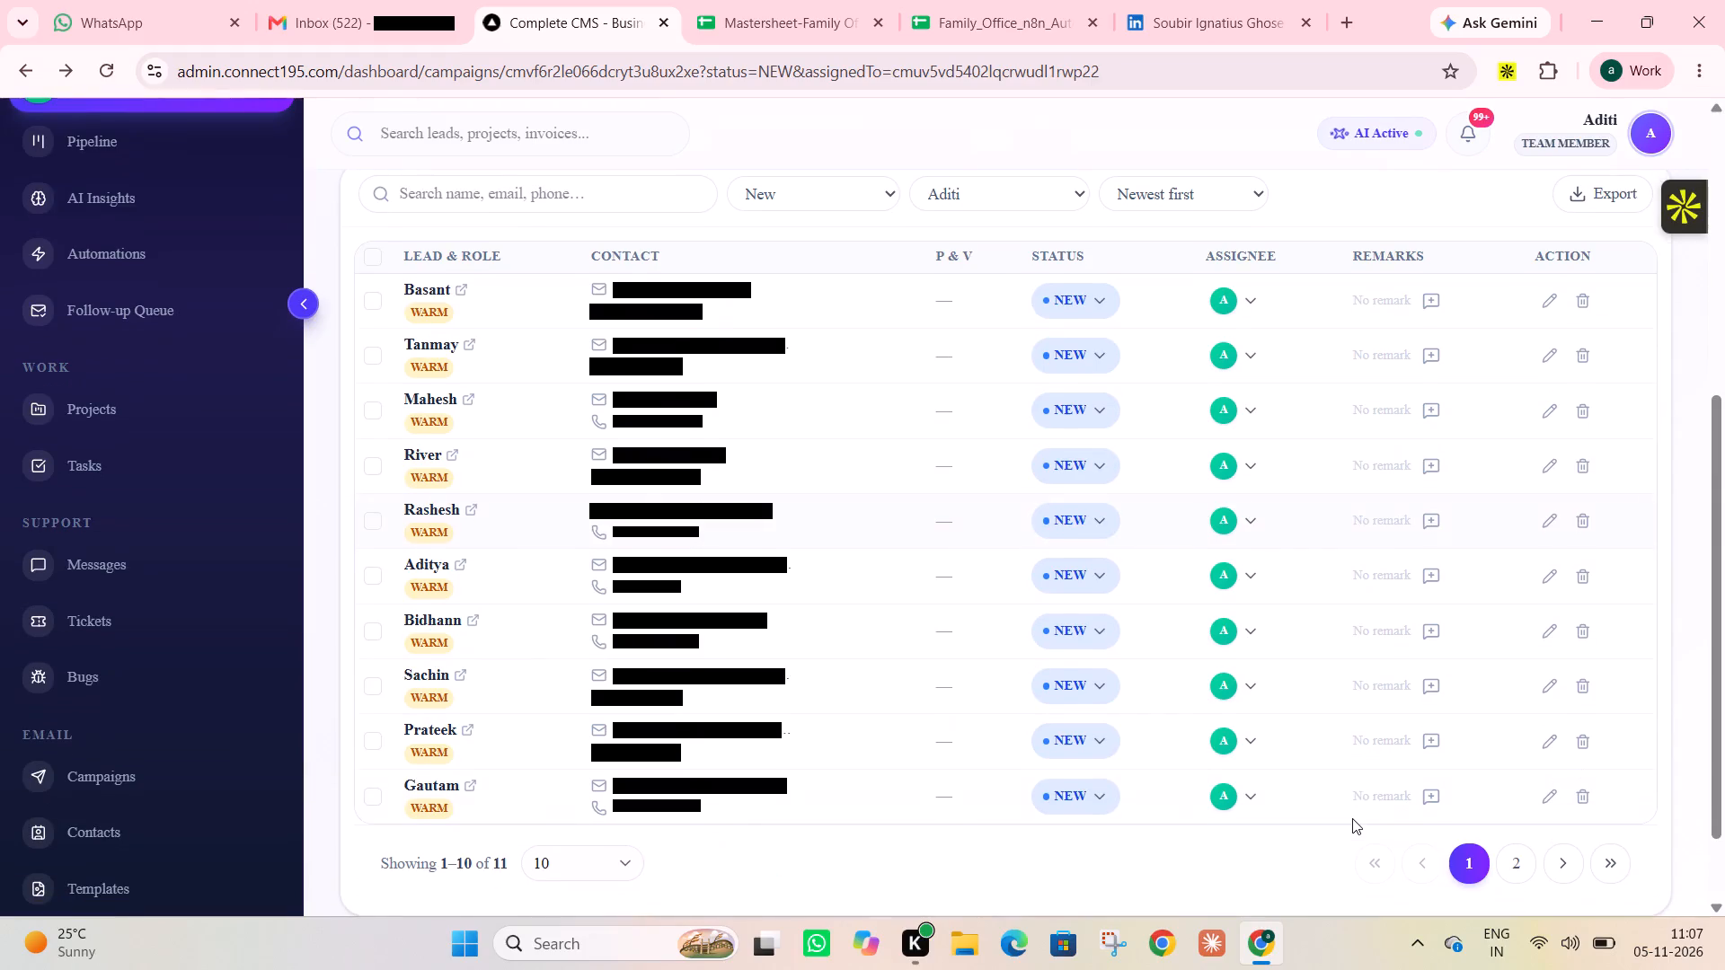
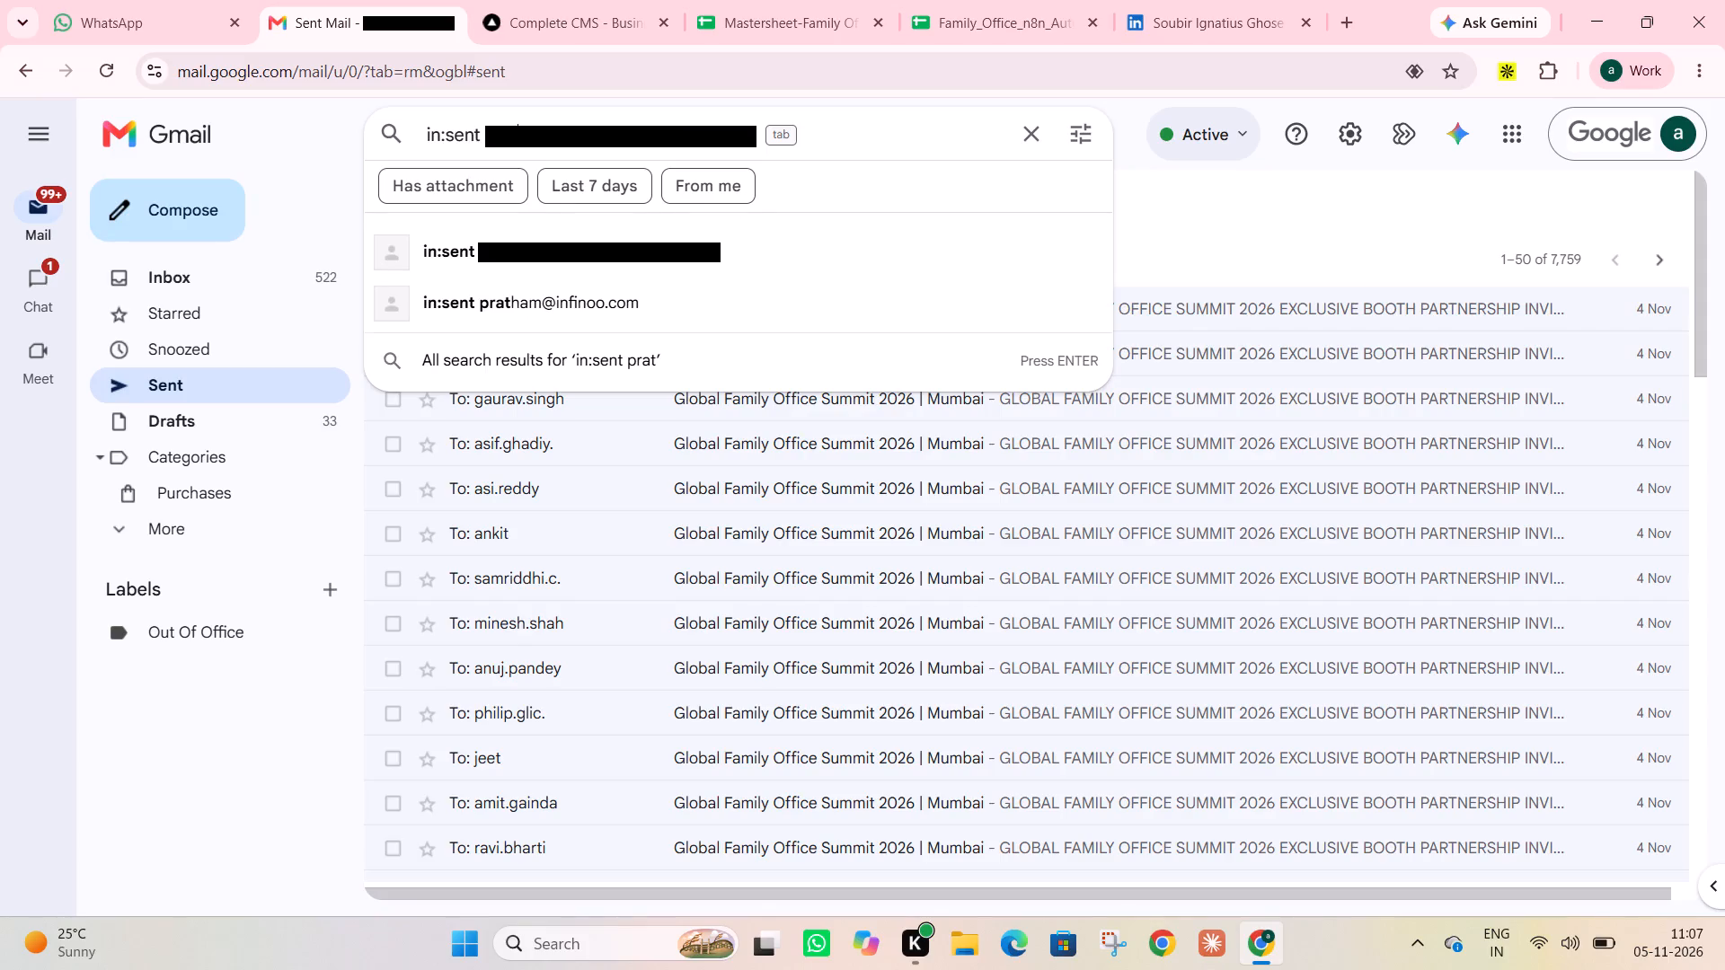
# Switch to the CMS and copy the email address of Basant, the first of Aditi's New leads.
pyautogui.click(500, 6)
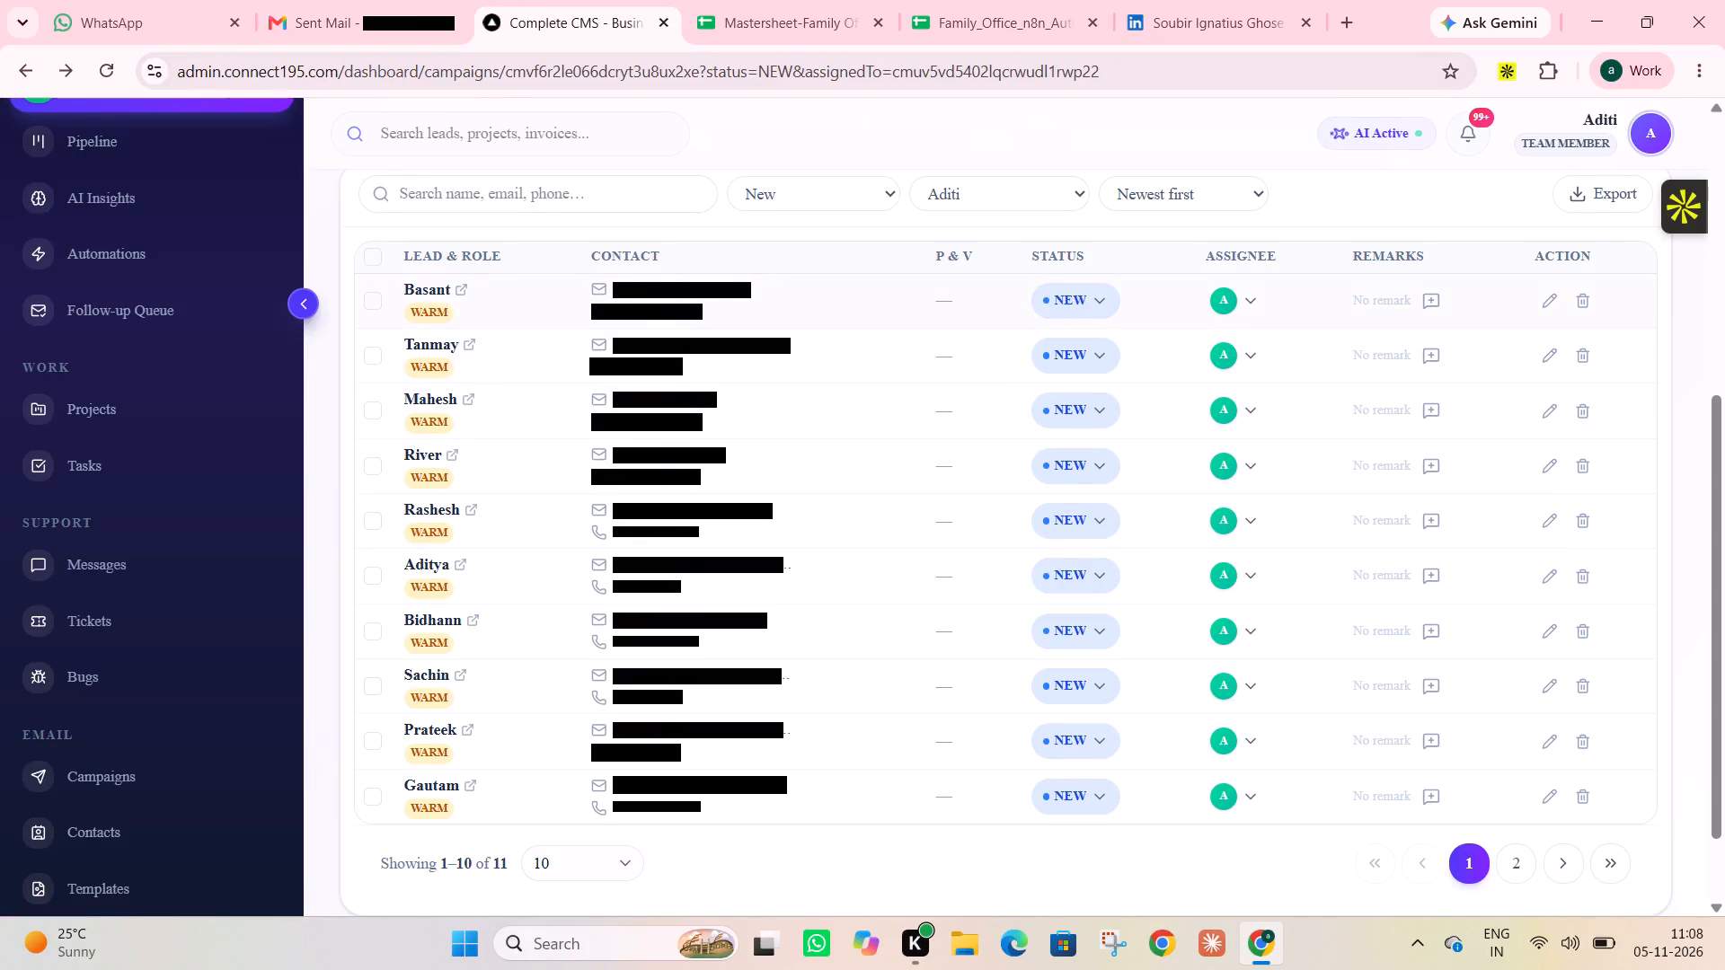
pyautogui.moveTo(613, 287); pyautogui.dragTo(754, 282)
pyautogui.hotkey('ctrl', 'c')
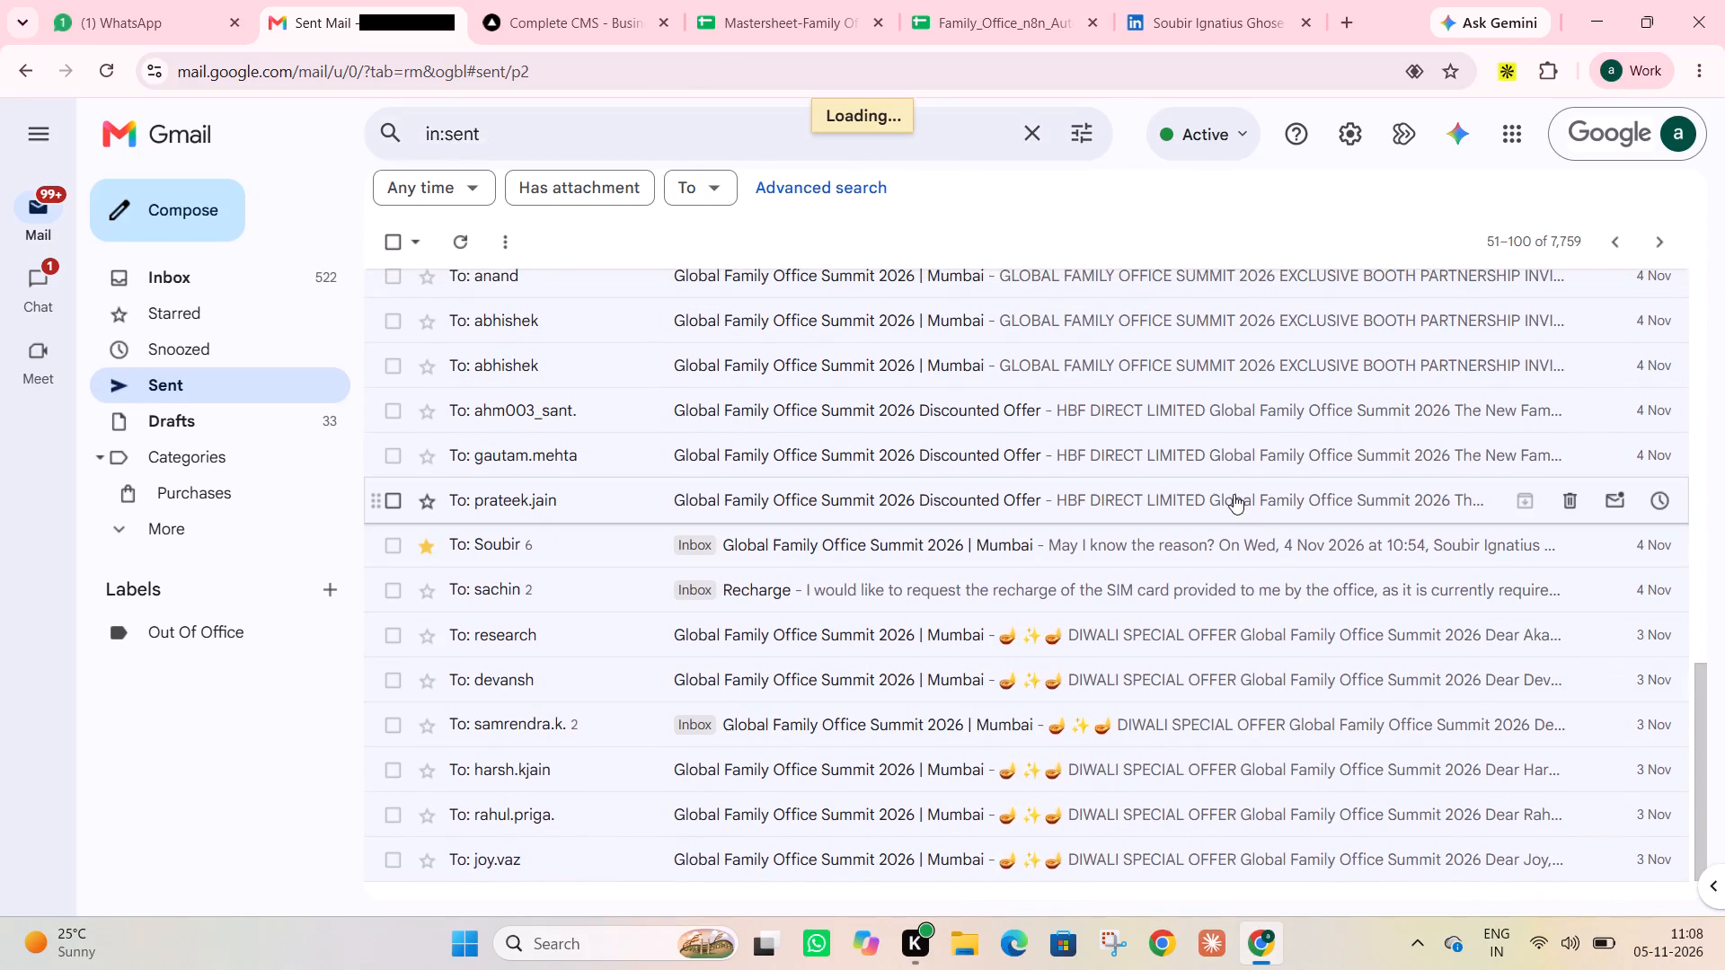
# Look through the sent "Global Family Office Summit 2026 Discounted Offer" email to Prateek, down to its end and back to its heading.
pyautogui.scroll(-16, 1234, 494)
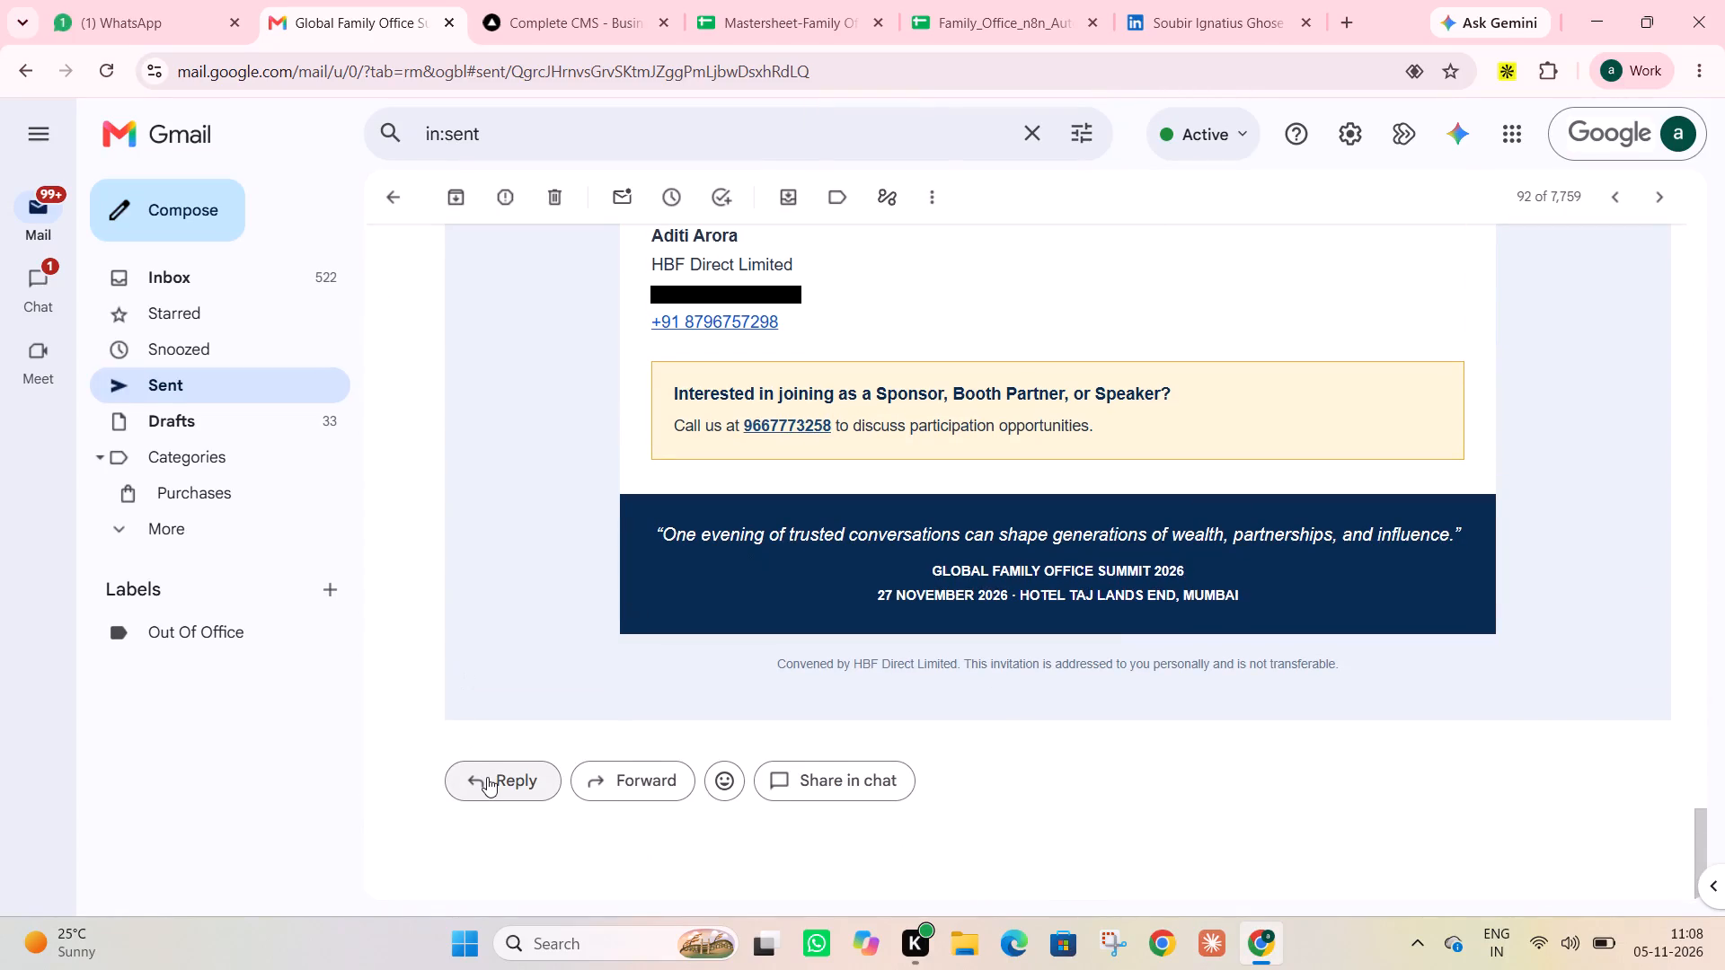
pyautogui.scroll(4, 514, 491)
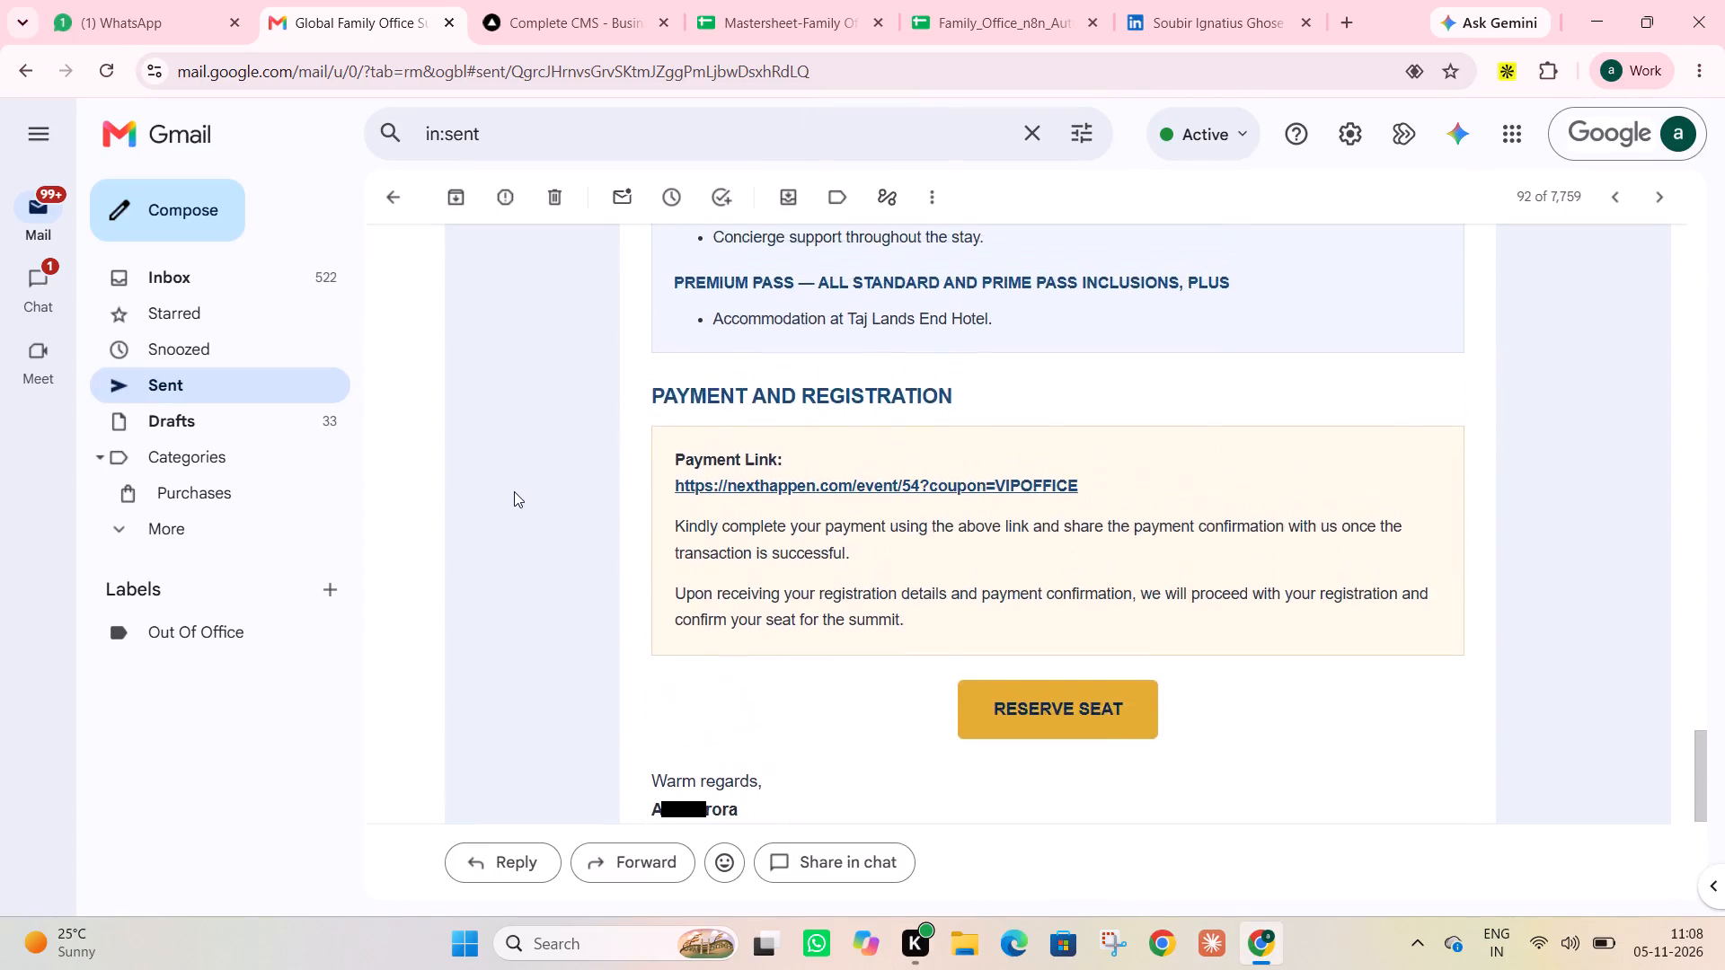
pyautogui.scroll(13, 514, 491)
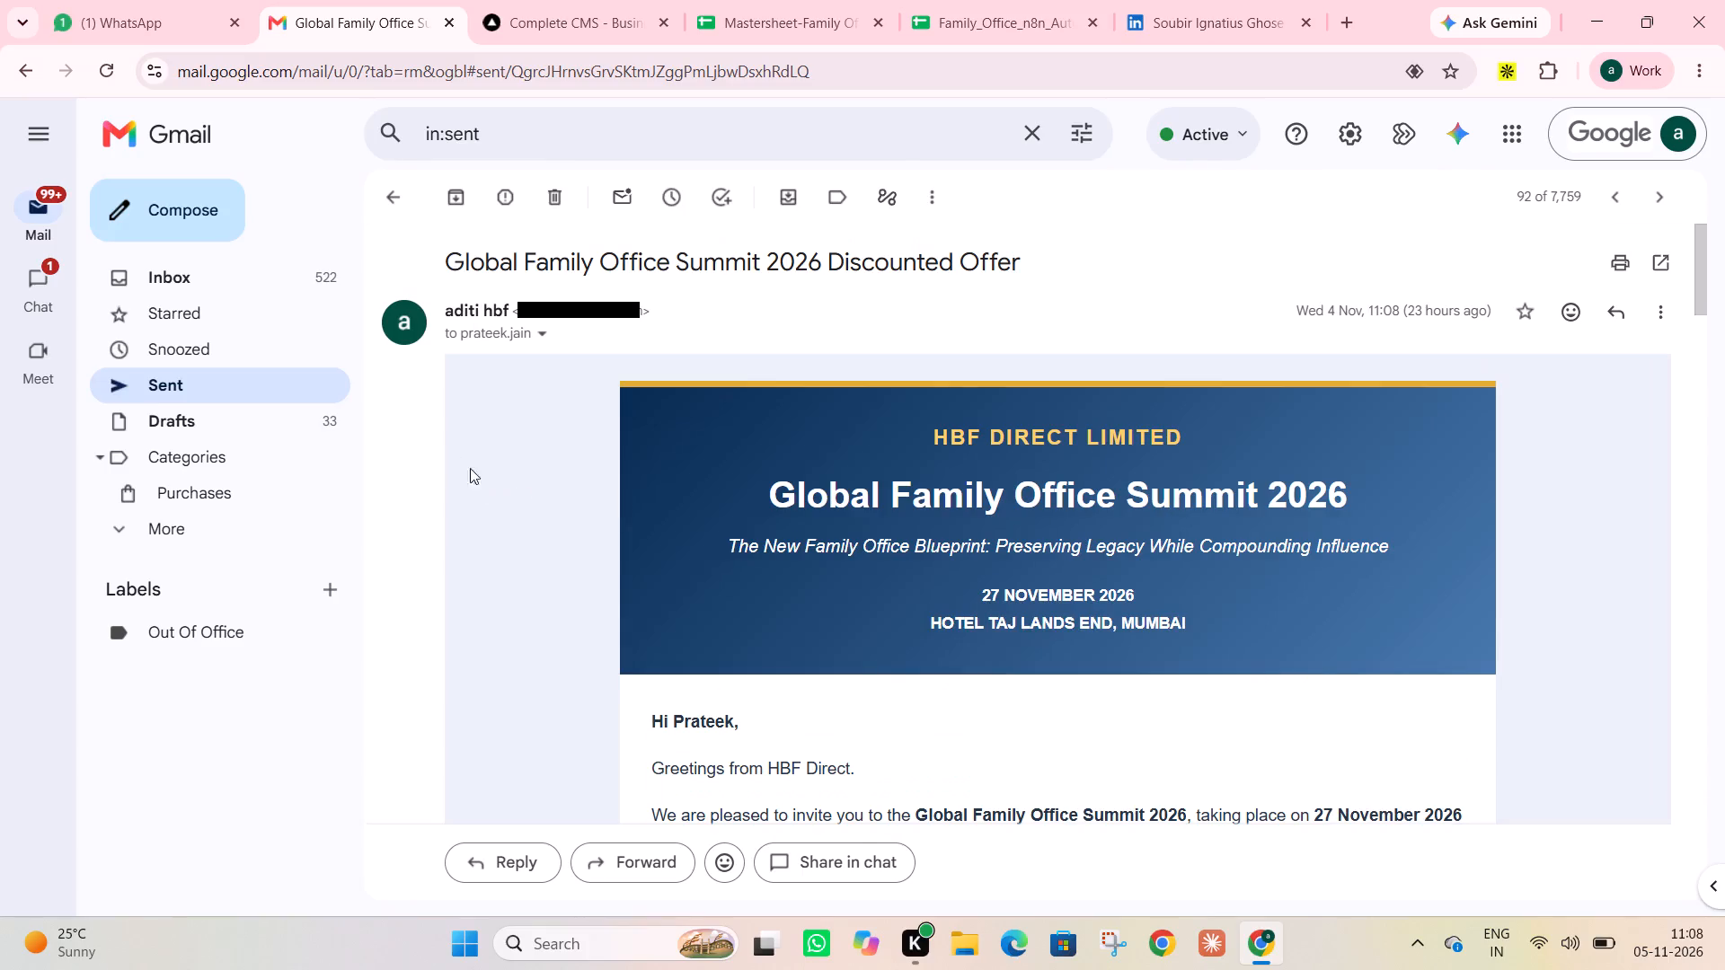
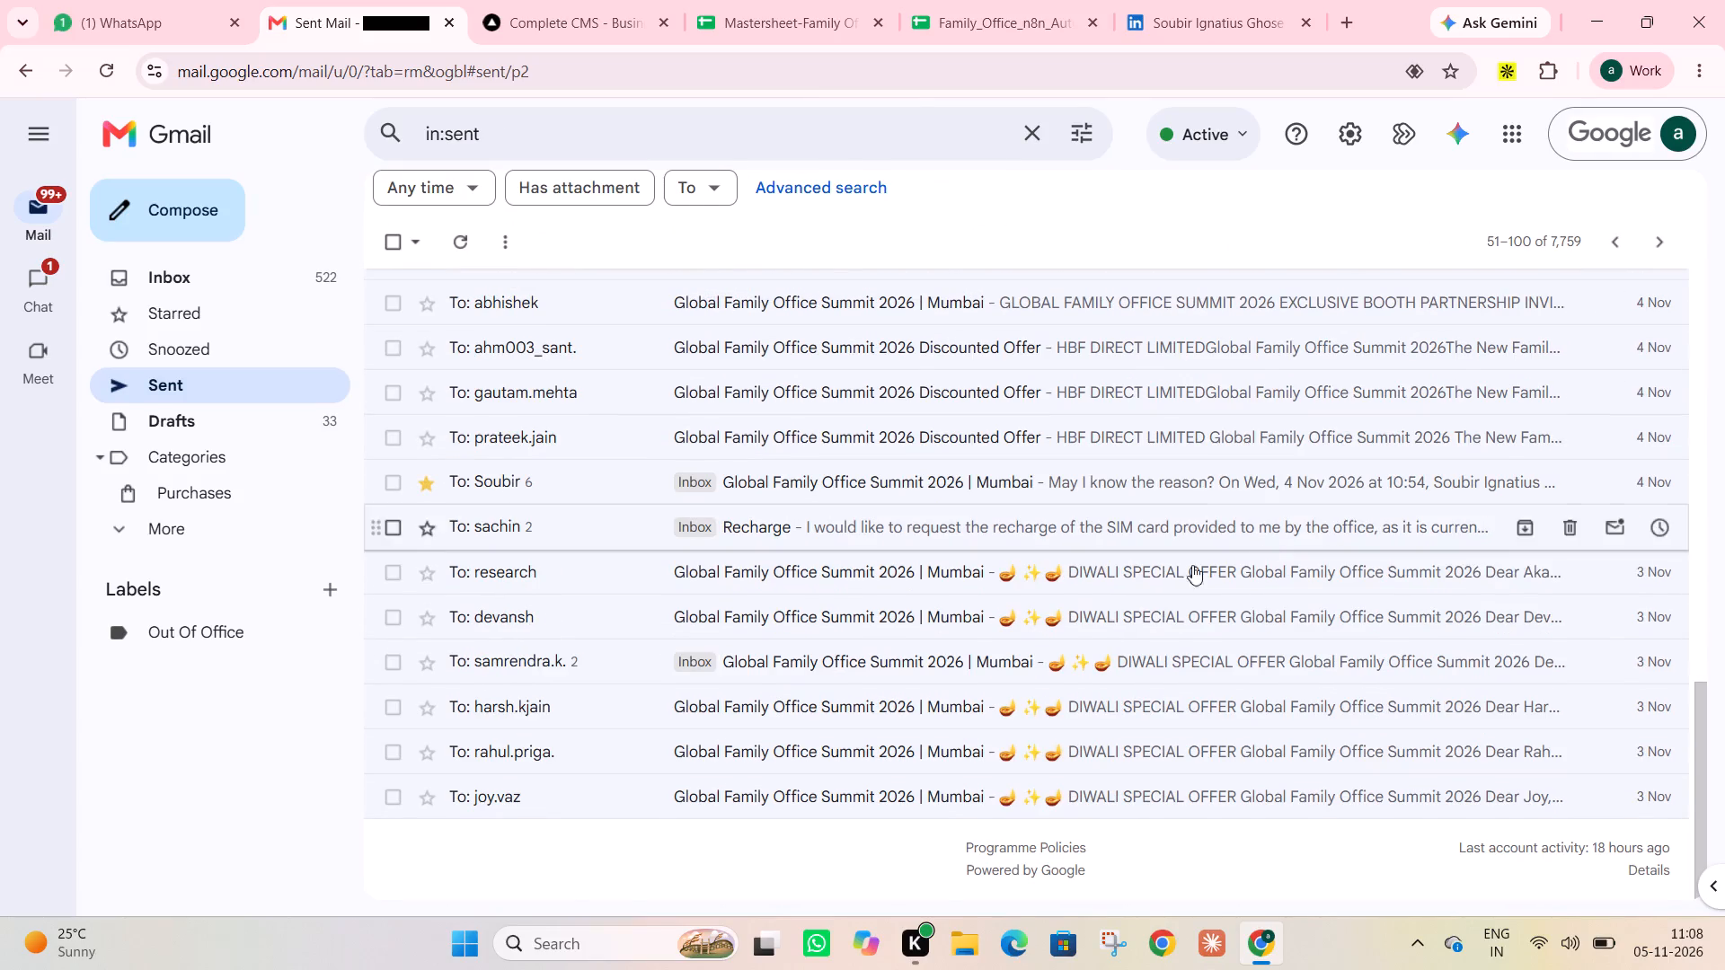
# Copy the whole Diwali Special Offer content from the sent "Global Family Office Summit 2026 | Mumbai" email to Devansh.
pyautogui.click(953, 633)
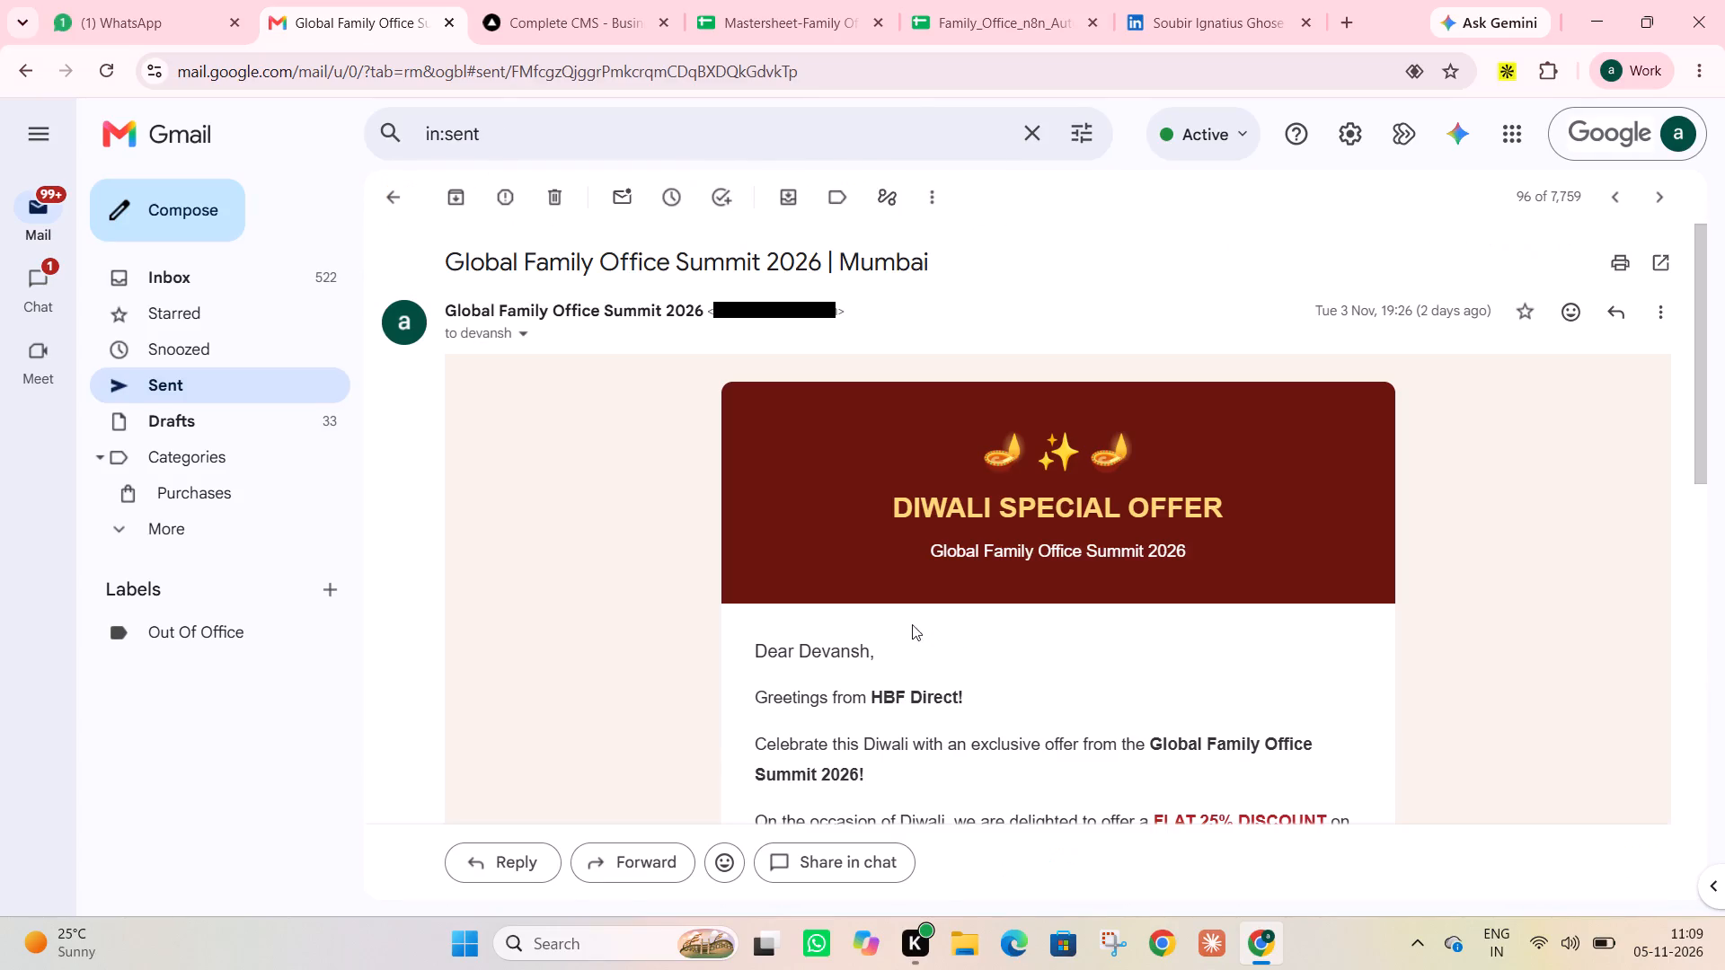
pyautogui.click(894, 610)
pyautogui.moveTo(829, 471); pyautogui.dragTo(951, 869)
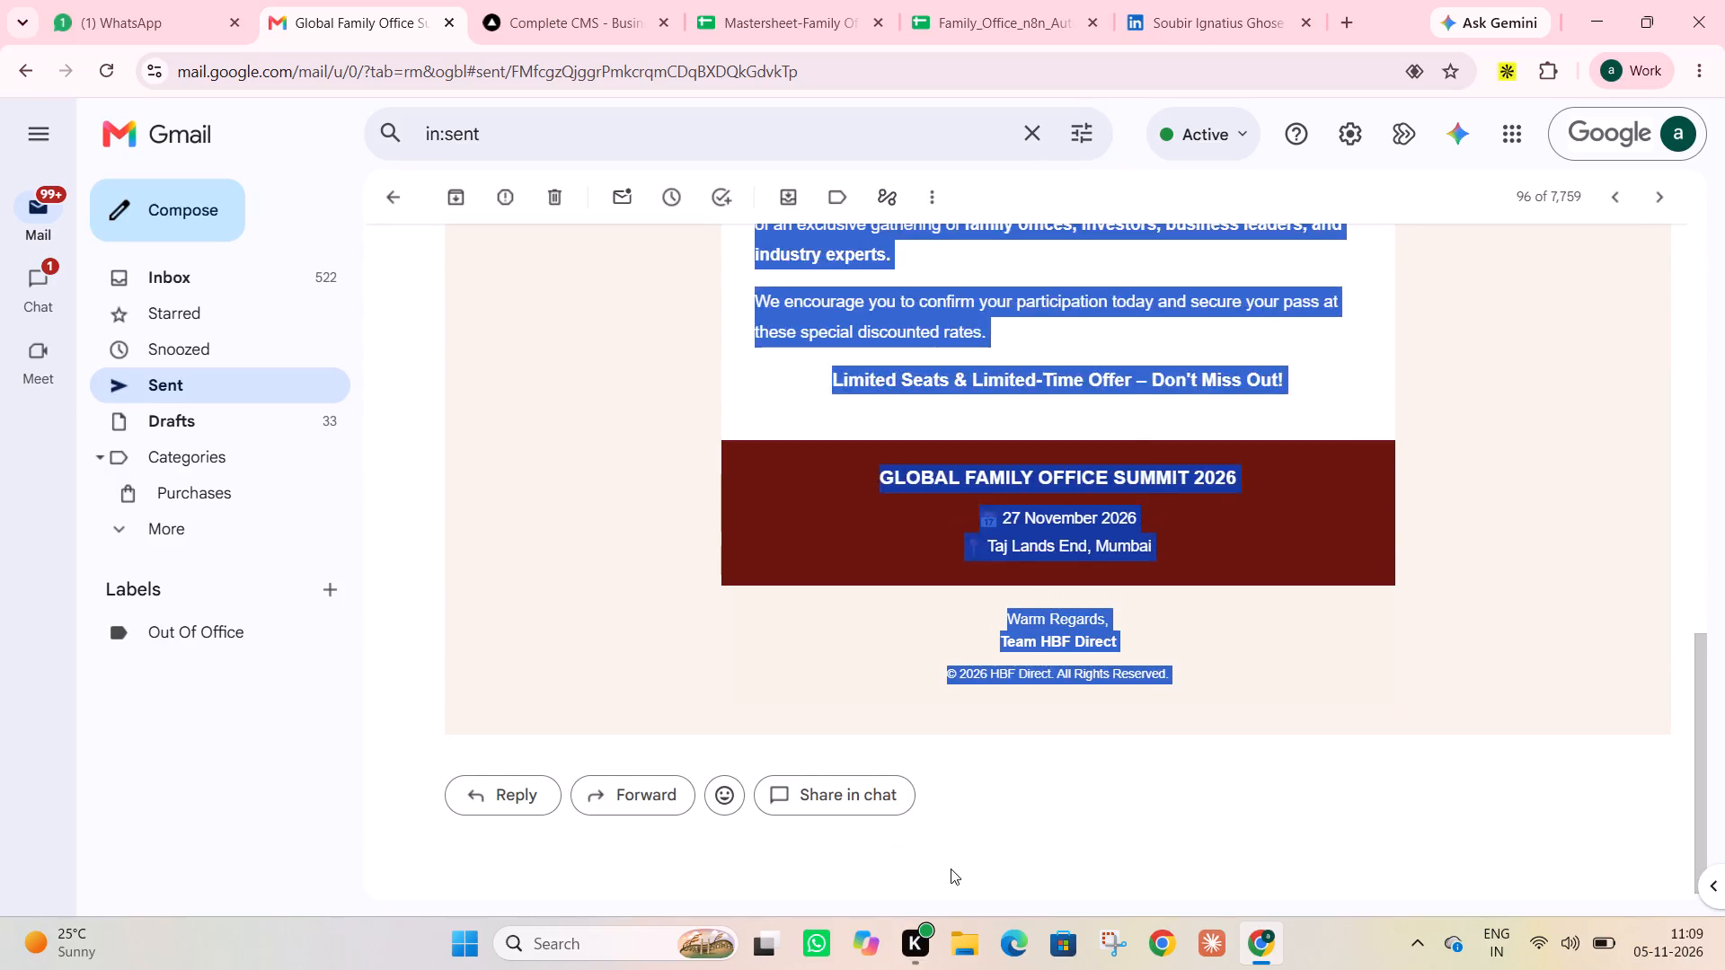
pyautogui.moveTo(951, 869); pyautogui.dragTo(969, 813)
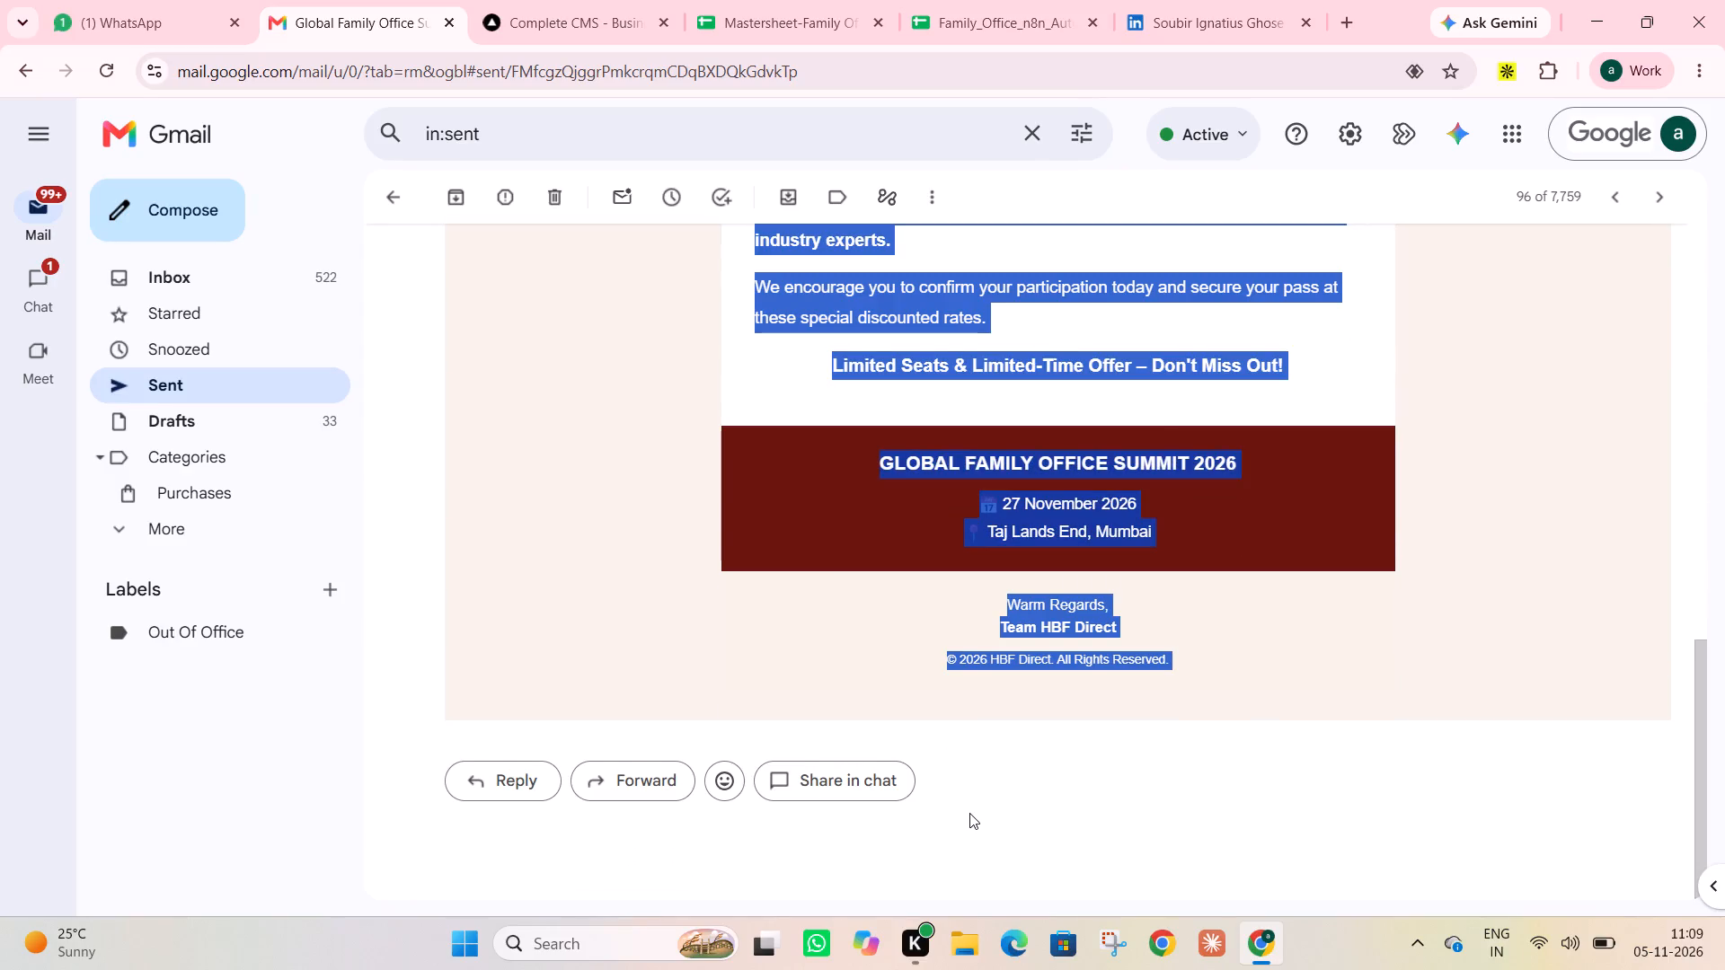
pyautogui.hotkey('ctrl', 'c')
pyautogui.click(400, 193)
# Start a reply to the sent "Global Family Office Summit 2026 Discounted Offer" email to Prateek and paste the copied Diwali offer into it.
pyautogui.click(556, 416)
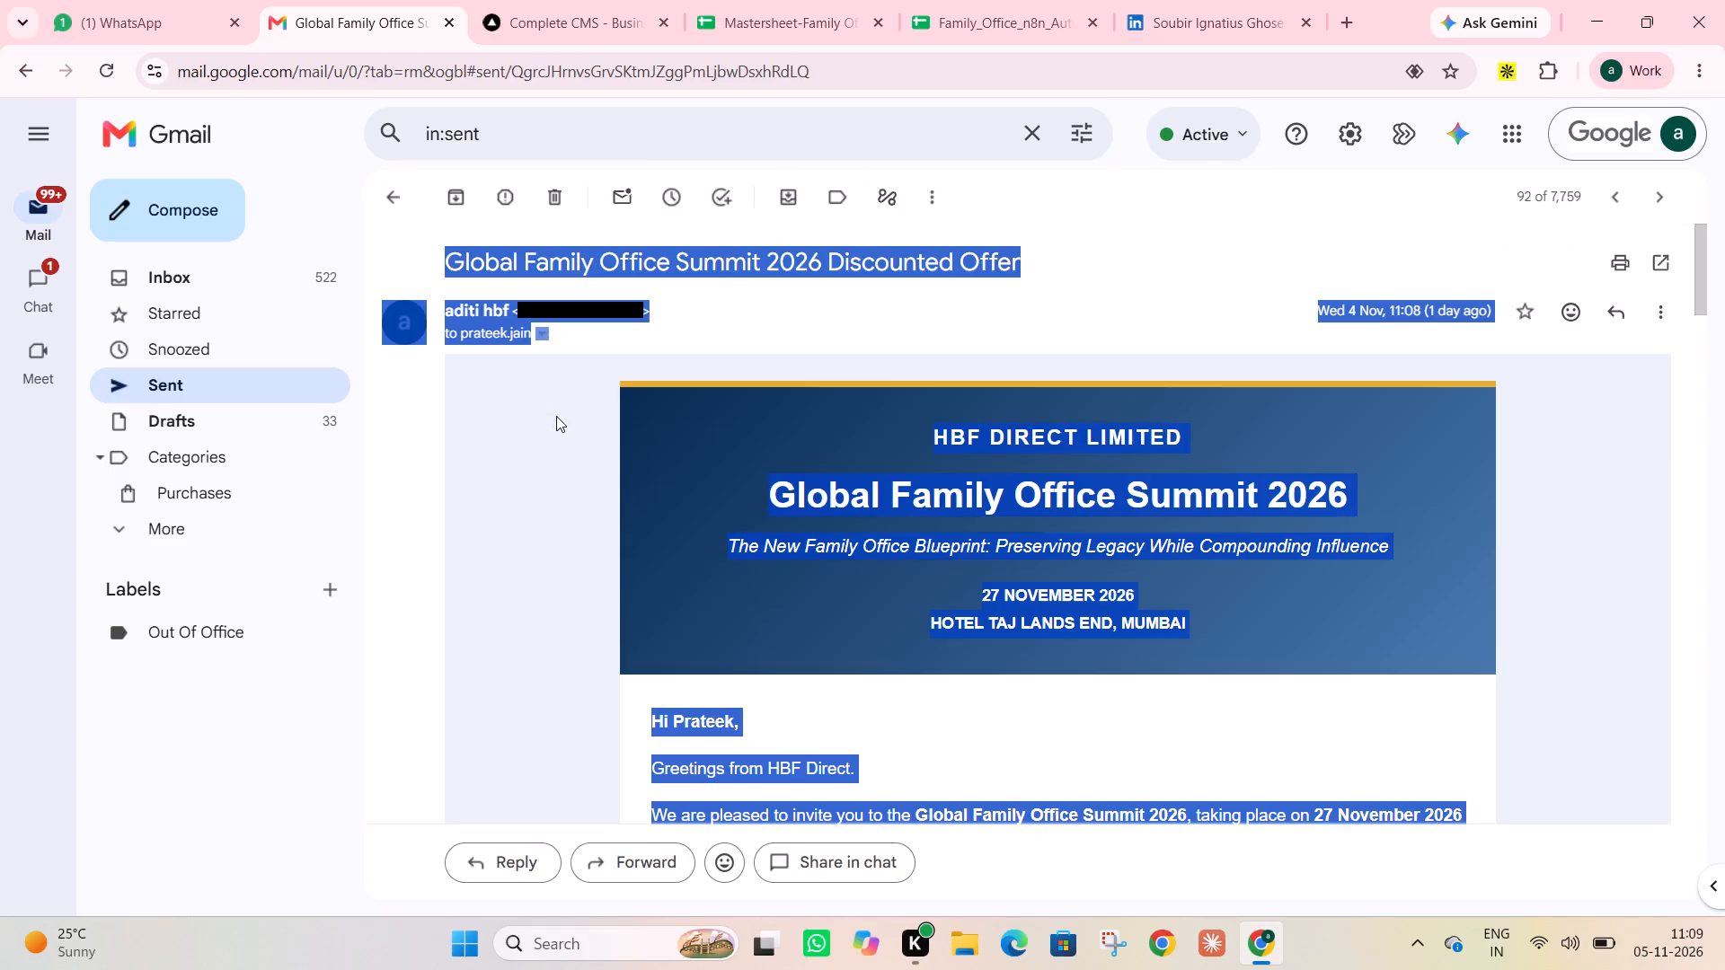
pyautogui.click(502, 852)
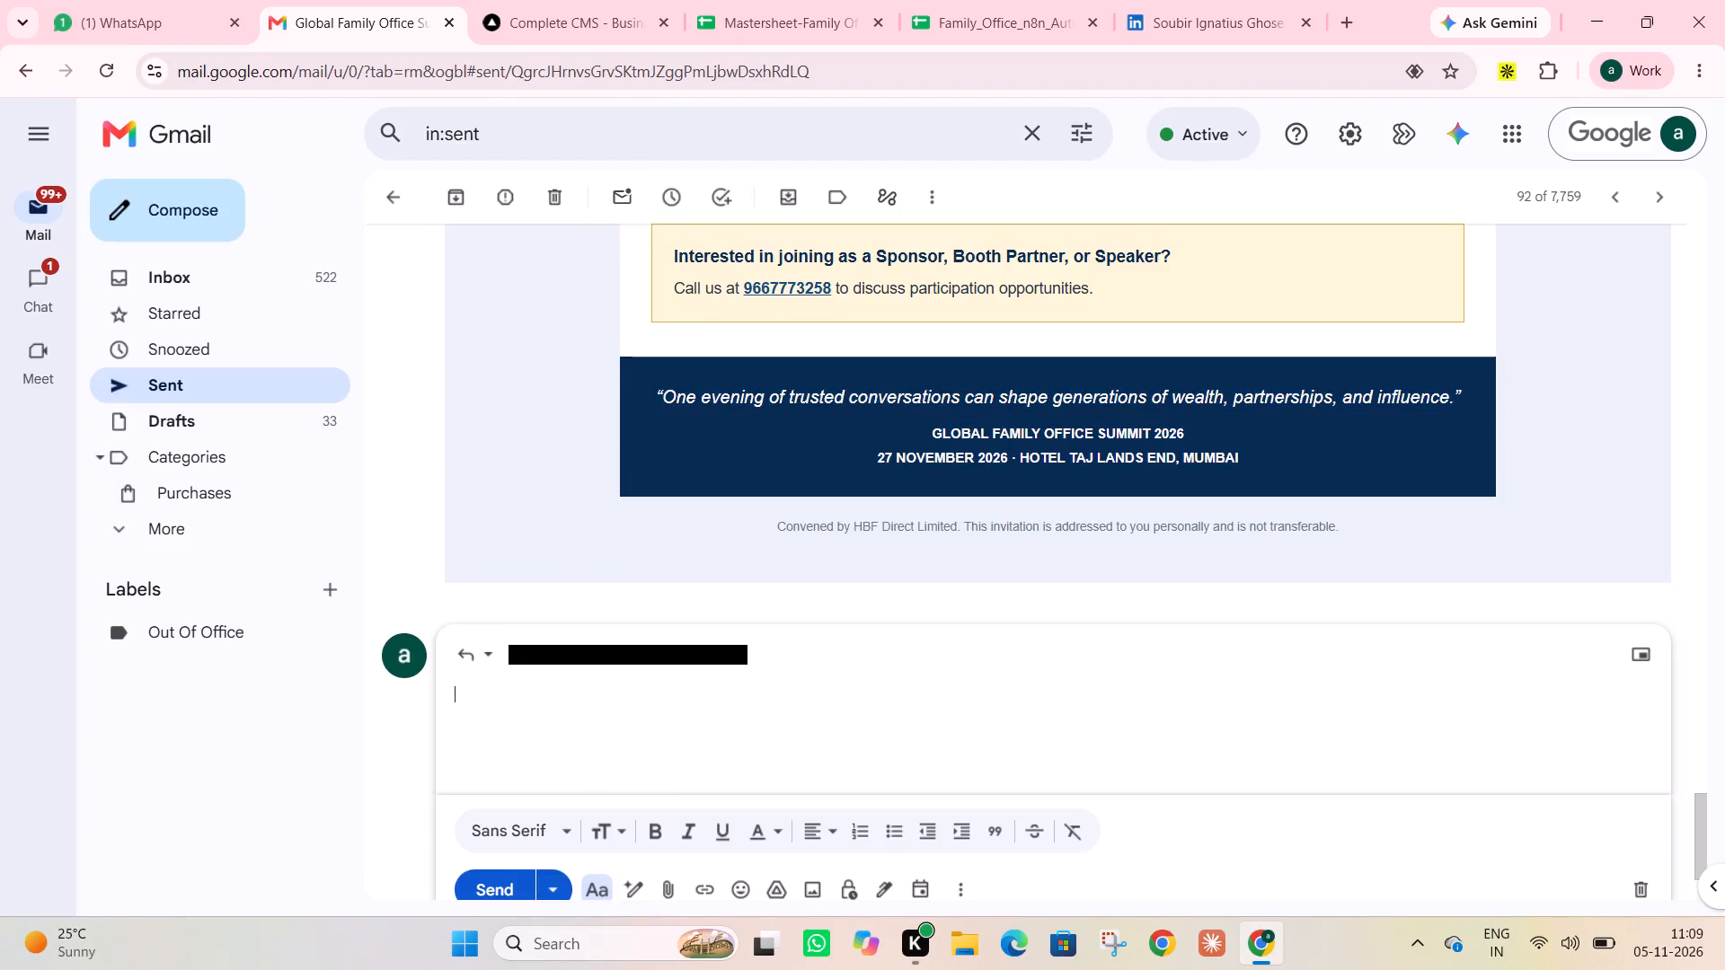
pyautogui.hotkey('ctrl', 'v')
# Check the pasted Diwali offer in the reply draft, from its greeting and pass prices to its closing lines.
pyautogui.scroll(3, 690, 612)
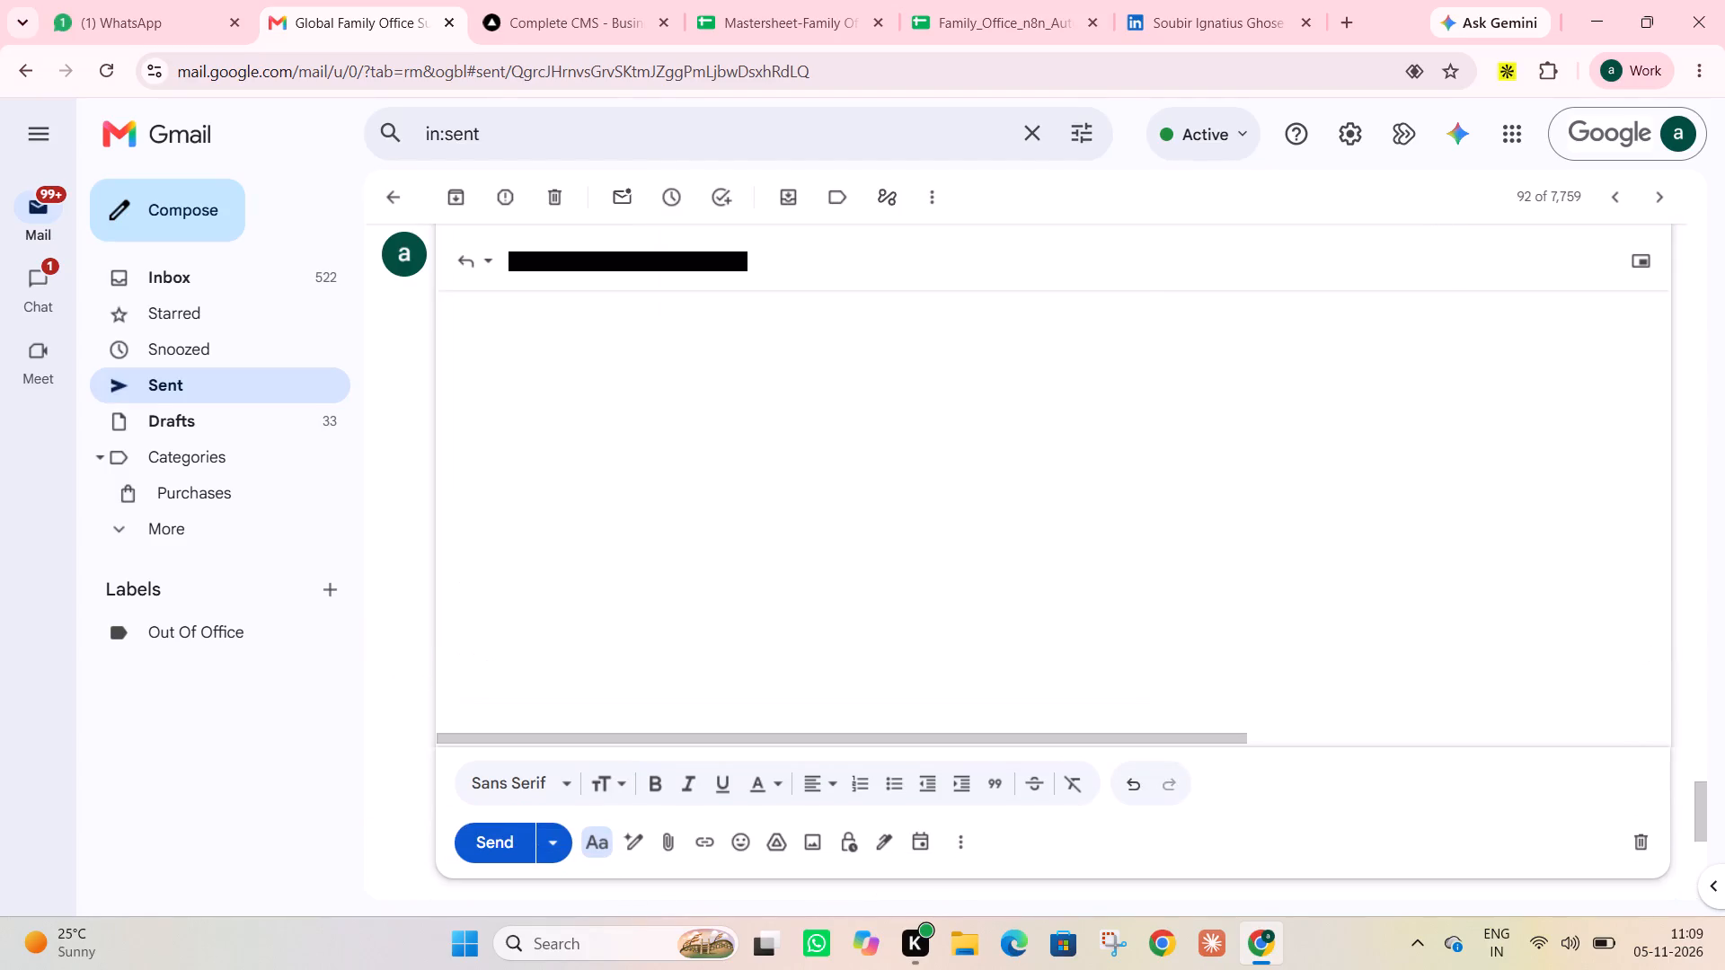
pyautogui.scroll(4, 690, 612)
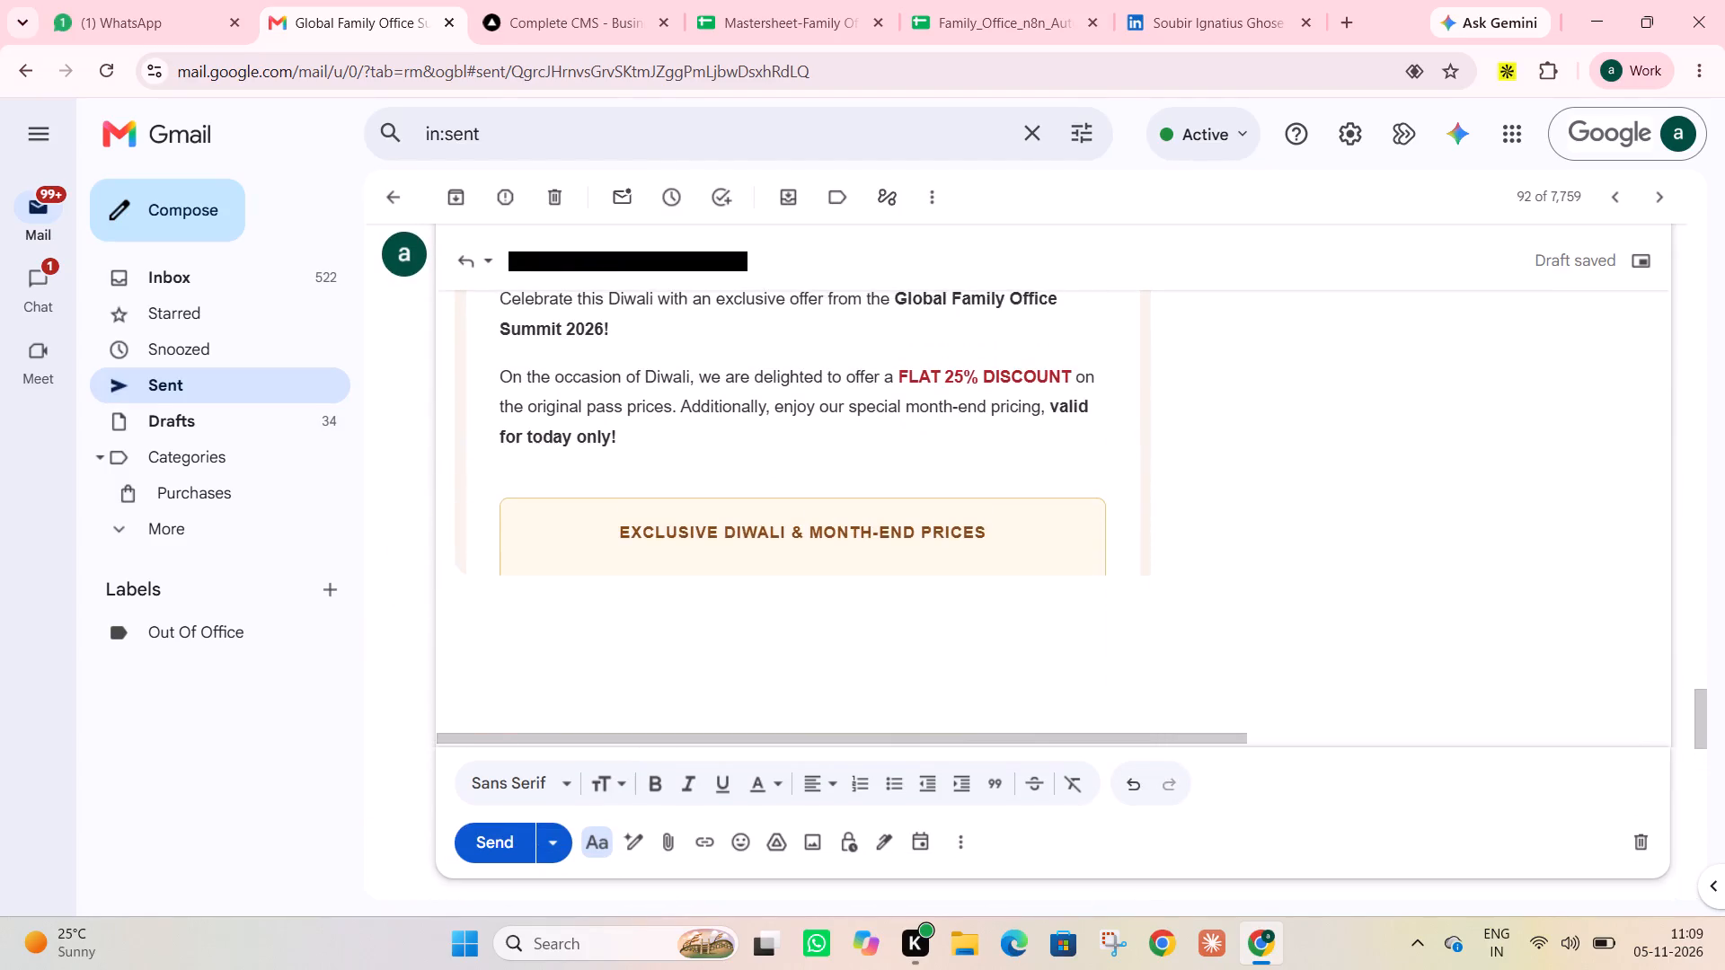
pyautogui.scroll(-5, 704, 512)
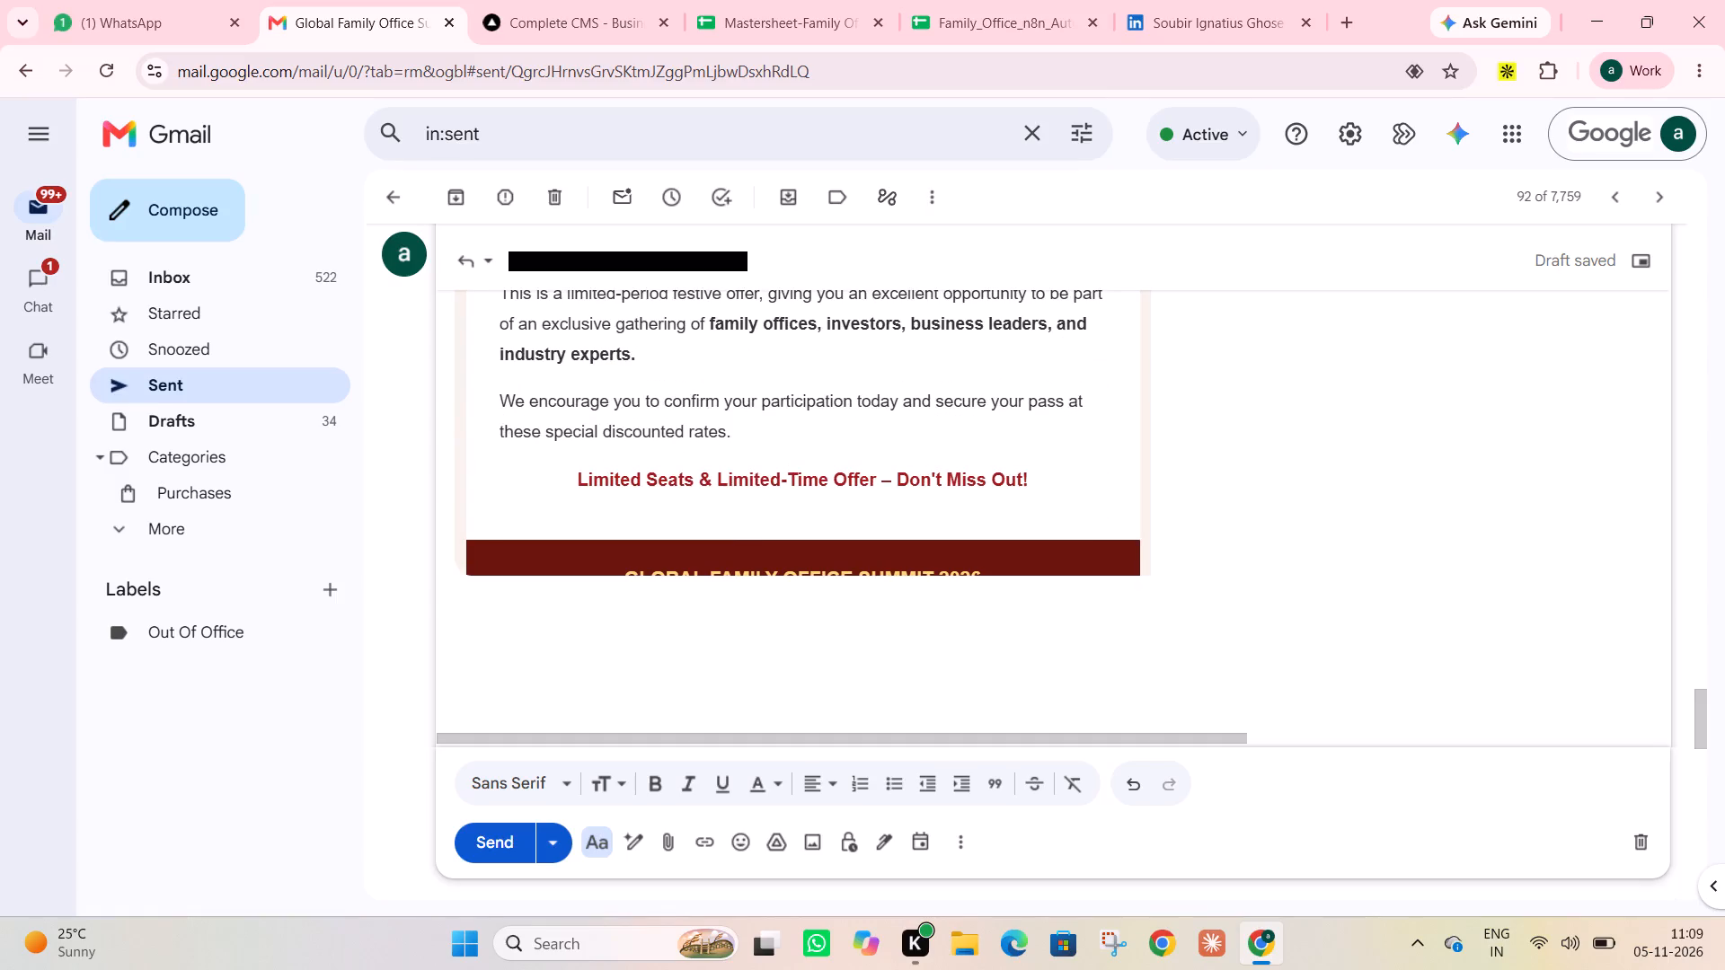
pyautogui.scroll(-2, 733, 475)
pyautogui.click(721, 700)
pyautogui.click(721, 700)
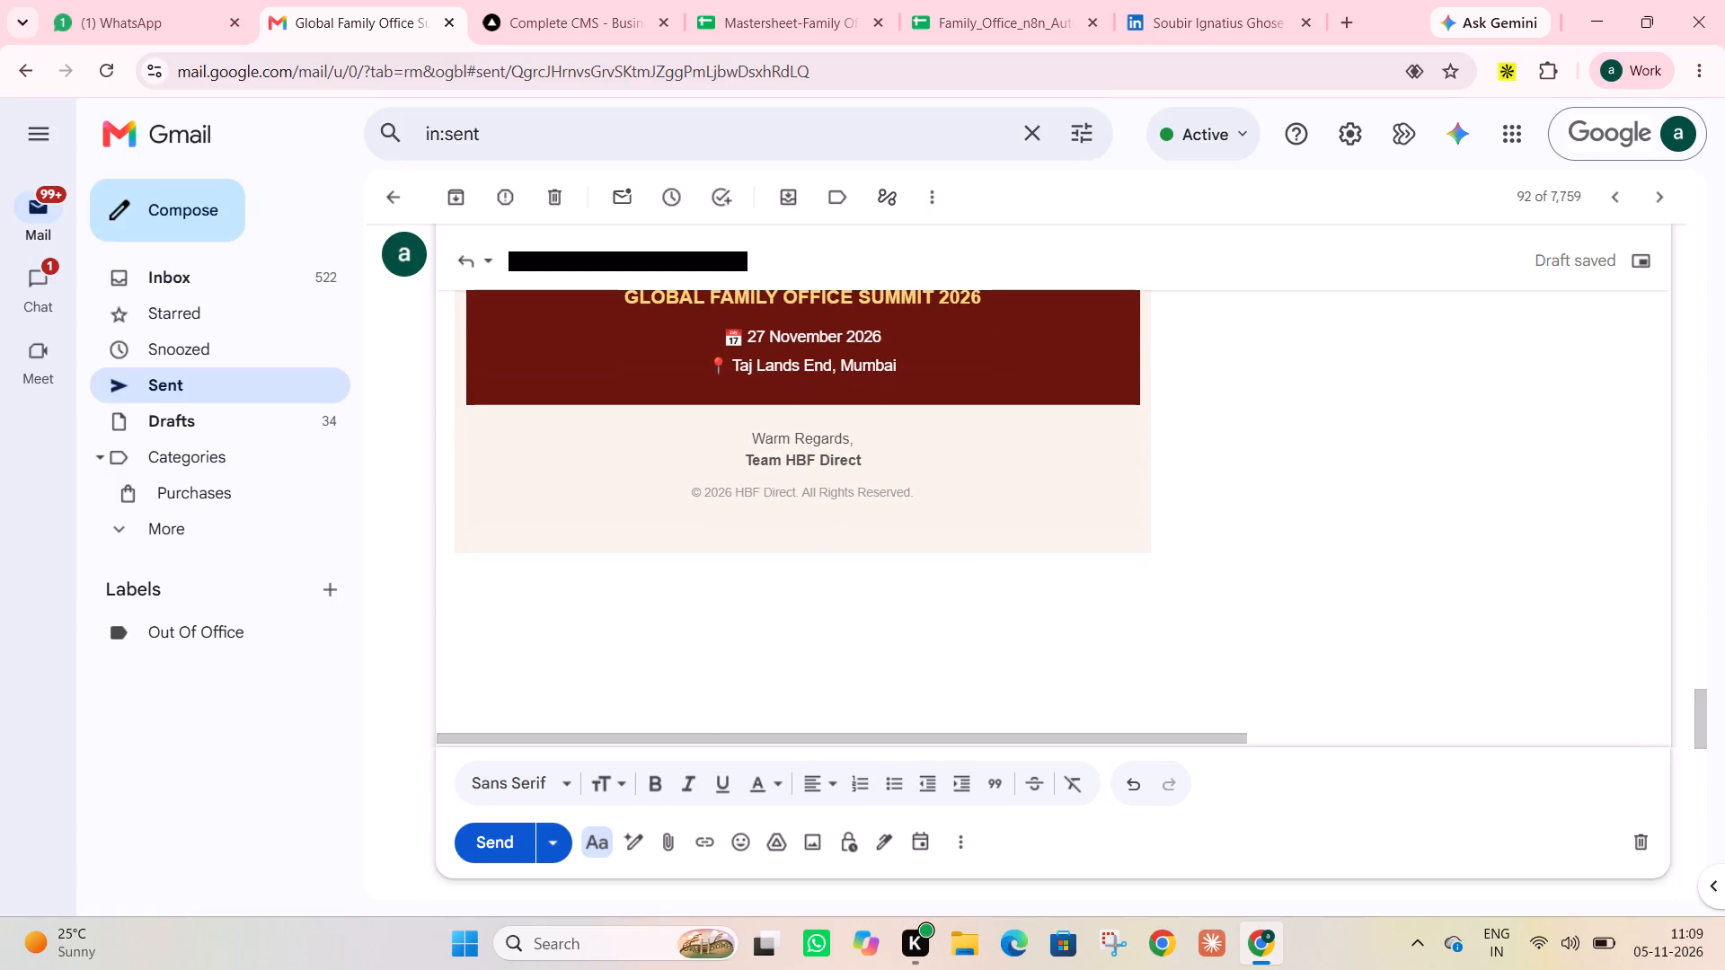
pyautogui.scroll(11, 774, 653)
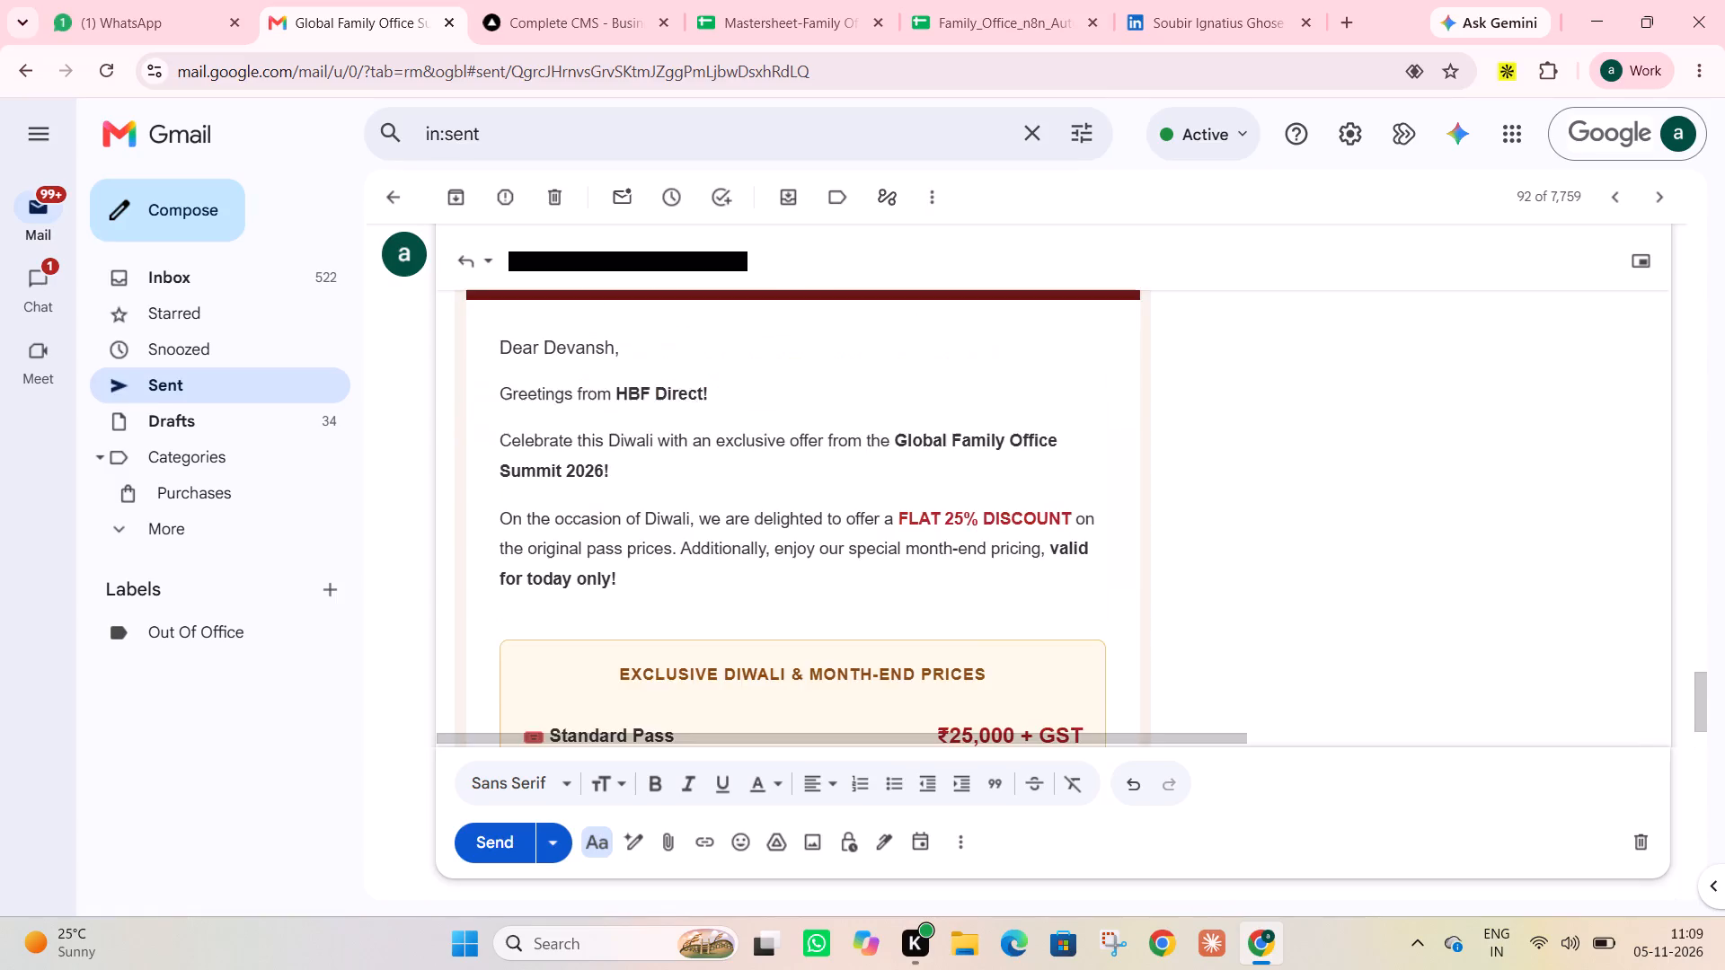
pyautogui.scroll(2, 774, 653)
pyautogui.scroll(-10, 774, 653)
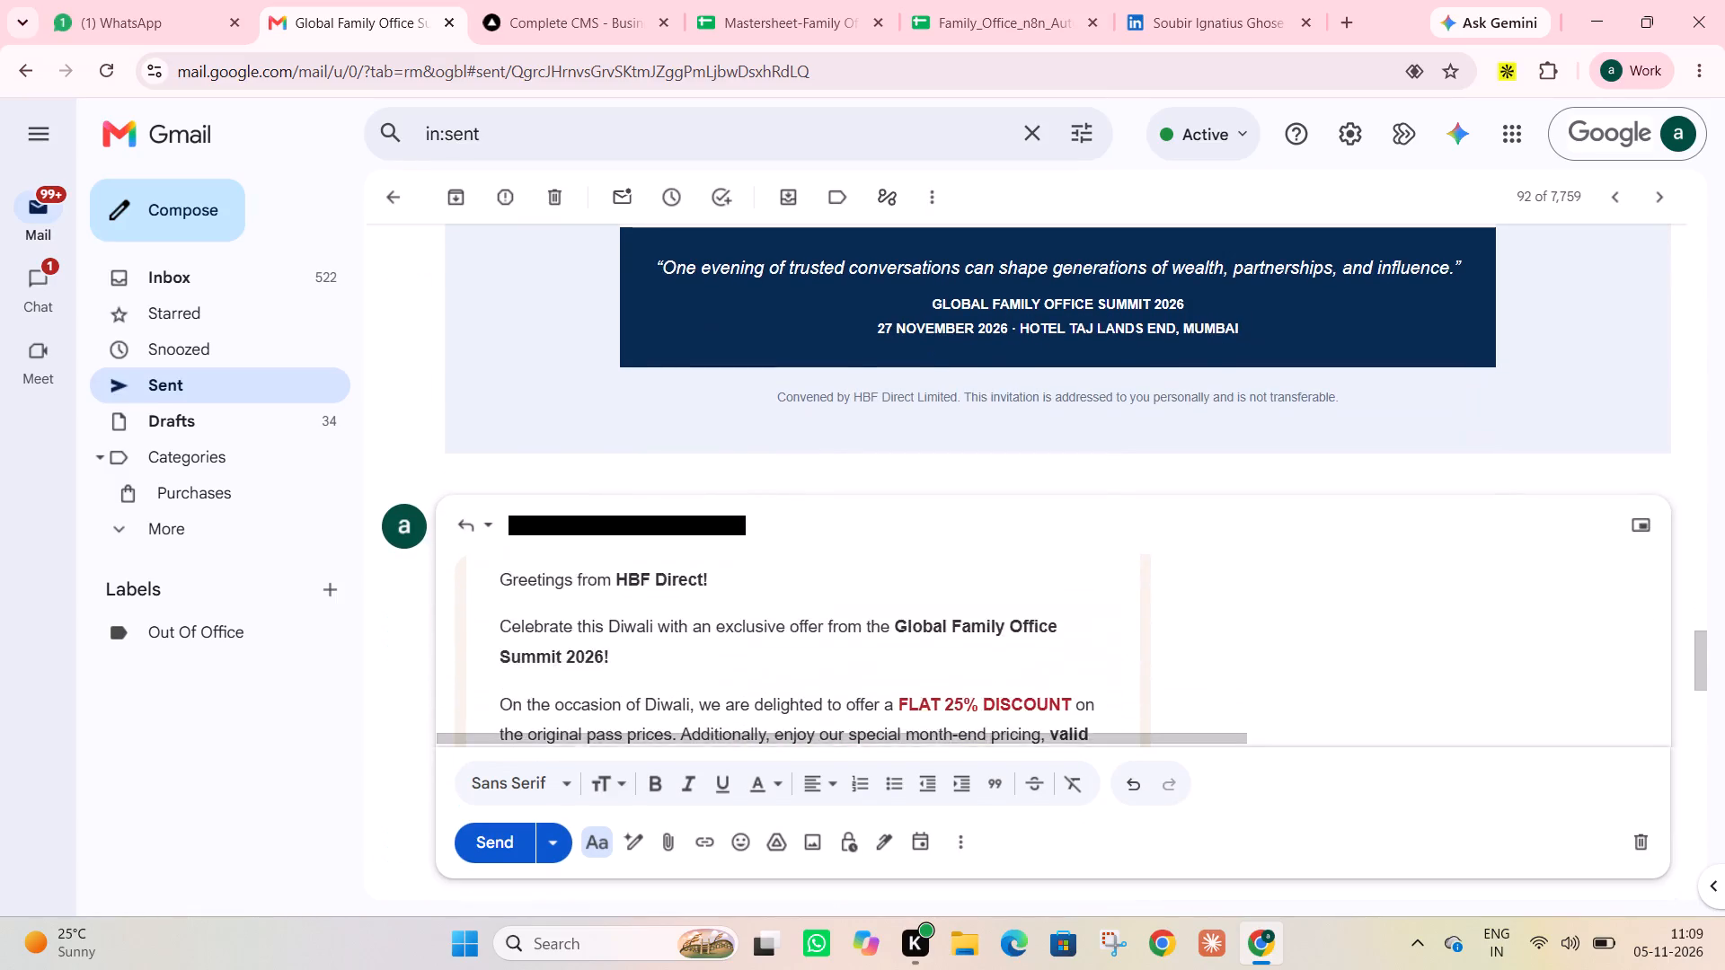
pyautogui.scroll(-8, 774, 653)
# Trim the blank space below the pasted Diwali offer in the reply draft and check the draft's end.
pyautogui.click(715, 576)
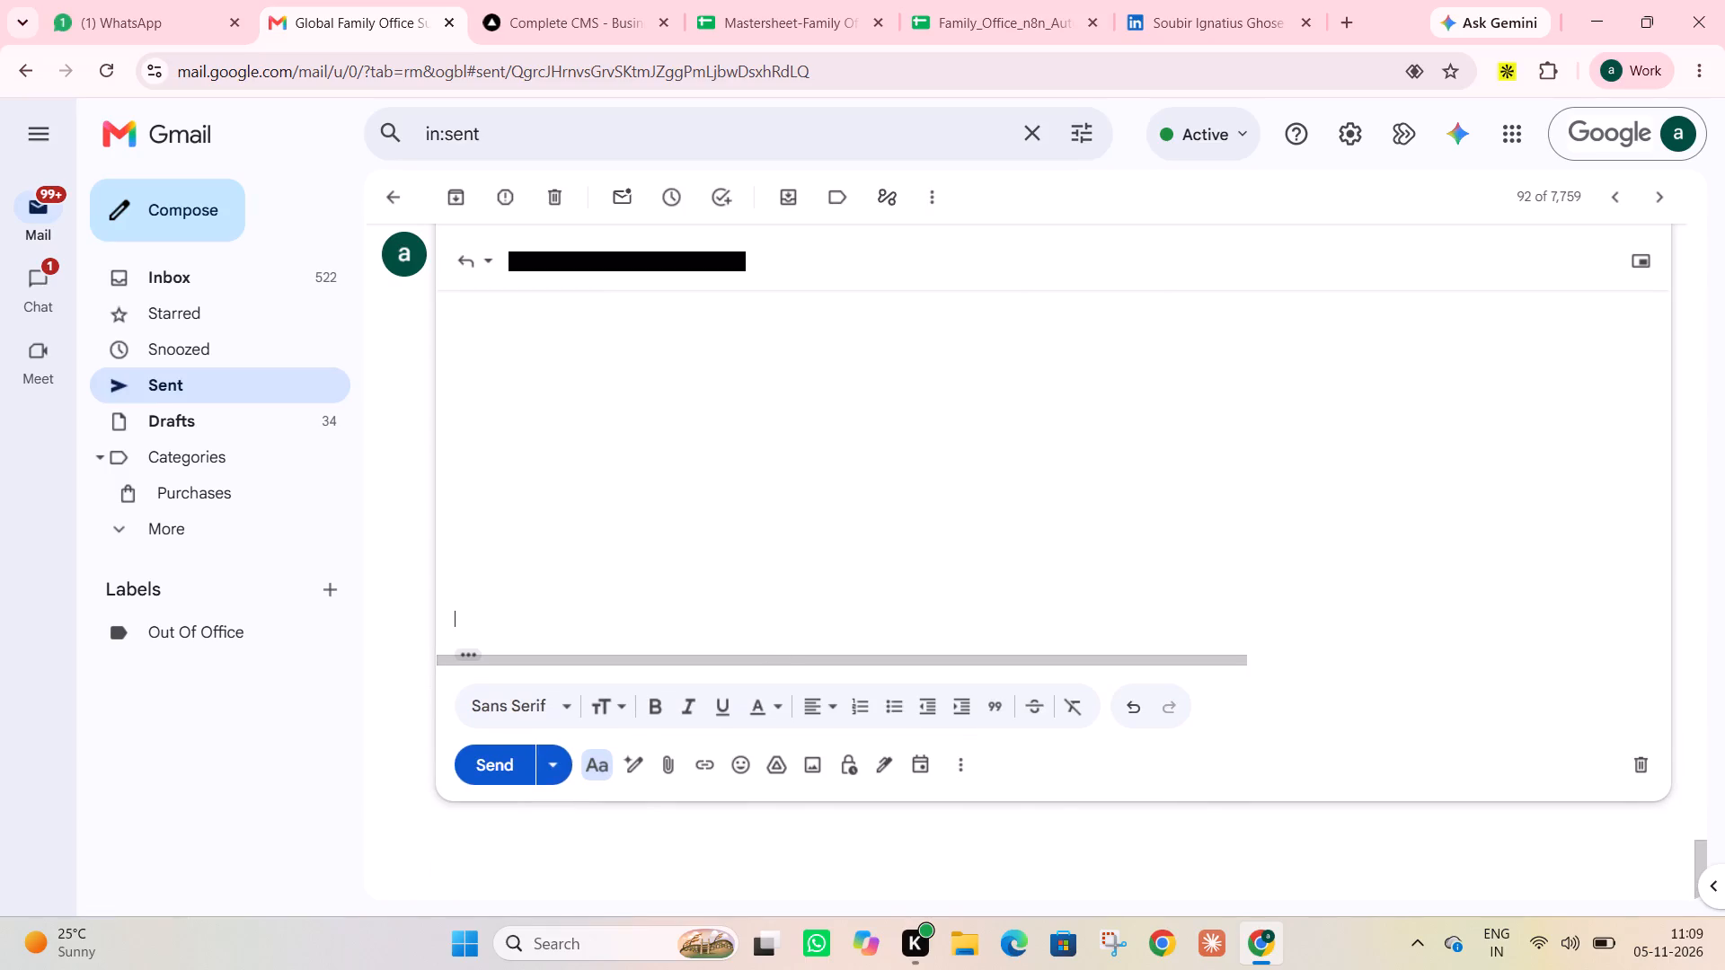
pyautogui.press('BackSpace')
pyautogui.hscroll(7, 715, 576)
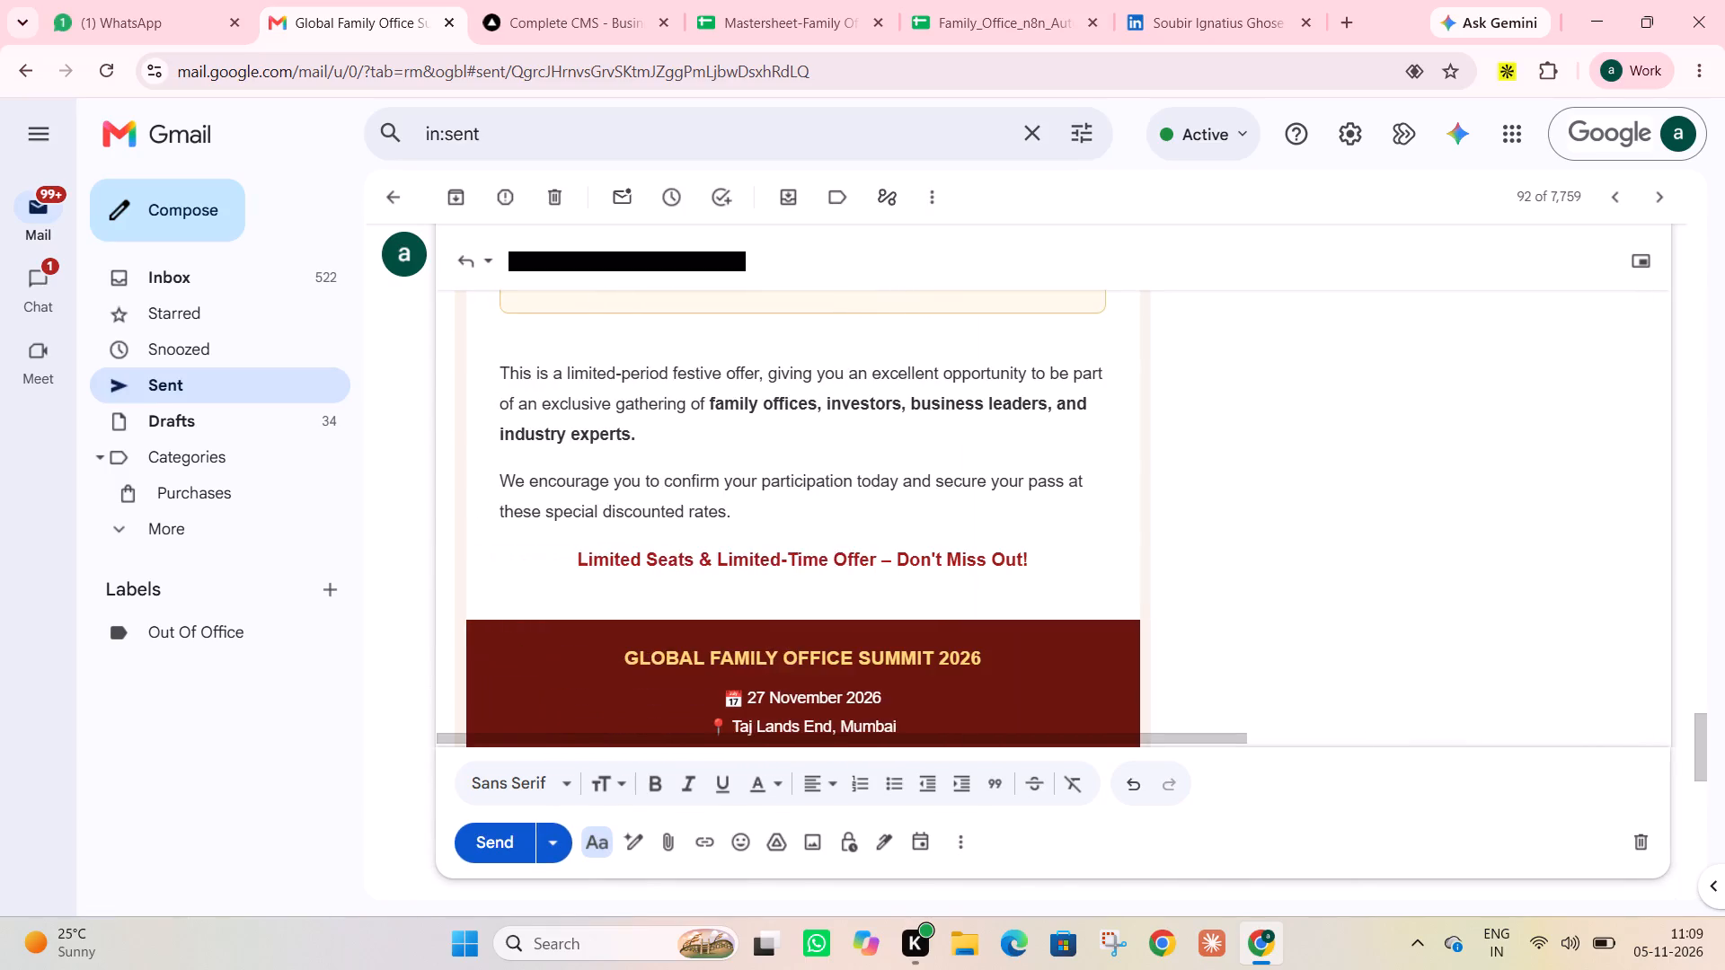
pyautogui.scroll(-9, 715, 576)
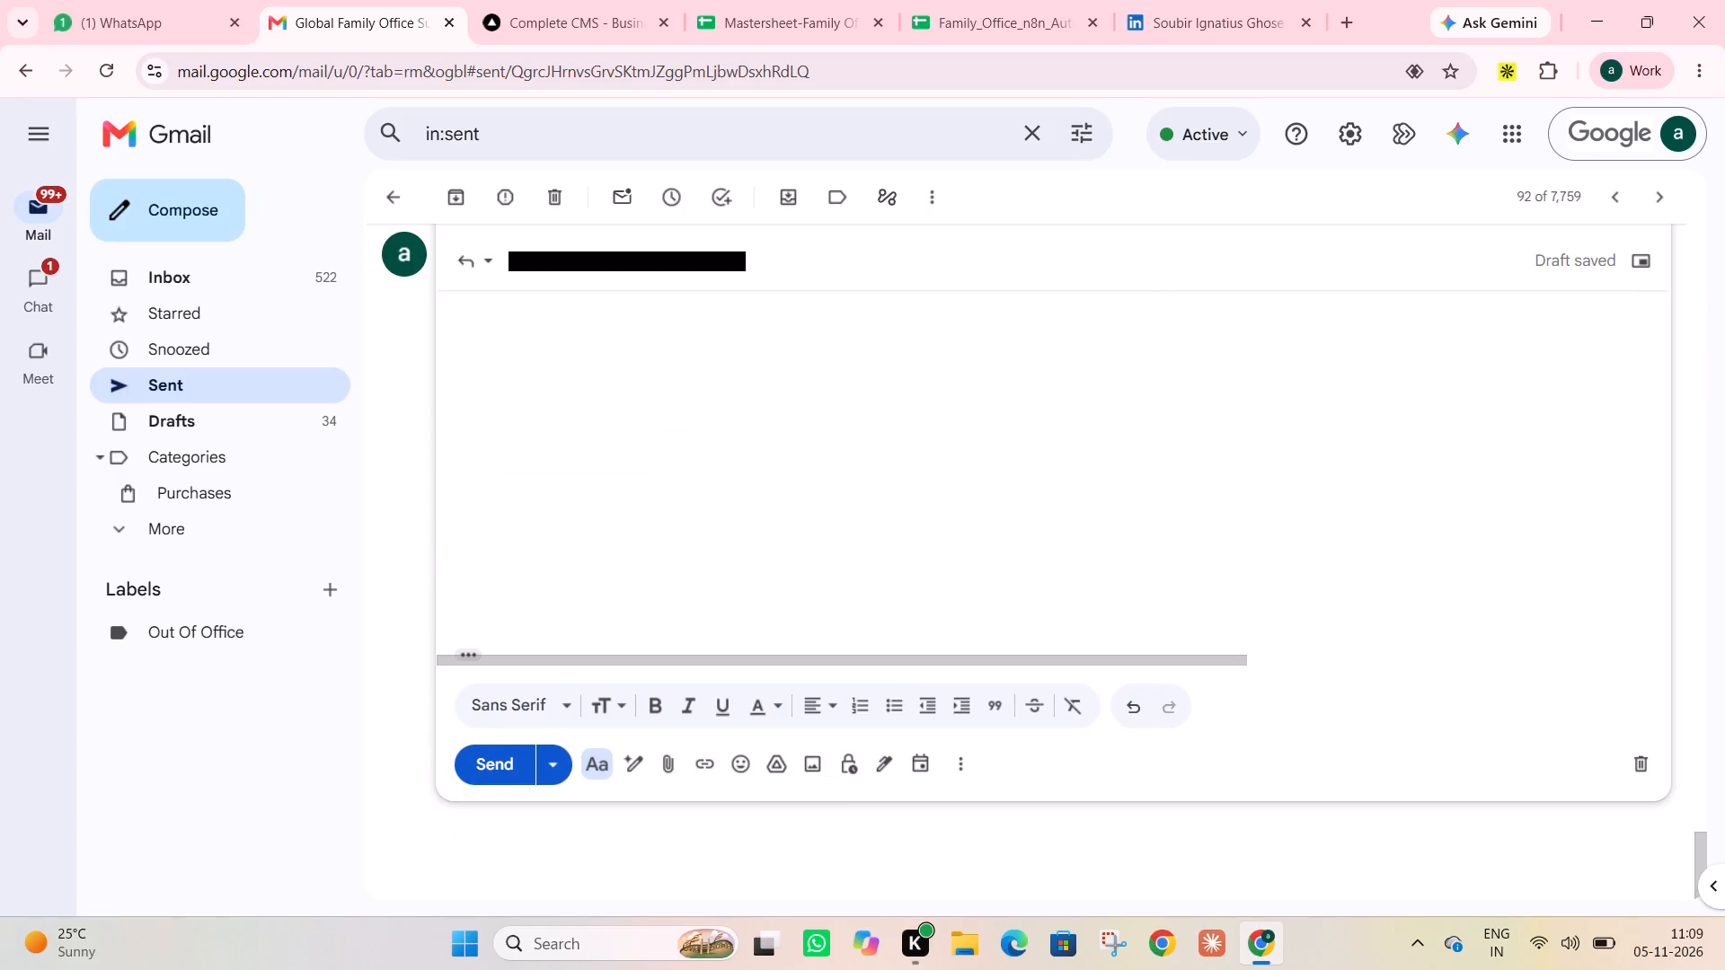
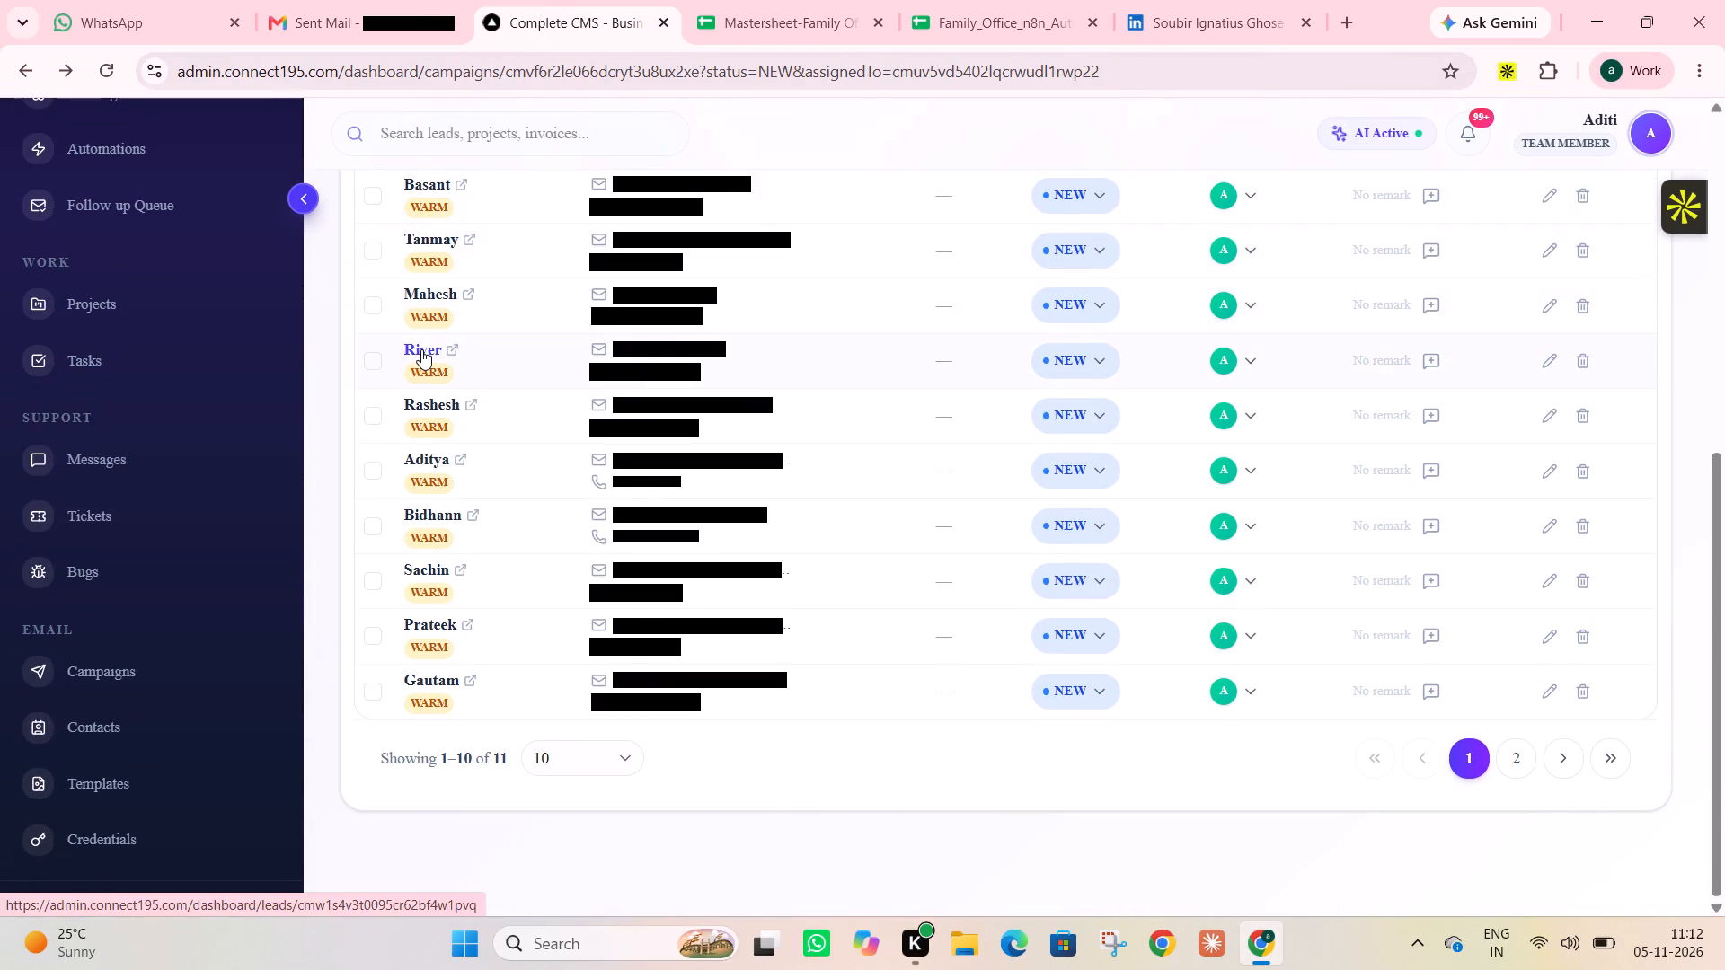
pyautogui.scroll(1, 421, 349)
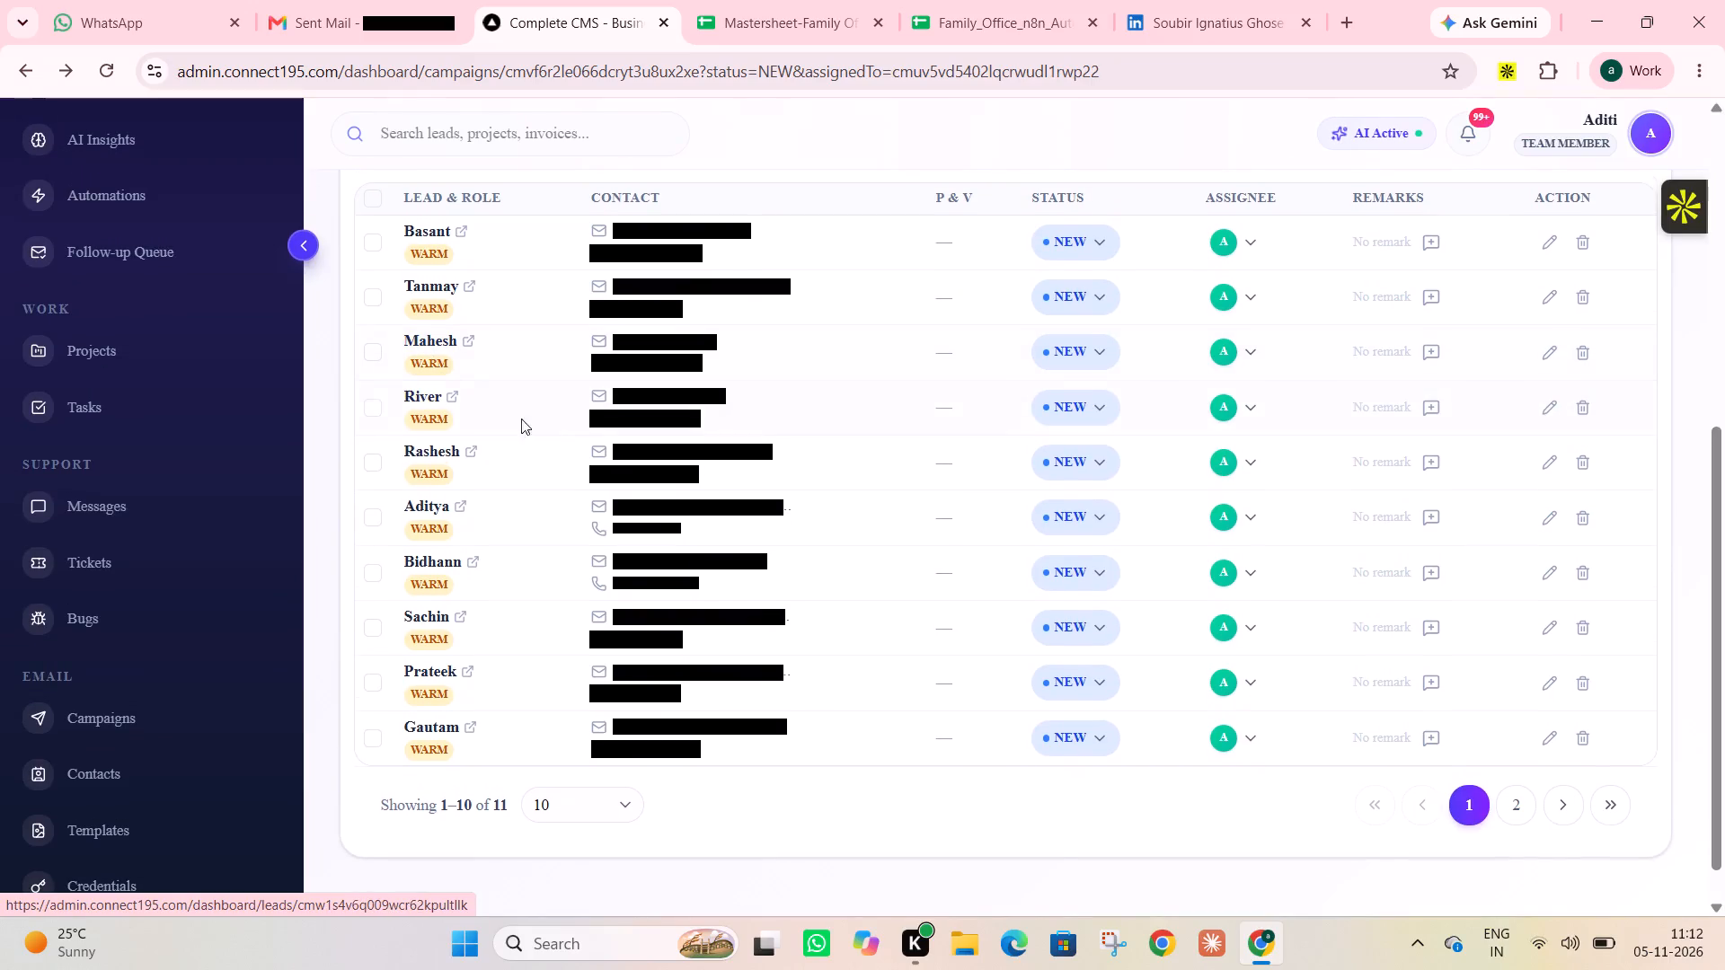
pyautogui.click(347, 0)
pyautogui.click(594, 0)
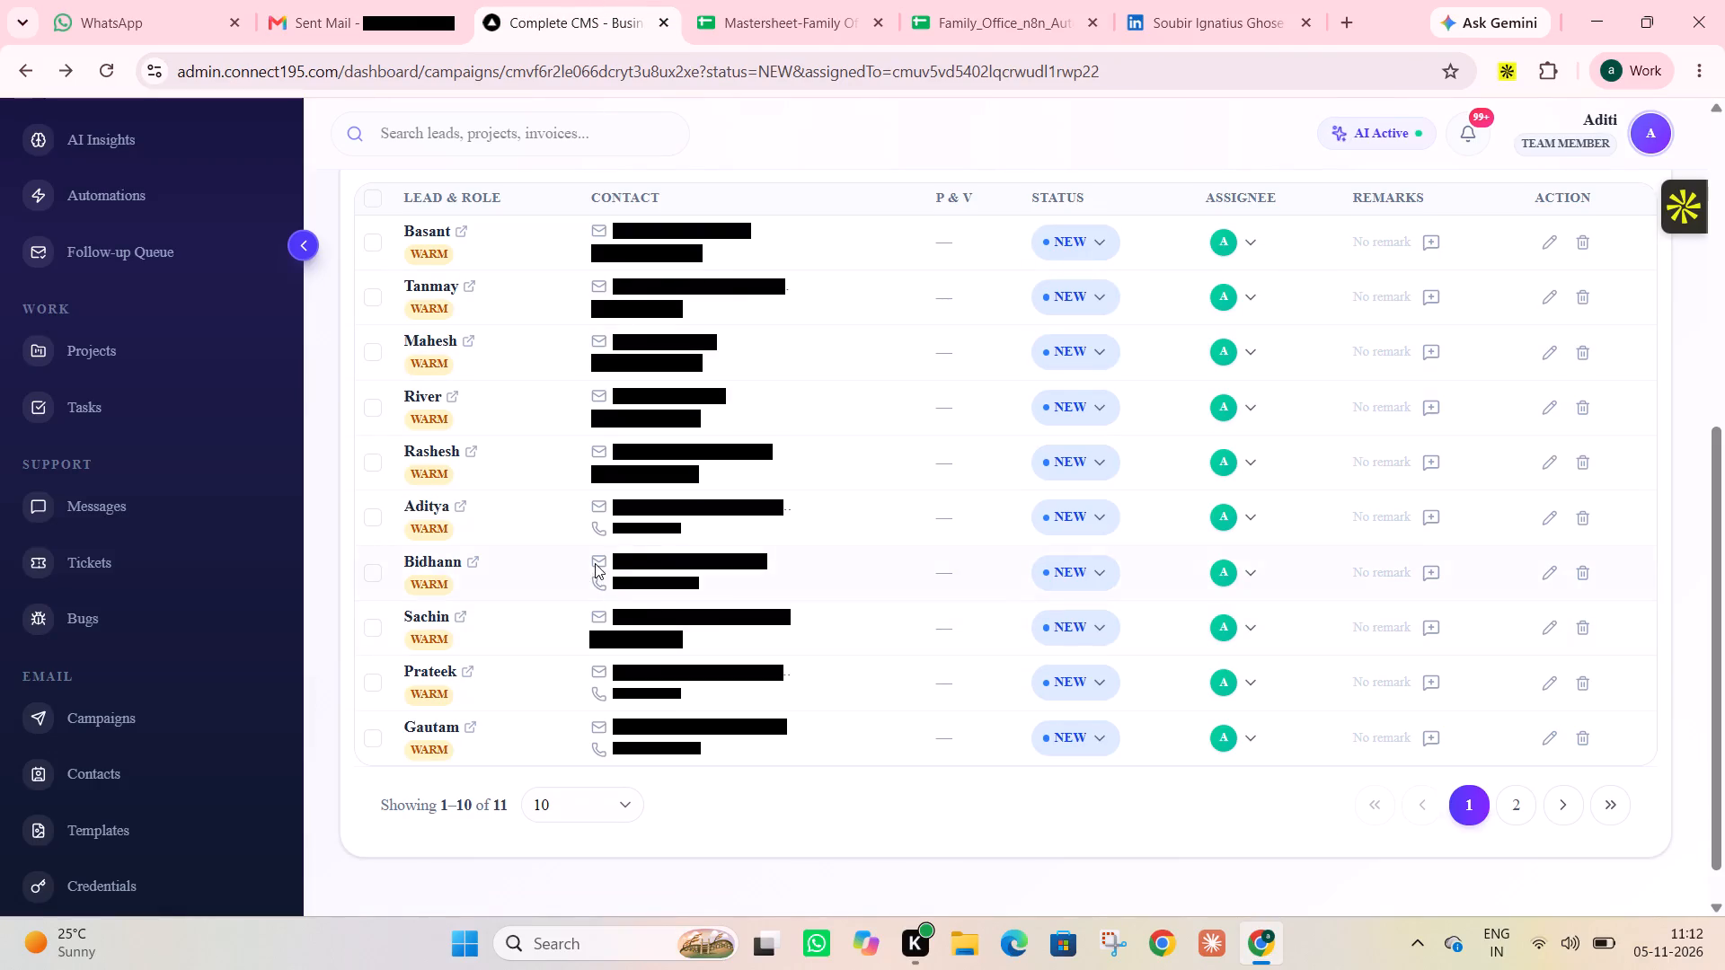
pyautogui.moveTo(613, 551); pyautogui.dragTo(763, 559)
pyautogui.moveTo(763, 559); pyautogui.dragTo(780, 564)
pyautogui.hotkey('ctrl', 'c')
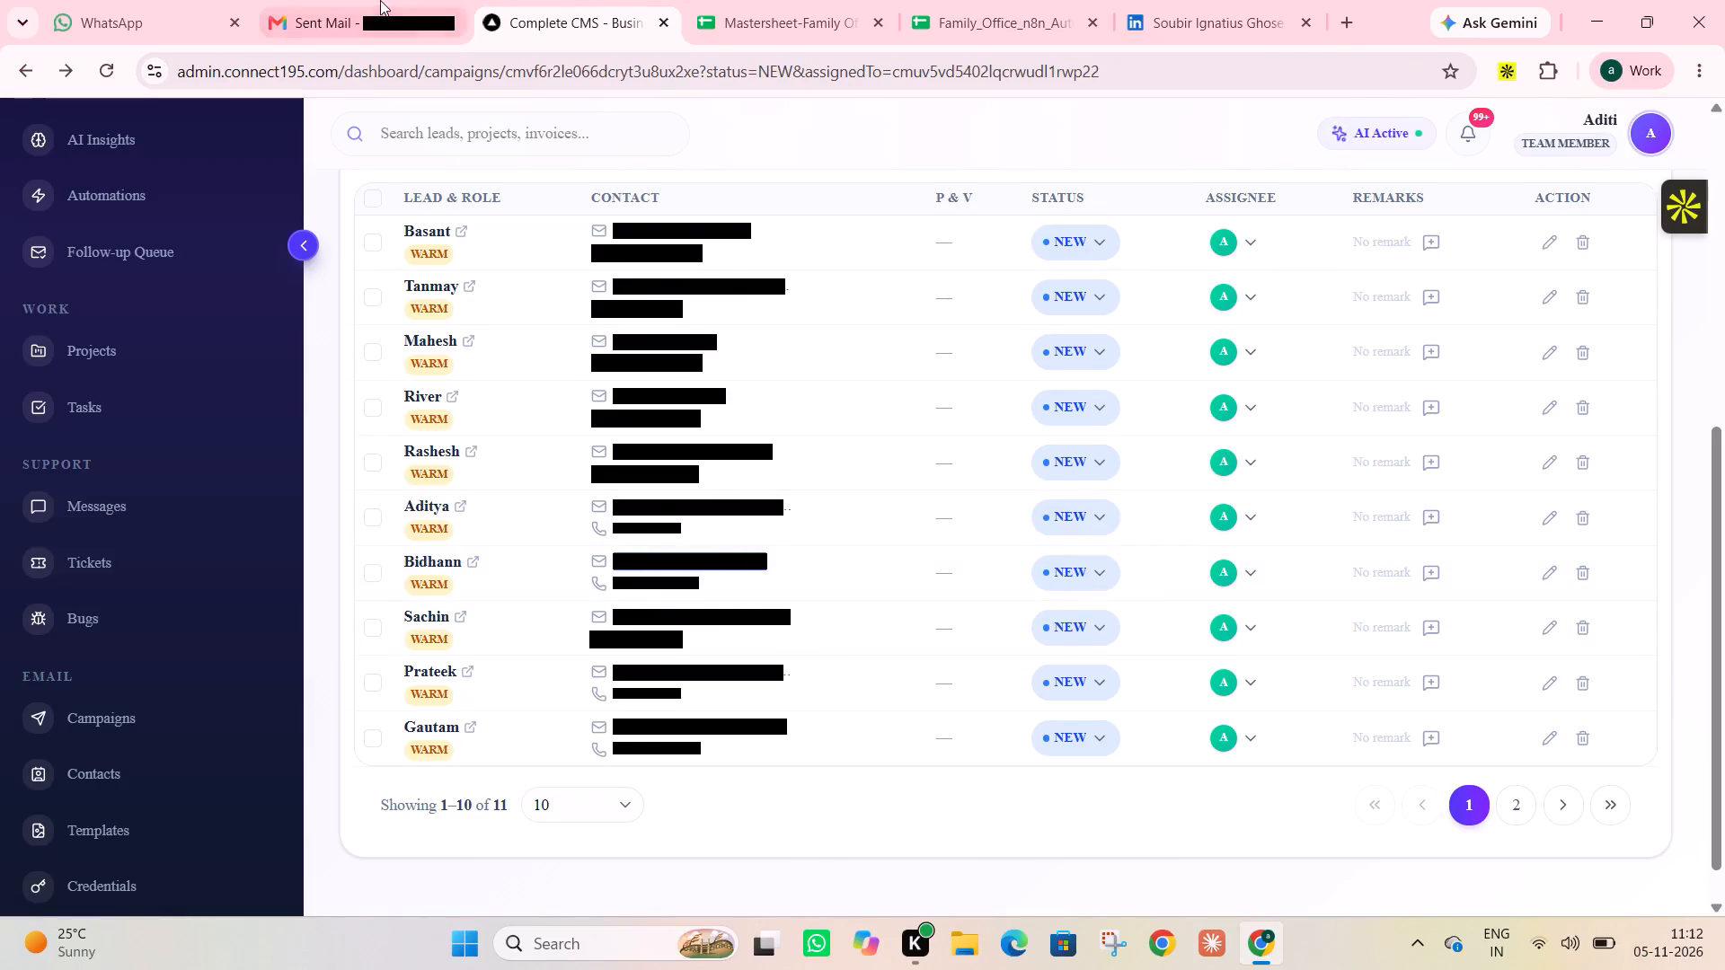
pyautogui.click(380, 0)
pyautogui.hotkey('ctrl', 'v')
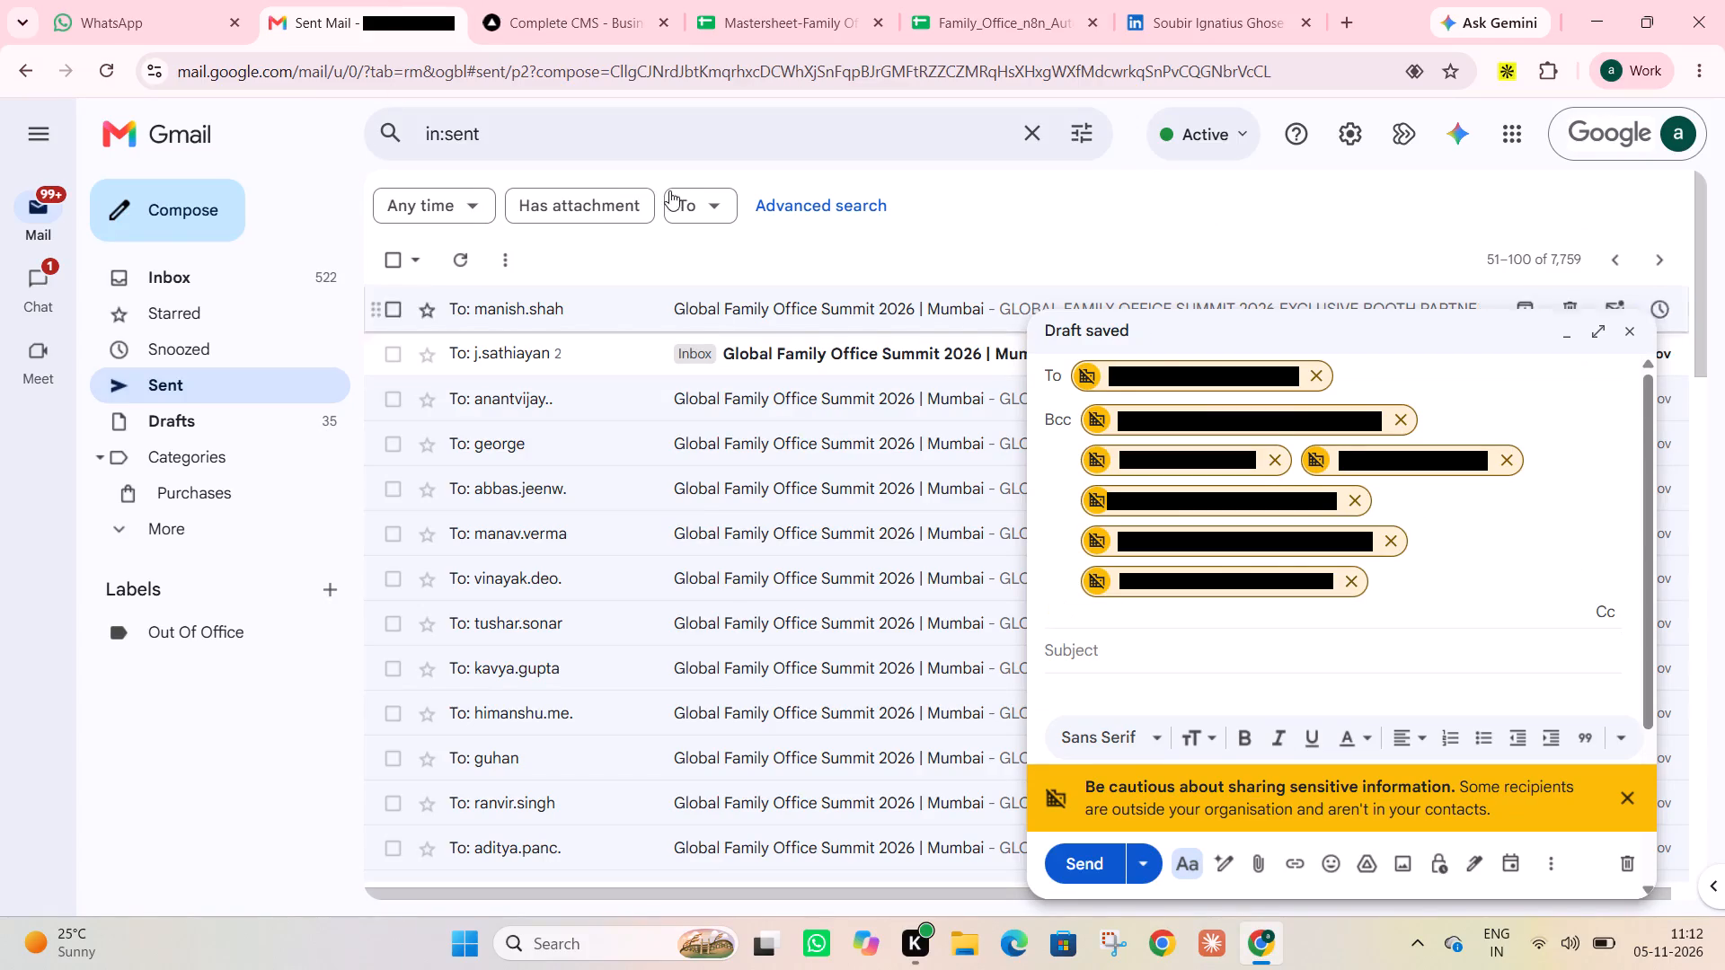
# Open Sachin's lead record in the CRM, copy the email address and add it to the draft's Bcc recipients.
pyautogui.click(615, 0)
pyautogui.scroll(-1, 645, 370)
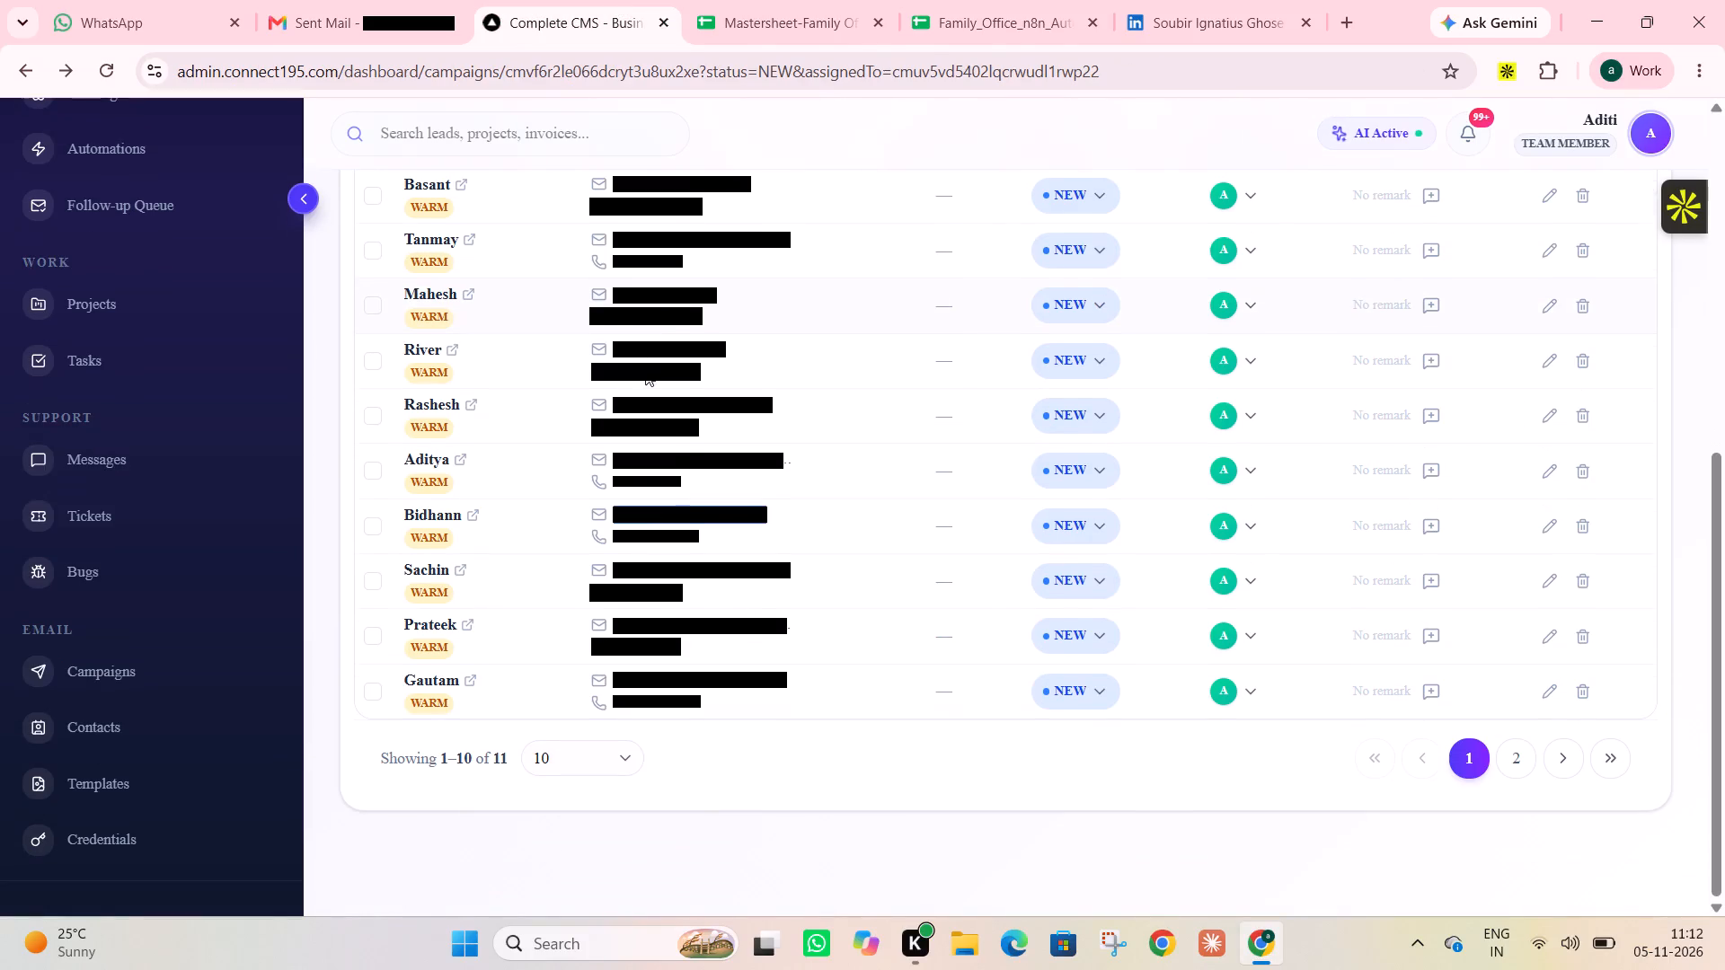
pyautogui.click(436, 583)
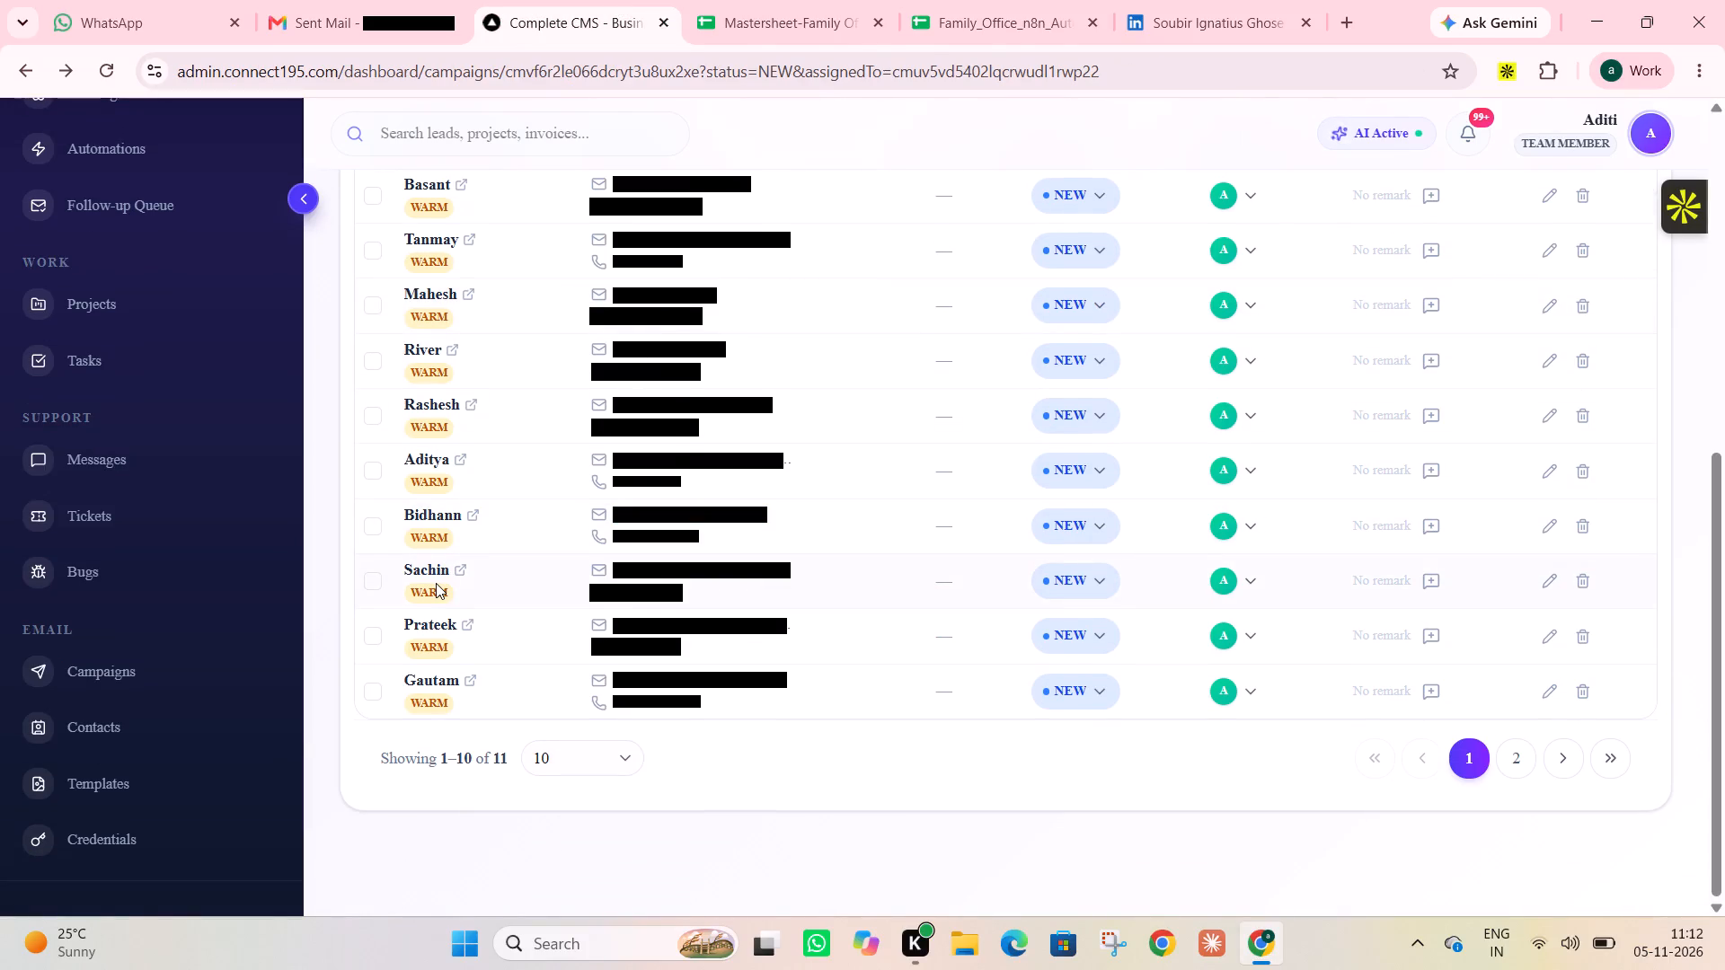
pyautogui.click(438, 580)
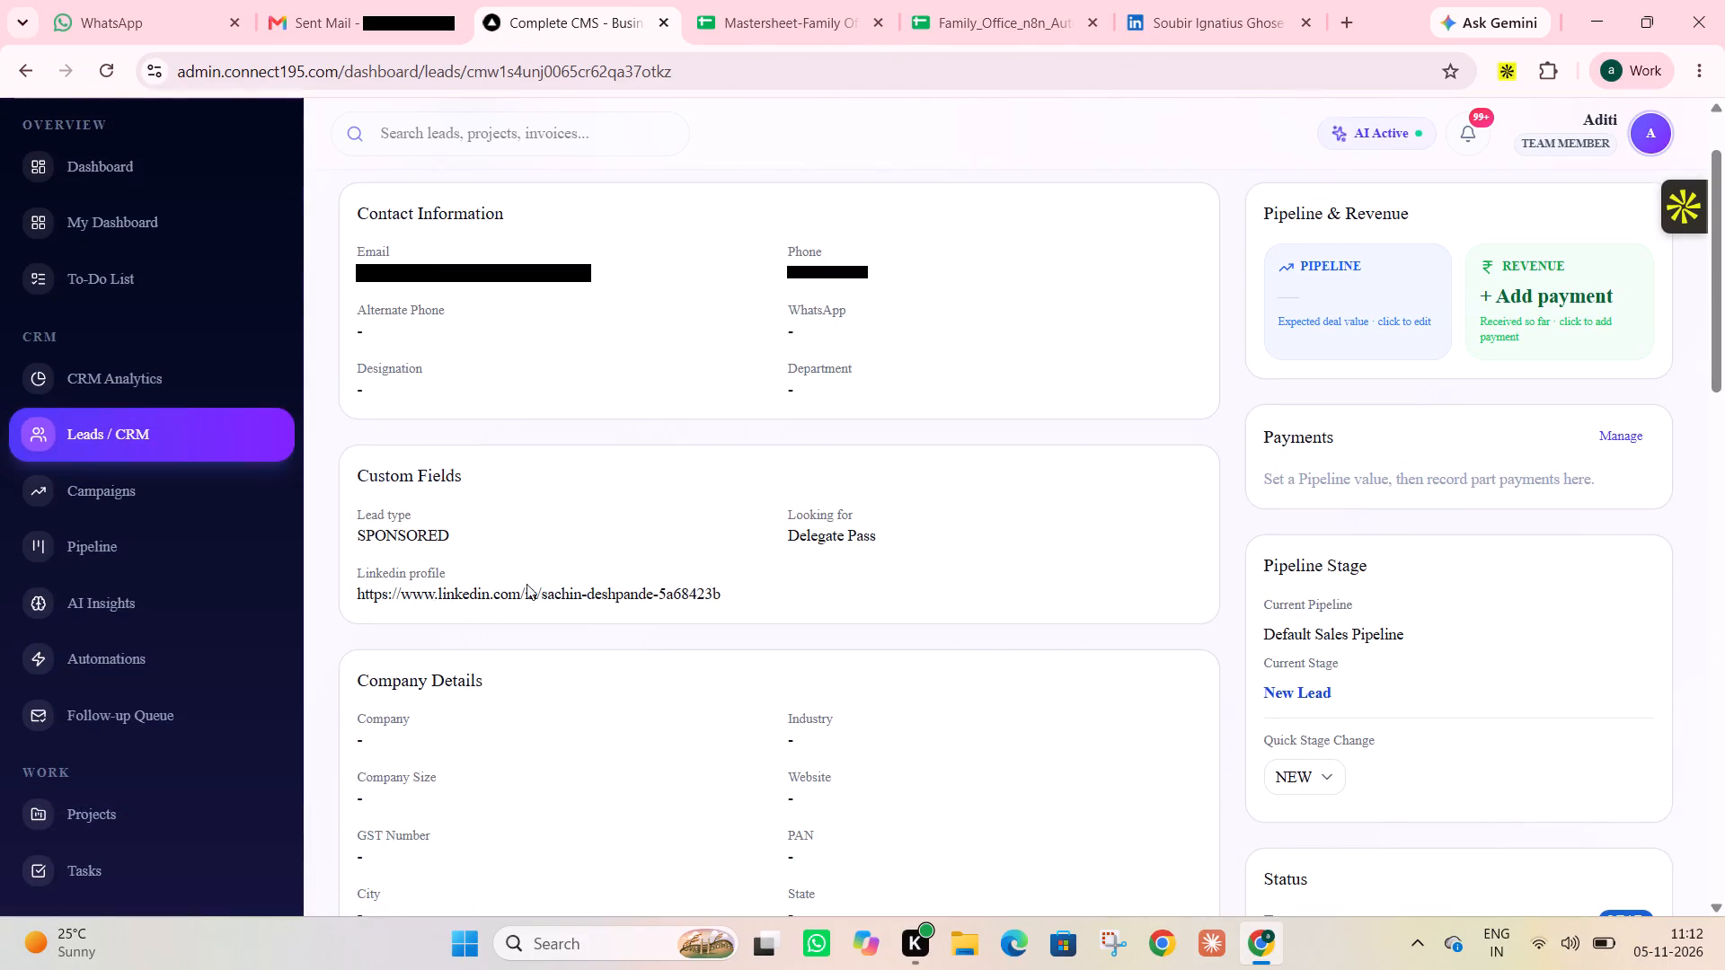
pyautogui.moveTo(355, 269); pyautogui.dragTo(412, 277)
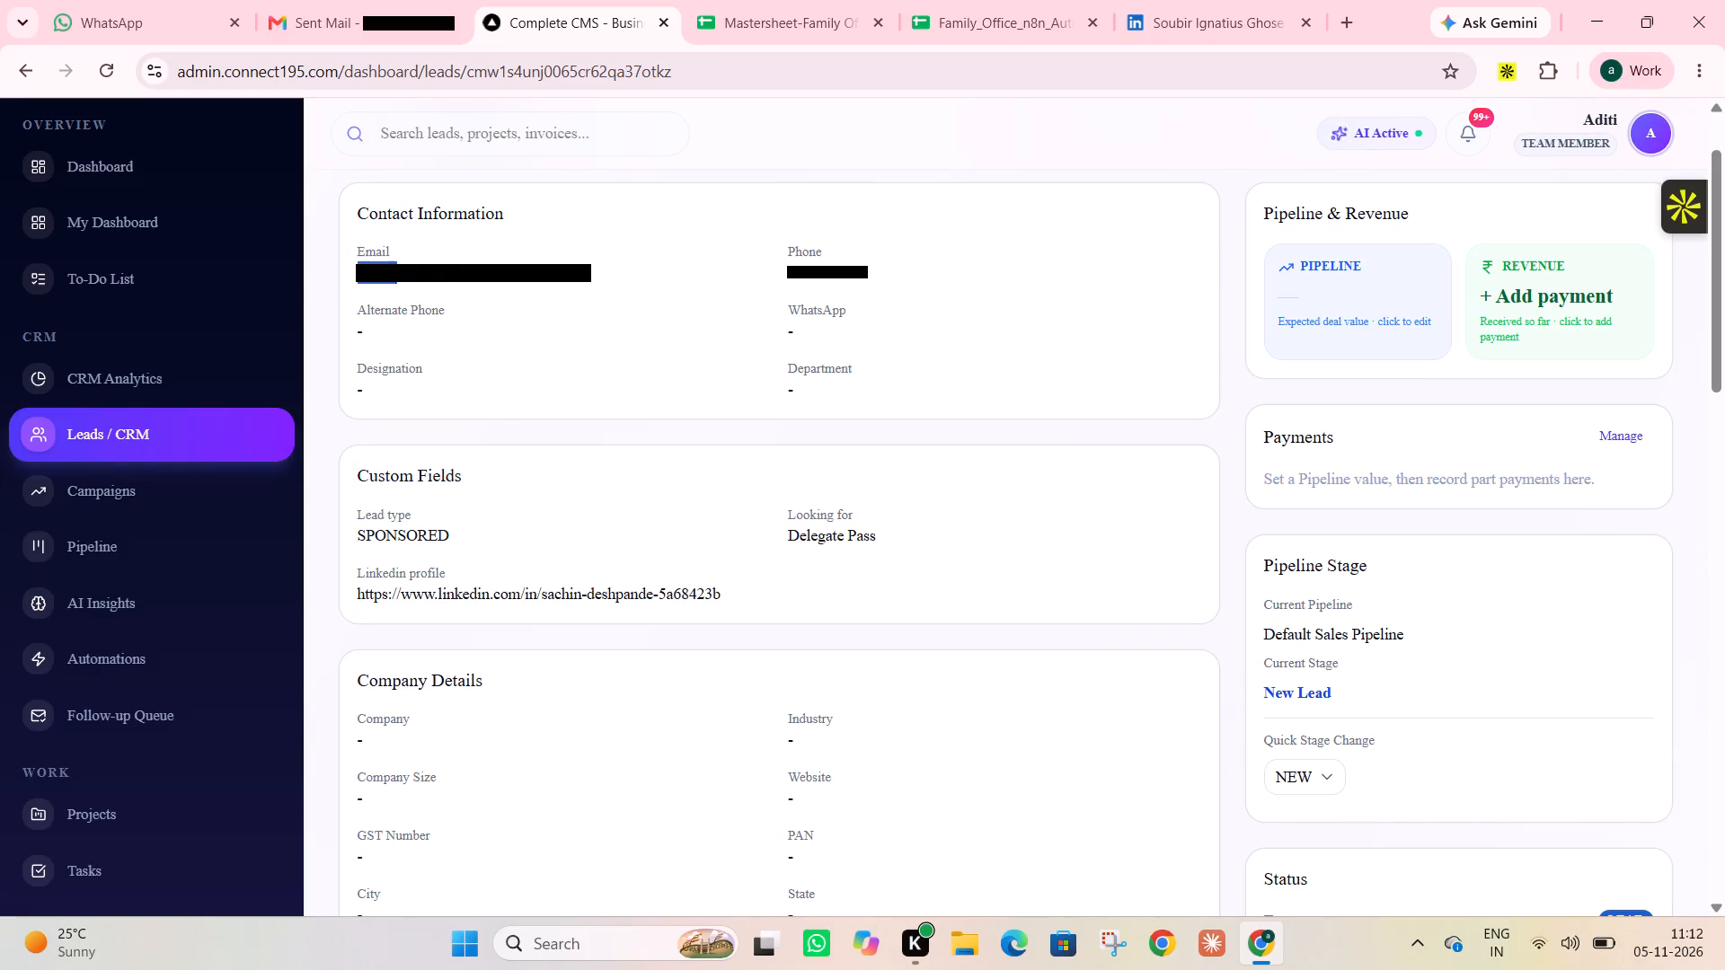
pyautogui.moveTo(412, 277); pyautogui.dragTo(645, 277)
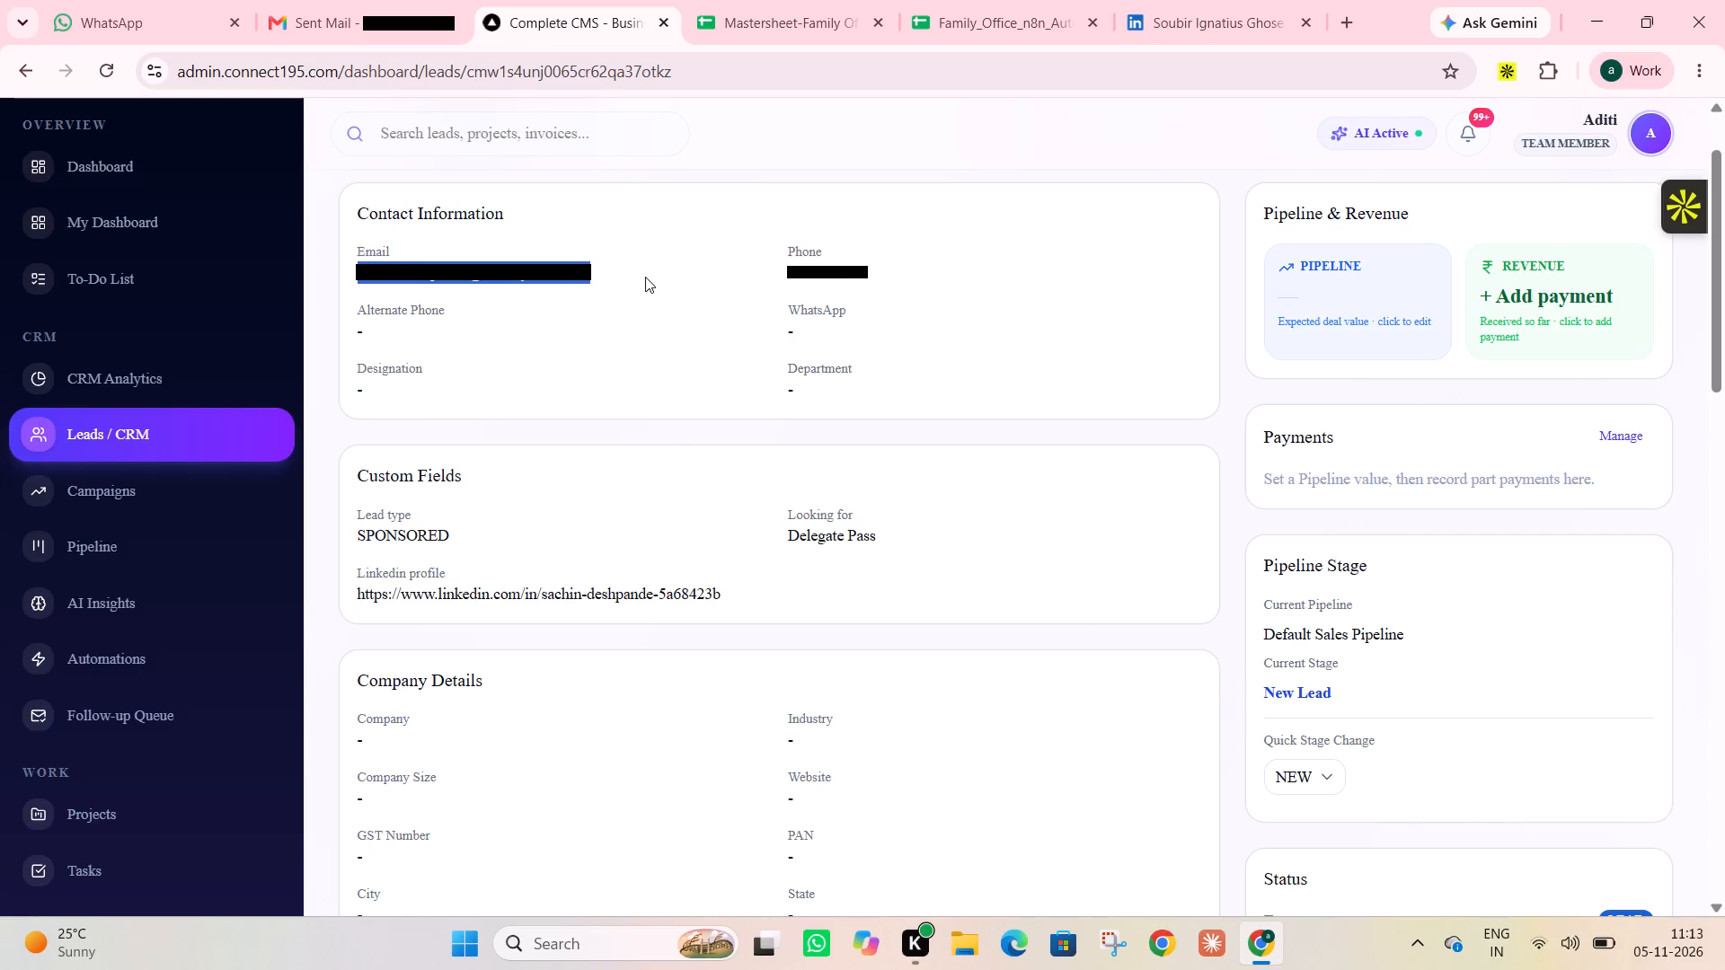
pyautogui.hotkey('ctrl', 'c')
pyautogui.click(296, 0)
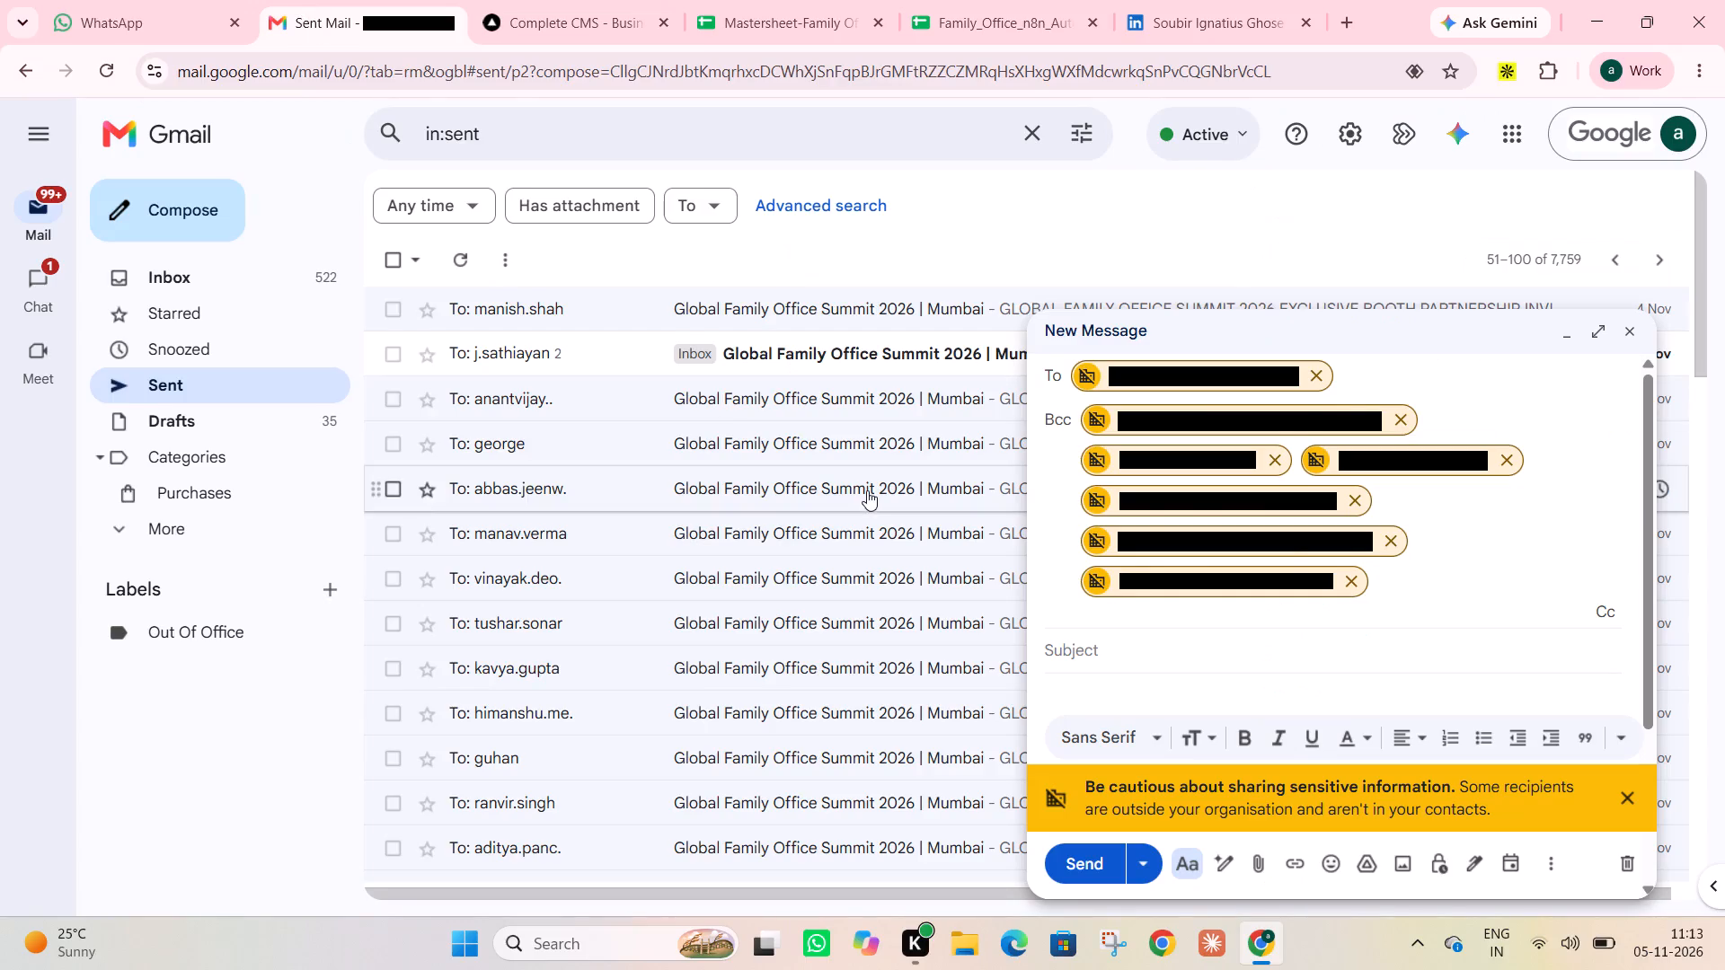
pyautogui.hotkey('ctrl', 'v')
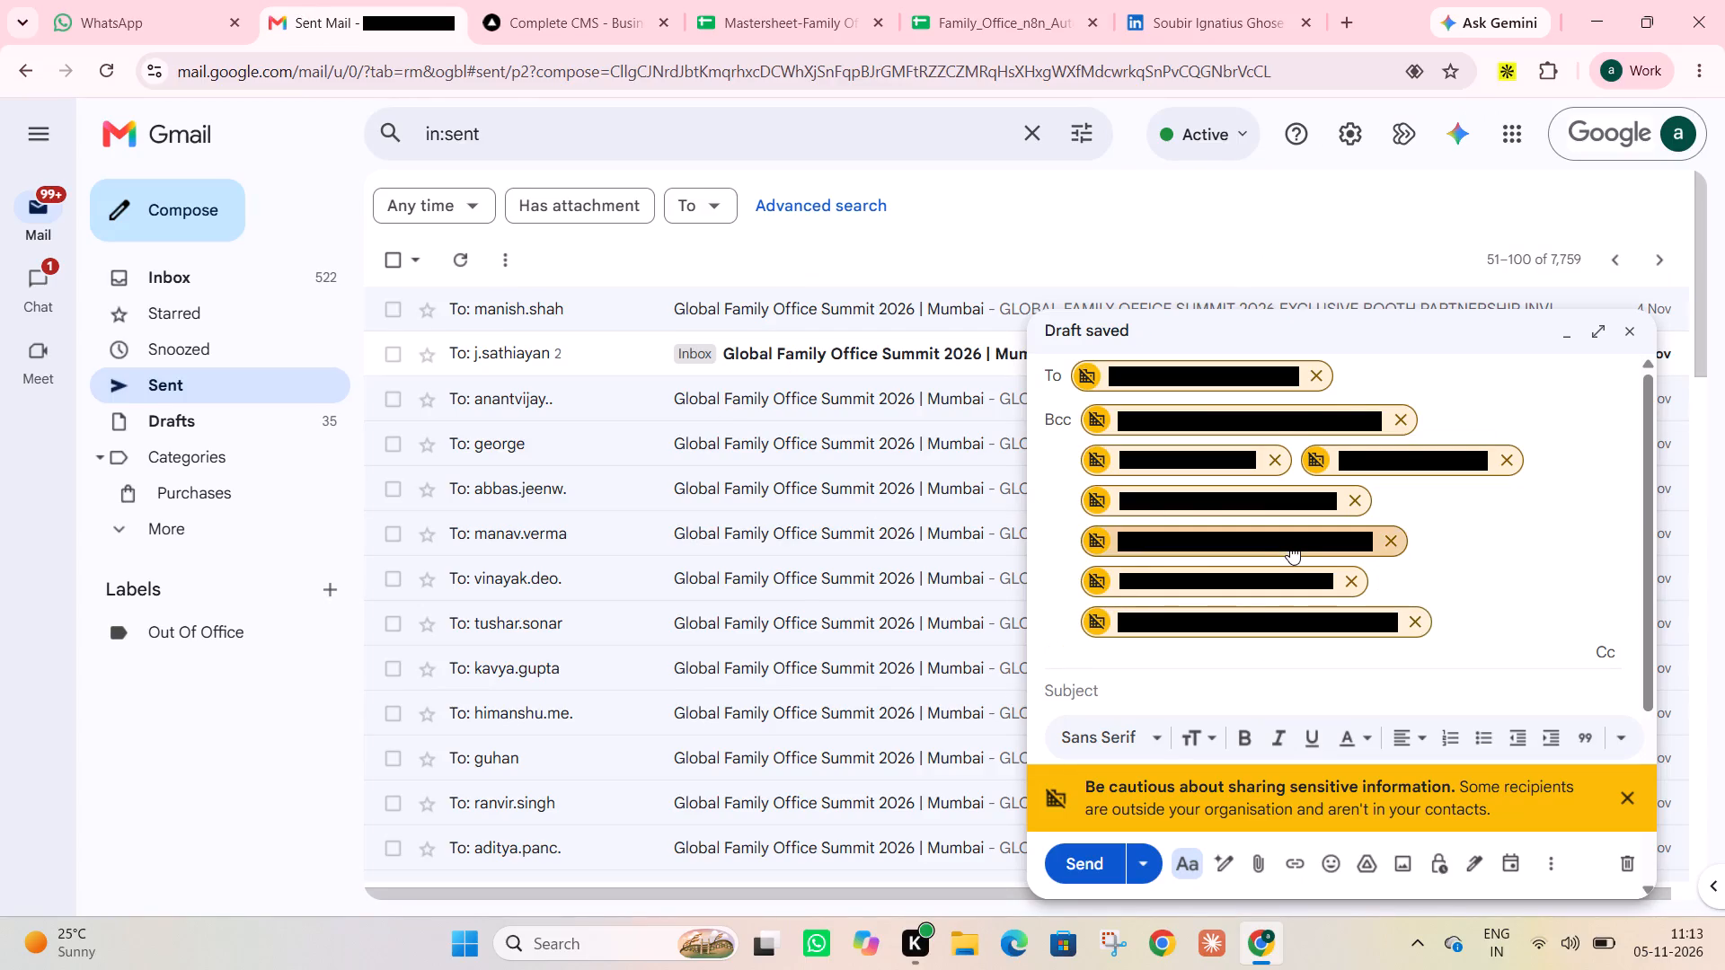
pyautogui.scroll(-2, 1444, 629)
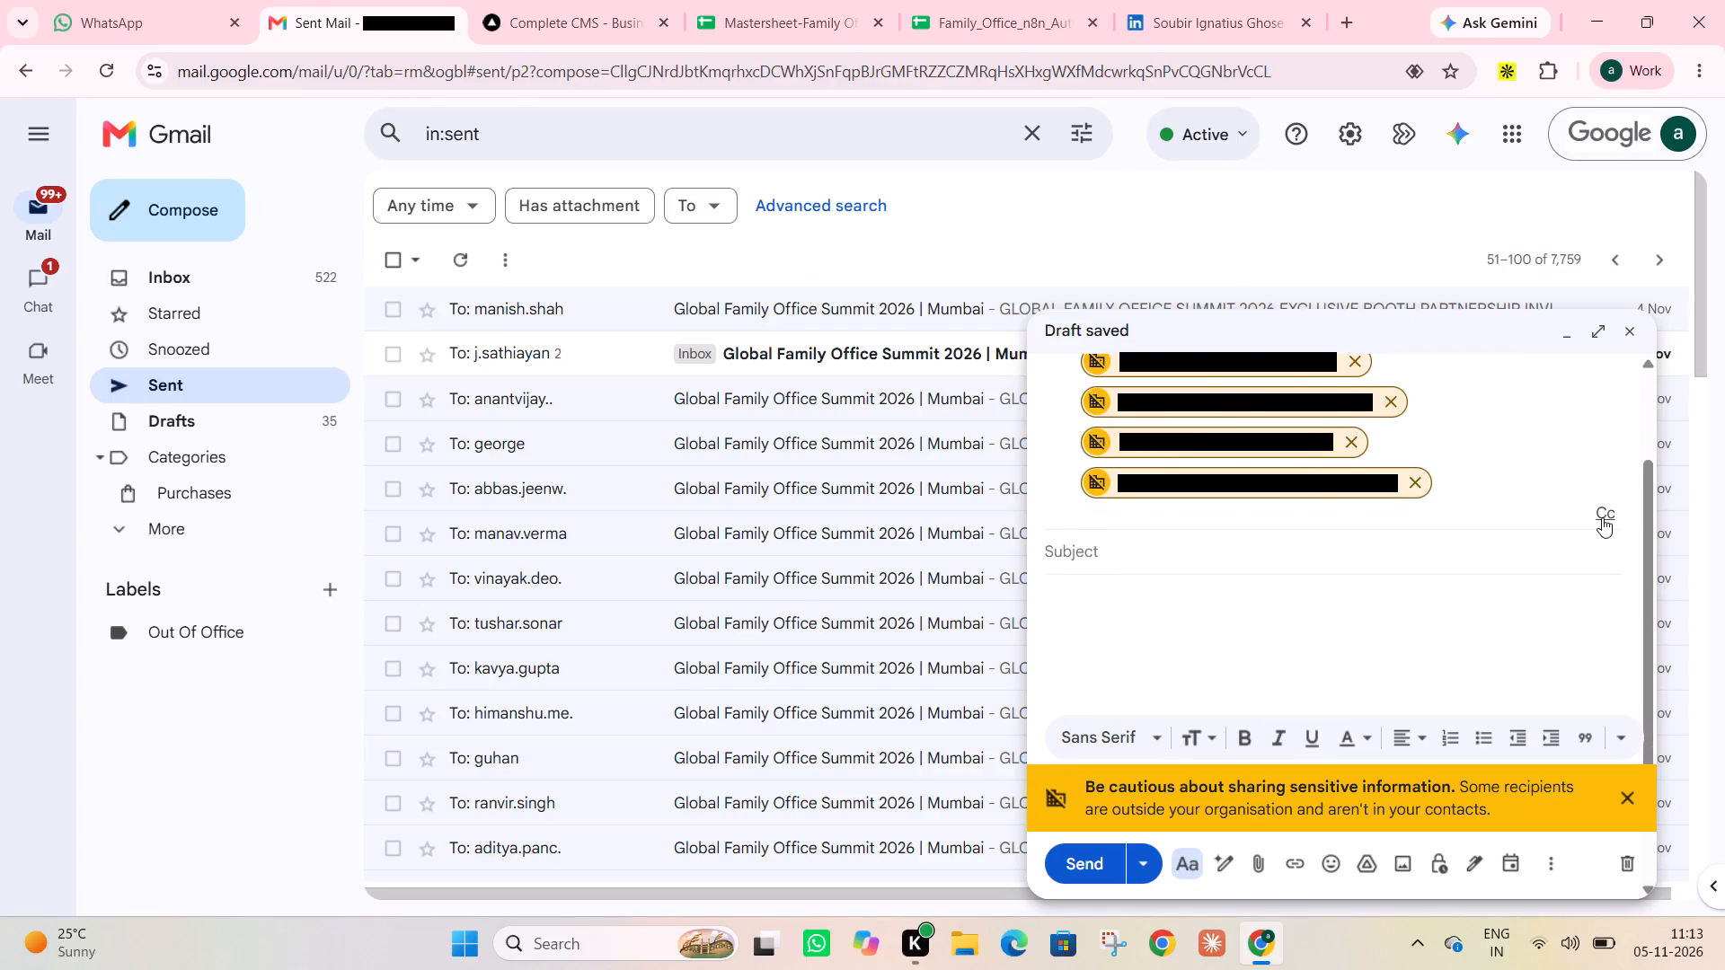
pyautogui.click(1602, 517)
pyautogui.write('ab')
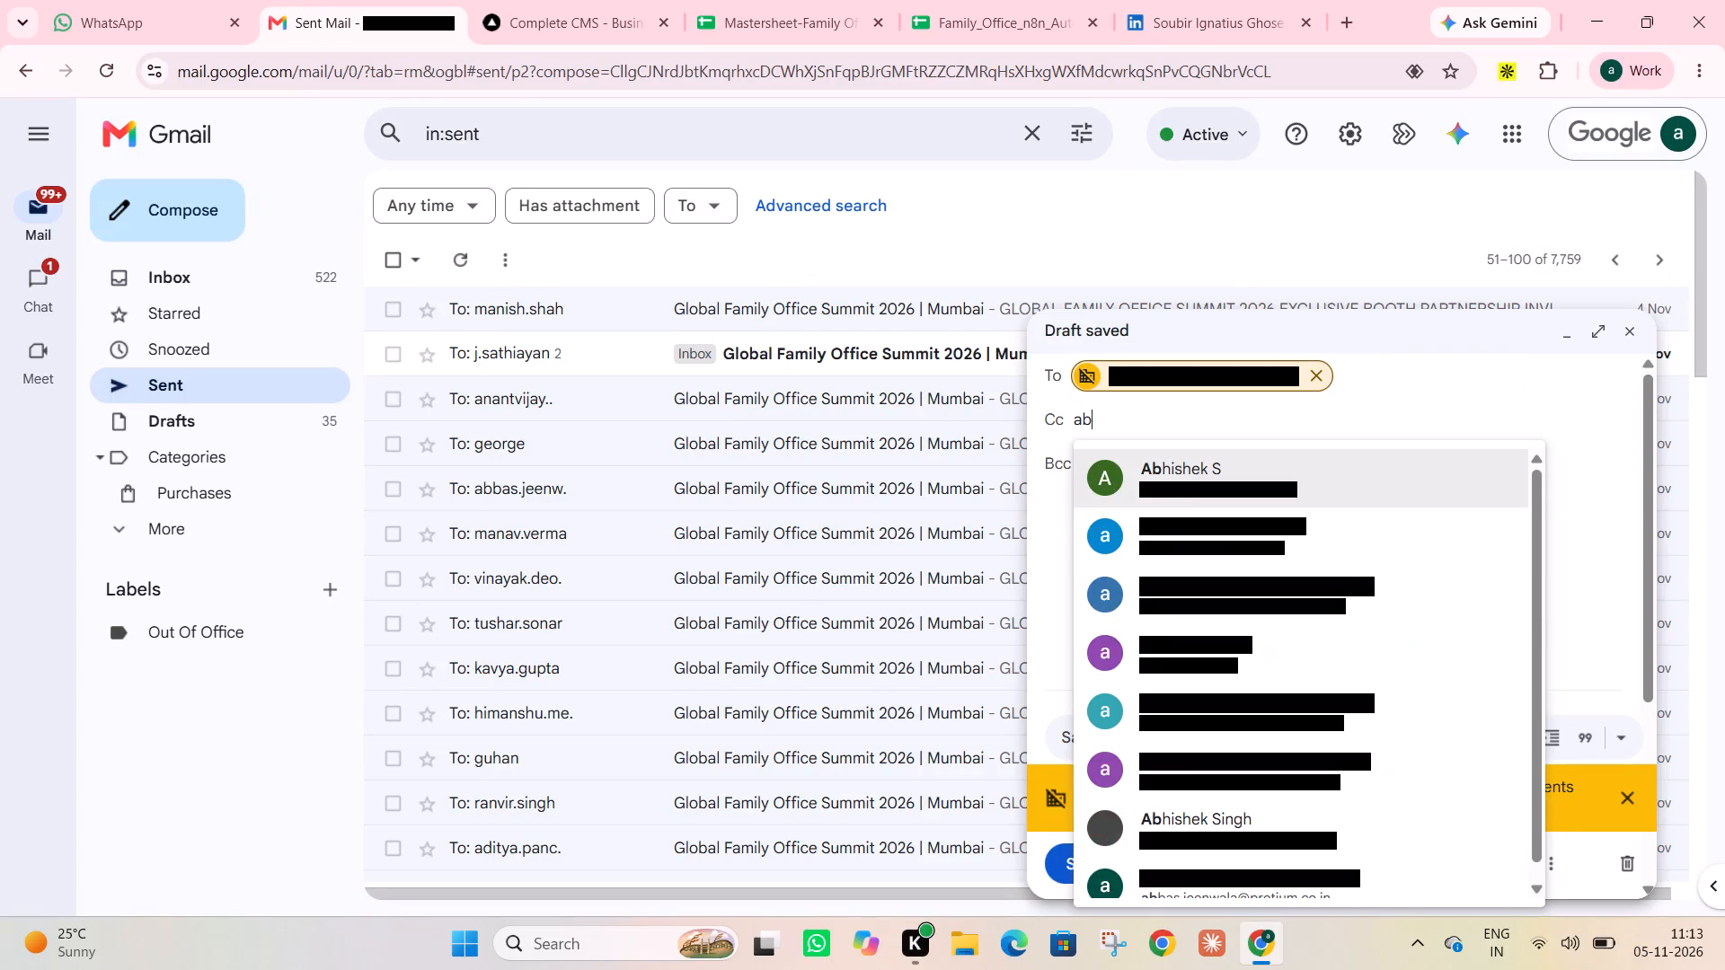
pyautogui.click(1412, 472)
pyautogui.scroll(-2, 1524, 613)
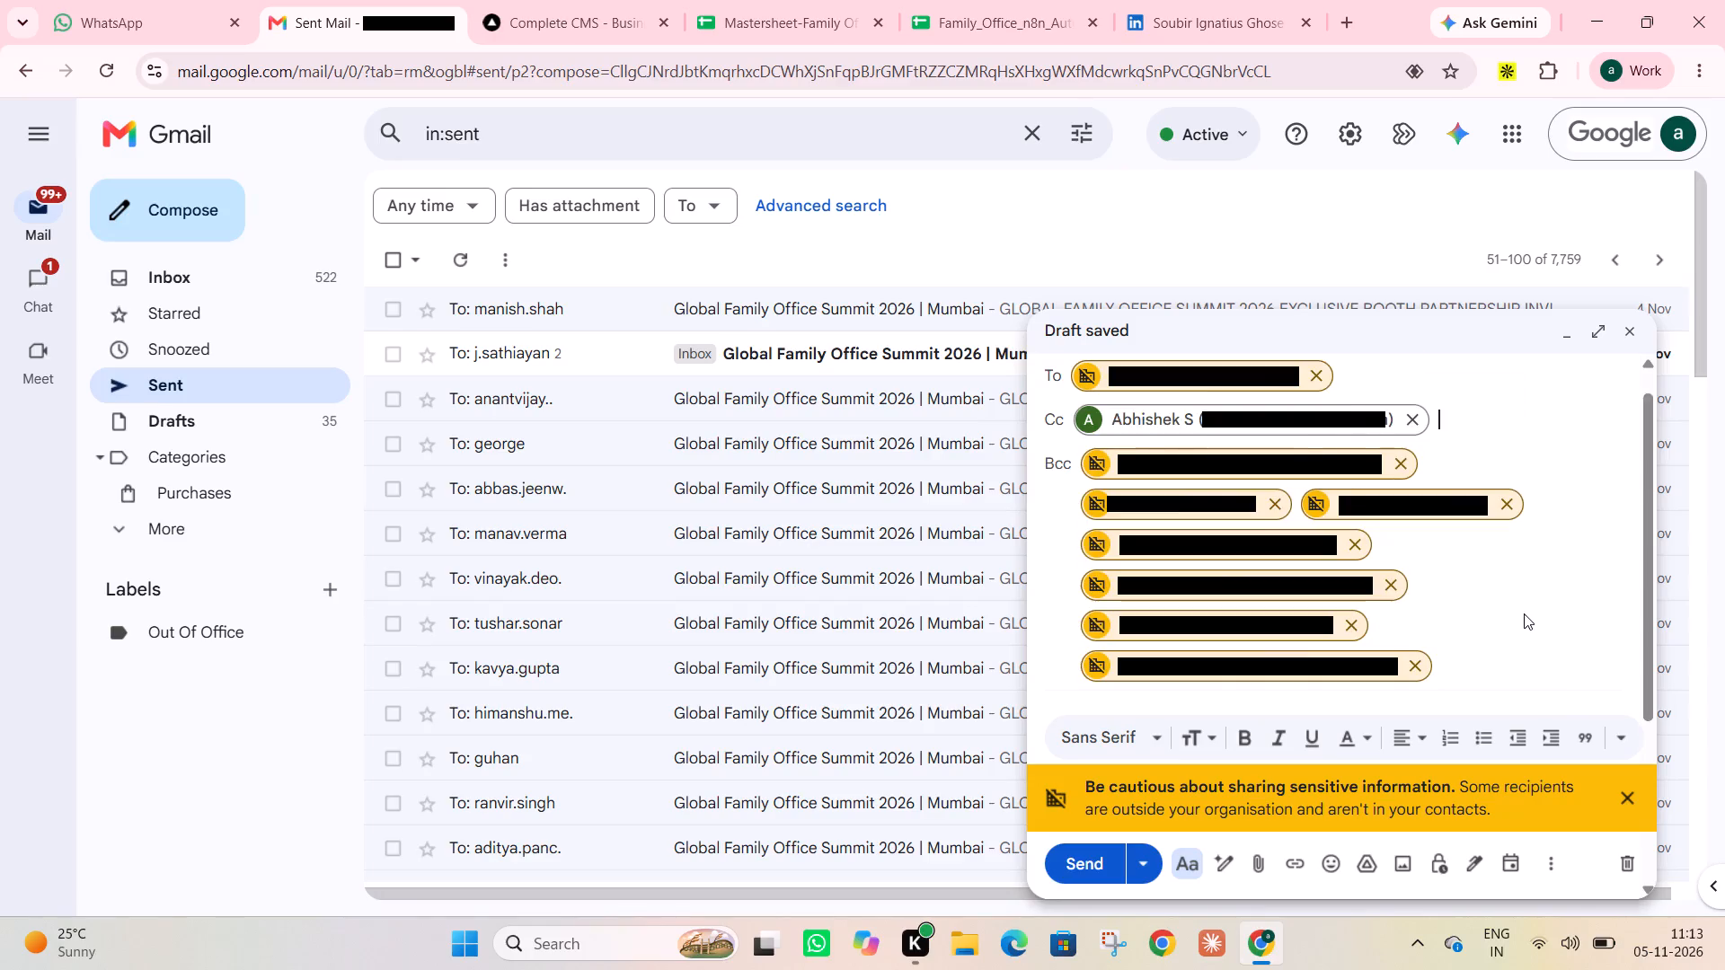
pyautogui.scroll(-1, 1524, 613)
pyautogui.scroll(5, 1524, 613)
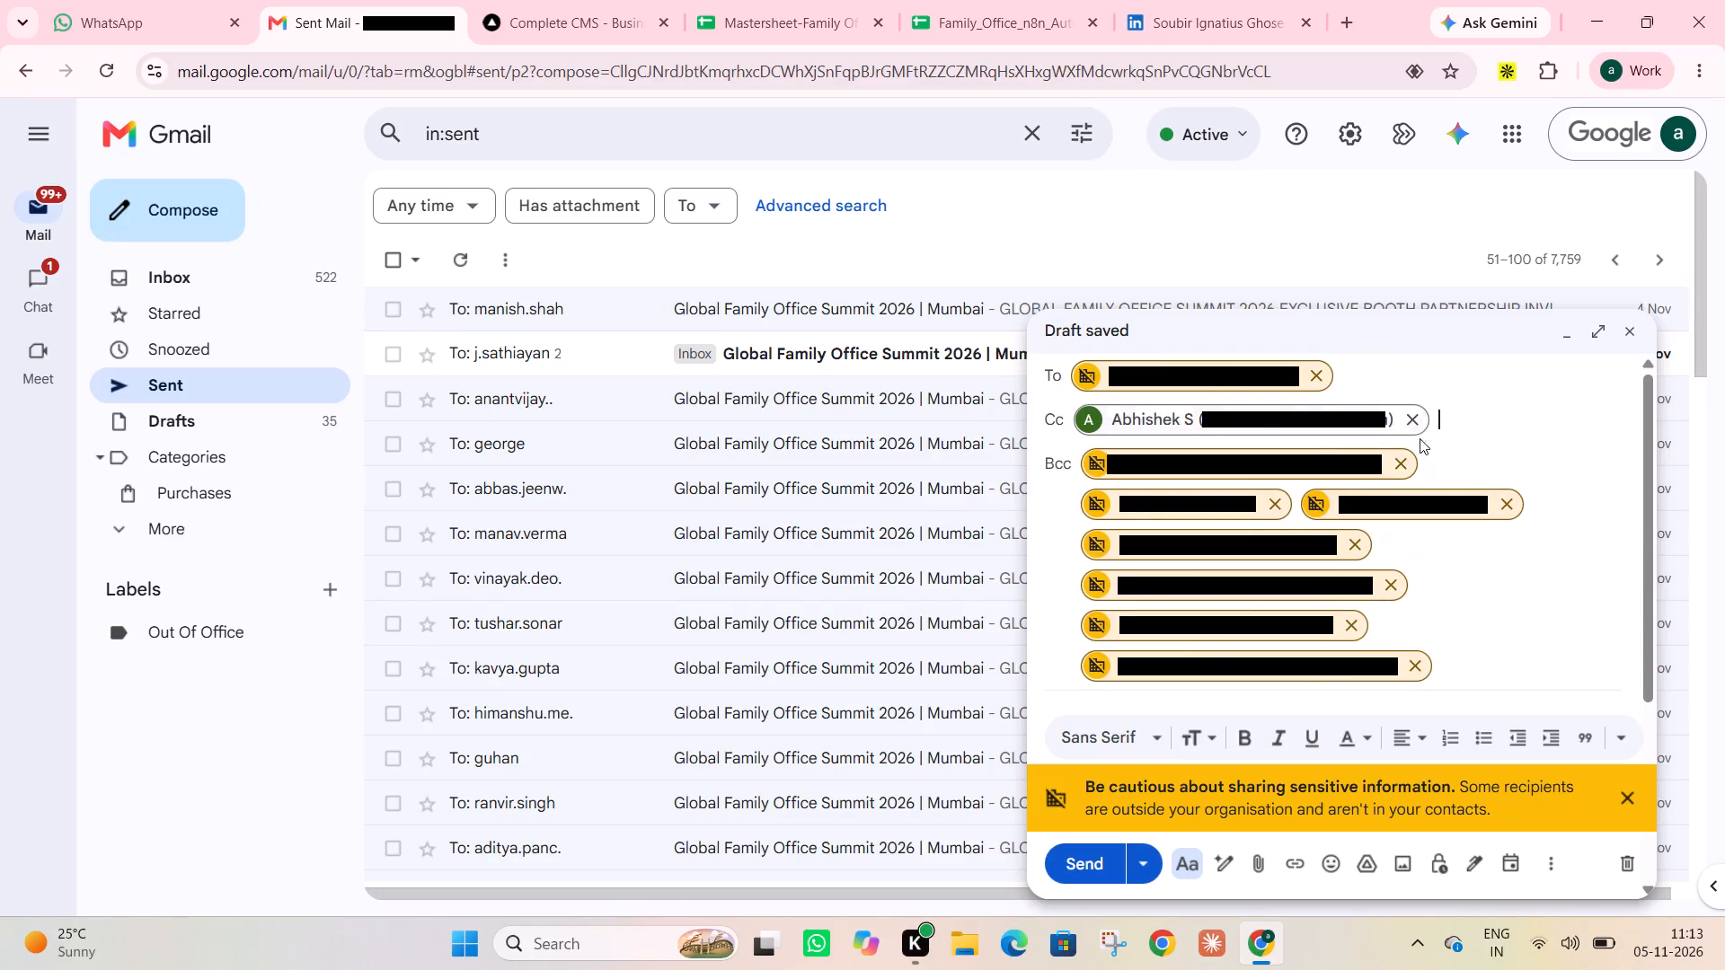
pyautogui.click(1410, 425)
# Insert the "Global Family Office Summit 2026 Discounted Offer" template into the new email draft.
pyautogui.scroll(-4, 1415, 632)
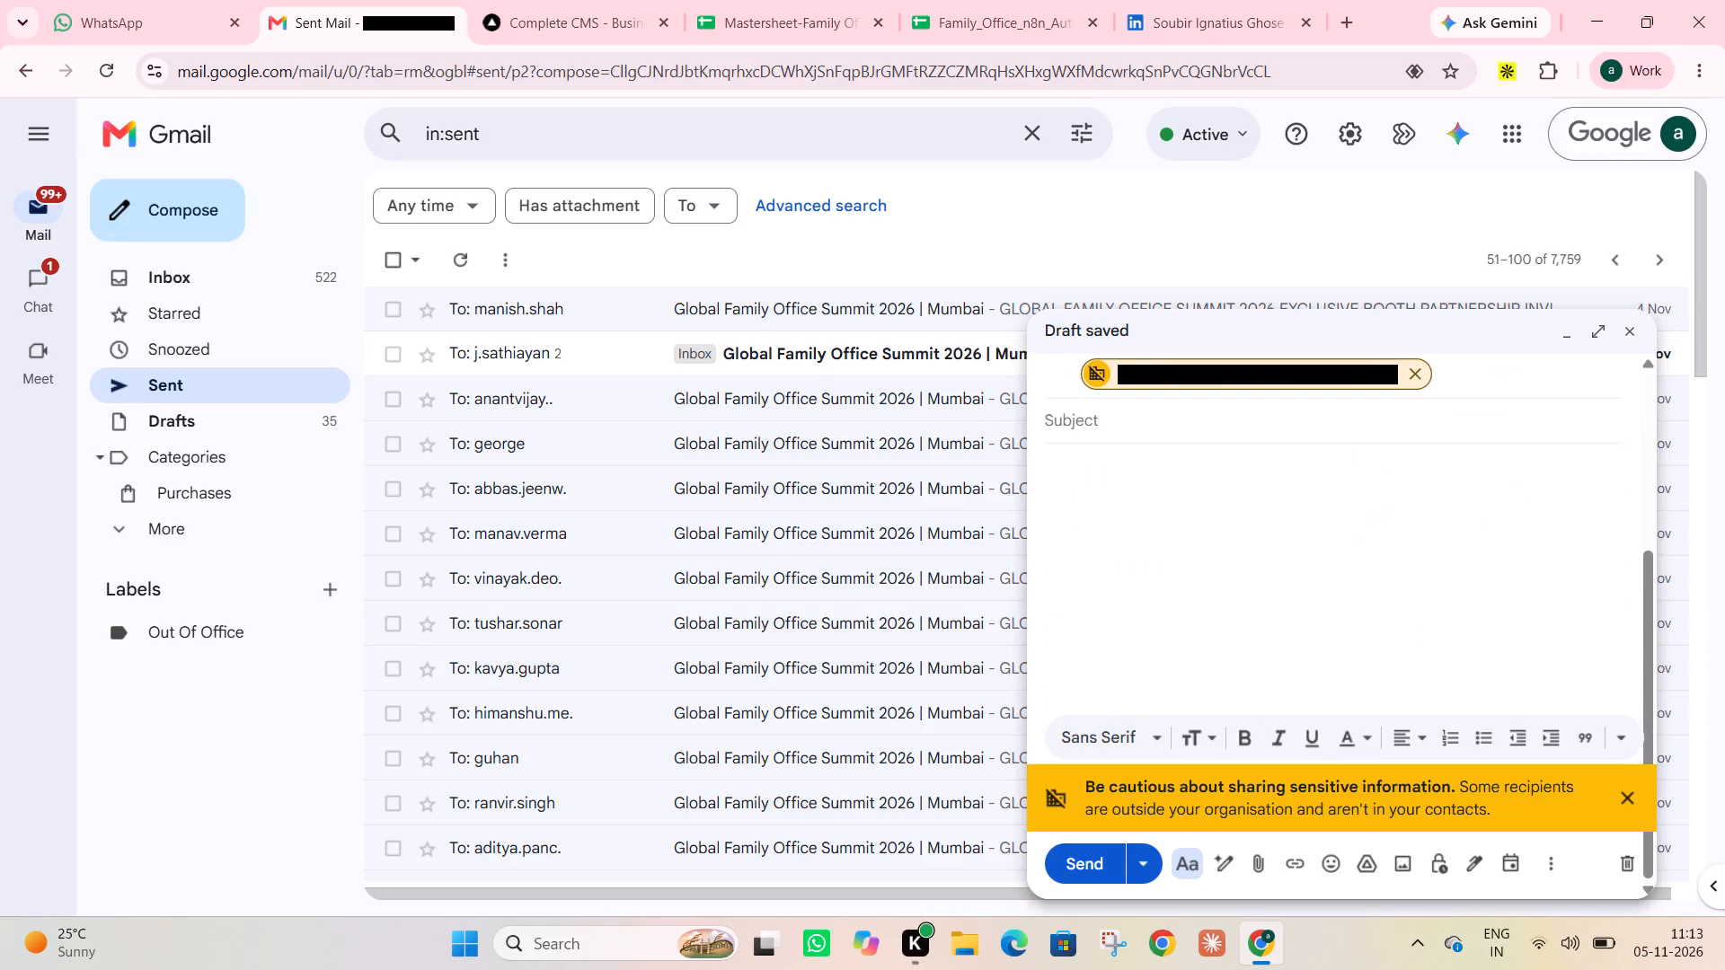
pyautogui.click(1402, 604)
pyautogui.click(1543, 864)
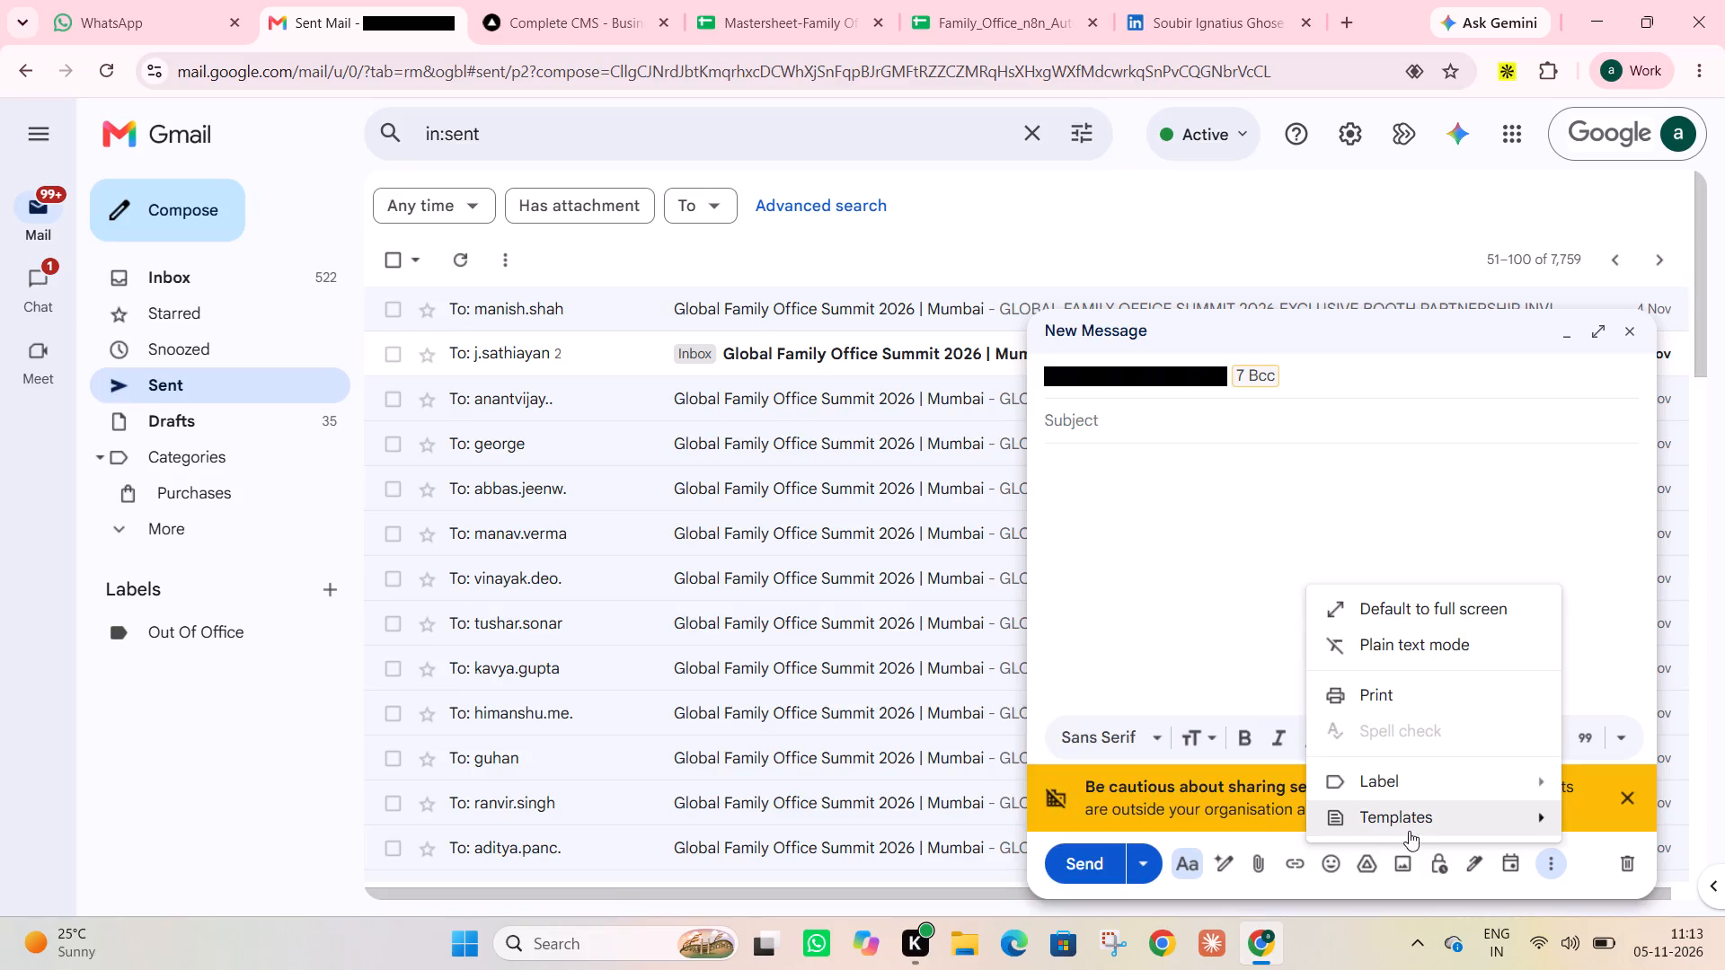
pyautogui.click(1225, 657)
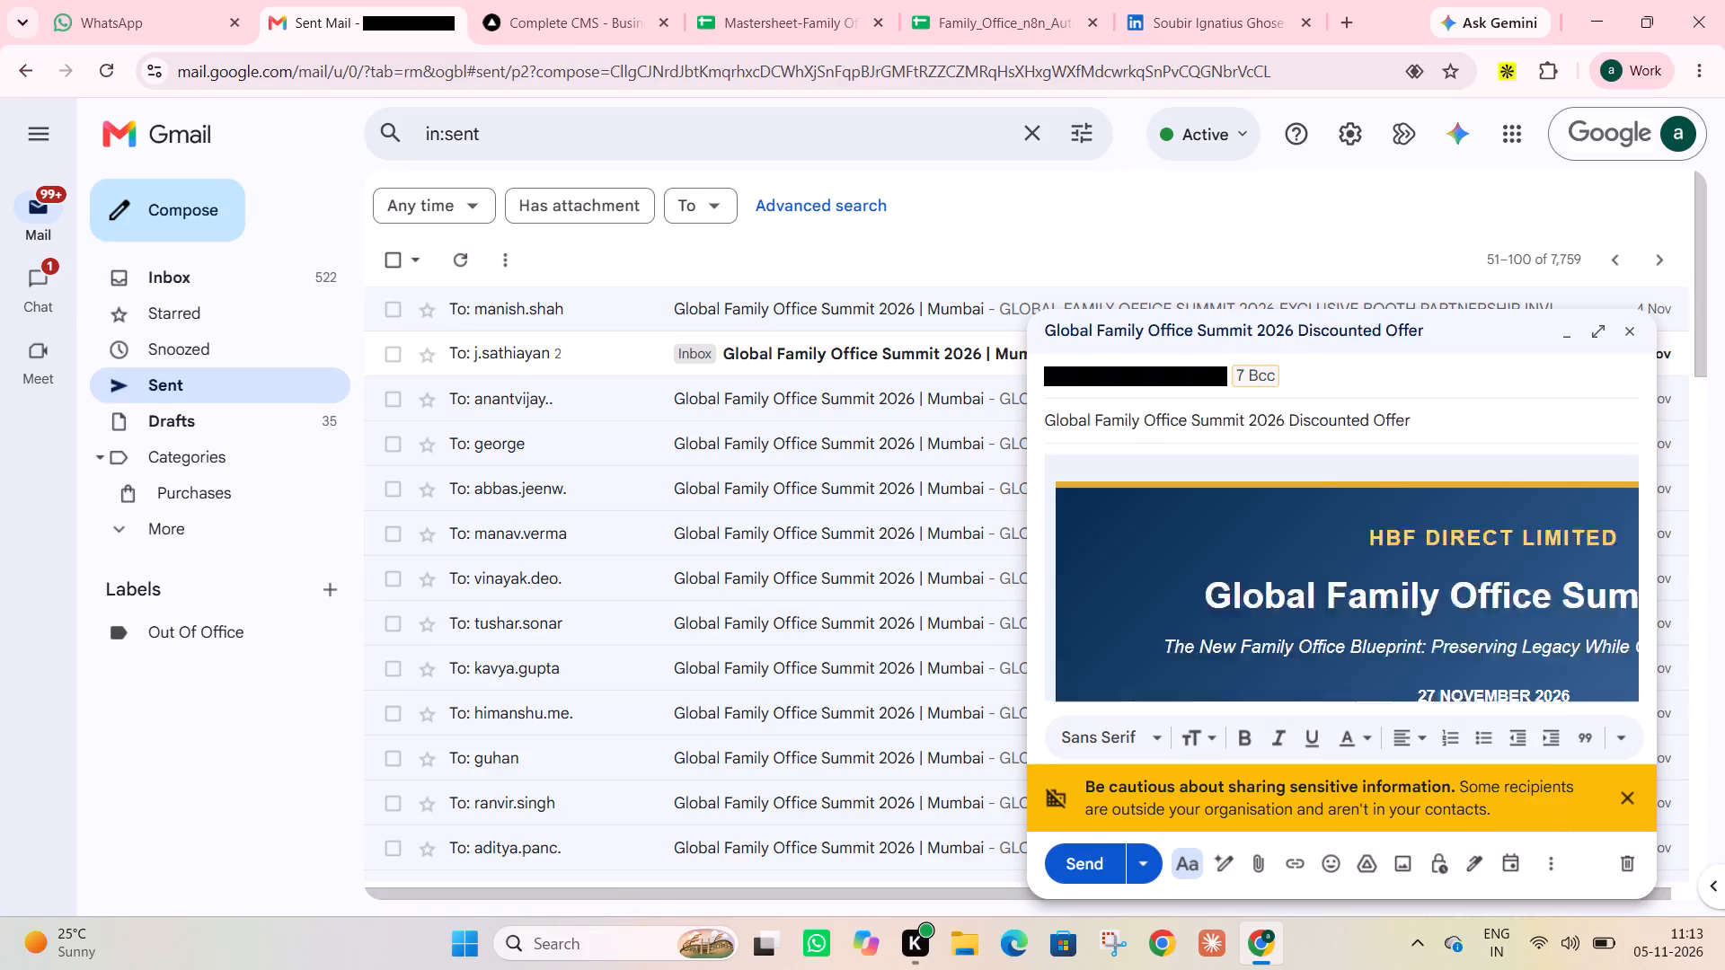
# Remove the extra space before the comma in the offer's greeting so it reads "Hi,".
pyautogui.scroll(-8, 1311, 553)
pyautogui.scroll(12, 1311, 553)
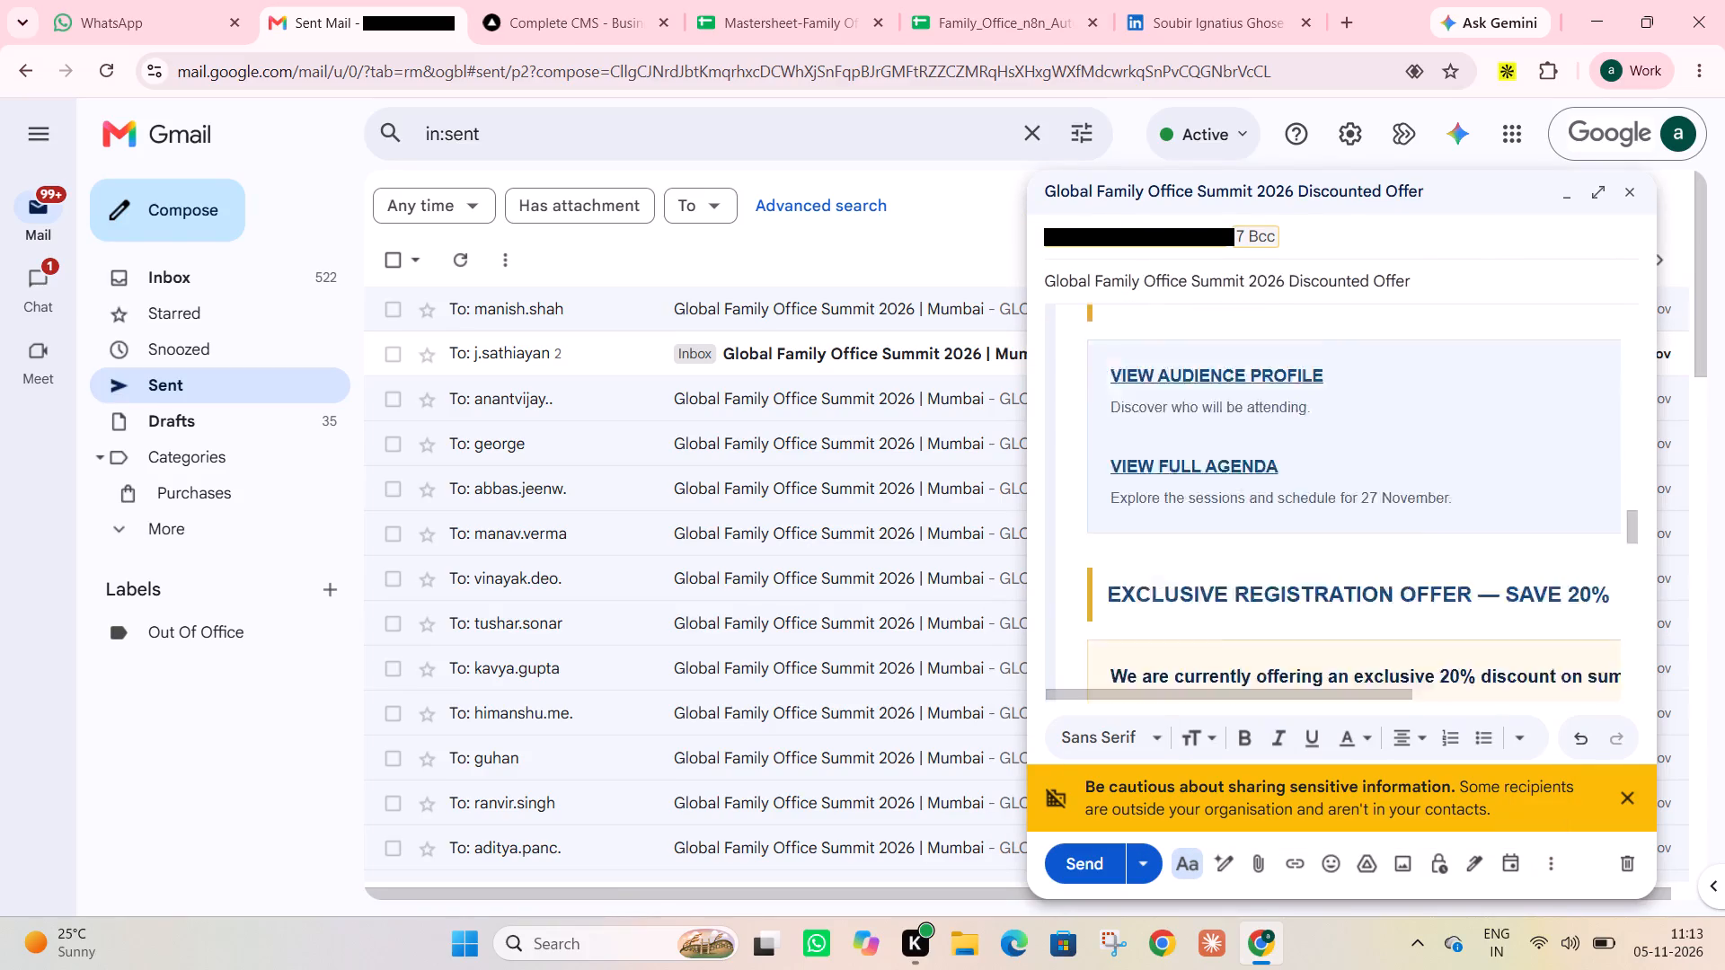
pyautogui.scroll(6, 1311, 553)
pyautogui.scroll(-2, 1311, 553)
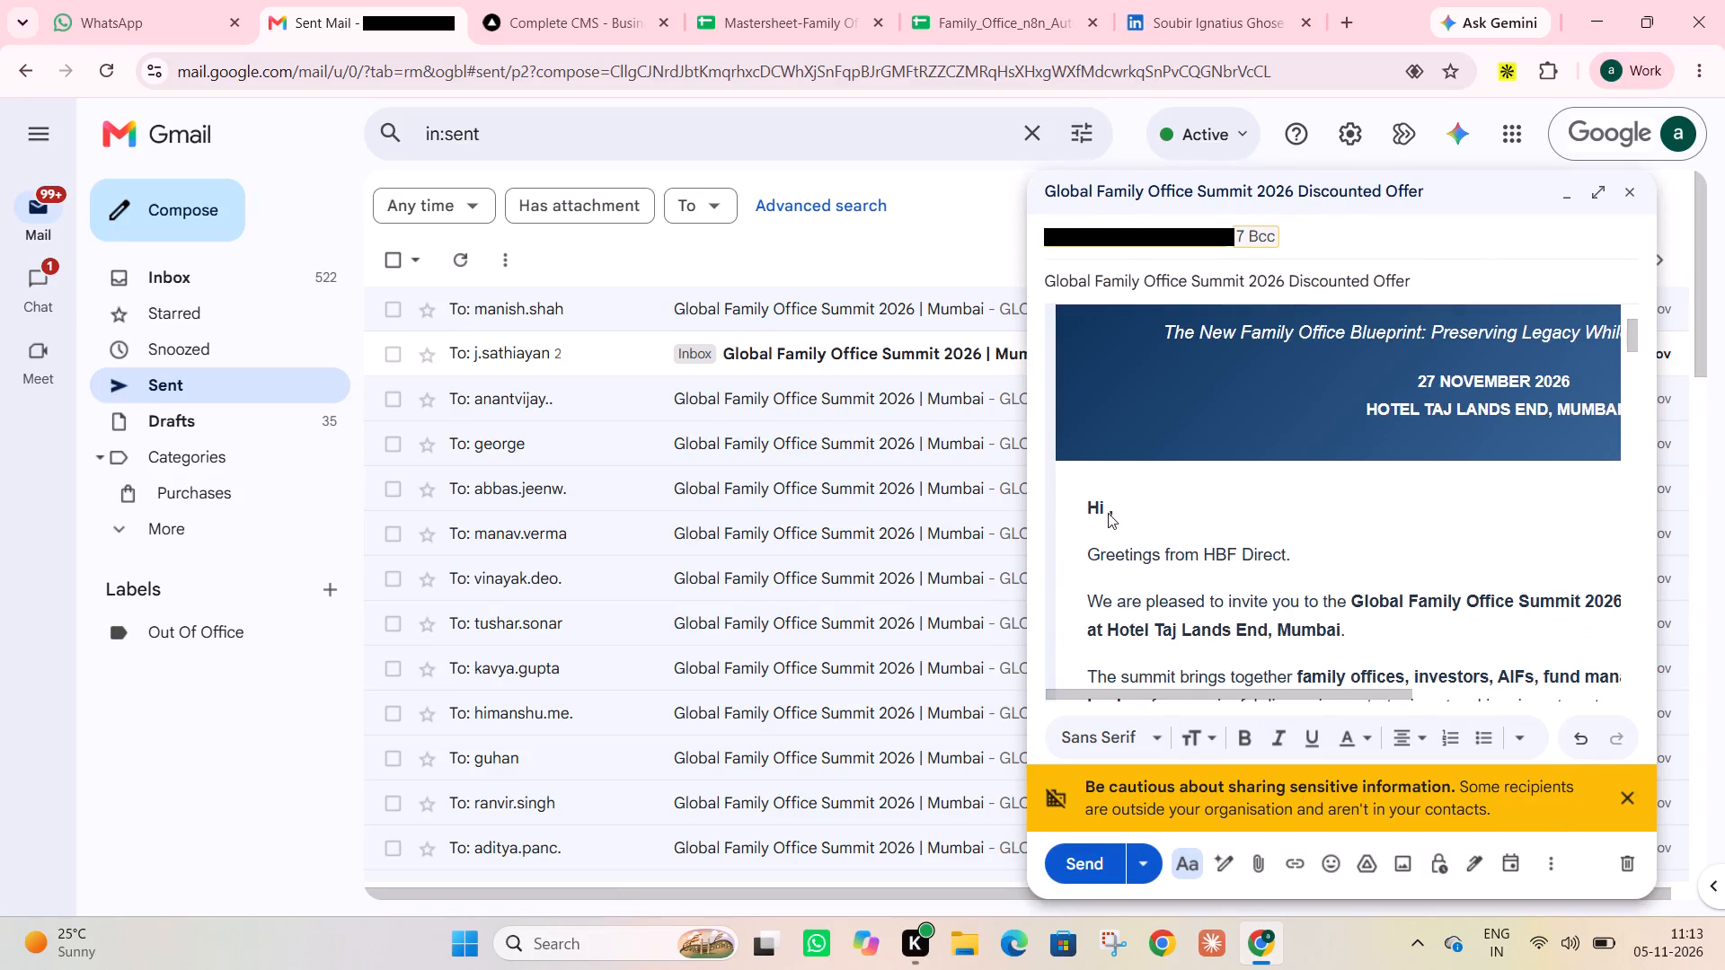
pyautogui.click(1108, 513)
pyautogui.press('BackSpace')
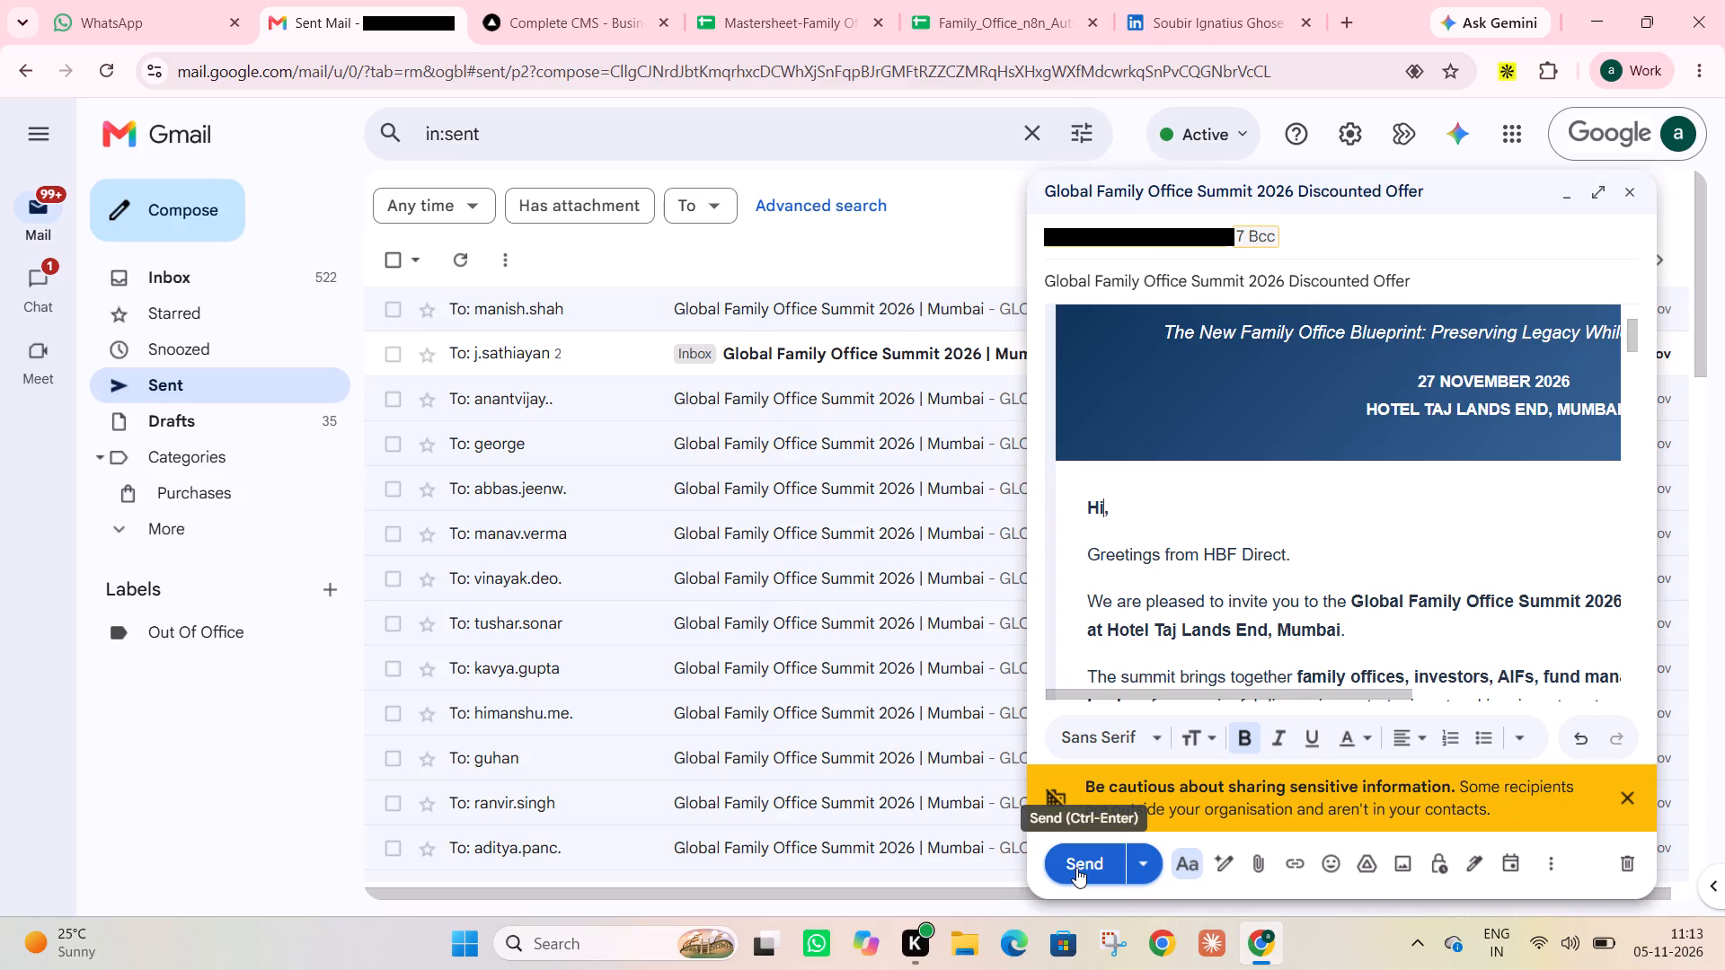
# Send the discounted offer email to the To and Bcc recipients.
pyautogui.click(1076, 868)
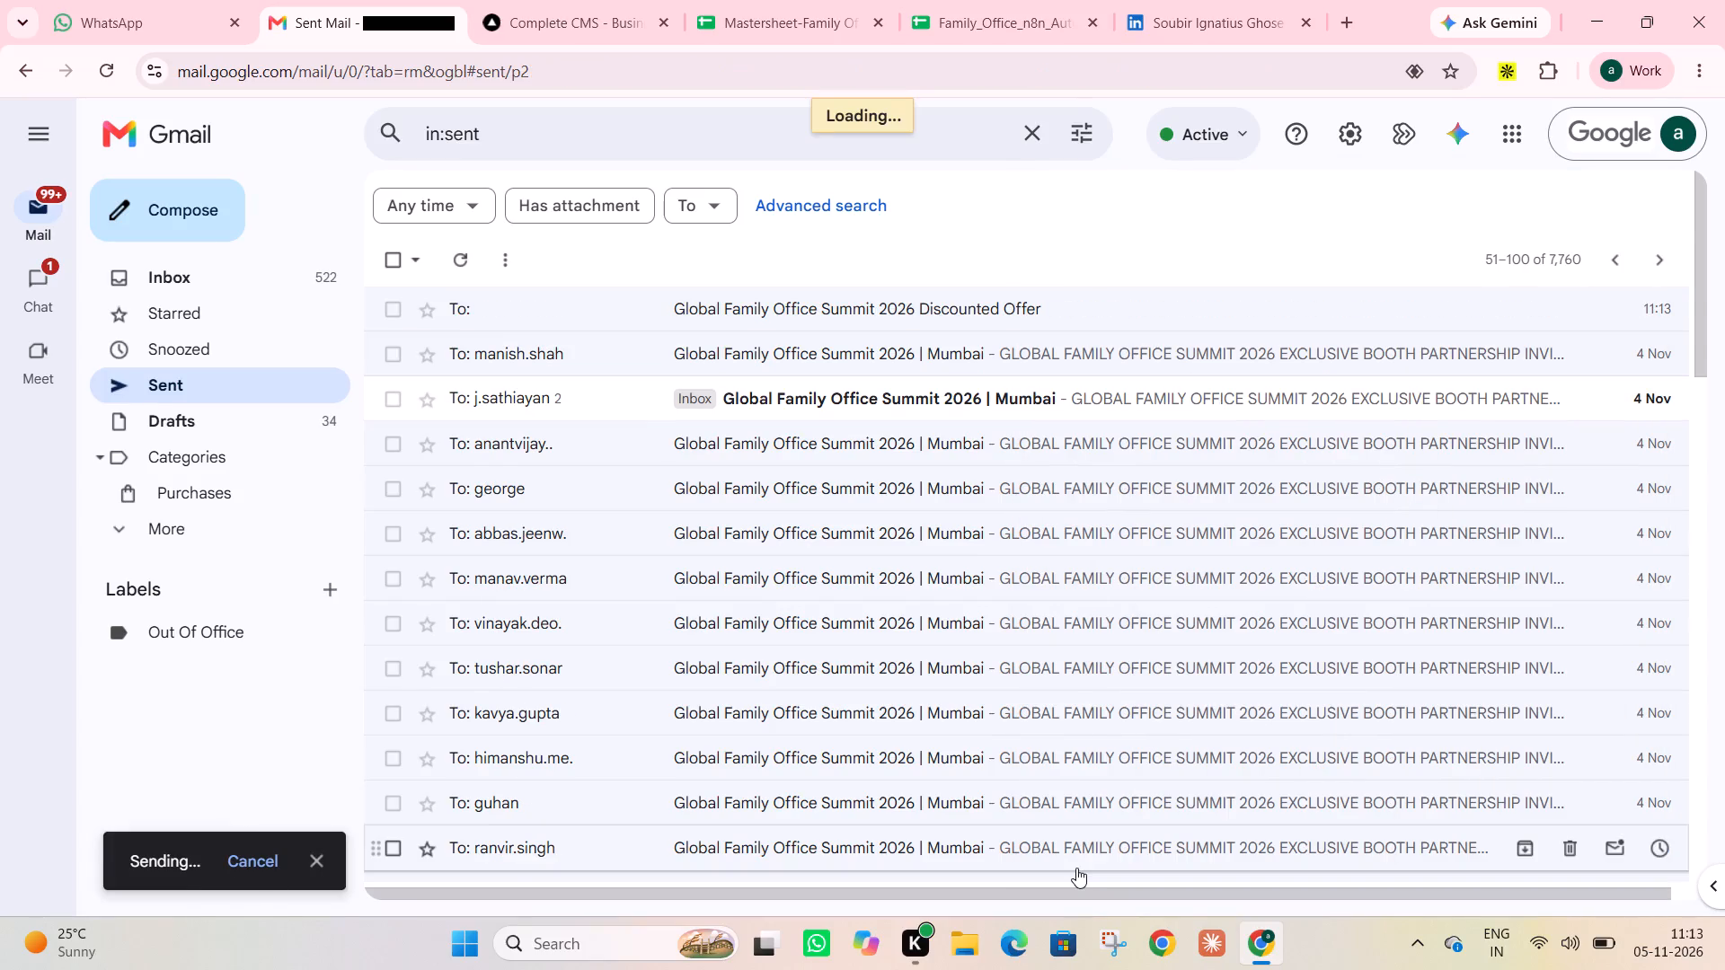
# Open the newly sent "Global Family Office Summit 2026 Discounted Offer" email to Basant and the Bcc leads and start a reply.
pyautogui.scroll(10, 898, 666)
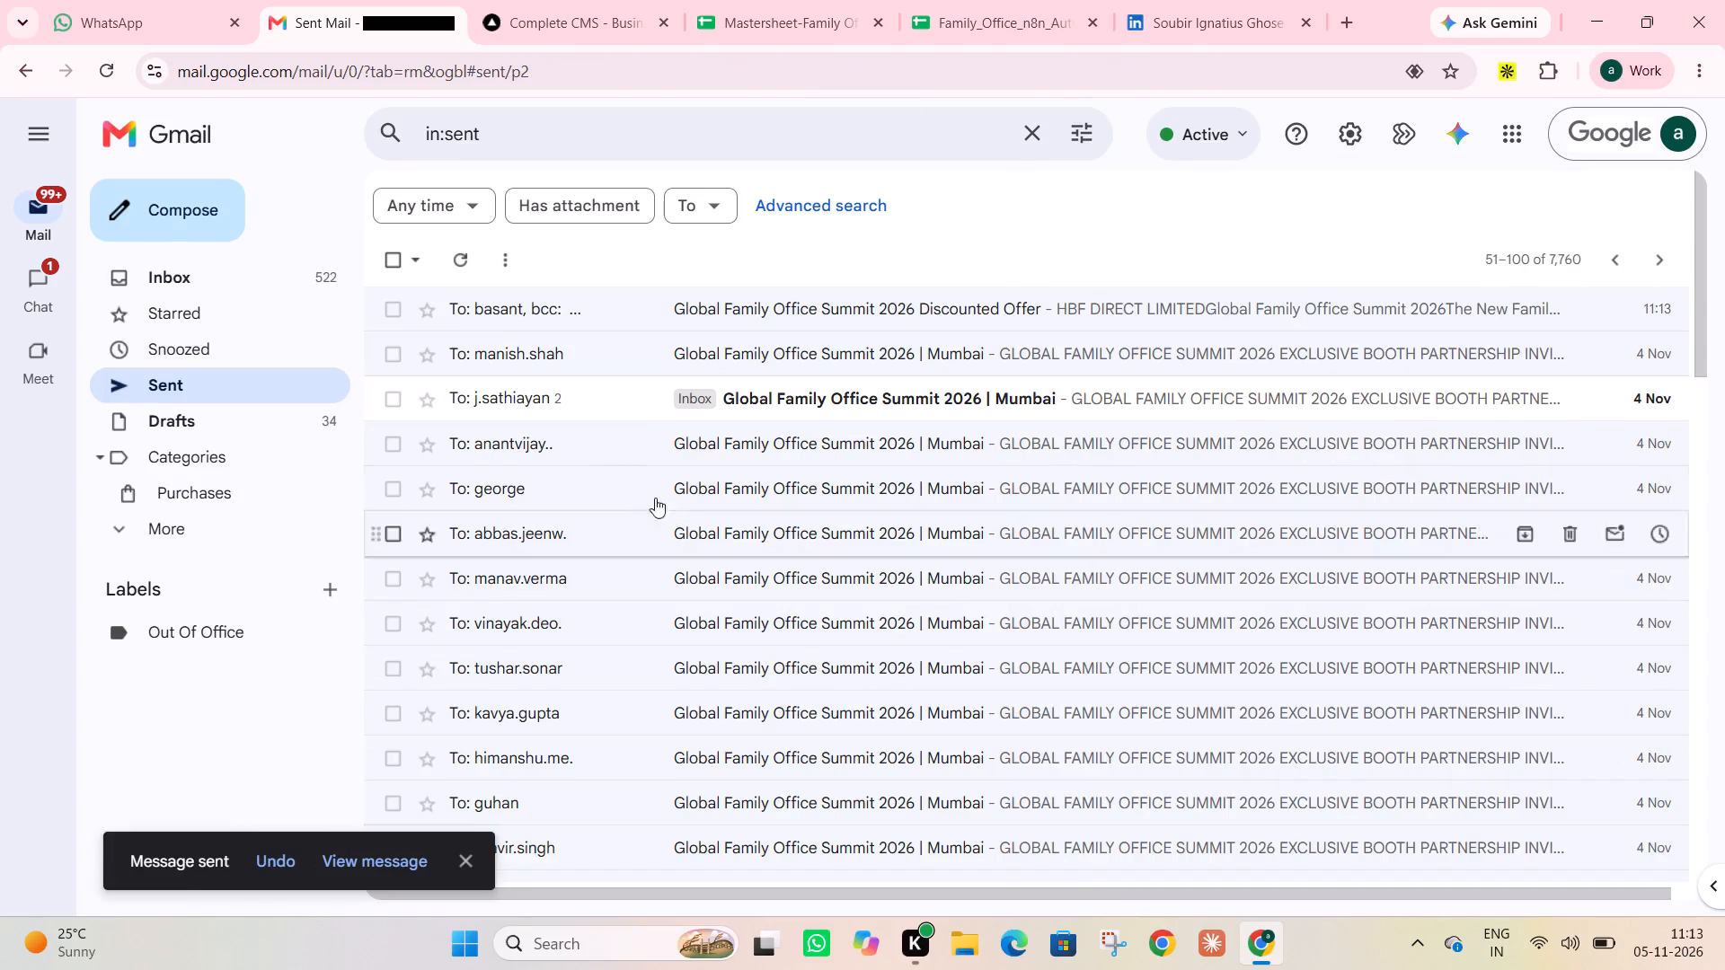
pyautogui.click(808, 323)
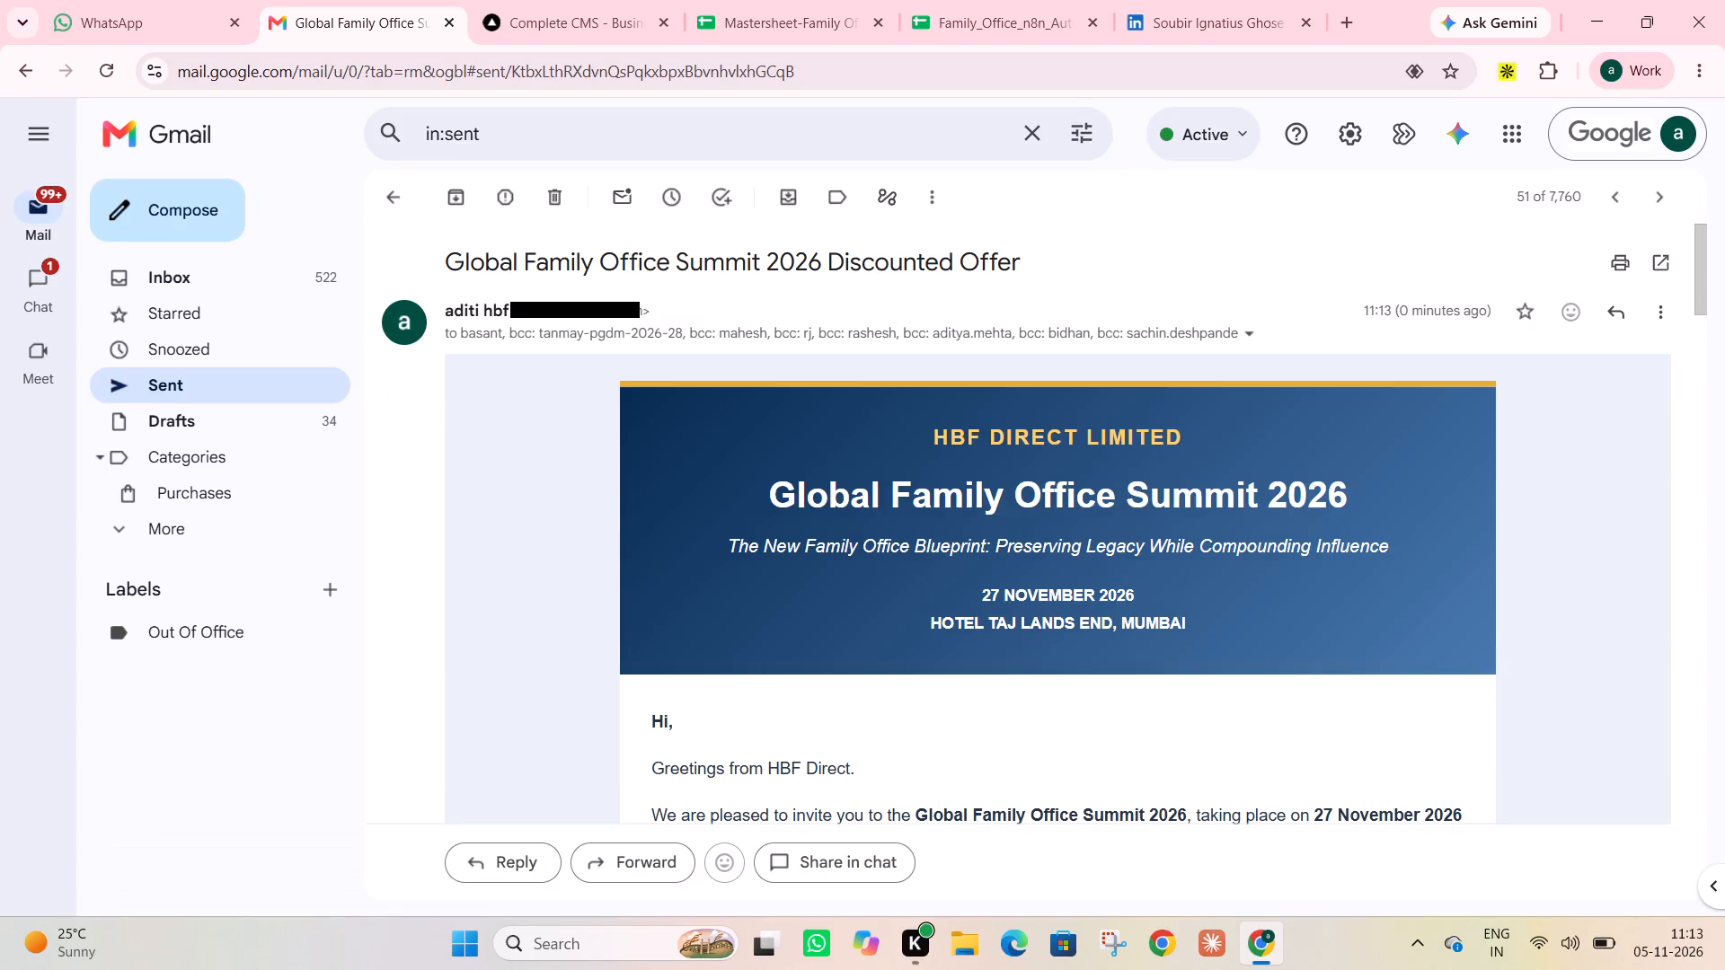
pyautogui.click(1623, 319)
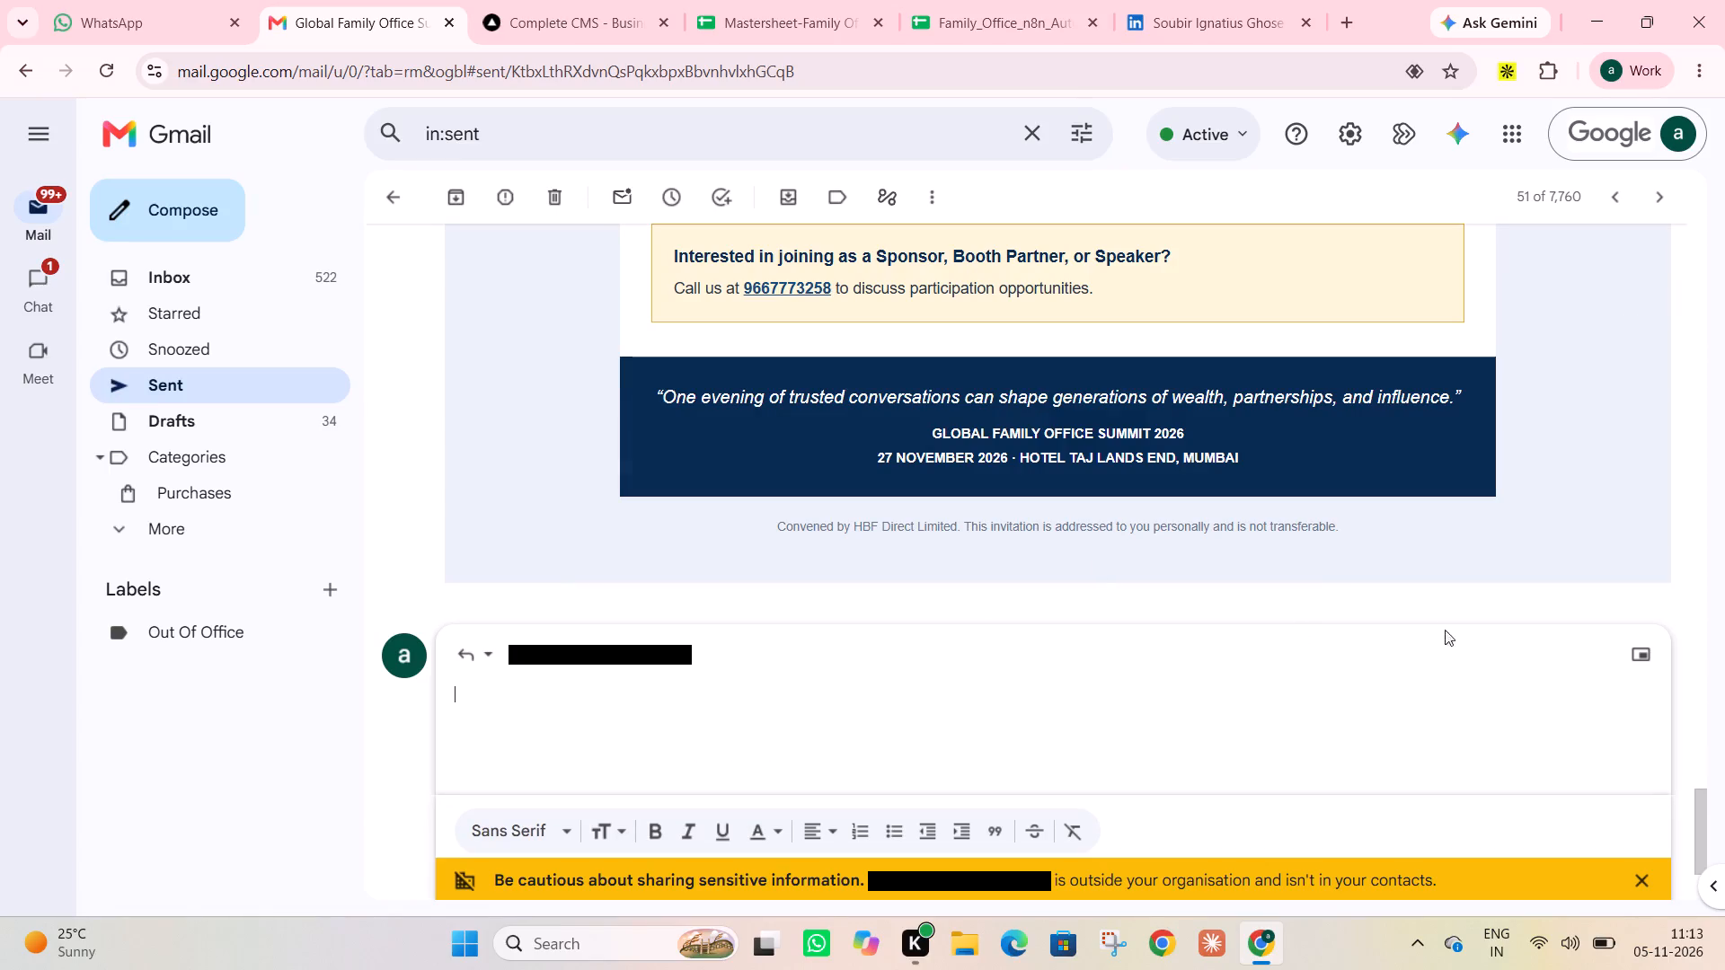
pyautogui.click(479, 499)
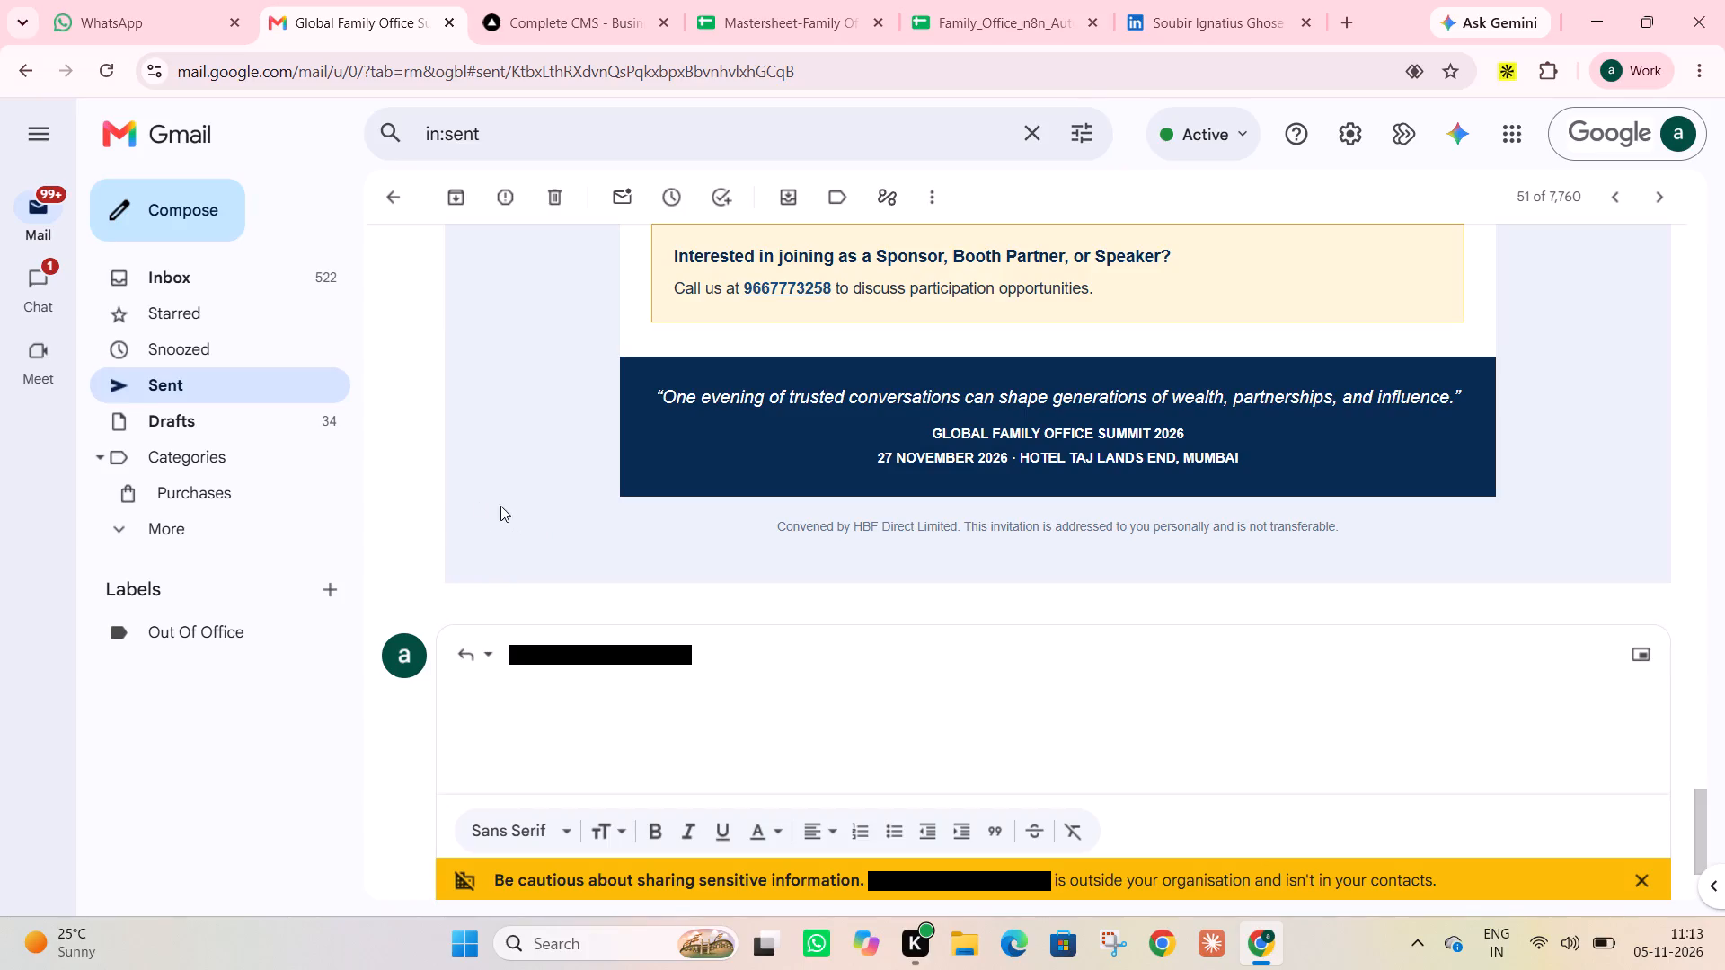
# Examine the sent offer email from its pass prices and recipient line down to its closing lines.
pyautogui.scroll(7, 799, 304)
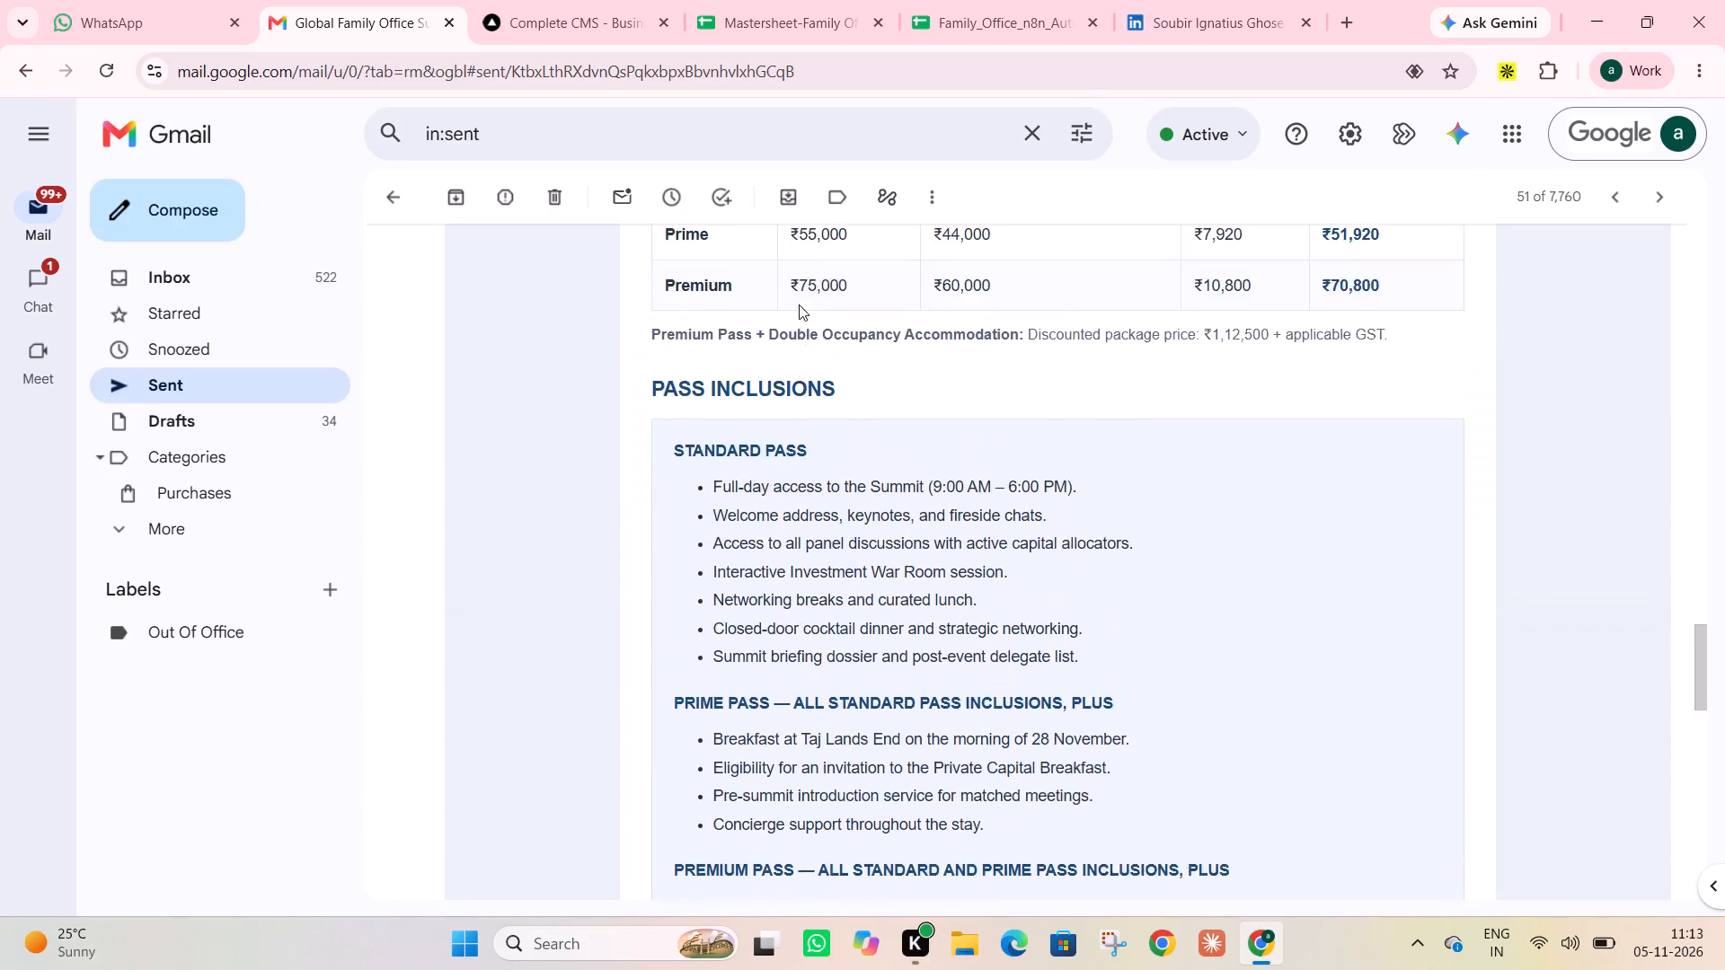
pyautogui.scroll(18, 799, 304)
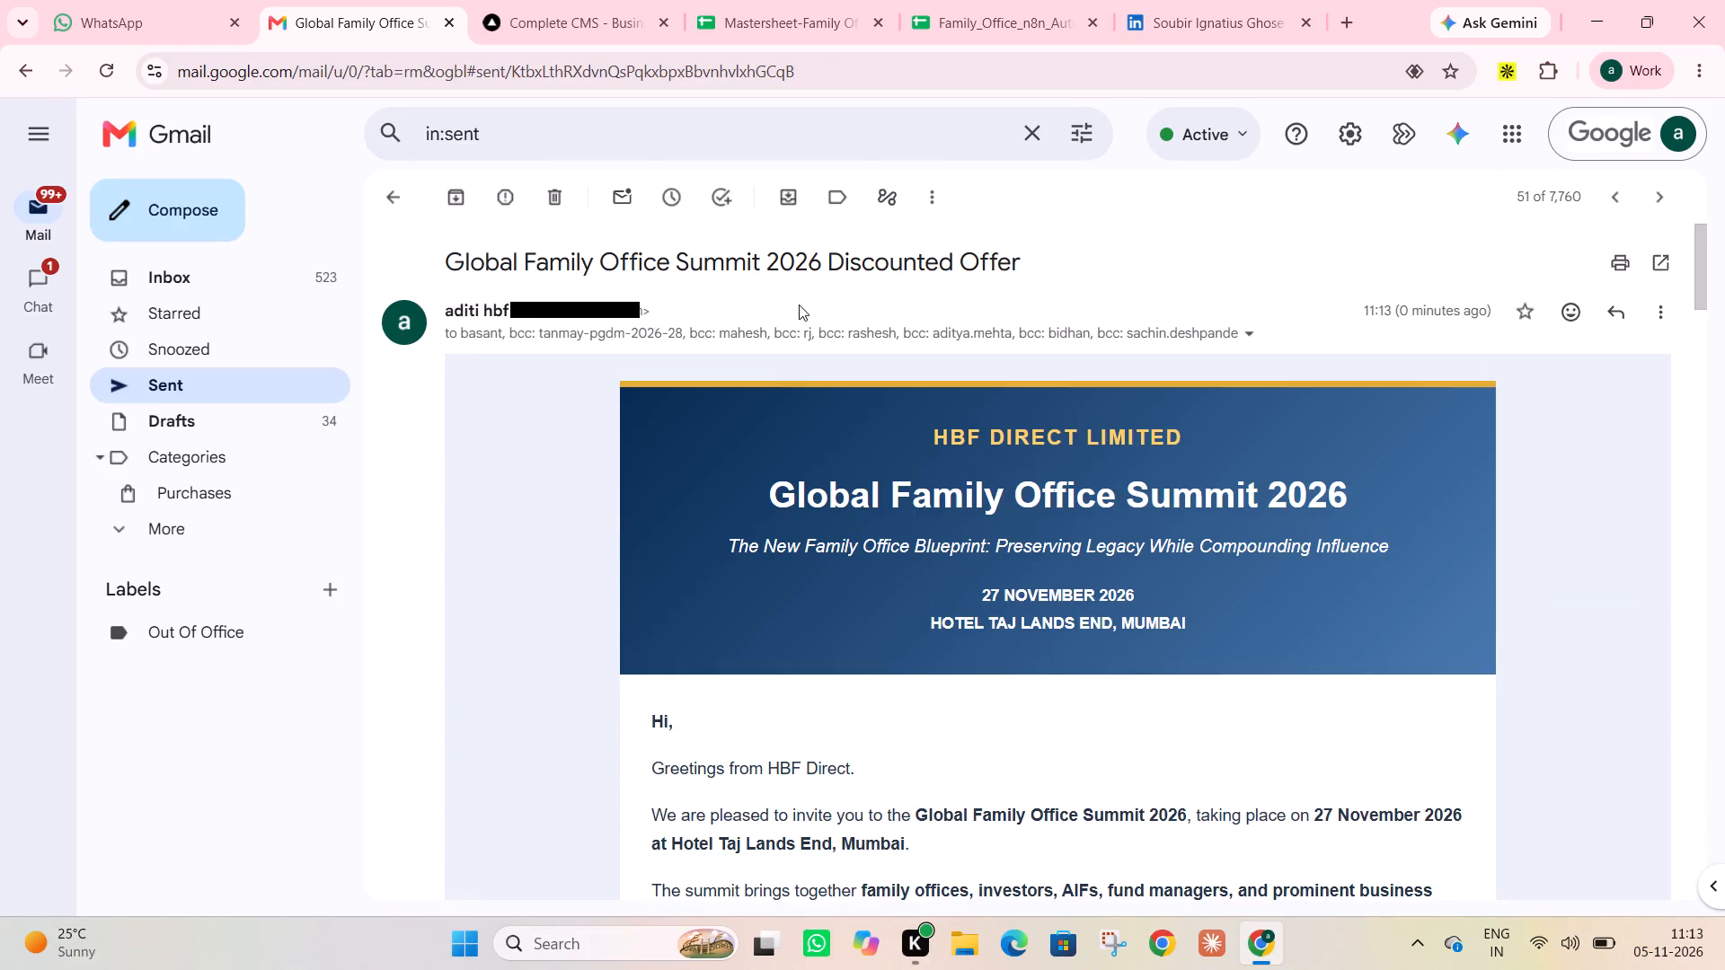
pyautogui.scroll(-14, 799, 304)
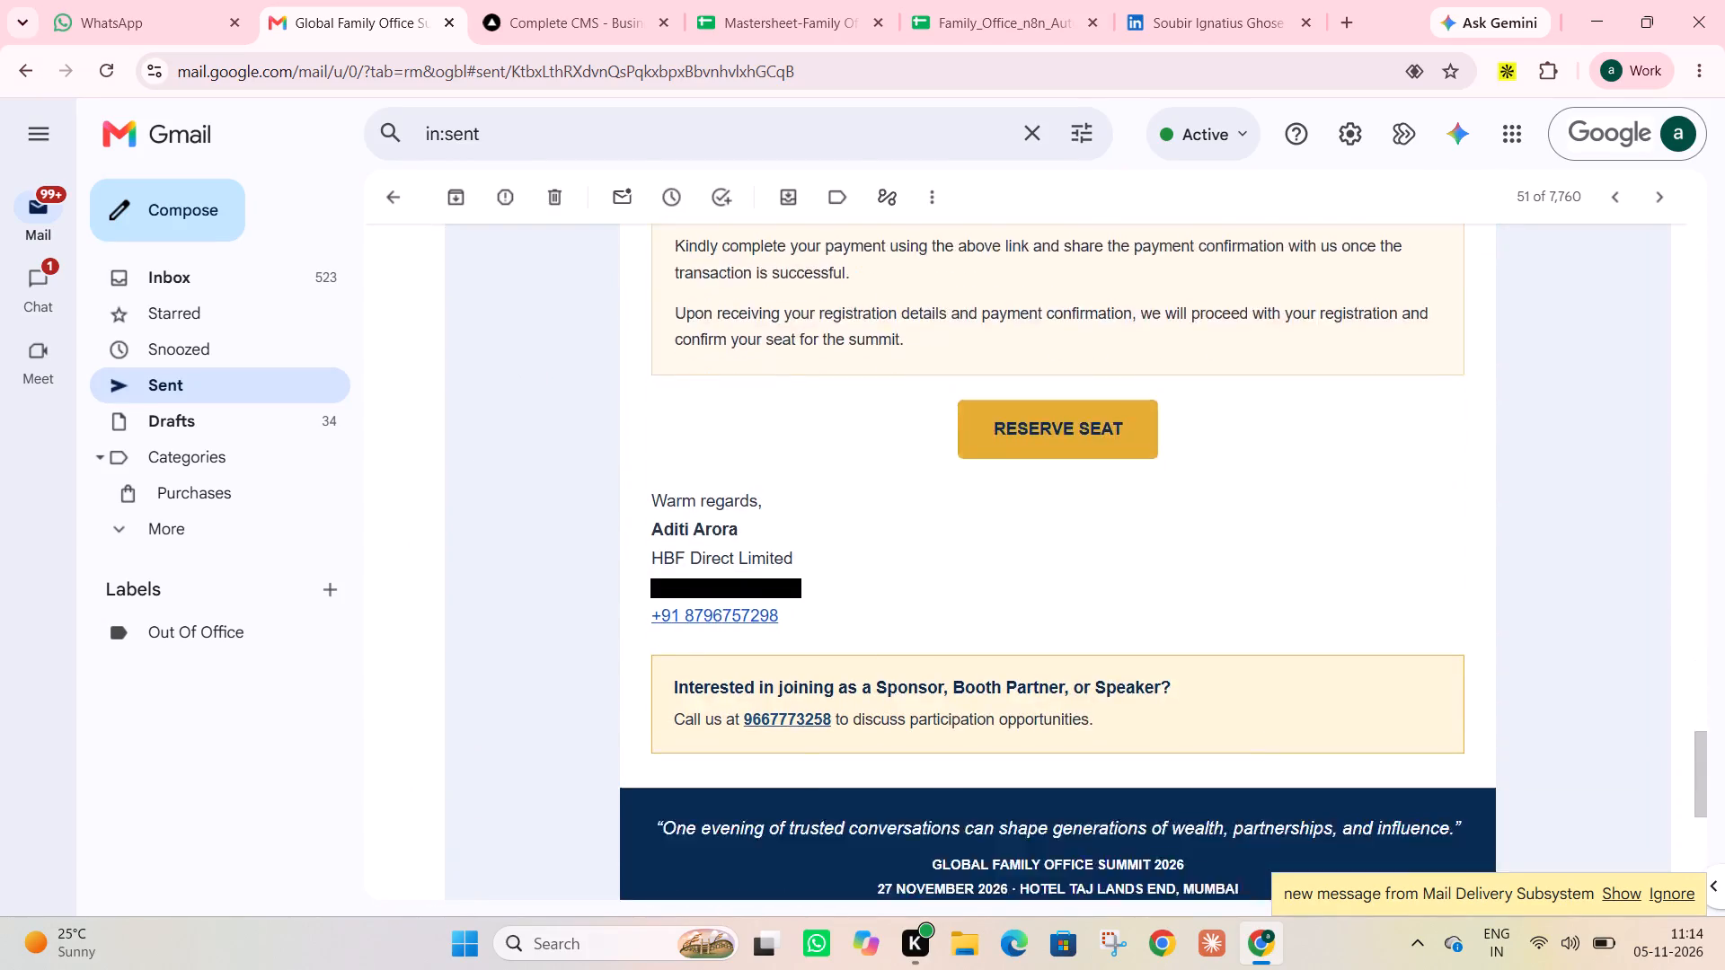
pyautogui.scroll(-4, 644, 540)
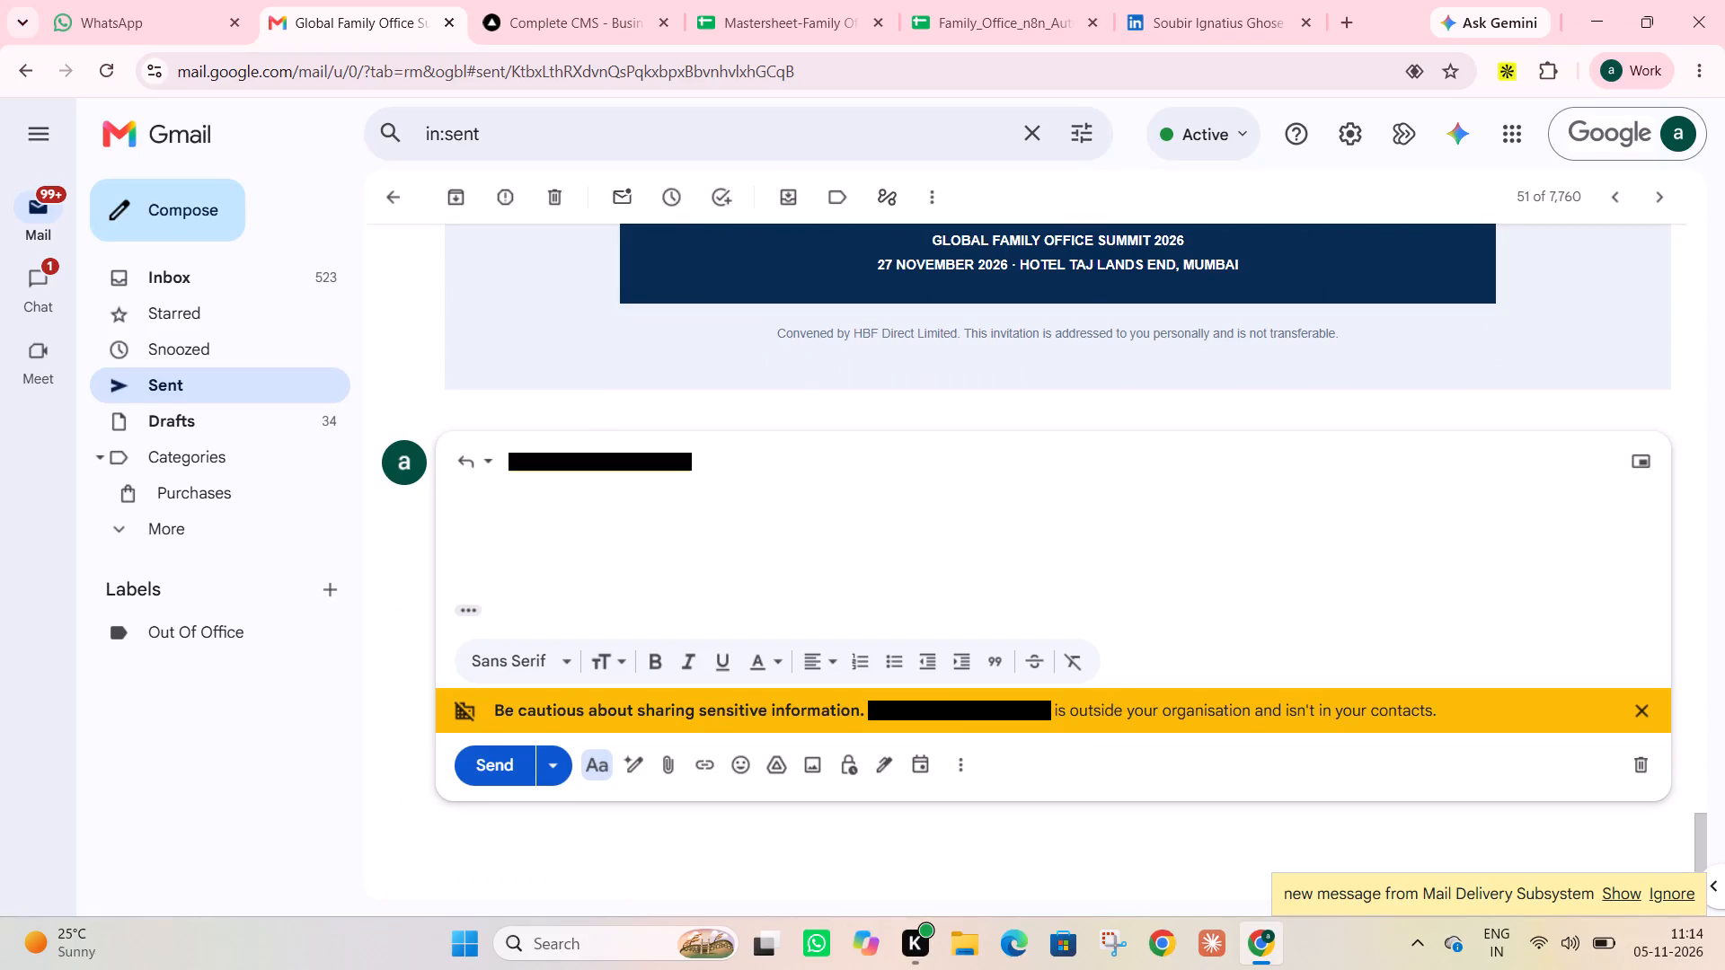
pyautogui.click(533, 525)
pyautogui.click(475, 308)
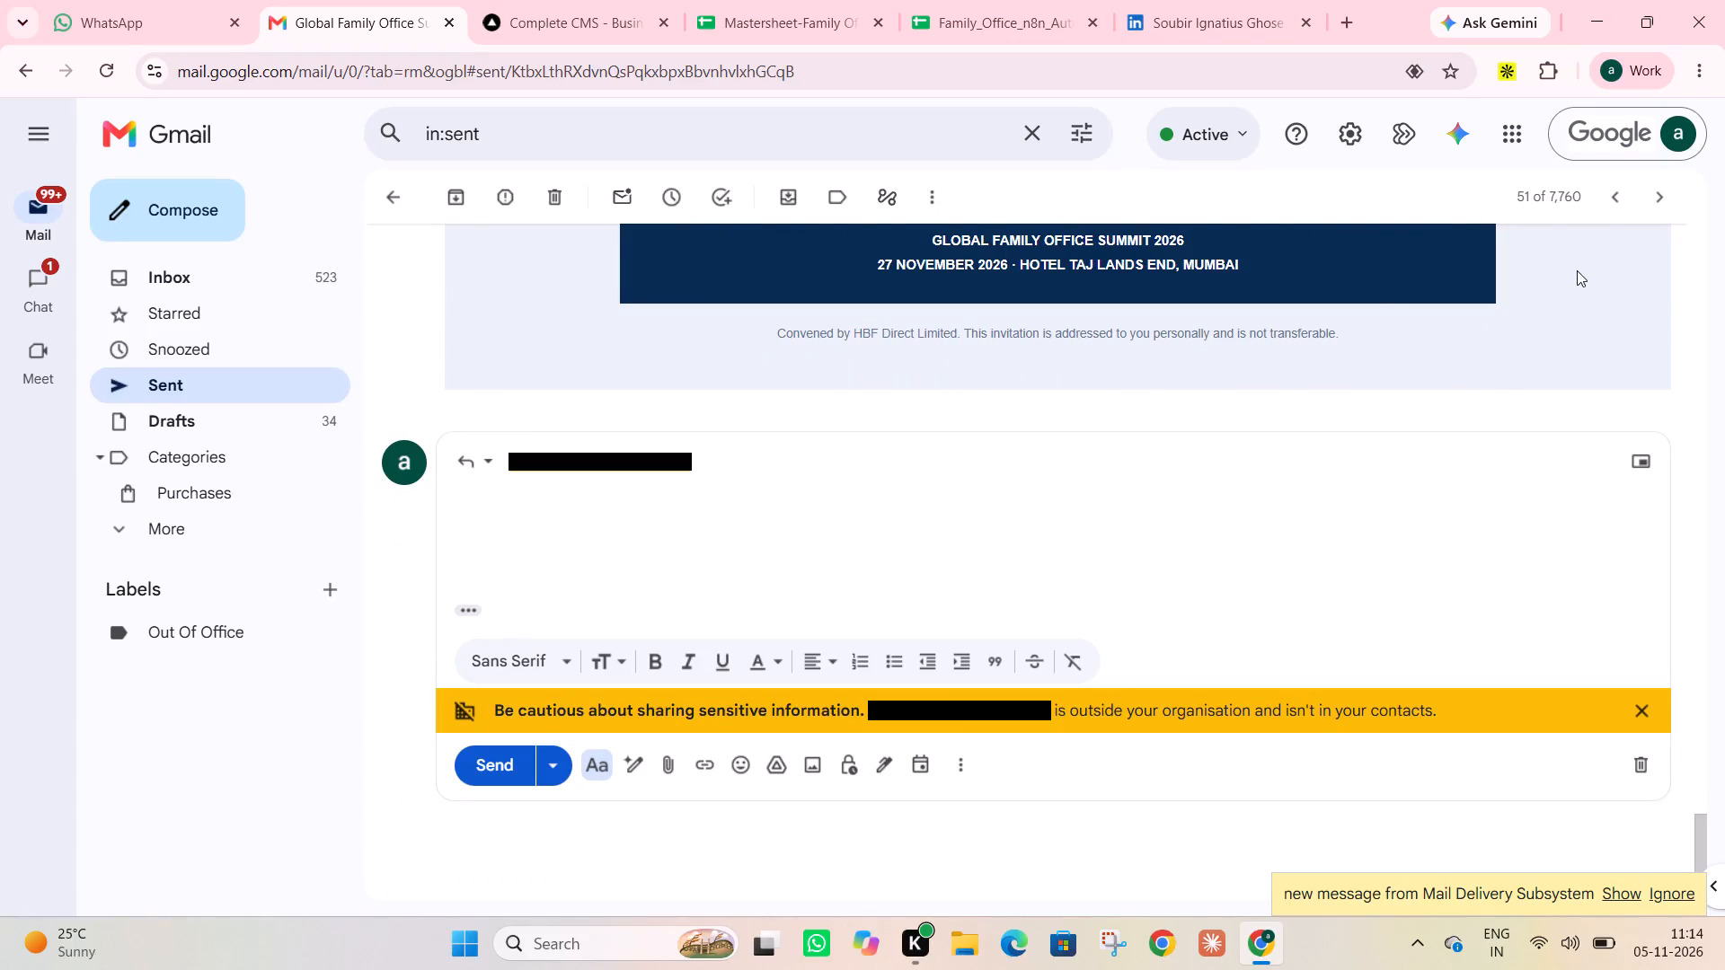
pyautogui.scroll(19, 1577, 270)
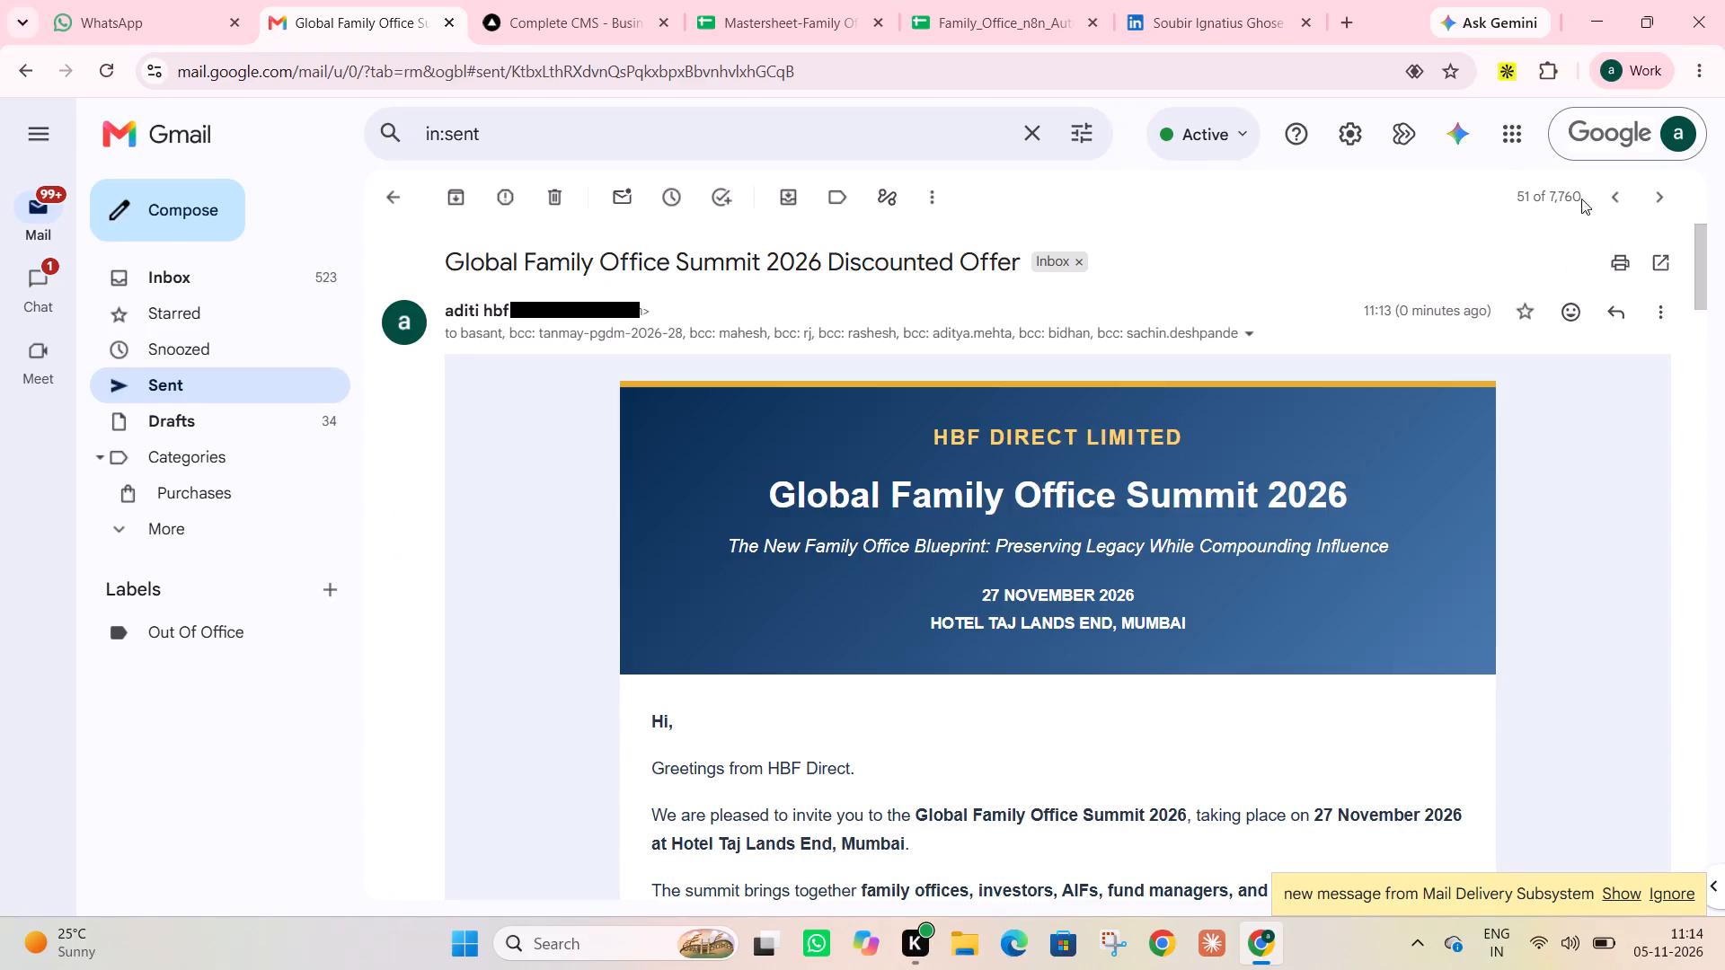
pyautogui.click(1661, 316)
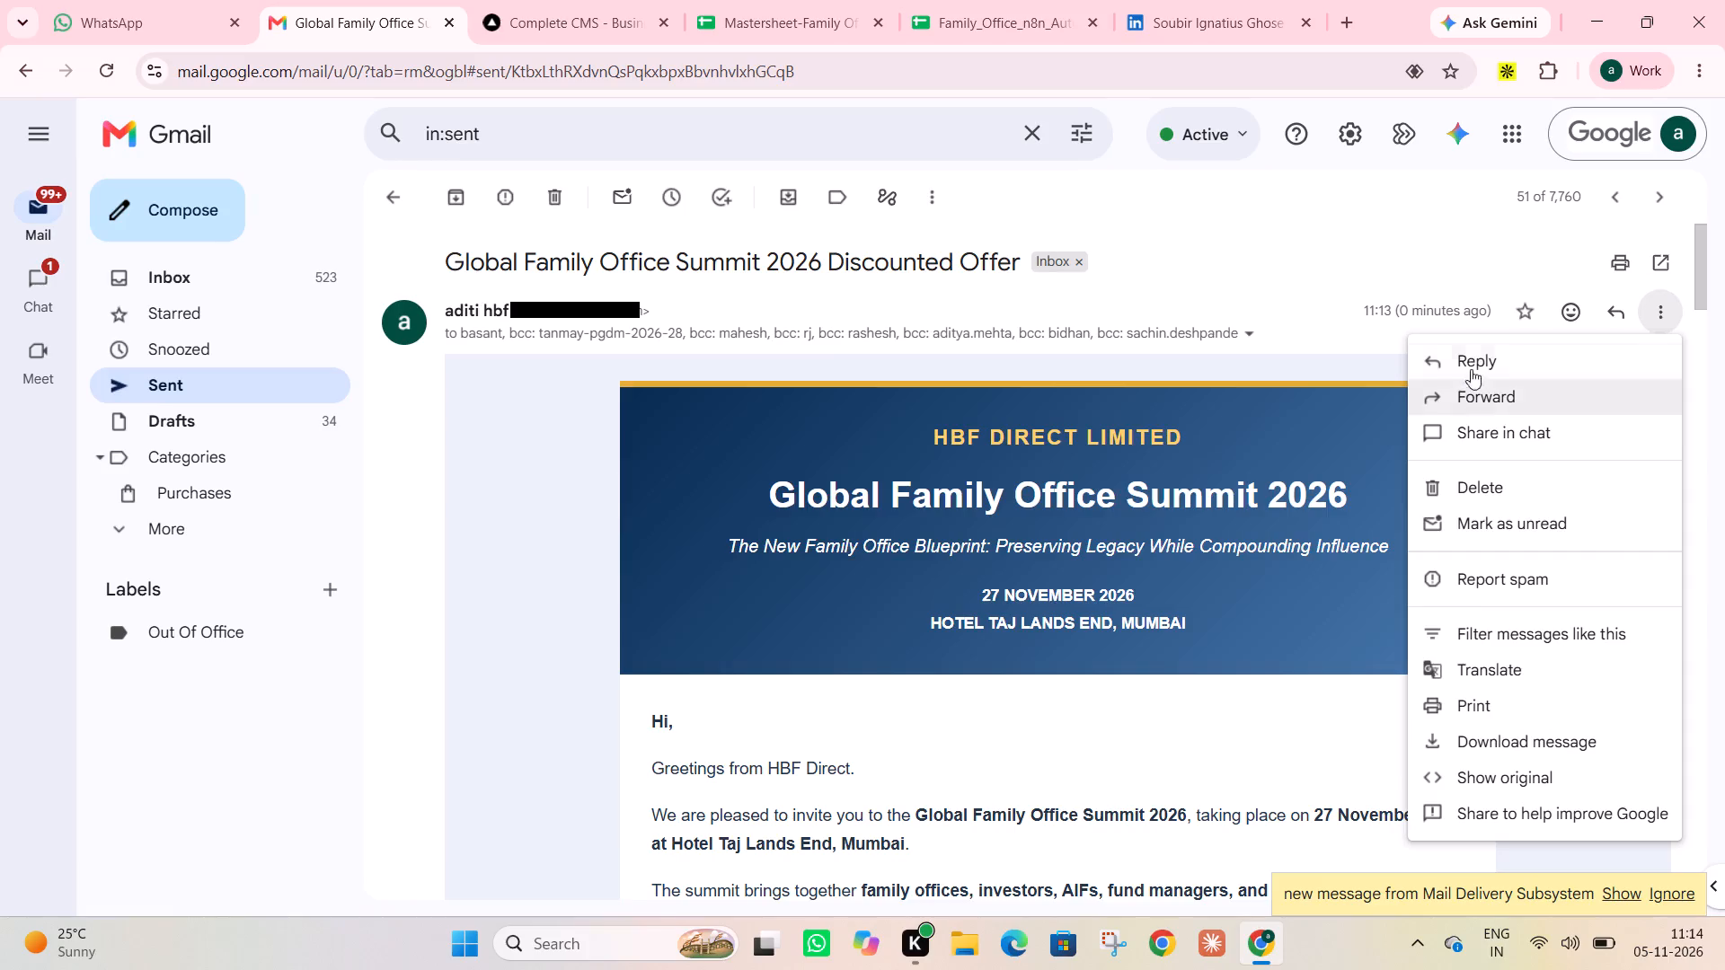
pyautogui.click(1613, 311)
# Remove the existing recipient from the To field of the reply to the discounted offer email.
pyautogui.scroll(-11, 1402, 544)
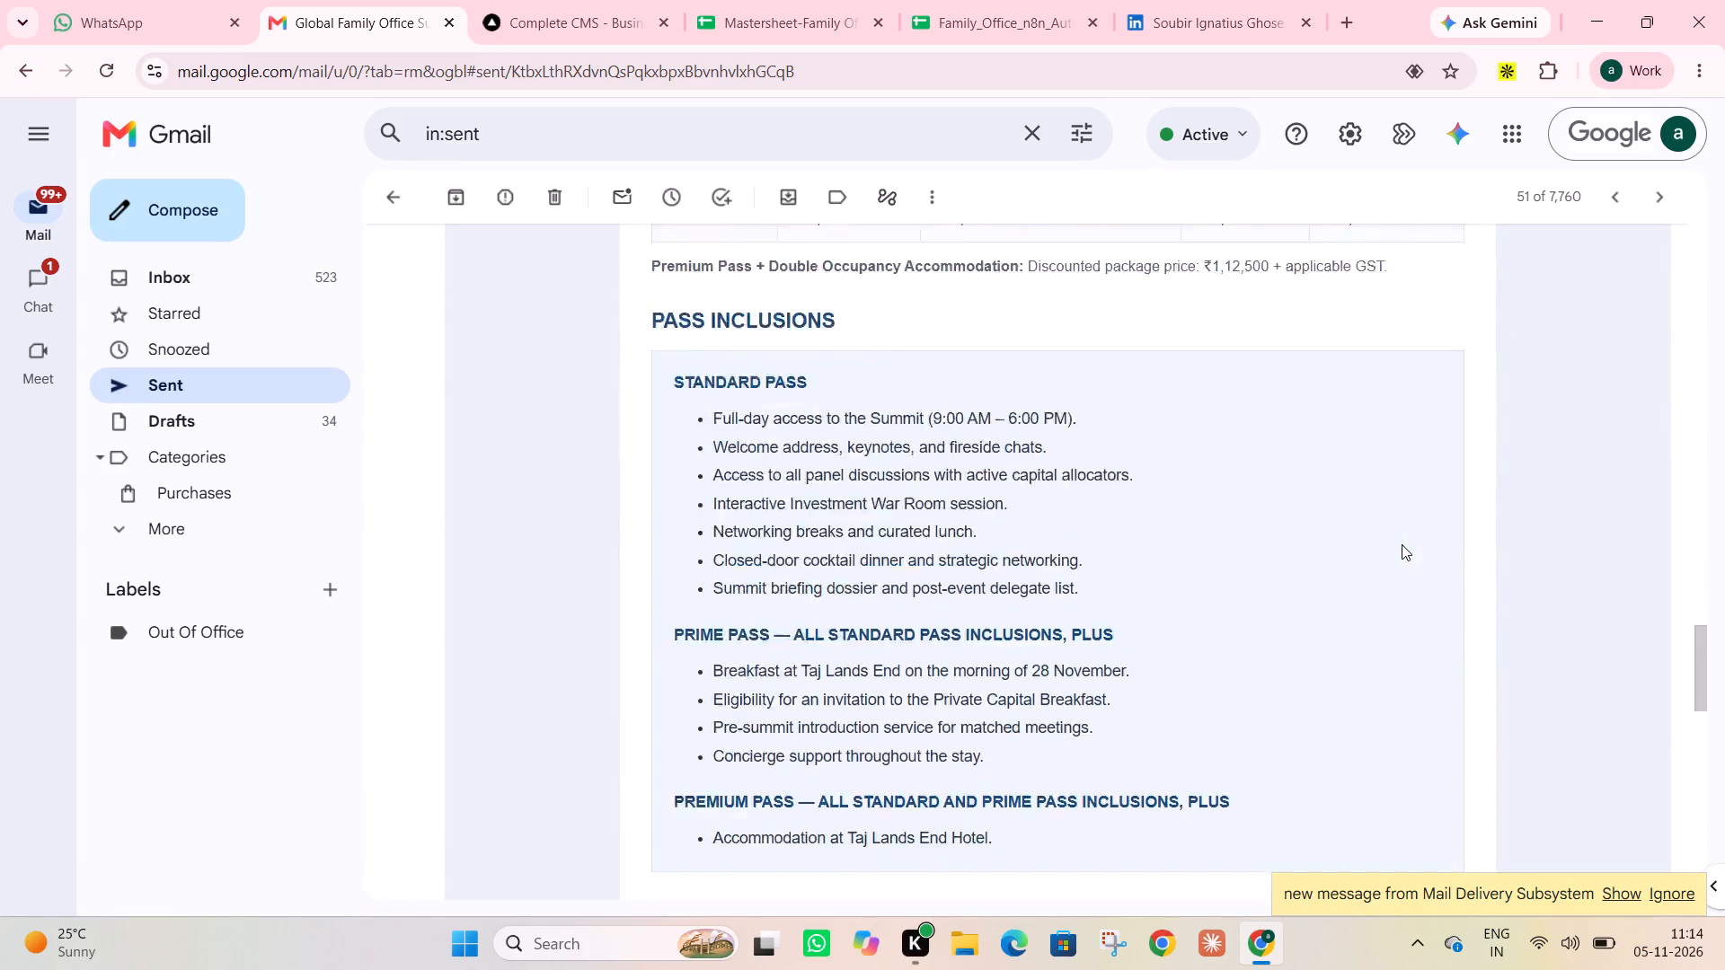
pyautogui.scroll(-9, 1402, 544)
pyautogui.click(637, 481)
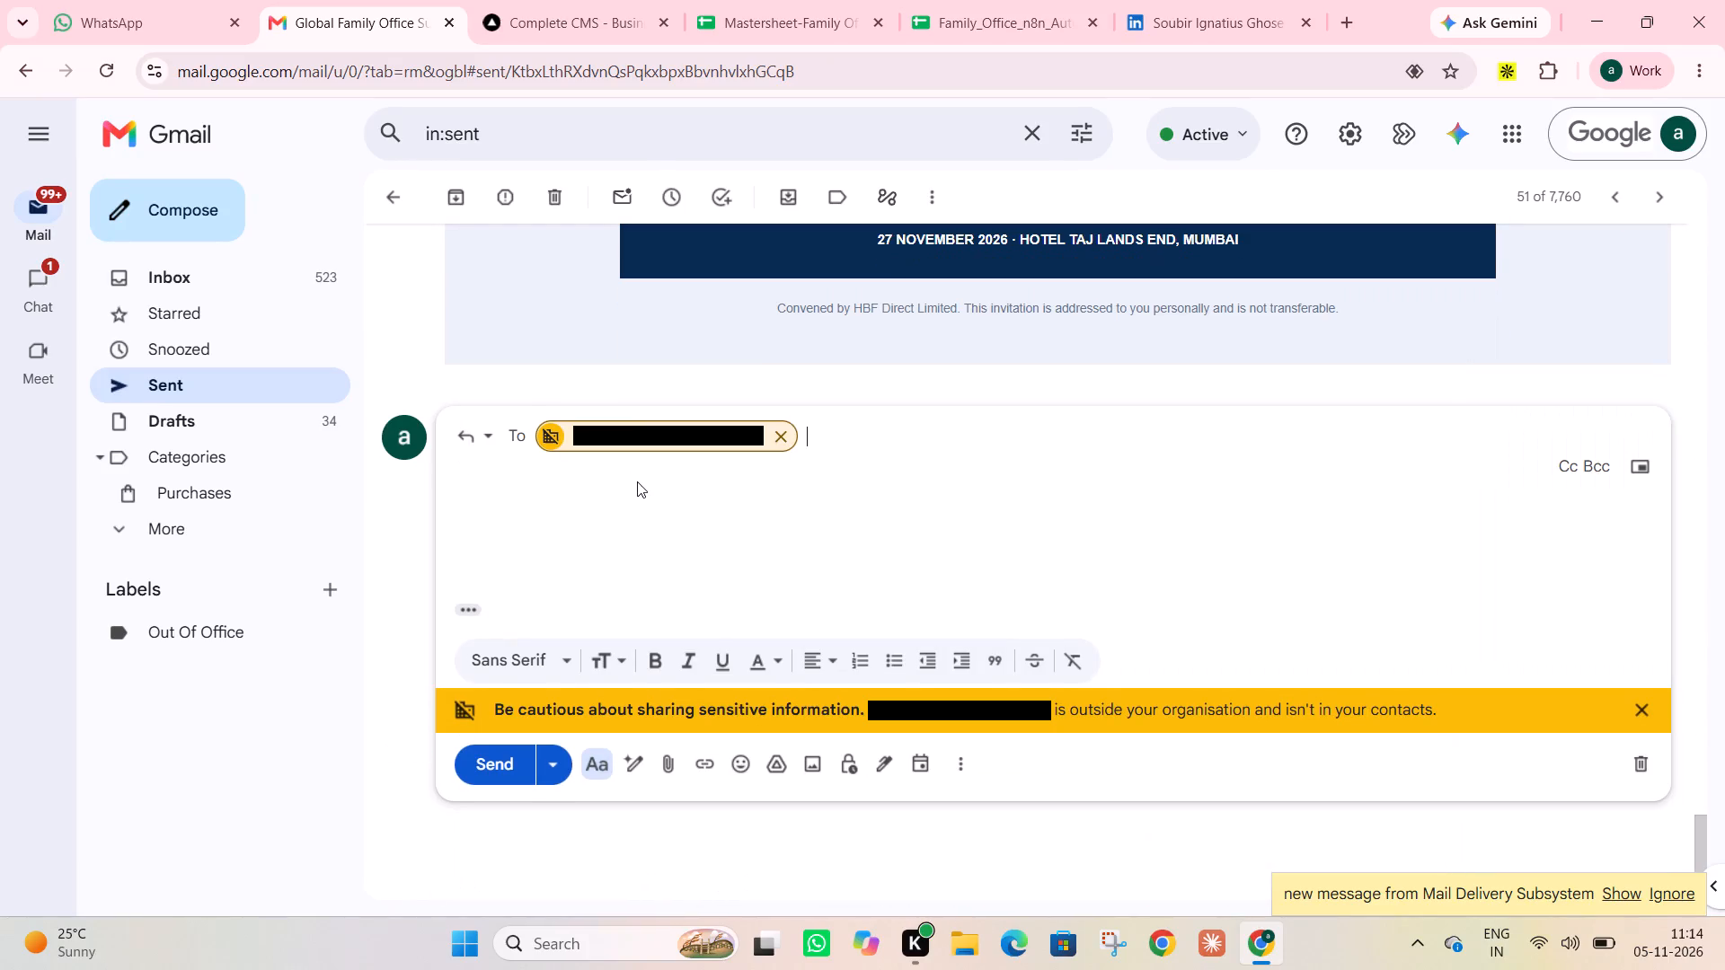
pyautogui.click(778, 433)
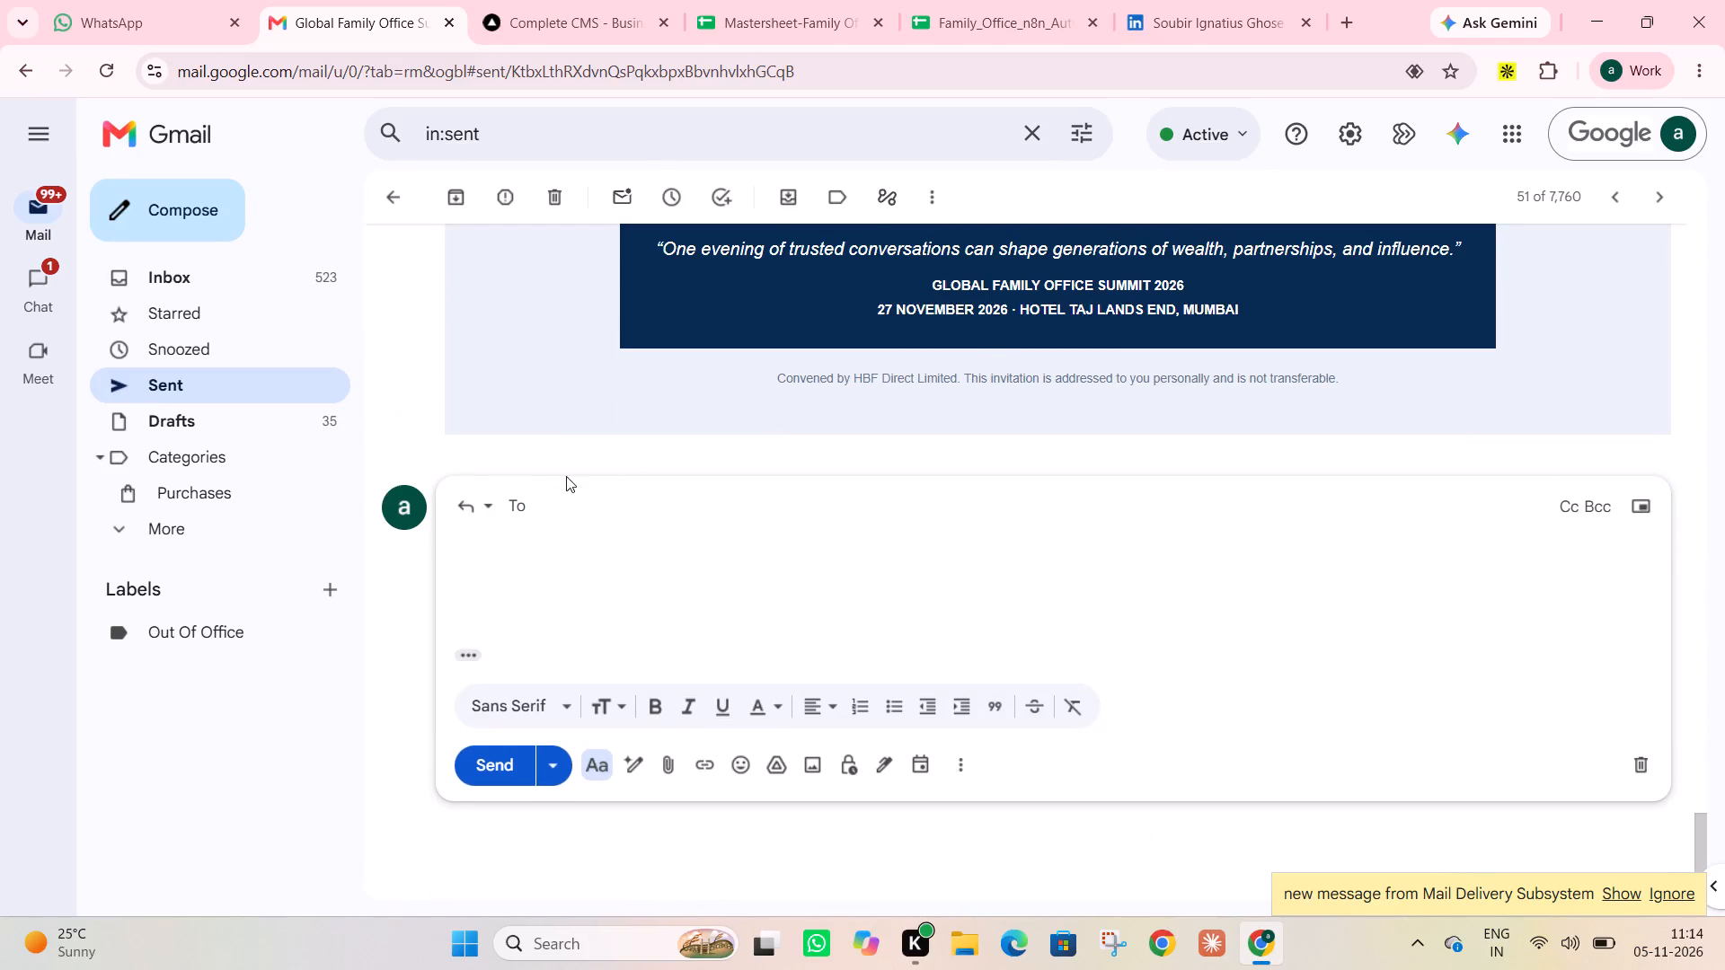
# Check the full To and Bcc recipient details of the sent discounted offer email.
pyautogui.scroll(12, 566, 476)
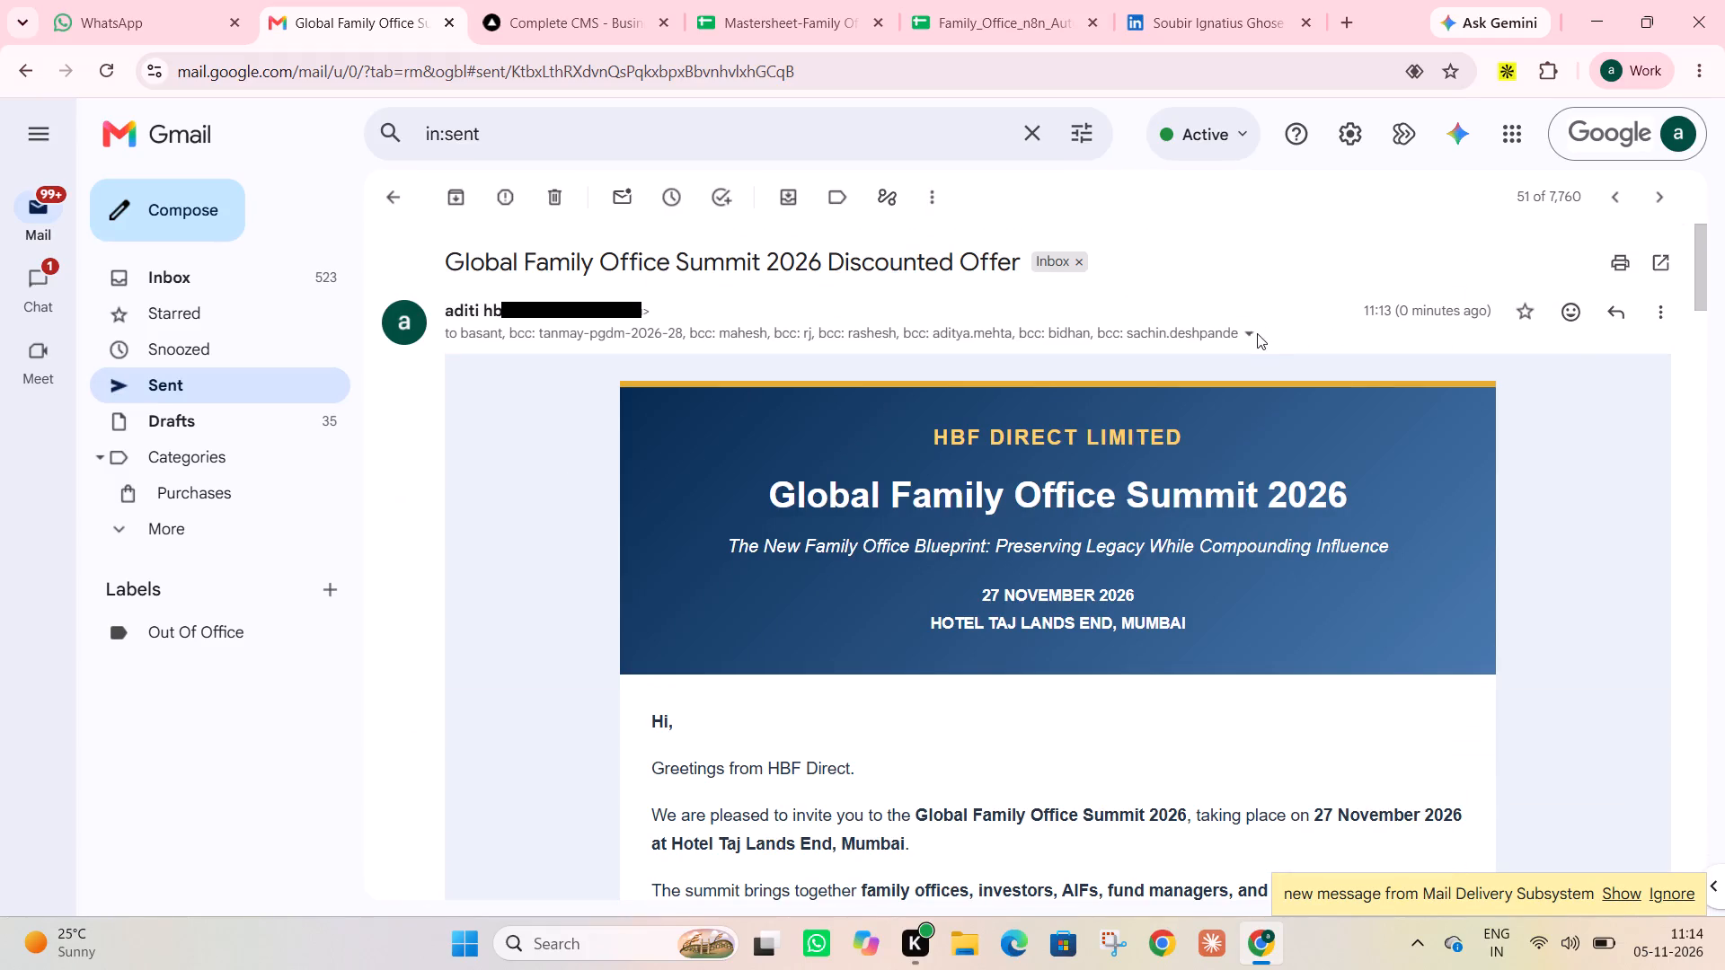
pyautogui.click(1674, 311)
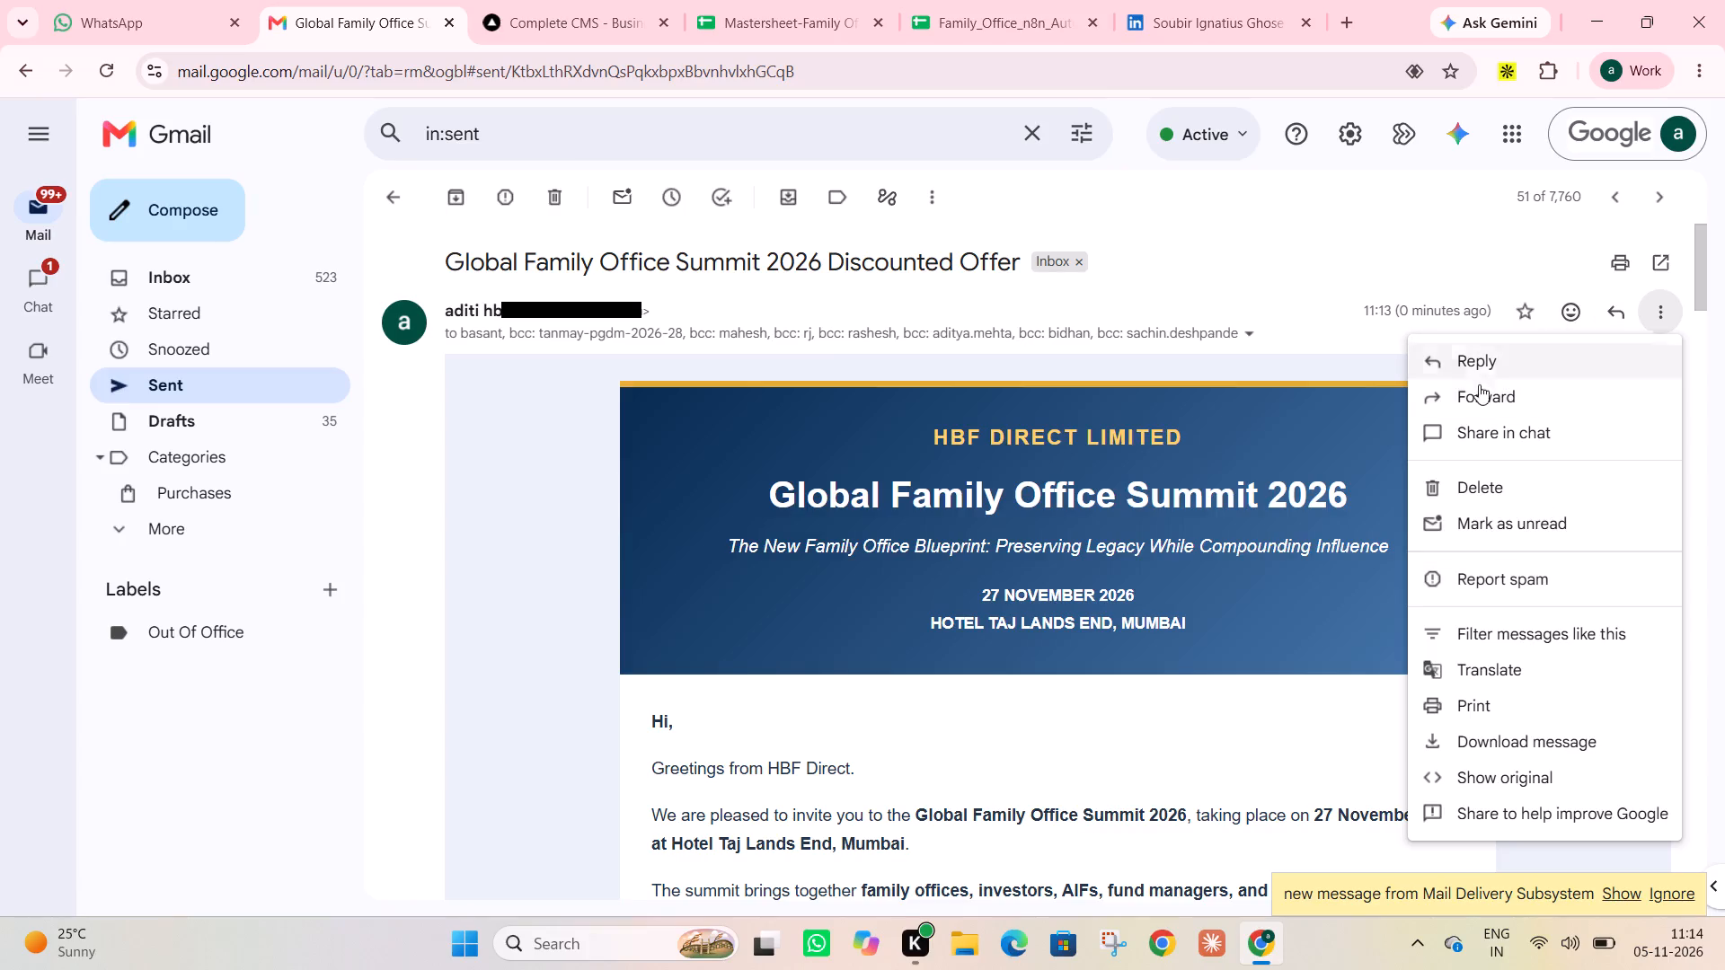
pyautogui.click(1245, 331)
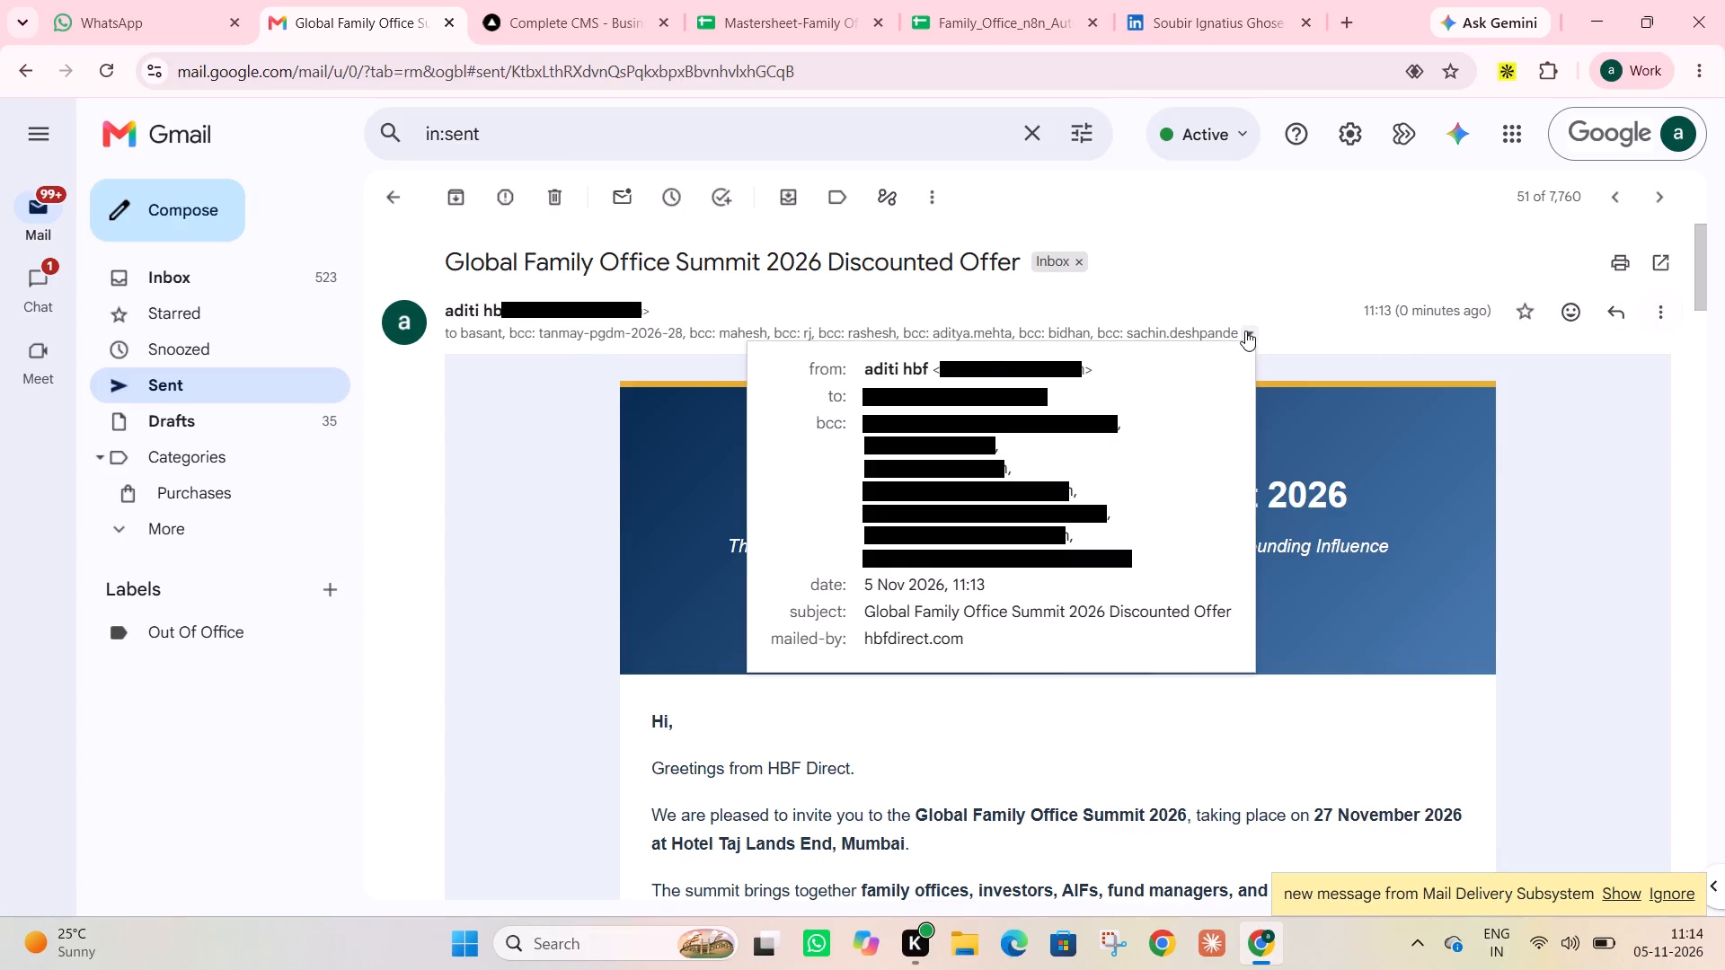
pyautogui.click(1317, 332)
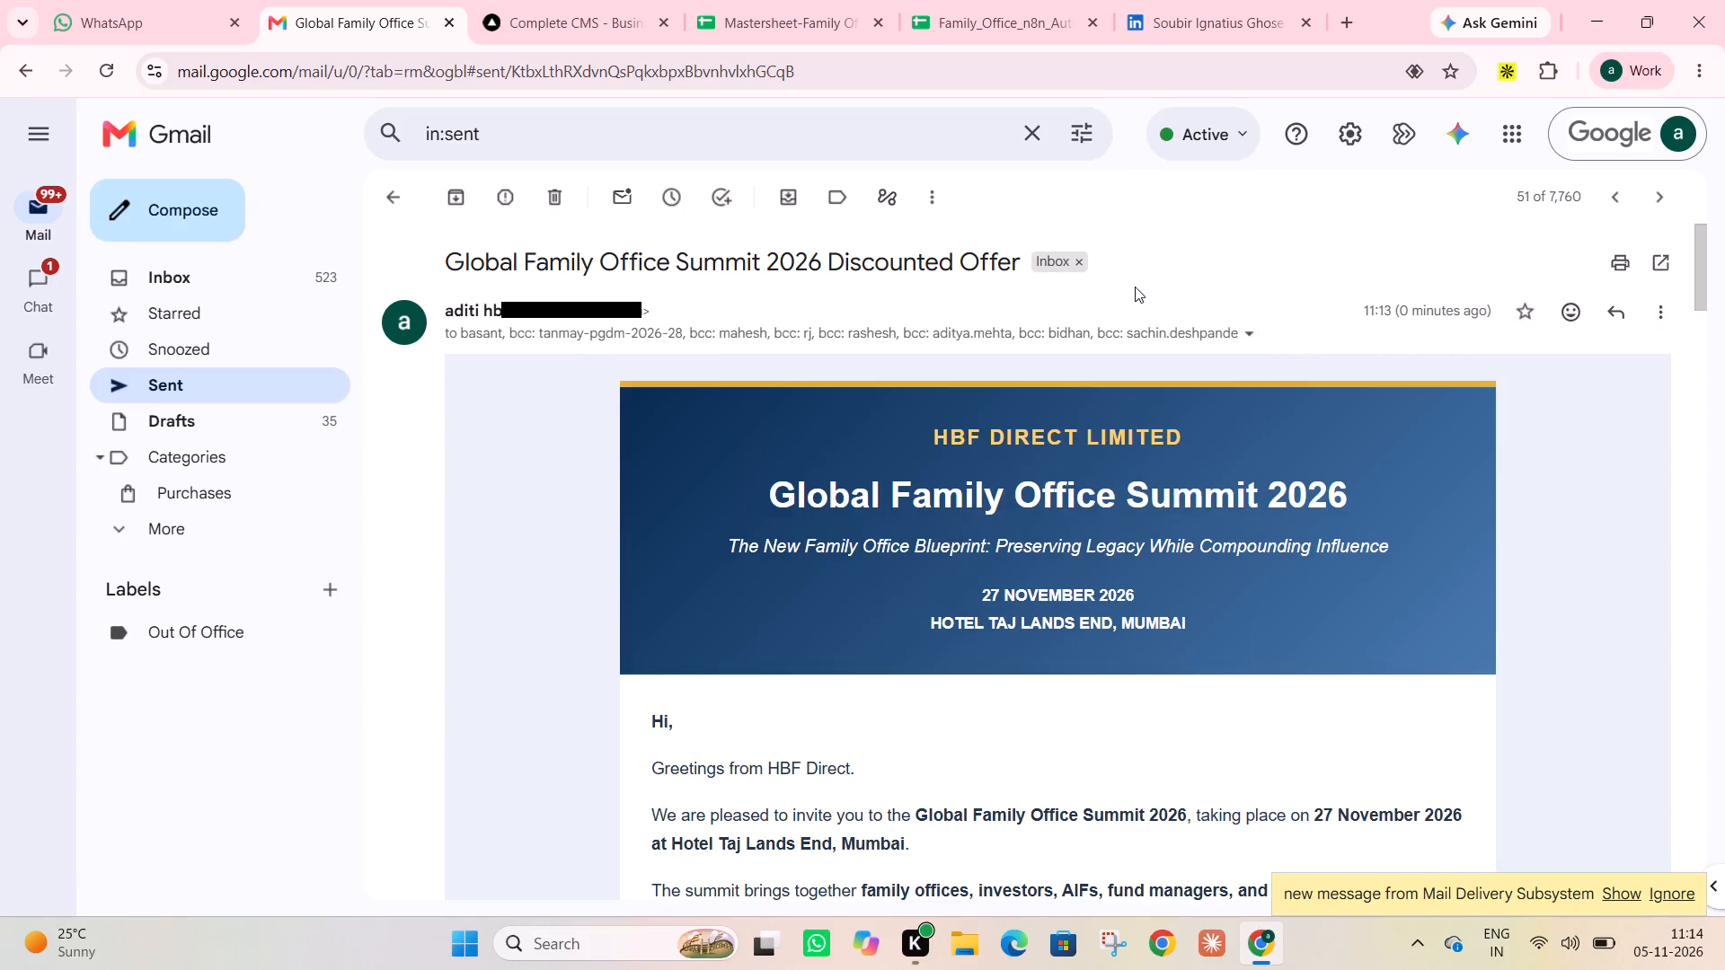
# Return to the sent mail list and reopen the discounted offer email at its reply draft.
pyautogui.click(411, 187)
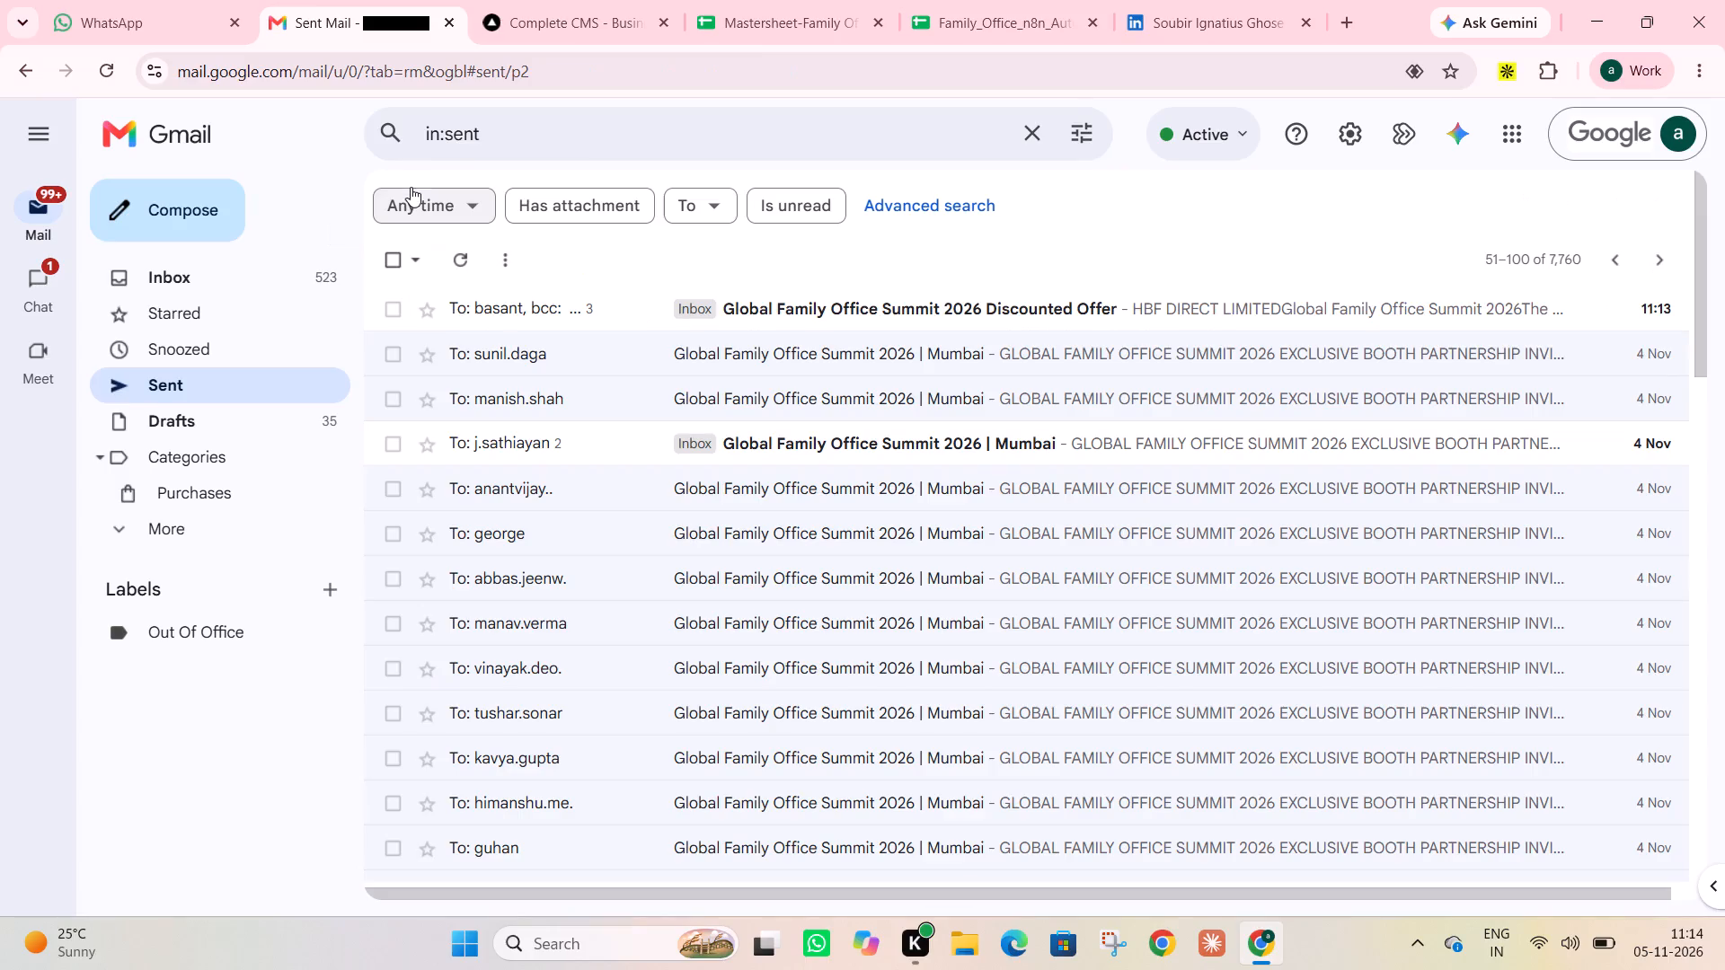
pyautogui.click(541, 325)
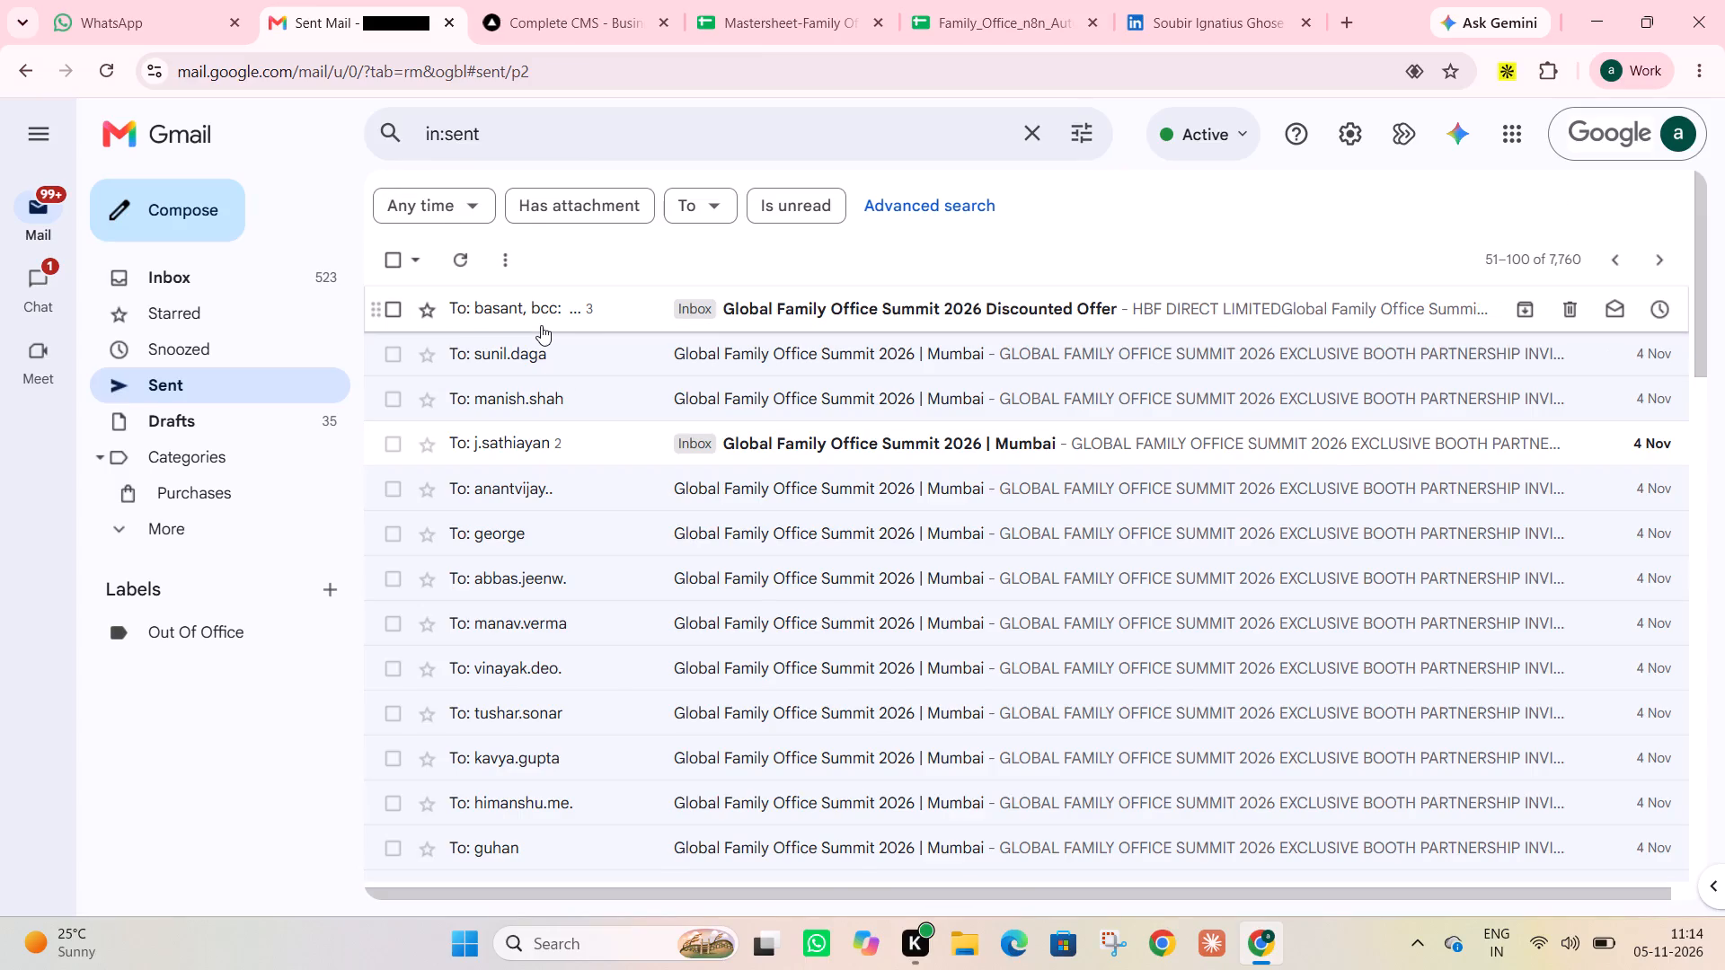
pyautogui.scroll(-3, 636, 489)
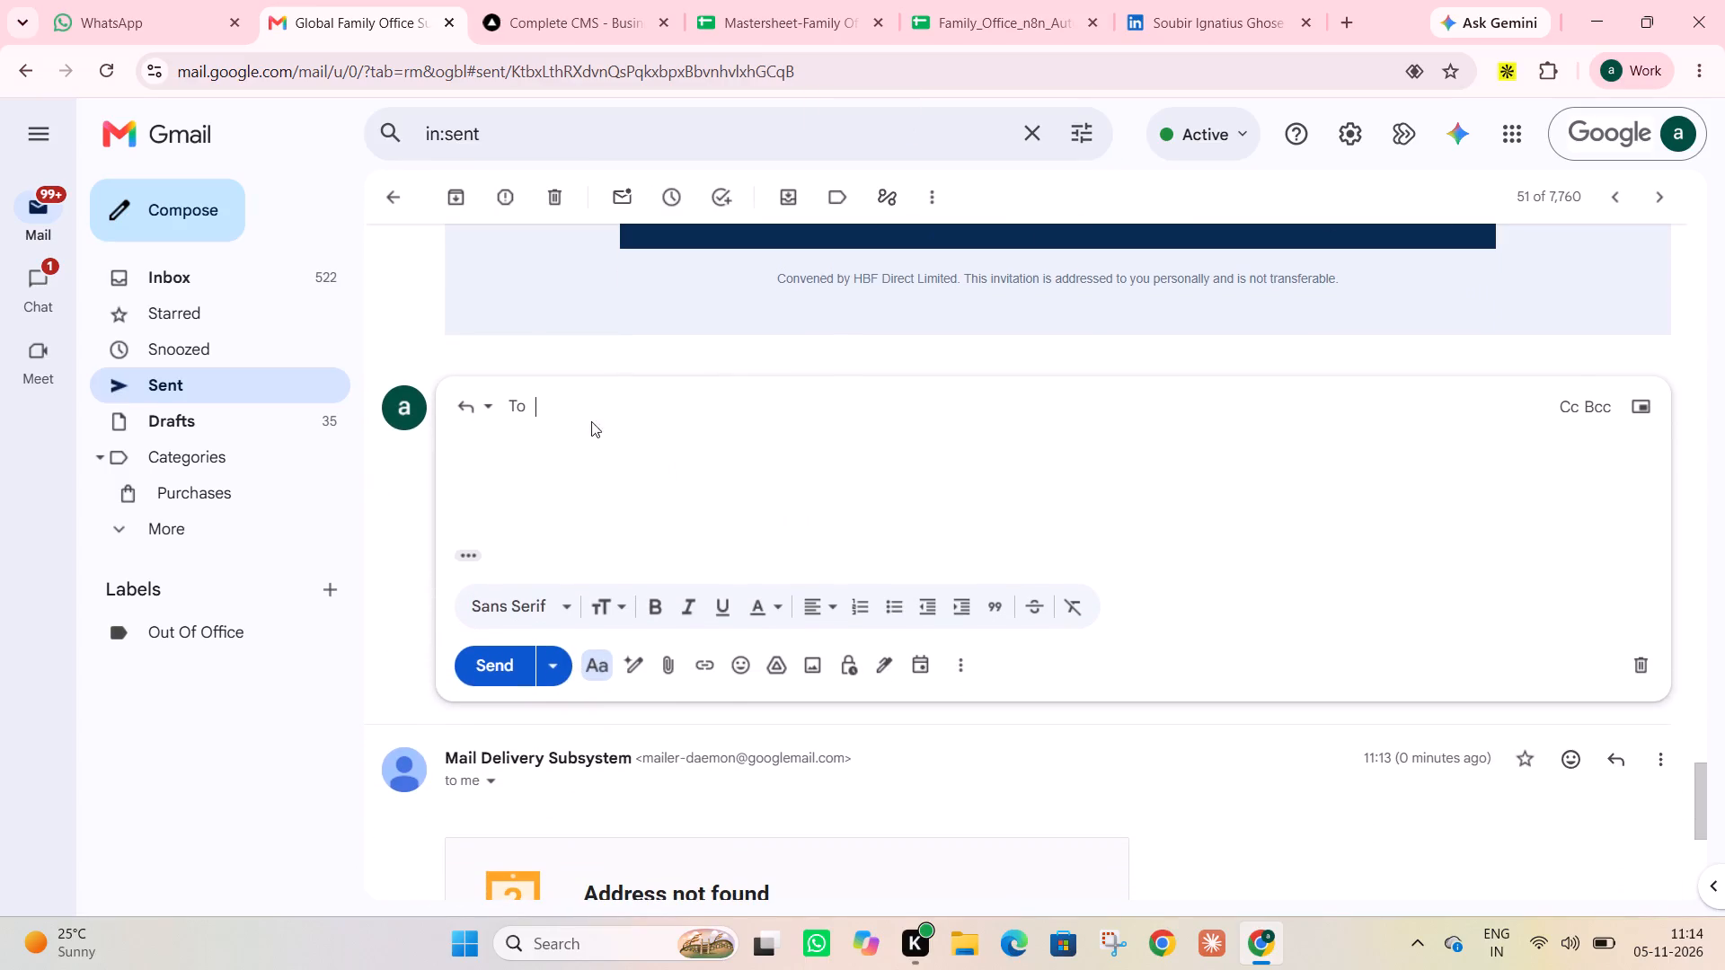
pyautogui.click(570, 490)
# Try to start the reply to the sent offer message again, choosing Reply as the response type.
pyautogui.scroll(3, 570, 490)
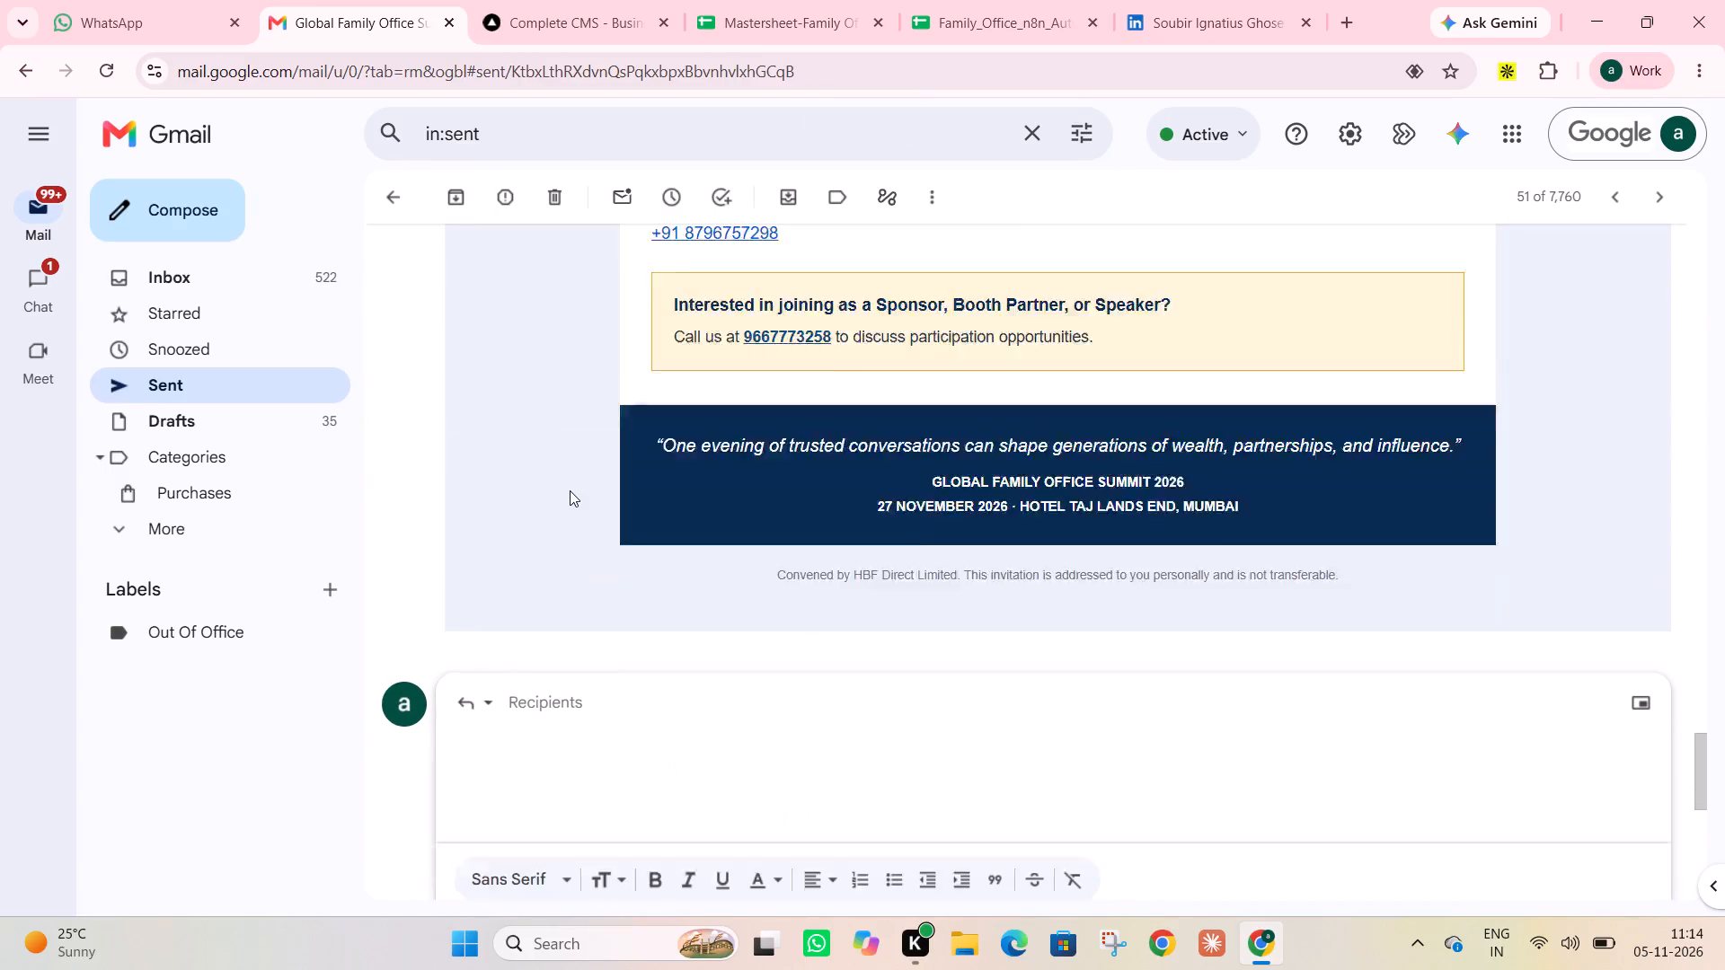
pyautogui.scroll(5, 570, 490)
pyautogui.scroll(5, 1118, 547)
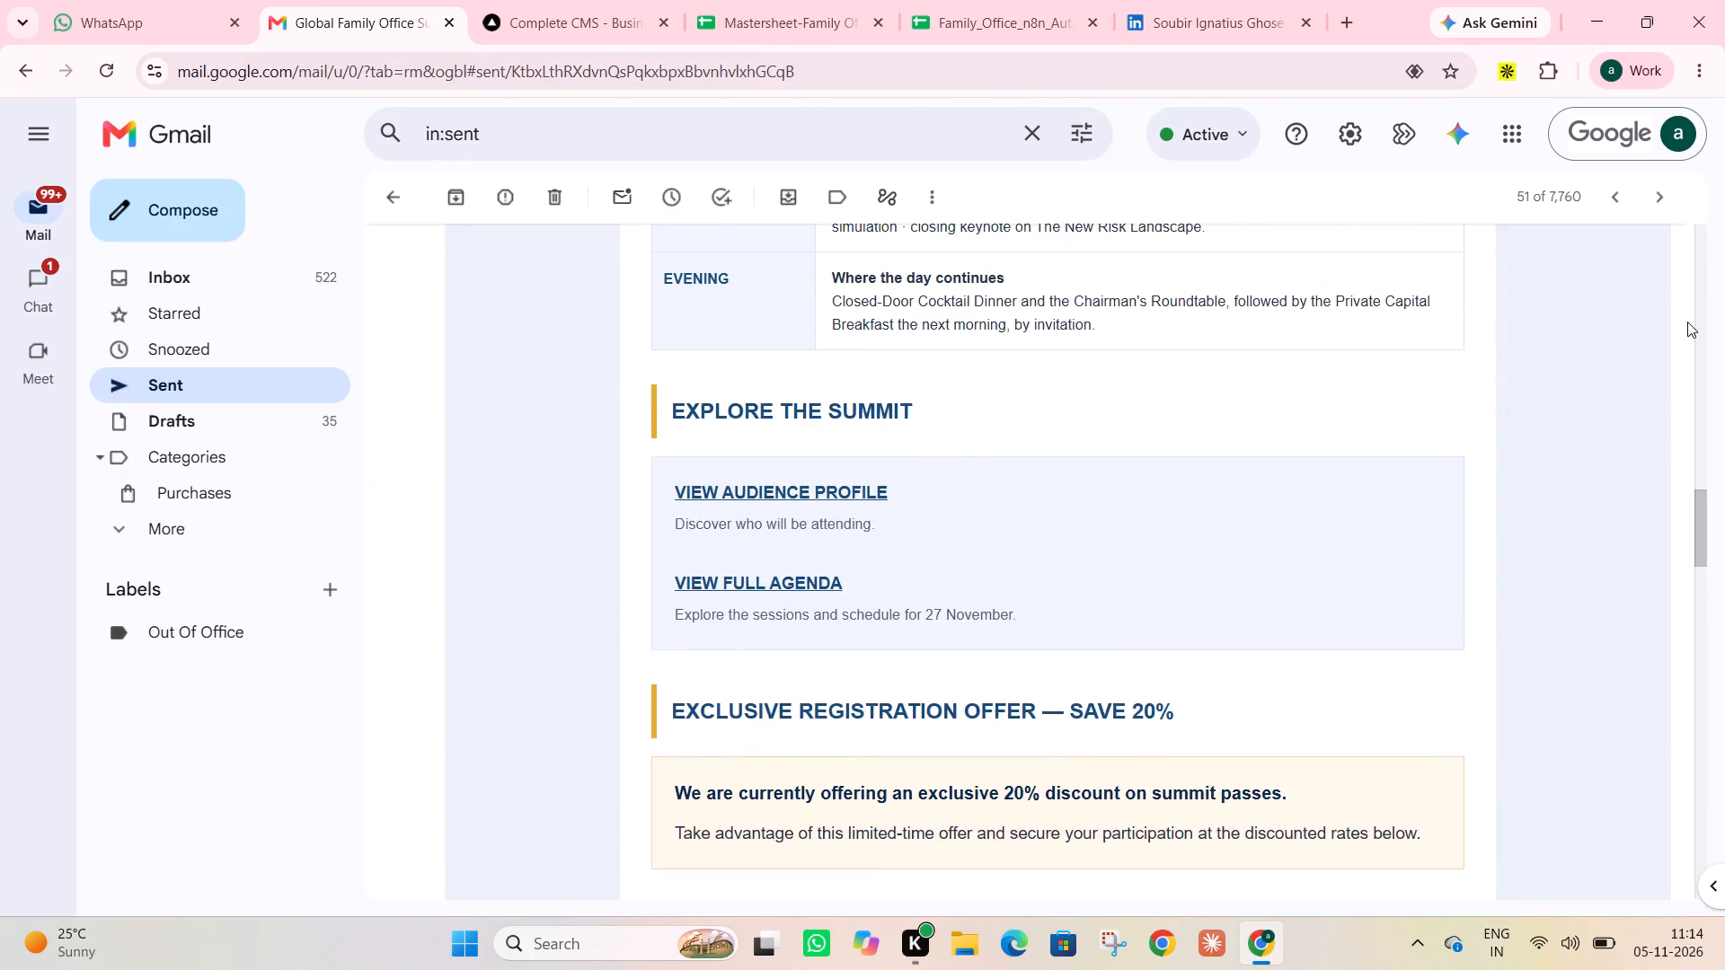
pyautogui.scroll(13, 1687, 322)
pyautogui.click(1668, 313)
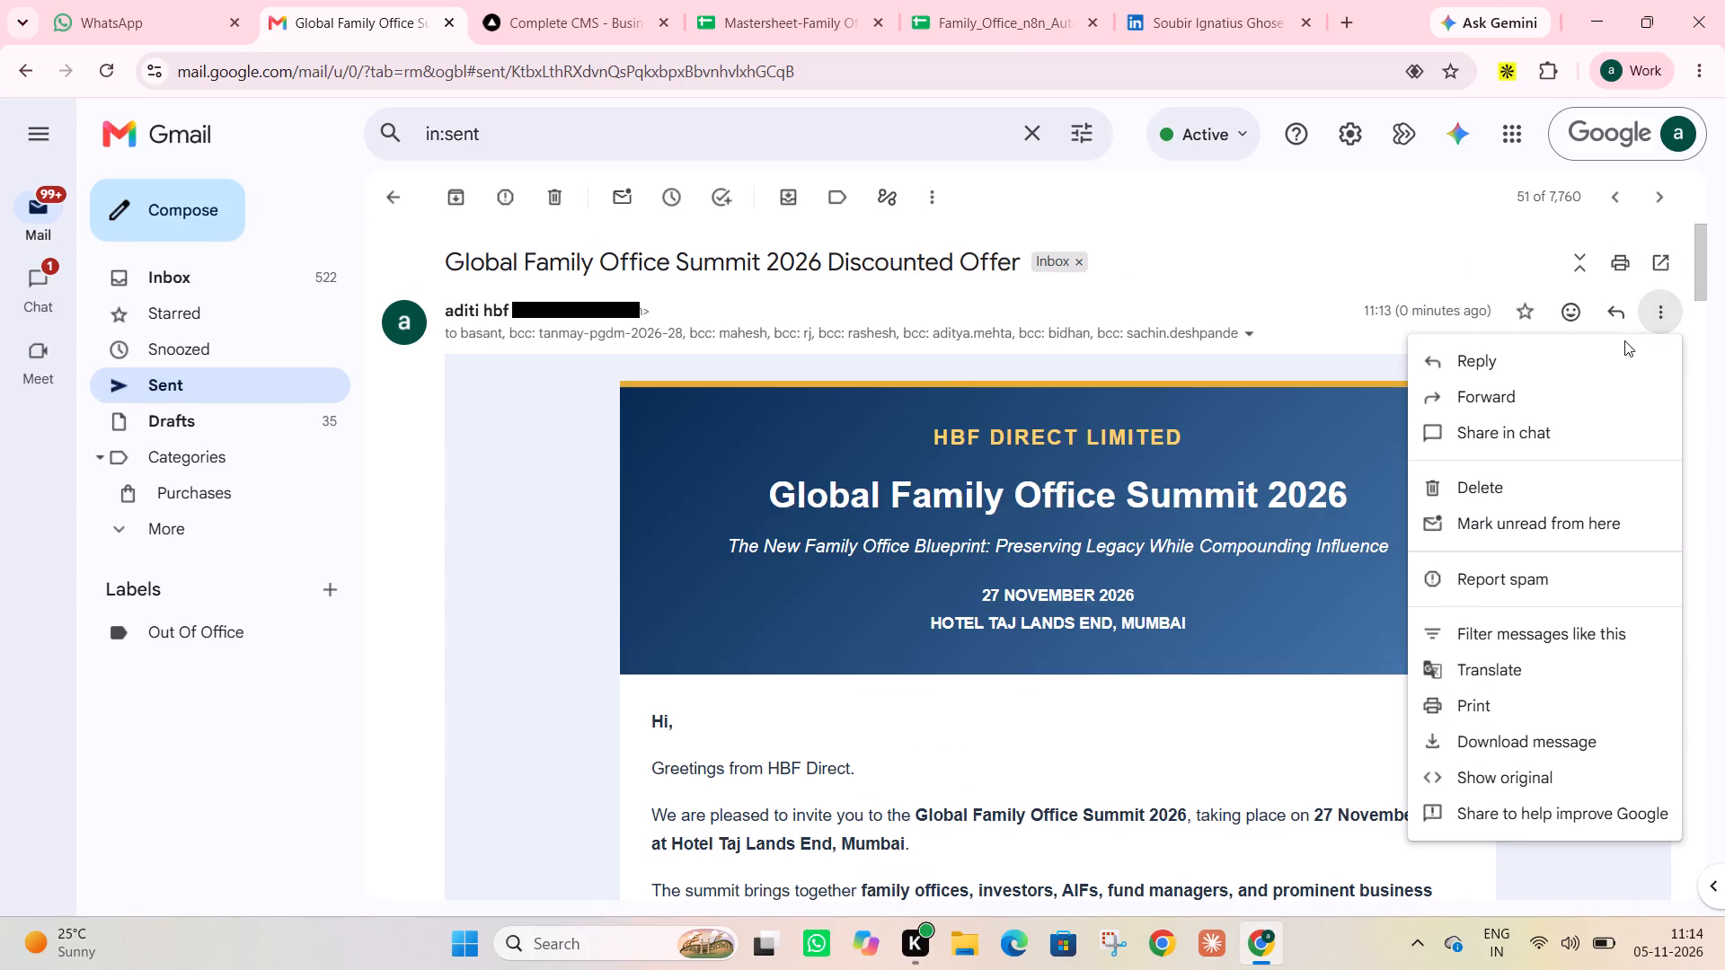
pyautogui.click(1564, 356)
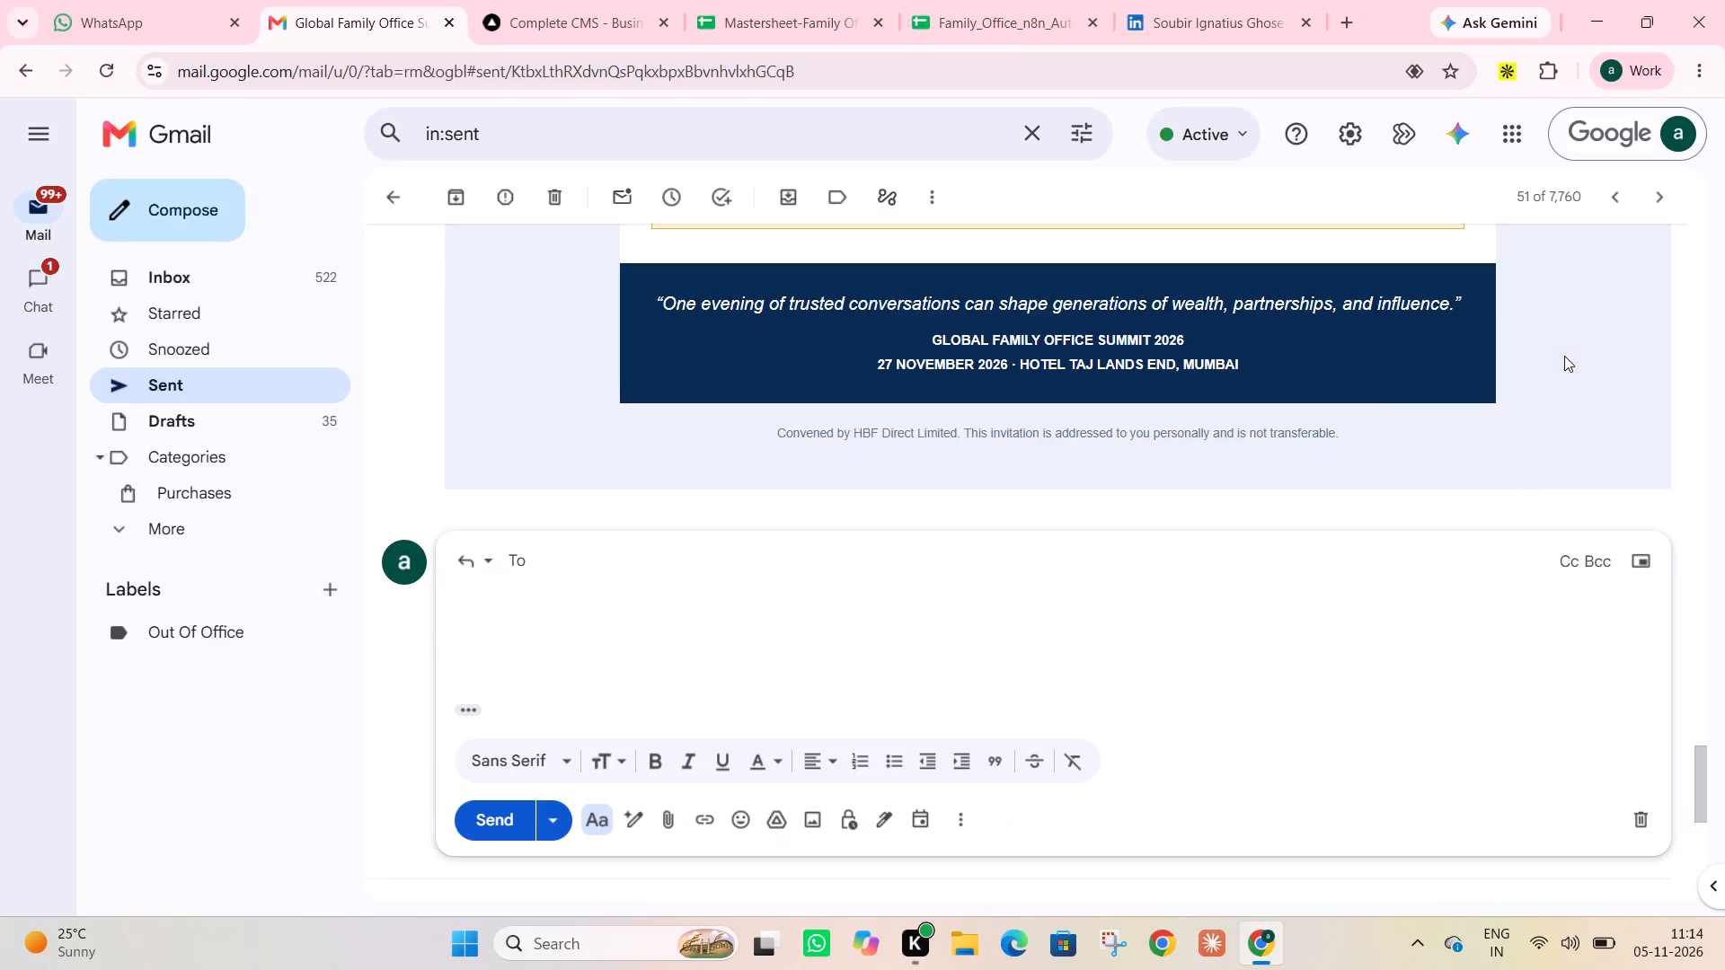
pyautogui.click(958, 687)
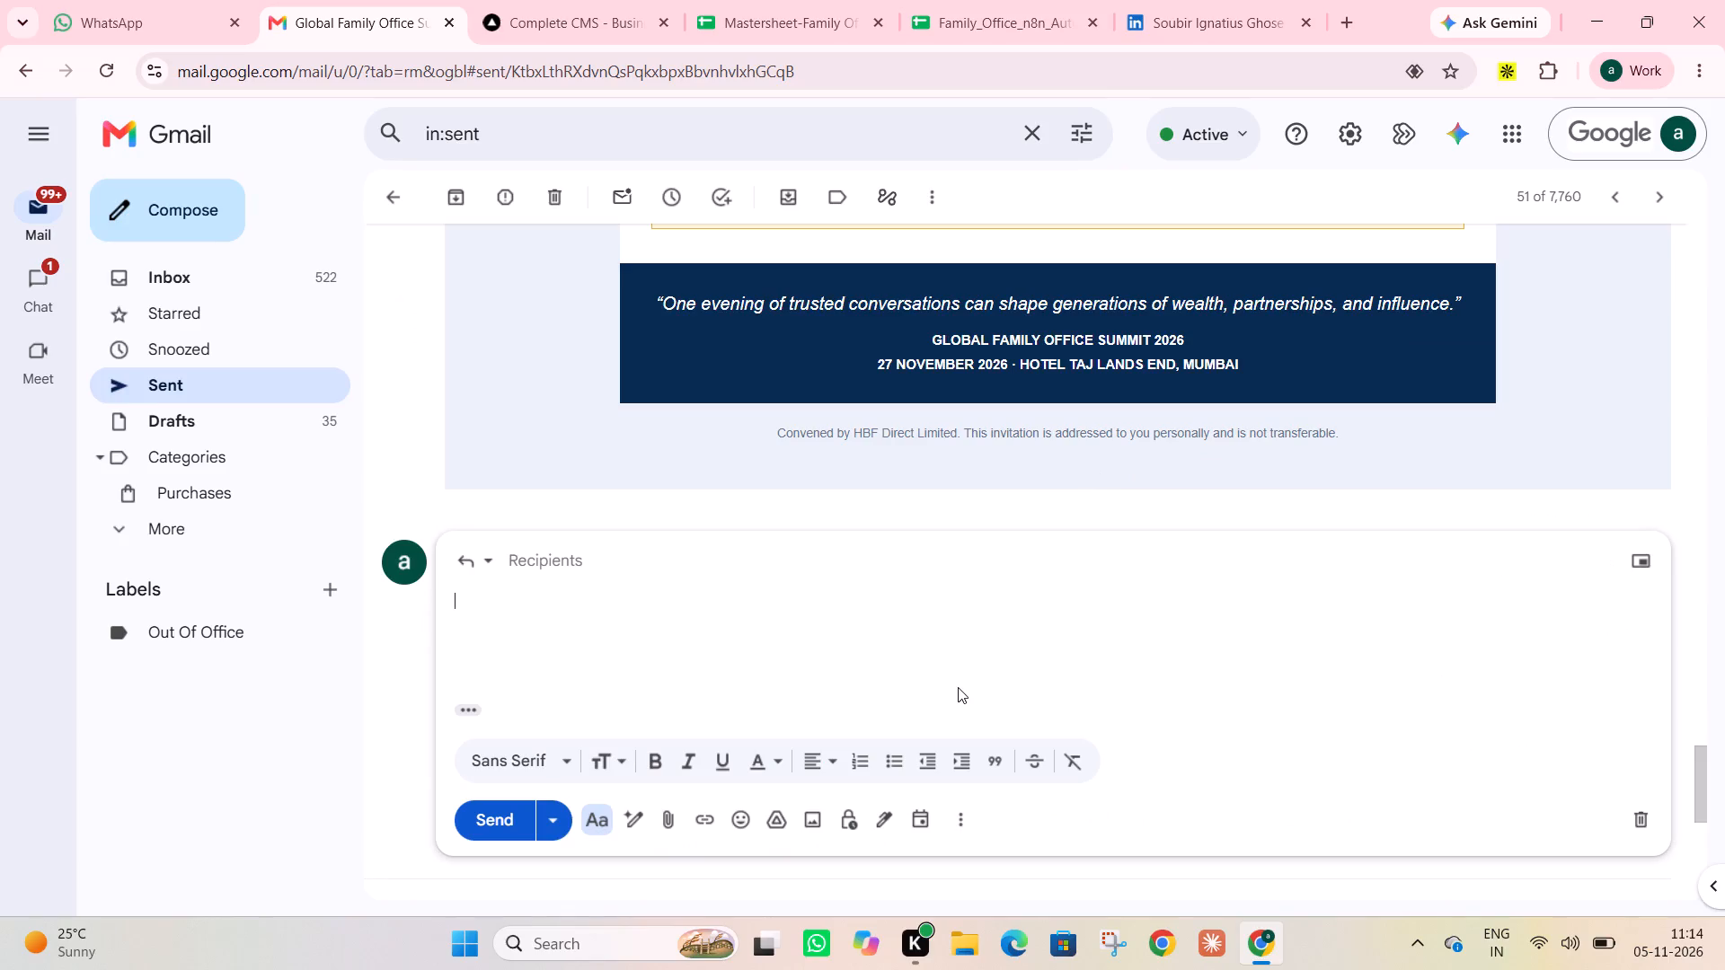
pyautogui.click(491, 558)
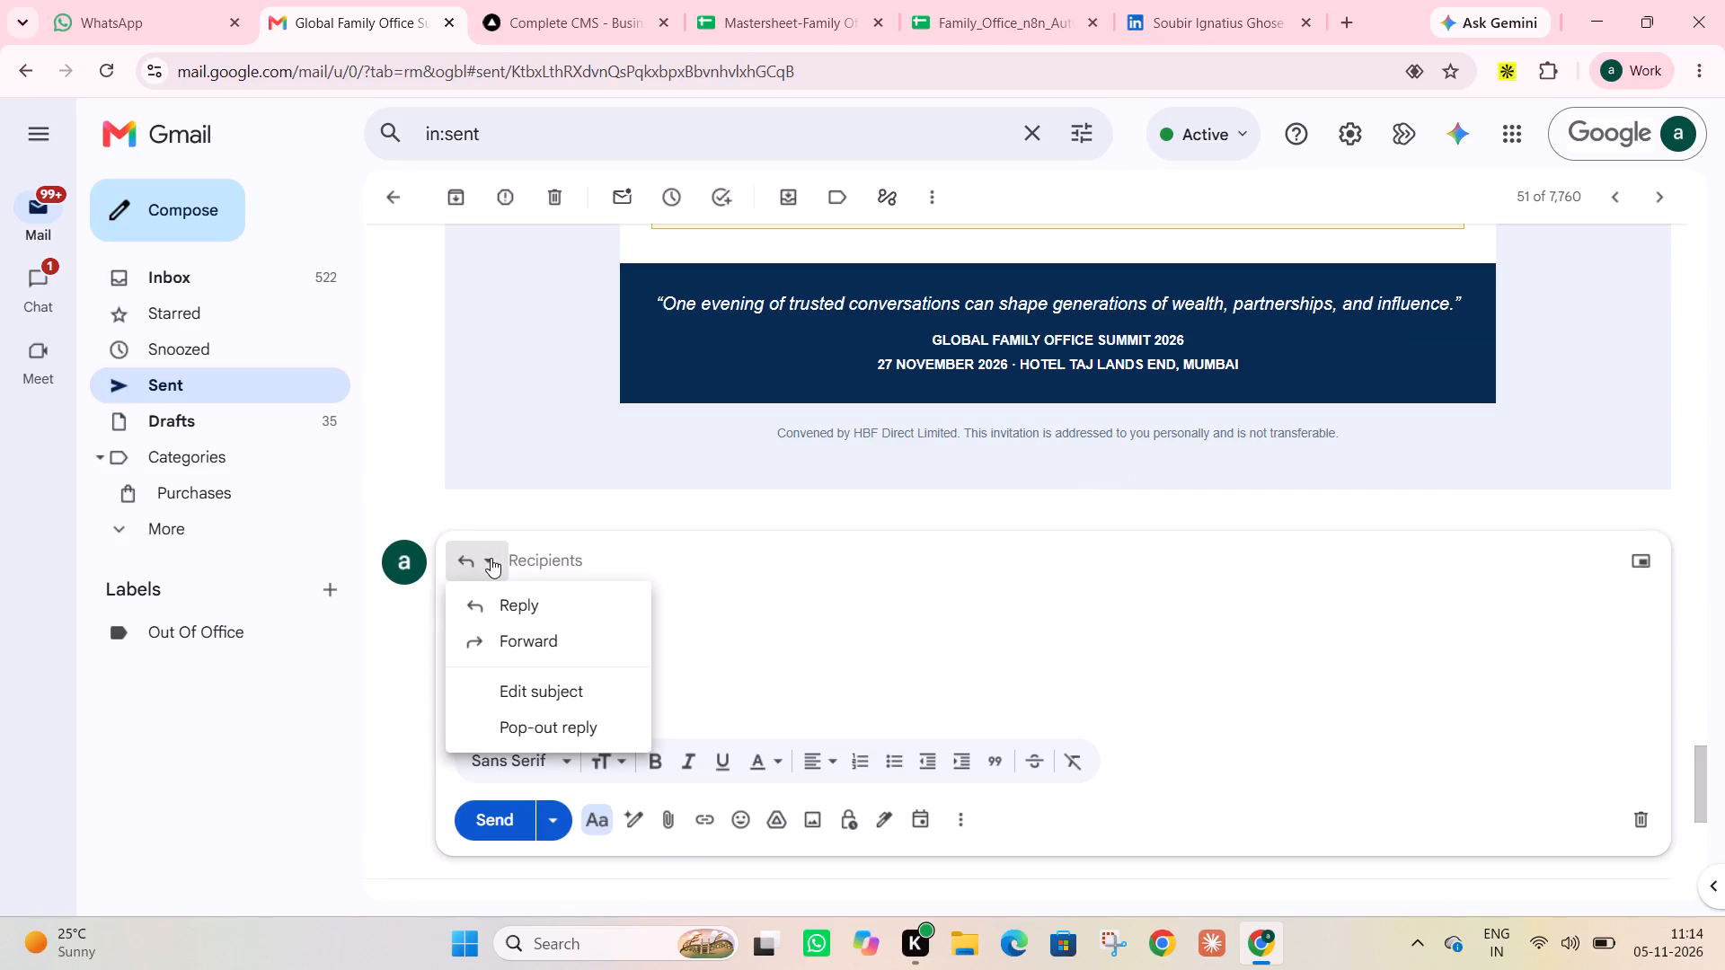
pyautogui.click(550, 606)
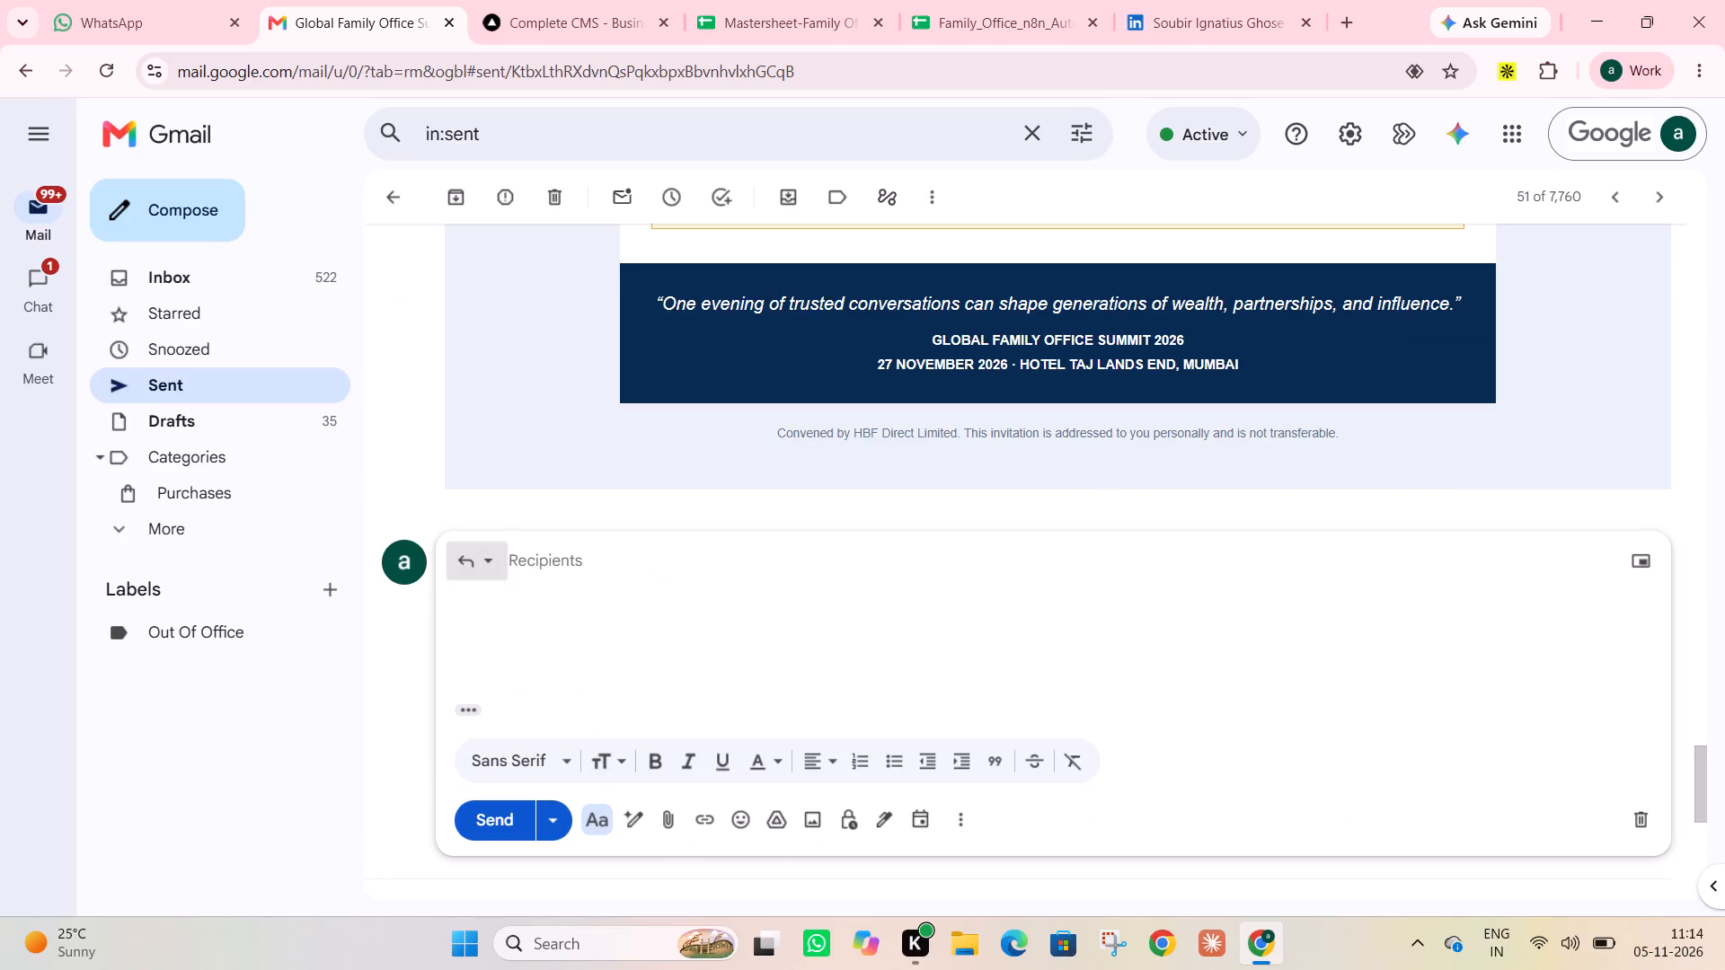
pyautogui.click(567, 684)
# Examine the sent offer message's recipient details, its available message options and the Mail Delivery Subsystem notice in the same thread.
pyautogui.scroll(7, 567, 684)
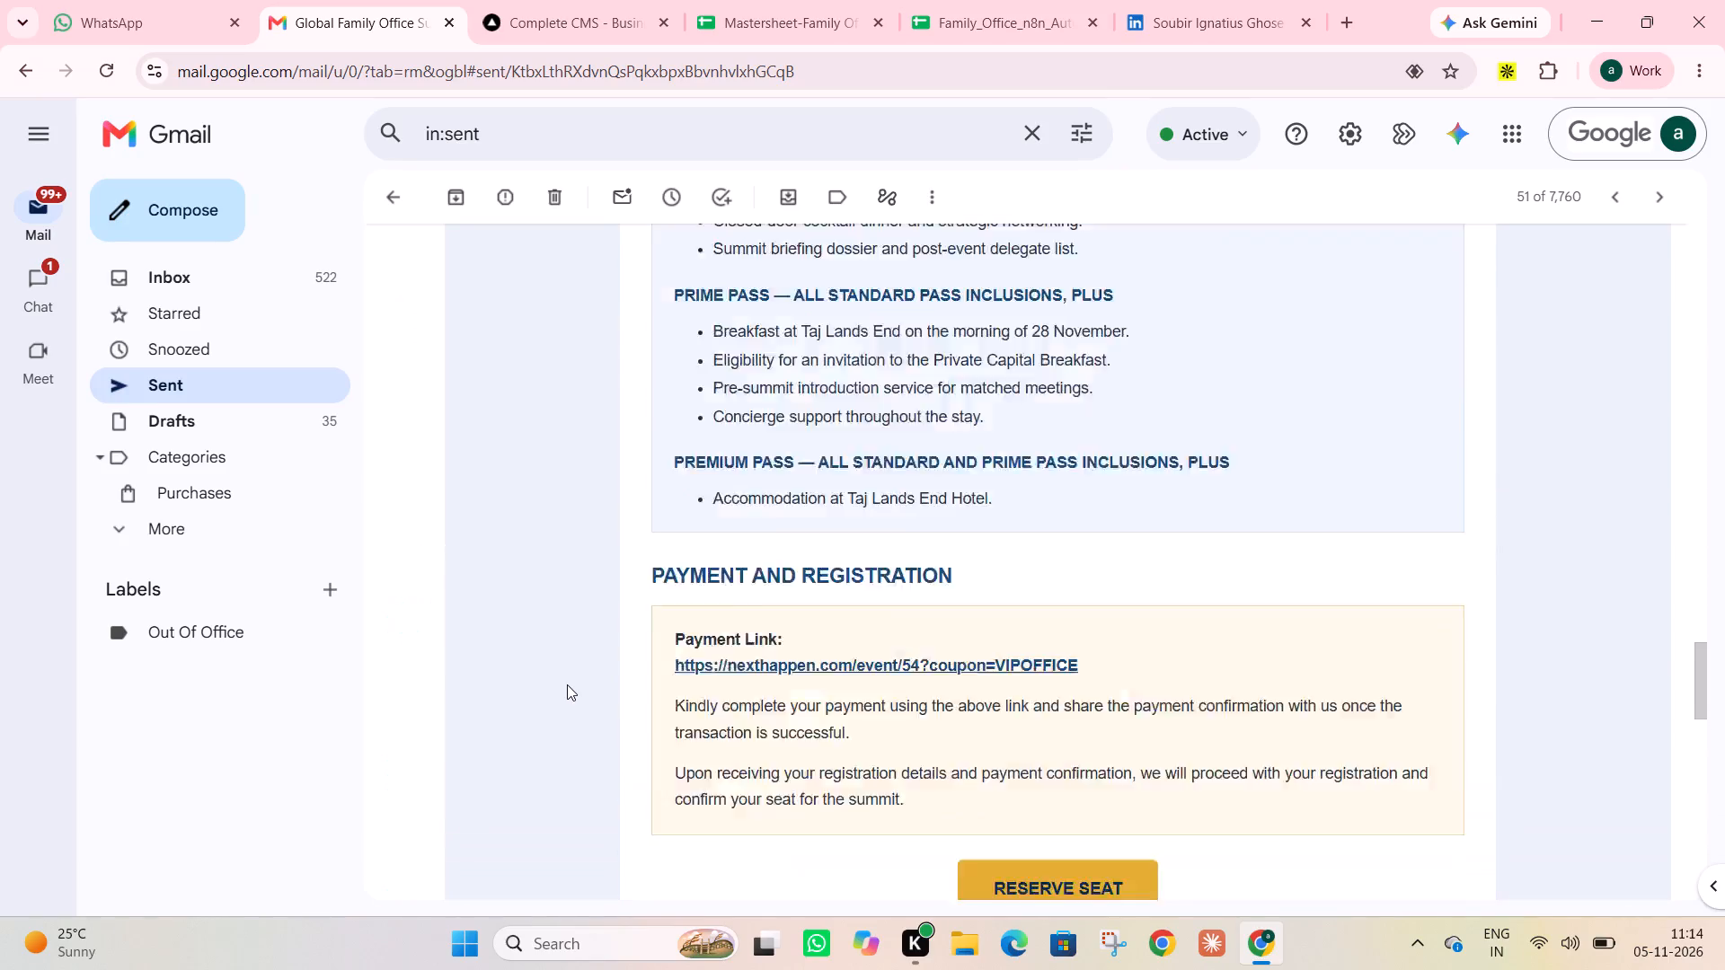
pyautogui.scroll(14, 567, 684)
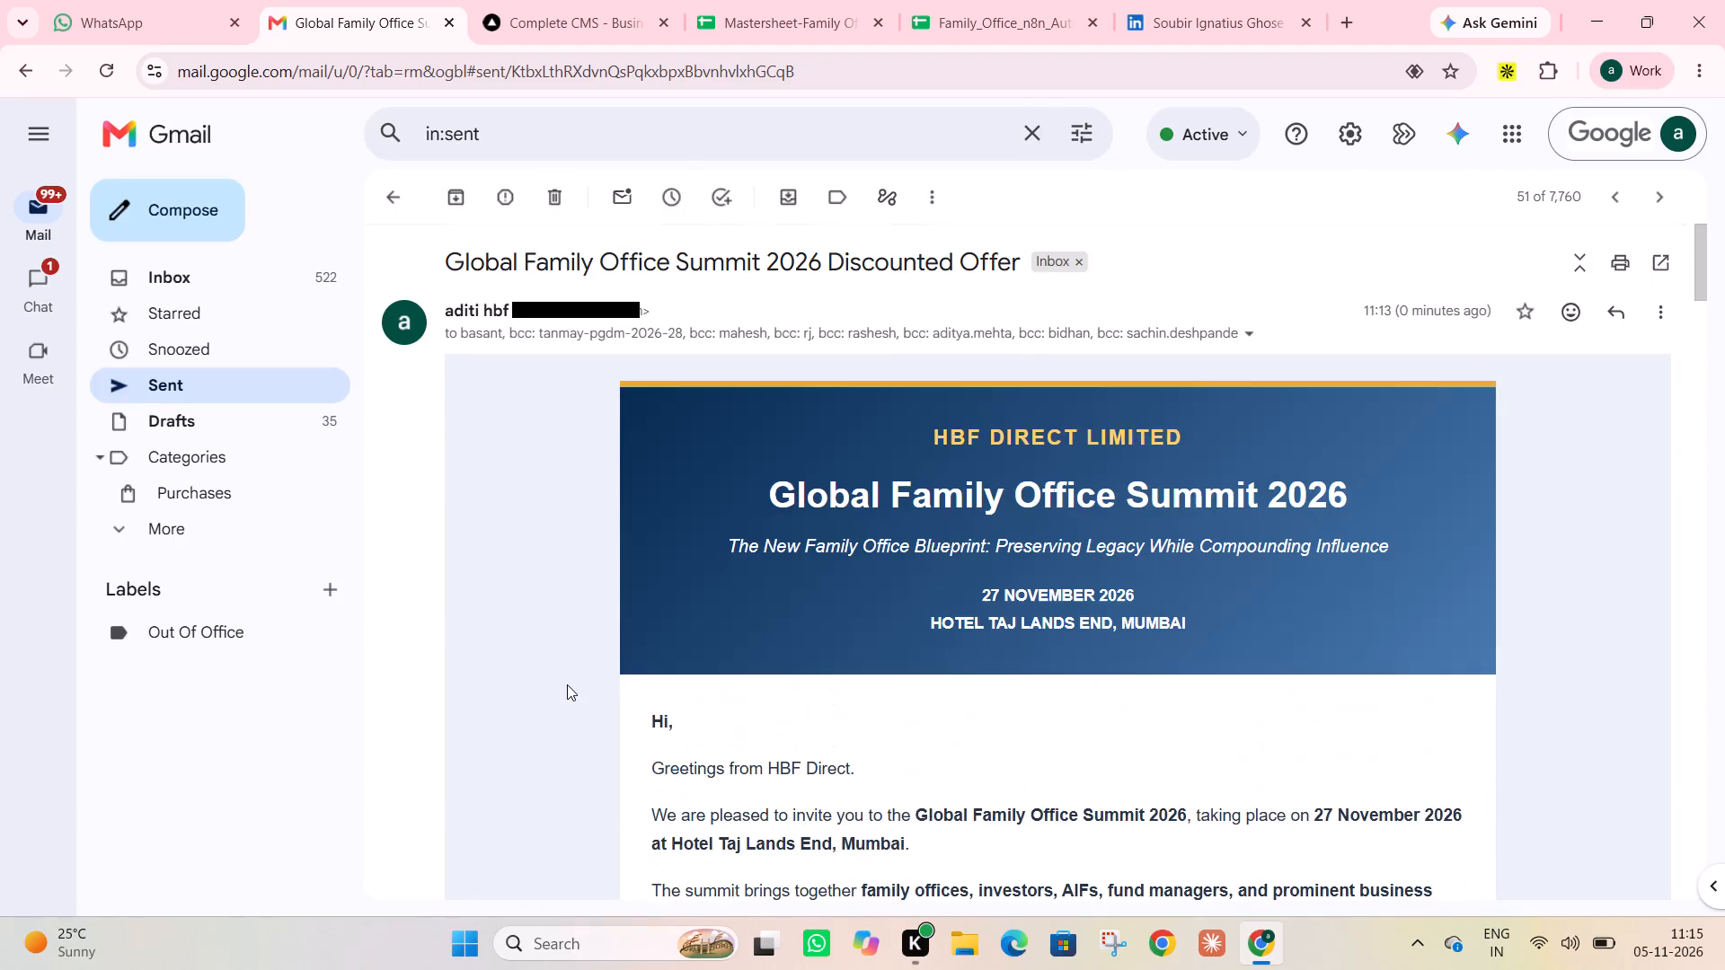
pyautogui.scroll(1, 567, 684)
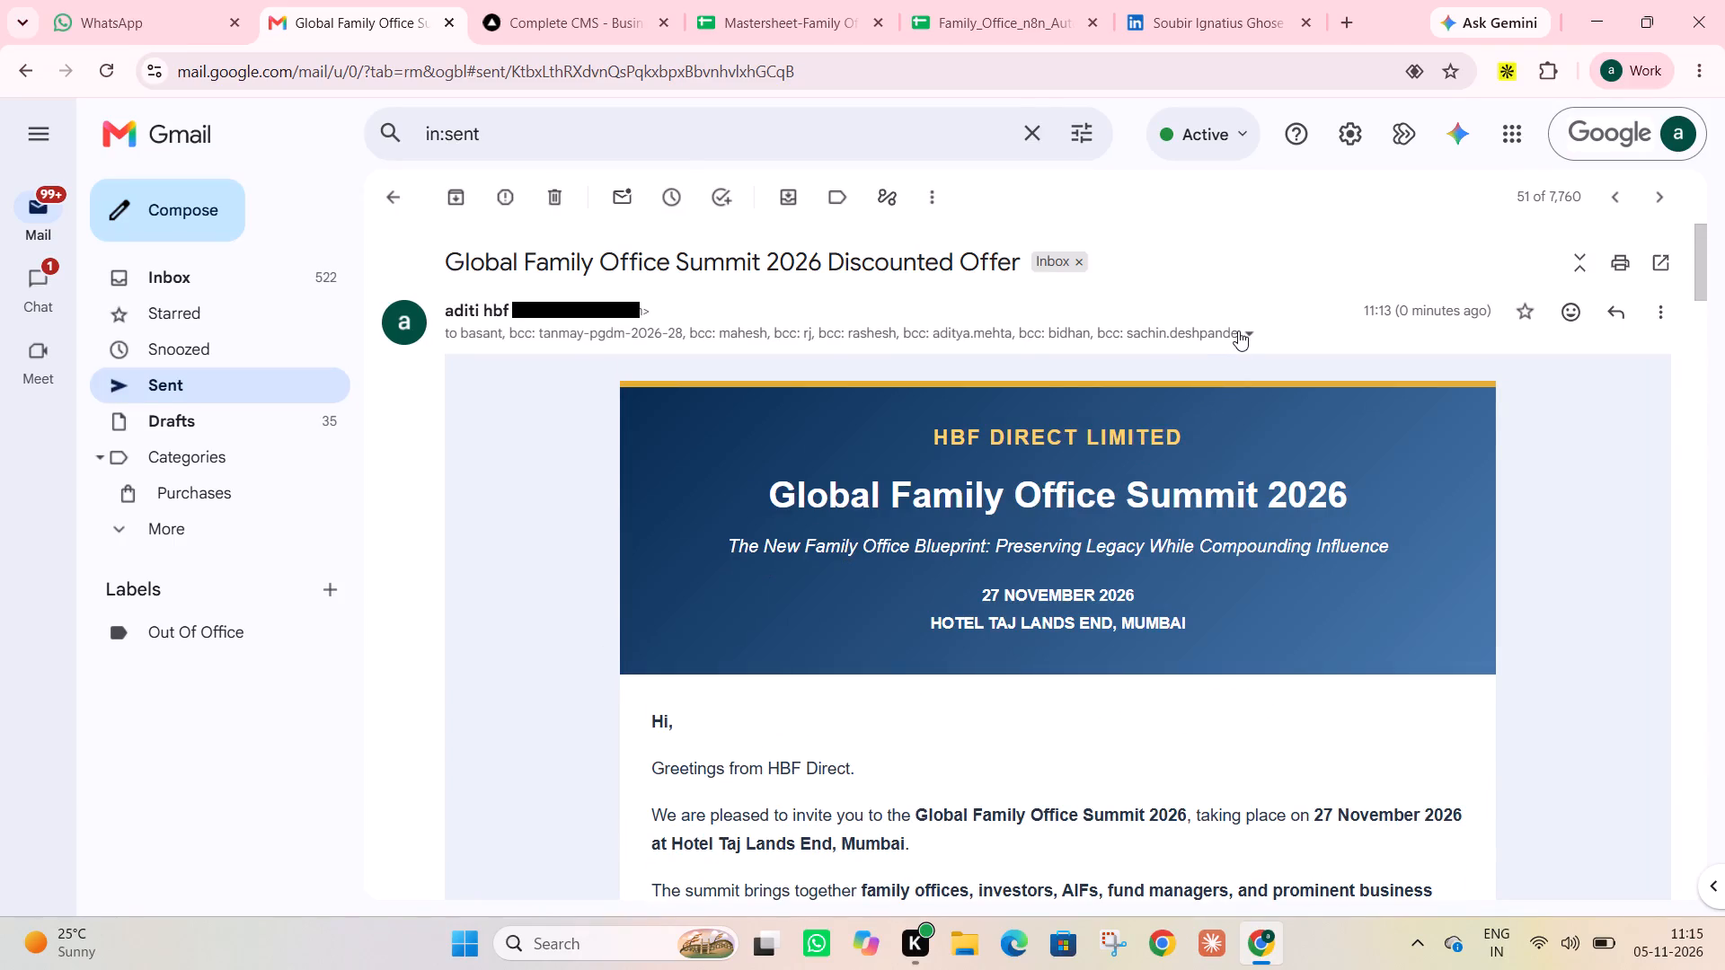
pyautogui.click(1238, 331)
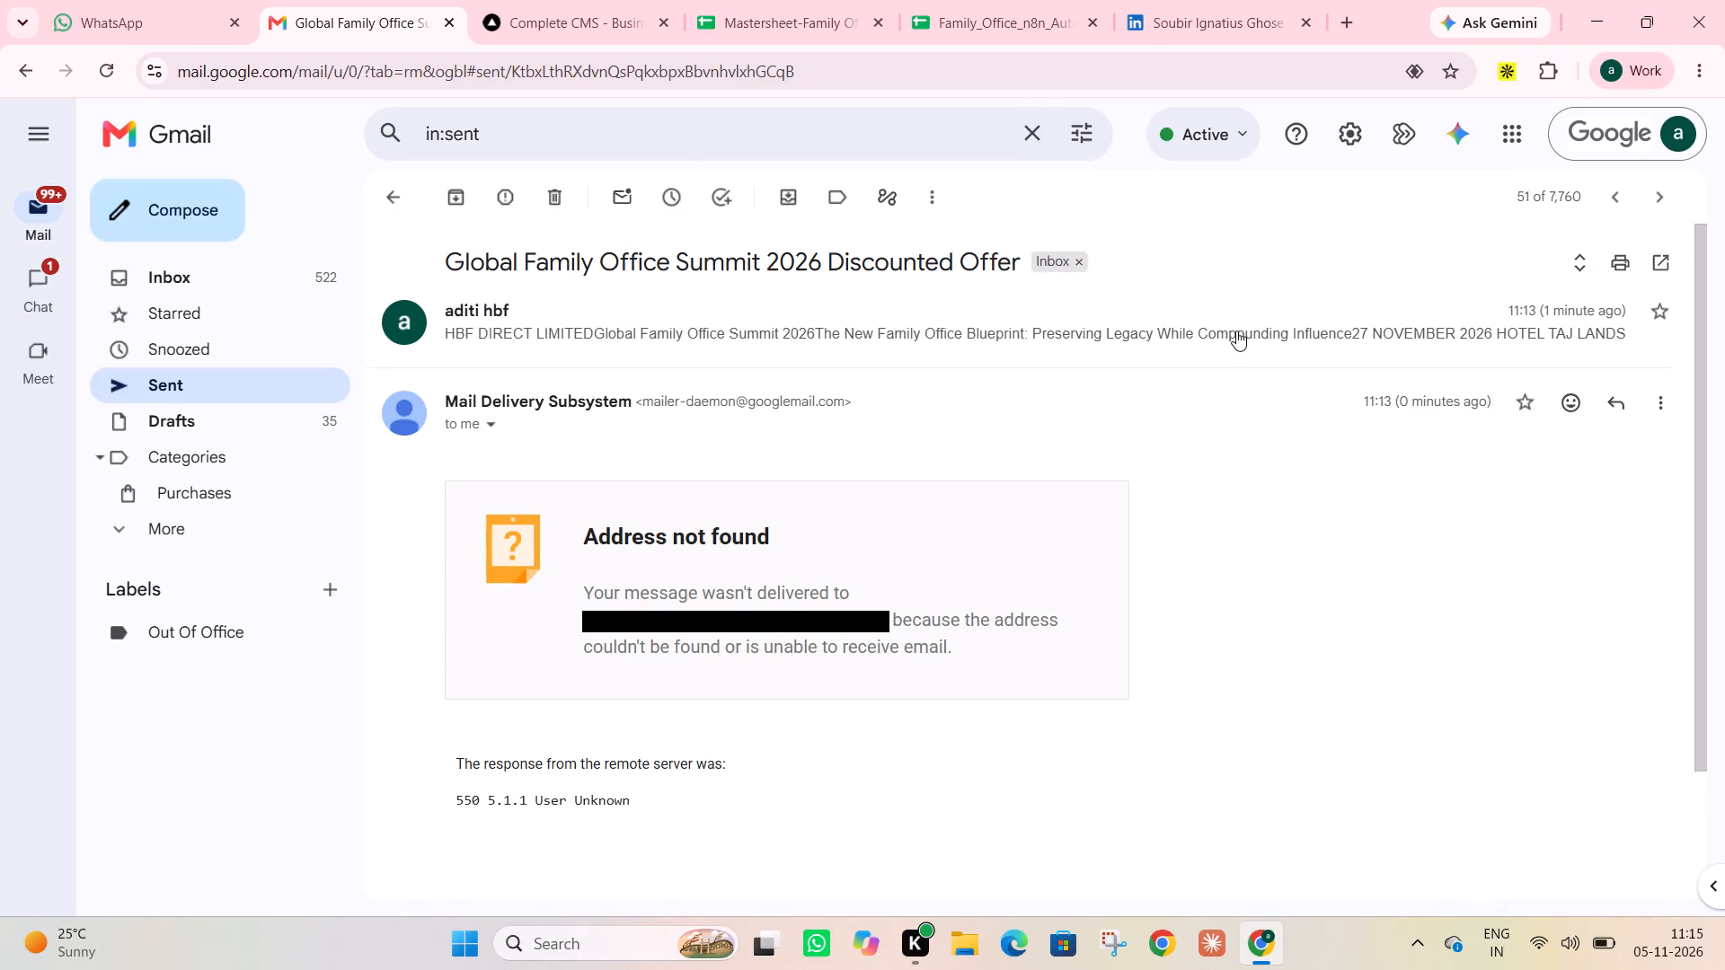
pyautogui.rightClick(1231, 334)
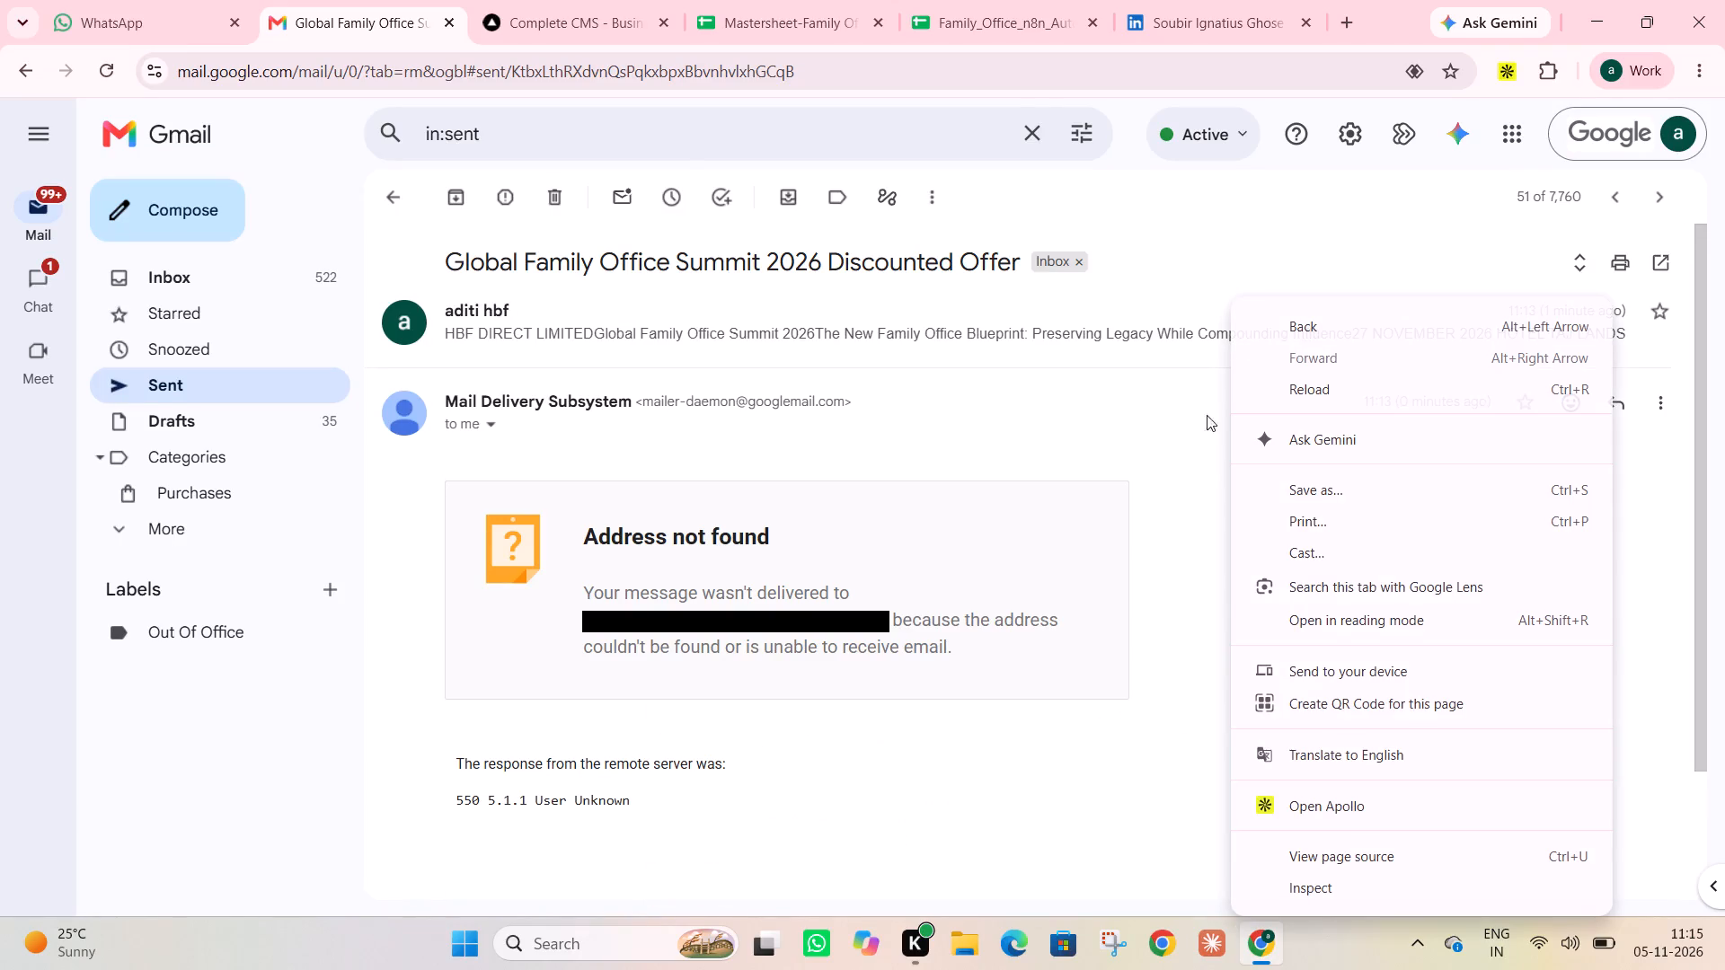
pyautogui.click(1189, 467)
pyautogui.click(1663, 391)
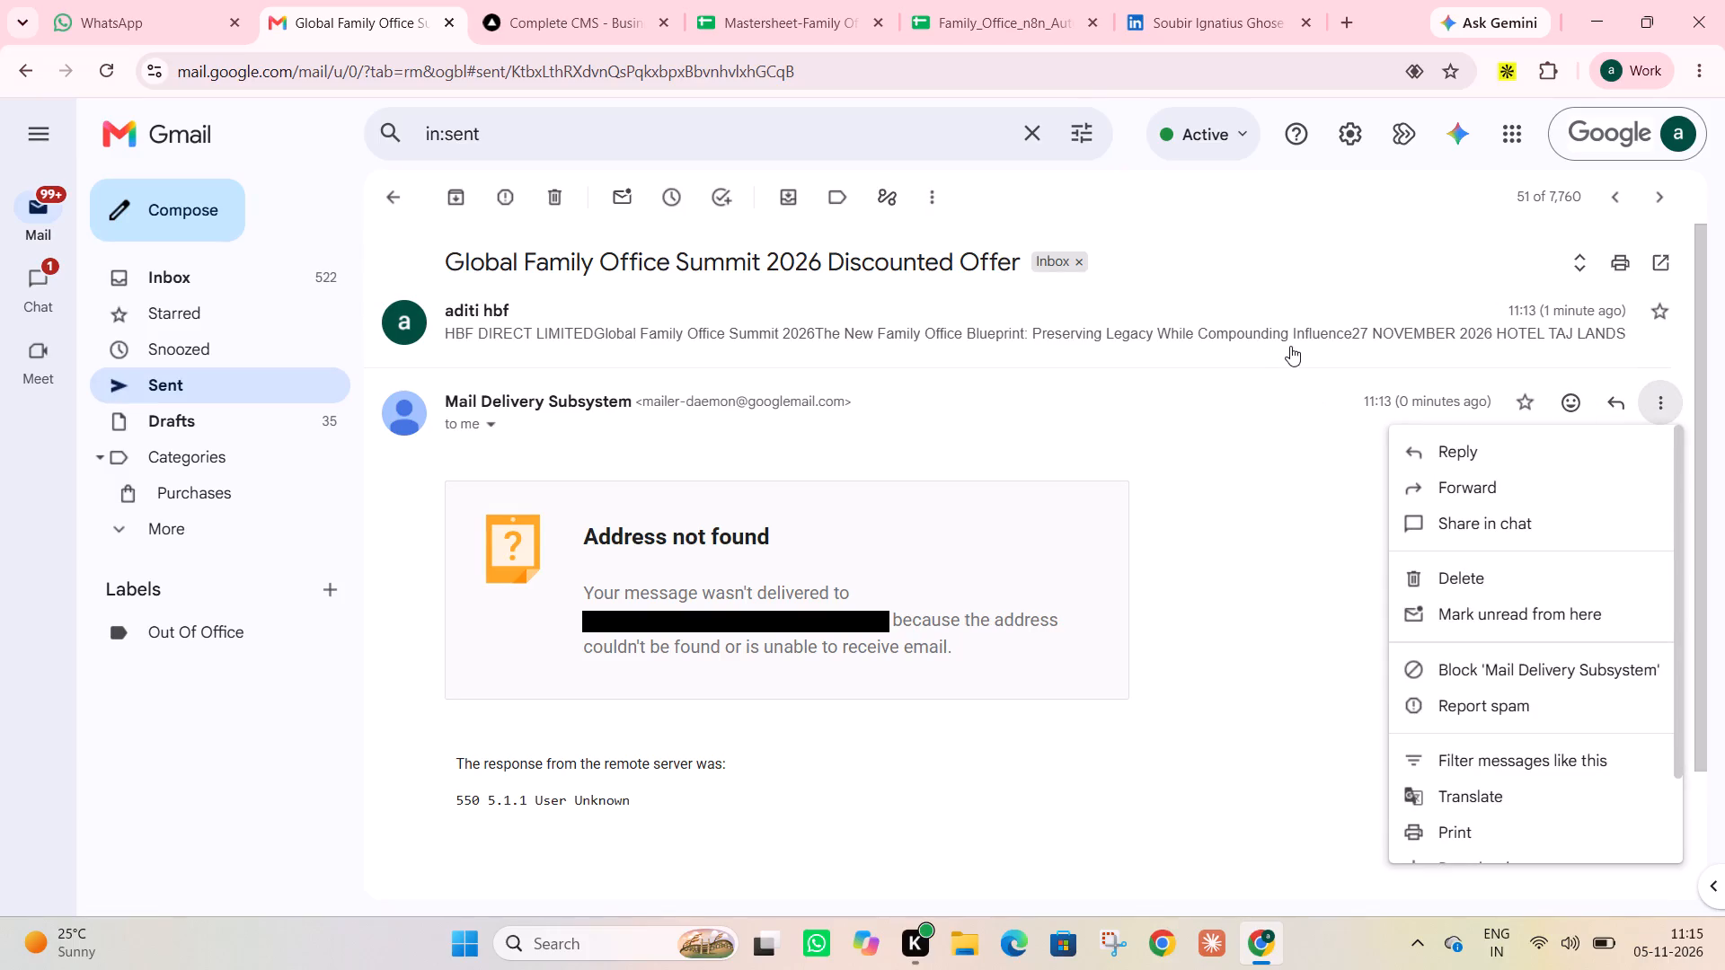
pyautogui.click(1259, 324)
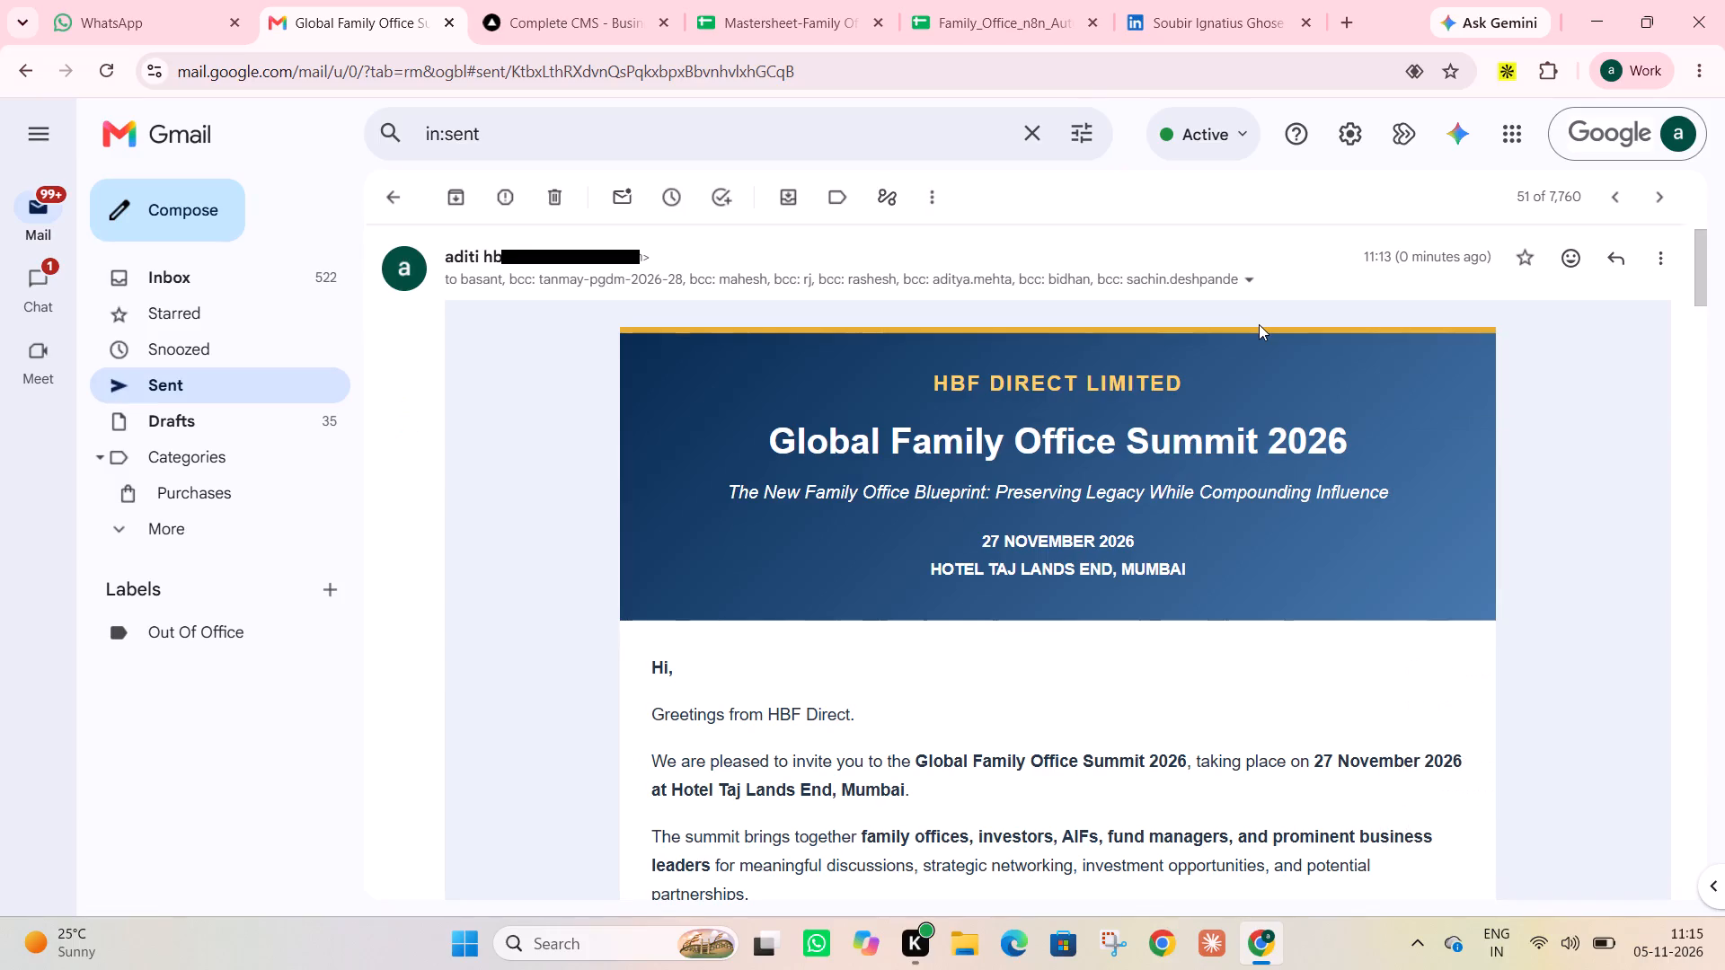
pyautogui.click(1654, 268)
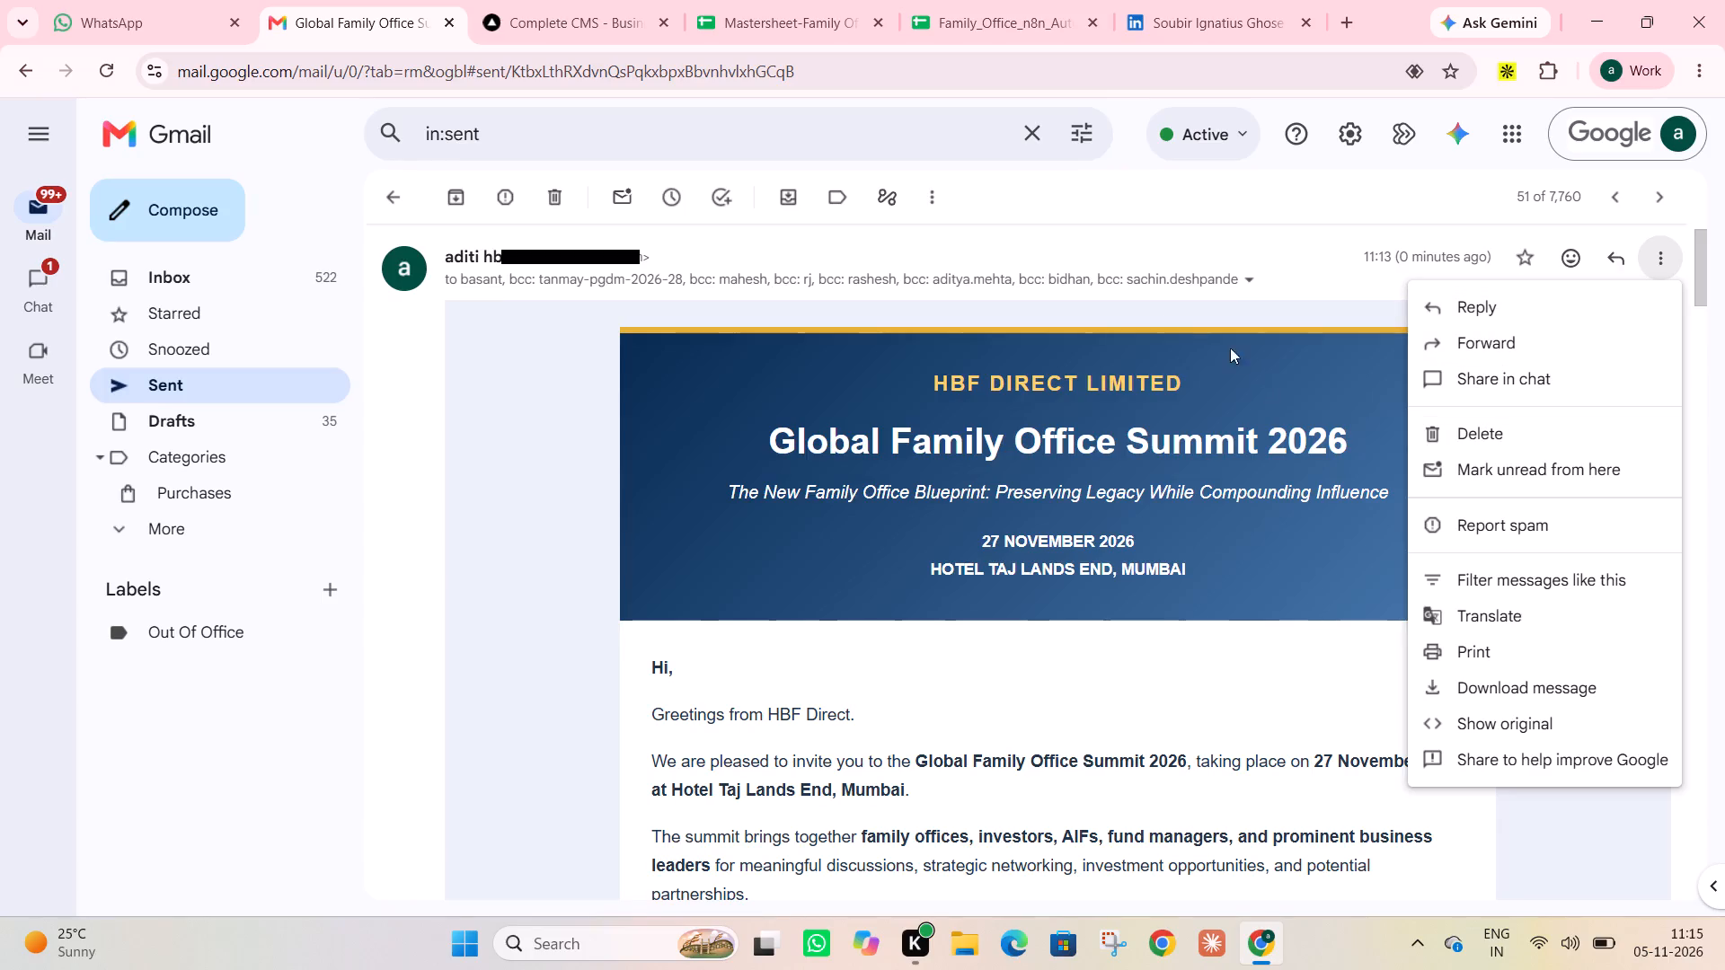
pyautogui.click(1133, 290)
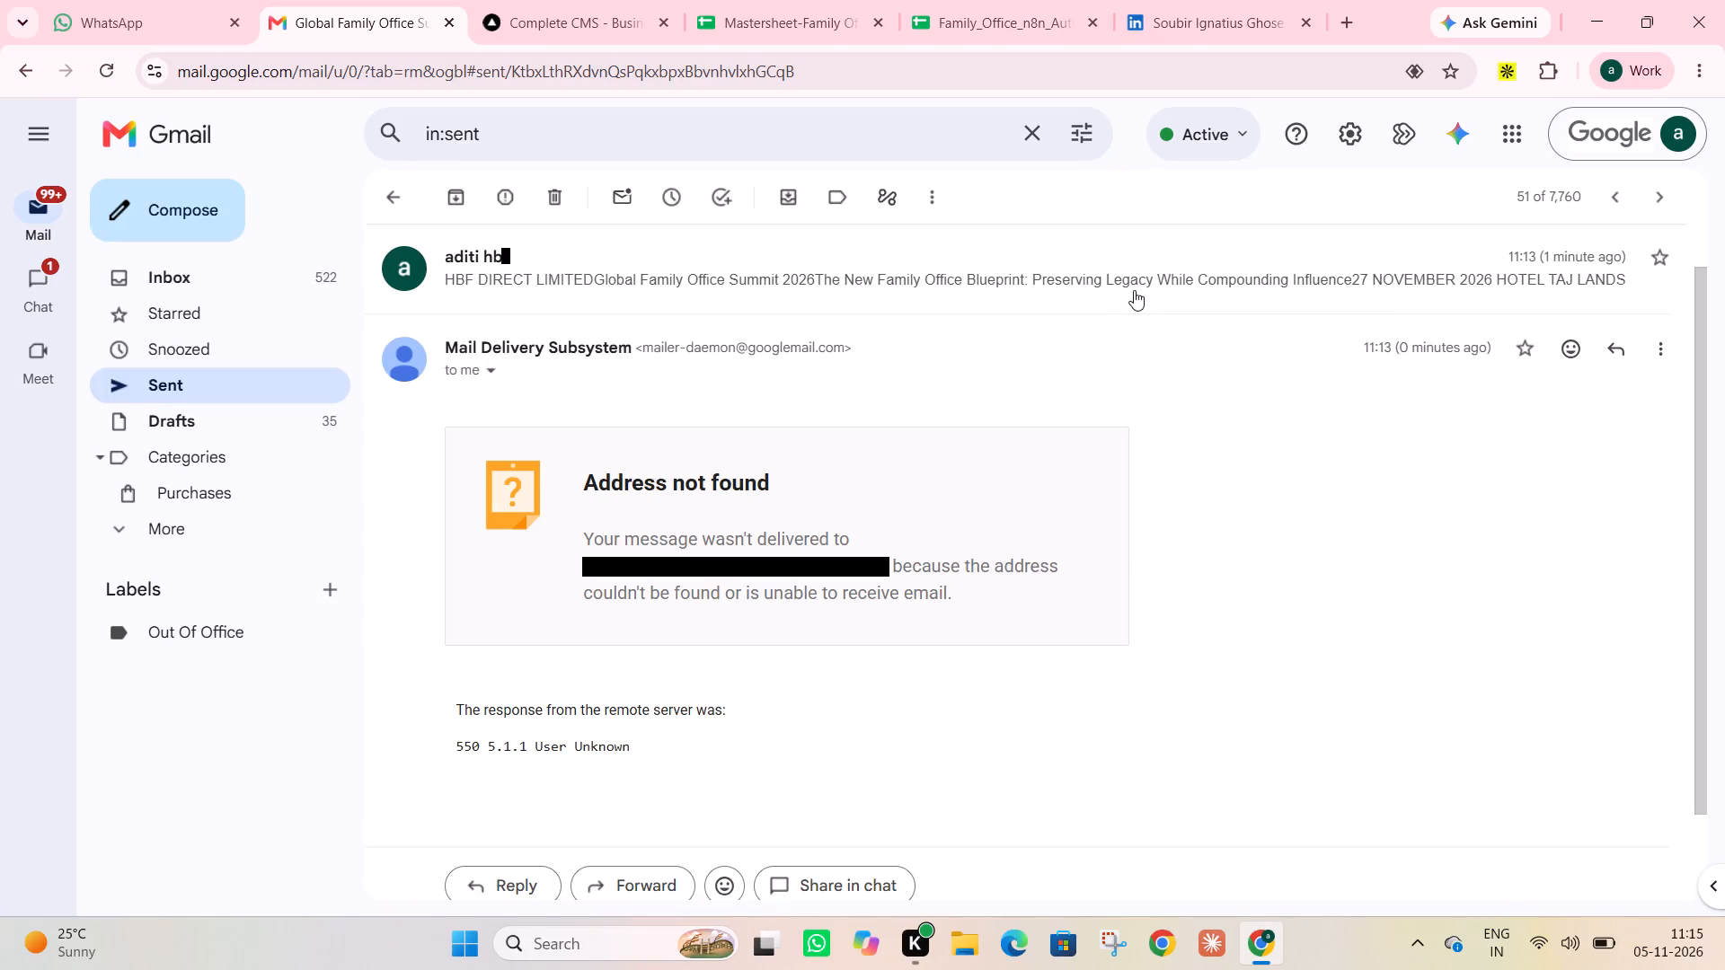
pyautogui.click(1134, 290)
pyautogui.click(1247, 278)
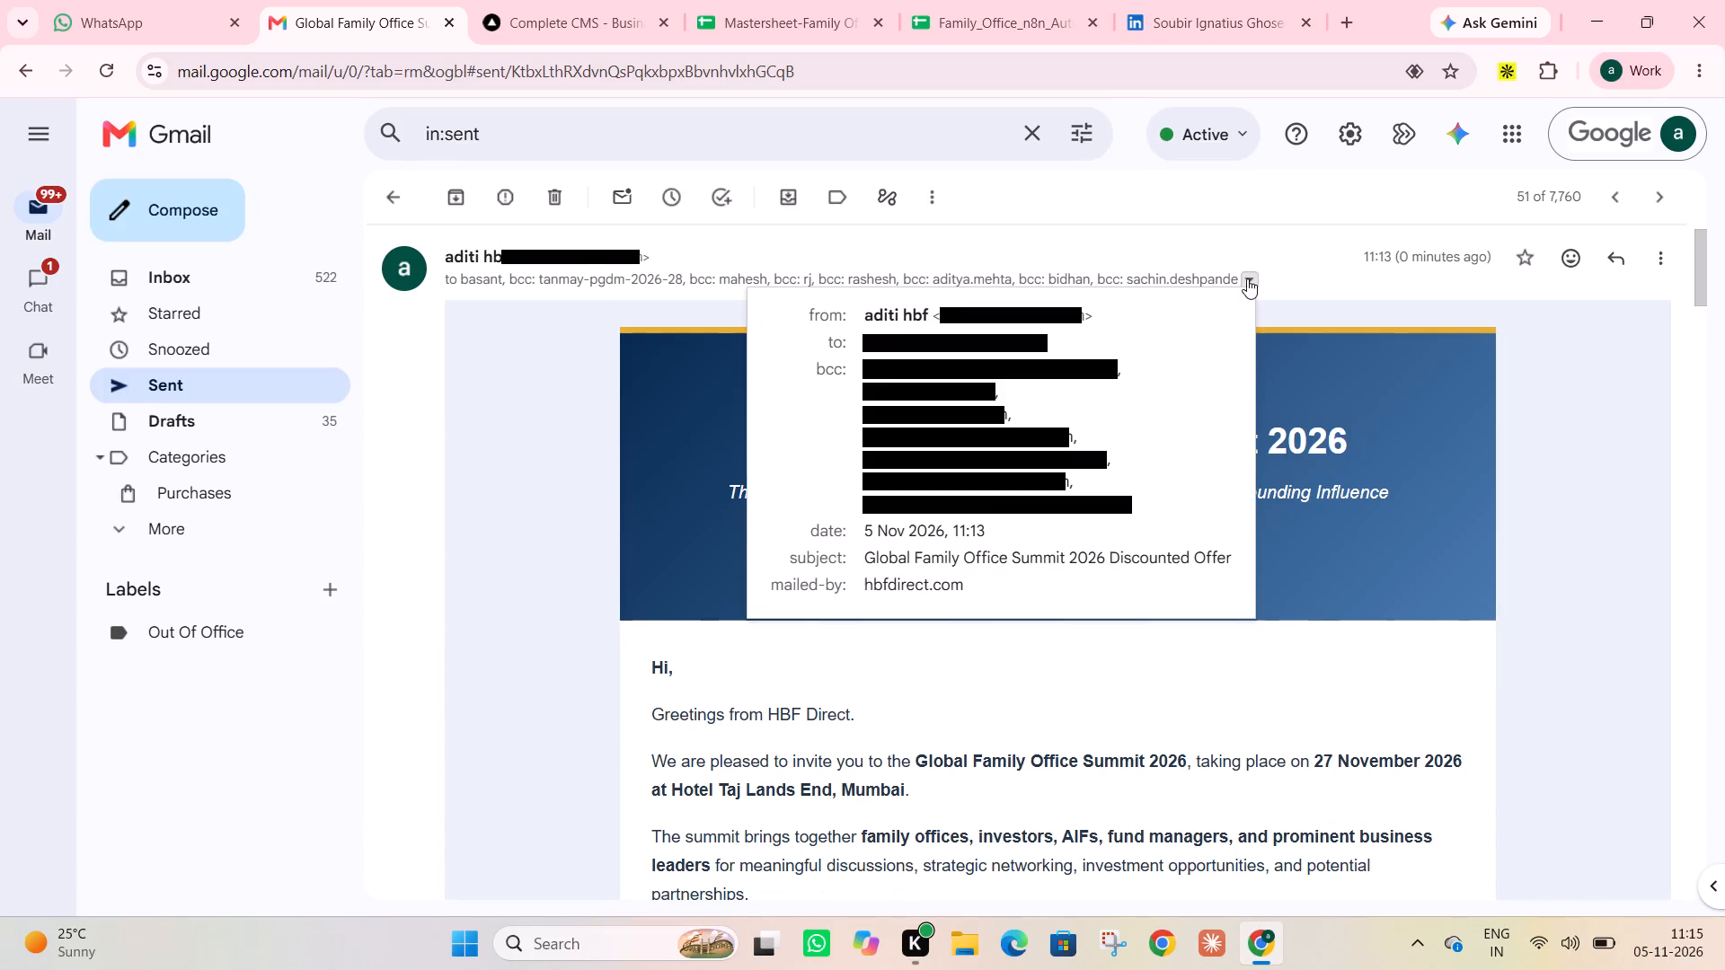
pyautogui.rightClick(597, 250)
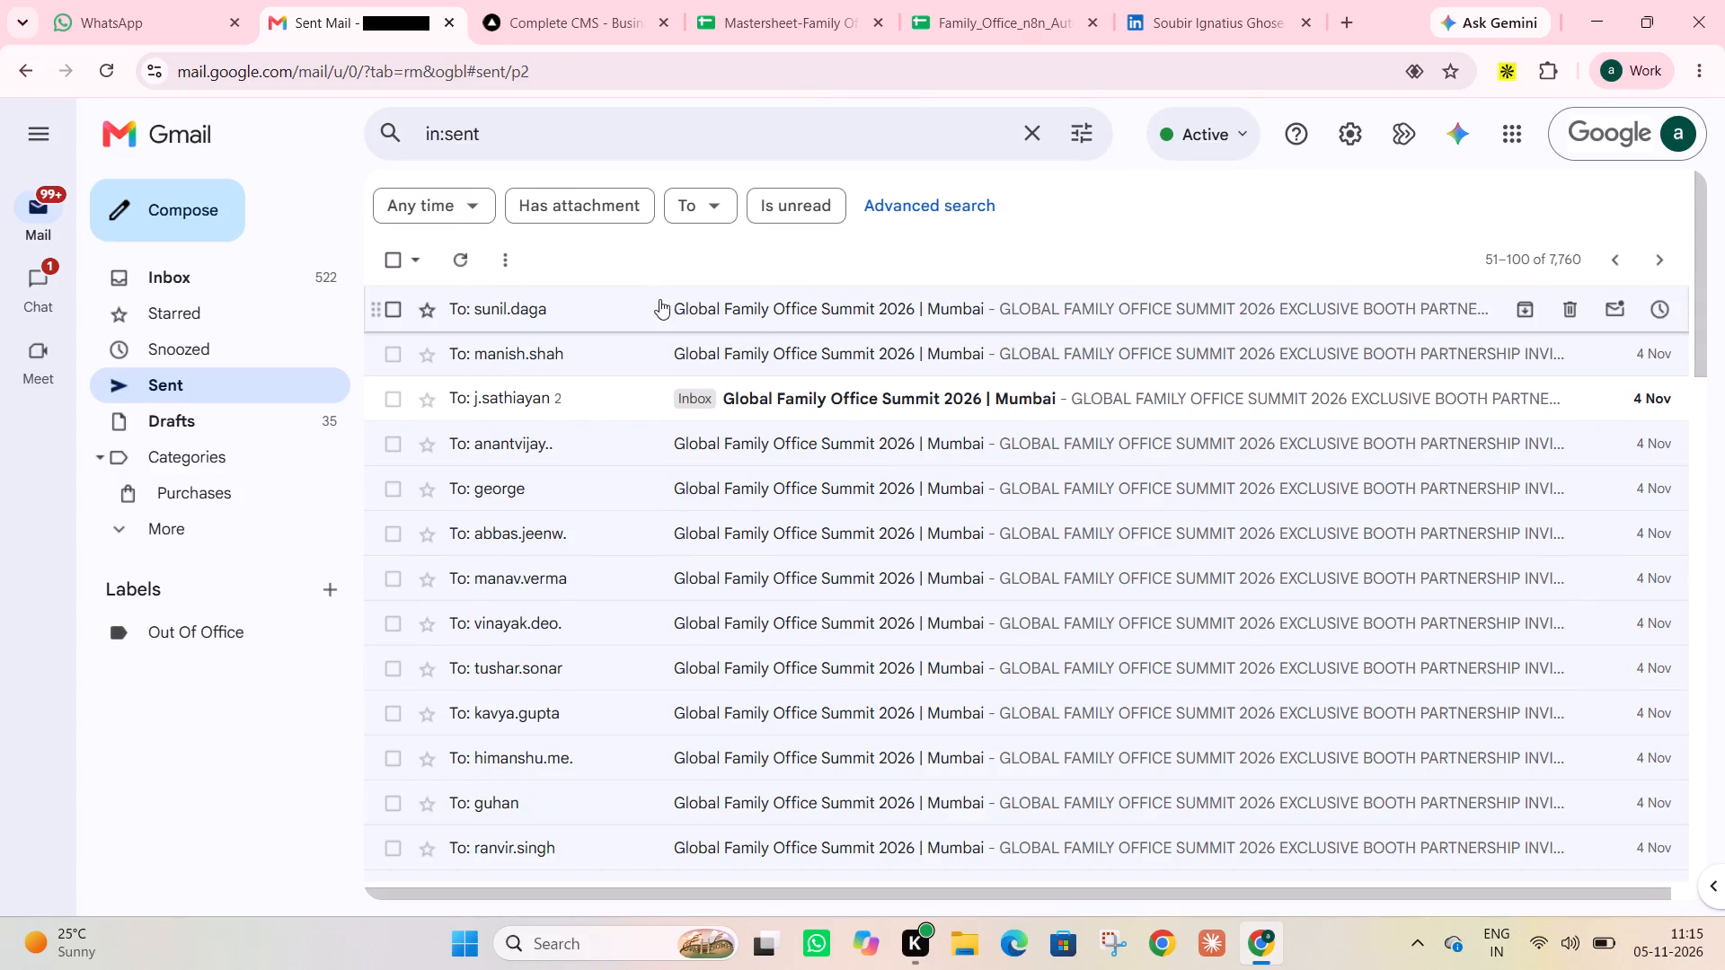
# Open the 4 Nov booth partnership invitation at the top of the sent list and look through it to its signature.
pyautogui.click(851, 314)
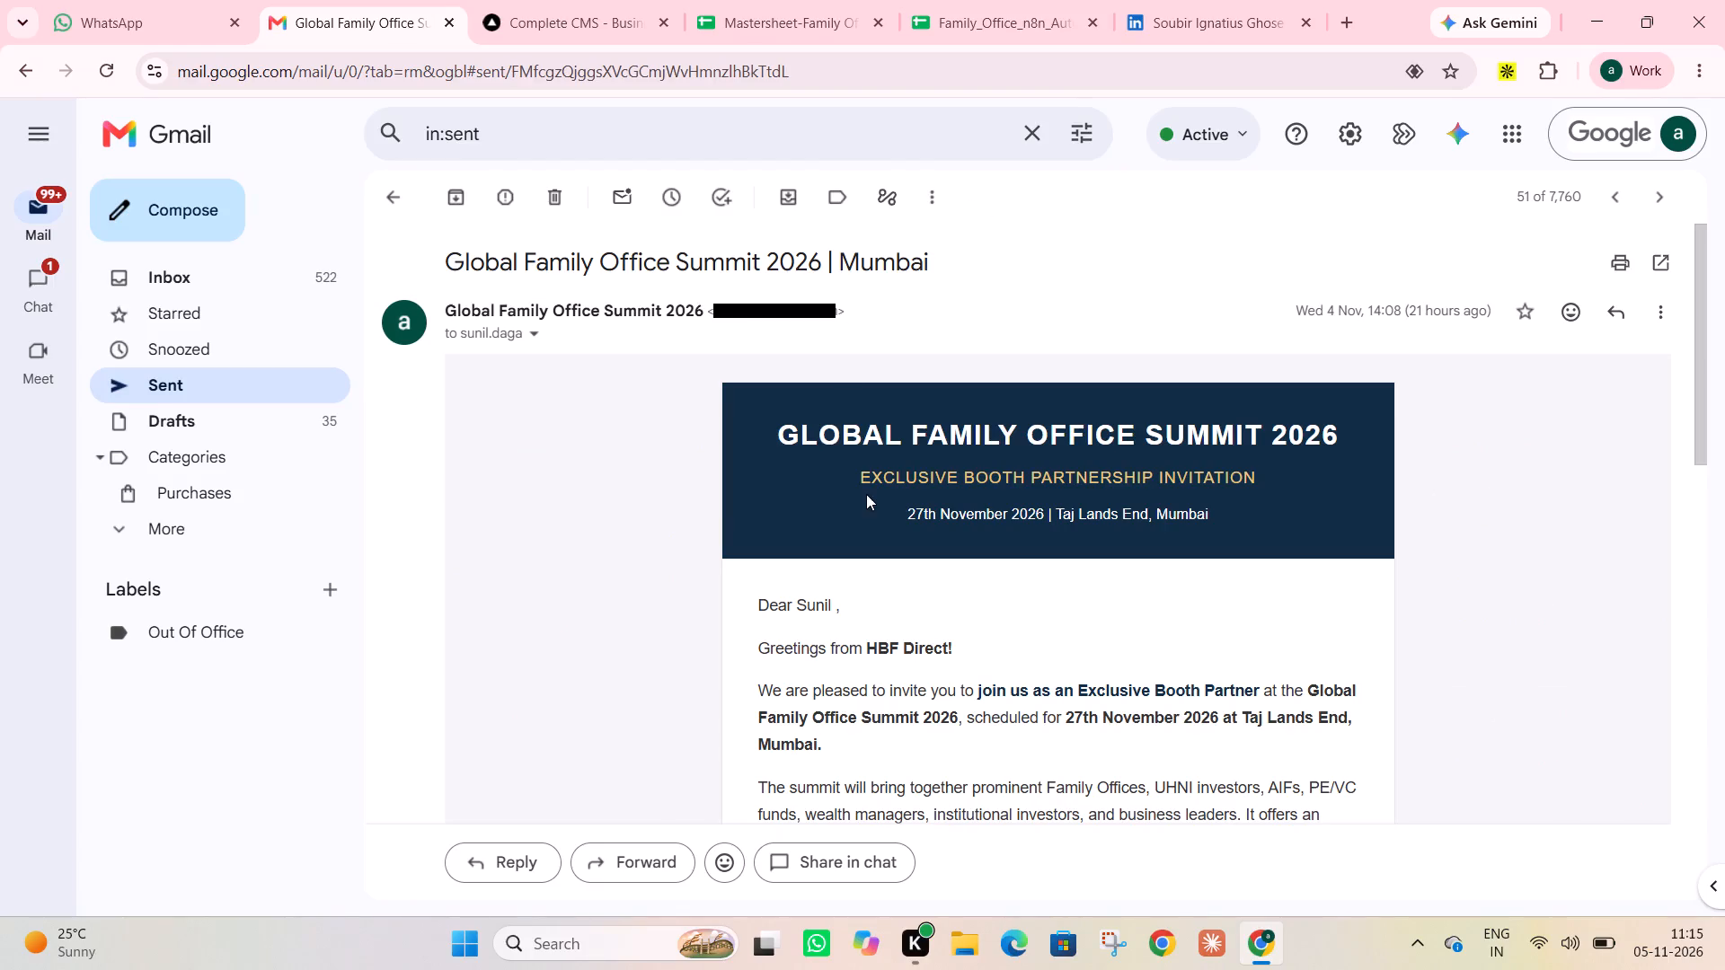
pyautogui.scroll(-9, 866, 494)
pyautogui.scroll(2, 866, 494)
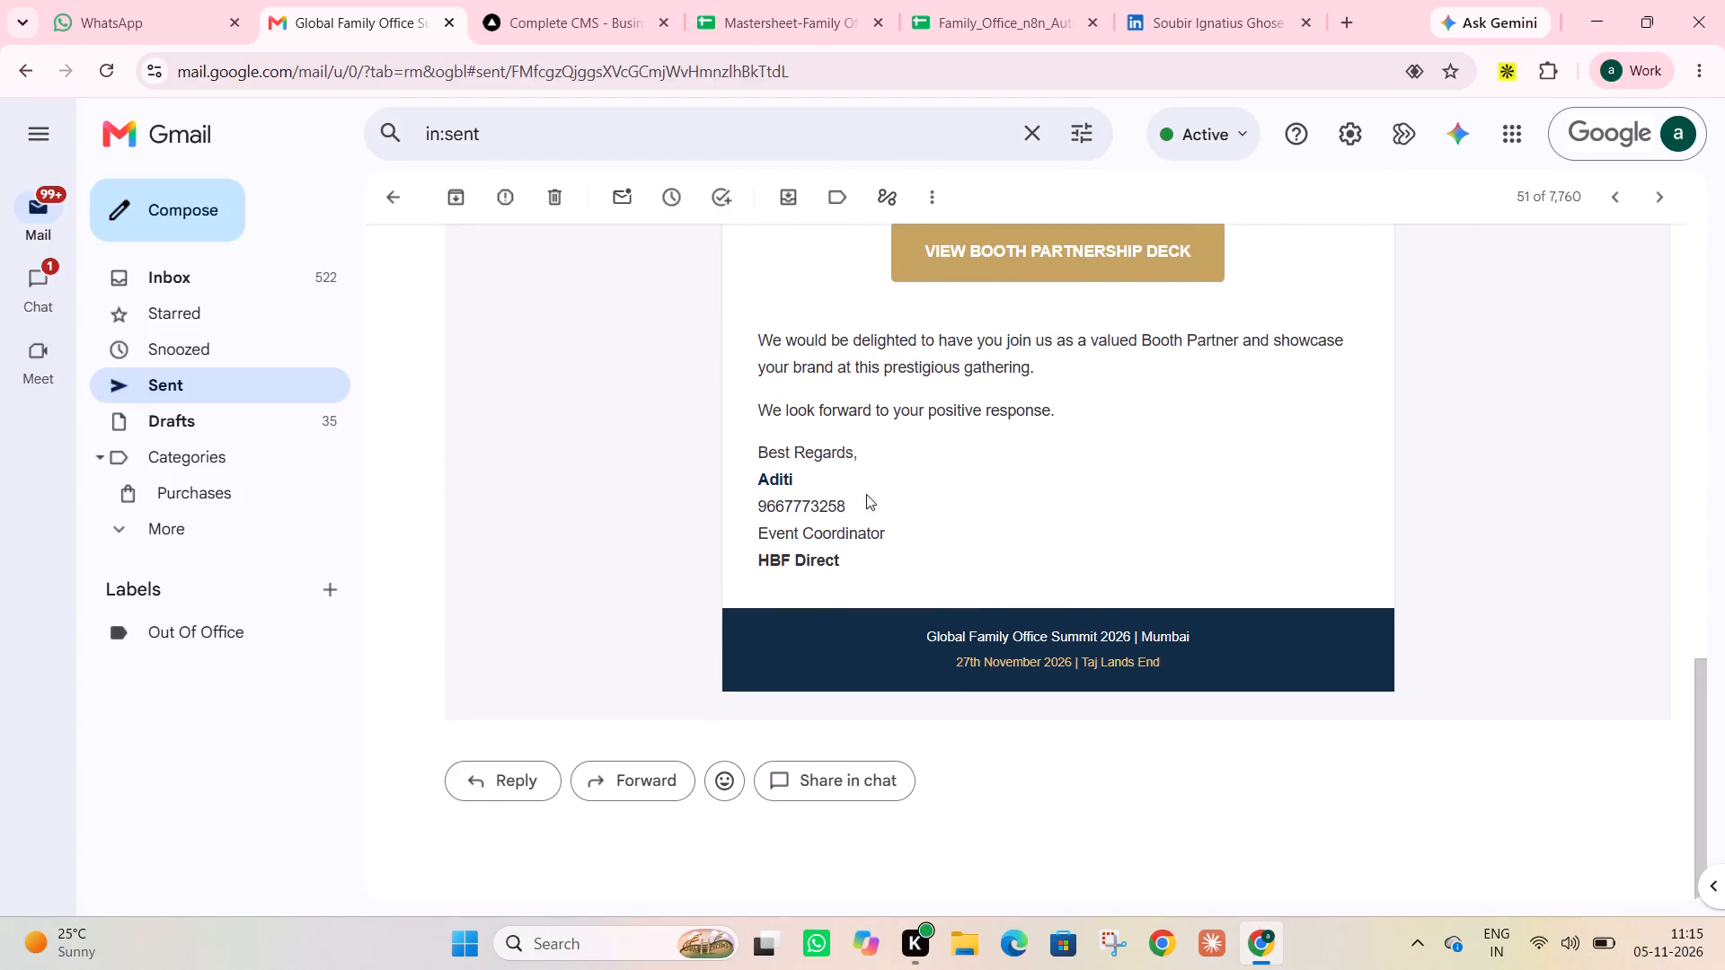
pyautogui.scroll(2, 866, 494)
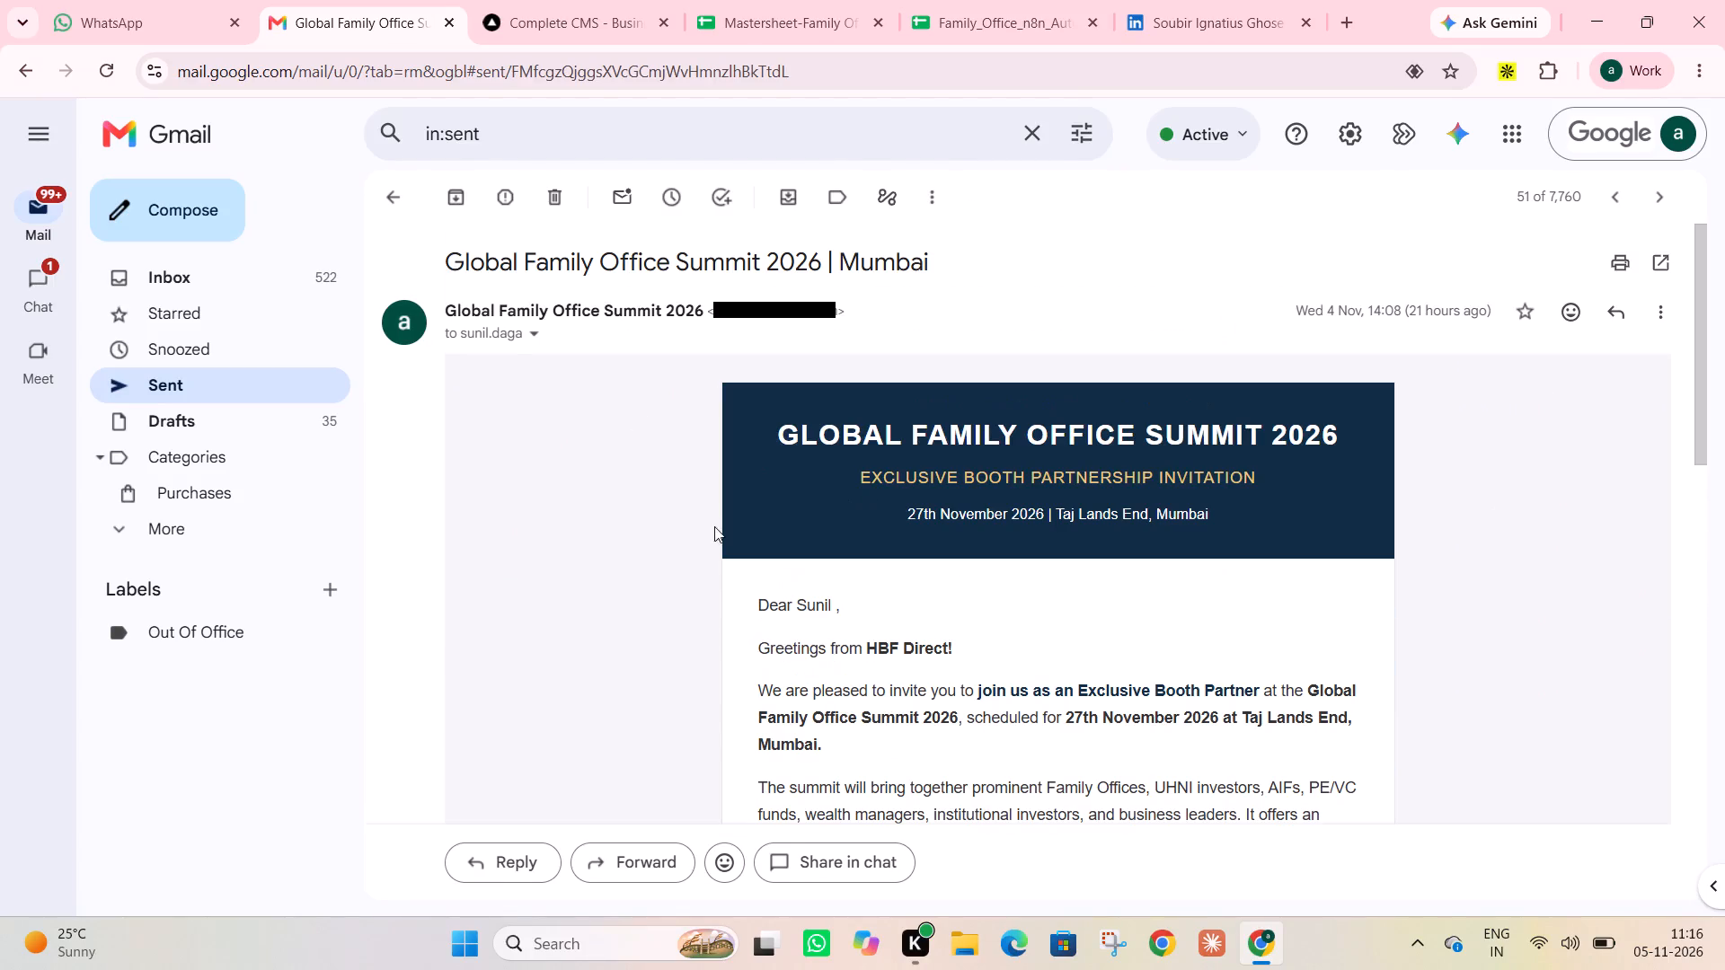
# Return to the sent mail list, reopen the discounted offer email and go back to its recipient line.
pyautogui.click(408, 207)
pyautogui.scroll(5, 600, 428)
pyautogui.click(501, 319)
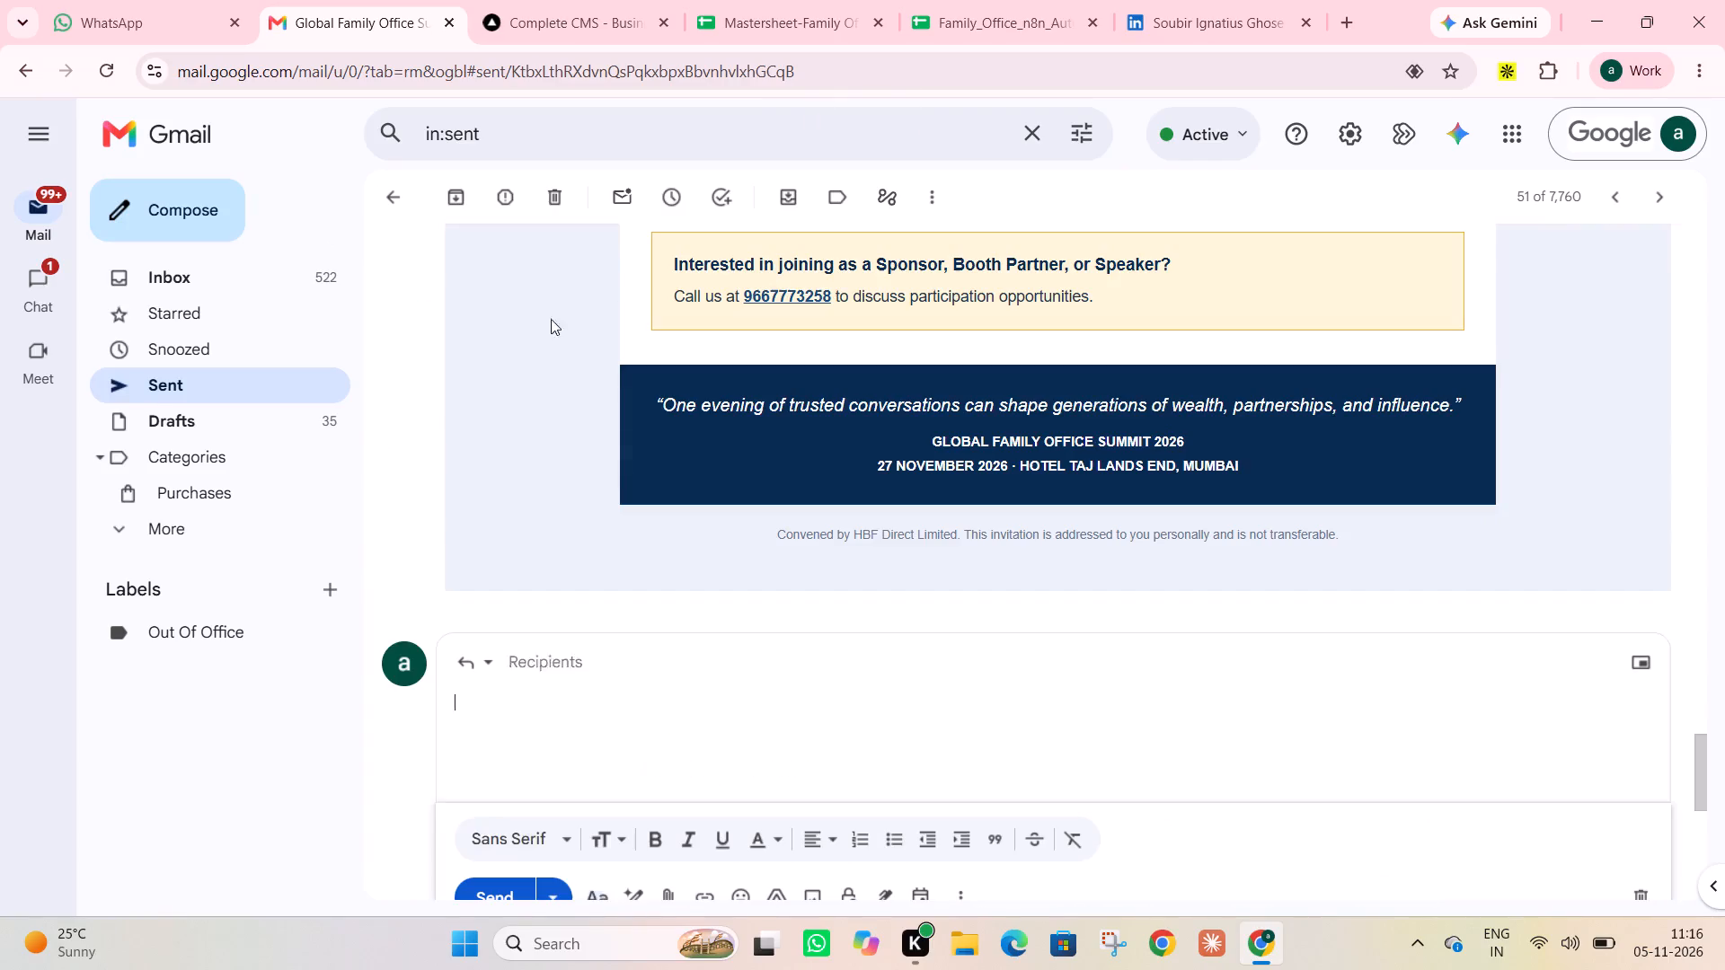
pyautogui.scroll(15, 1163, 340)
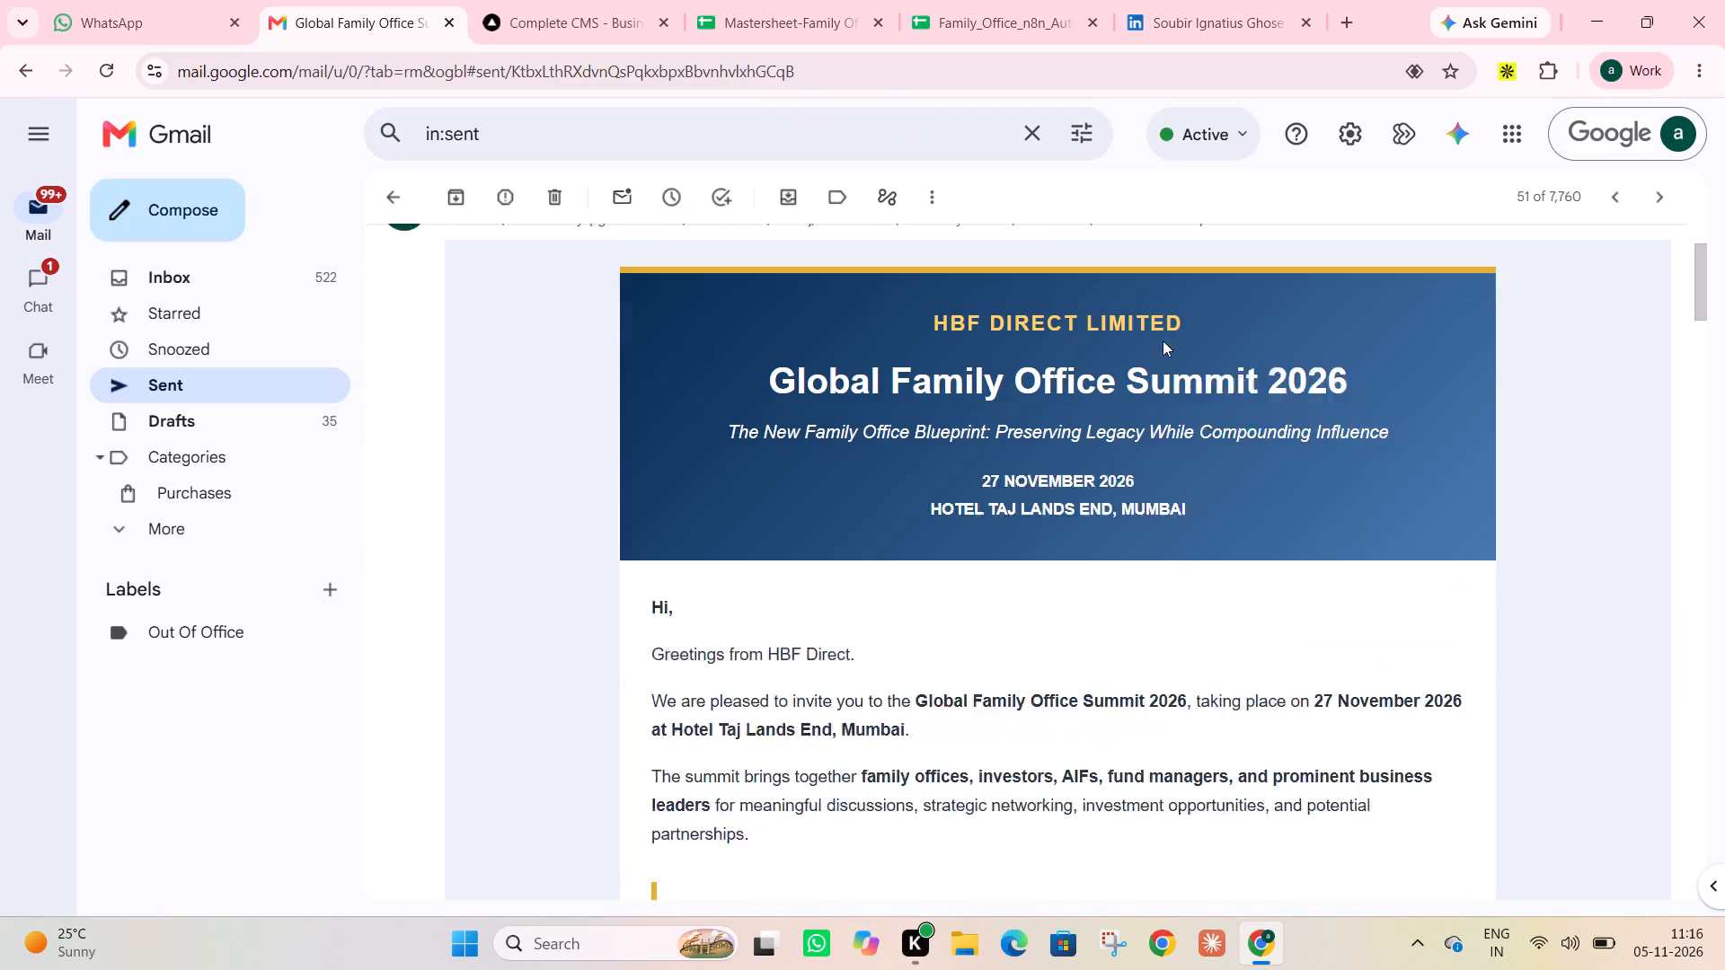
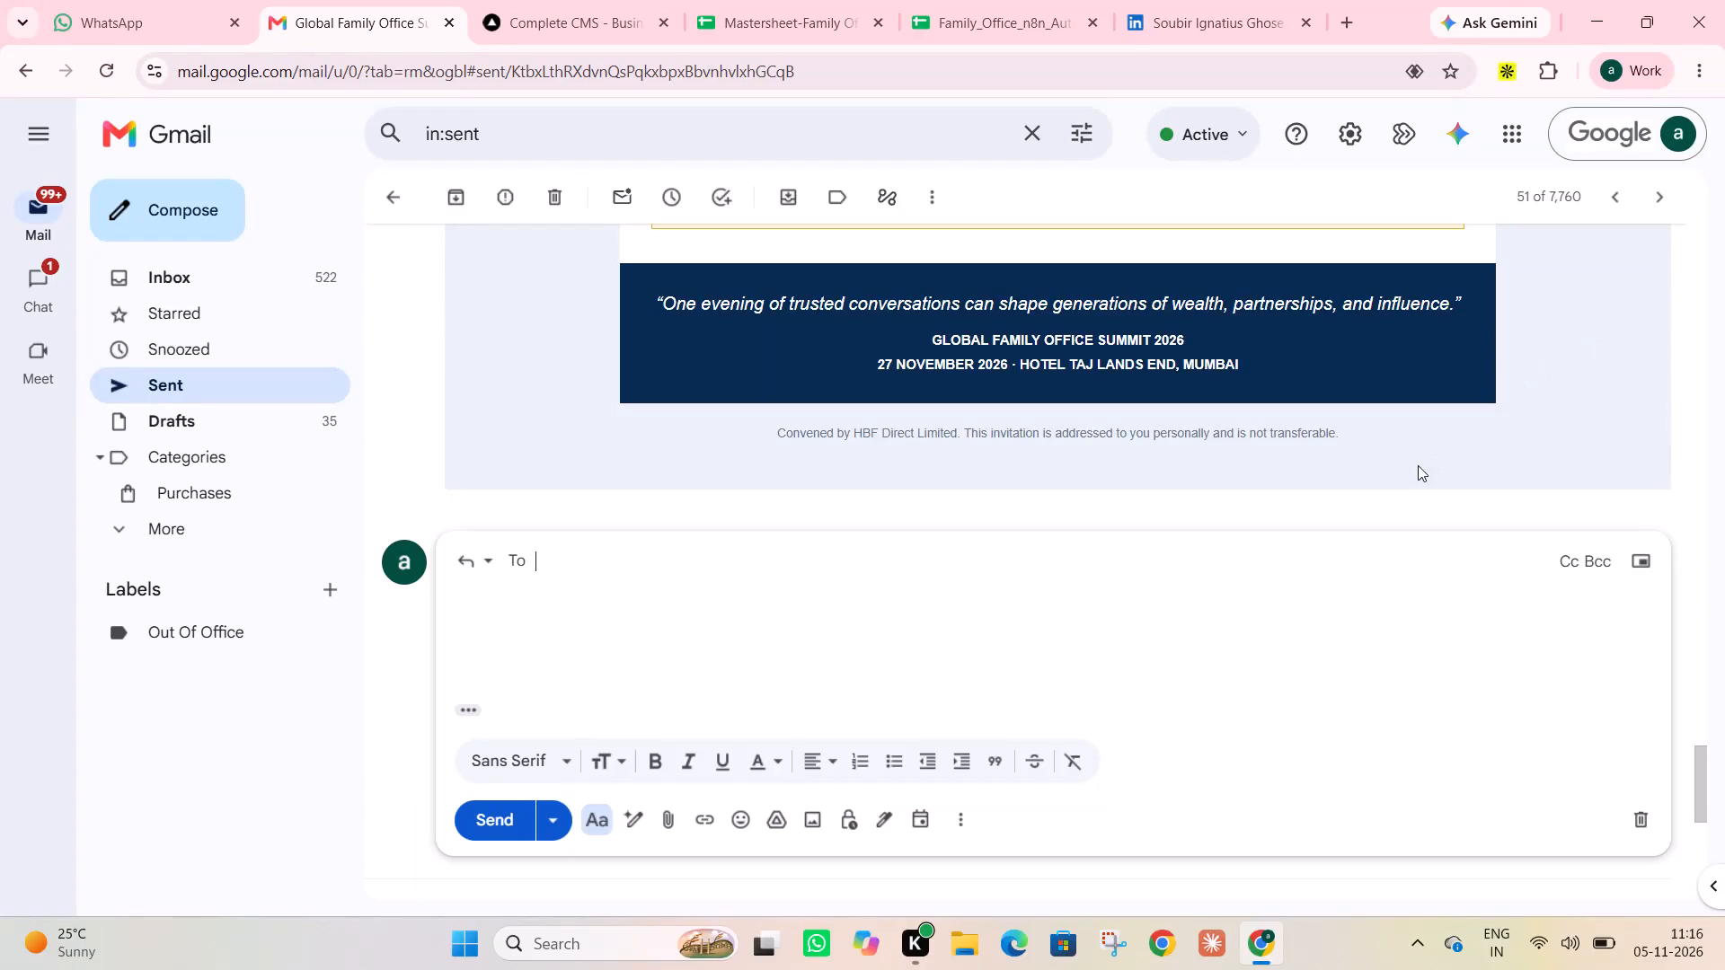
# Choose Reply again for the sent Global Family Office Summit 2026 discounted offer message.
pyautogui.scroll(17, 1418, 465)
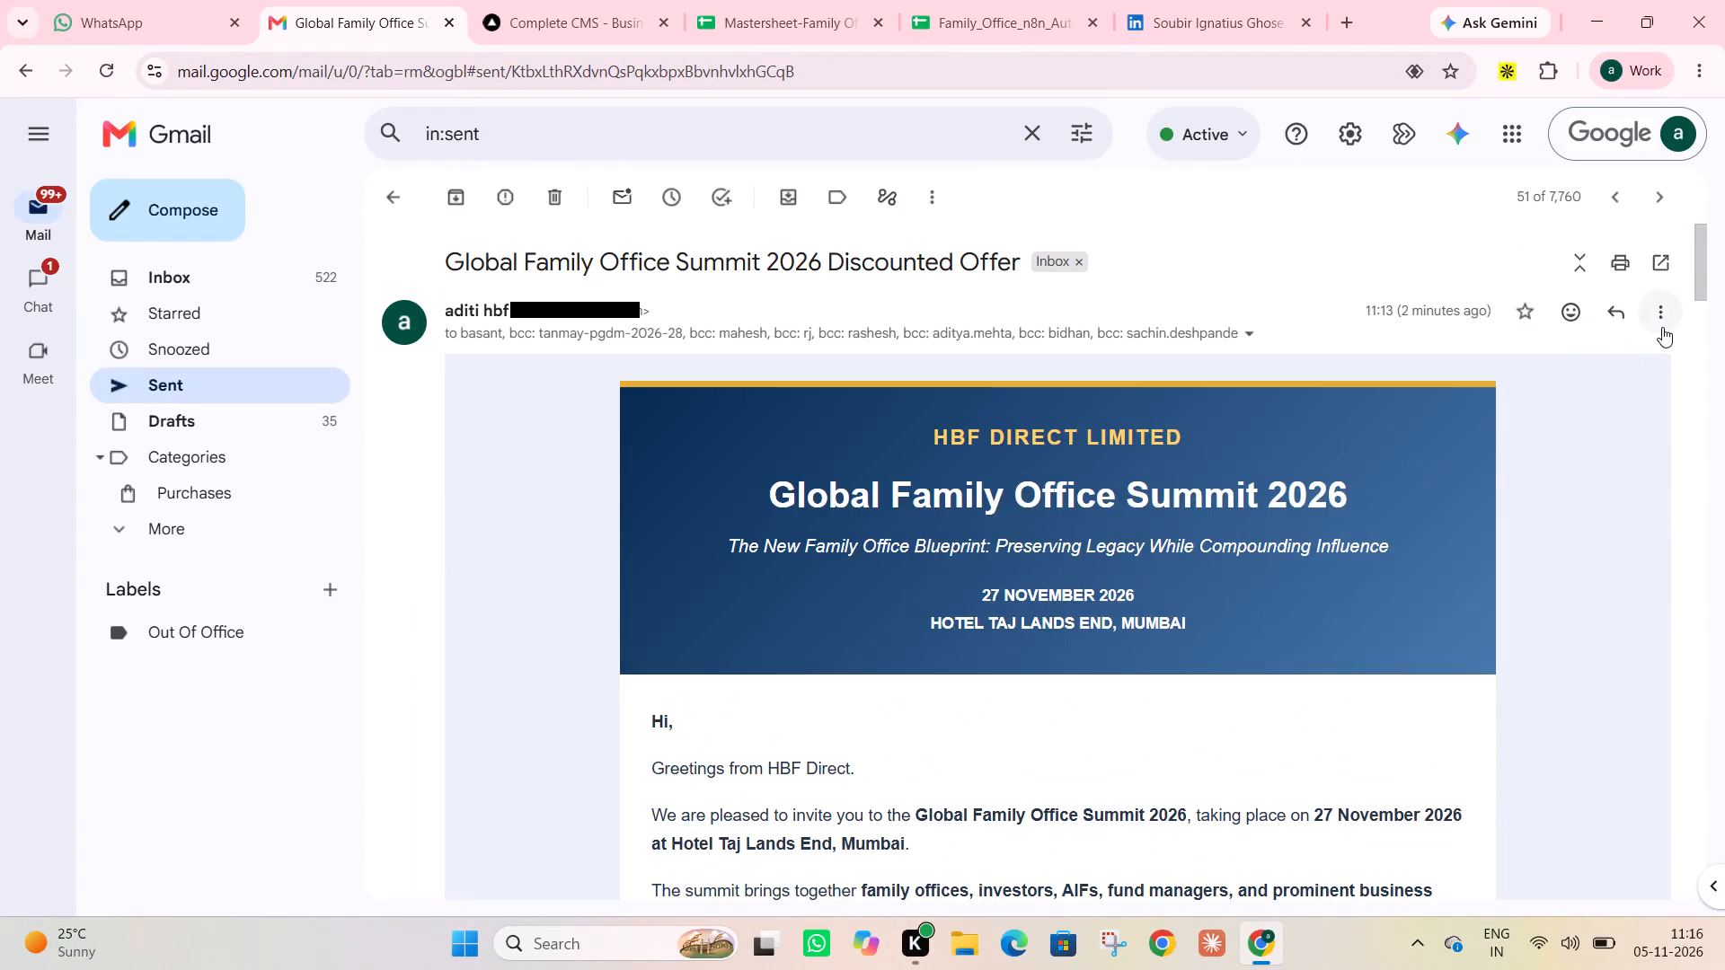
pyautogui.click(1662, 327)
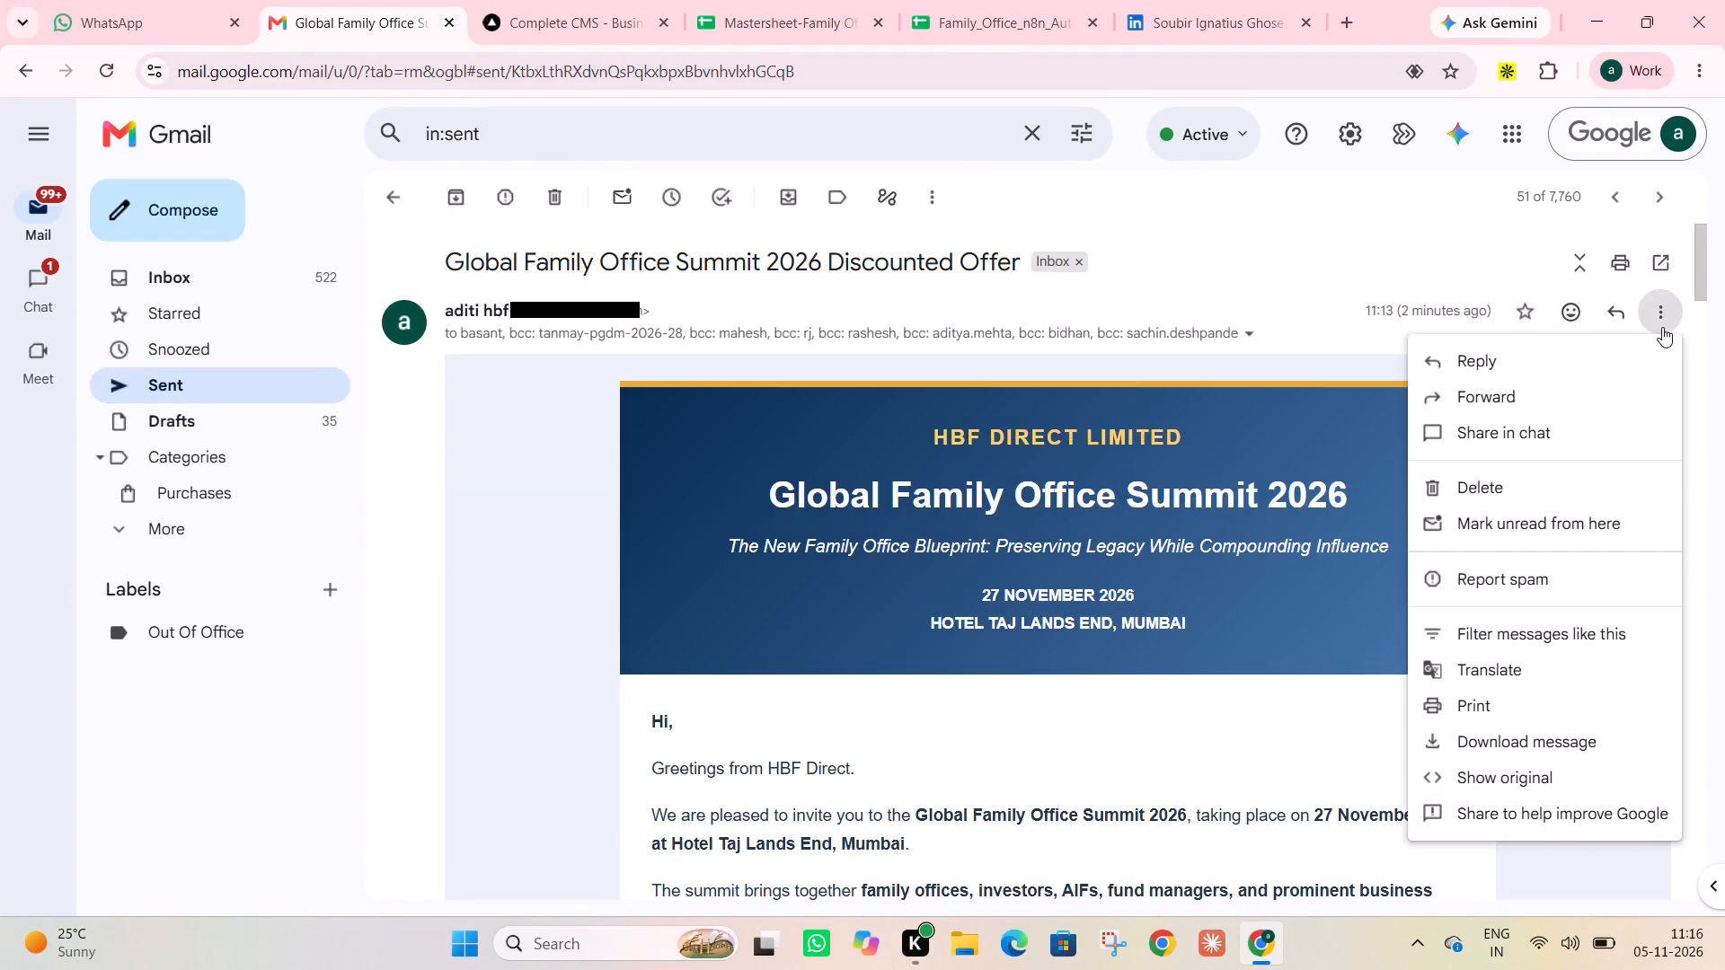
pyautogui.click(1587, 361)
# Recheck the sent offer message's Bcc recipient line and return to the empty body of the reply draft.
pyautogui.scroll(14, 1264, 411)
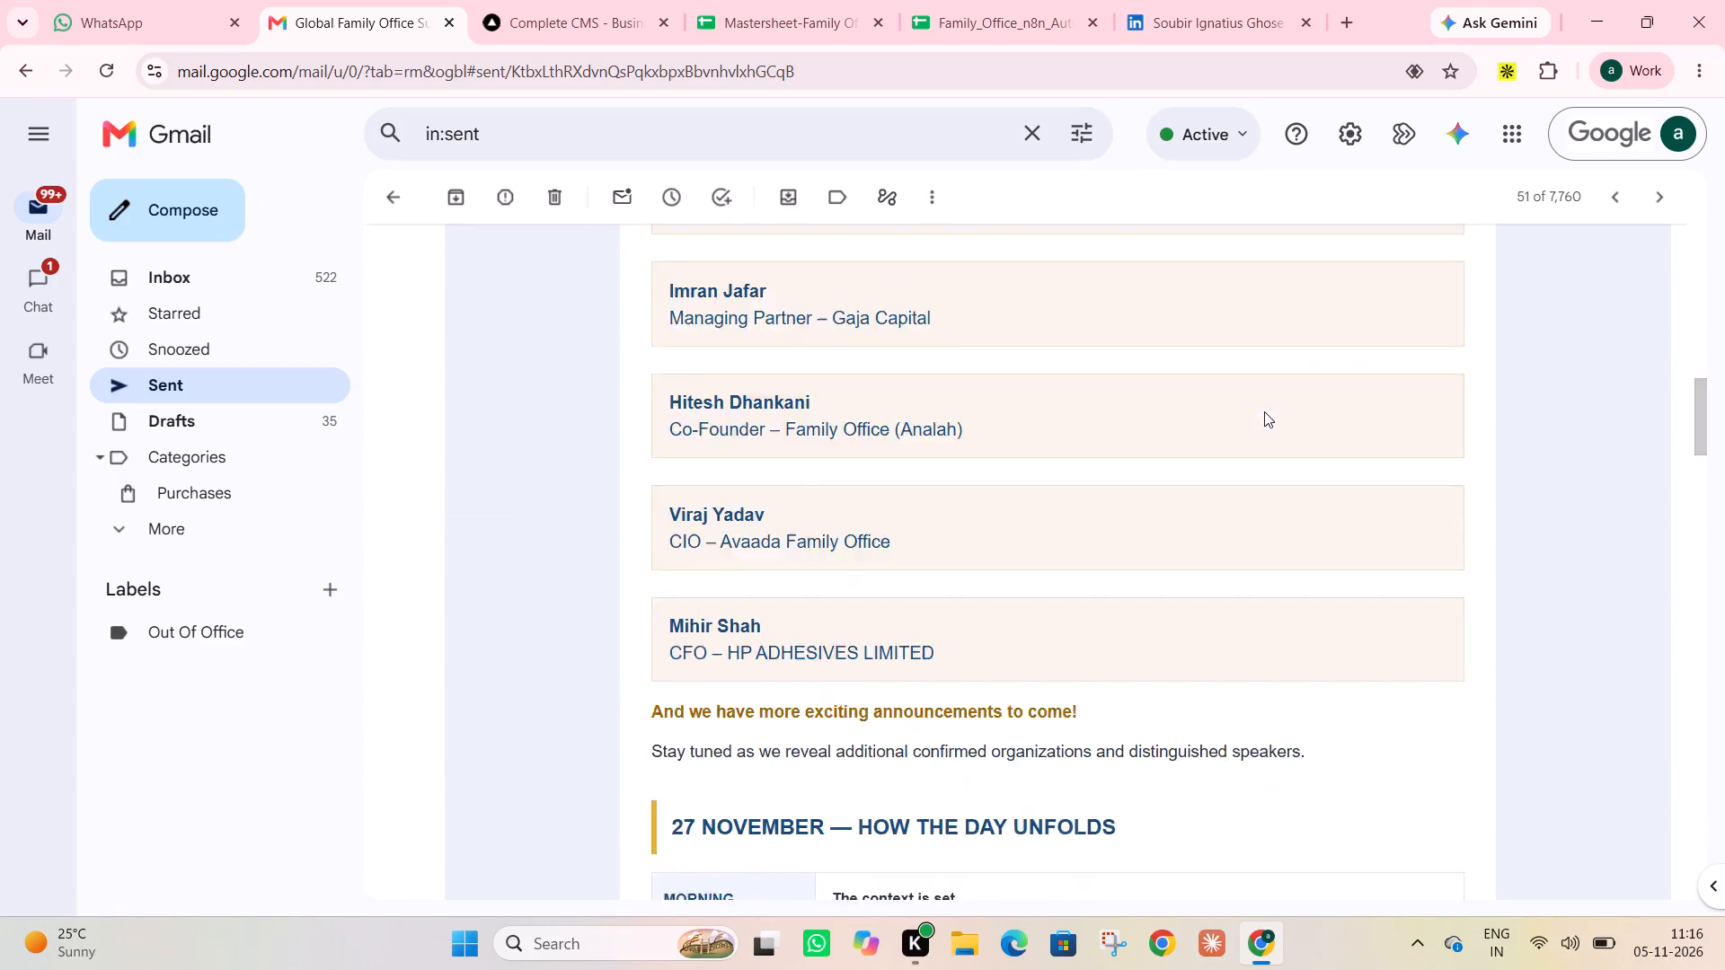
pyautogui.scroll(9, 1264, 411)
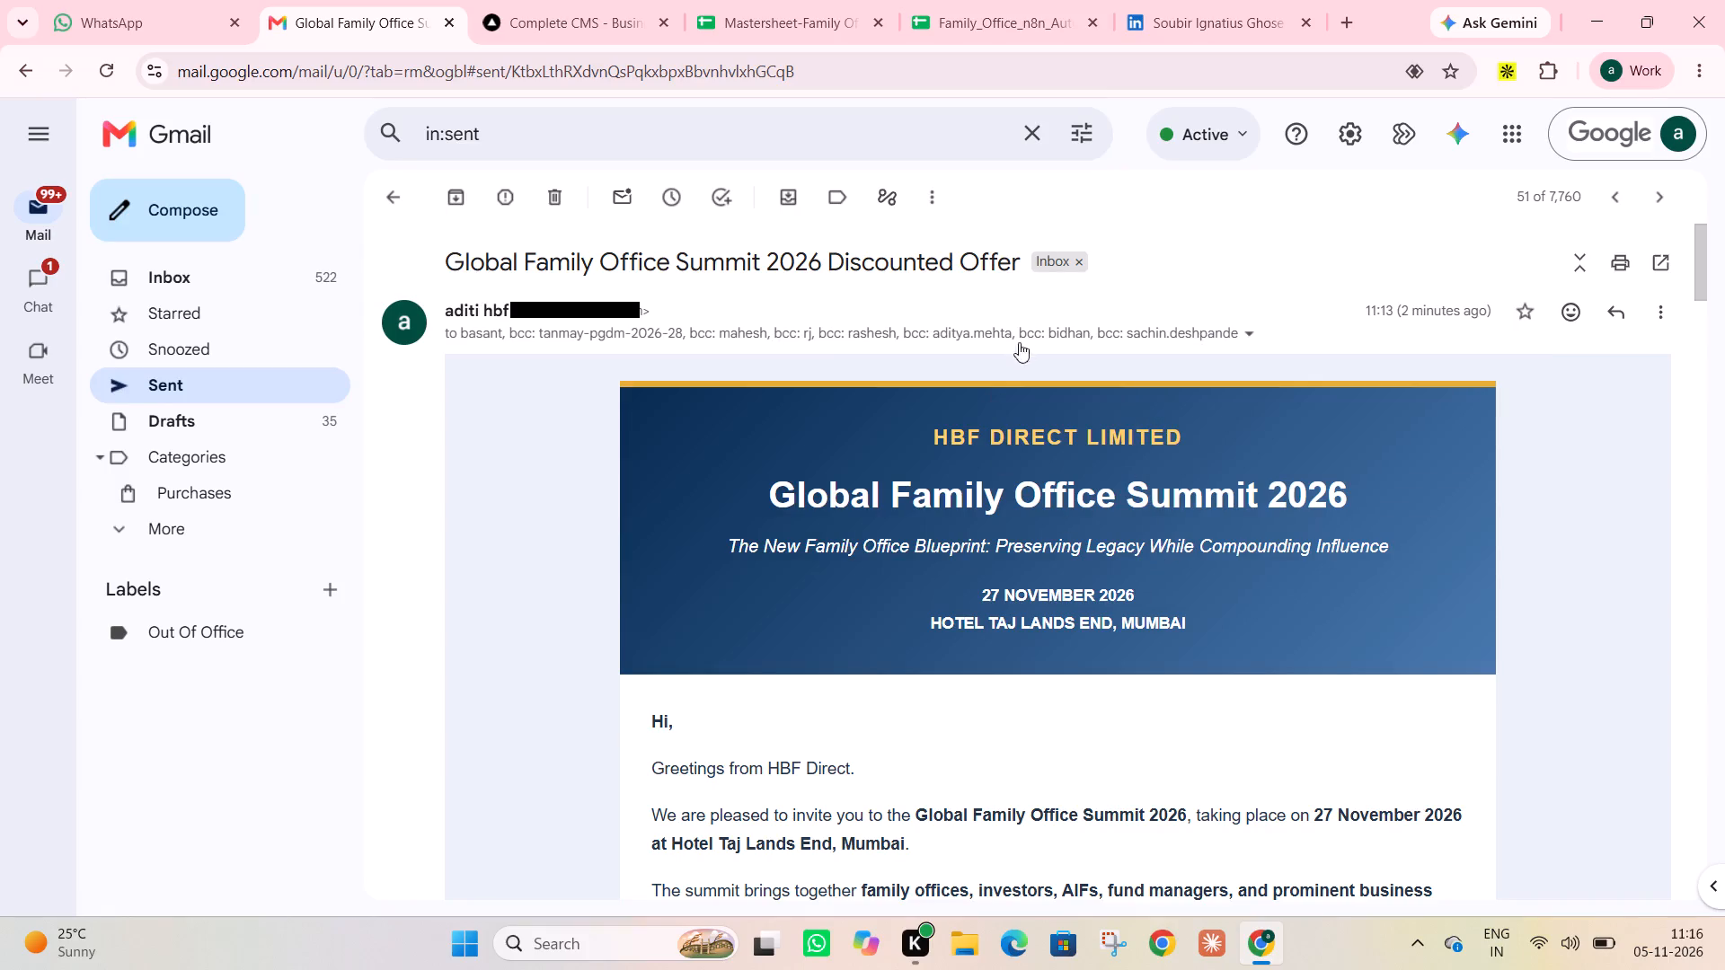
pyautogui.scroll(-11, 986, 477)
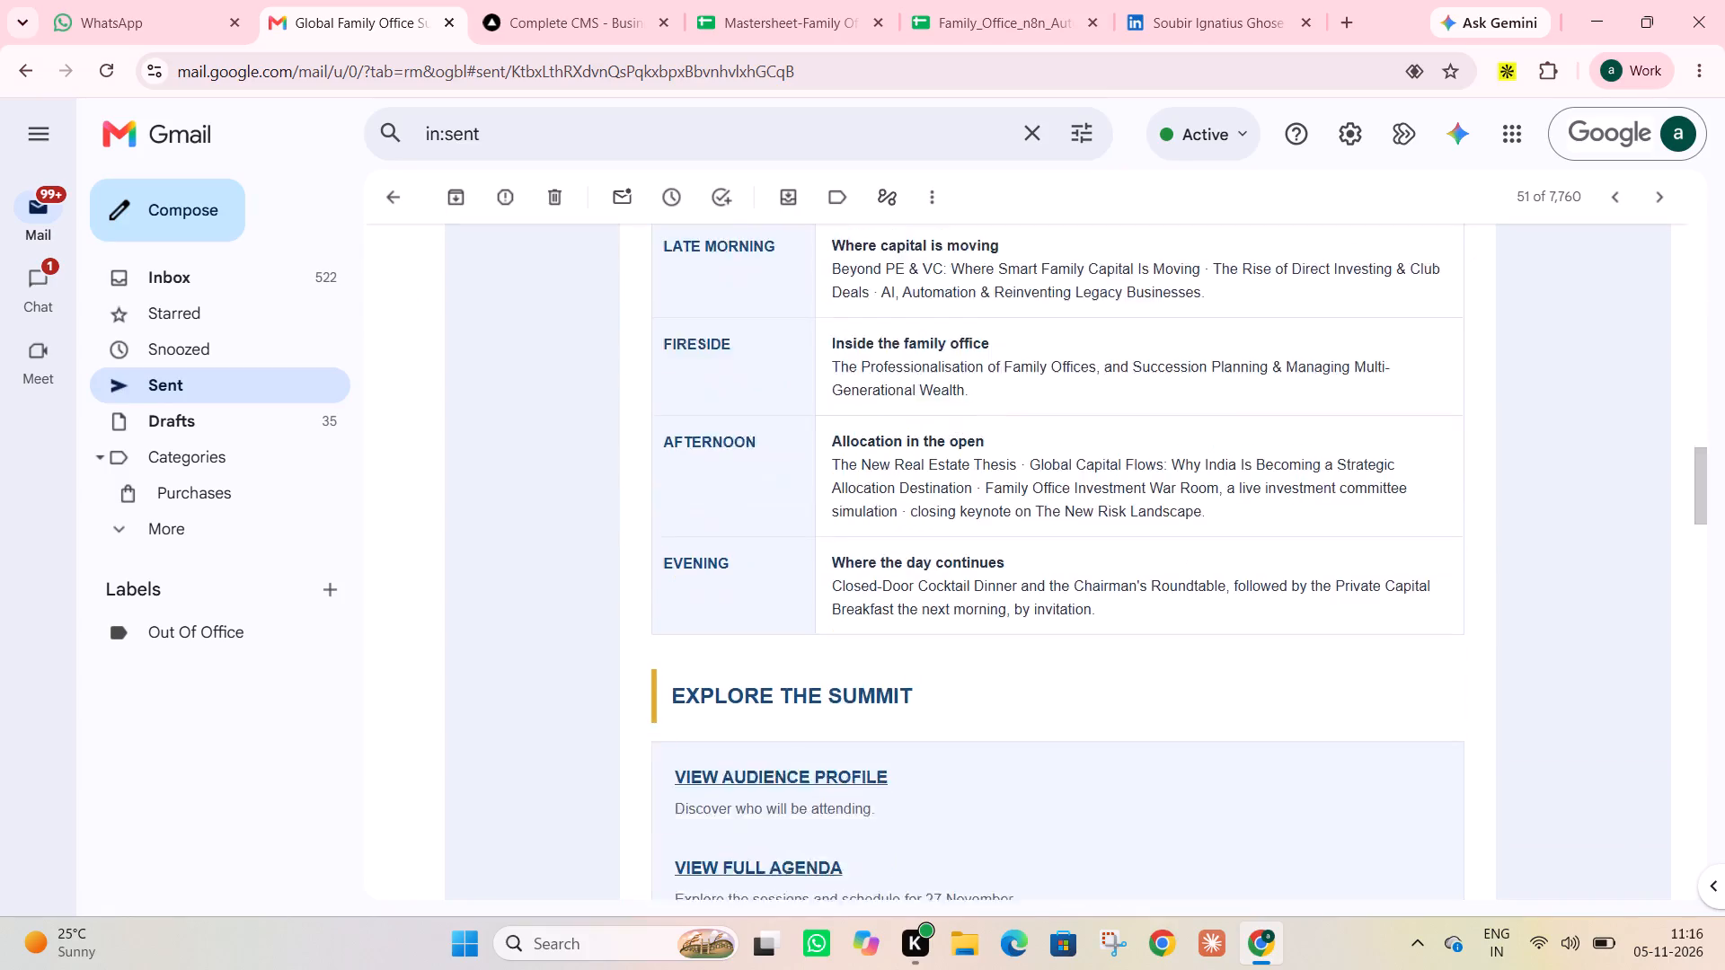
pyautogui.scroll(-4, 986, 477)
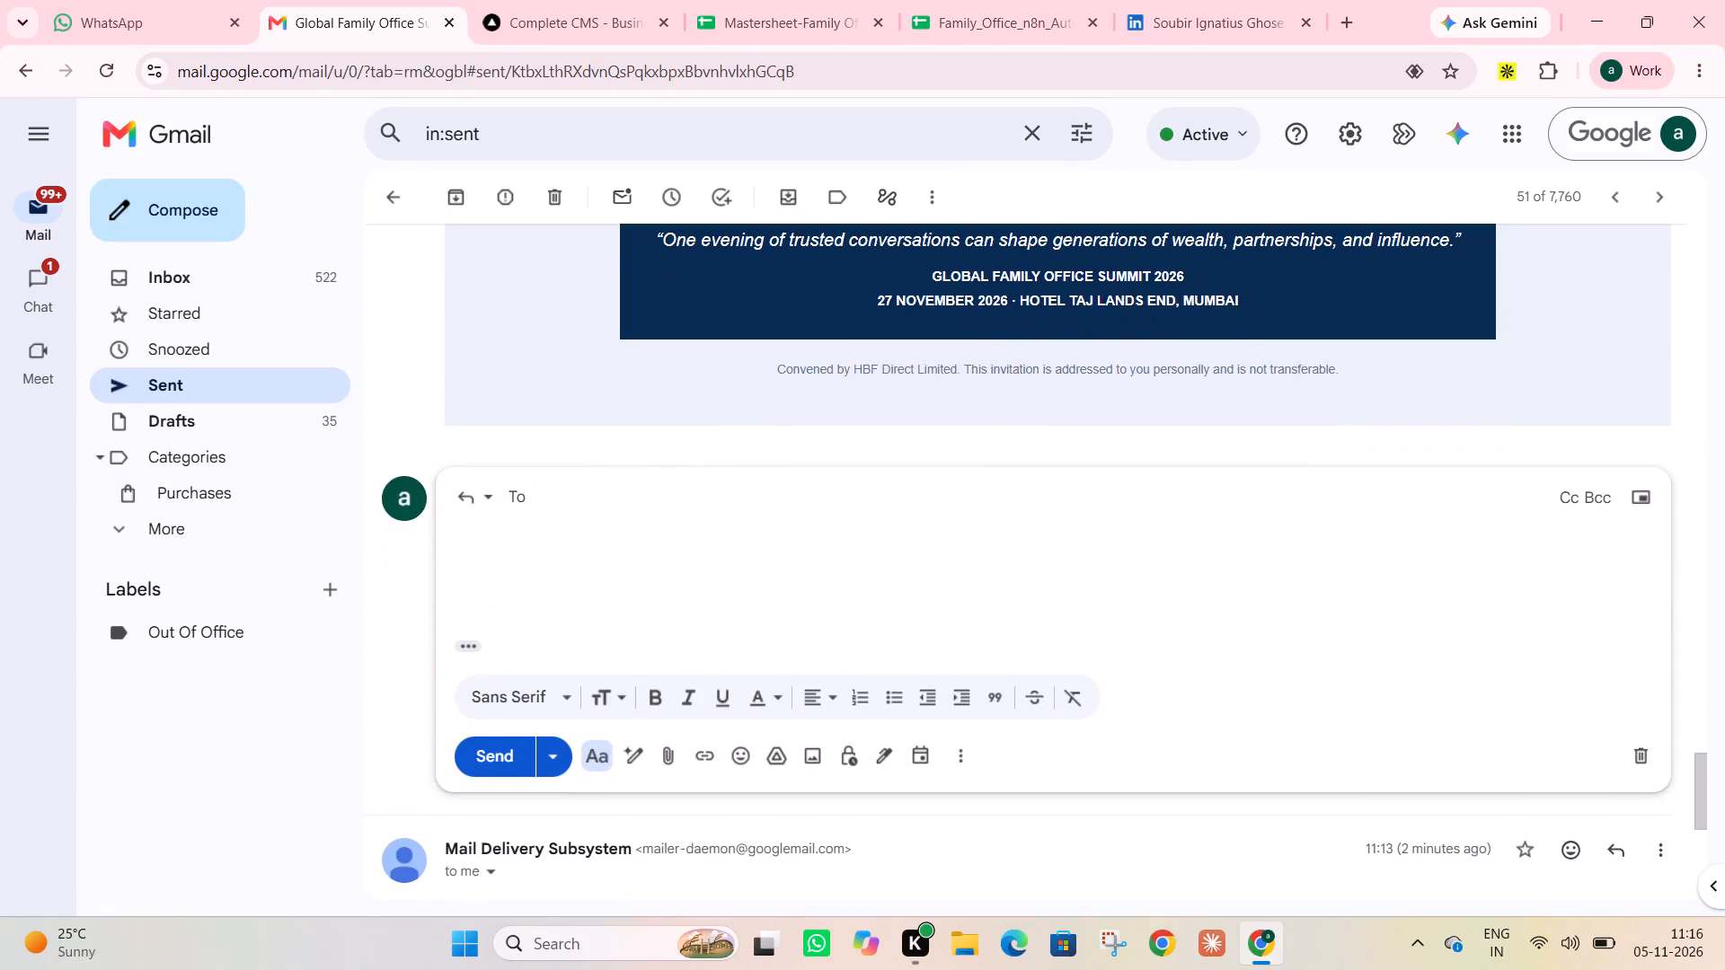
pyautogui.click(456, 500)
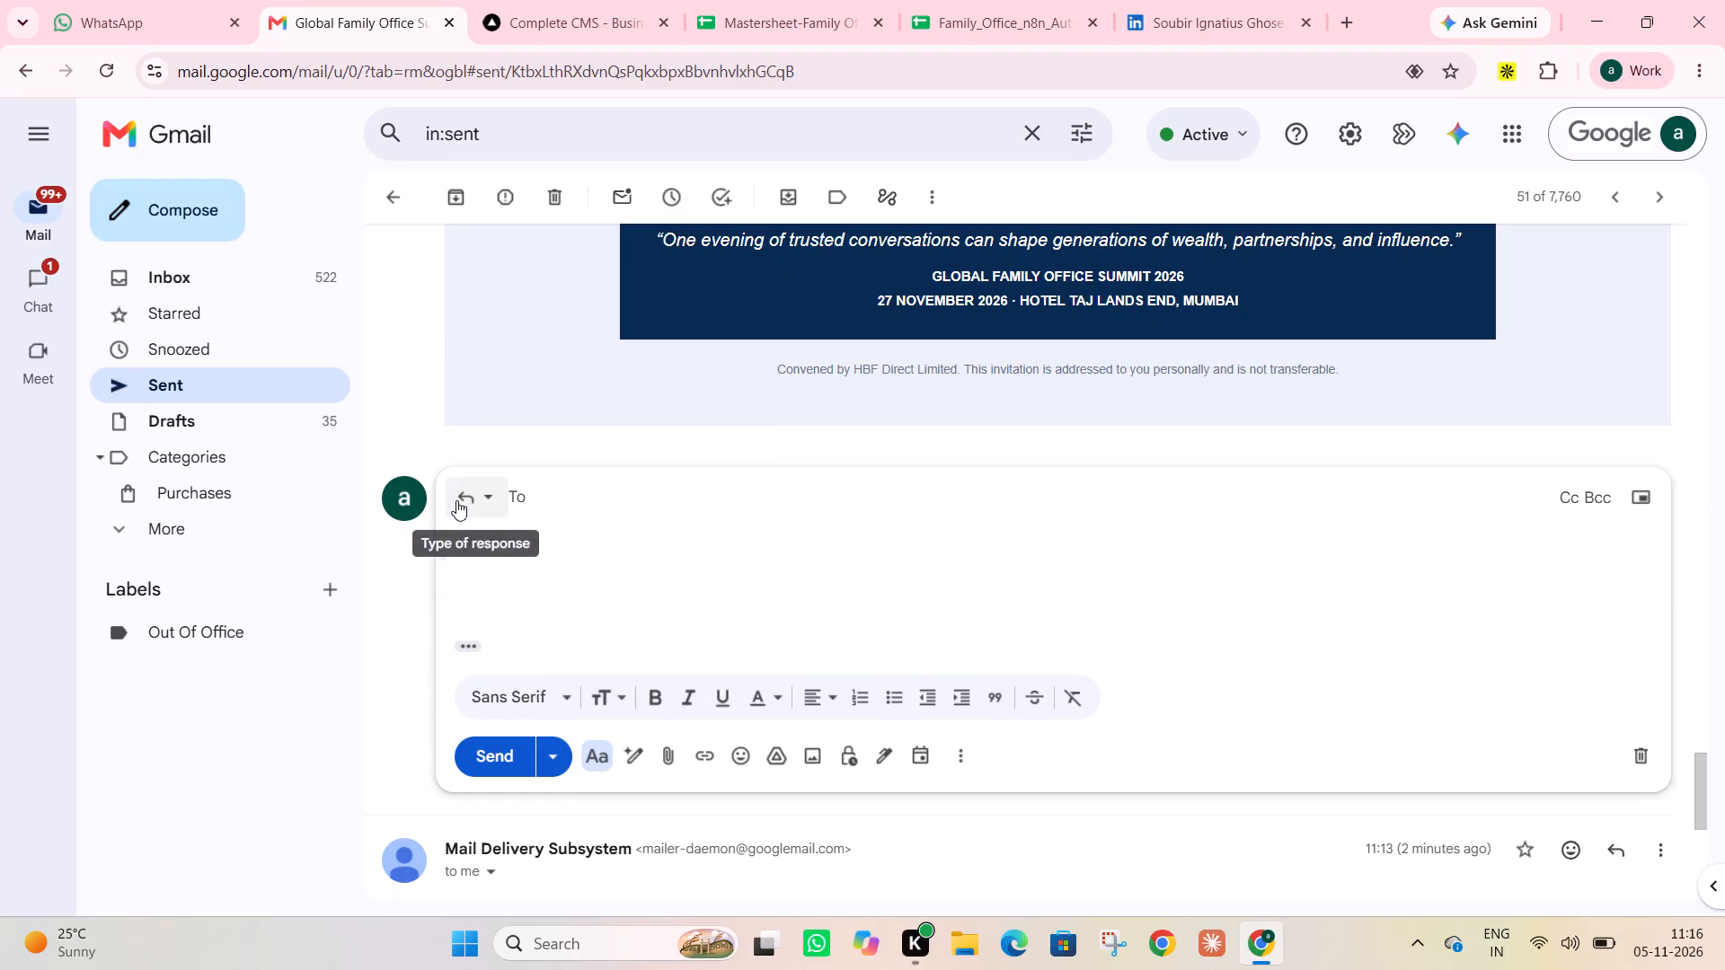
pyautogui.click(804, 578)
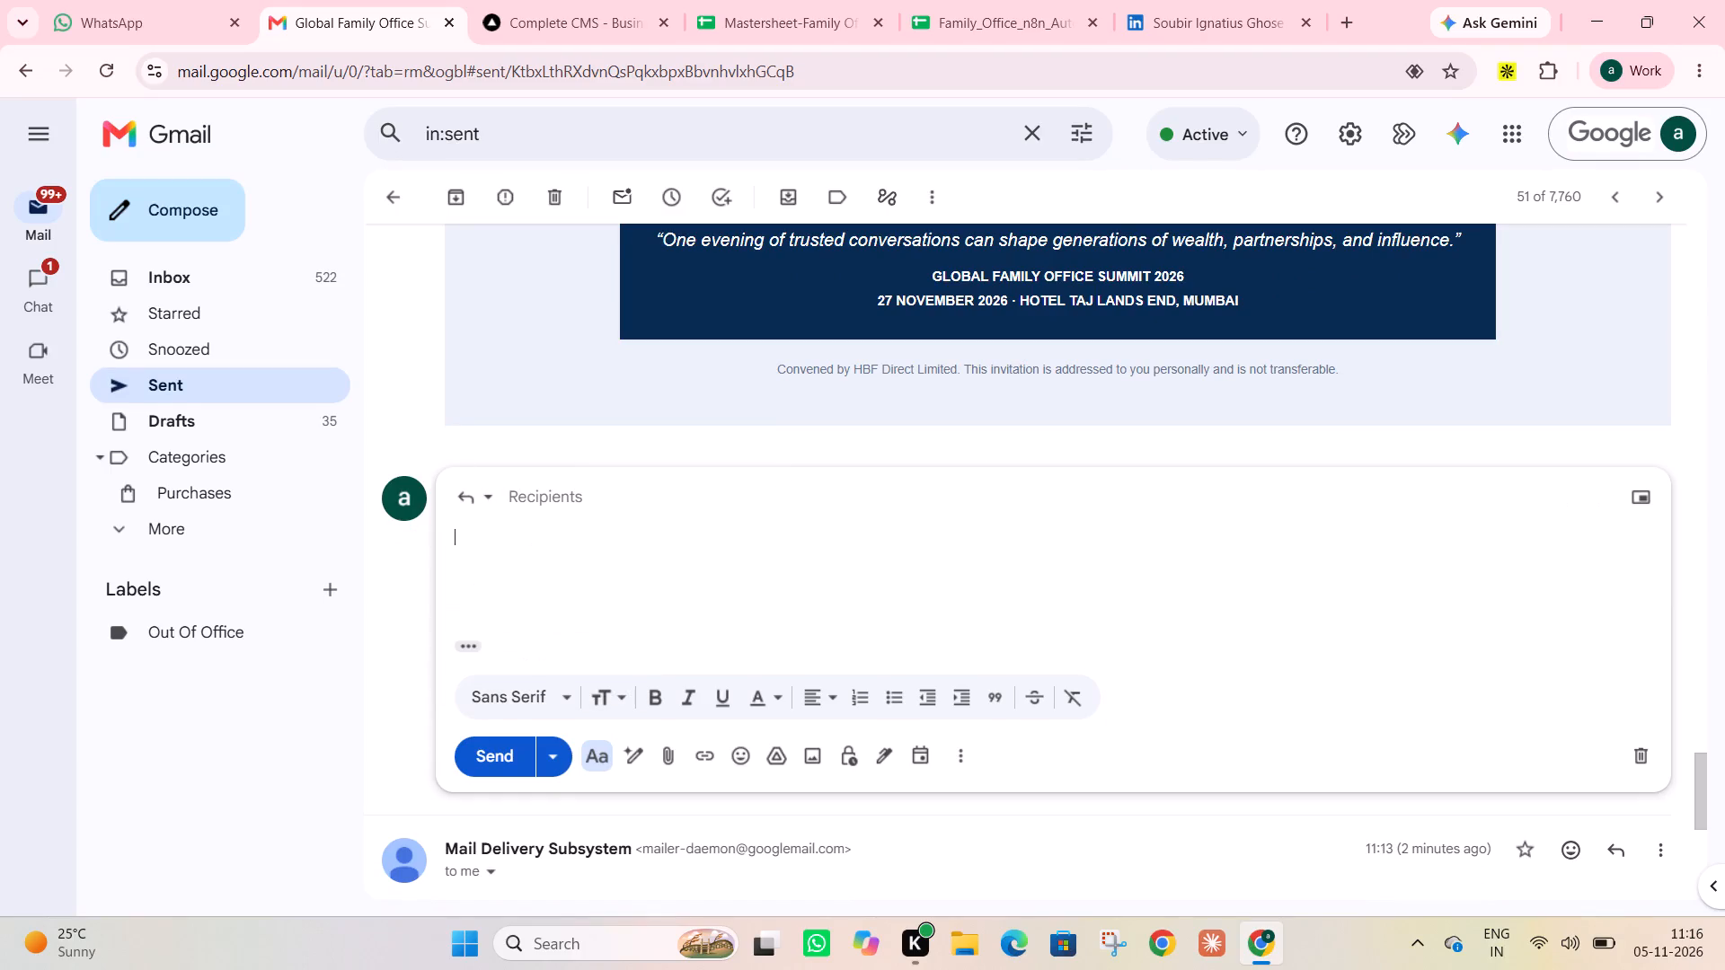
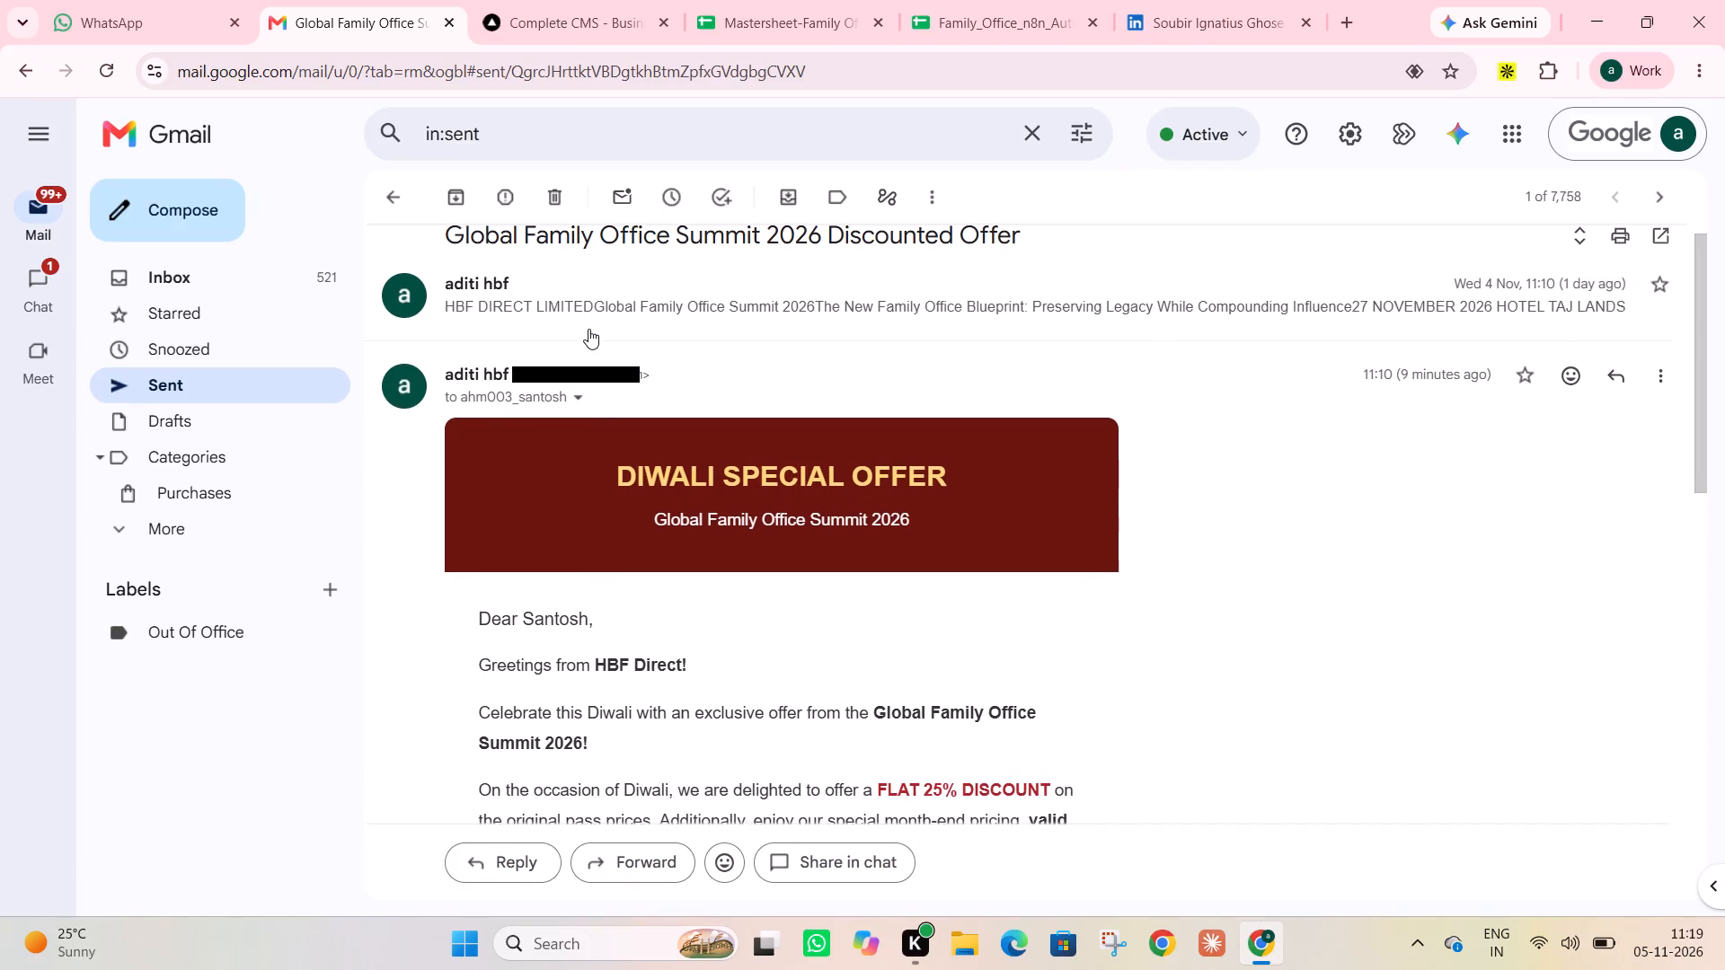
# Review the sent Diwali special offer reply through to its closing section and return to the list of sent messages.
pyautogui.scroll(-6, 588, 329)
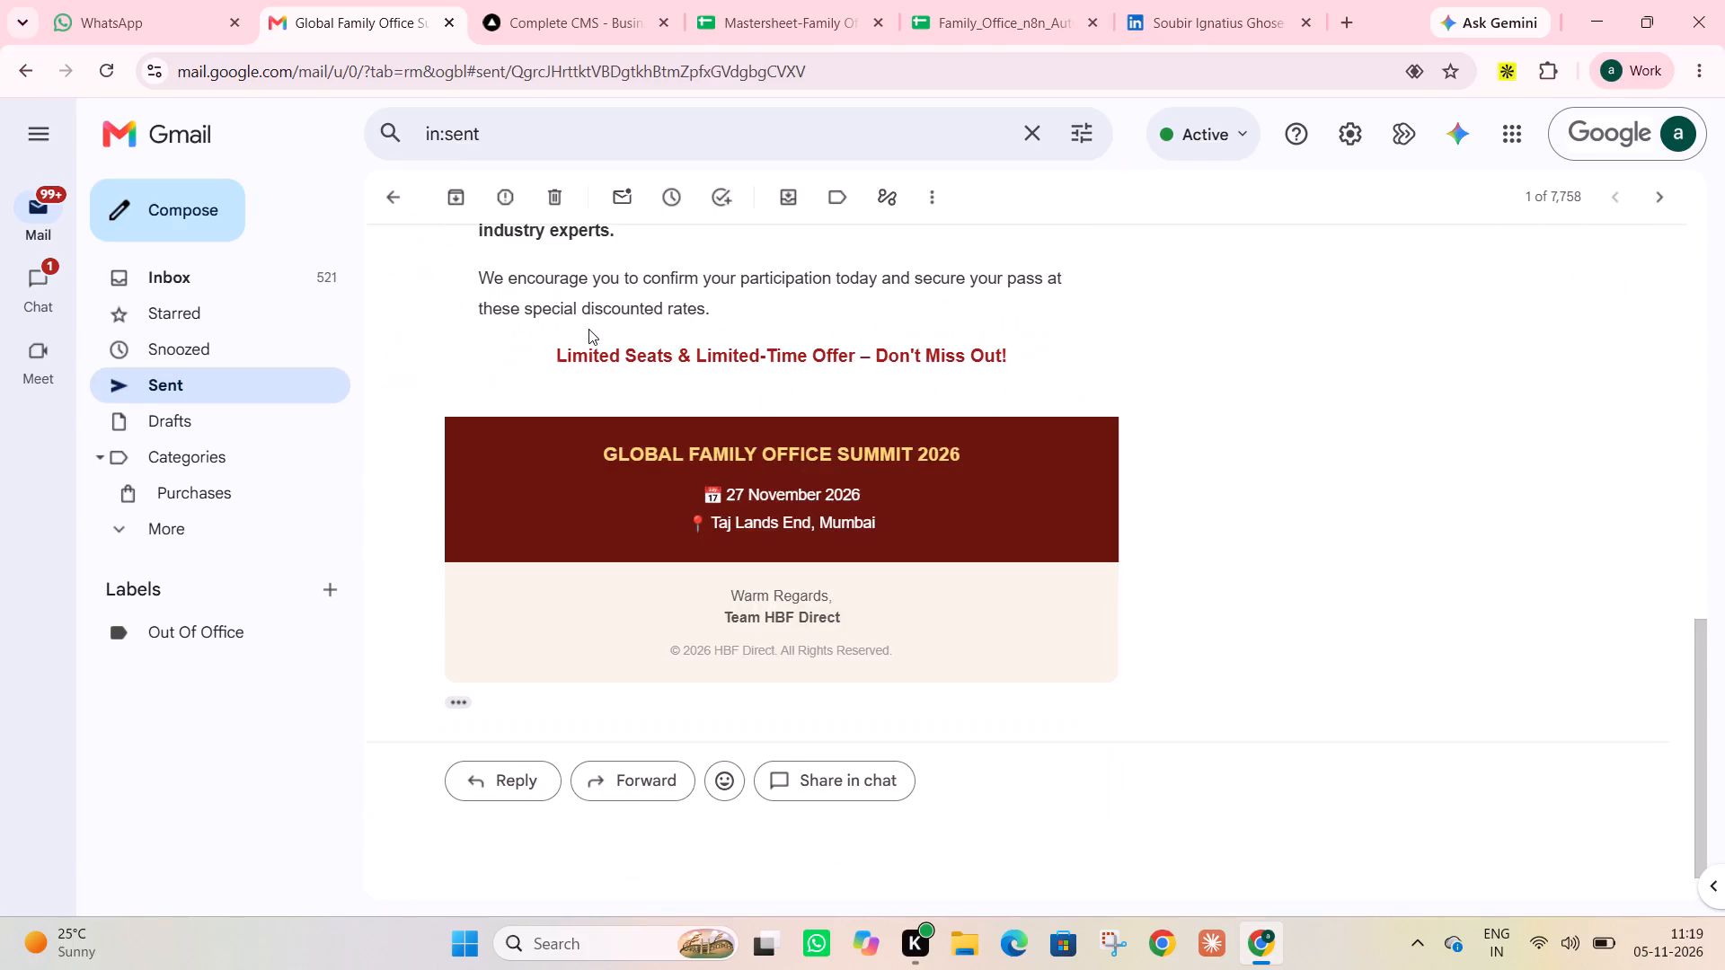
pyautogui.scroll(7, 588, 329)
pyautogui.click(387, 190)
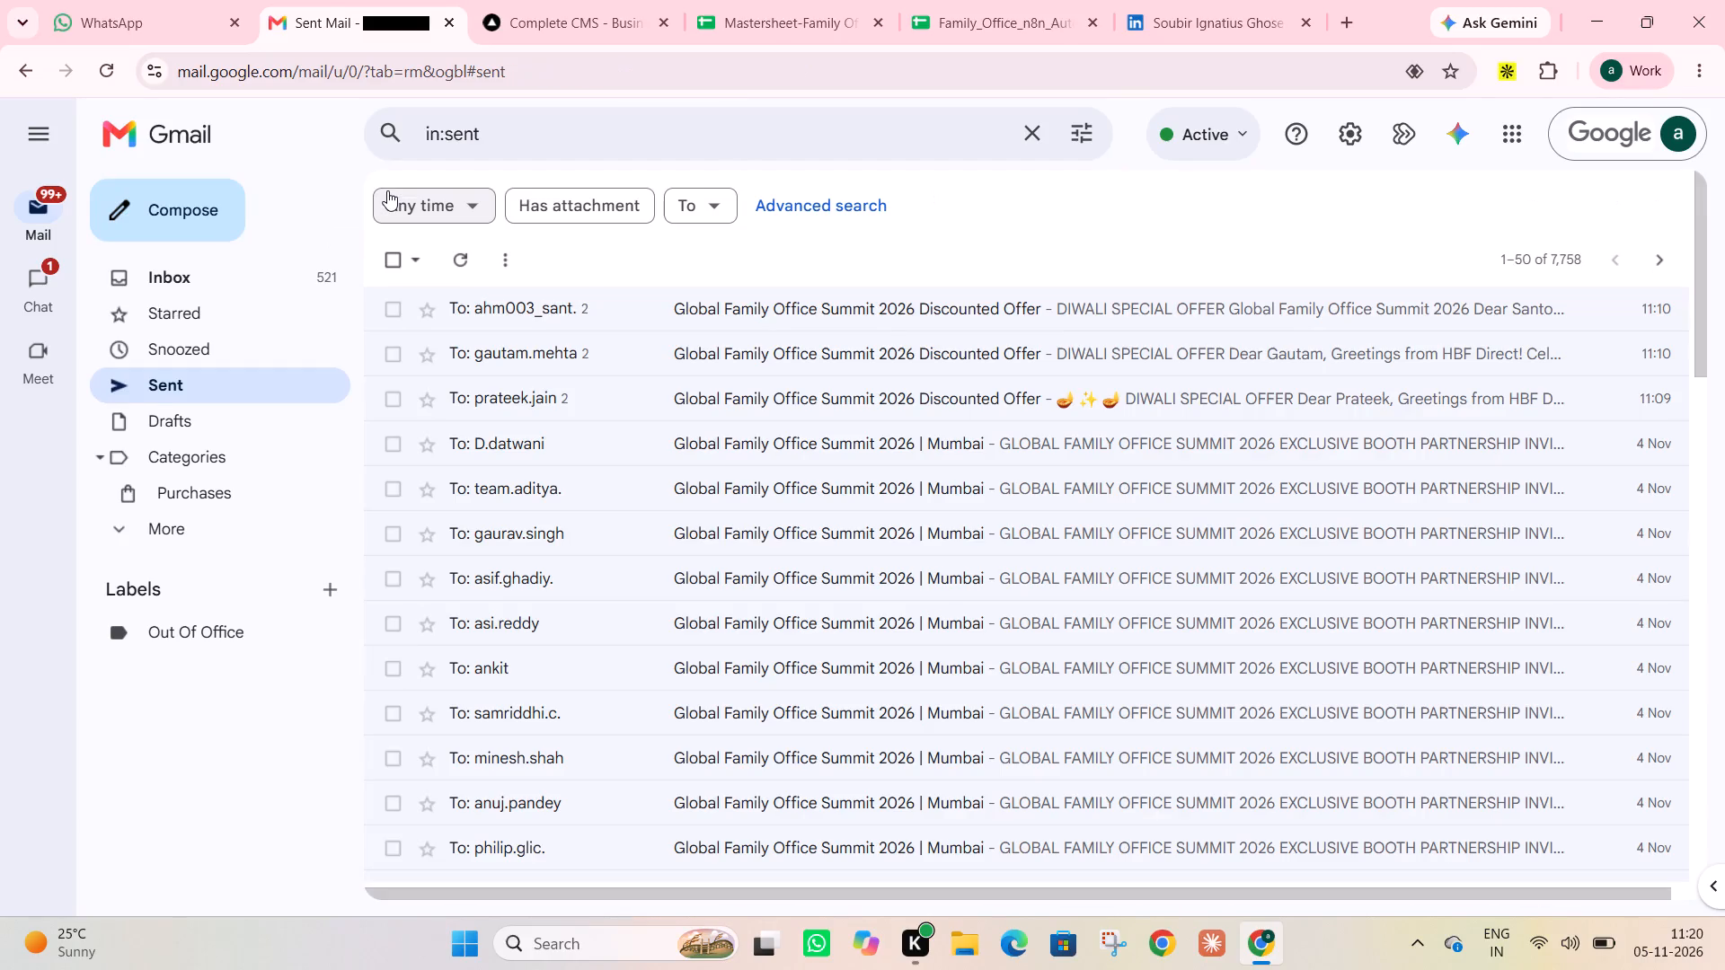
pyautogui.scroll(1, 387, 190)
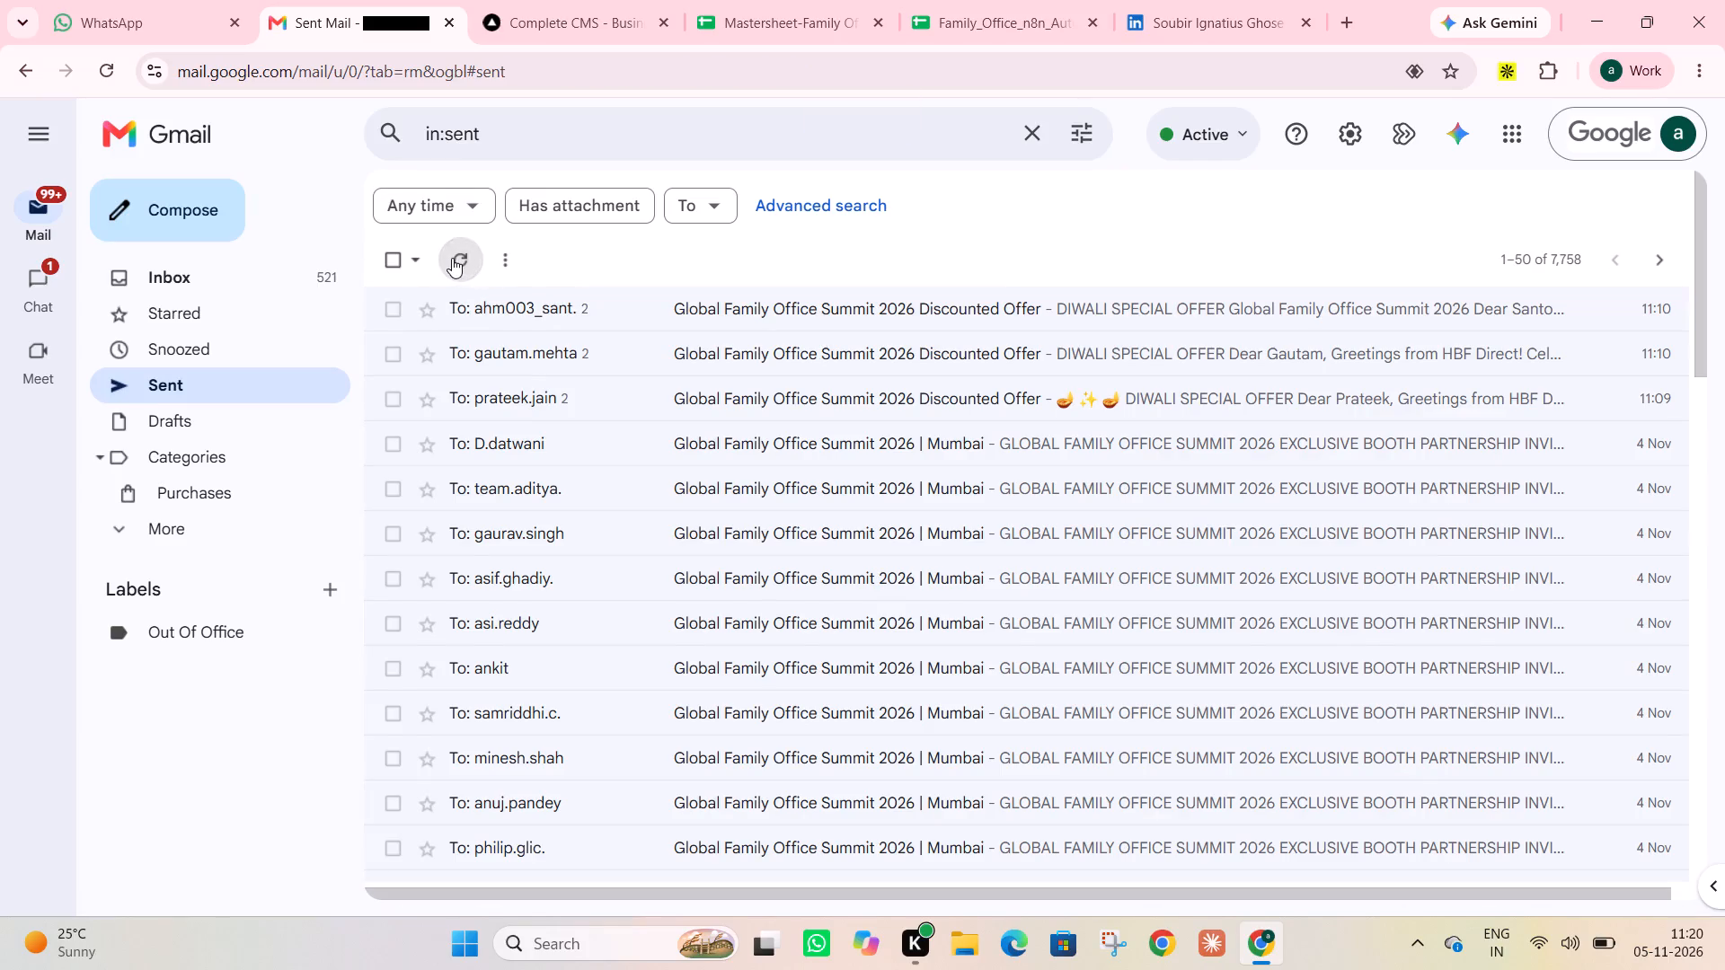
pyautogui.tripleClick(452, 258)
pyautogui.click(452, 258)
pyautogui.moveTo(452, 258); pyautogui.dragTo(587, 348)
pyautogui.scroll(2, 587, 348)
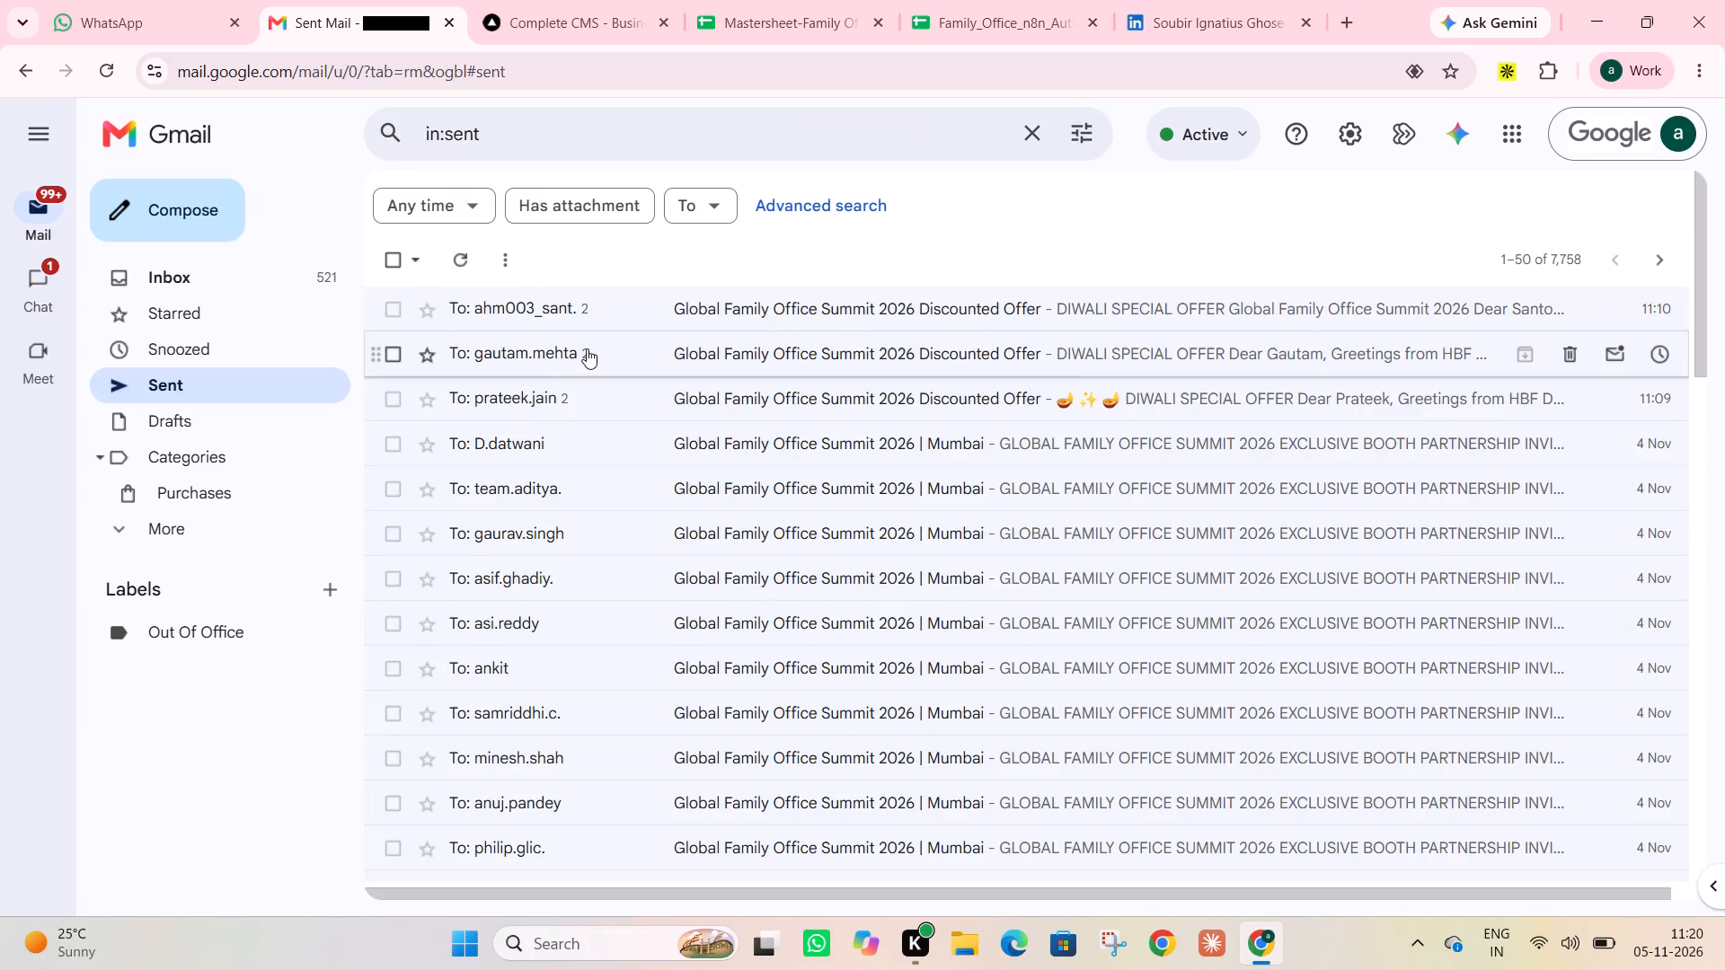
pyautogui.scroll(5, 587, 348)
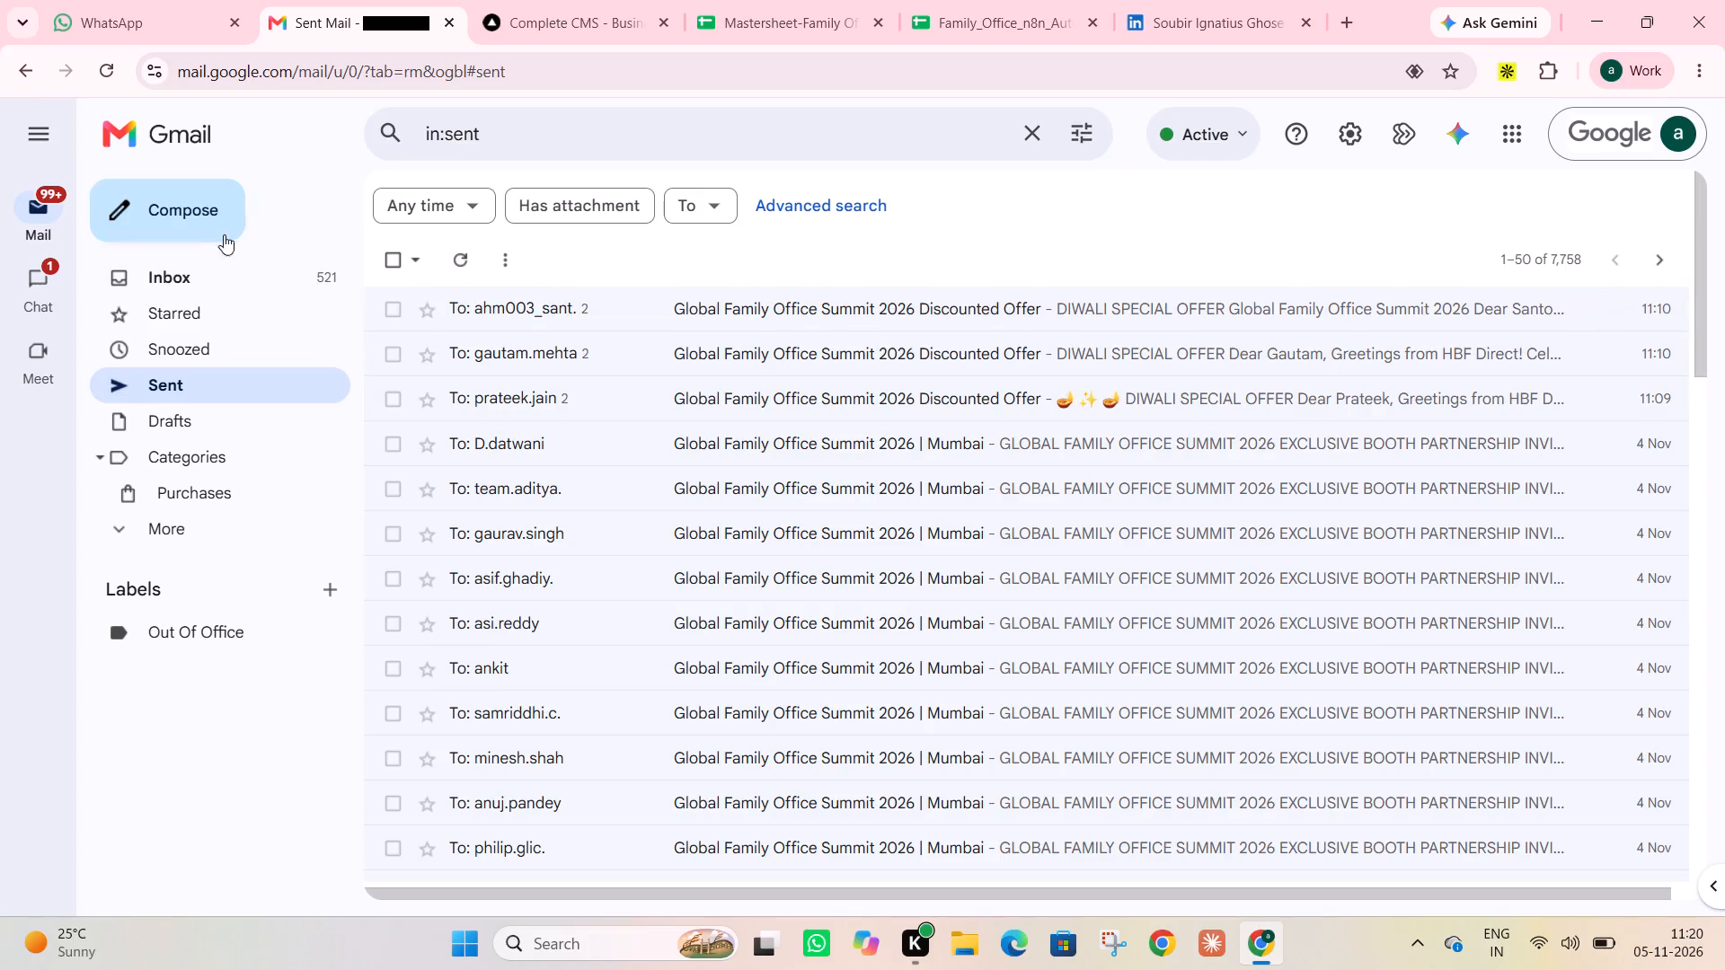
pyautogui.click(207, 211)
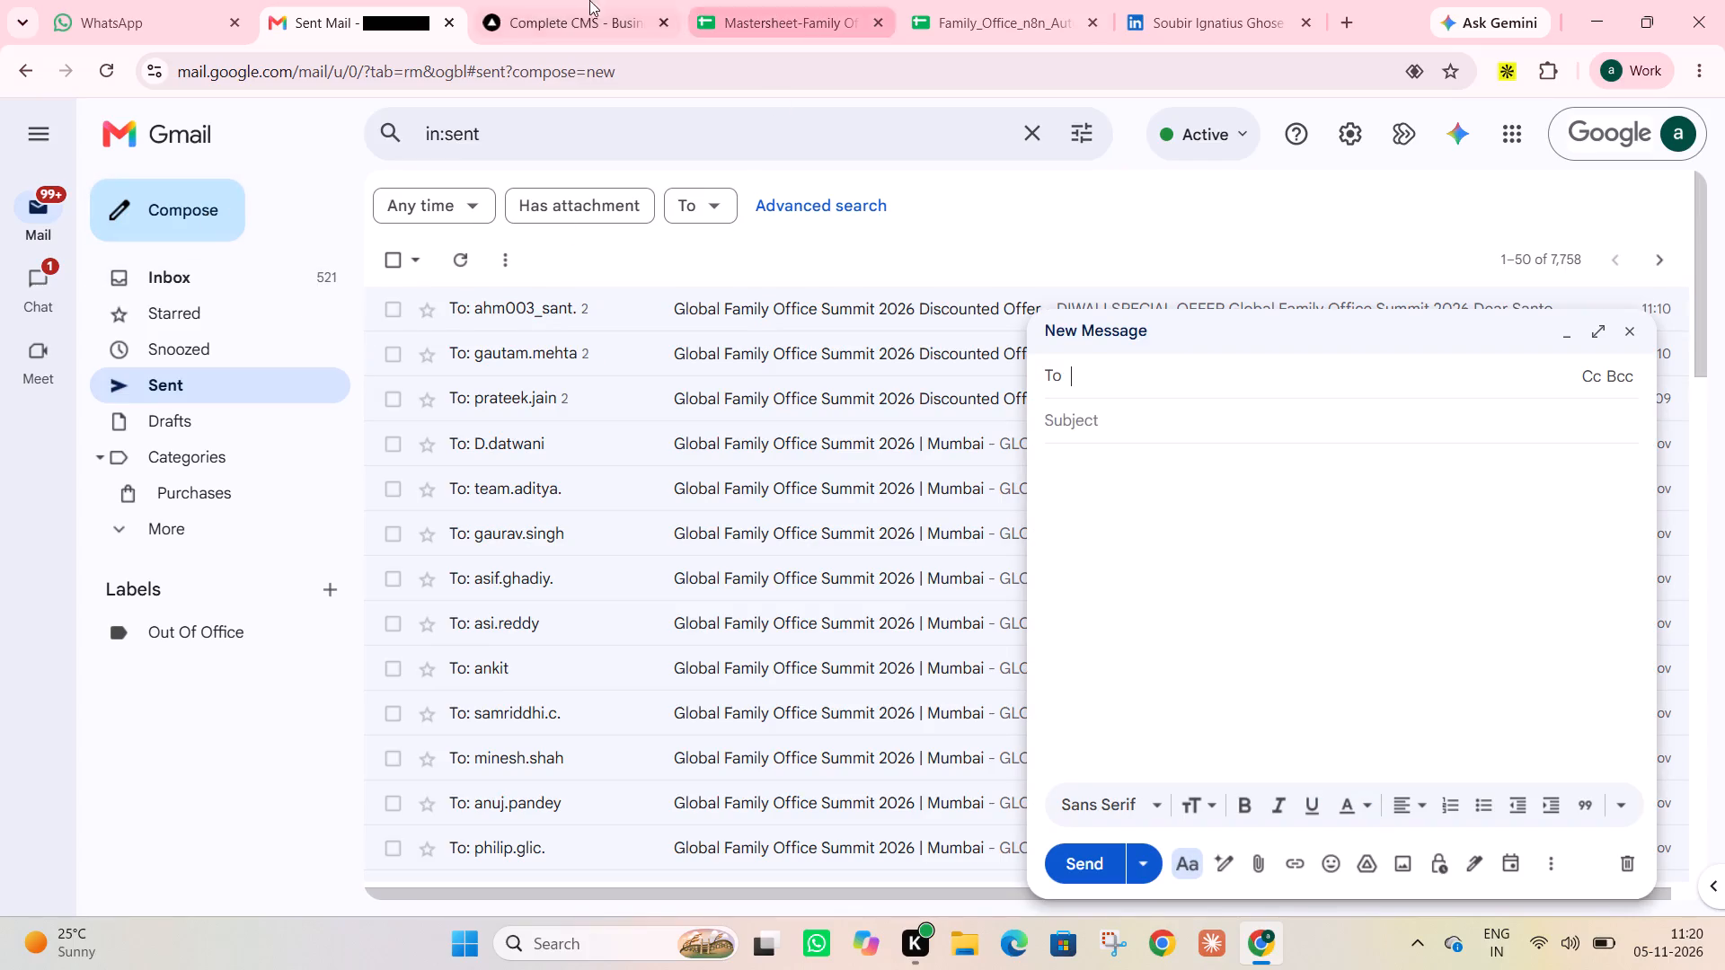
pyautogui.click(502, 0)
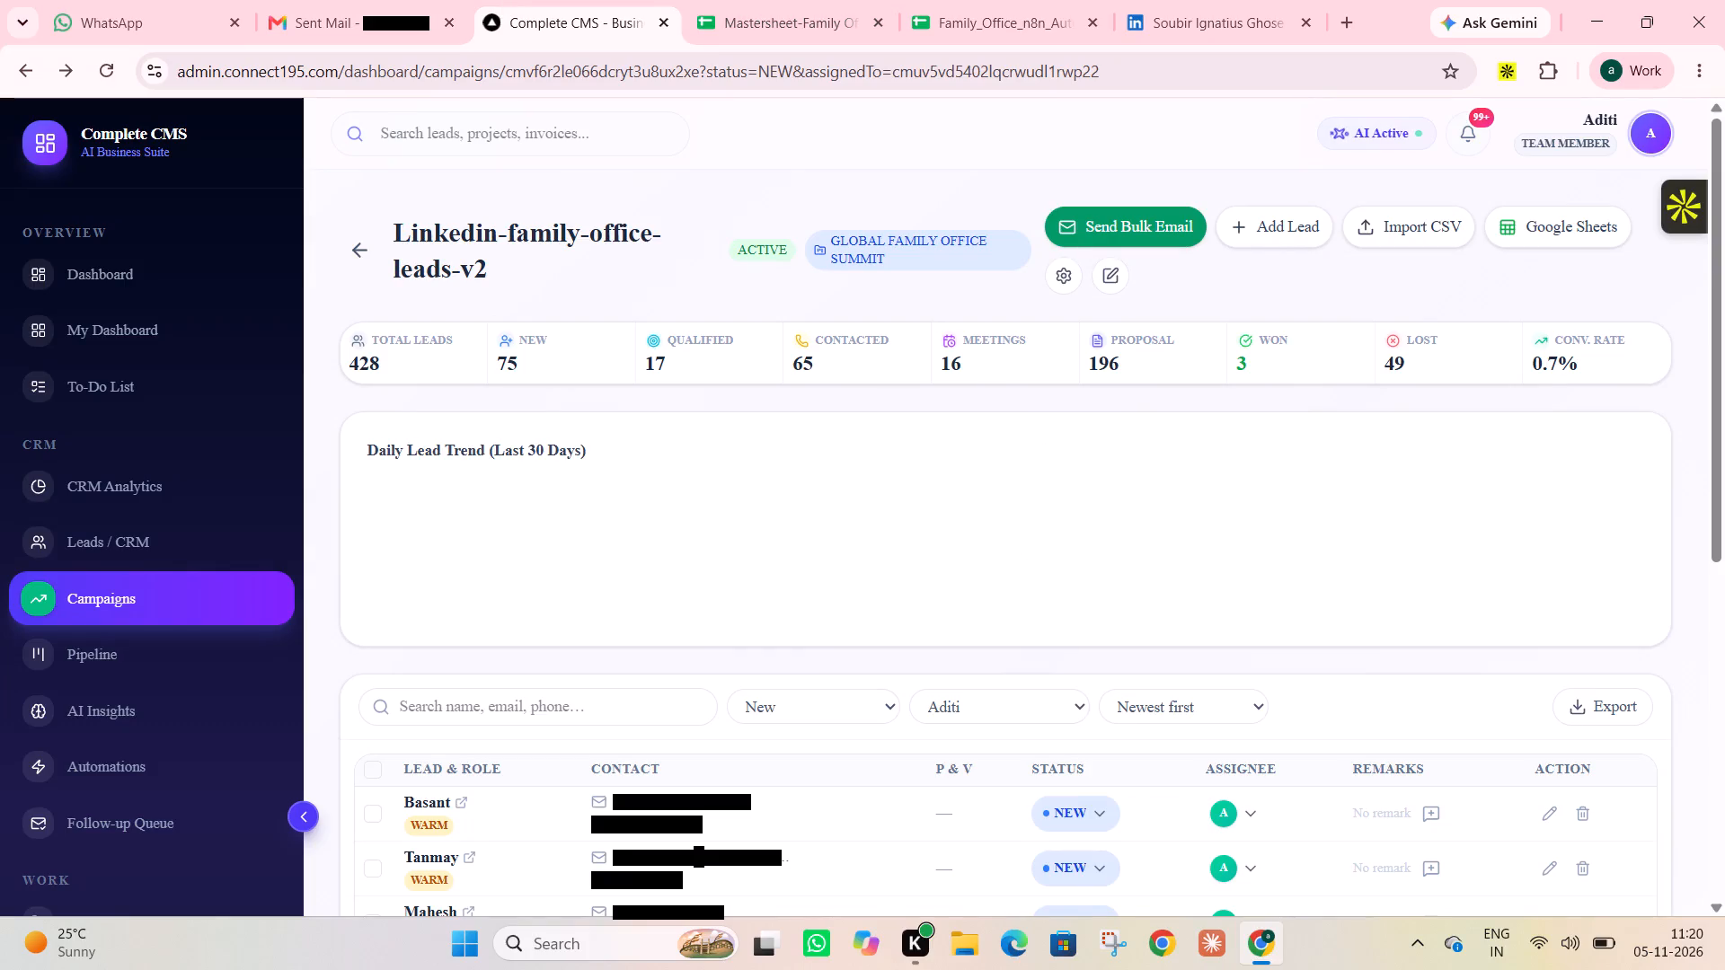
pyautogui.scroll(-4, 361, 246)
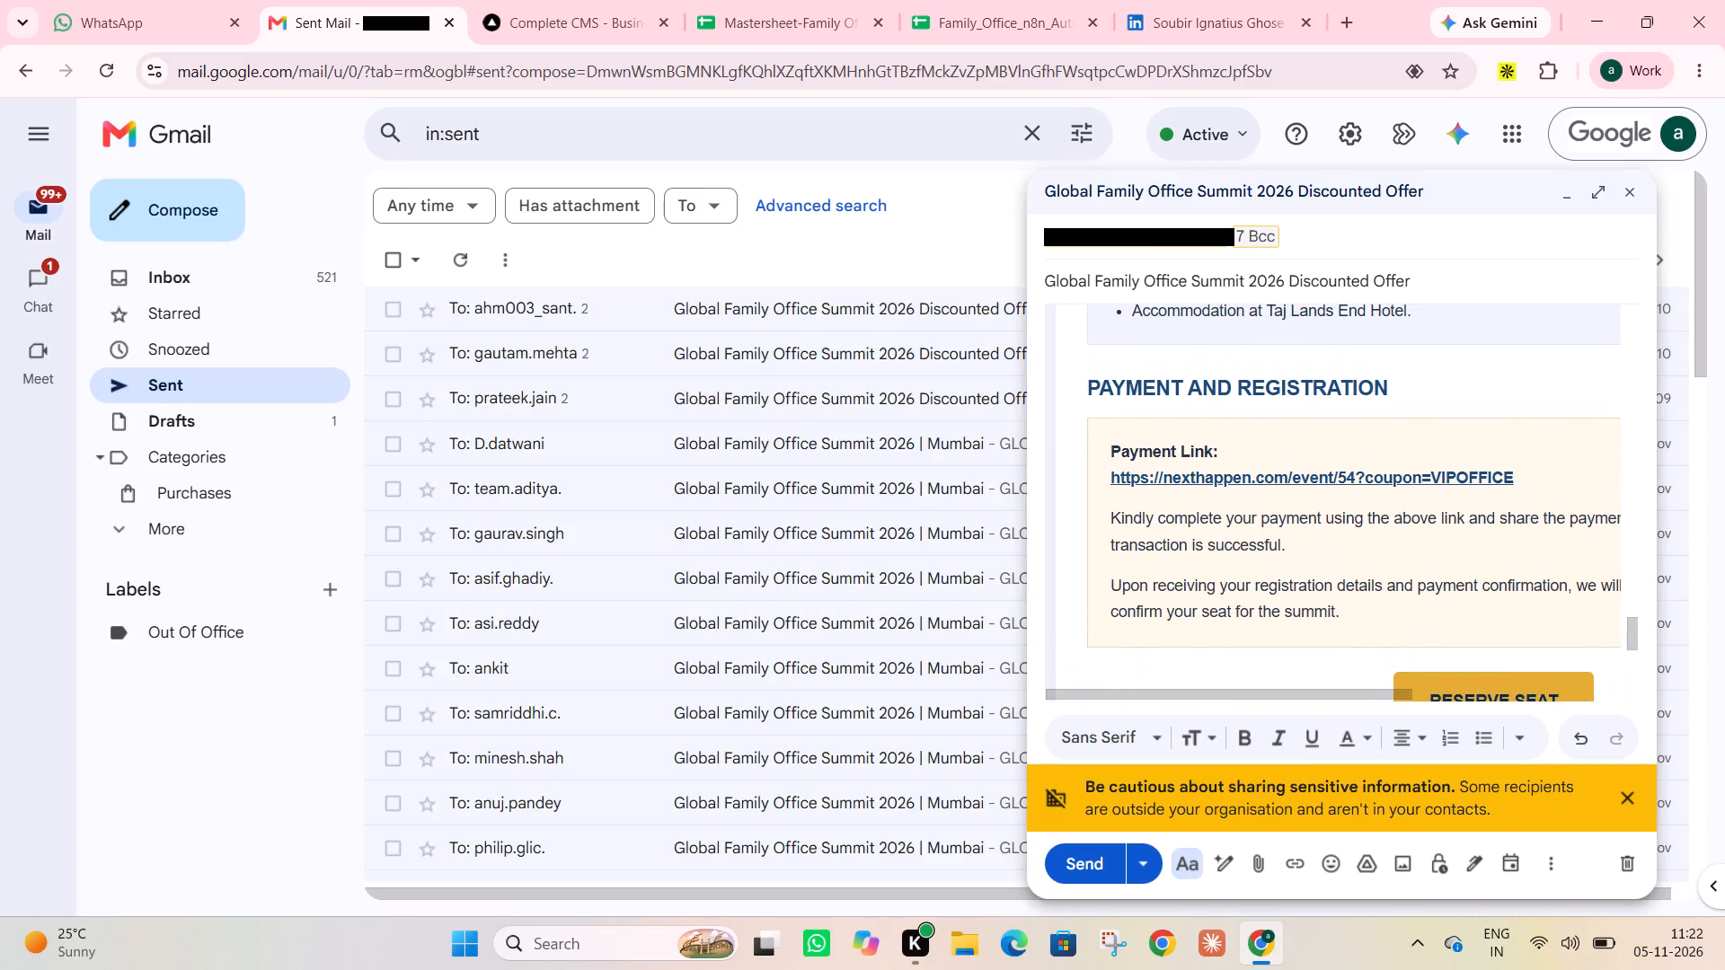
# Check the body of the new Global Family Office Summit 2026 Discounted Offer draft around the payment and registration section.
pyautogui.scroll(3, 1225, 678)
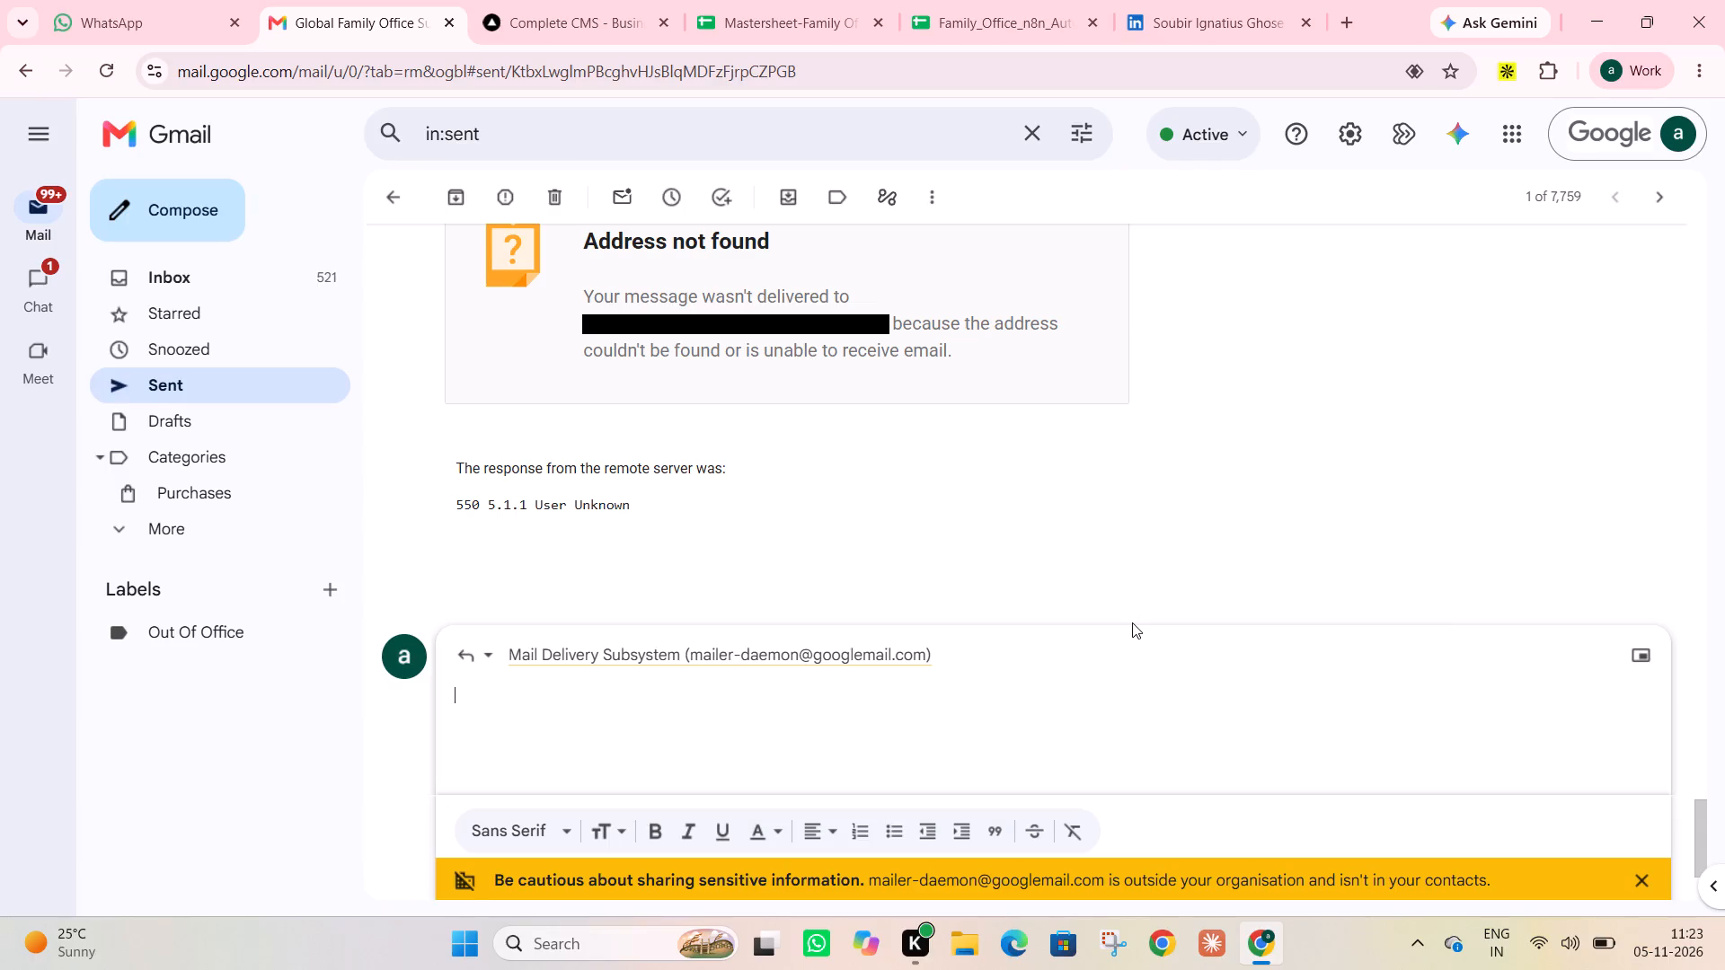
# Look back from the reply addressed to Mail Delivery Subsystem to the original sent offer message in the same conversation.
pyautogui.scroll(4, 1132, 622)
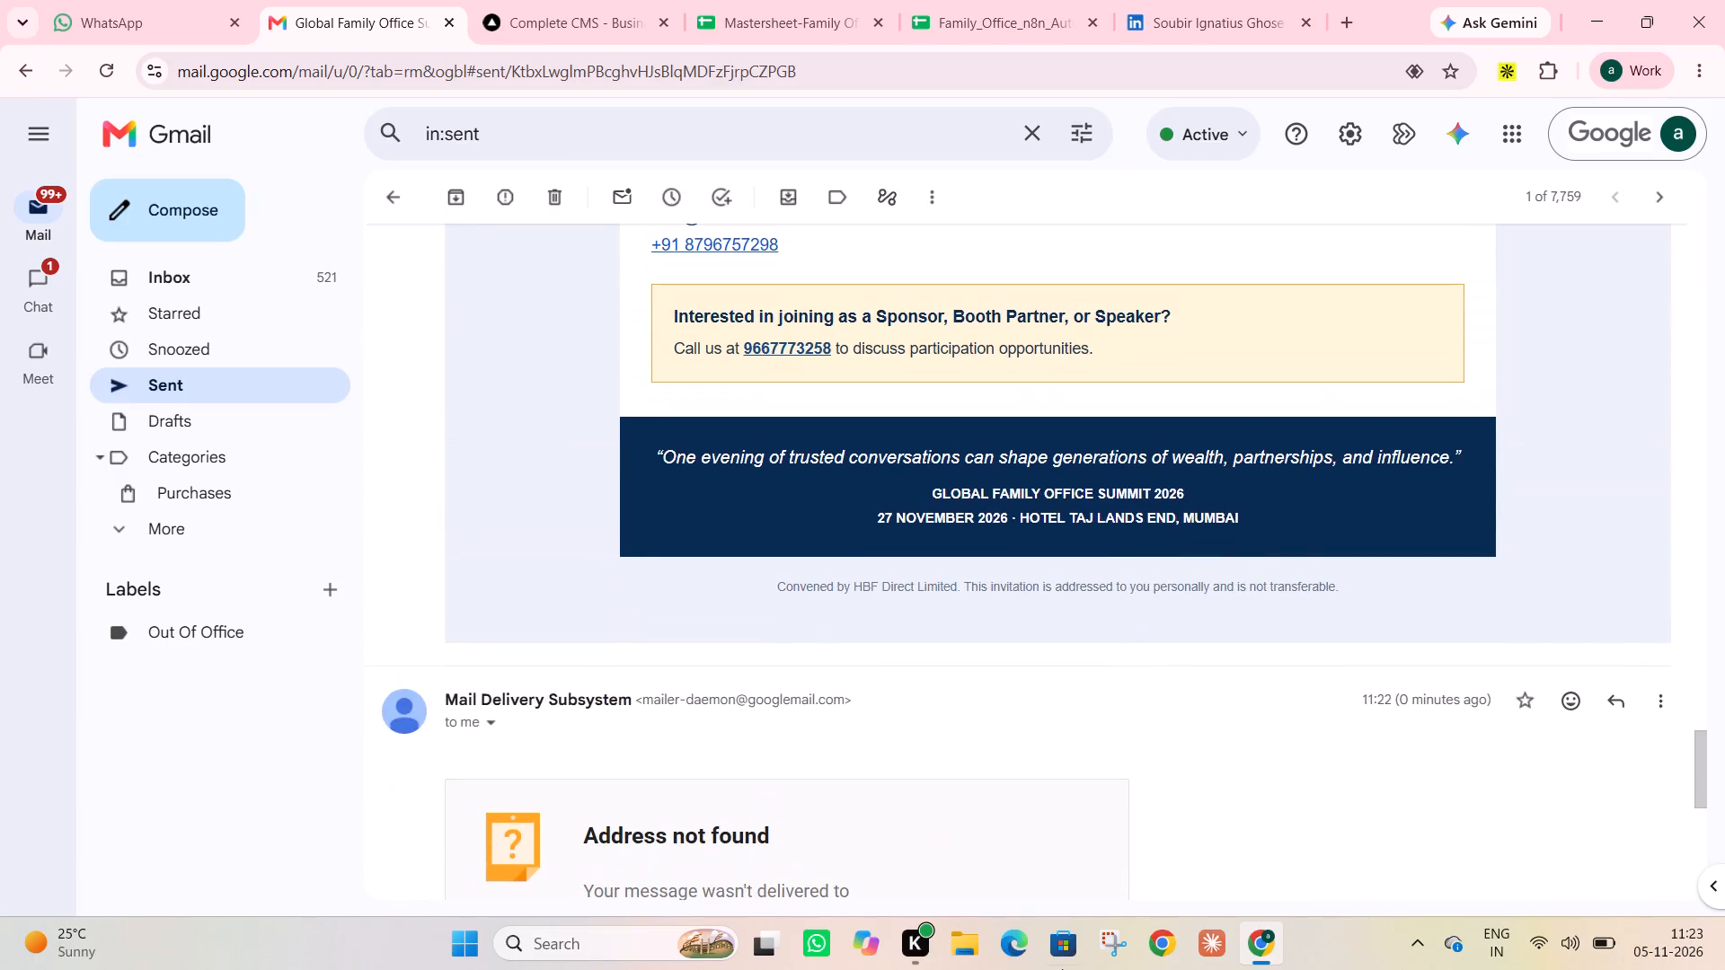
pyautogui.scroll(10, 1062, 969)
pyautogui.scroll(19, 1576, 518)
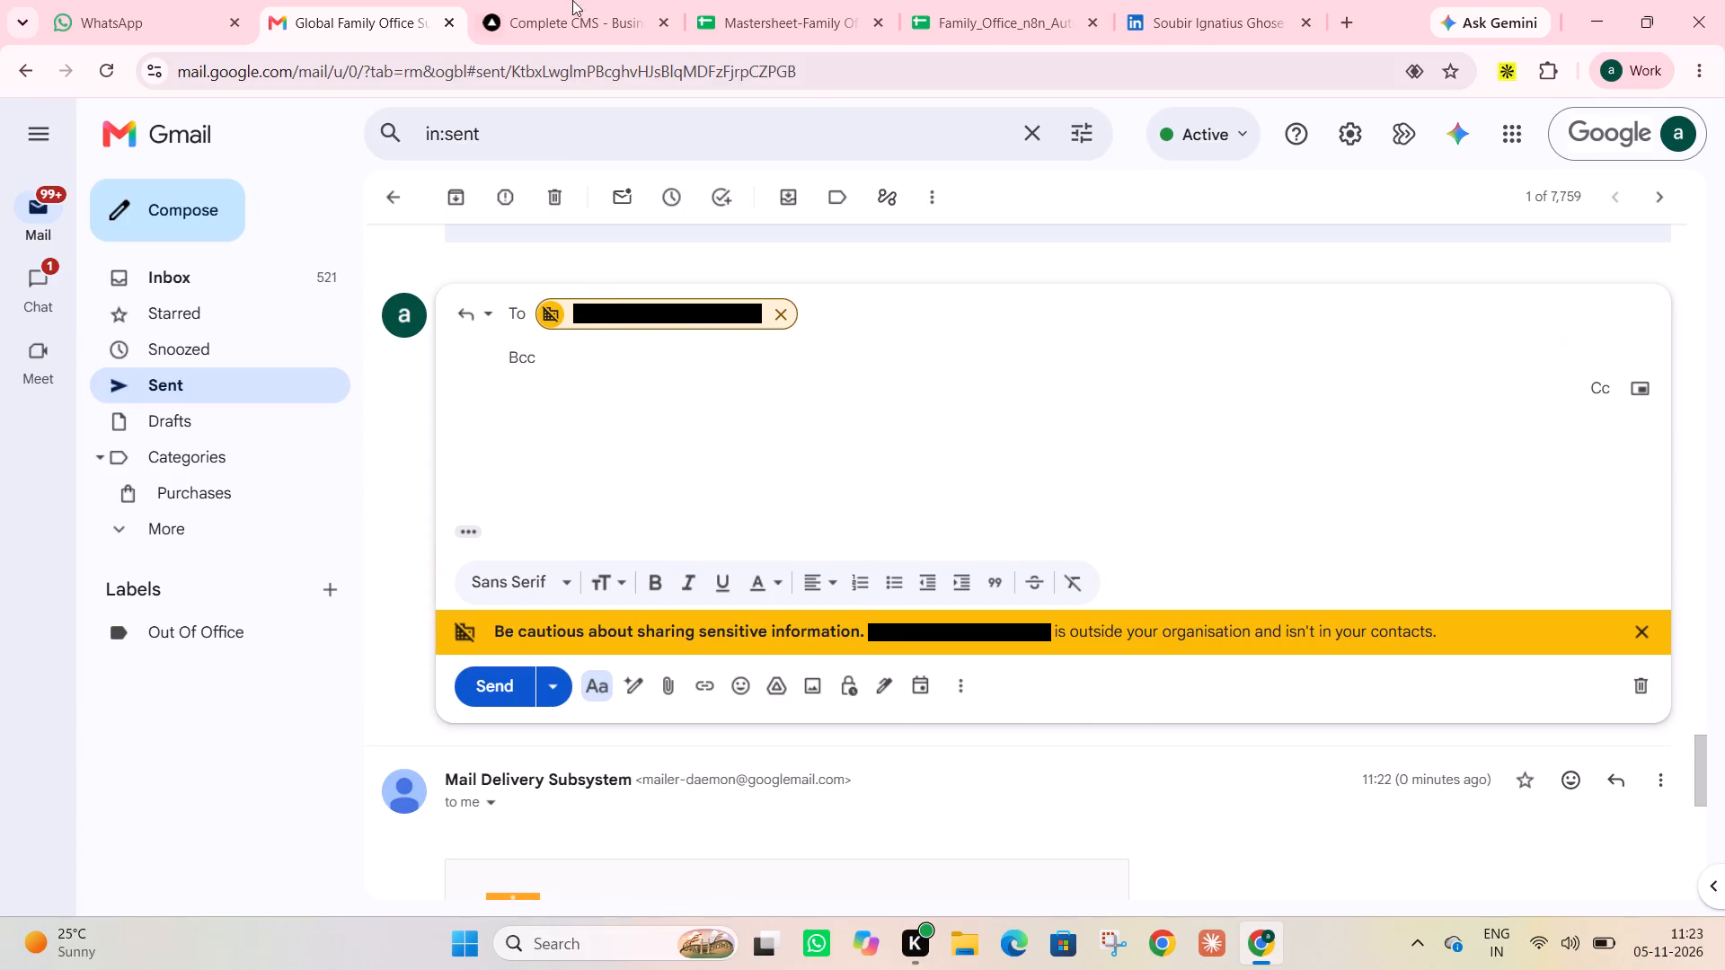
pyautogui.click(486, 0)
pyautogui.scroll(1, 588, 191)
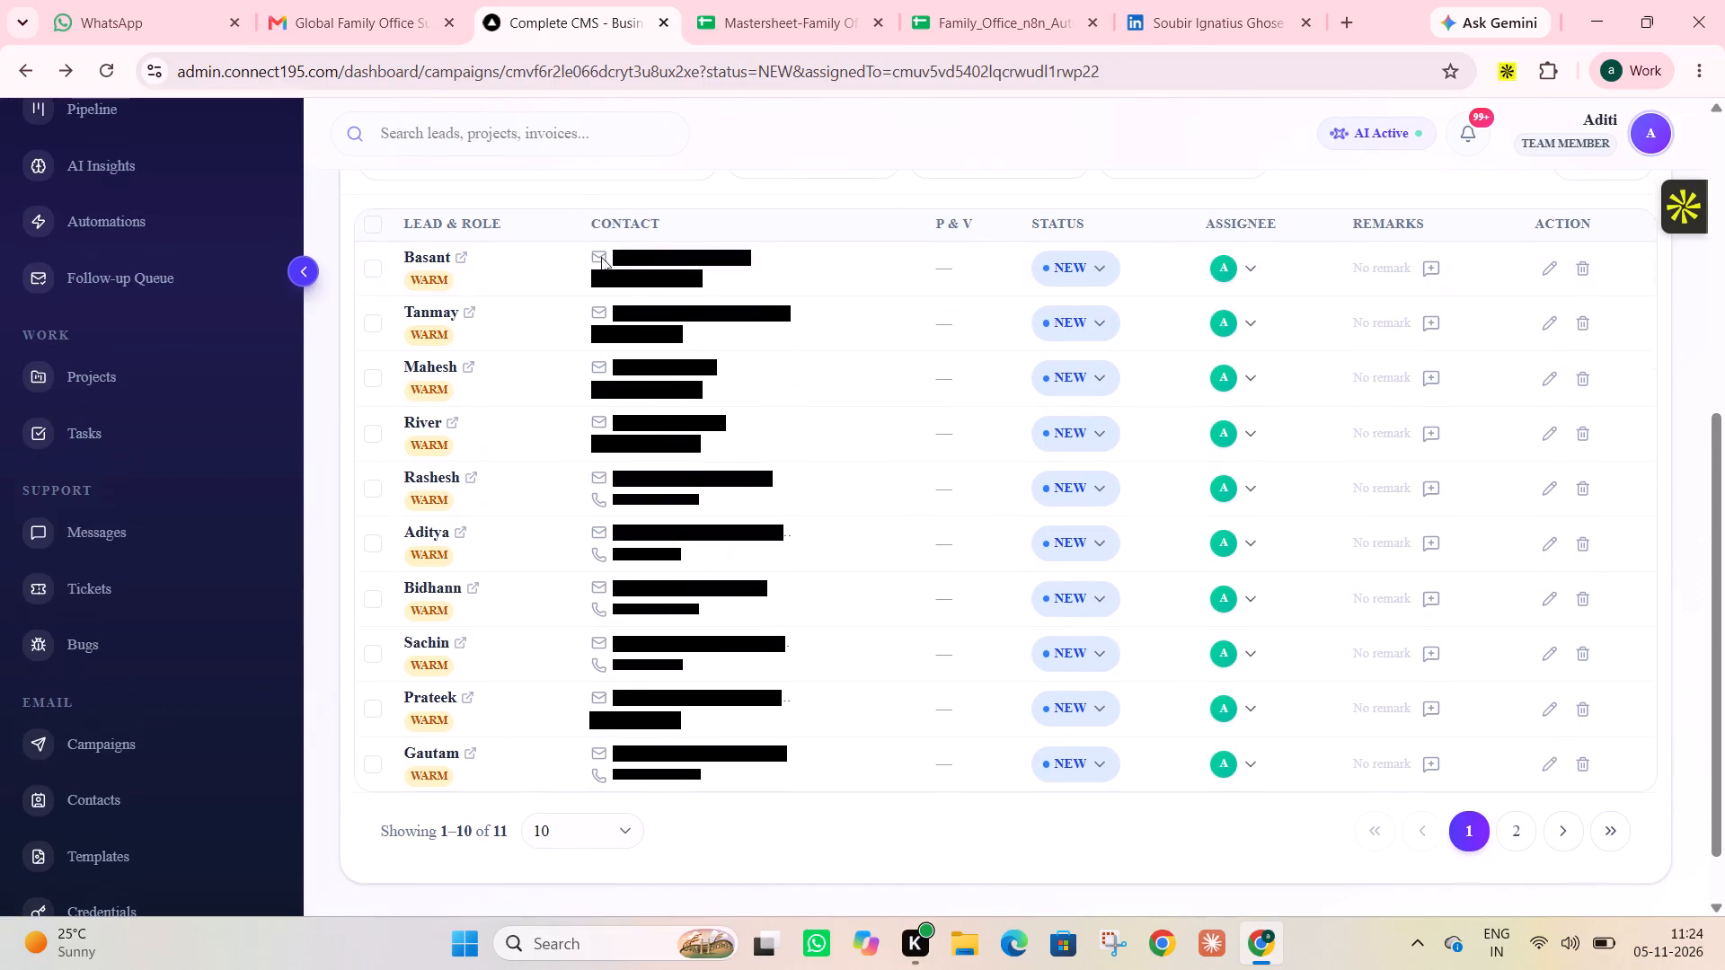
pyautogui.click(463, 316)
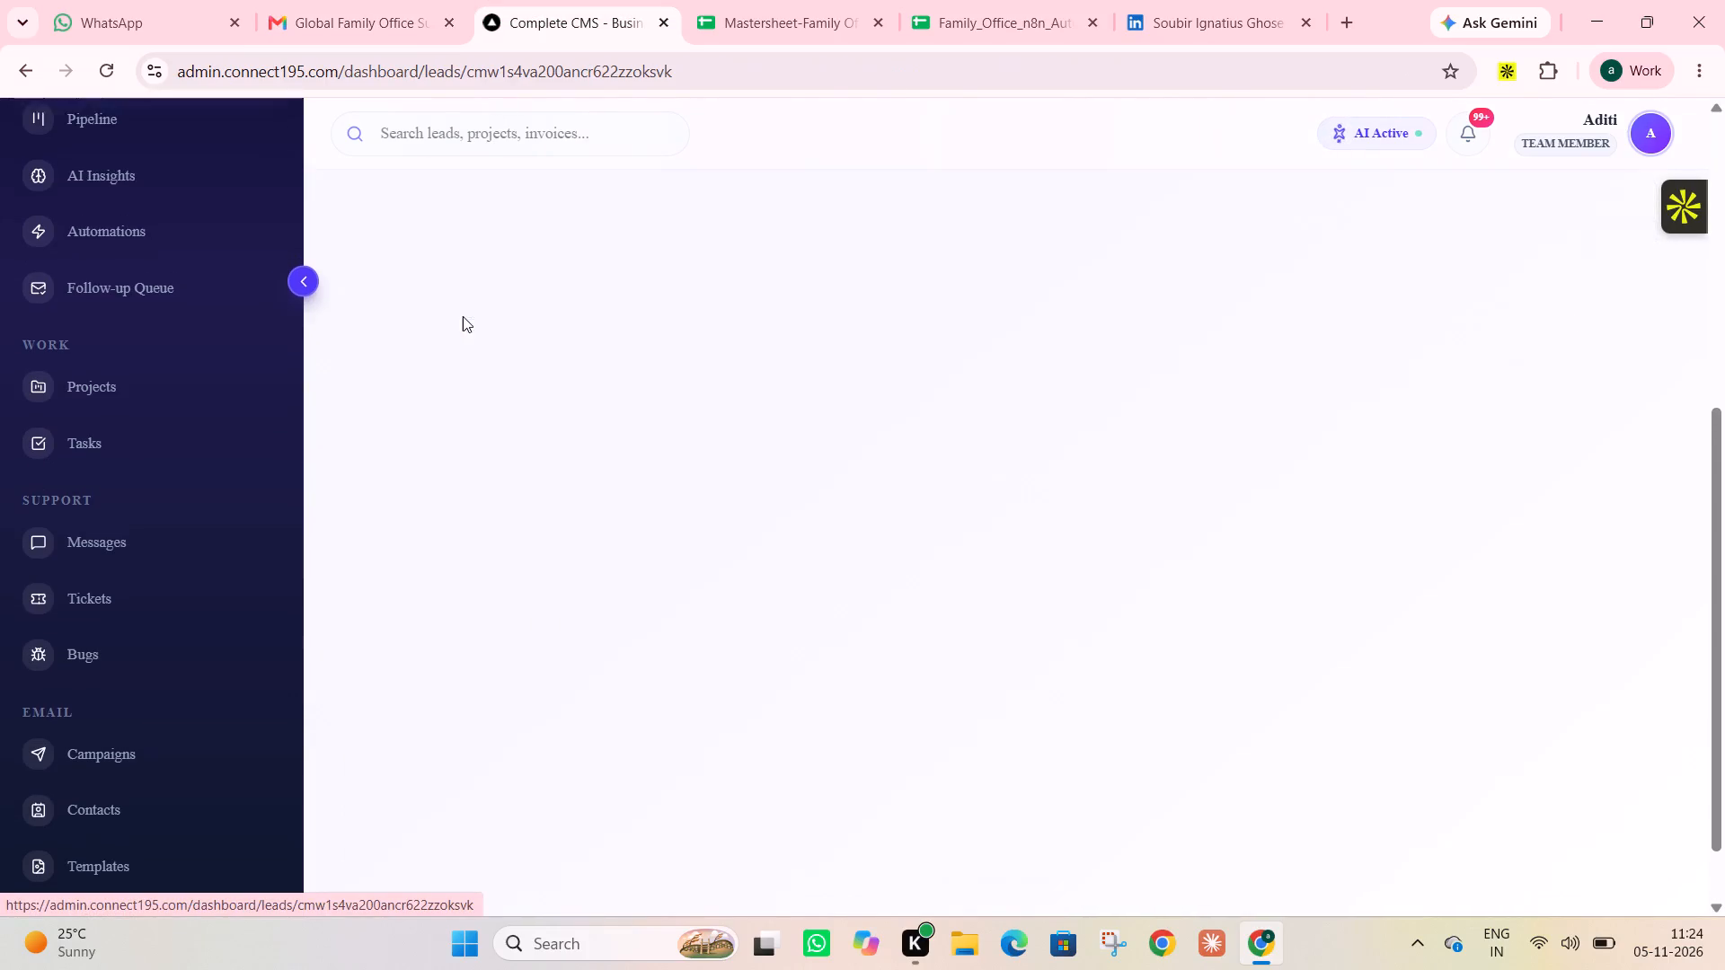
pyautogui.moveTo(353, 271); pyautogui.dragTo(597, 269)
pyautogui.hotkey('ctrl', 'c')
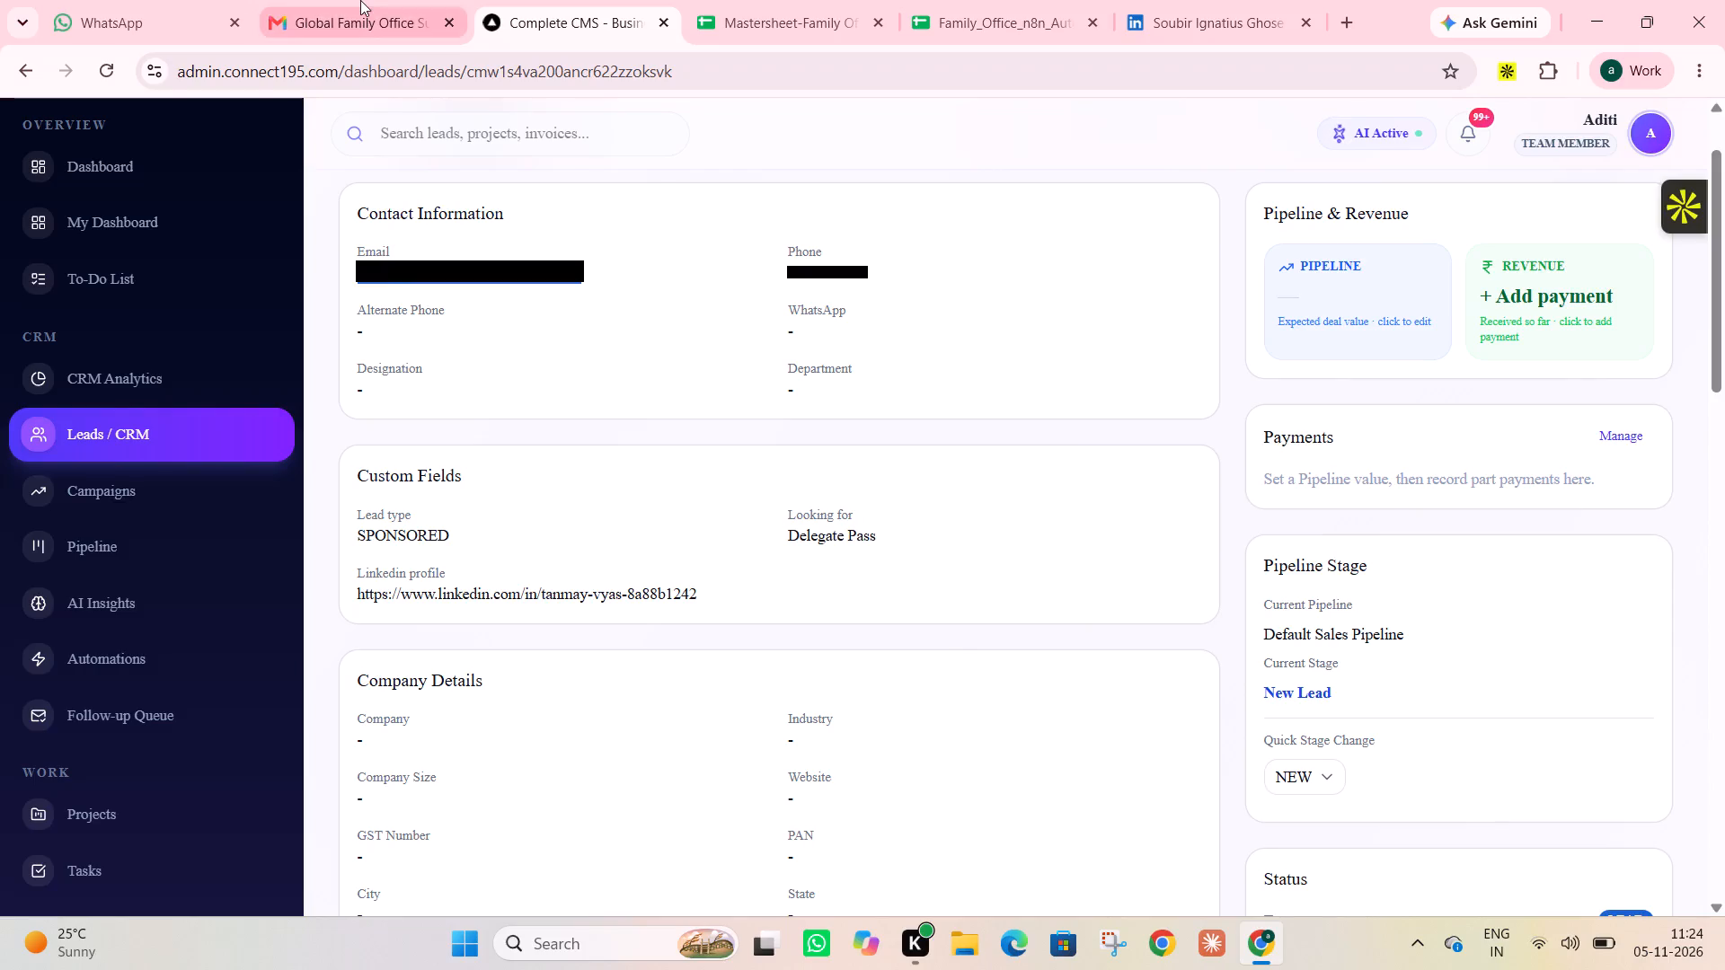
pyautogui.click(360, 0)
pyautogui.hotkey('ctrl', 'v')
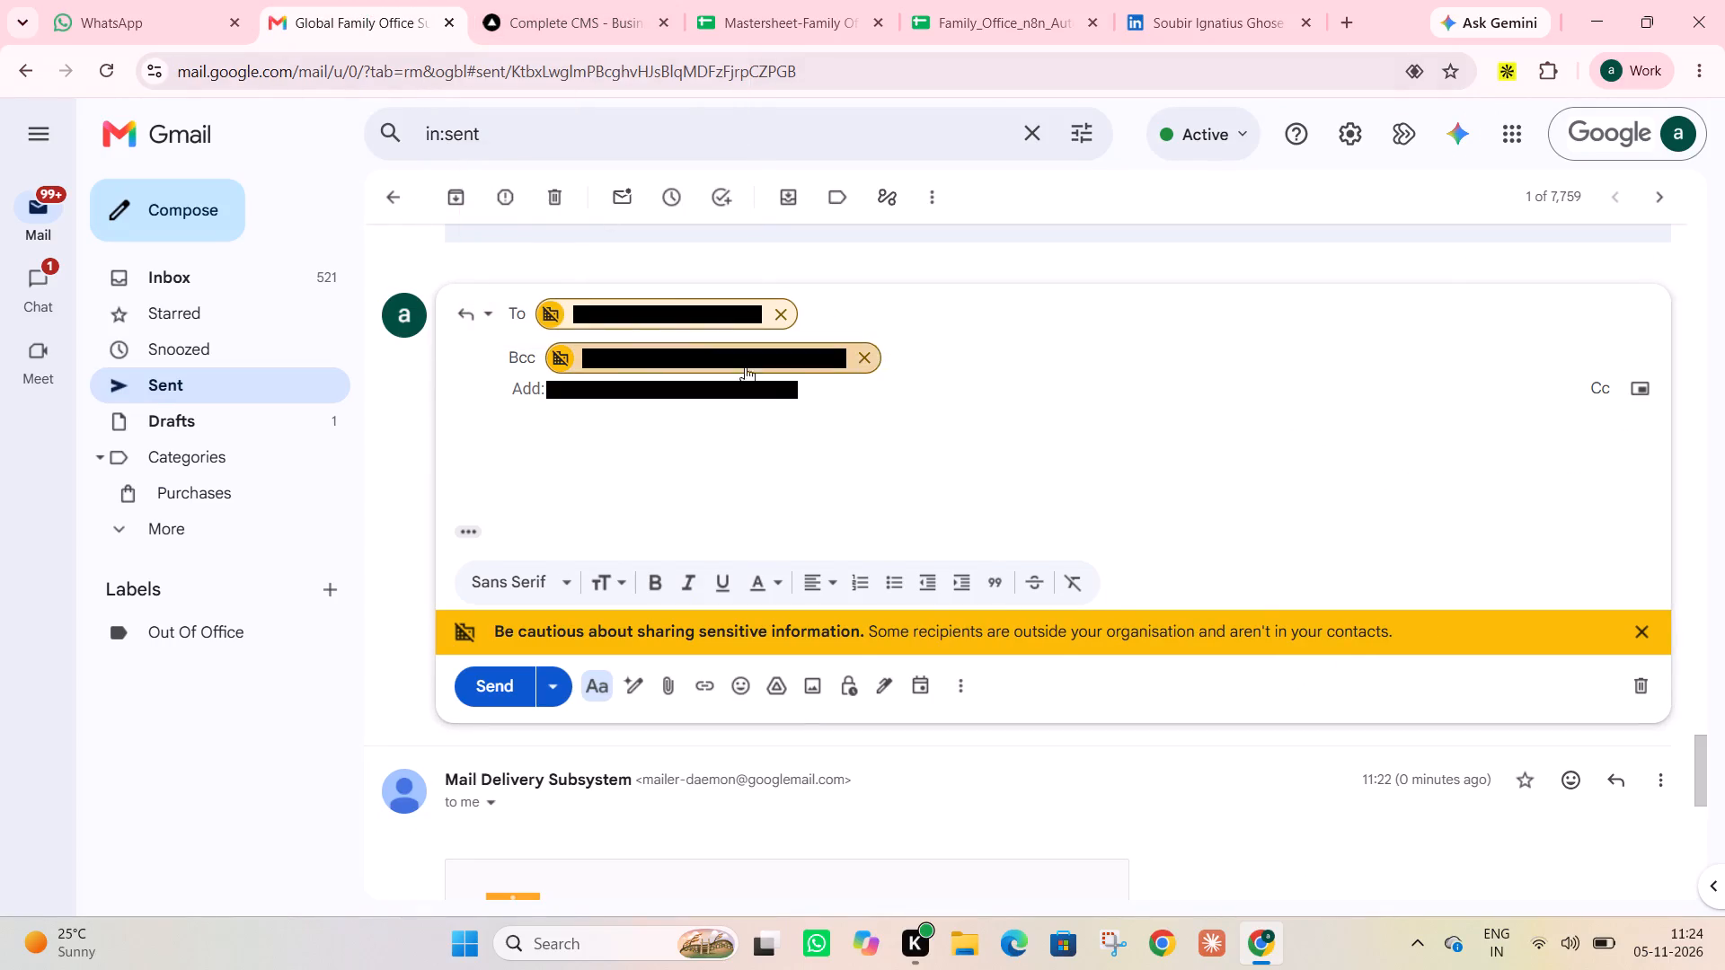
pyautogui.click(507, 7)
pyautogui.scroll(4, 402, 260)
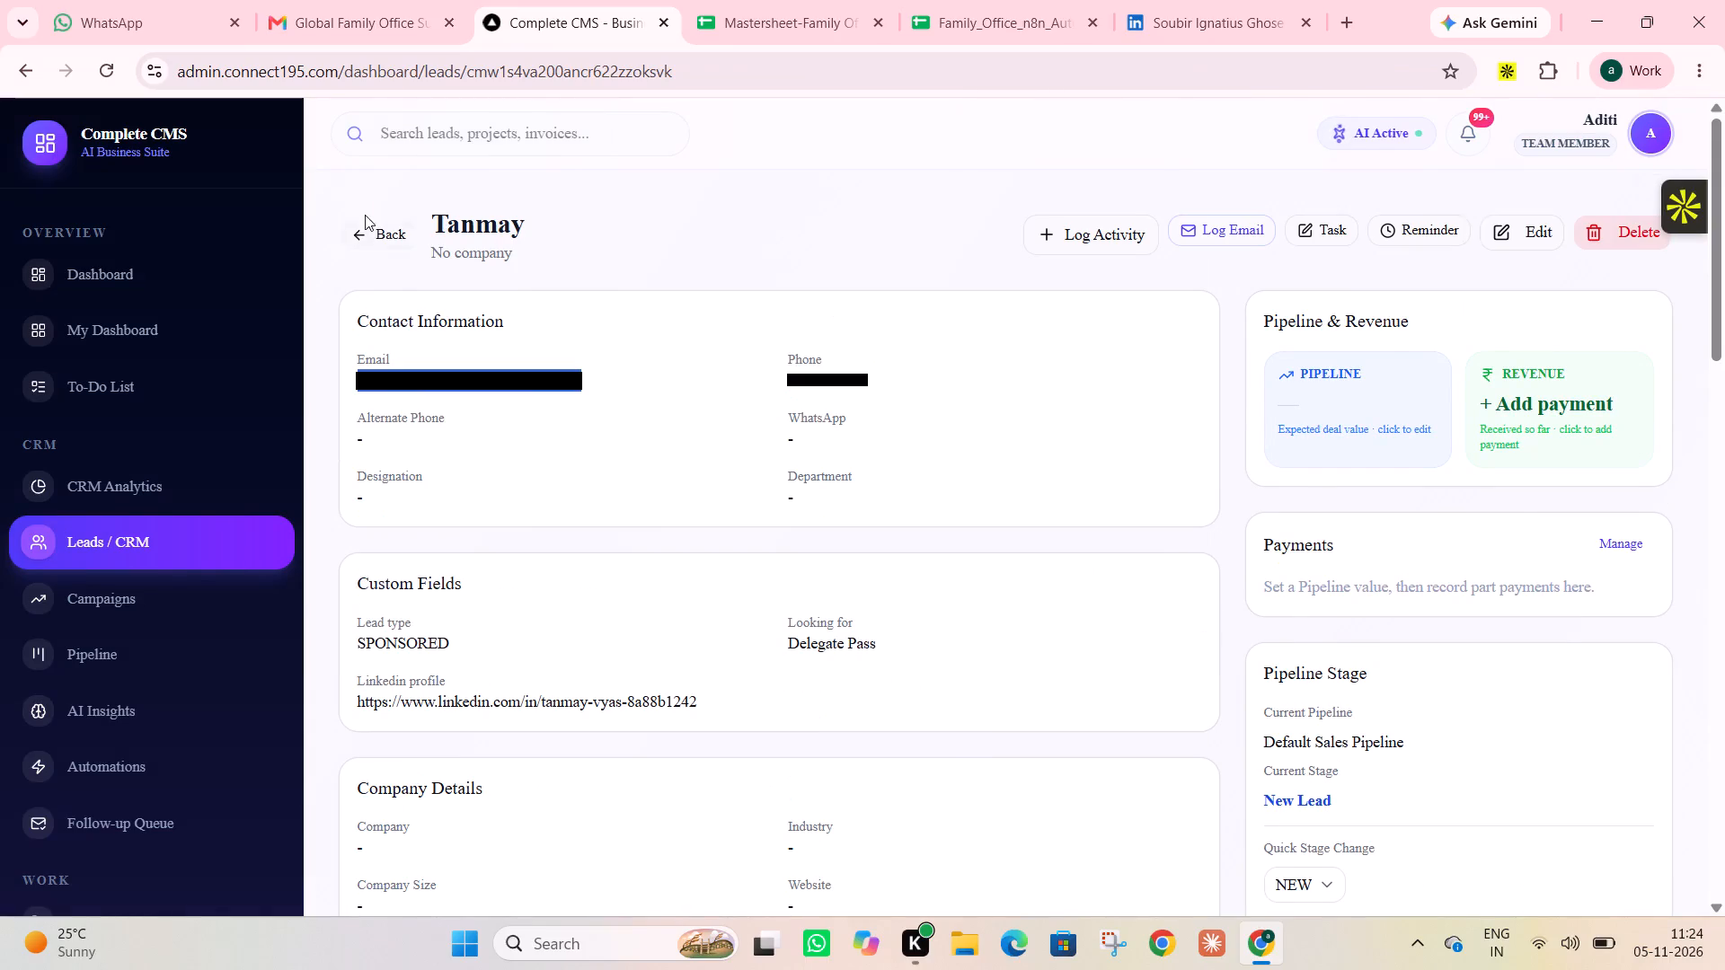
pyautogui.click(358, 233)
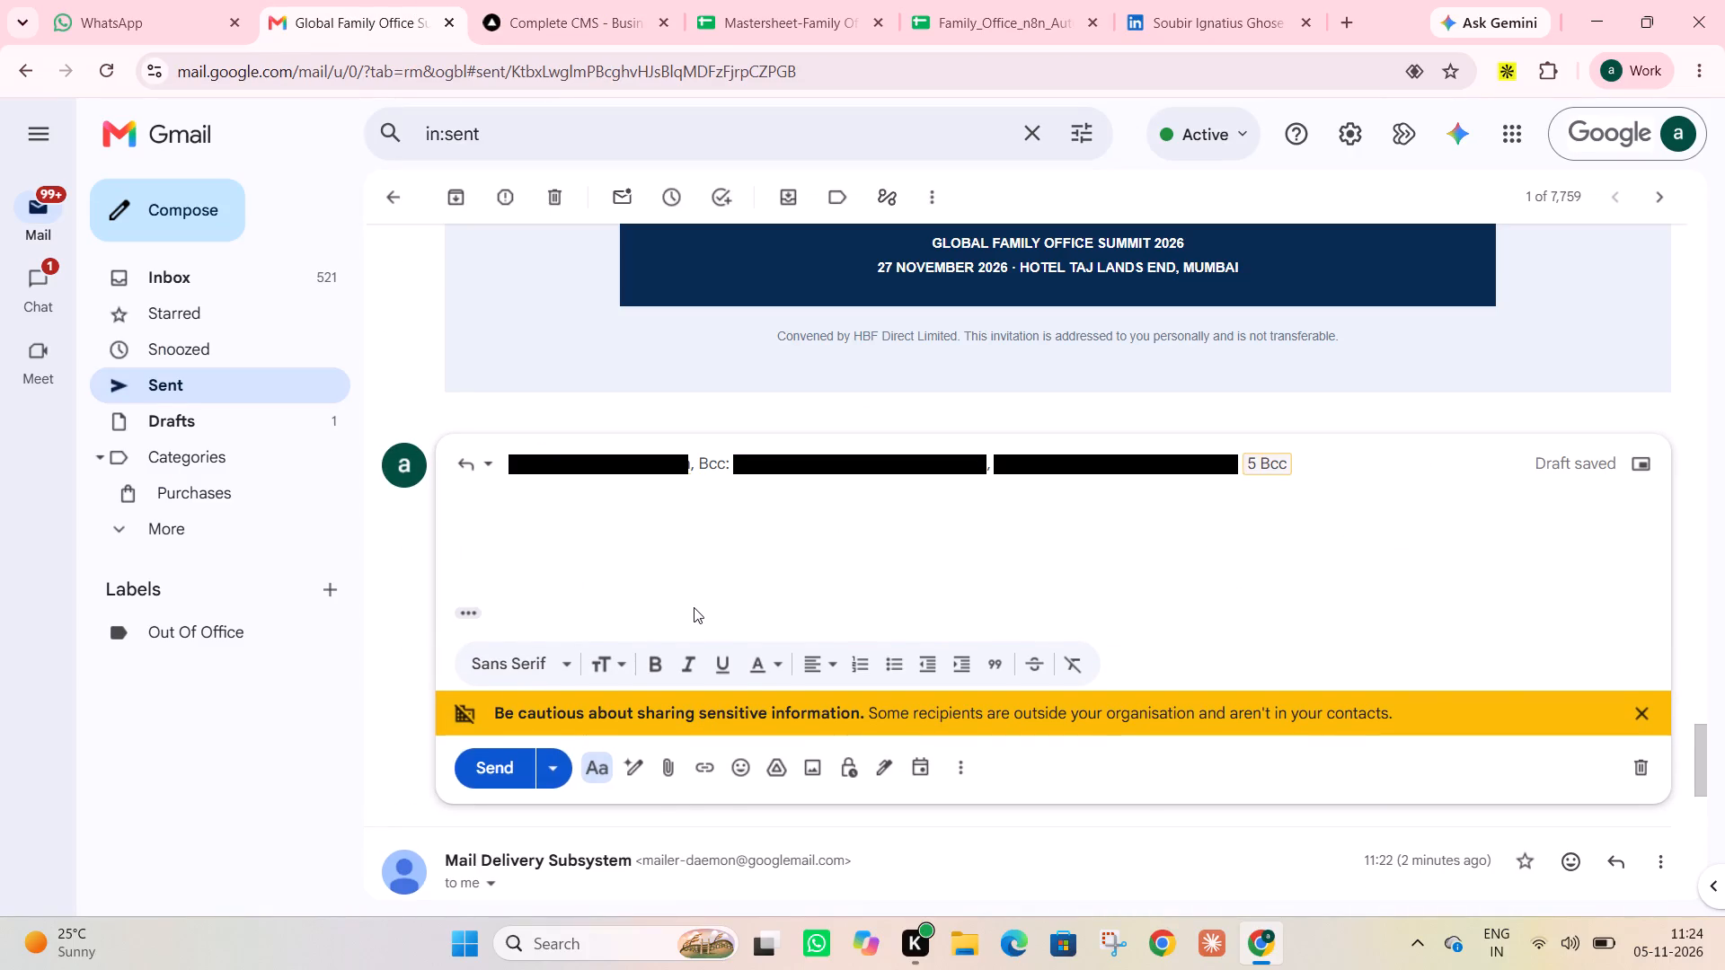
# Review the original offer message above the reply, from the pass prices and inclusions to the payment and closing sections.
pyautogui.scroll(9, 624, 380)
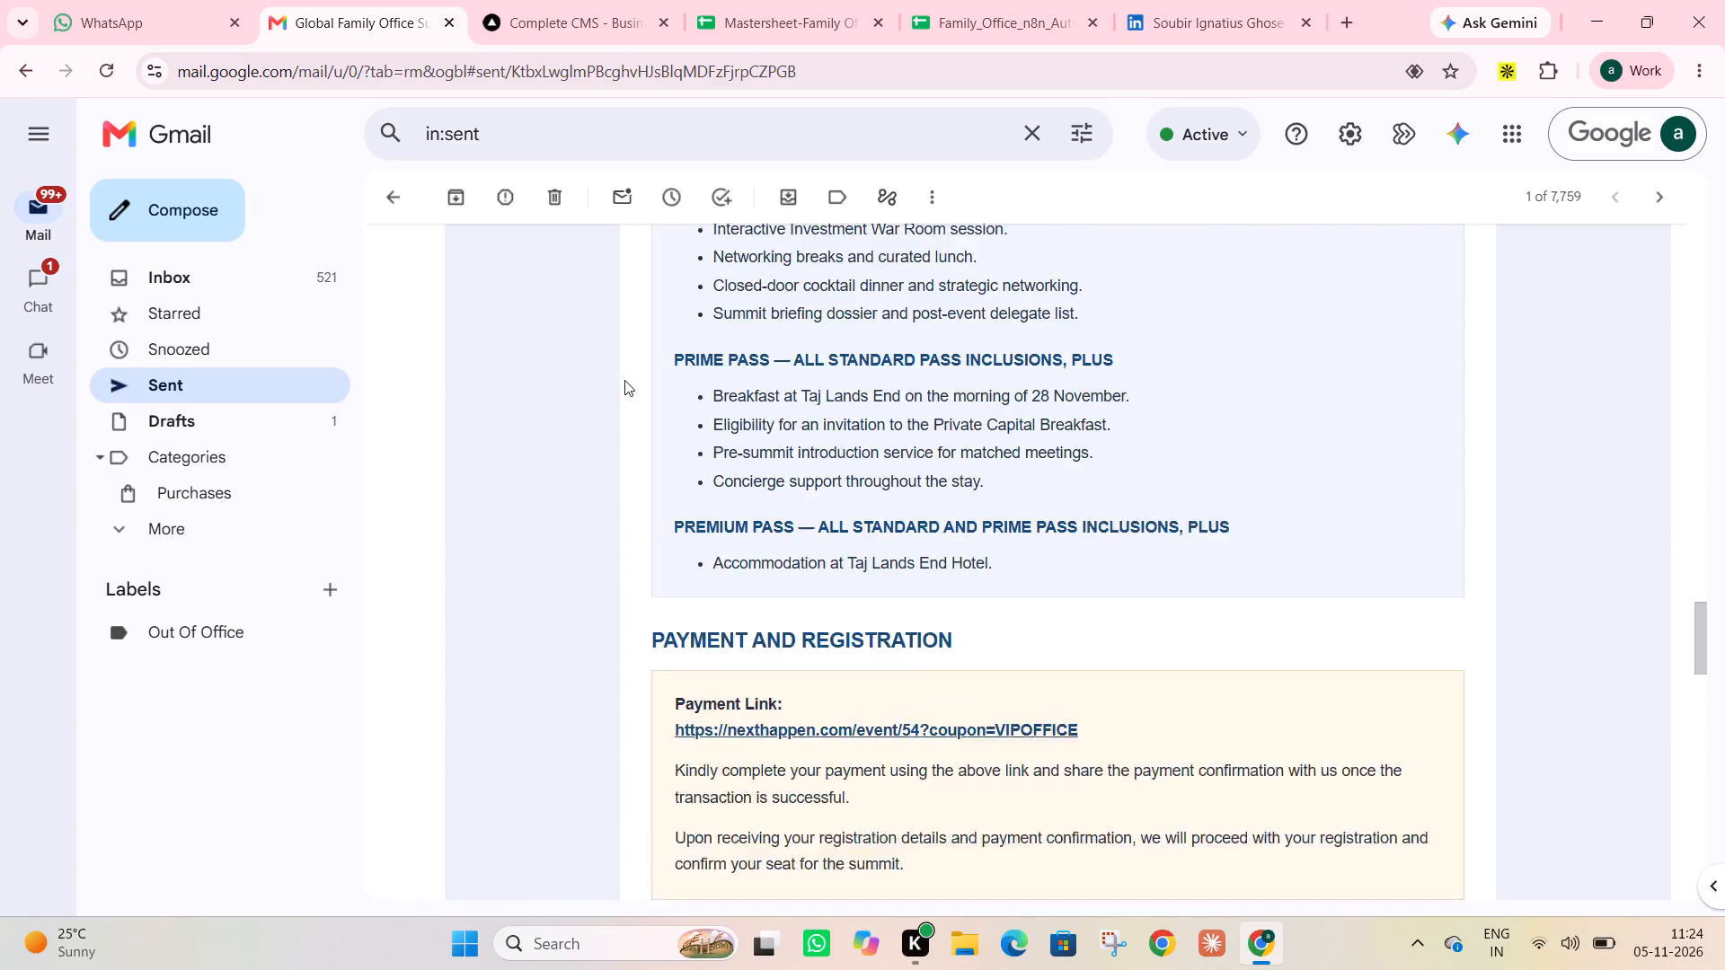
pyautogui.scroll(8, 624, 380)
pyautogui.scroll(-14, 624, 380)
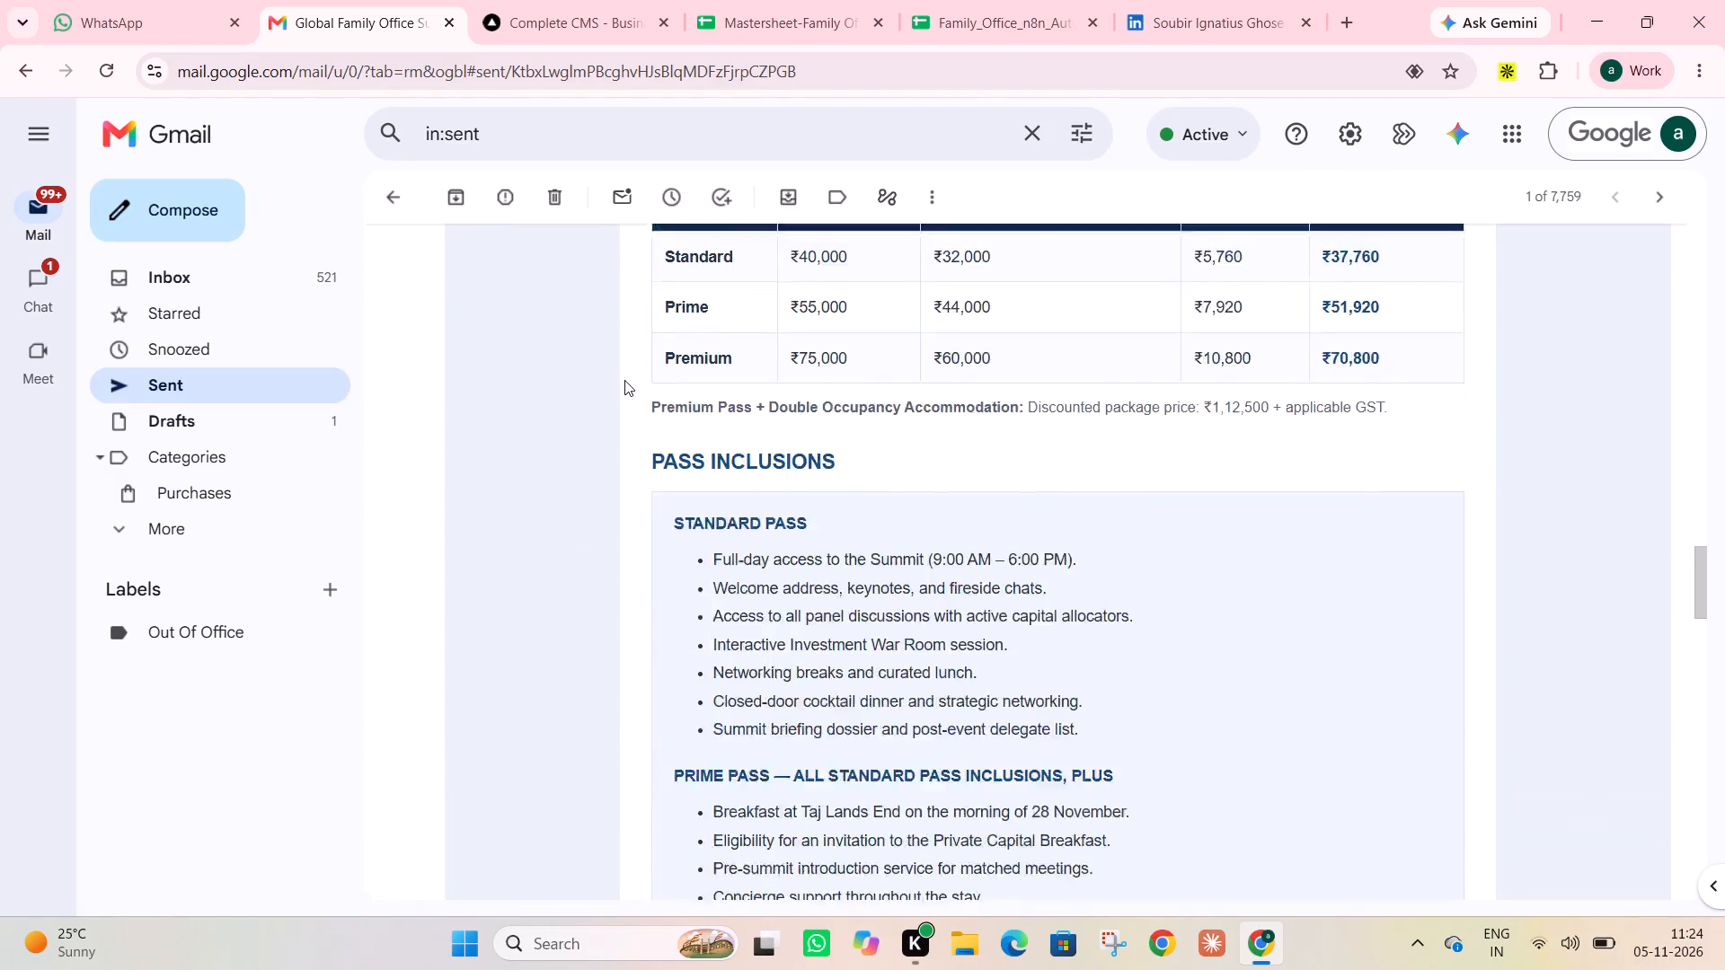
pyautogui.scroll(-4, 624, 380)
pyautogui.scroll(6, 624, 380)
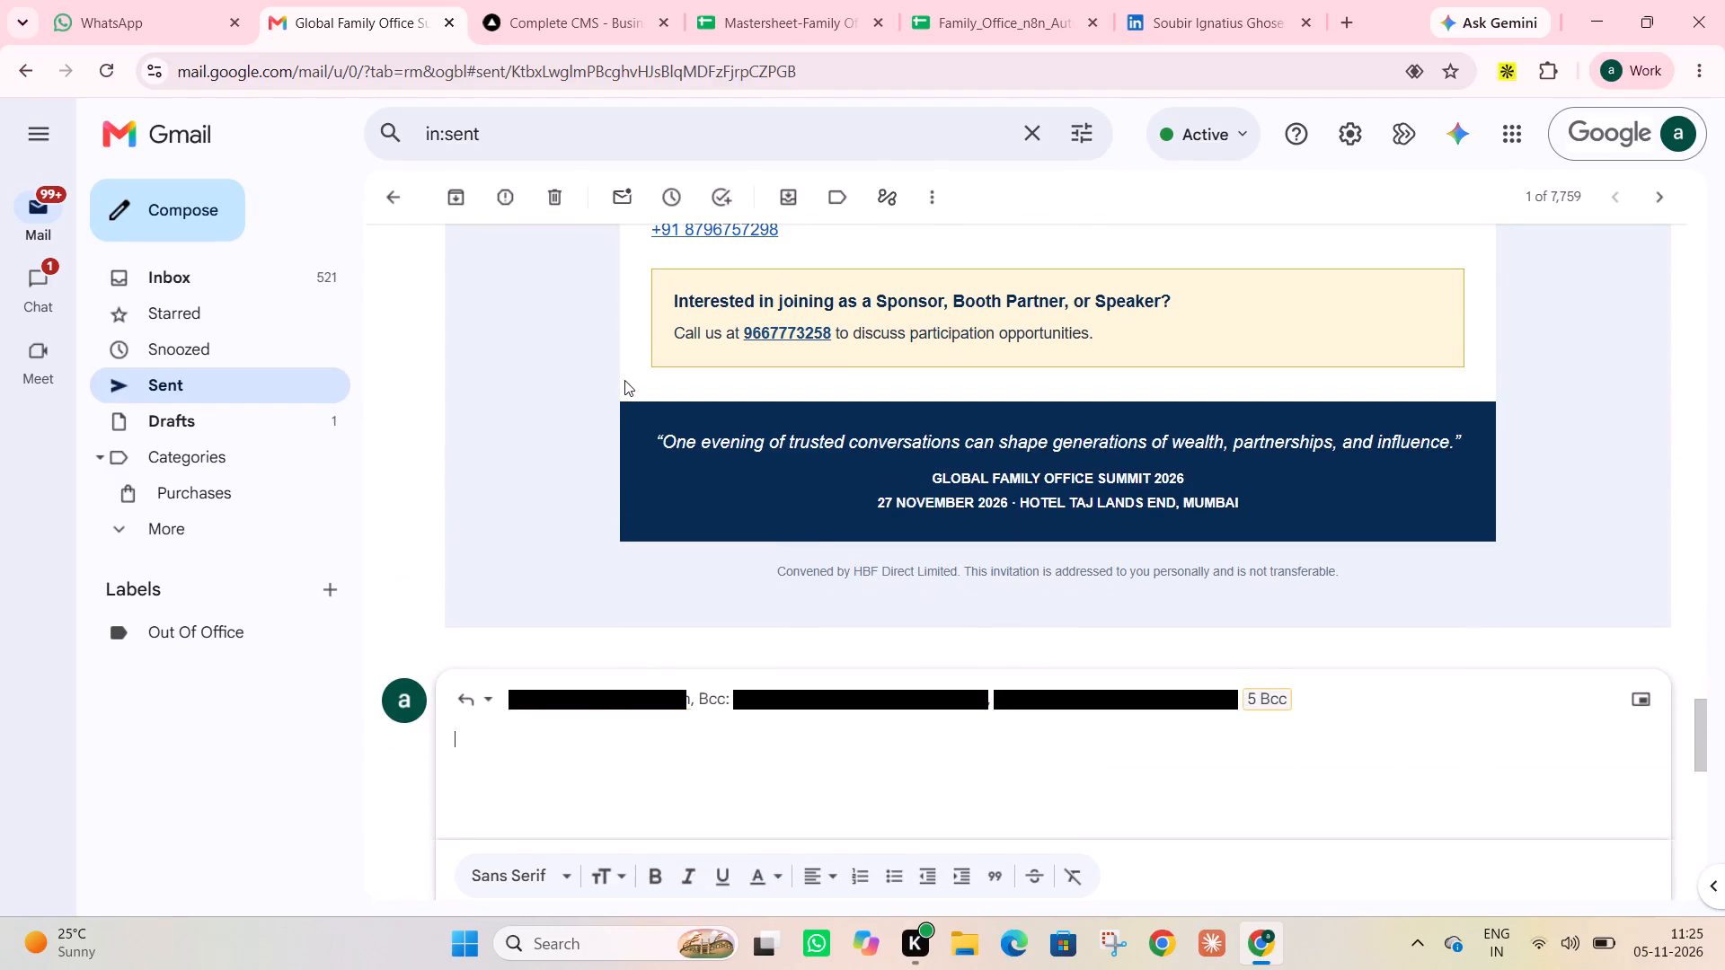
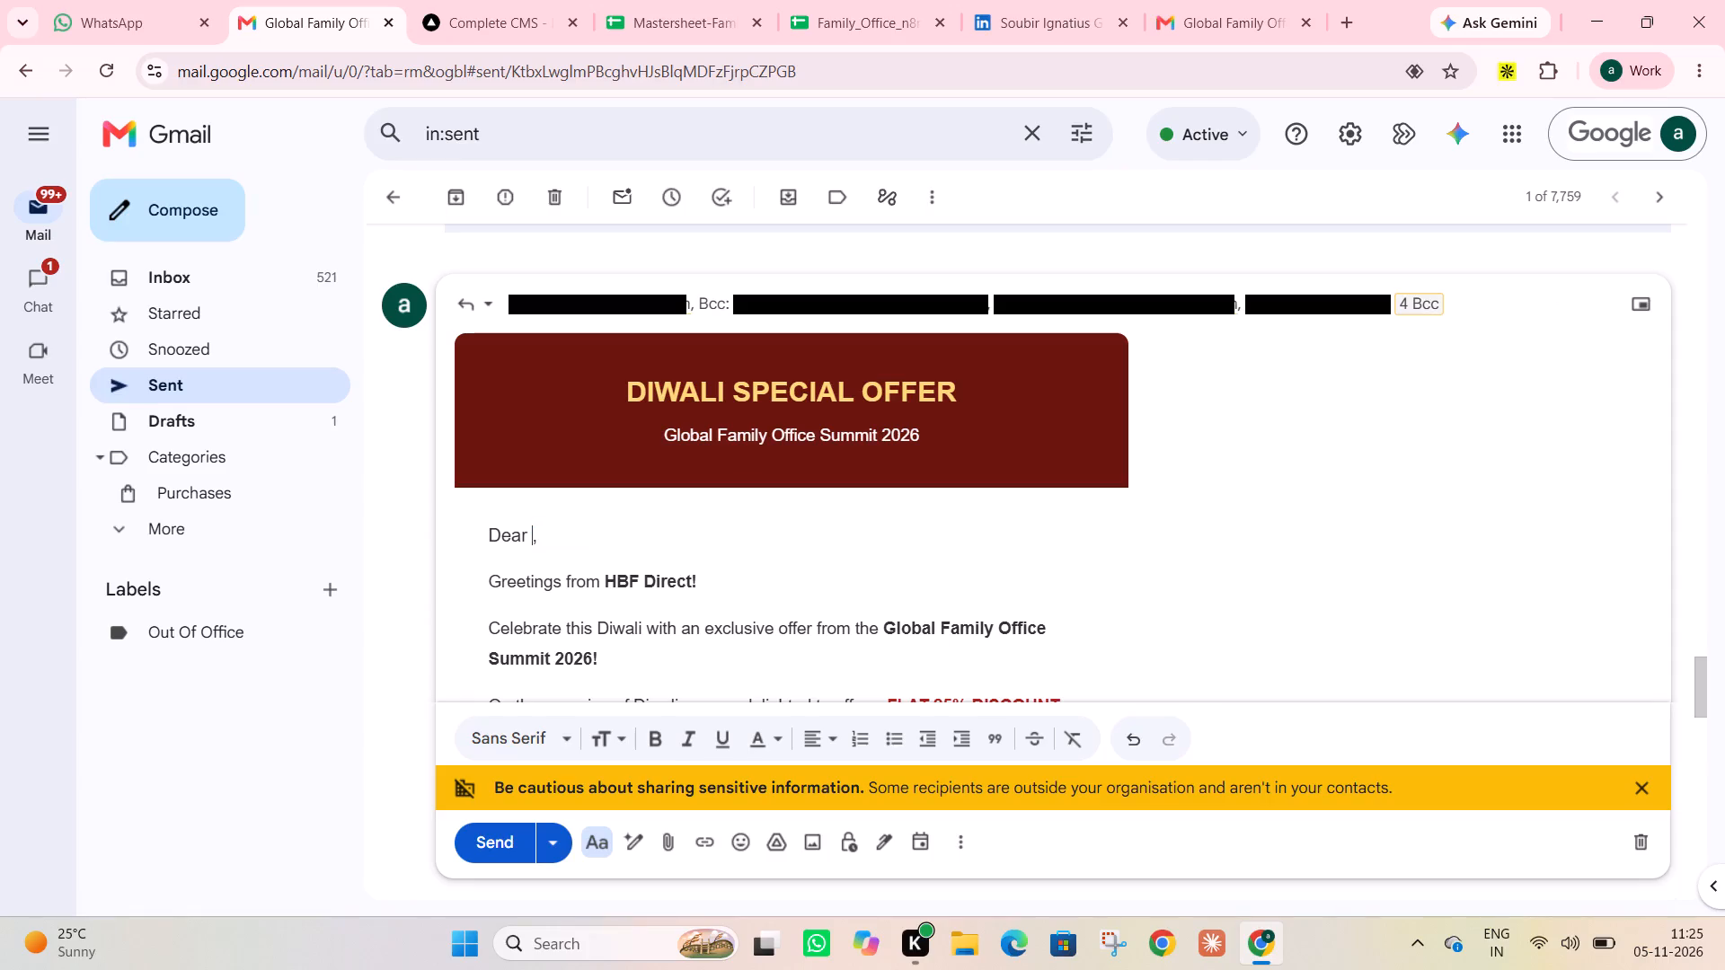
pyautogui.press('BackSpace')
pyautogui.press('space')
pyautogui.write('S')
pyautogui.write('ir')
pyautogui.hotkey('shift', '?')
pyautogui.click(491, 0)
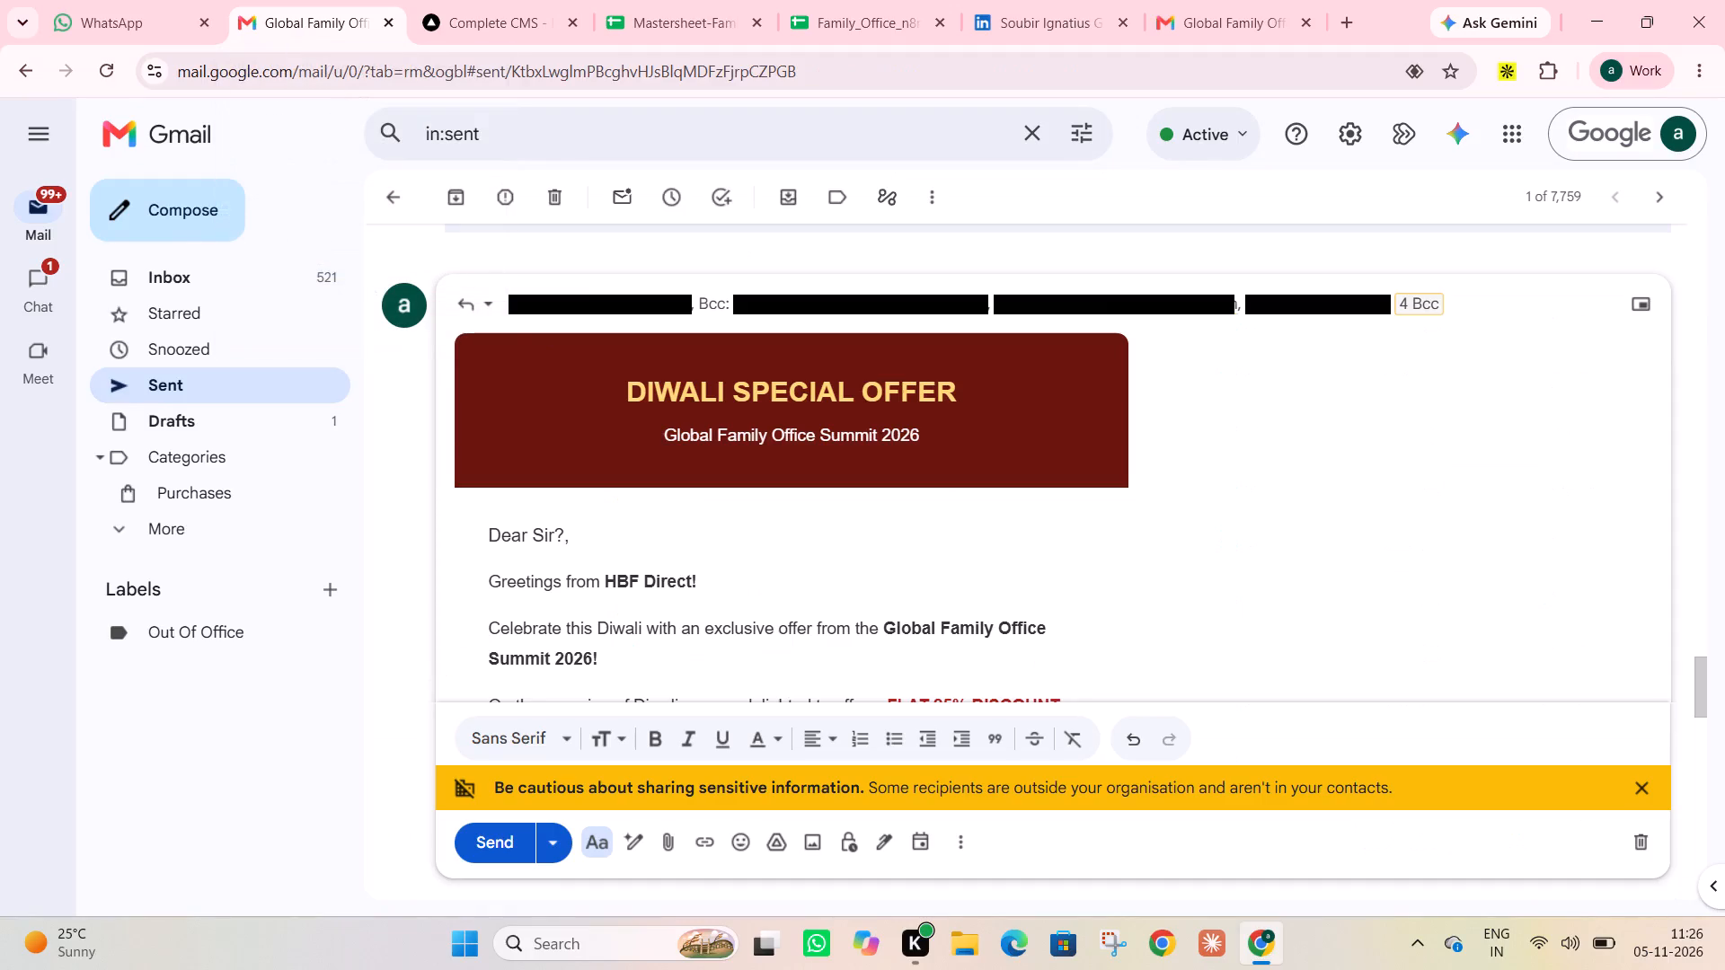
pyautogui.press('BackSpace')
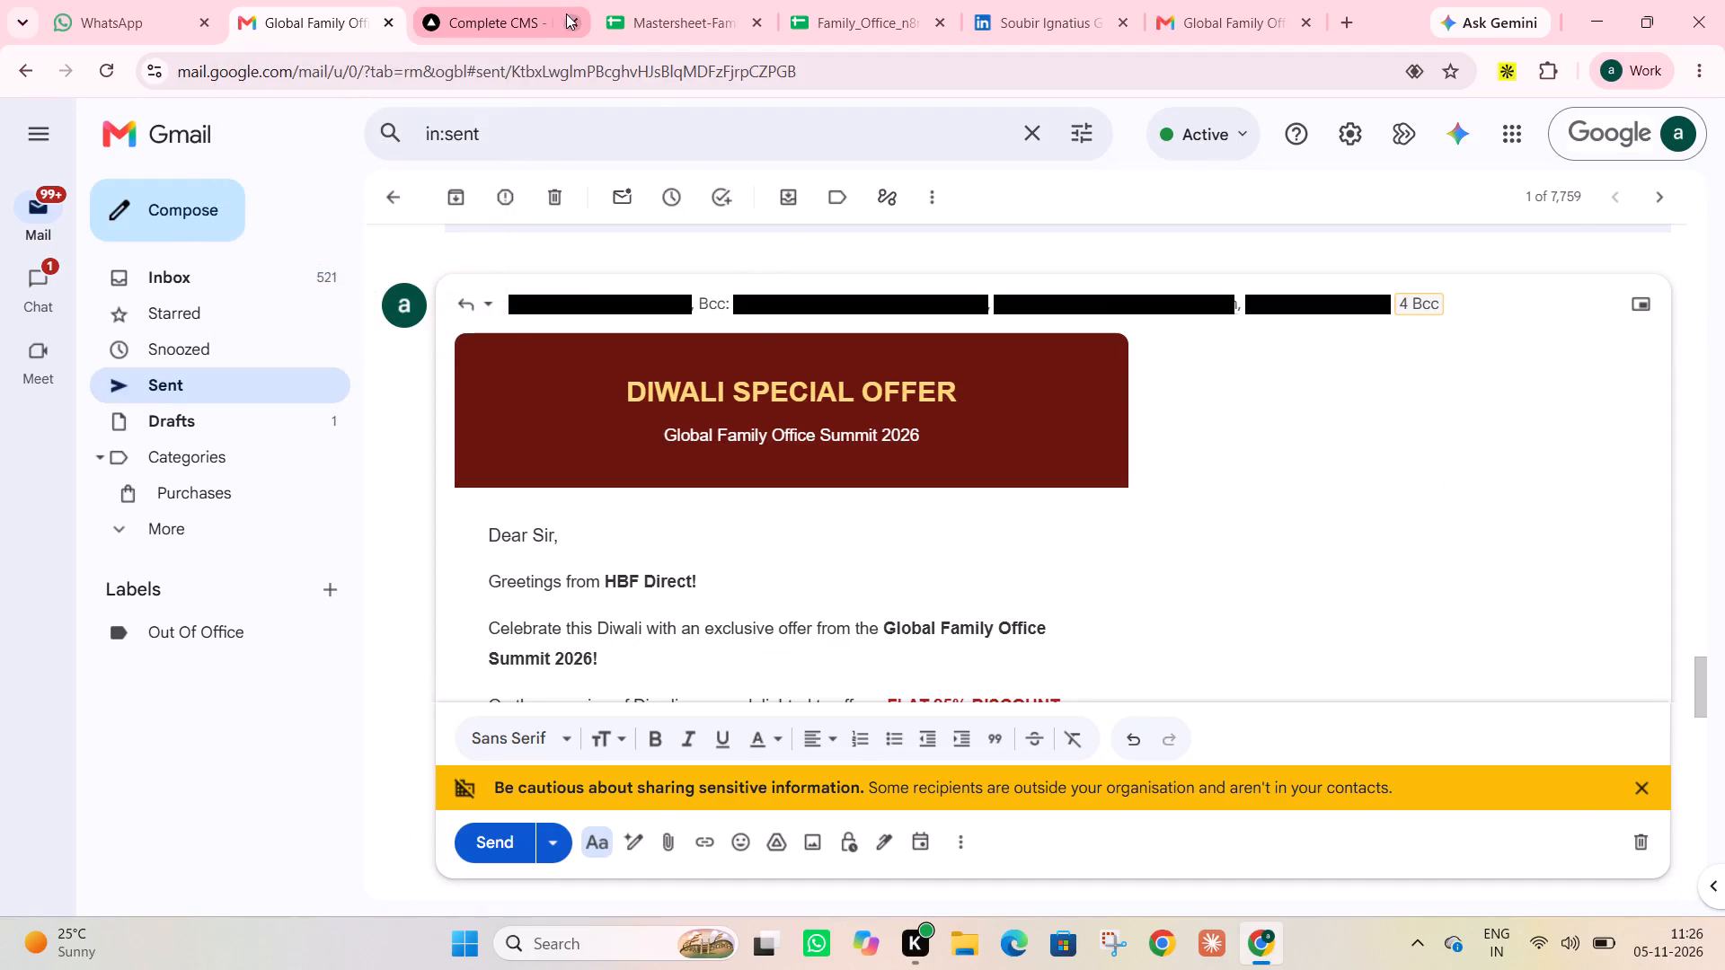
# From the campaign lead list, open River's lead record and view the LinkedIn profile stored in its custom fields.
pyautogui.click(518, 16)
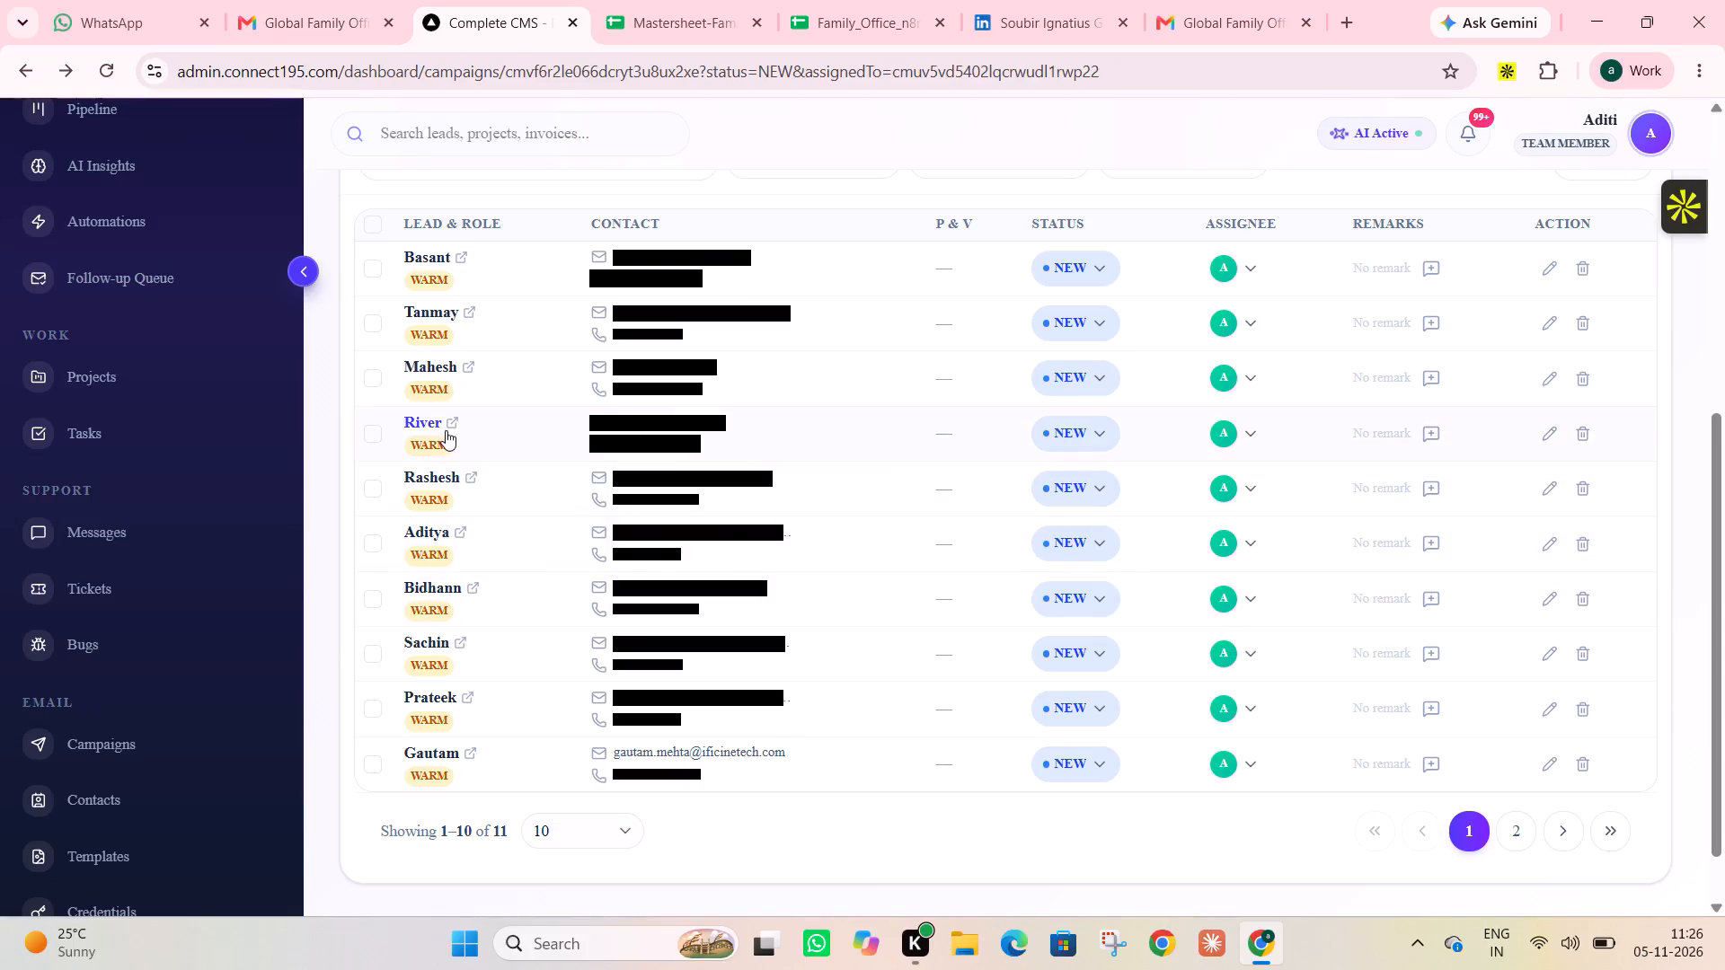
pyautogui.click(446, 430)
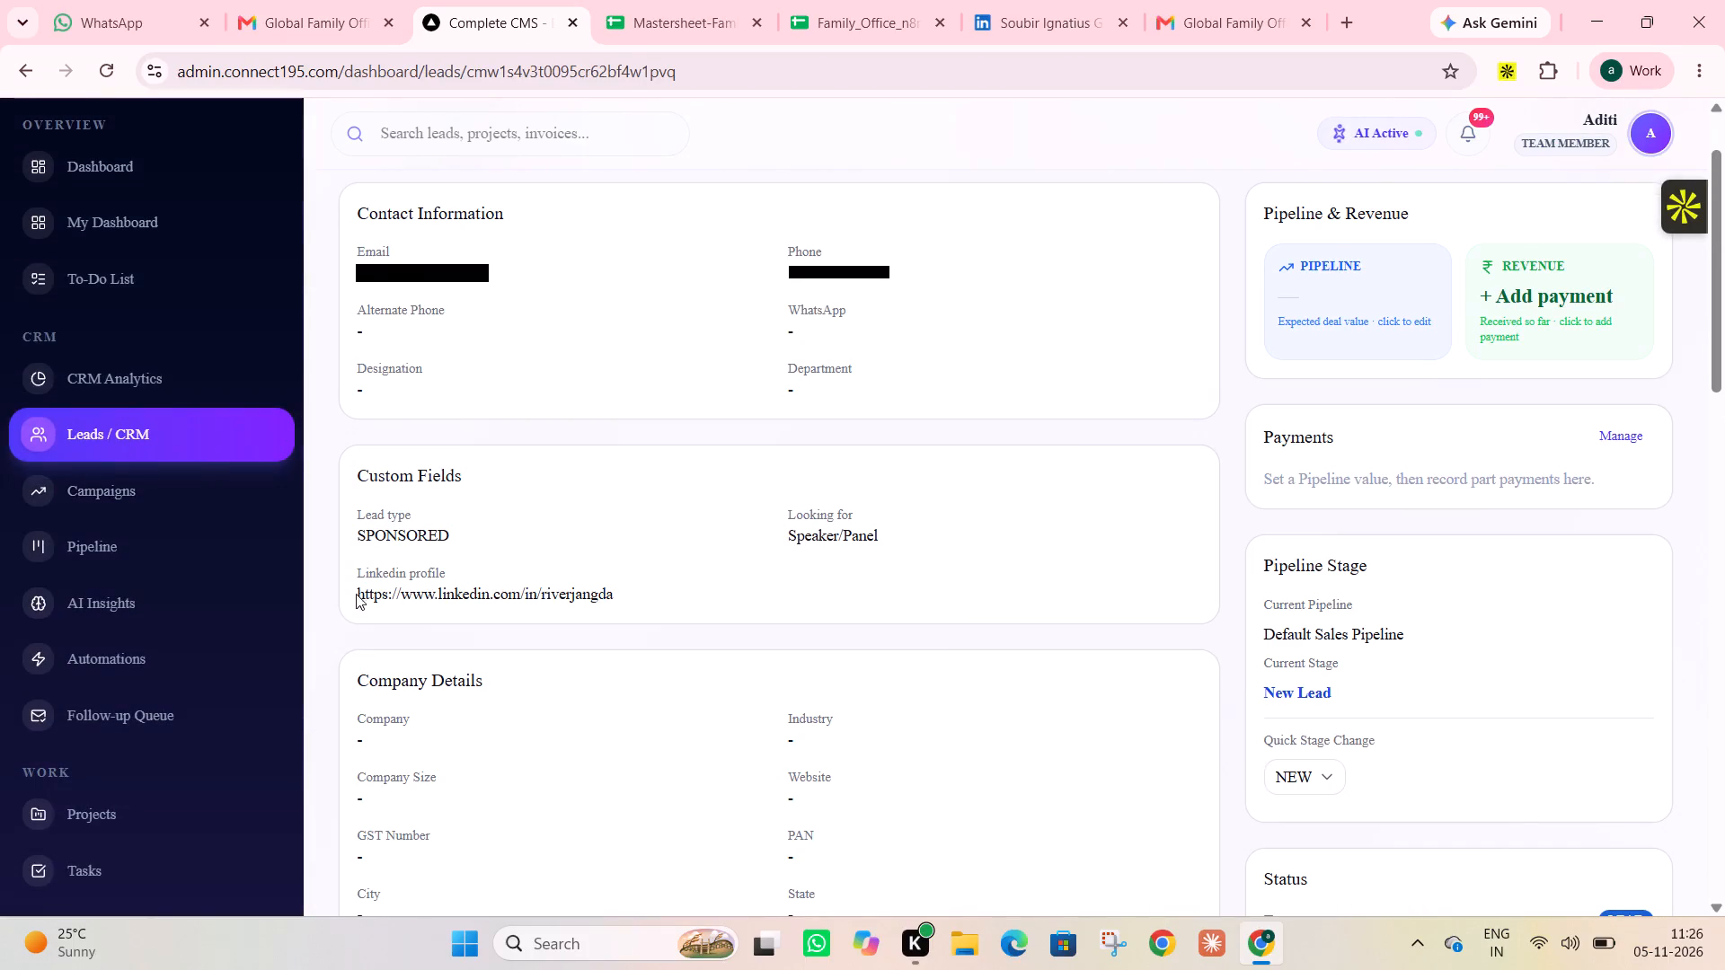
pyautogui.moveTo(345, 594); pyautogui.dragTo(628, 603)
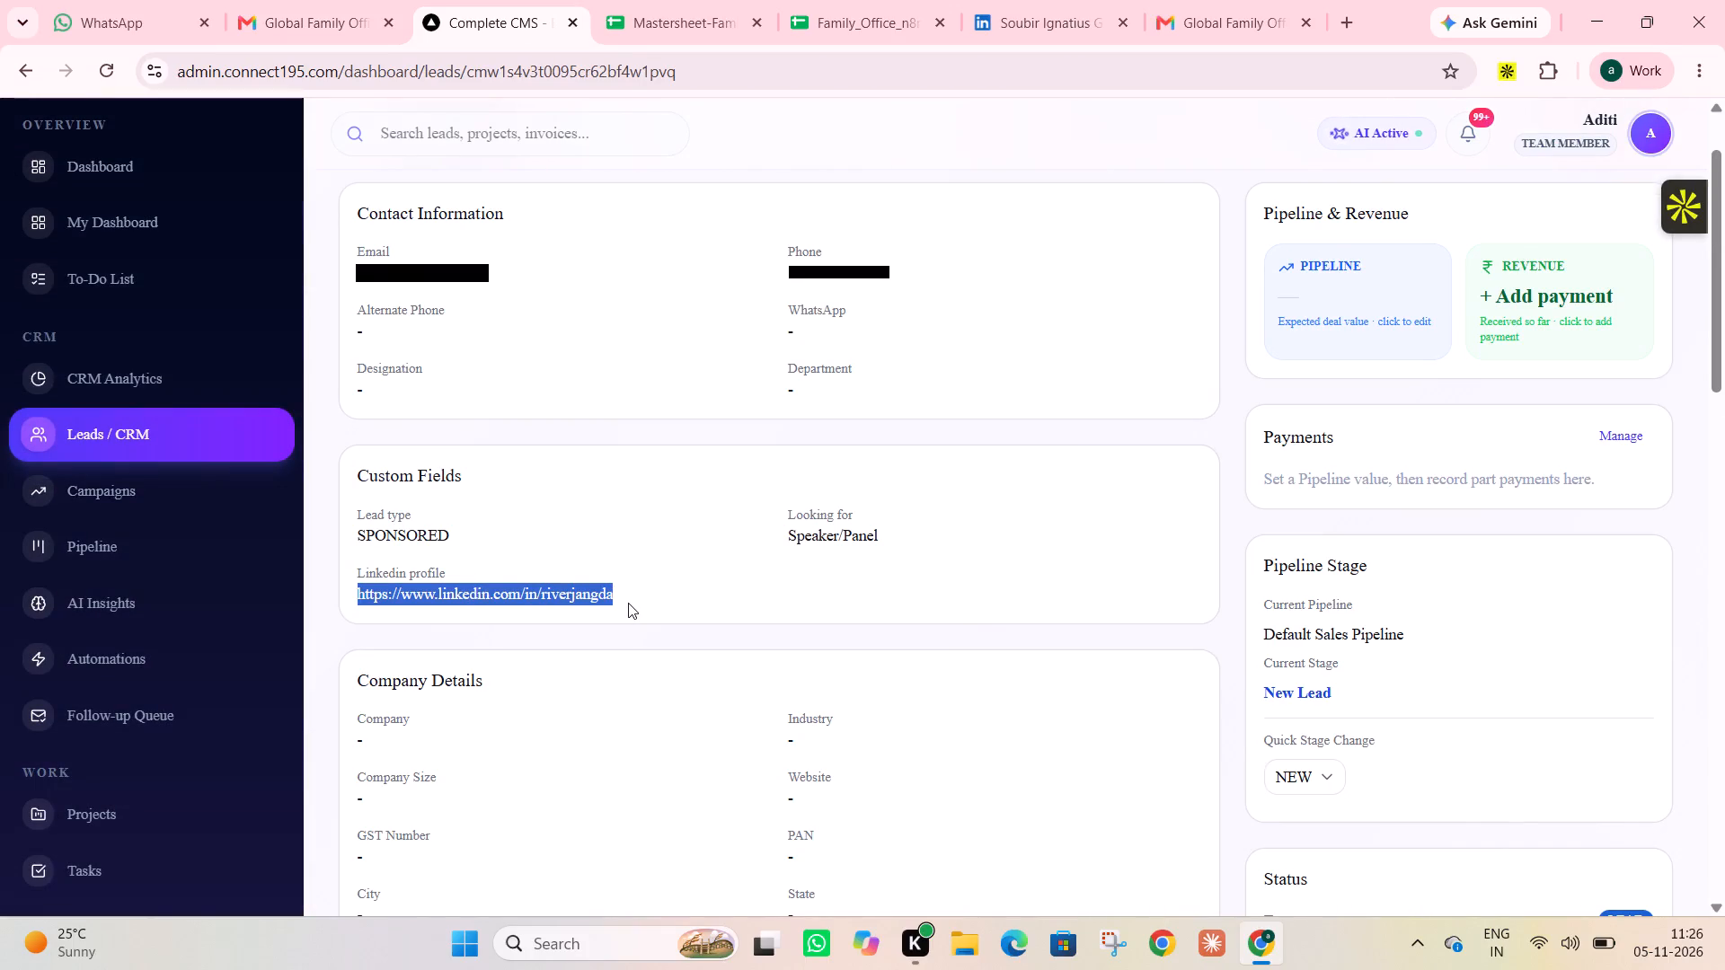
pyautogui.hotkey('ctrl', 'c')
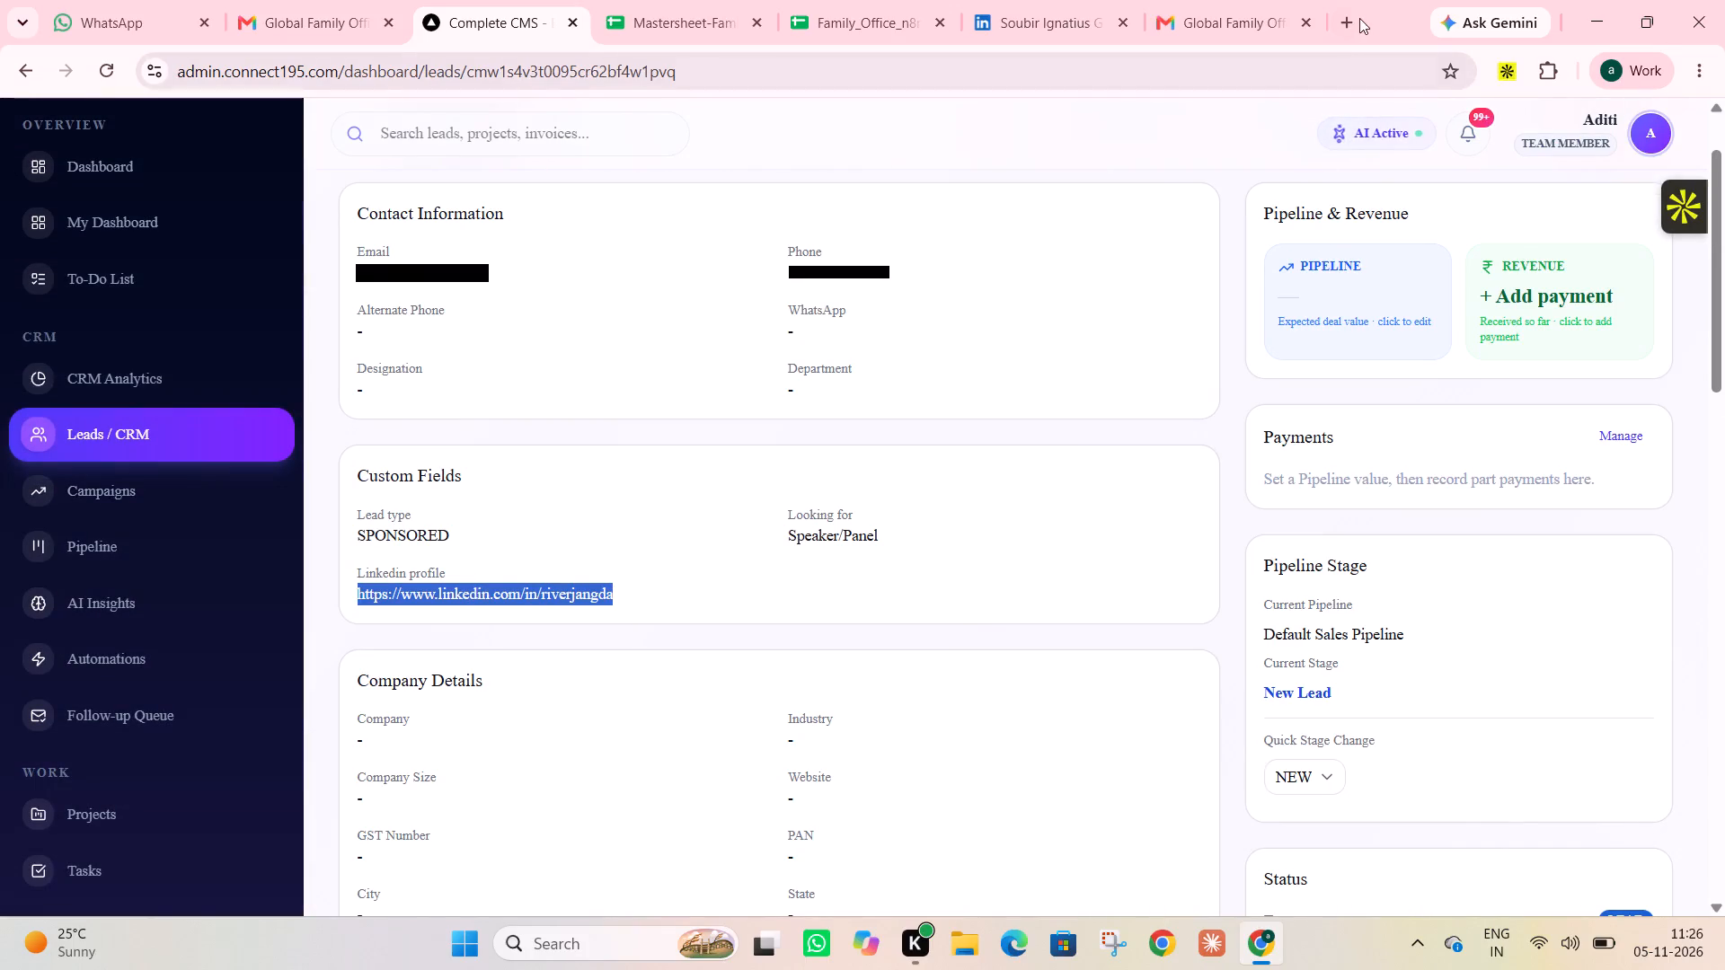
pyautogui.click(1355, 18)
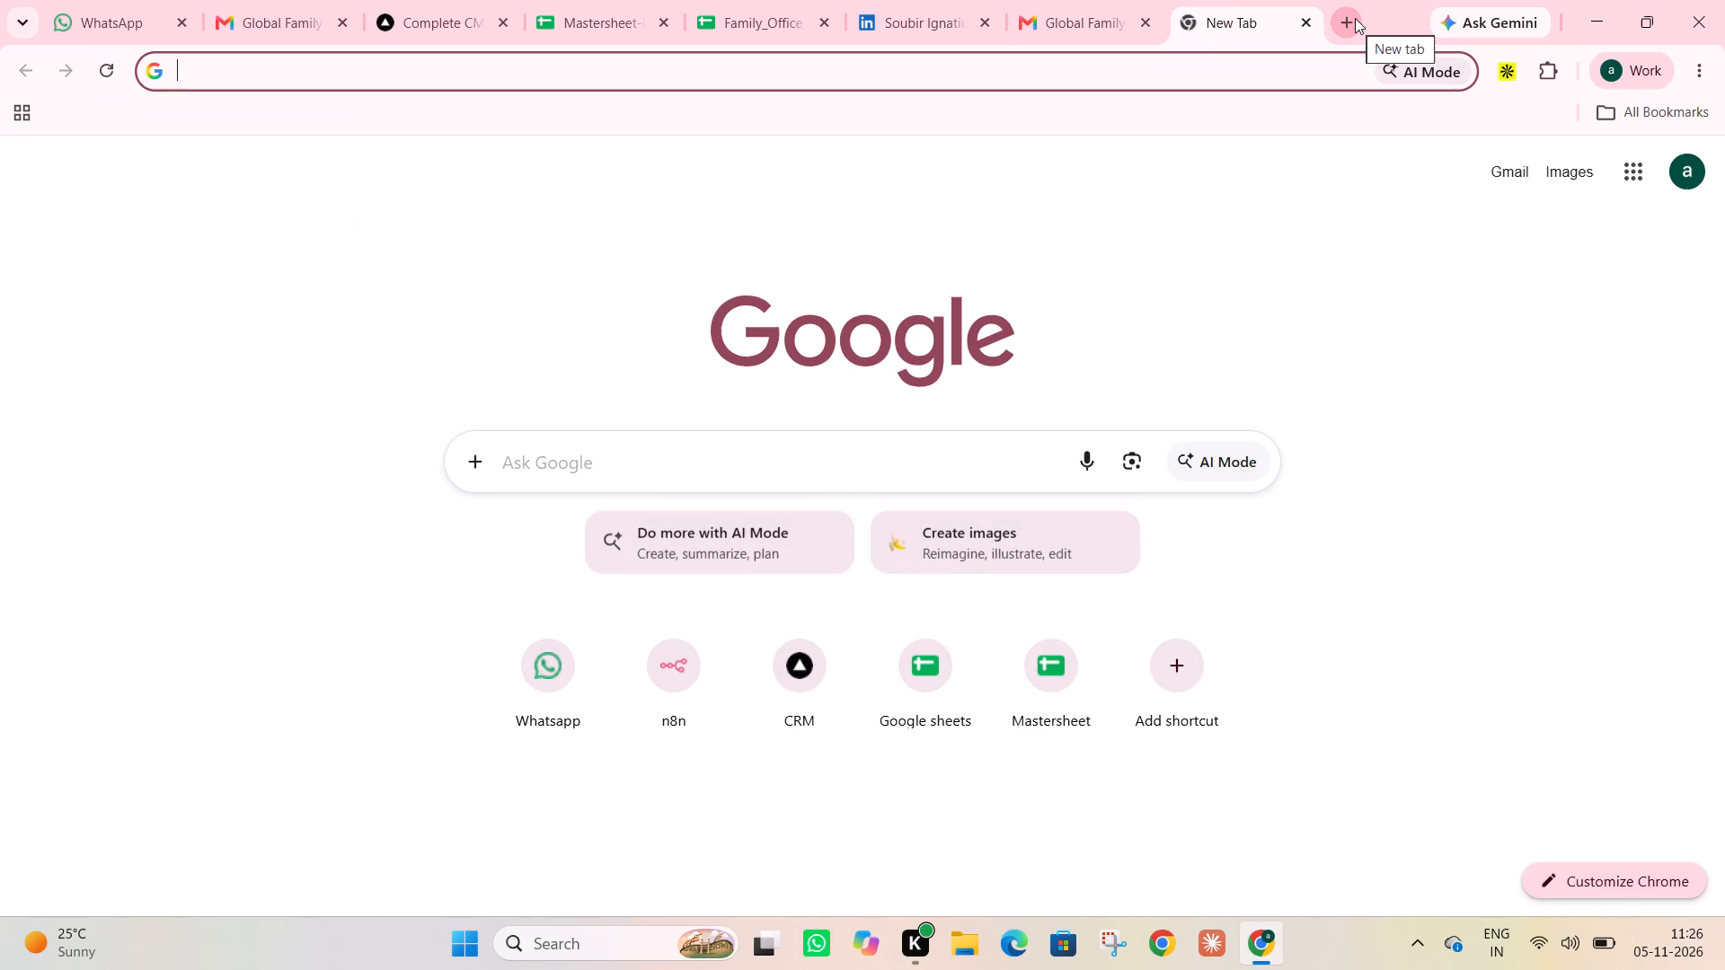
pyautogui.click(1110, 78)
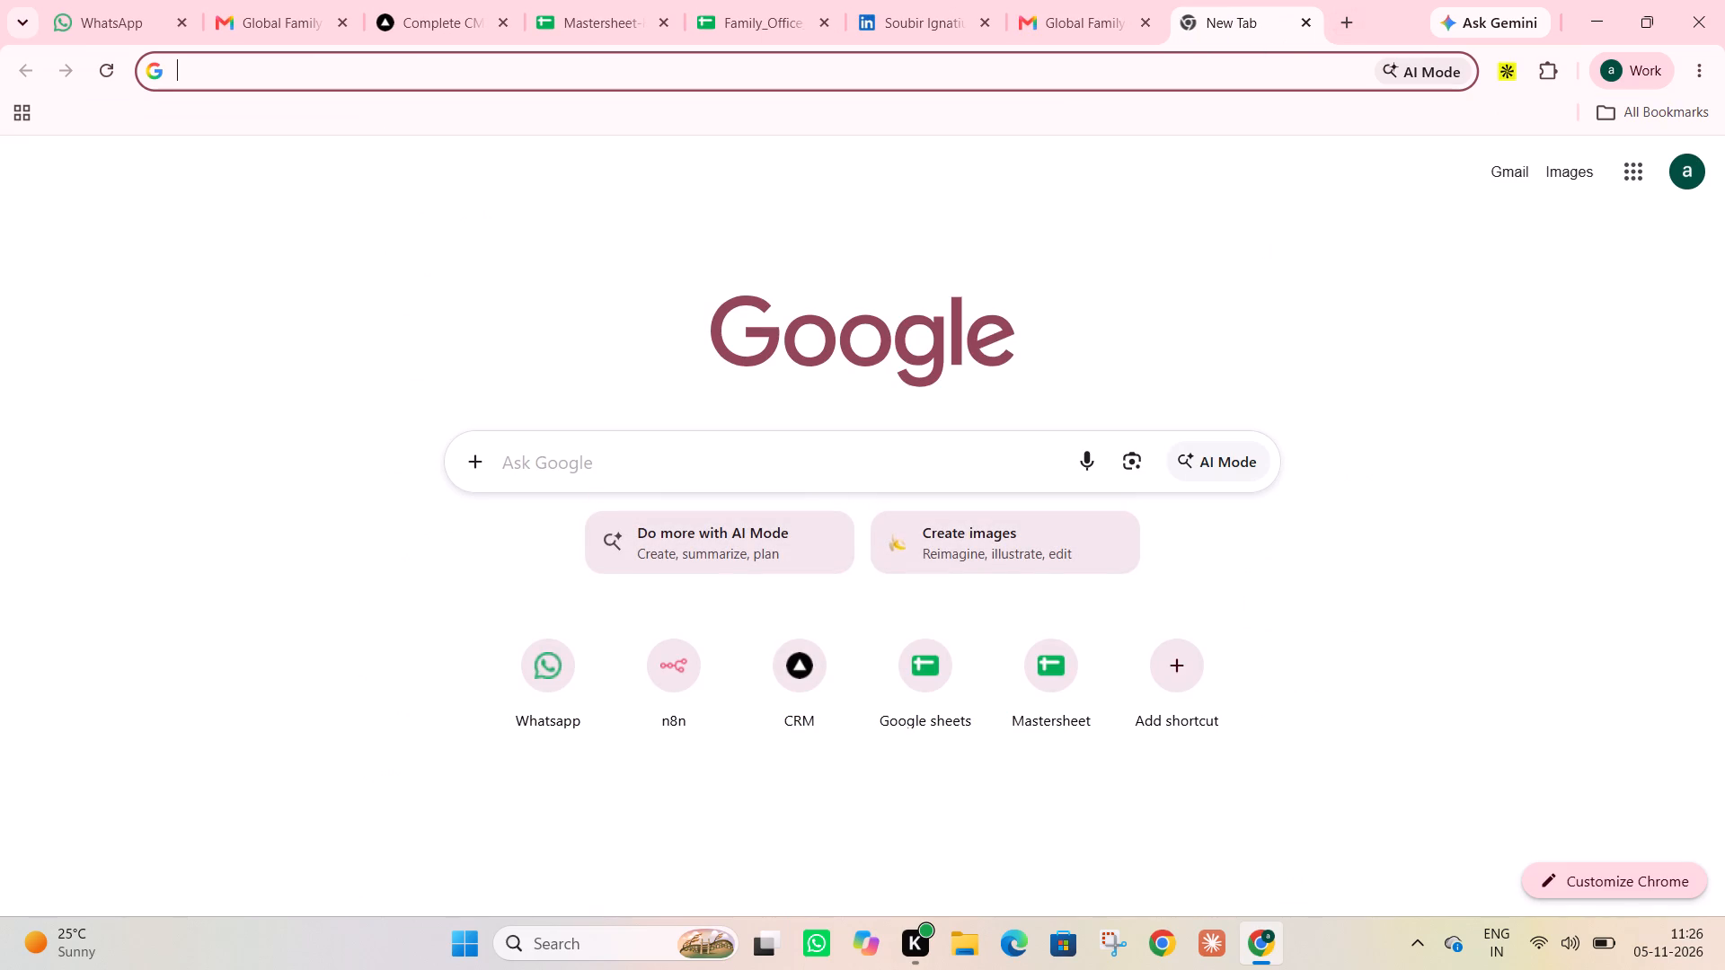
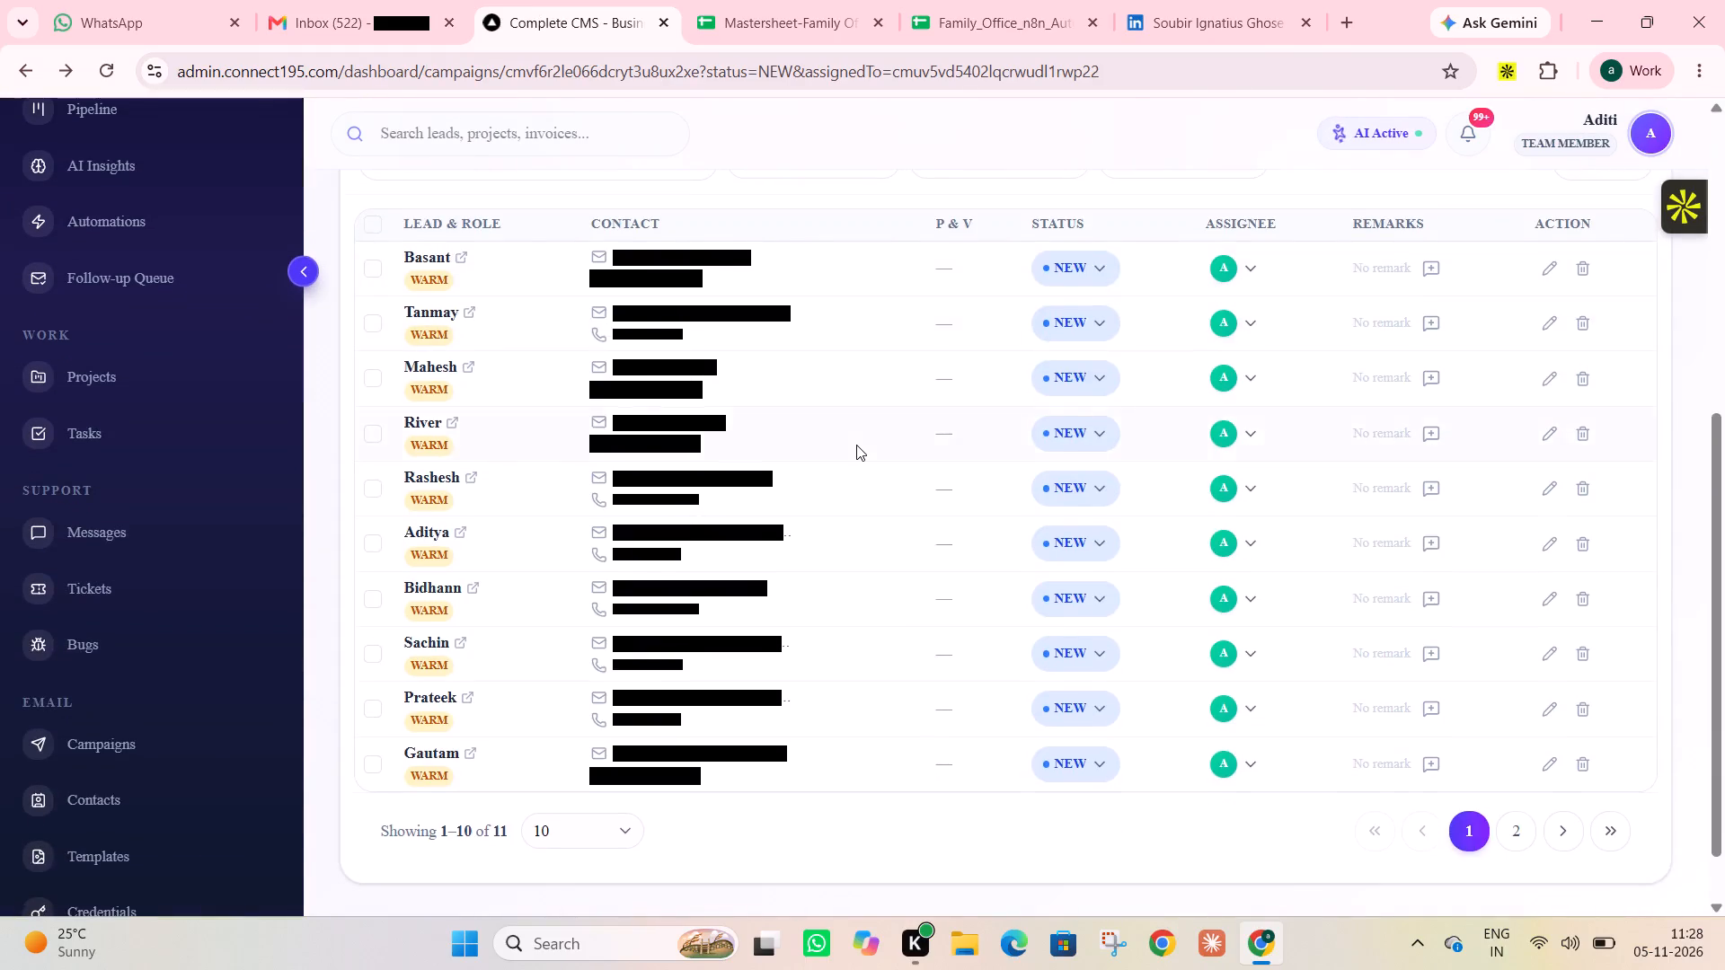
# Filter the leads-v2 campaign's leads assigned to Aditi by Meeting Scheduled status and look through the list.
pyautogui.scroll(3, 856, 445)
pyautogui.scroll(-1, 856, 445)
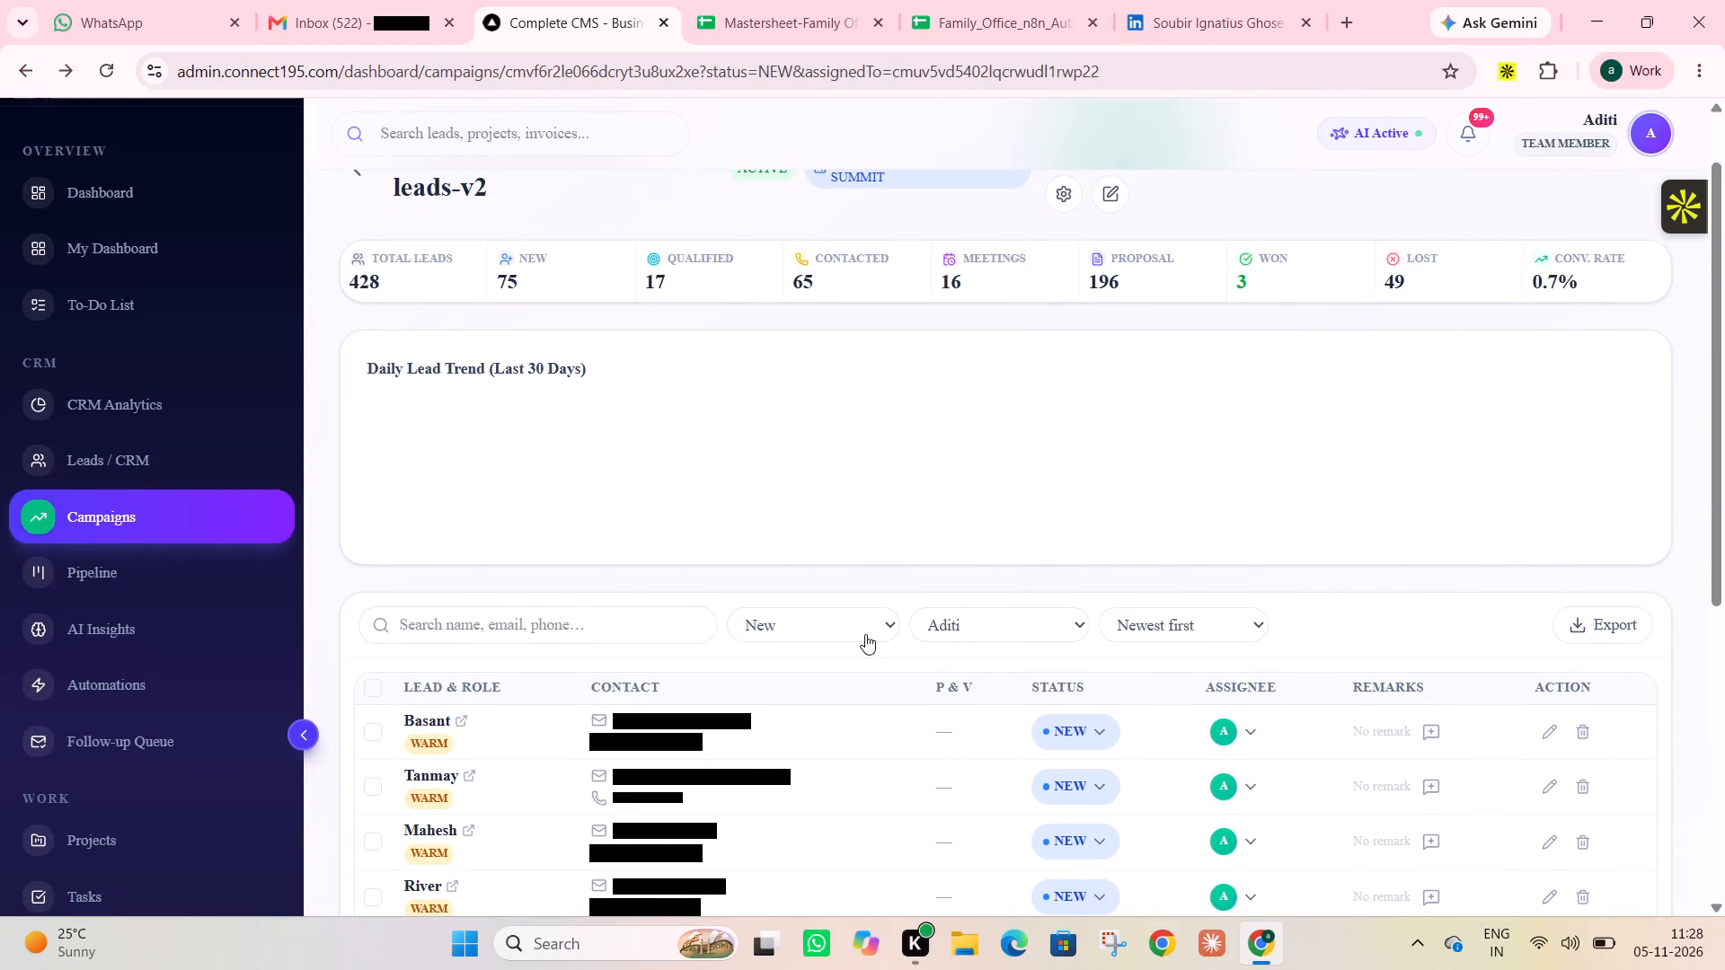
pyautogui.click(865, 634)
pyautogui.click(838, 773)
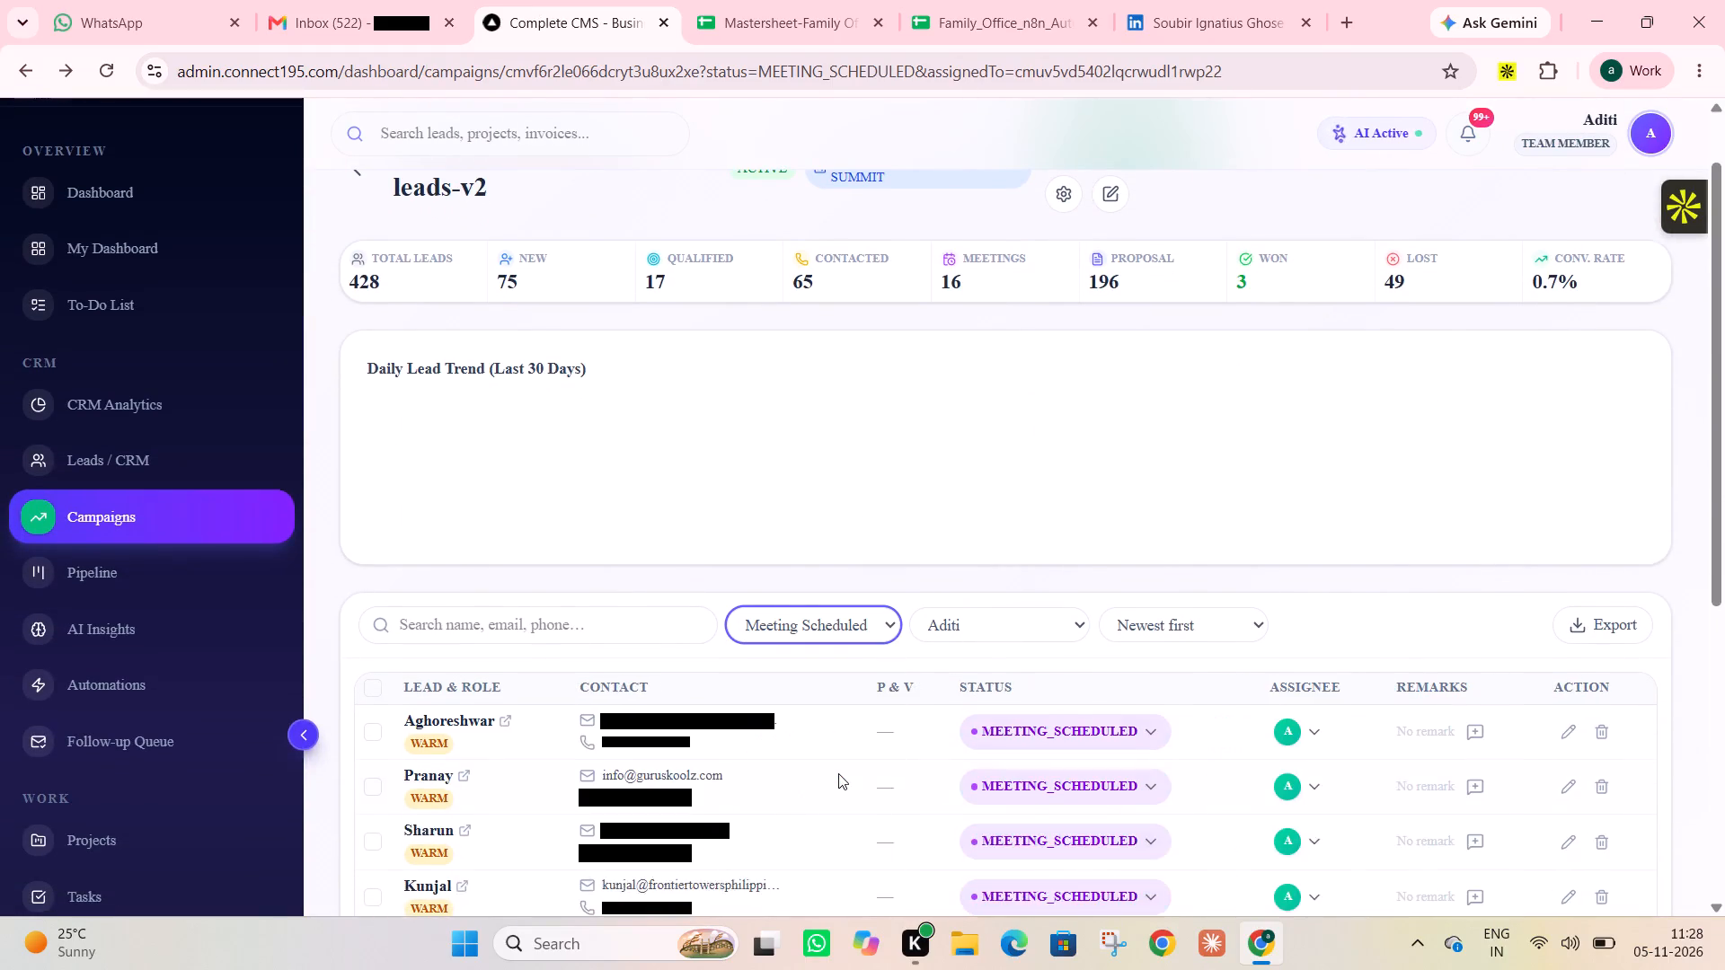
pyautogui.scroll(-5, 838, 773)
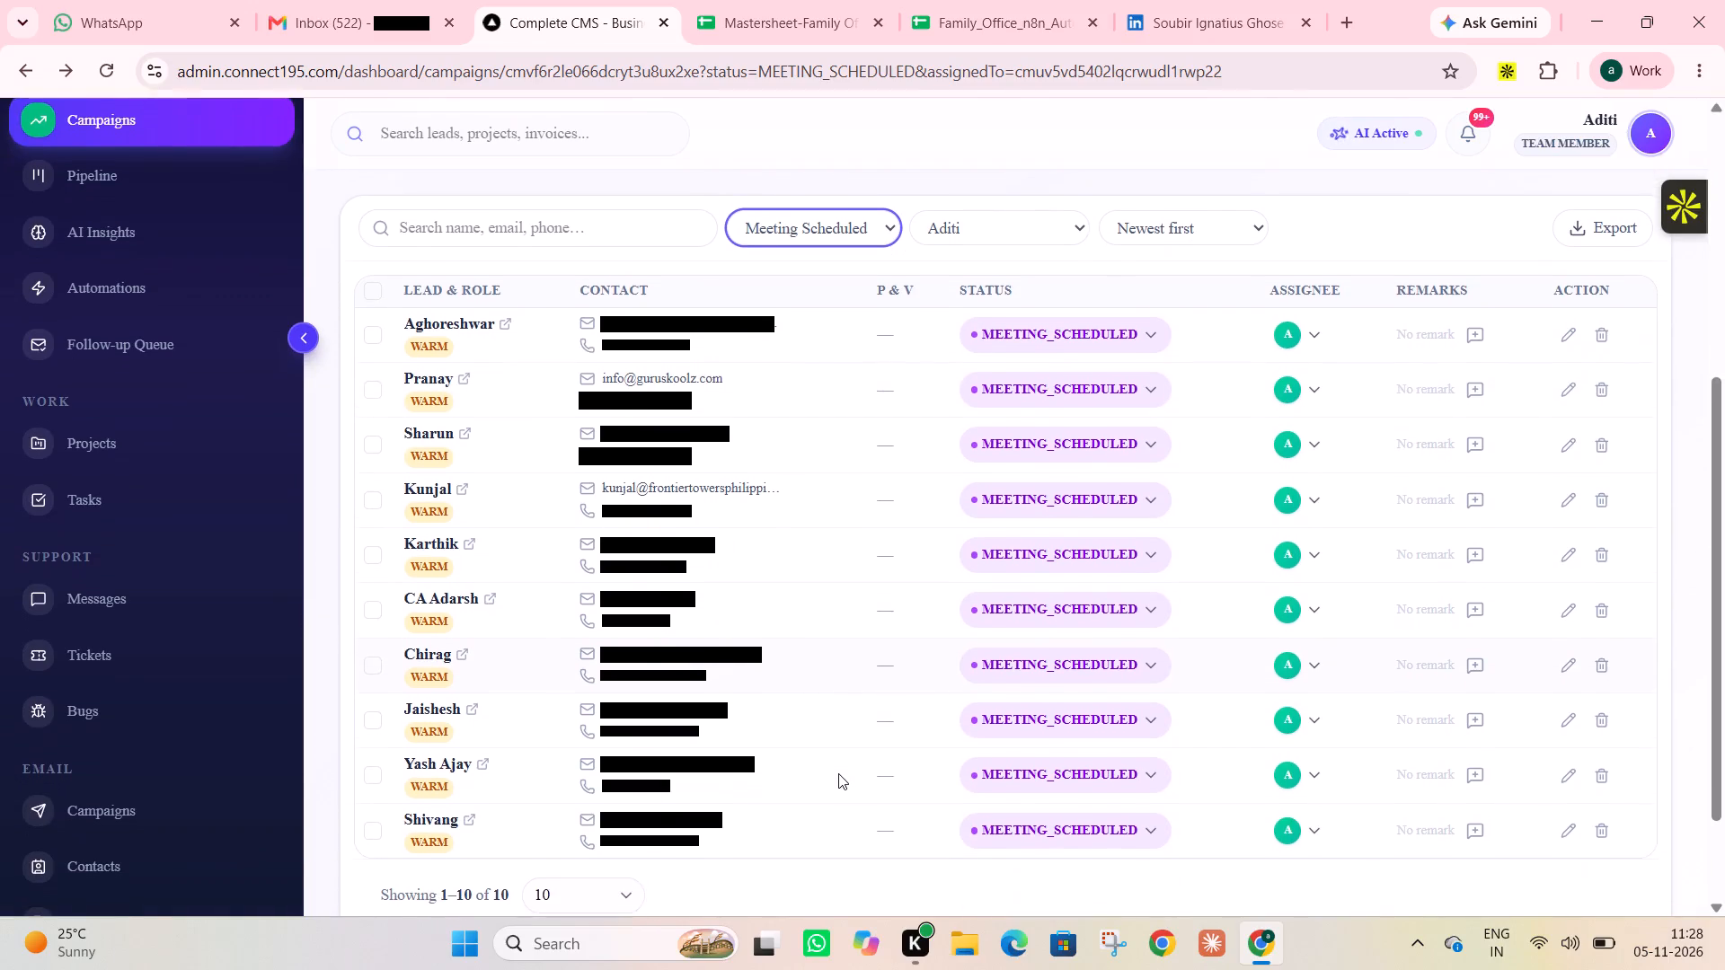
pyautogui.scroll(-1, 838, 773)
# Switch the campaign lead list's status filter to Negotiation.
pyautogui.click(805, 198)
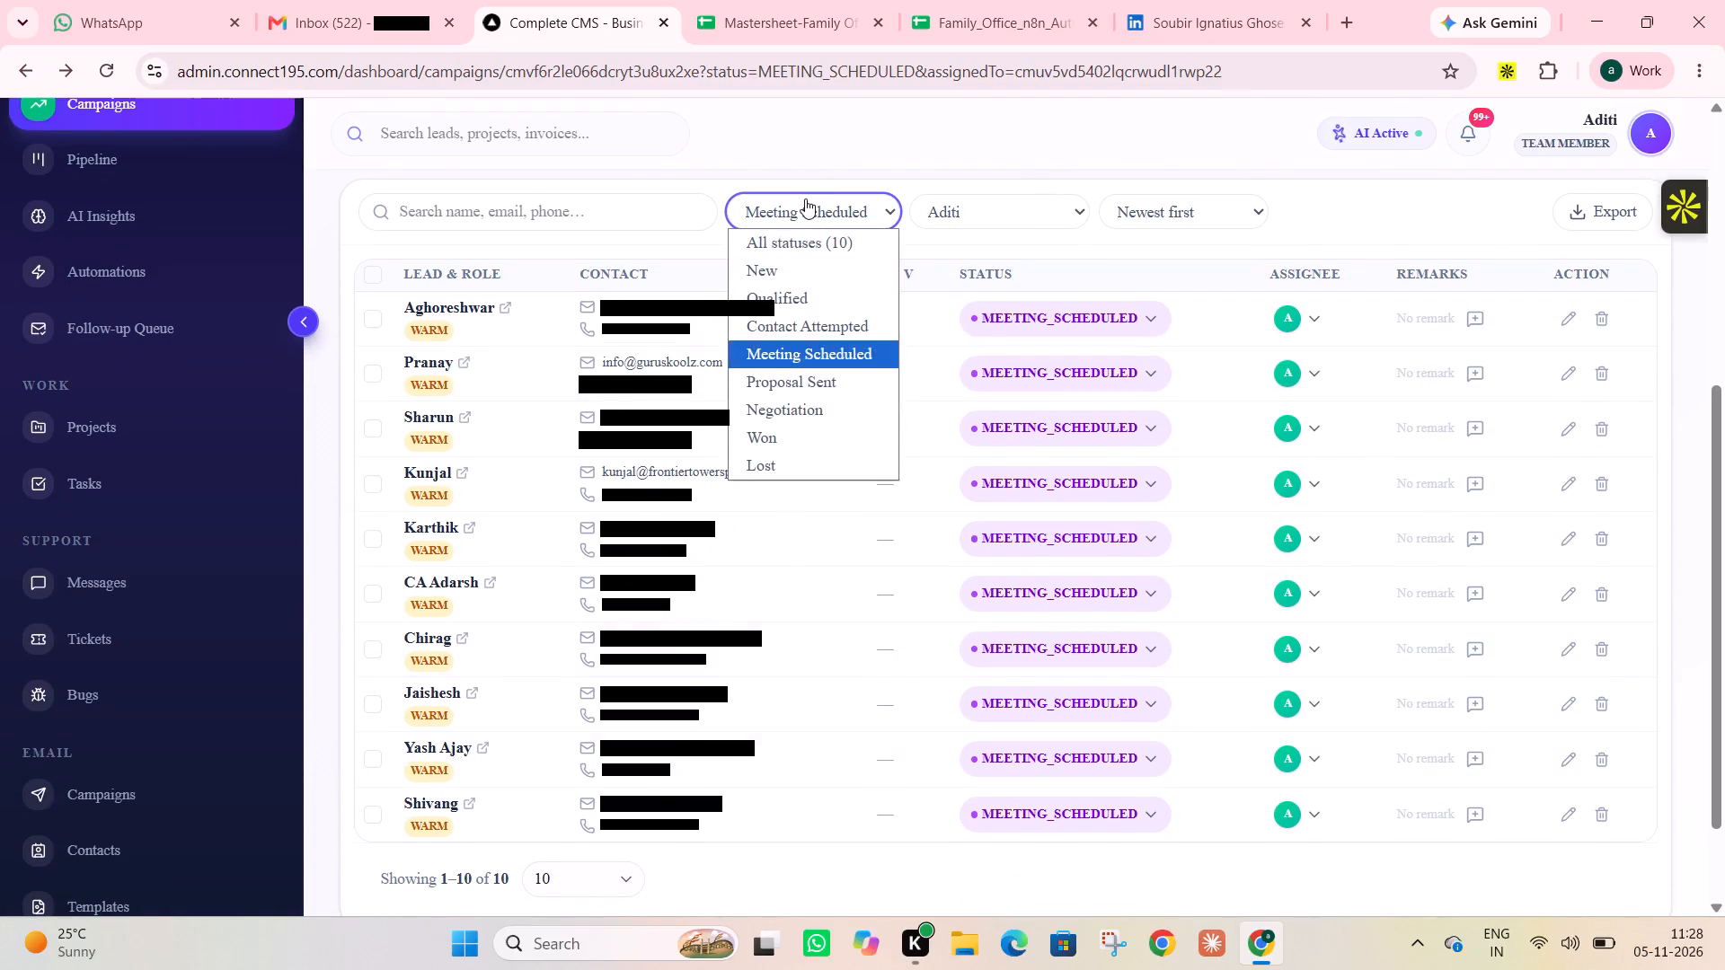
pyautogui.click(786, 415)
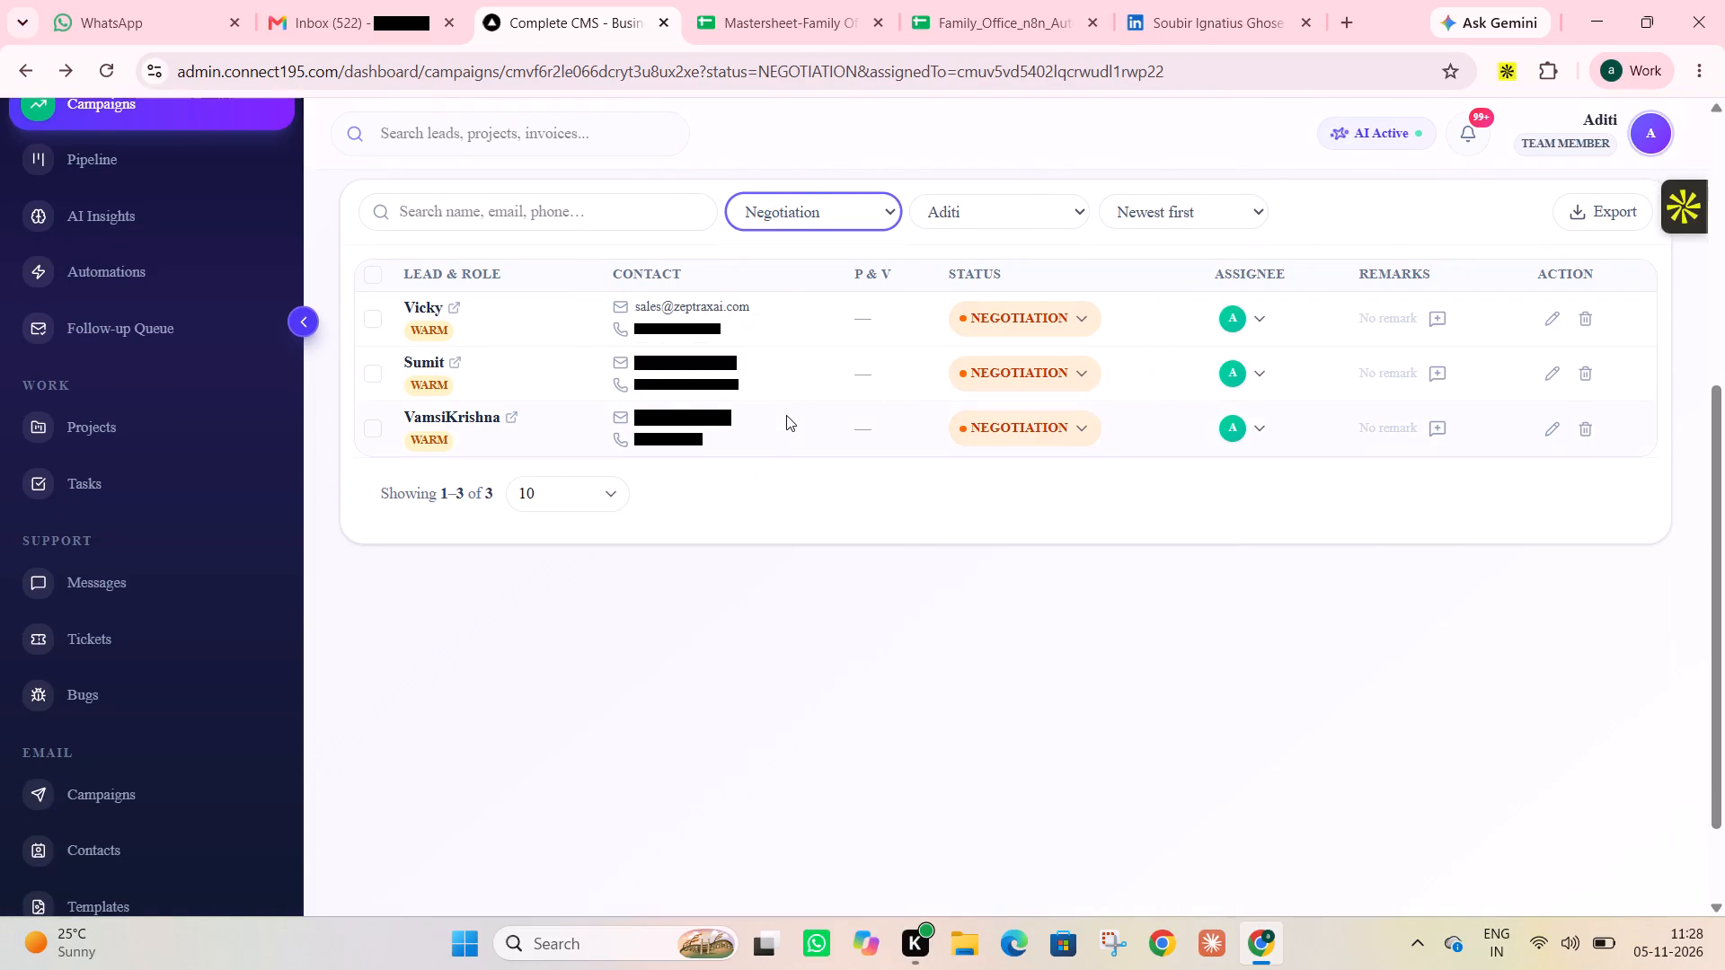
# Review the contact details and discussion notes of the Negotiation leads Vicky and Sumit, returning to the lead list after each.
pyautogui.click(424, 300)
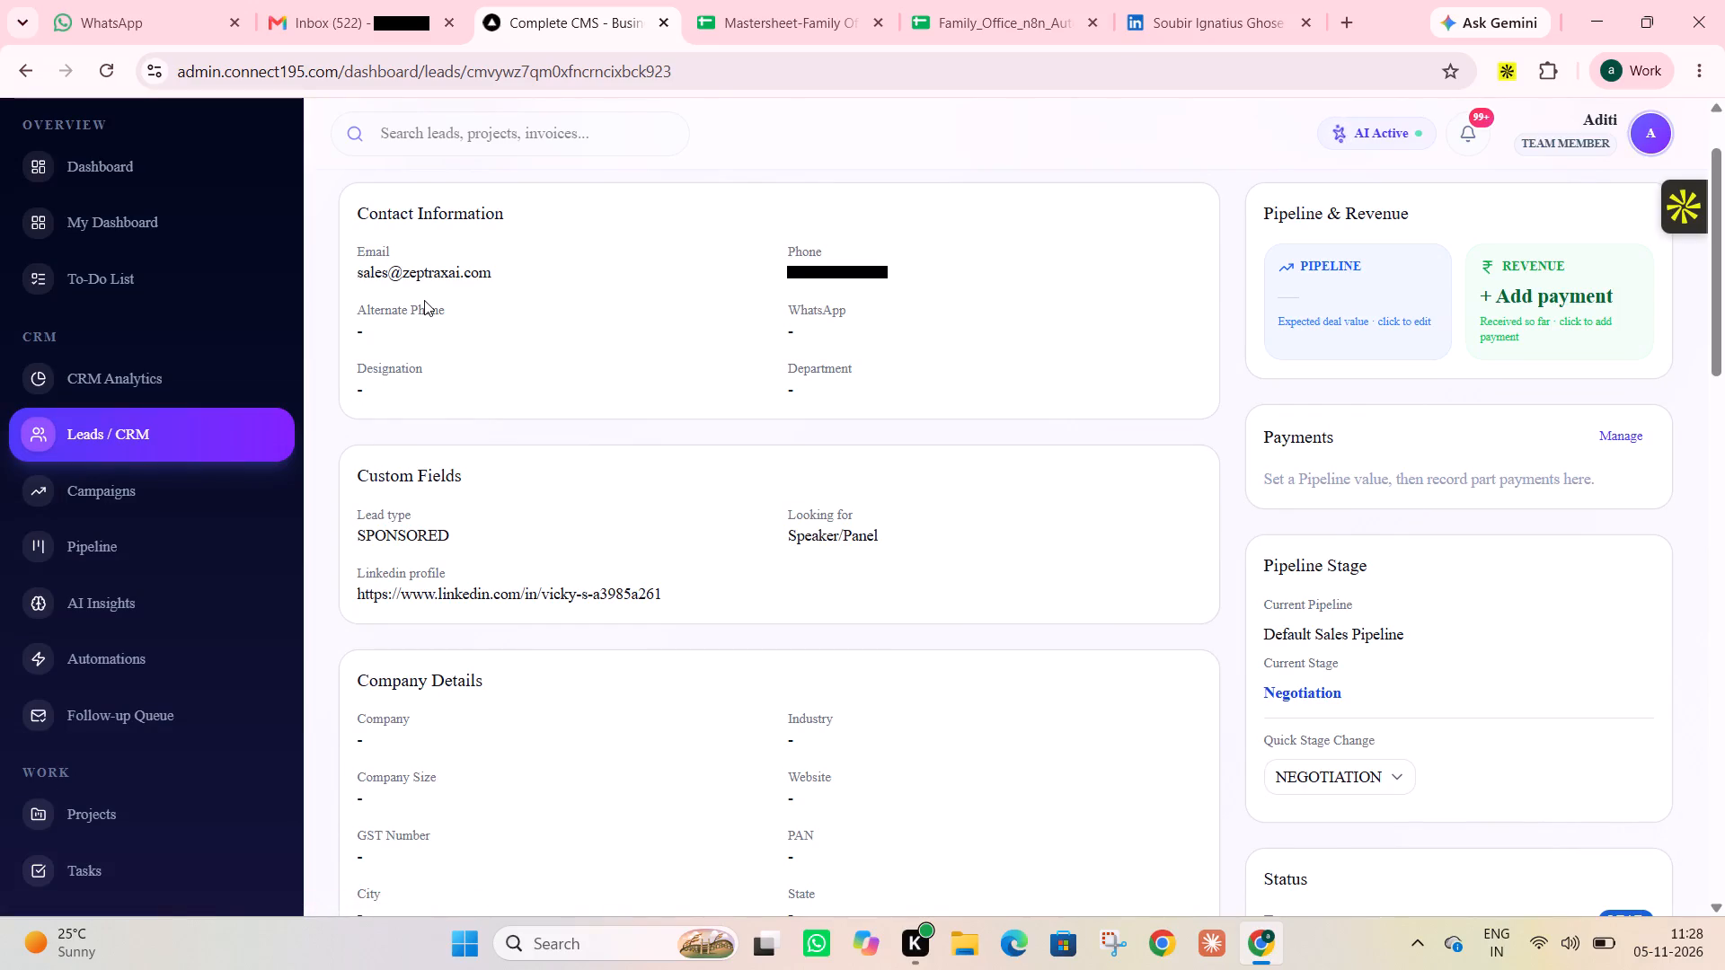
pyautogui.scroll(-6, 424, 300)
pyautogui.scroll(1, 424, 300)
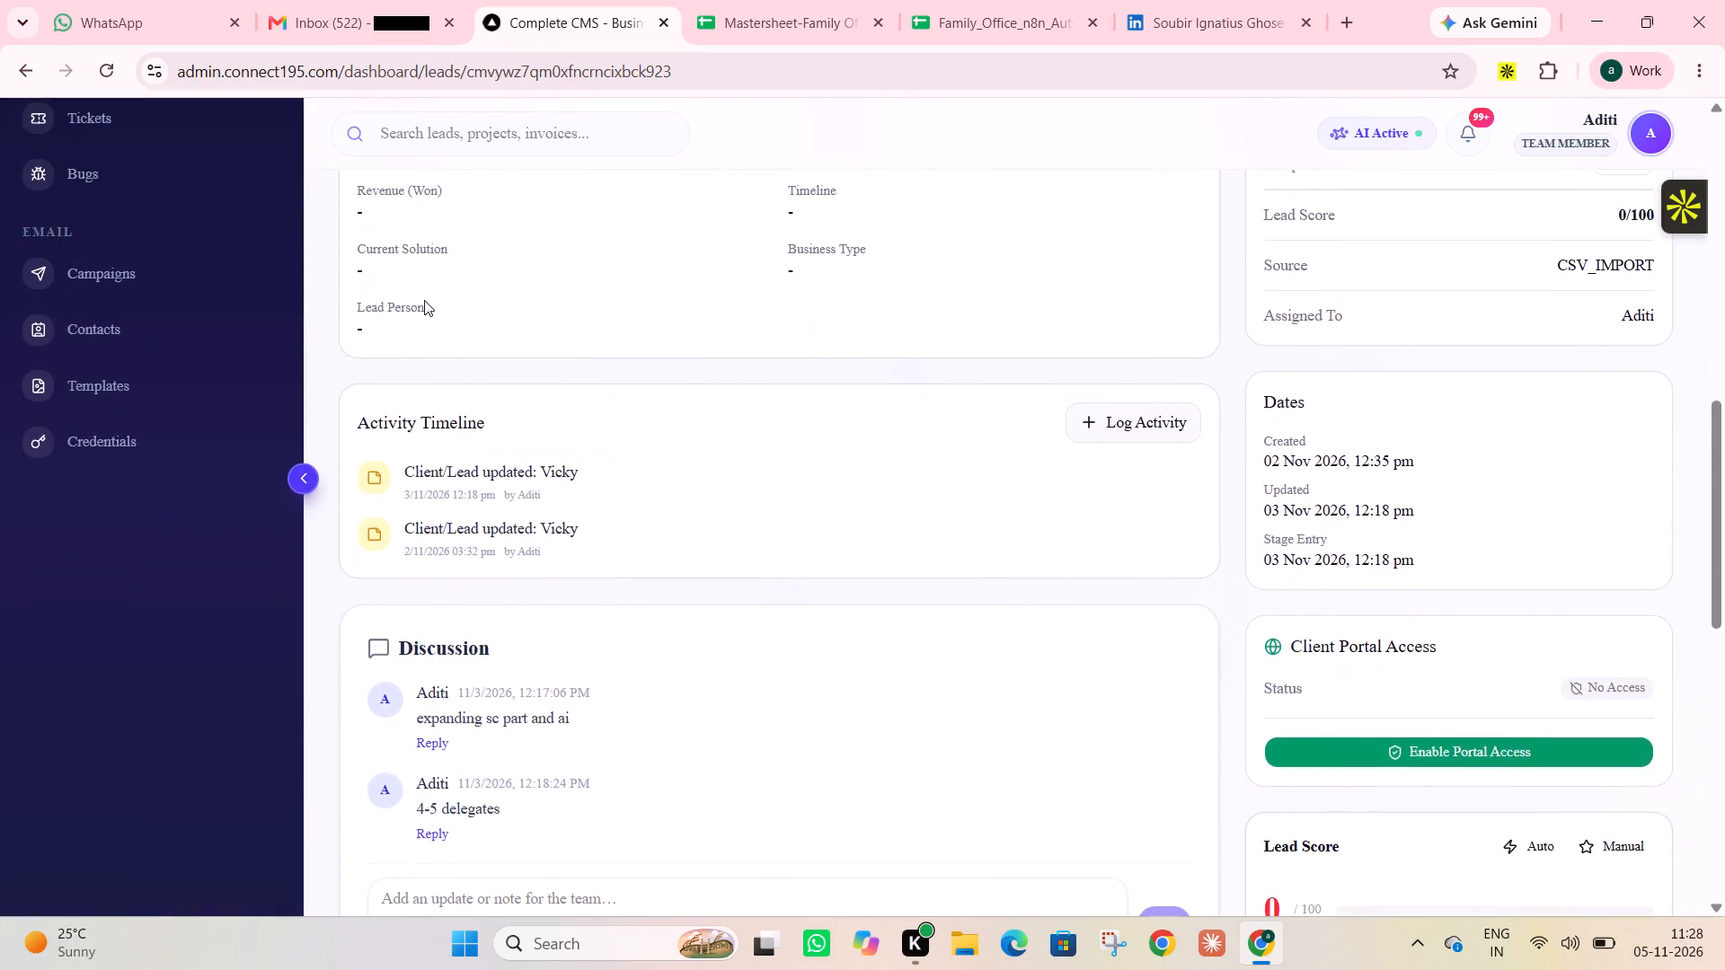
pyautogui.scroll(1, 424, 300)
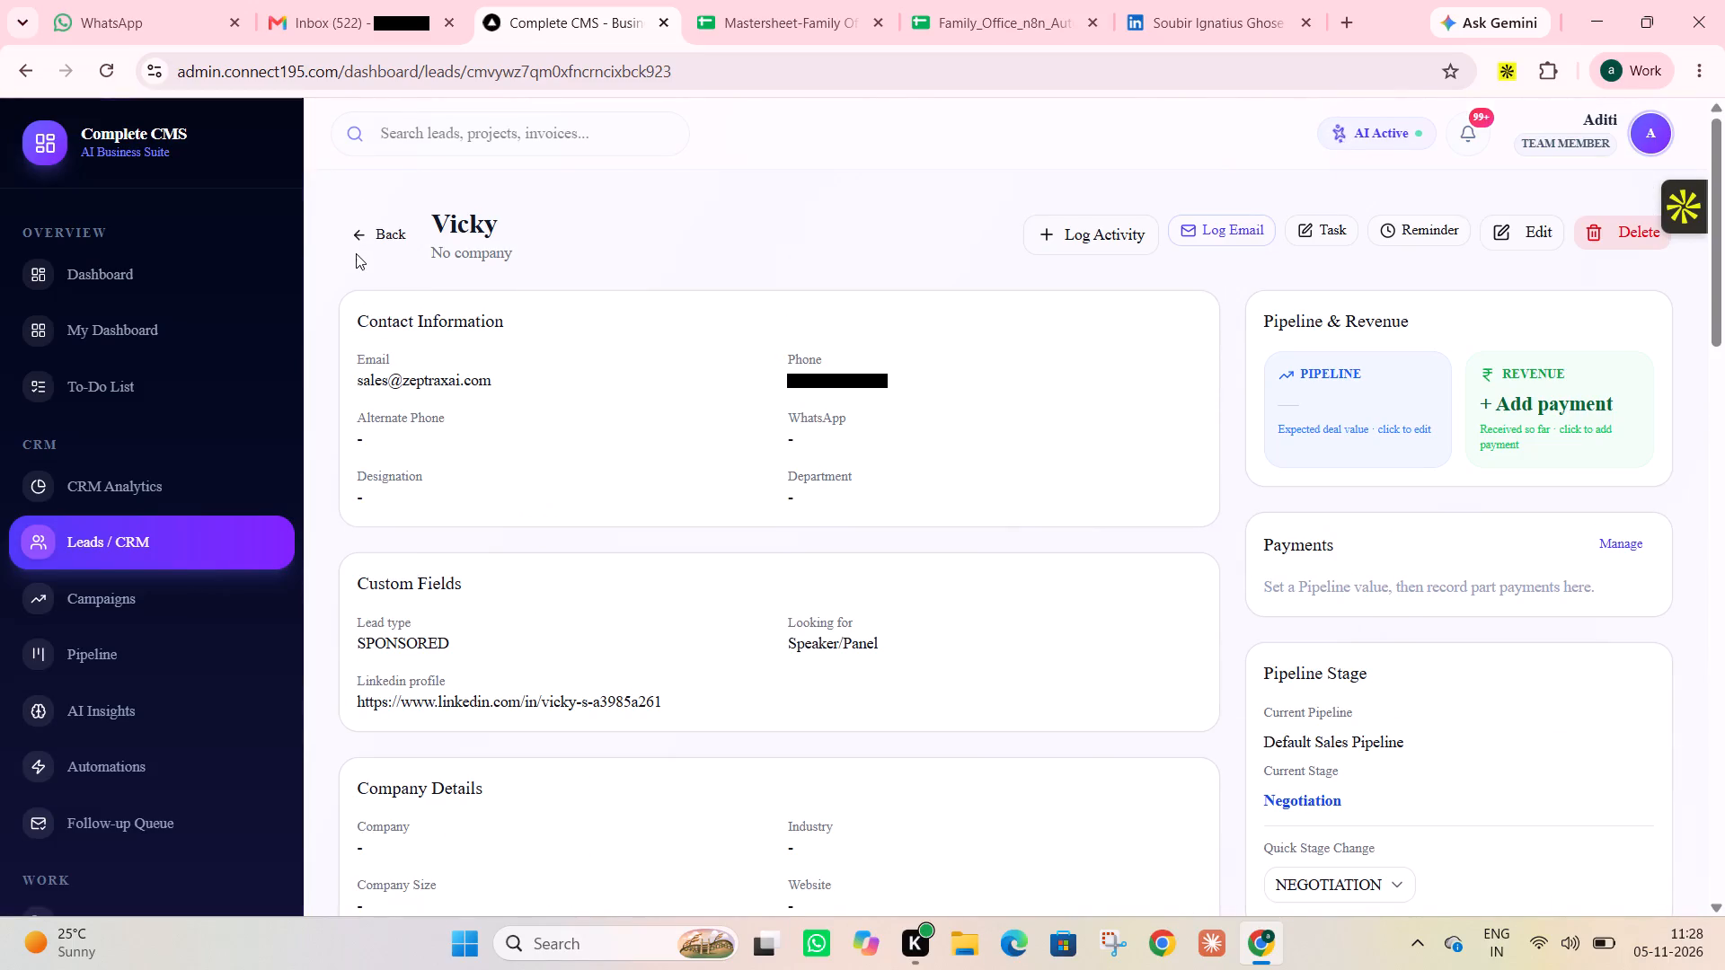
pyautogui.click(357, 249)
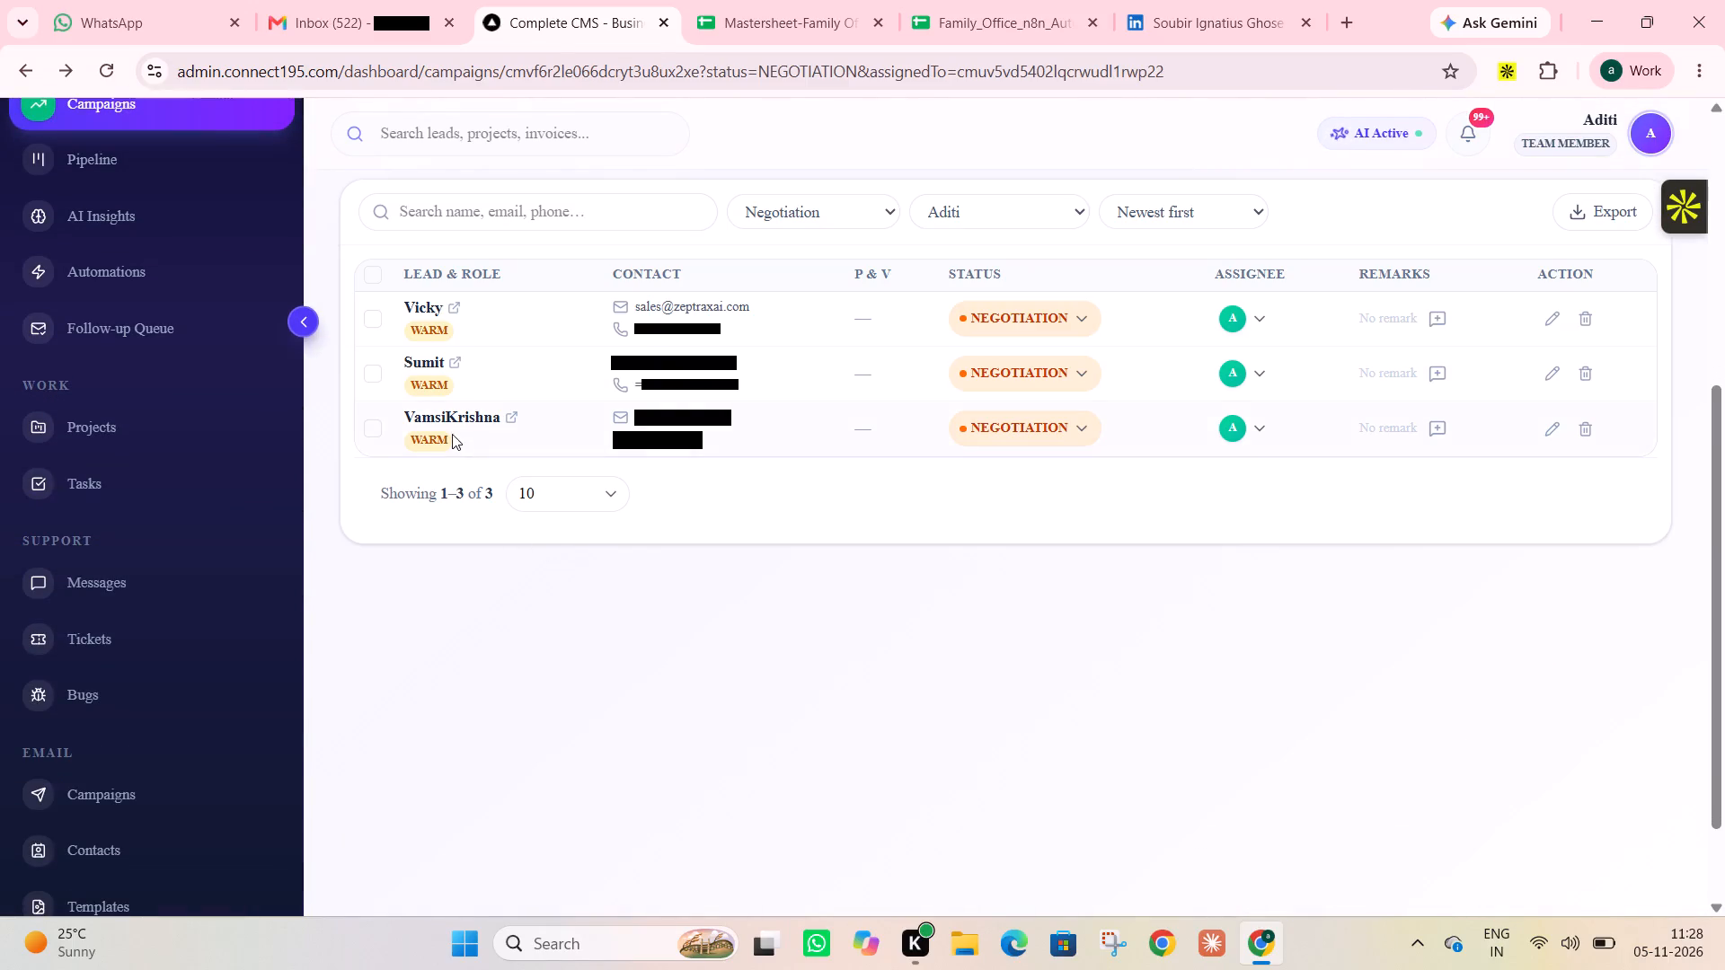
pyautogui.click(415, 360)
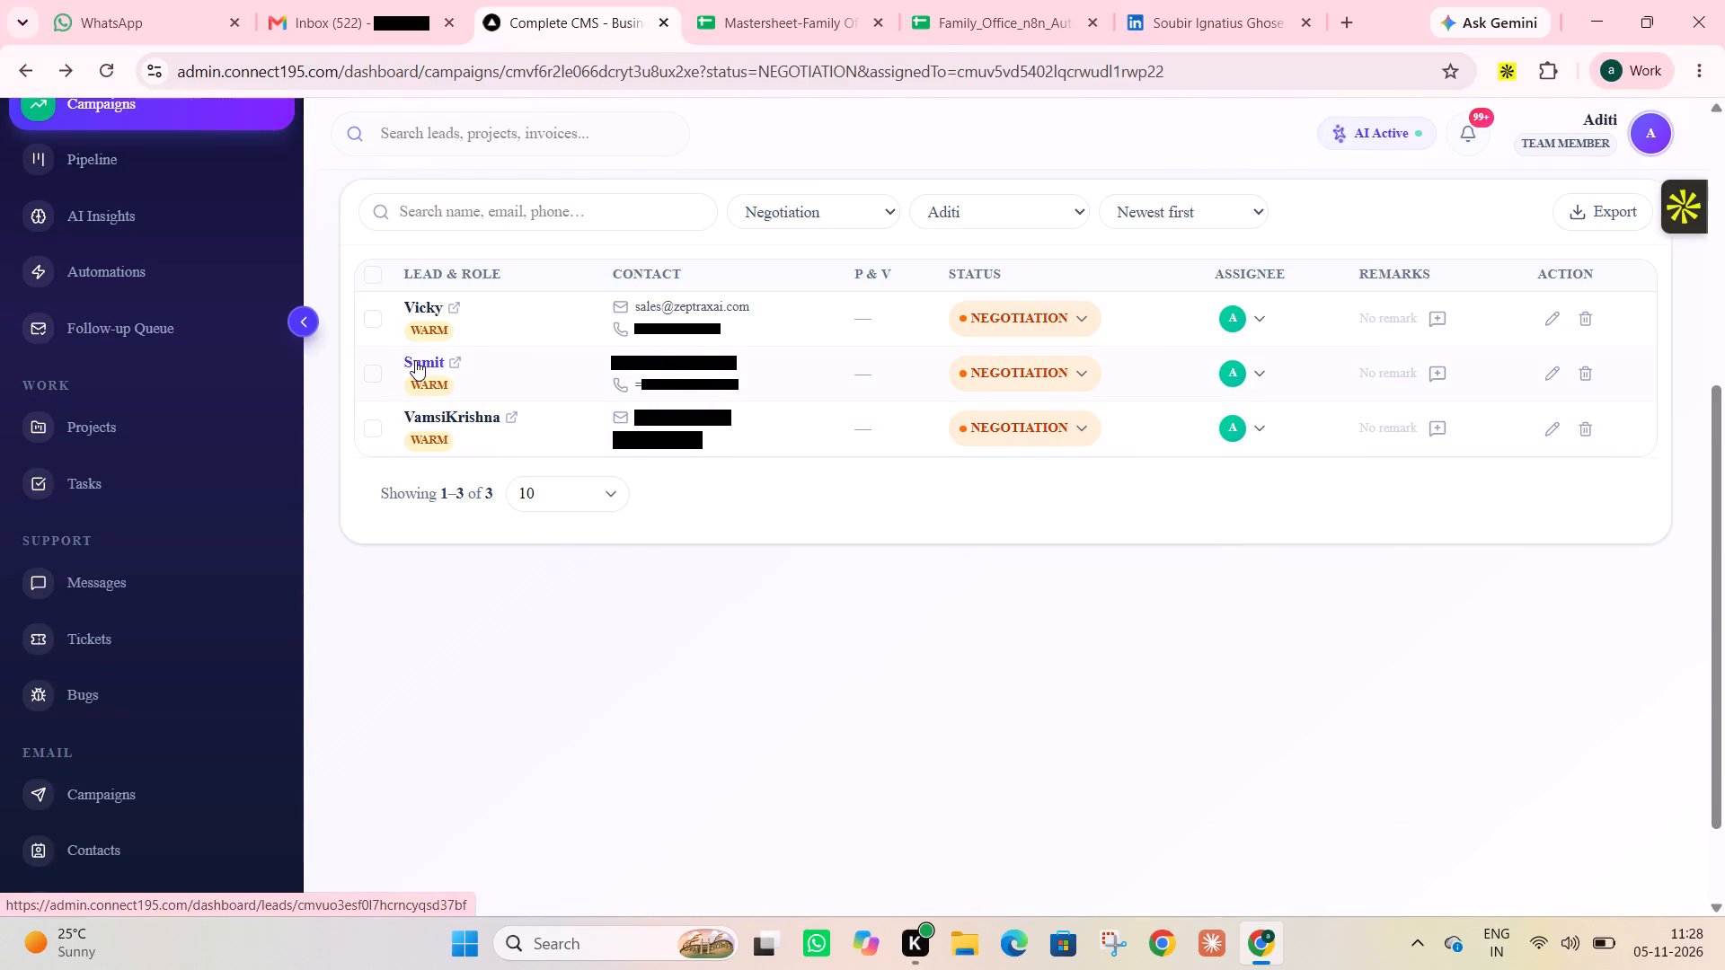
pyautogui.scroll(-7, 415, 360)
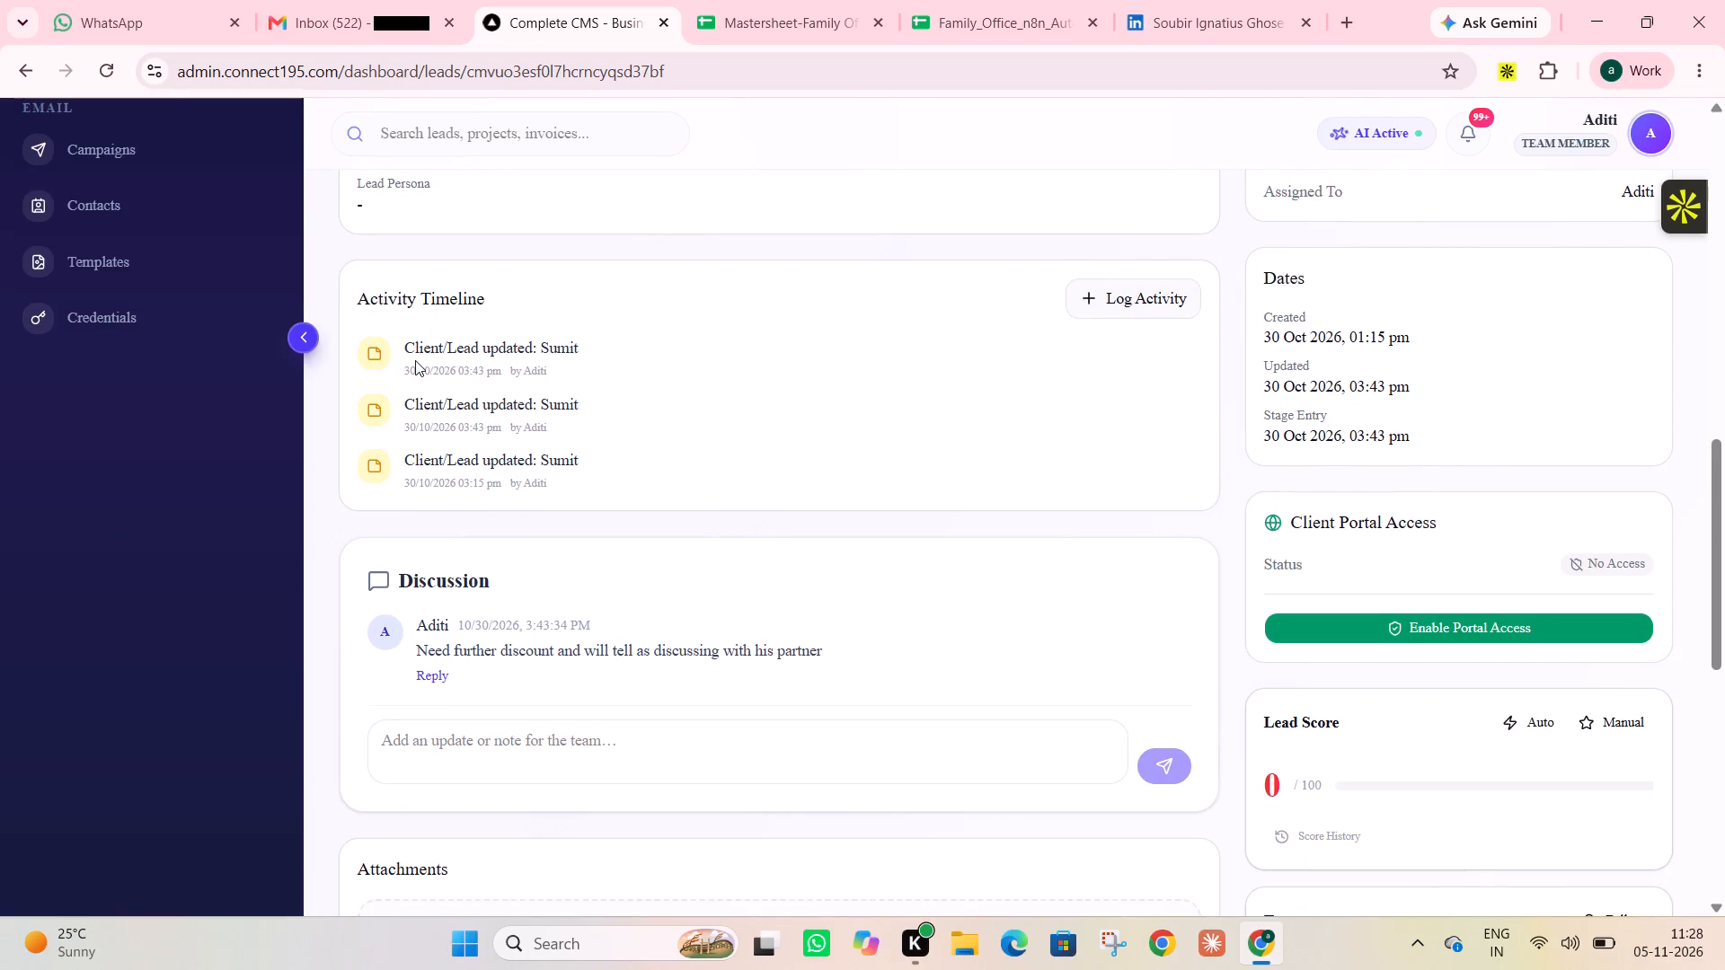
pyautogui.scroll(-1, 415, 360)
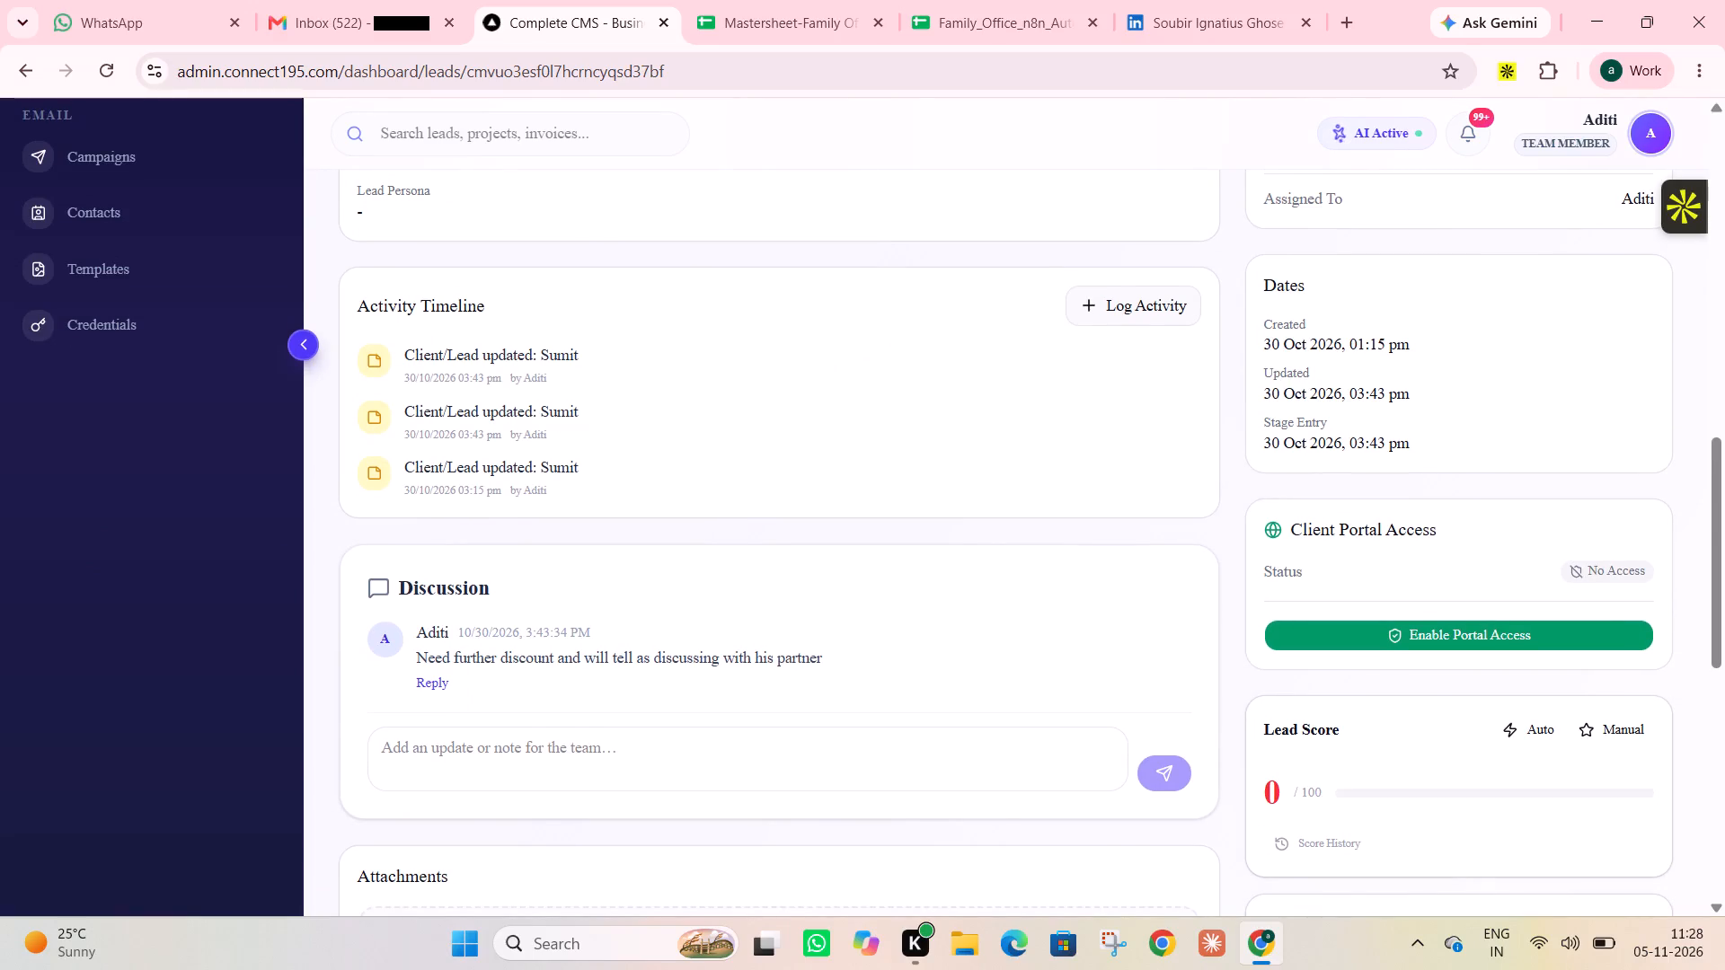
pyautogui.scroll(12, 415, 360)
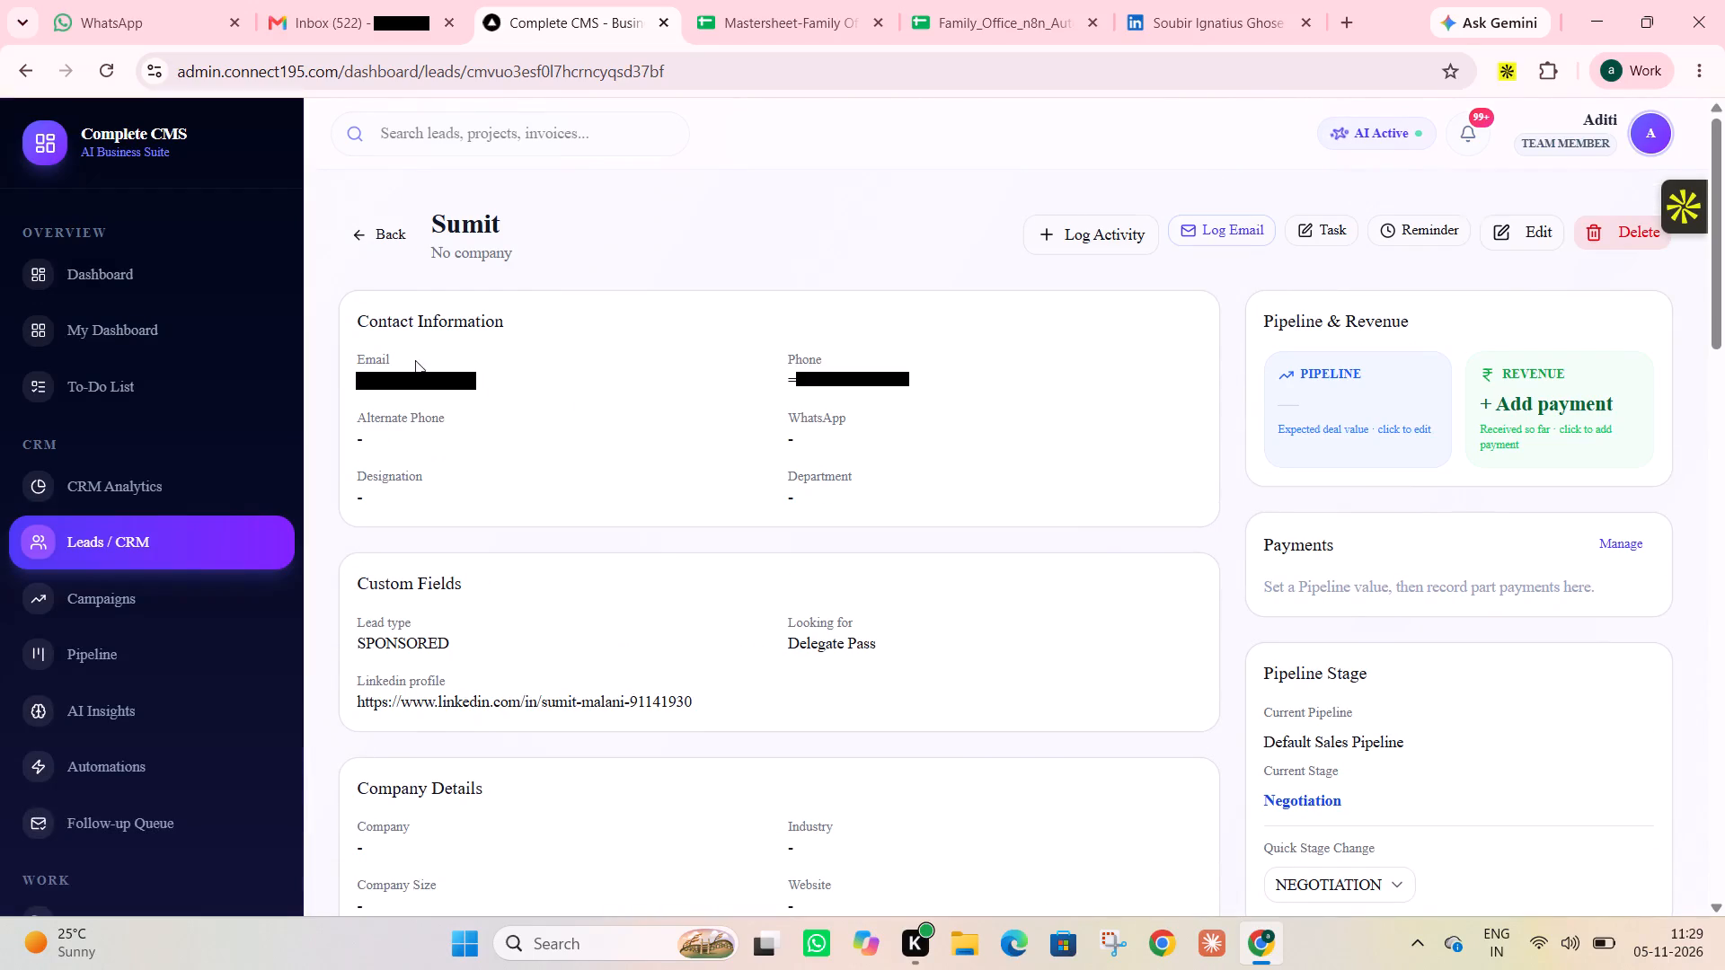
pyautogui.click(358, 242)
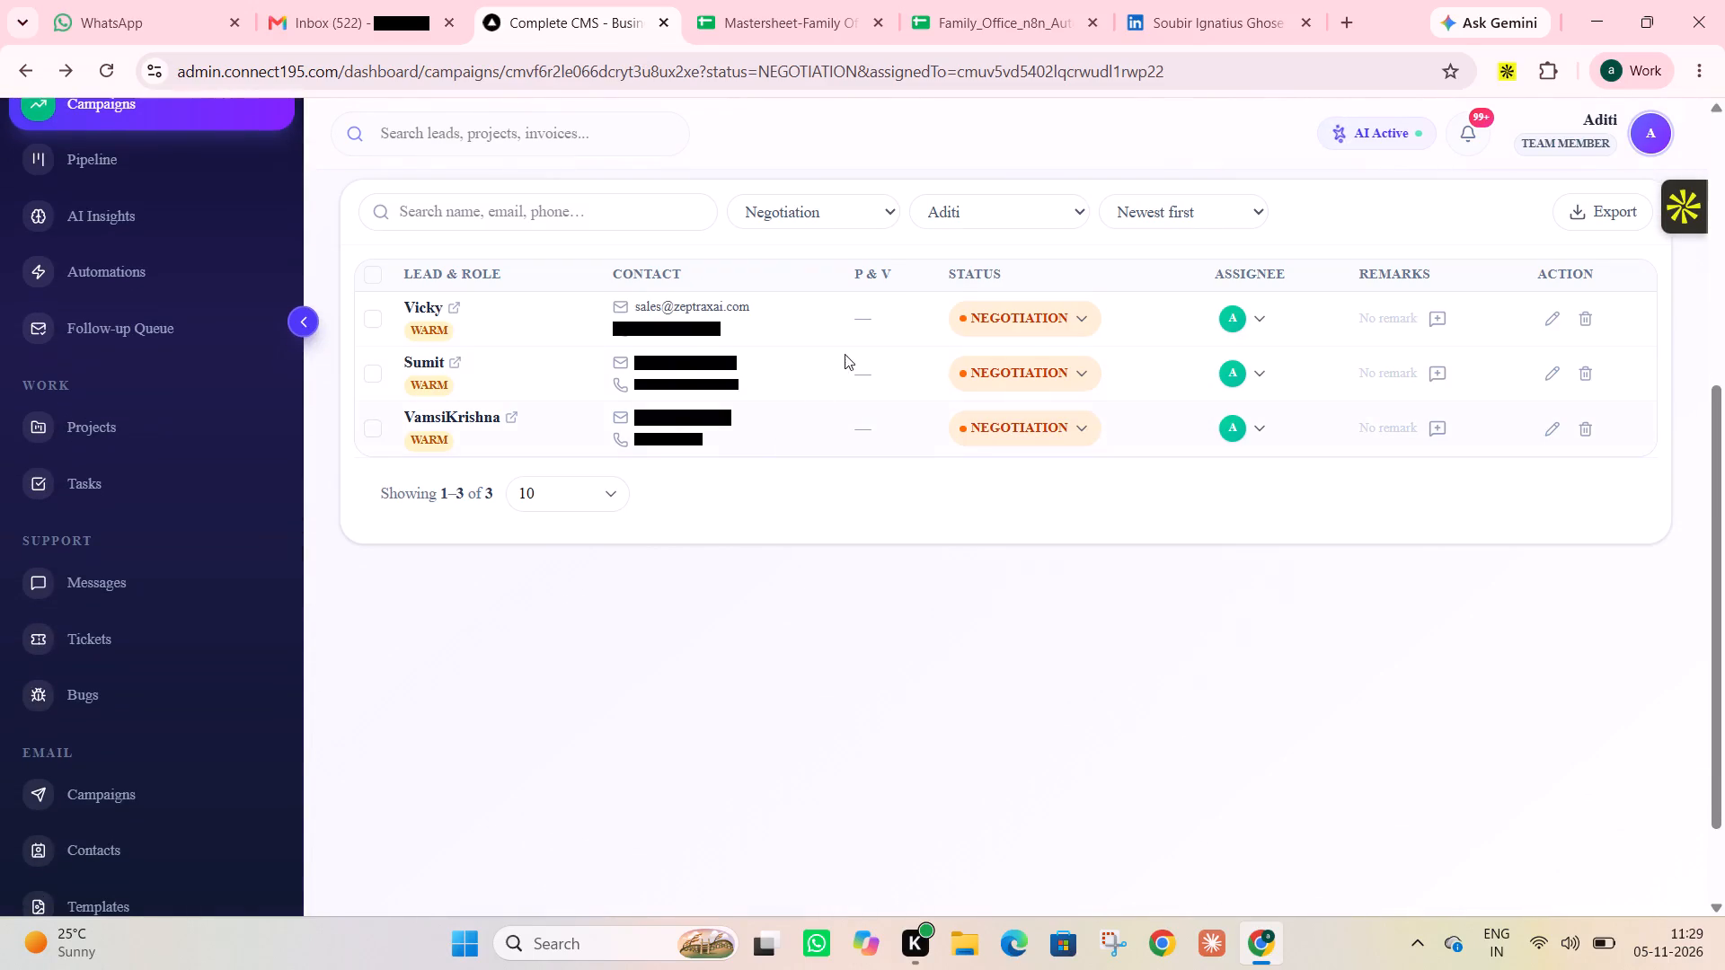
# Filter the campaign's lead list to the Meeting Scheduled status.
pyautogui.click(842, 219)
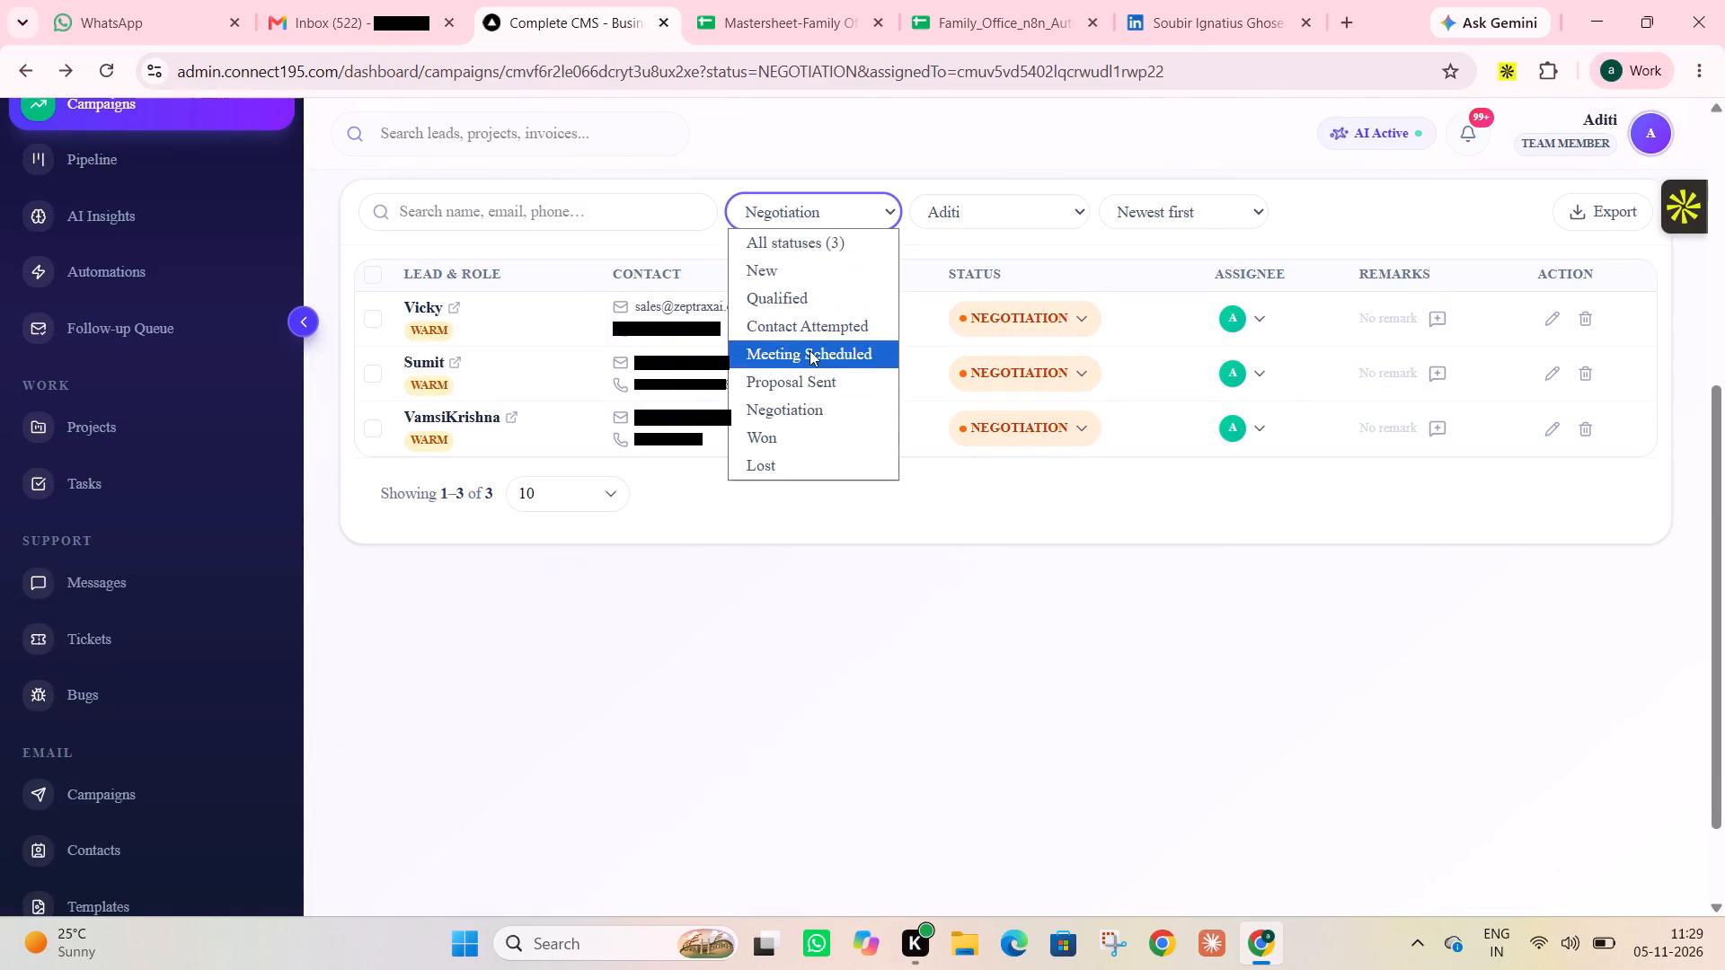
pyautogui.click(809, 350)
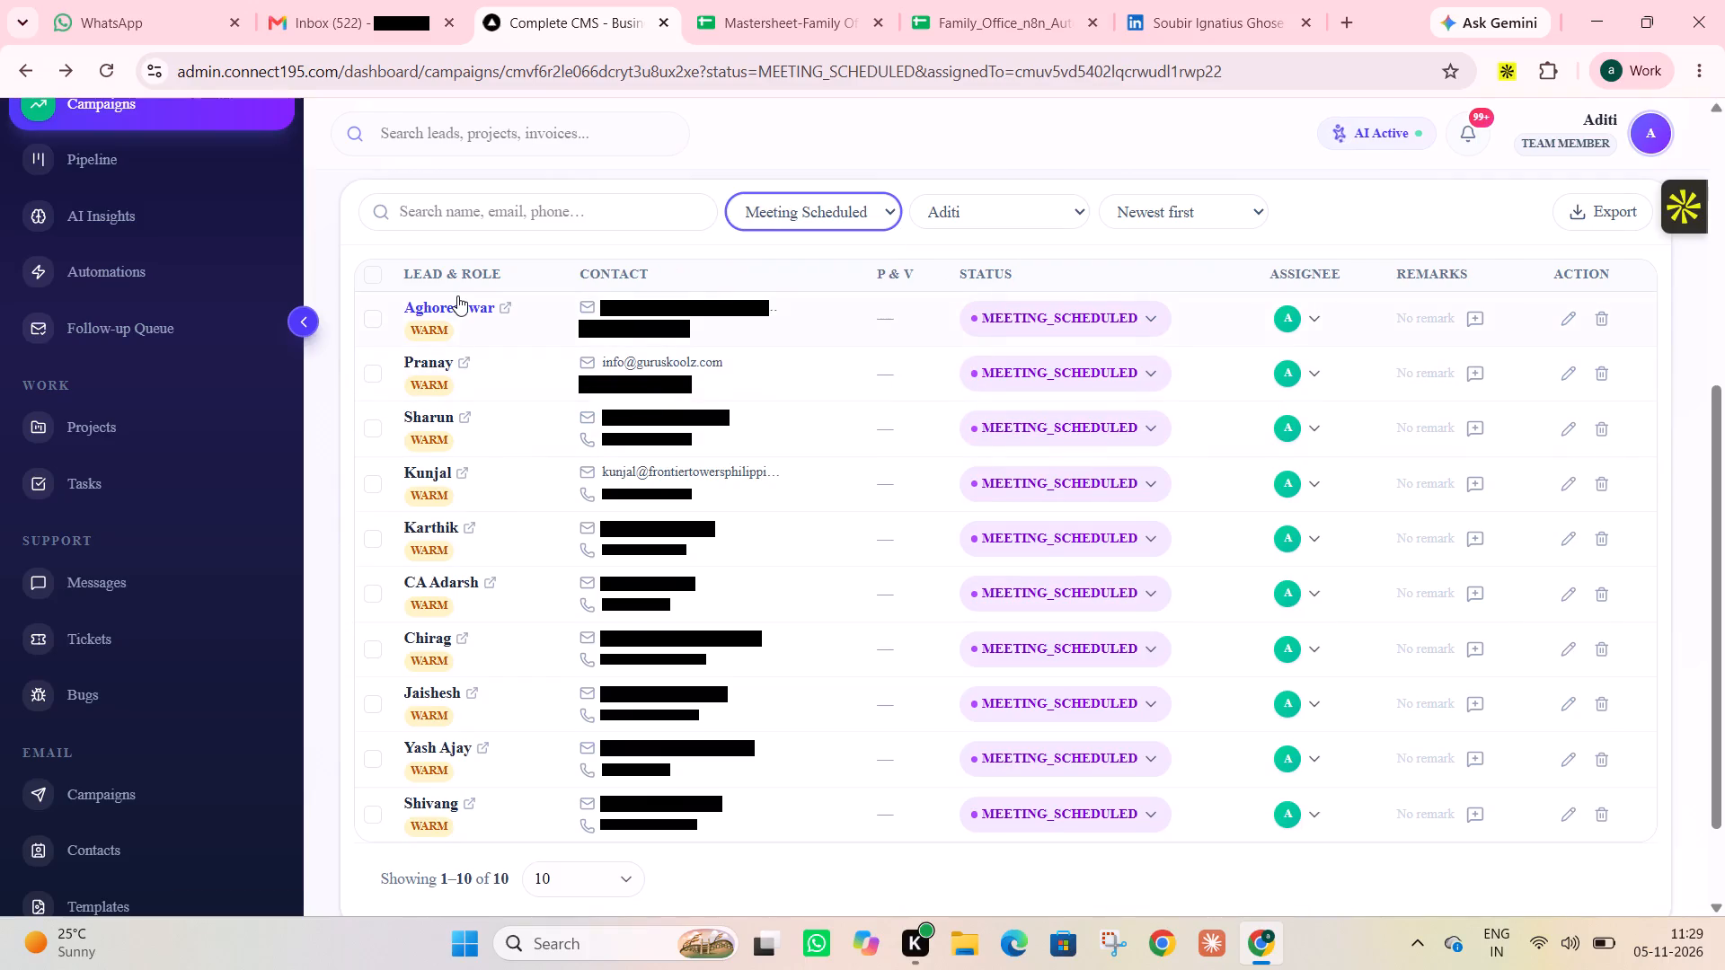
# Examine the contact information, activity timeline and discussion notes of the Meeting Scheduled lead Aghoreshwar.
pyautogui.click(457, 314)
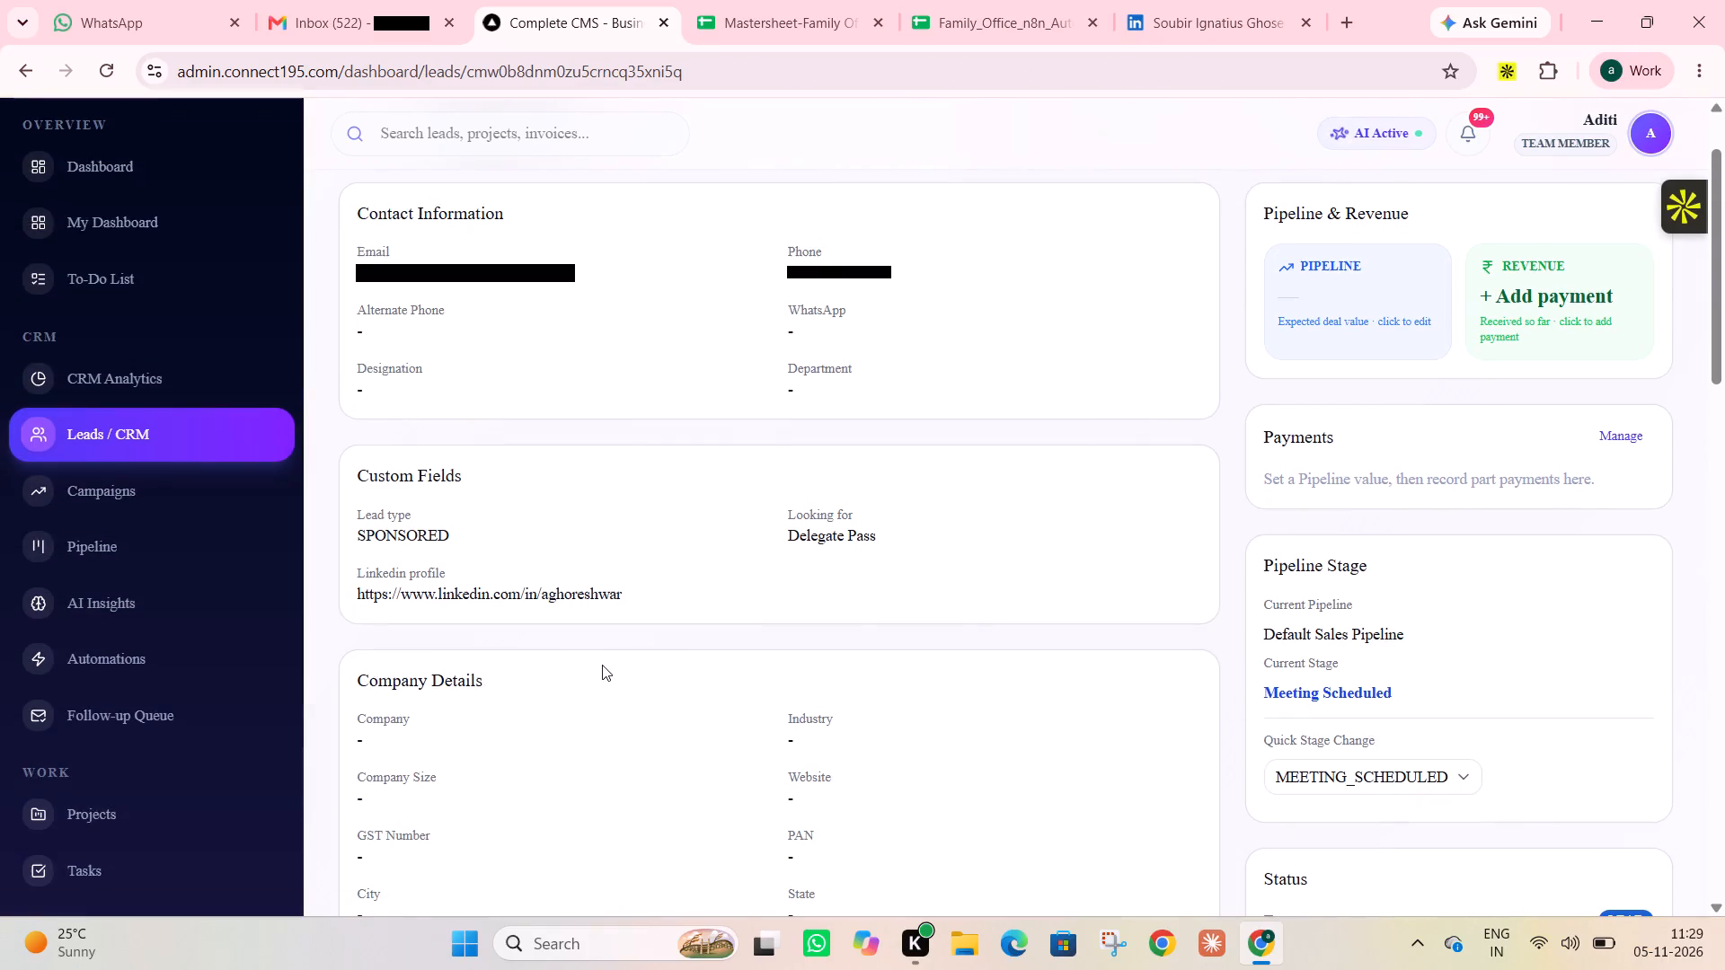
pyautogui.scroll(-7, 602, 665)
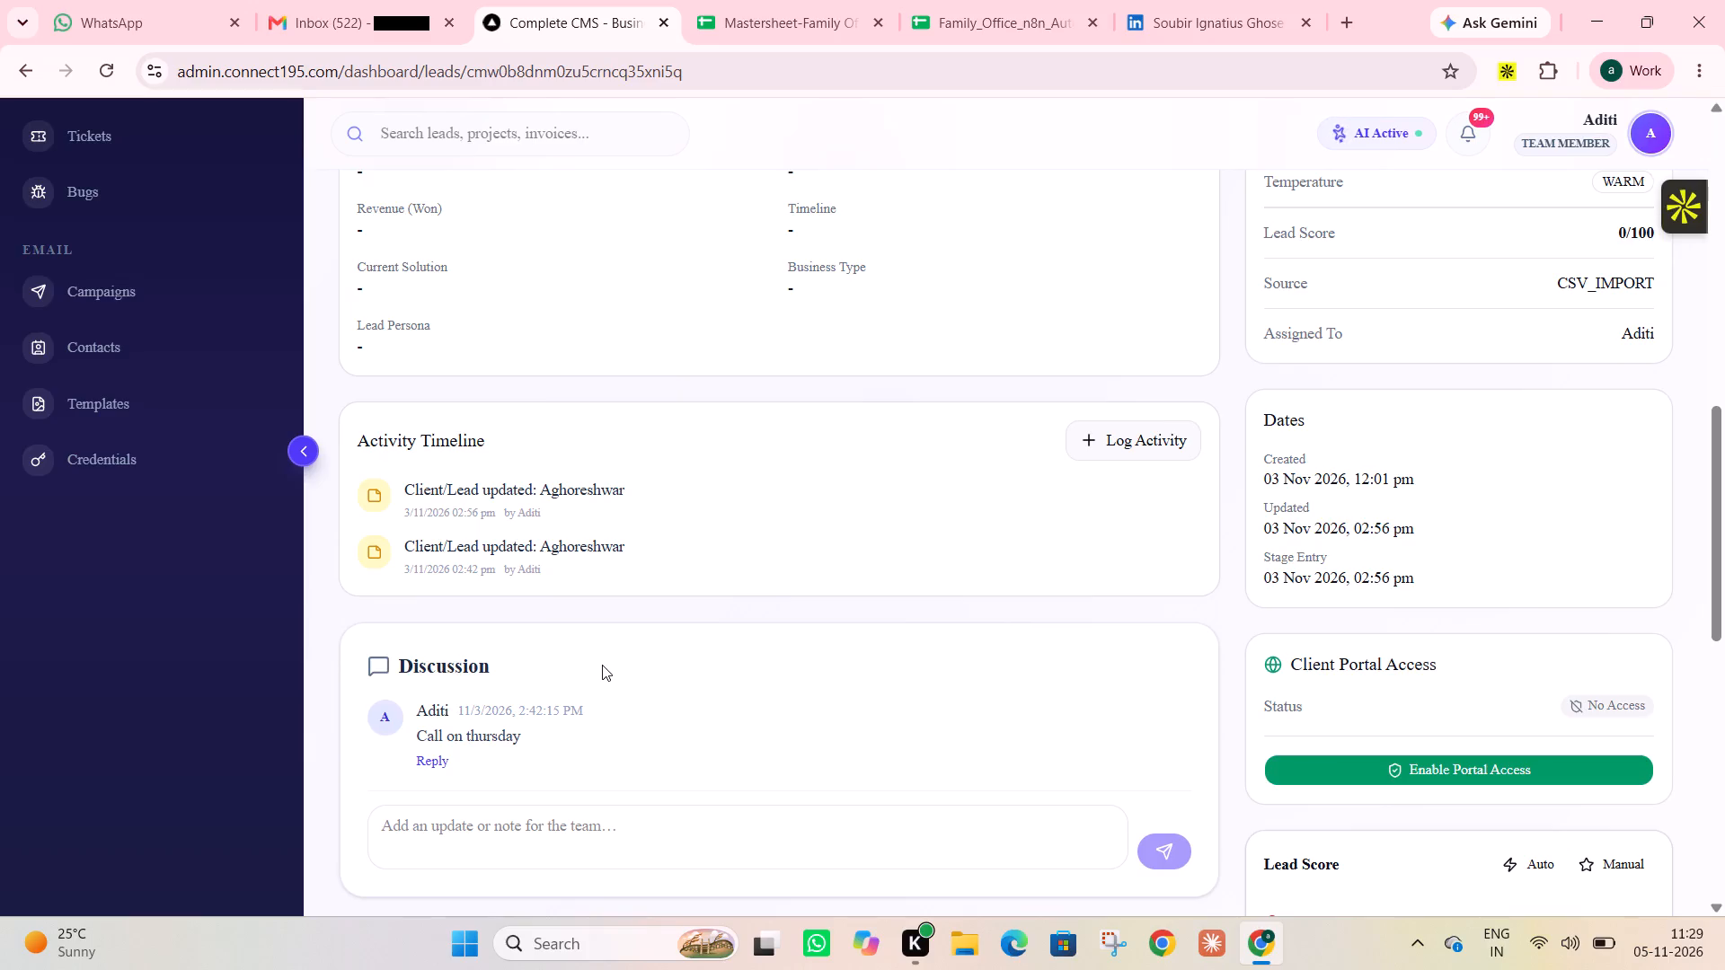
pyautogui.scroll(1, 602, 665)
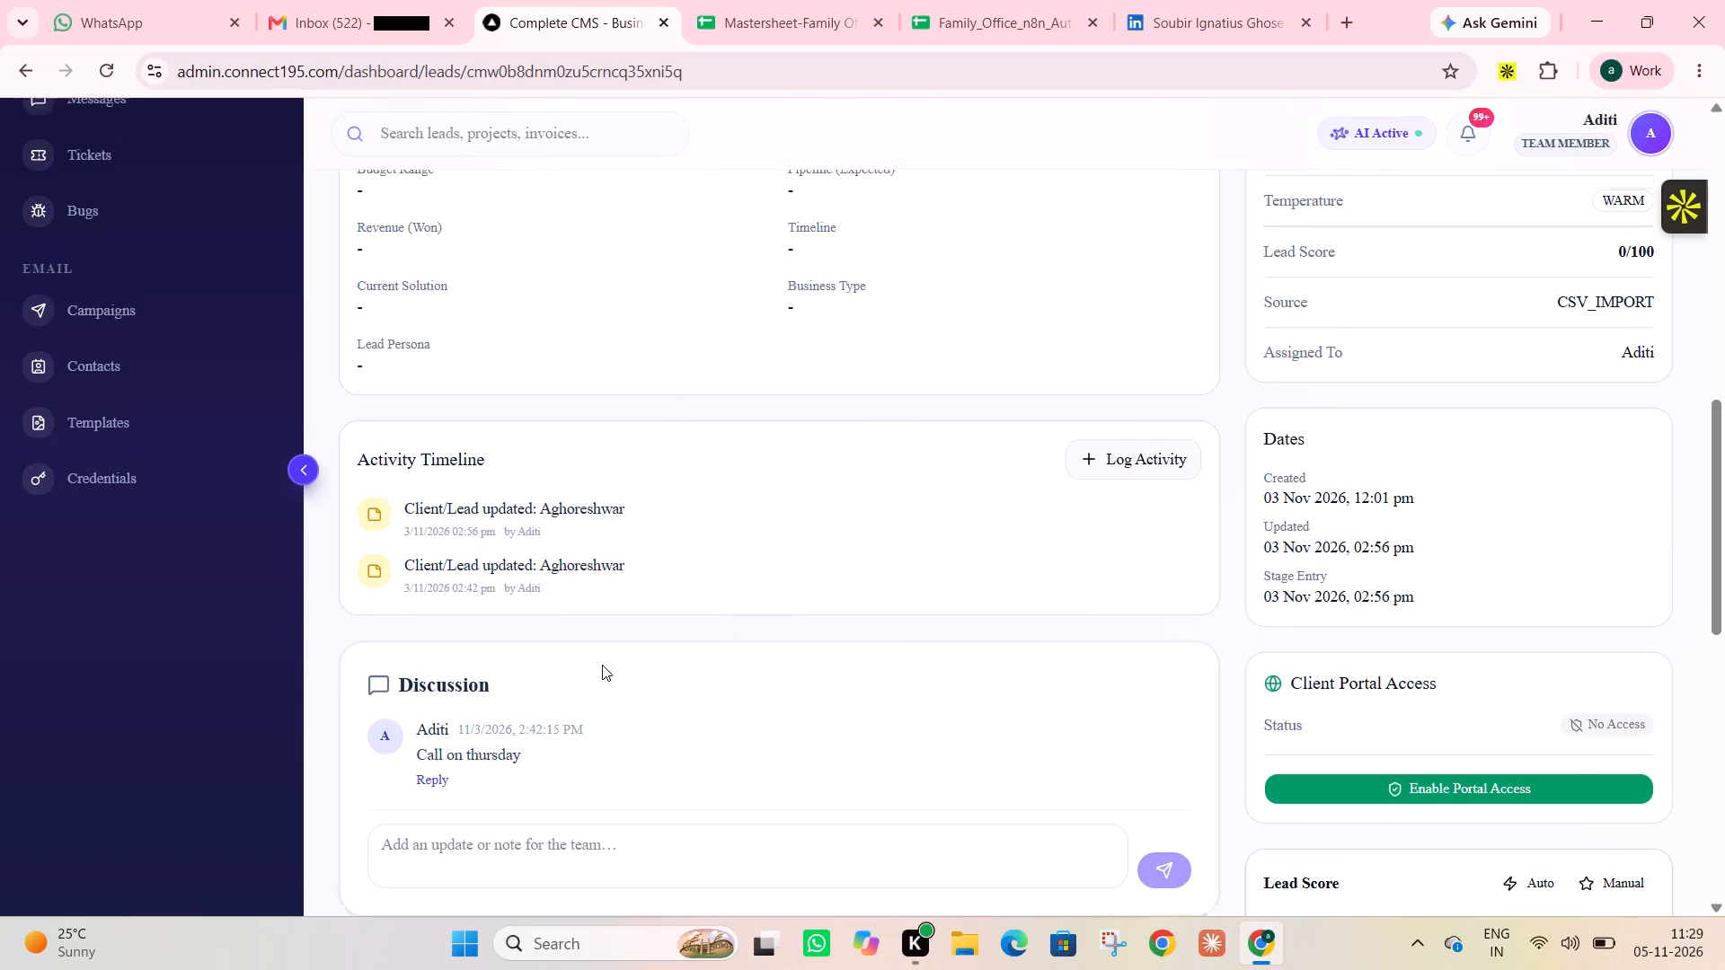
pyautogui.scroll(5, 602, 665)
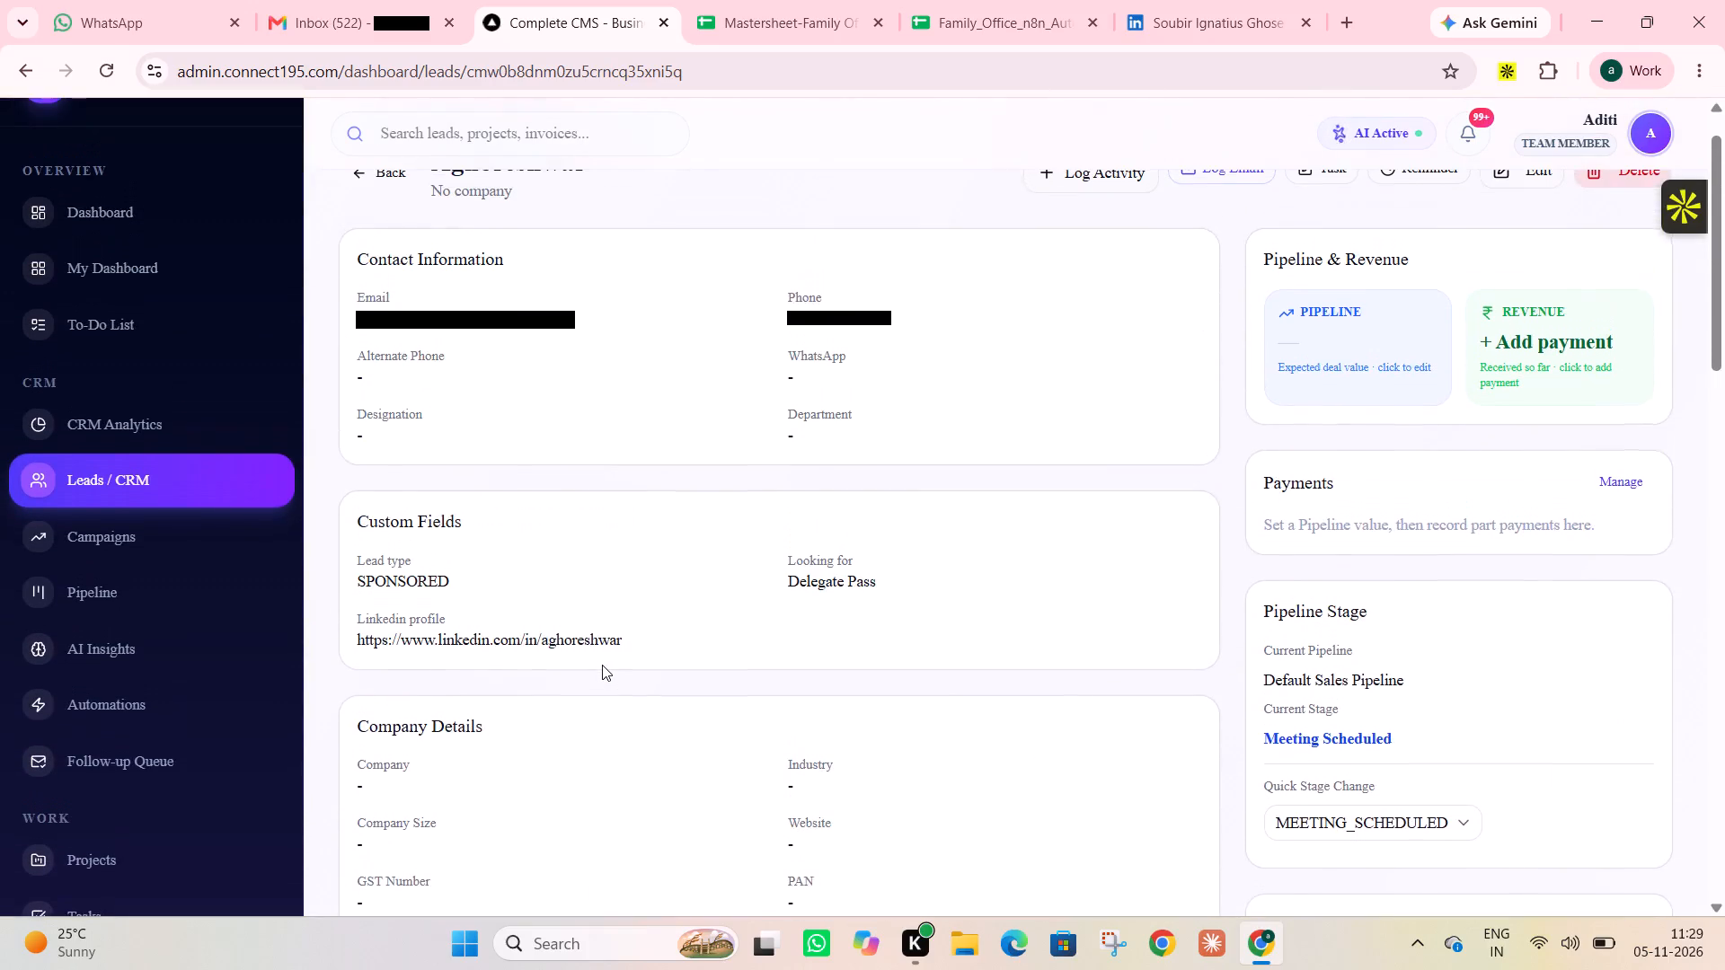
pyautogui.scroll(1, 602, 665)
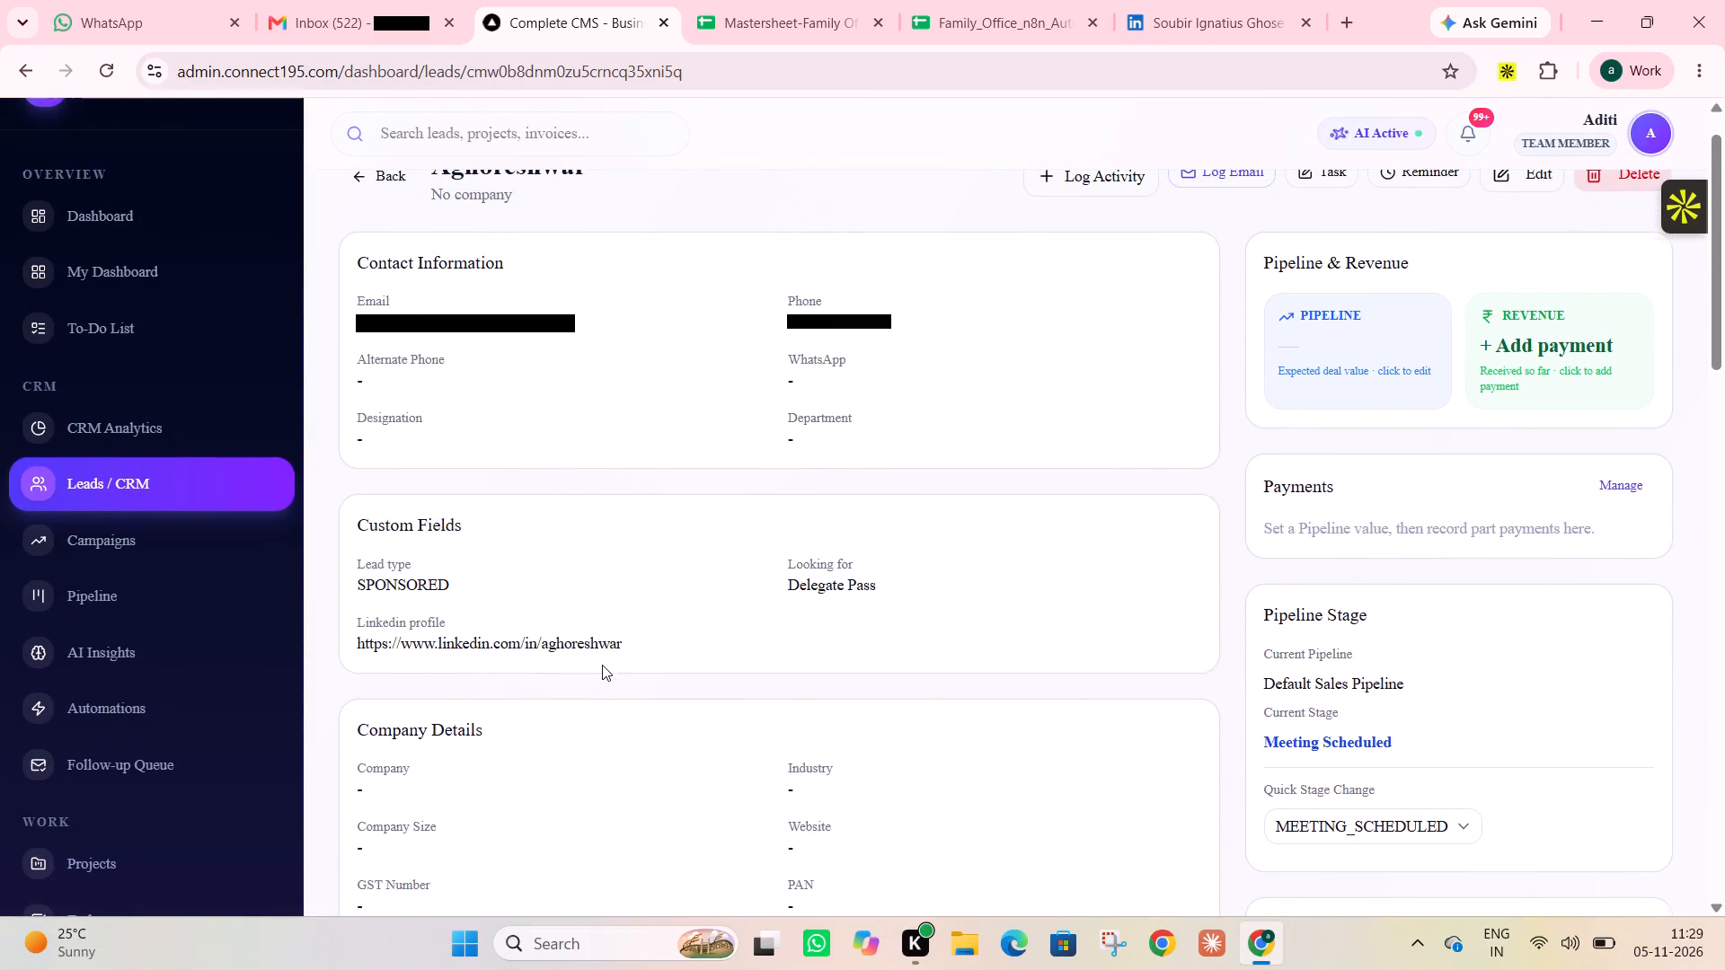
pyautogui.scroll(1, 602, 665)
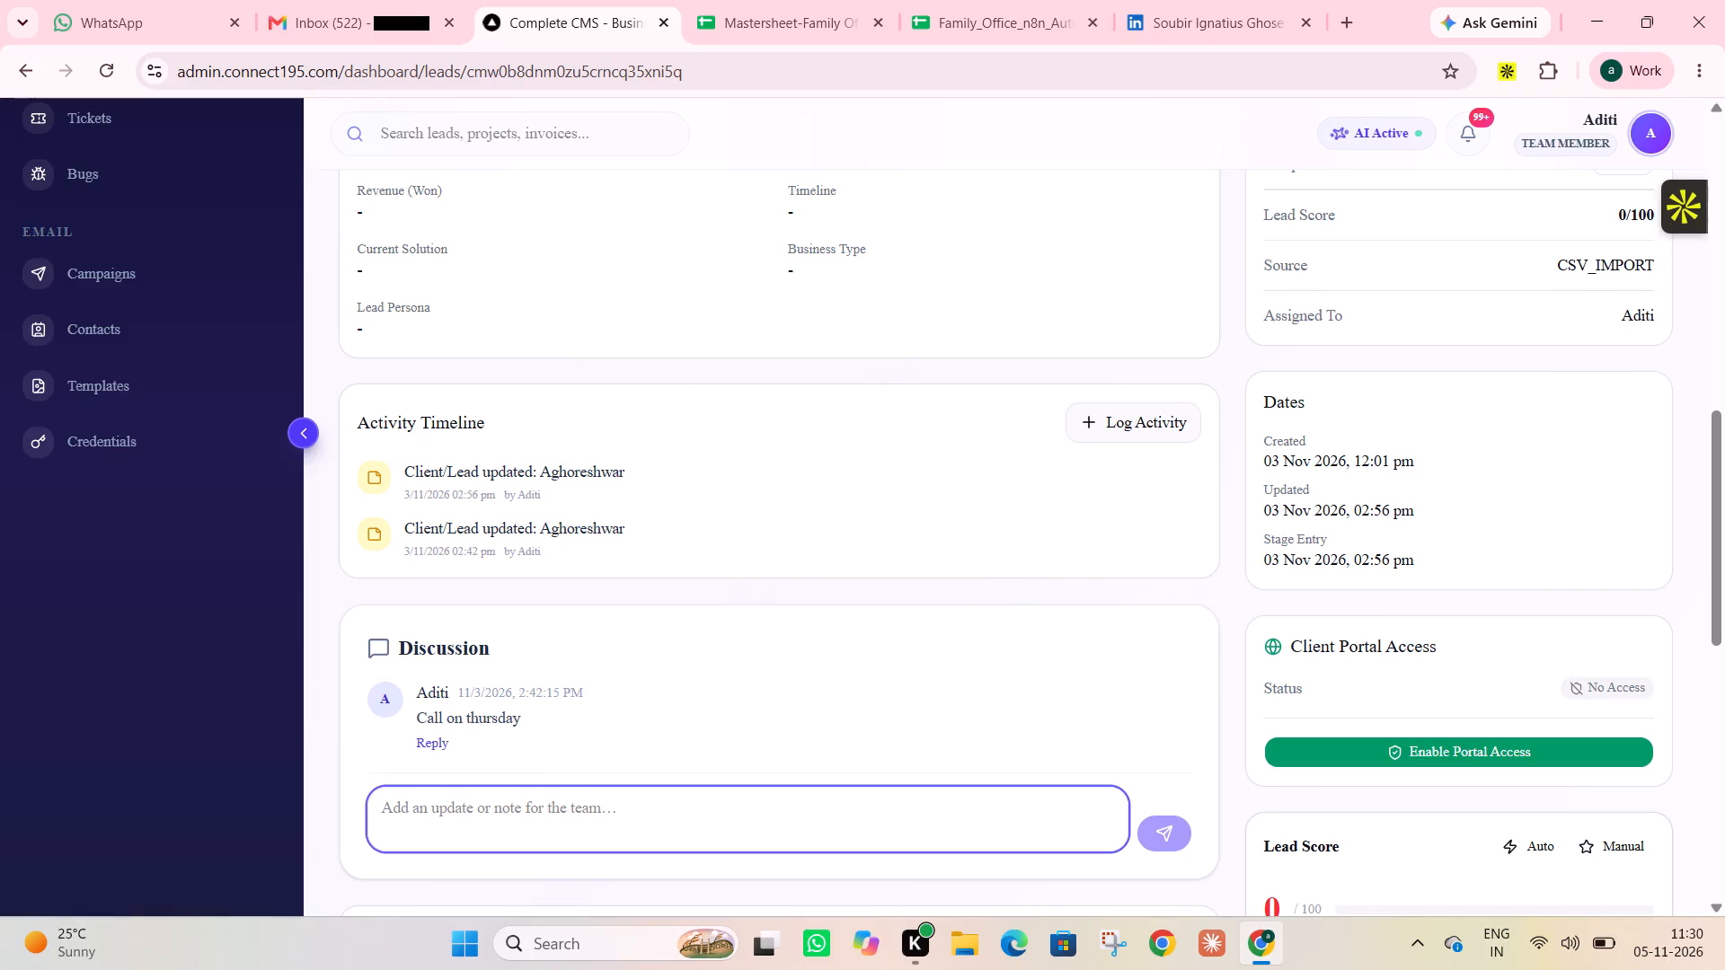
pyautogui.hotkey('shift', 'c')
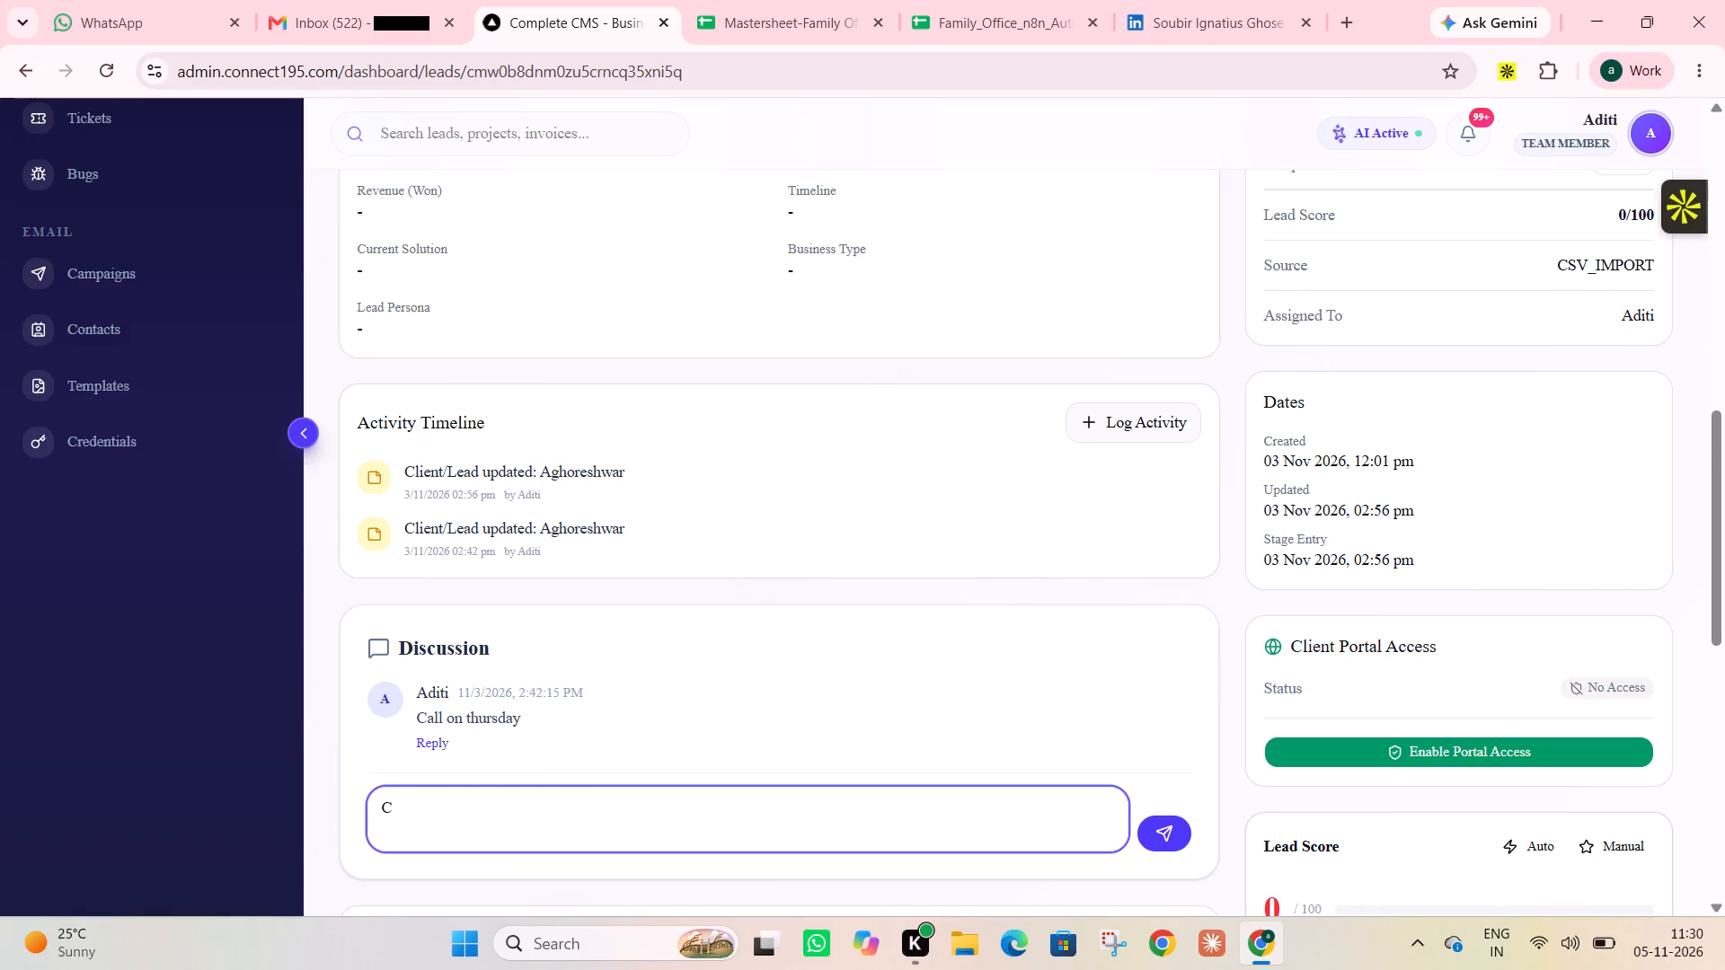
pyautogui.write('all attempted')
pyautogui.click(1150, 830)
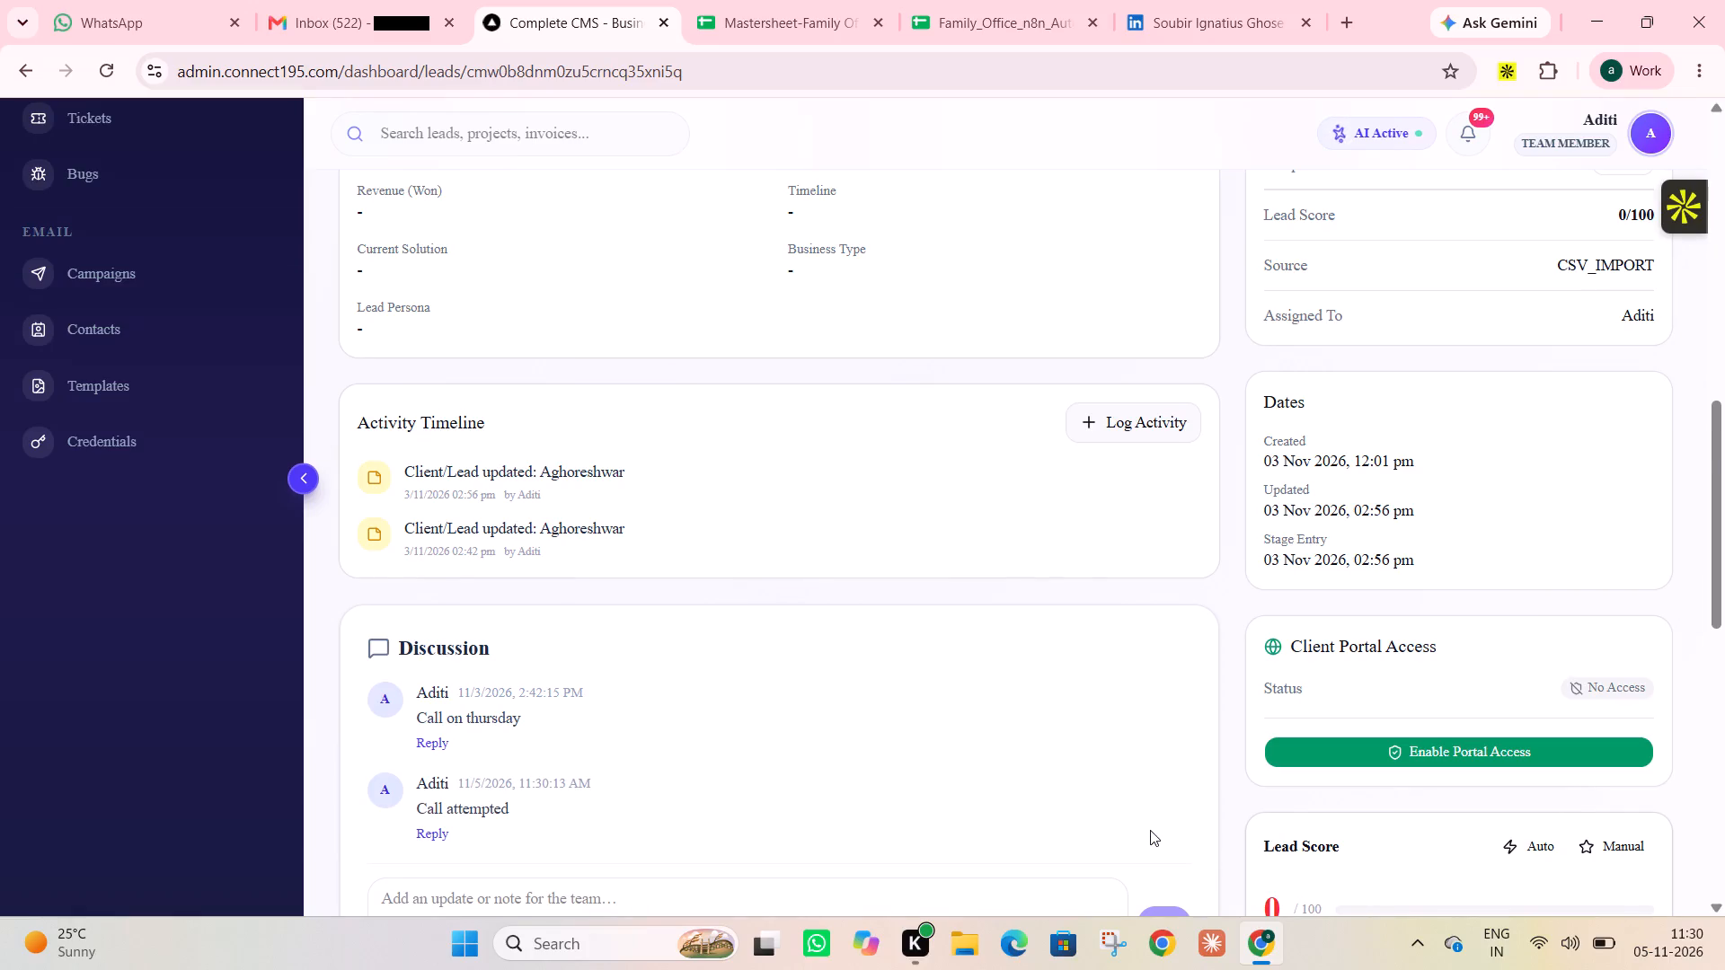
pyautogui.scroll(-1, 1150, 830)
pyautogui.scroll(7, 1150, 830)
pyautogui.scroll(8, 867, 396)
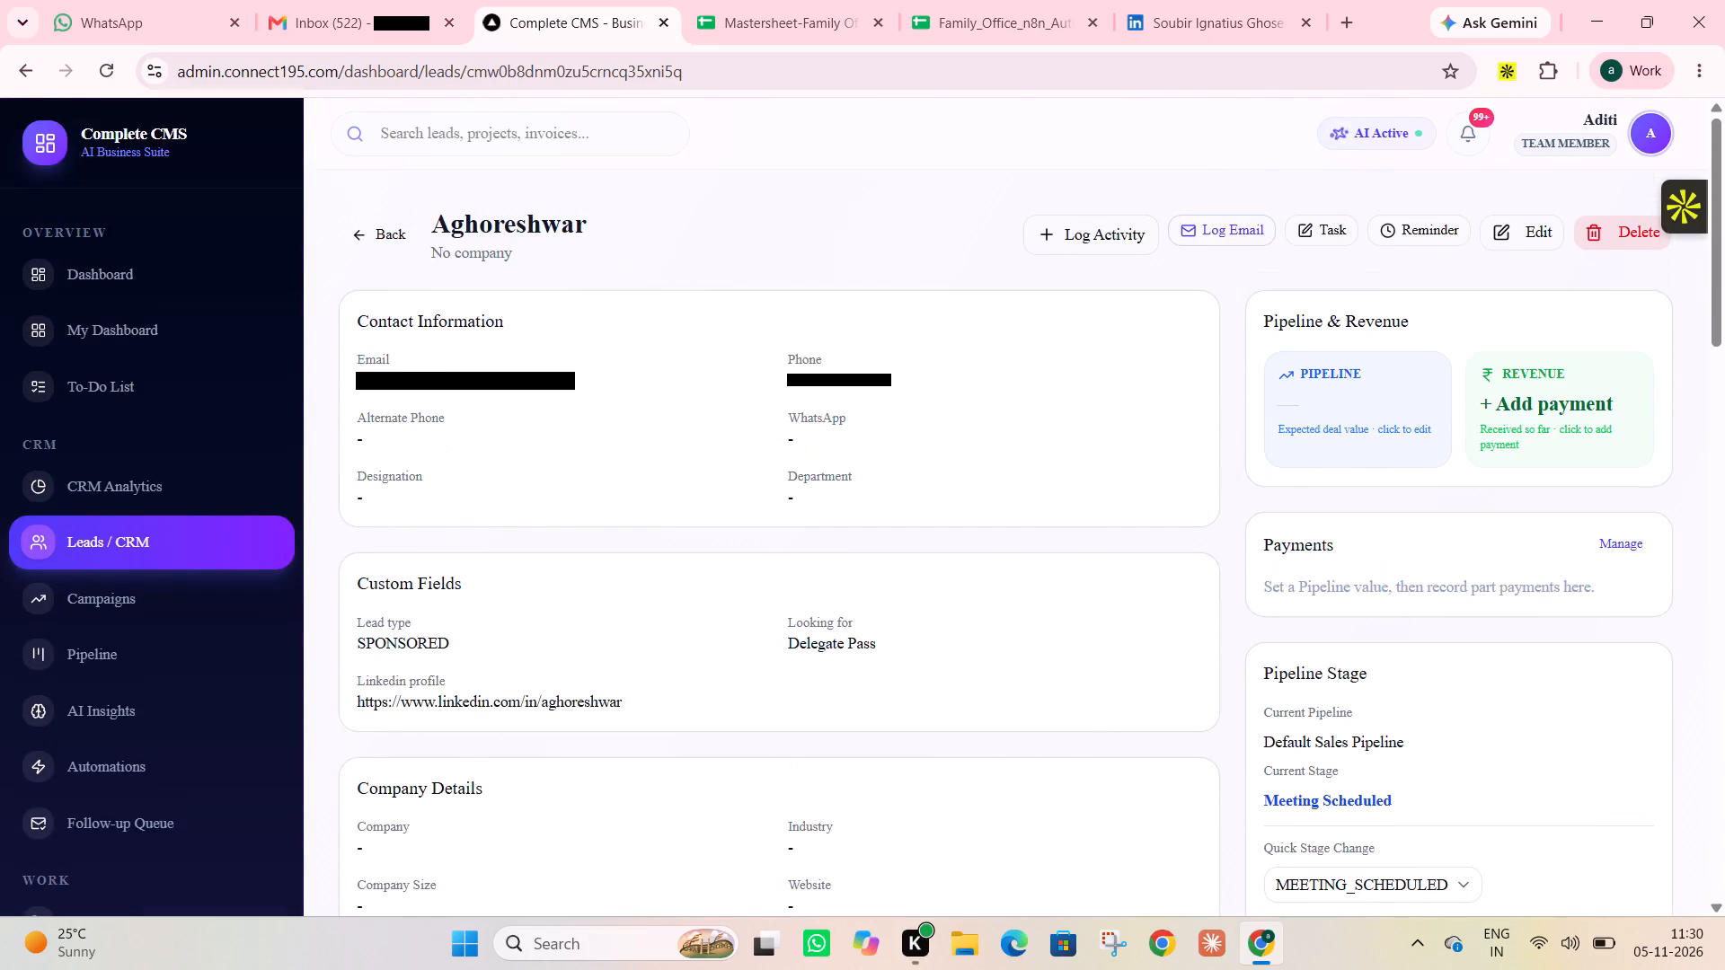
pyautogui.click(359, 222)
# Leave the Linkedin-family-office-leads-v2 campaign and open the Linkedin-family-office-leads campaign.
pyautogui.scroll(7, 547, 392)
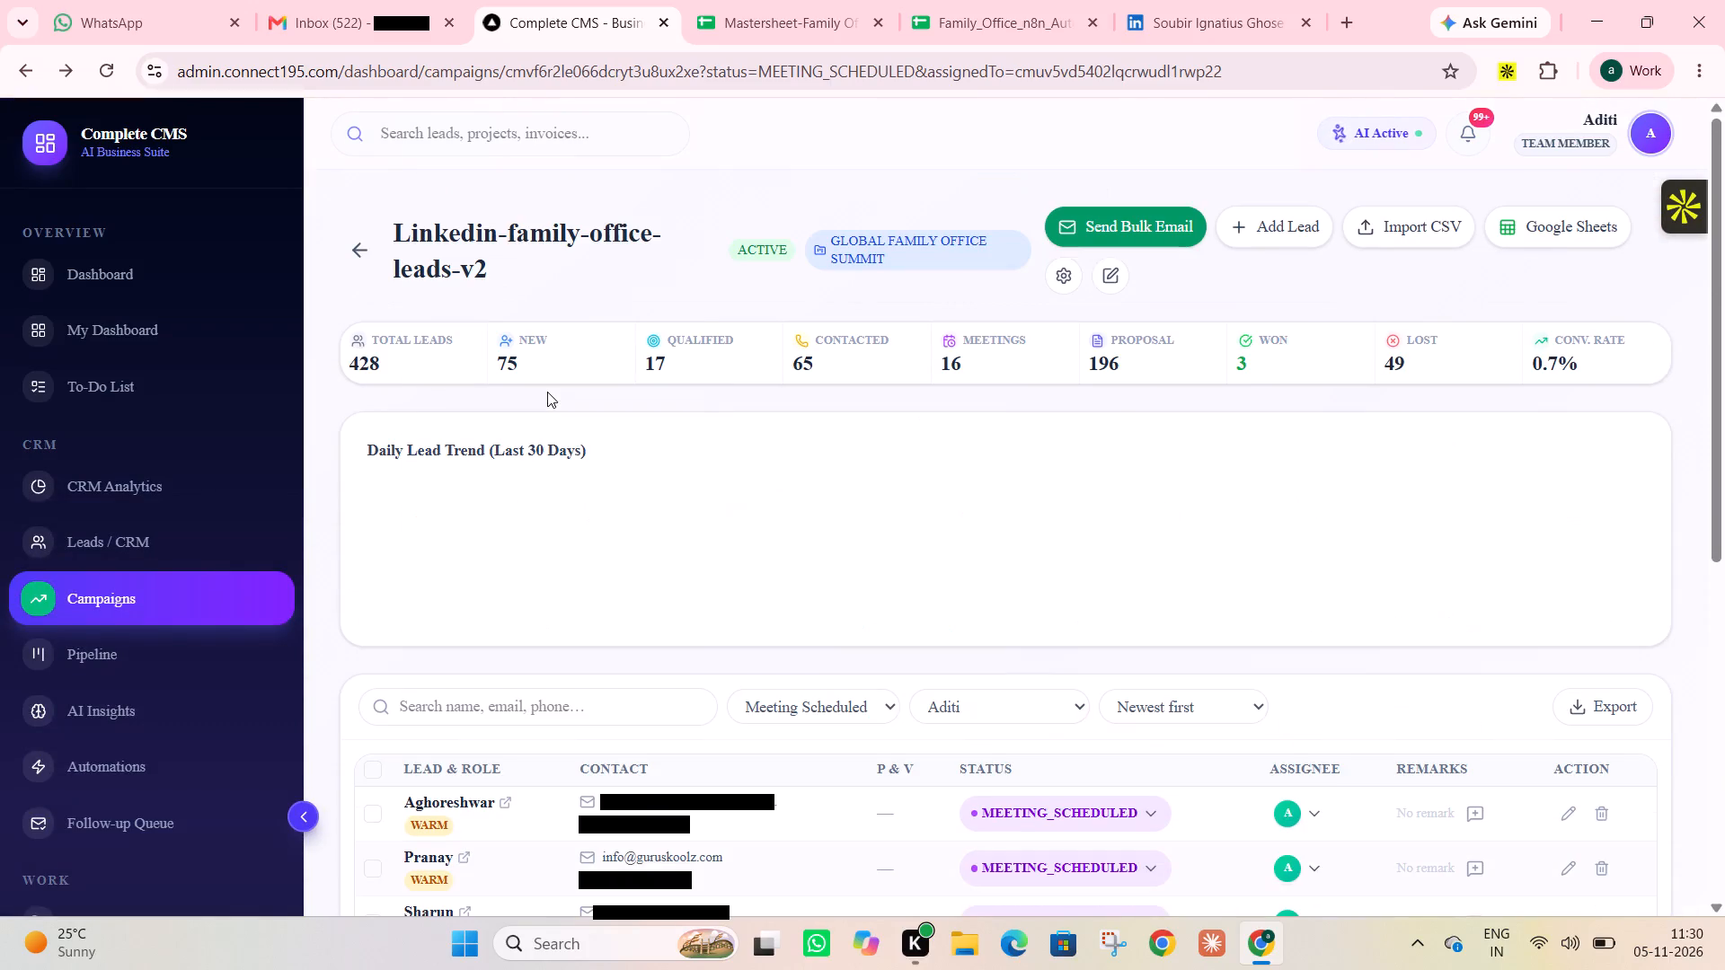
pyautogui.click(370, 249)
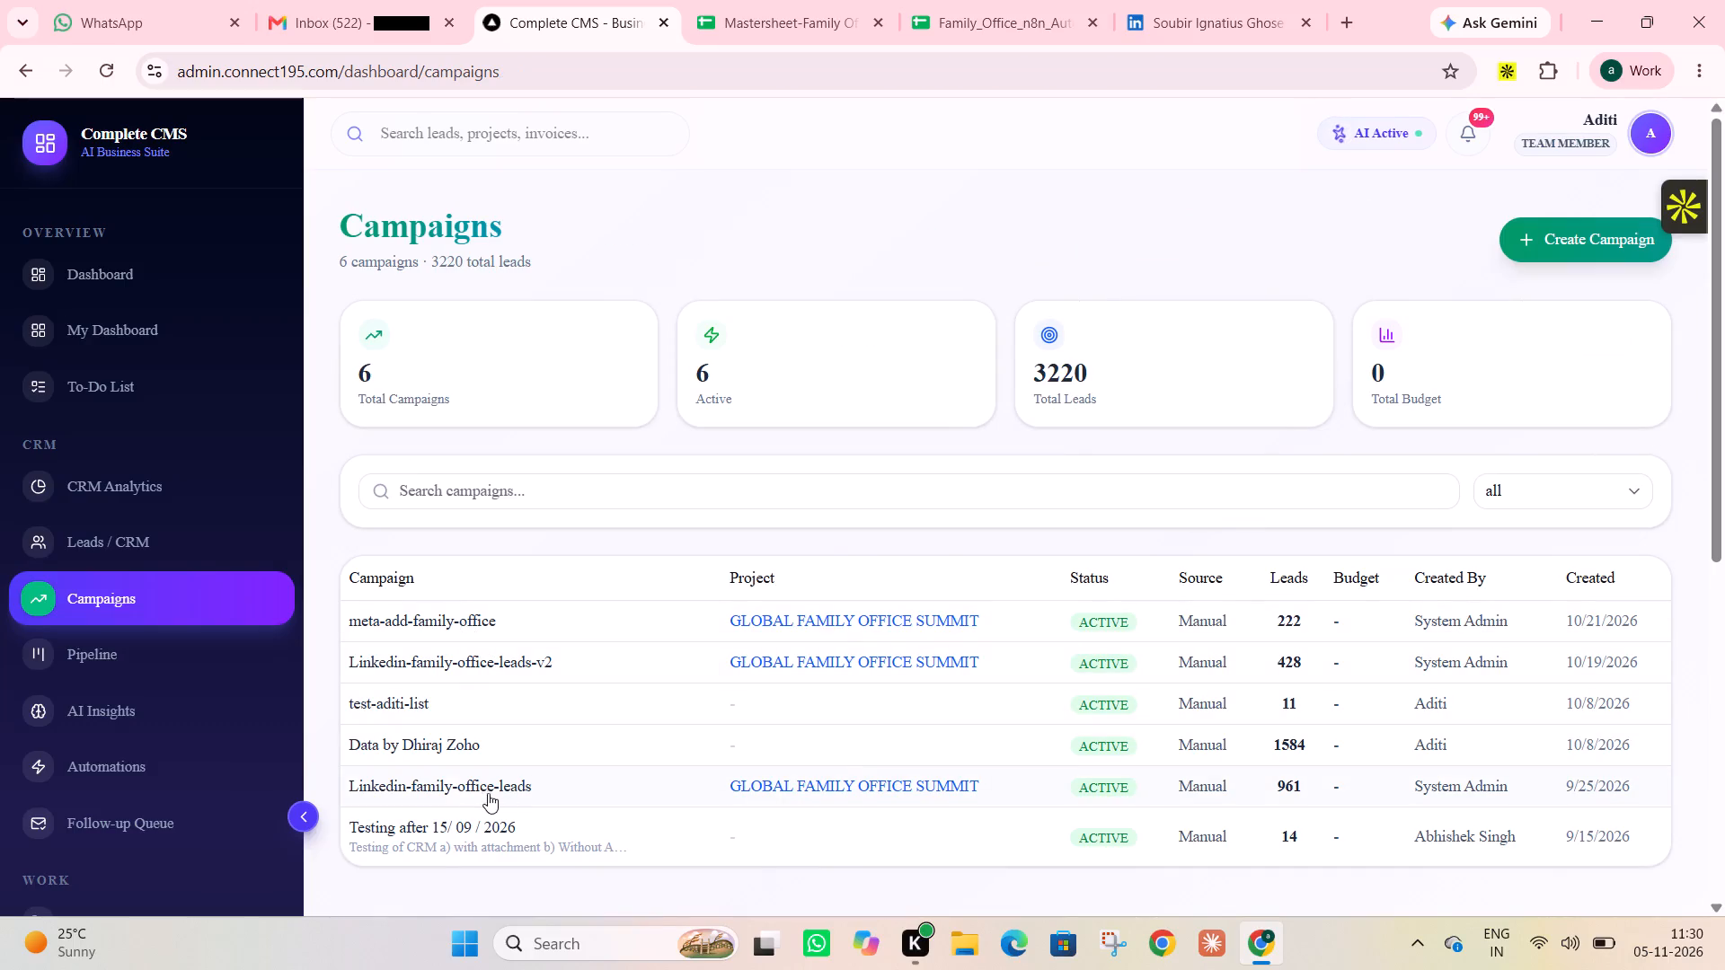
pyautogui.click(463, 793)
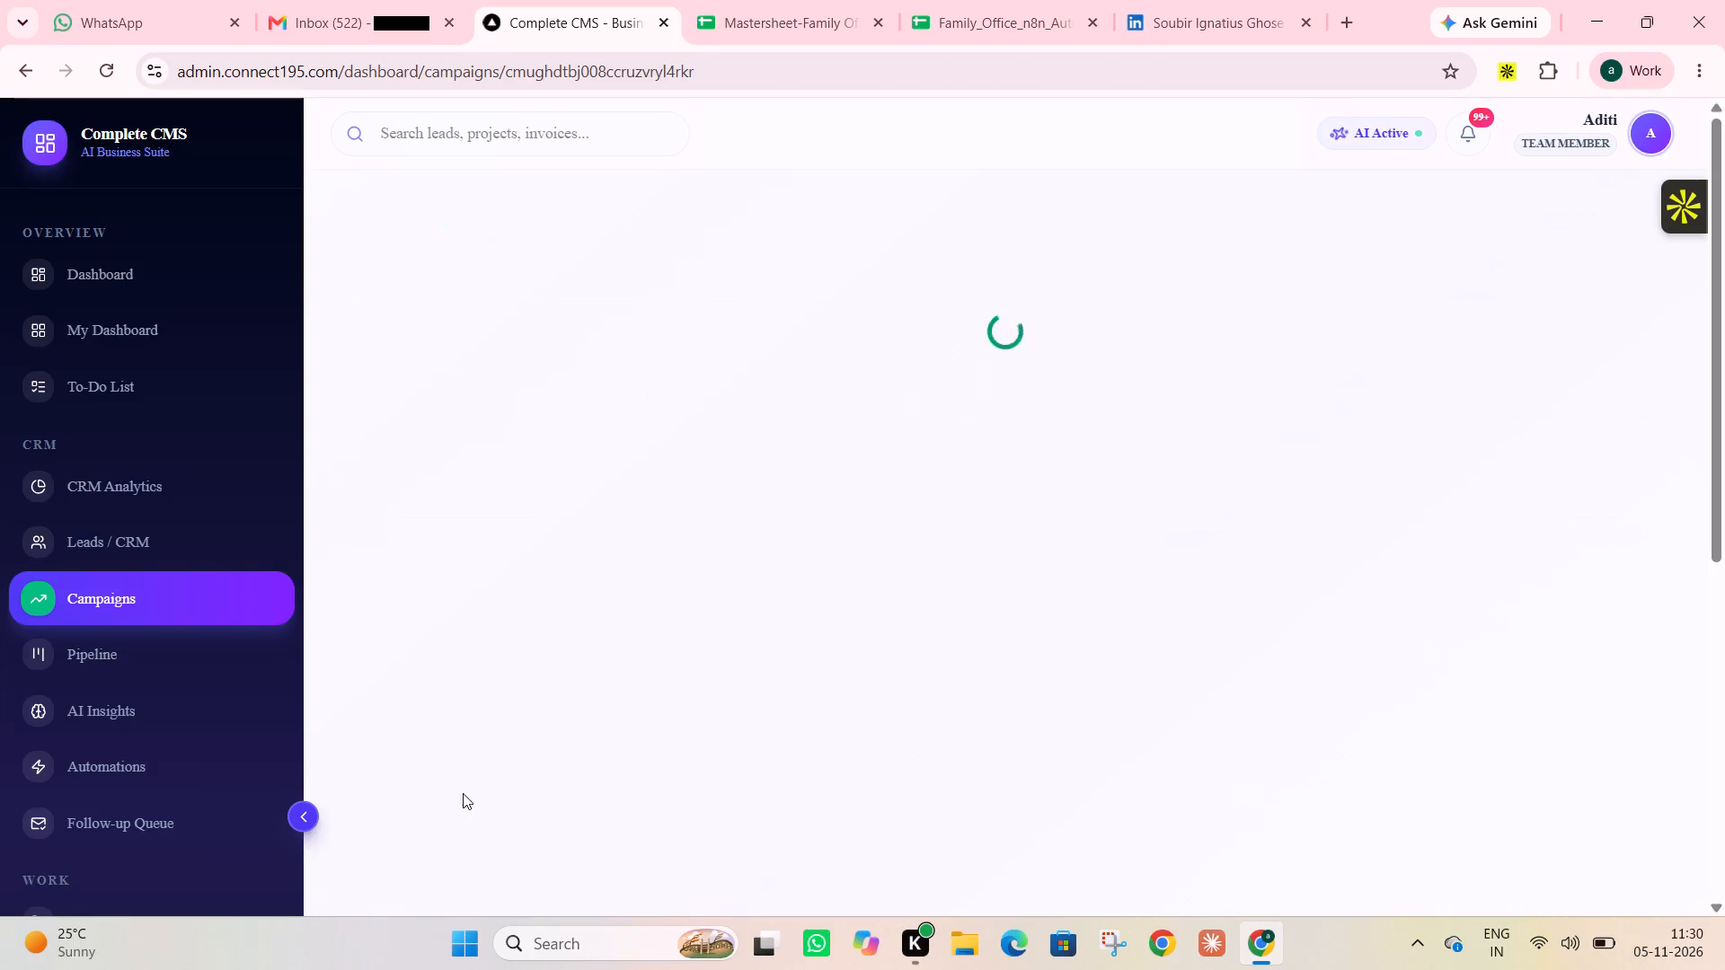
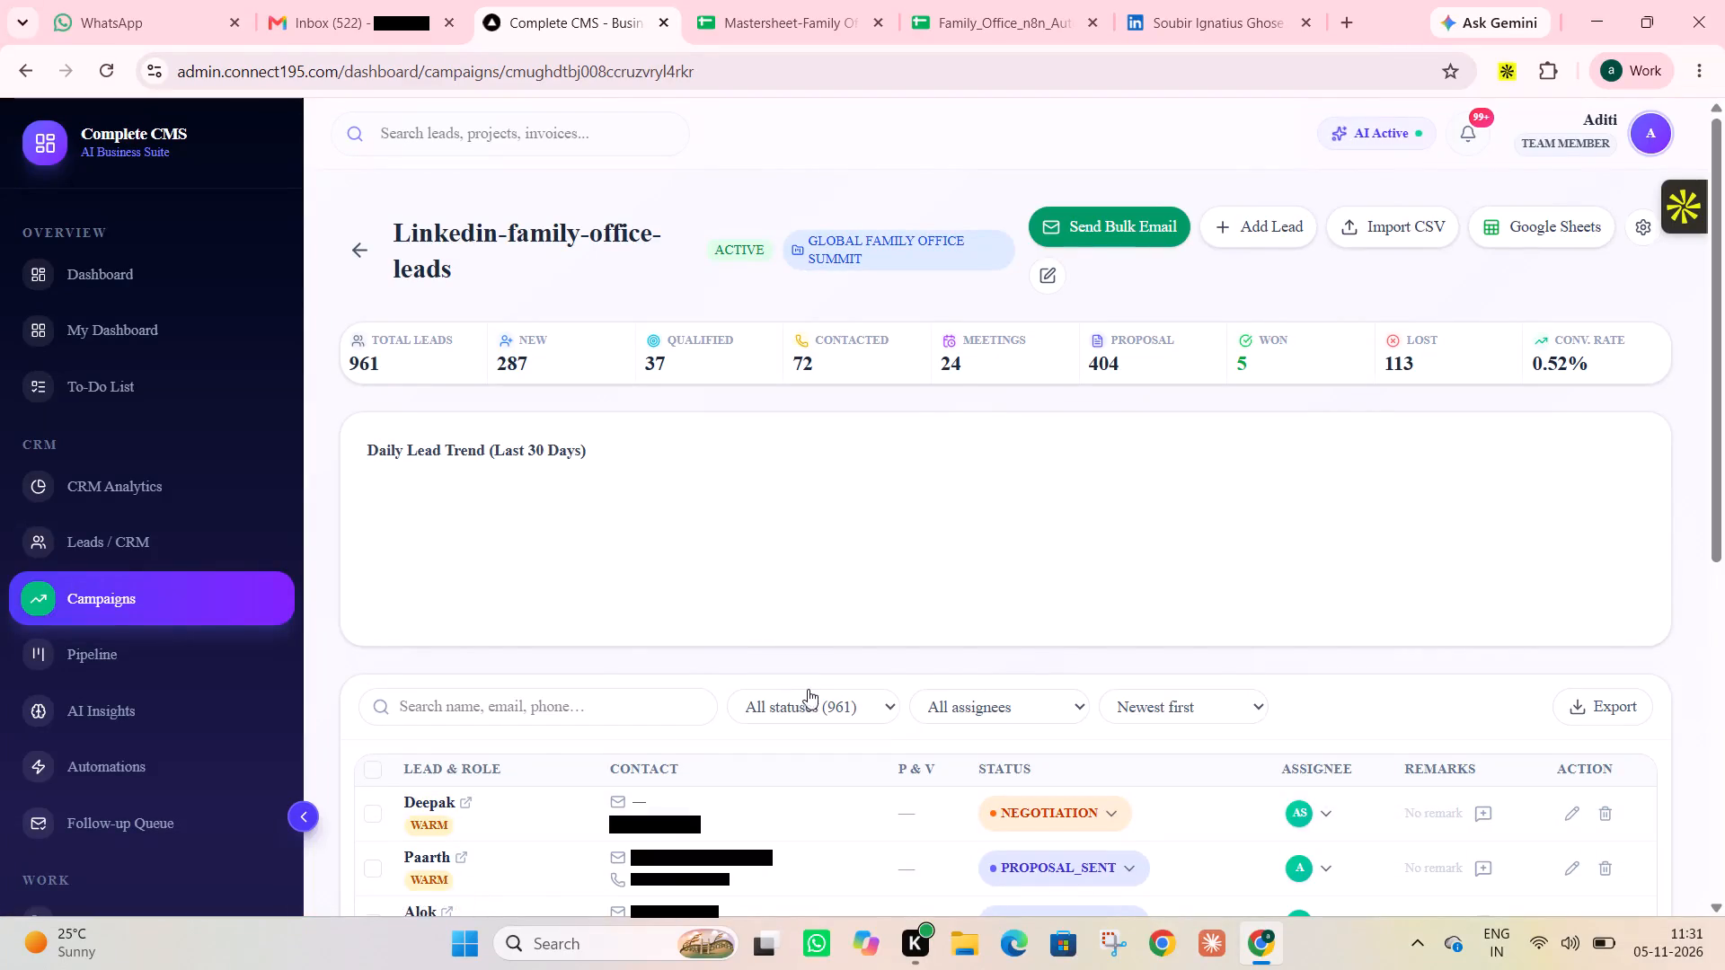
# Filter the Linkedin-family-office-leads campaign's lead list to the Meeting Scheduled status.
pyautogui.click(804, 700)
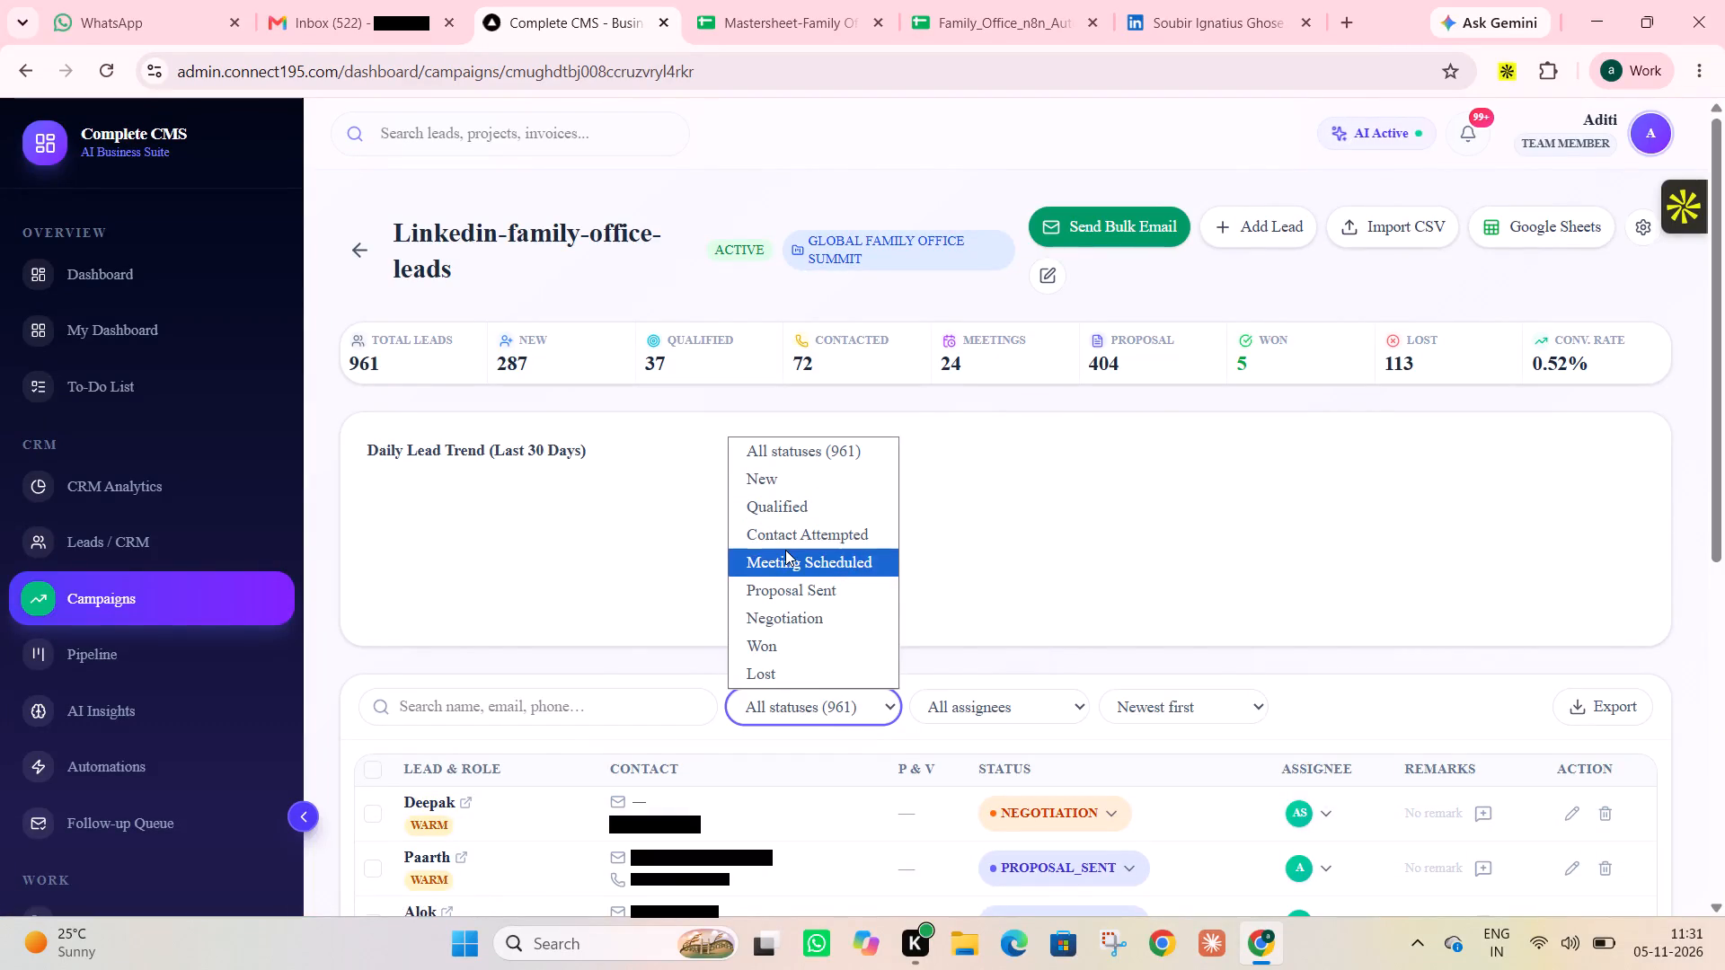
pyautogui.click(785, 550)
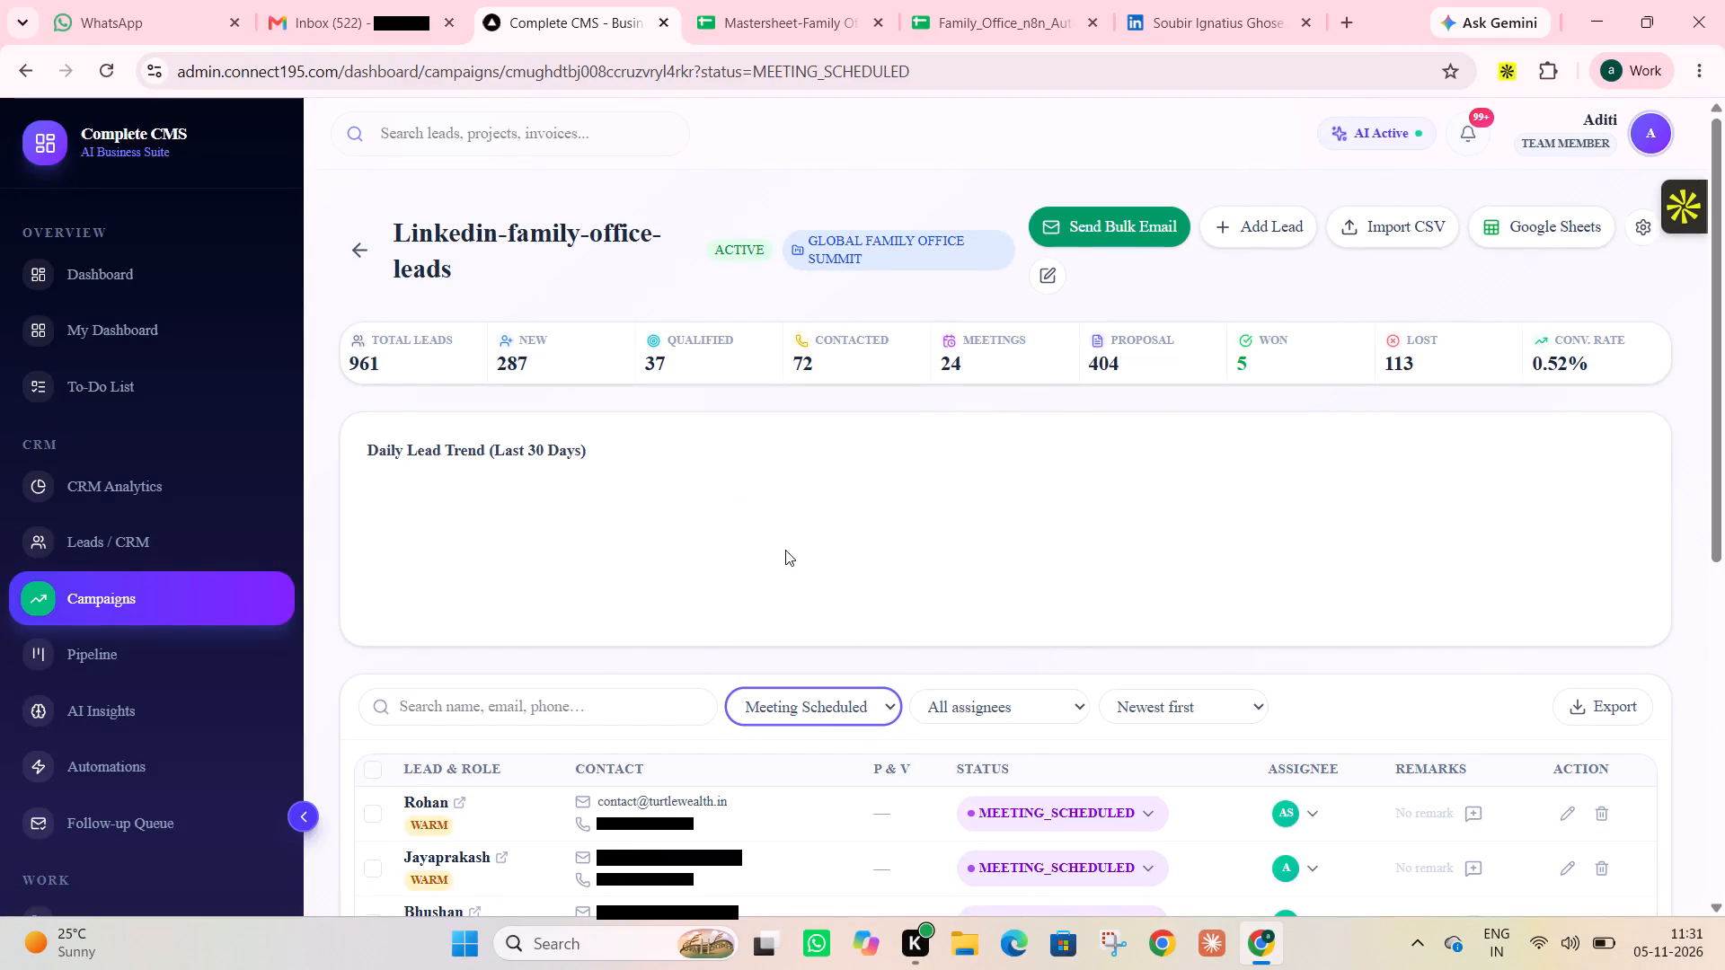
# Check the record of the Meeting Scheduled lead Rohan and return to the campaign's lead list.
pyautogui.scroll(-3, 785, 550)
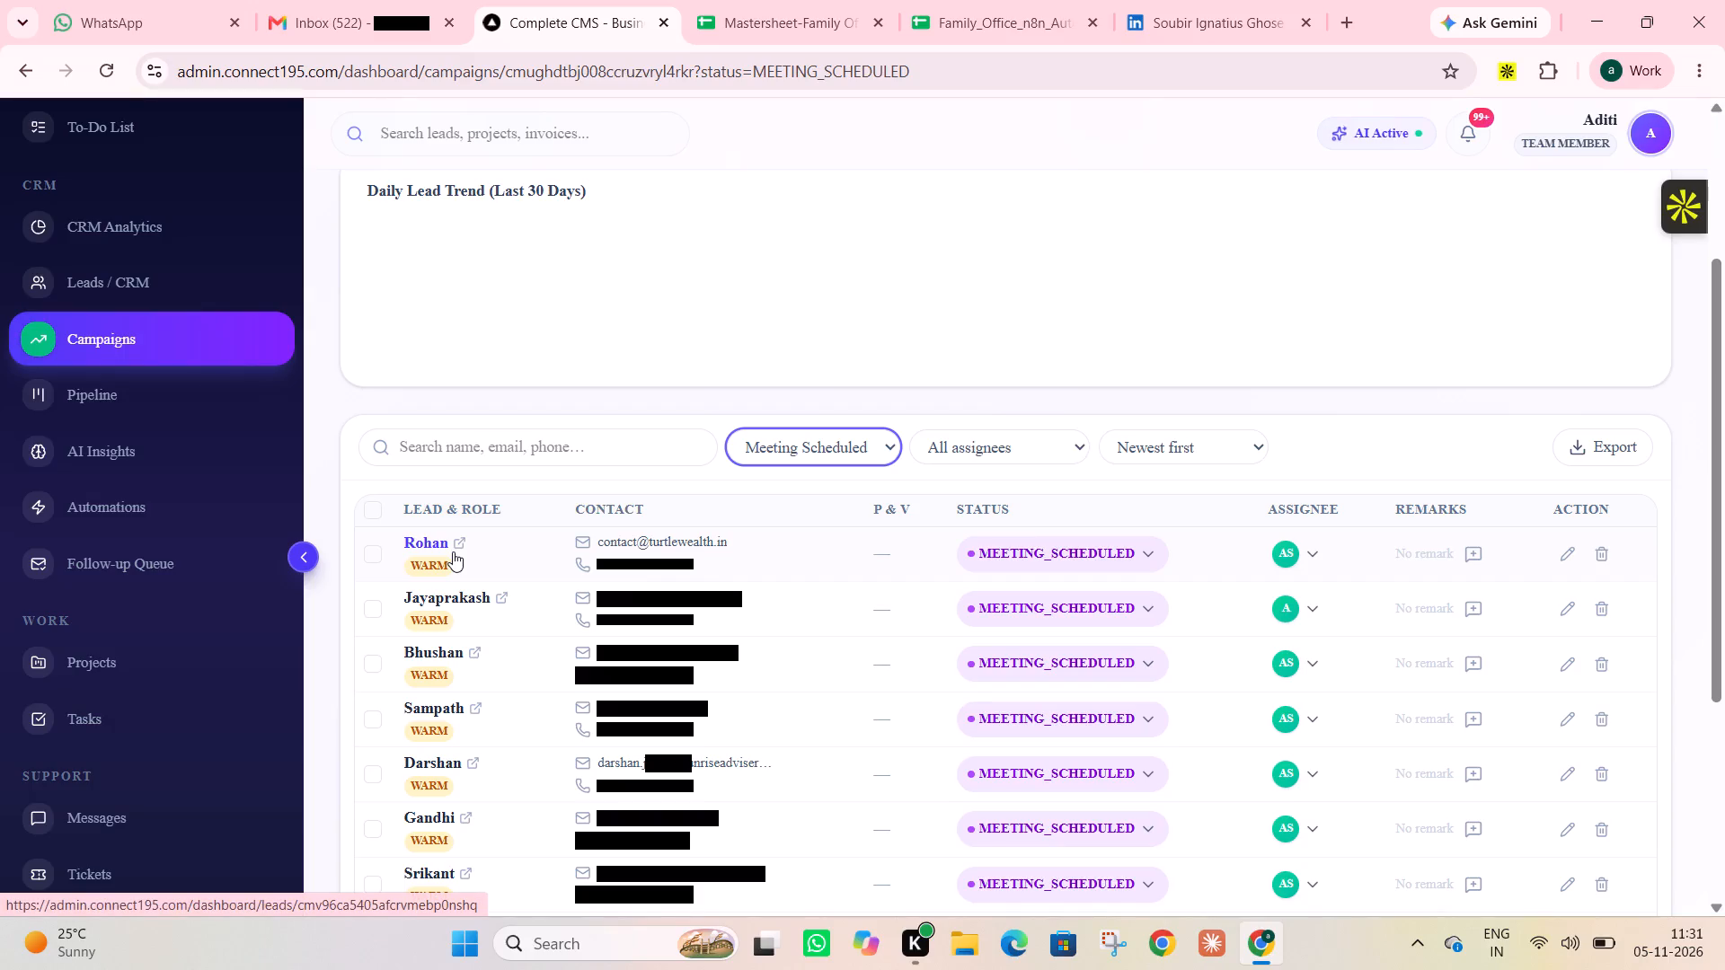
pyautogui.click(439, 544)
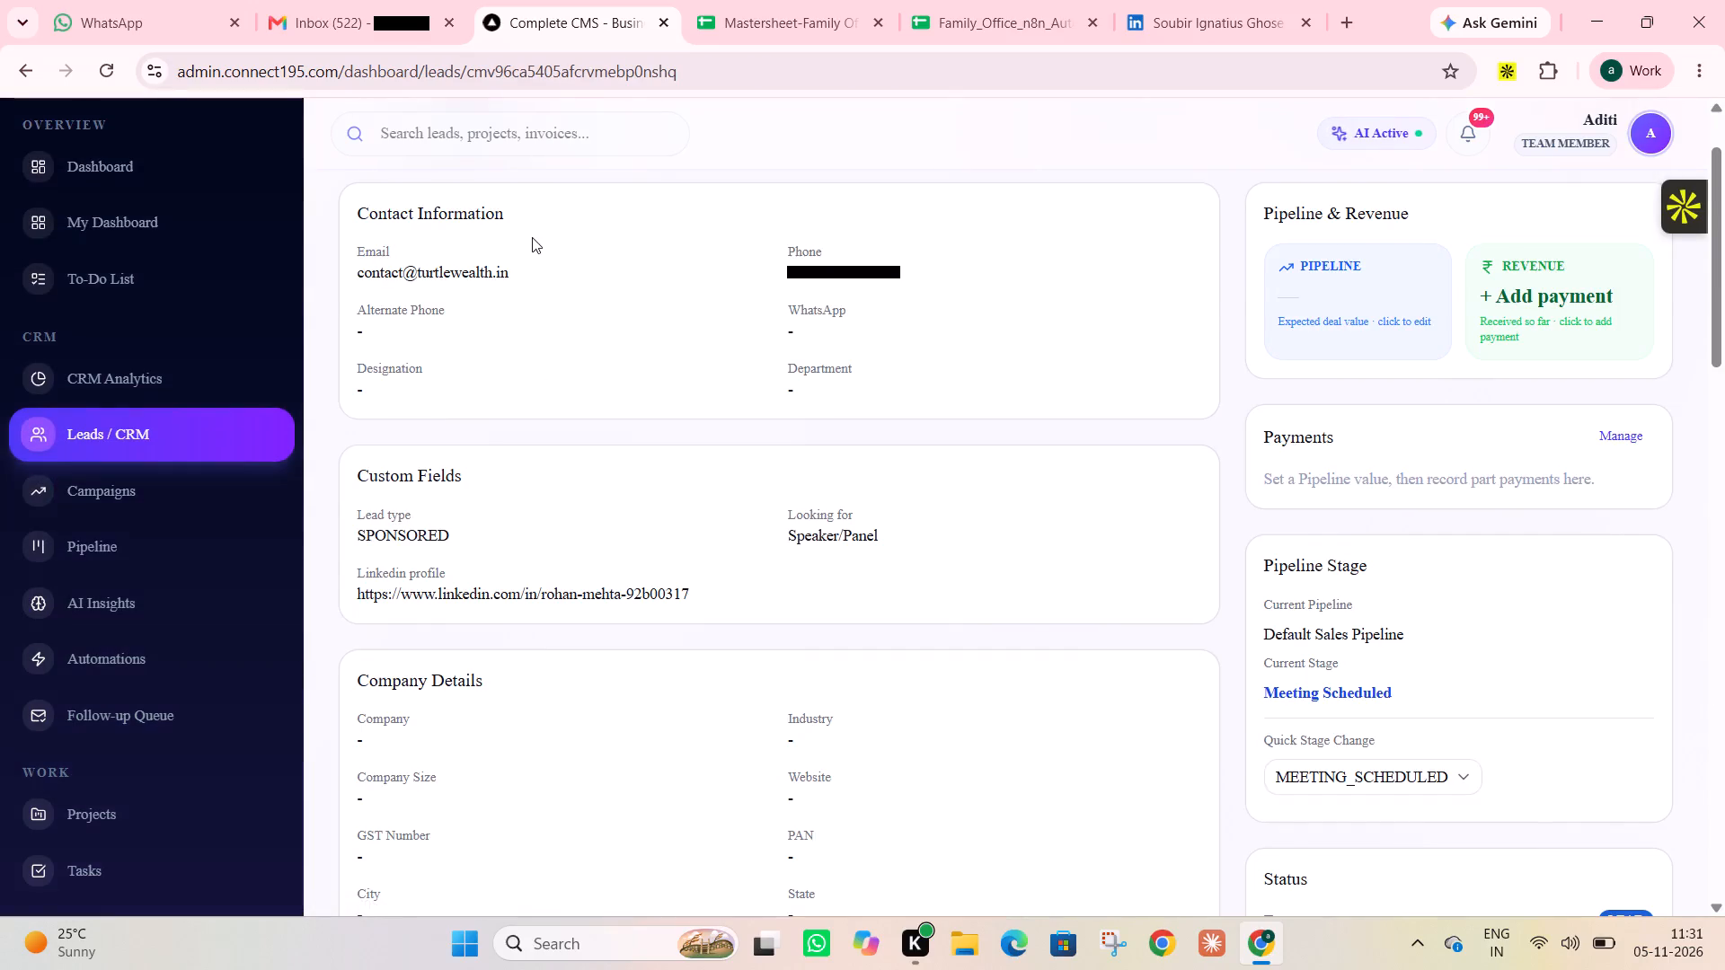
pyautogui.scroll(5, 532, 237)
pyautogui.click(358, 220)
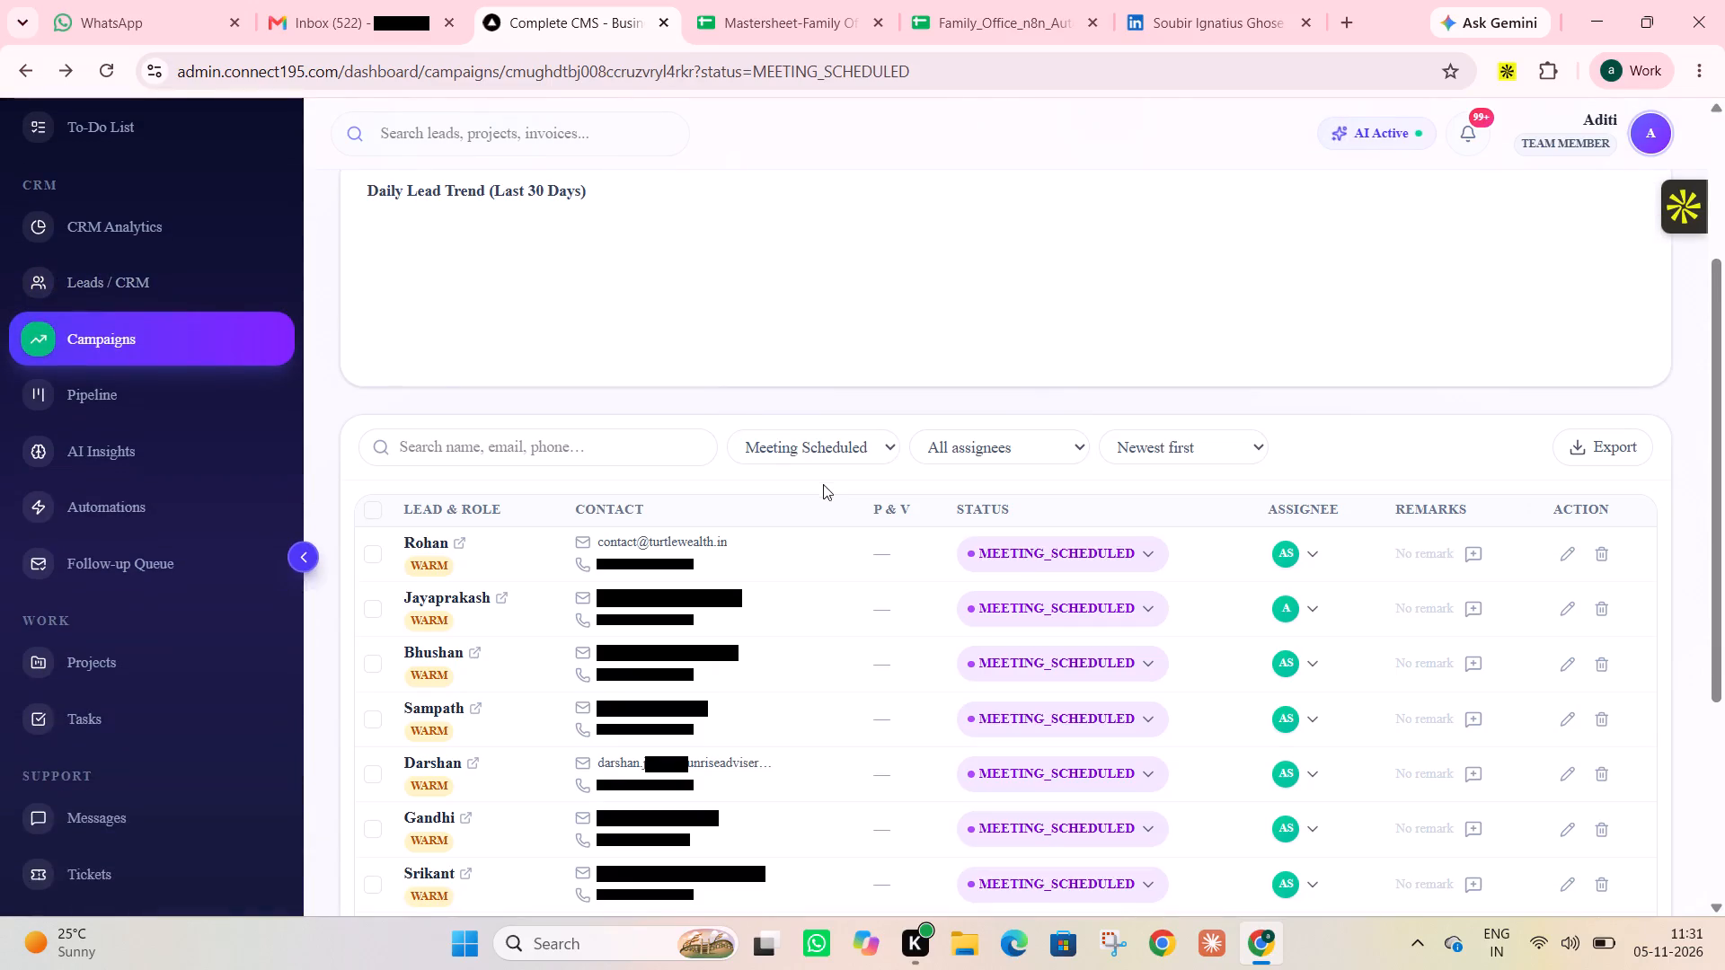
# Narrow the lead list to the assignee Aditi and switch the status filter to Negotiation.
pyautogui.click(973, 446)
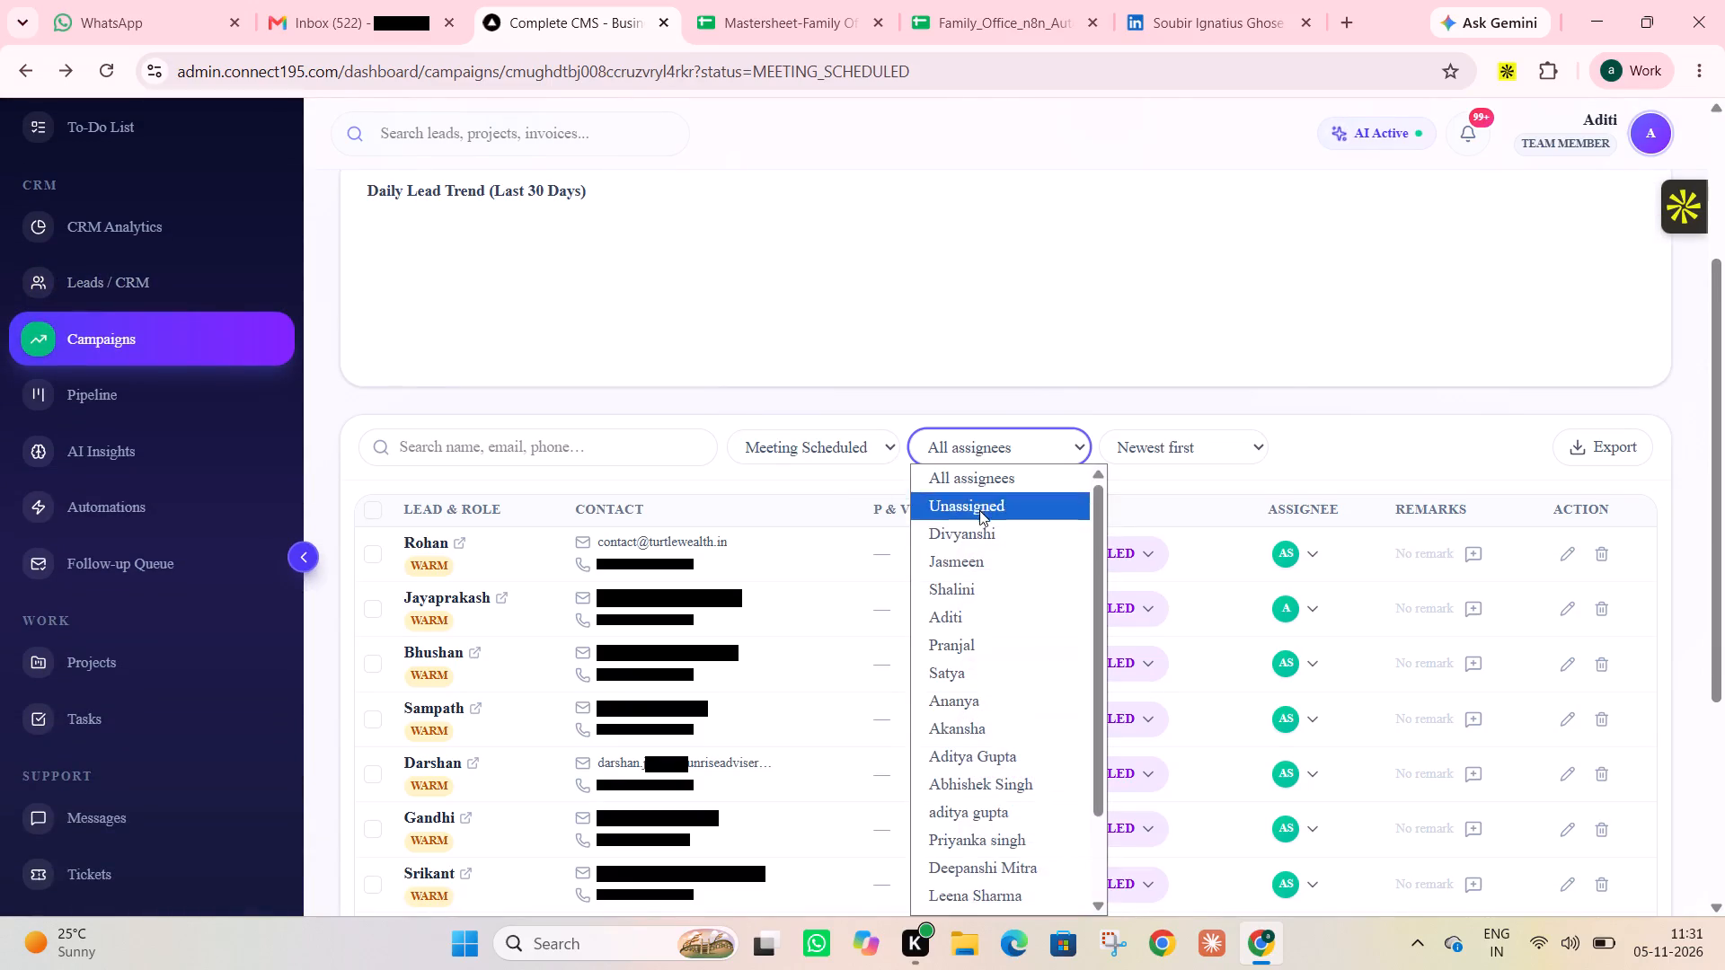
pyautogui.click(983, 615)
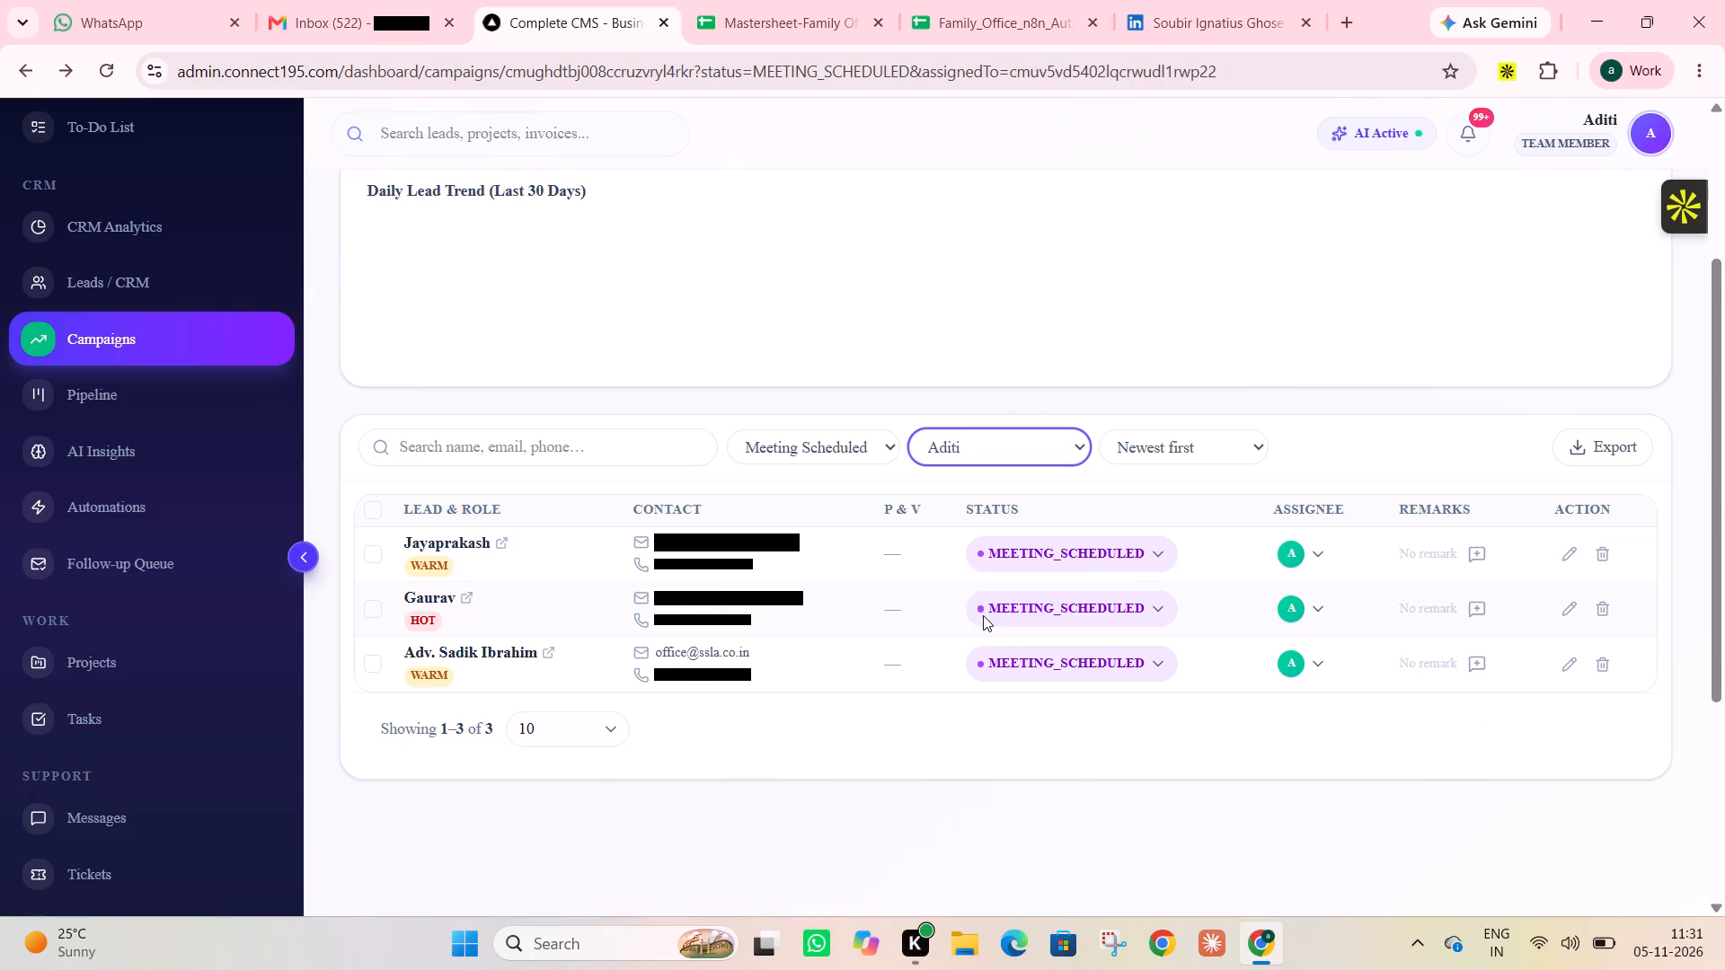
pyautogui.doubleClick(807, 460)
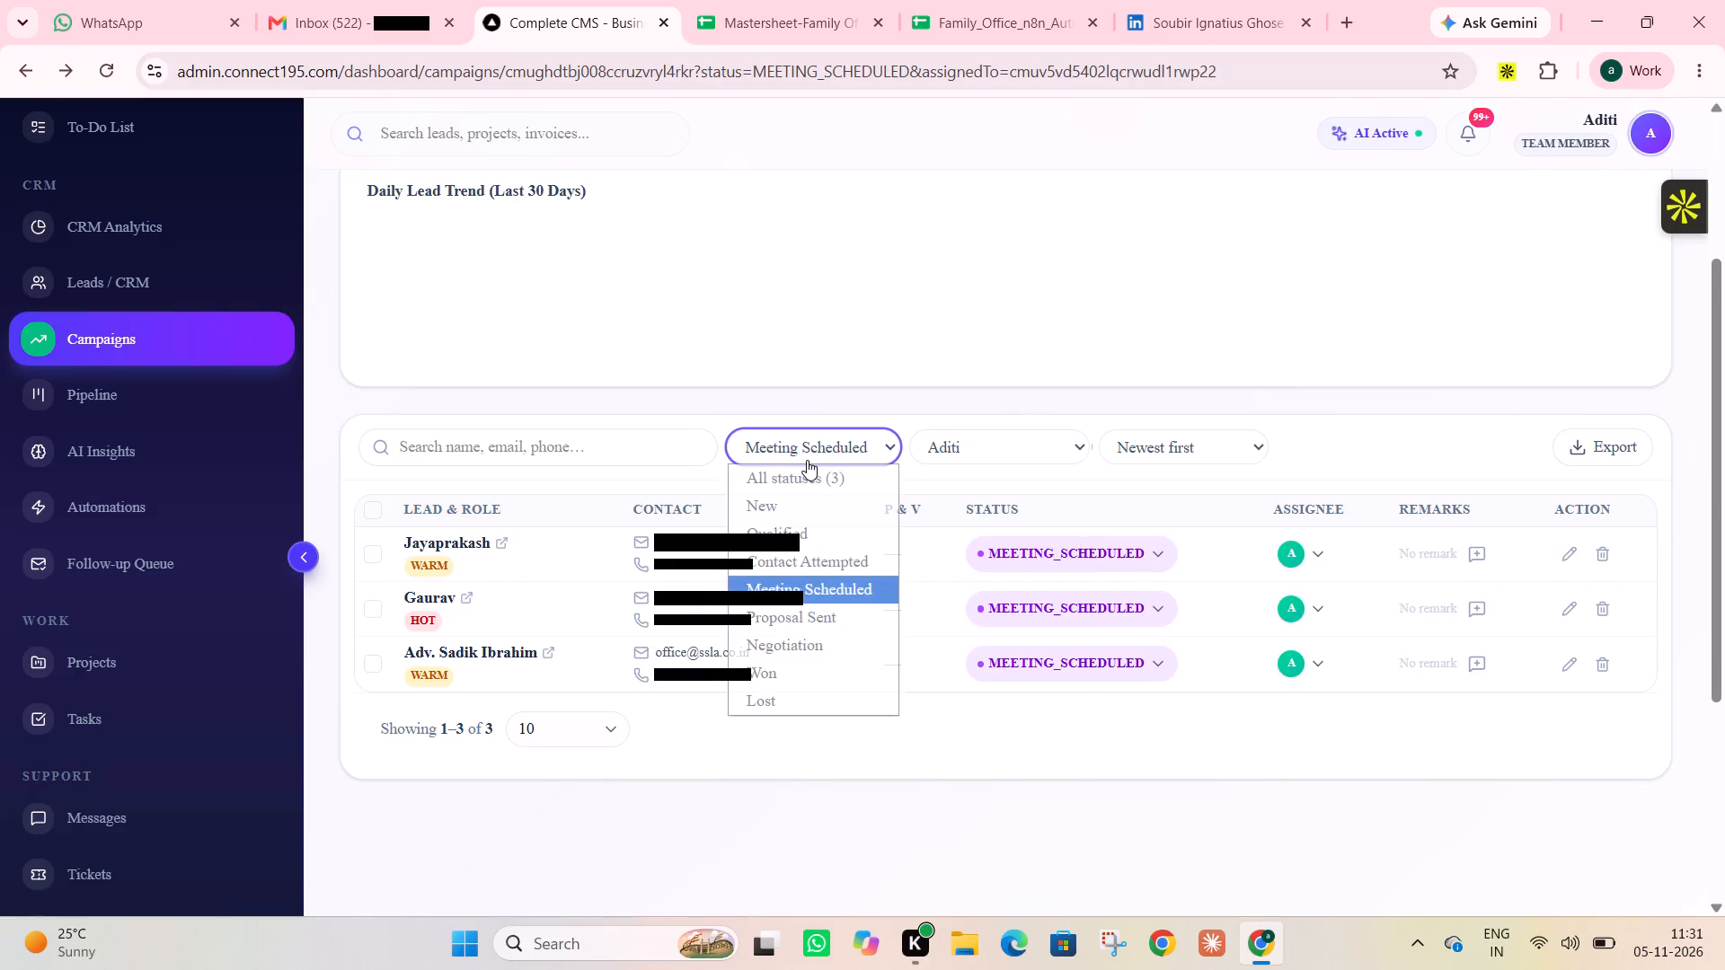
pyautogui.click(807, 460)
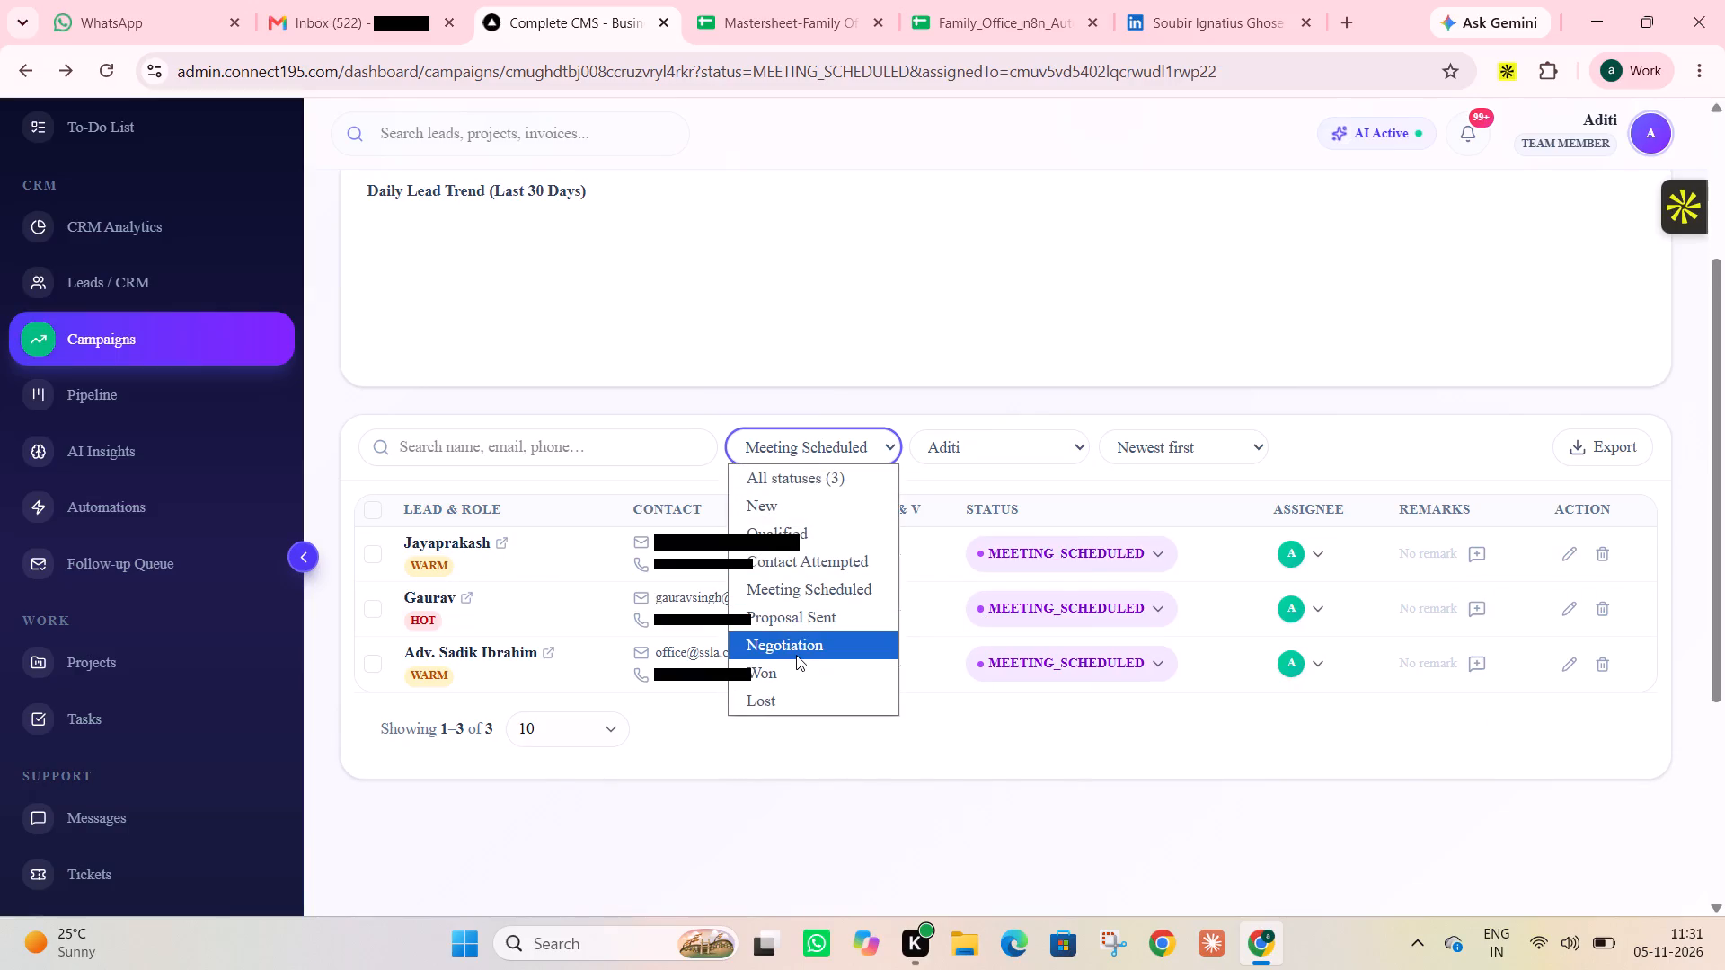
pyautogui.click(796, 654)
# Open the Linkedin-family-office-leads-v2 campaign instead and filter its leads to the Negotiation status.
pyautogui.scroll(5, 795, 654)
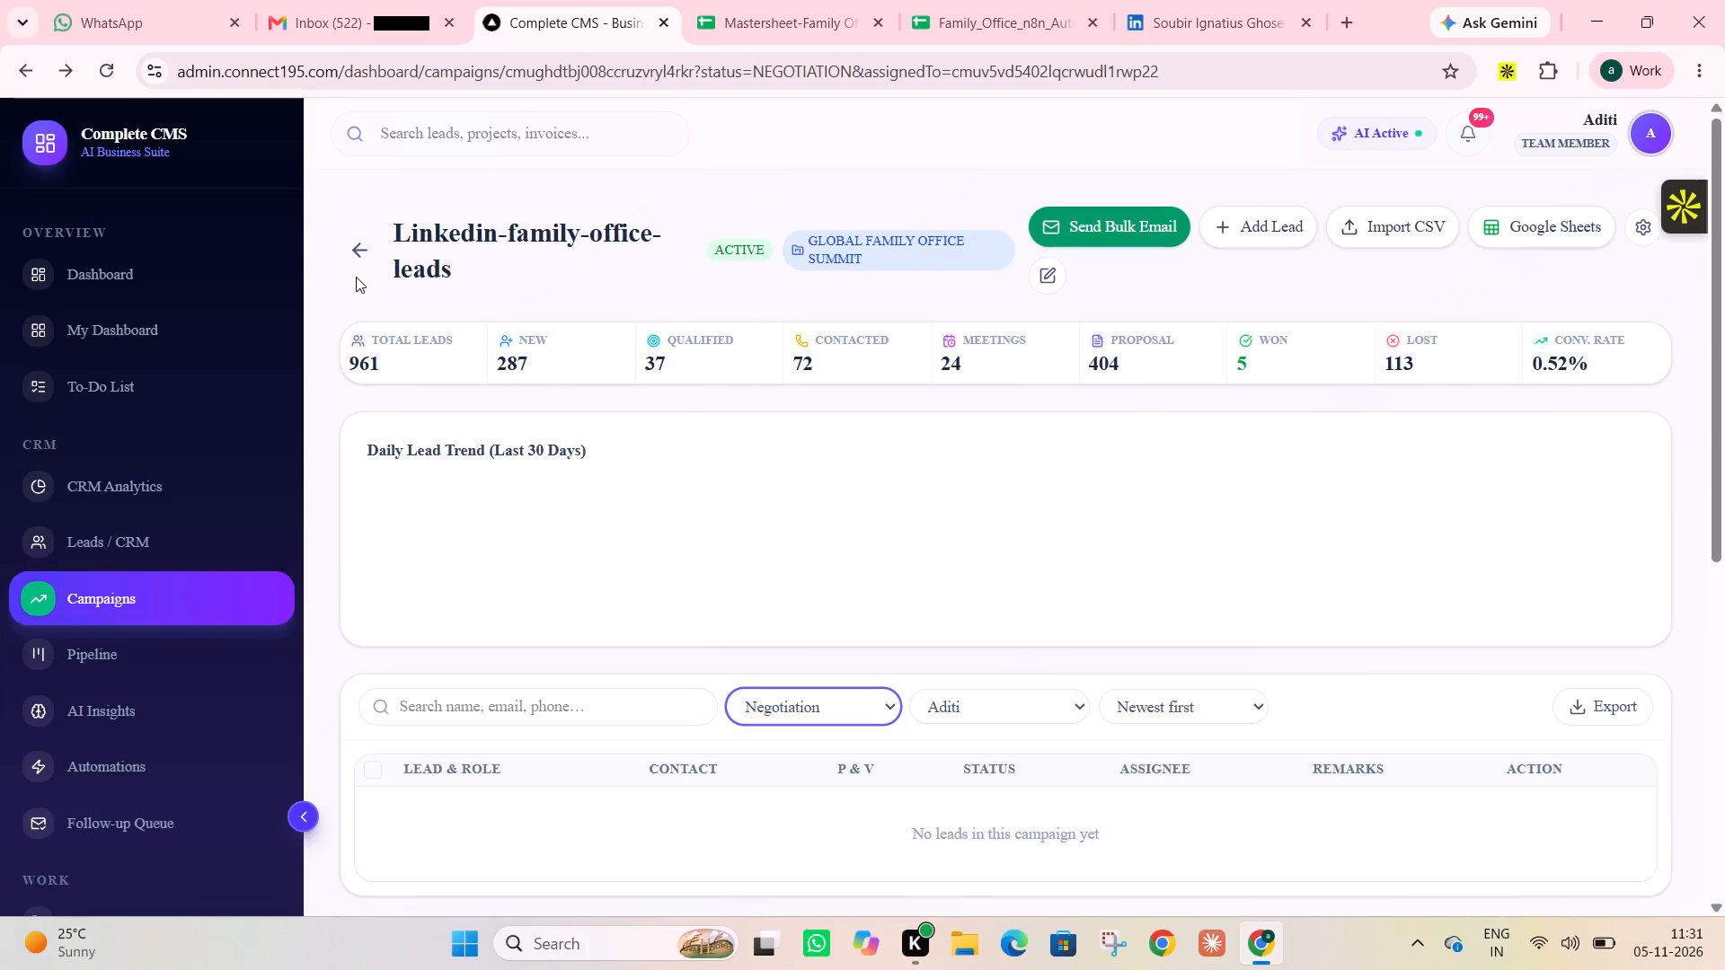
pyautogui.click(350, 253)
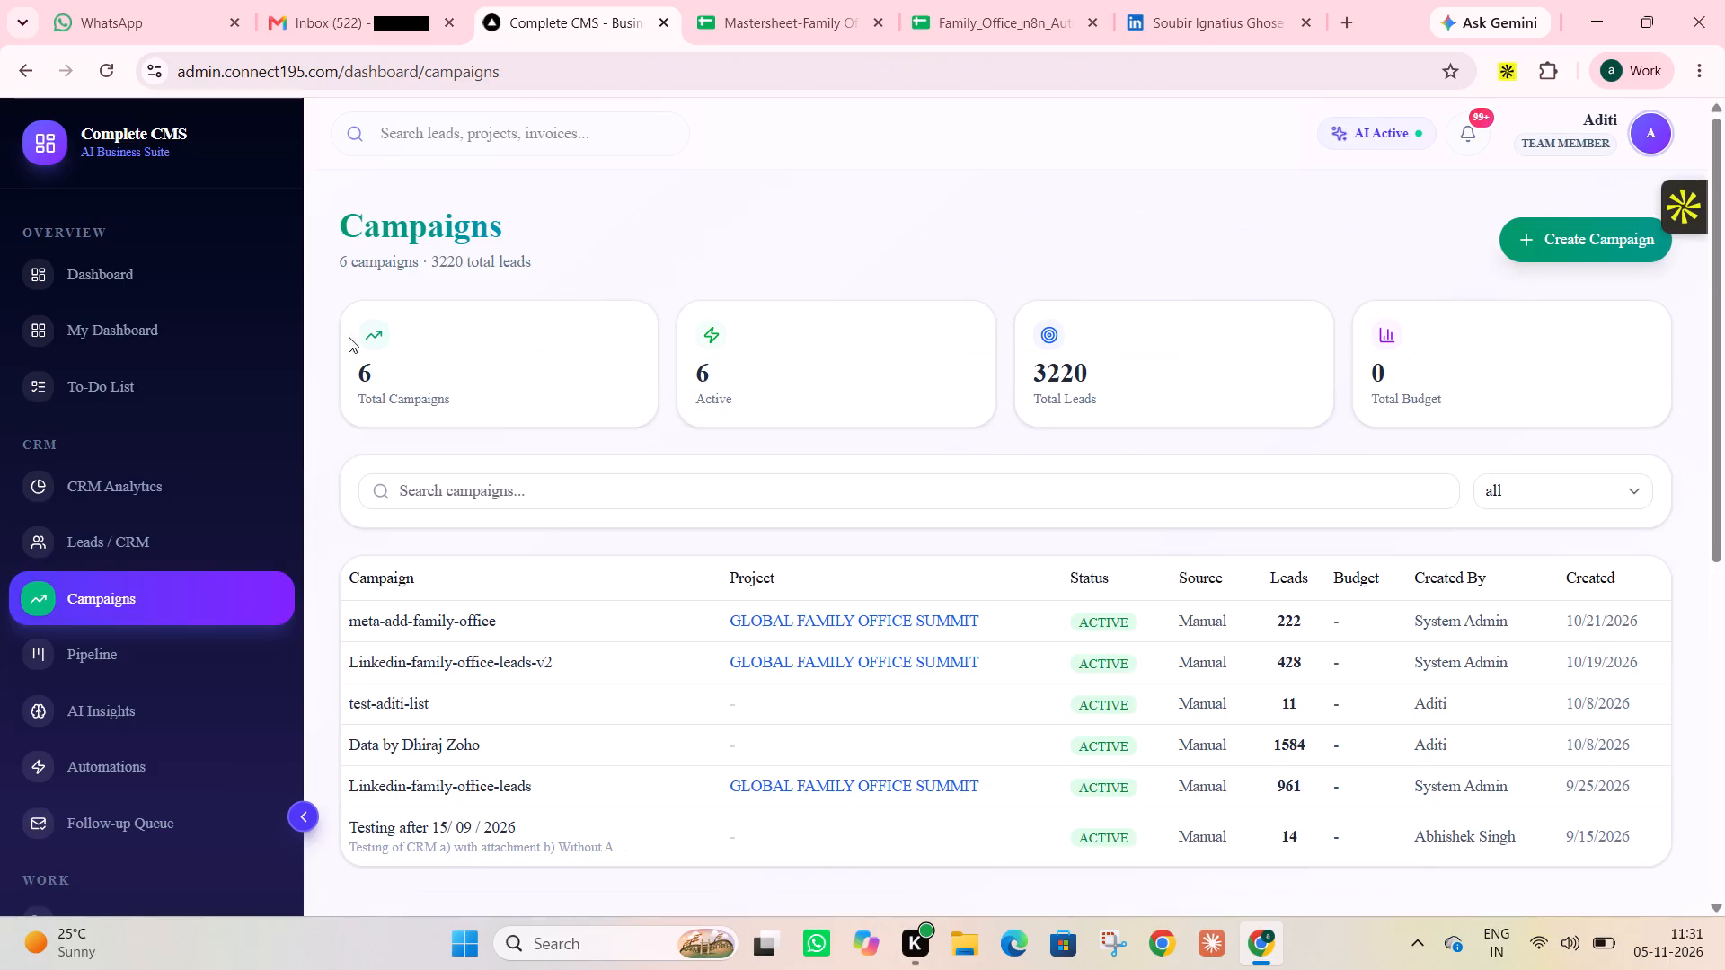
pyautogui.click(467, 668)
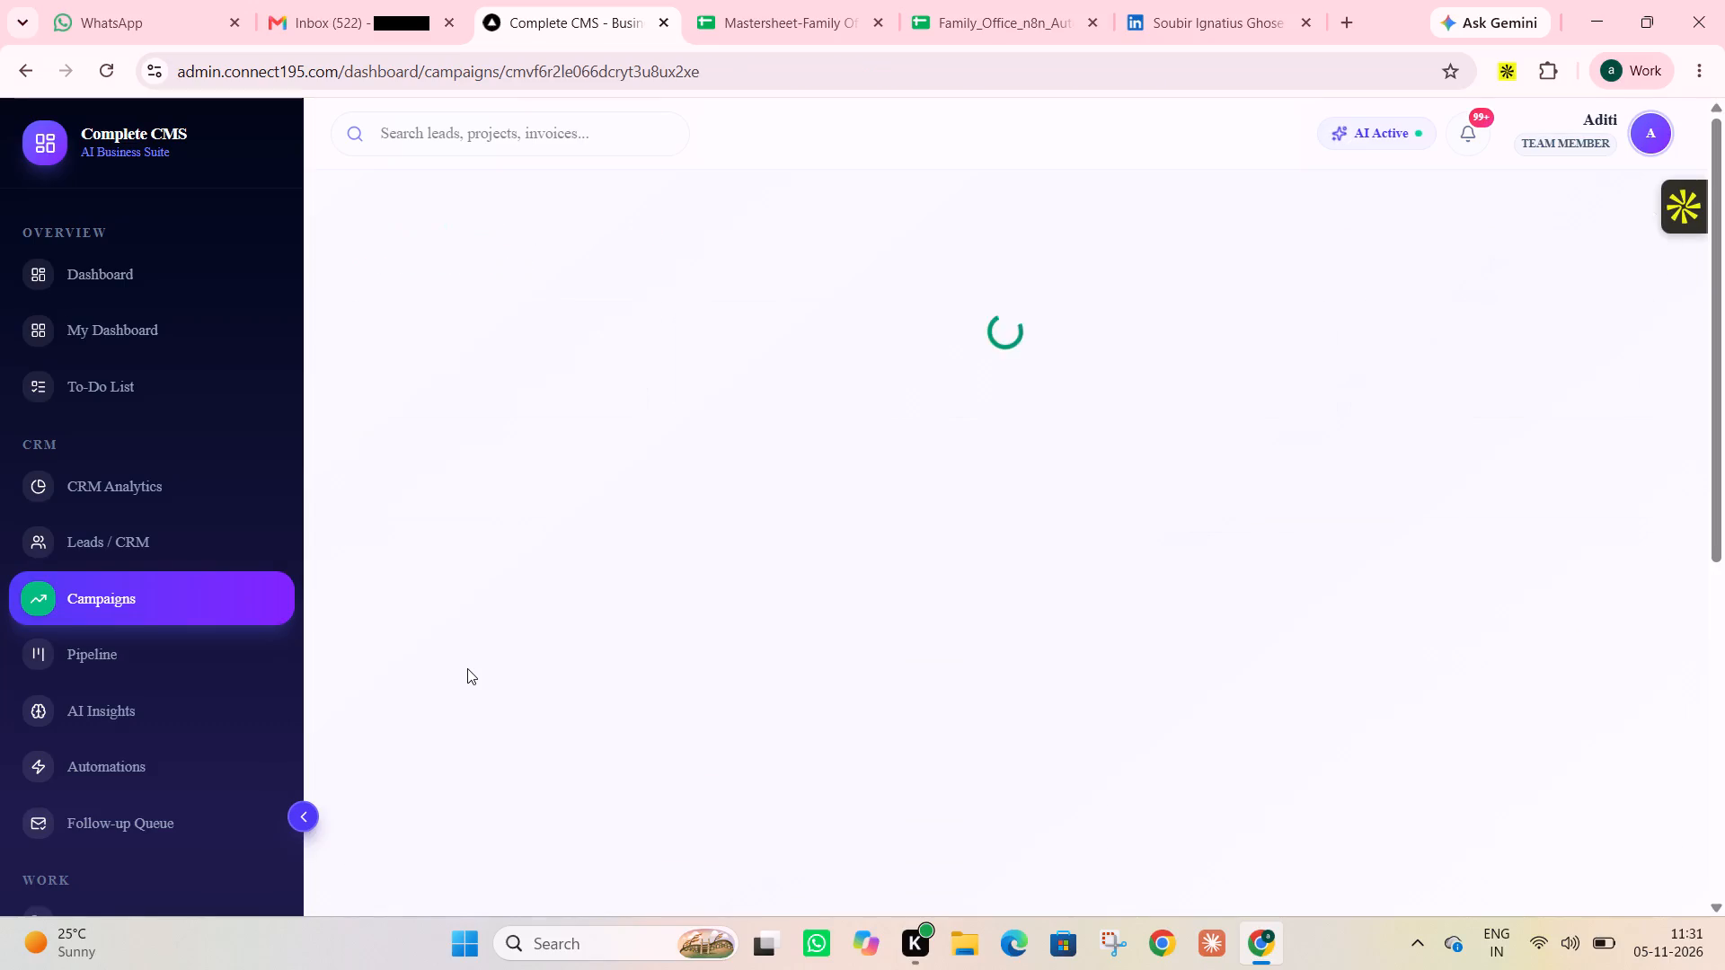
pyautogui.scroll(-5, 467, 668)
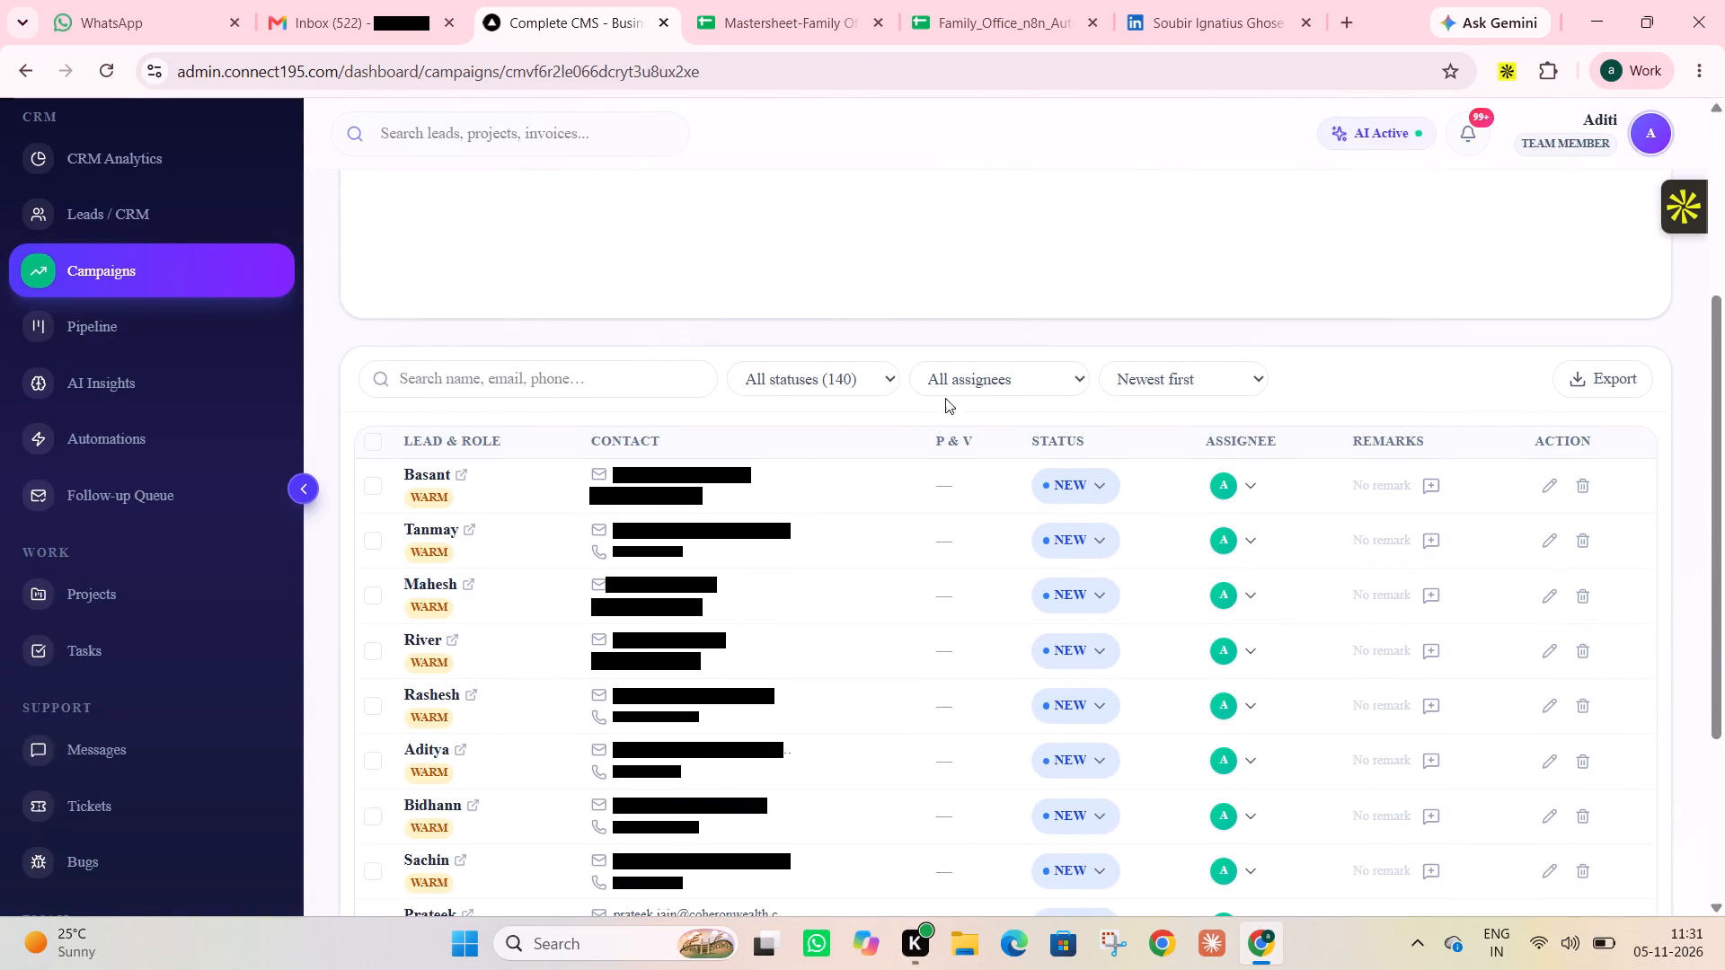
pyautogui.click(954, 390)
pyautogui.click(827, 384)
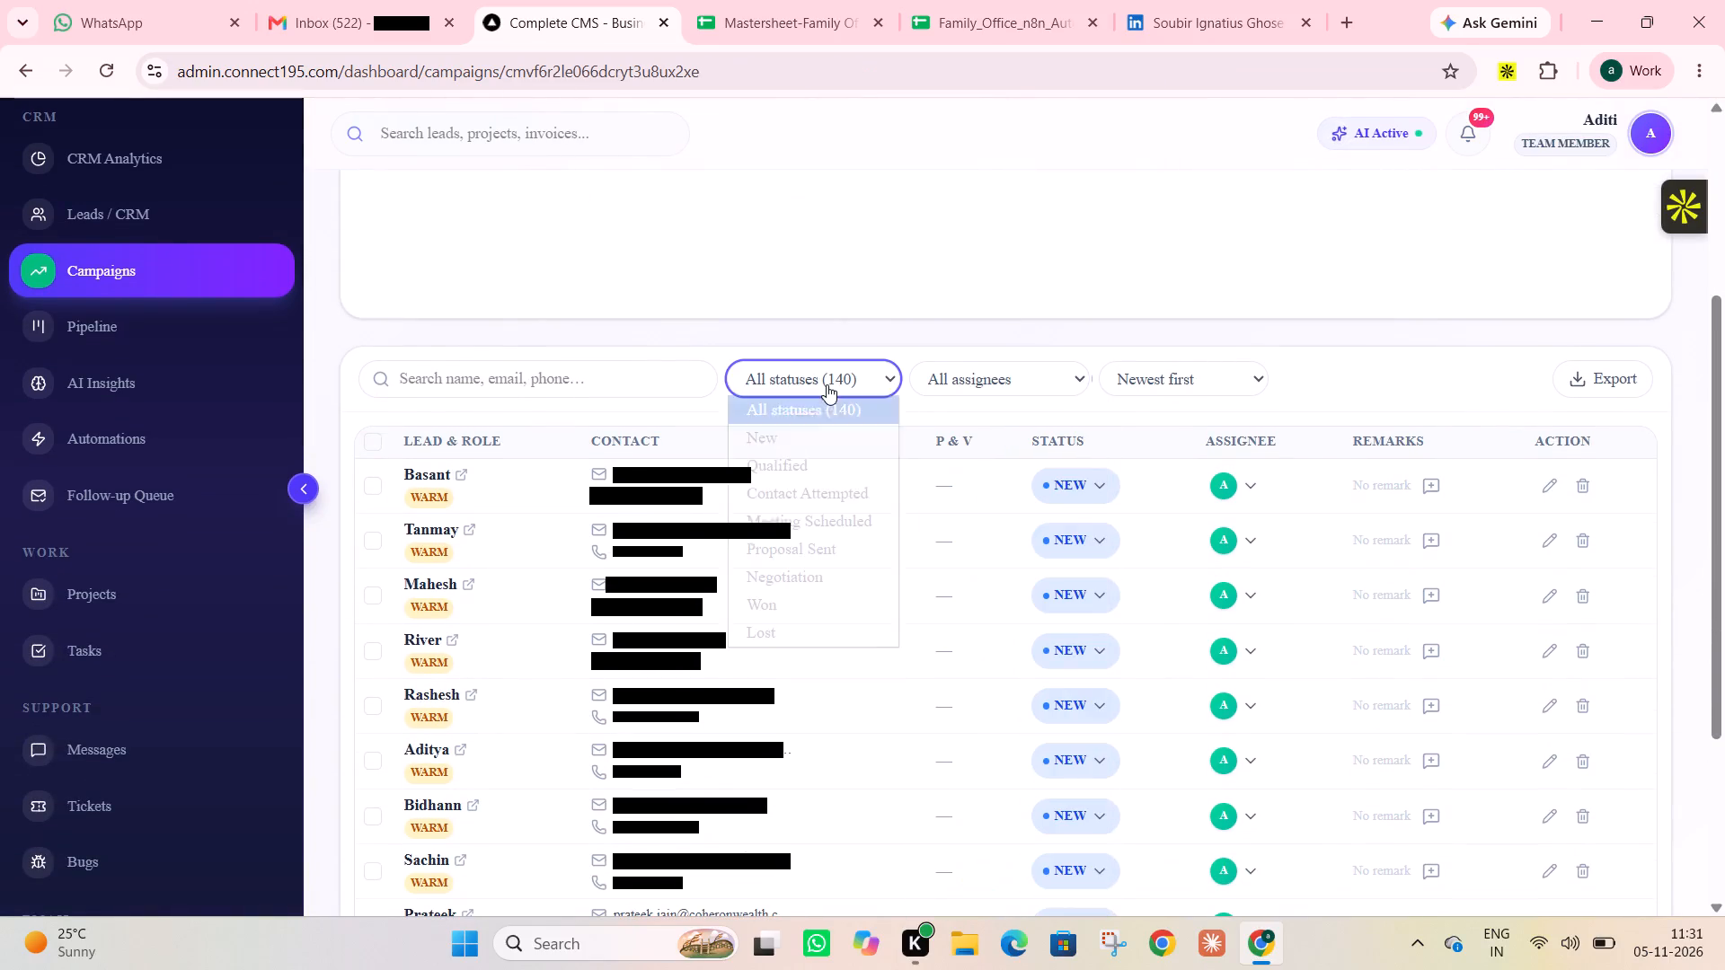
pyautogui.click(814, 575)
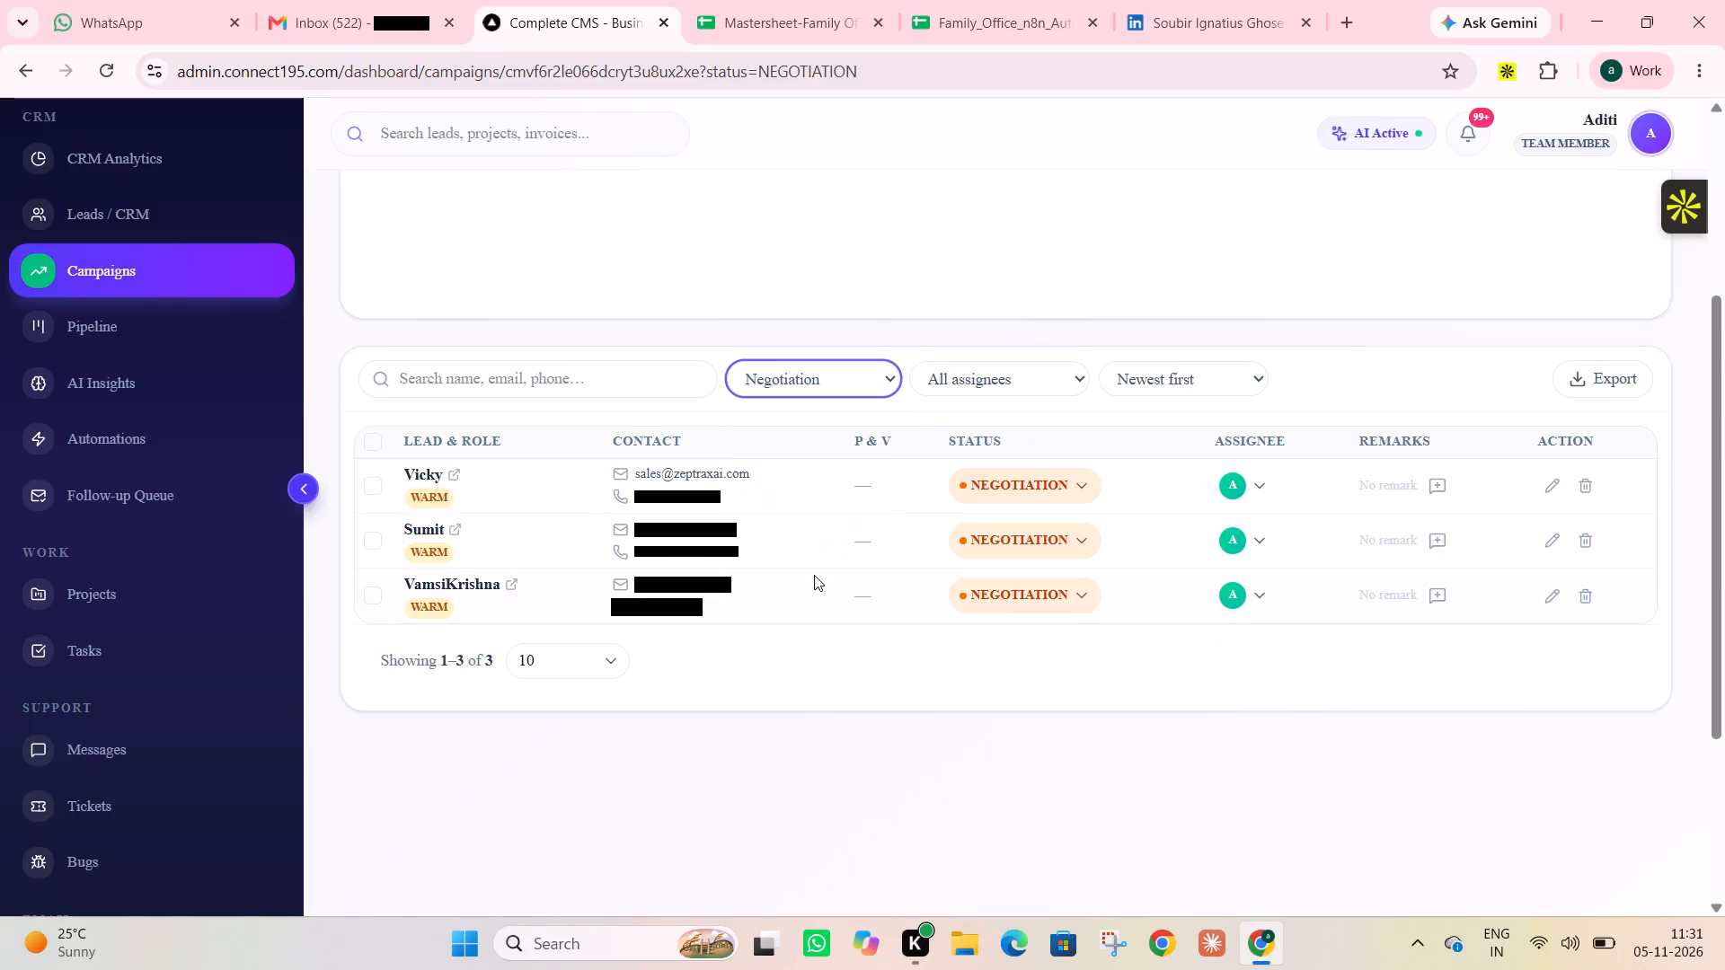
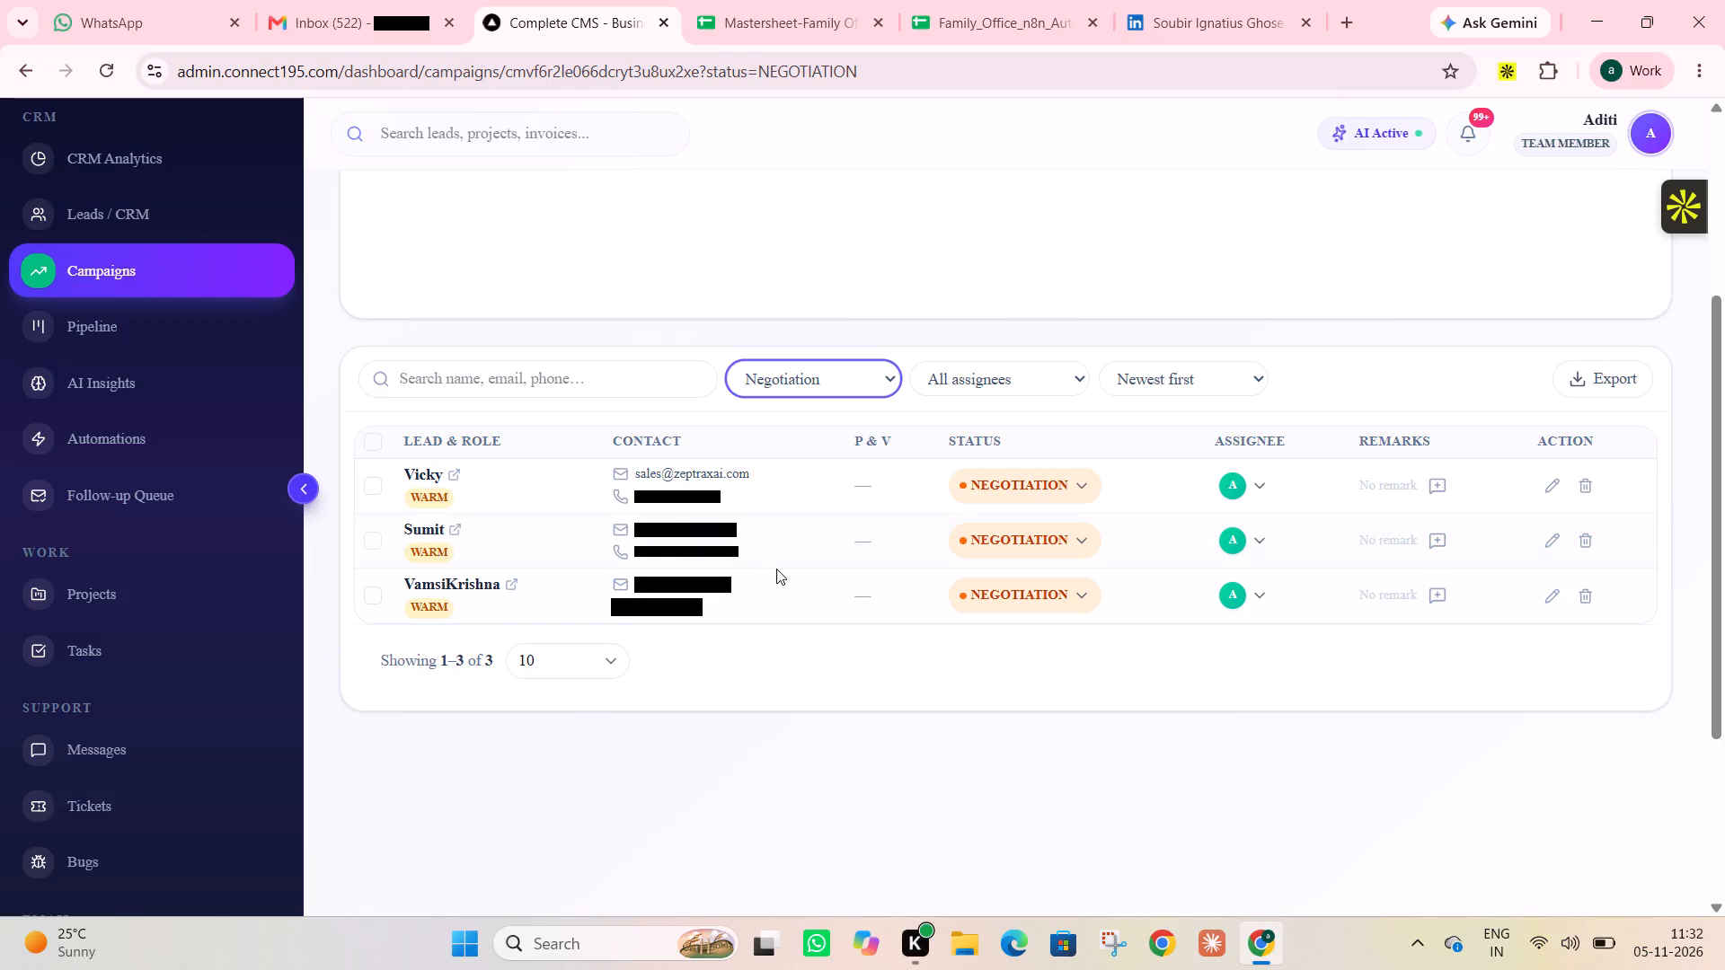
# Open the Negotiation lead Sumit and review the record's details, activity timeline and discussion notes.
pyautogui.click(413, 520)
pyautogui.scroll(-2, 463, 619)
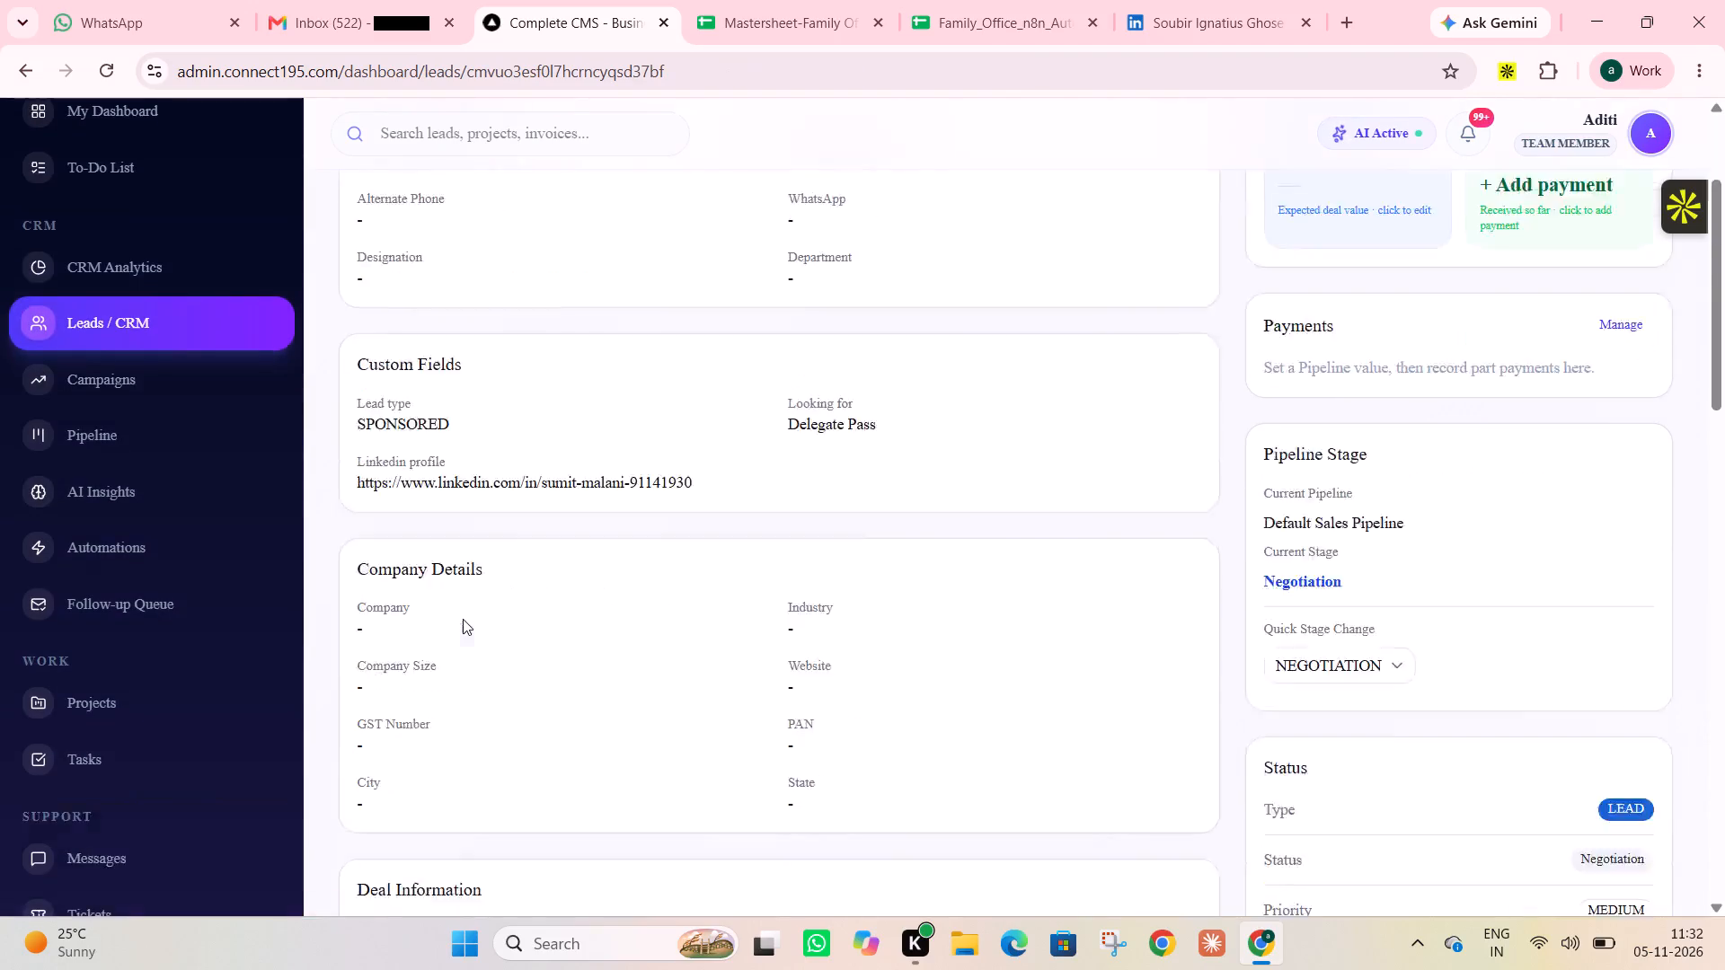
pyautogui.scroll(-3, 463, 619)
pyautogui.scroll(2, 463, 619)
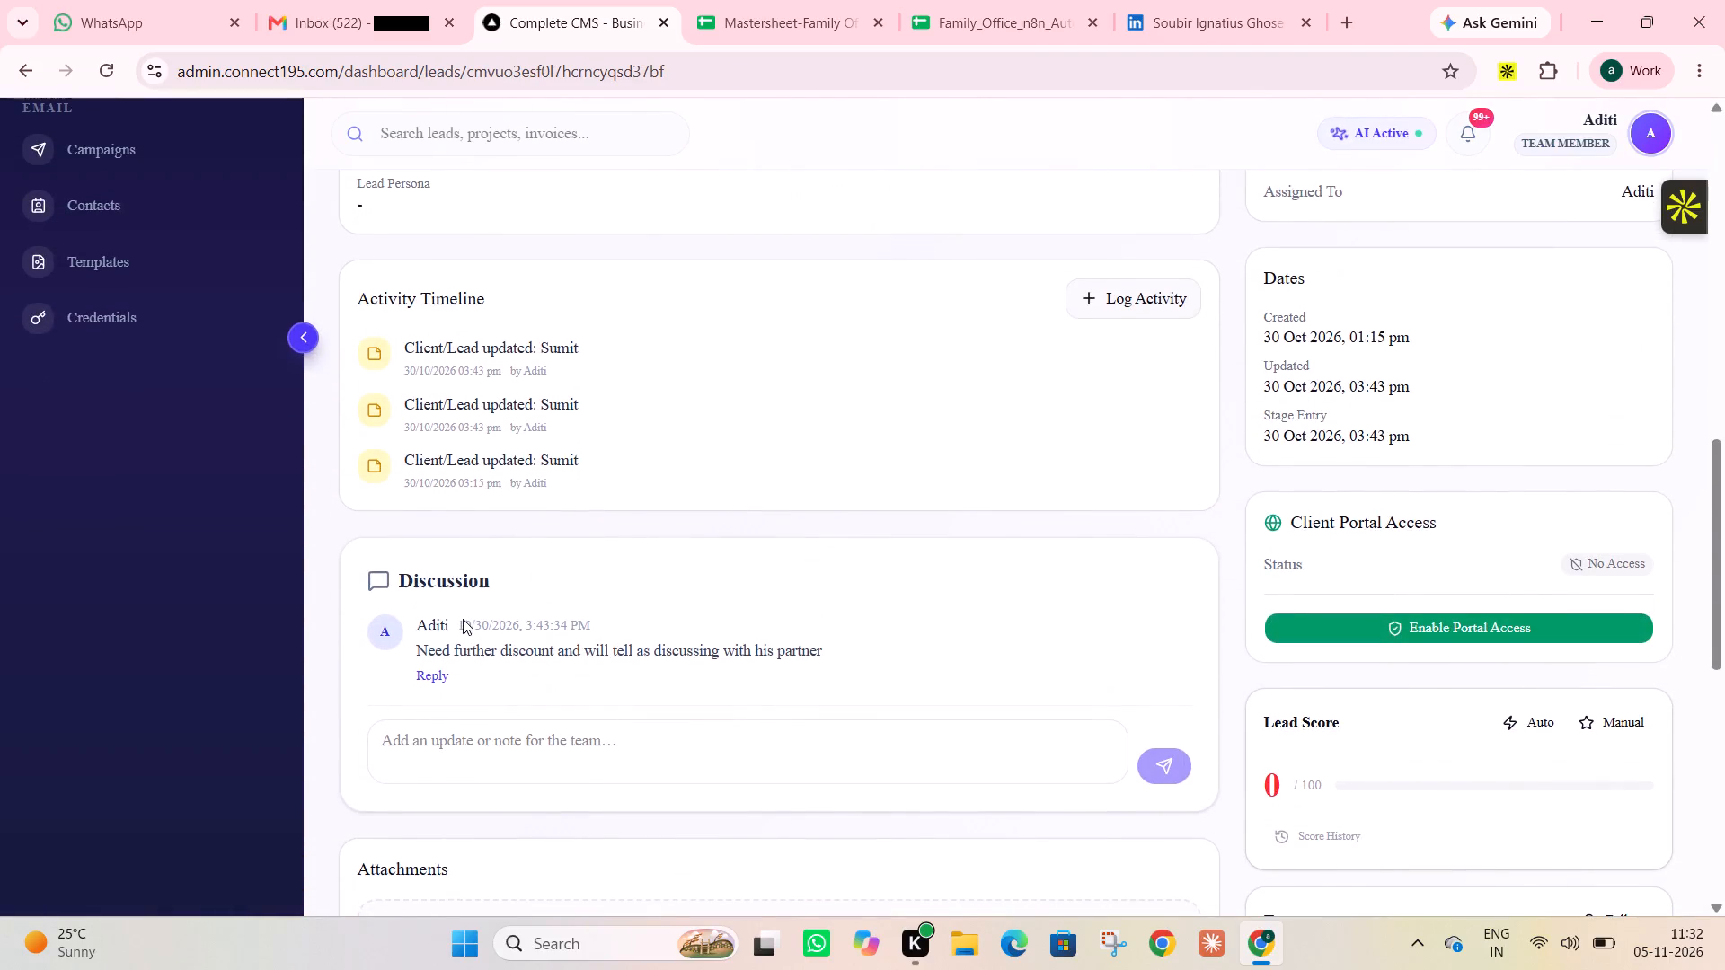
pyautogui.scroll(1, 463, 619)
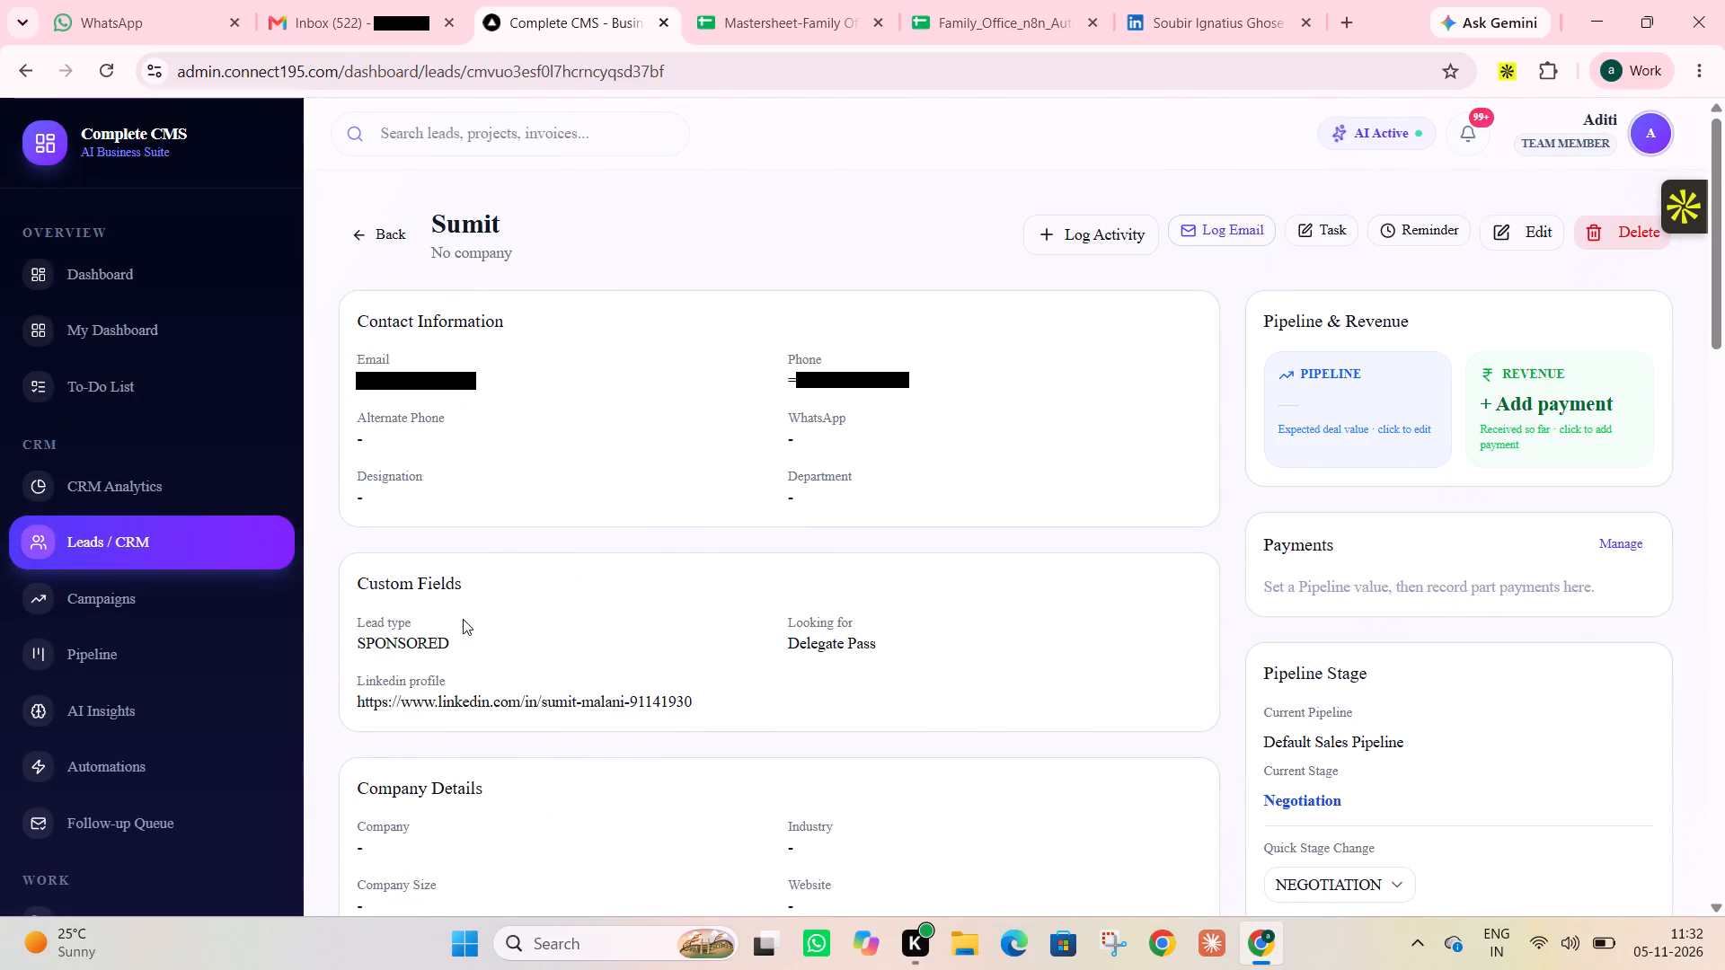
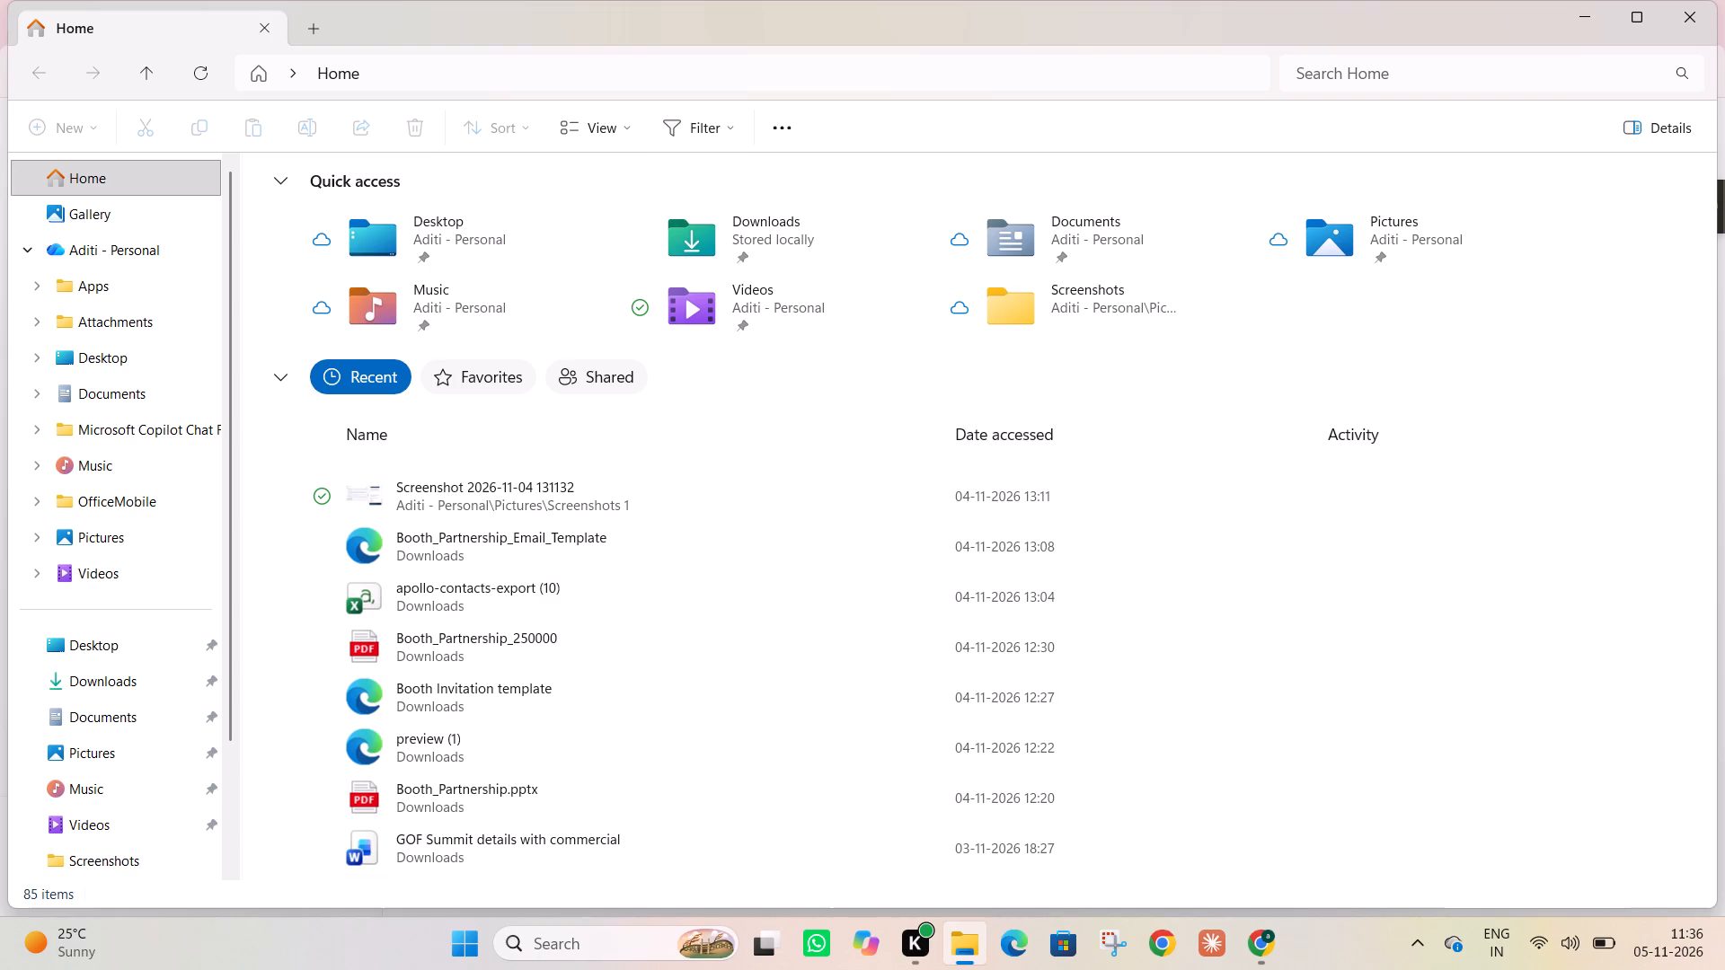
# Minimise the file explorer window and switch from ChatGPT back to the open Negotiation lead's record in Complete CMS.
pyautogui.click(1579, 1)
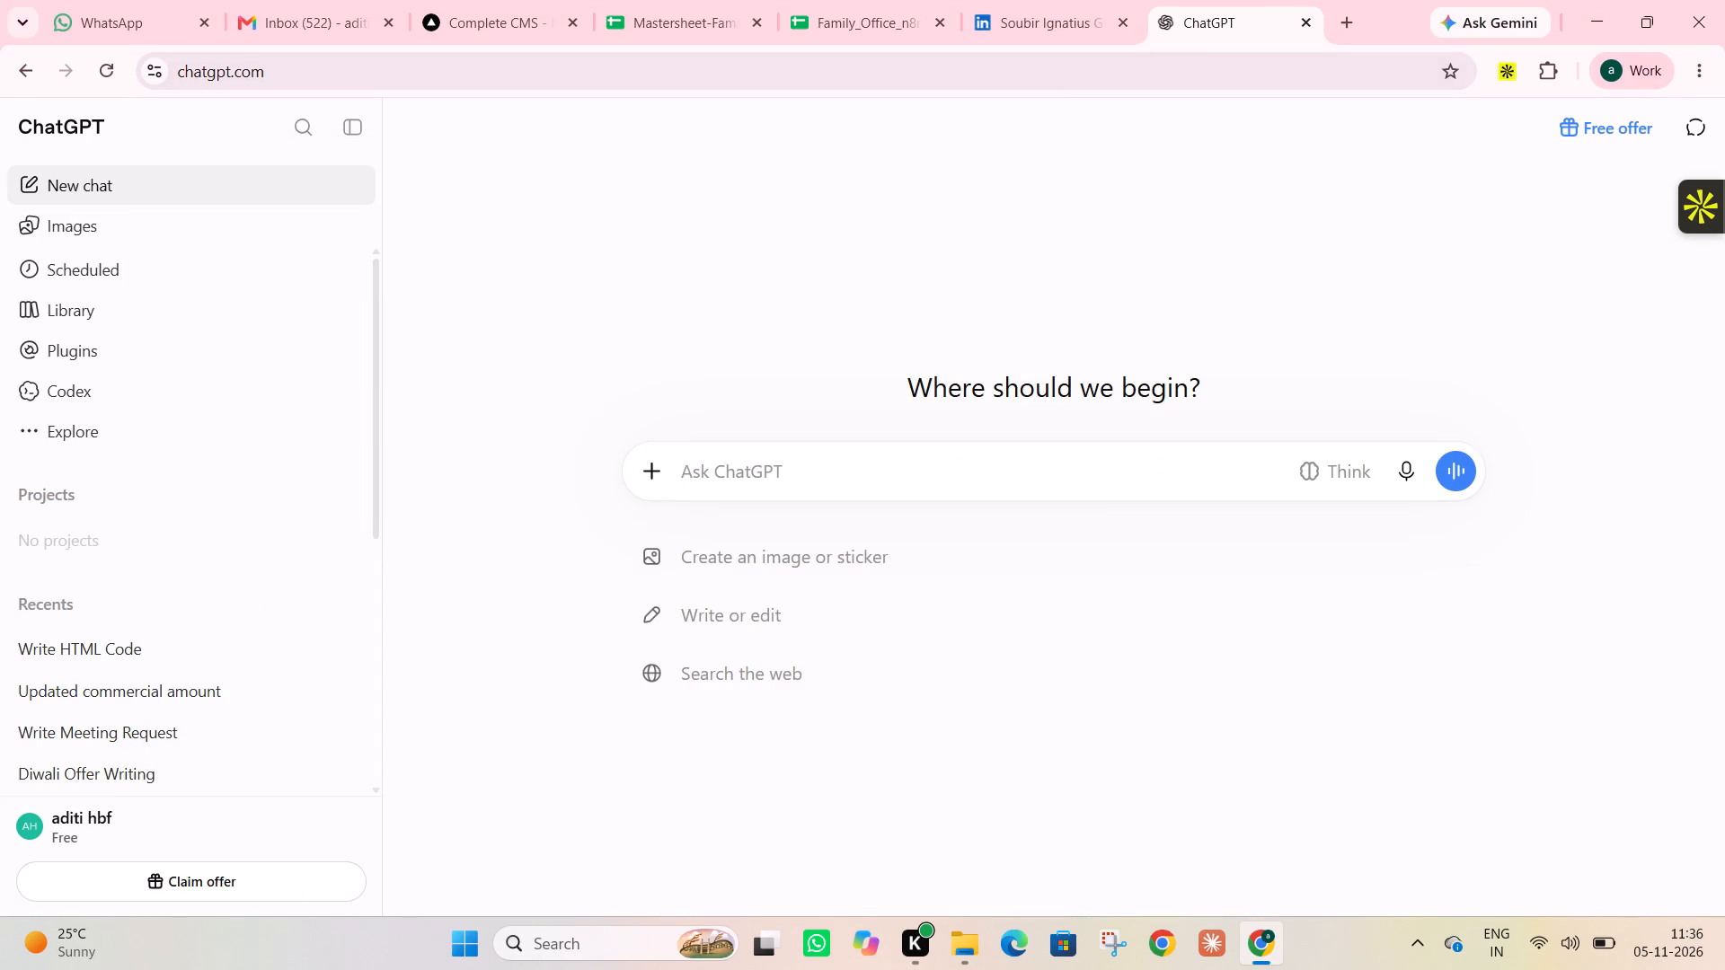
pyautogui.click(485, 0)
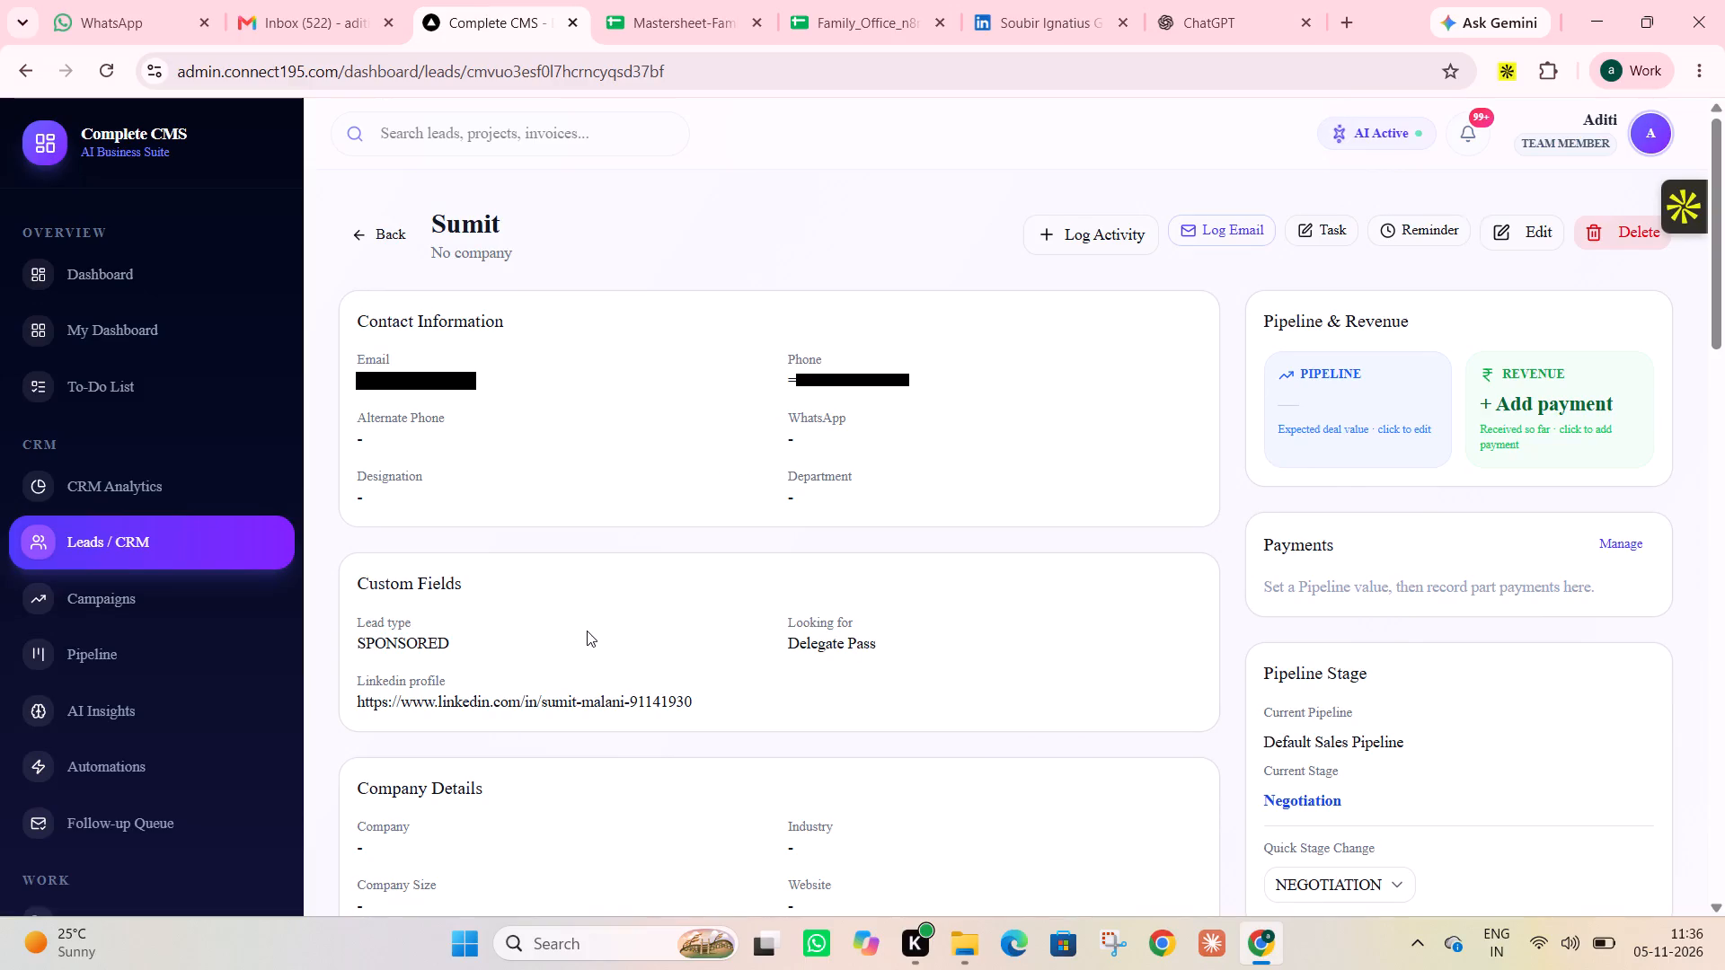
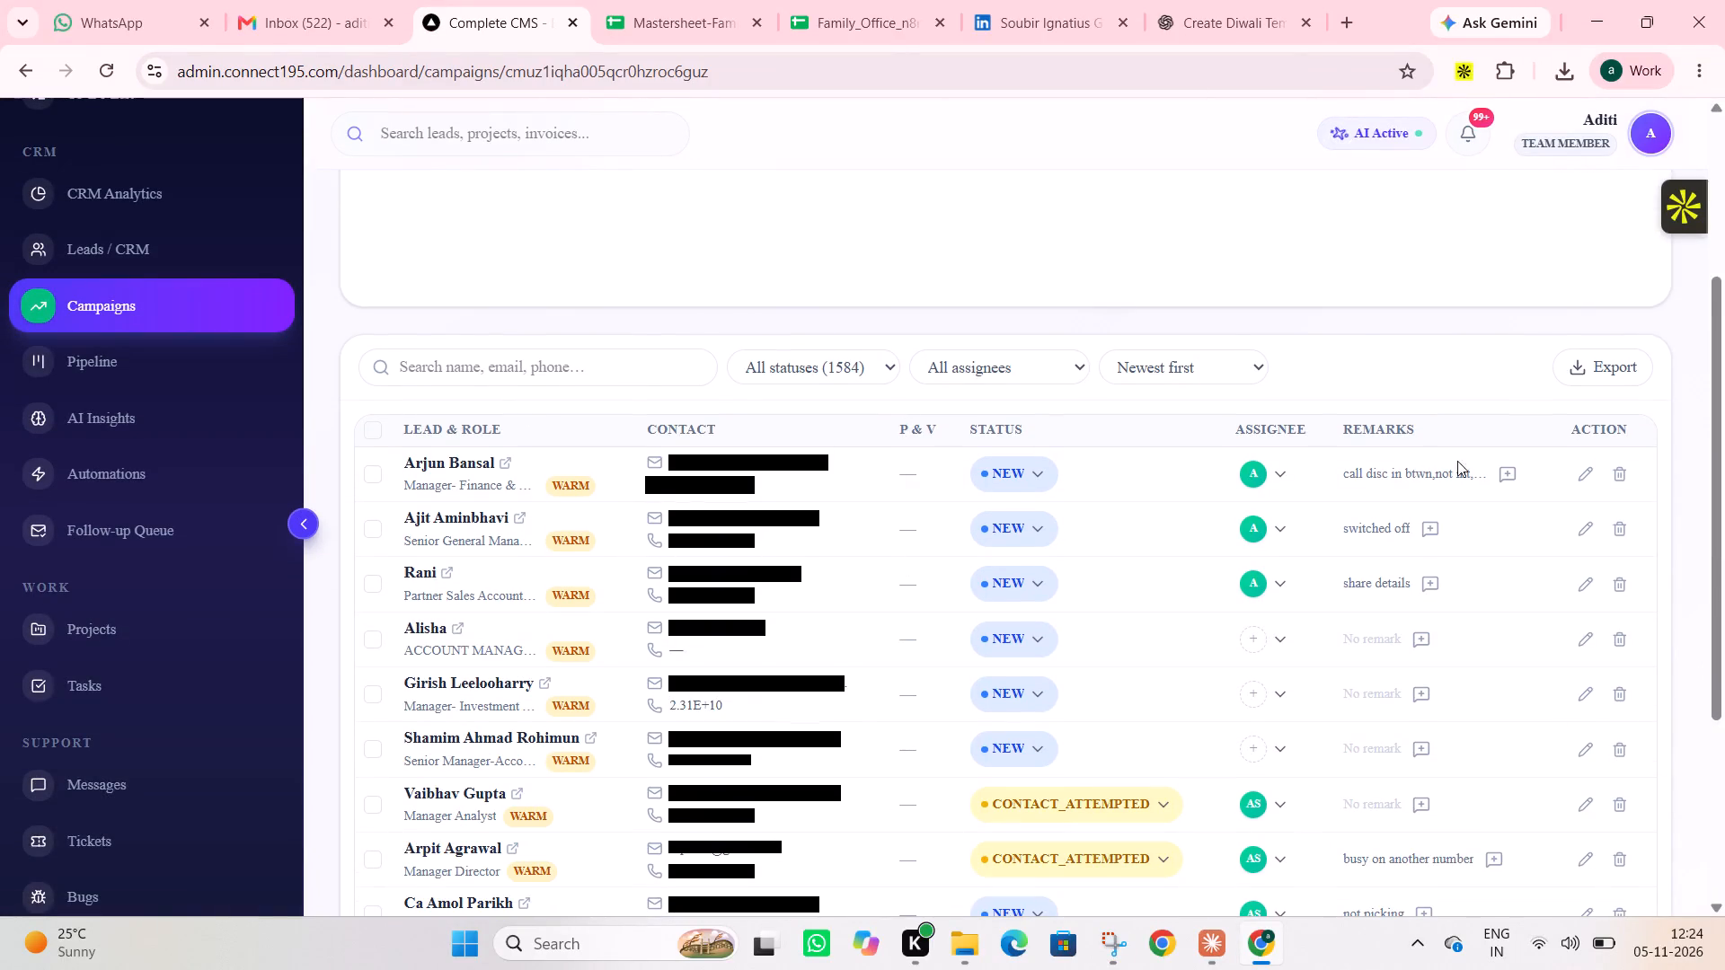
# Export the campaign's leads as CSV and open the downloaded file in Excel, converting the data with the default conversions.
pyautogui.click(1606, 379)
pyautogui.doubleClick(1349, 143)
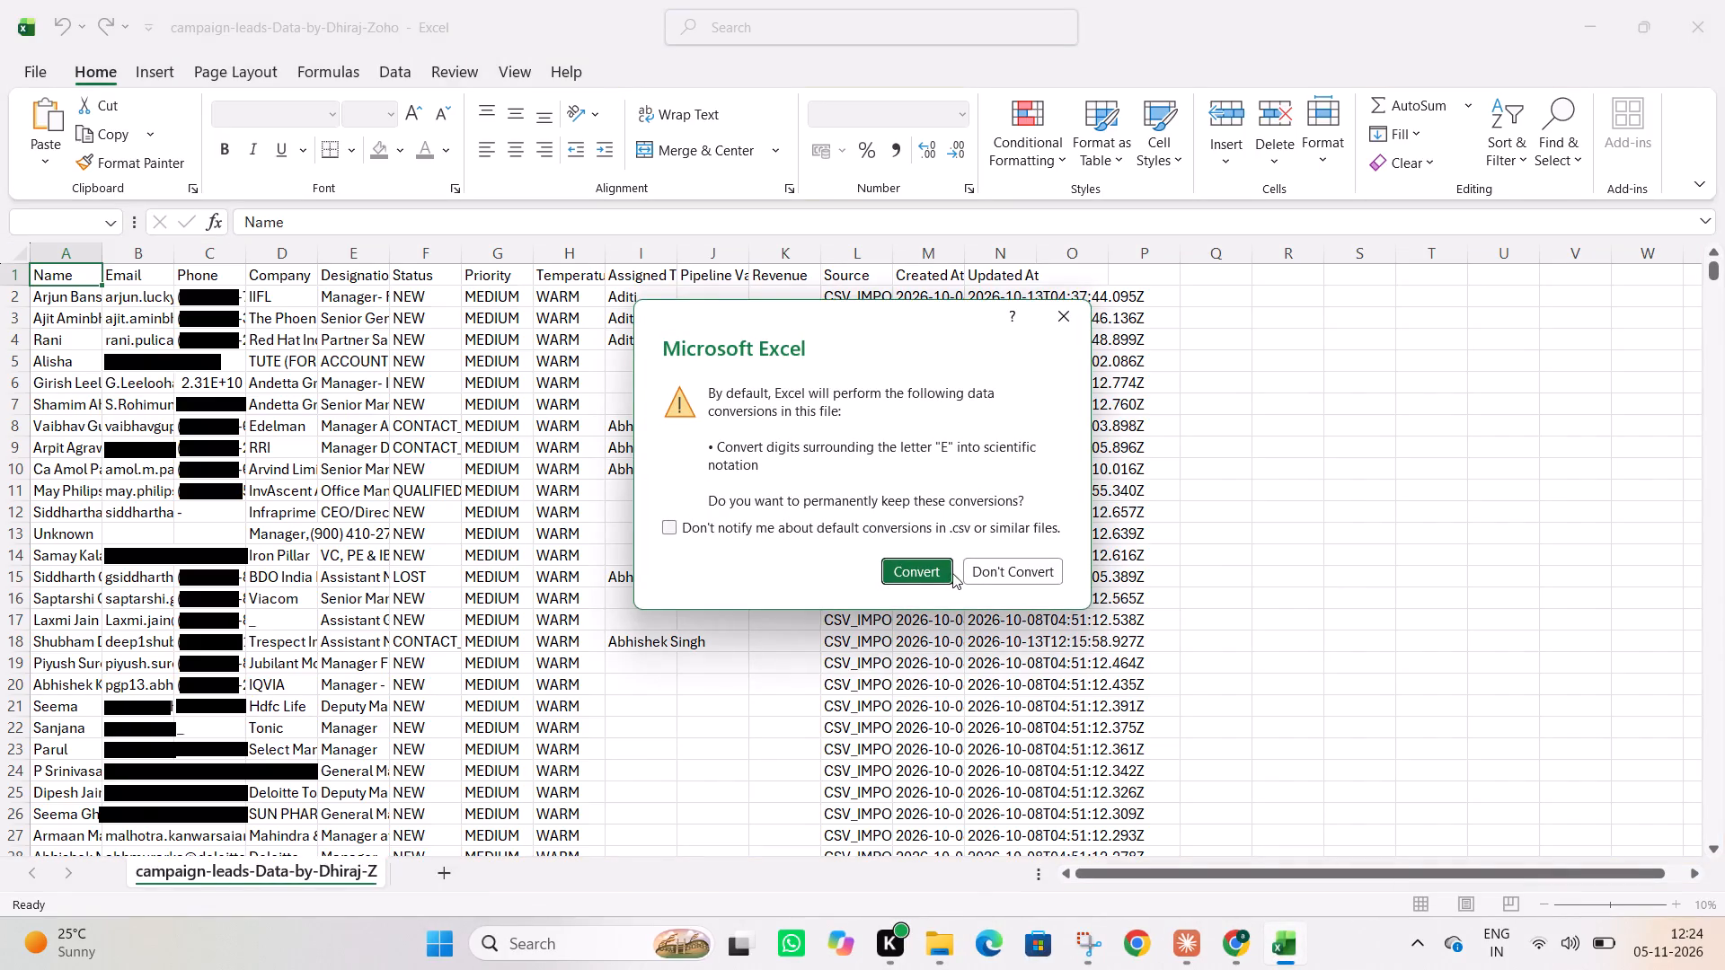
pyautogui.click(920, 568)
# Auto-fit the widths of all columns in the exported campaign leads sheet.
pyautogui.scroll(-8, 780, 619)
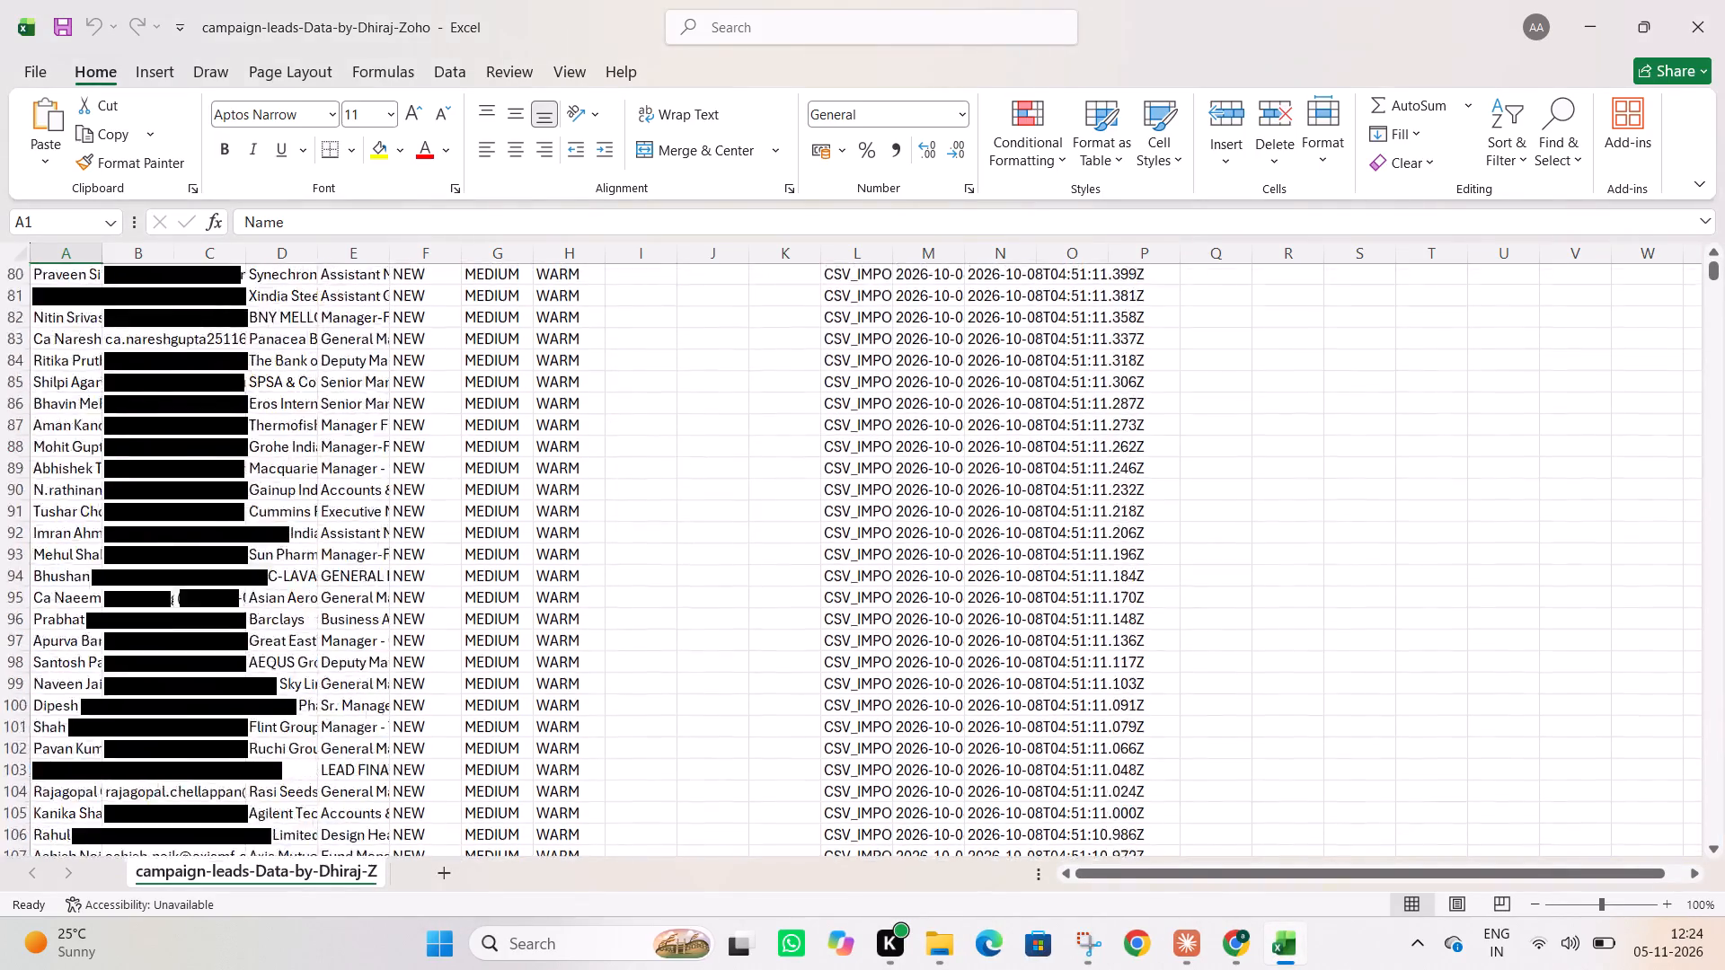
pyautogui.scroll(-15, 780, 619)
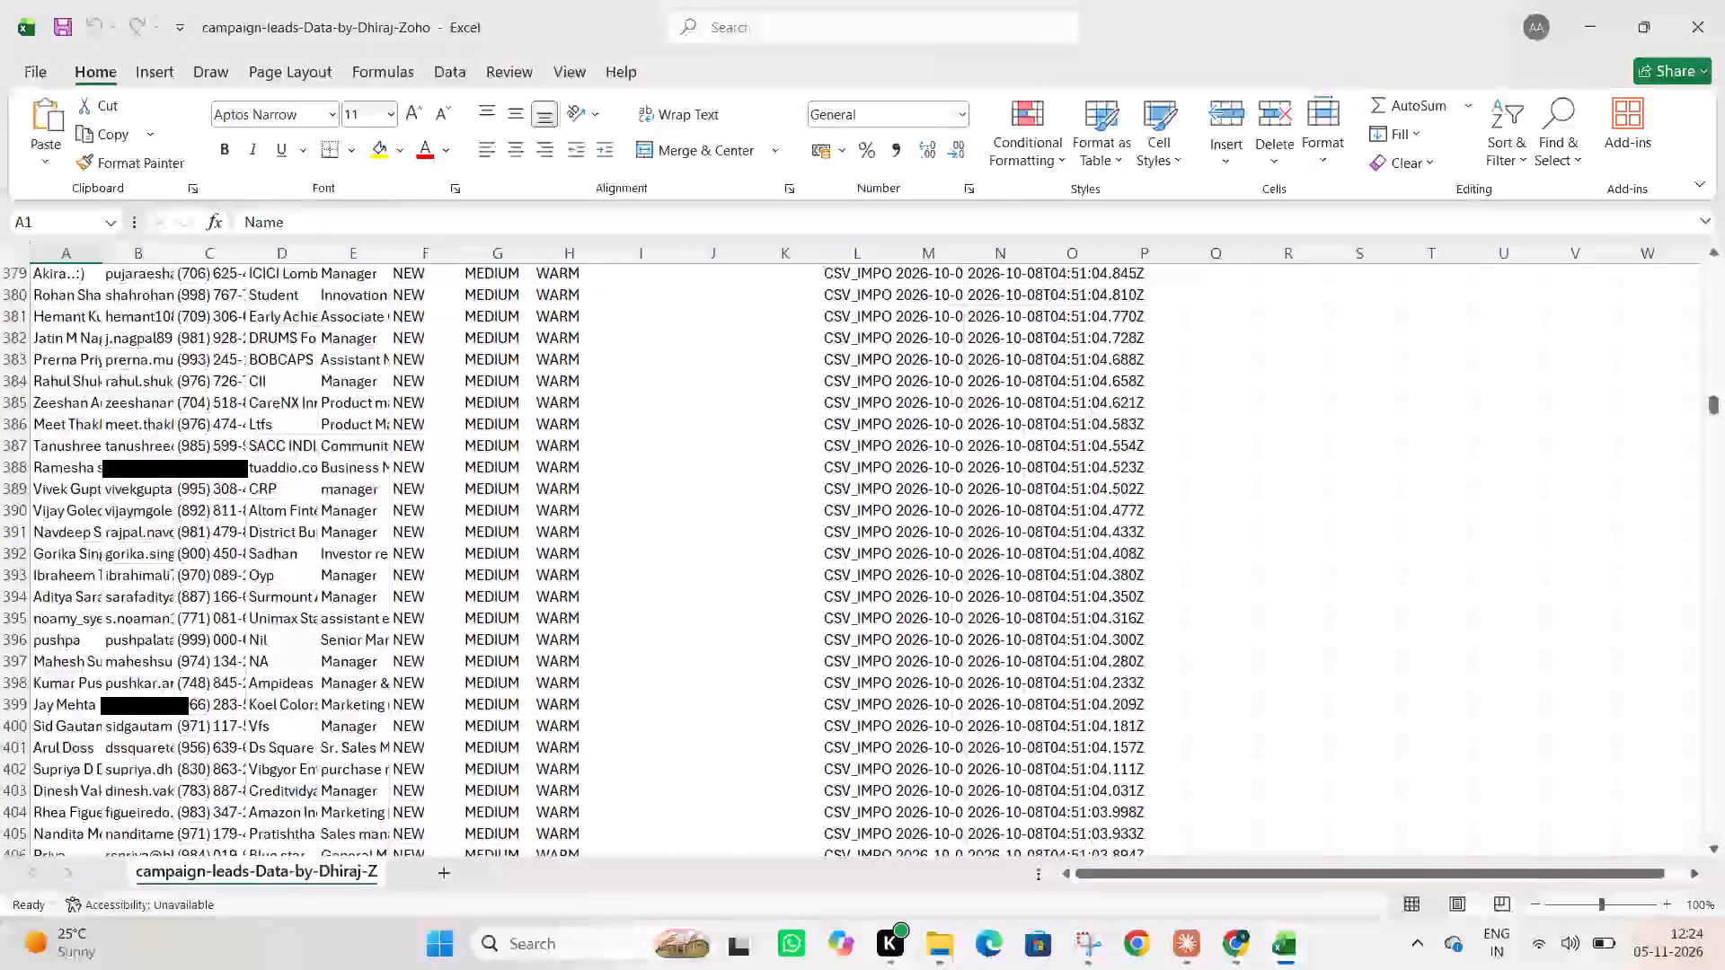
pyautogui.scroll(9, 780, 619)
pyautogui.scroll(12, 780, 619)
pyautogui.scroll(10, 780, 619)
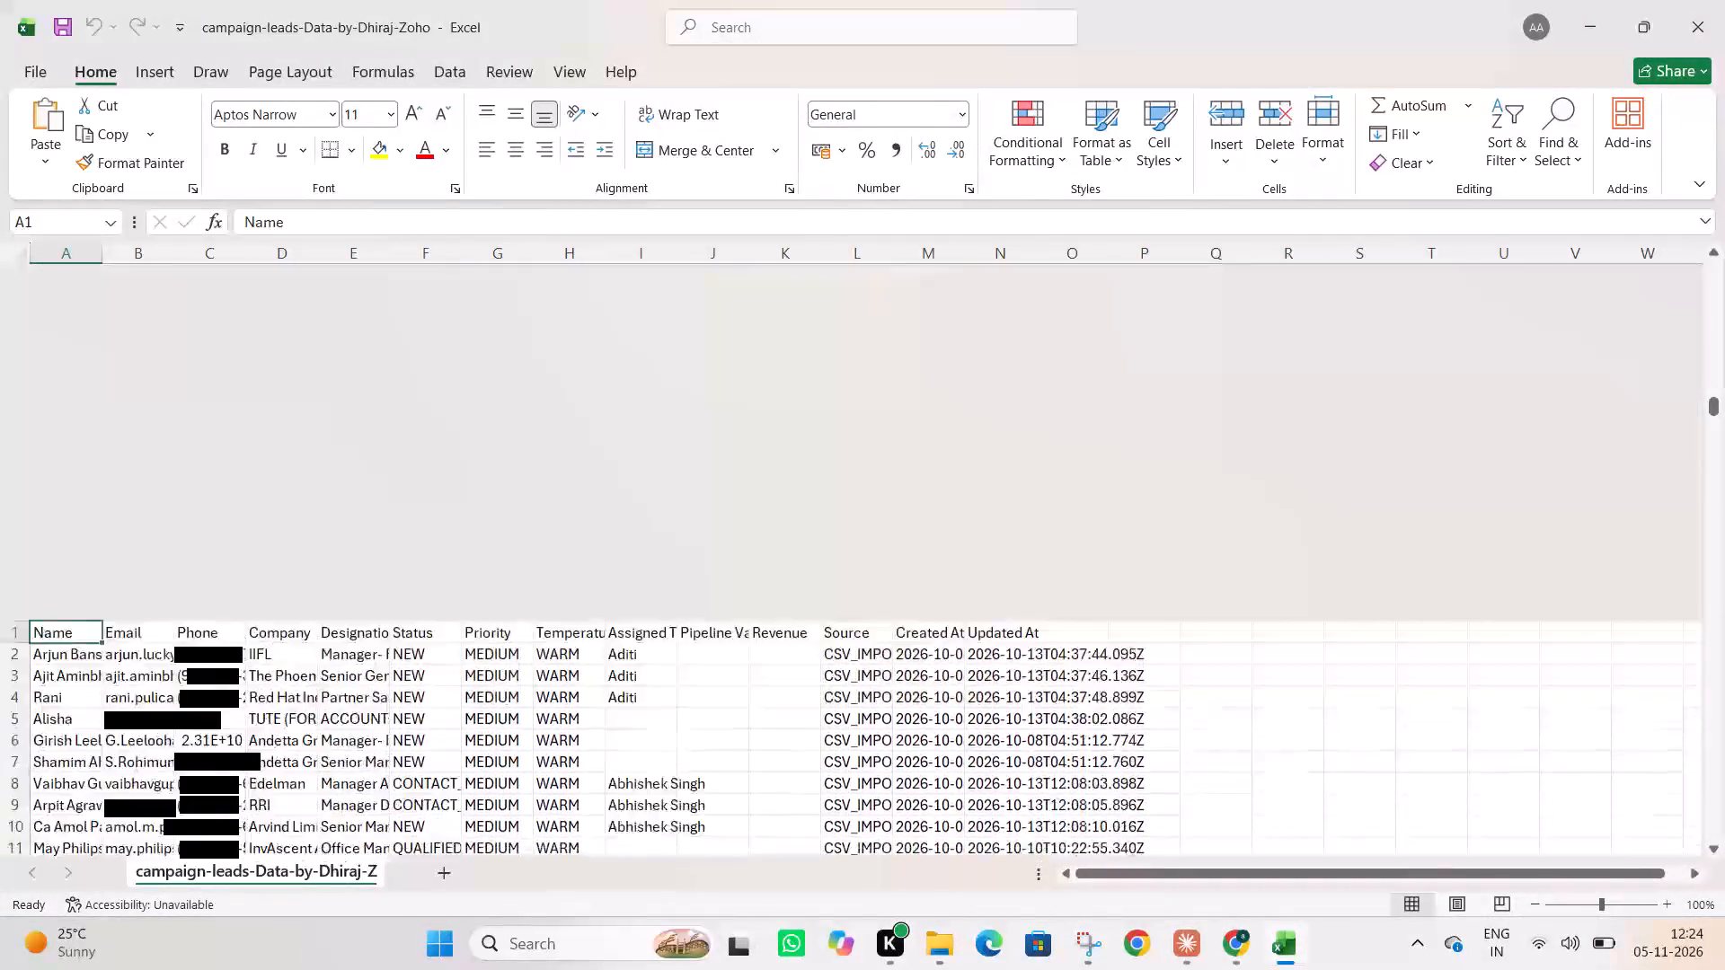
pyautogui.hscroll(1, 780, 619)
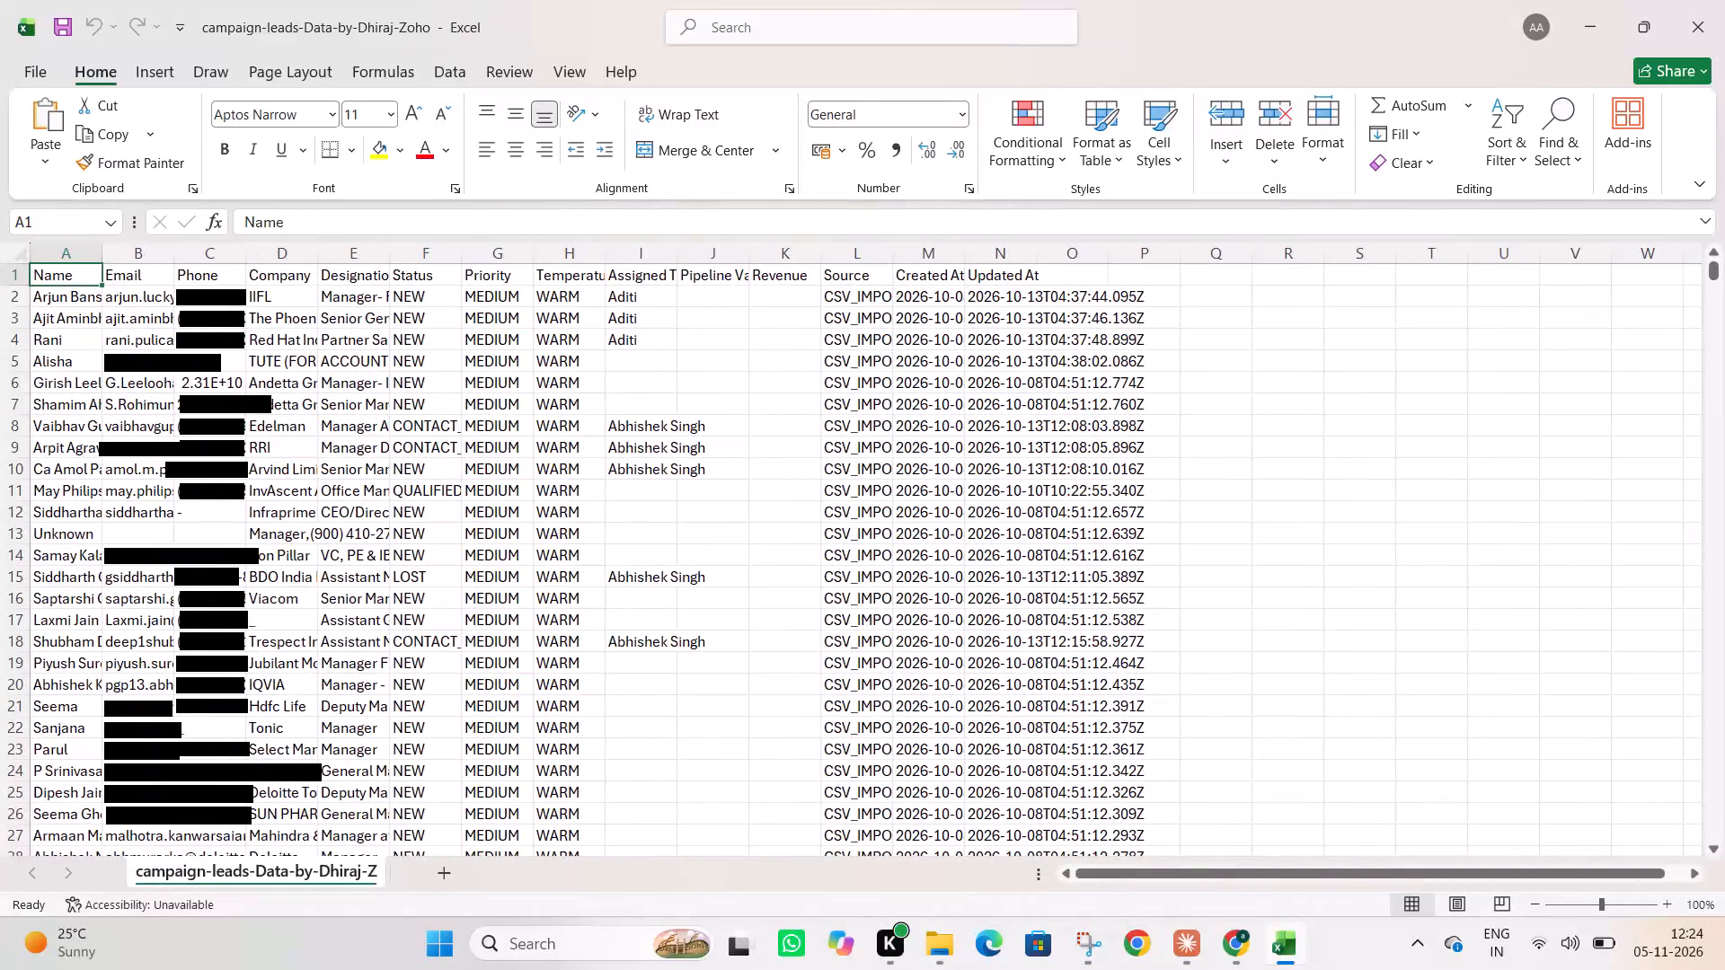
pyautogui.click(27, 256)
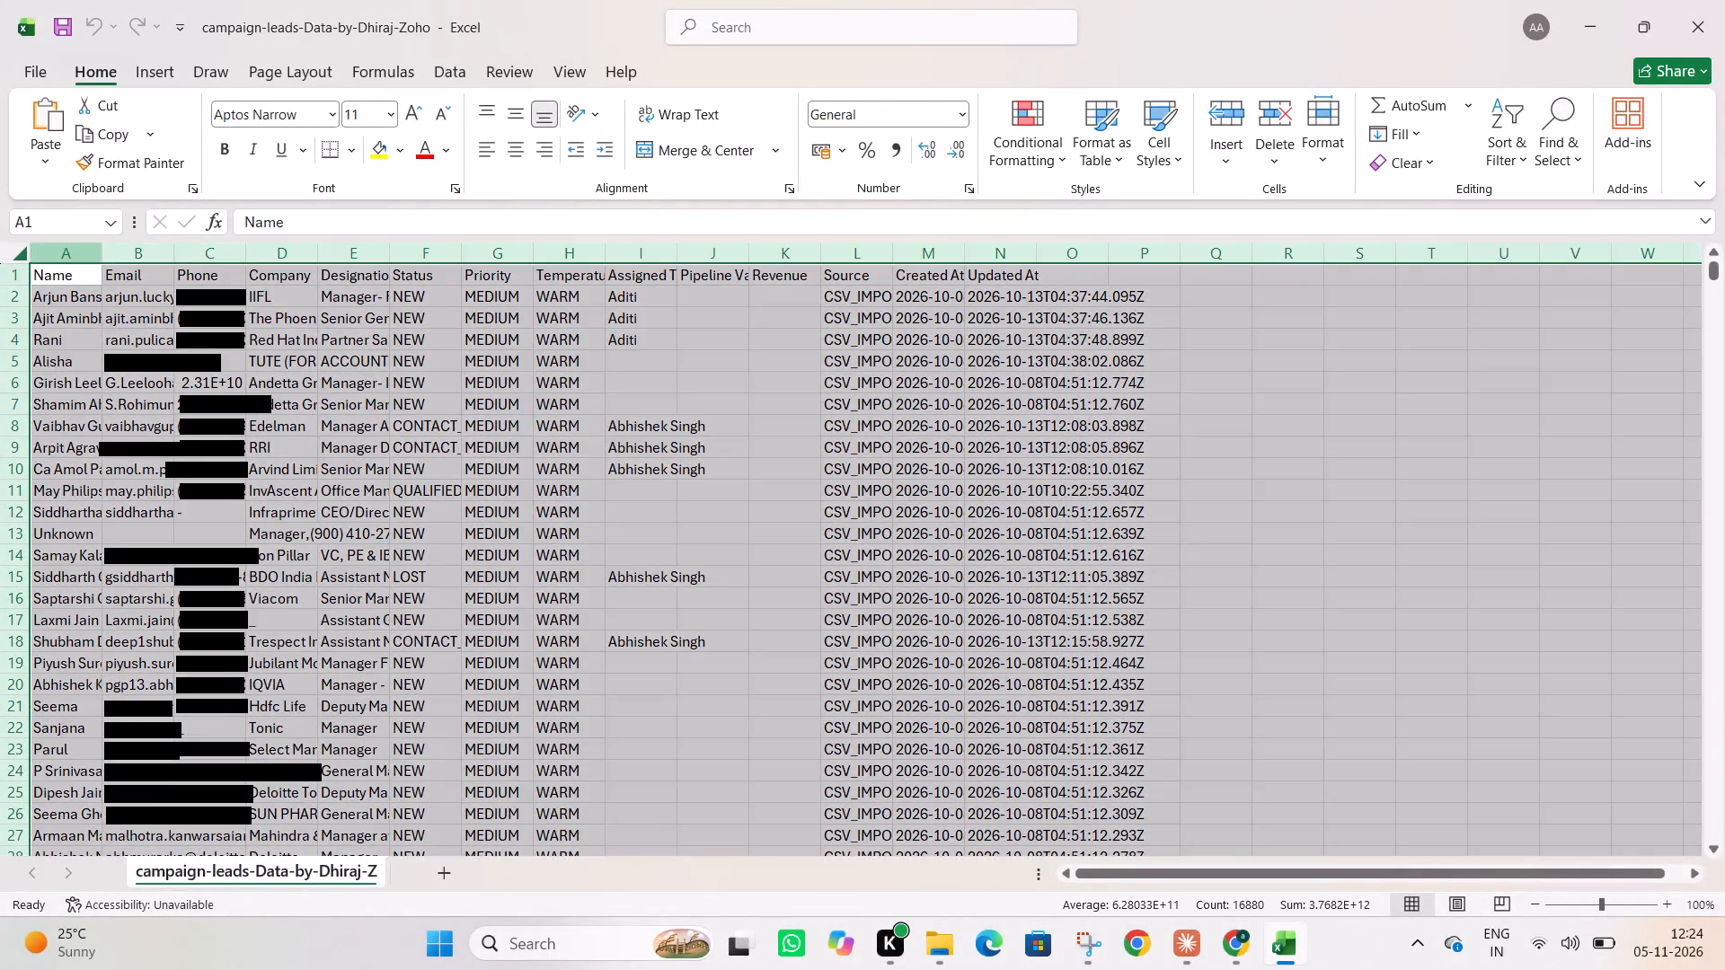
pyautogui.doubleClick(102, 253)
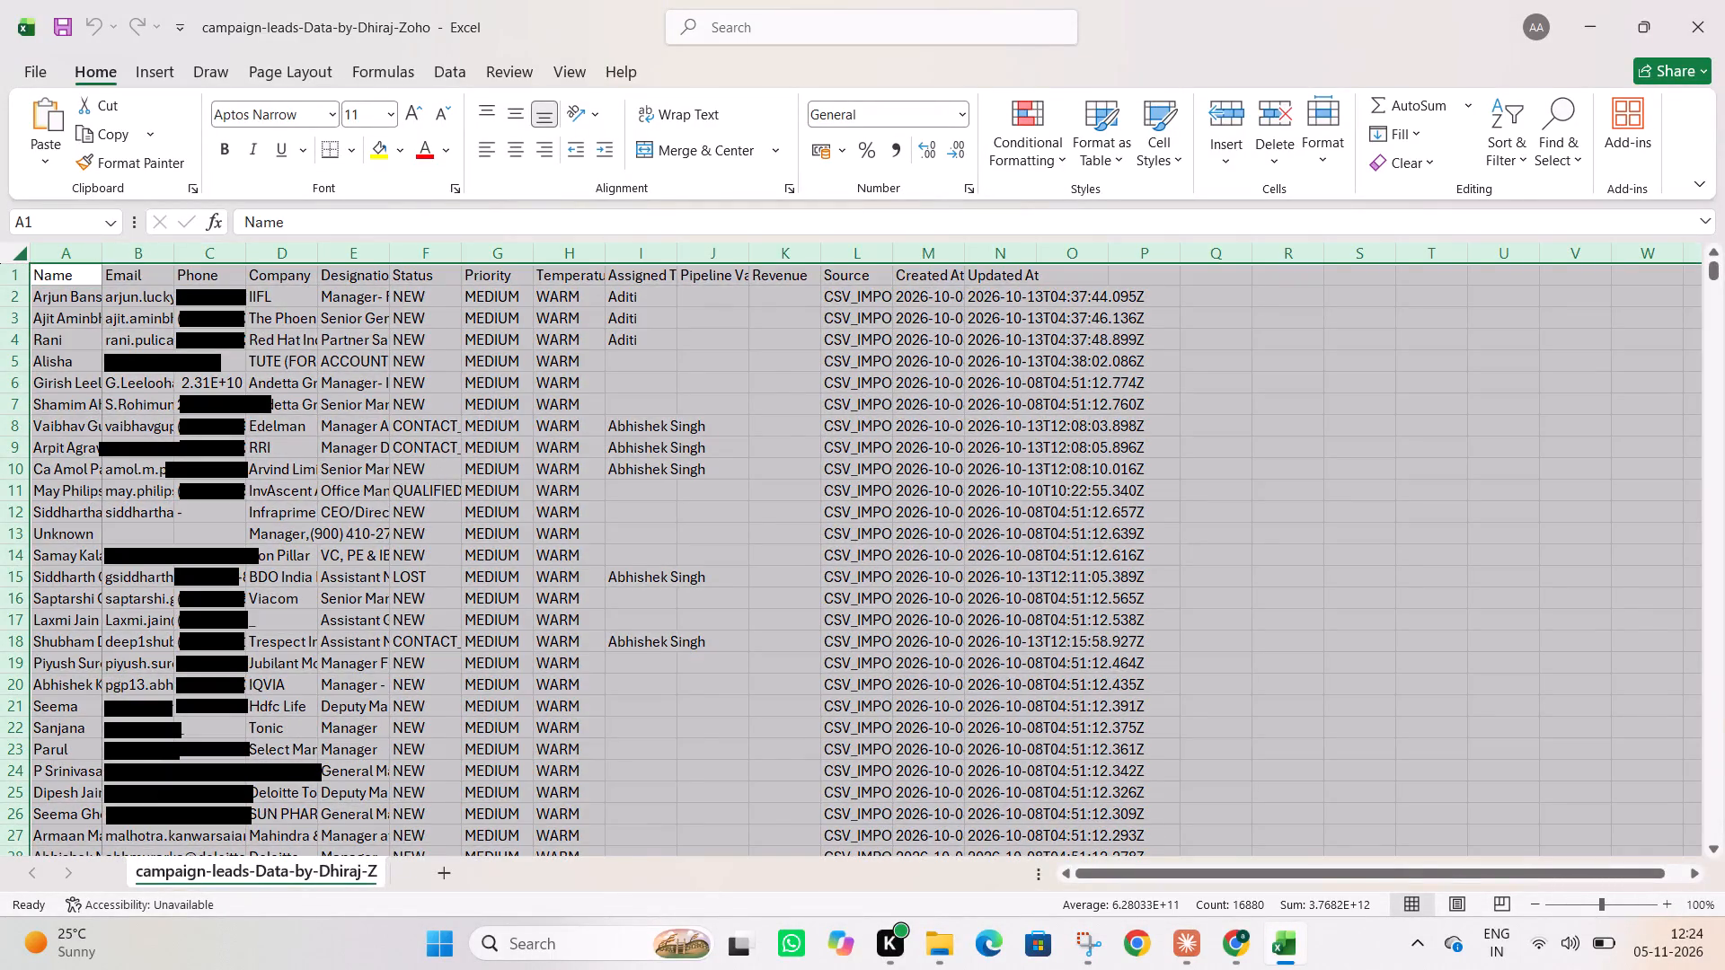
# Look through the exported leads' Status, Priority, Assigned To, Source and date columns down to the end of the list.
pyautogui.hscroll(-6, 653, 441)
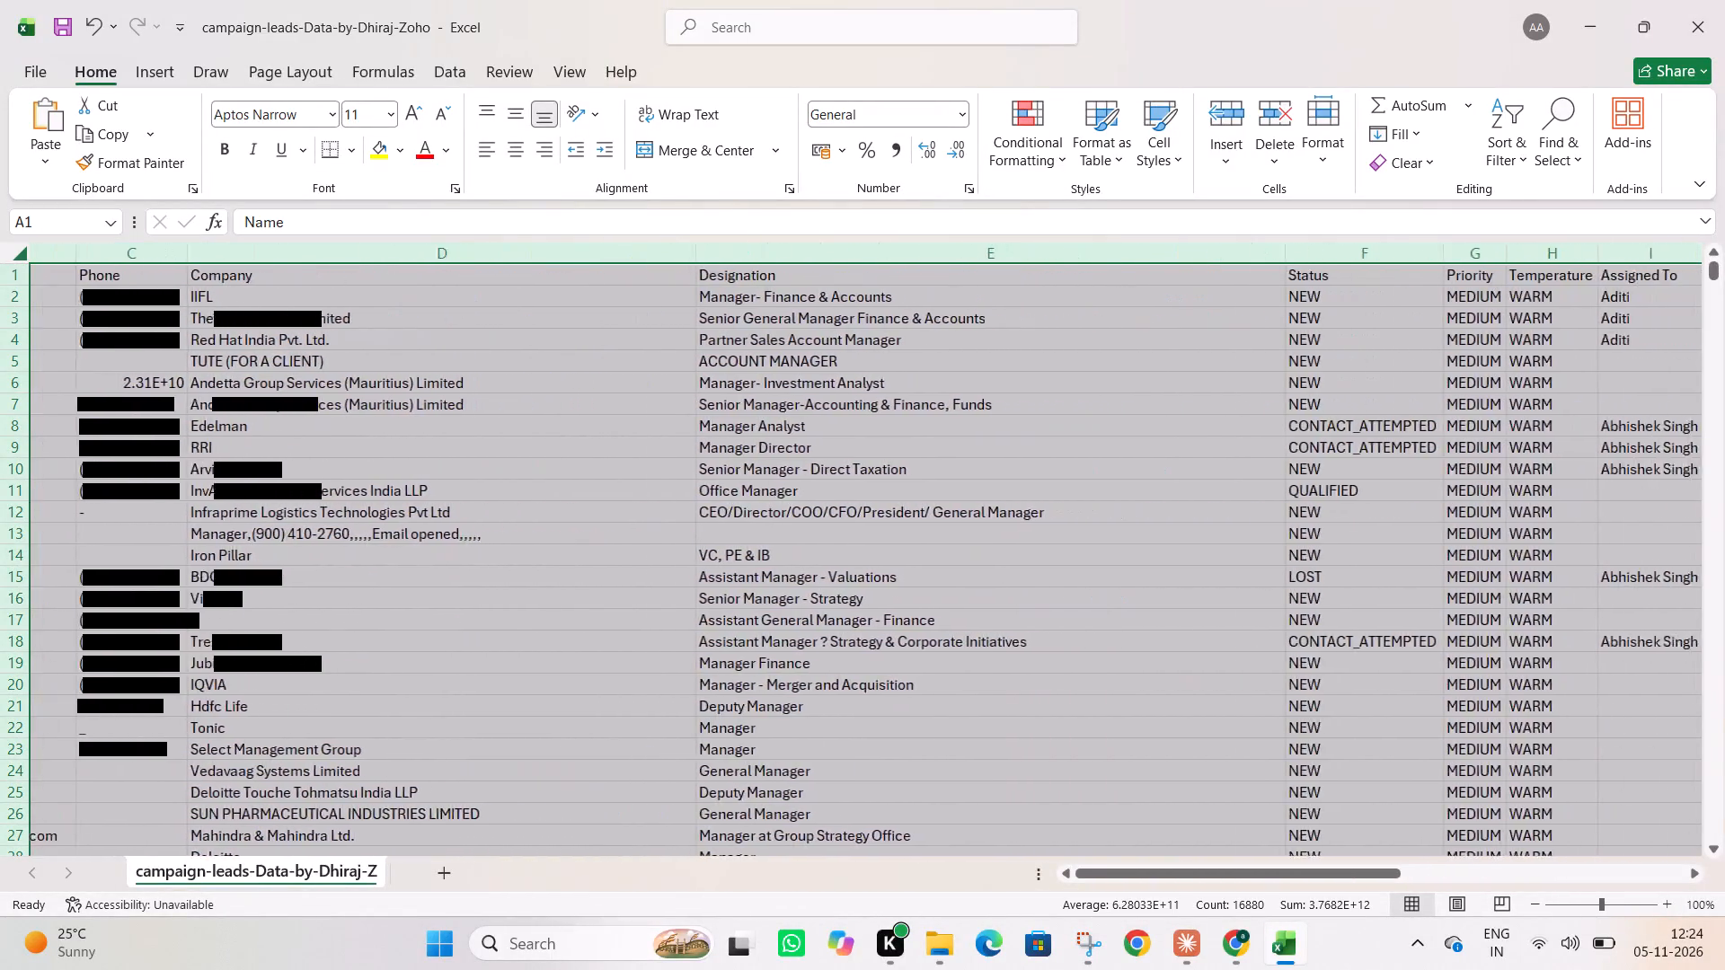
pyautogui.hscroll(-2, 653, 441)
pyautogui.click(588, 302)
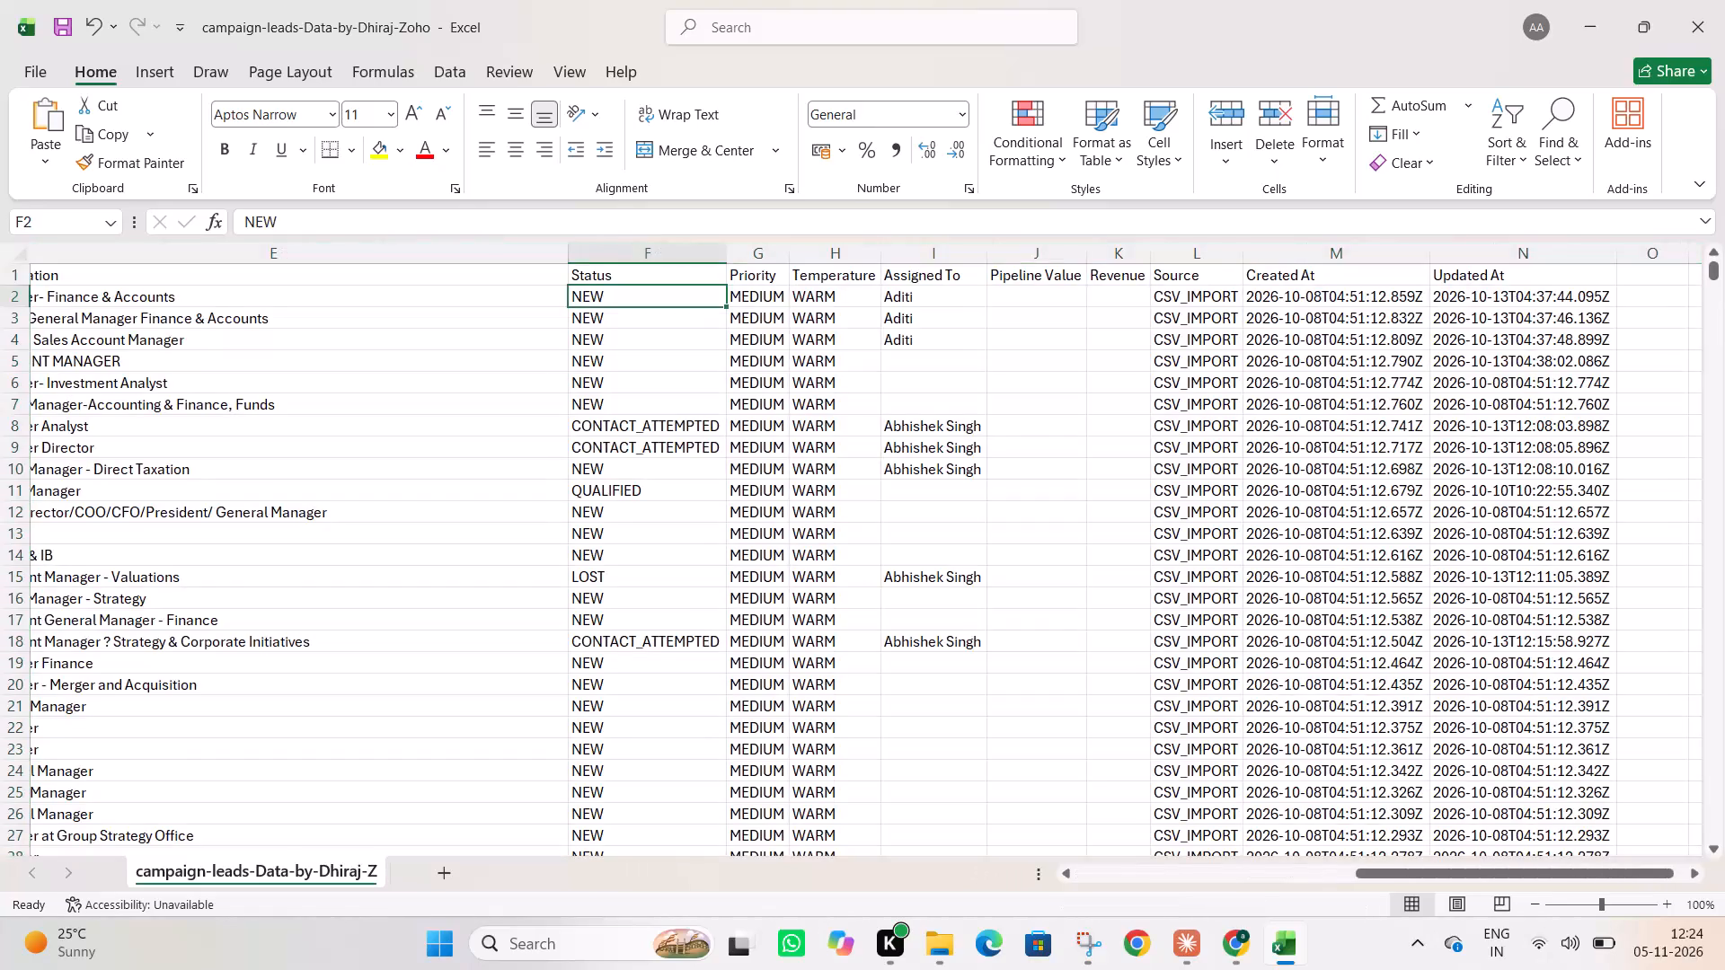
pyautogui.scroll(-18, 638, 288)
pyautogui.scroll(-7, 638, 288)
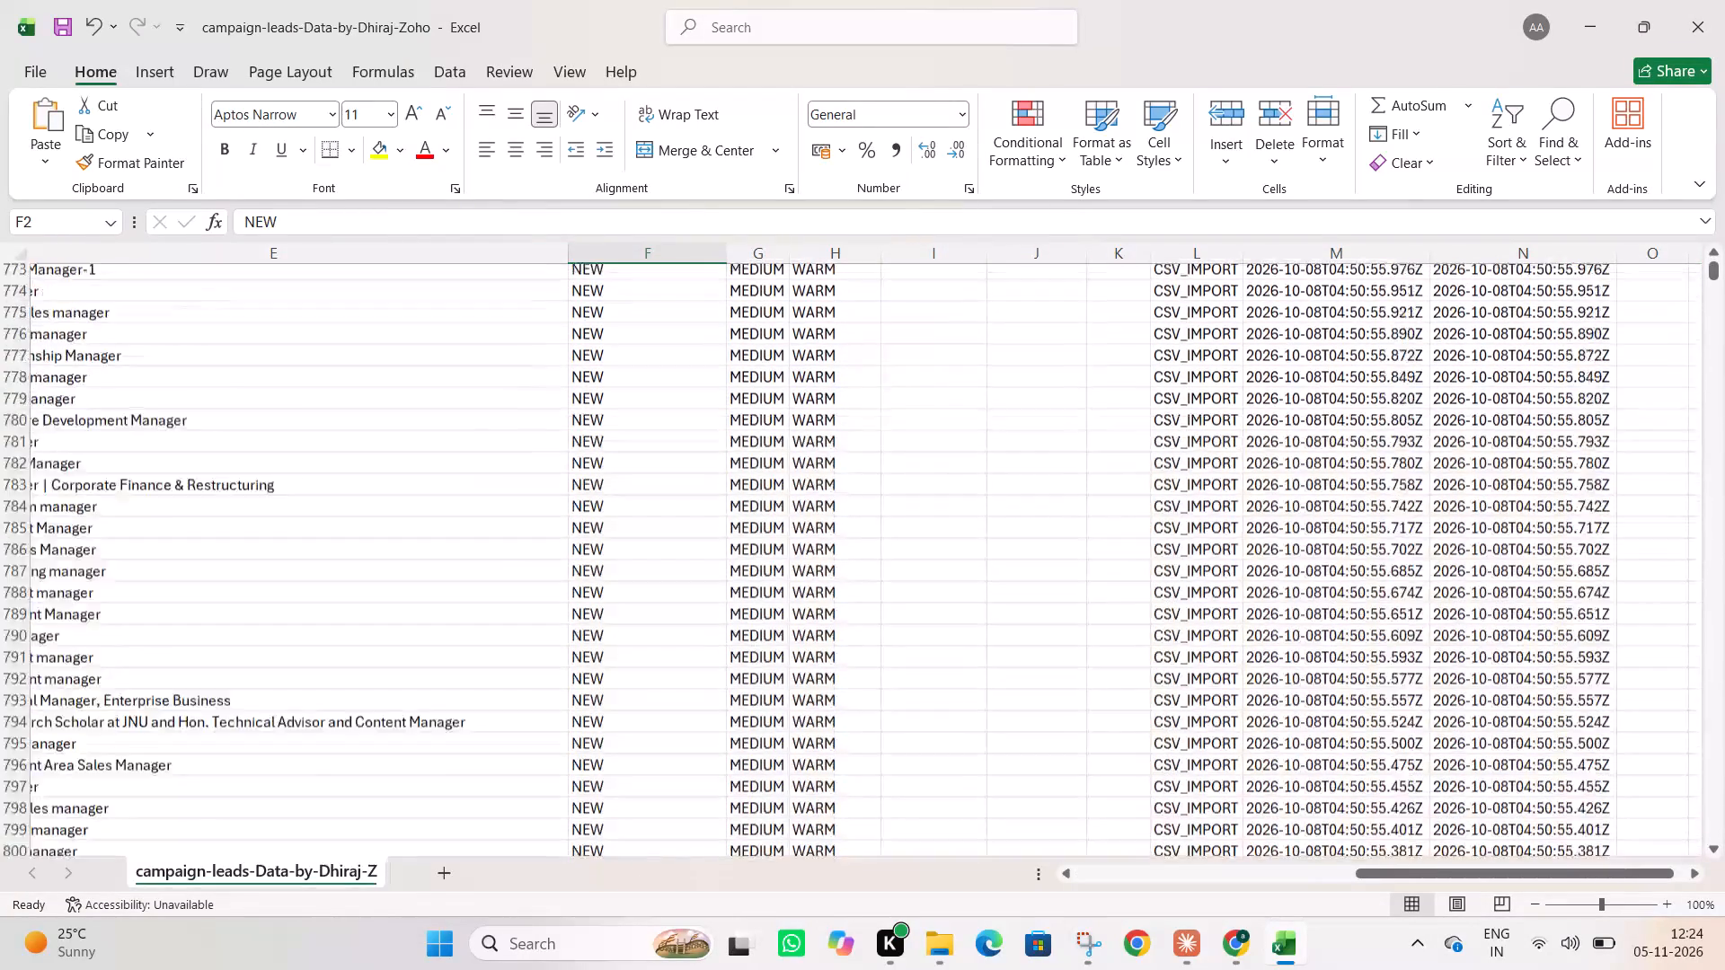
pyautogui.scroll(-19, 638, 288)
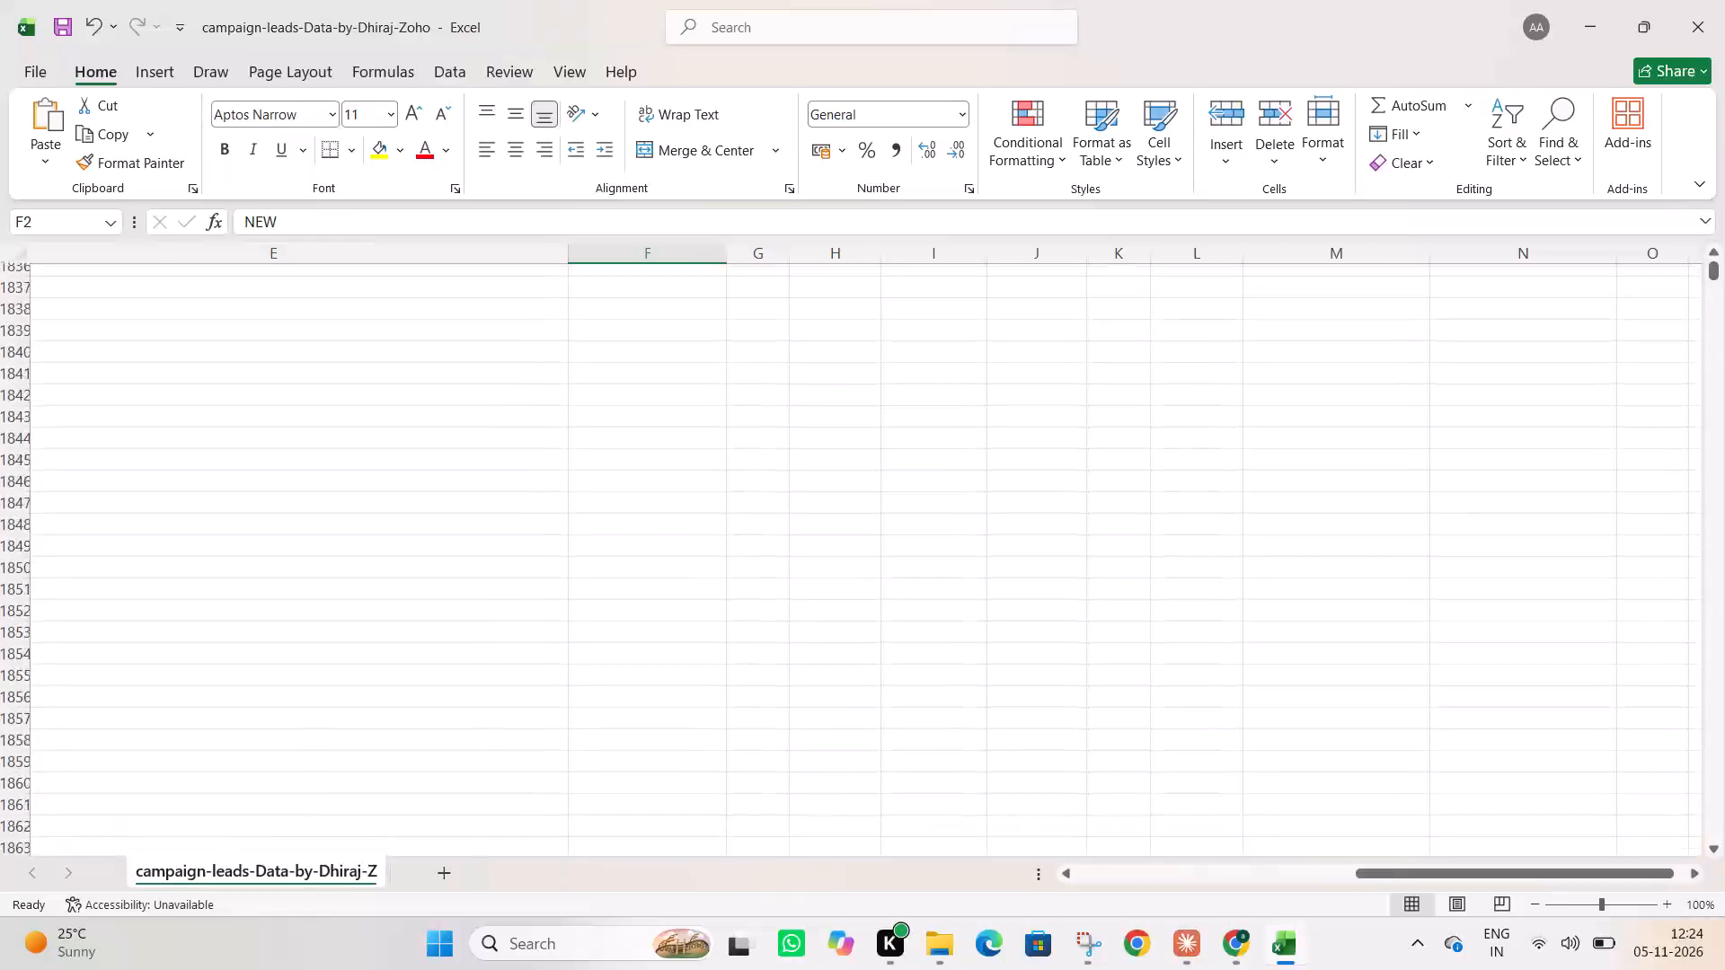
pyautogui.scroll(13, 638, 288)
pyautogui.scroll(20, 638, 288)
pyautogui.scroll(9, 638, 288)
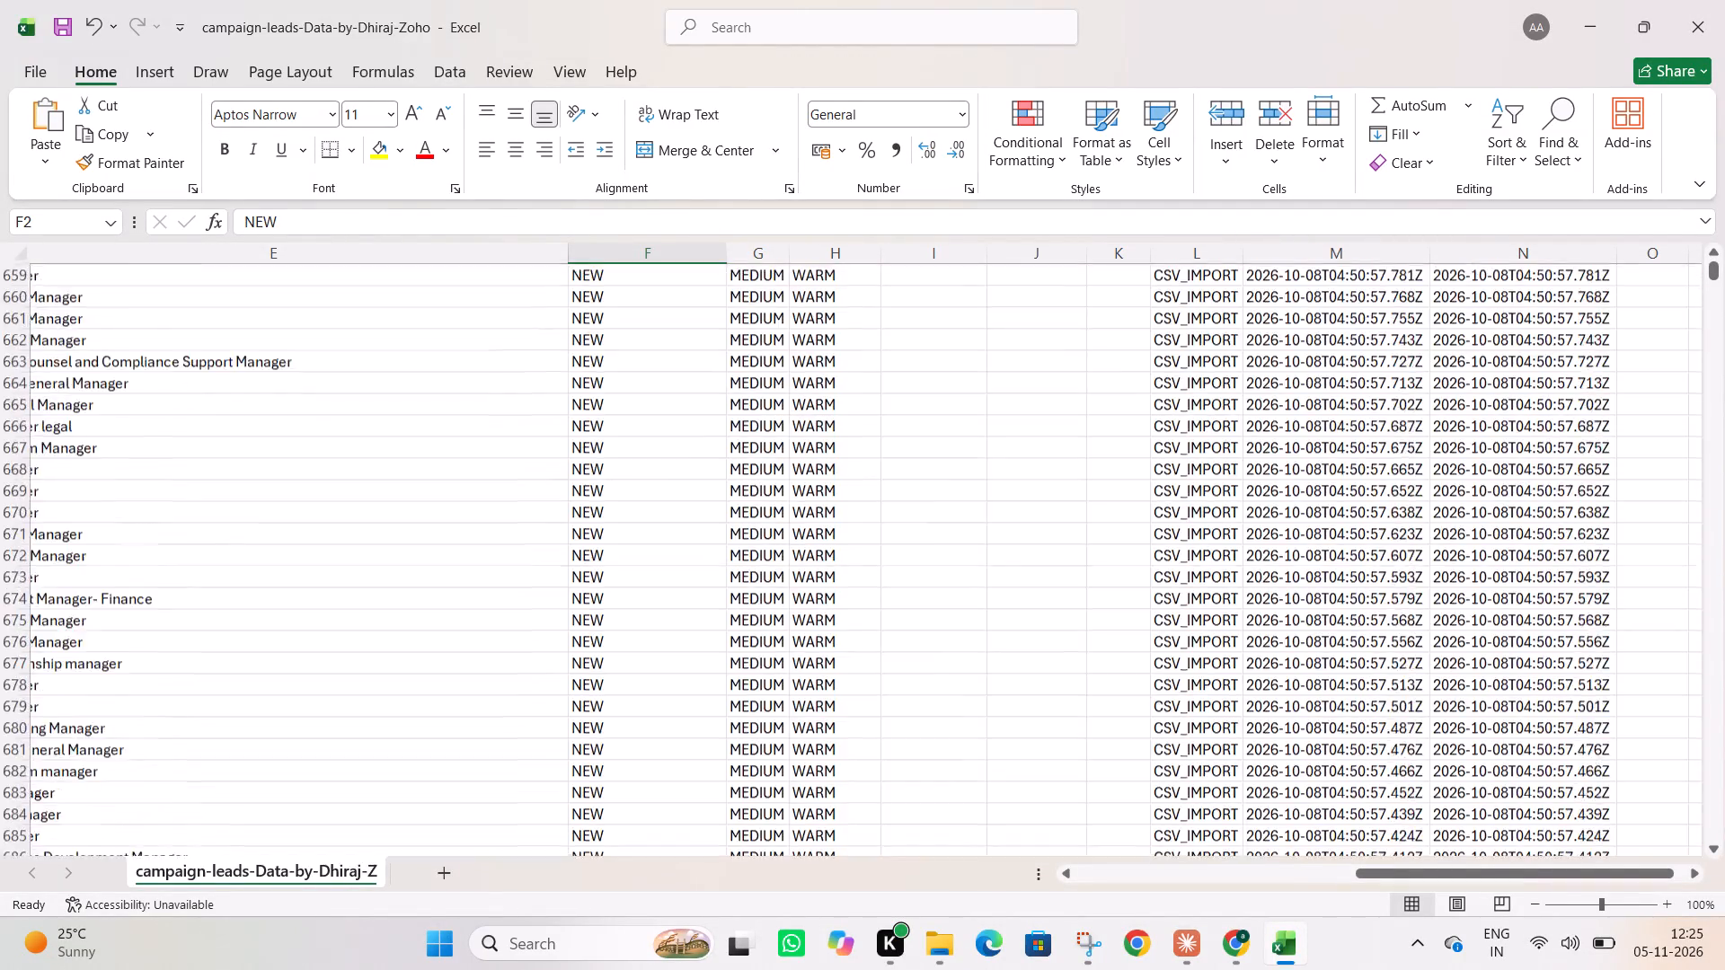
pyautogui.scroll(19, 638, 288)
# Delete the columns from Status through Updated At in the campaign leads sheet.
pyautogui.click(625, 274)
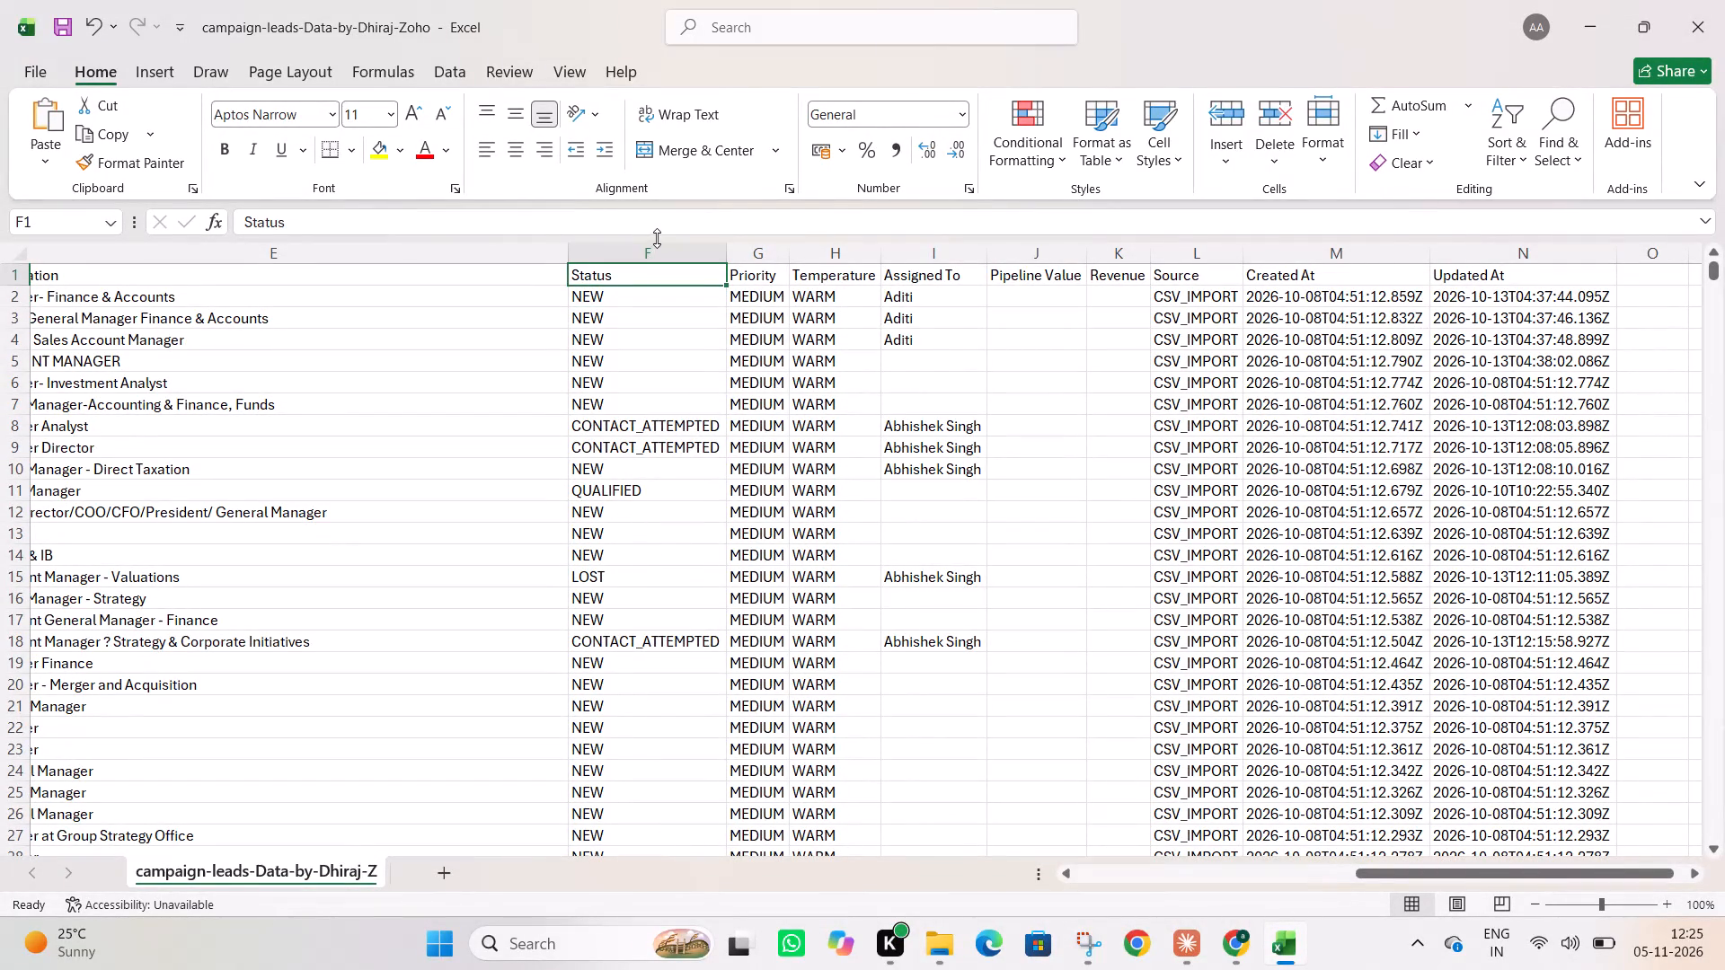
pyautogui.click(657, 251)
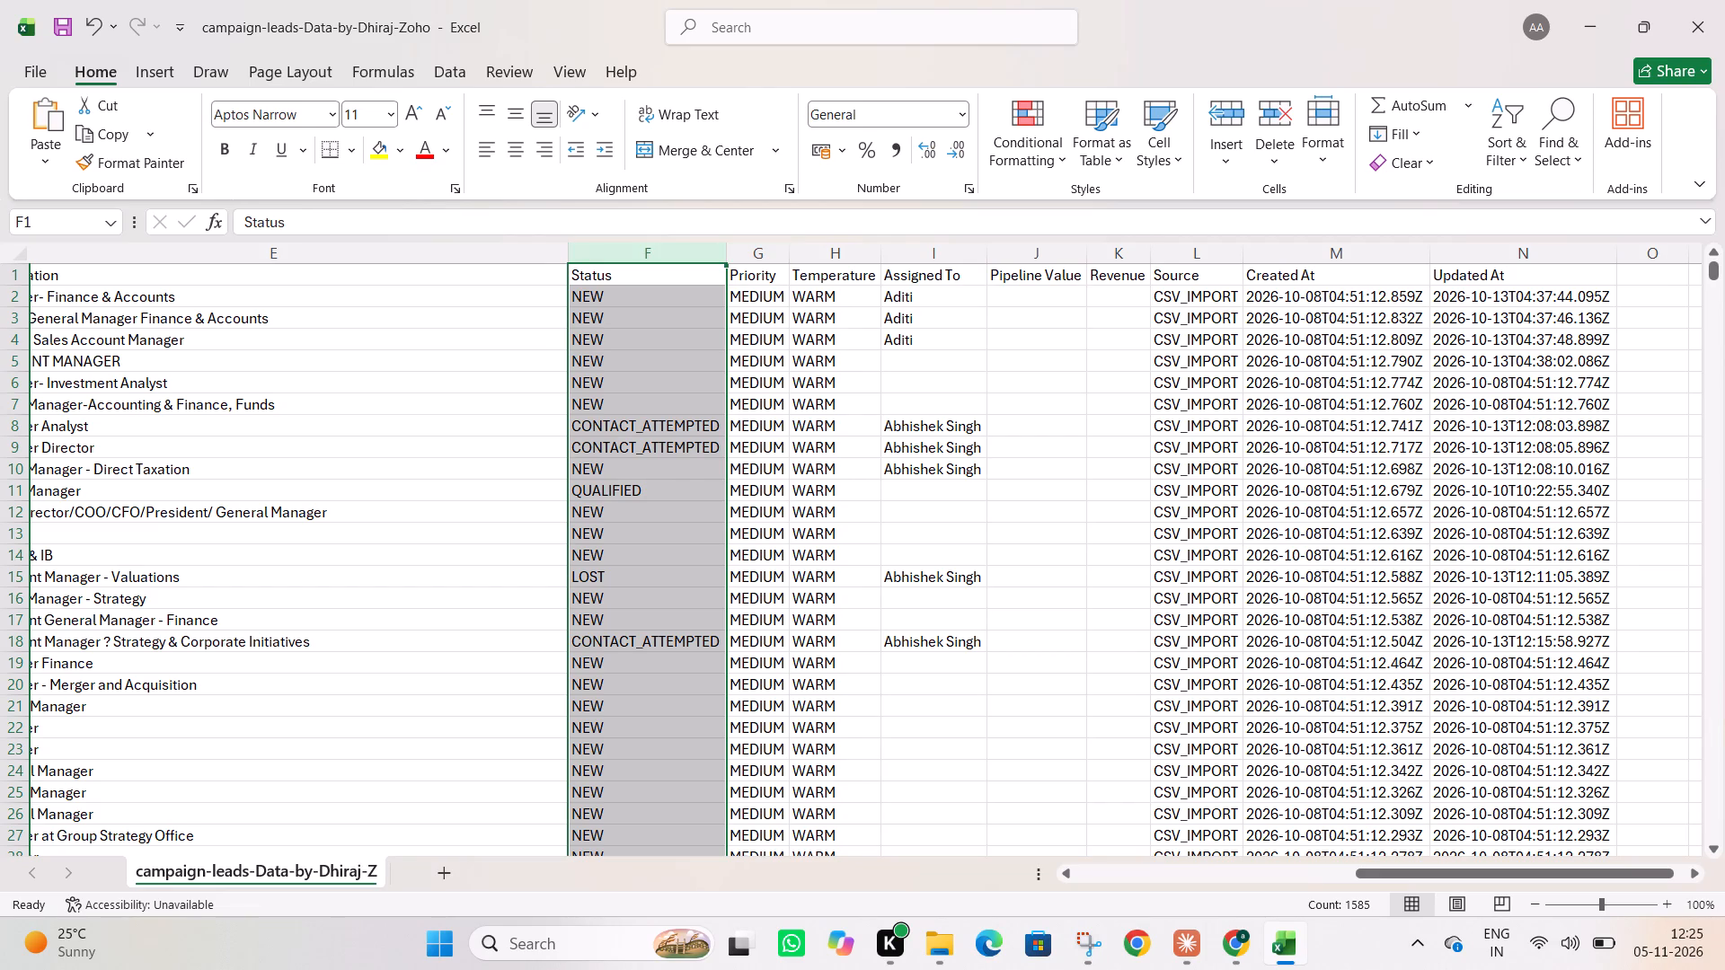
pyautogui.hscroll(-2, 1128, 407)
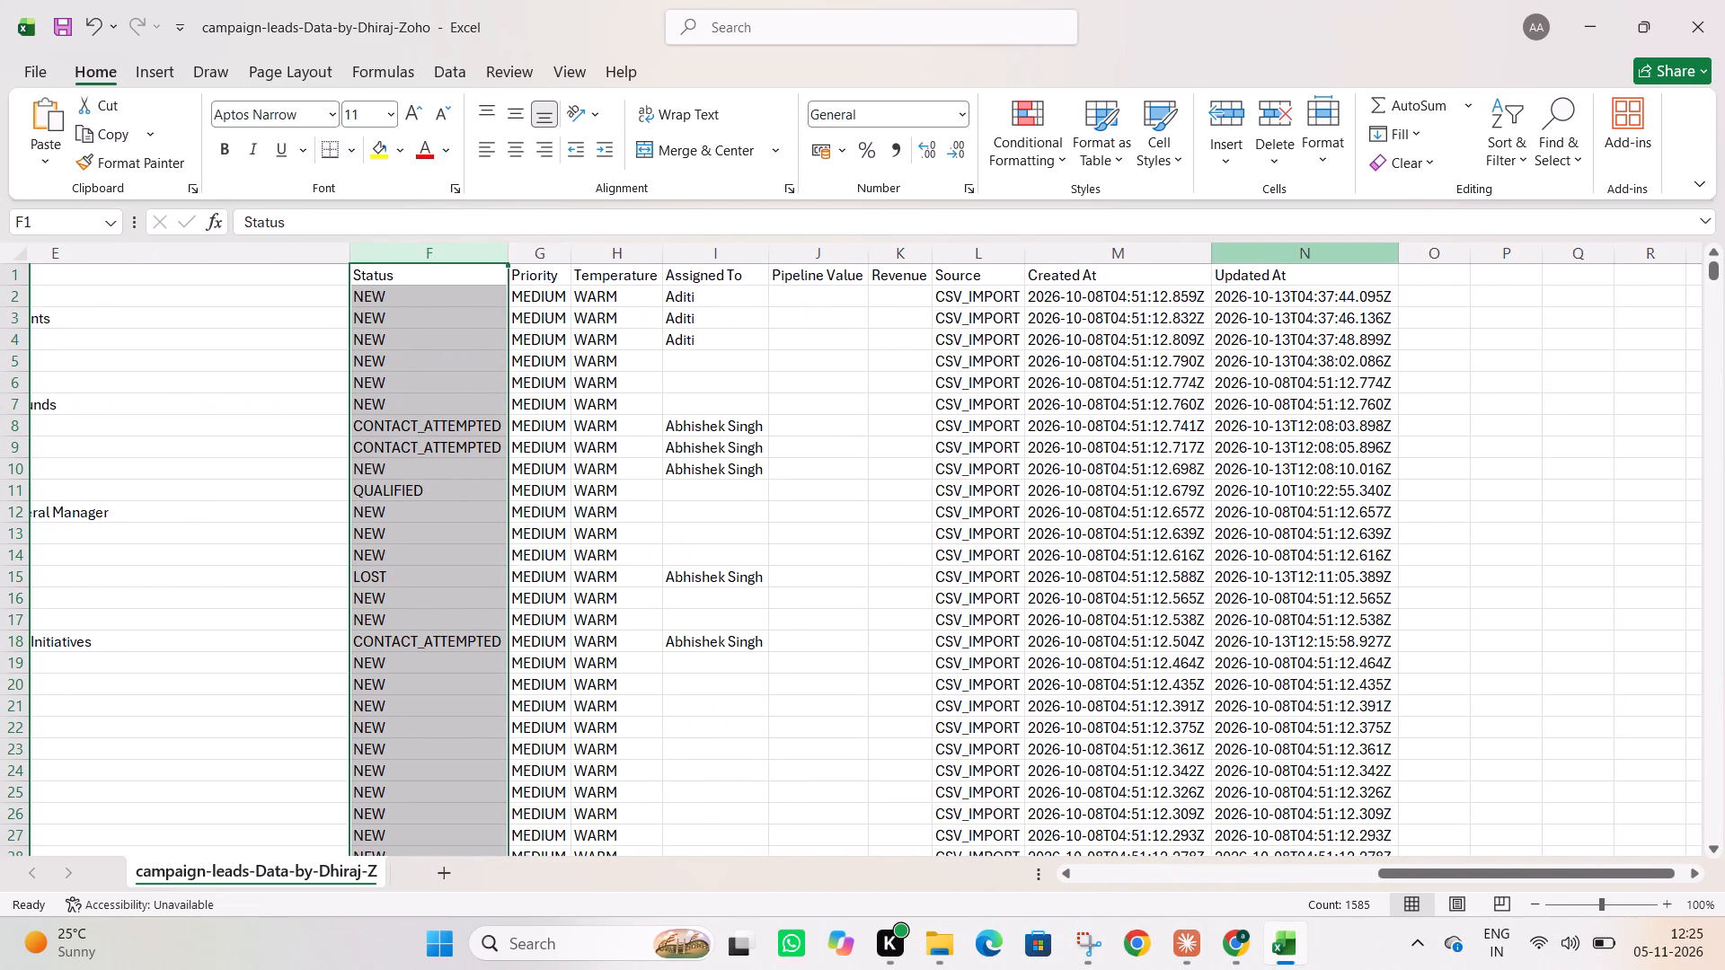
pyautogui.keyDown('shift'); pyautogui.click(1281, 254); pyautogui.keyUp('shift')
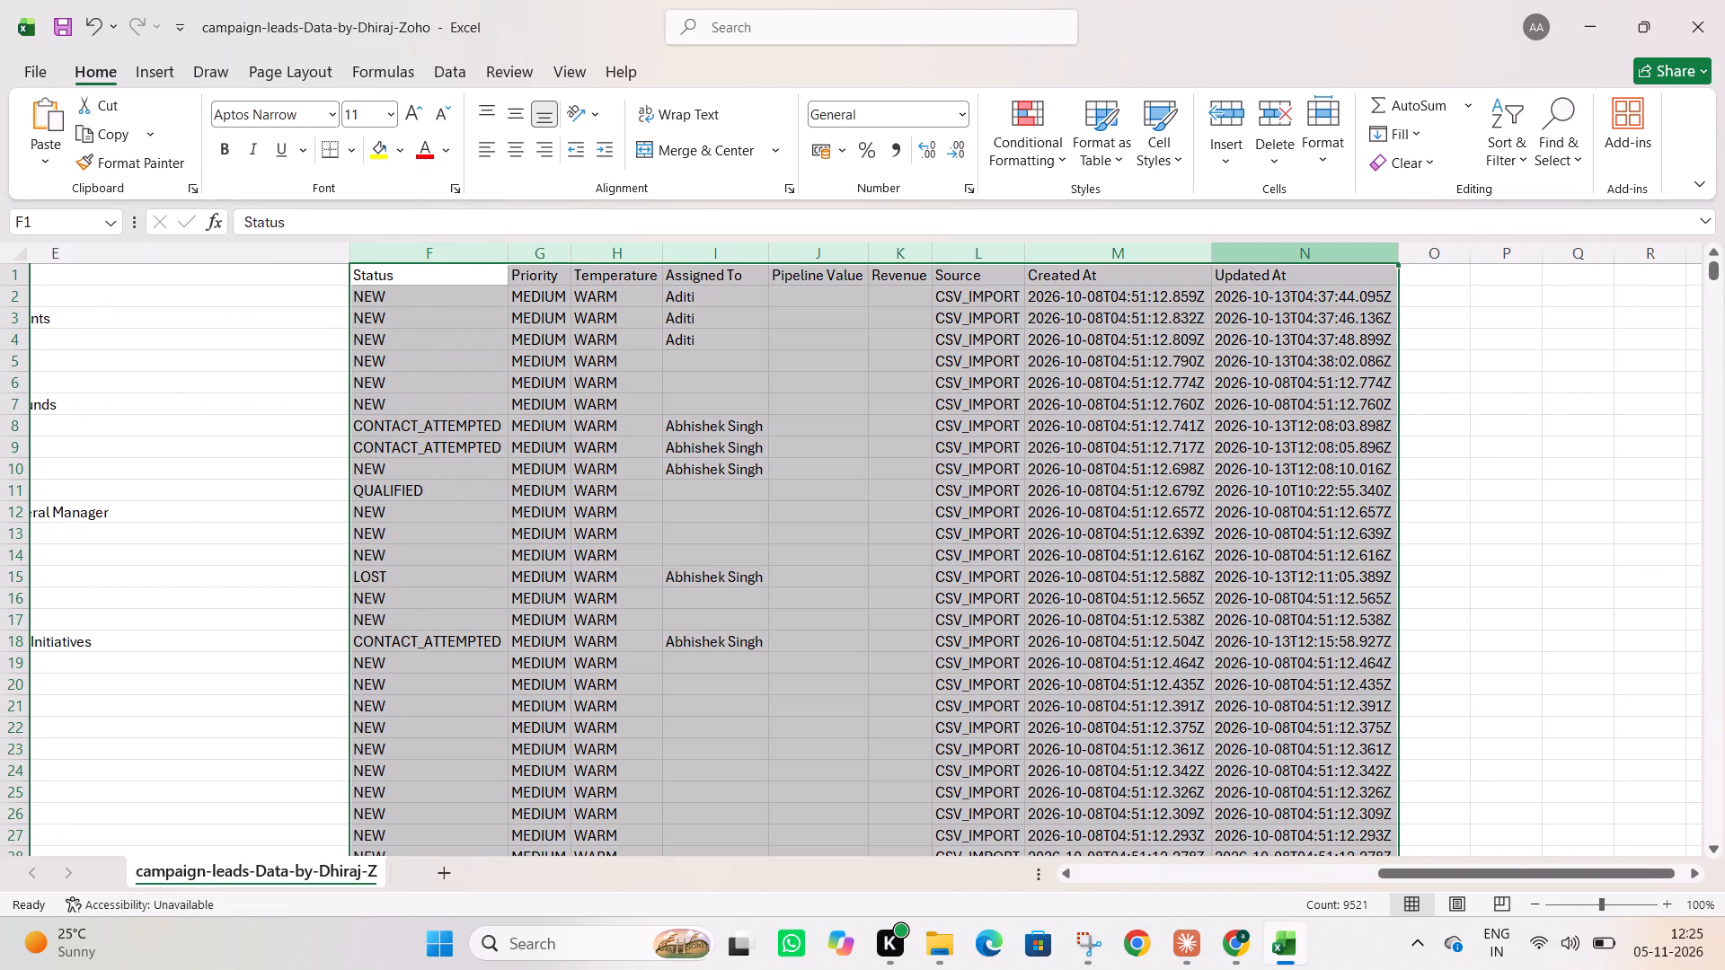
pyautogui.hotkey('ctrl', '-')
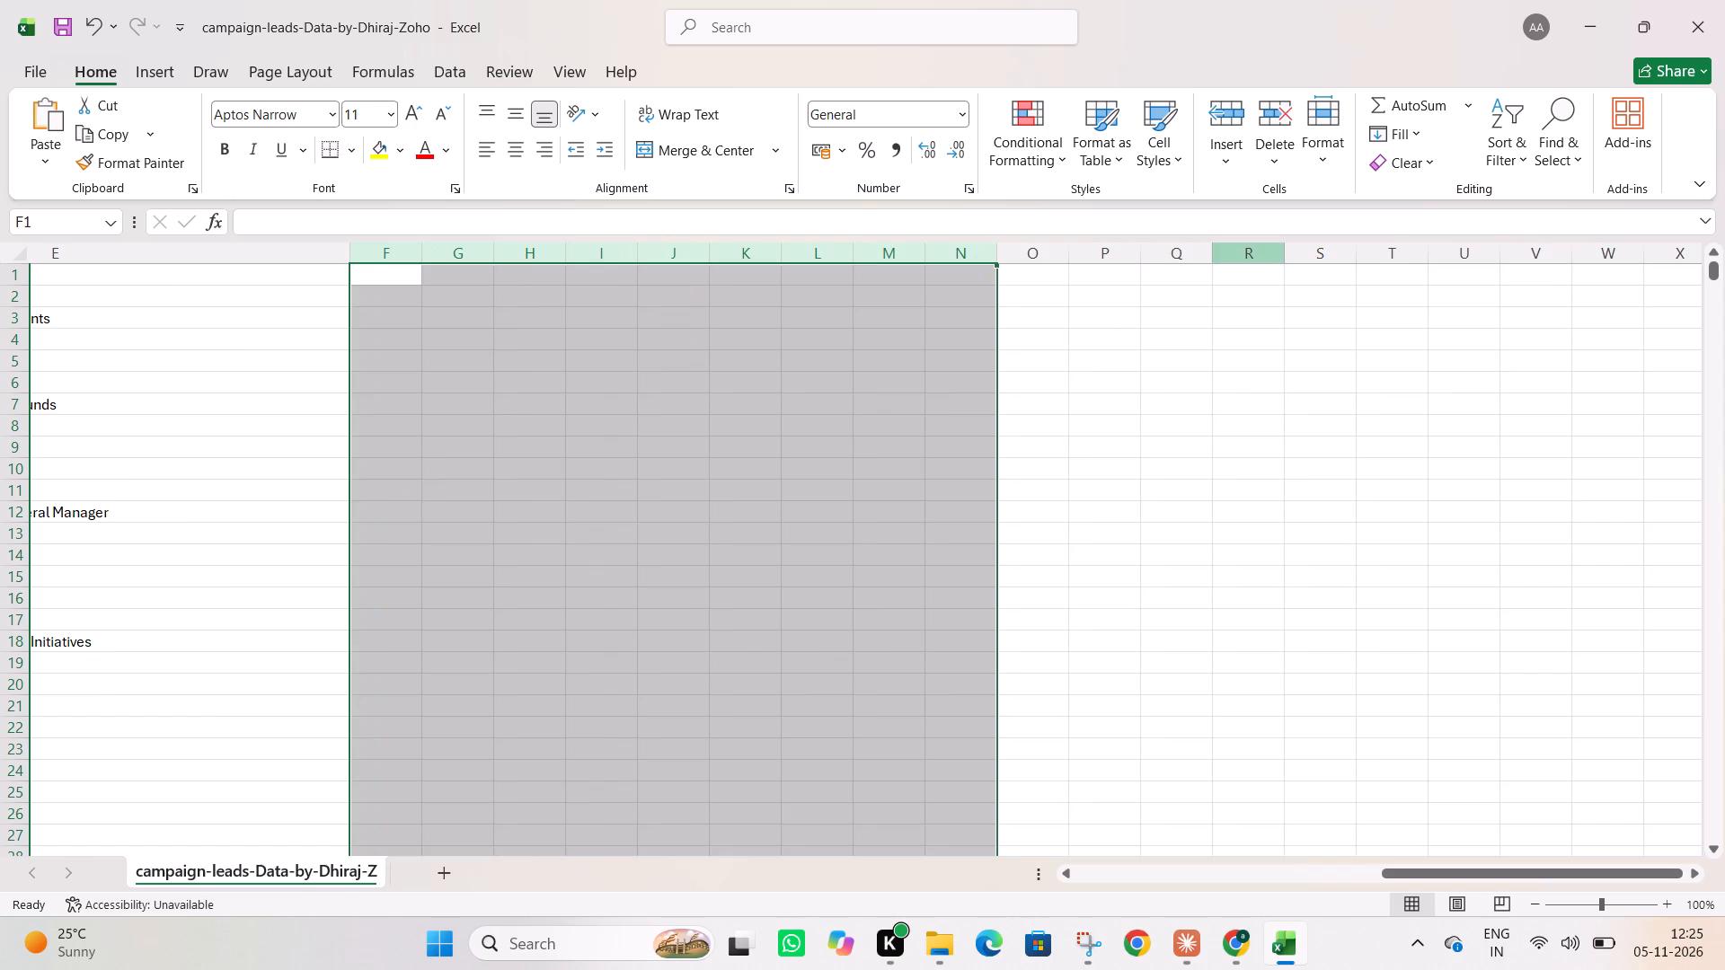
# Add the column header "Diwali status" in F1 beside Designation and save the leads file.
pyautogui.hscroll(3, 953, 288)
pyautogui.click(788, 277)
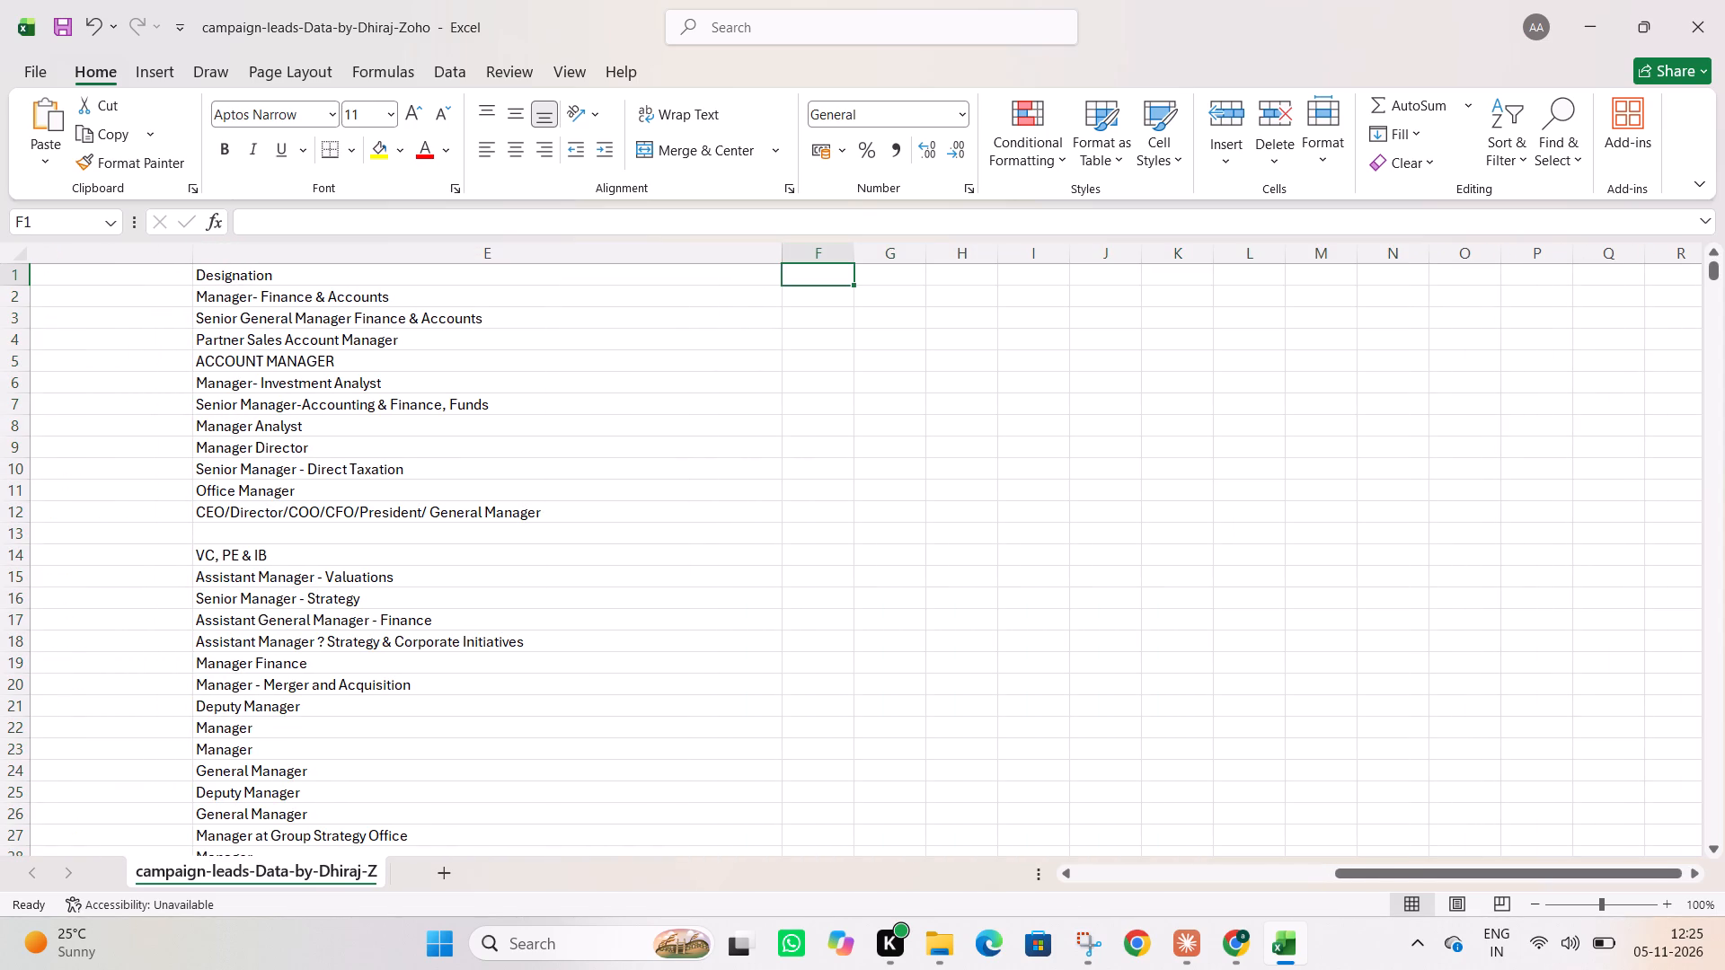
pyautogui.hotkey('shift', 's')
pyautogui.press('BackSpace')
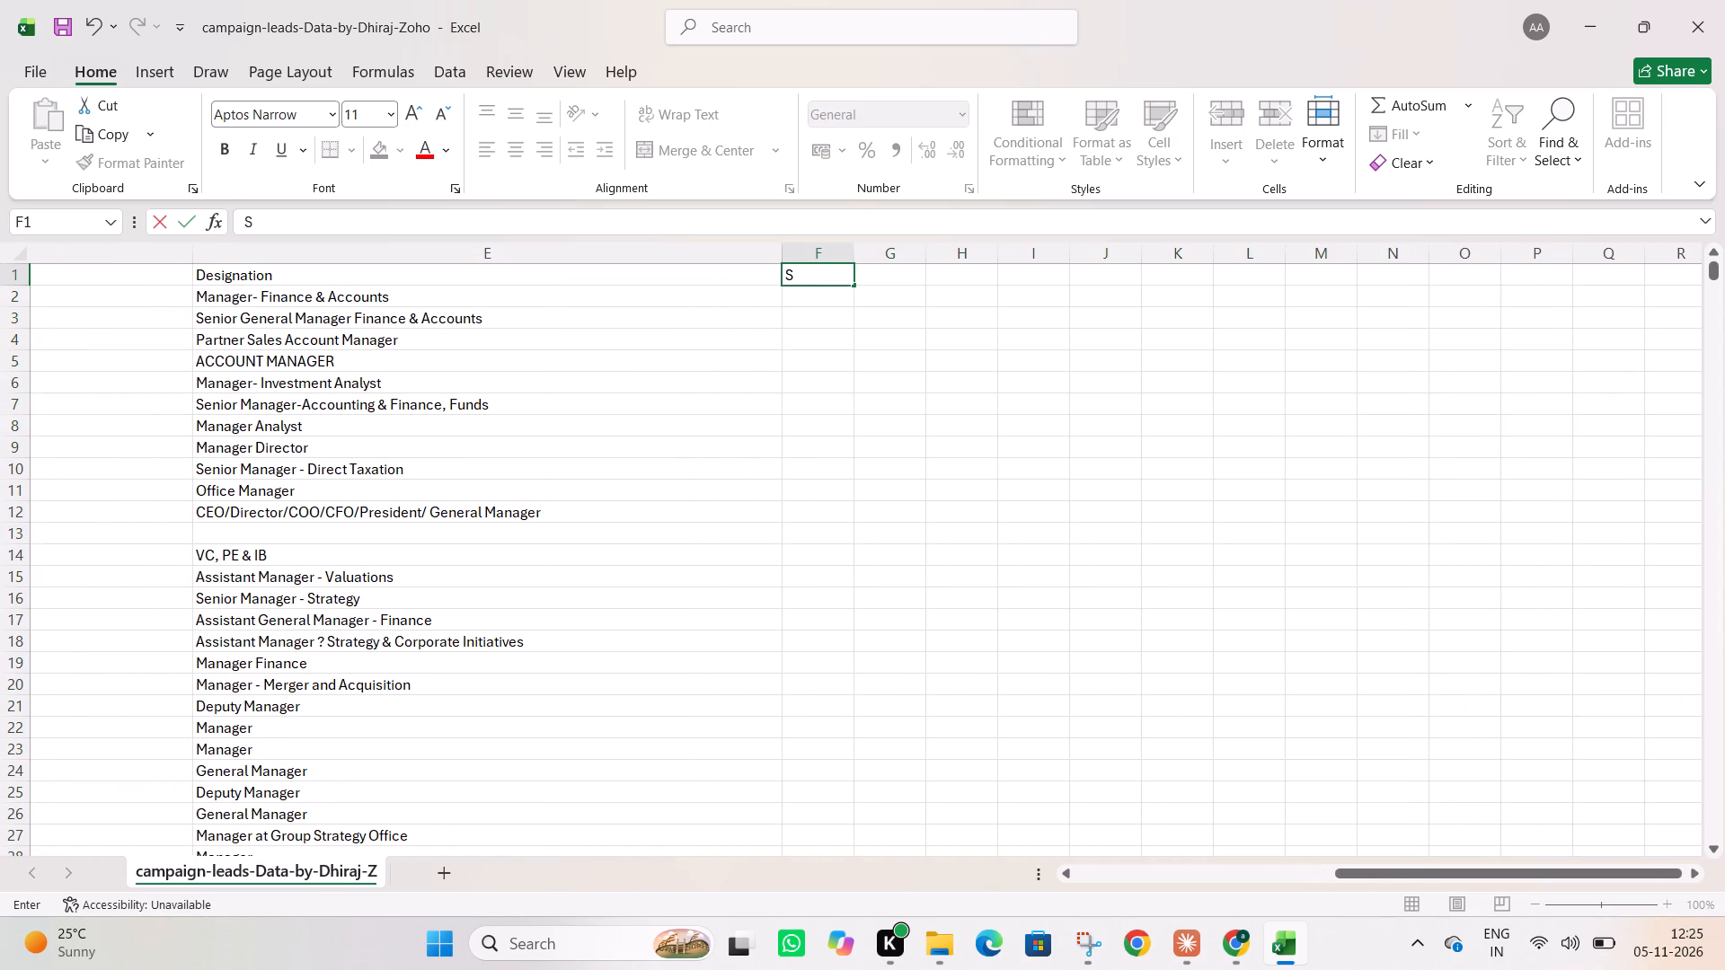
pyautogui.write('Diwali status')
pyautogui.click(939, 319)
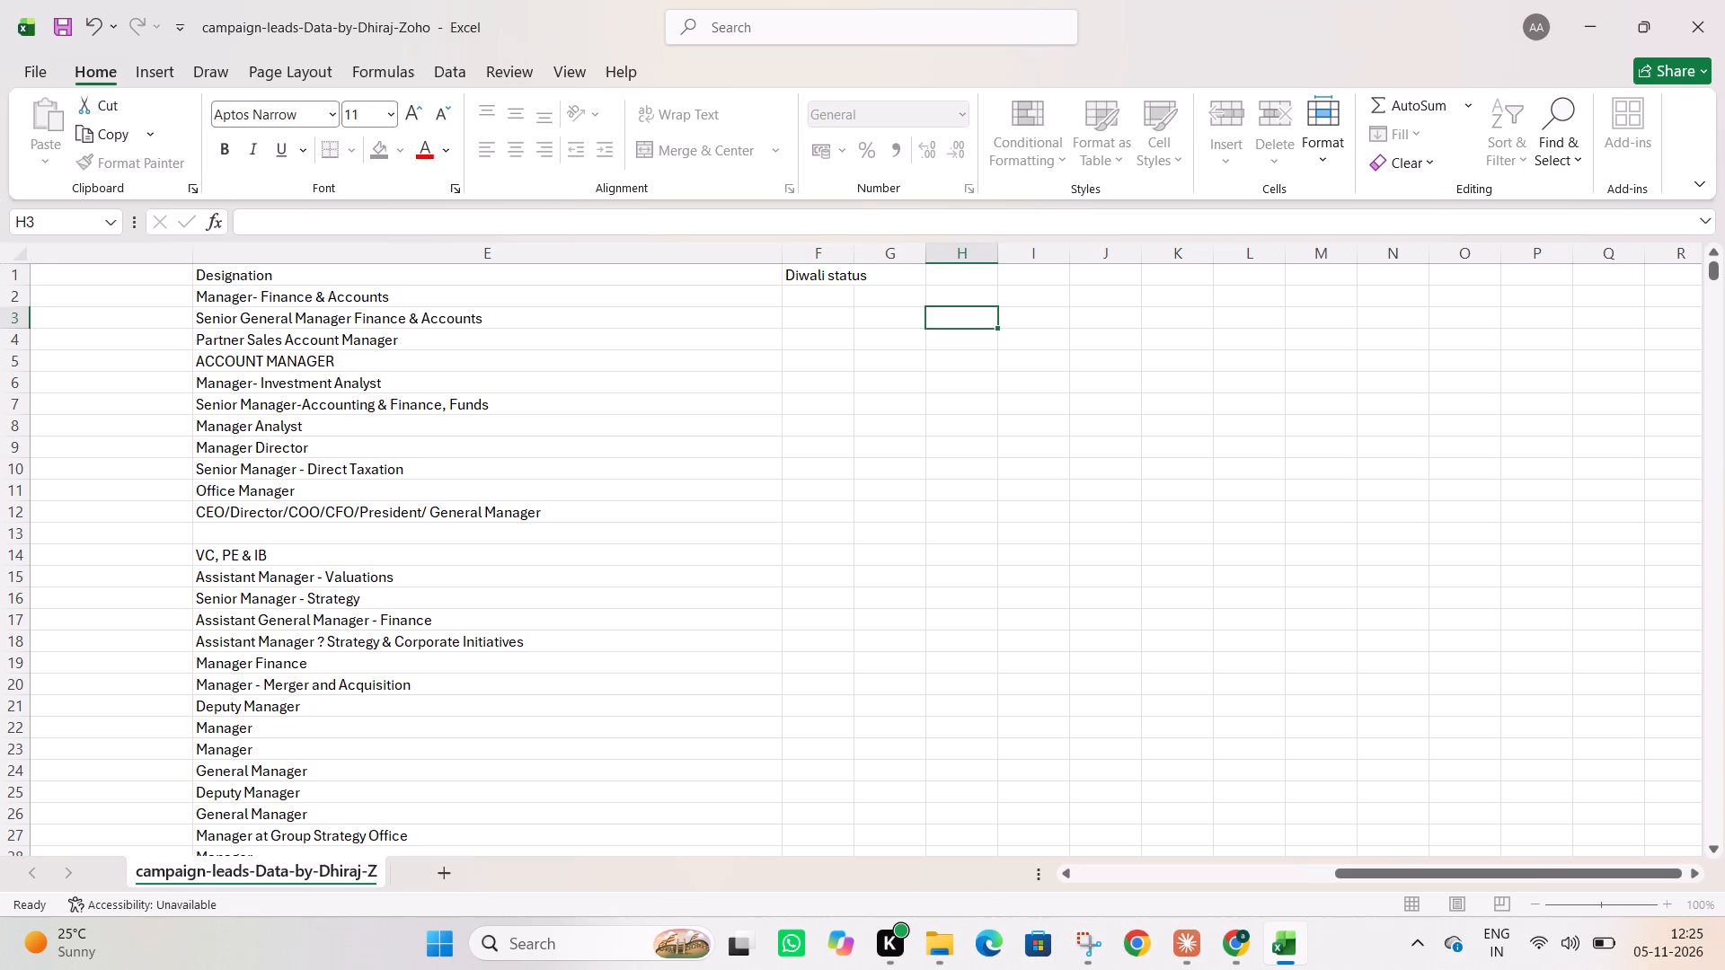
pyautogui.hotkey('ctrl', 's')
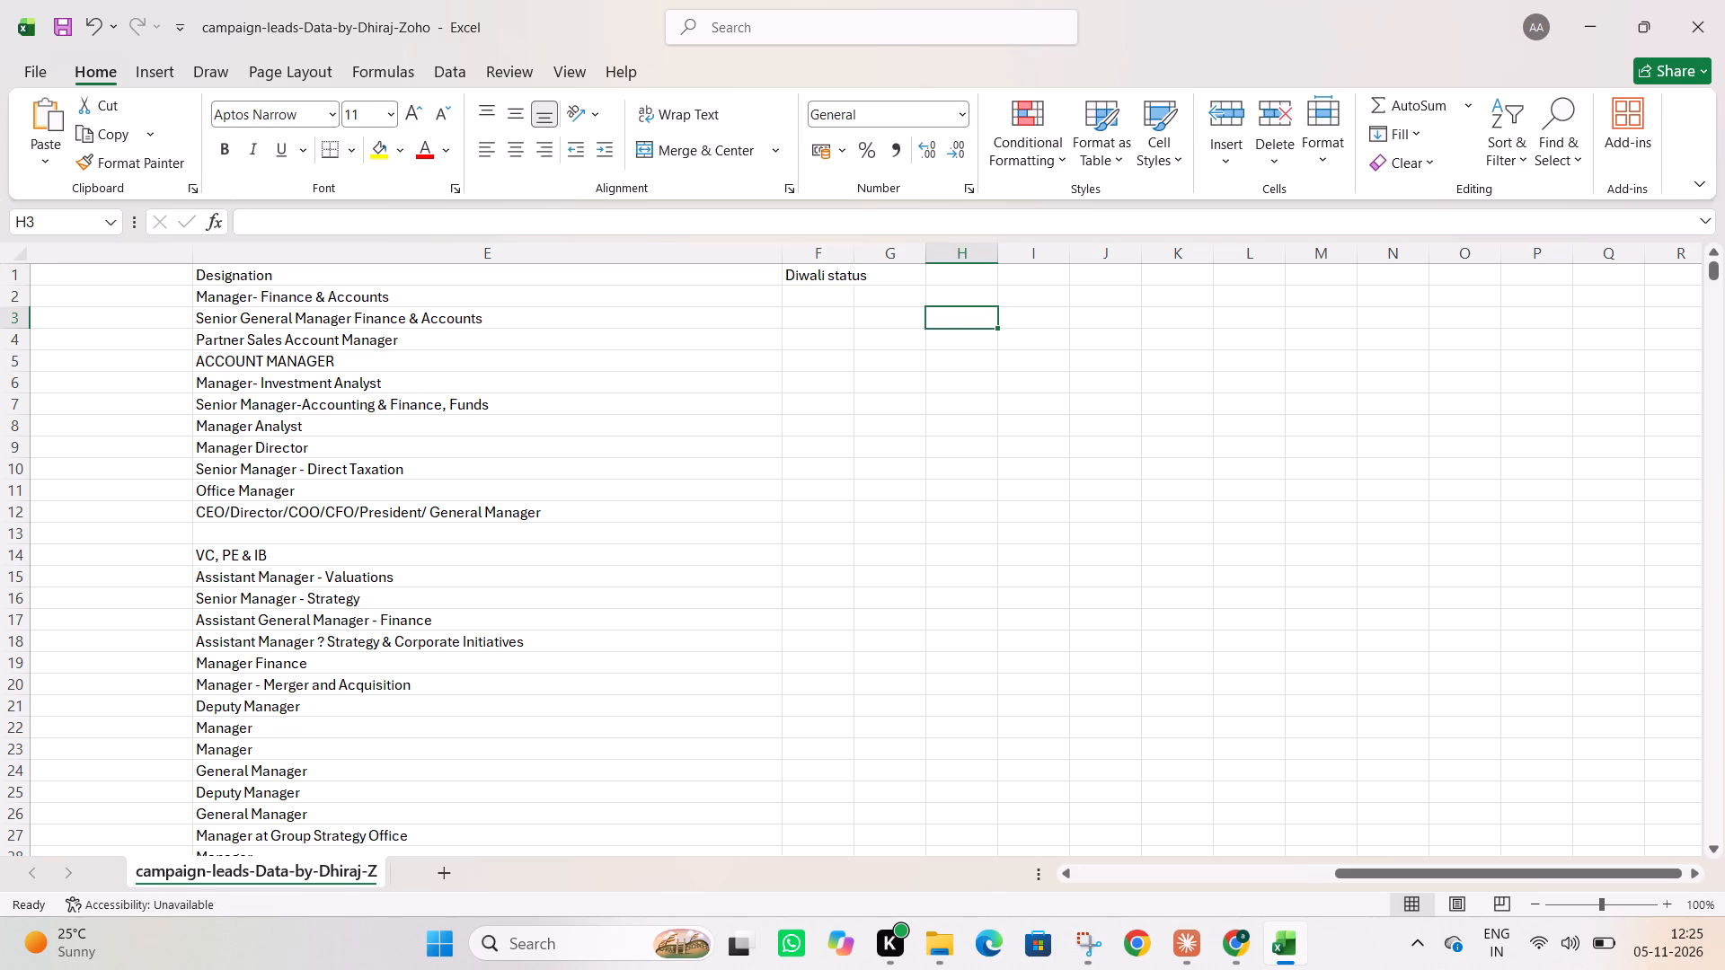
pyautogui.click(766, 388)
# Switch to Chrome, move the Mastersheet browser tab behind the Family_Office_n8n_Automation_1st_Mail_sheet_CLEANED one, and bring up that spreadsheet's Data by Dhiraj Zoho sheet.
pyautogui.click(1236, 957)
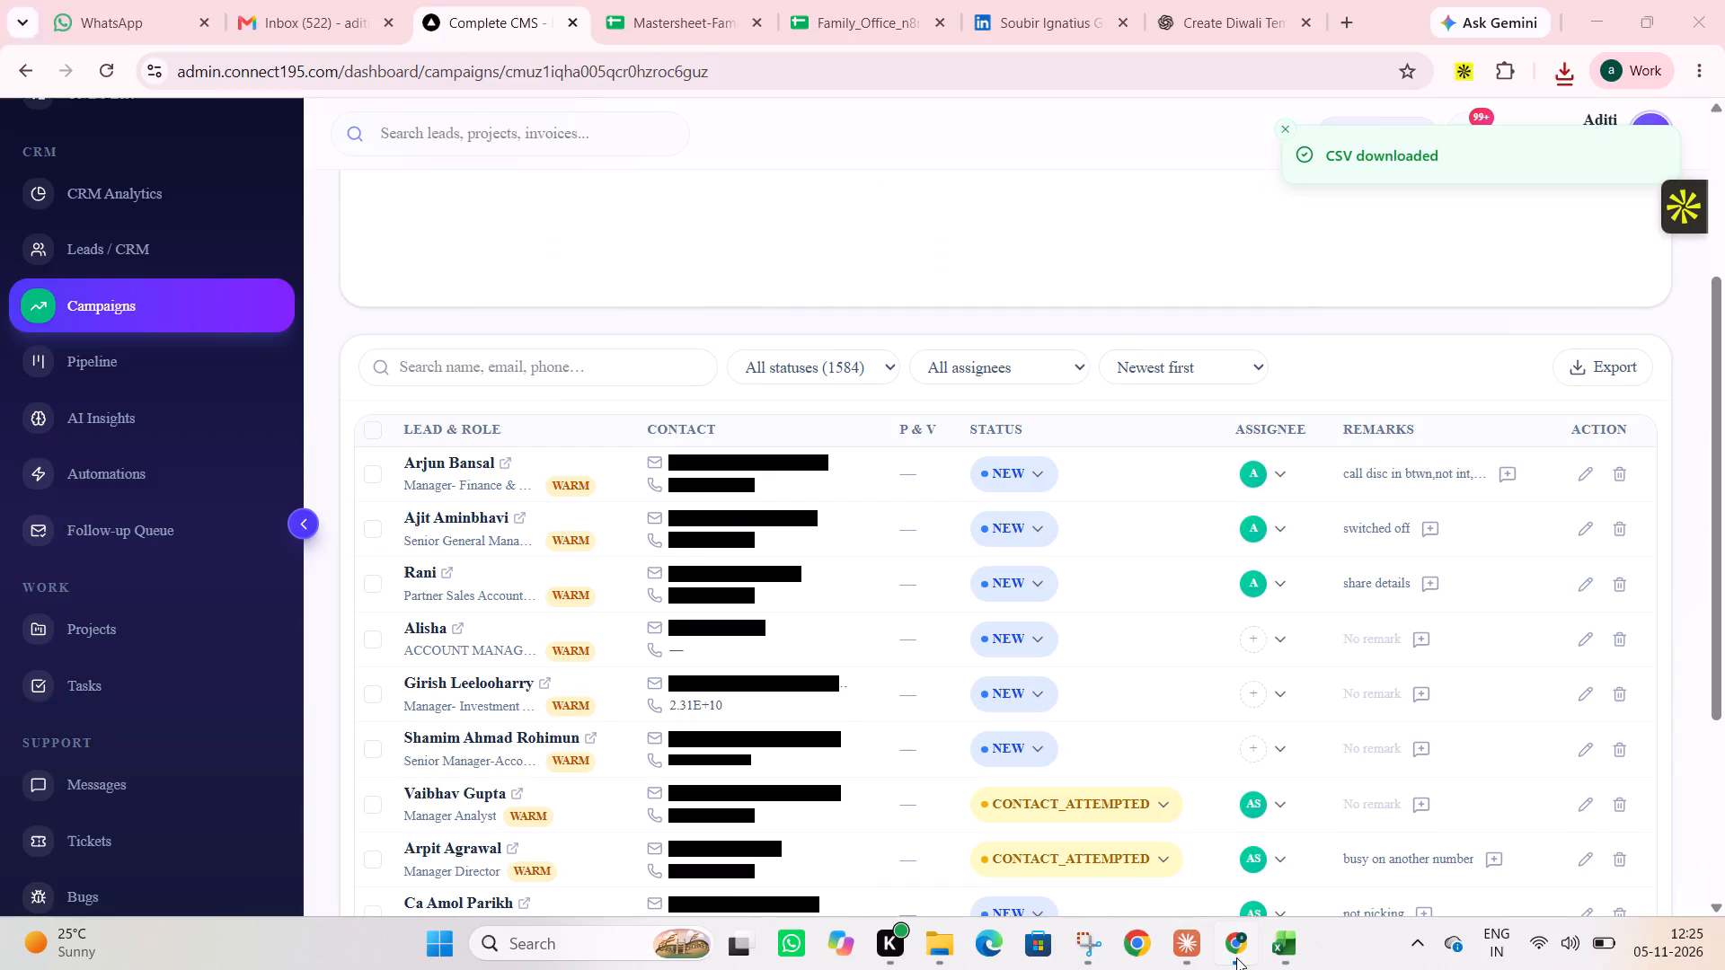
pyautogui.moveTo(663, 5); pyautogui.dragTo(820, 0)
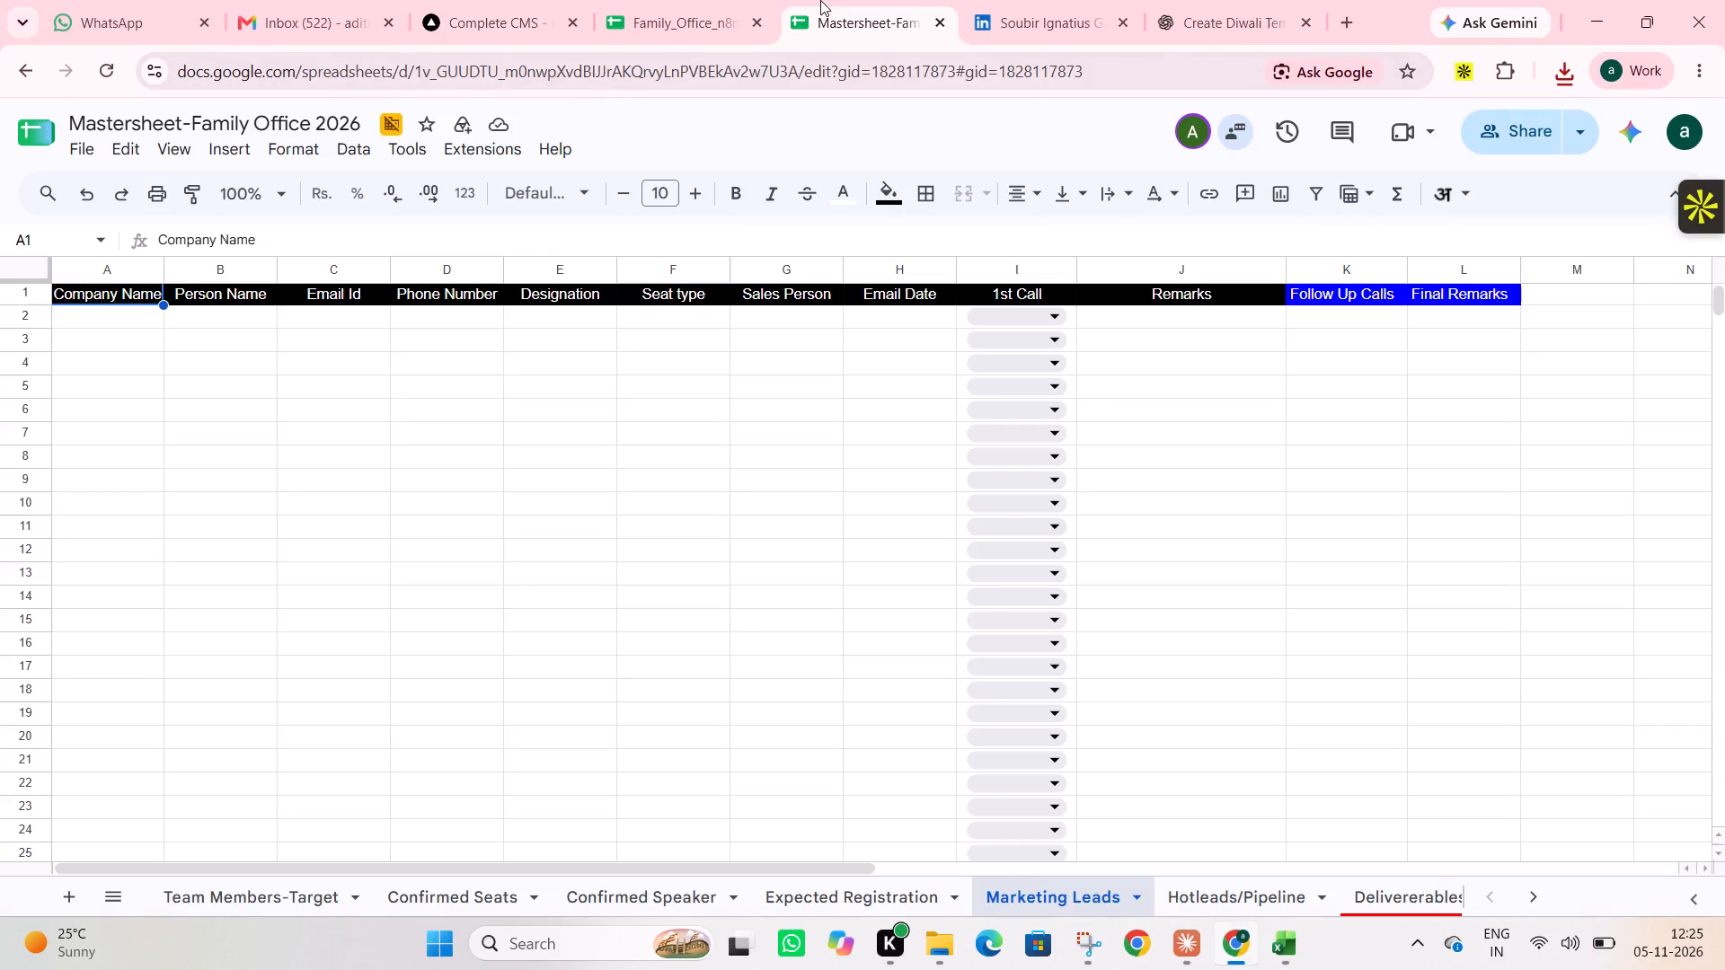
pyautogui.click(820, 0)
pyautogui.click(666, 6)
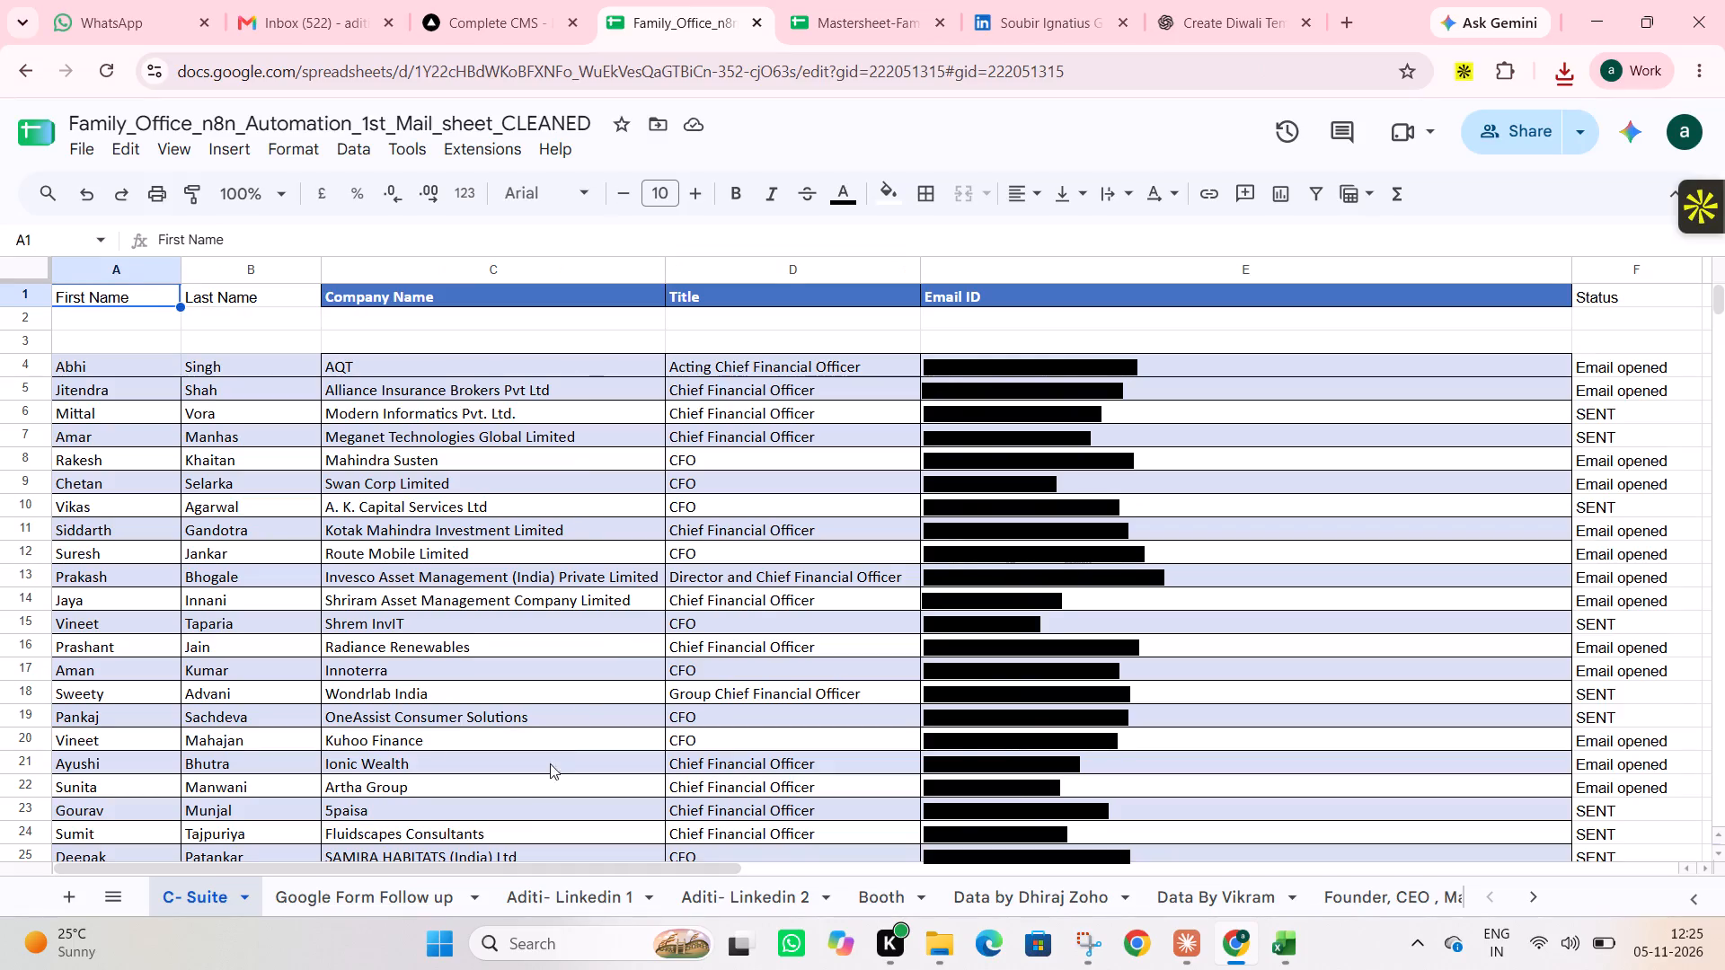
pyautogui.hscroll(-1, 651, 901)
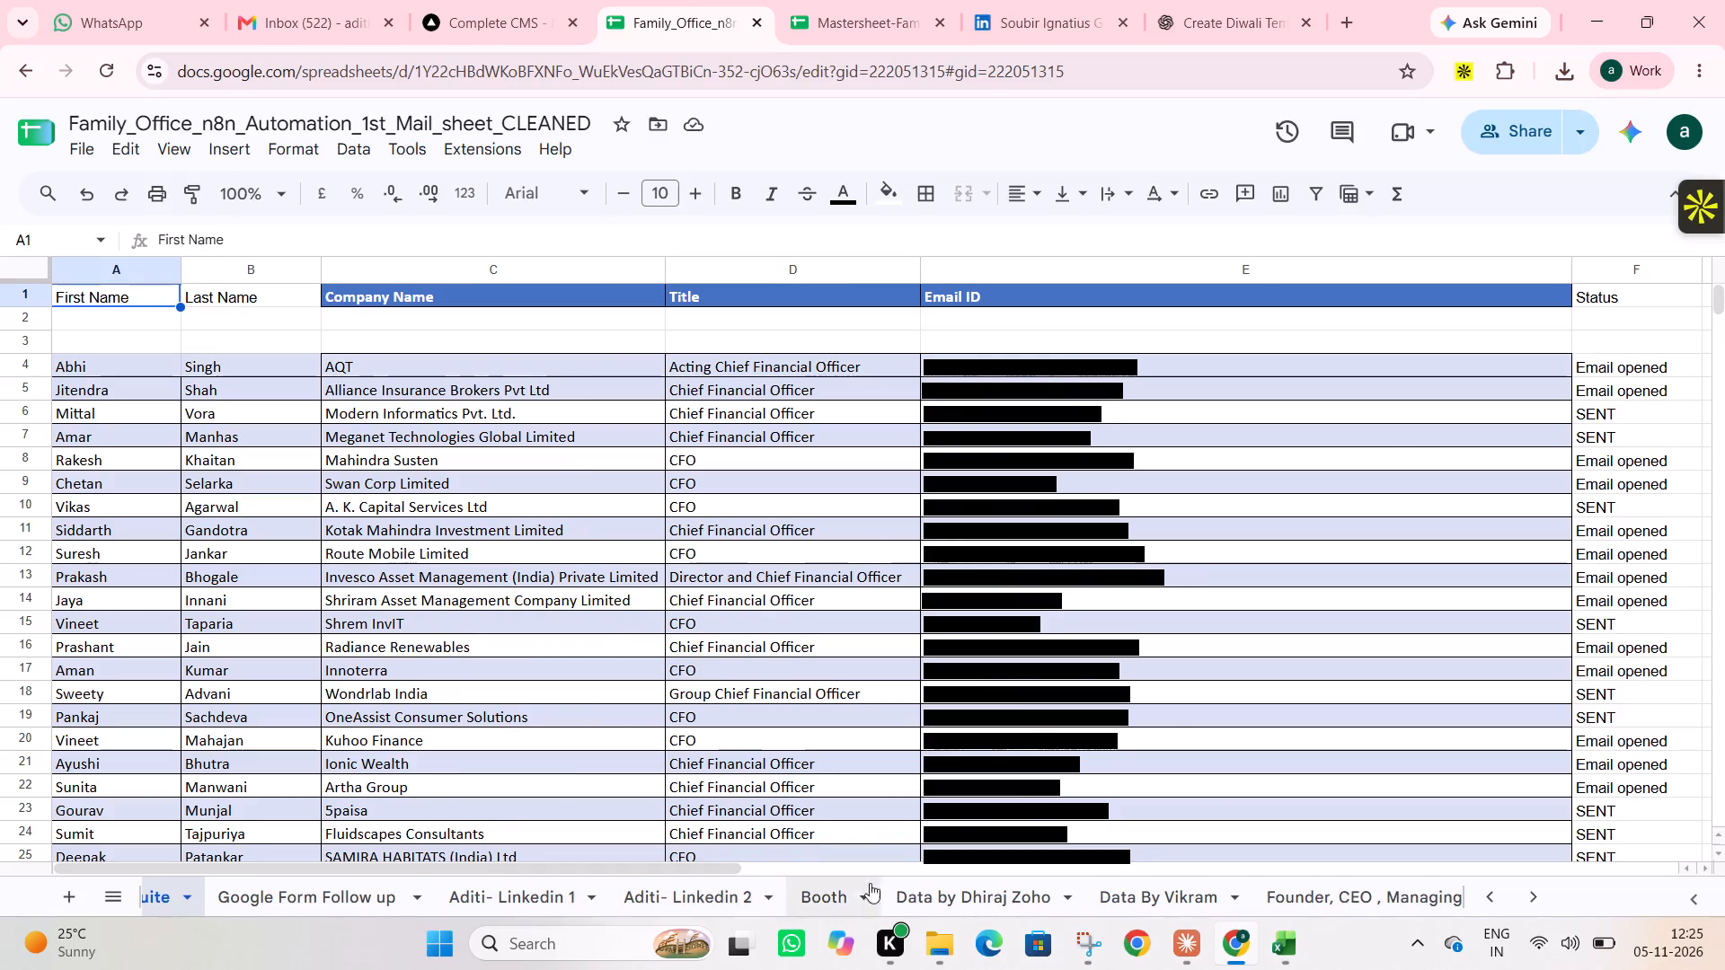
pyautogui.click(928, 888)
# Examine the leads and columns of the Data by Dhiraj Zoho sheet down to its last filled row.
pyautogui.hscroll(-3, 883, 675)
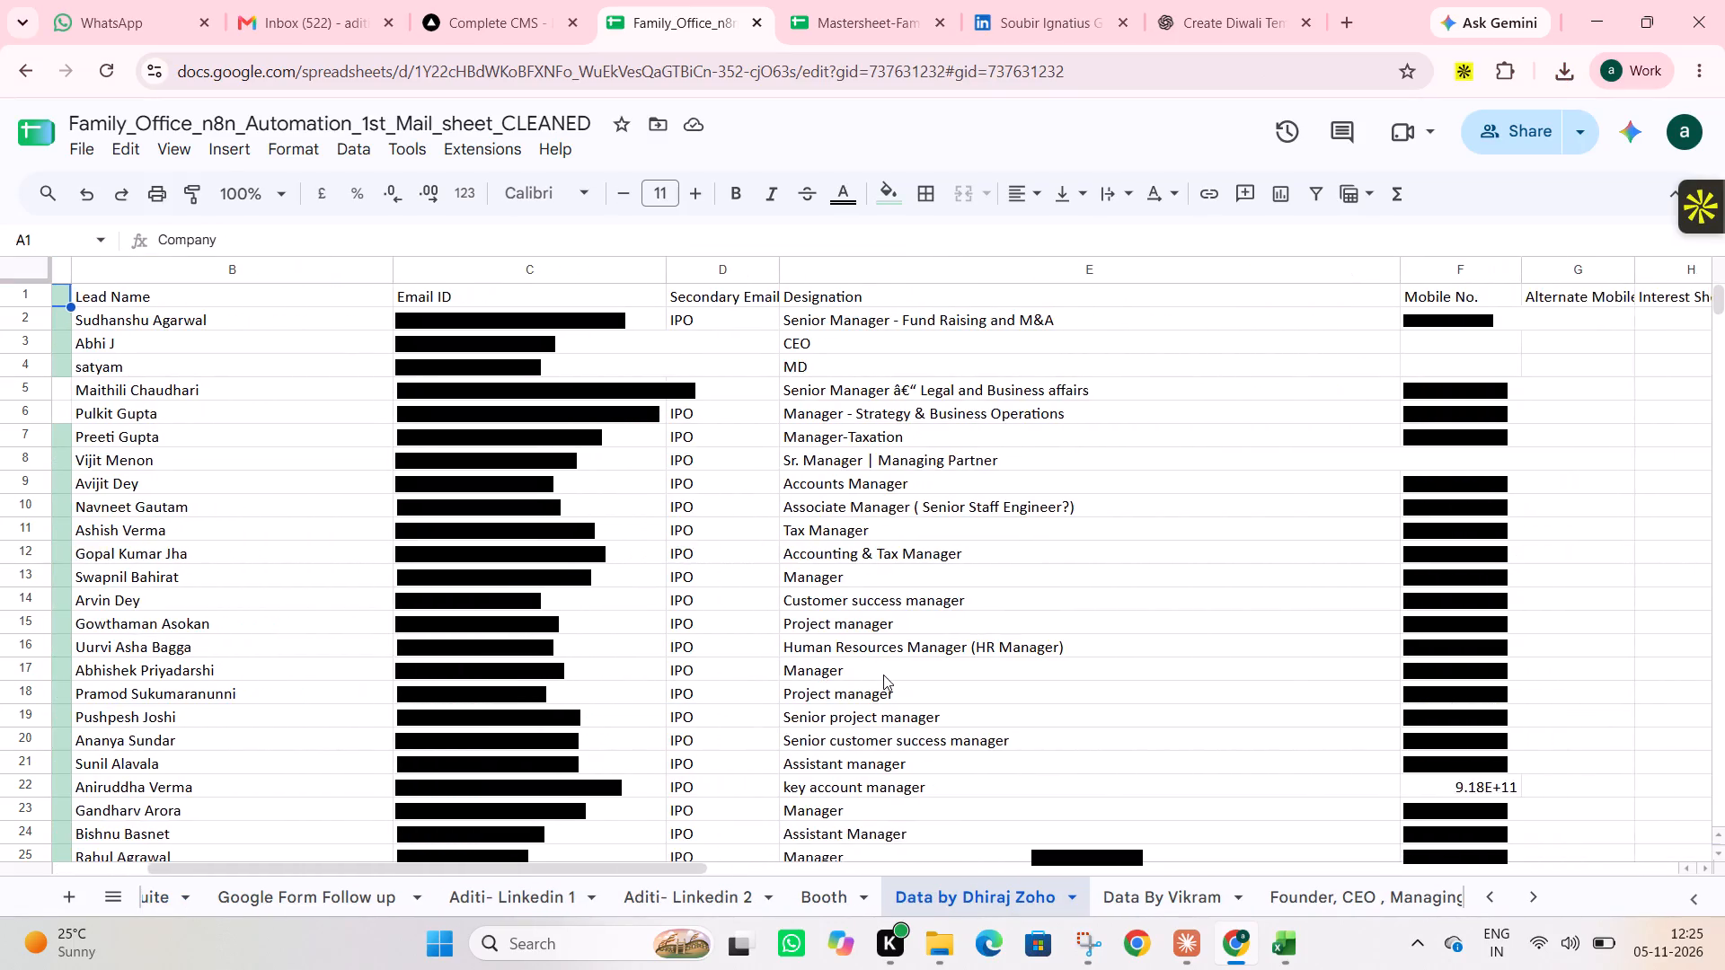
pyautogui.hscroll(-2, 883, 675)
pyautogui.scroll(-16, 883, 675)
pyautogui.hscroll(6, 883, 675)
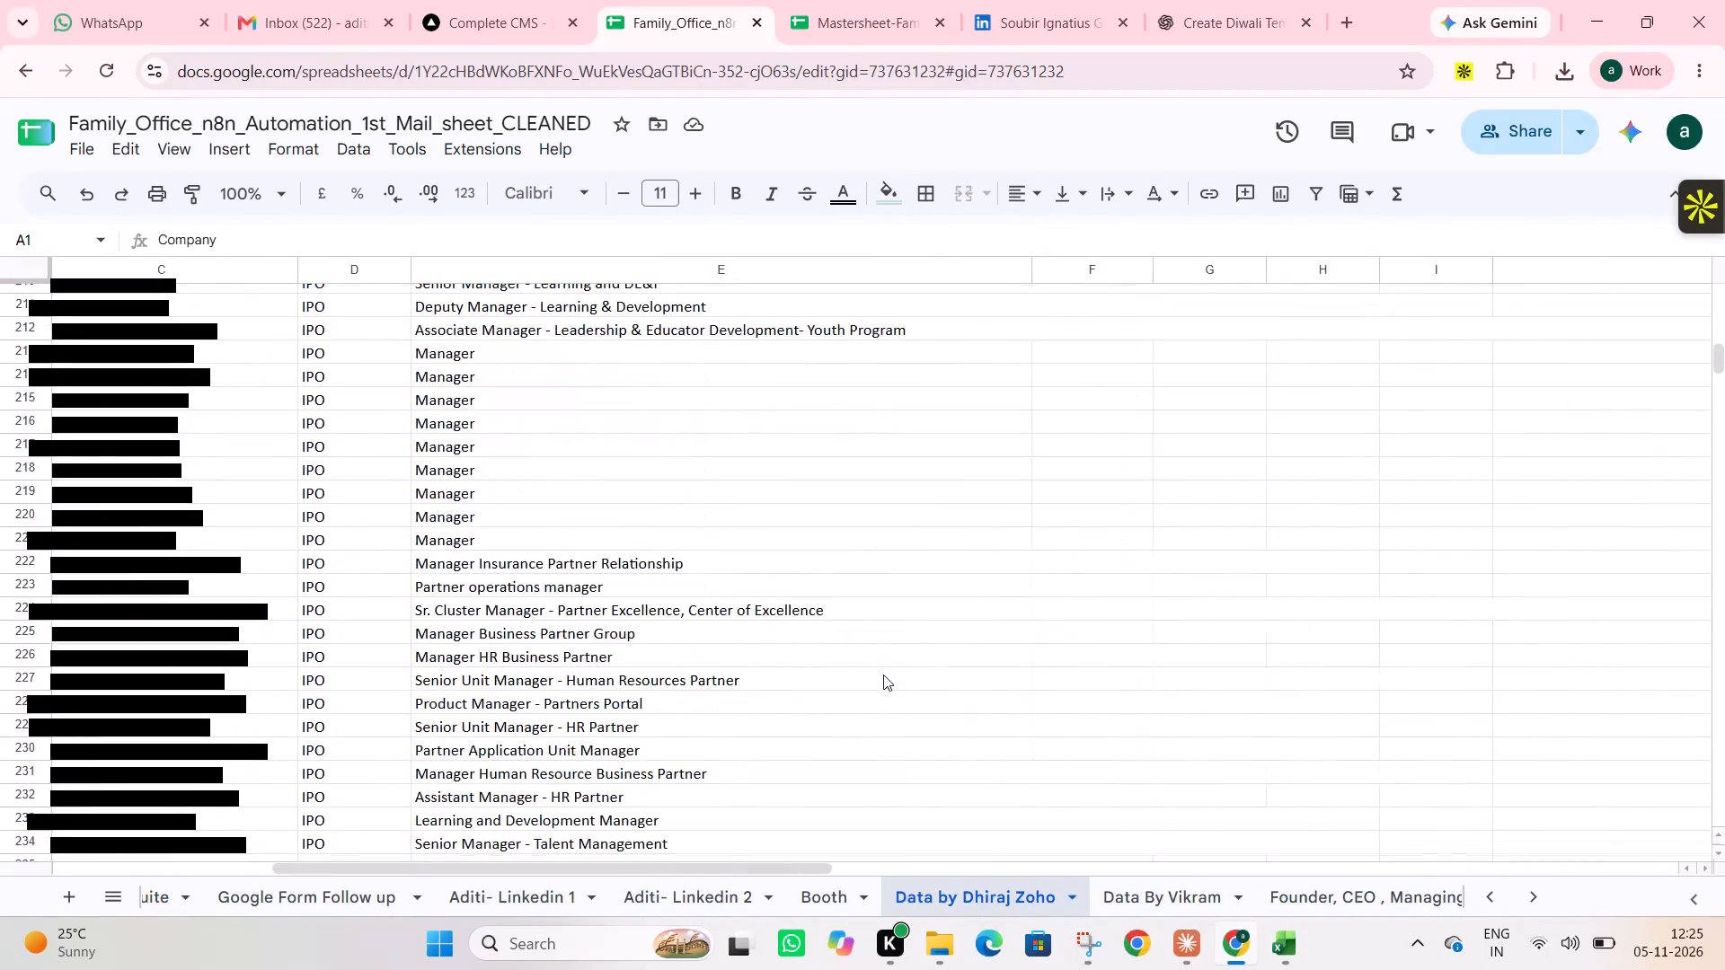
pyautogui.hscroll(7, 883, 675)
pyautogui.scroll(-16, 883, 675)
pyautogui.scroll(-11, 883, 675)
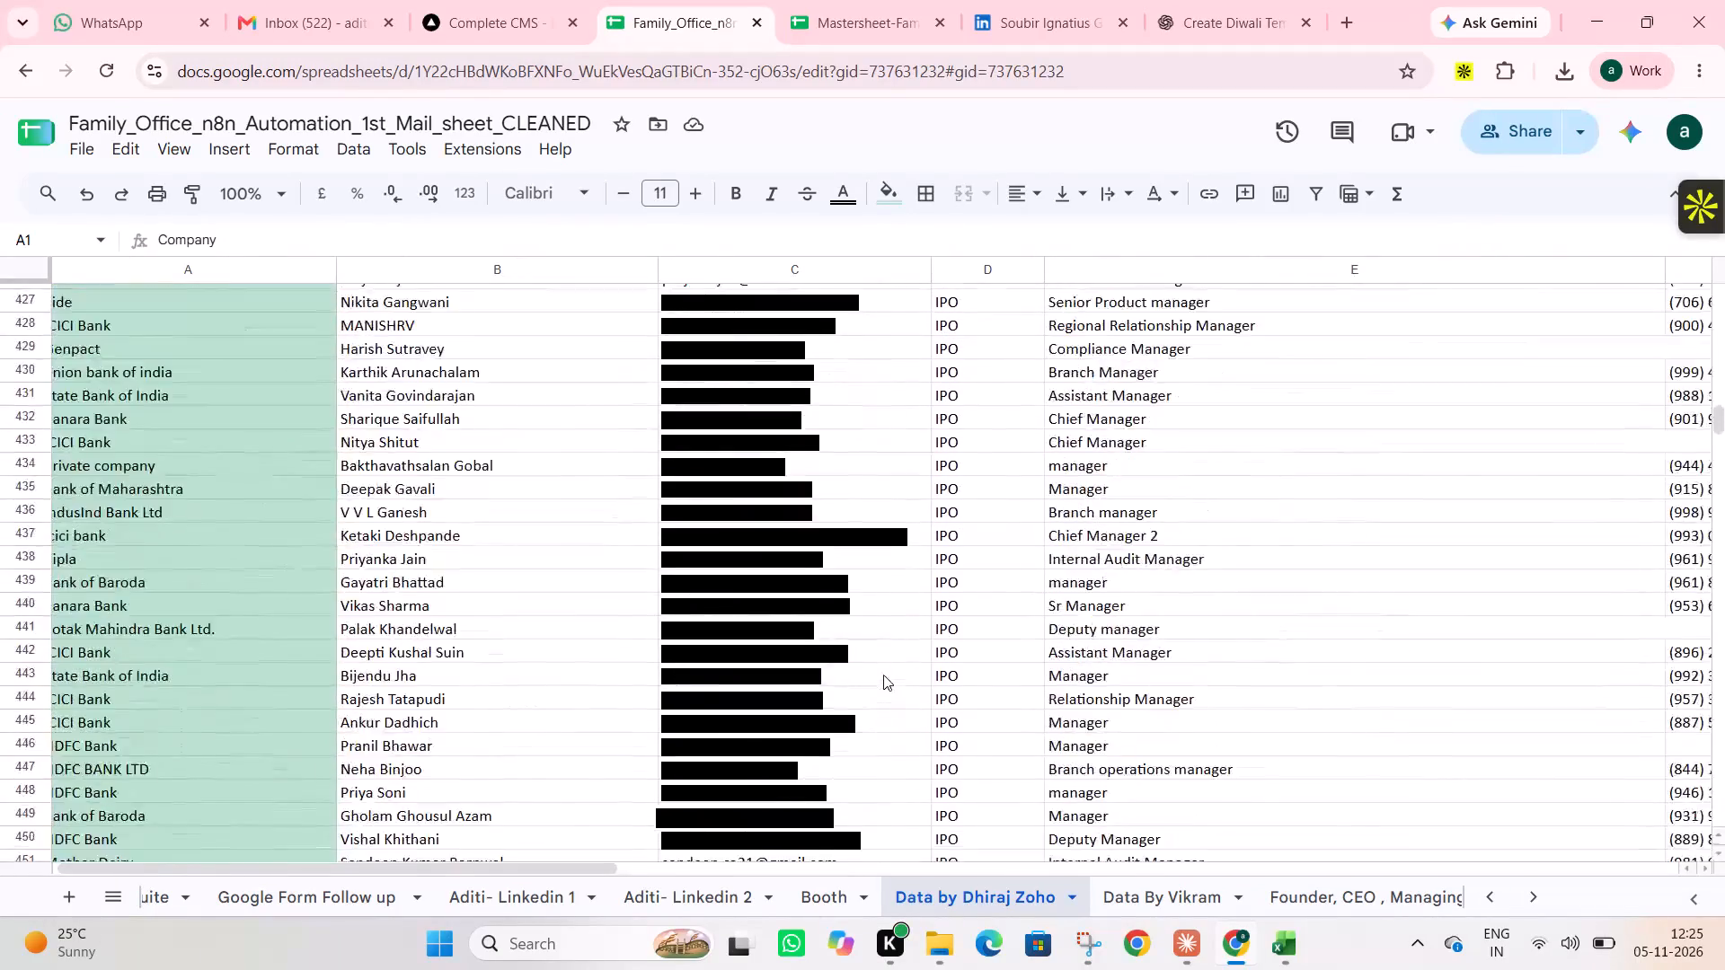
pyautogui.scroll(-11, 883, 675)
pyautogui.scroll(-20, 883, 675)
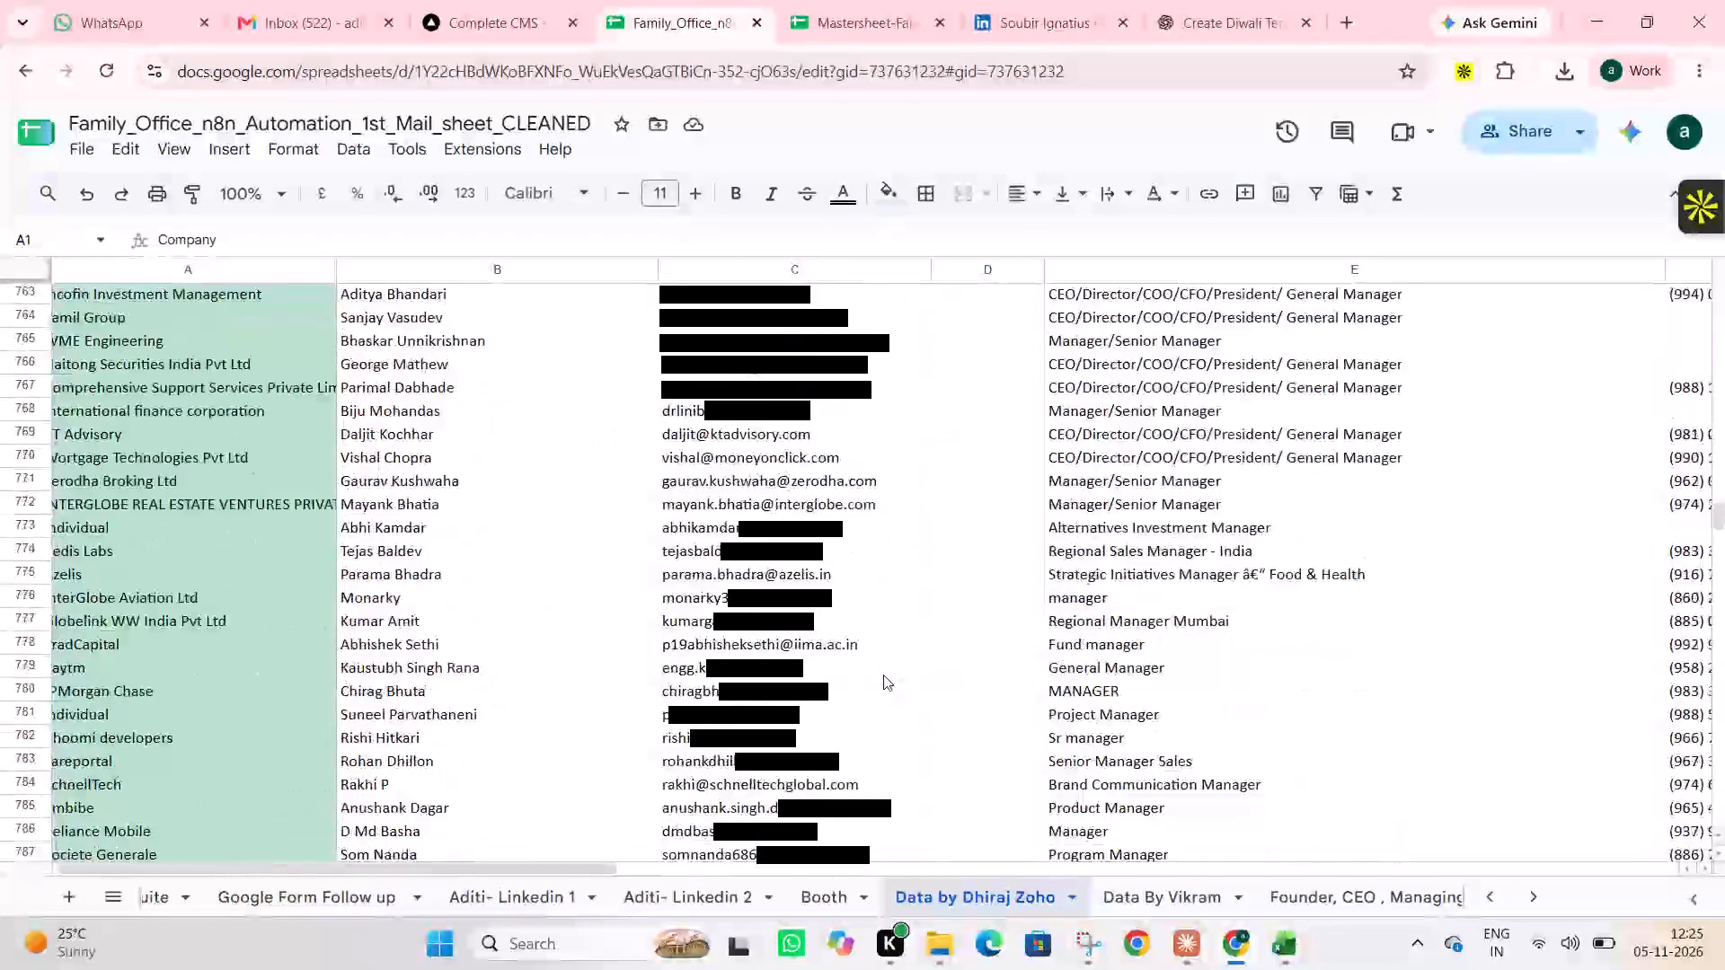
pyautogui.scroll(-18, 883, 675)
pyautogui.scroll(-7, 883, 675)
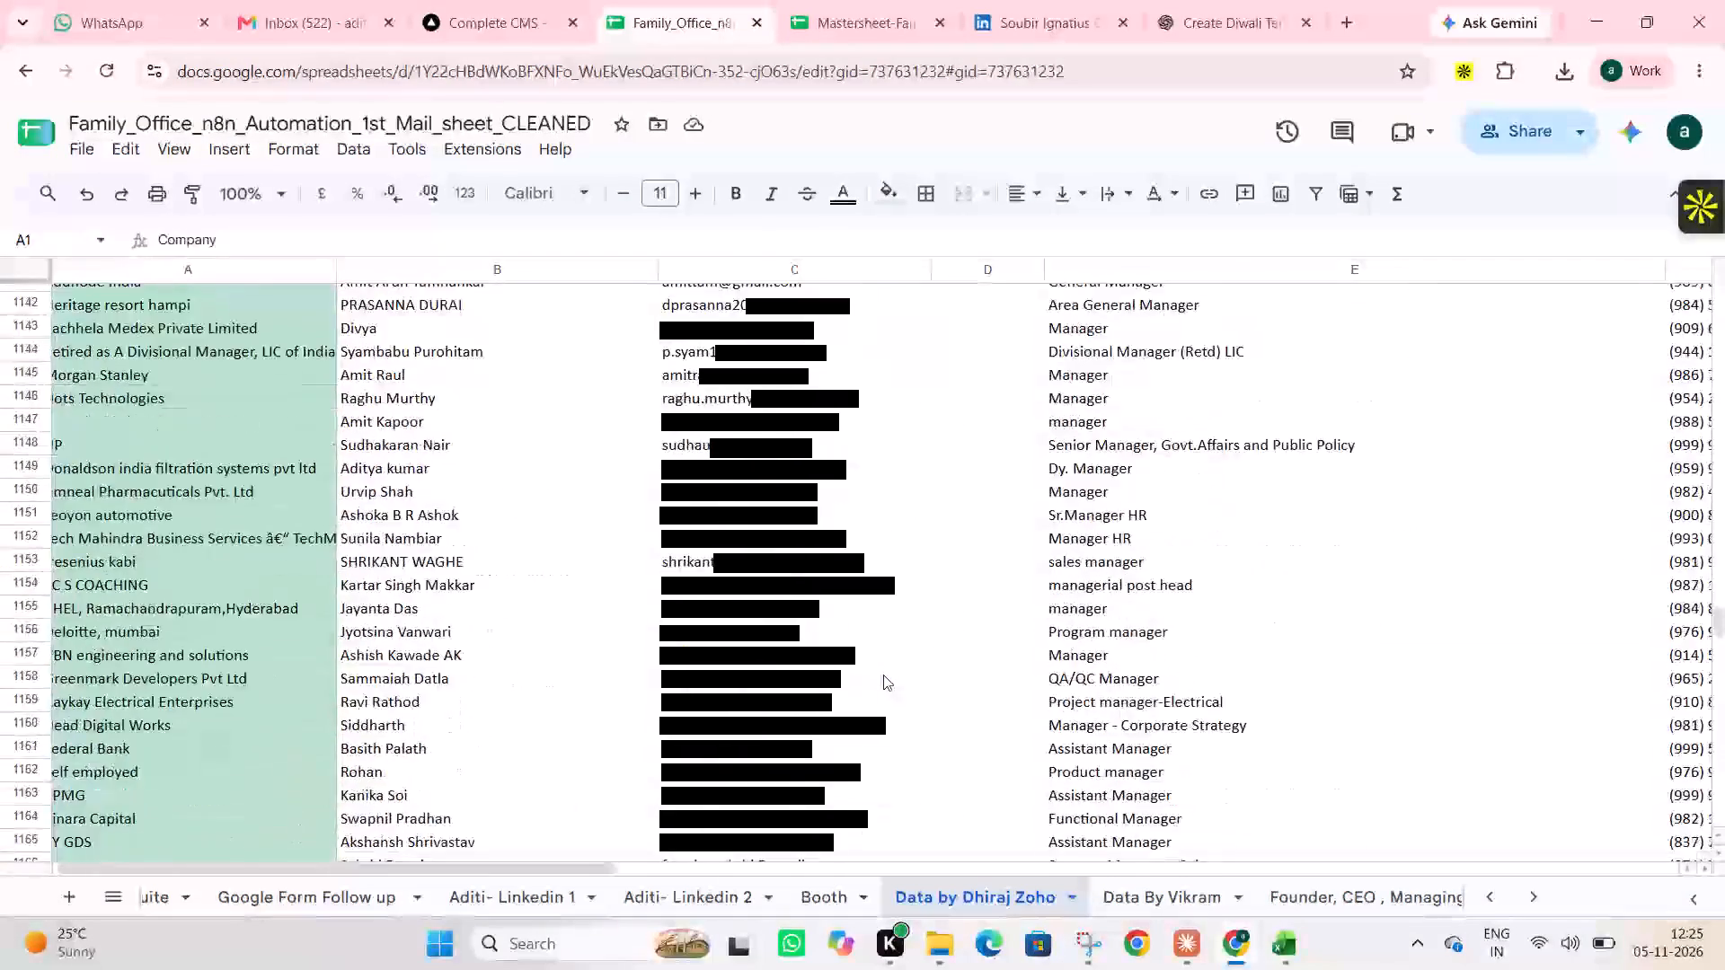
pyautogui.scroll(-16, 883, 675)
pyautogui.scroll(-9, 883, 675)
pyautogui.scroll(3, 883, 675)
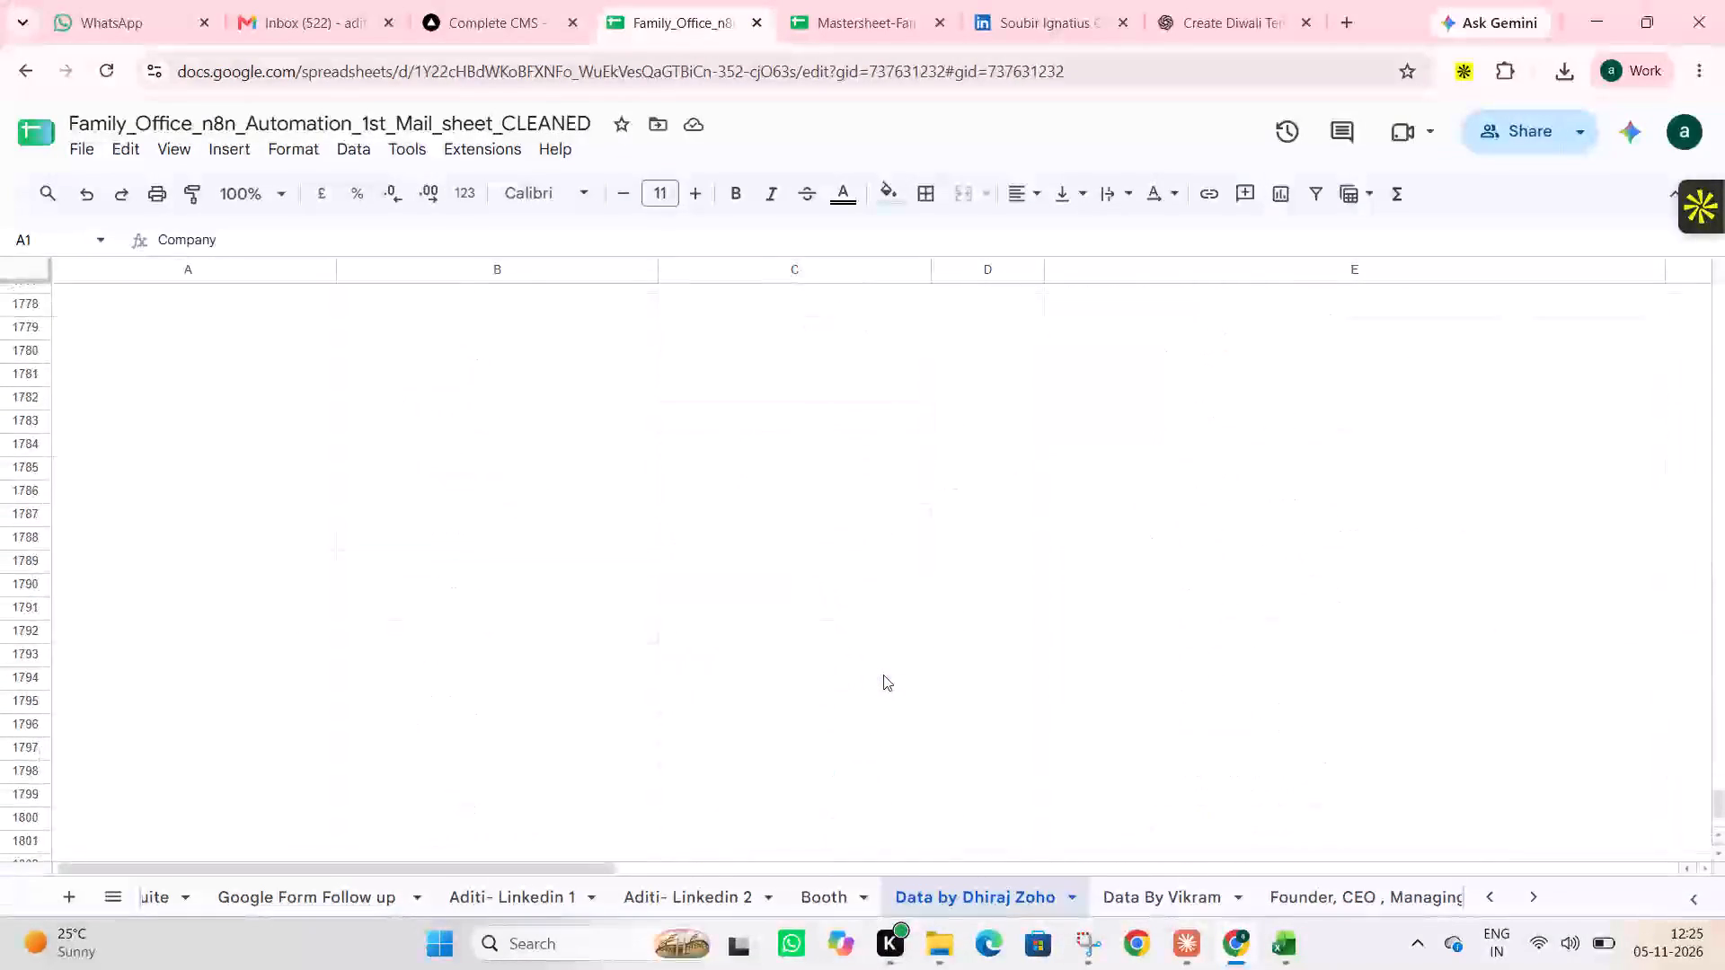
pyautogui.scroll(12, 883, 675)
pyautogui.scroll(-3, 883, 675)
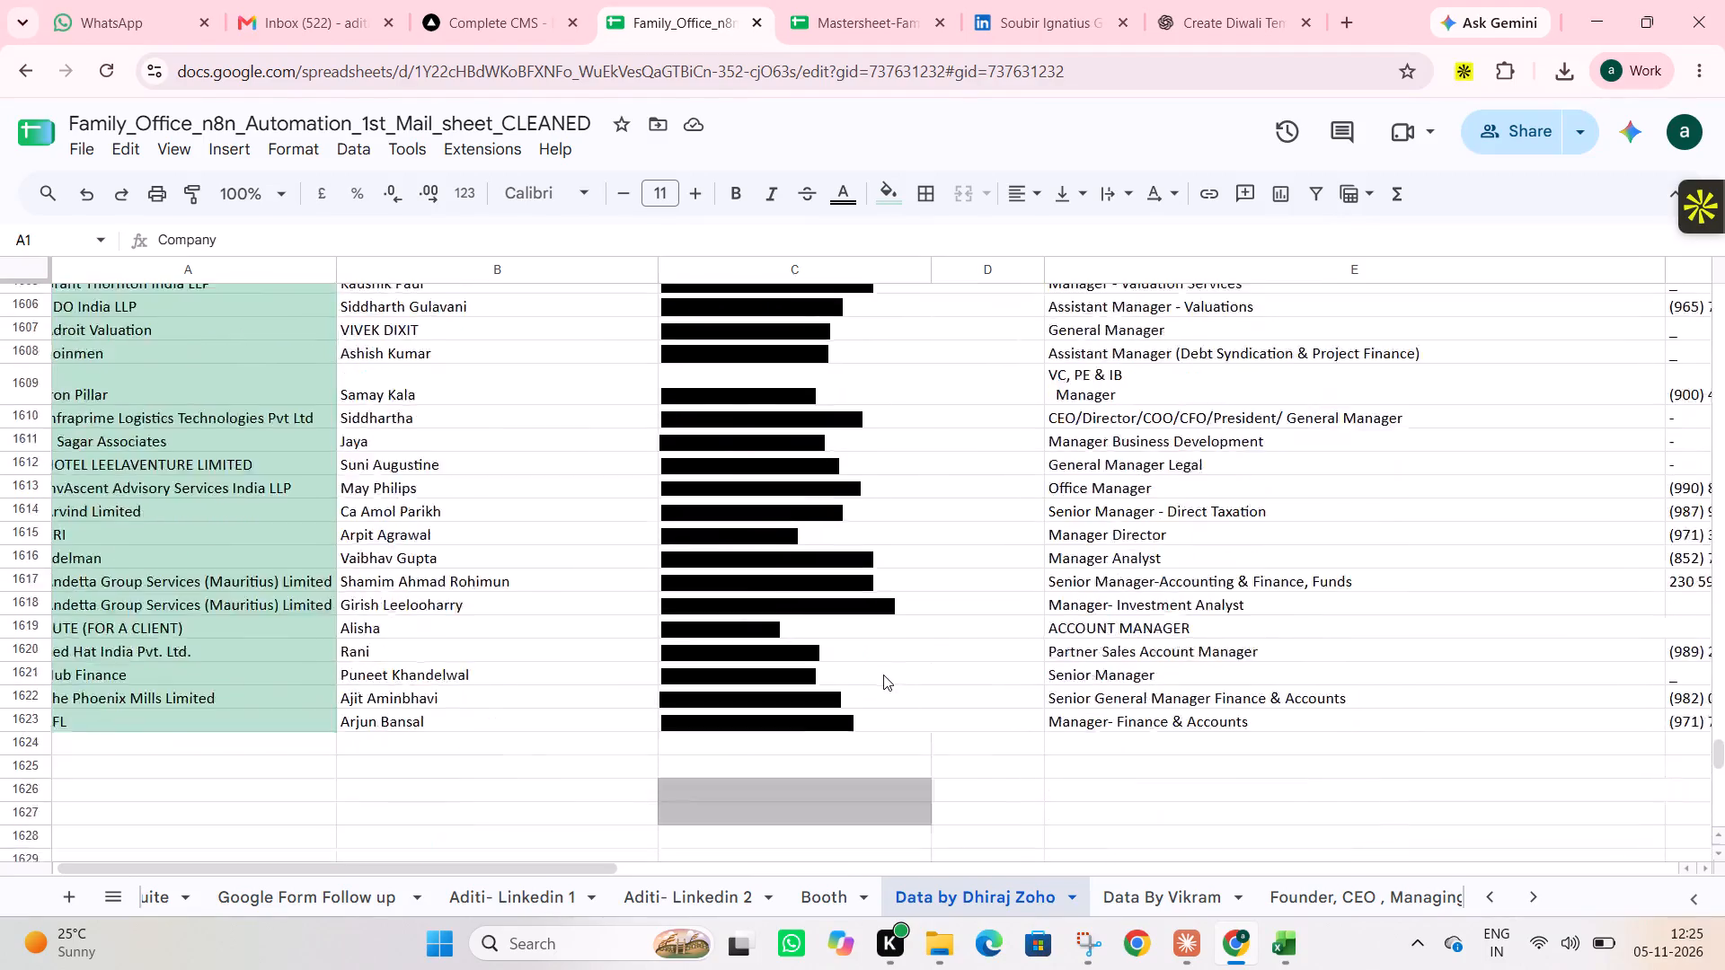
pyautogui.scroll(-1, 883, 675)
pyautogui.scroll(7, 883, 675)
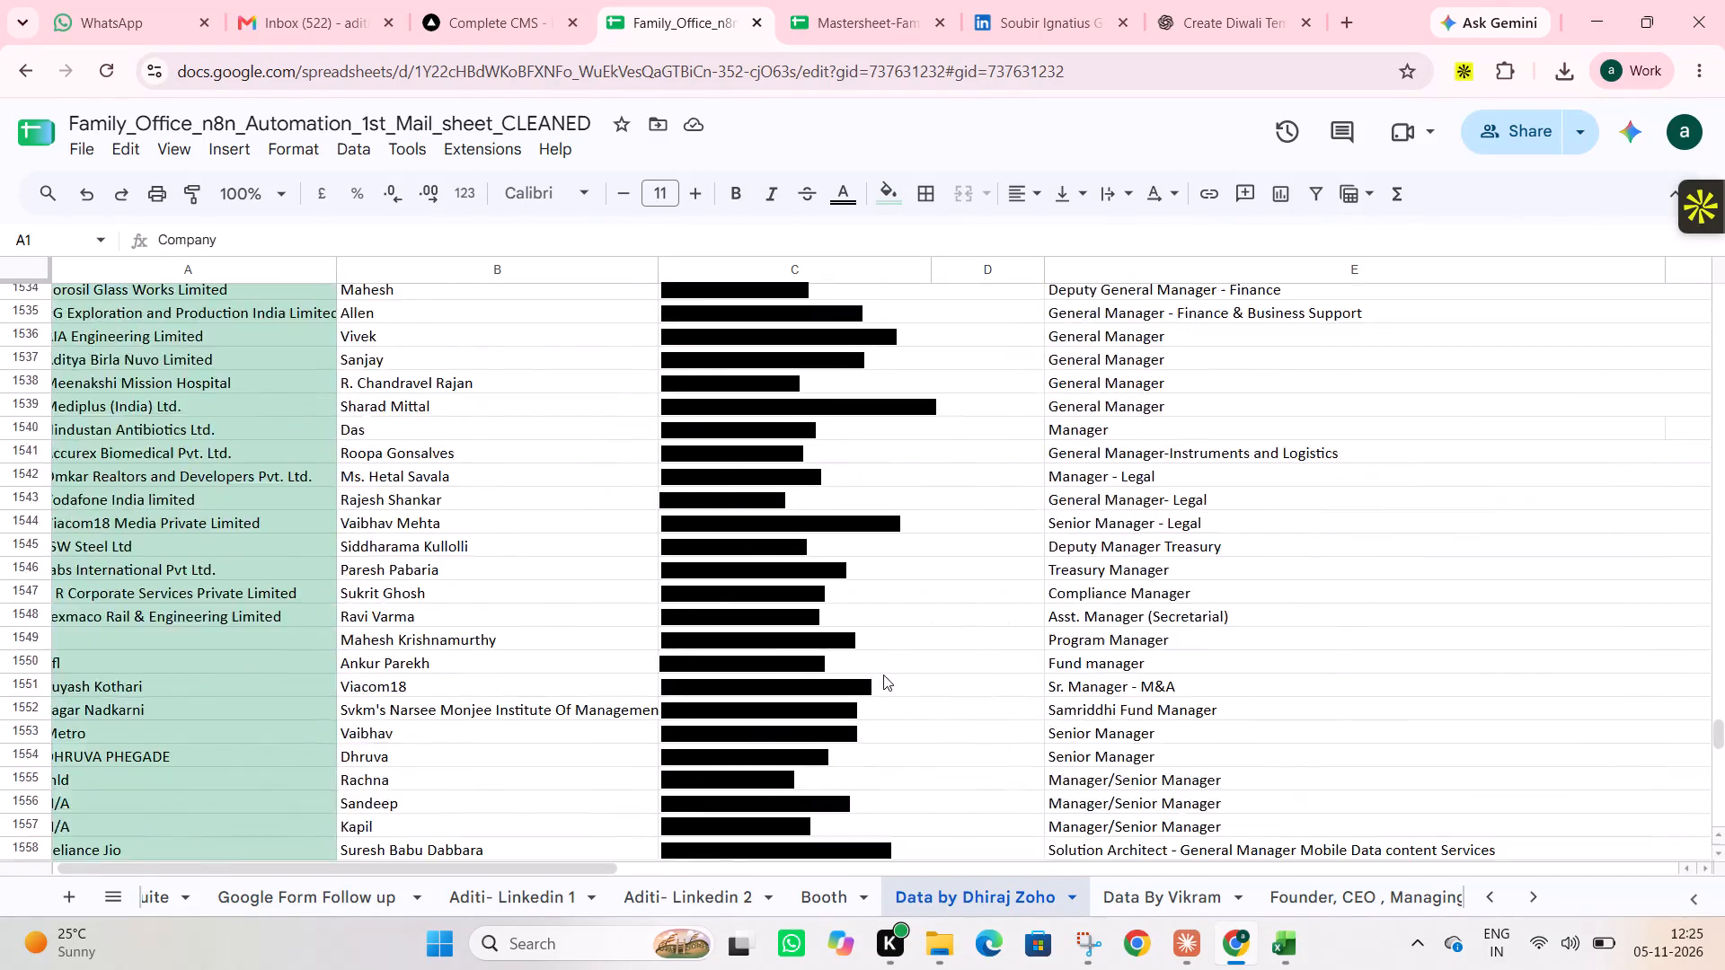
pyautogui.scroll(4, 883, 675)
# Add a new blank sheet directly after the Data by Dhiraj Zoho sheet.
pyautogui.click(83, 908)
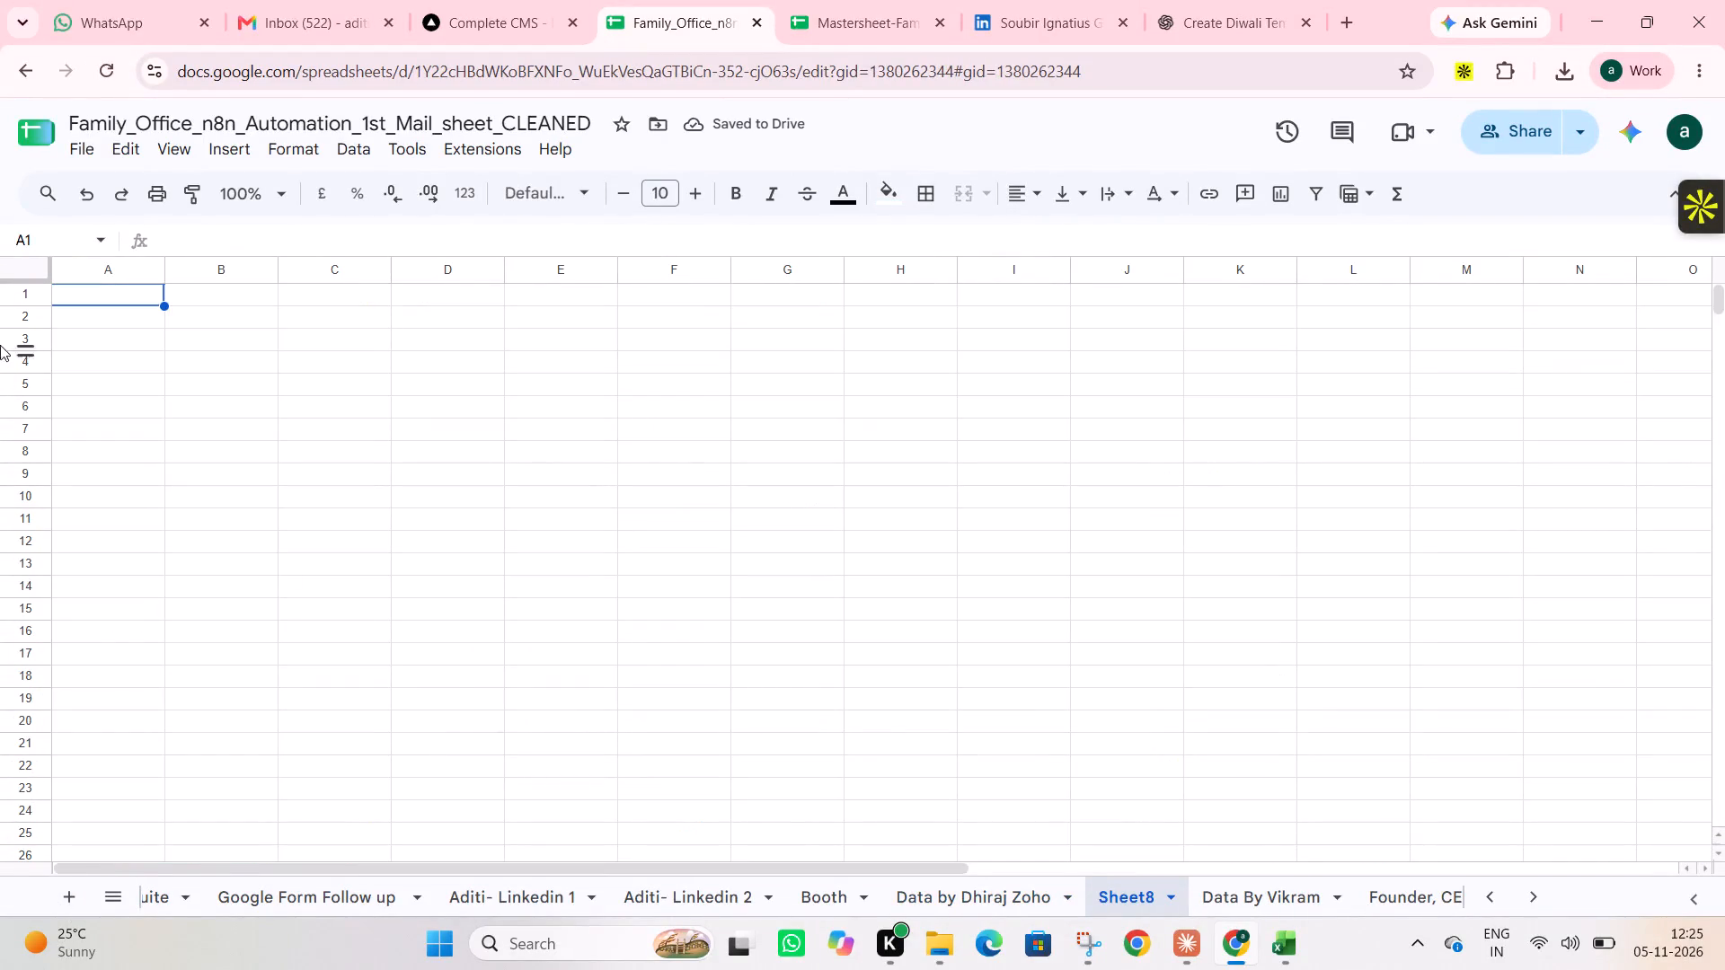
# Import campaign-leads-Data-by-Dhiraj-Zoho.csv from Downloads into the blank sheet, with the import location set to Append to current sheet.
pyautogui.click(76, 152)
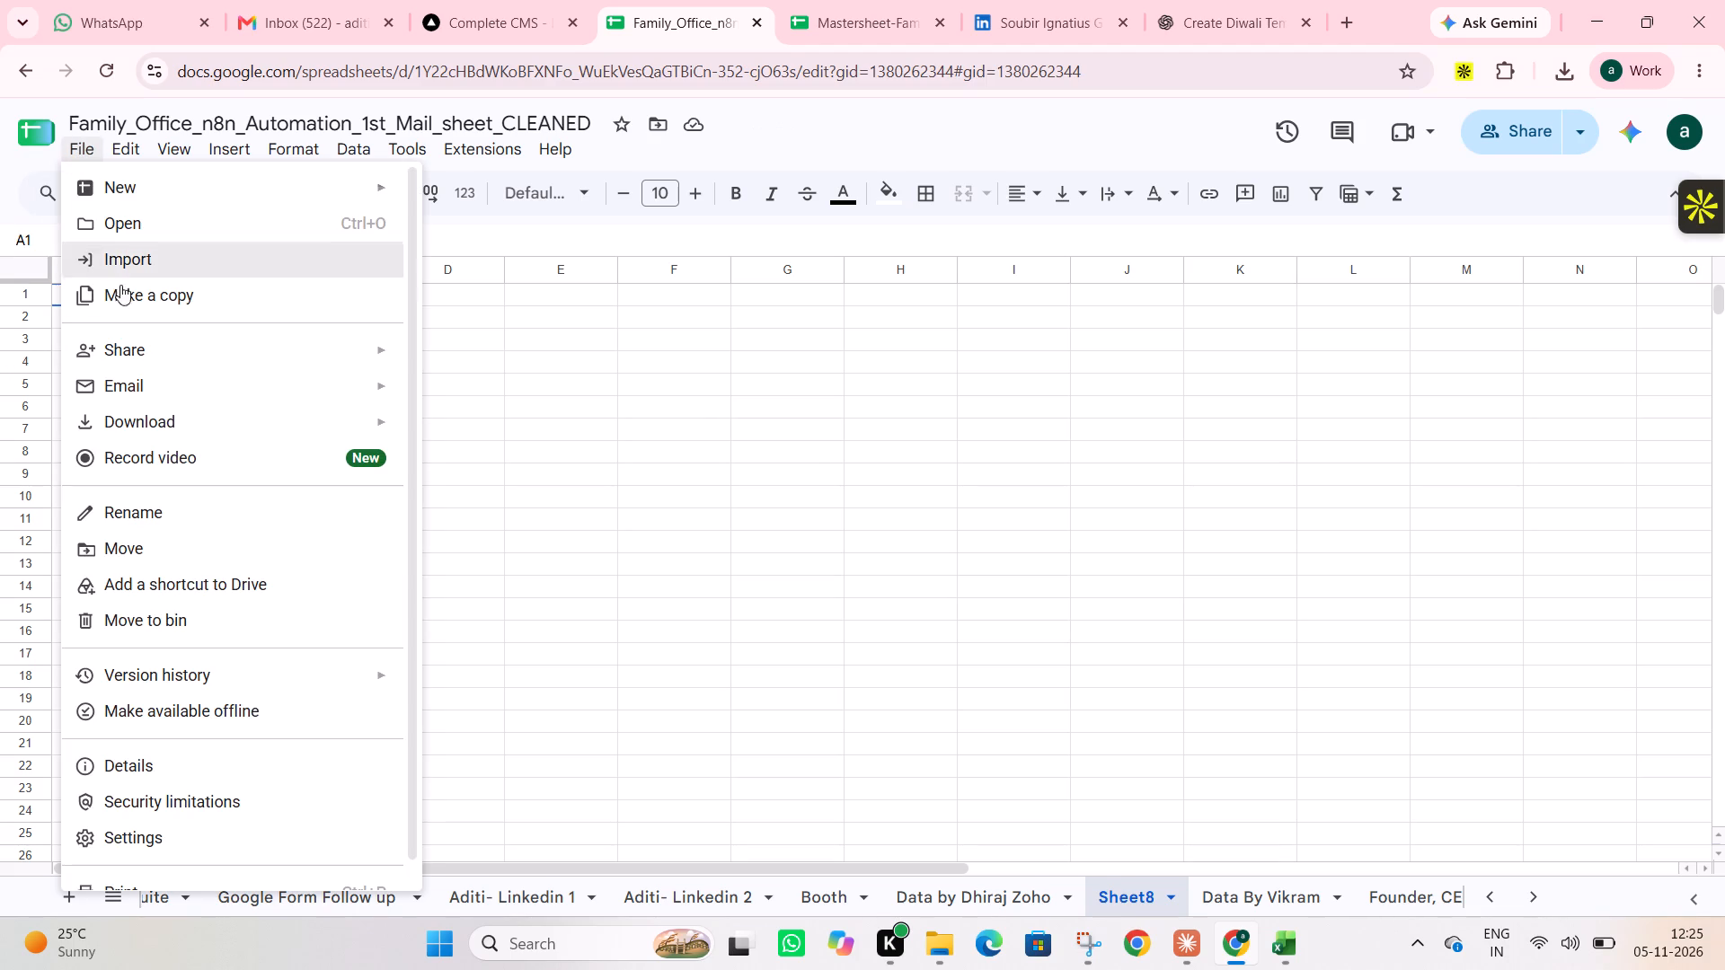
pyautogui.click(140, 247)
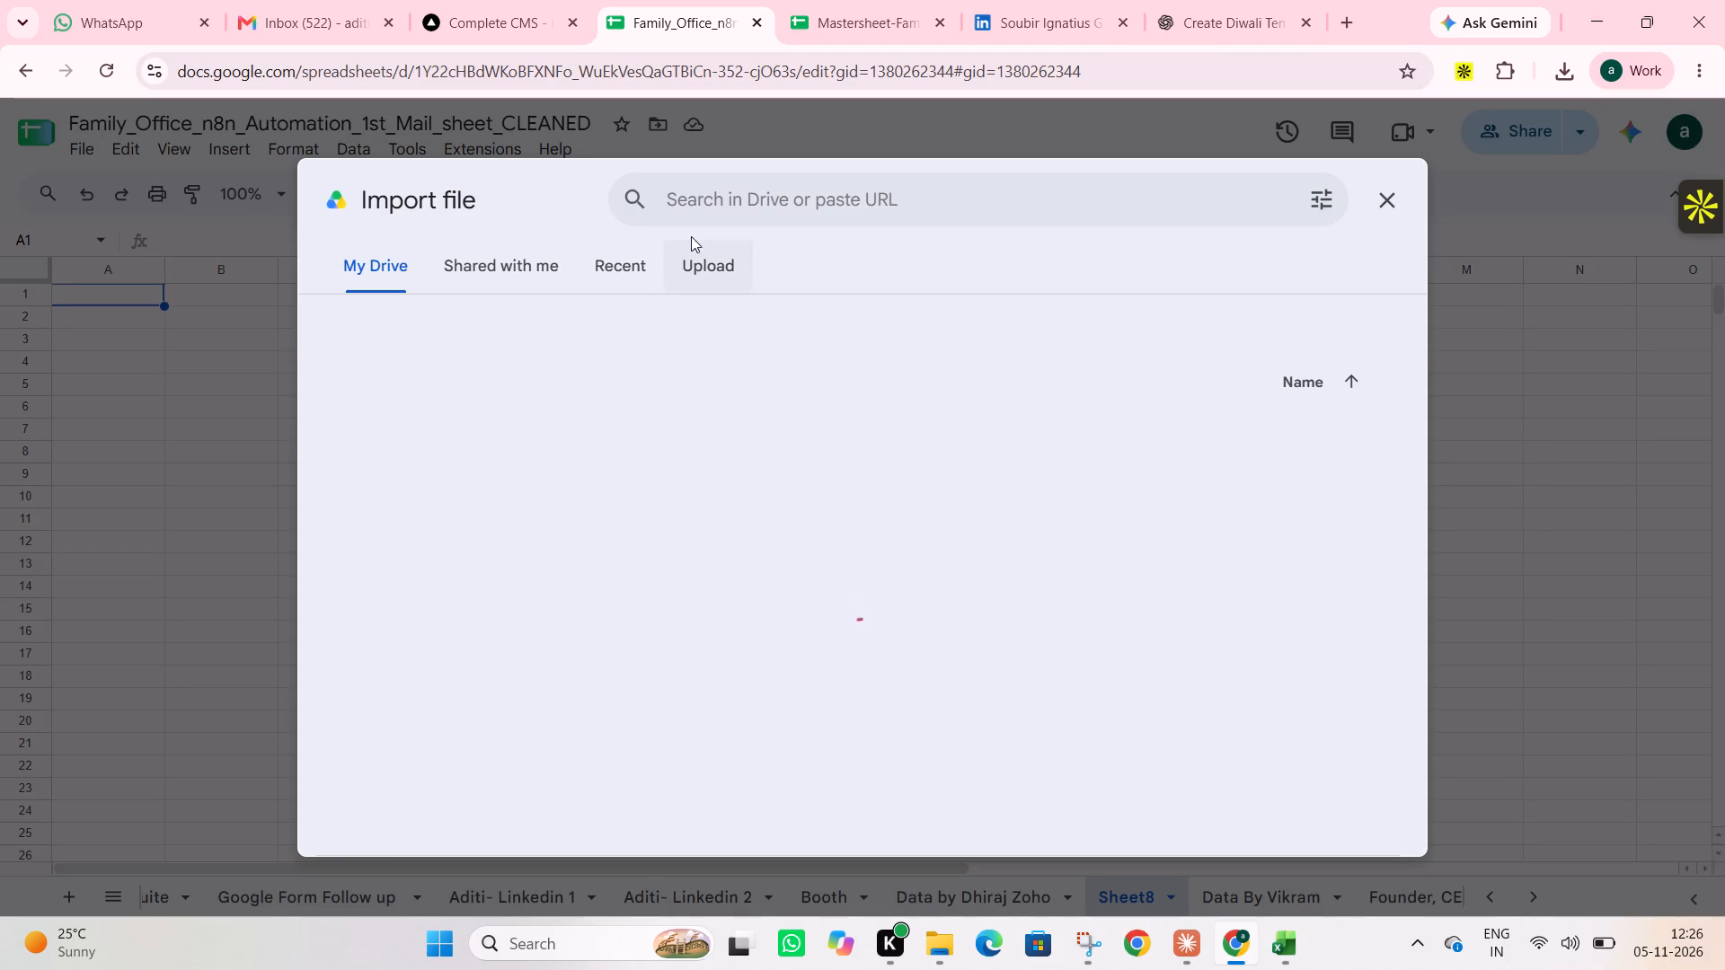
pyautogui.click(687, 256)
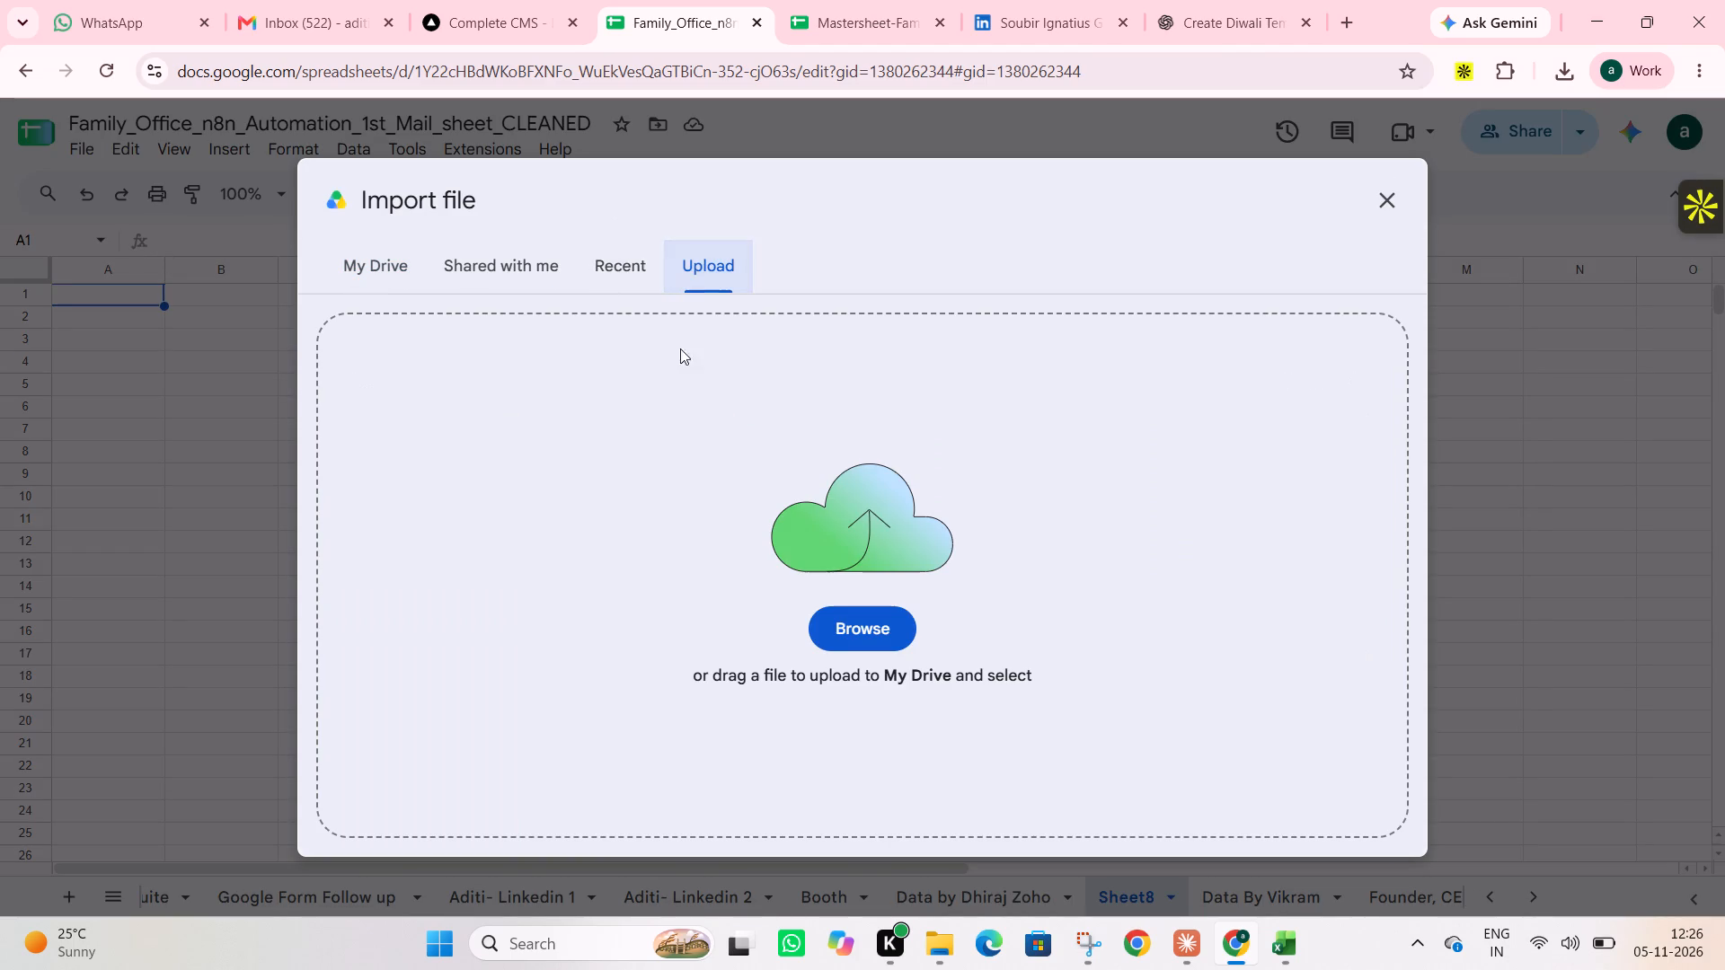
pyautogui.click(871, 619)
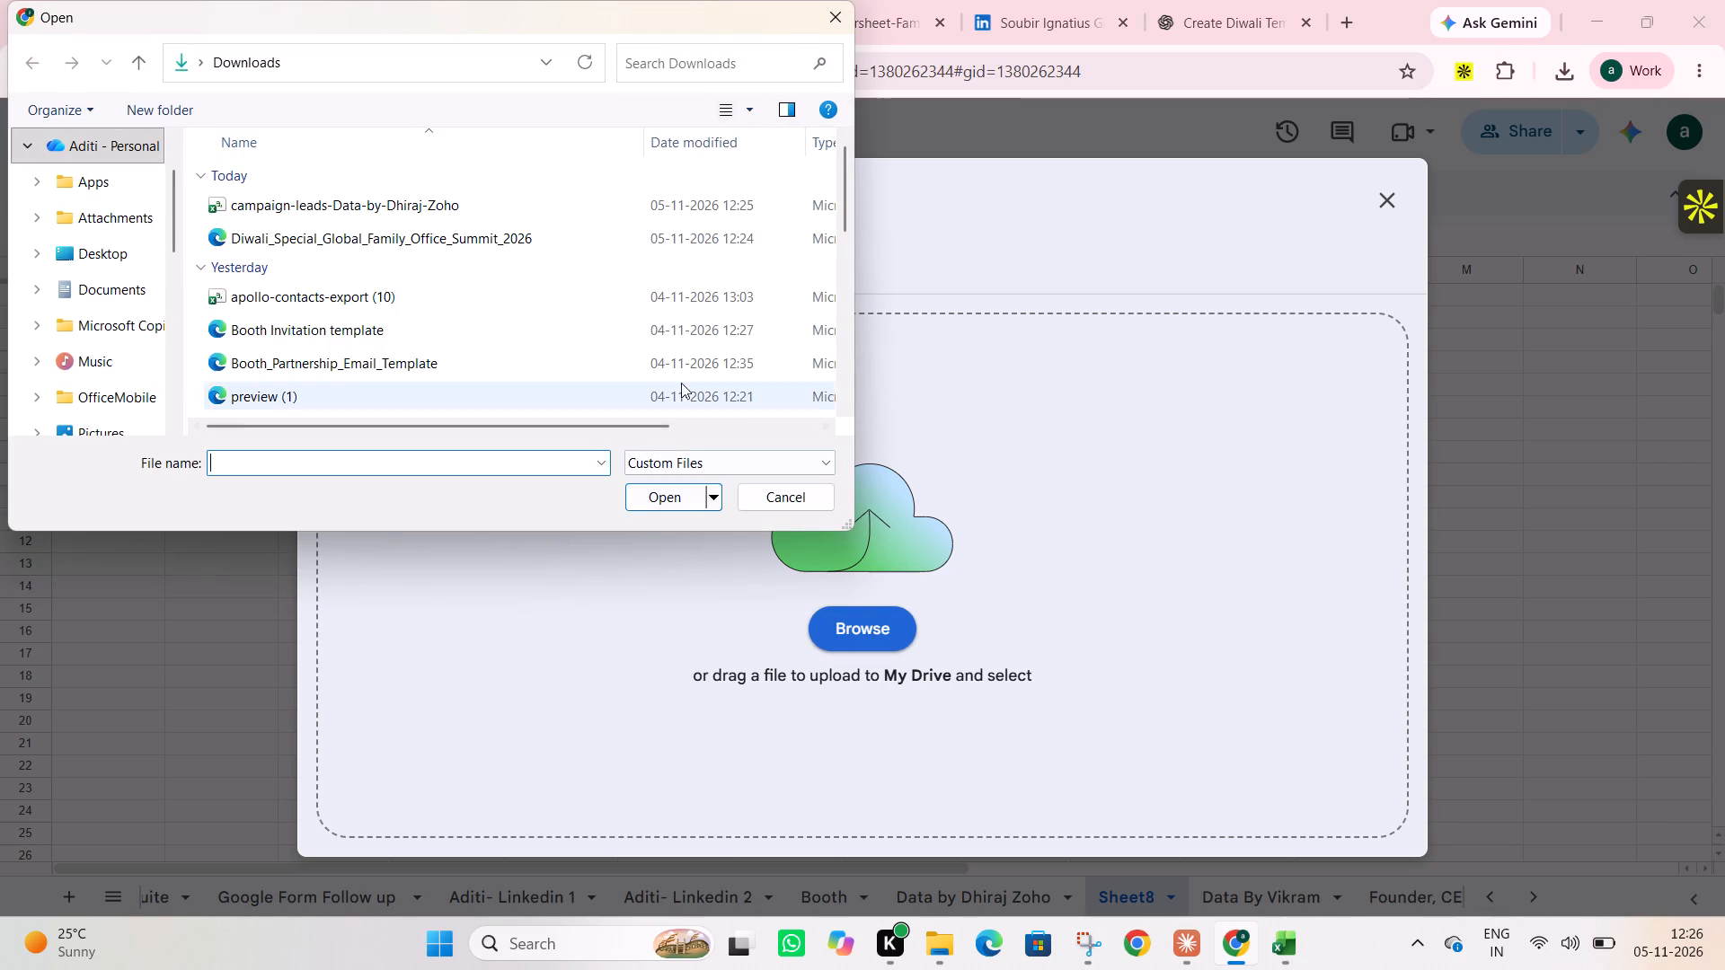
pyautogui.click(569, 197)
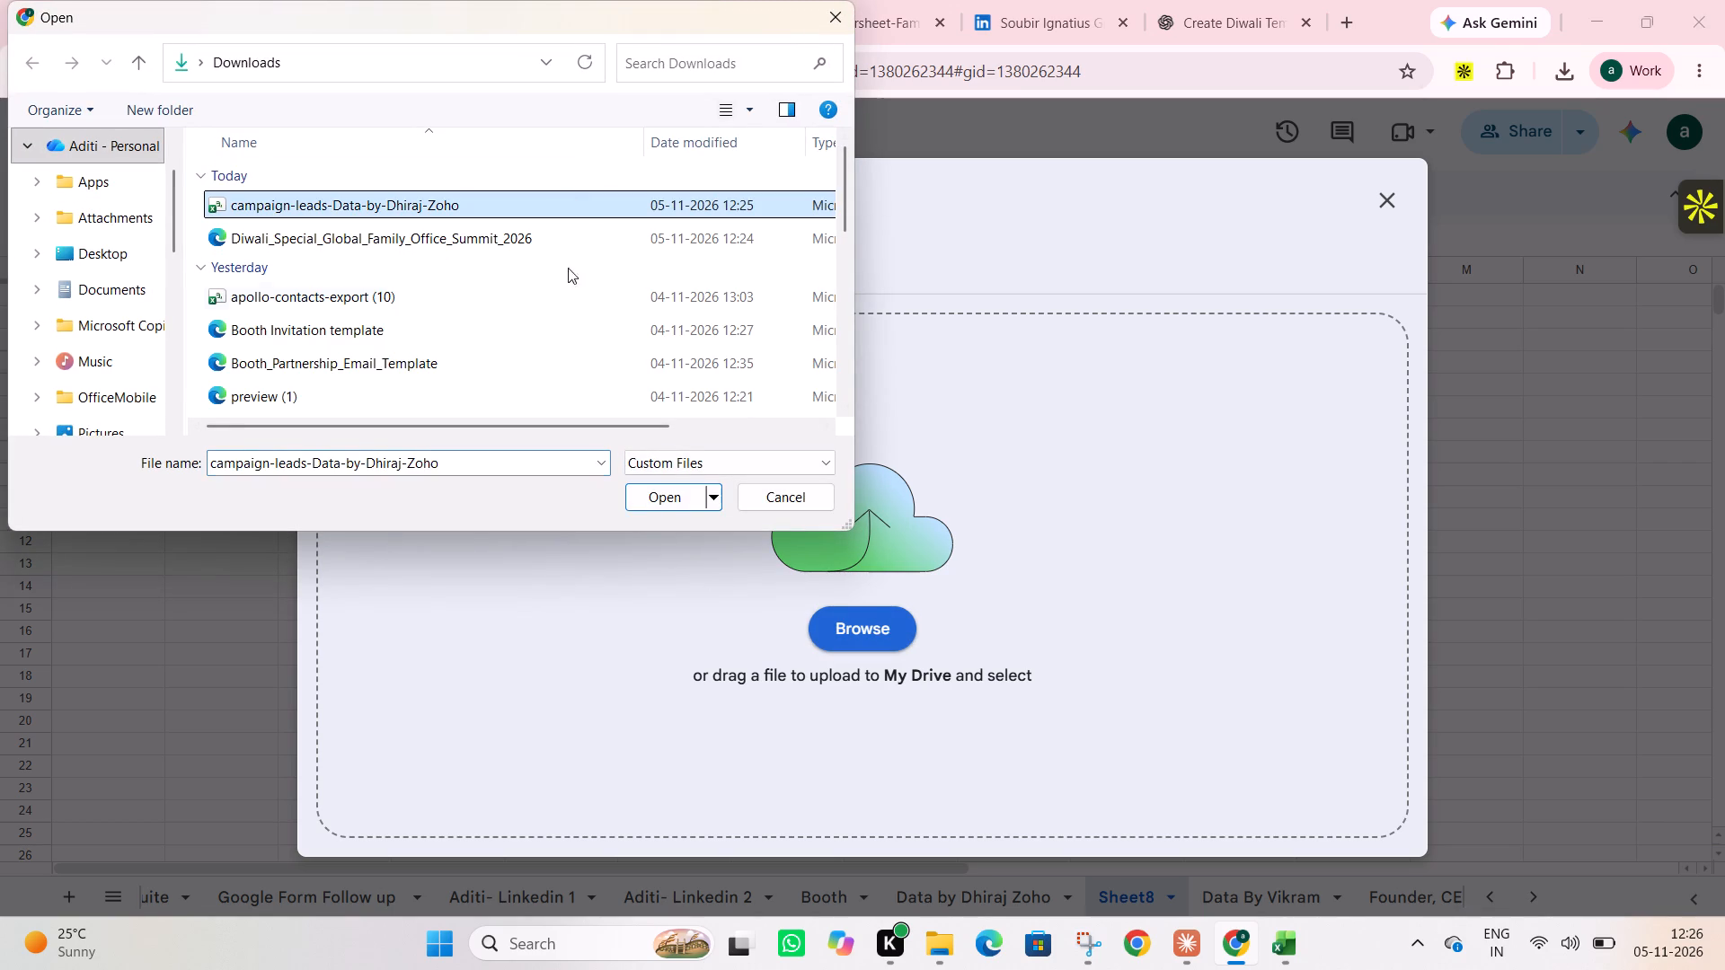
pyautogui.click(685, 494)
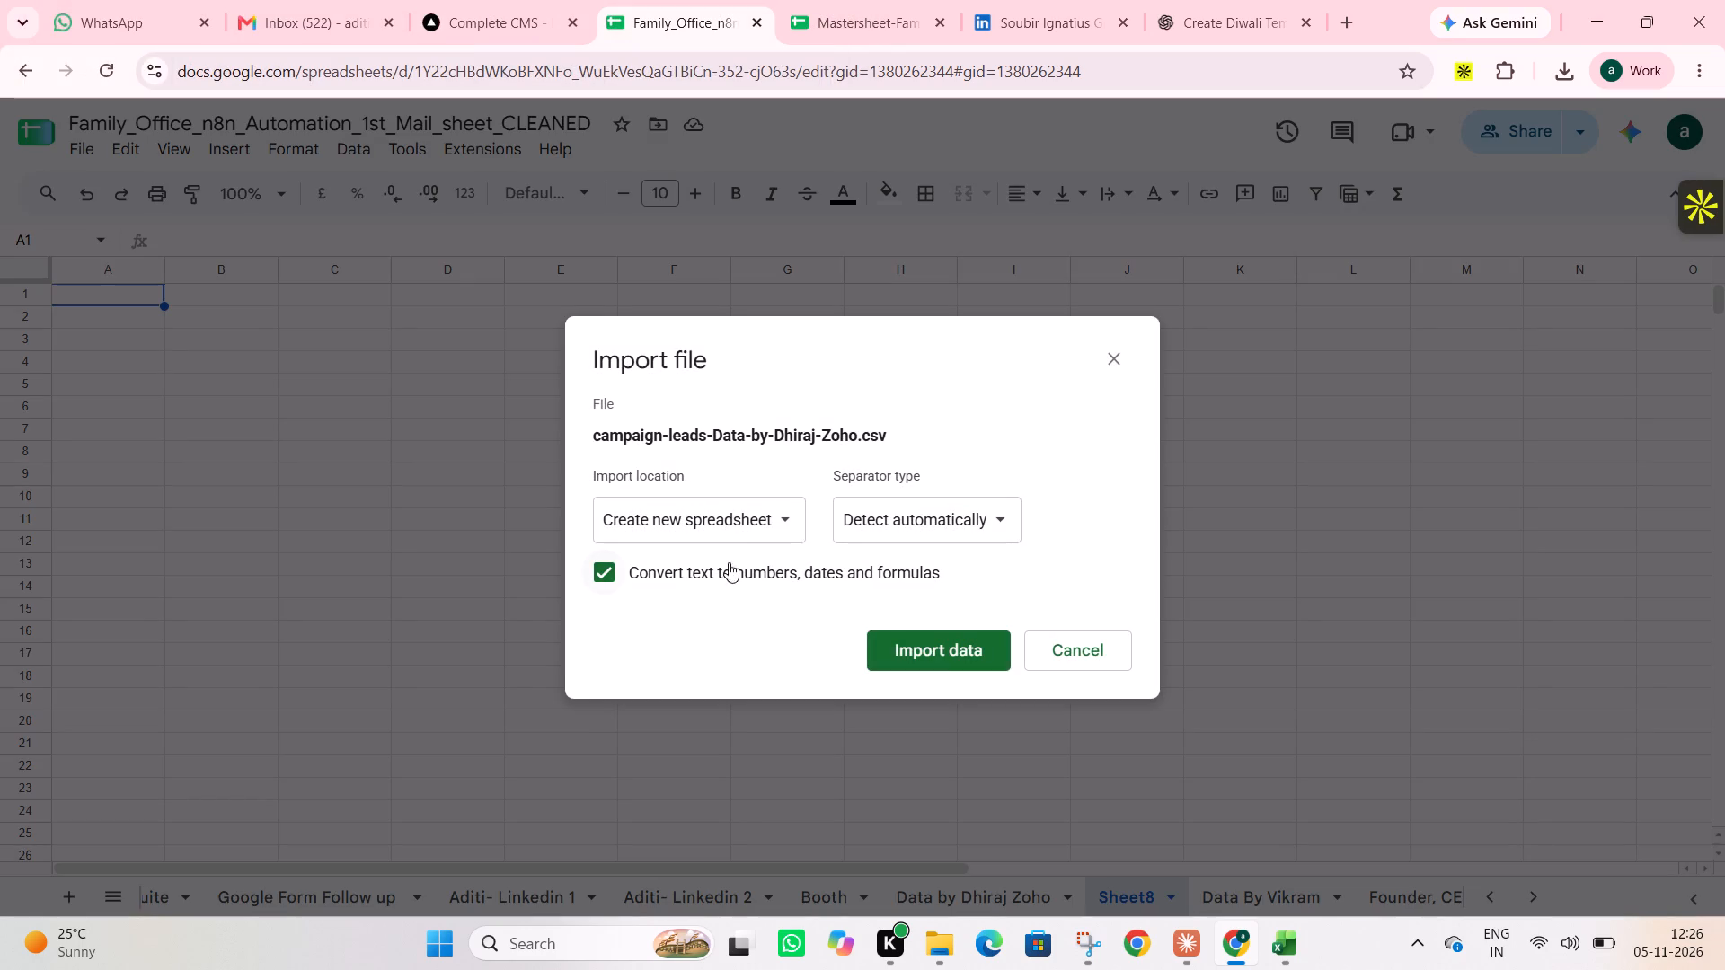
pyautogui.click(760, 524)
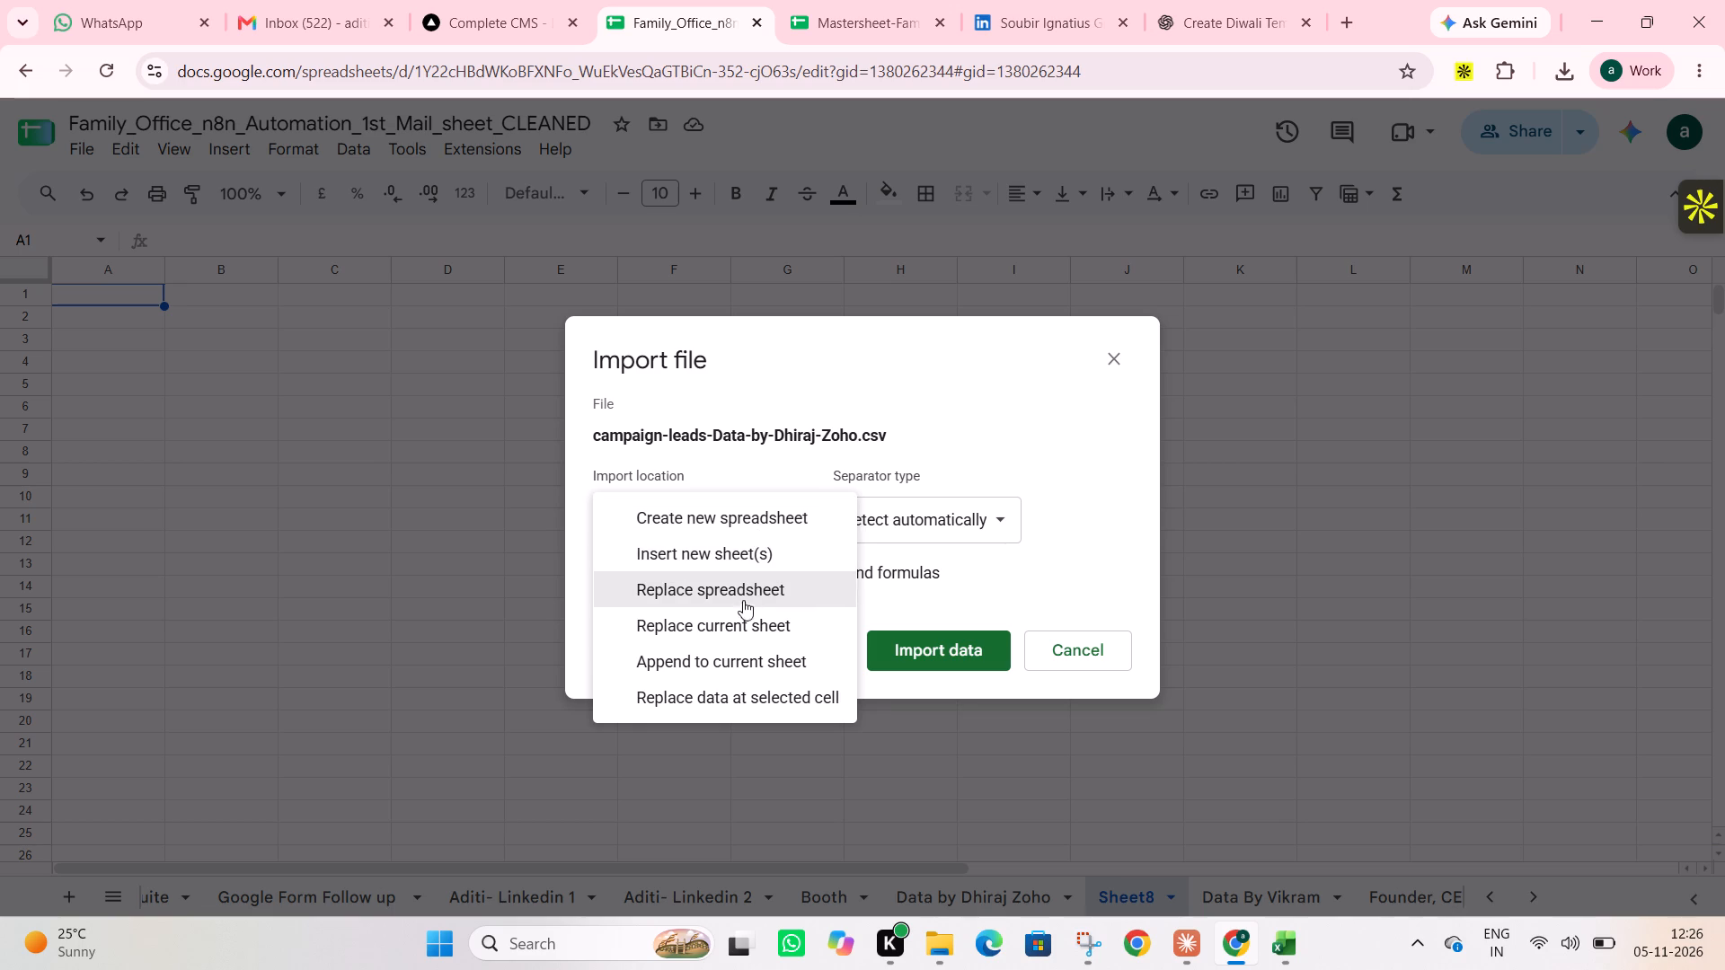
pyautogui.click(737, 650)
pyautogui.click(922, 653)
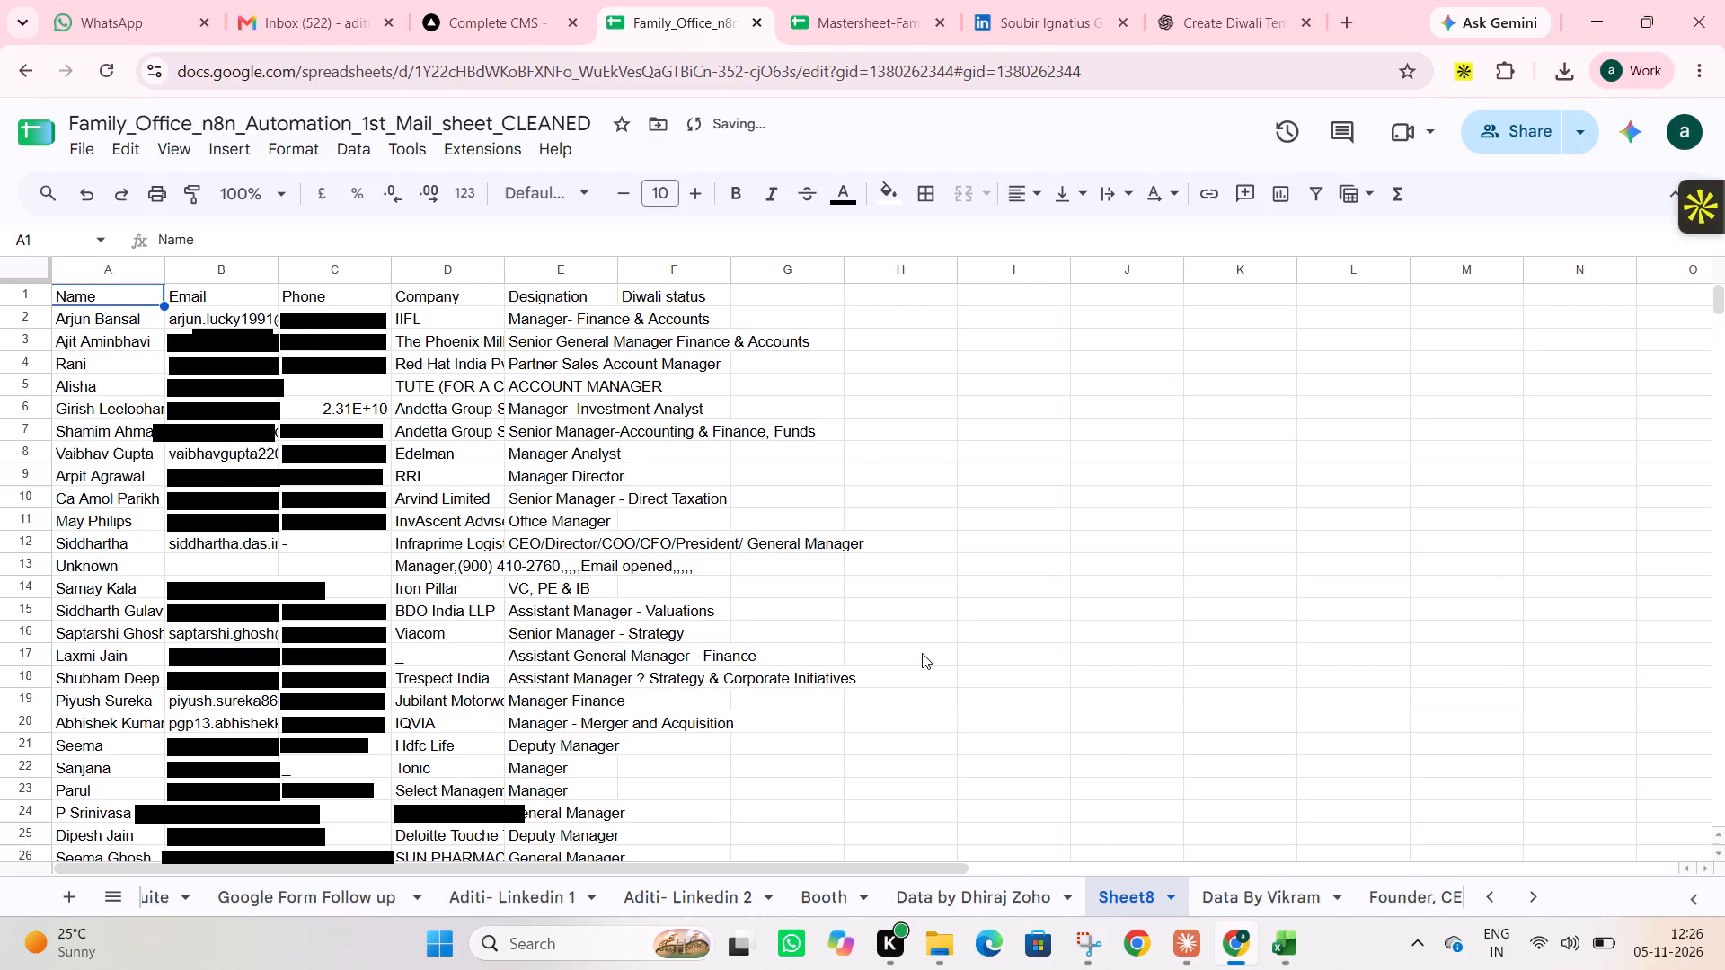
# Fit all column widths of the imported leads sheet to their contents.
pyautogui.doubleClick(16, 261)
pyautogui.doubleClick(167, 263)
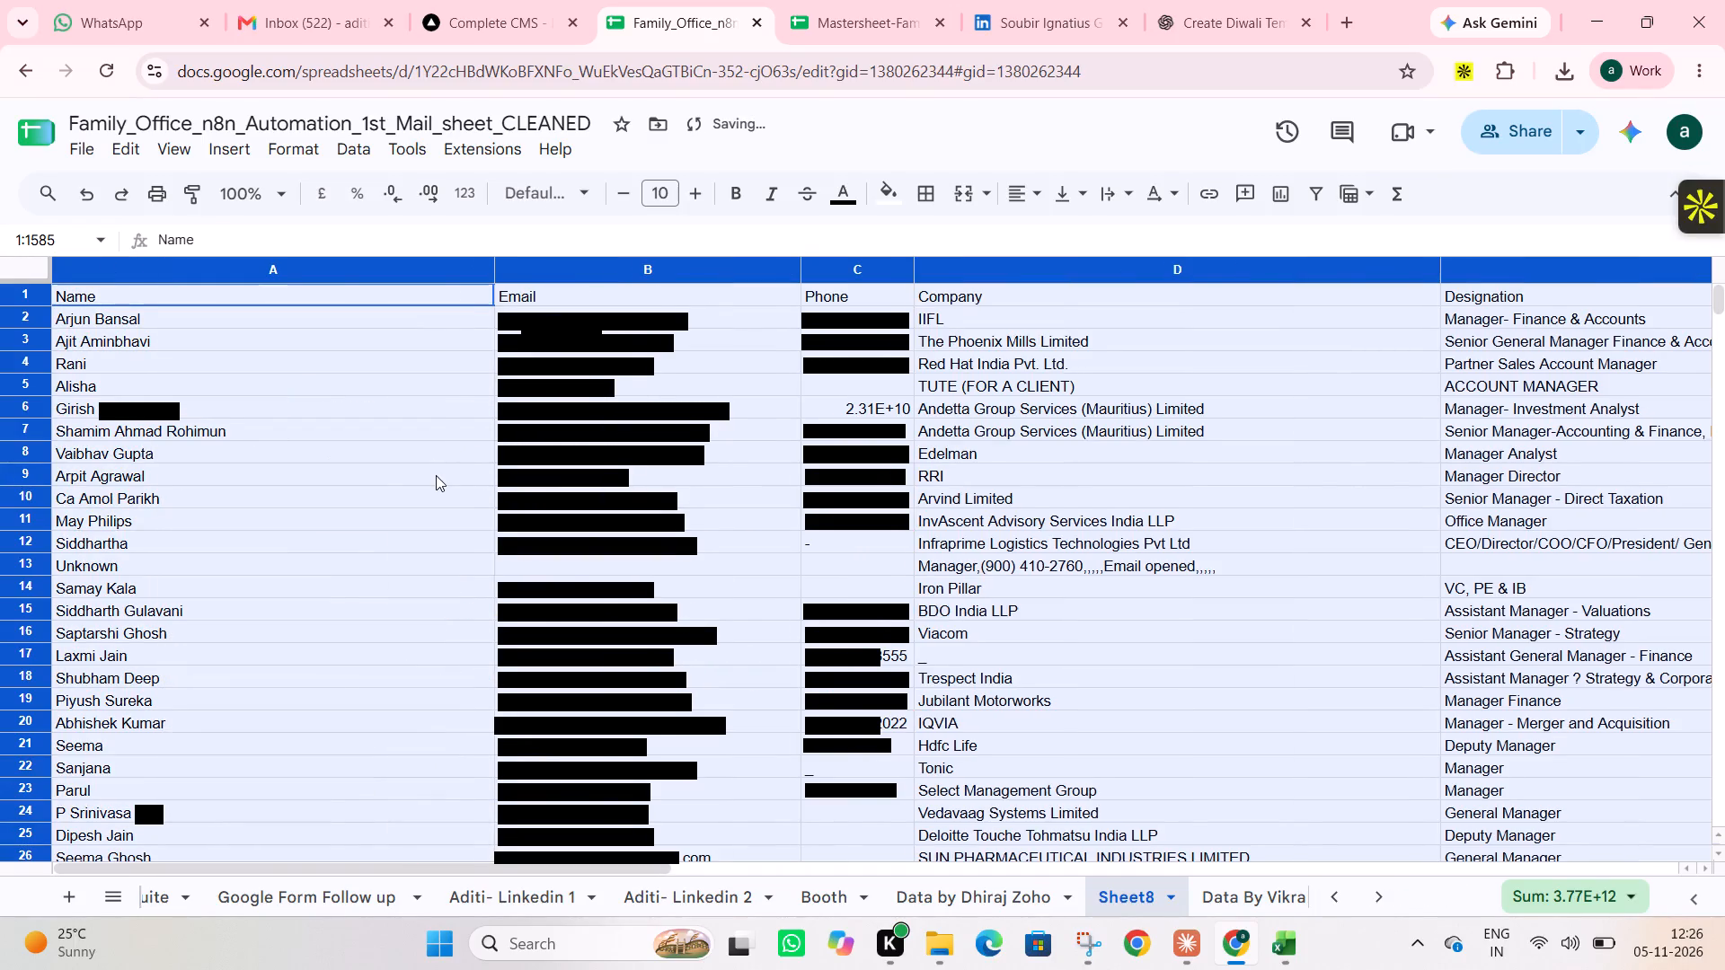
# Examine the imported leads across all columns through Diwali status and down the first rows.
pyautogui.hscroll(-2, 436, 475)
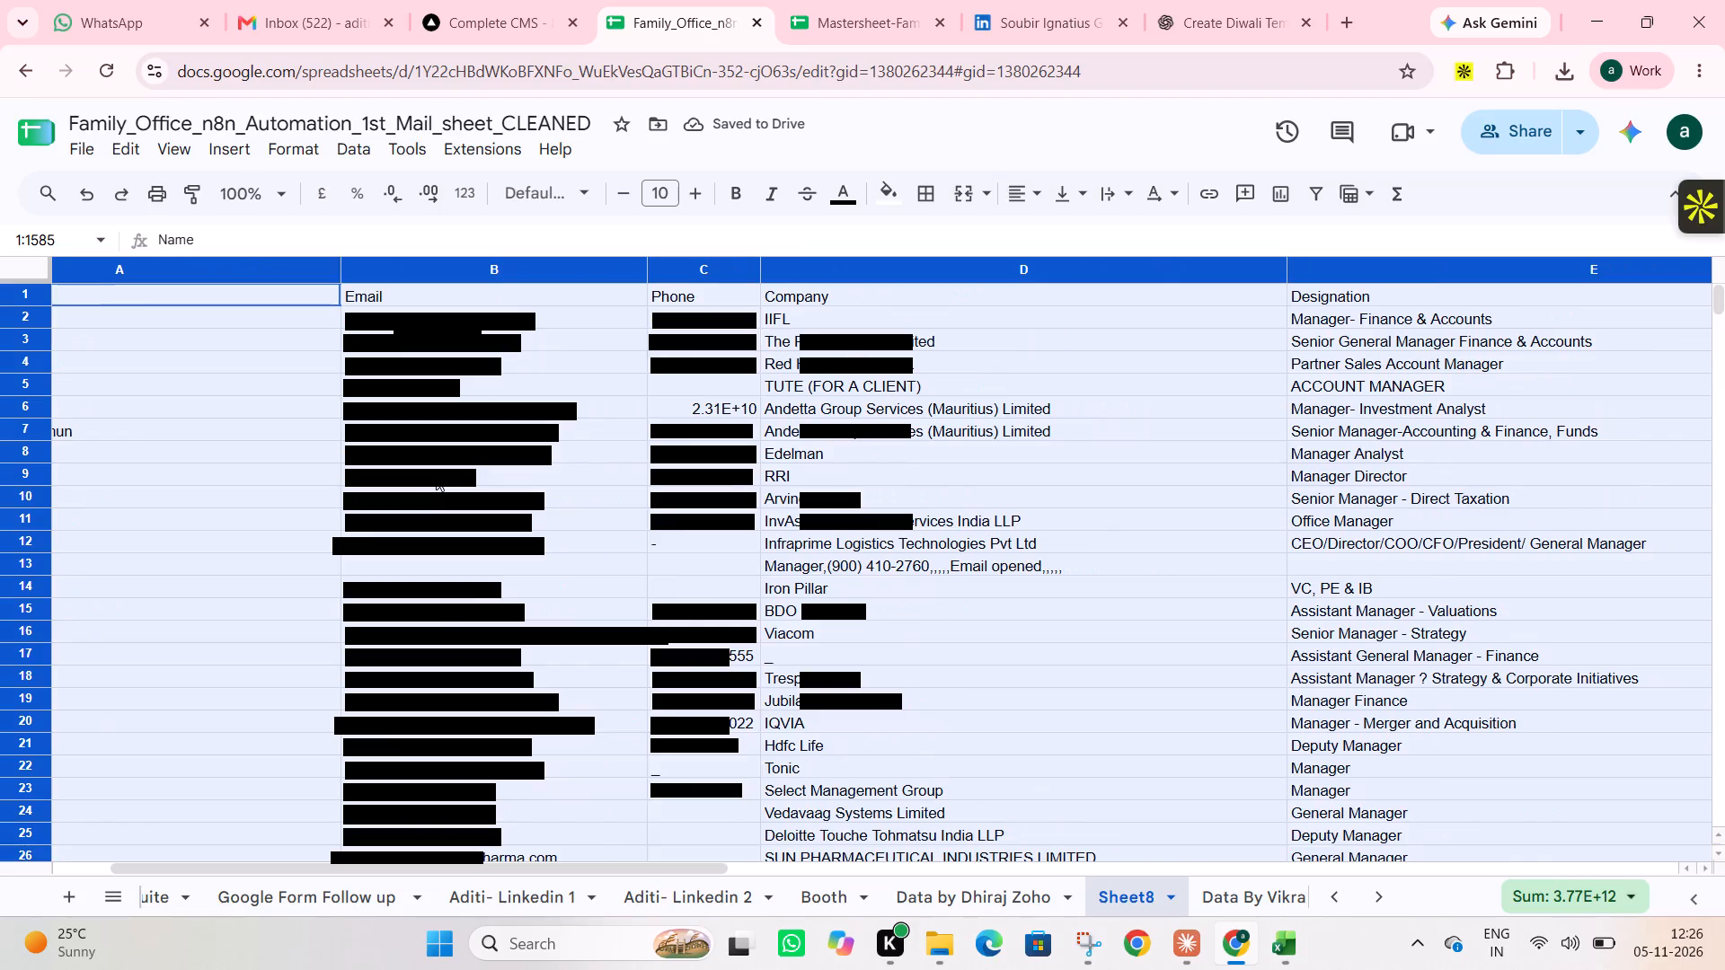
pyautogui.hscroll(-2, 436, 475)
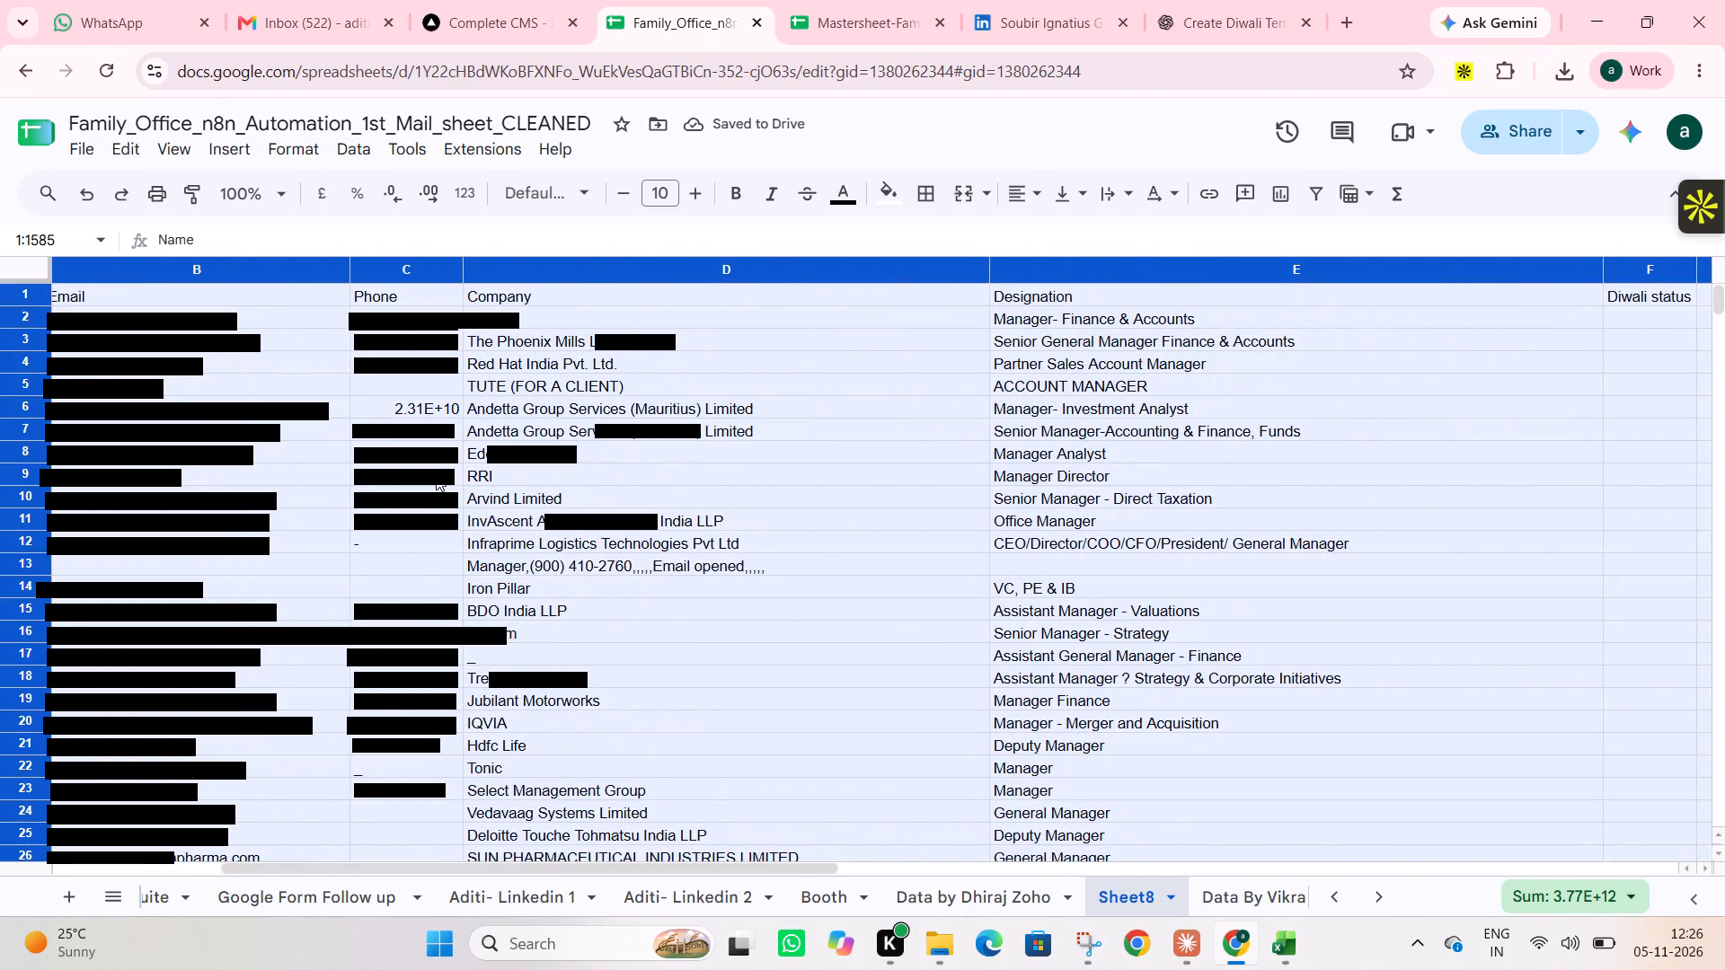
pyautogui.hscroll(-2, 436, 475)
pyautogui.hscroll(3, 436, 475)
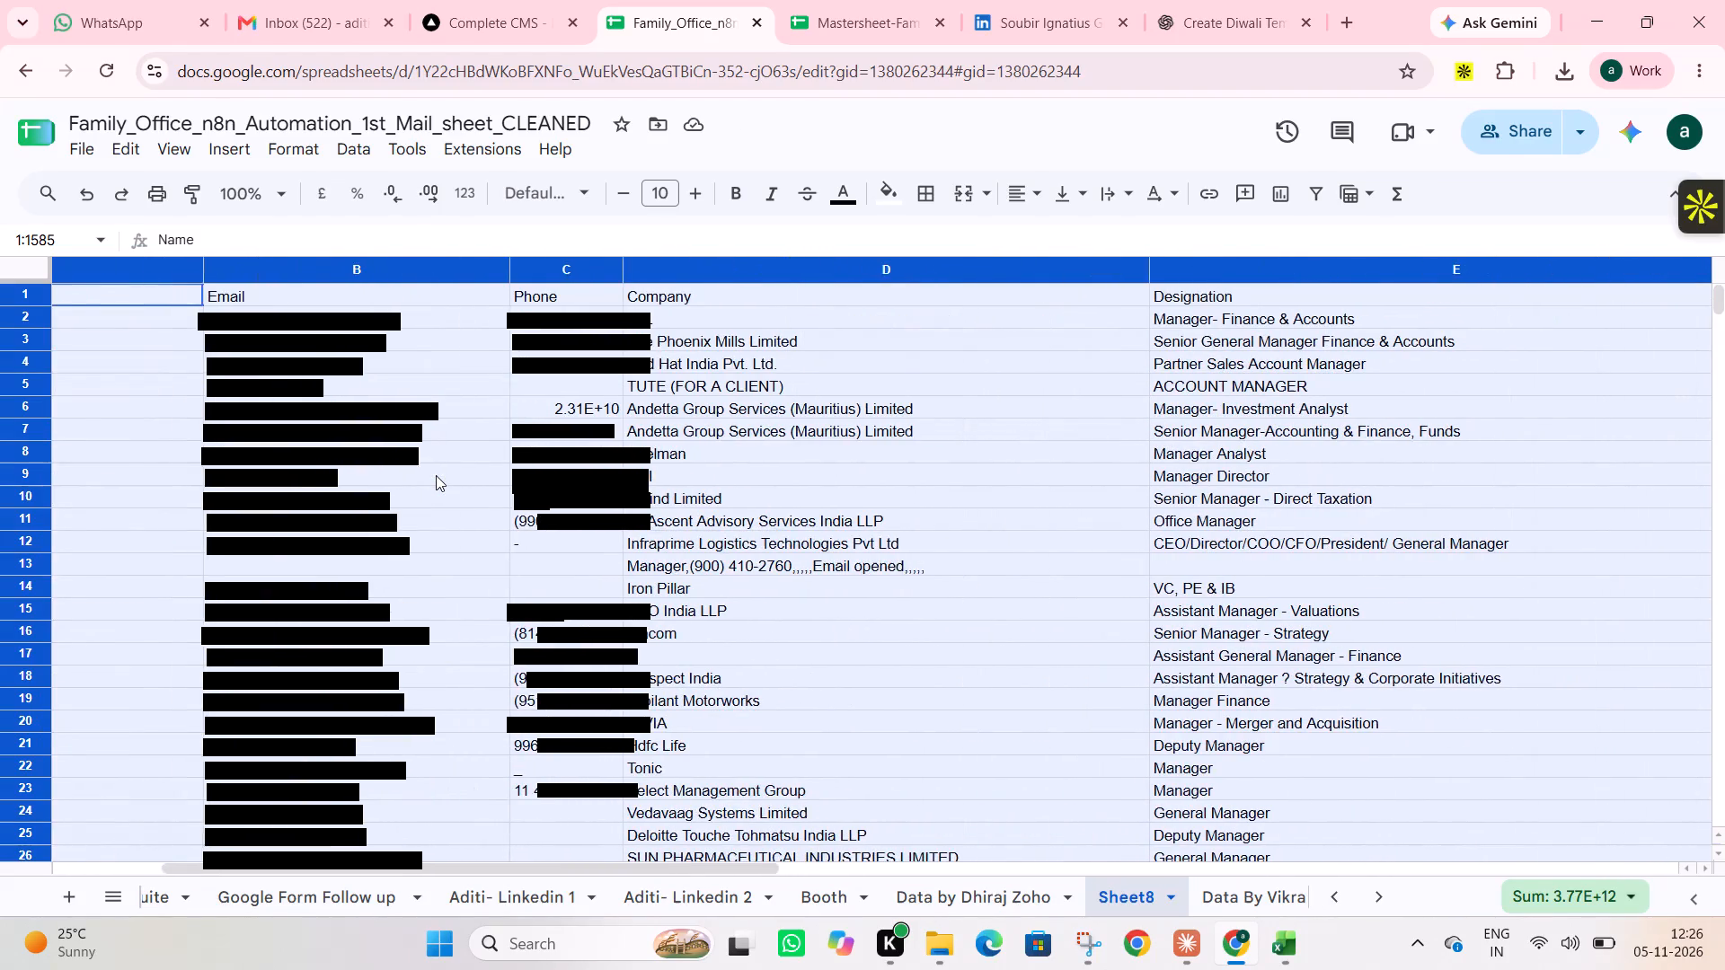
pyautogui.hscroll(4, 436, 475)
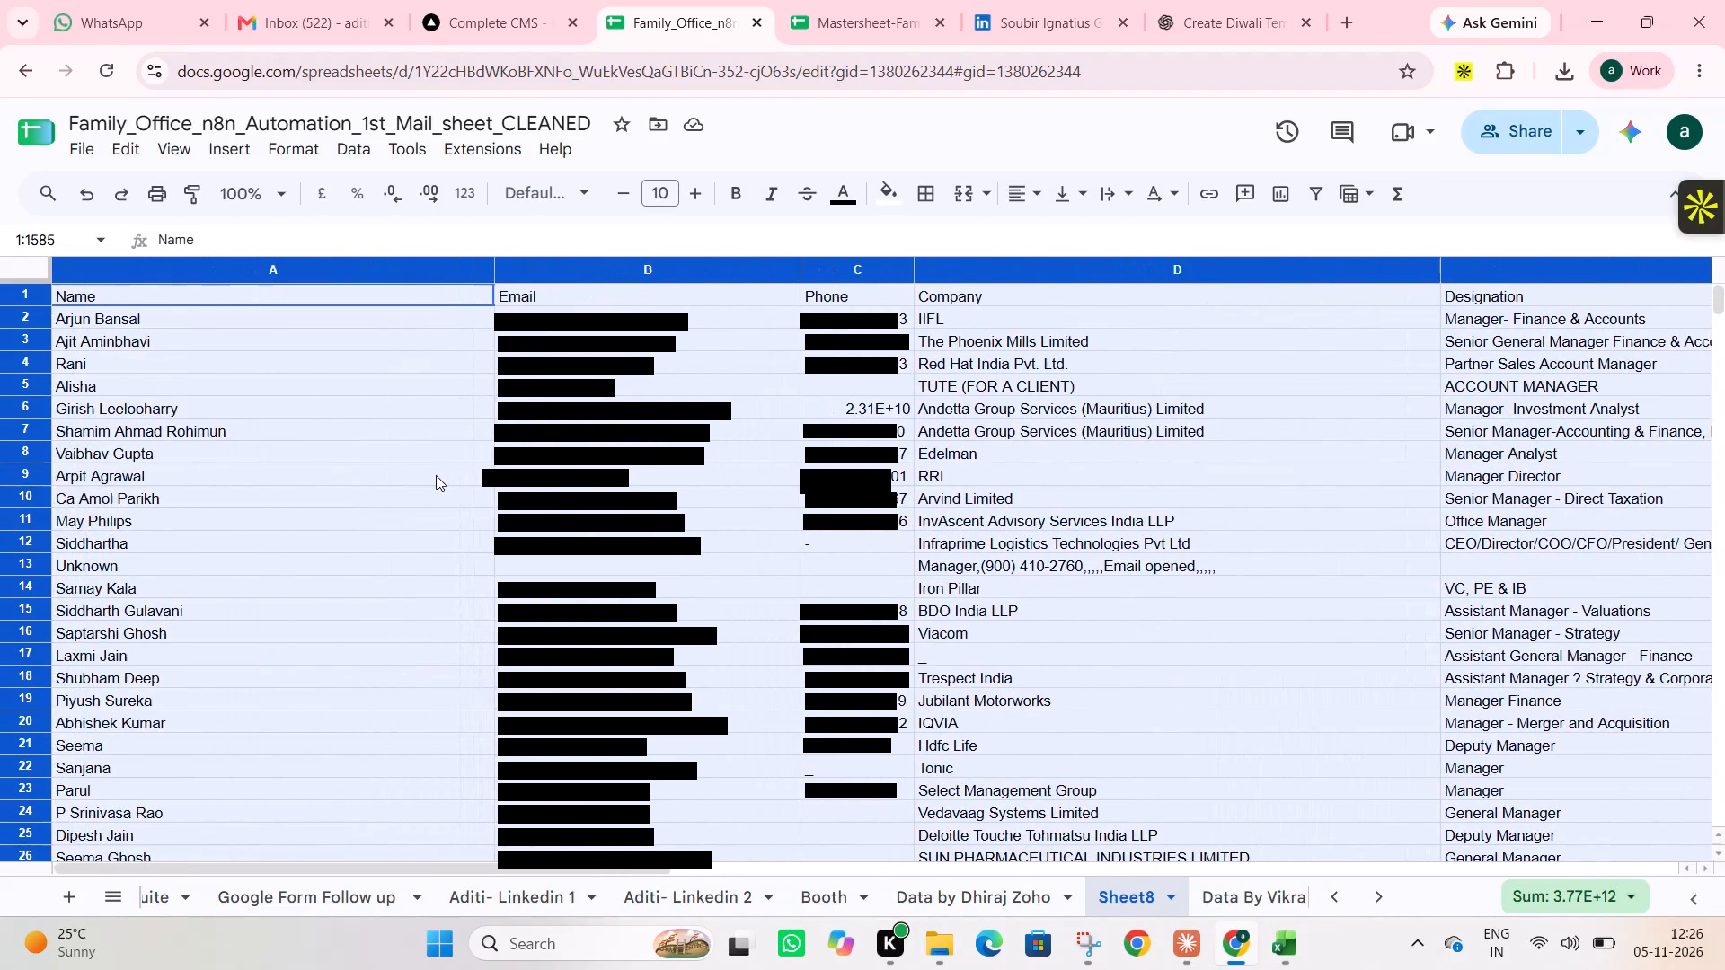
pyautogui.scroll(-2, 436, 475)
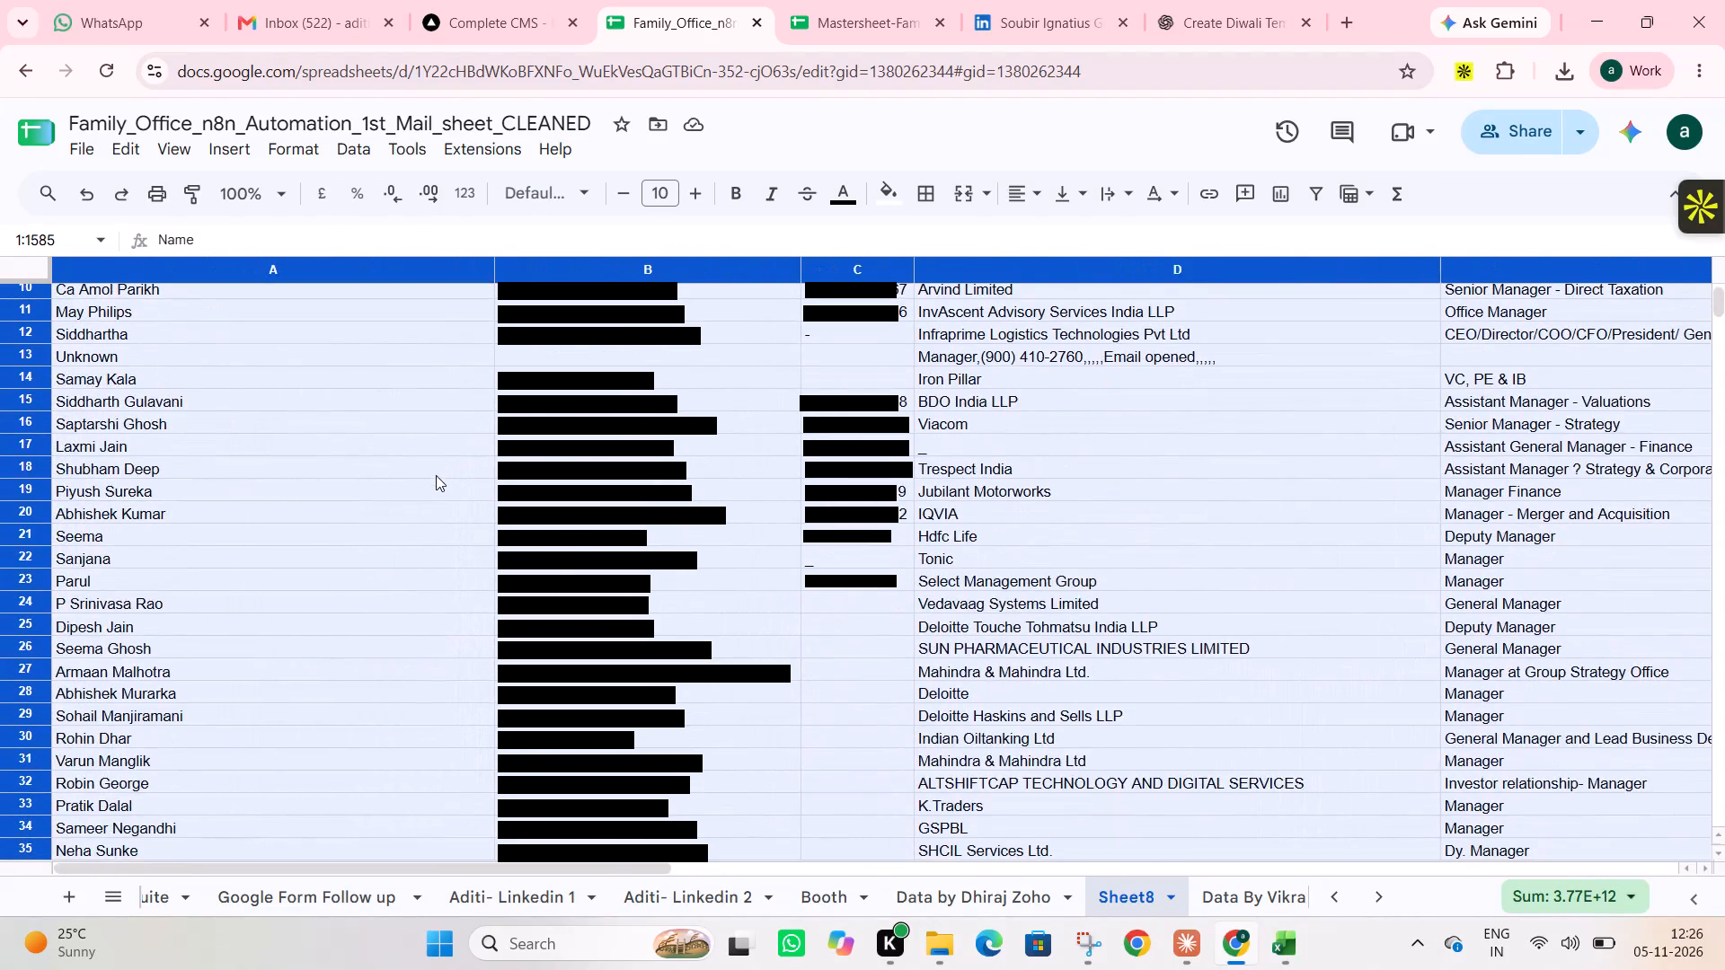
pyautogui.scroll(4, 436, 475)
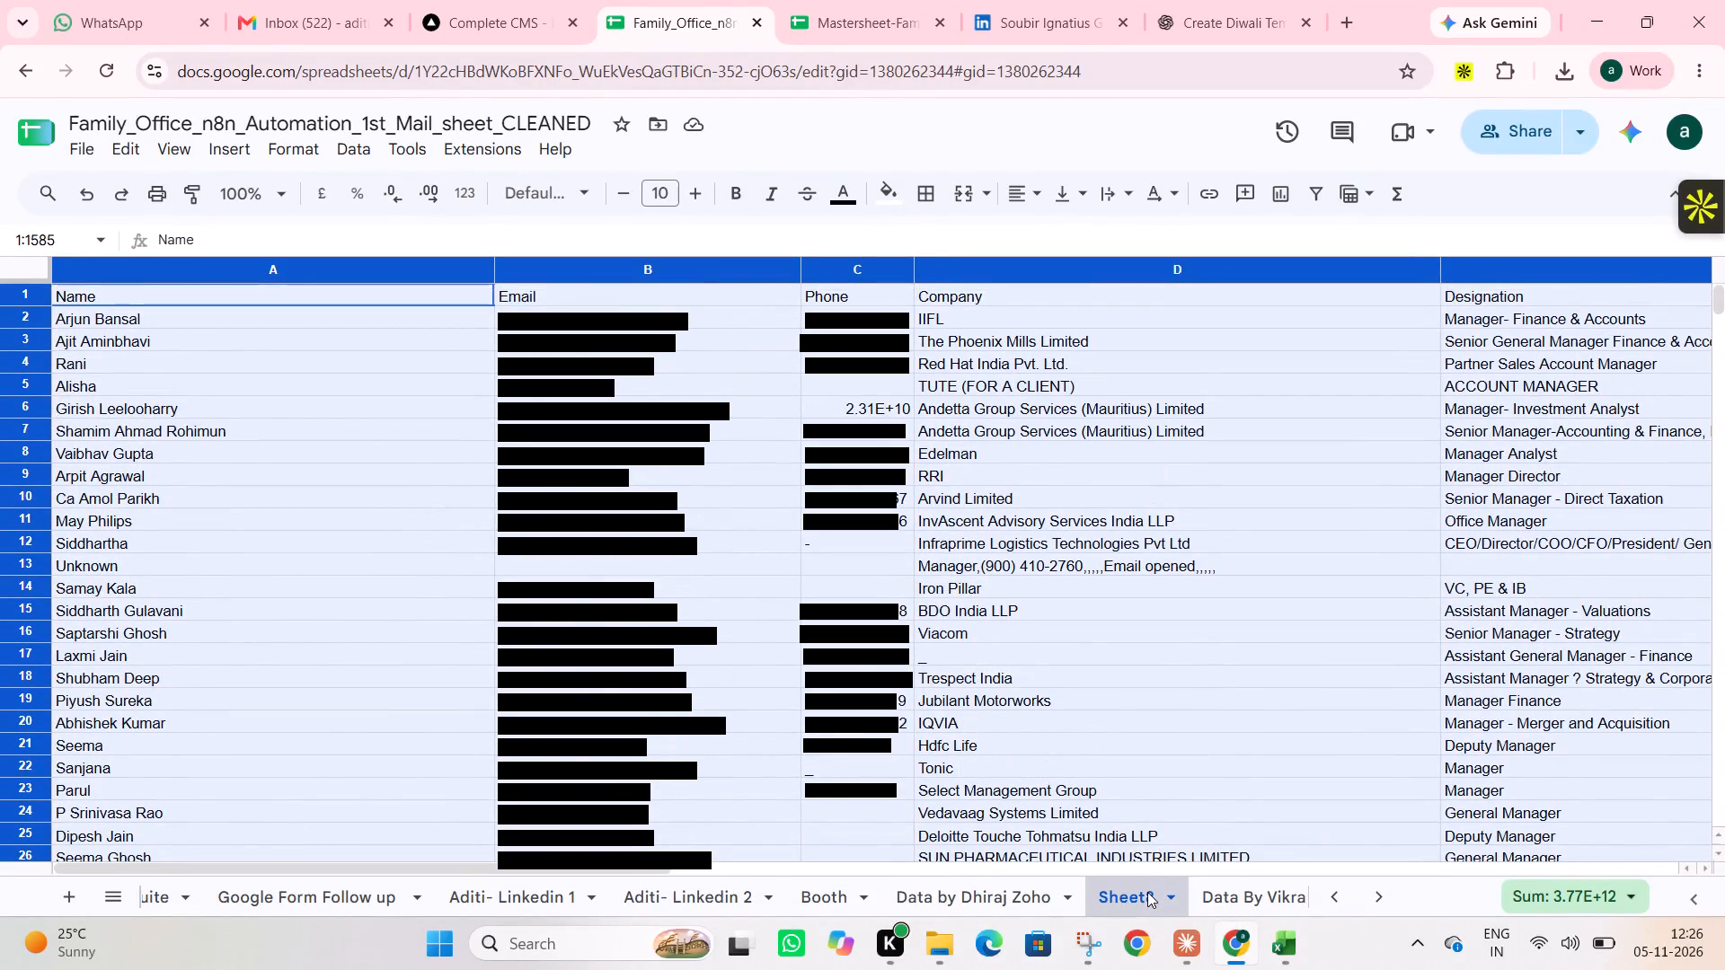
# Check the Data by Dhiraj Zoho sheet from its lower rows back up to the header row.
pyautogui.doubleClick(1147, 892)
pyautogui.click(1002, 893)
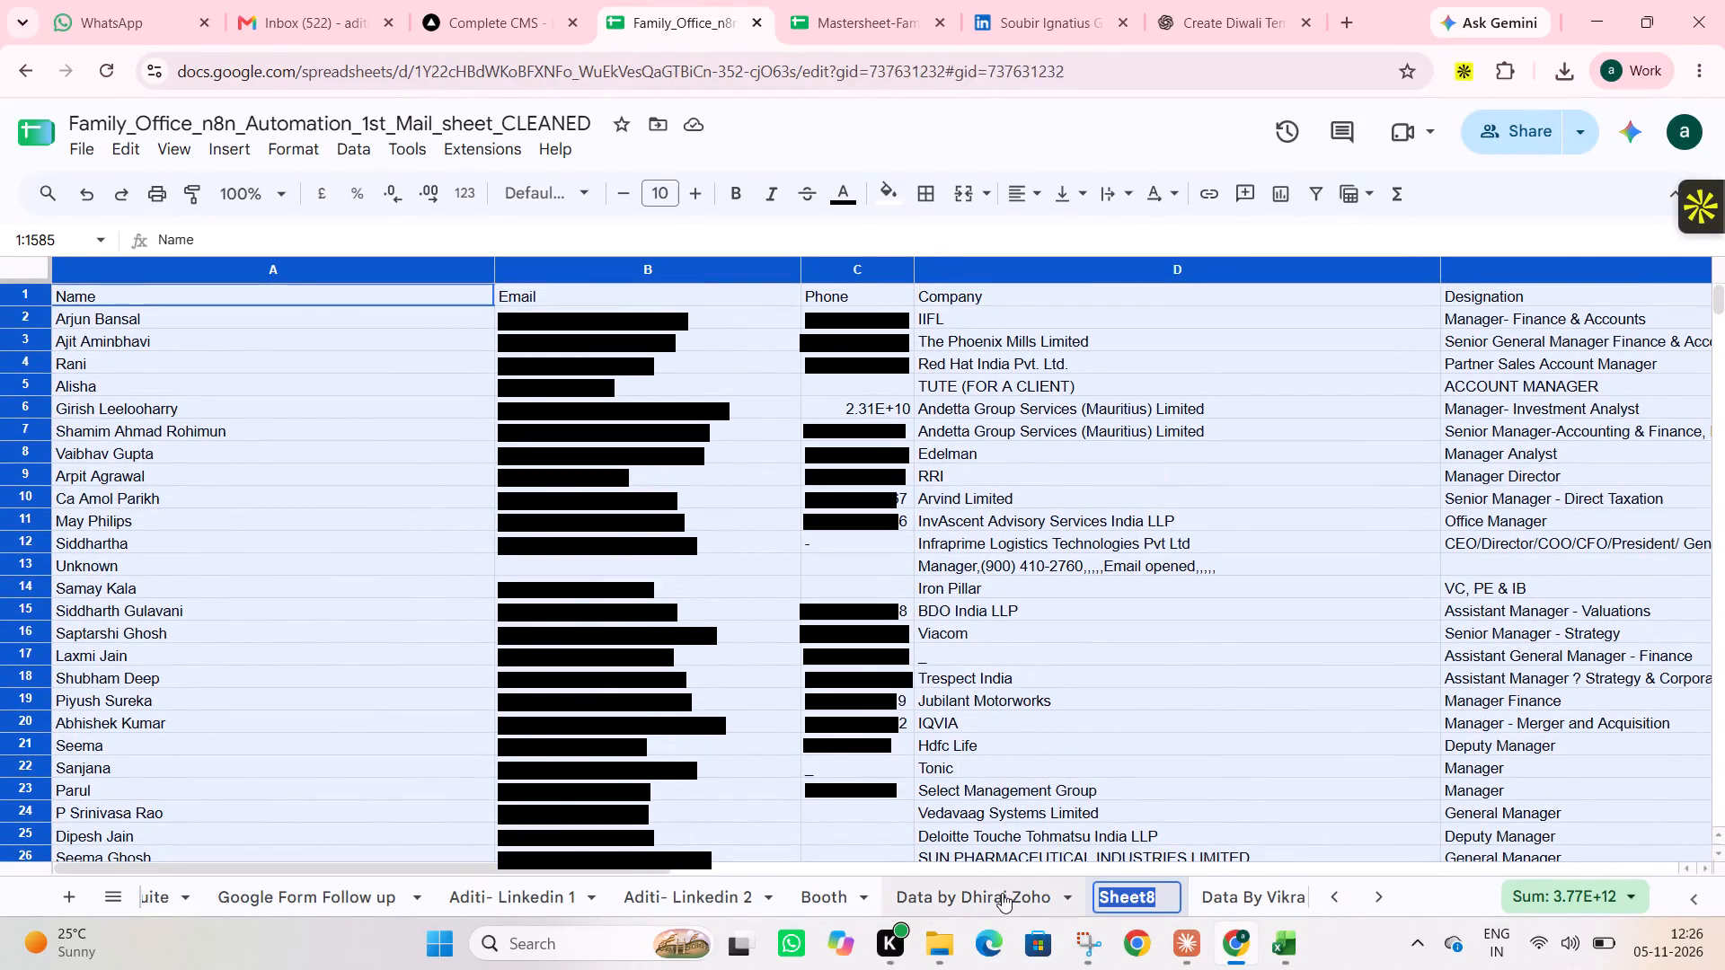
pyautogui.scroll(14, 1213, 631)
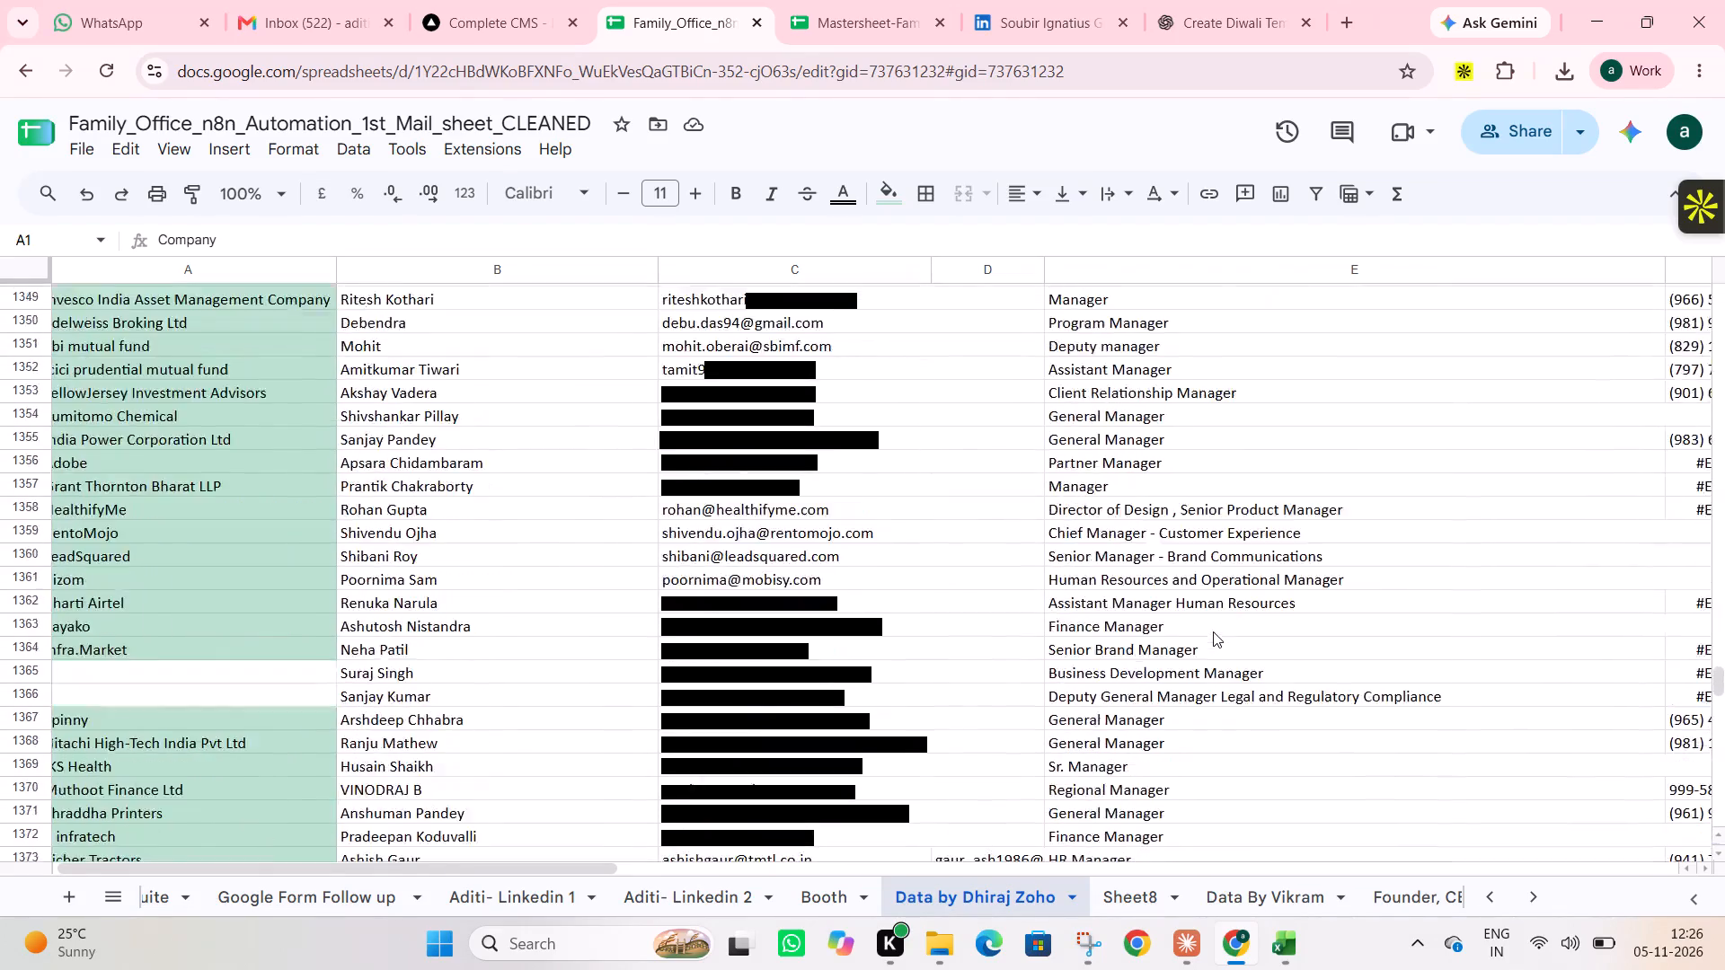
pyautogui.scroll(12, 1213, 631)
pyautogui.scroll(19, 1213, 631)
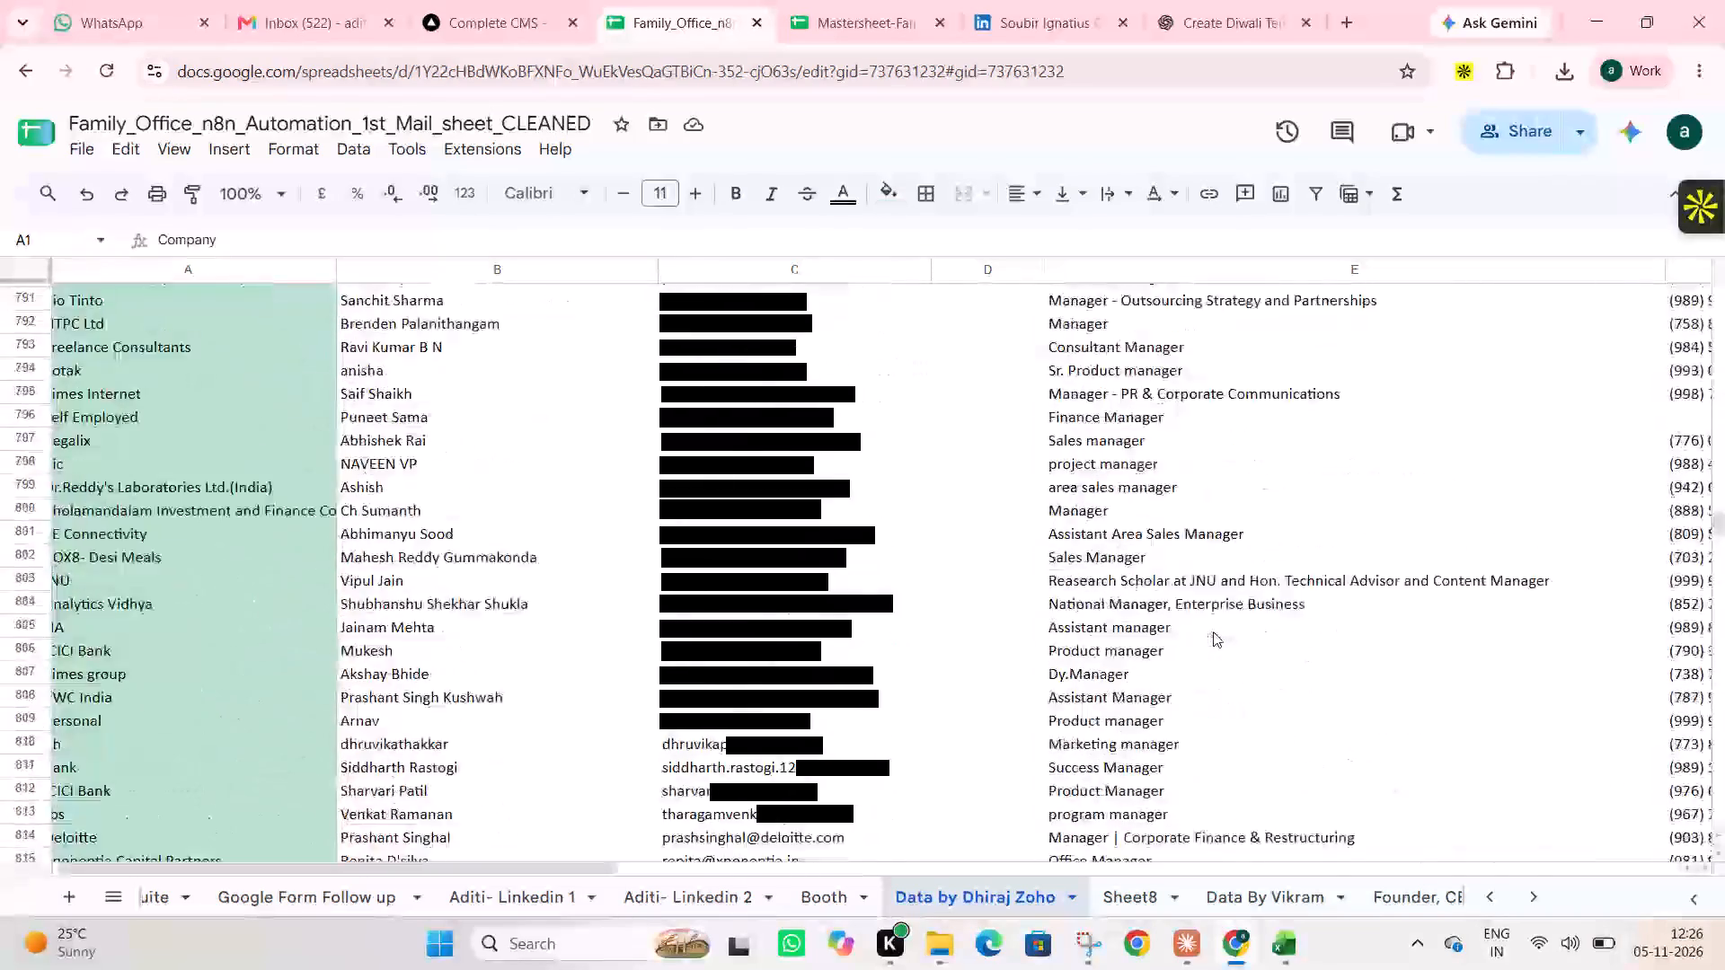
pyautogui.scroll(10, 1213, 631)
pyautogui.scroll(14, 1213, 631)
pyautogui.scroll(13, 1213, 631)
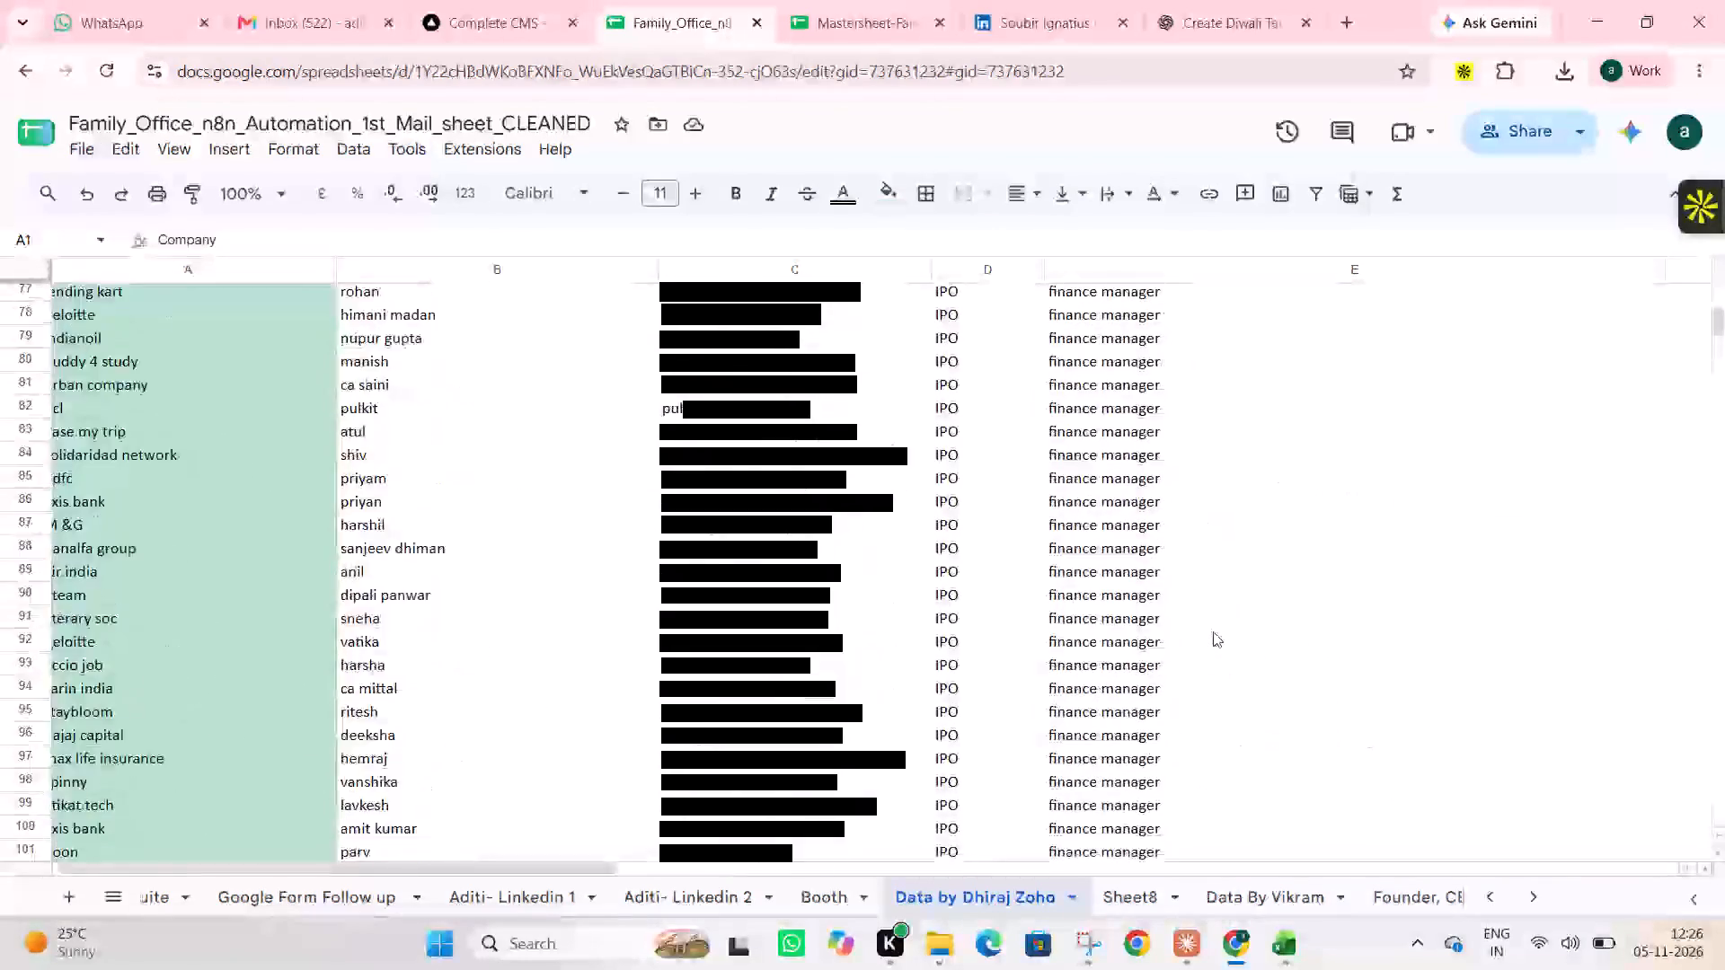
pyautogui.scroll(11, 1213, 631)
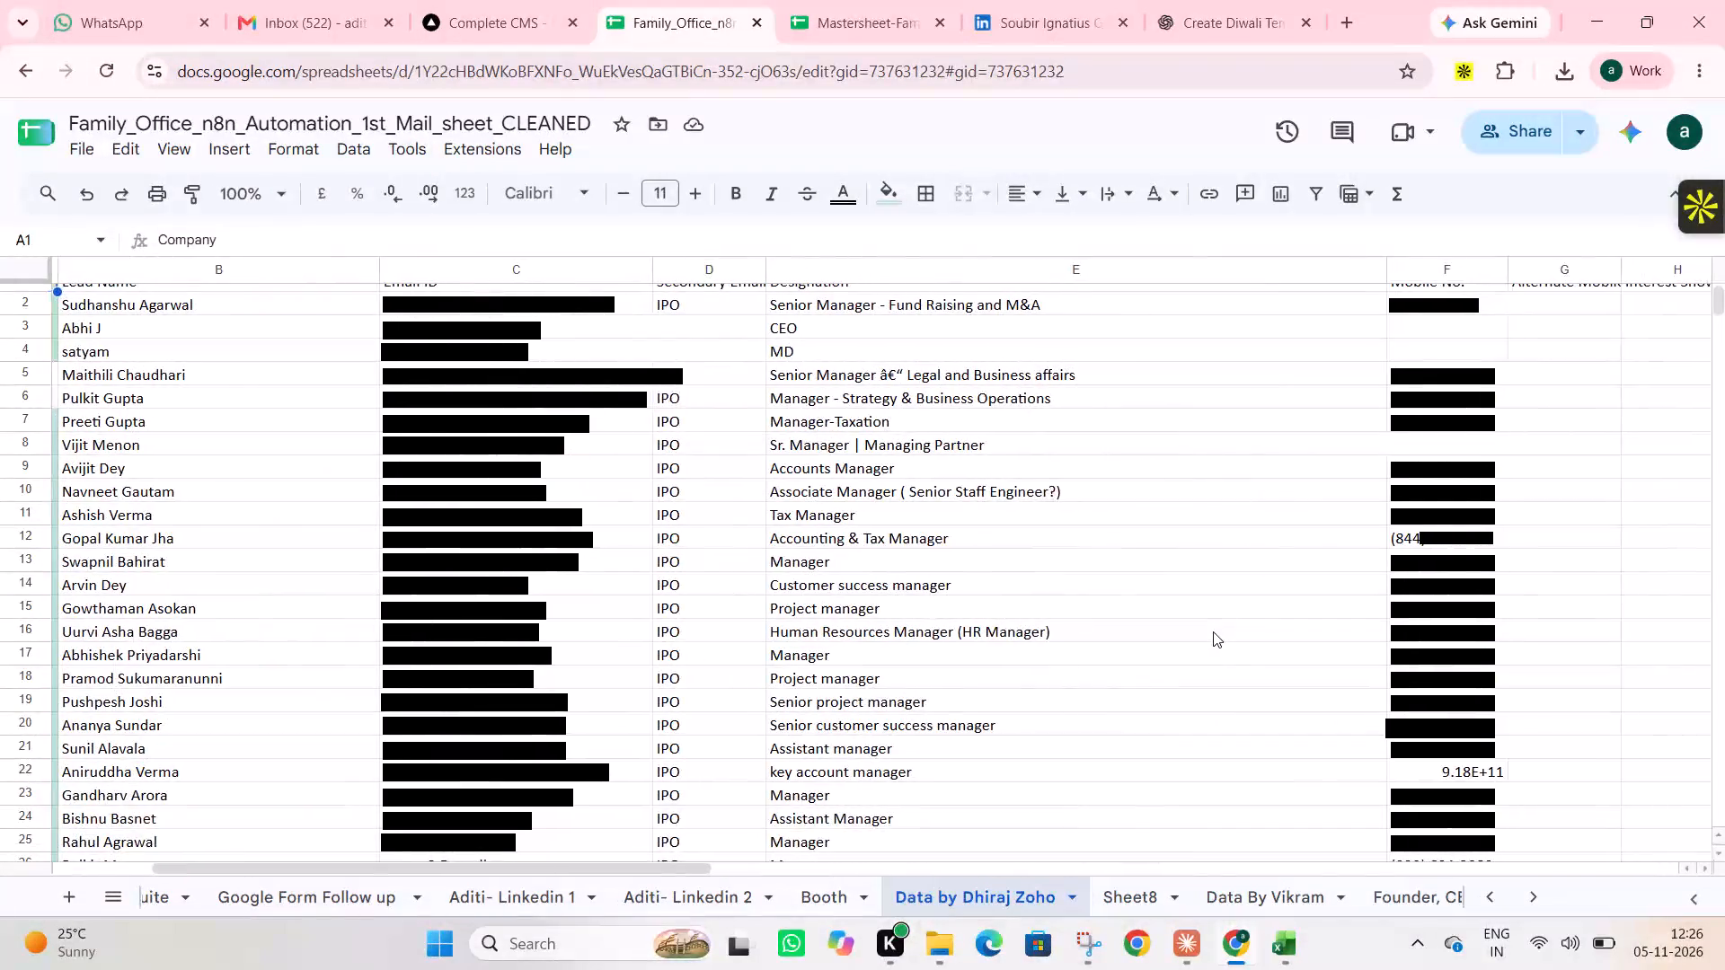
pyautogui.scroll(1, 1213, 631)
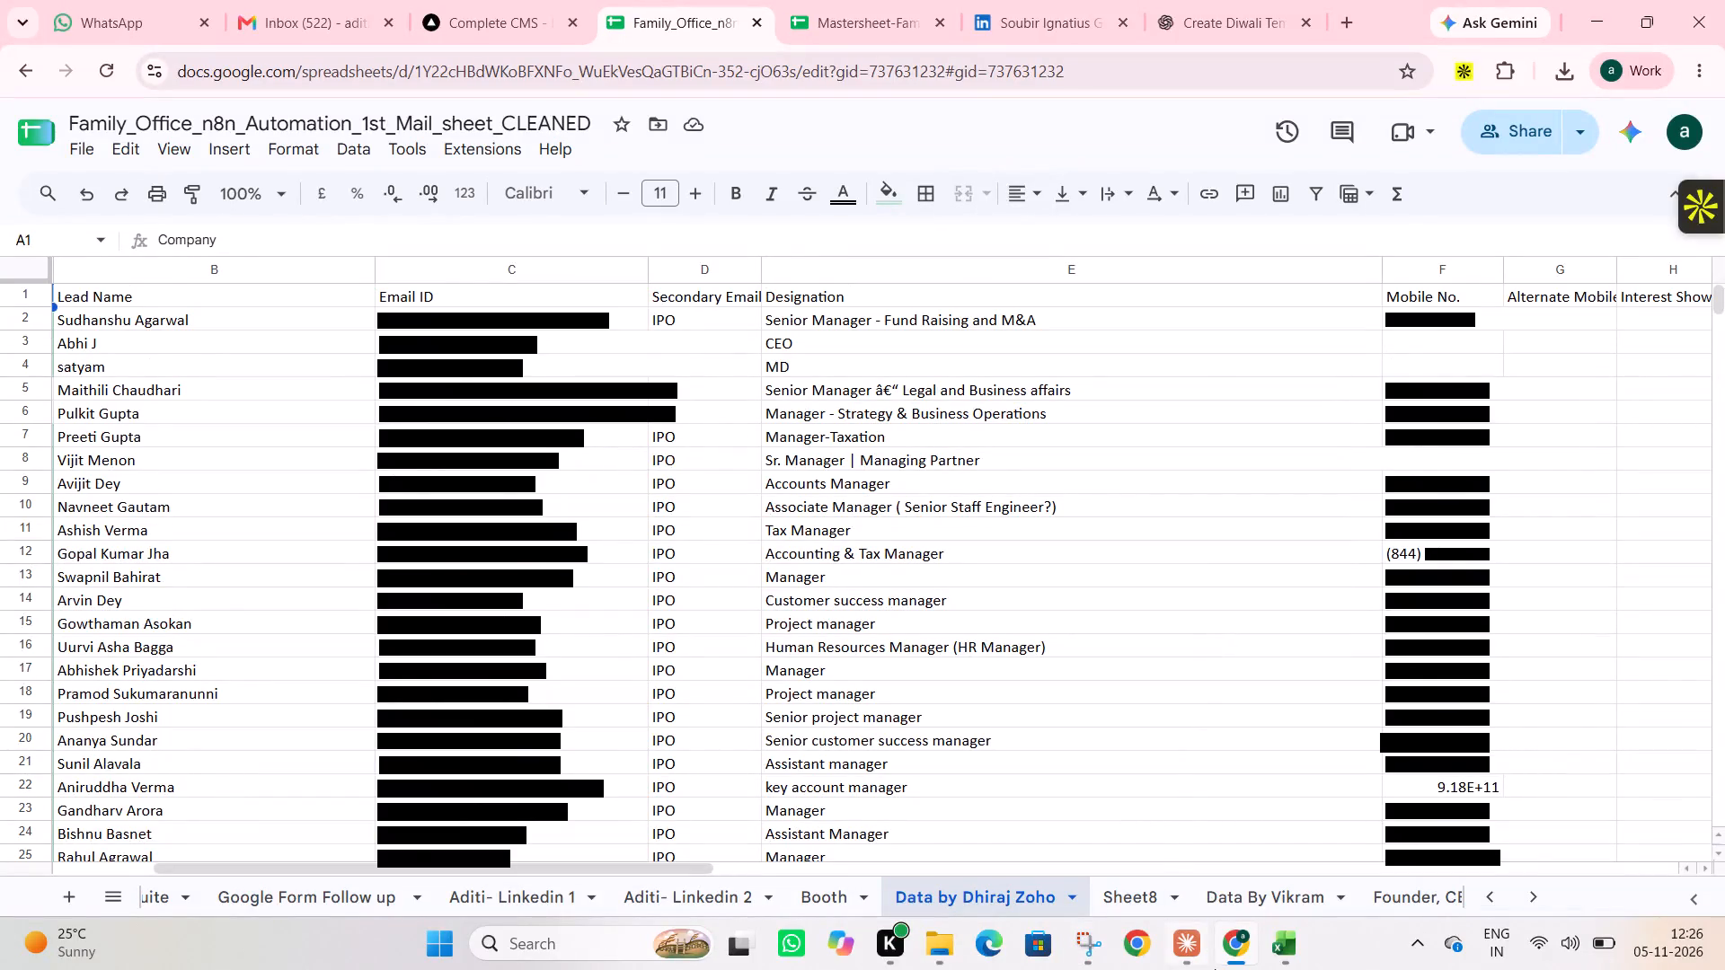
# Rename the imported leads sheet Sheet8 as "Campaign-Dhiraj".
pyautogui.click(1121, 906)
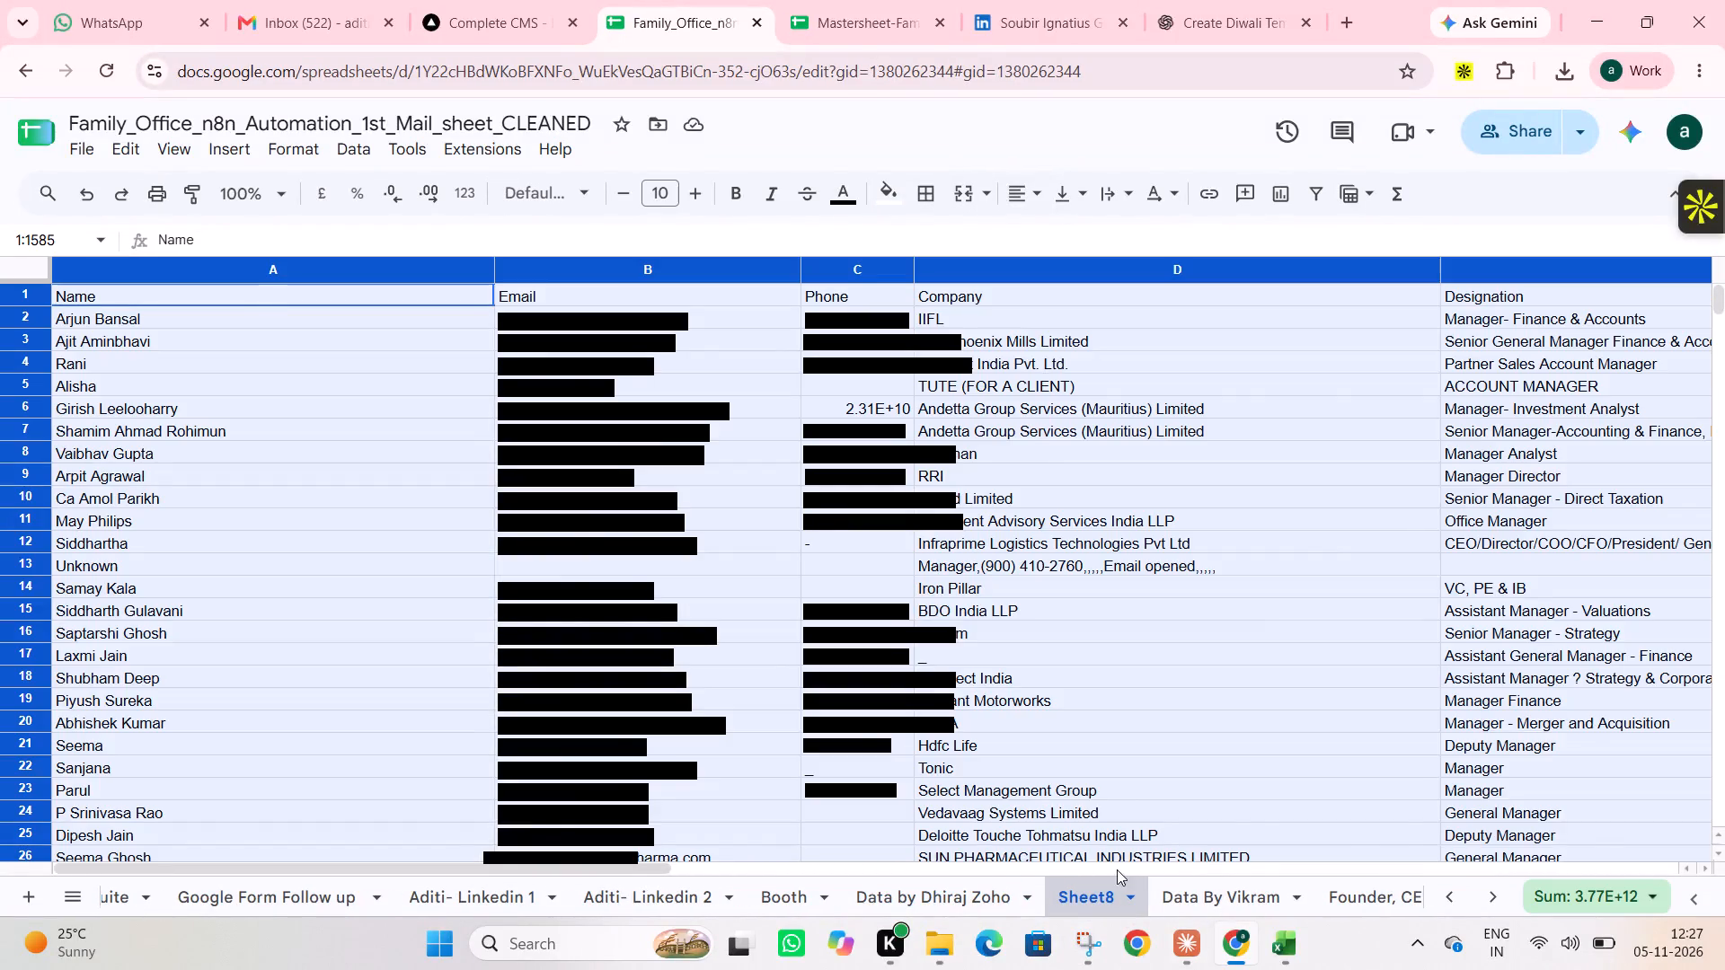
pyautogui.hscroll(-3, 1126, 760)
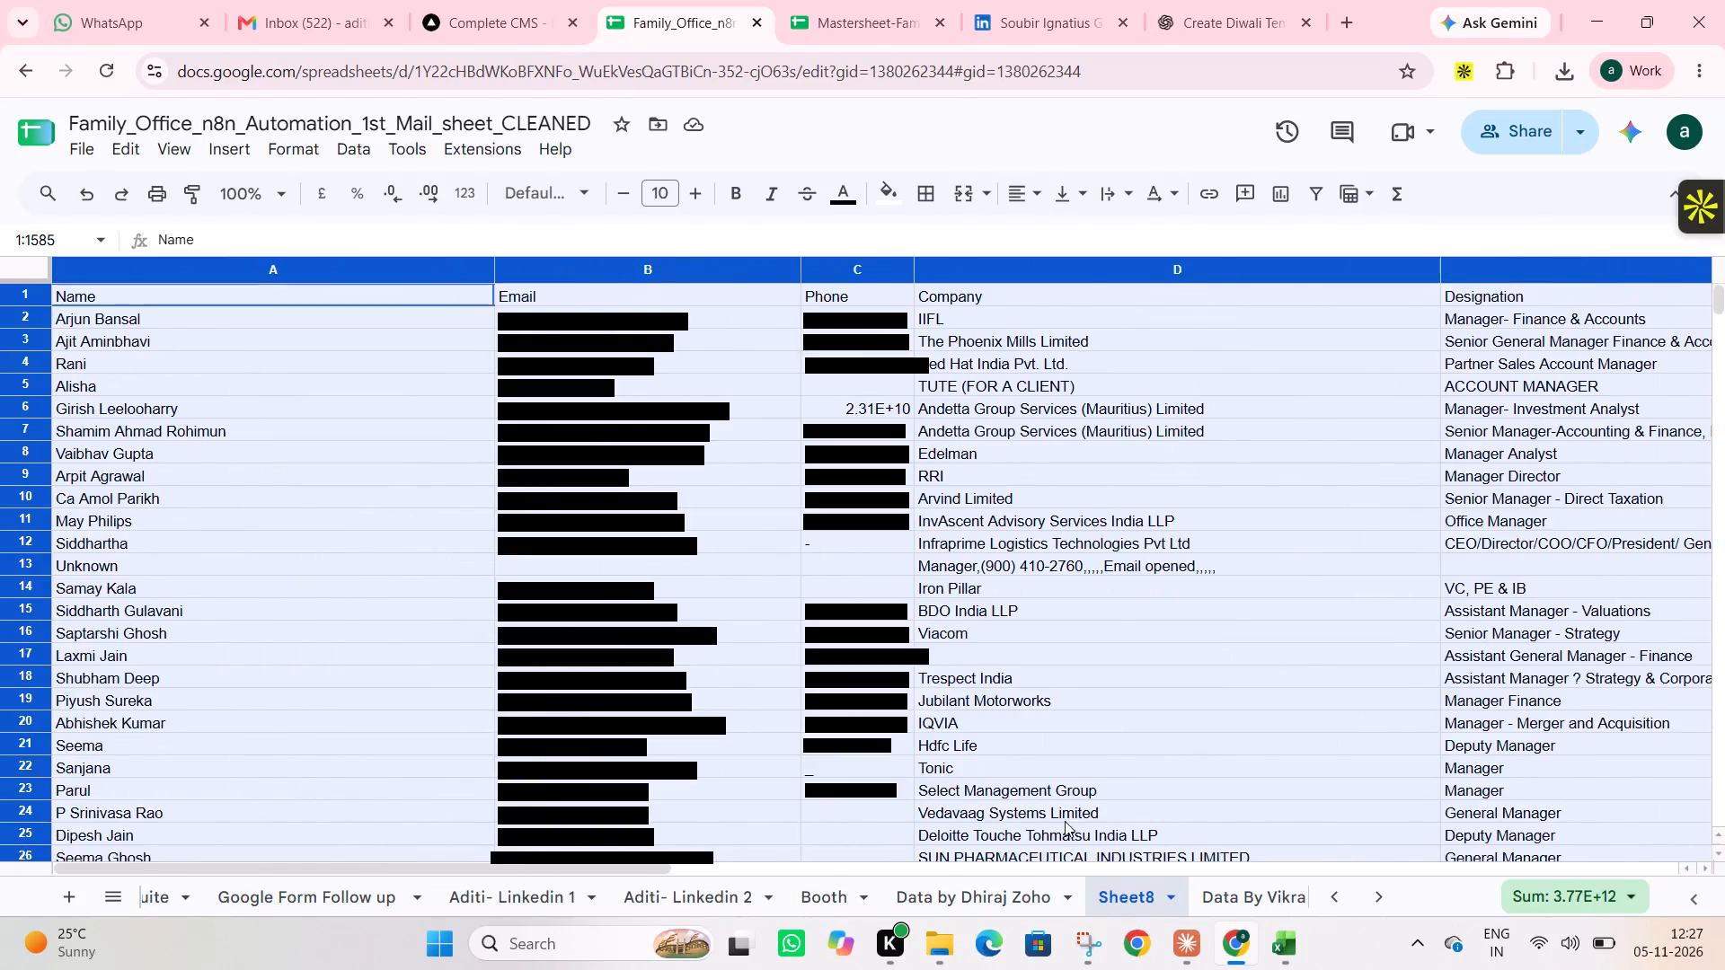
pyautogui.doubleClick(1133, 902)
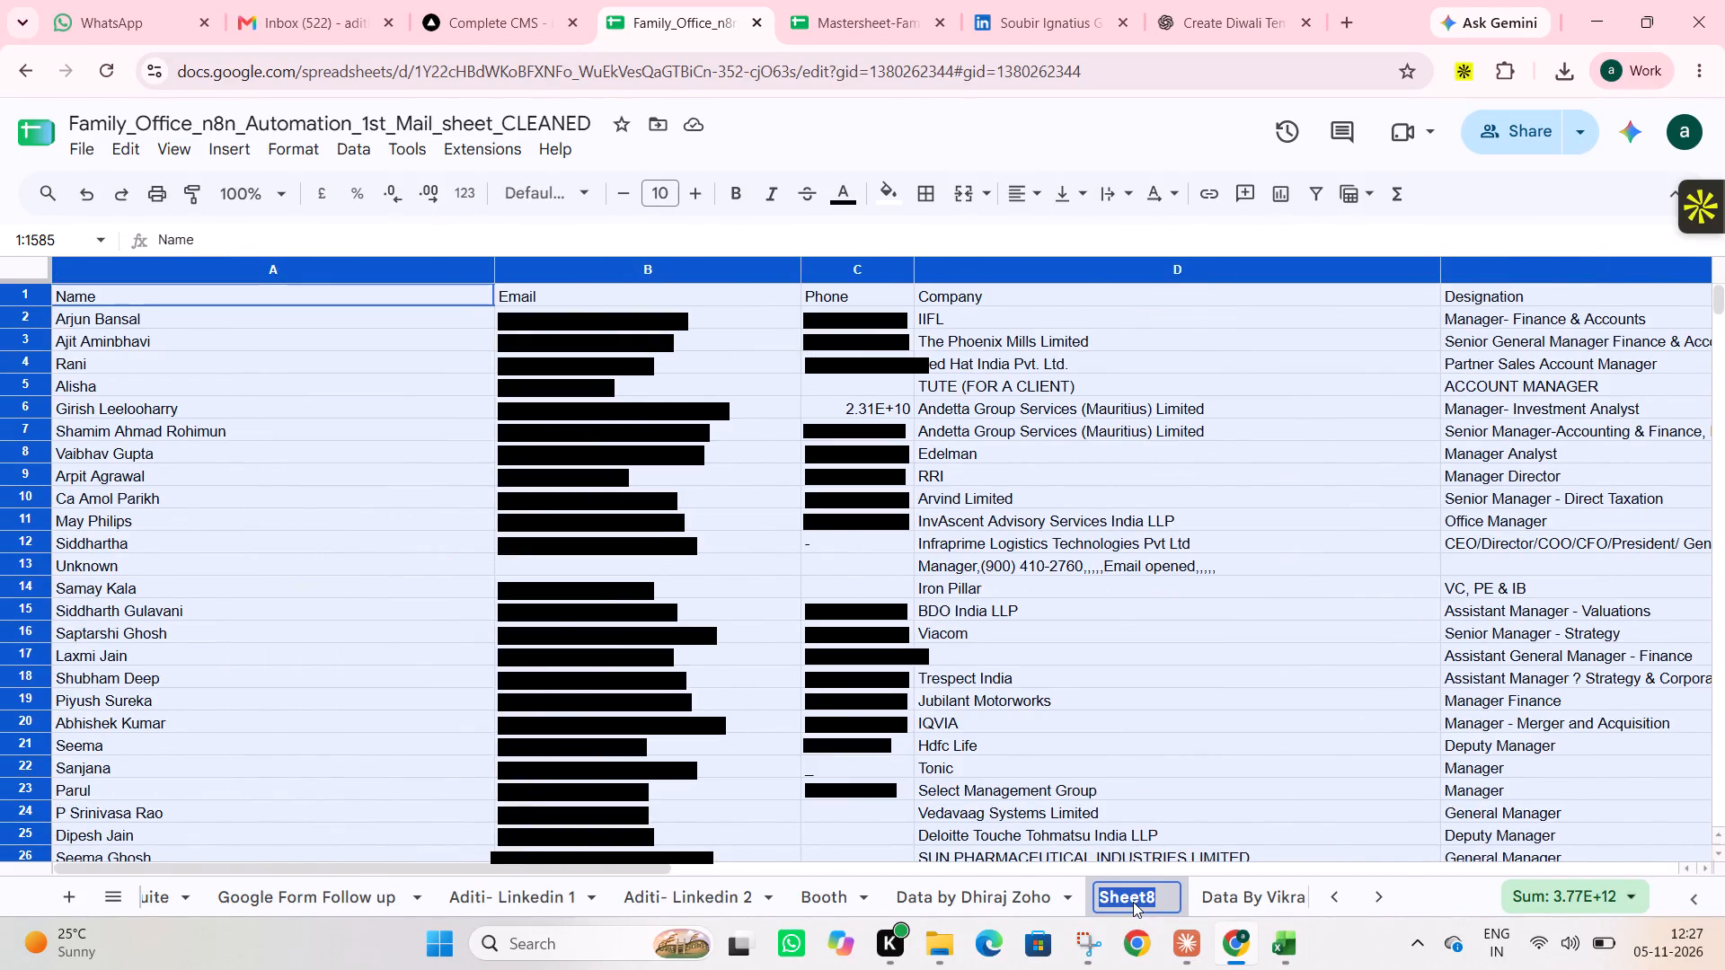
pyautogui.write('Ca')
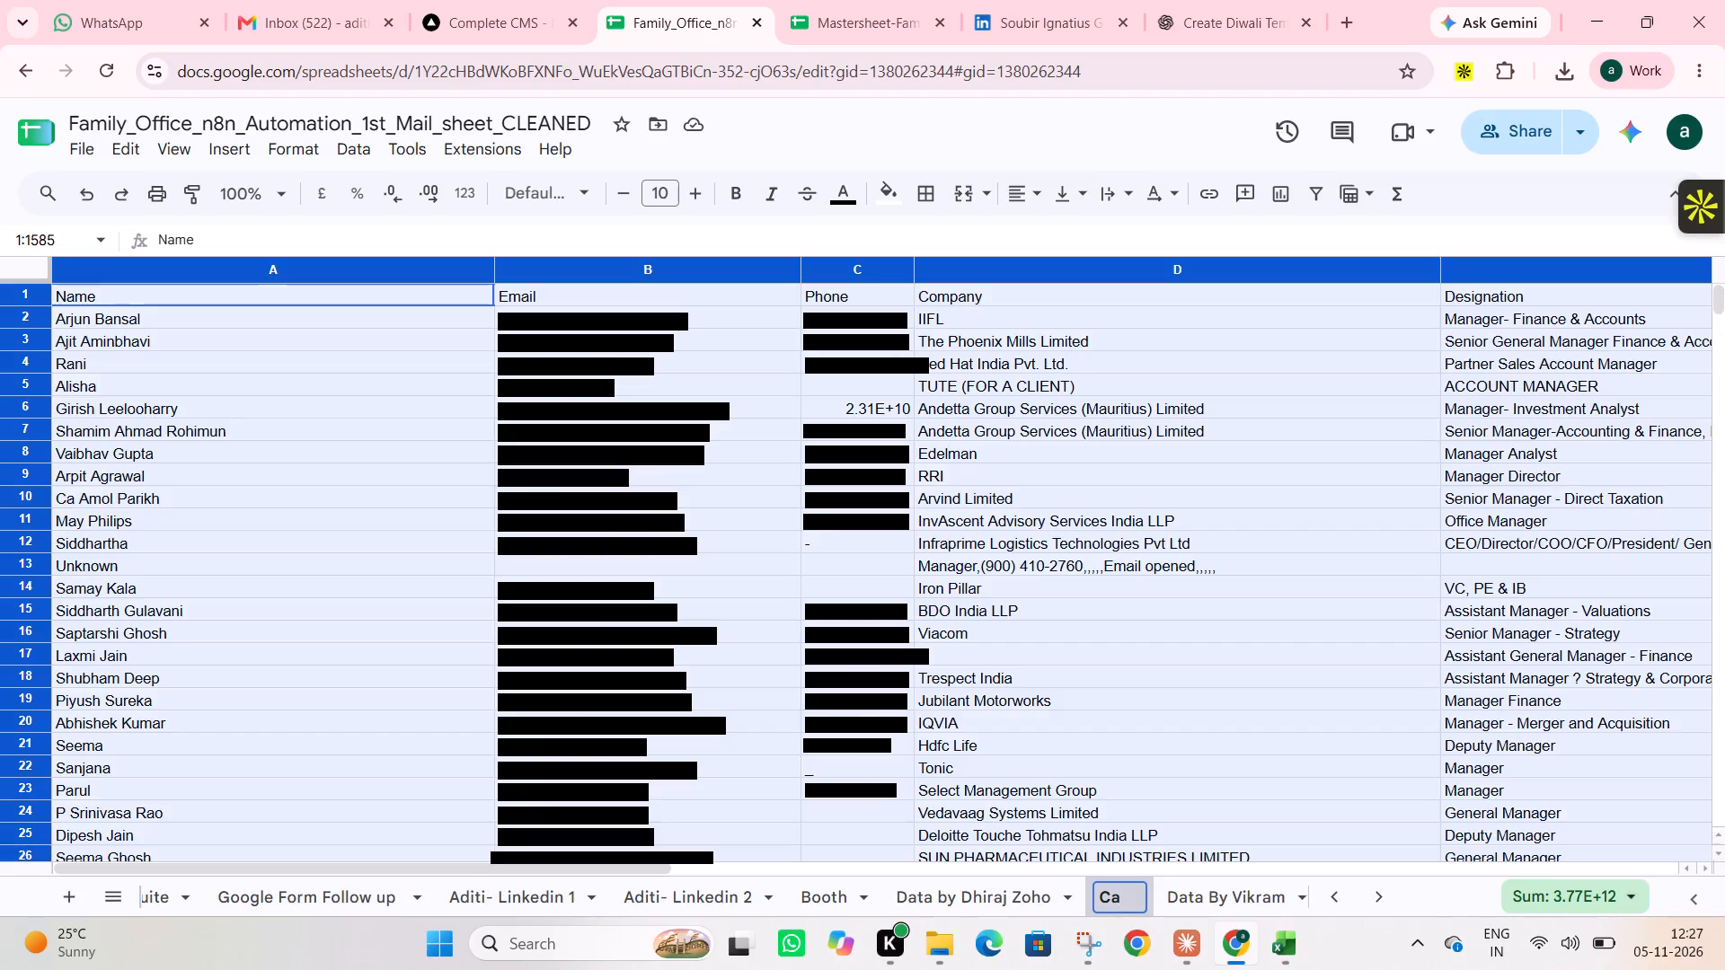
pyautogui.write('mpaign')
pyautogui.press('space')
pyautogui.press('BackSpace')
pyautogui.press('-')
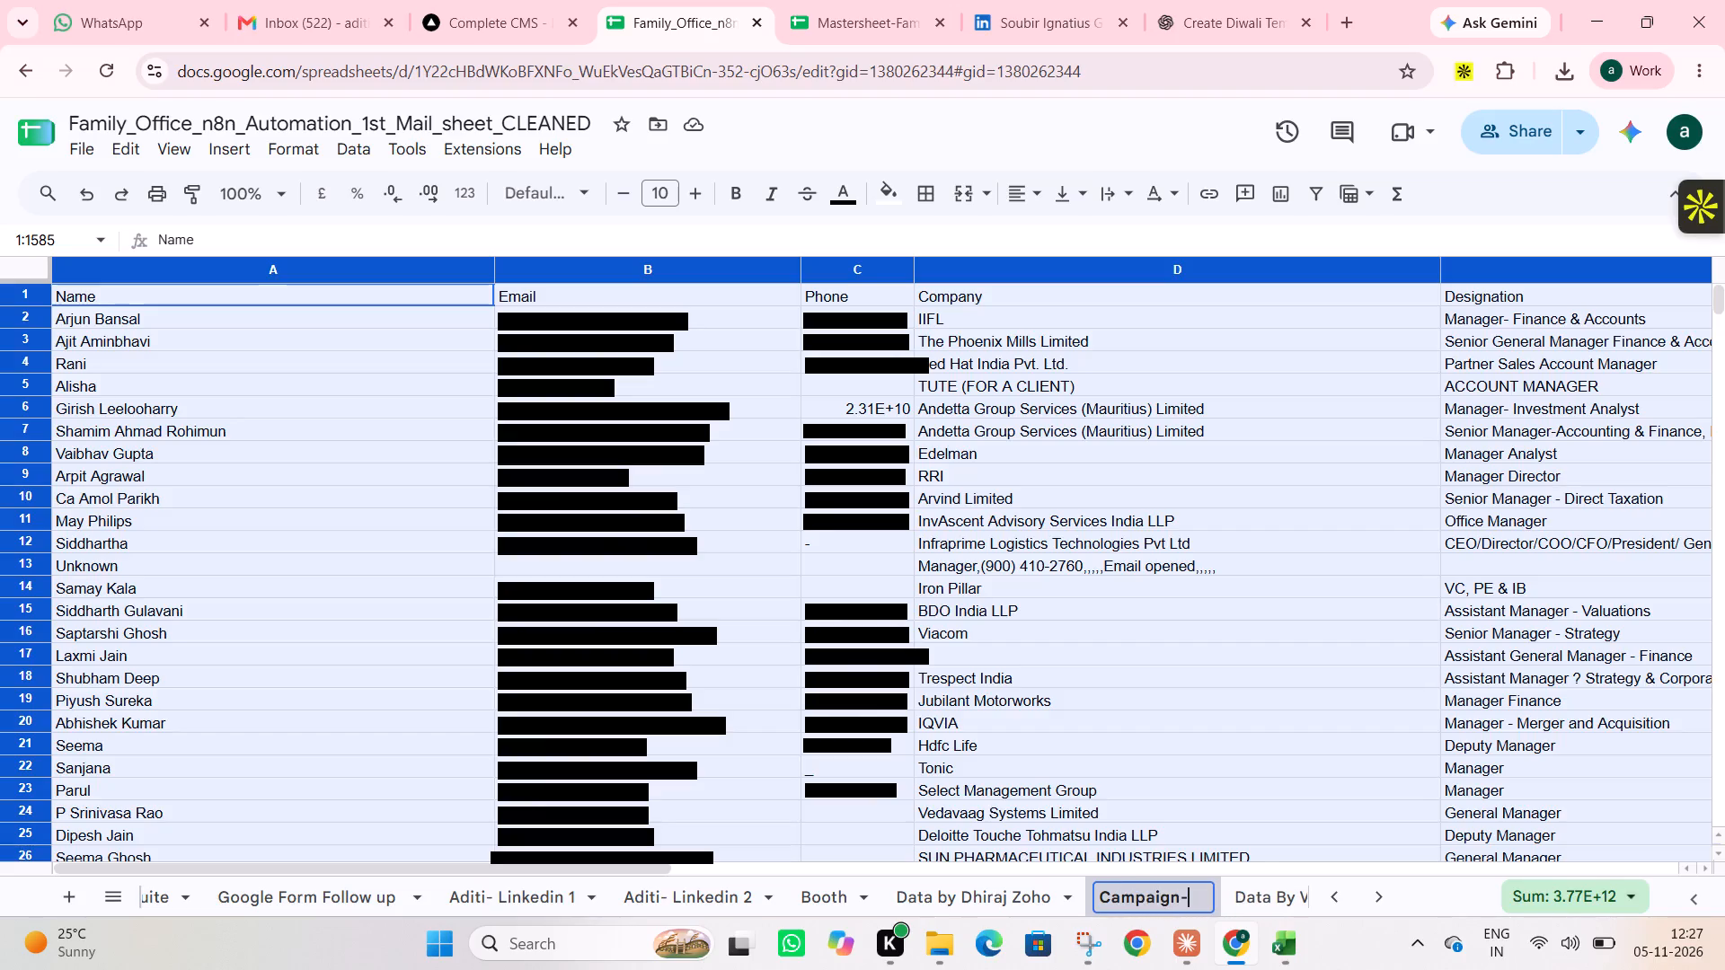
pyautogui.press('d')
pyautogui.press('BackSpace')
pyautogui.hotkey('shift', 'd')
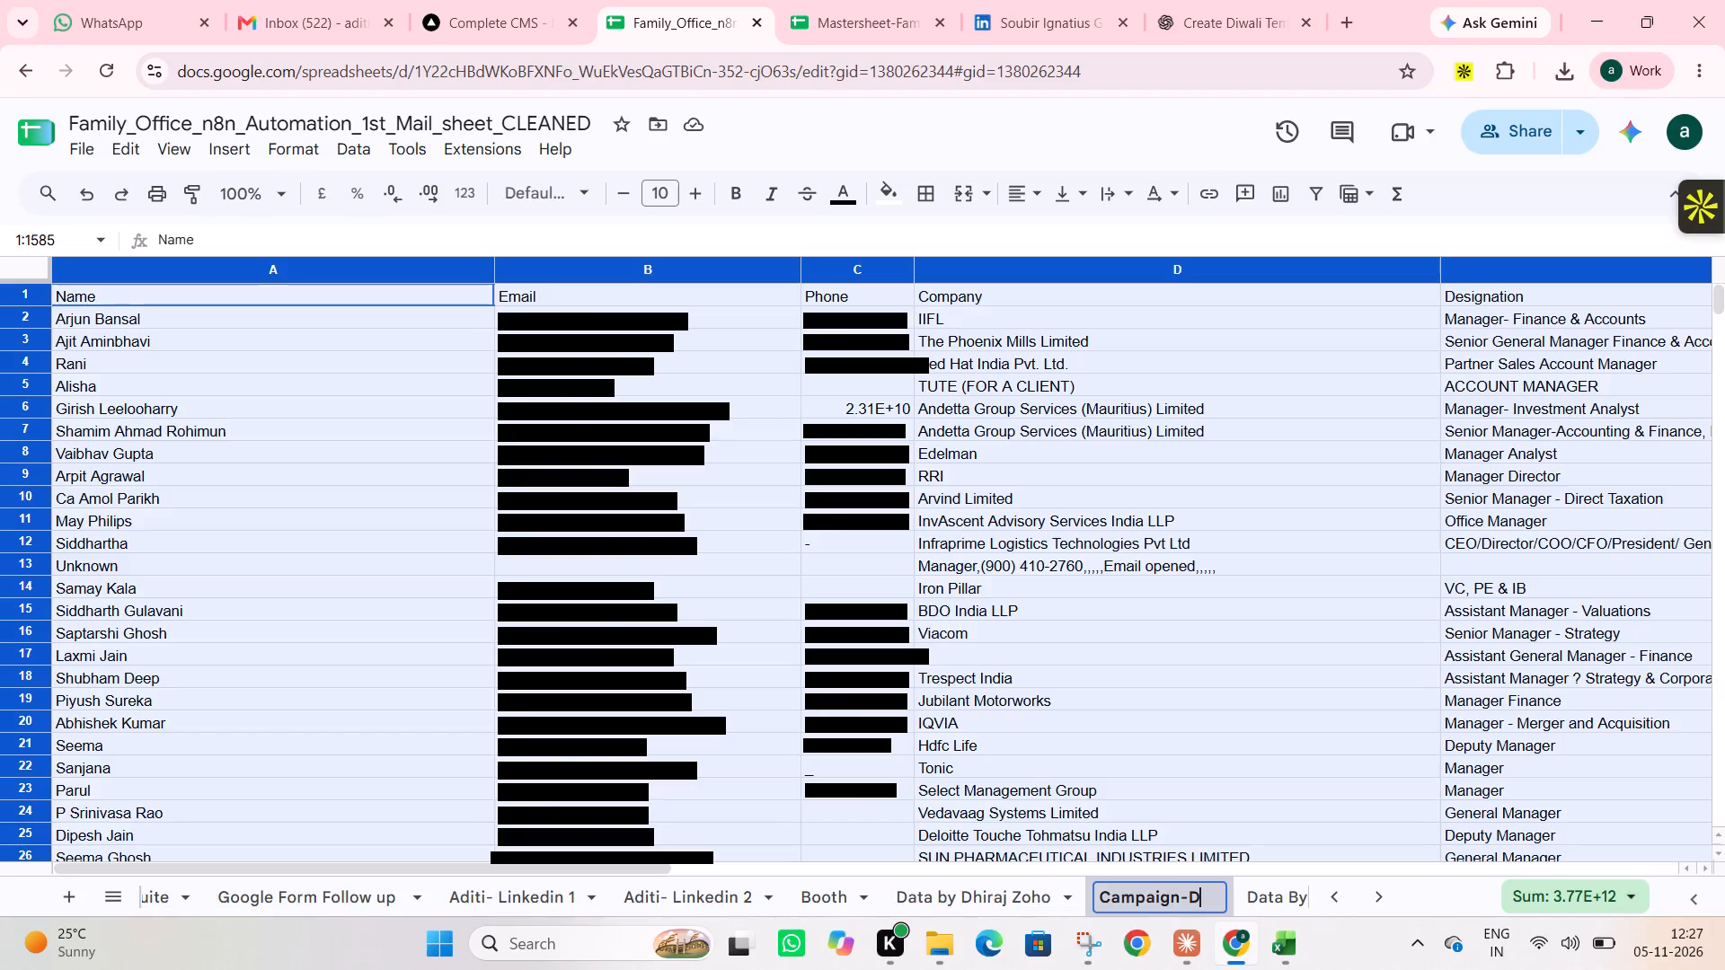
pyautogui.write('hiraj')
pyautogui.press('Return')
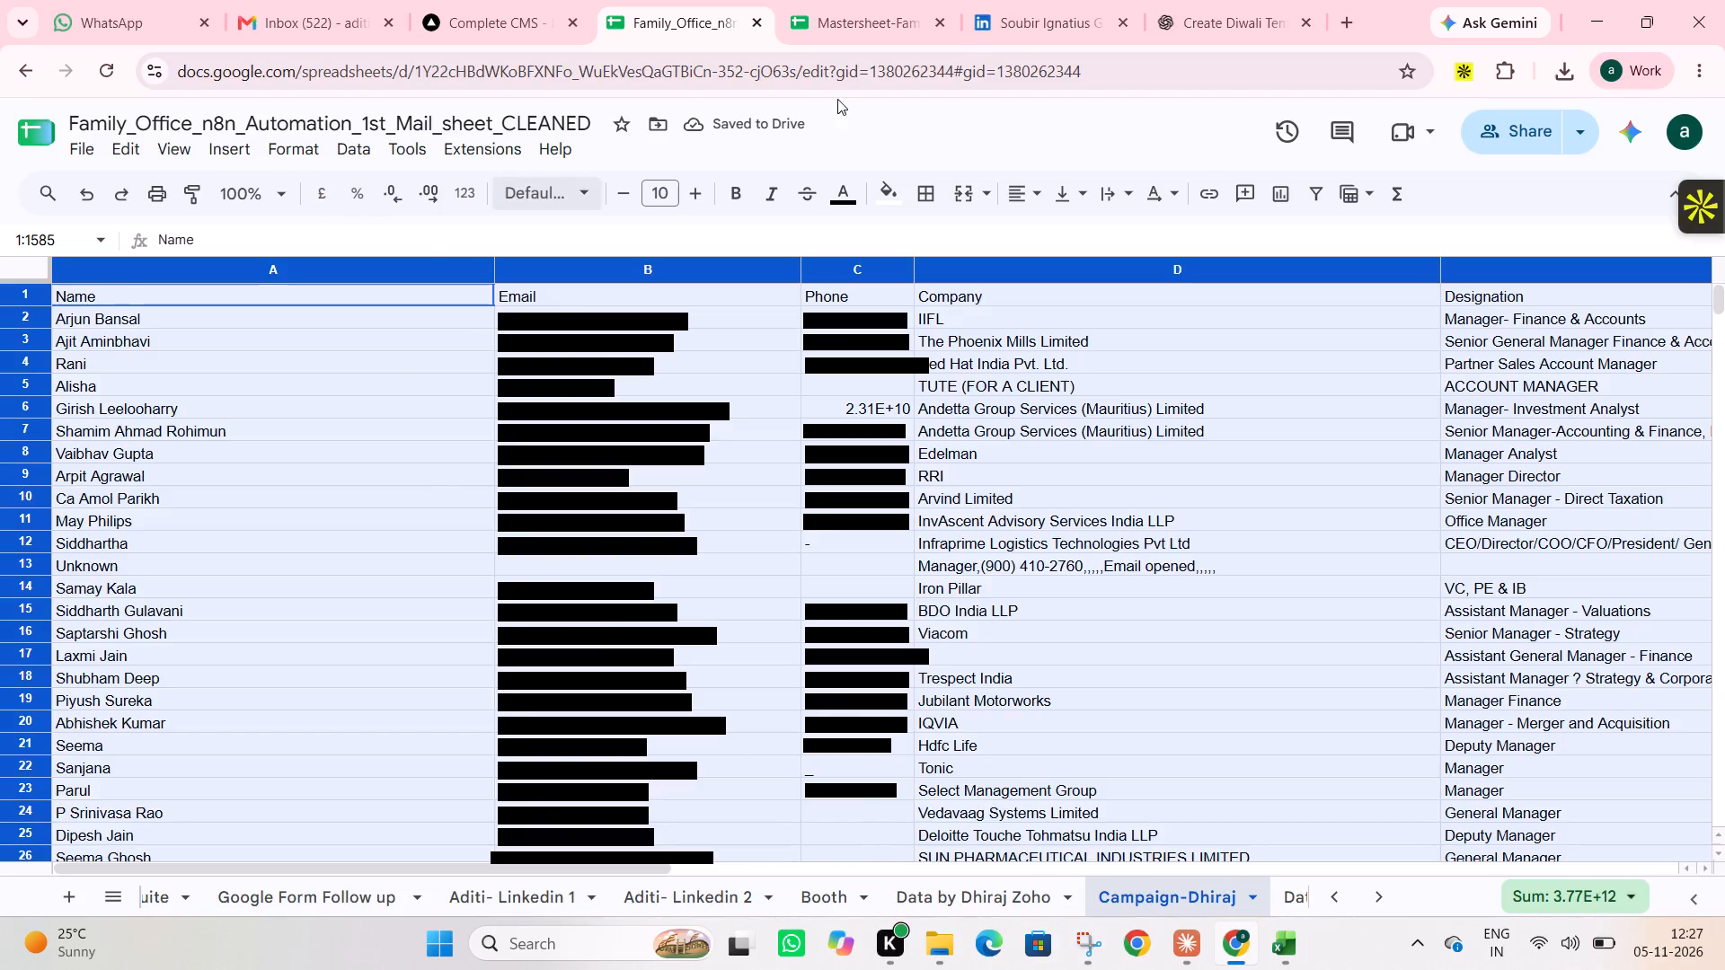
# Open the n8n workflows page in a new browser tab.
pyautogui.click(1344, 9)
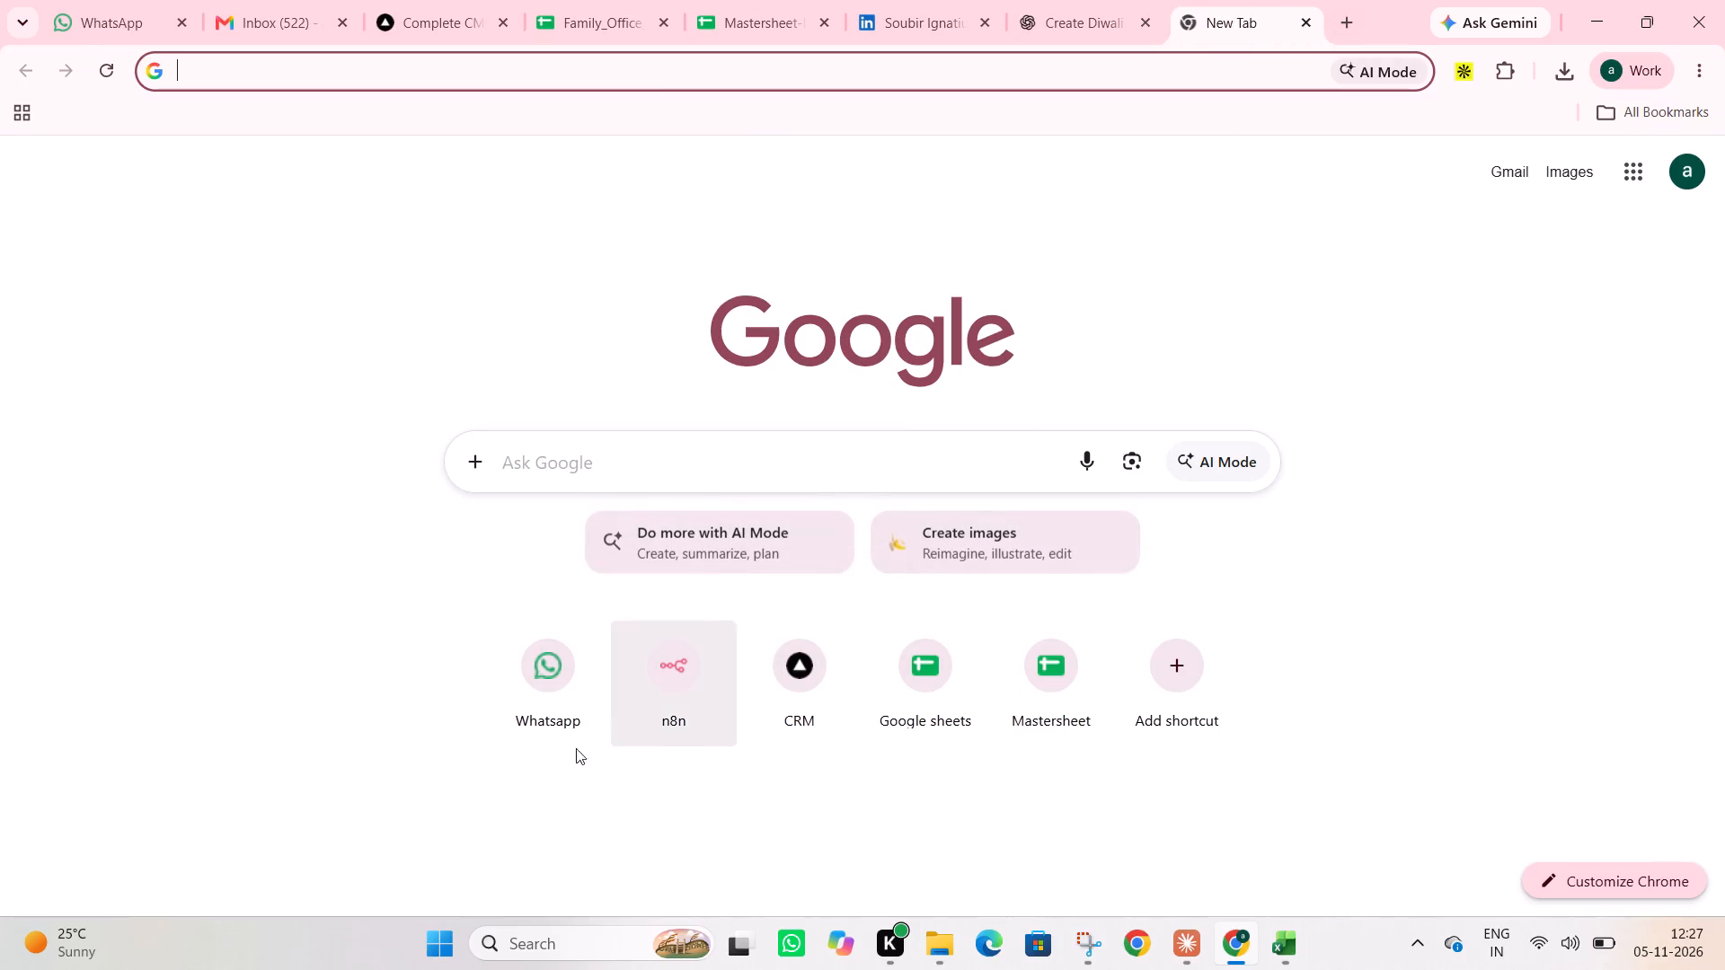
pyautogui.click(646, 687)
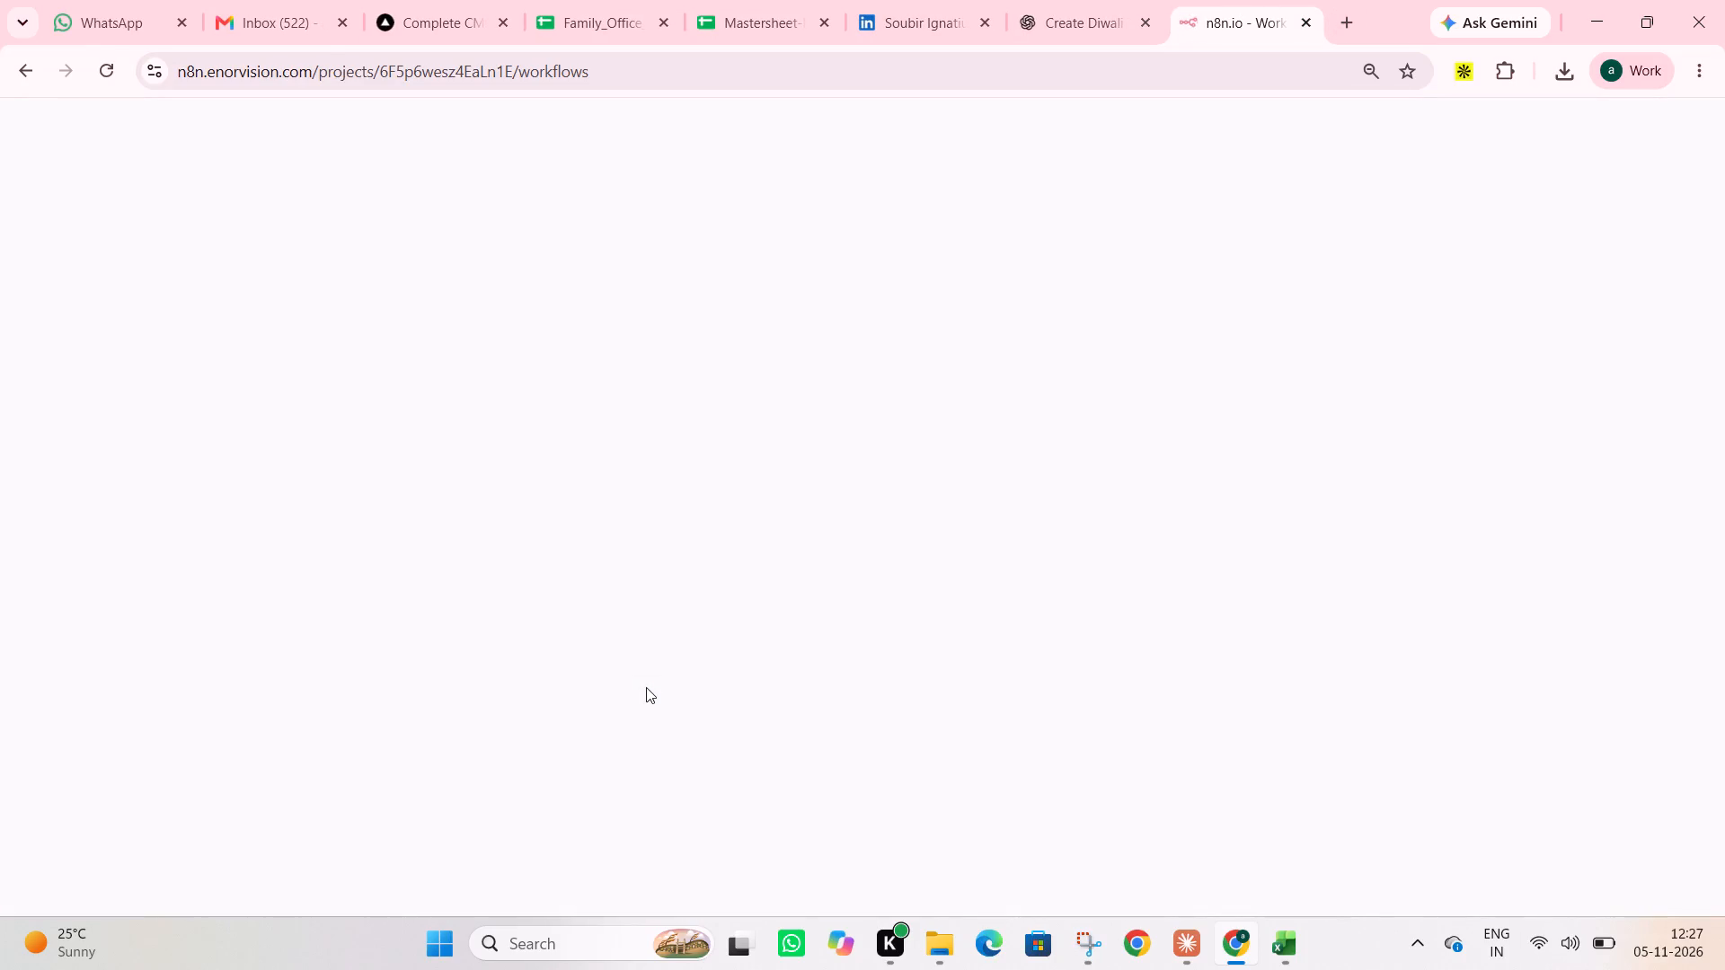
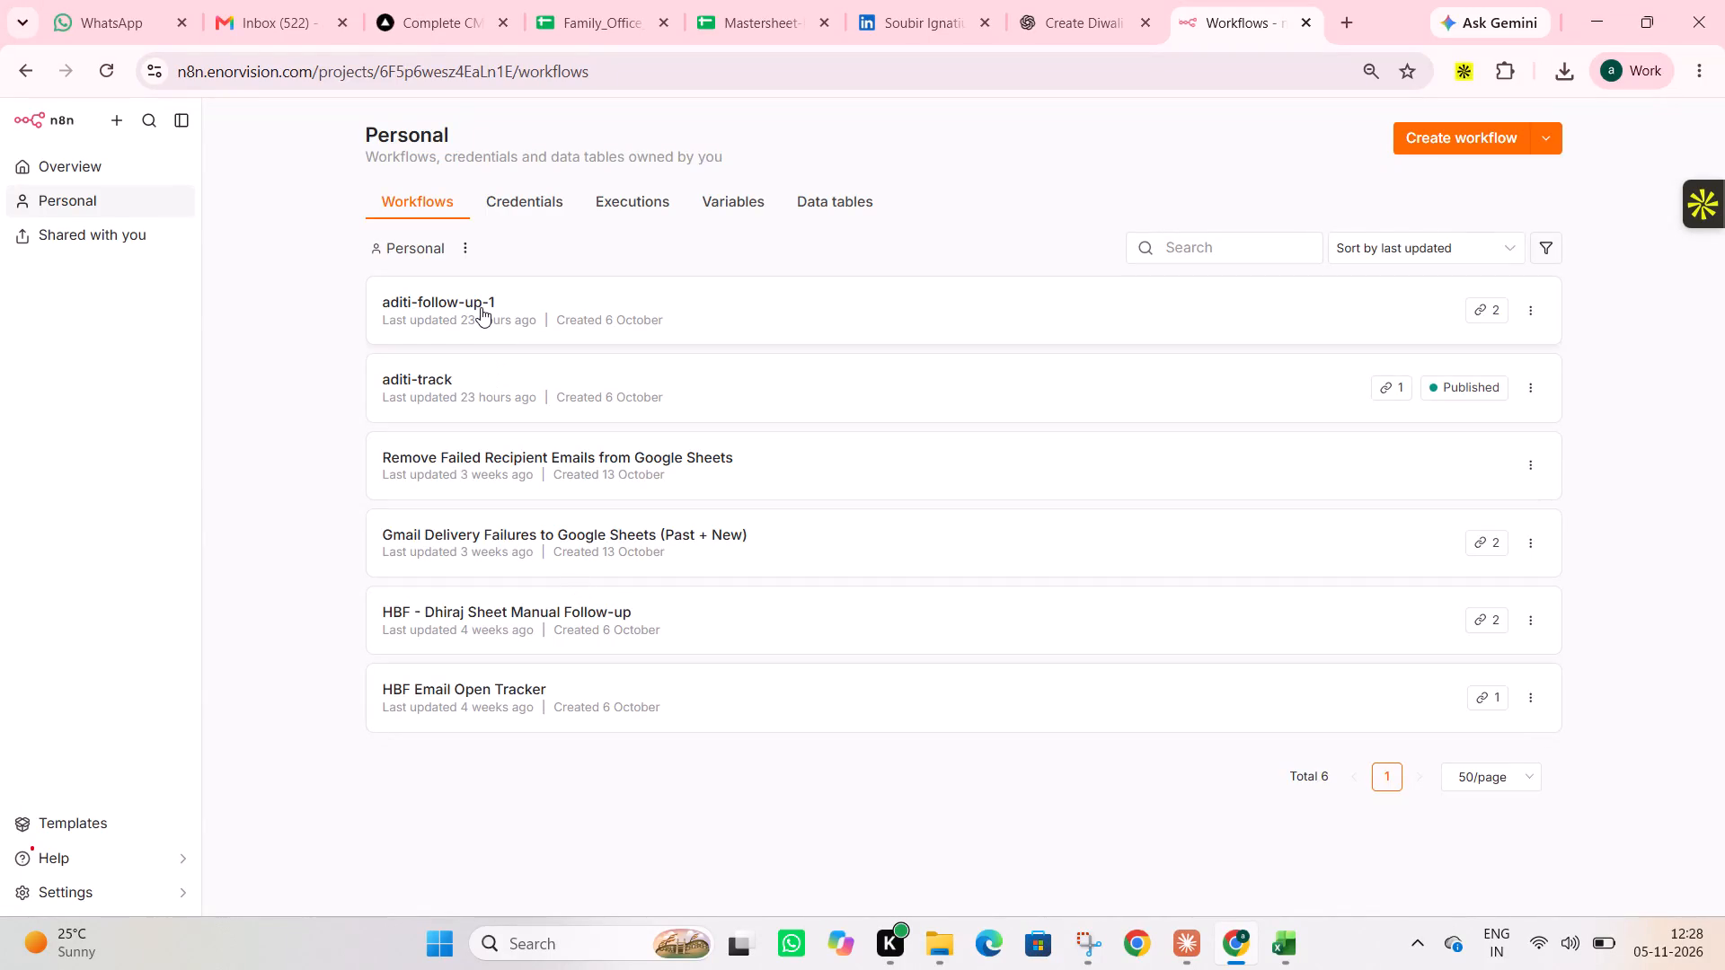
# In the aditi-follow-up-1 workflow, rename the Diwali offer HTML node as "Diwali Offer".
pyautogui.doubleClick(481, 307)
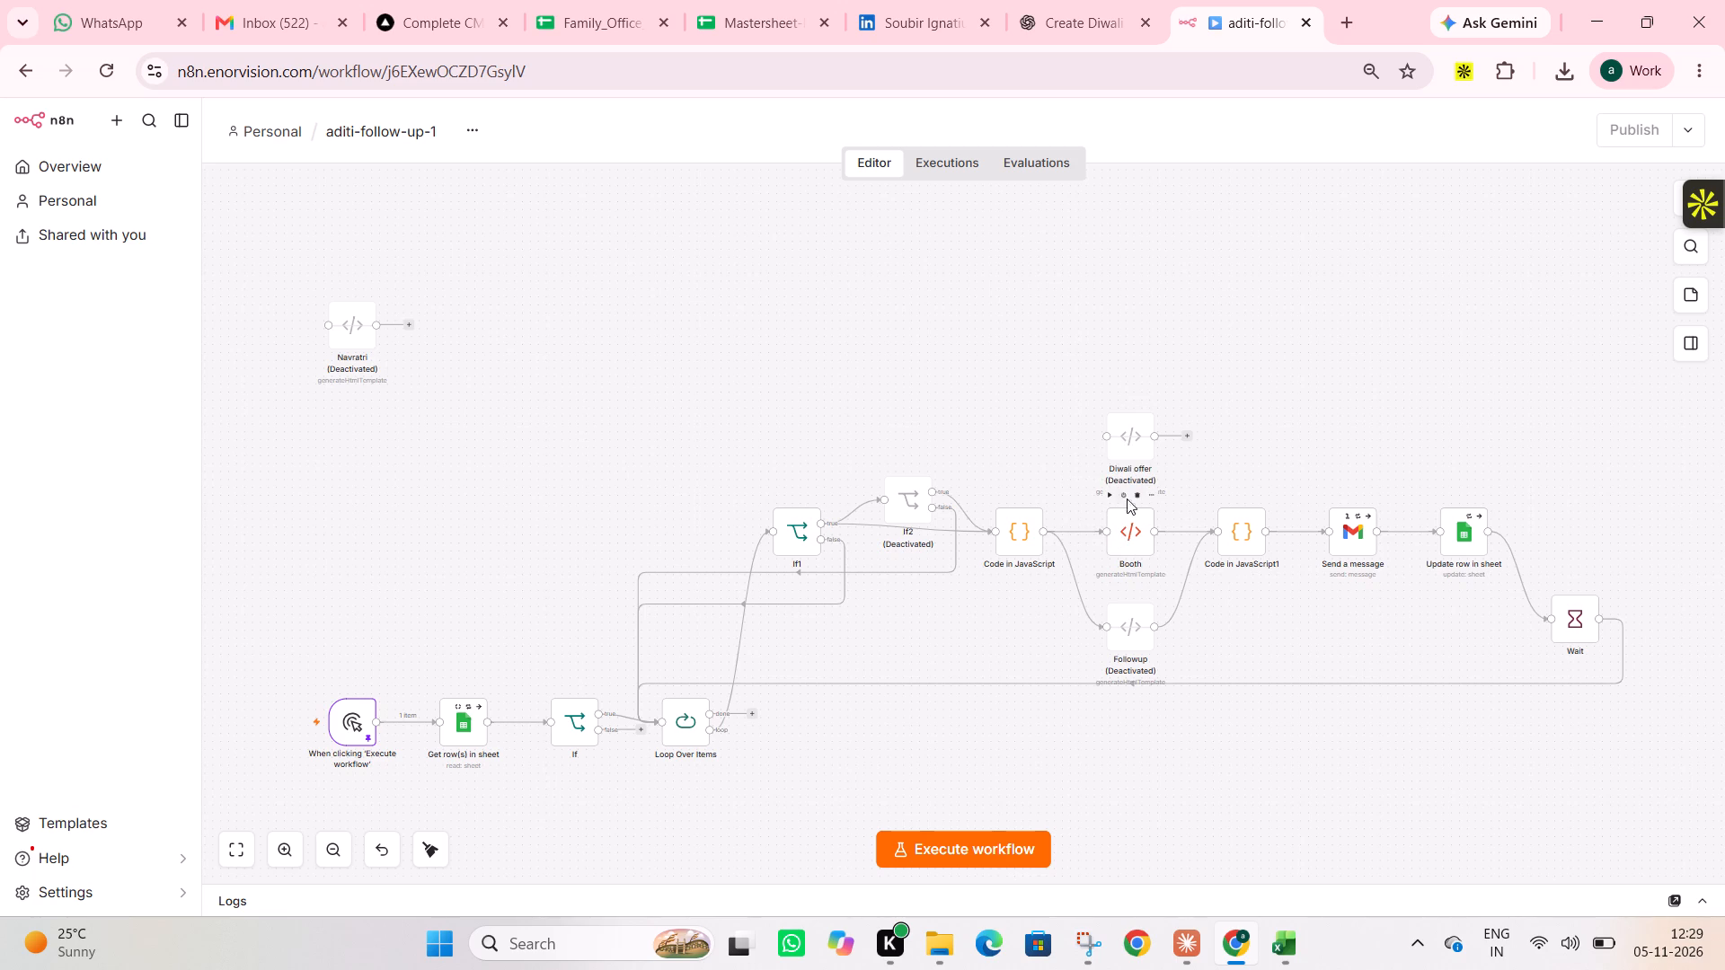
pyautogui.doubleClick(1134, 439)
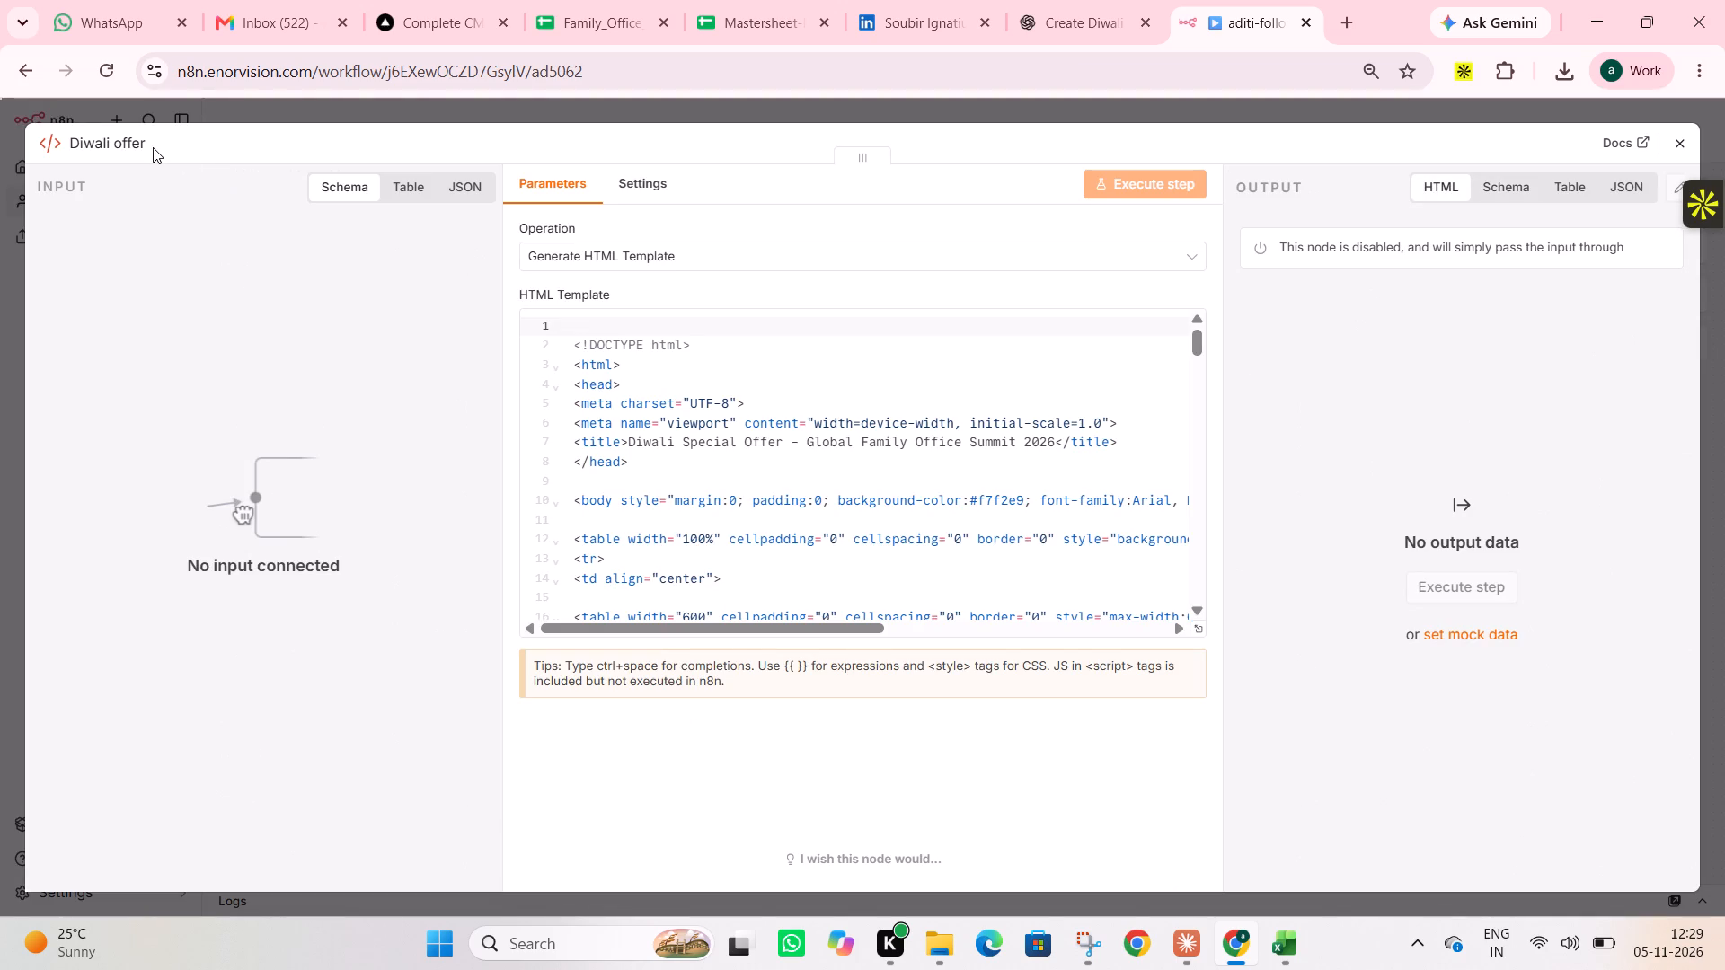
pyautogui.doubleClick(143, 145)
pyautogui.doubleClick(143, 145)
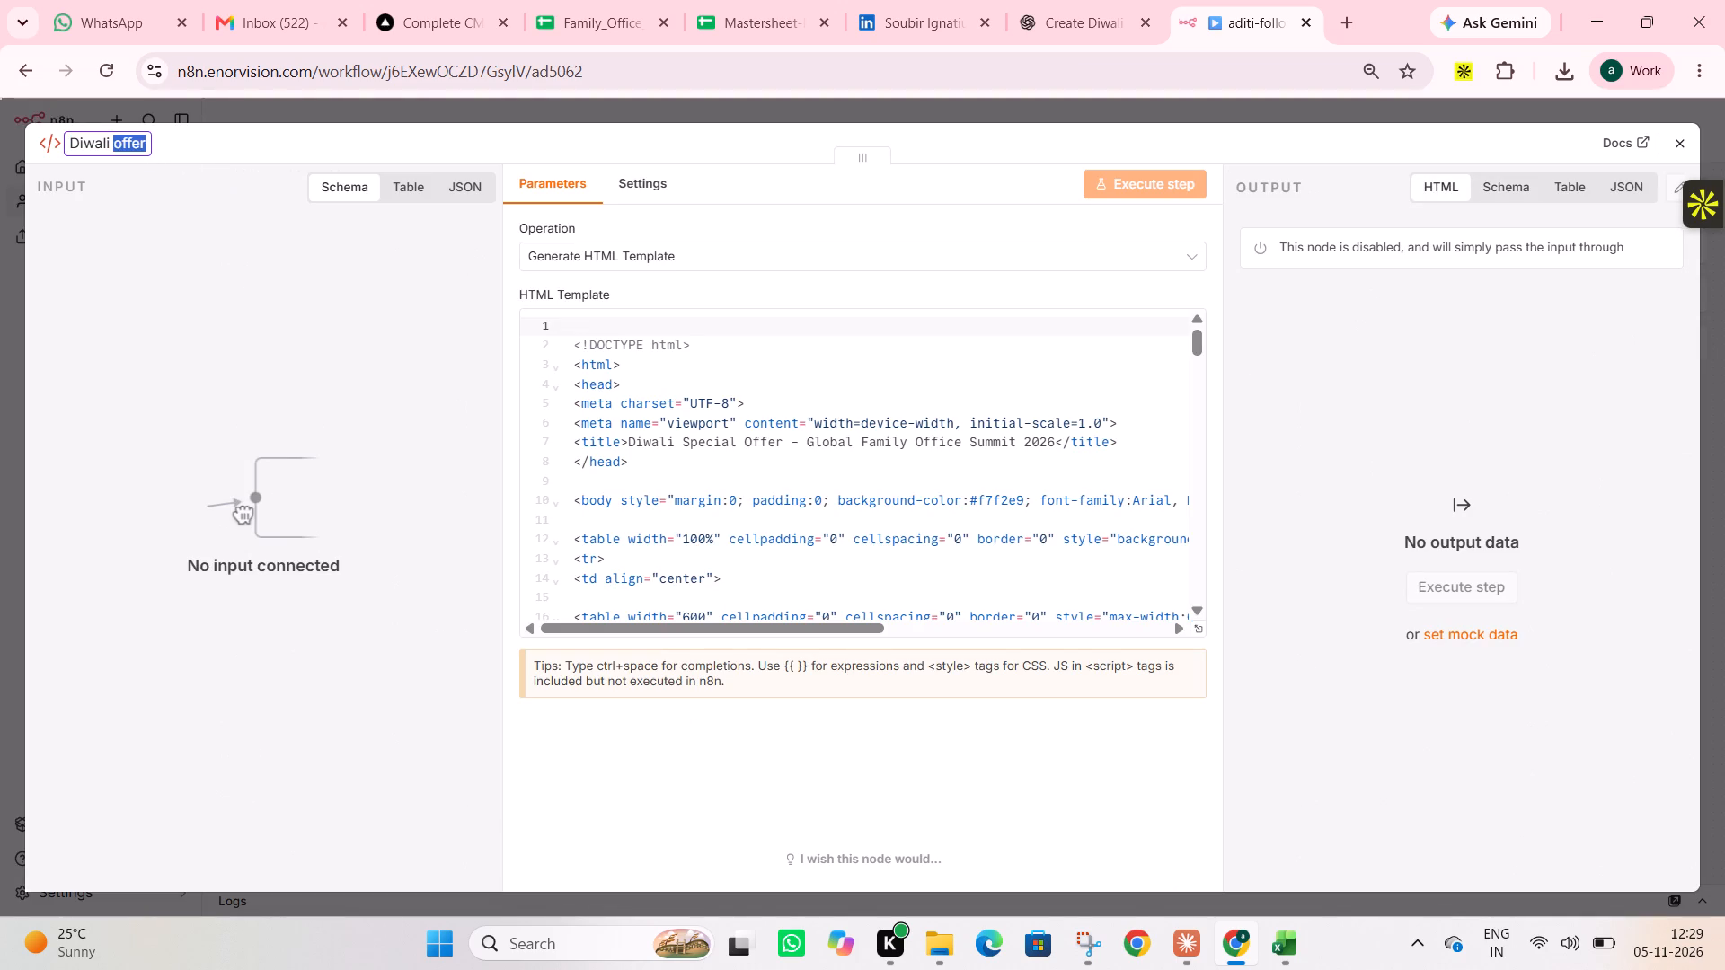
pyautogui.click(143, 145)
pyautogui.doubleClick(143, 145)
pyautogui.write('foll')
pyautogui.press('BackSpace')
pyautogui.press('BackSpace')
pyautogui.press('BackSpace')
pyautogui.press('BackSpace')
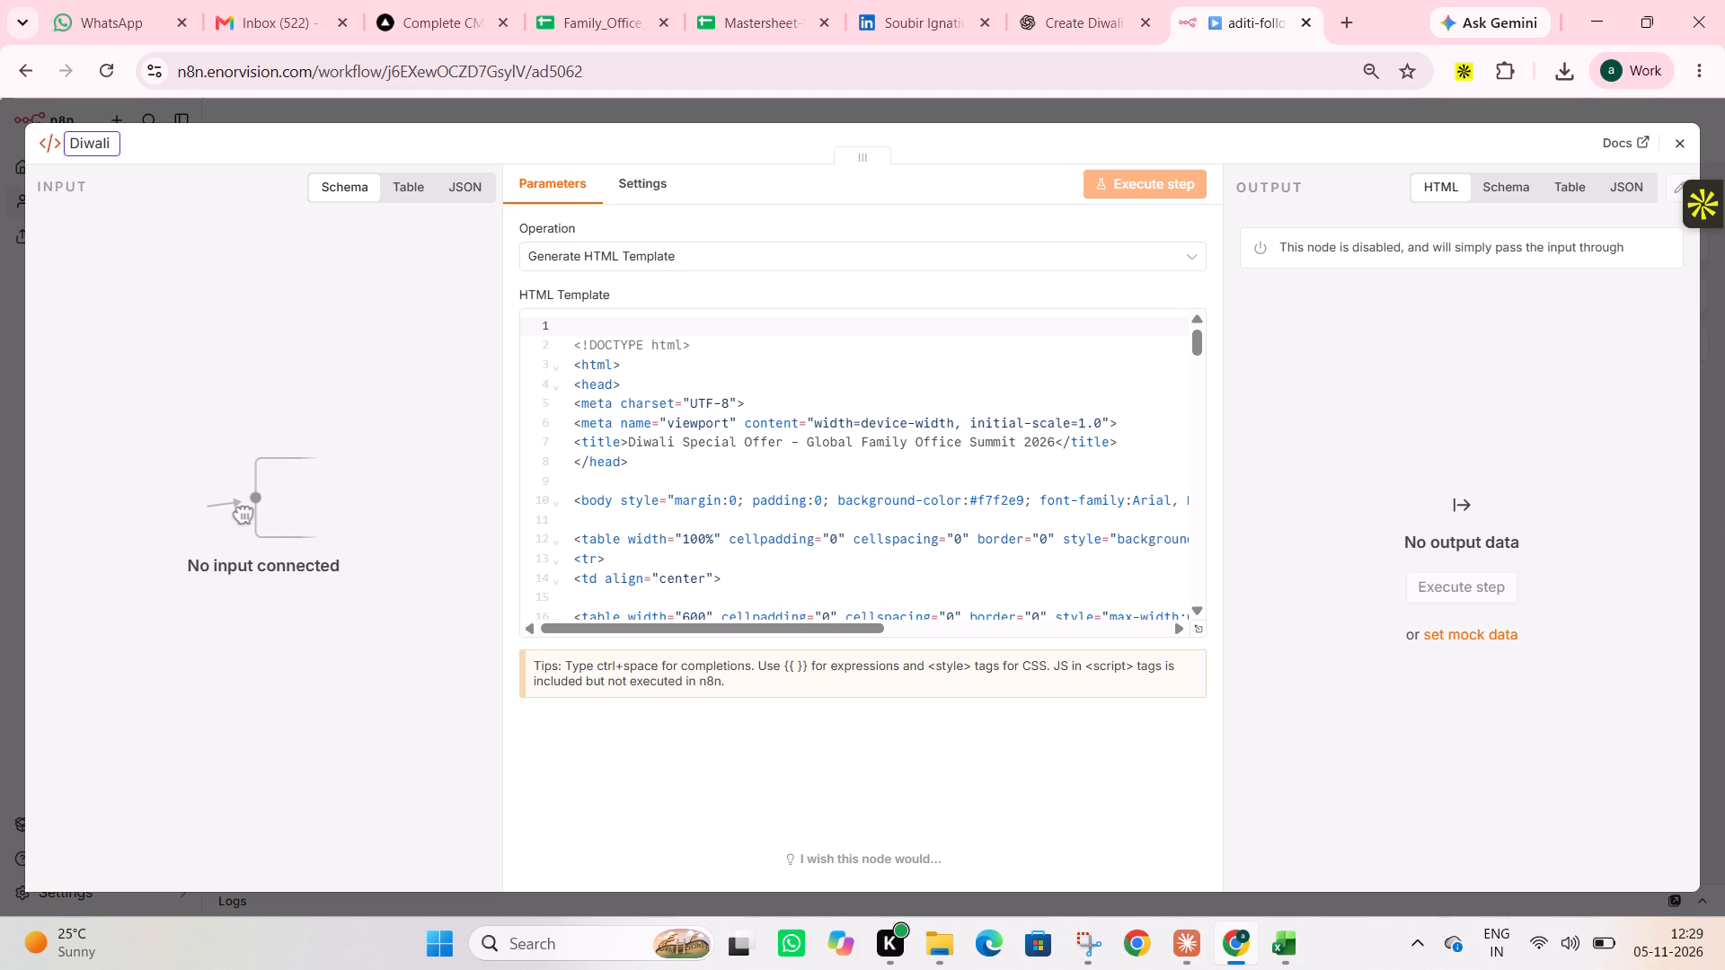
pyautogui.write('Offer')
pyautogui.press('Return')
pyautogui.click(690, 481)
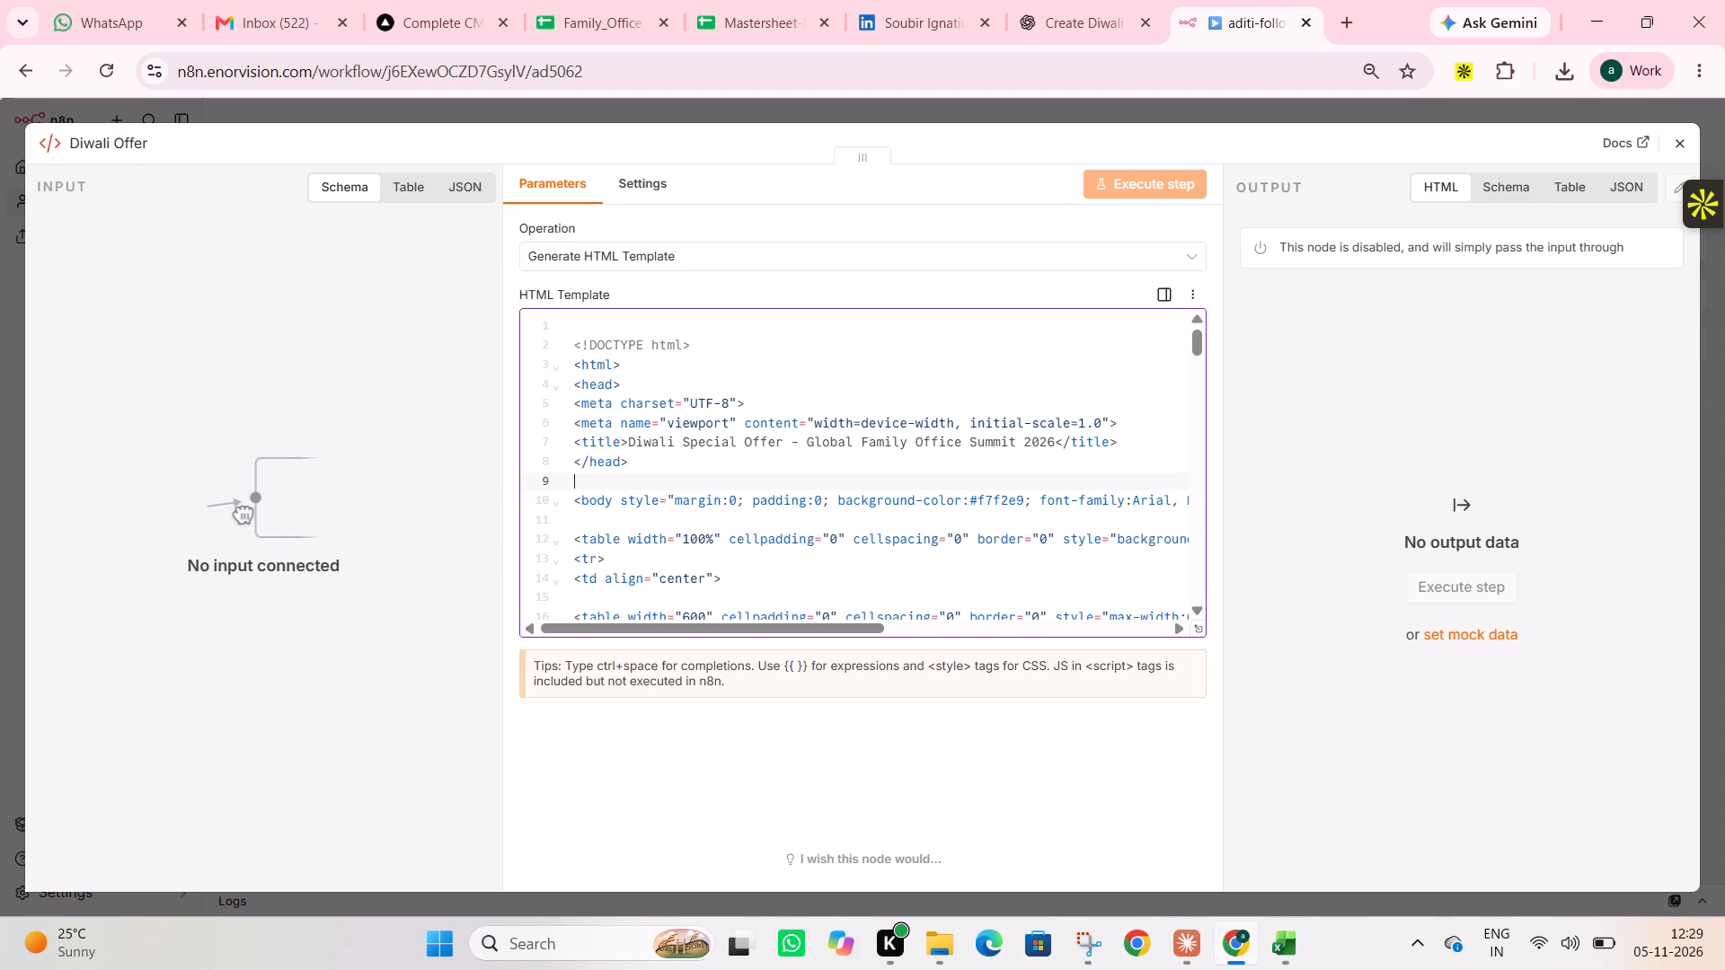
pyautogui.hotkey('ctrl', 'a')
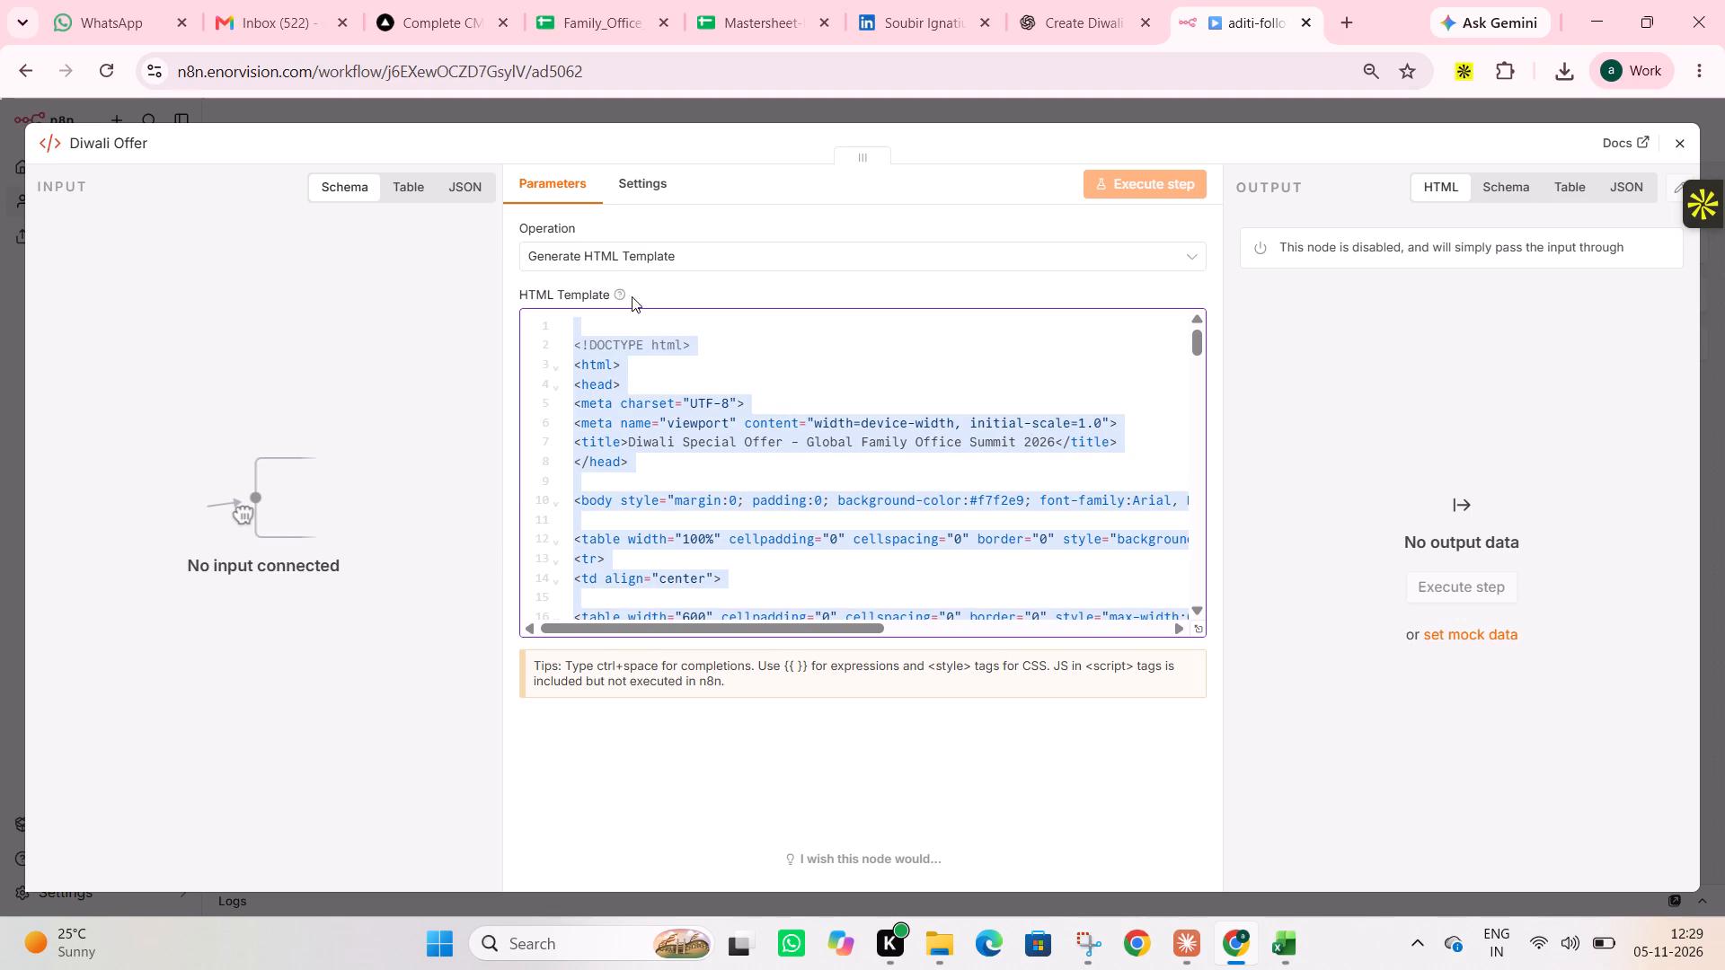
pyautogui.click(1191, 950)
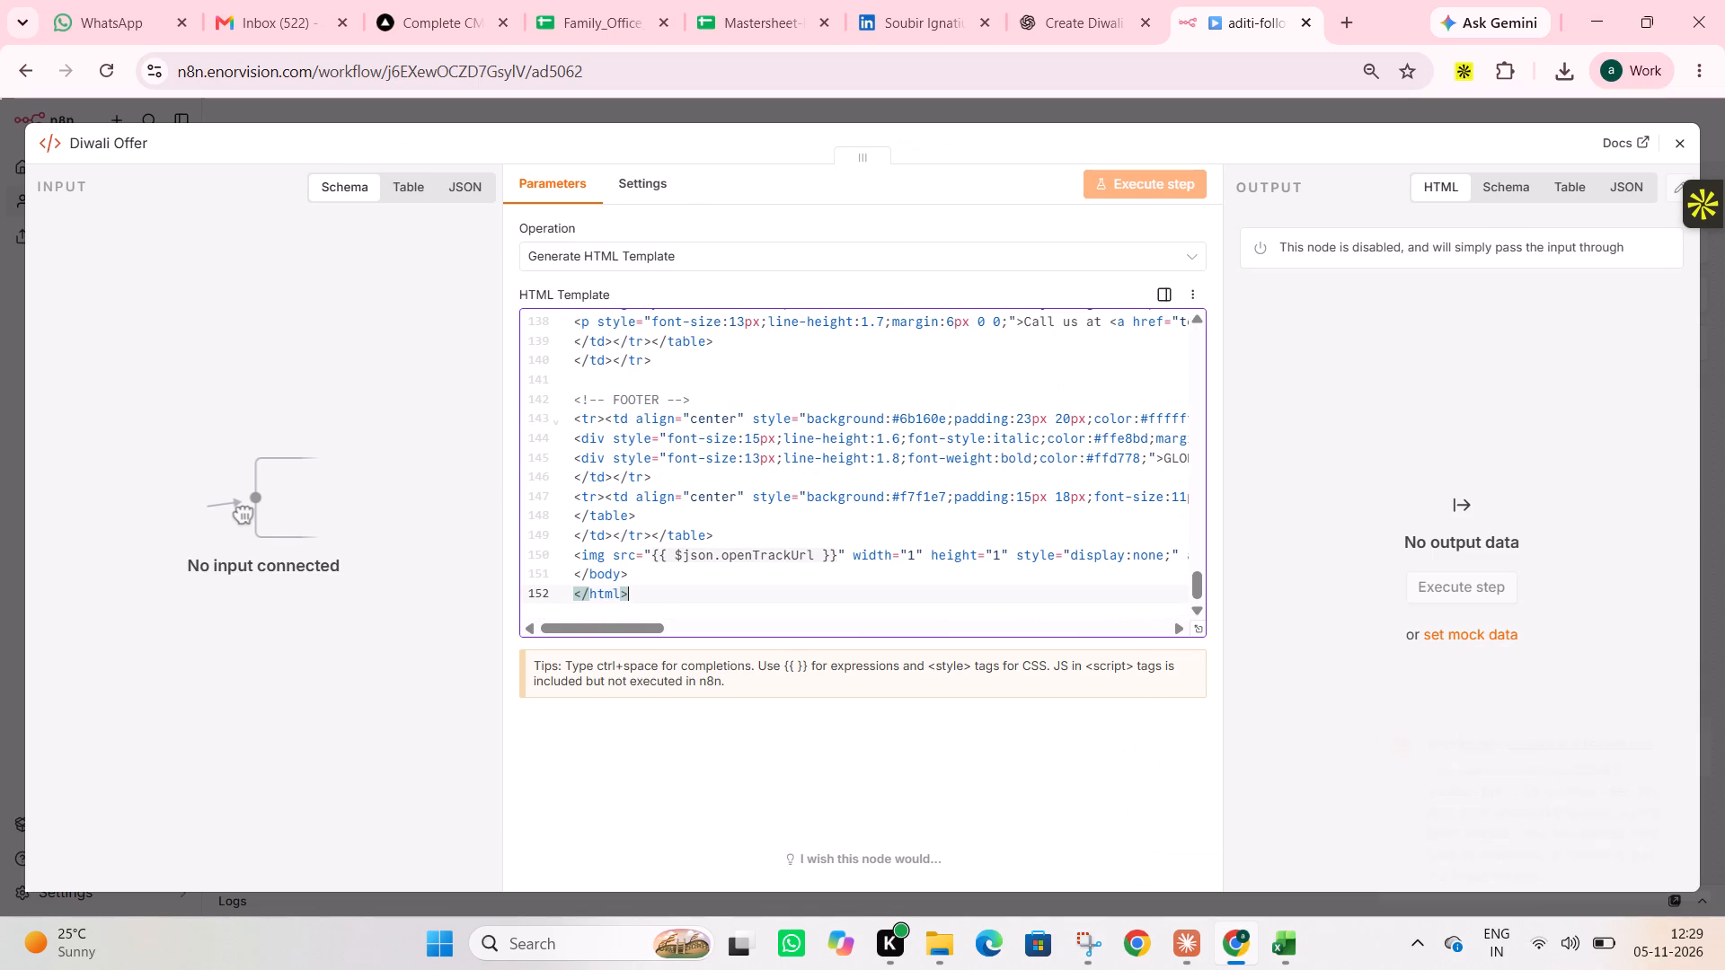
pyautogui.scroll(-1, 813, 568)
pyautogui.hscroll(-3, 813, 568)
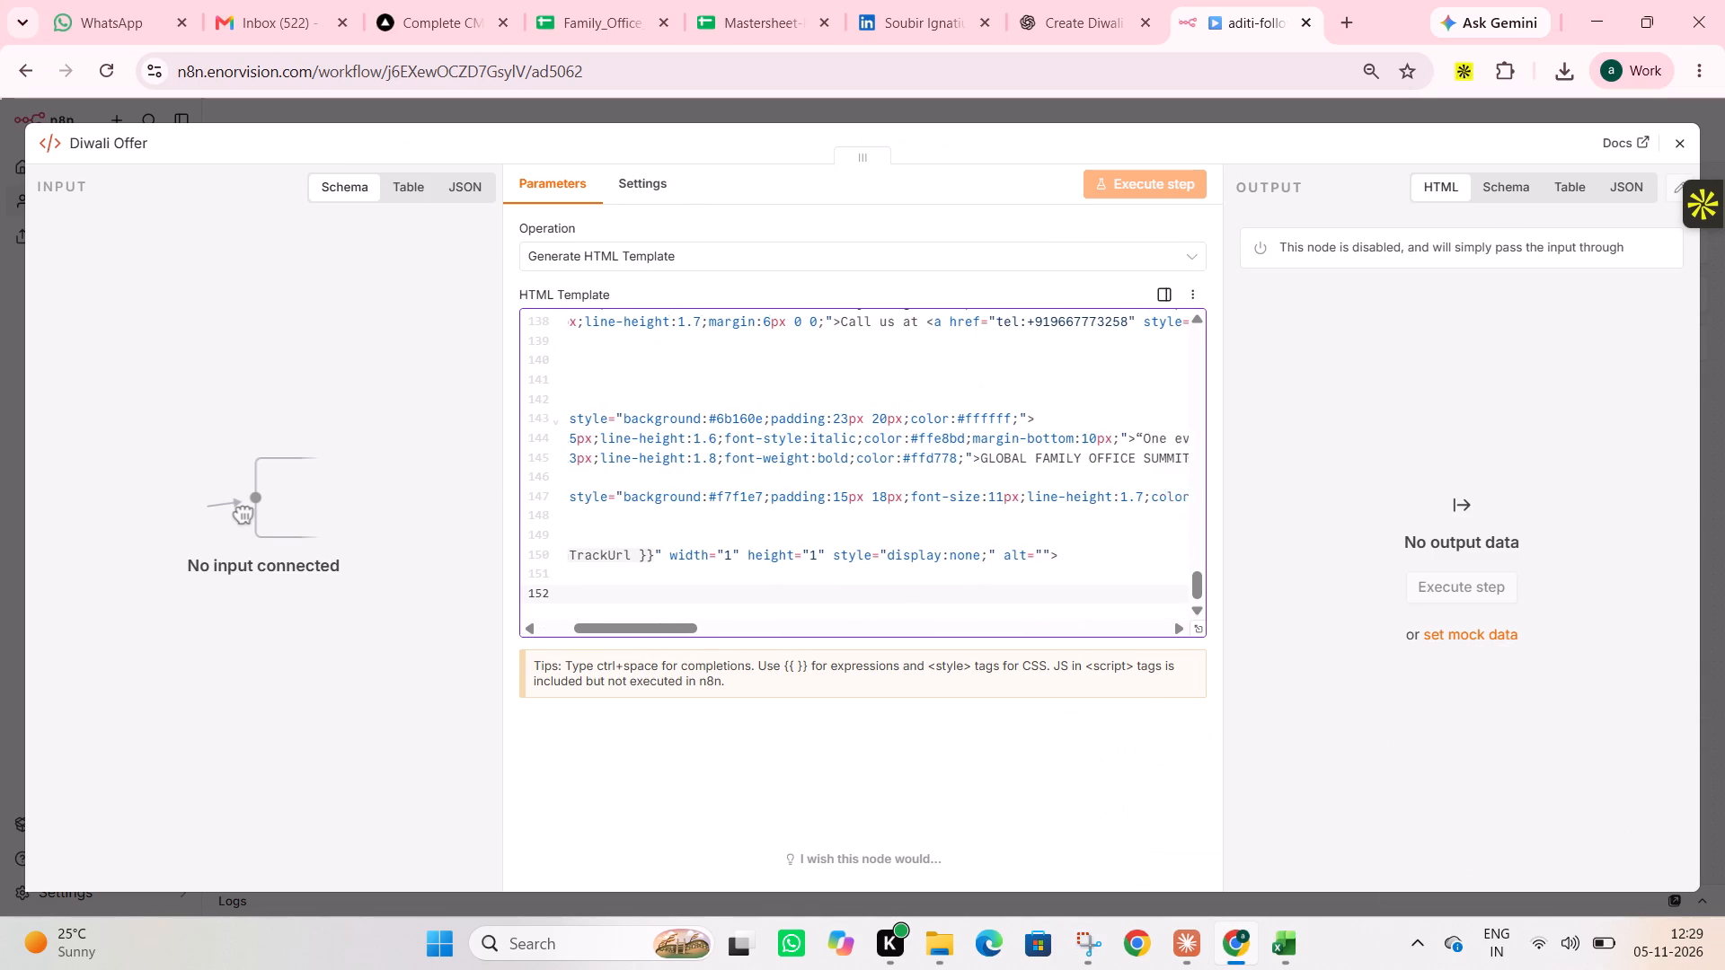
pyautogui.hscroll(-1, 813, 568)
pyautogui.hscroll(4, 813, 568)
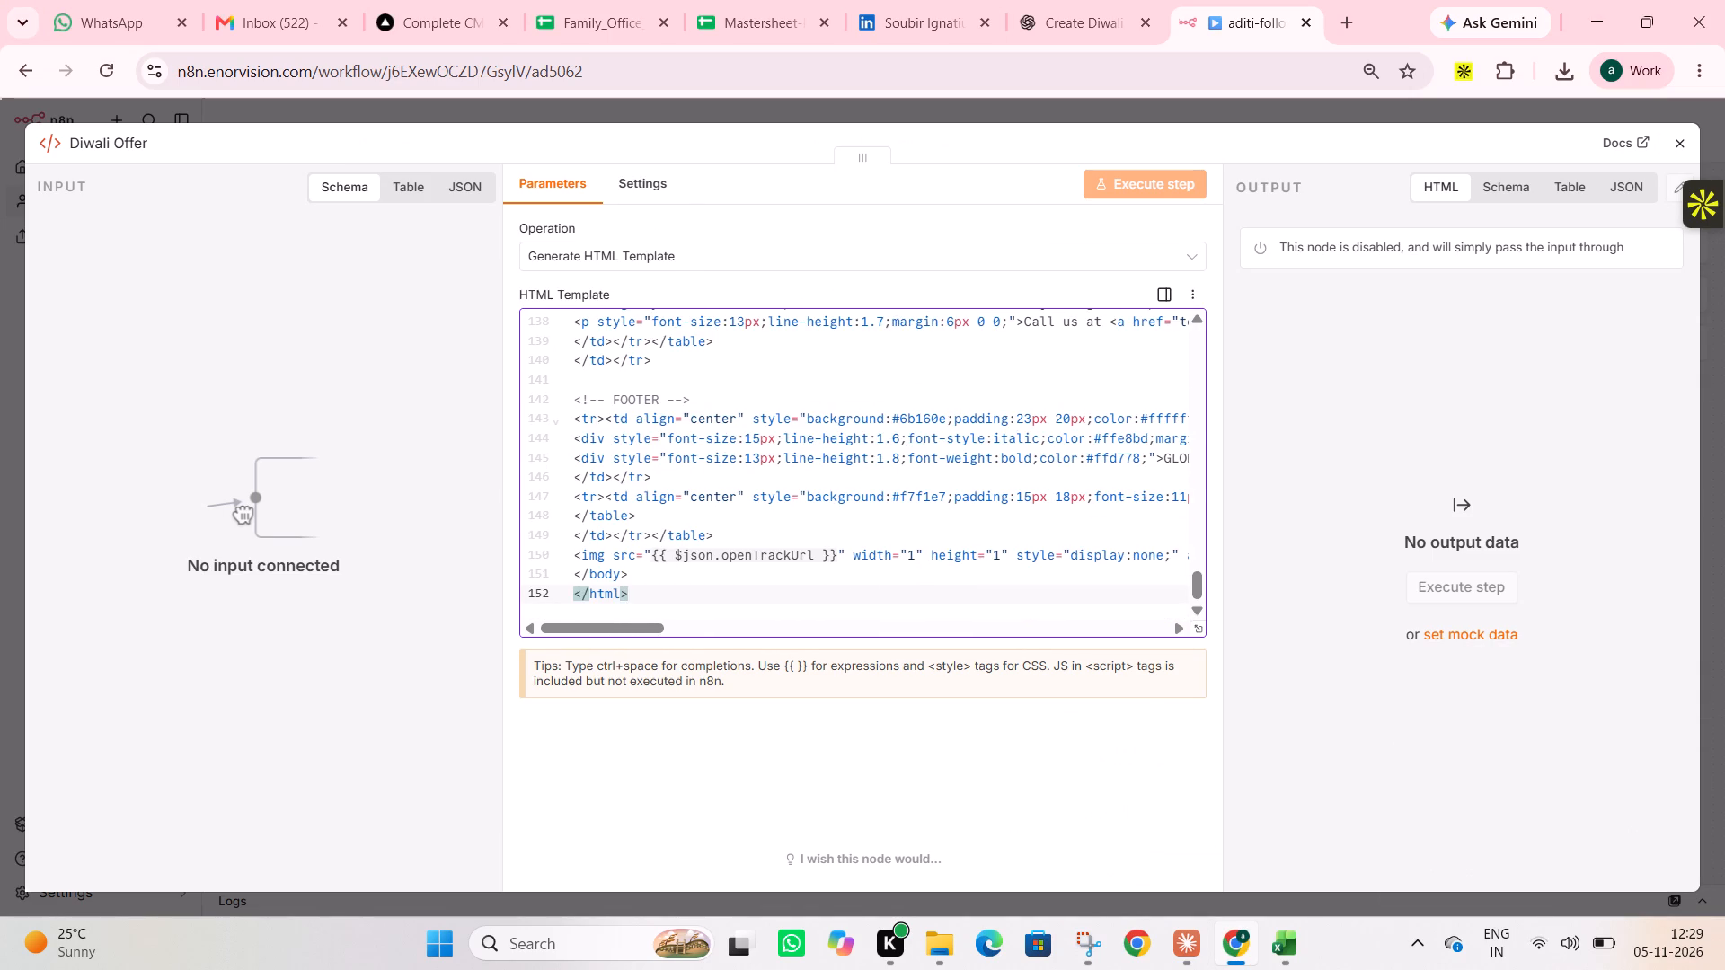
pyautogui.click(1128, 187)
pyautogui.scroll(2, 1013, 481)
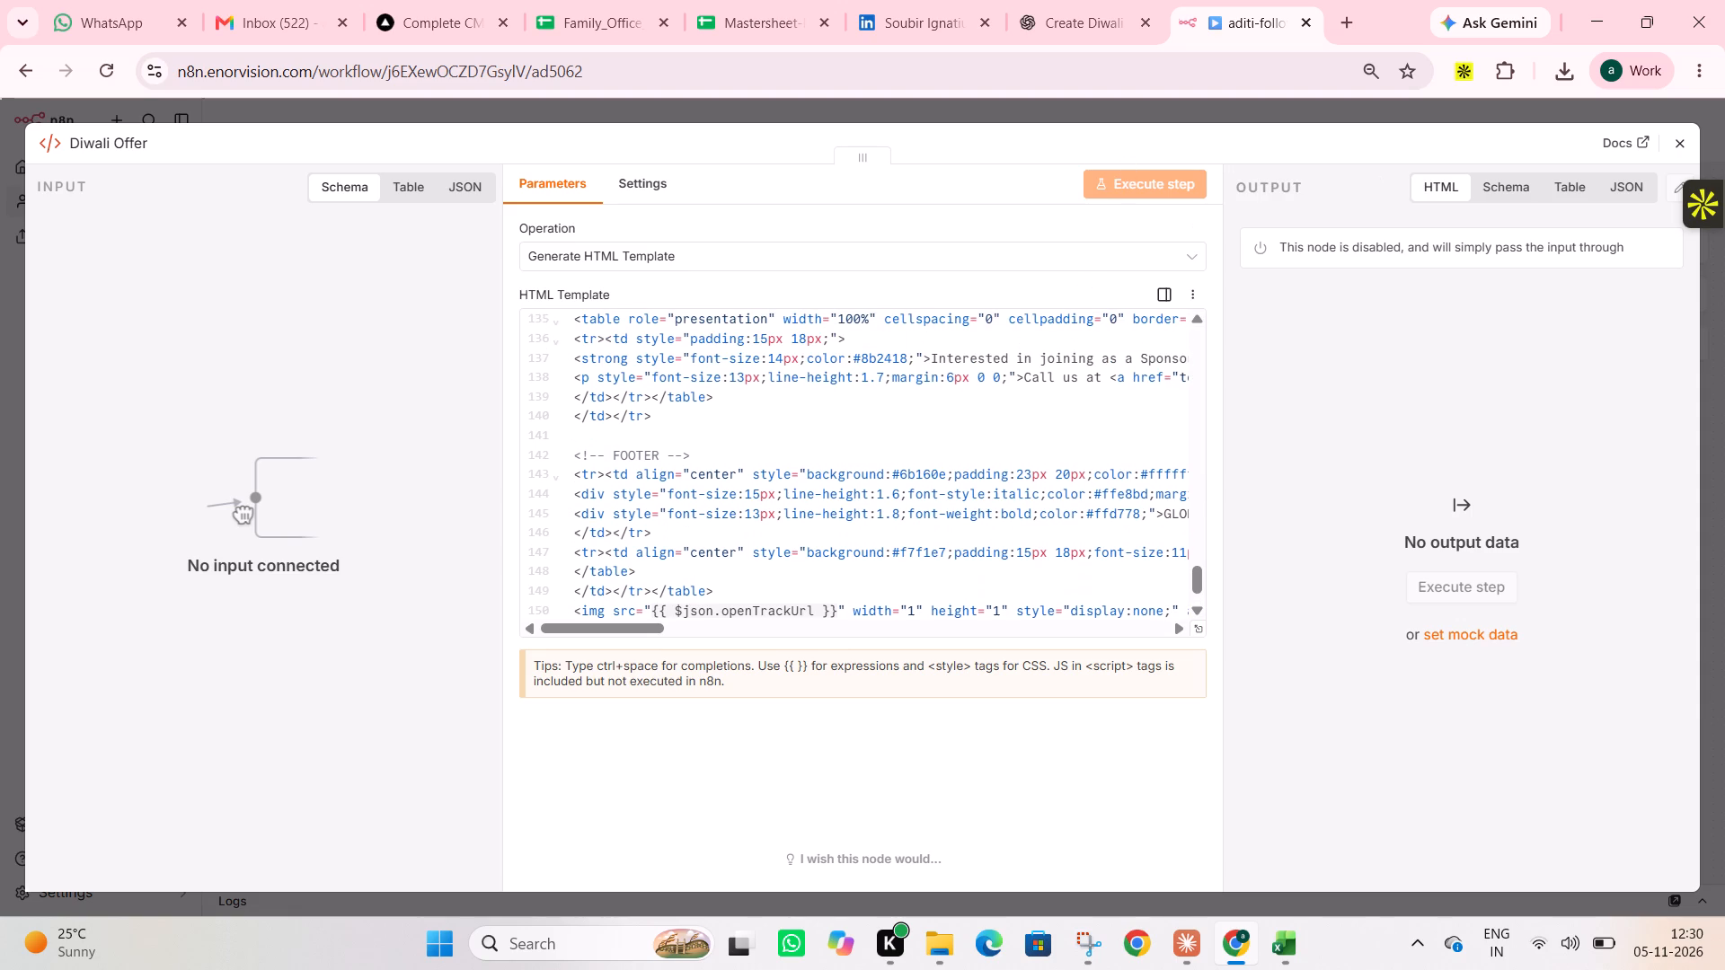
pyautogui.scroll(13, 1013, 481)
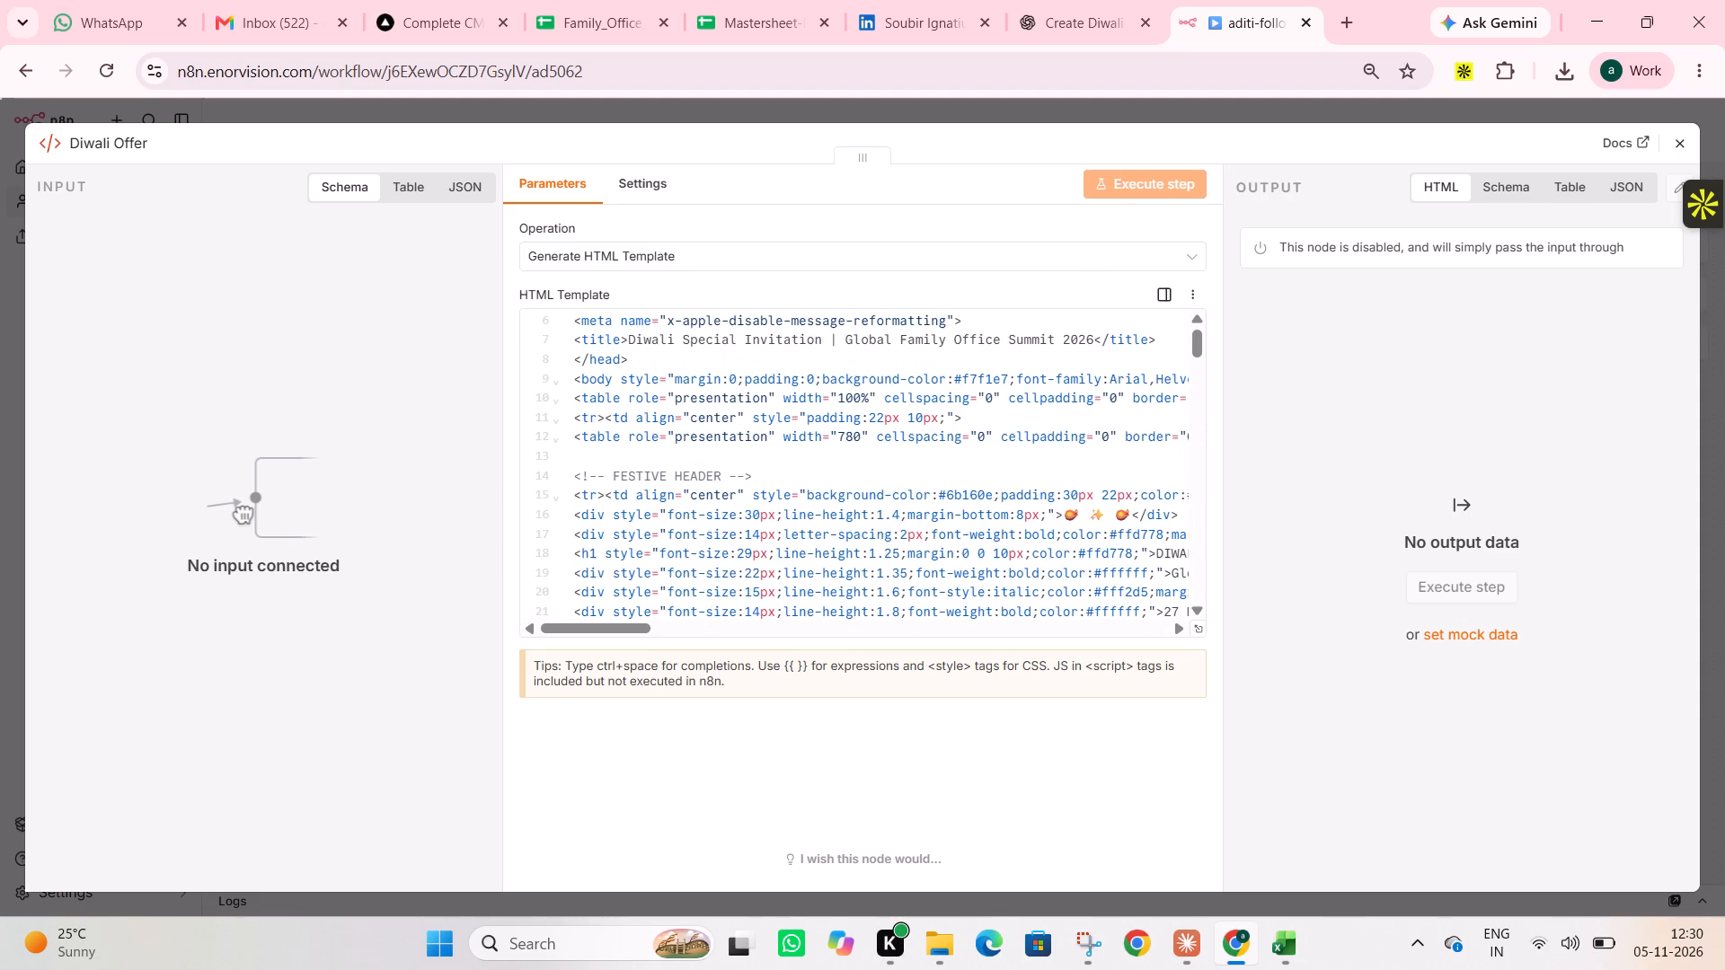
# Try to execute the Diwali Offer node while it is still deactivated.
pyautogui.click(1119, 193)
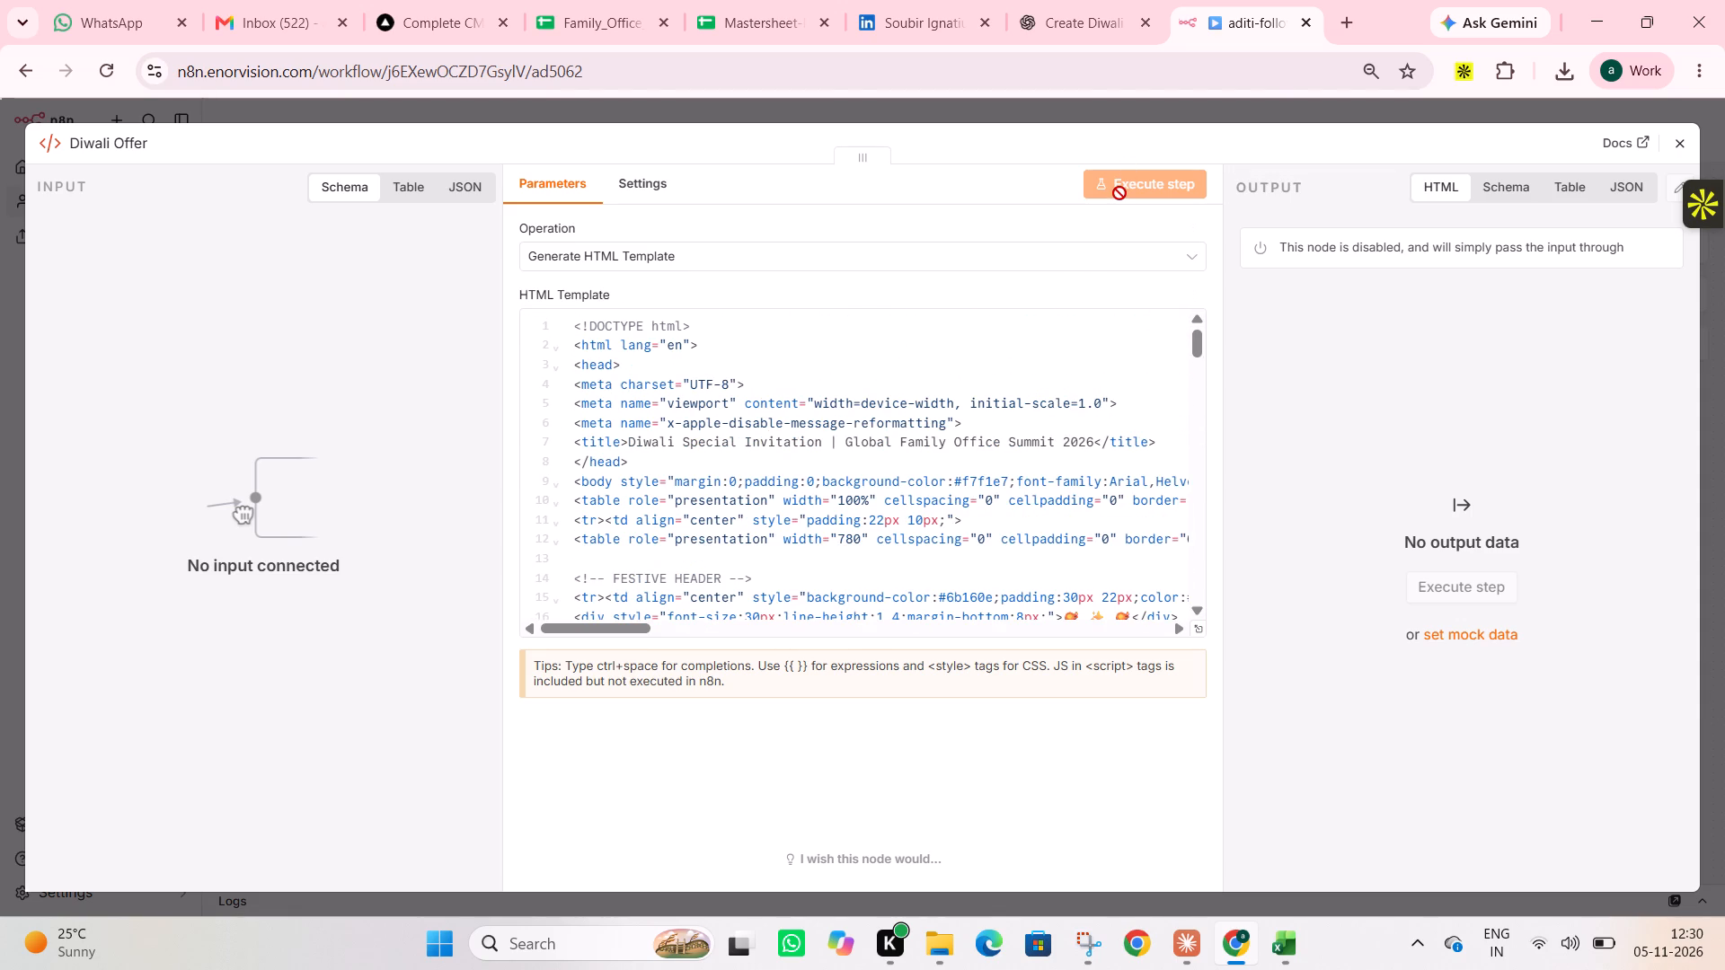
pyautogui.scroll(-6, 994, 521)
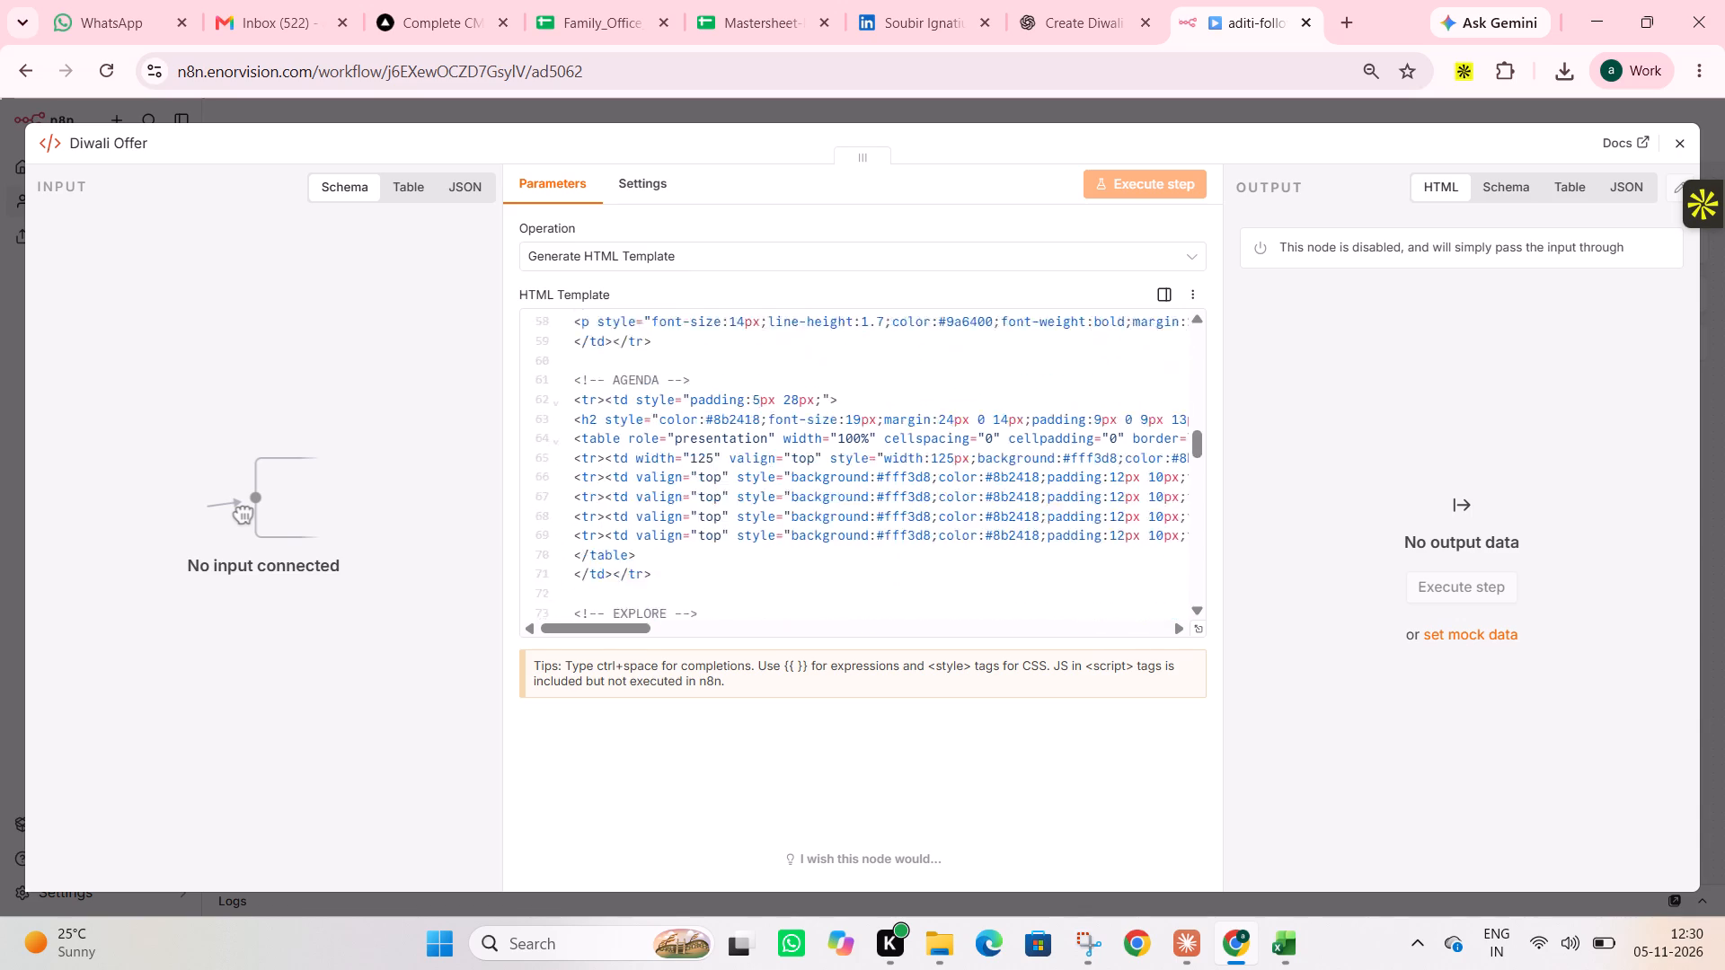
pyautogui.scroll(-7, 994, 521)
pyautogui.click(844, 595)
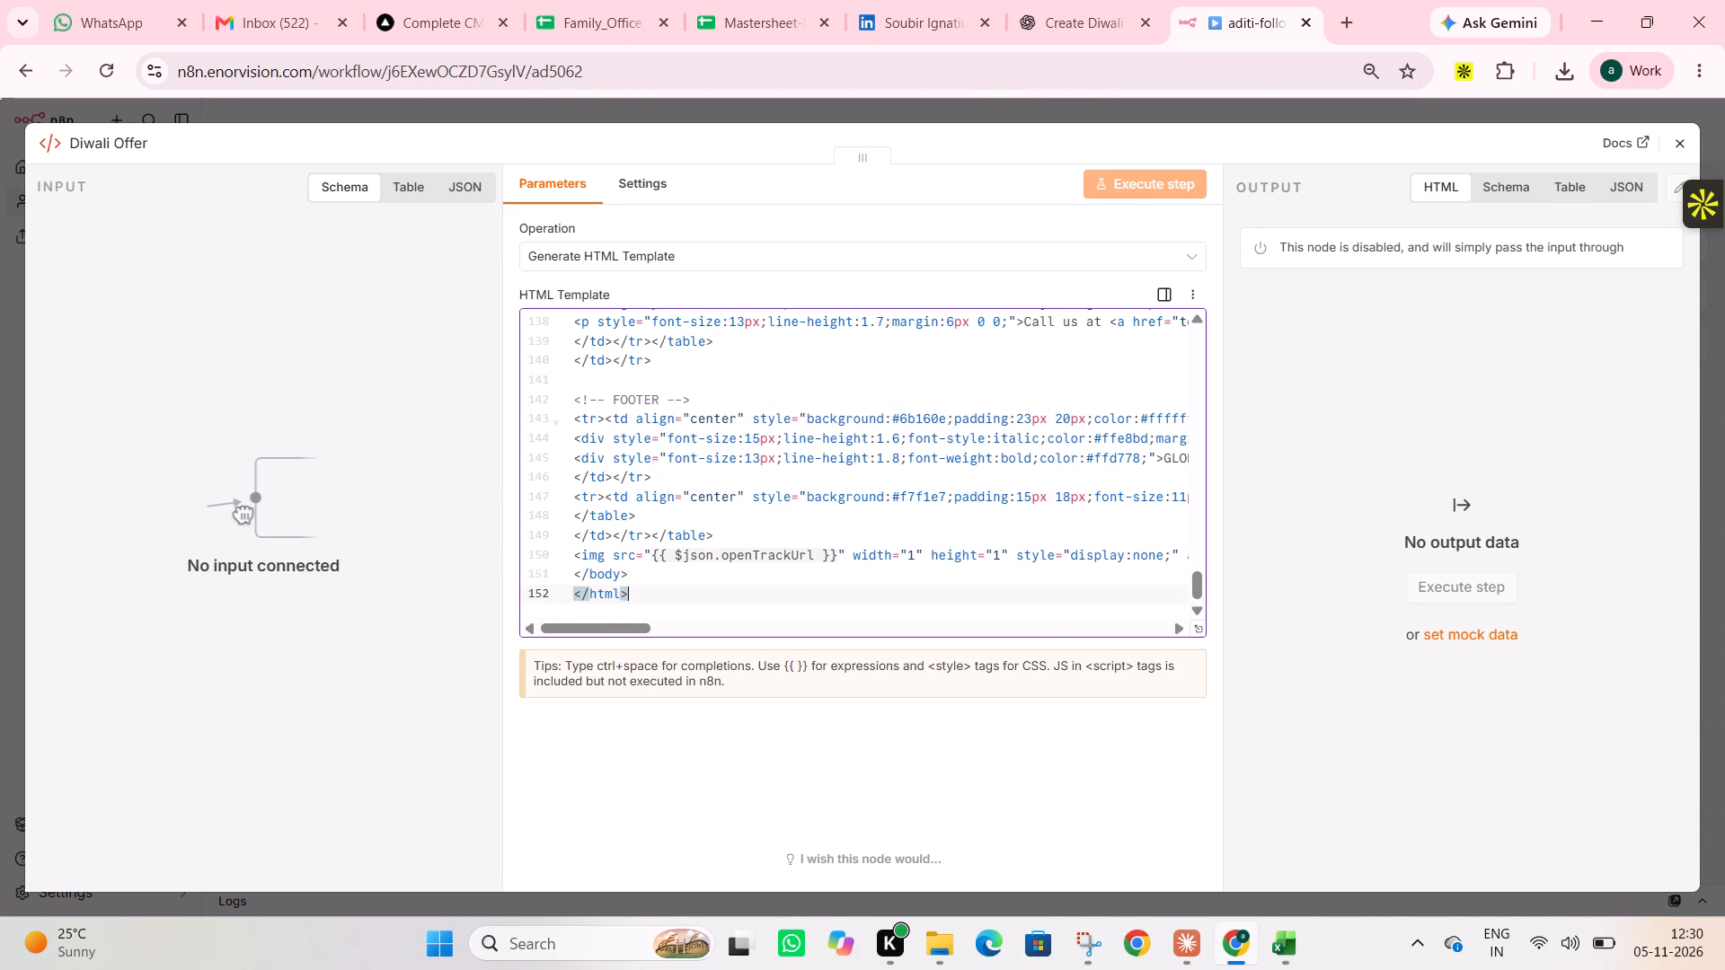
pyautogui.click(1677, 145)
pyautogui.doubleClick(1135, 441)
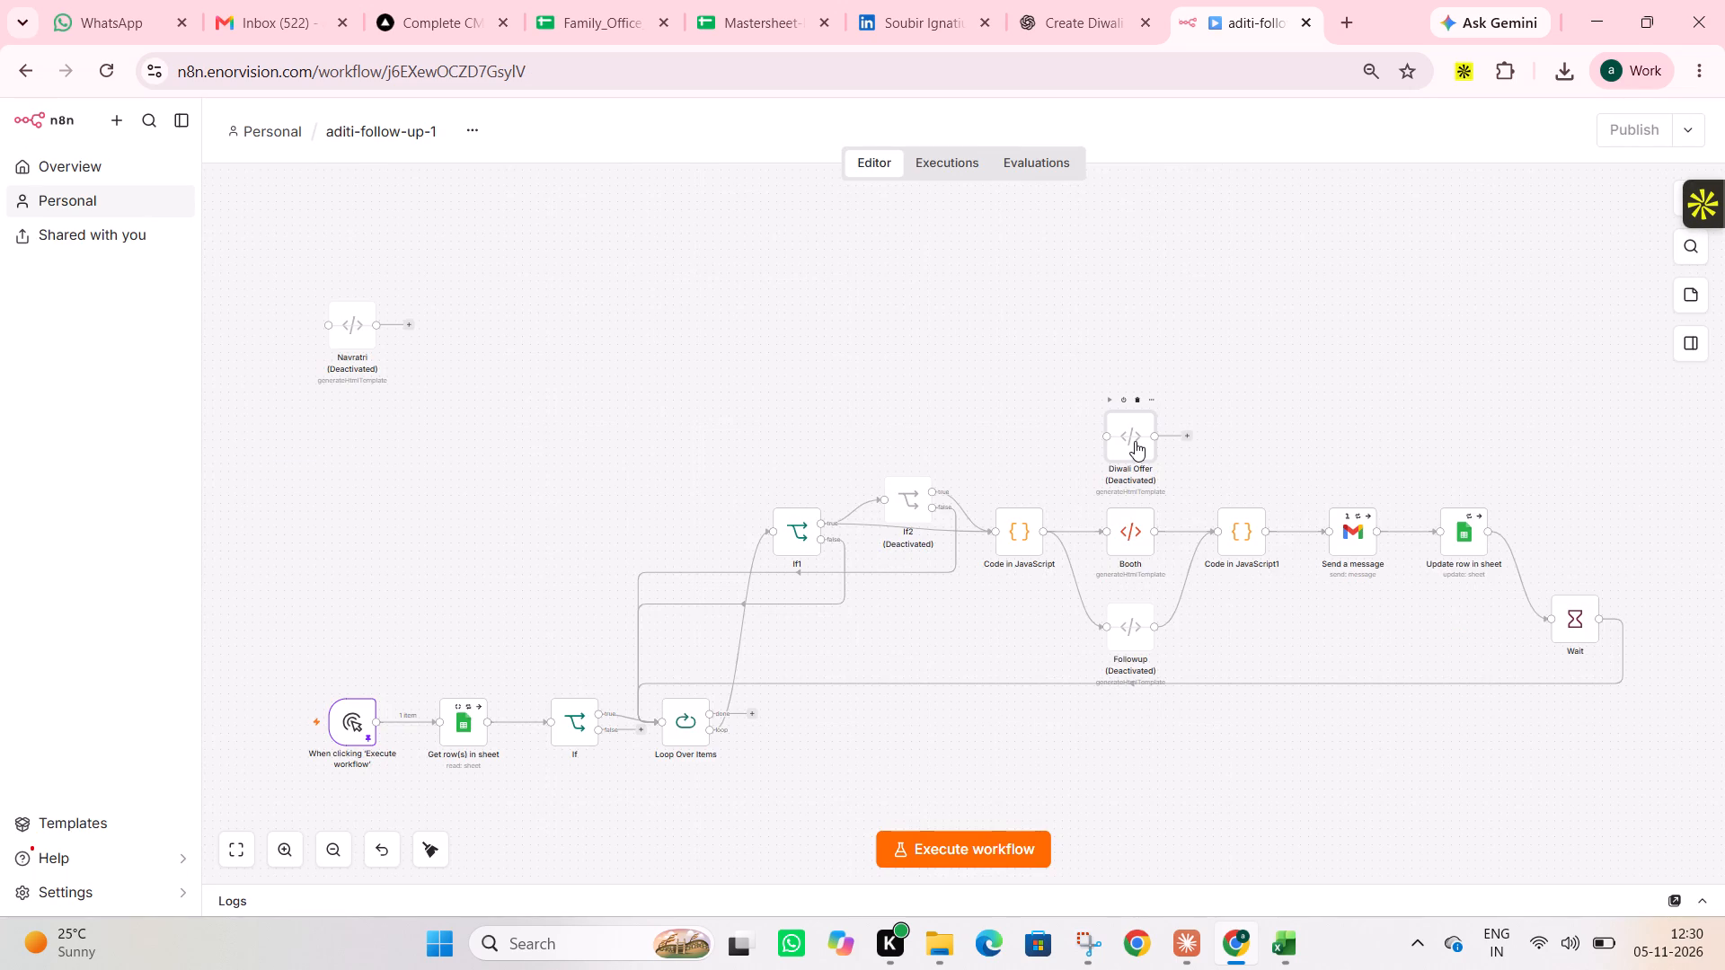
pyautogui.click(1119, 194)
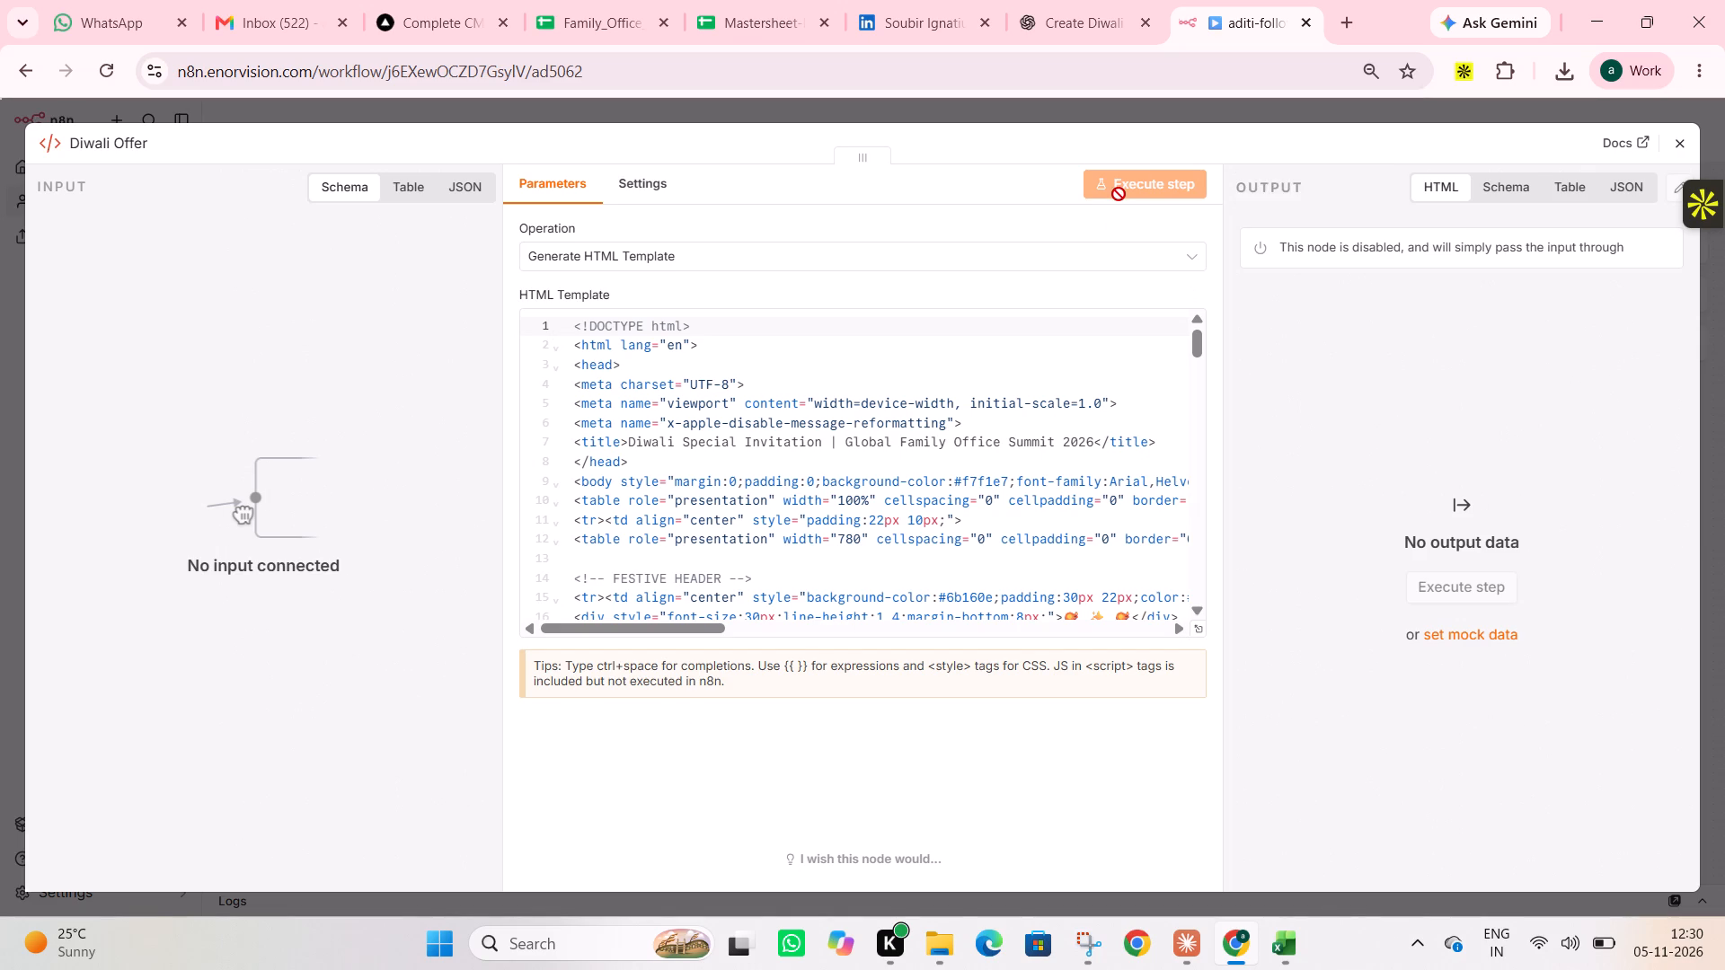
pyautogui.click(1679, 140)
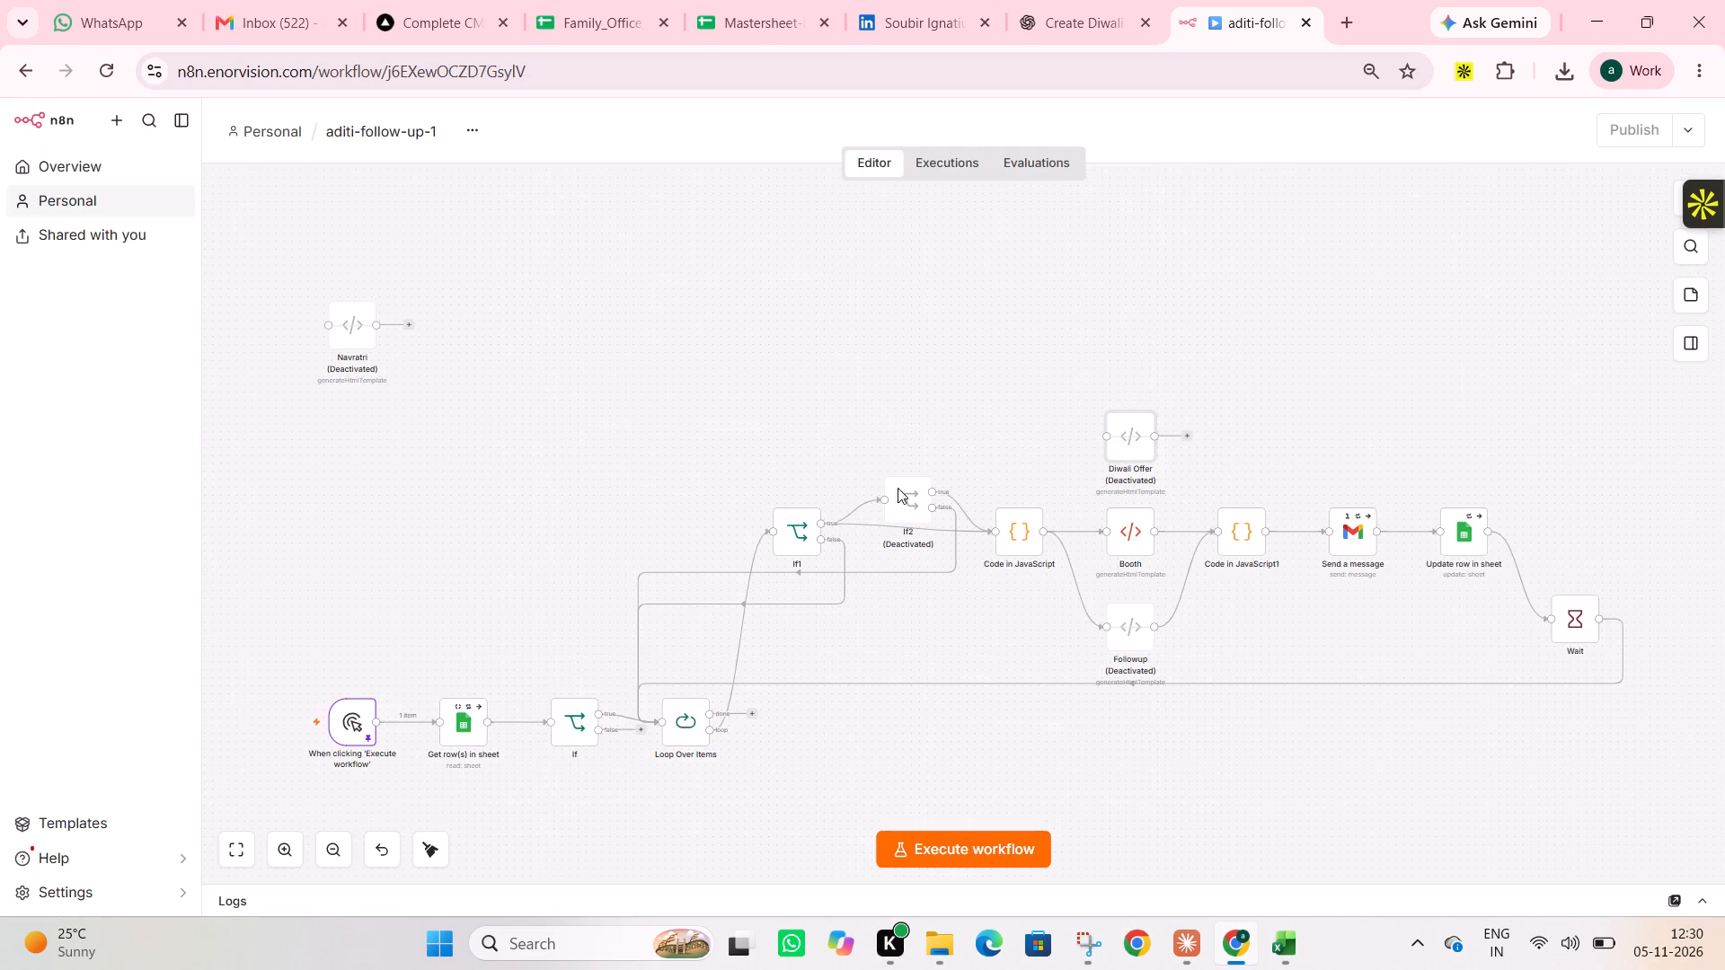
# Activate the Diwali Offer node in the workflow.
pyautogui.rightClick(1124, 446)
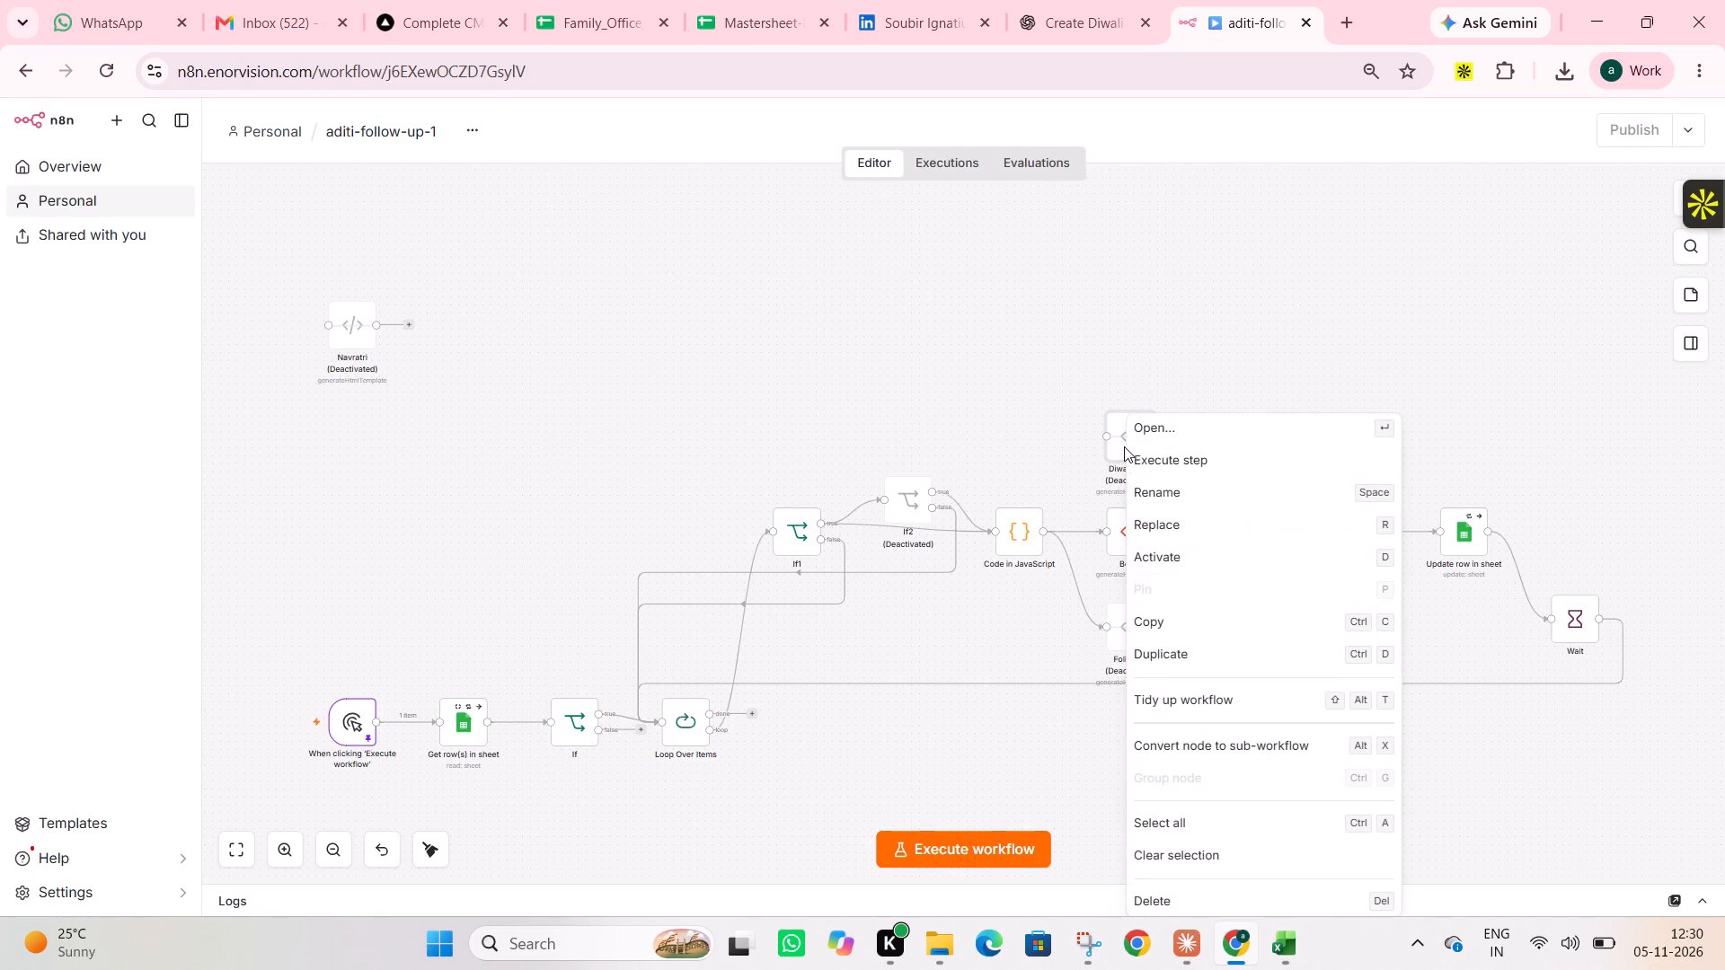
pyautogui.click(1158, 552)
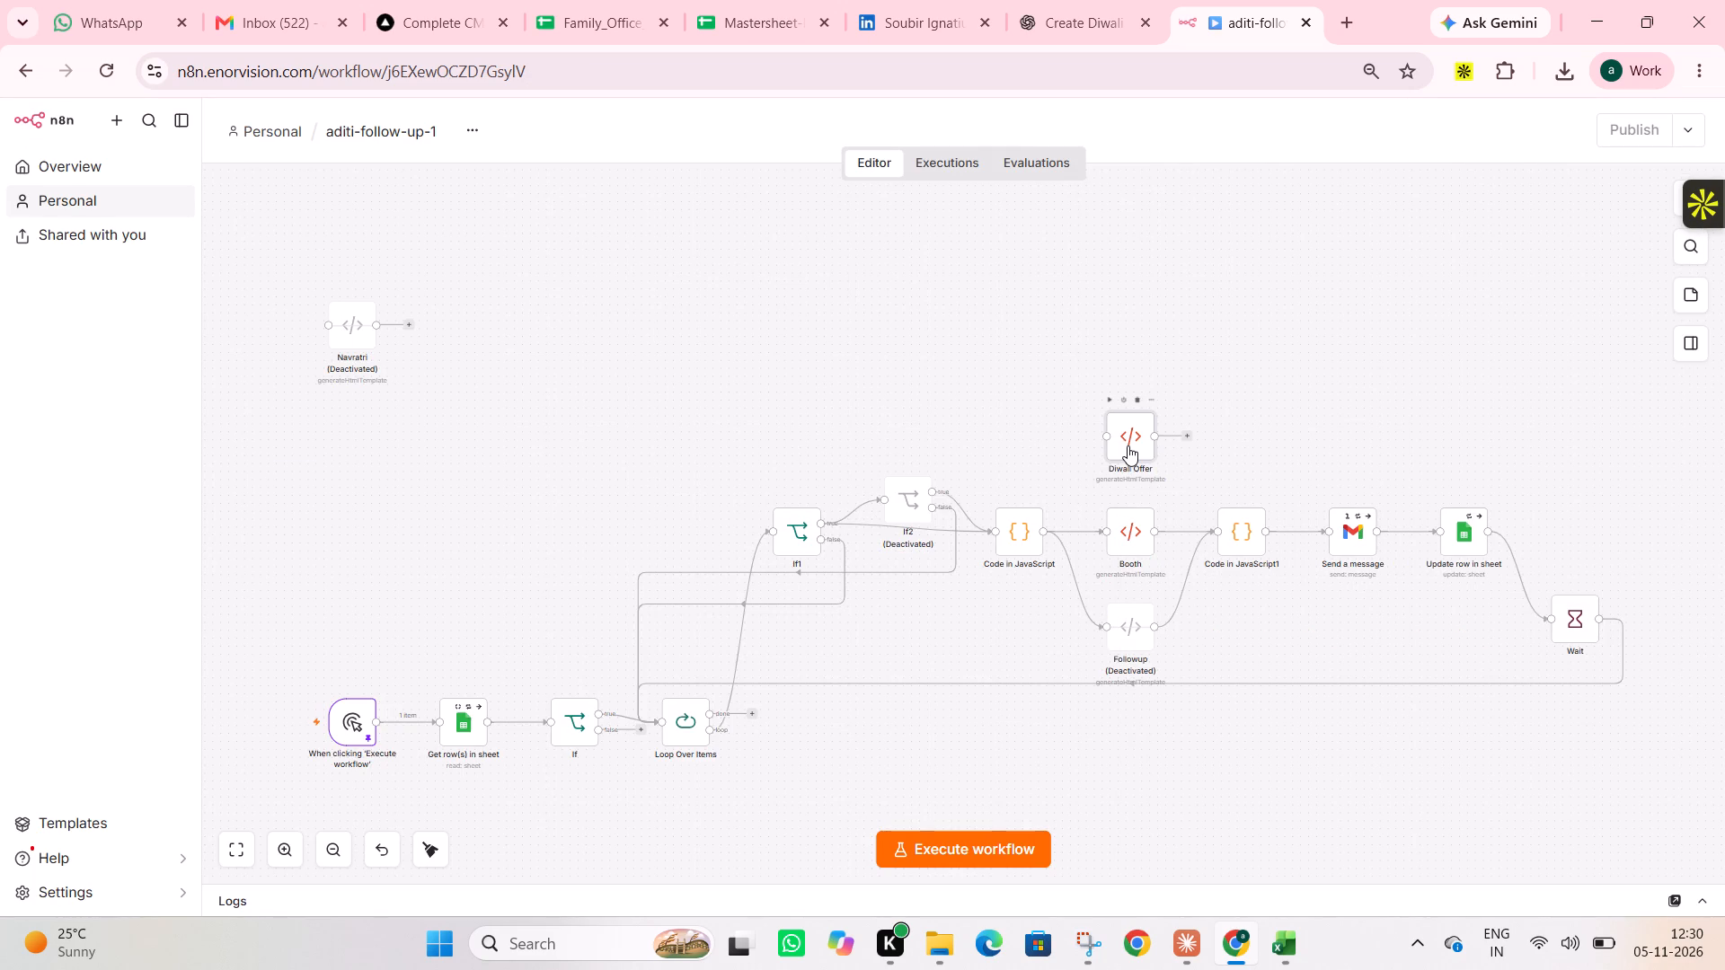
# Test the Diwali Offer node by executing it on its own, and return to the workflow canvas.
pyautogui.doubleClick(1128, 445)
pyautogui.click(1140, 184)
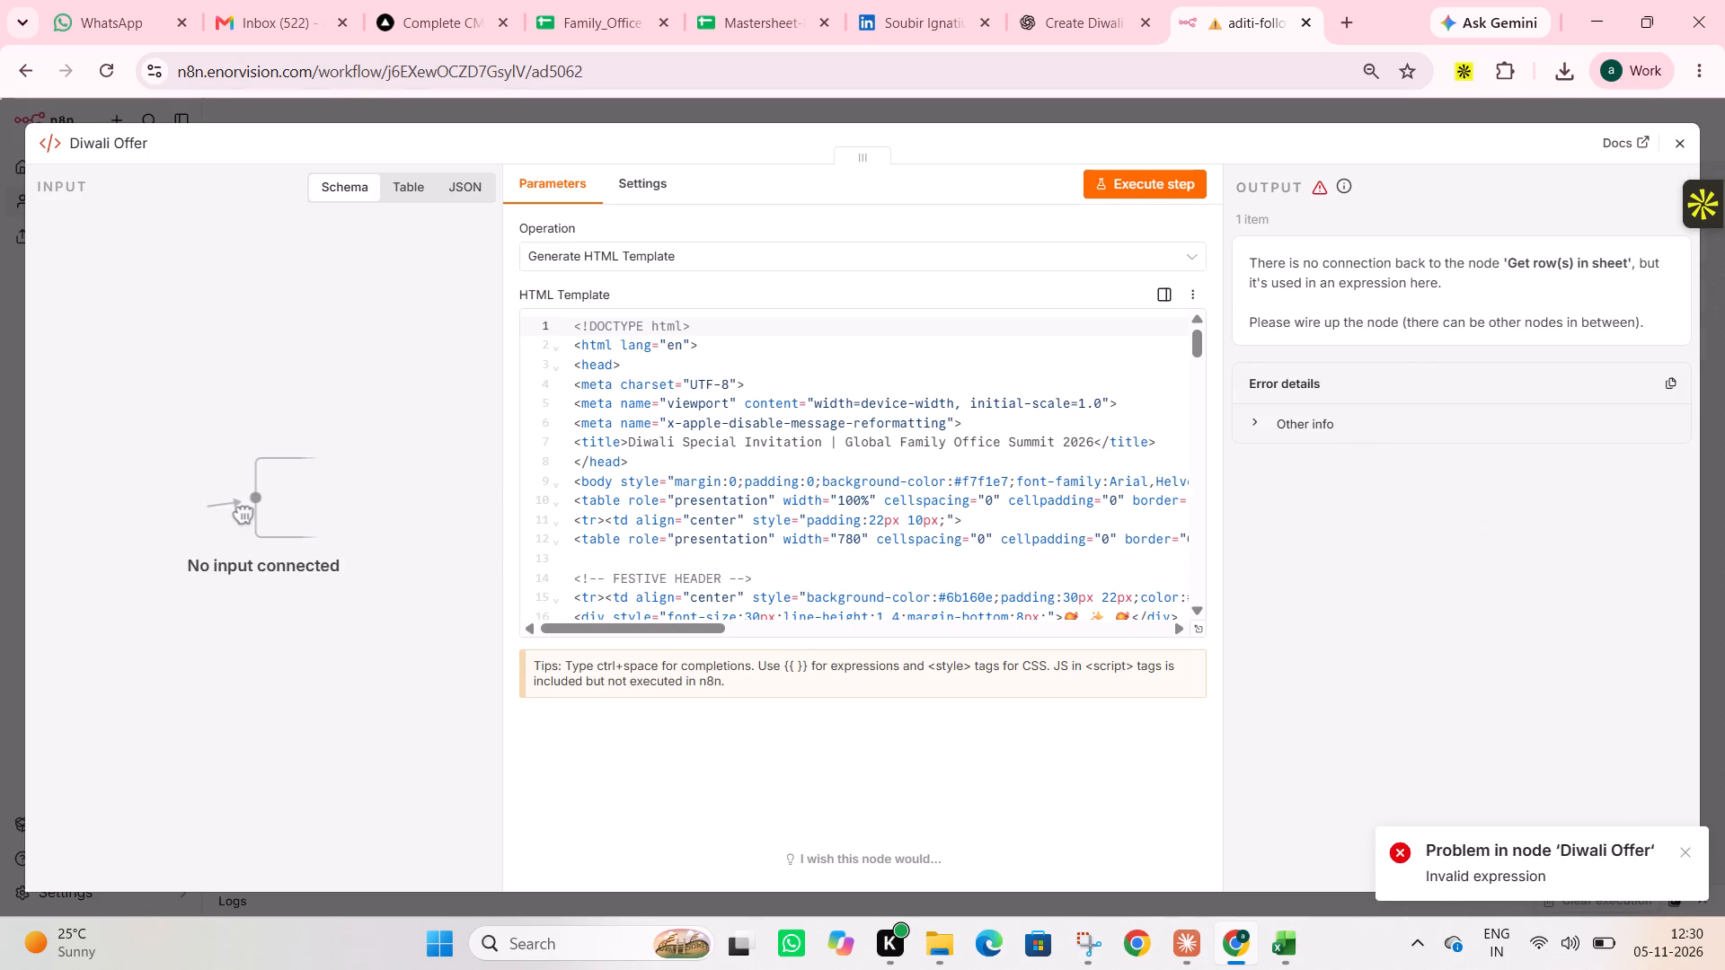
pyautogui.click(1130, 190)
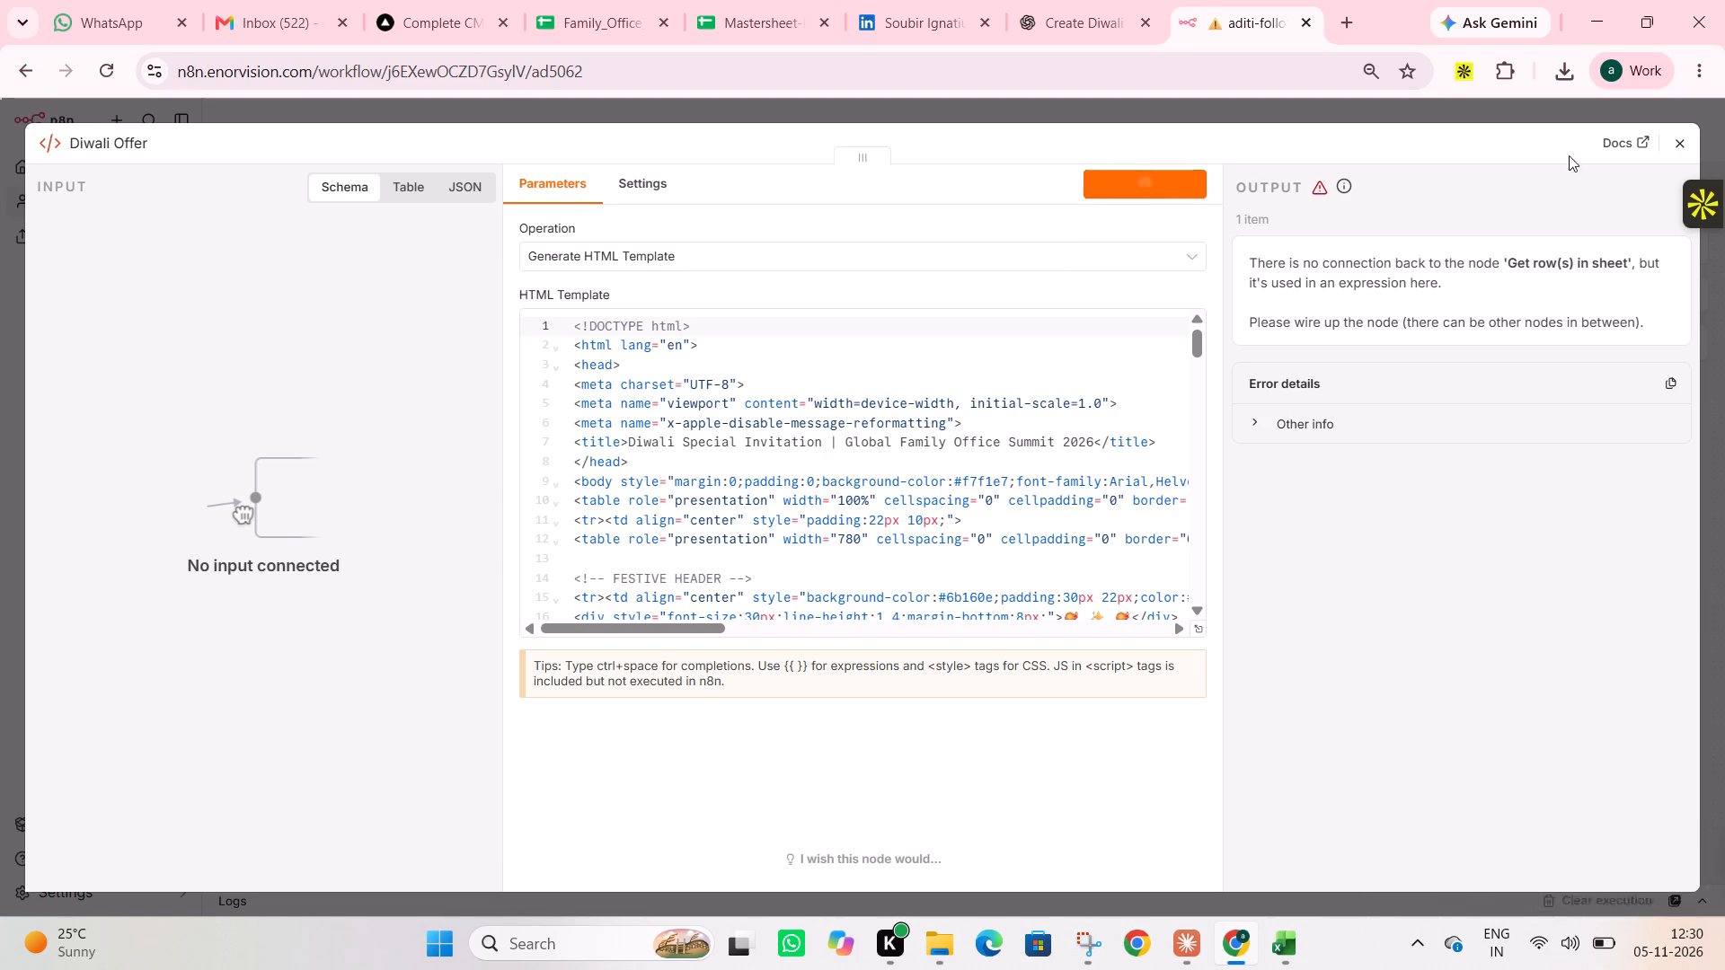
pyautogui.click(1675, 154)
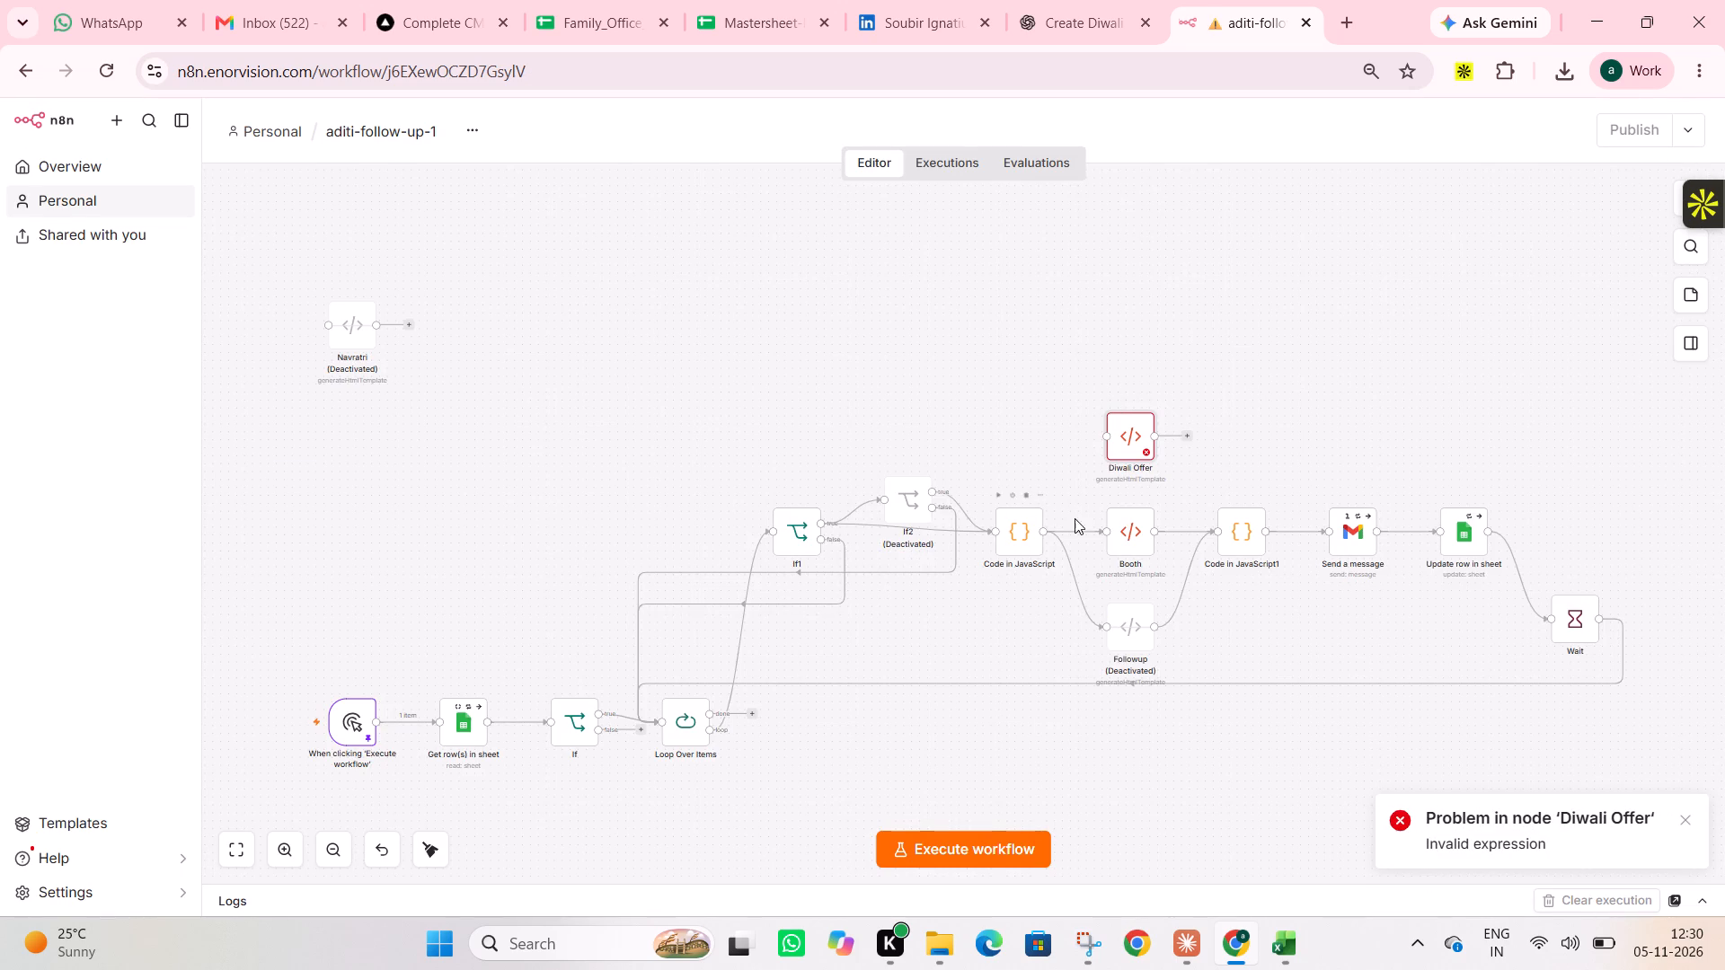
# Wire the Diwali Offer node between Code in JavaScript and Code in JavaScript1, parallel to the Booth node.
pyautogui.moveTo(1107, 533); pyautogui.dragTo(1093, 528)
pyautogui.moveTo(1093, 528); pyautogui.dragTo(1097, 530)
pyautogui.moveTo(1097, 530); pyautogui.dragTo(1050, 536)
pyautogui.moveTo(1050, 536); pyautogui.dragTo(1042, 531)
pyautogui.moveTo(1042, 531); pyautogui.dragTo(1089, 420)
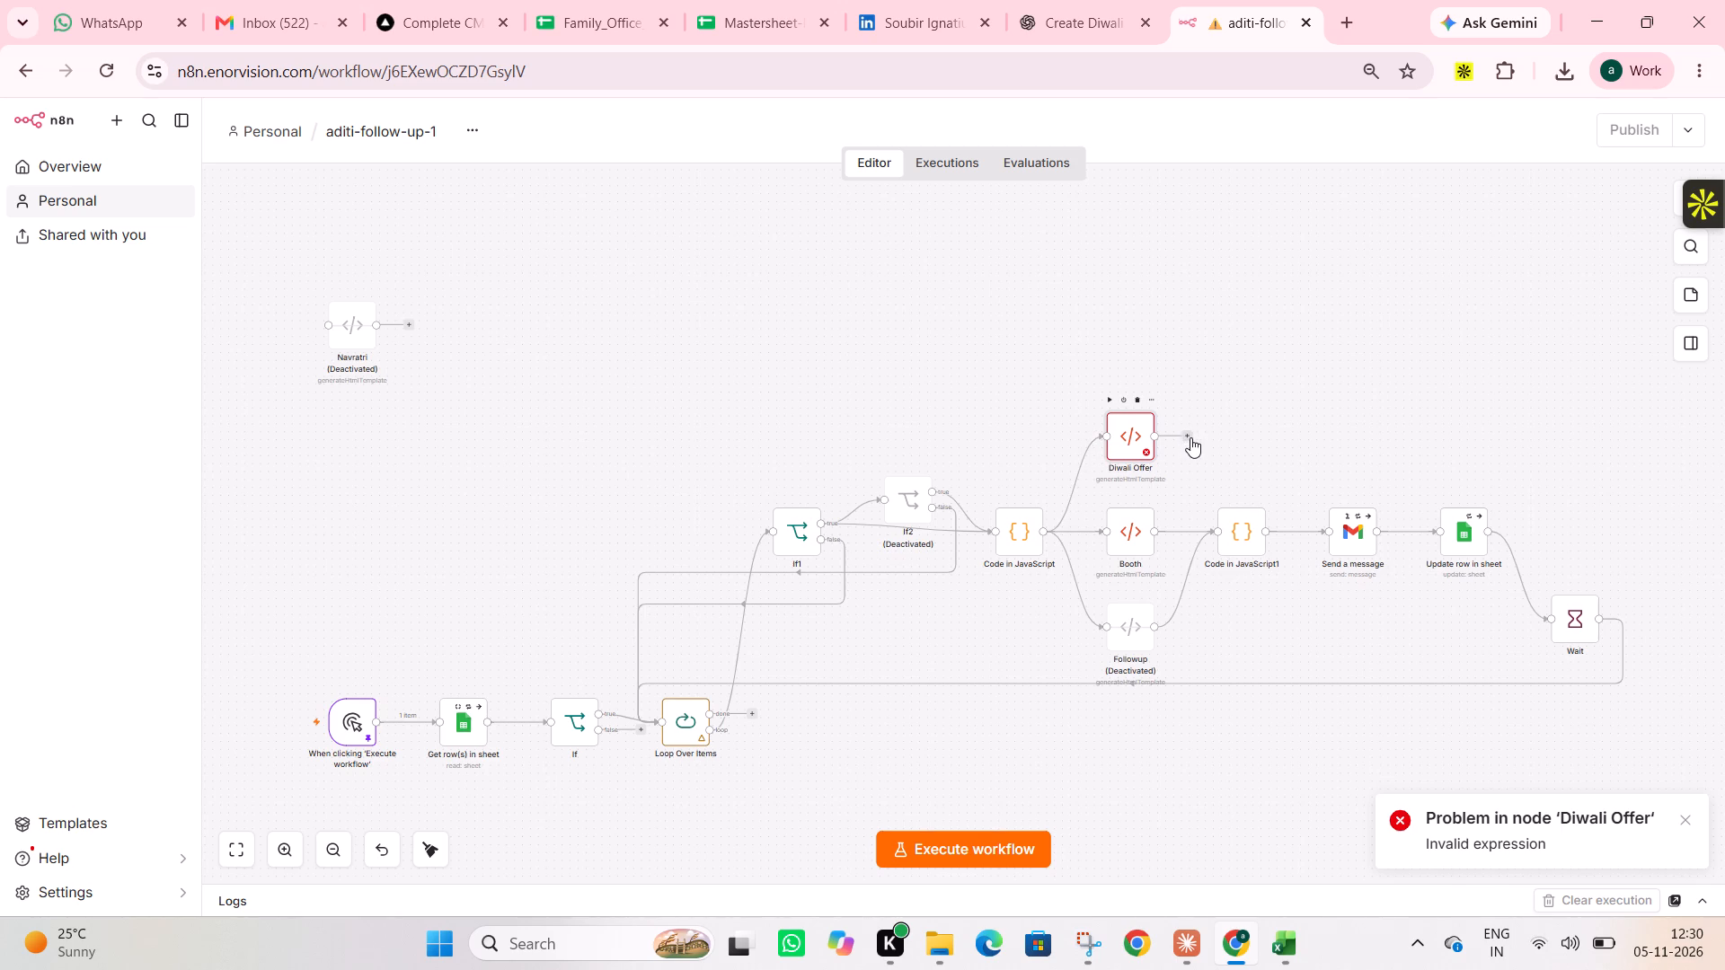
pyautogui.moveTo(1189, 437); pyautogui.dragTo(1225, 536)
# Deactivate the Booth node in the workflow.
pyautogui.rightClick(1134, 537)
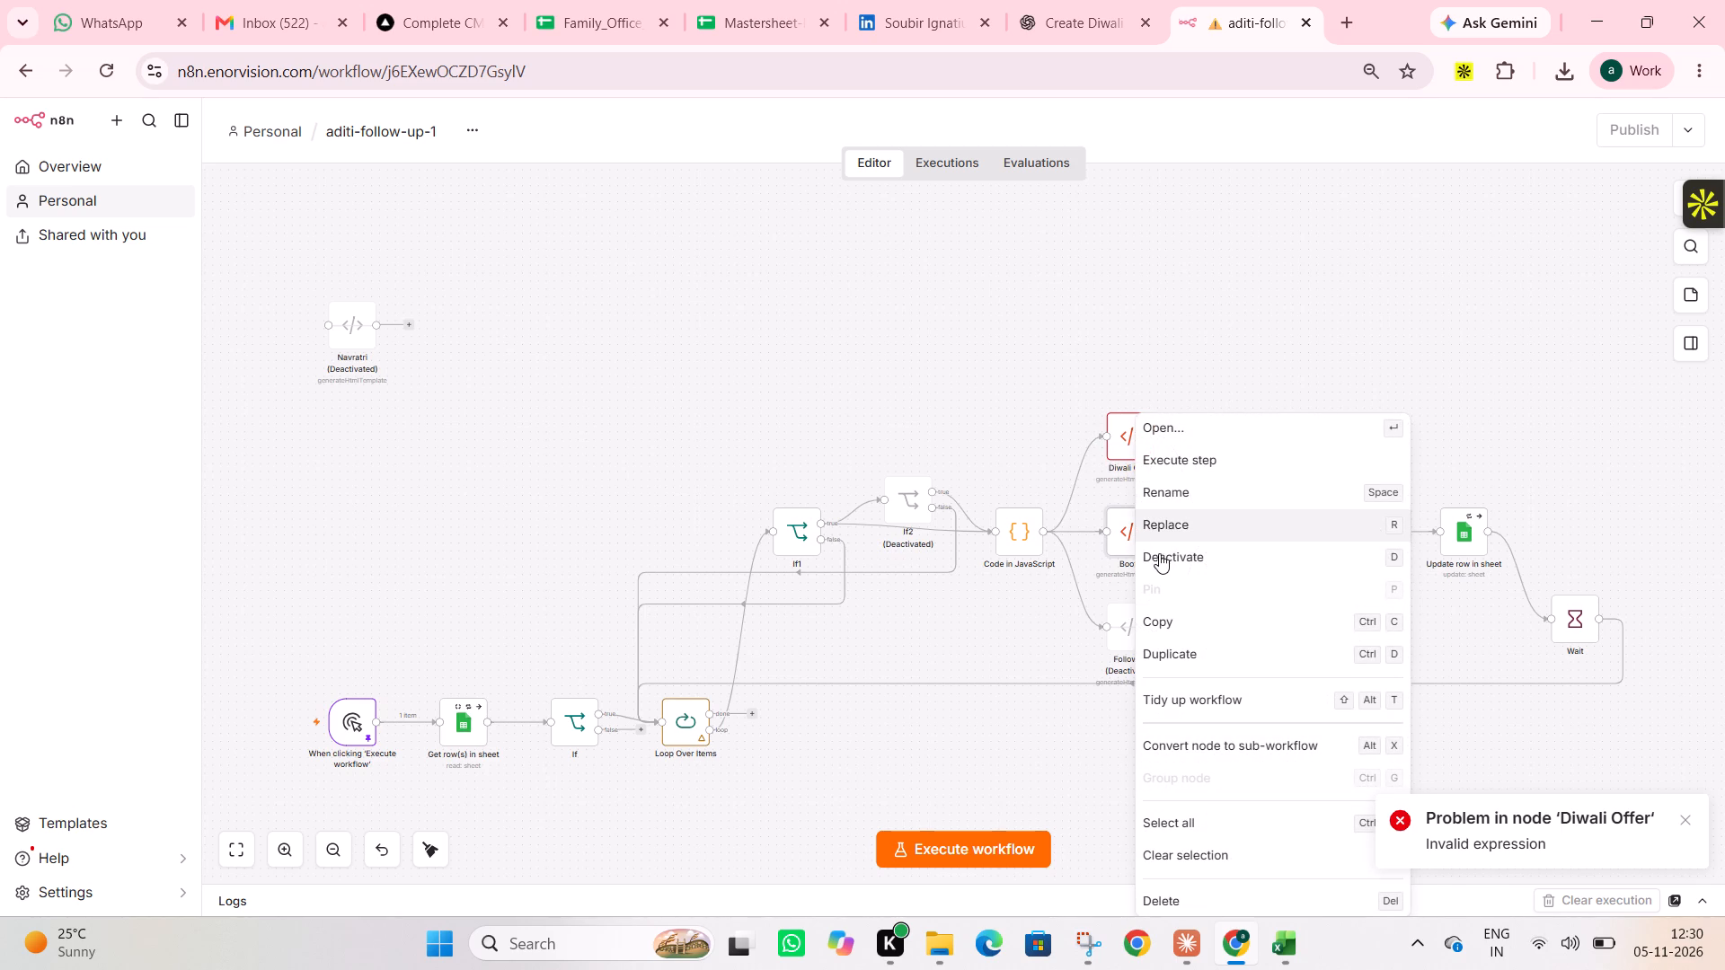
pyautogui.click(1161, 557)
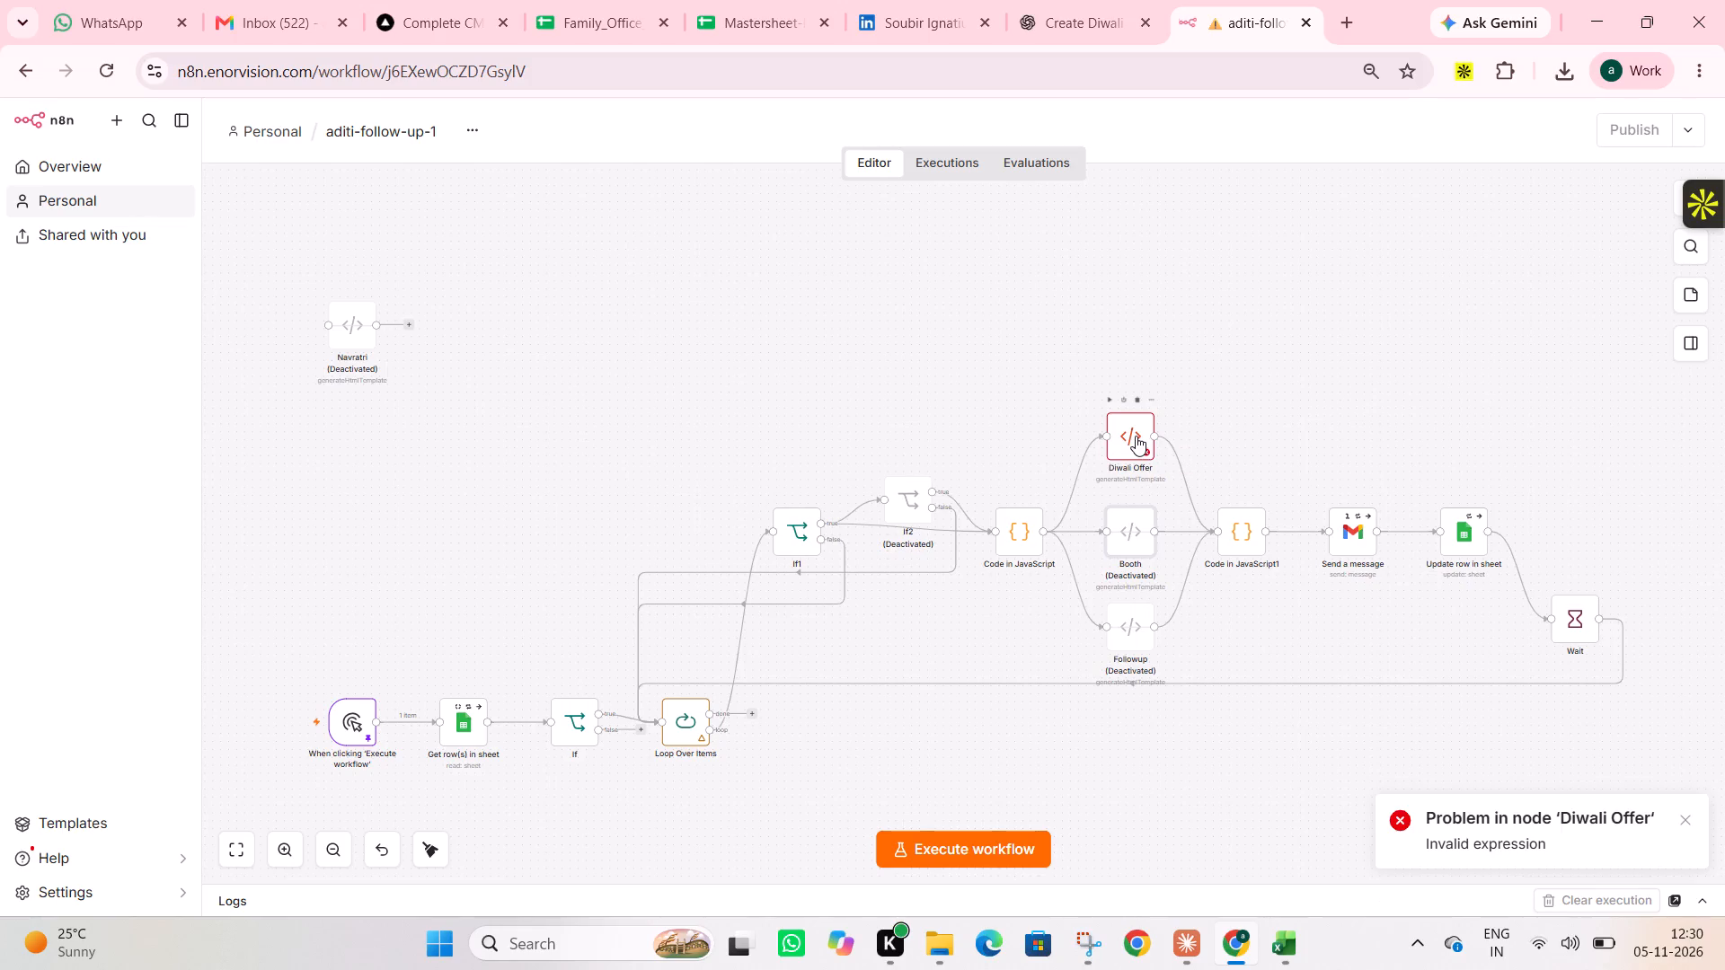
# Open the Diwali Offer node and execute it with data from the preceding nodes.
pyautogui.click(1136, 436)
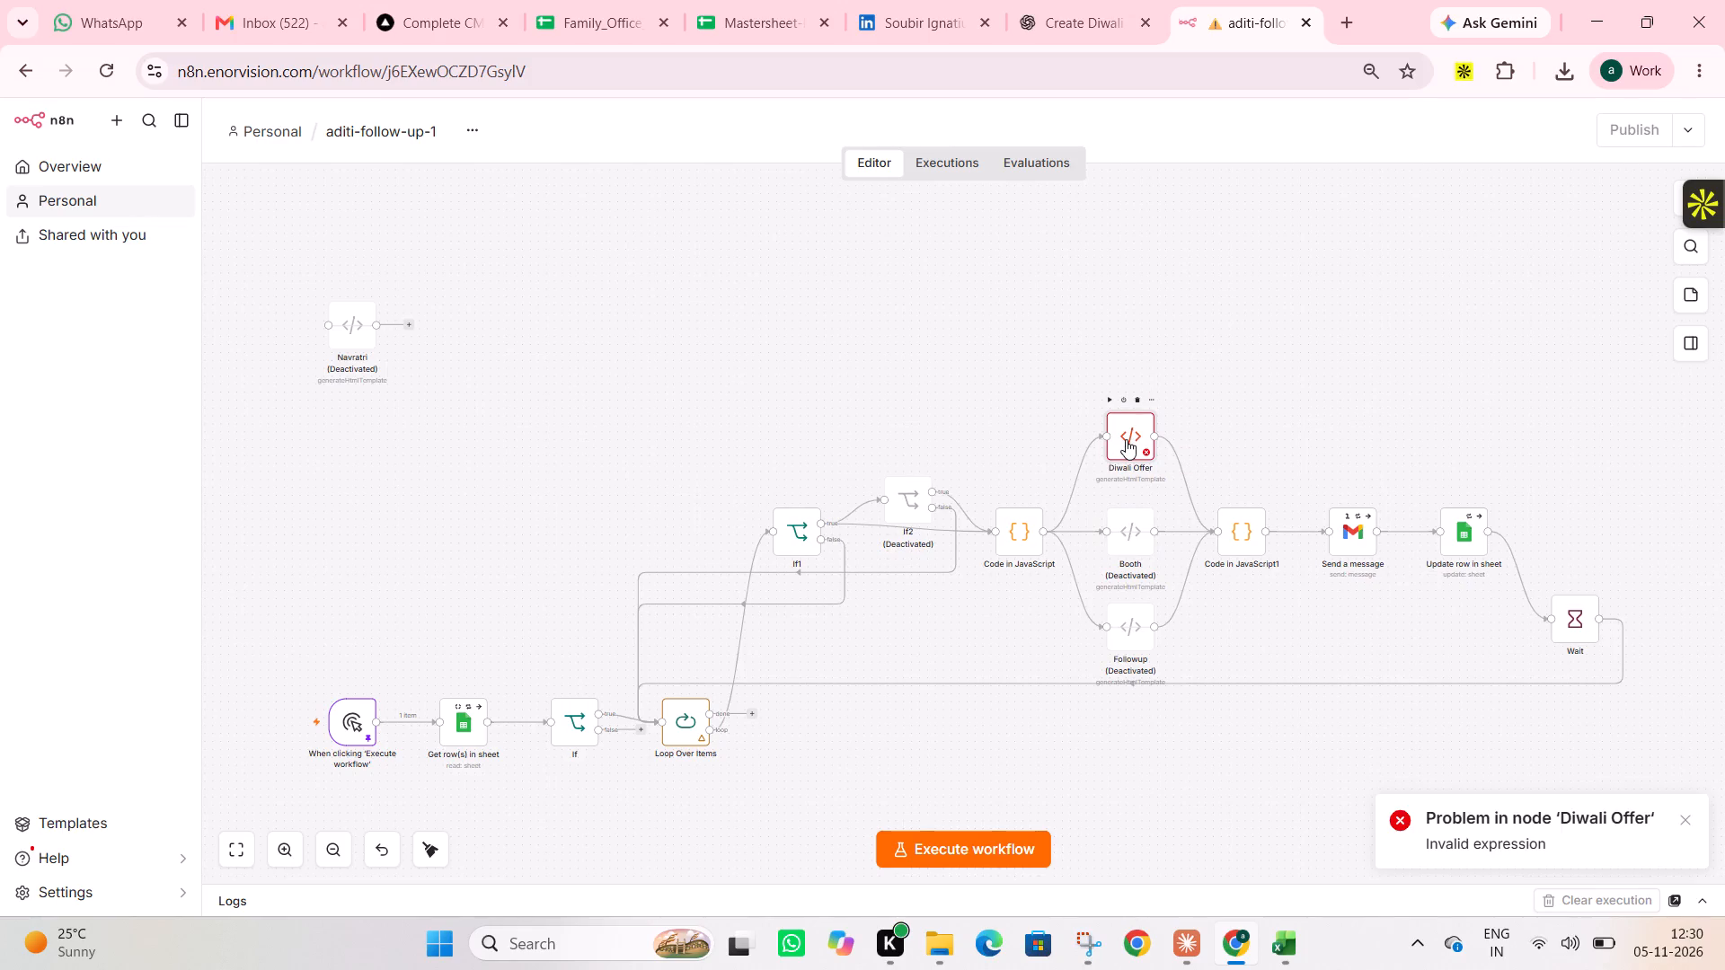
pyautogui.doubleClick(1126, 439)
pyautogui.click(1169, 177)
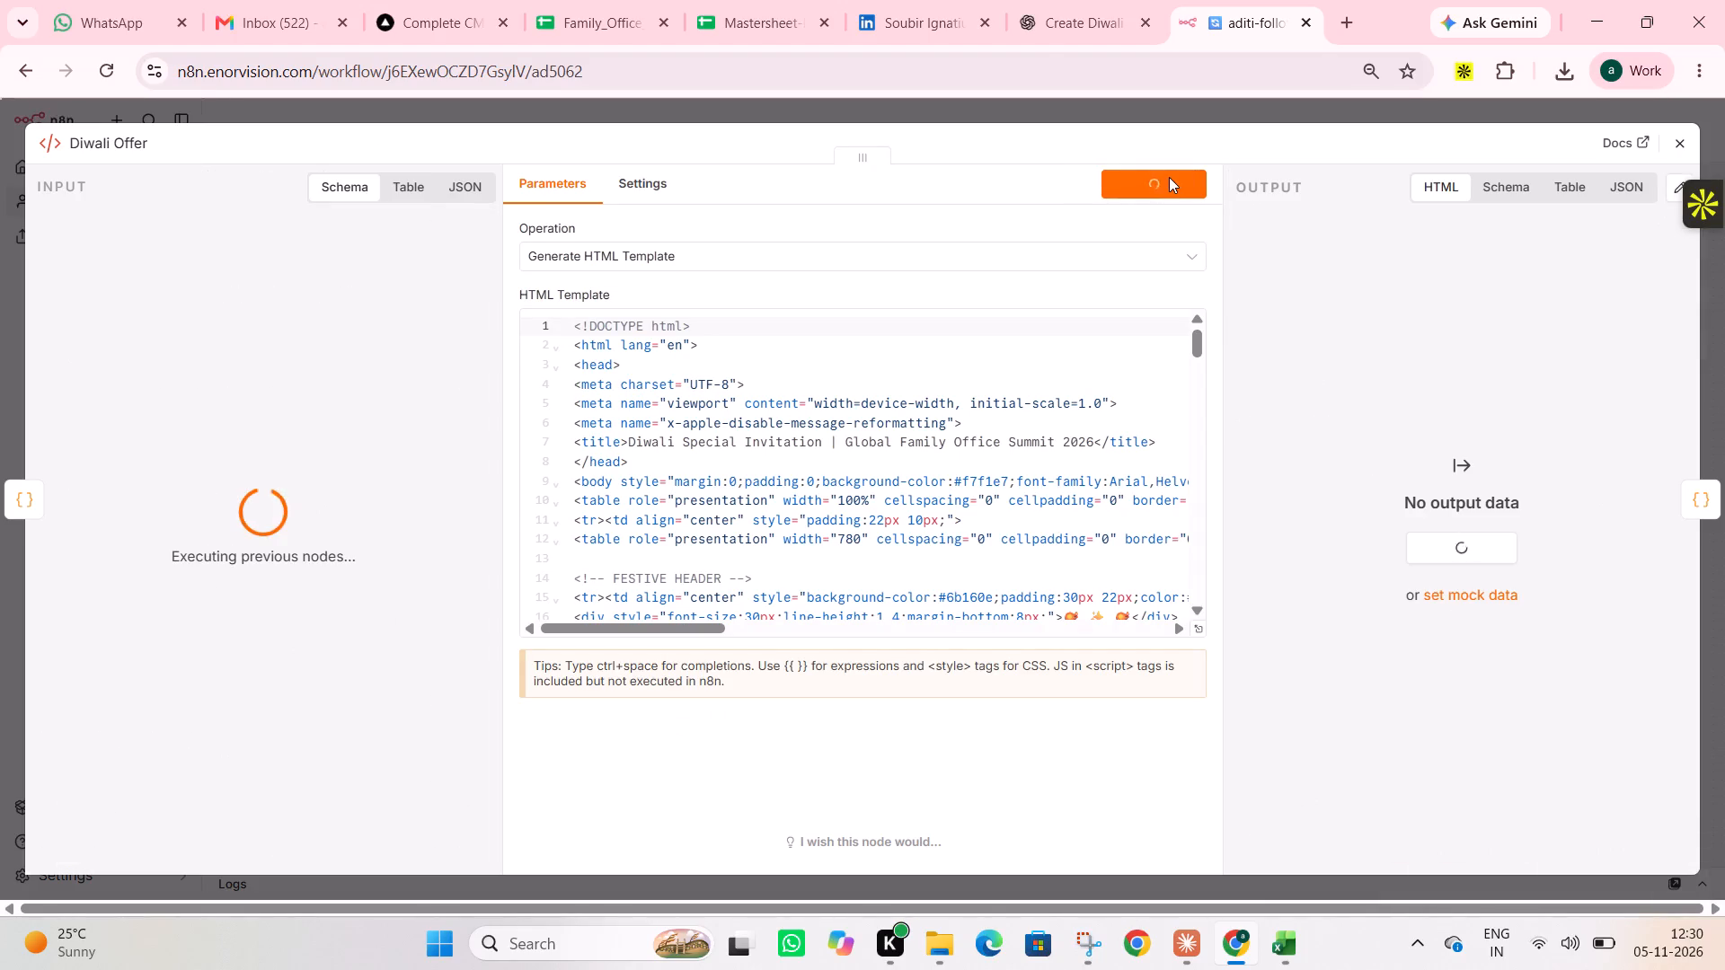
pyautogui.scroll(-2, 1104, 348)
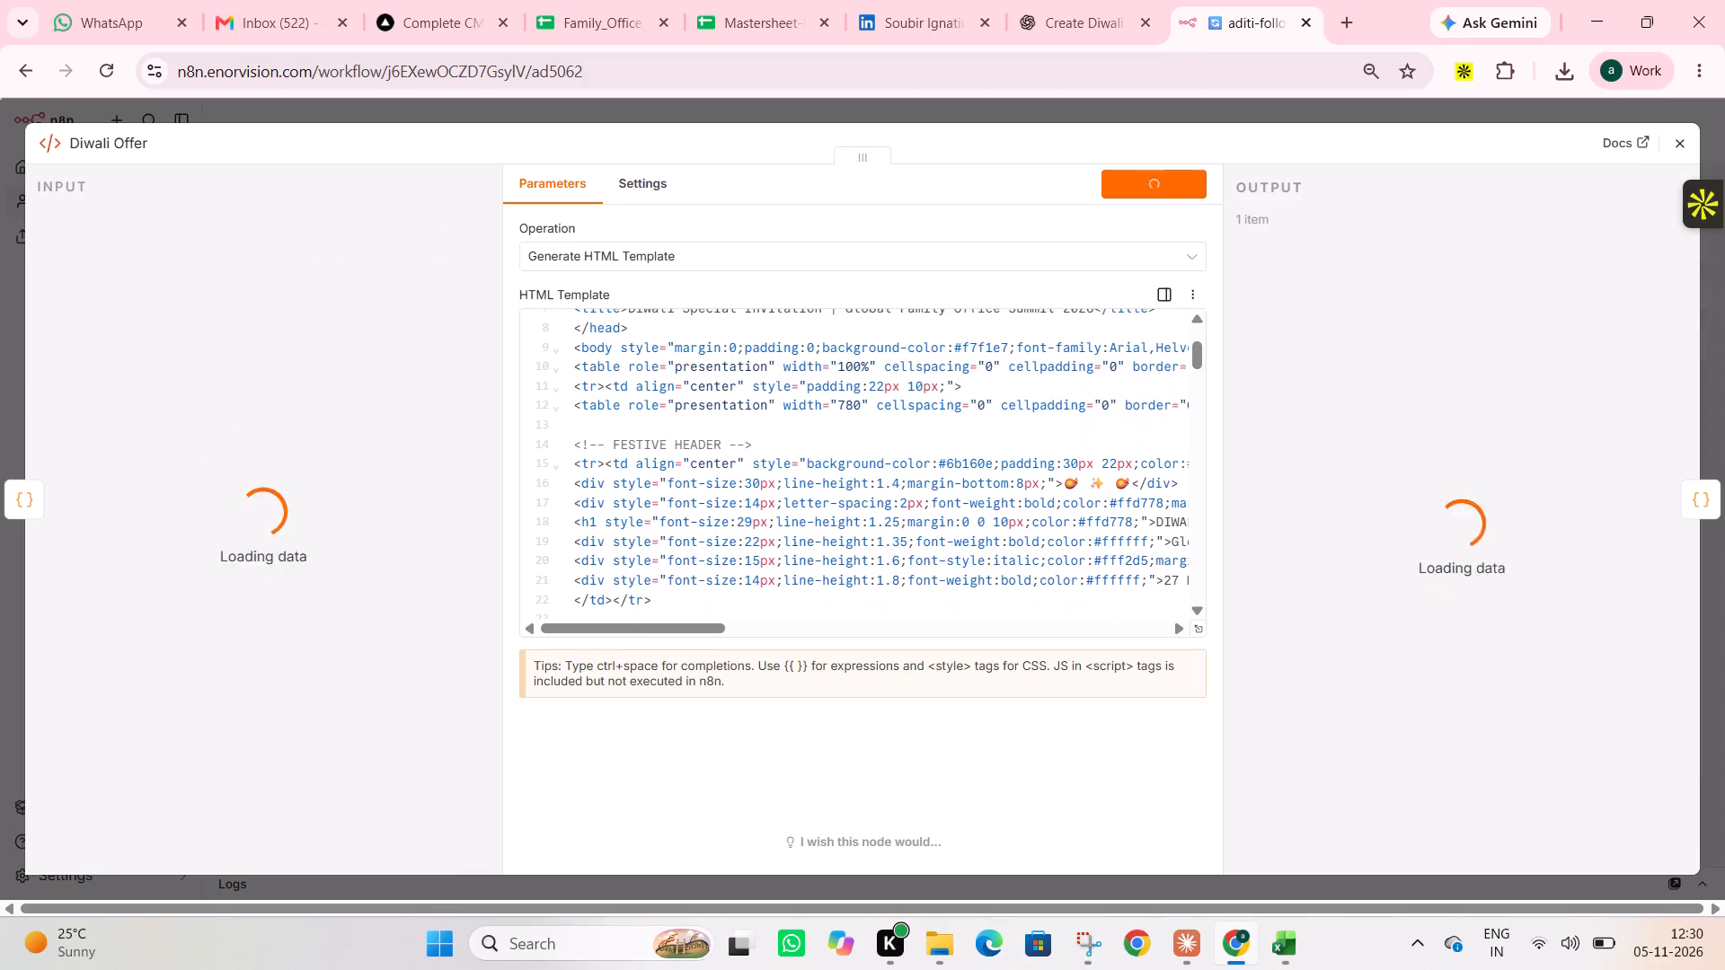
pyautogui.scroll(-3, 1450, 579)
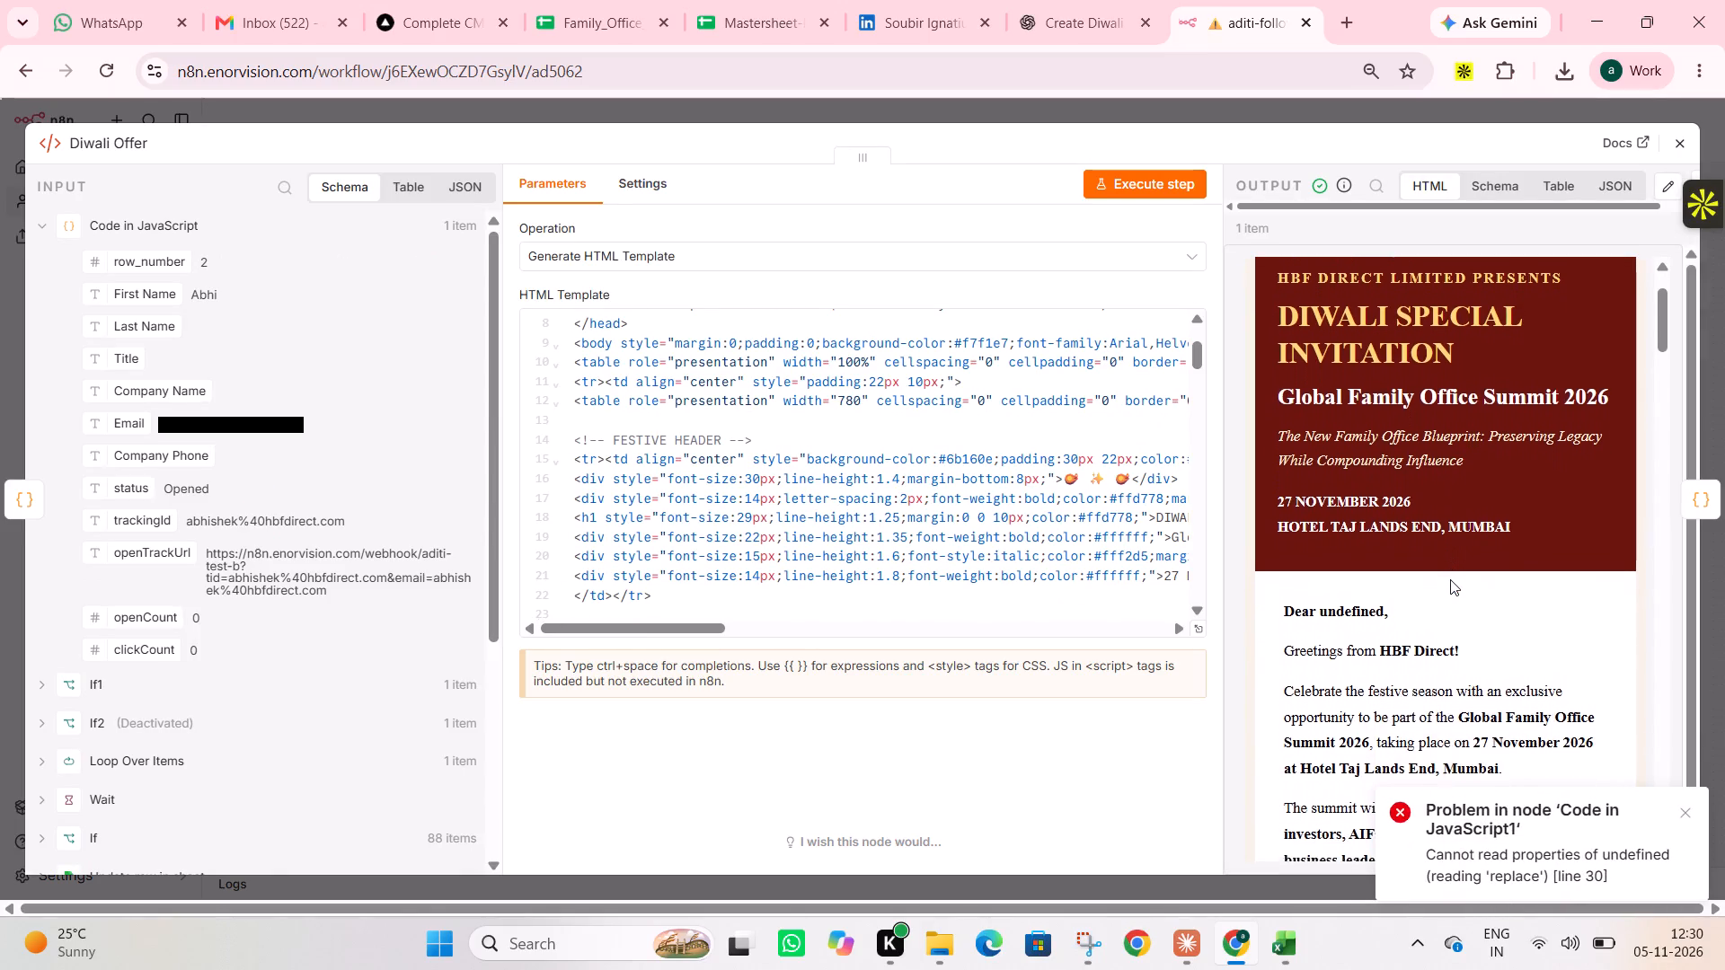
# Review the rendered Diwali email from header to footer and its pass pricing, skim the HTML template, and return to the workflow canvas.
pyautogui.scroll(-5, 1450, 579)
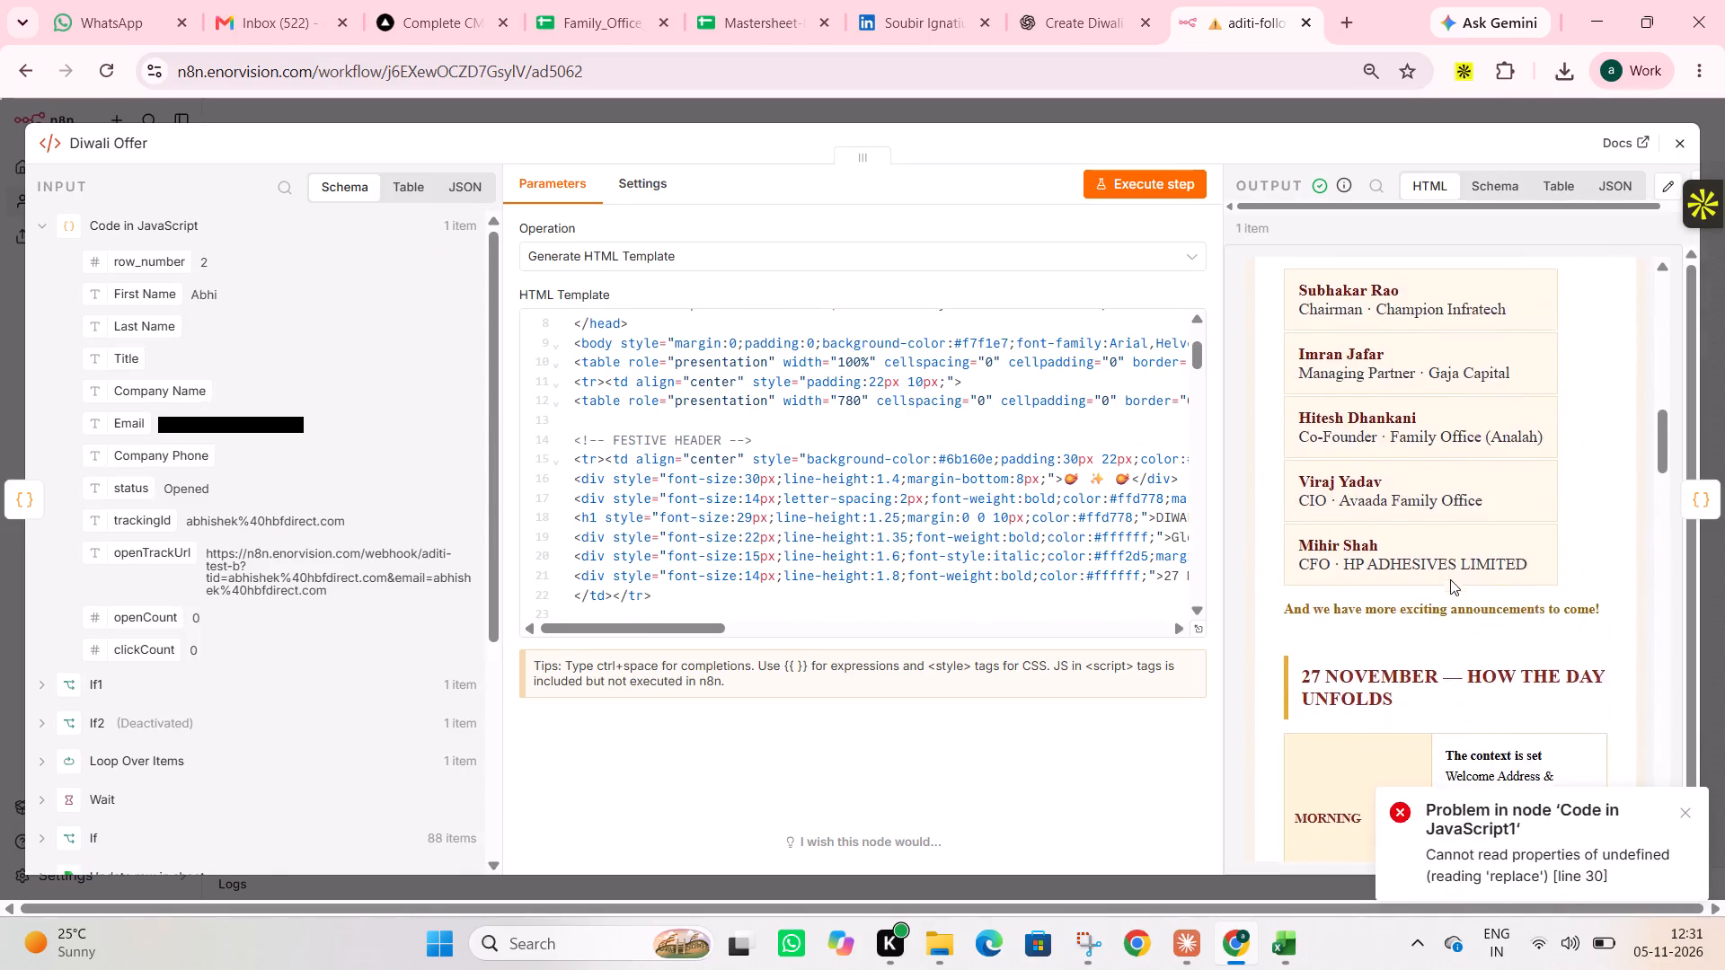
pyautogui.scroll(-4, 1450, 579)
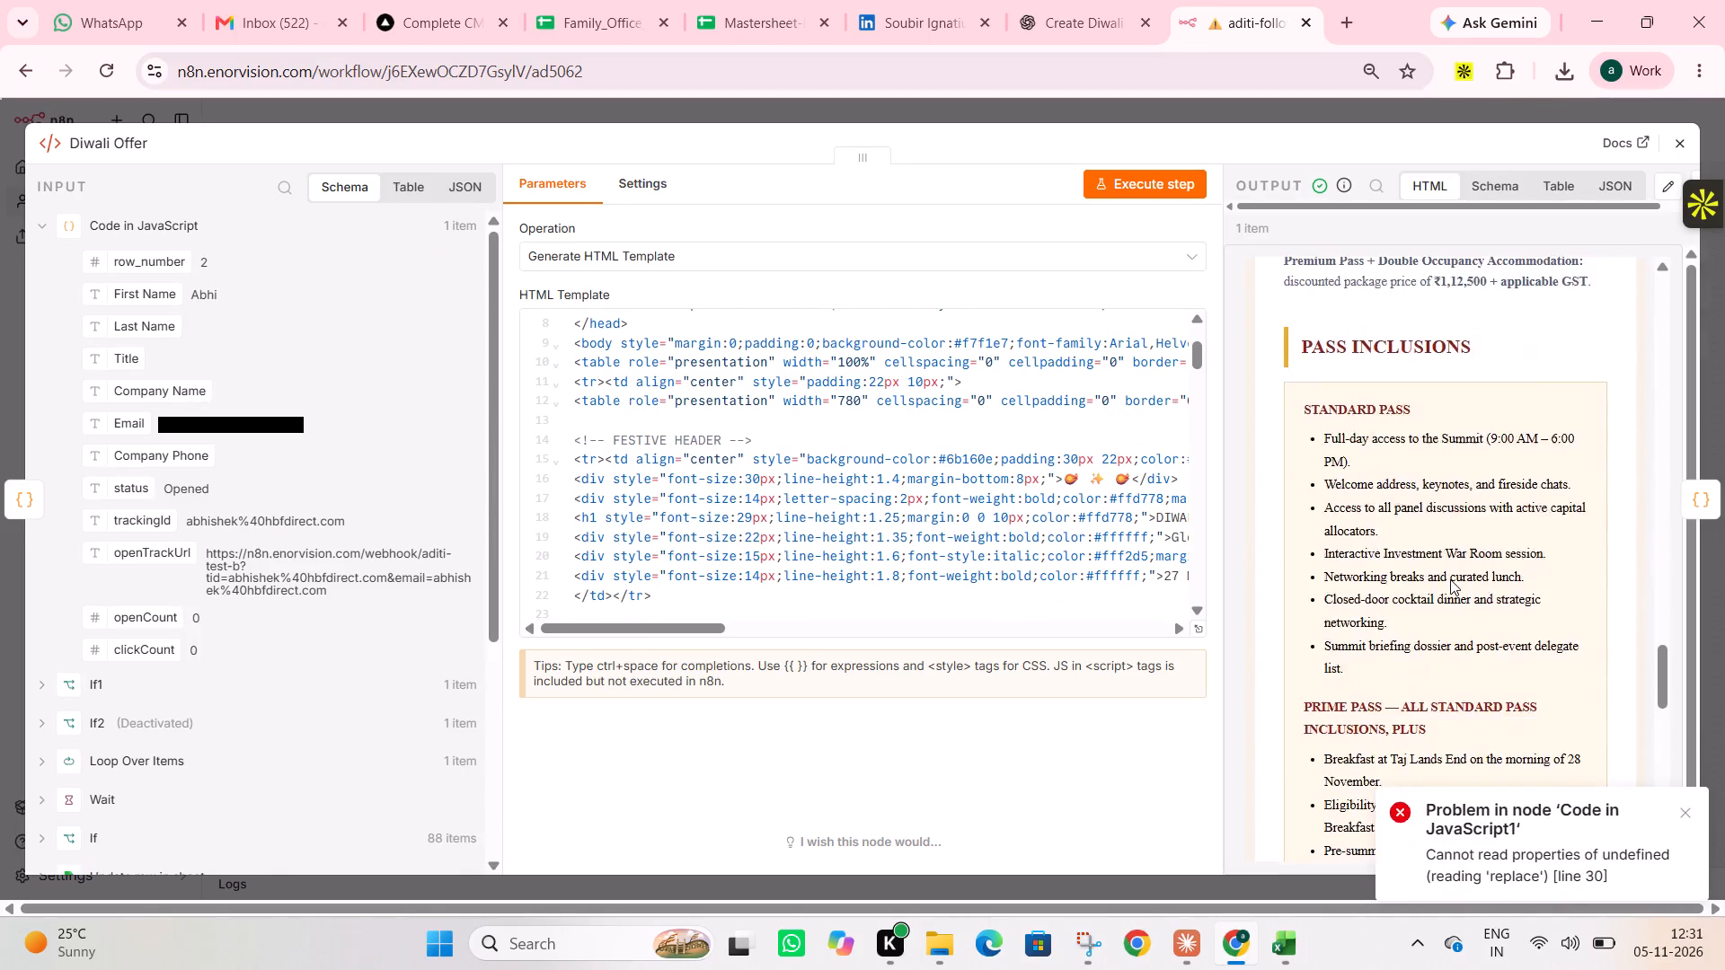
pyautogui.scroll(-5, 1450, 579)
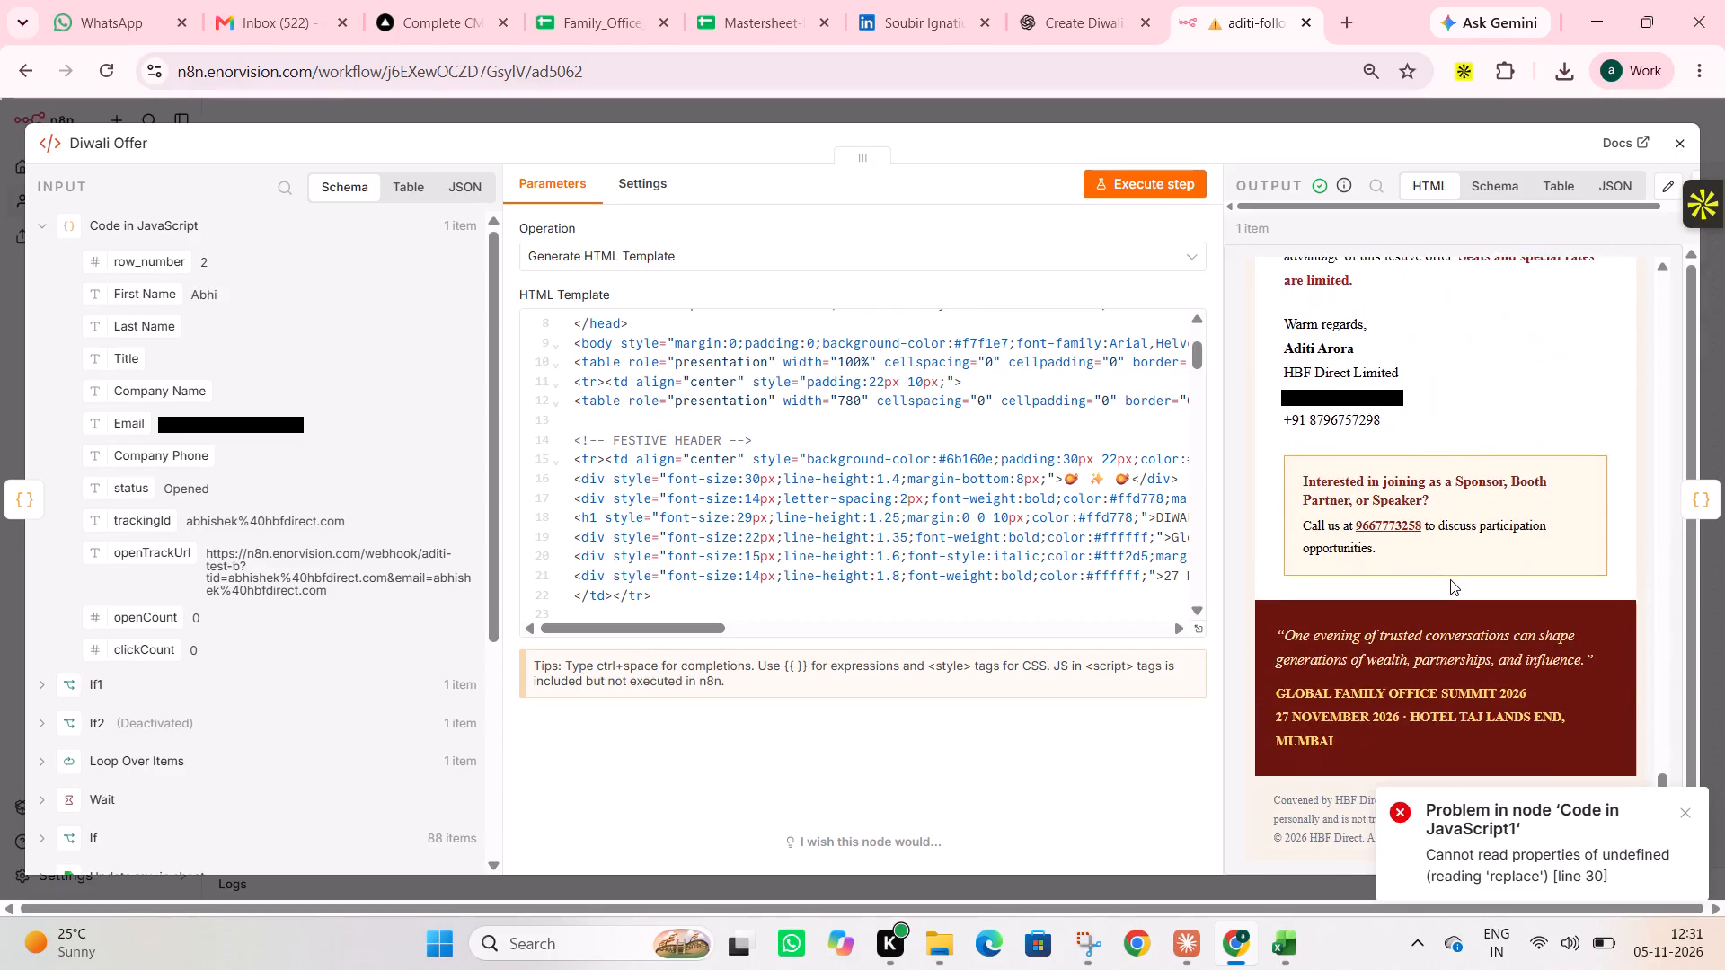
pyautogui.scroll(-1, 1450, 579)
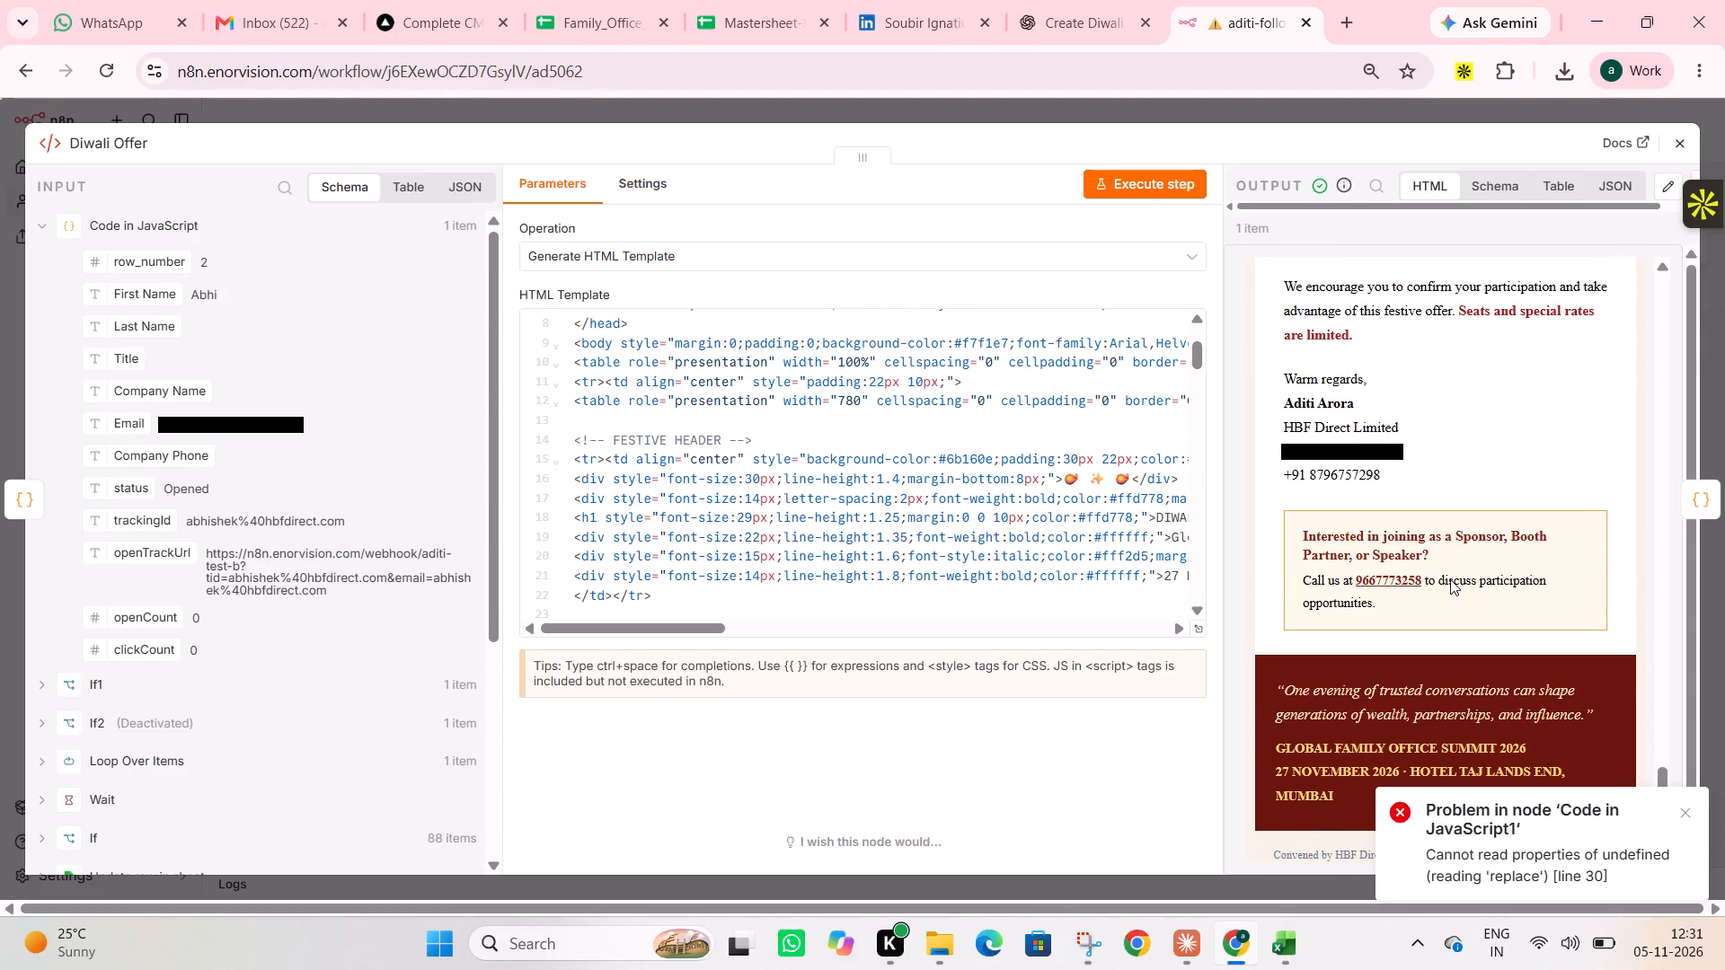
pyautogui.scroll(-2, 1450, 579)
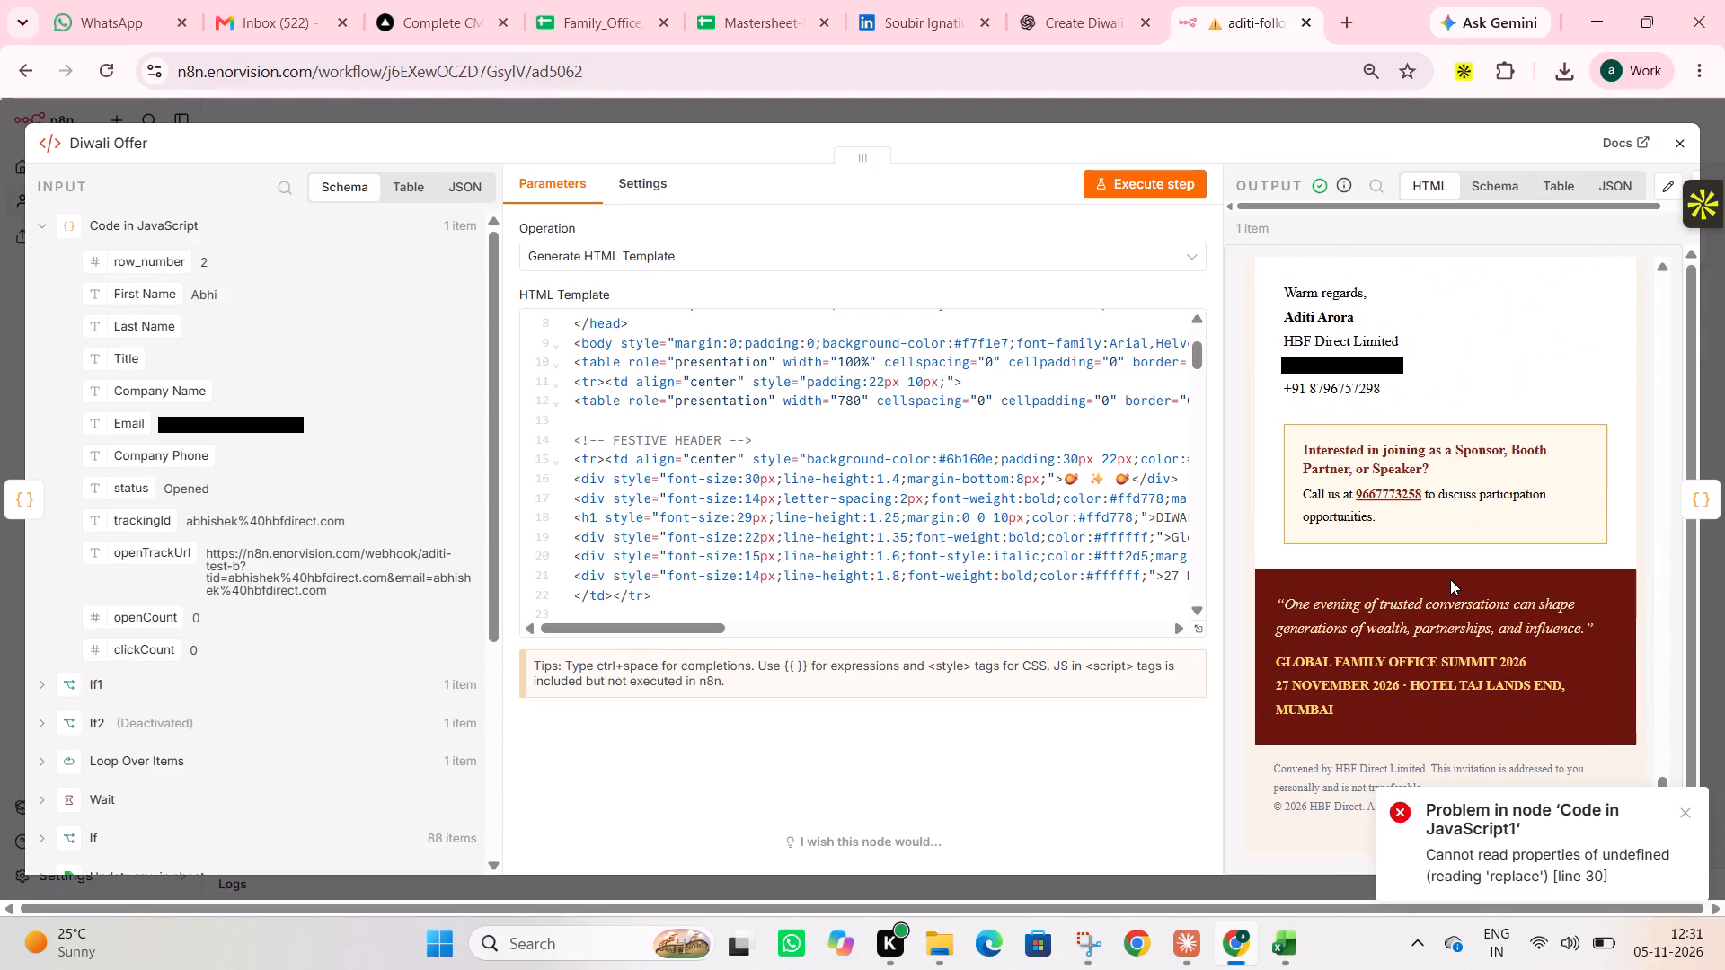
pyautogui.scroll(4, 1450, 579)
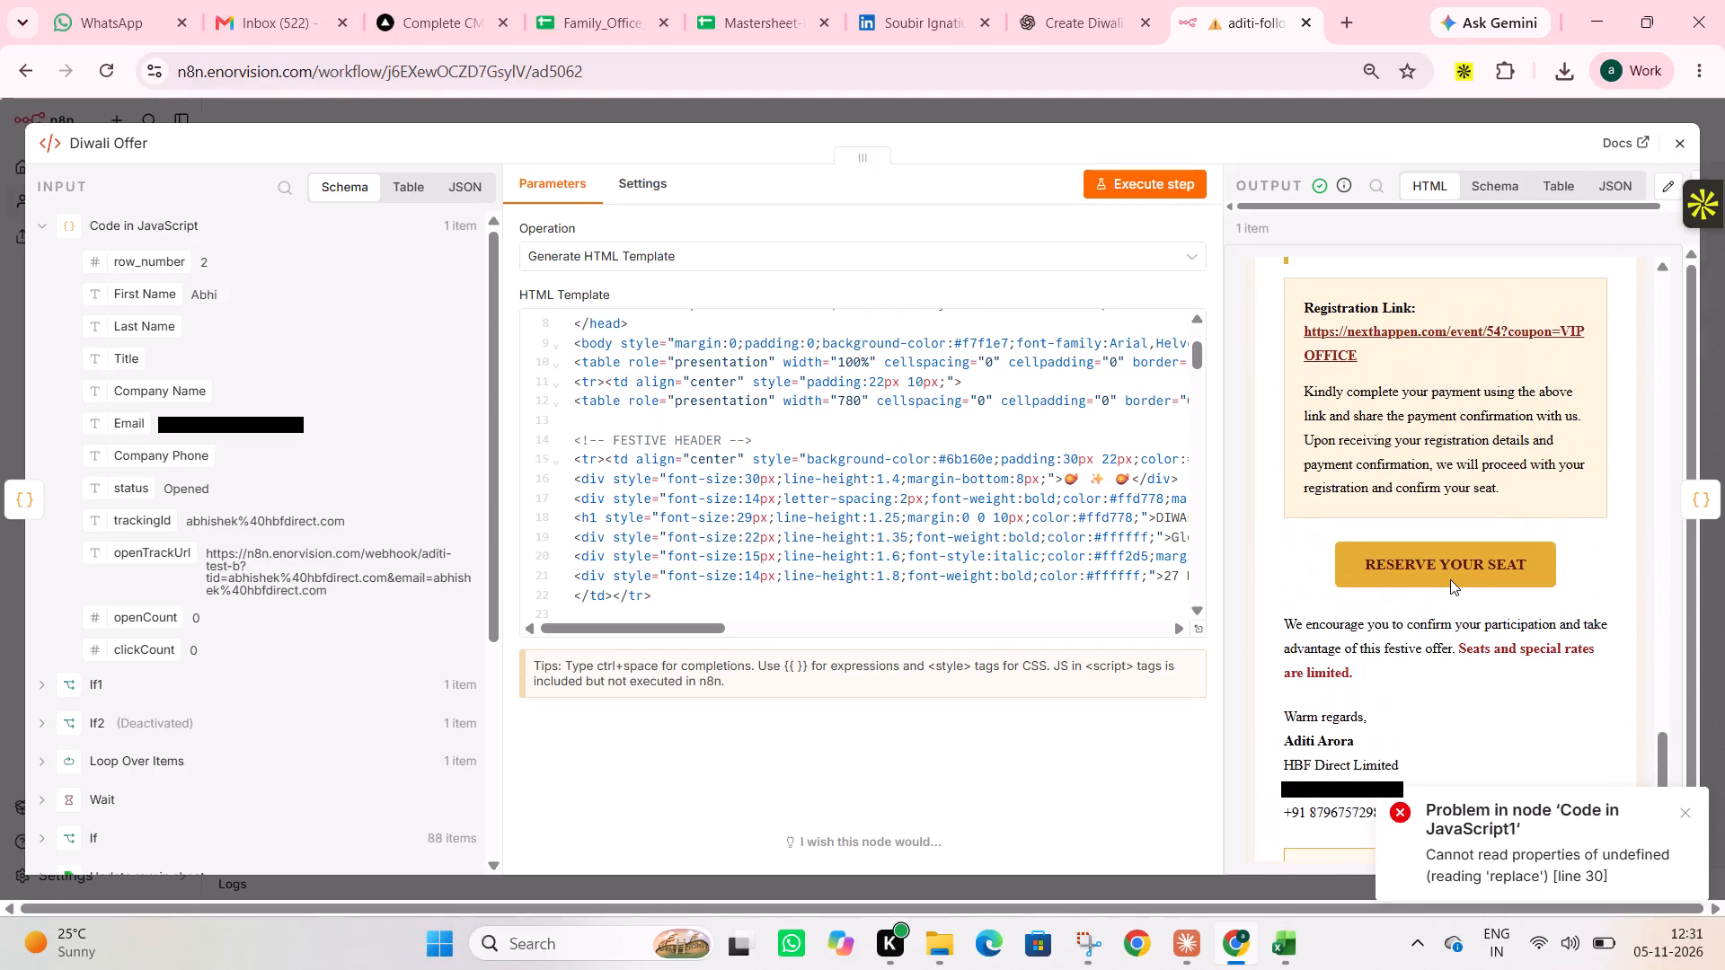
pyautogui.scroll(4, 1450, 579)
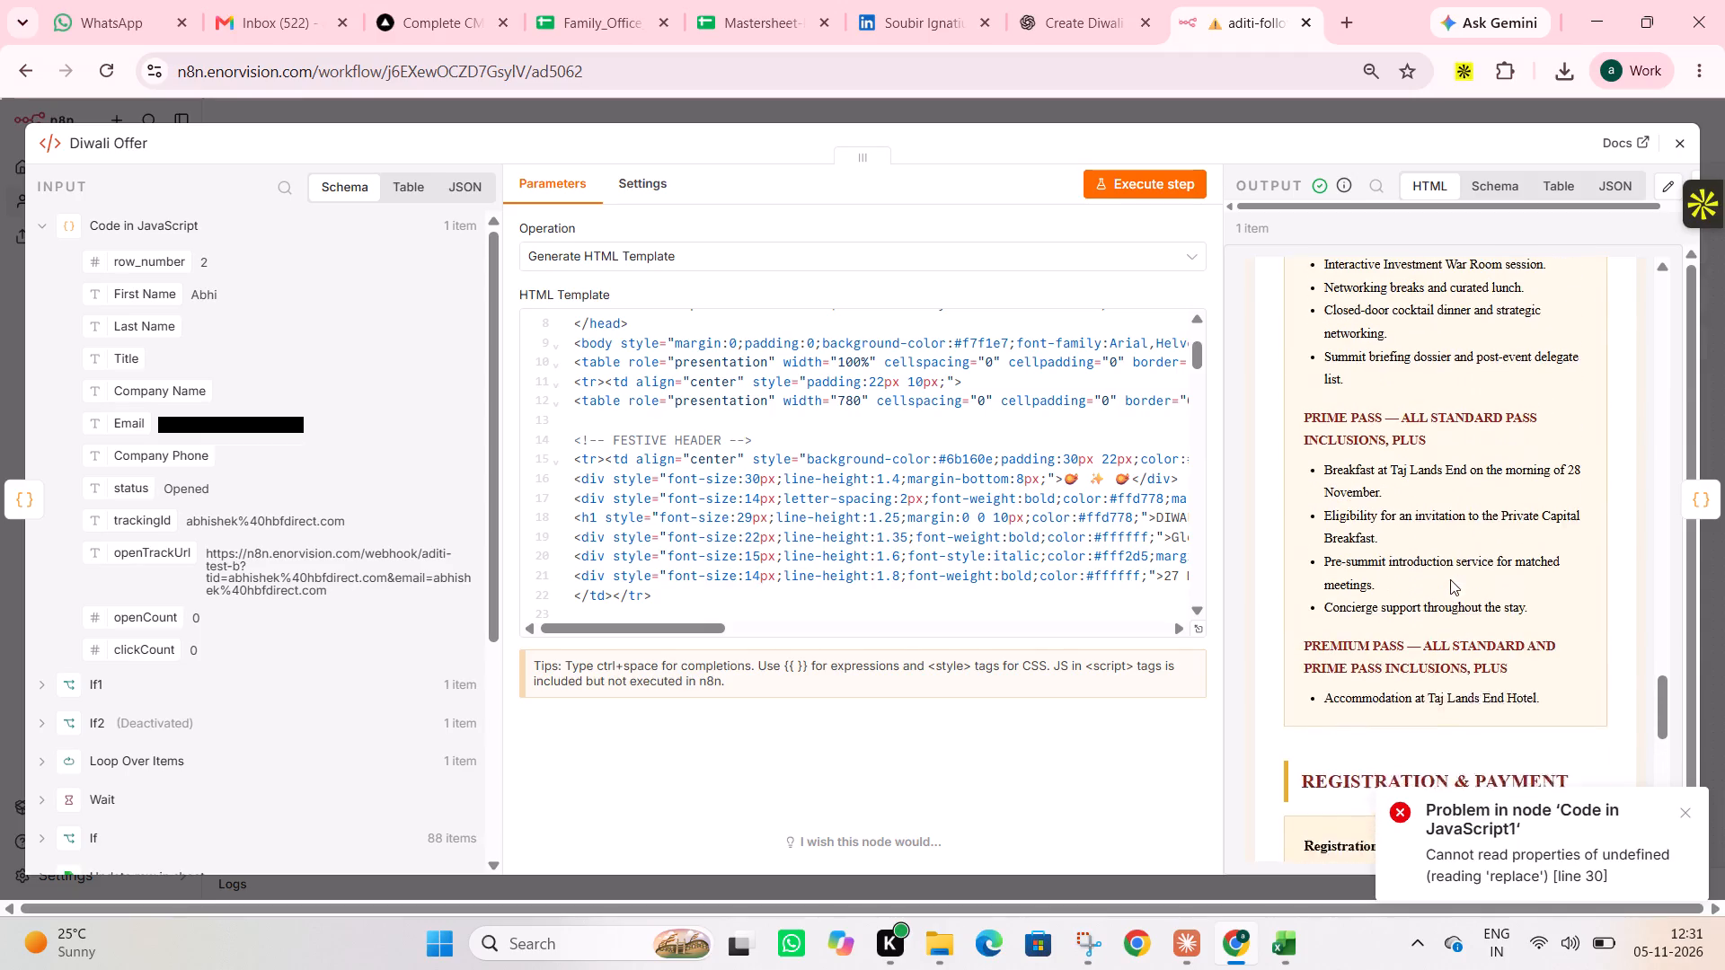
pyautogui.scroll(7, 1450, 579)
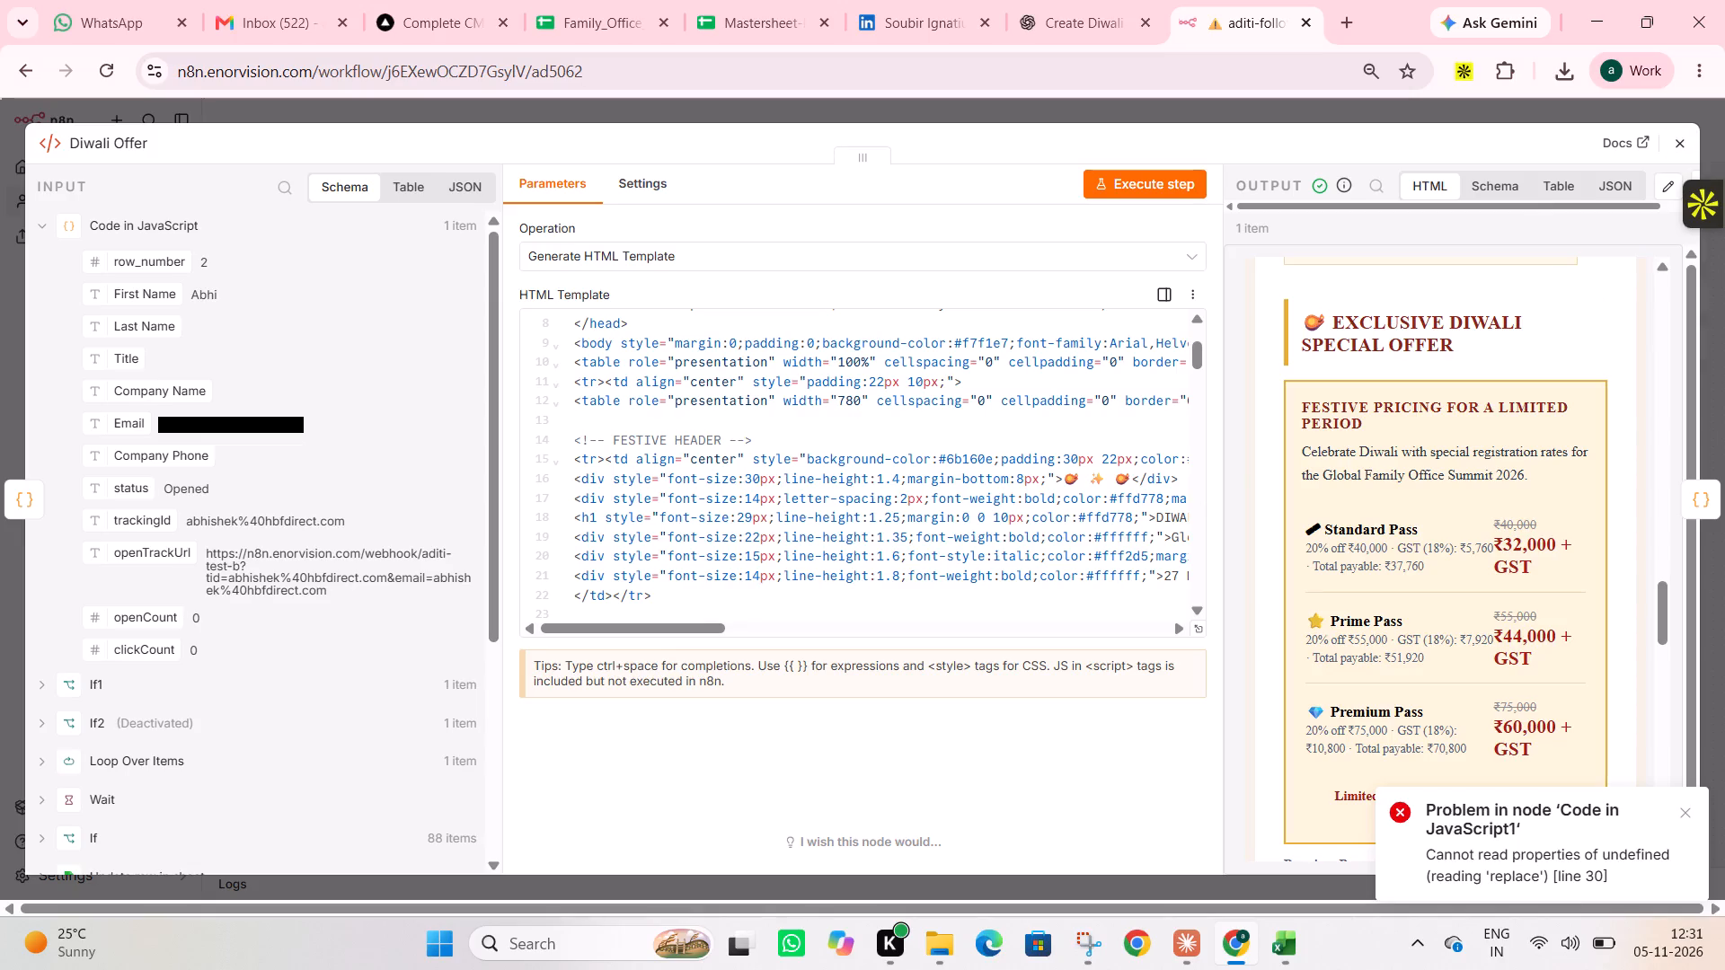
pyautogui.scroll(-15, 960, 559)
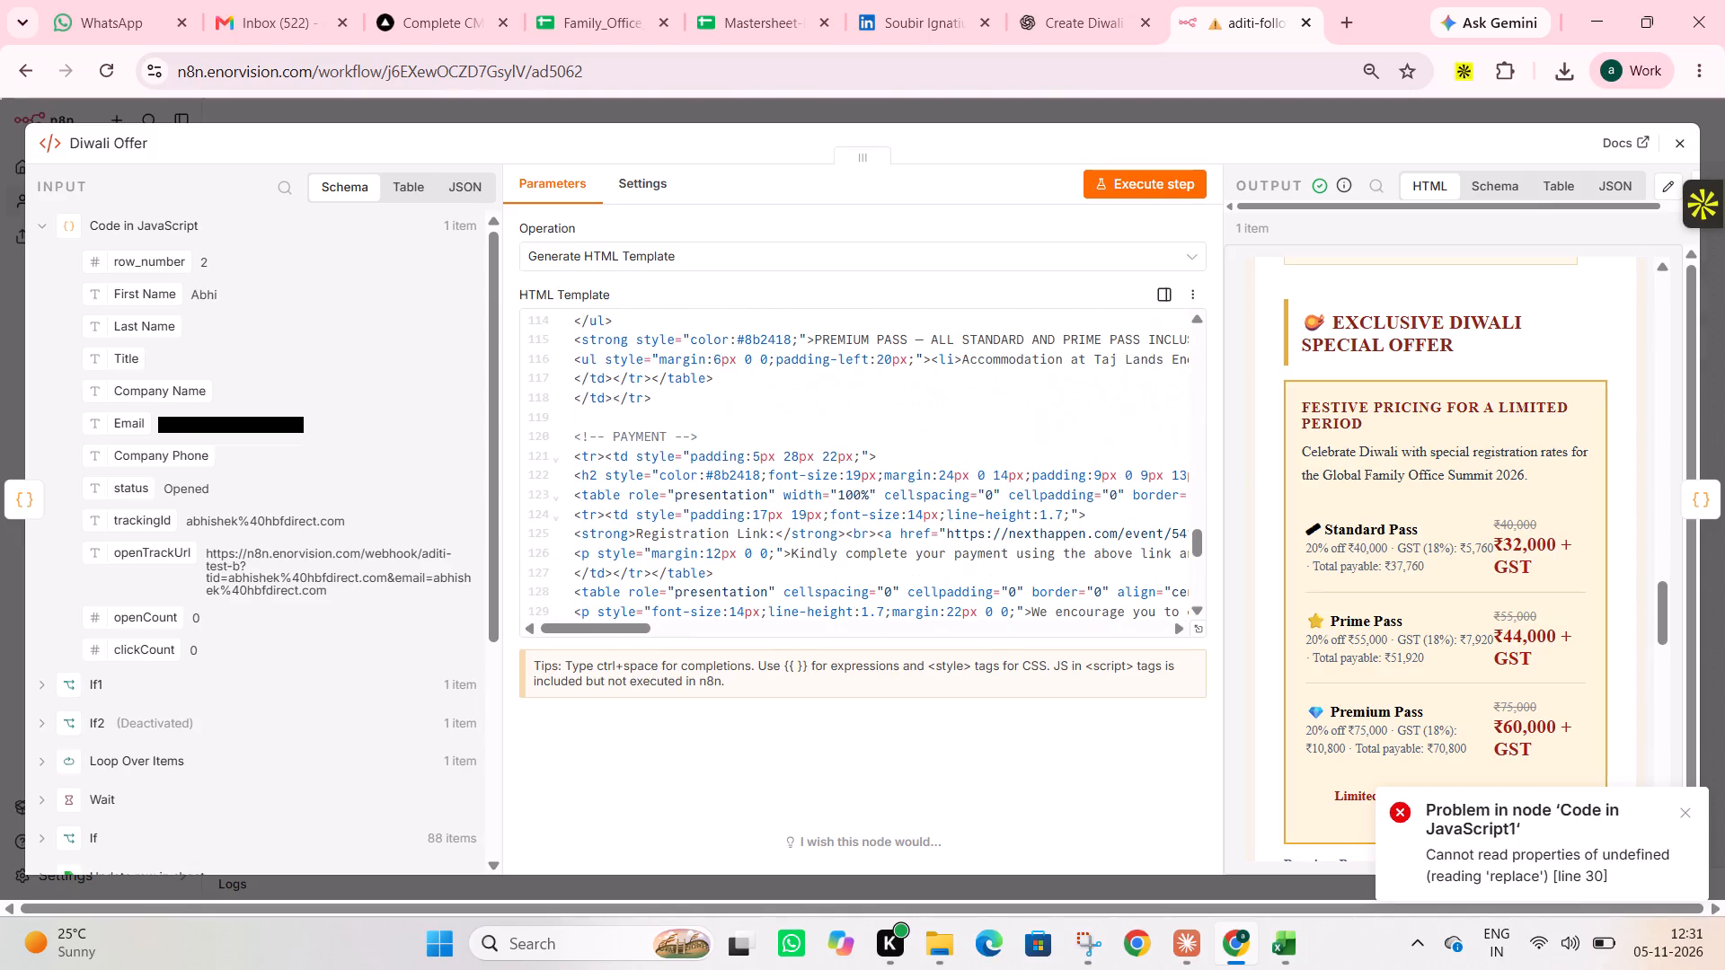
pyautogui.scroll(-6, 960, 559)
pyautogui.scroll(12, 960, 559)
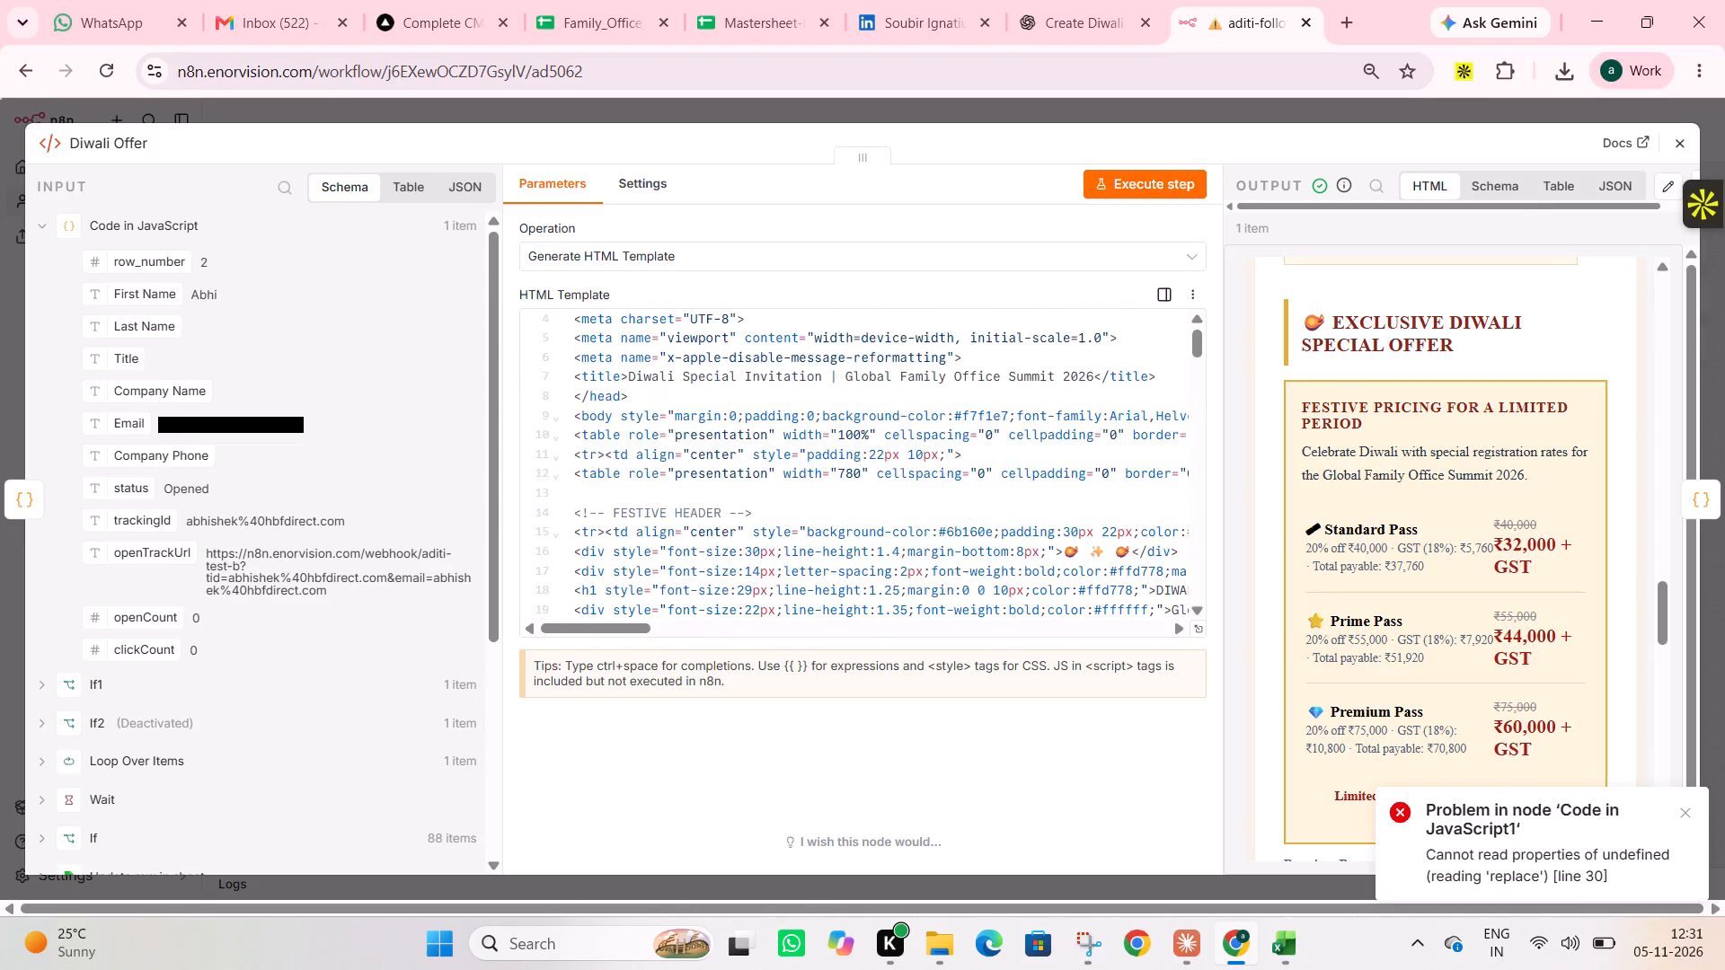
pyautogui.click(1679, 154)
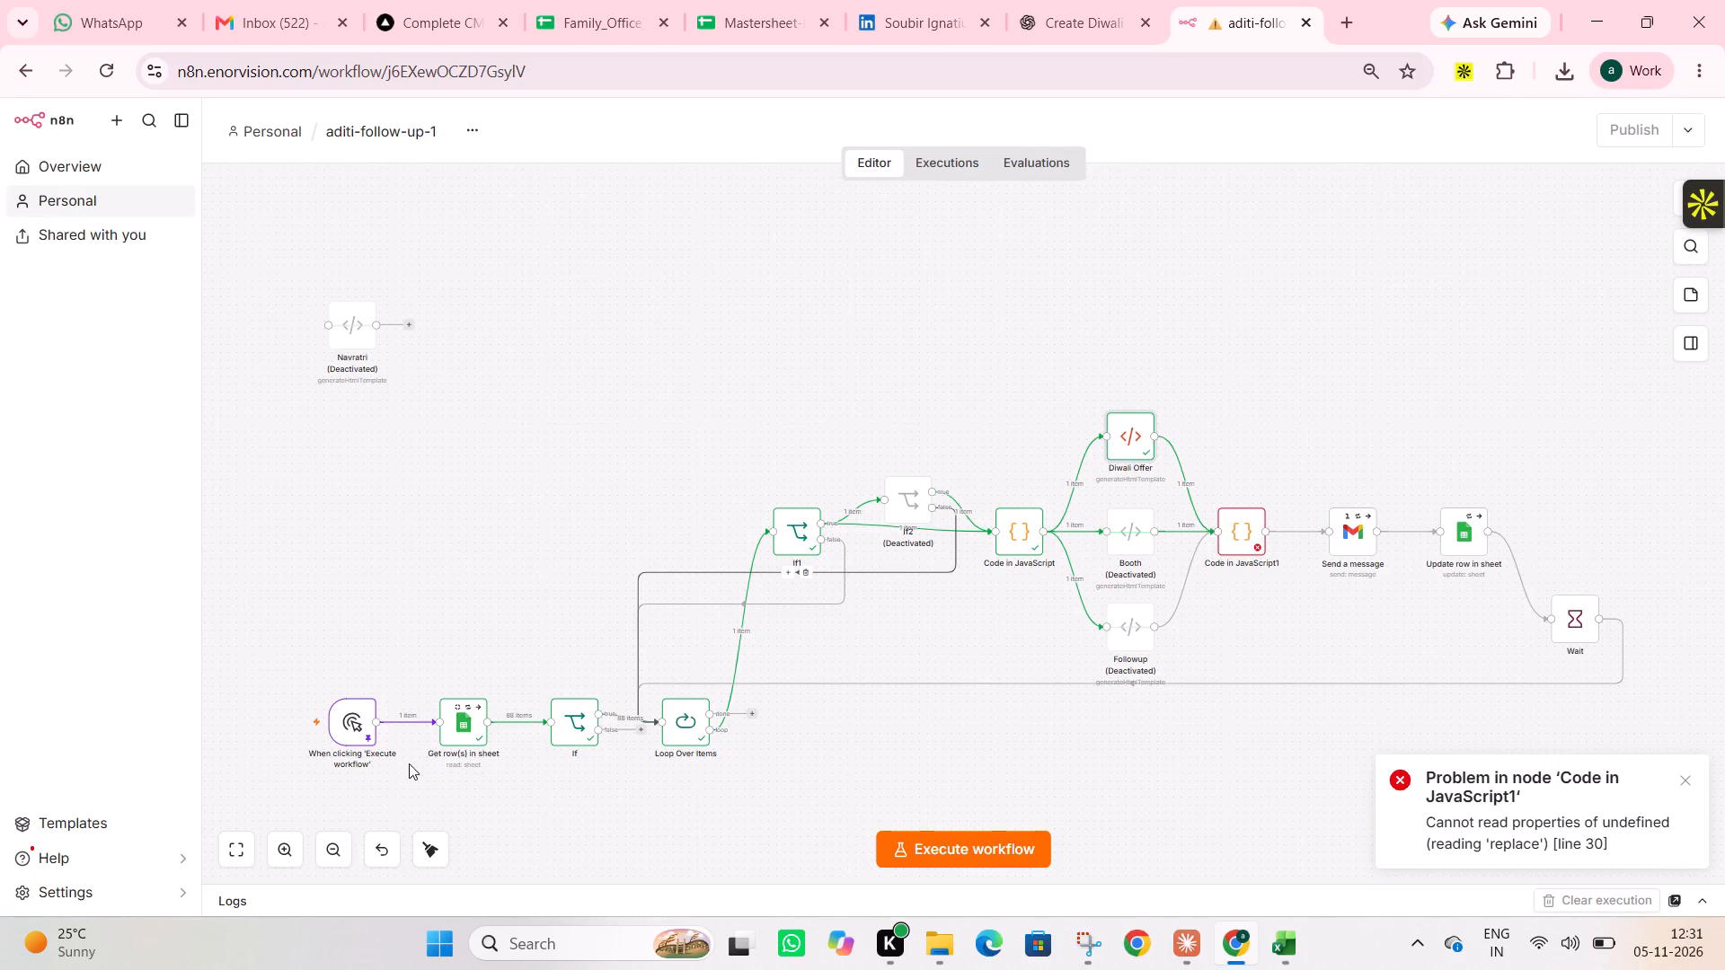
# Set the Get row(s) in sheet node to read from the Campaign-Dhiraj sheet.
pyautogui.doubleClick(469, 722)
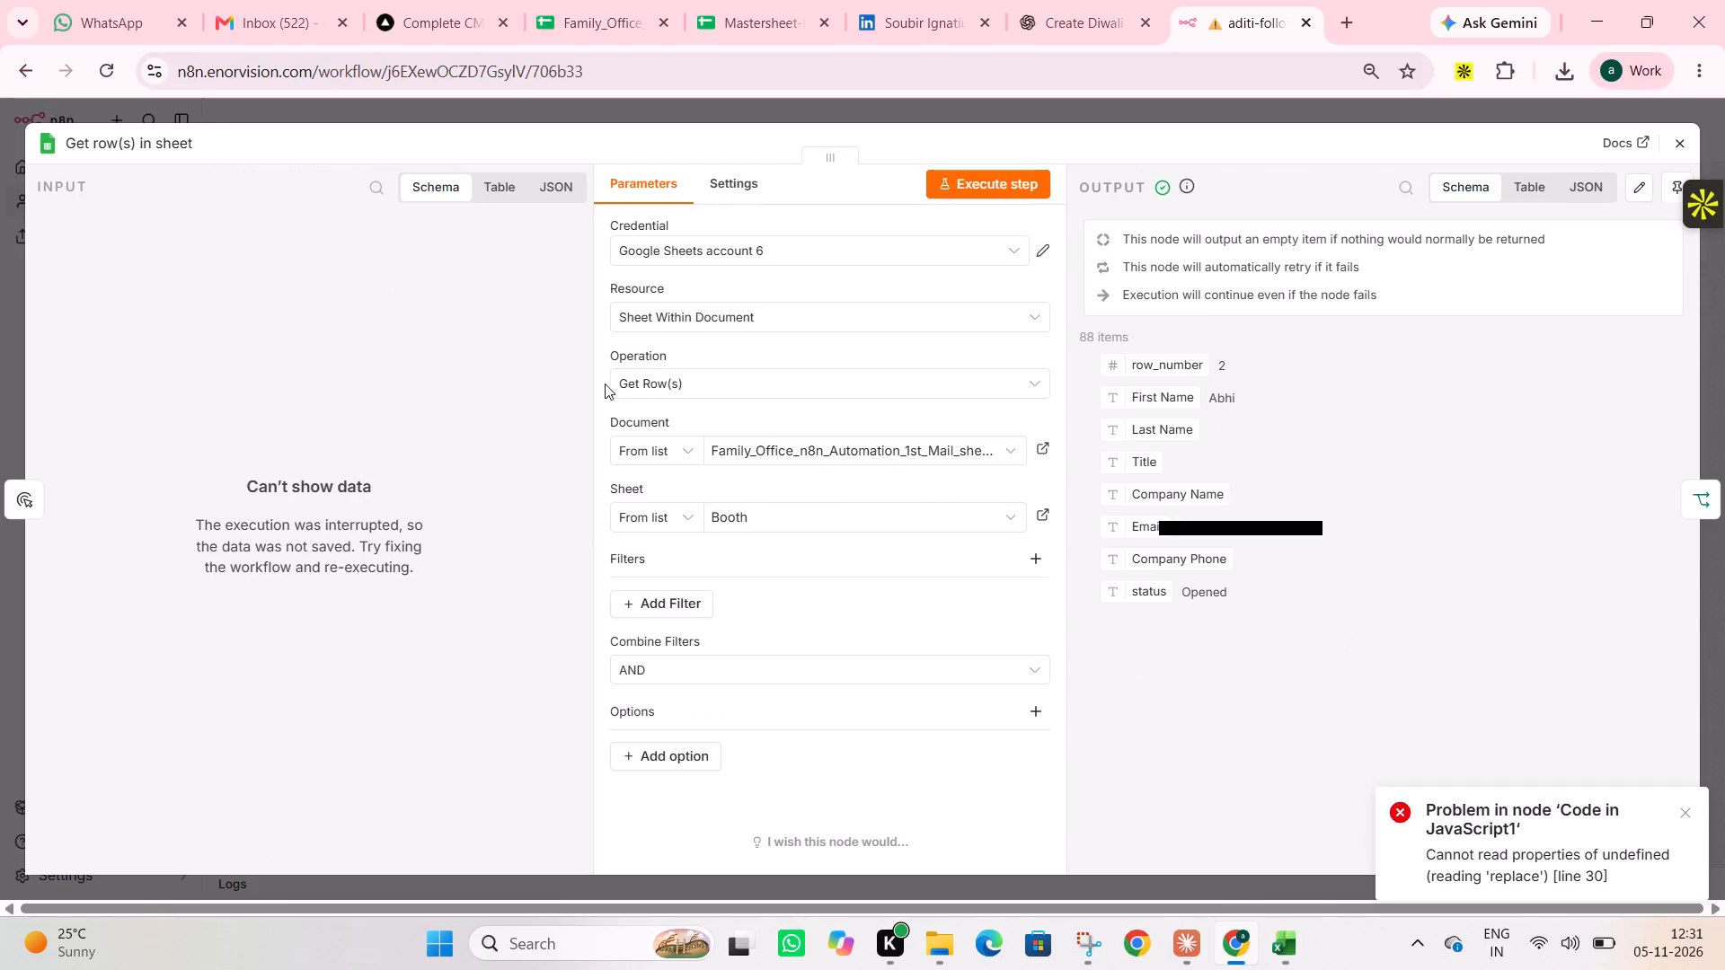
pyautogui.click(730, 521)
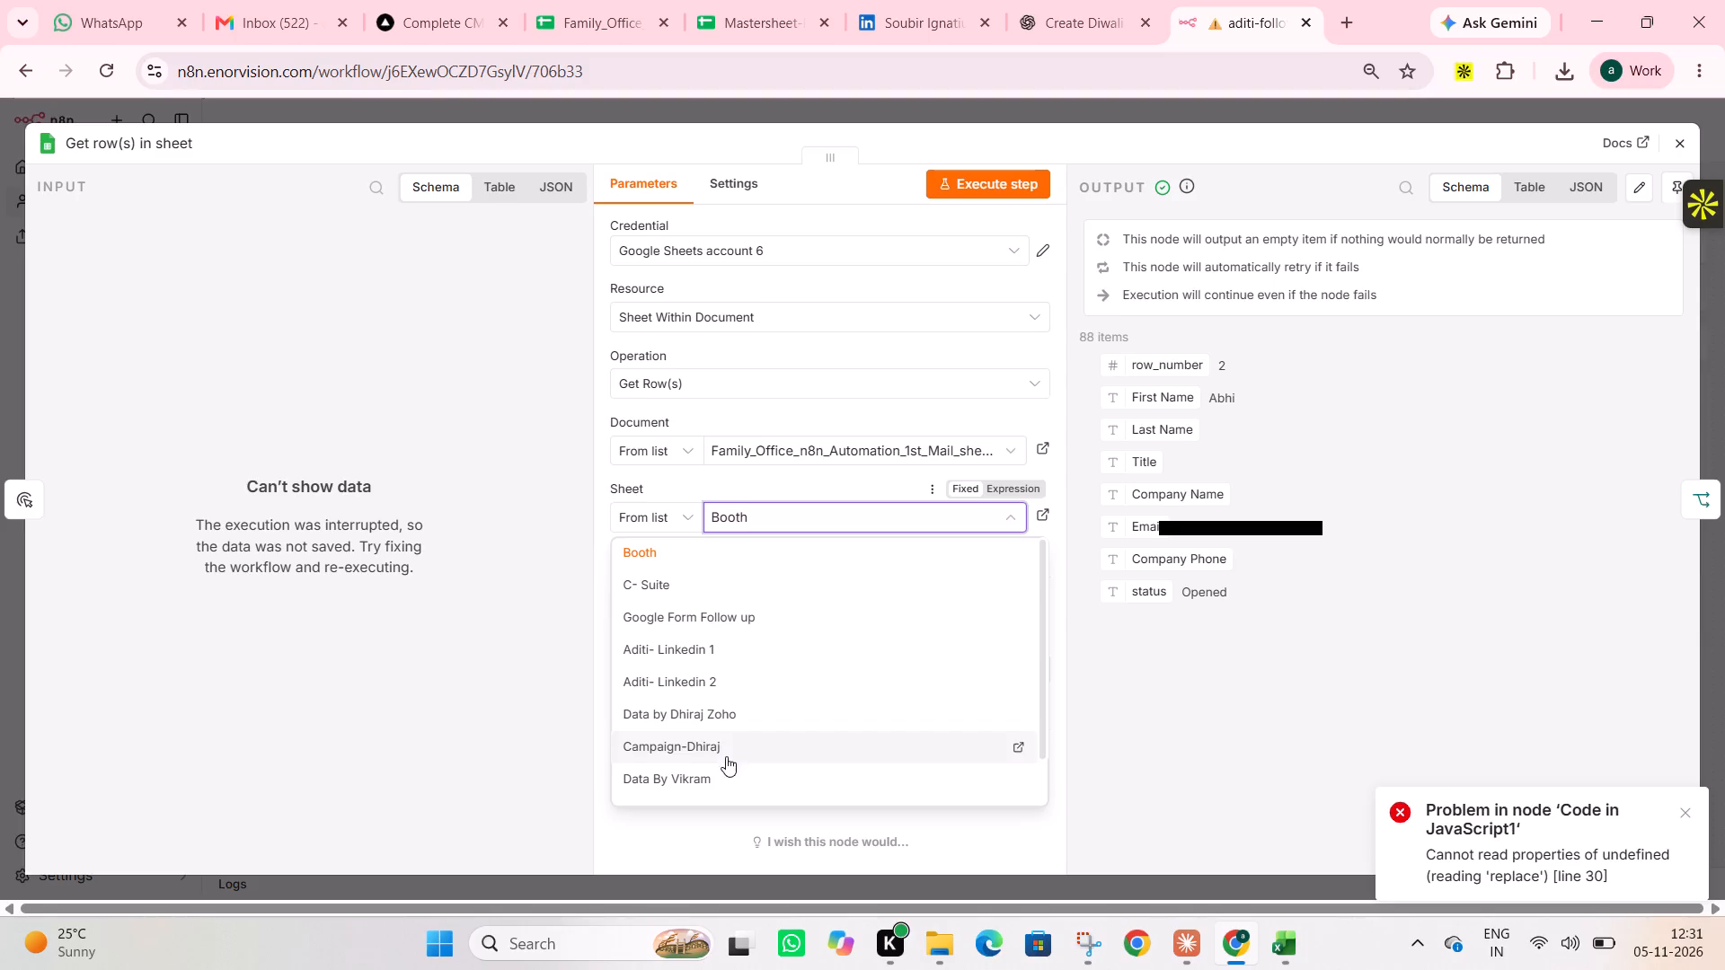
pyautogui.click(746, 735)
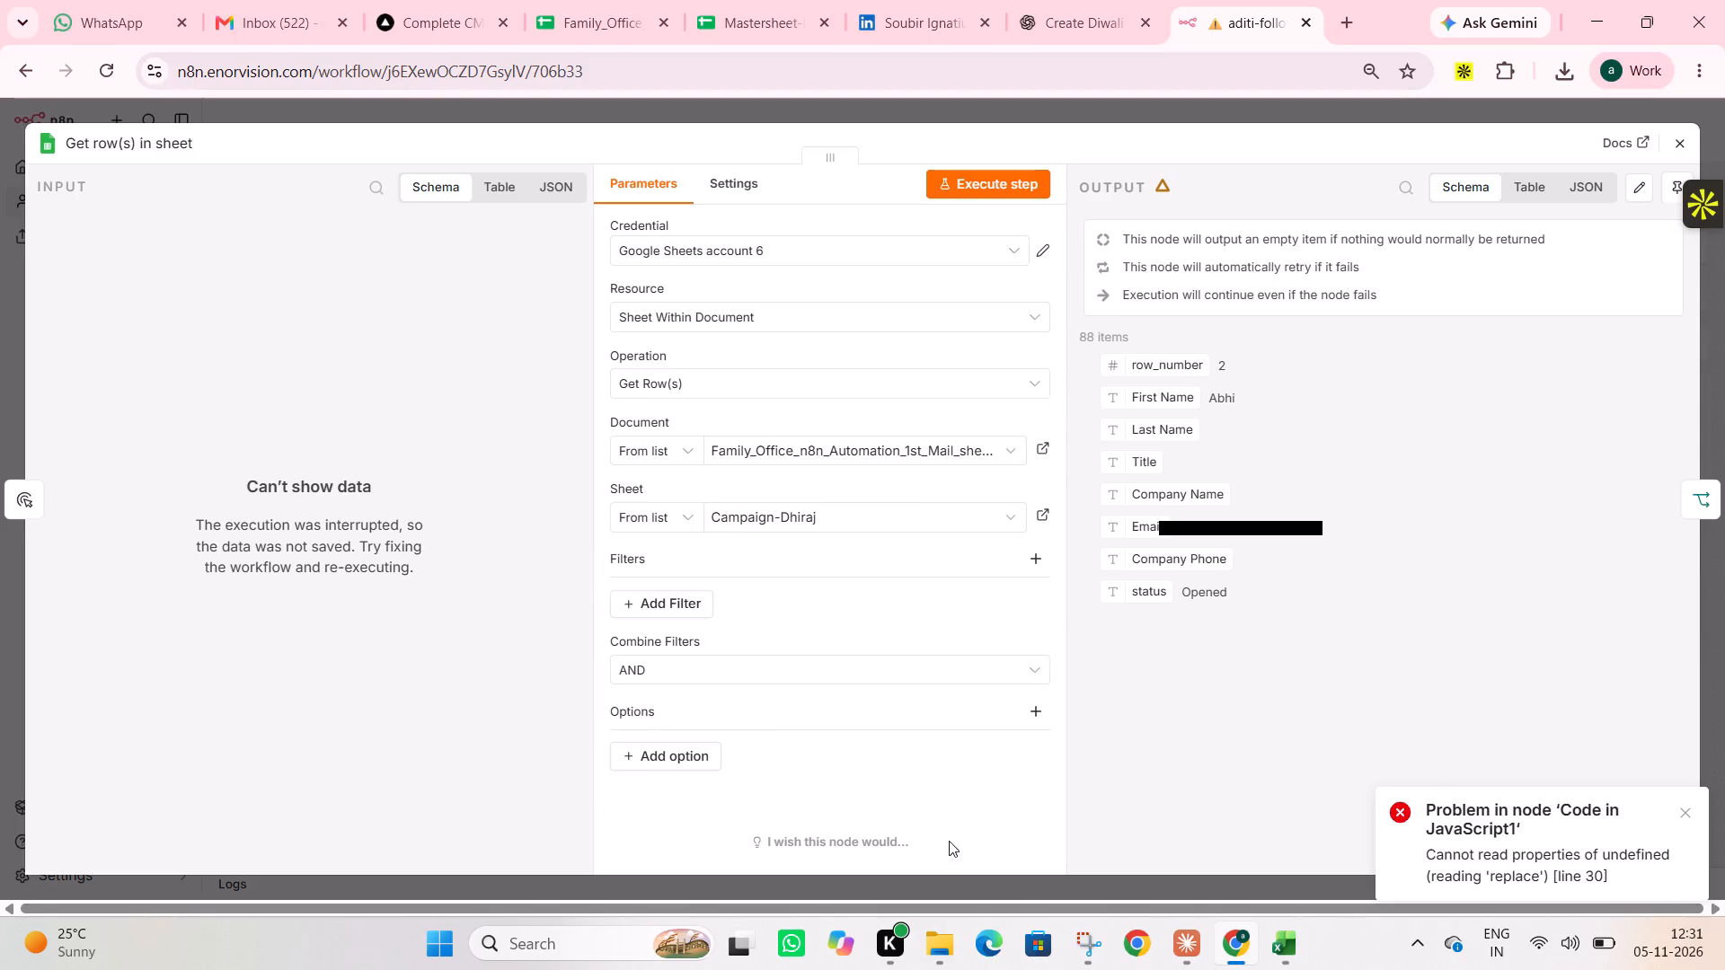
# In the Family_Office_n8n_Automation spreadsheet, insert three blank rows directly below the header row of the Campaign-Dhiraj sheet.
pyautogui.click(577, 0)
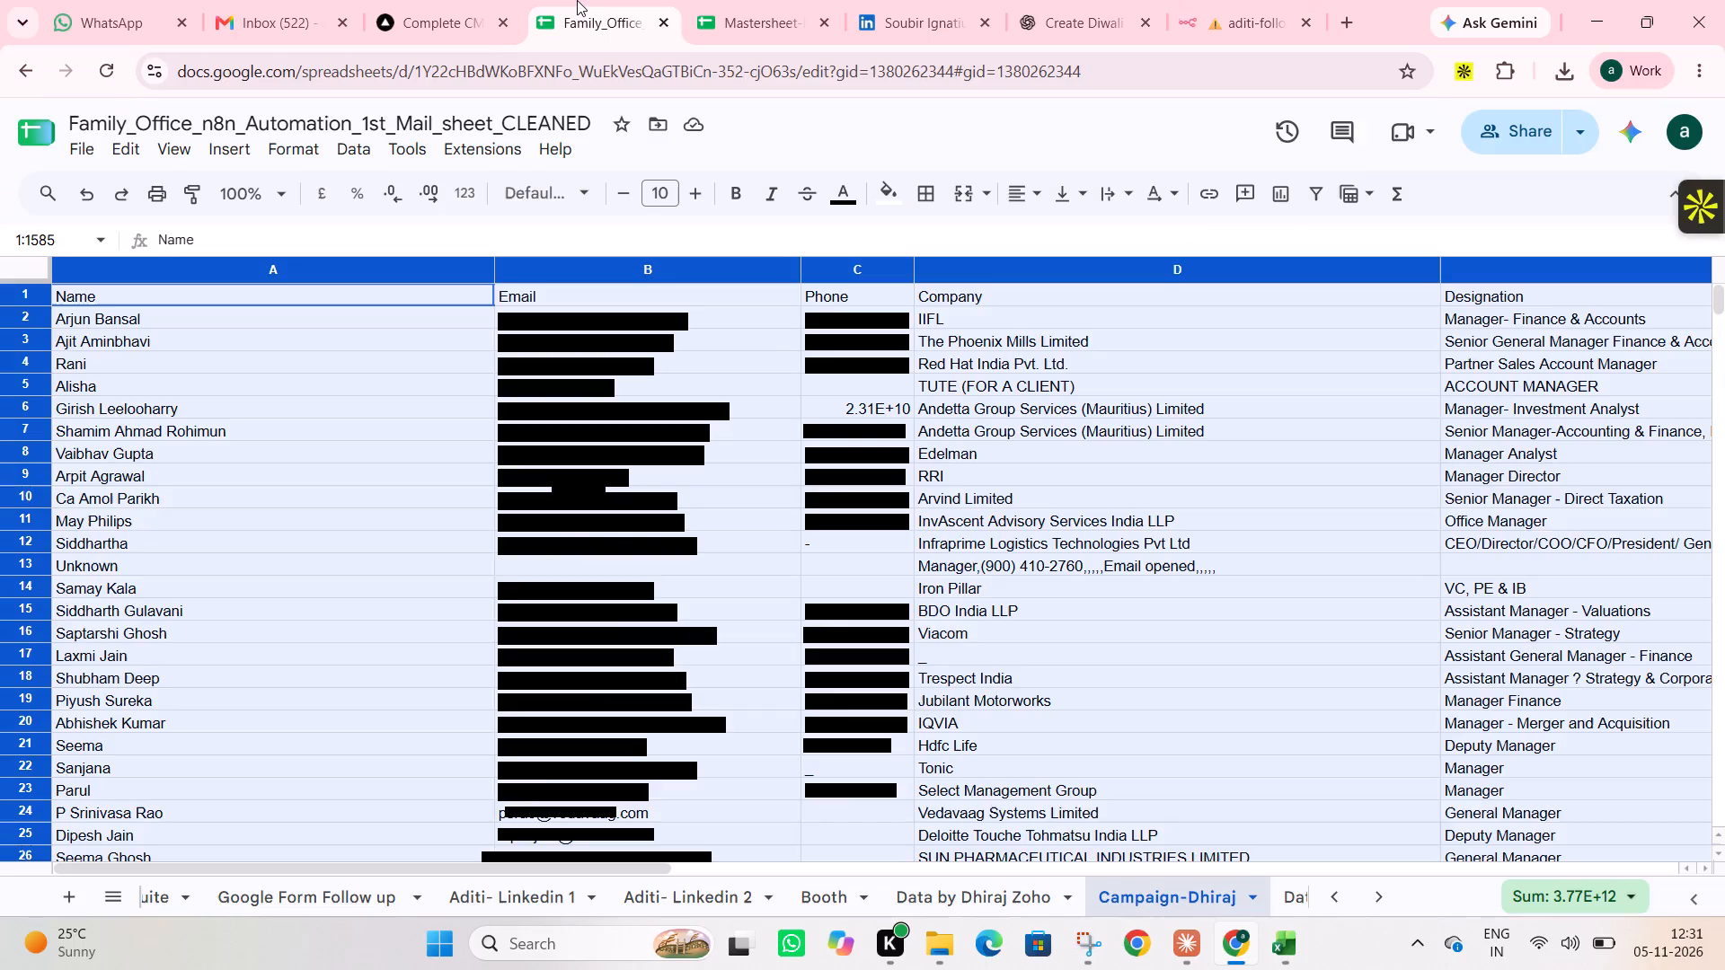
pyautogui.click(720, 378)
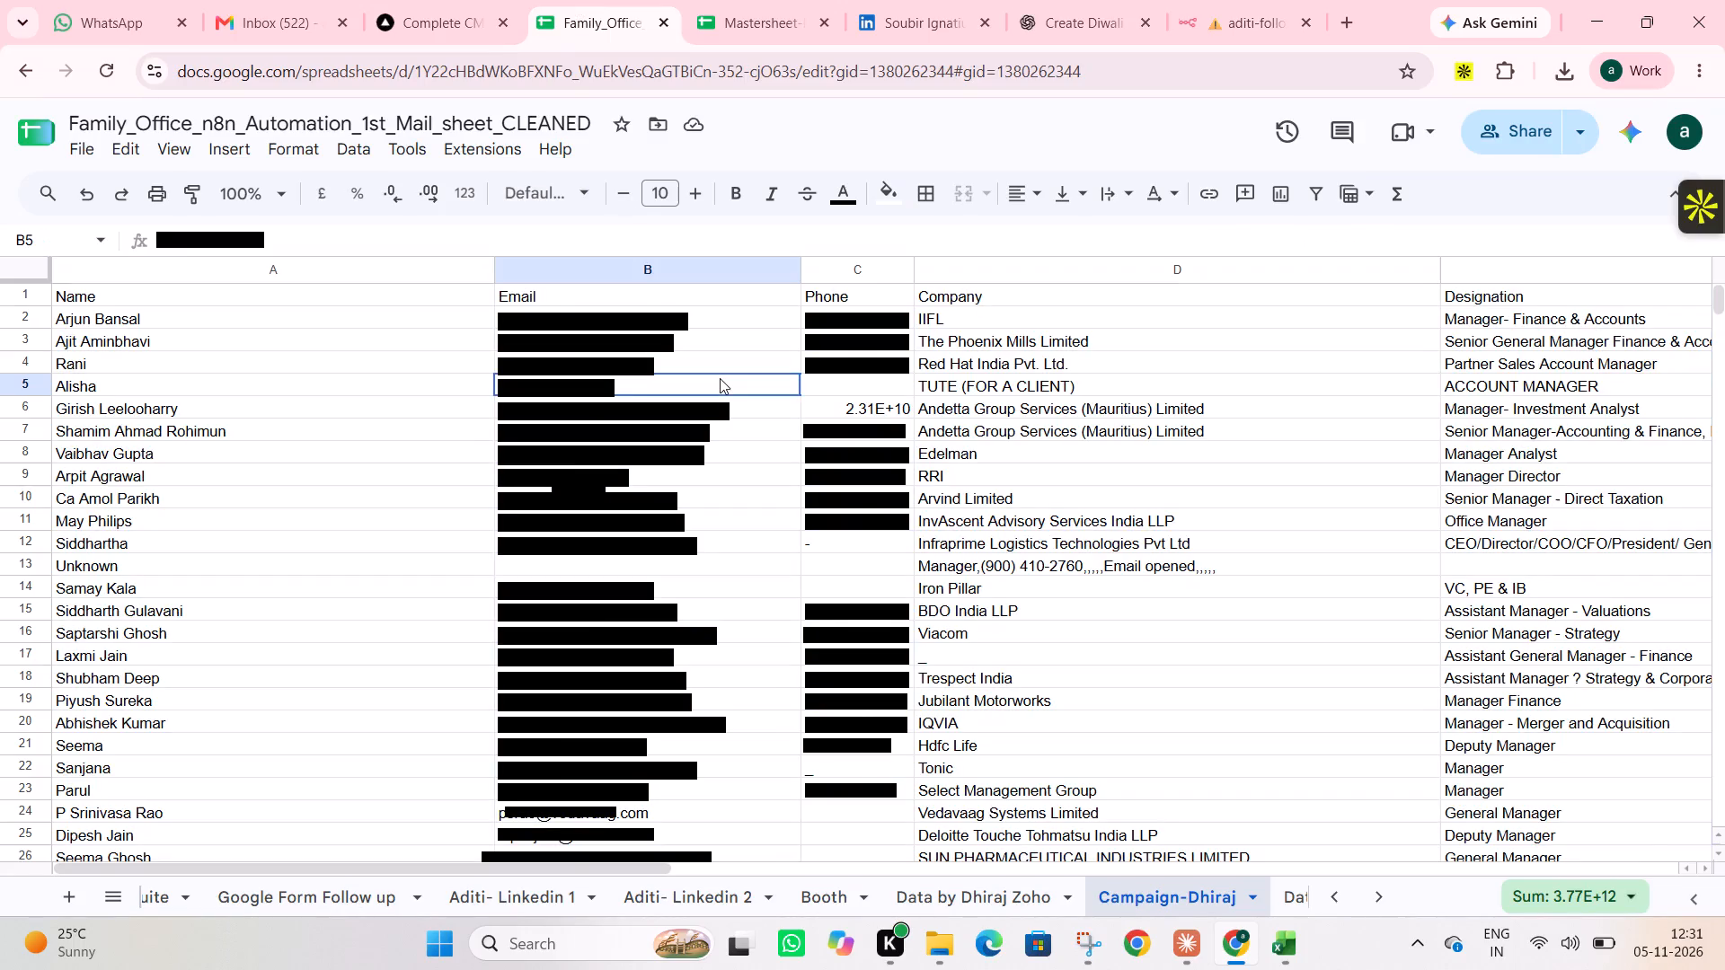
pyautogui.rightClick(42, 296)
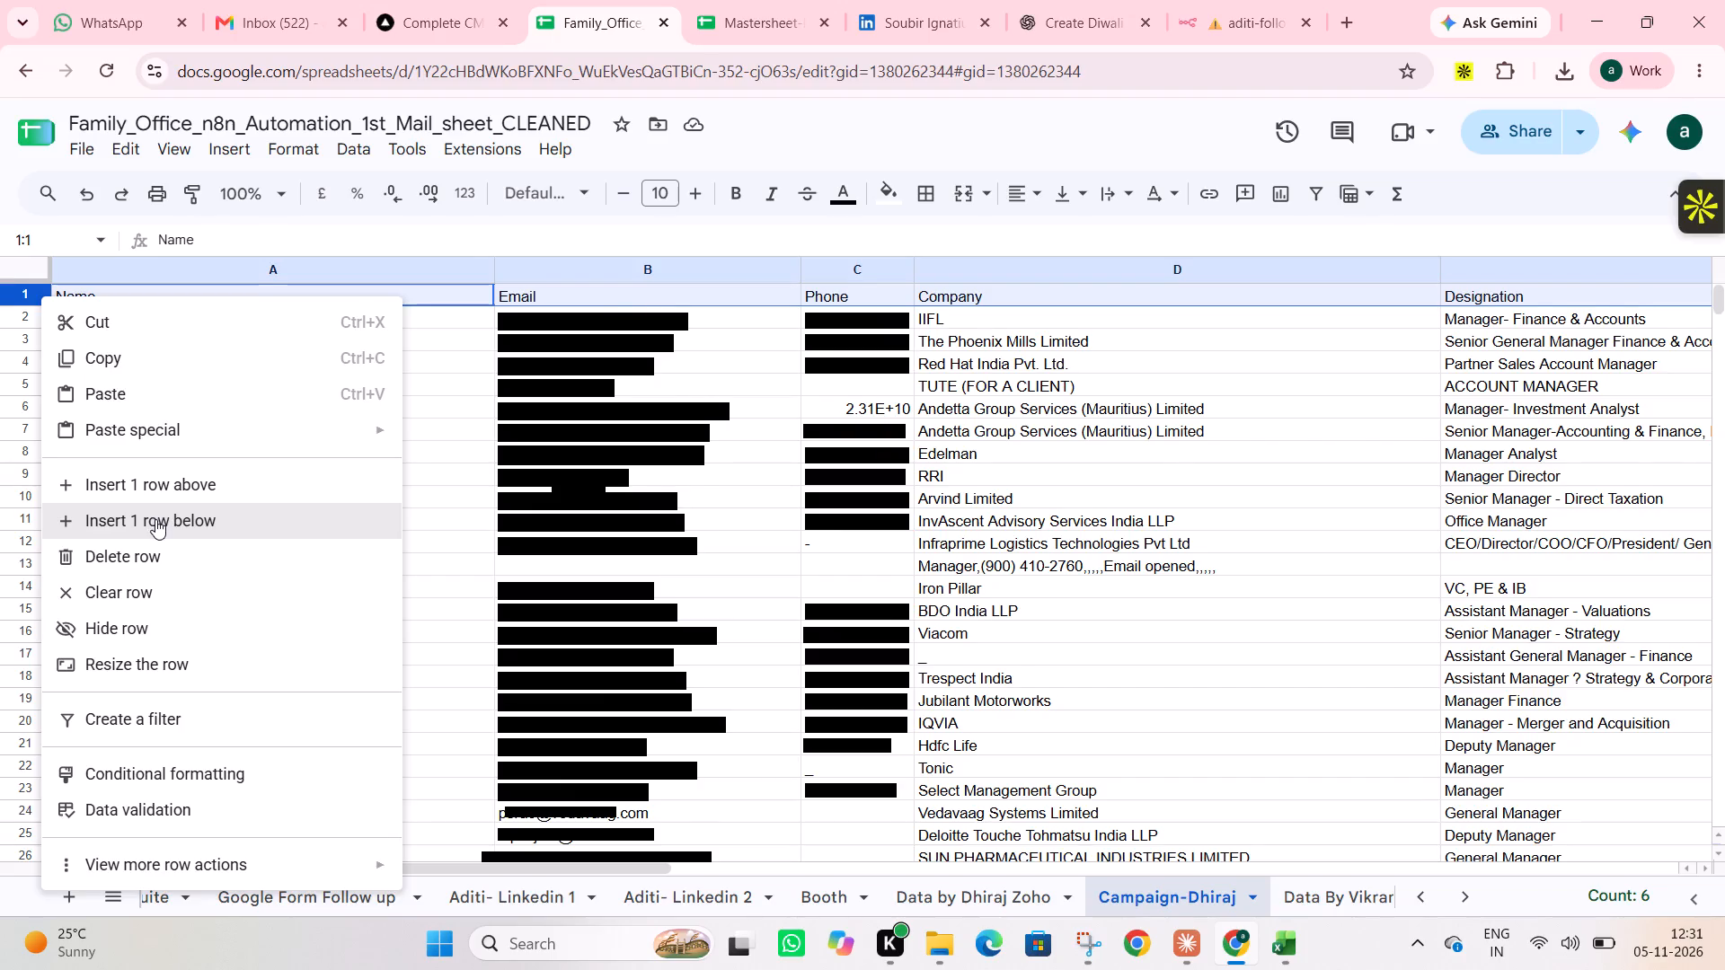
pyautogui.click(155, 519)
pyautogui.click(155, 519)
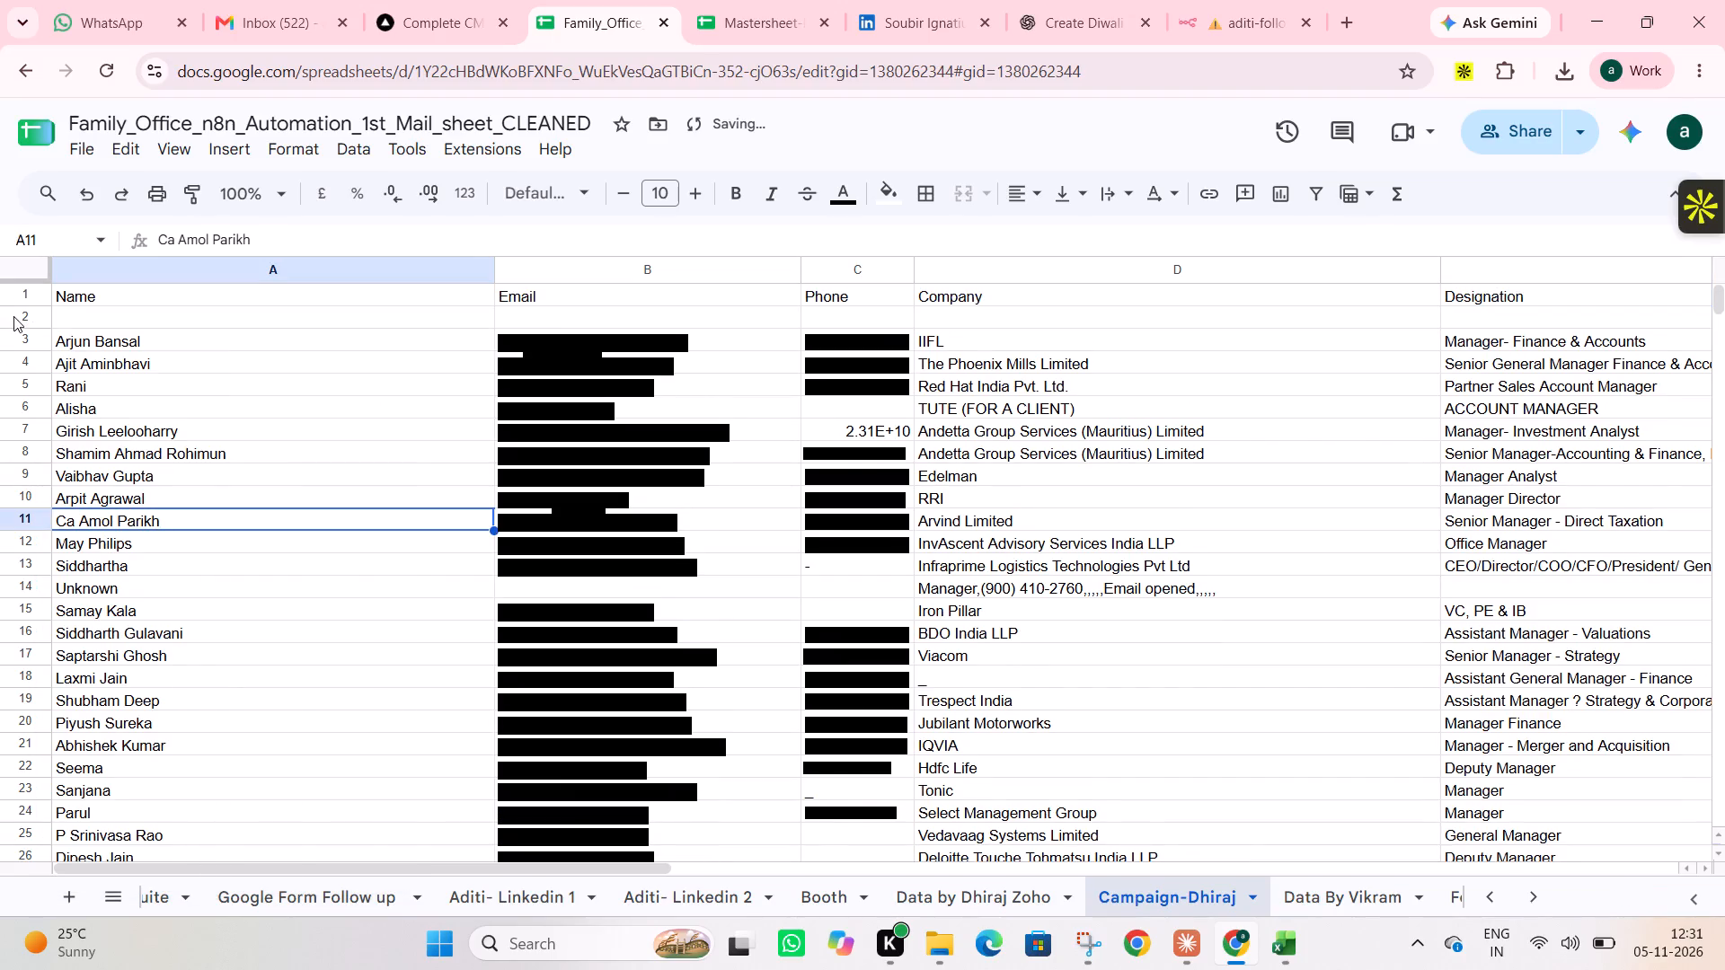
pyautogui.rightClick(13, 316)
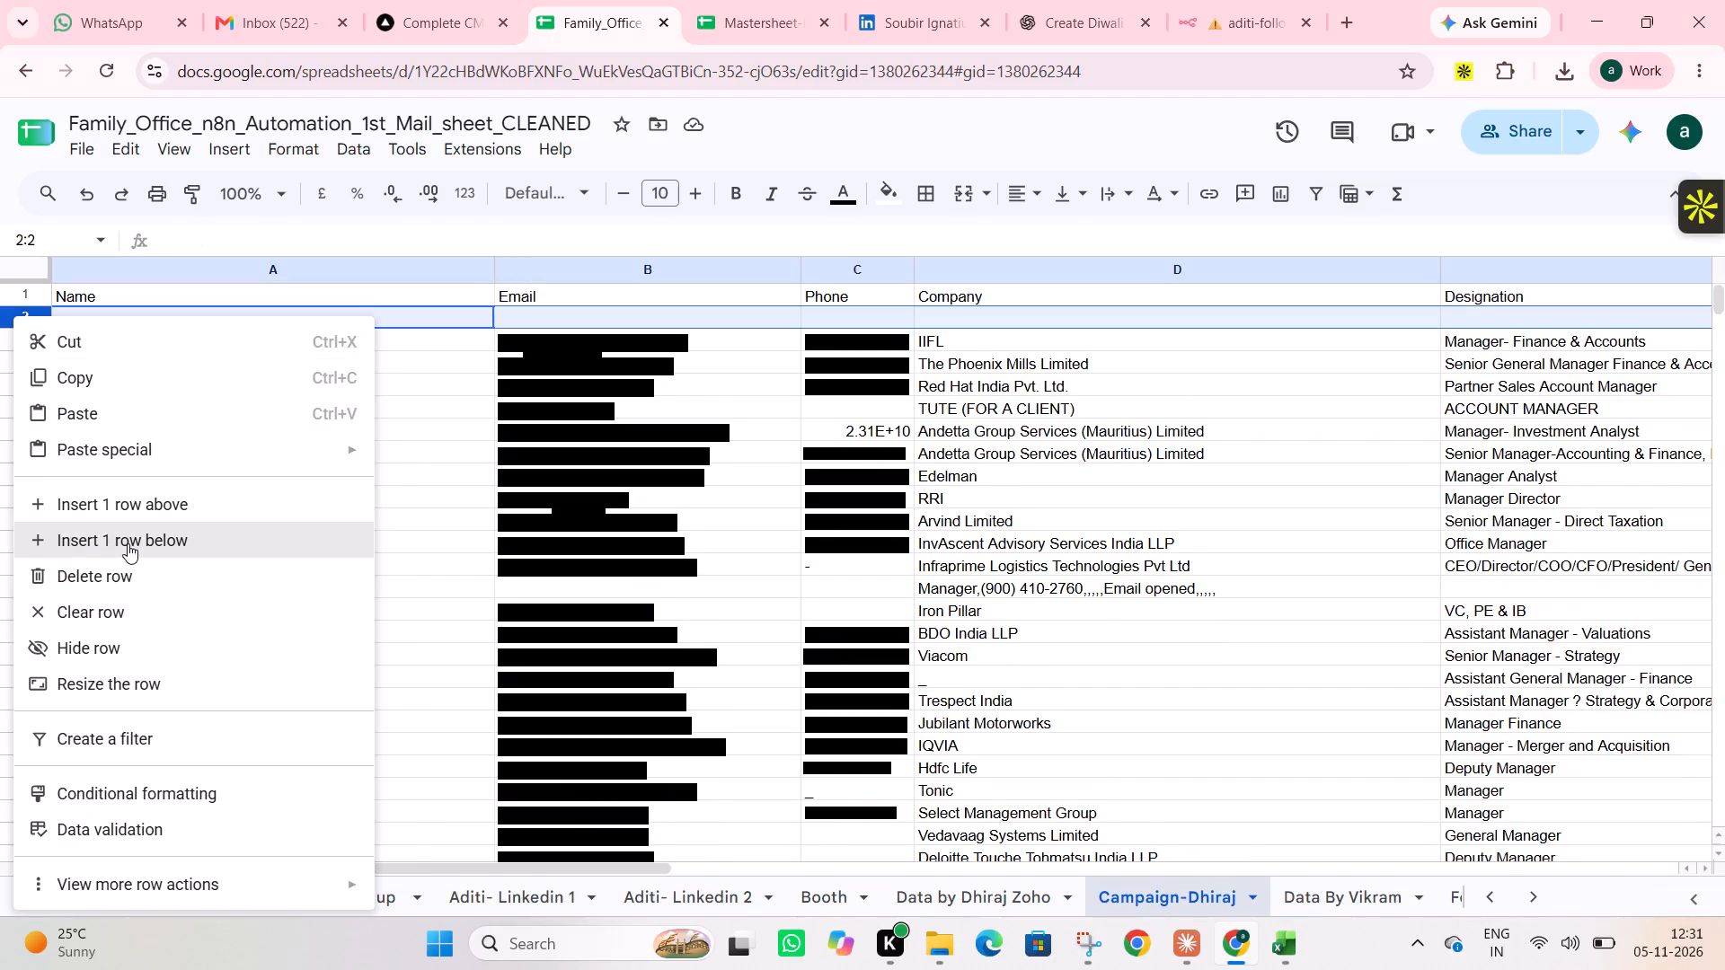
pyautogui.click(128, 543)
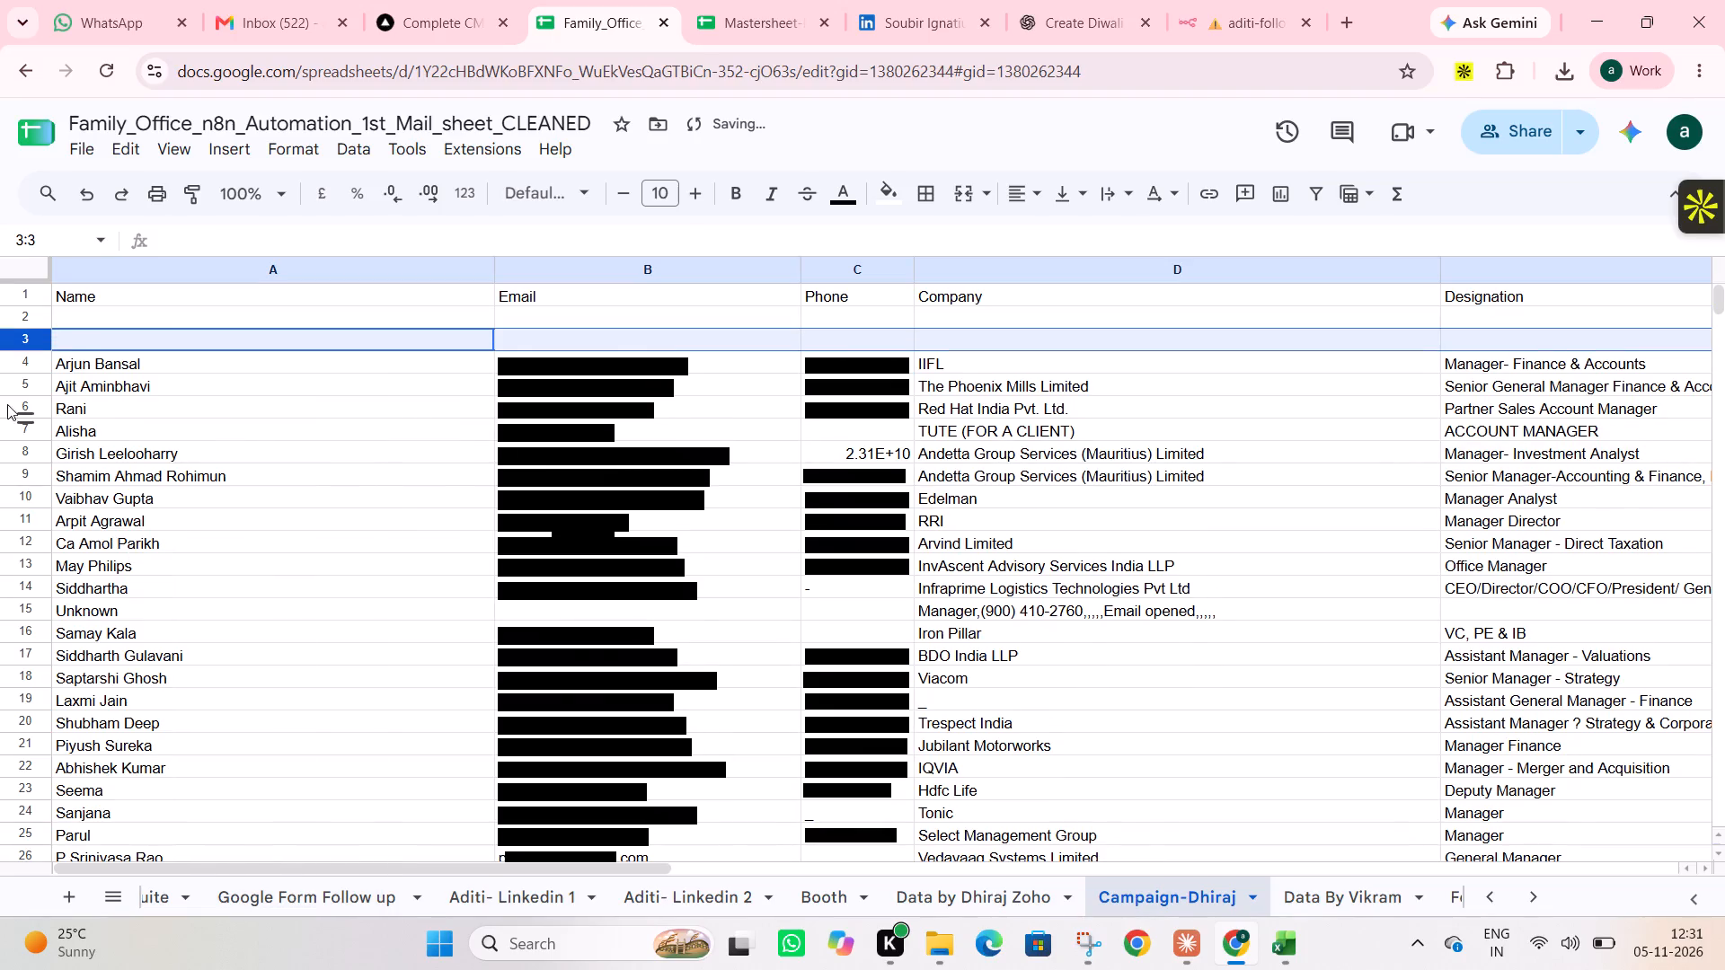
pyautogui.rightClick(10, 335)
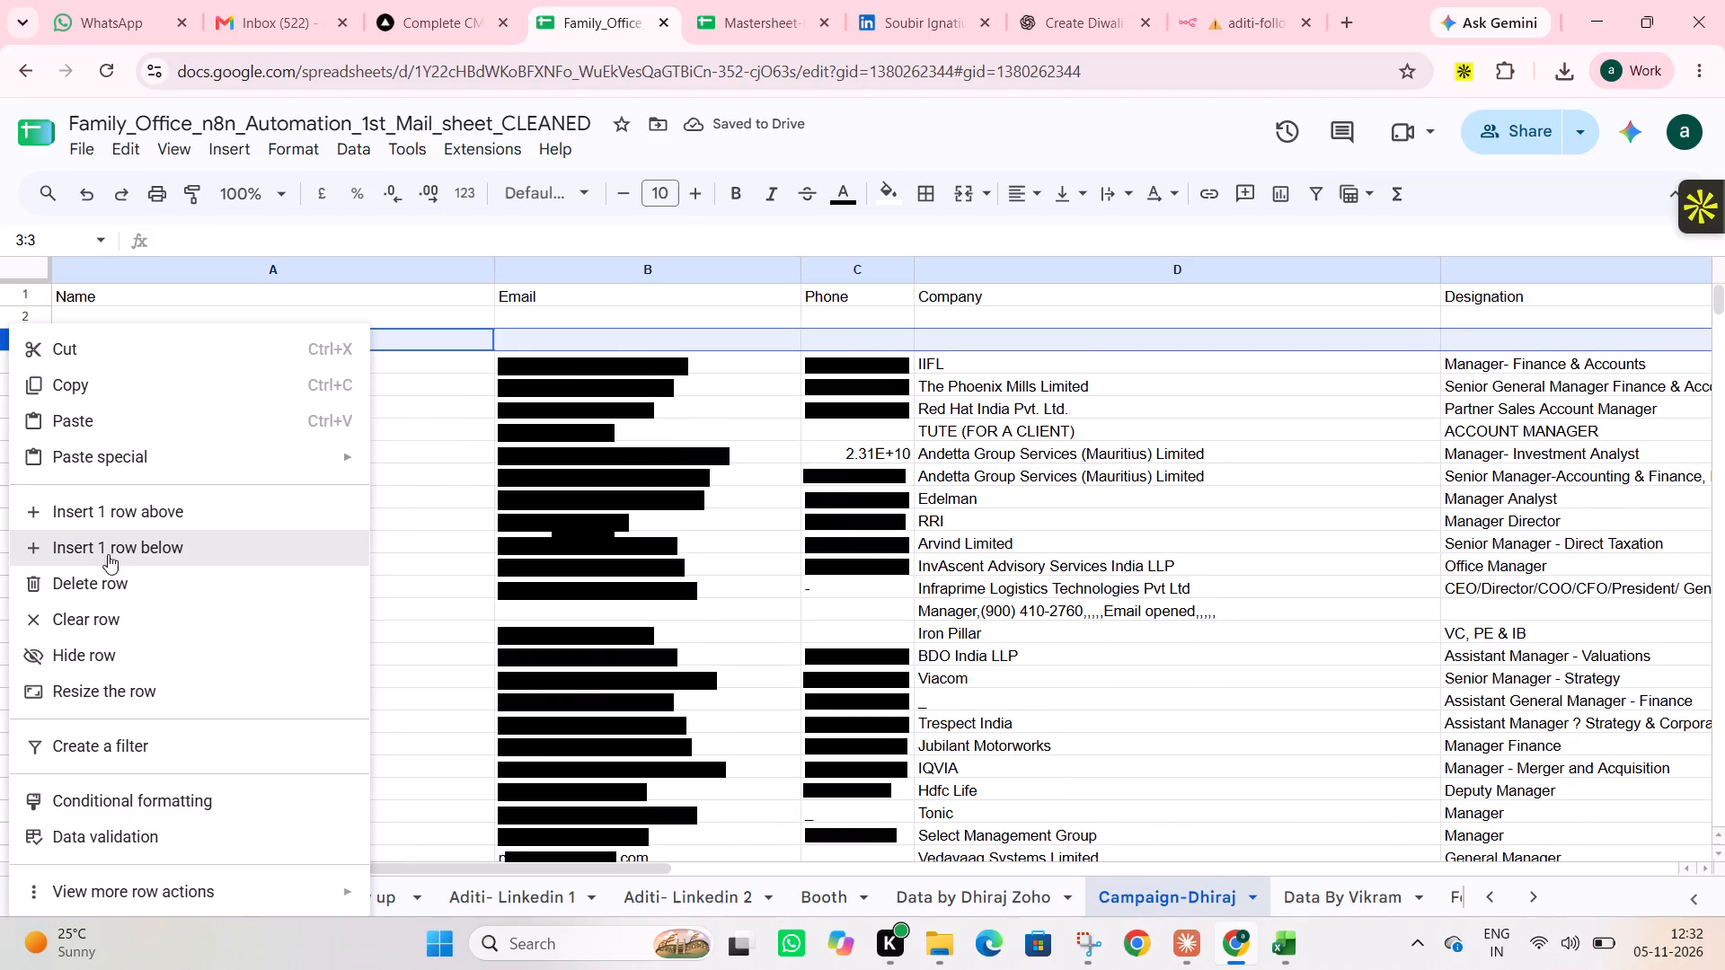
pyautogui.click(118, 557)
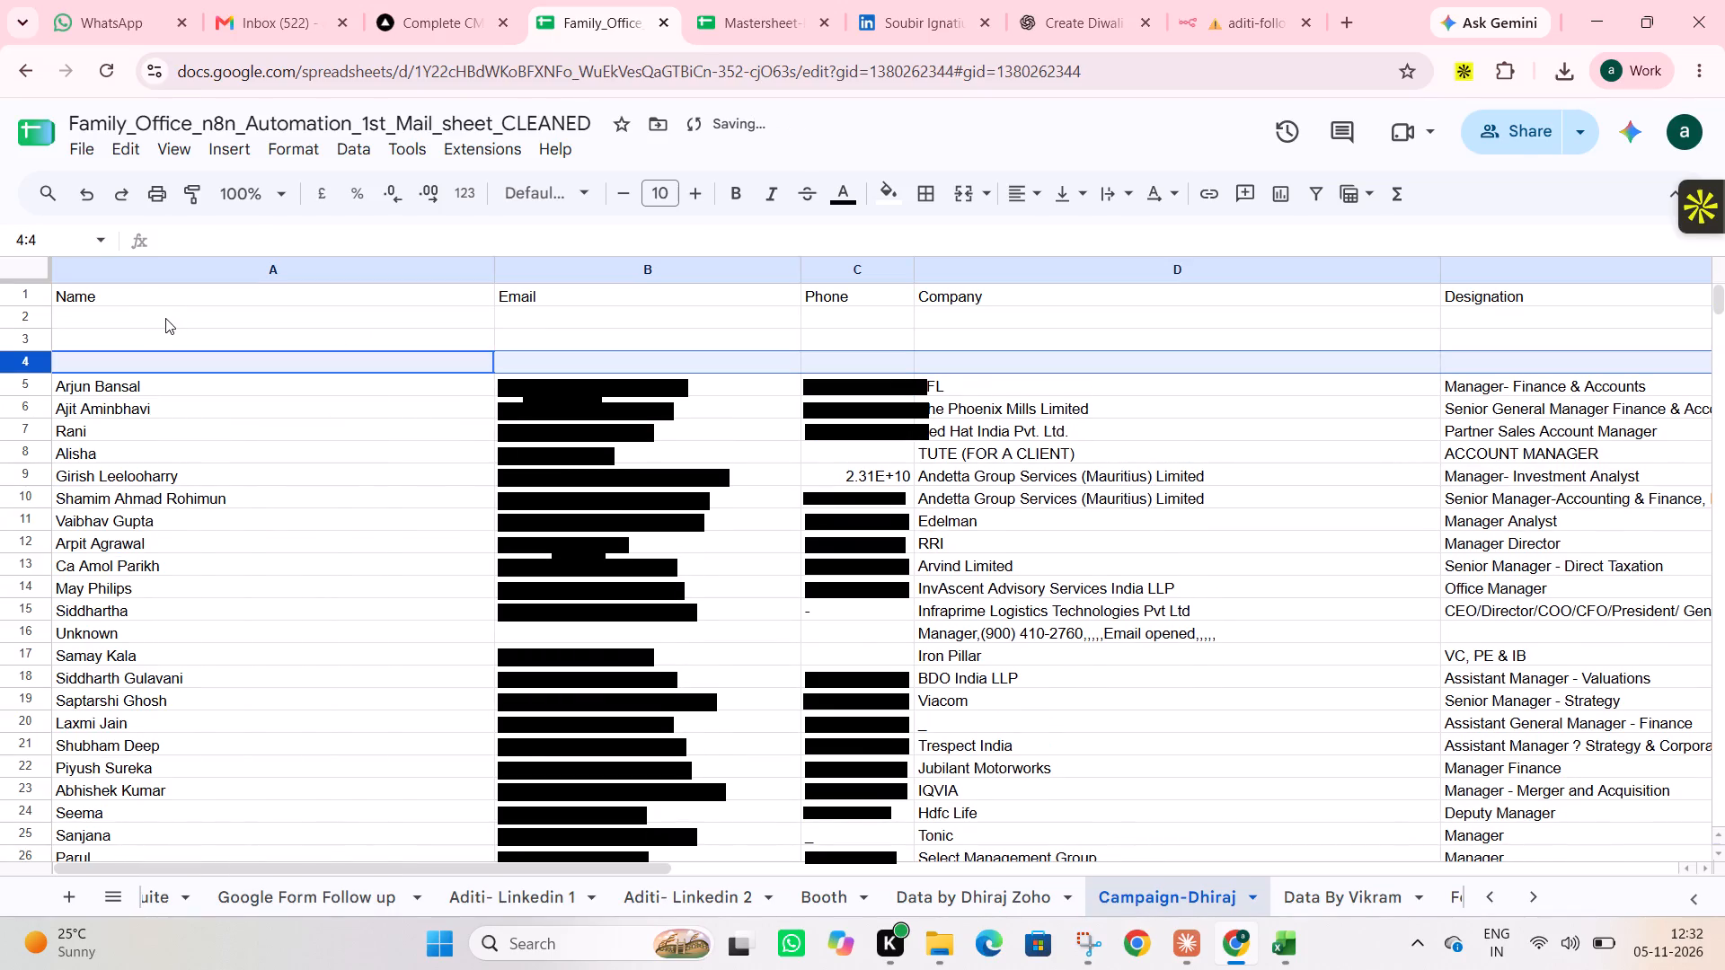
# Fill the Name column of the three blank rows with Abhishek in row 2, Satya in row 3 and Adity in row 4.
pyautogui.click(165, 318)
pyautogui.write('Abh')
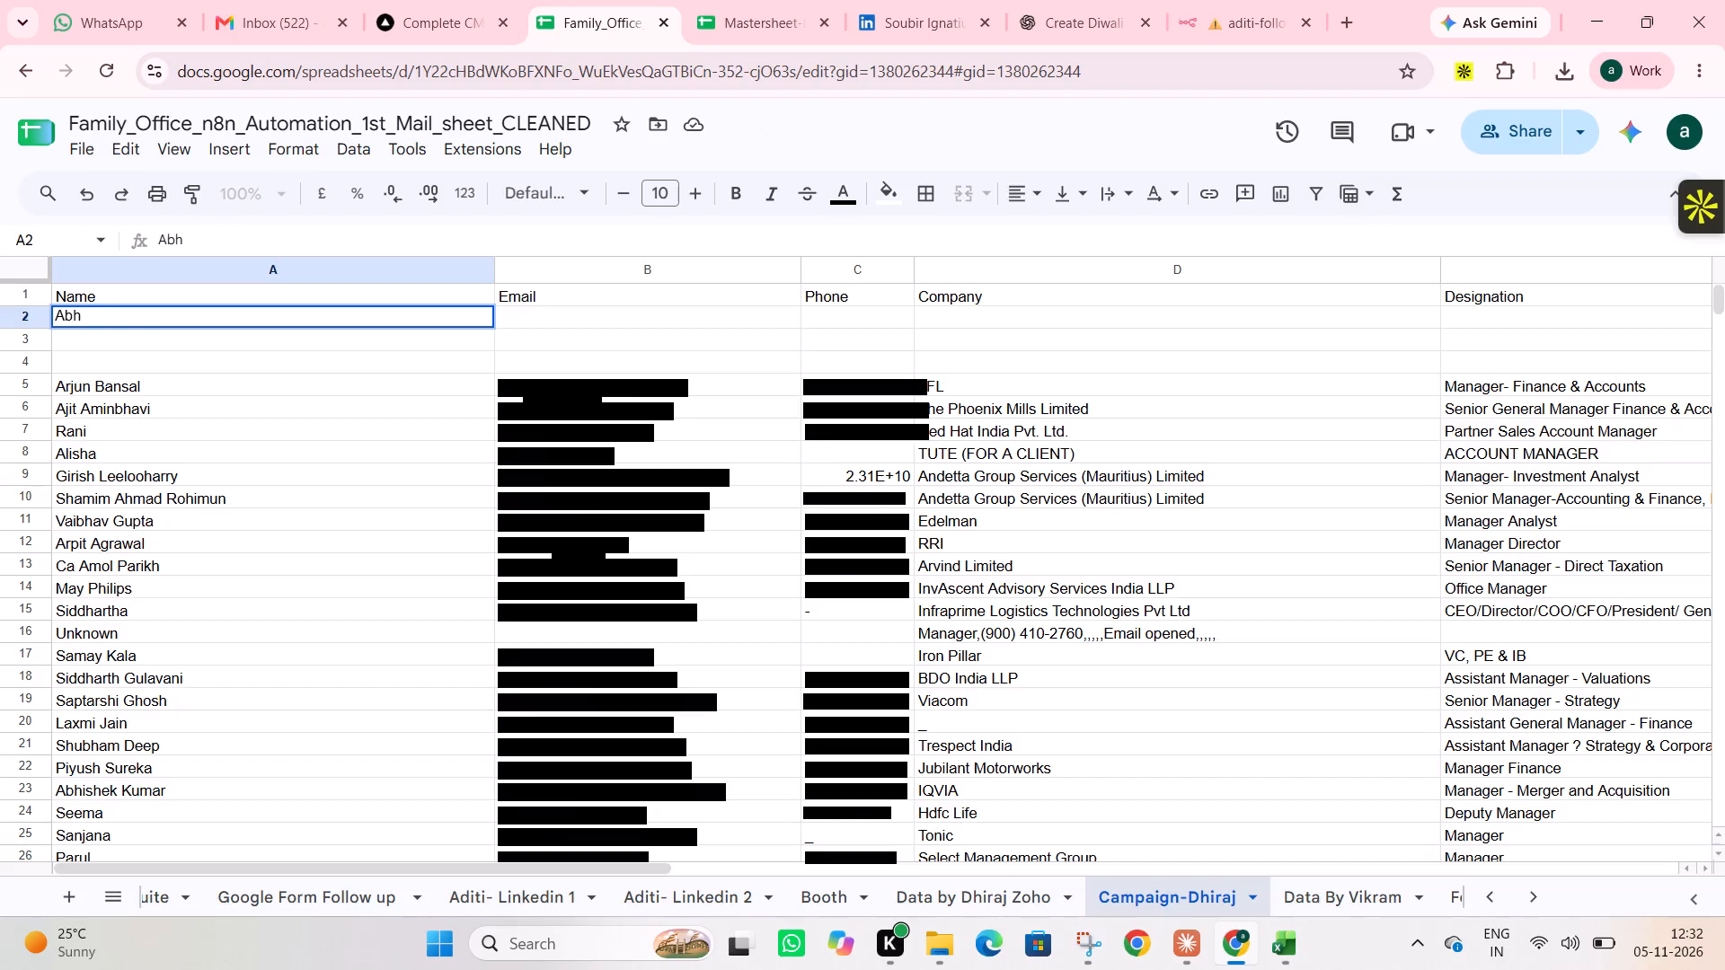
pyautogui.write('ishek')
pyautogui.click(167, 336)
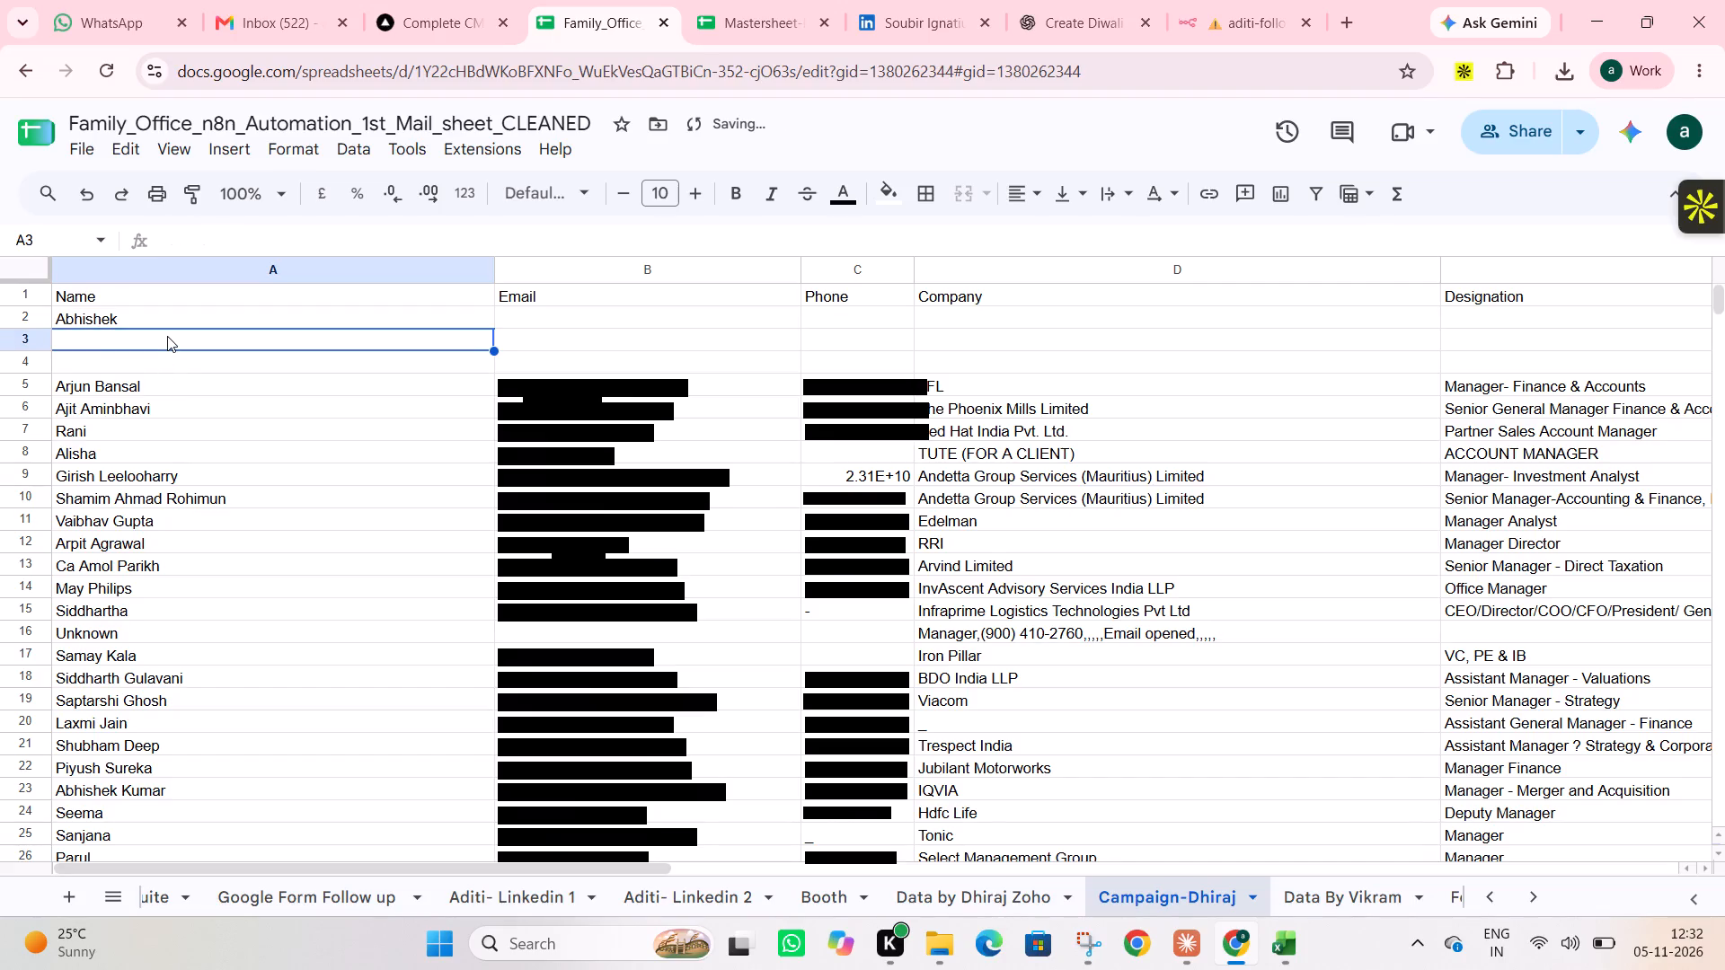
pyautogui.write('Satya')
pyautogui.click(162, 366)
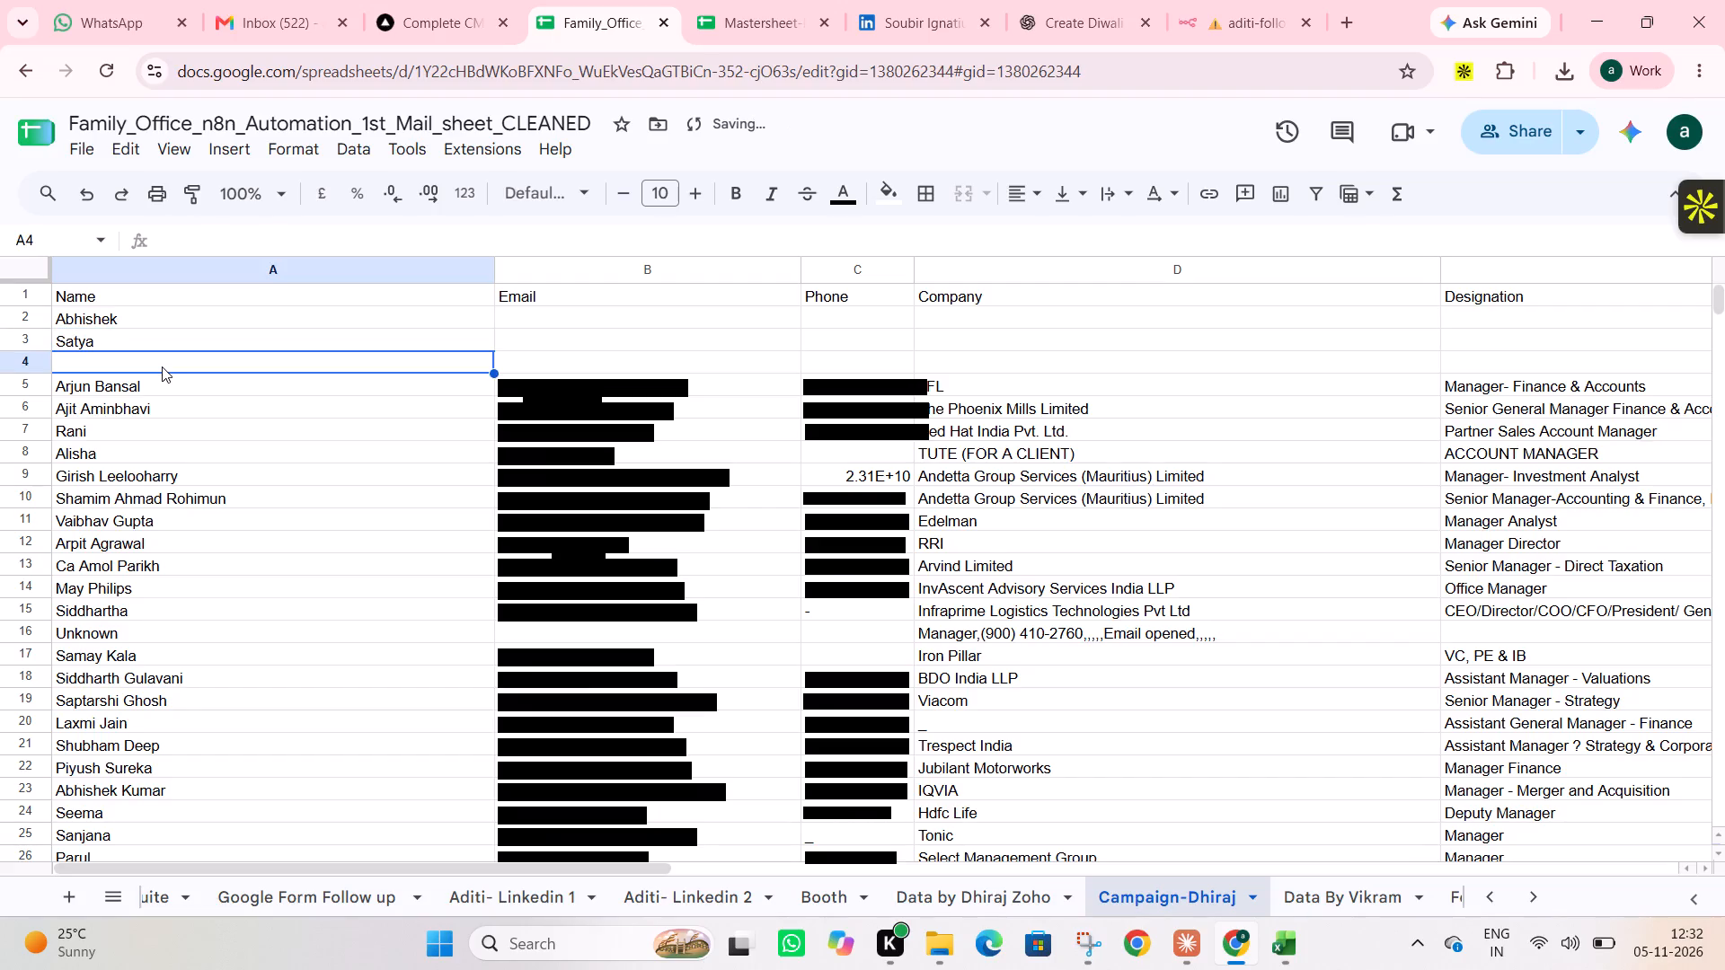
pyautogui.write('Adity')
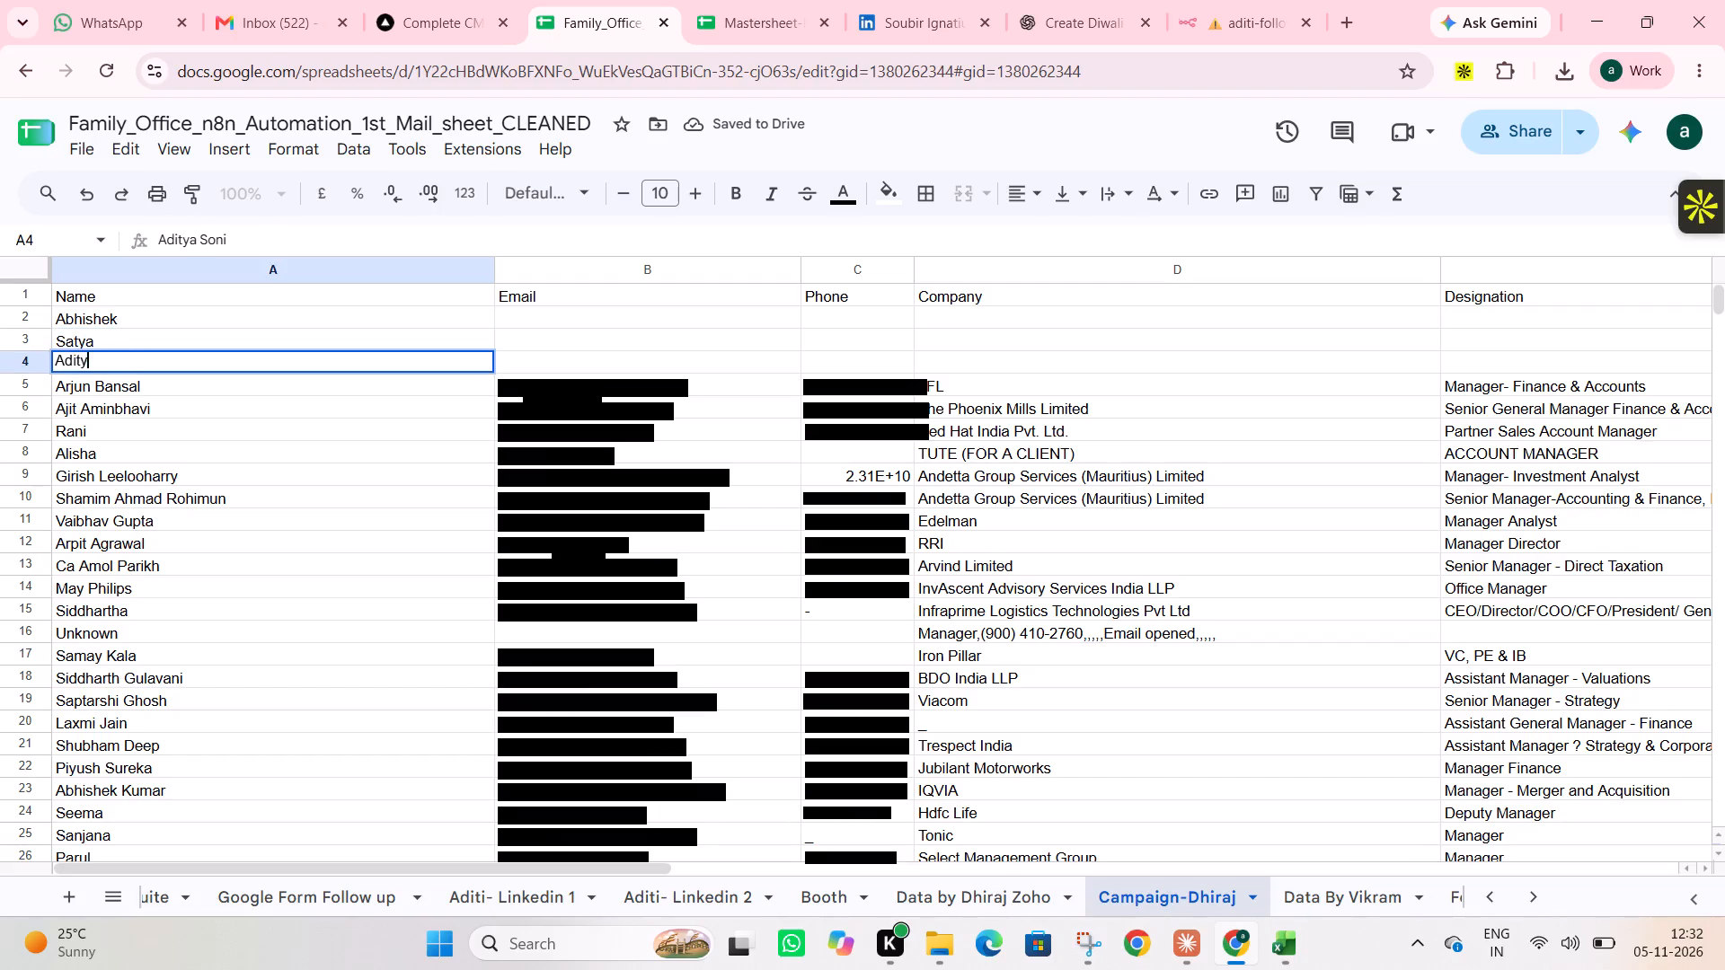
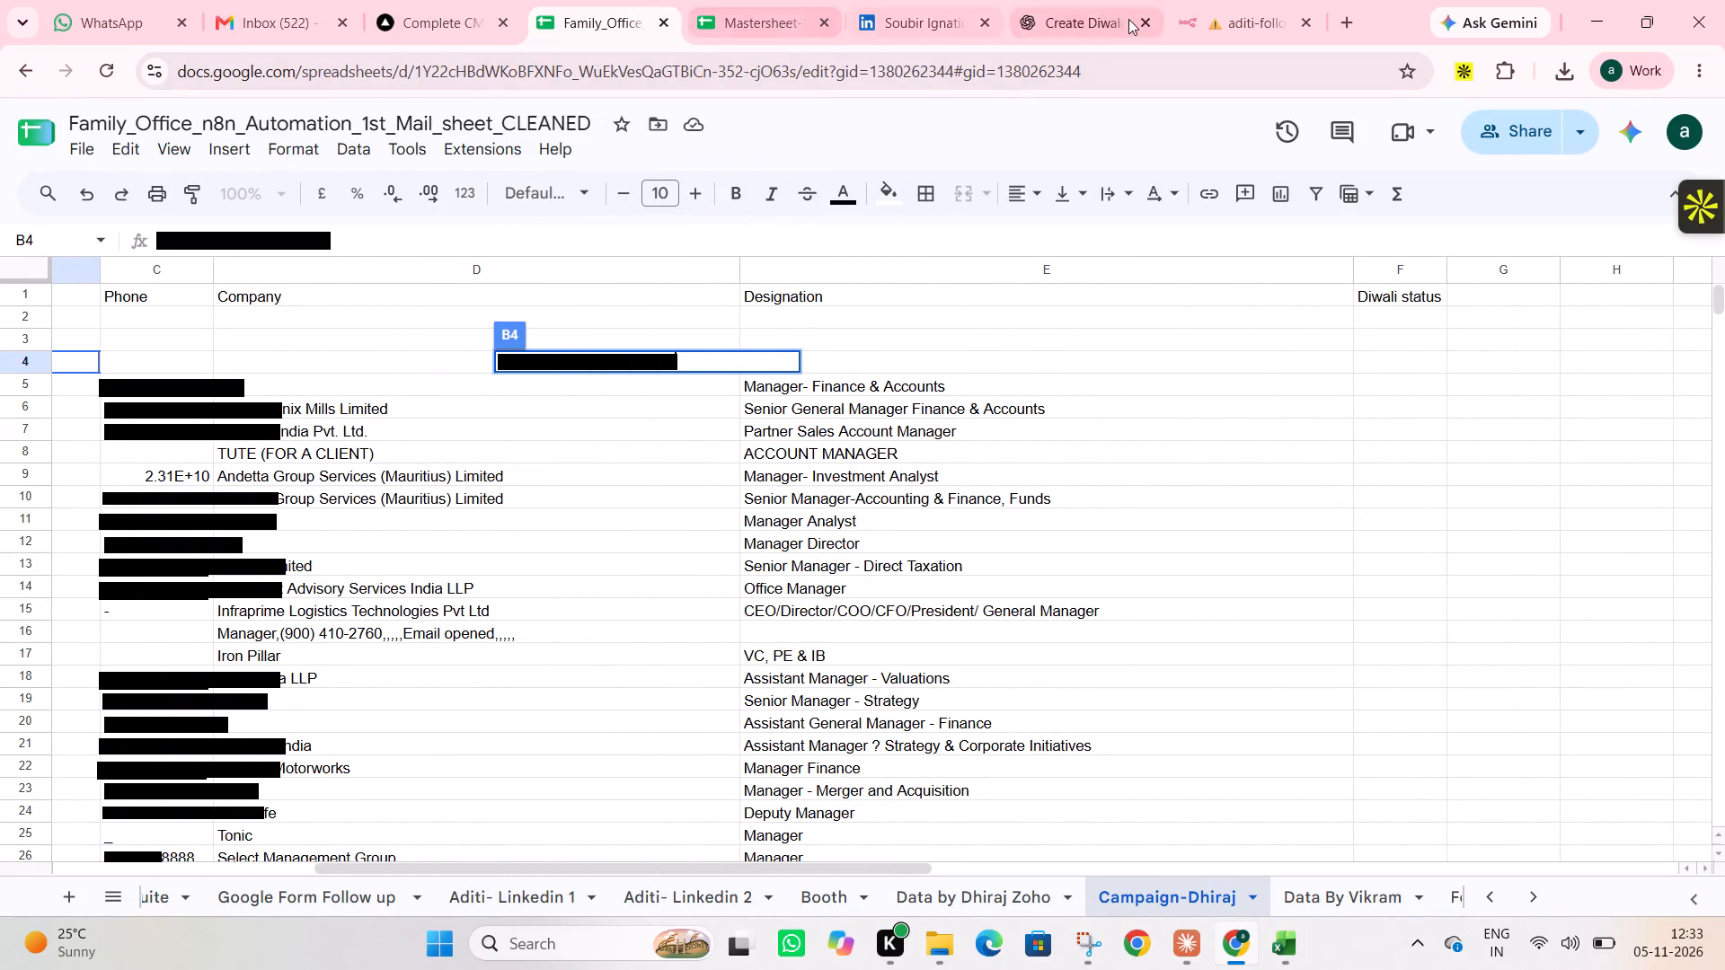
# Back in the aditi-follow-up-1 workflow, execute the Get row(s) in sheet node to load the Campaign-Dhiraj rows, and close it.
pyautogui.click(1209, 13)
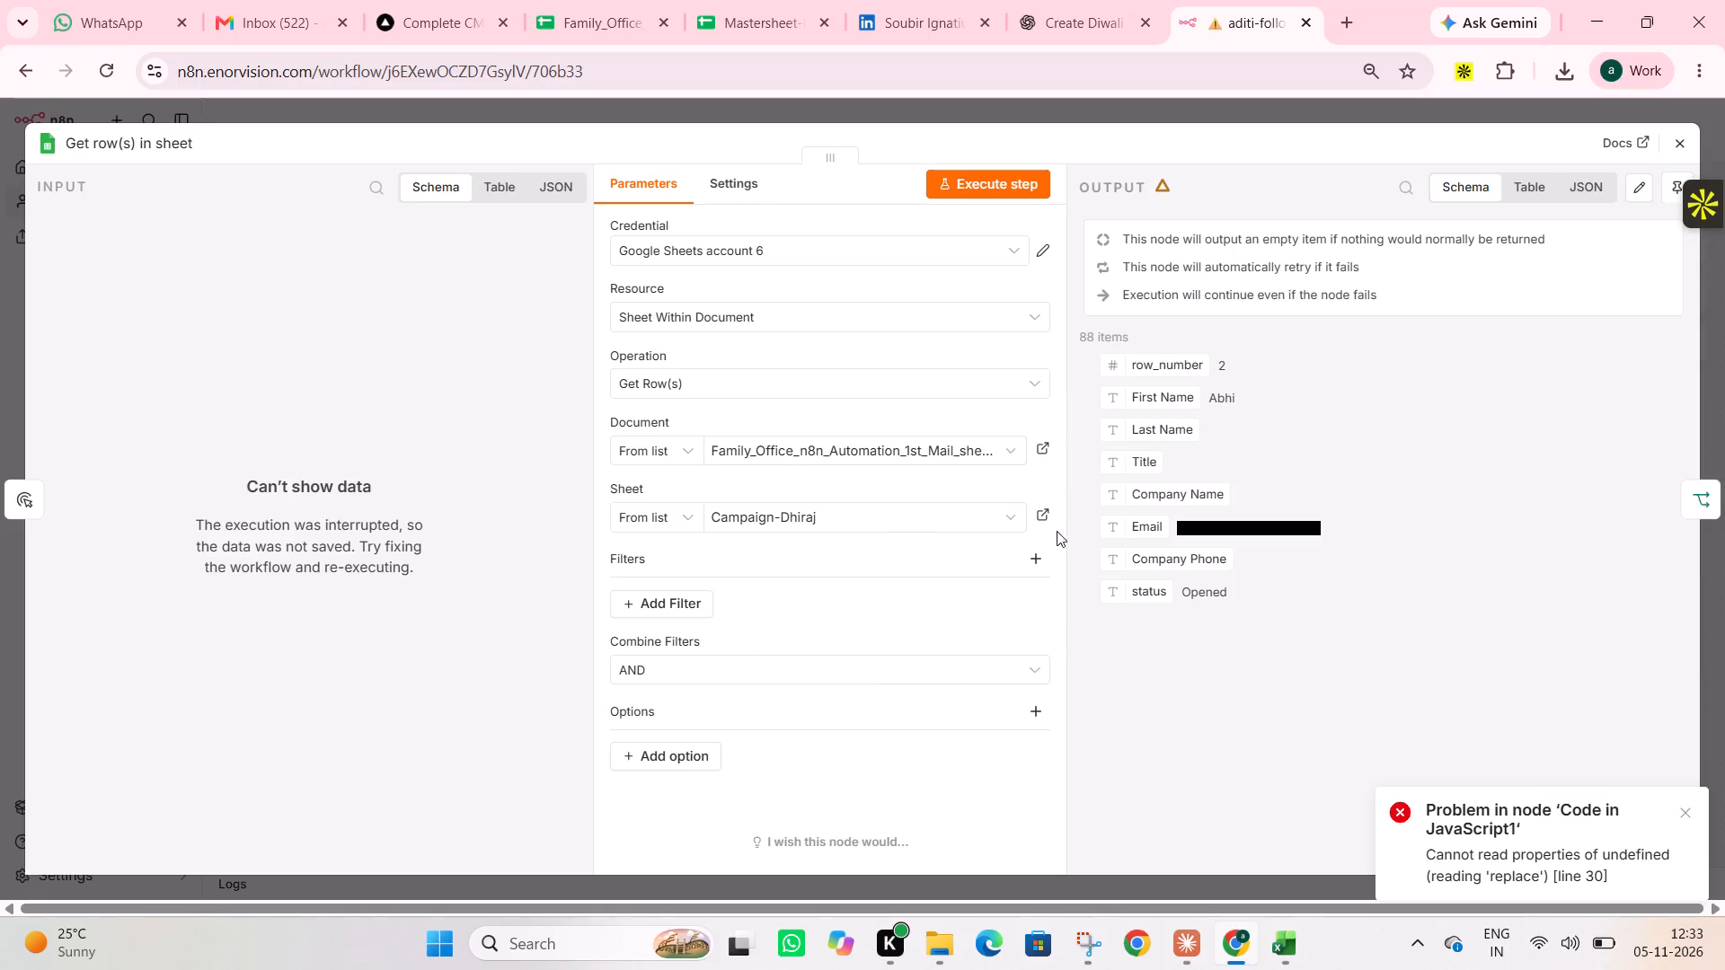
pyautogui.click(971, 171)
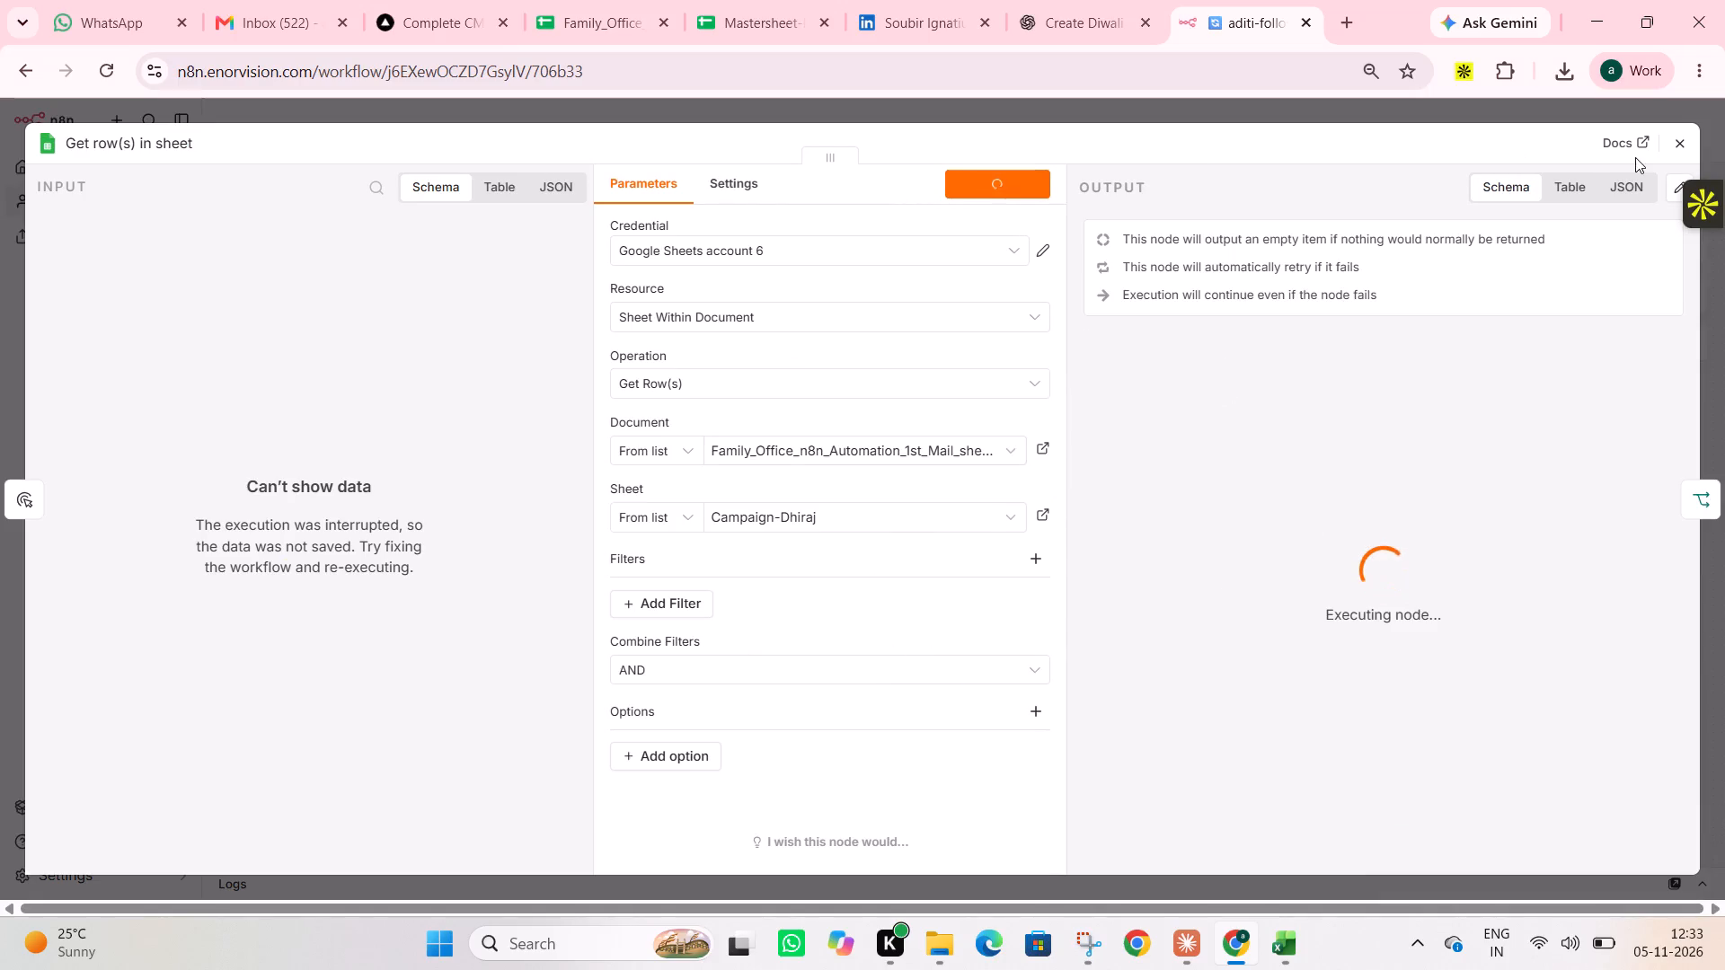
pyautogui.click(1685, 138)
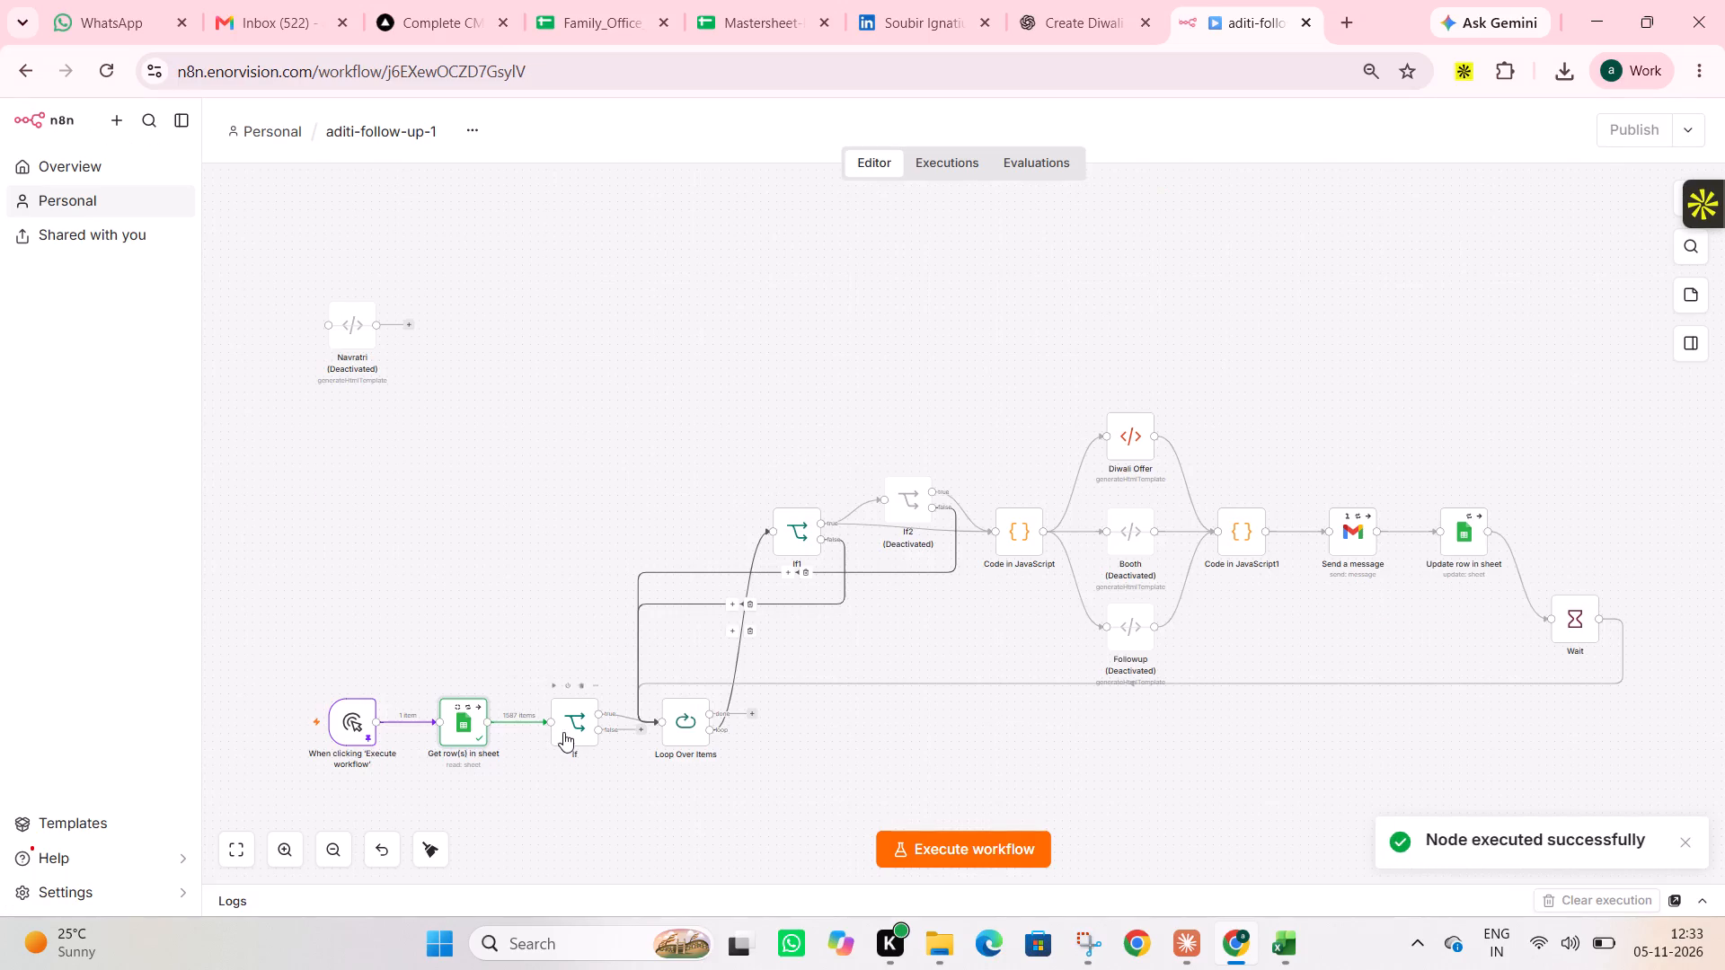
# Check the If node's condition and the end of the Diwali Offer node's HTML template, including the open-tracking image.
pyautogui.click(566, 735)
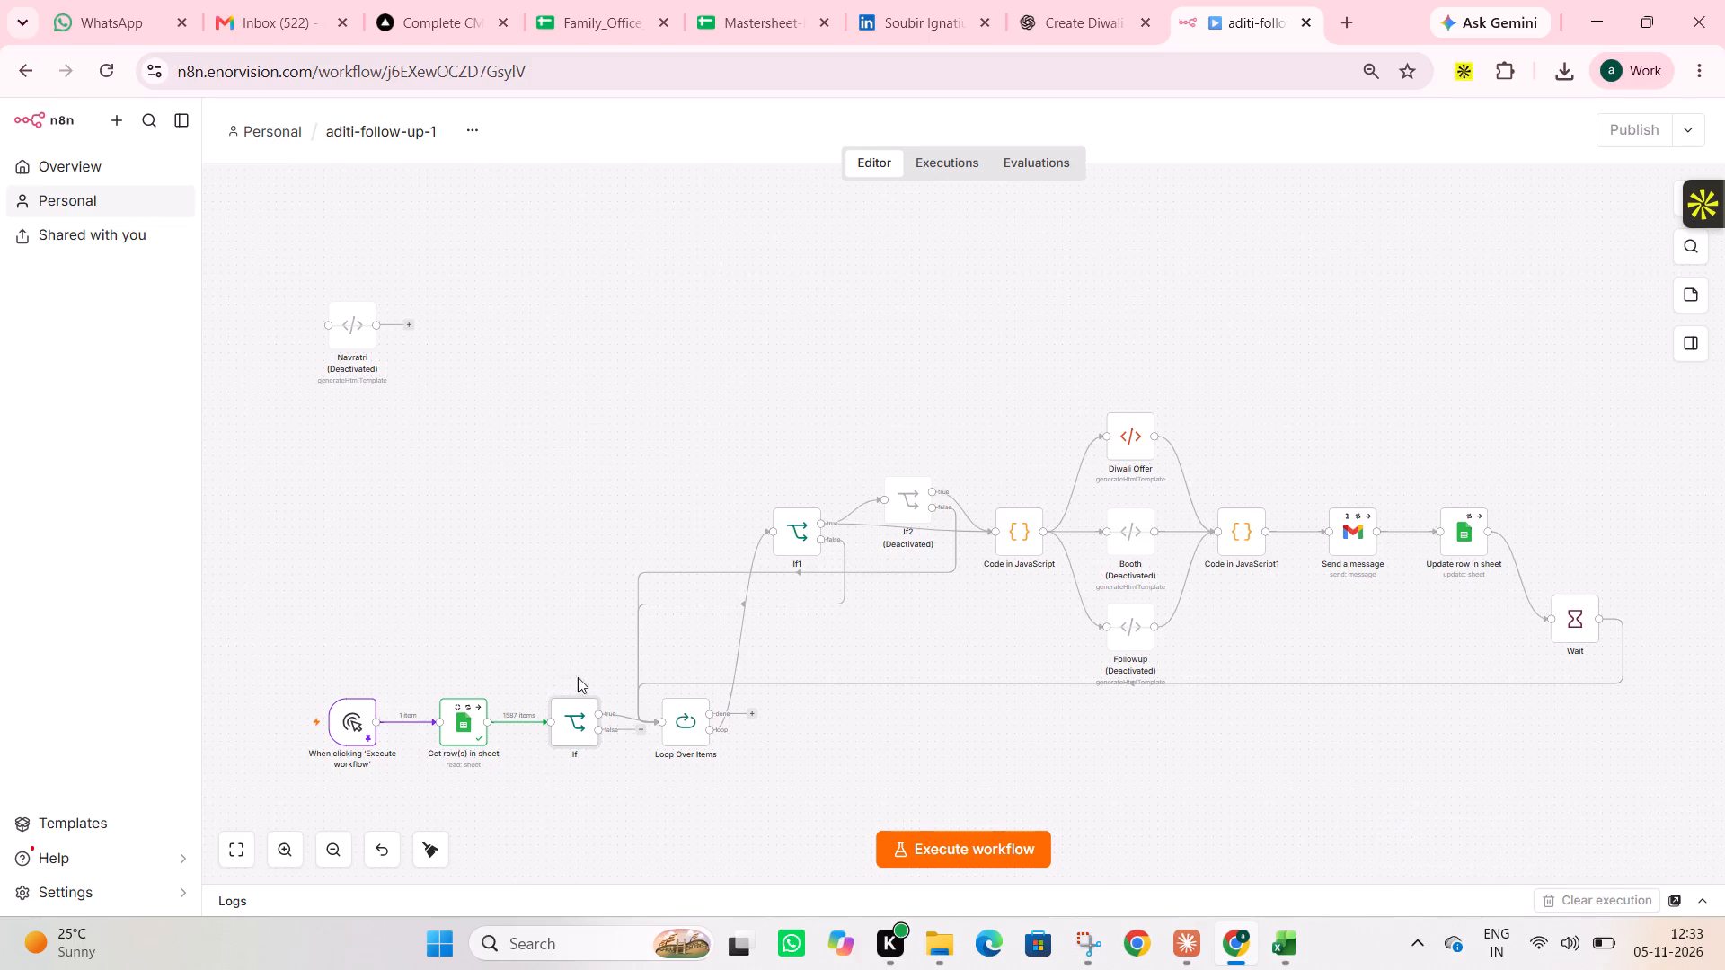
pyautogui.doubleClick(575, 712)
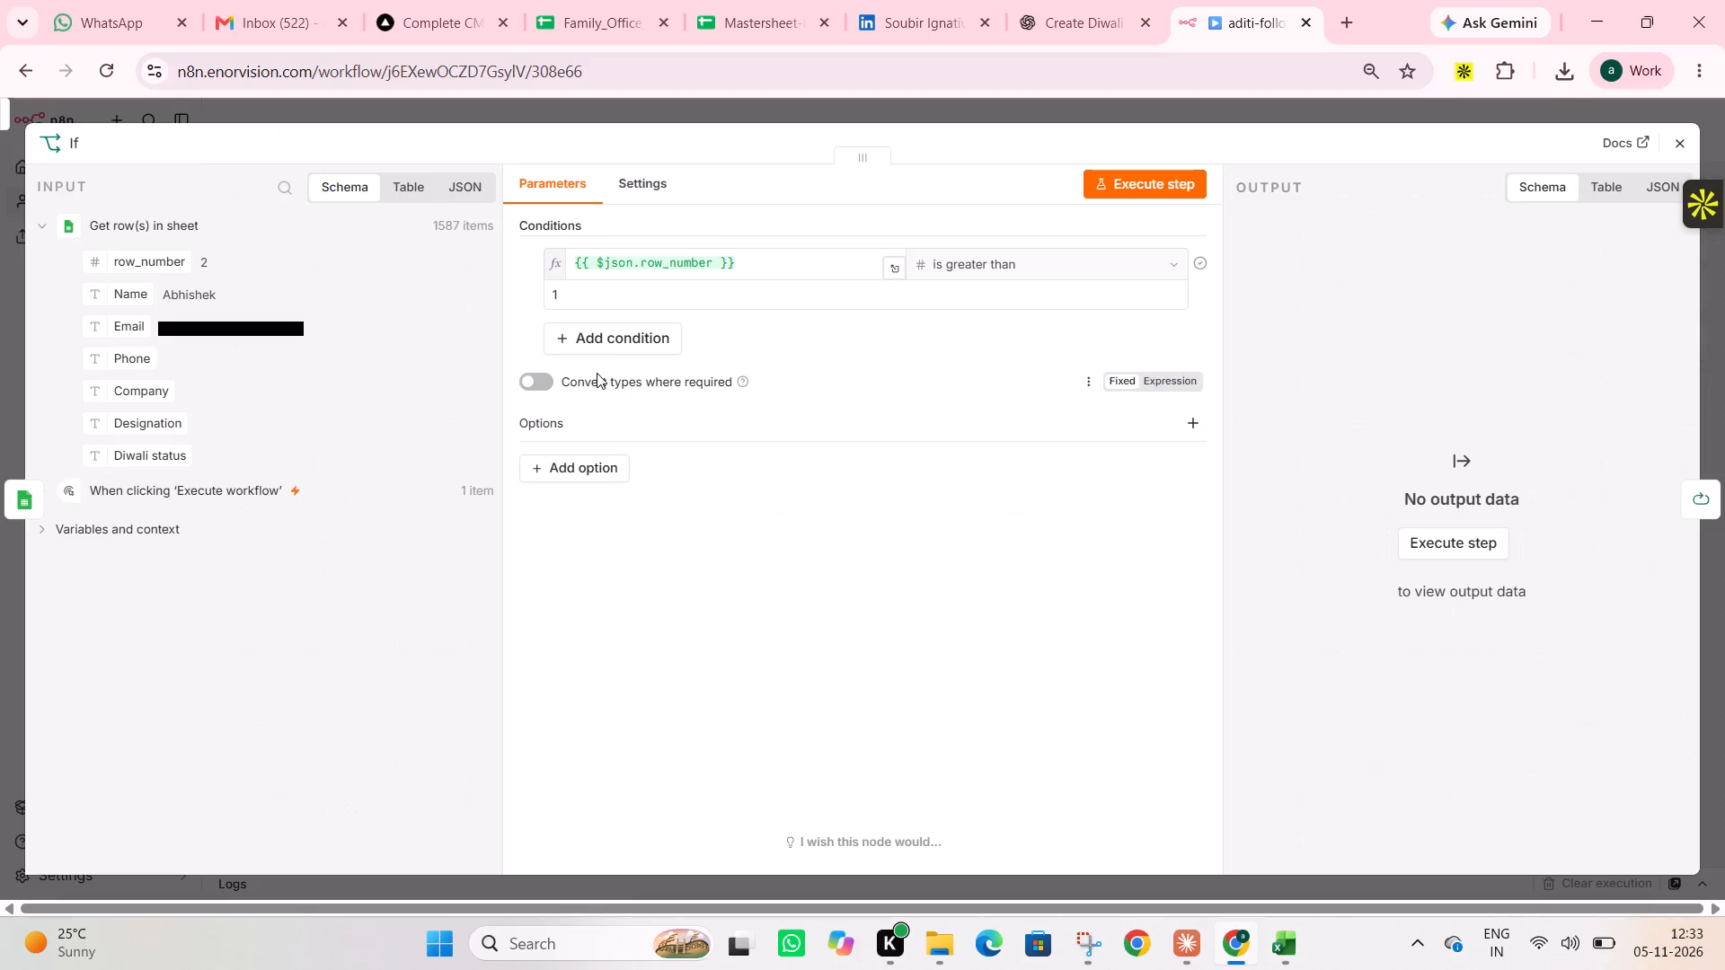
pyautogui.click(1672, 142)
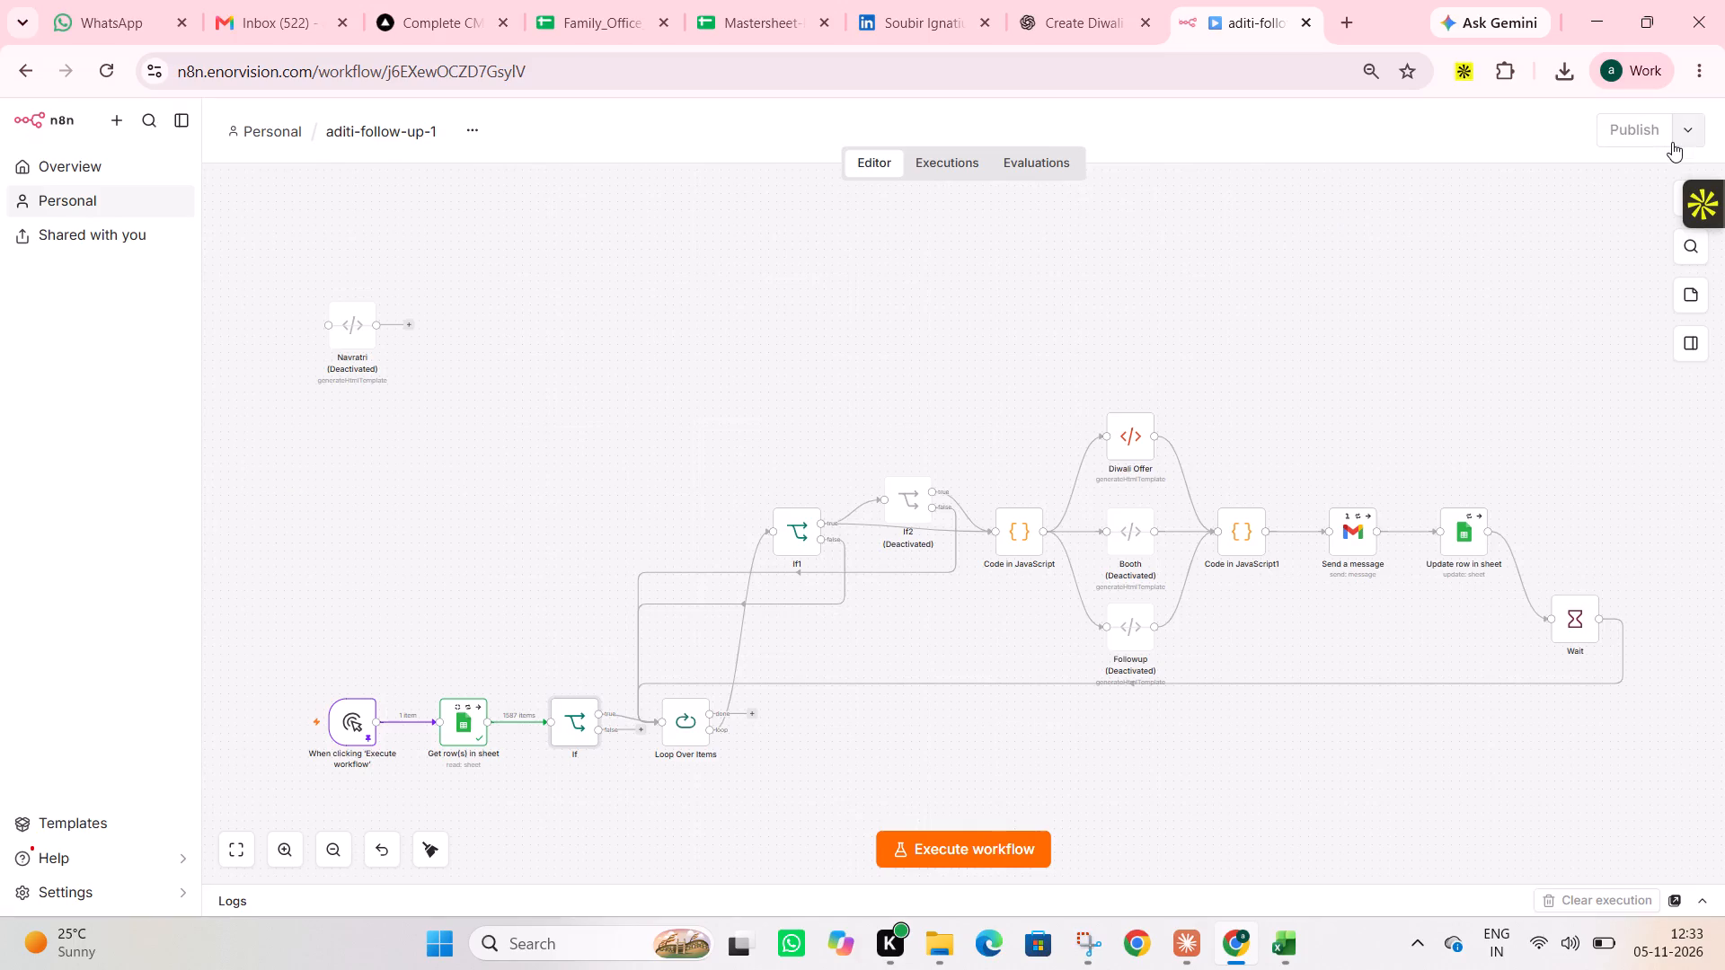
pyautogui.doubleClick(1130, 455)
pyautogui.scroll(-15, 976, 530)
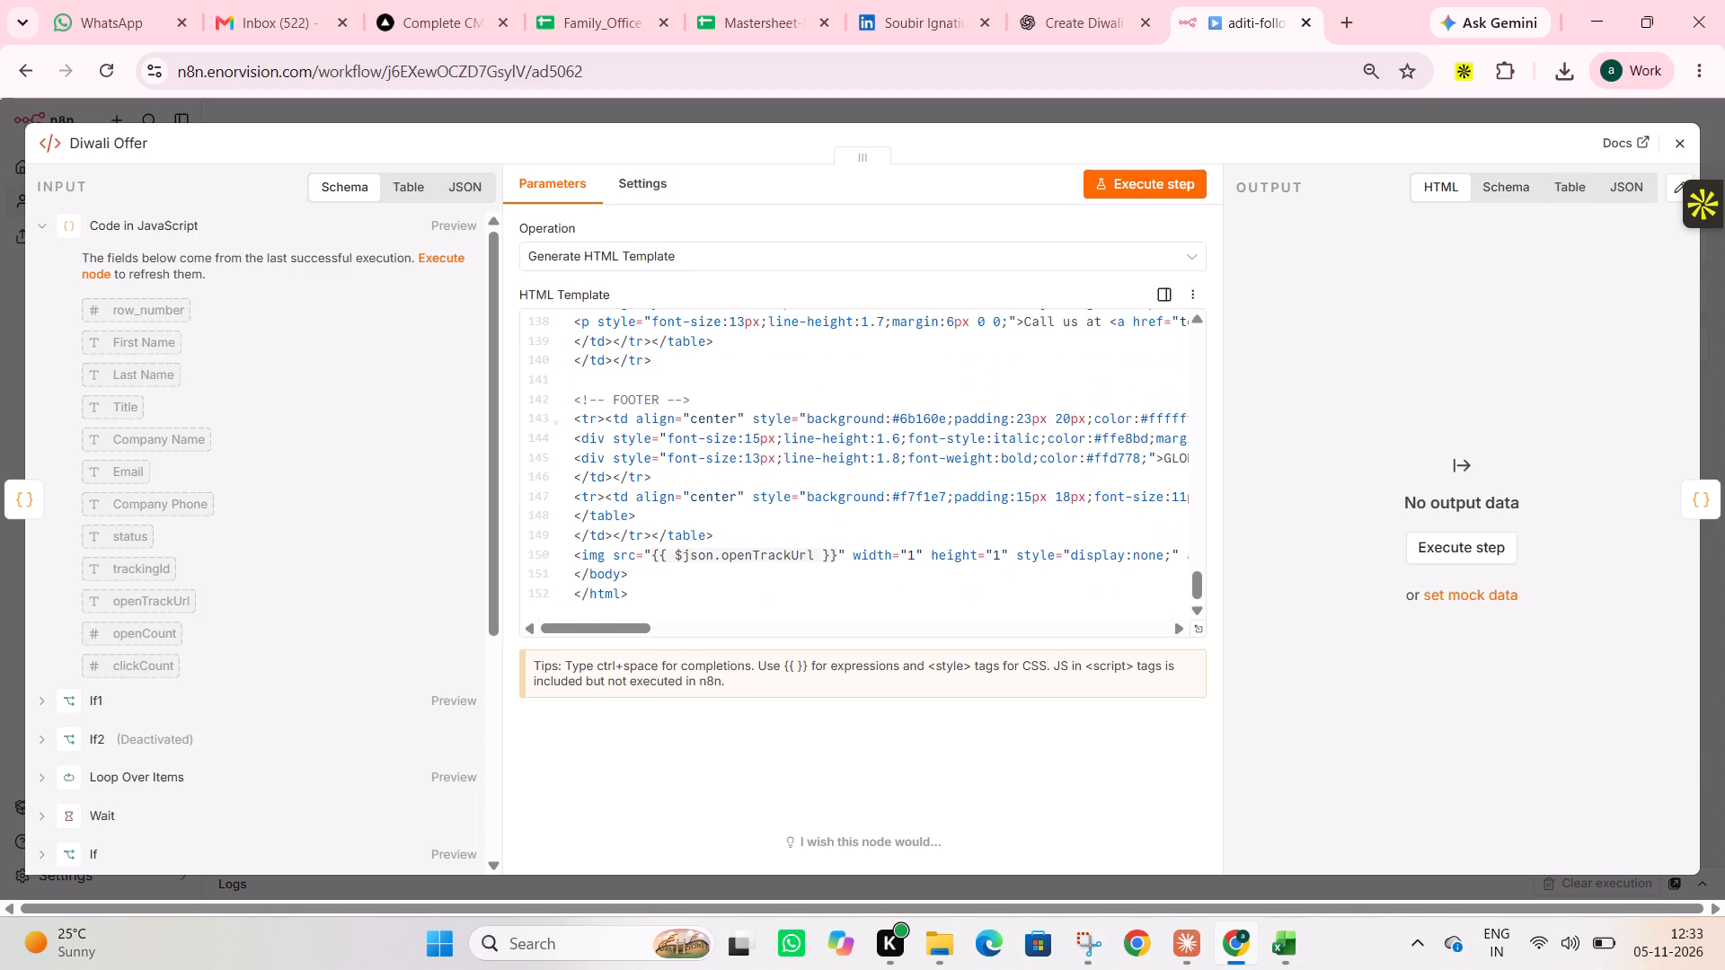
pyautogui.hscroll(-1, 891, 590)
pyautogui.hscroll(1, 891, 590)
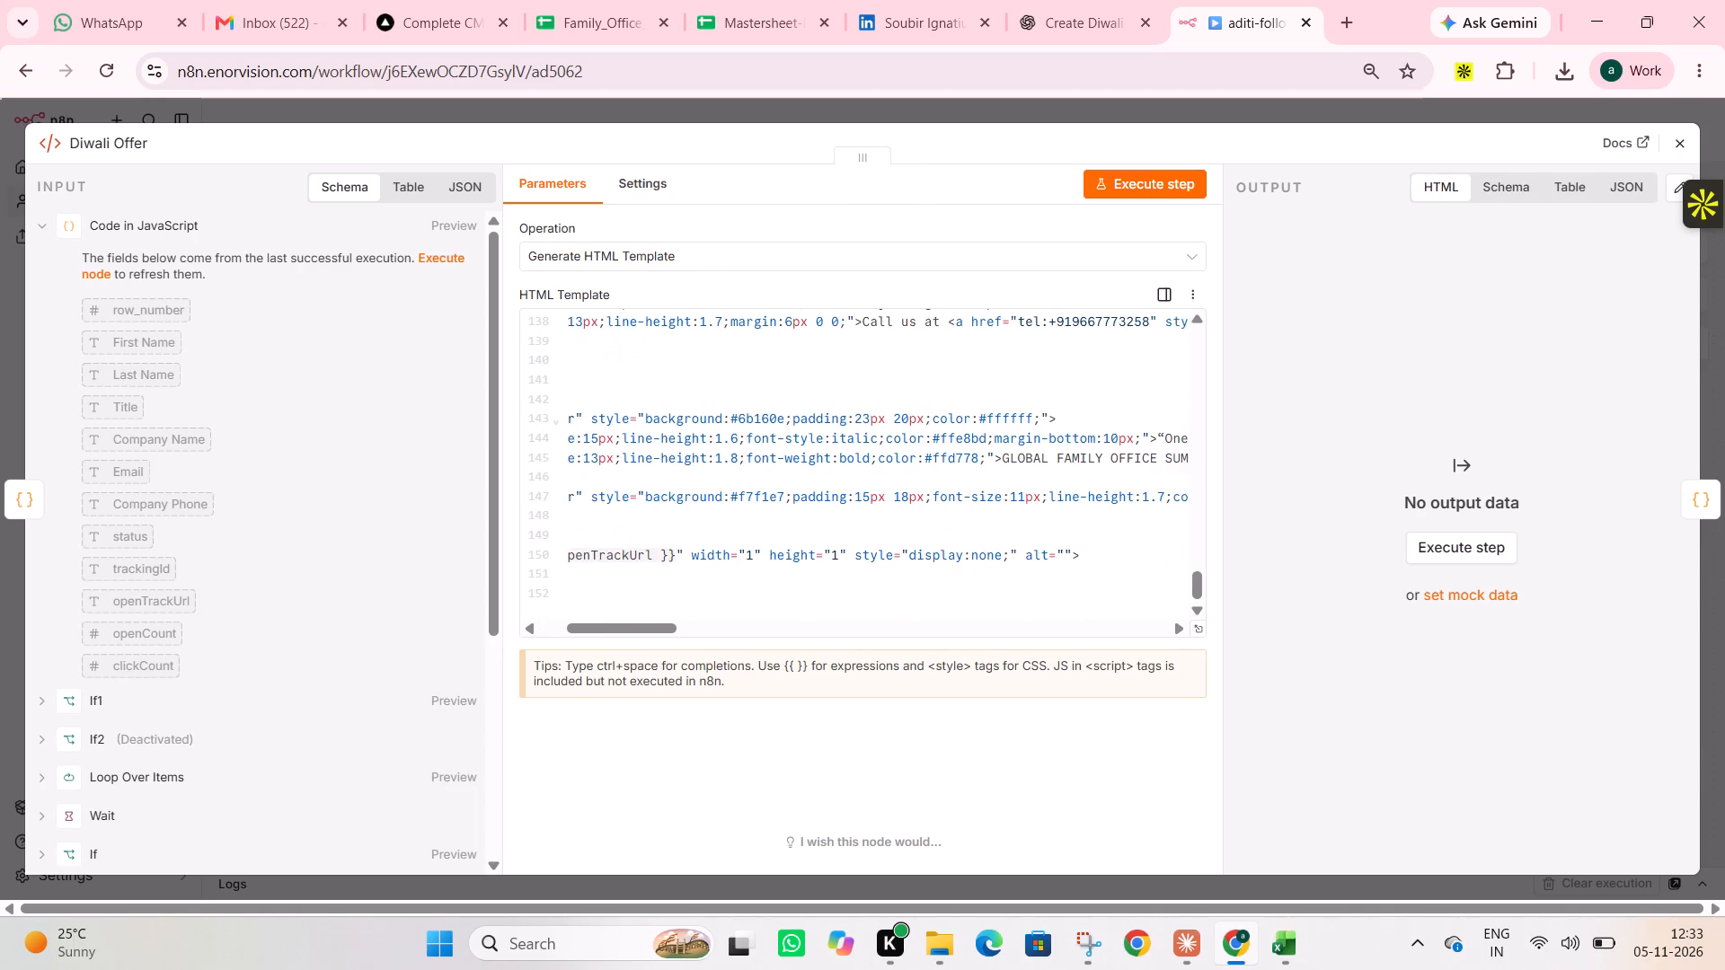
pyautogui.hscroll(1, 891, 590)
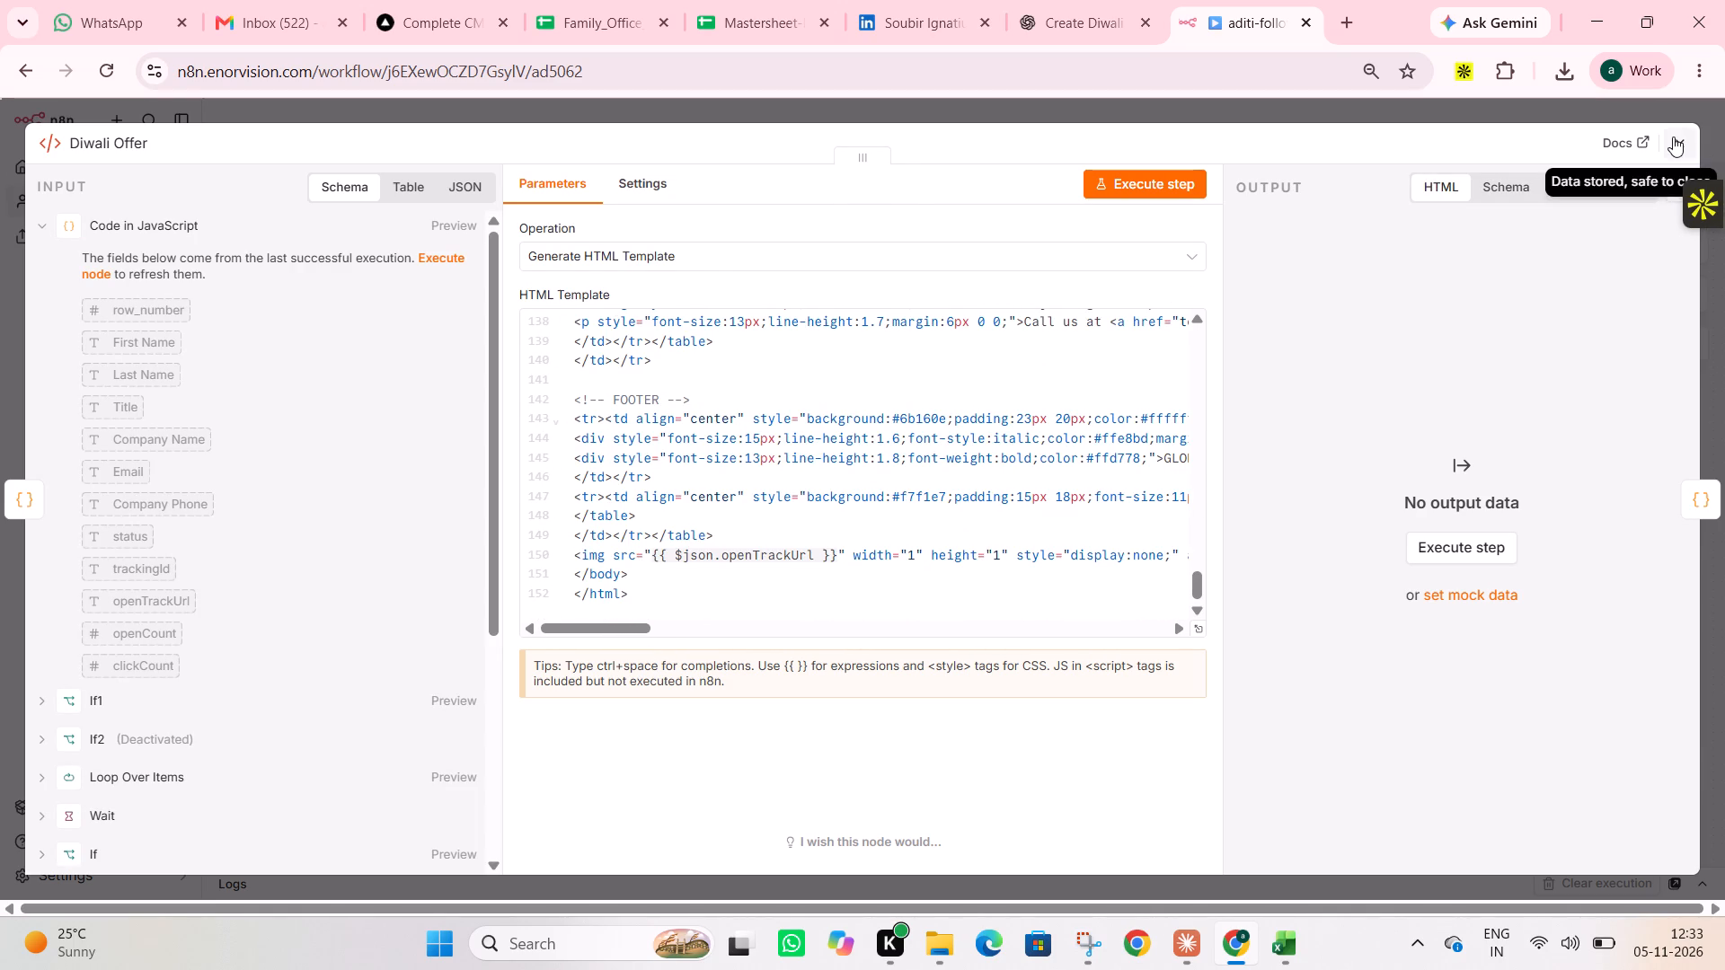
pyautogui.click(1673, 137)
# In the Code in JavaScript node, change the webhook path in openTrackUrl to aditi-test-a.
pyautogui.doubleClick(1040, 541)
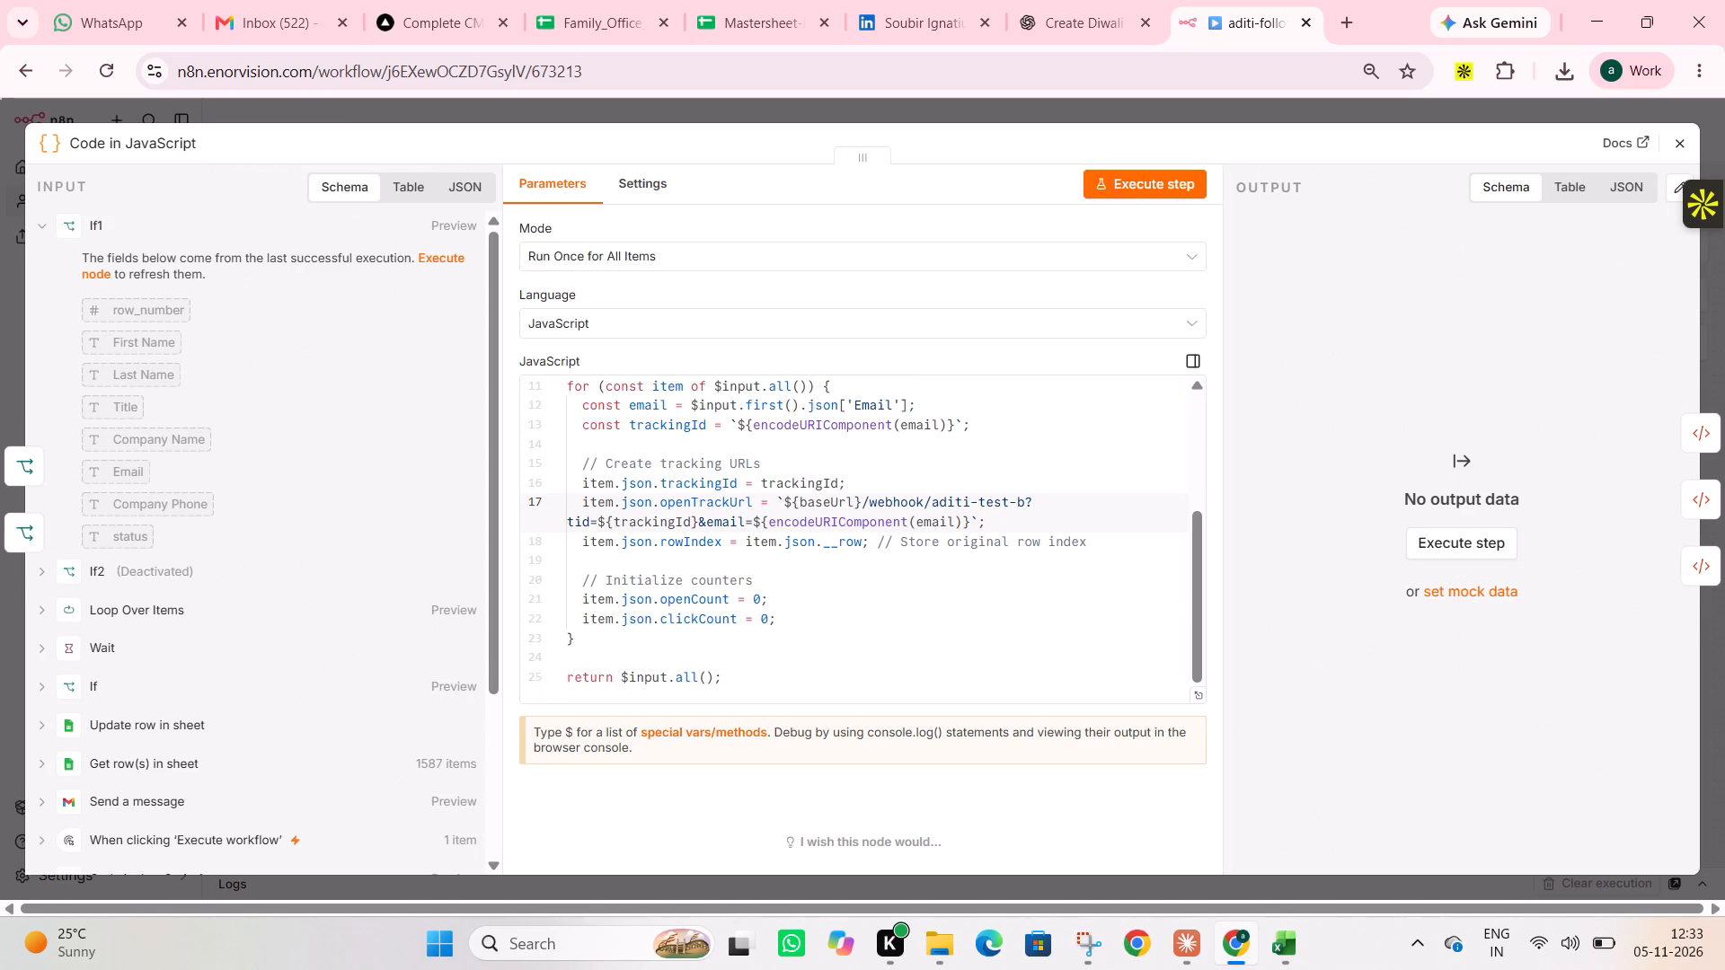
pyautogui.click(1025, 506)
pyautogui.press('BackSpace')
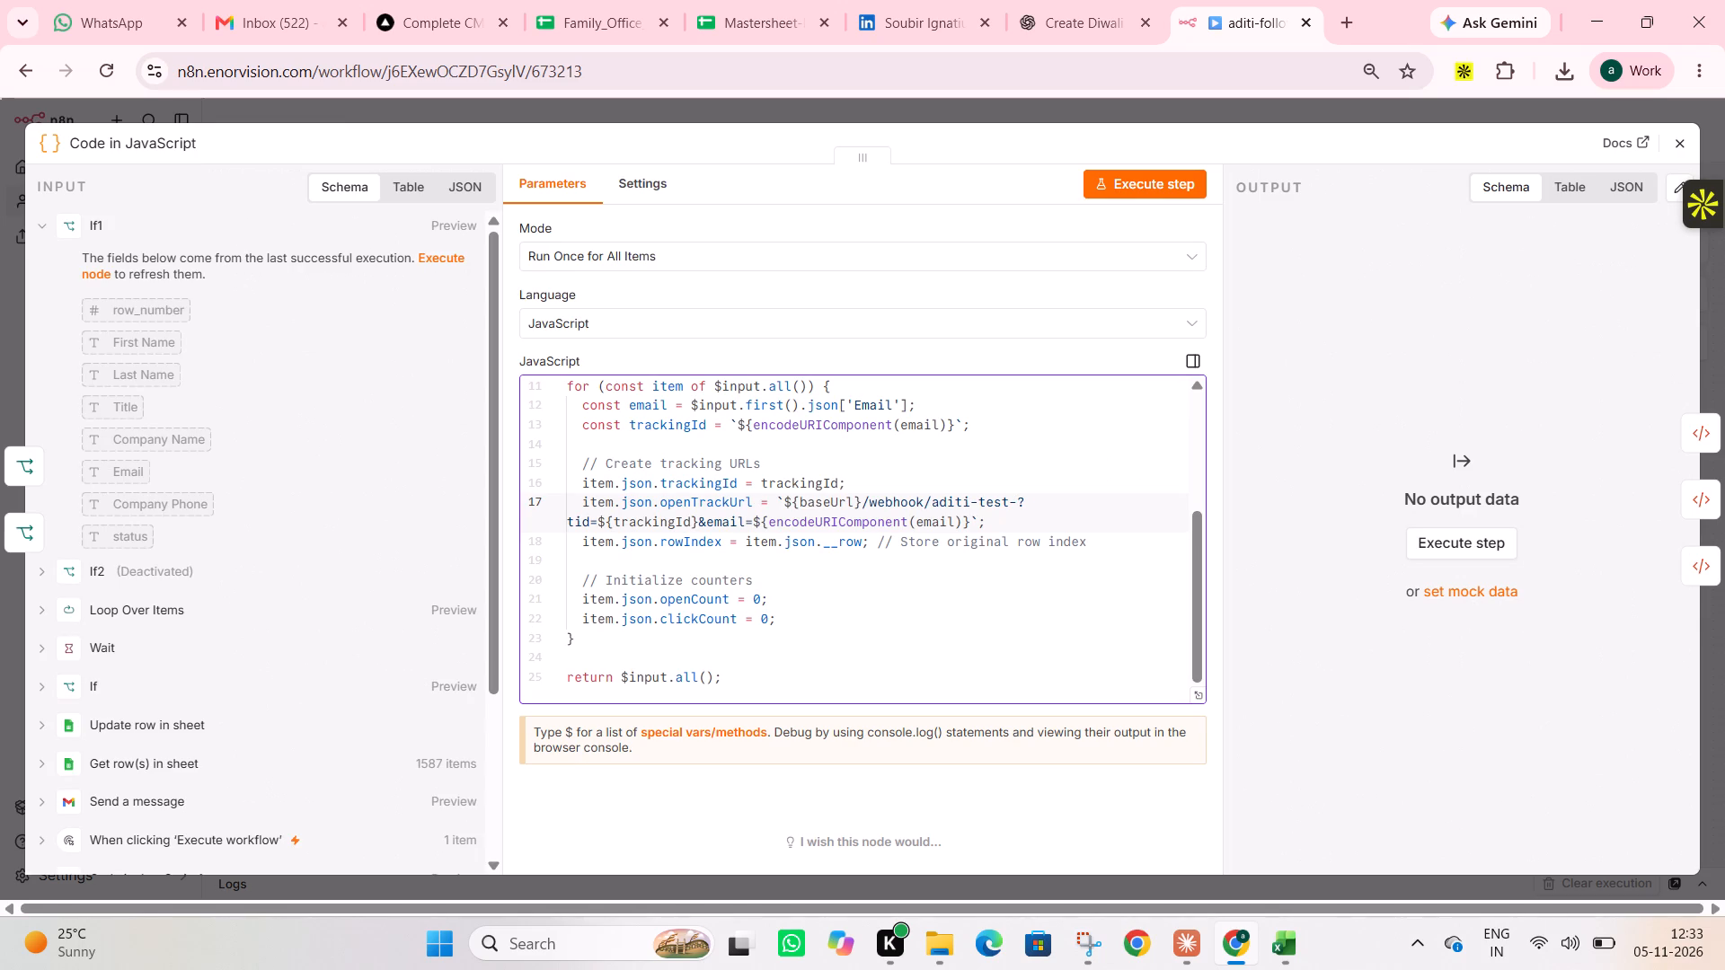
pyautogui.press('a')
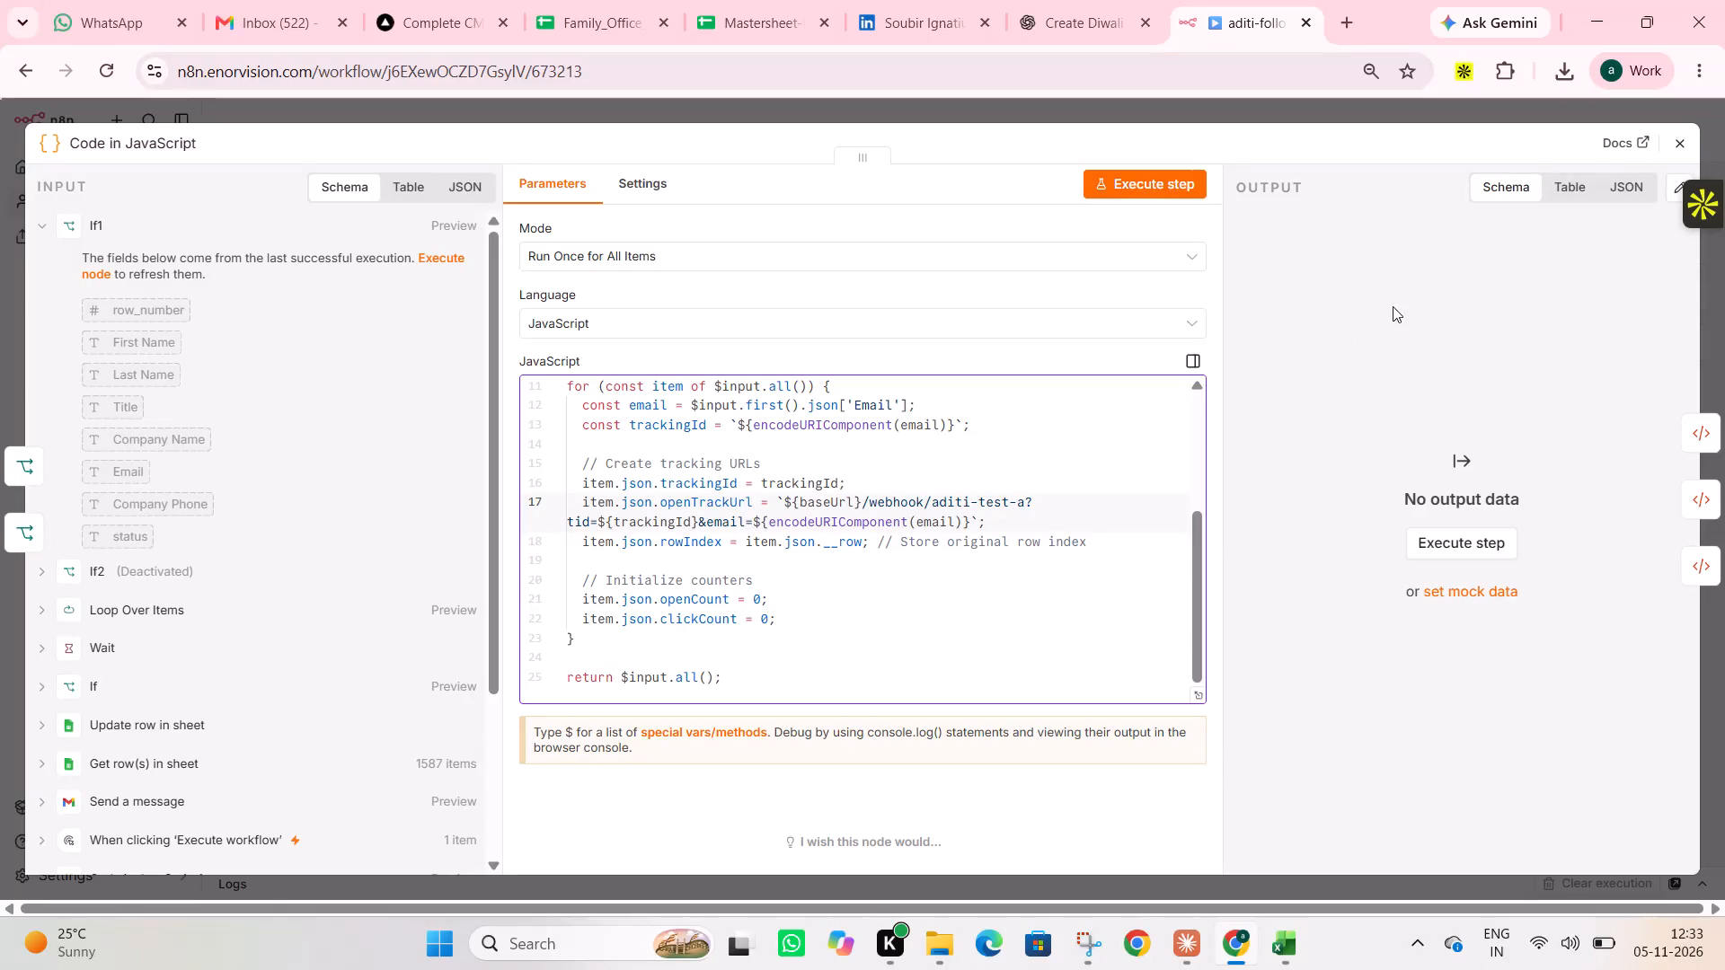
pyautogui.click(1682, 138)
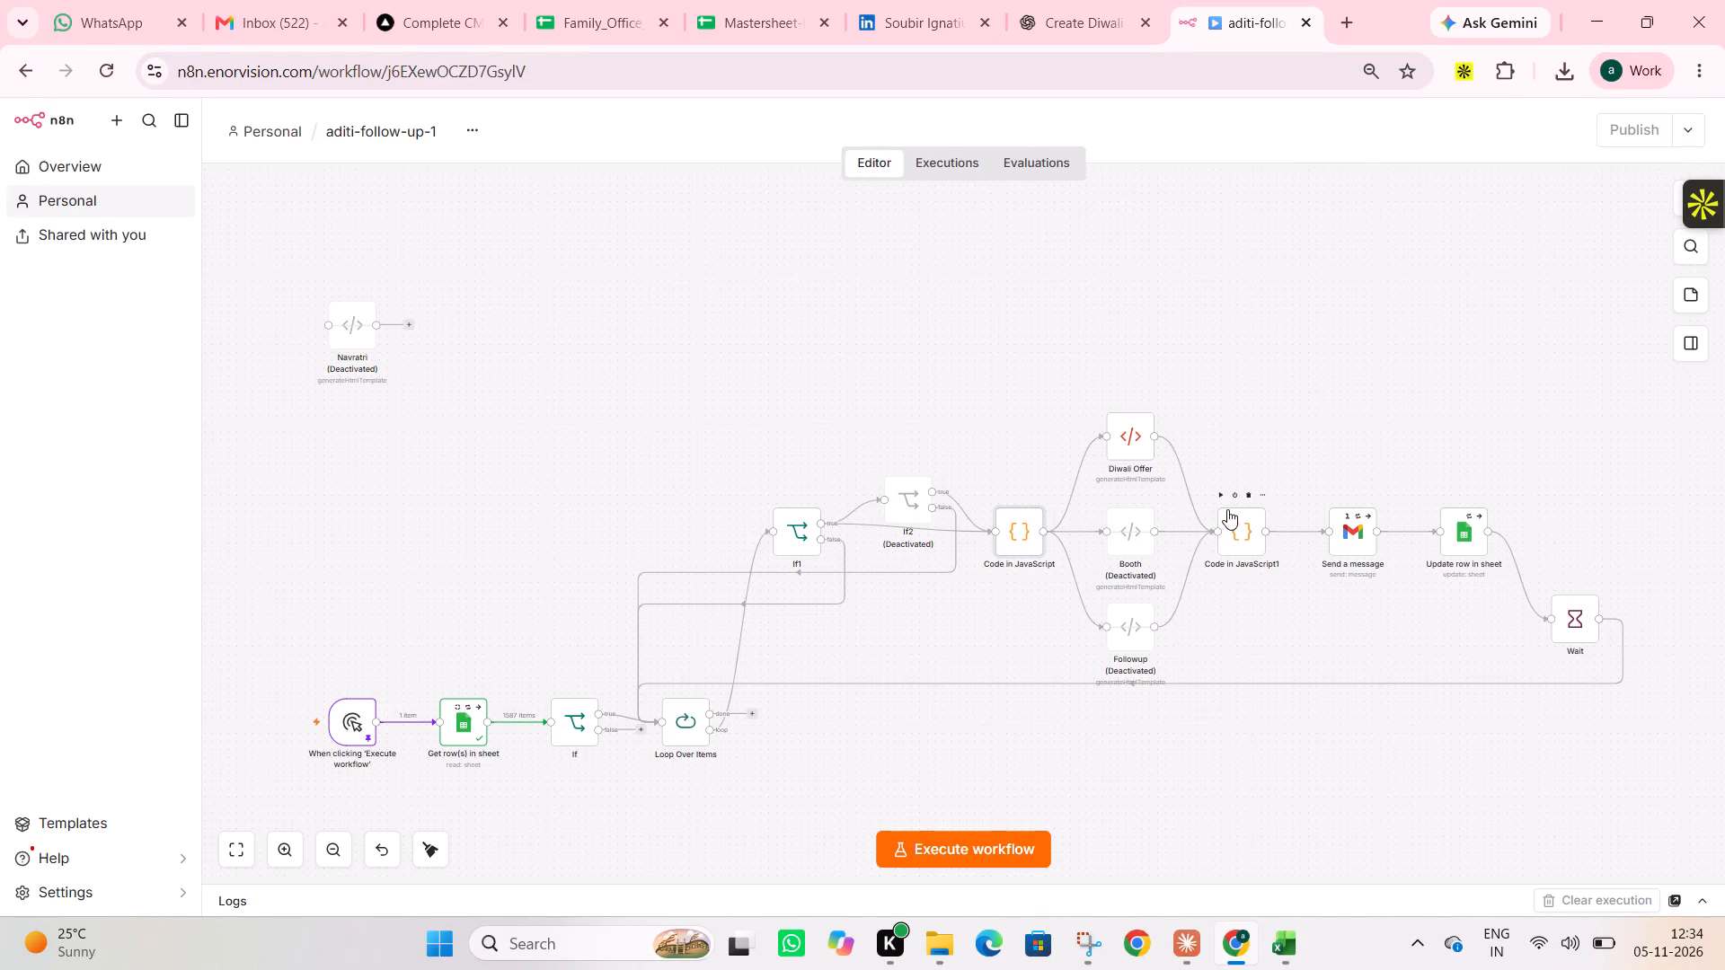
# Execute the workflow up to the Code in JavaScript1 node.
pyautogui.click(1216, 497)
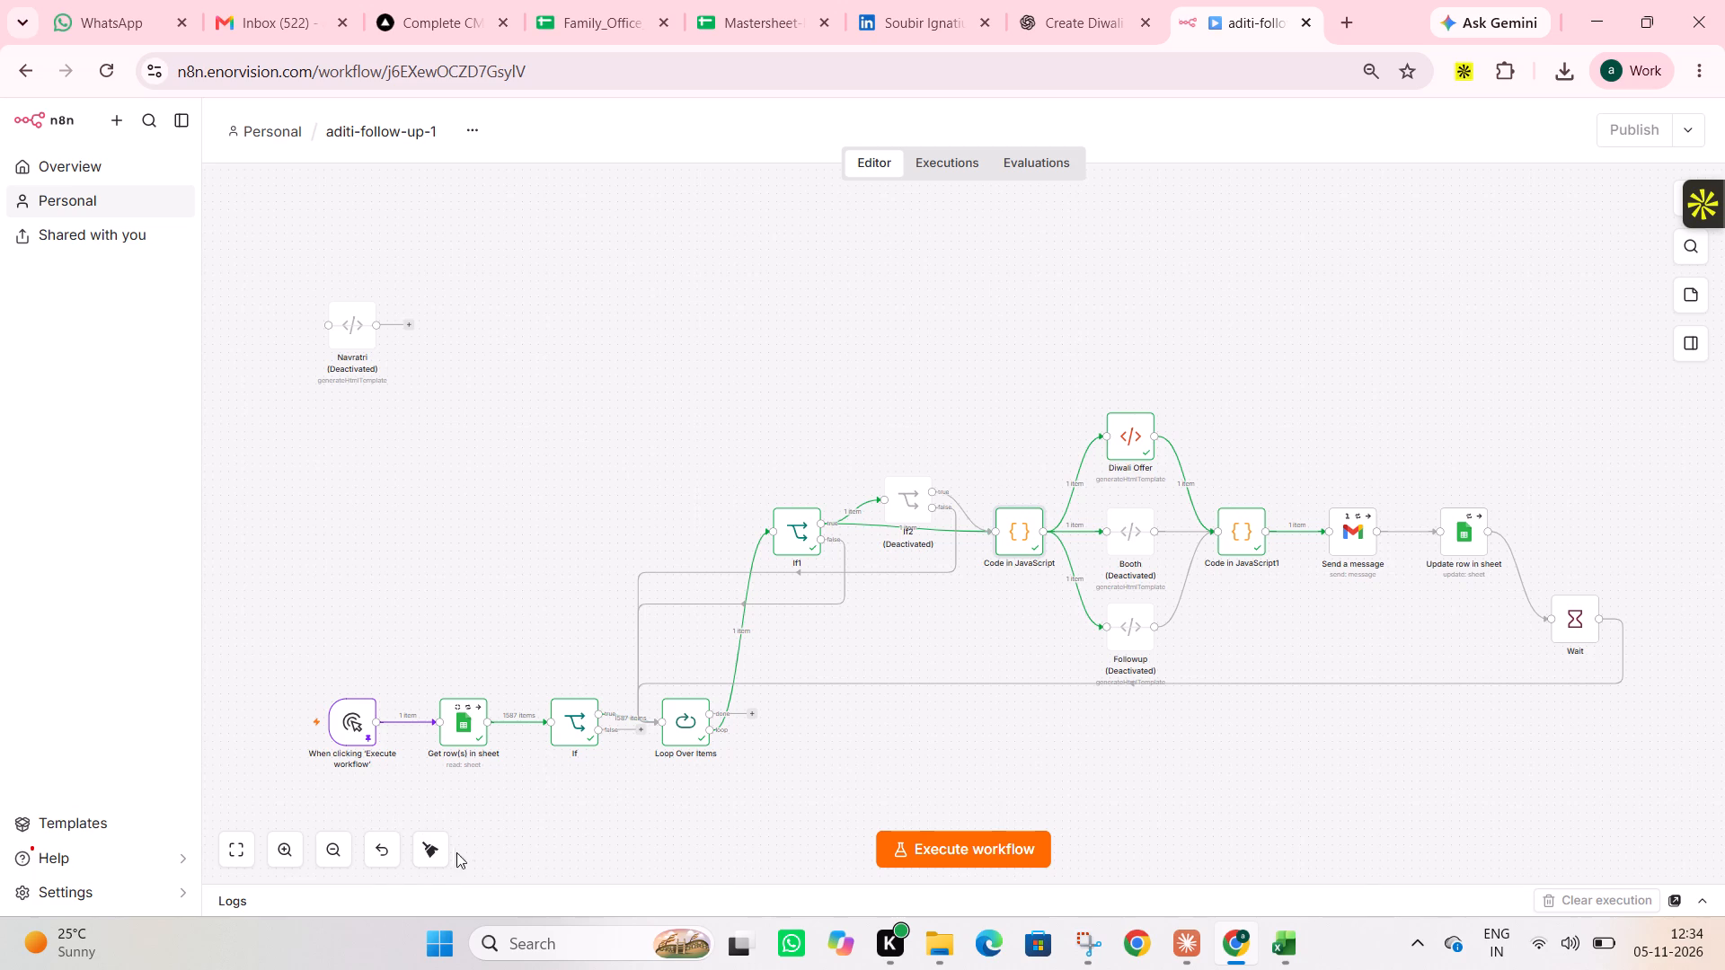
pyautogui.click(430, 854)
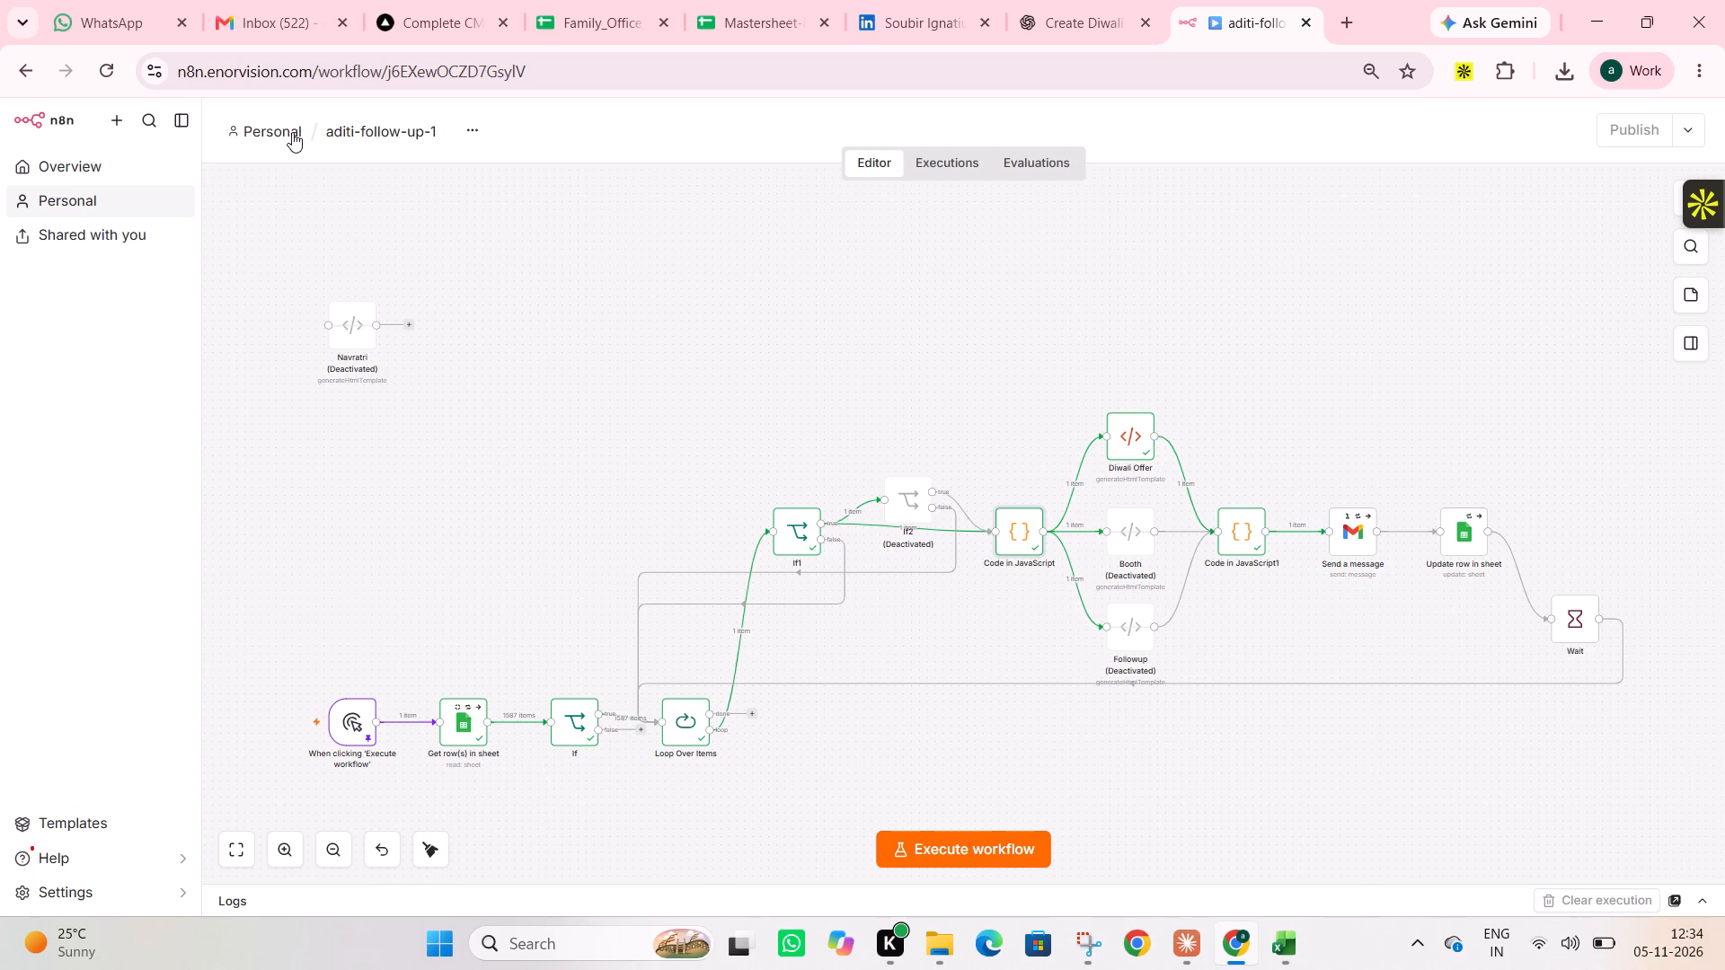
# Open the aditi-track workflow and set its Webhook node's path to aditi-test-a.
pyautogui.click(284, 128)
pyautogui.doubleClick(467, 401)
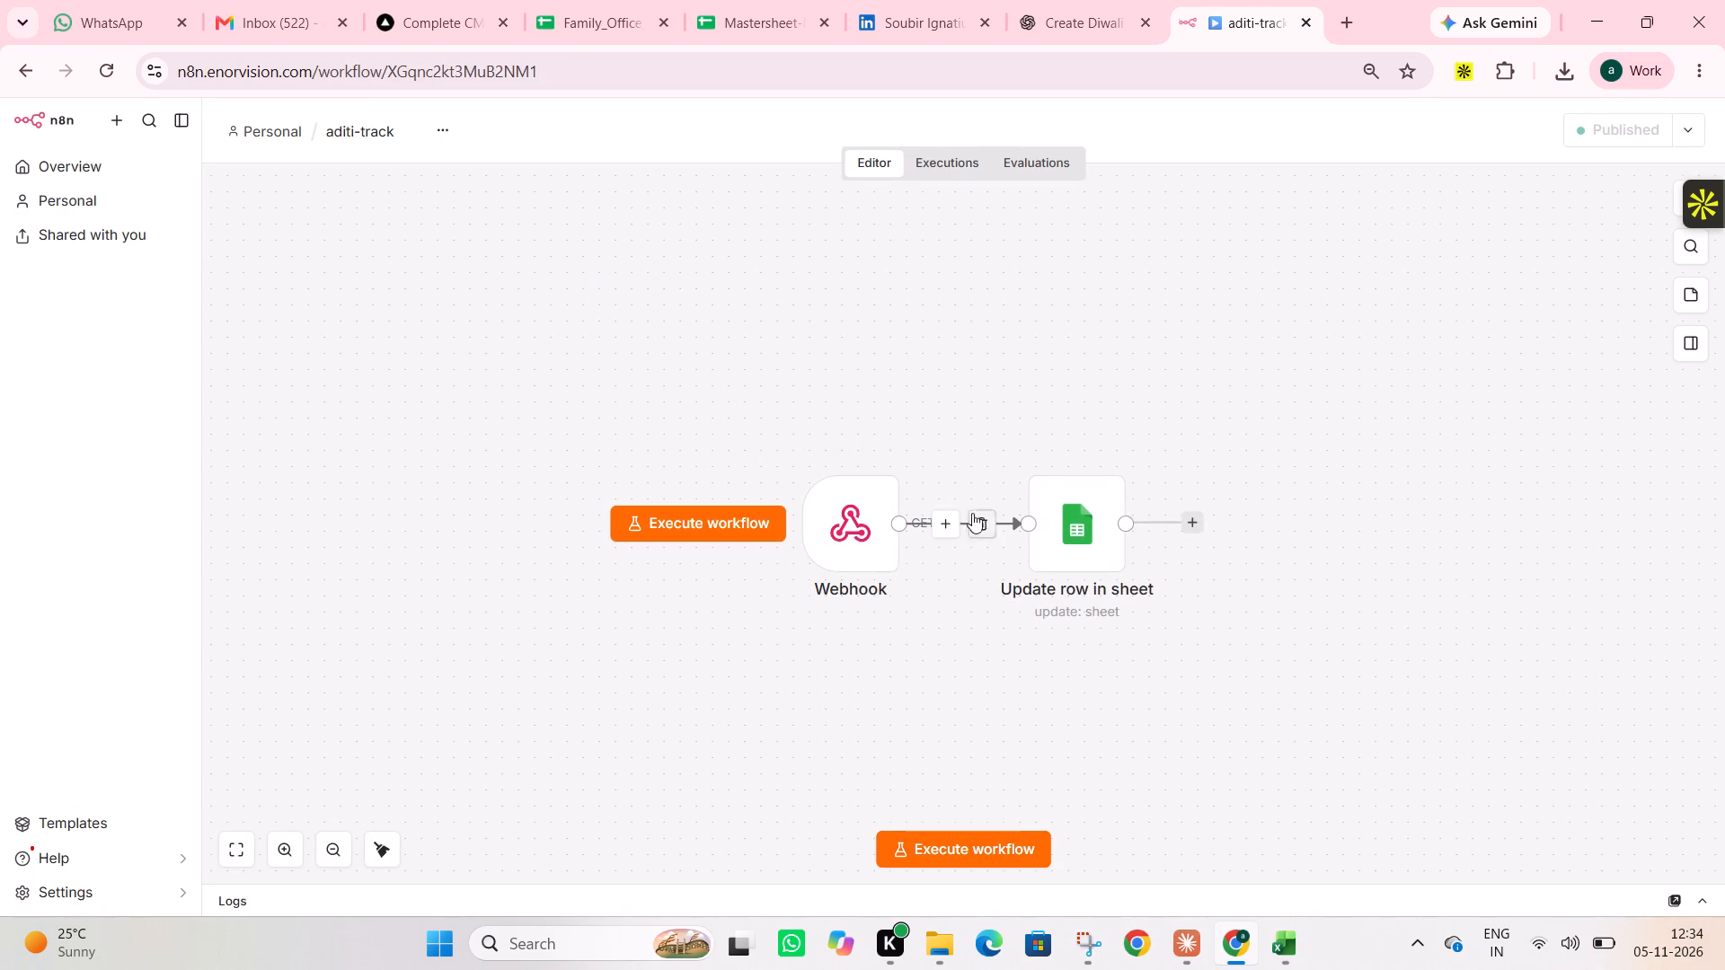
pyautogui.doubleClick(851, 552)
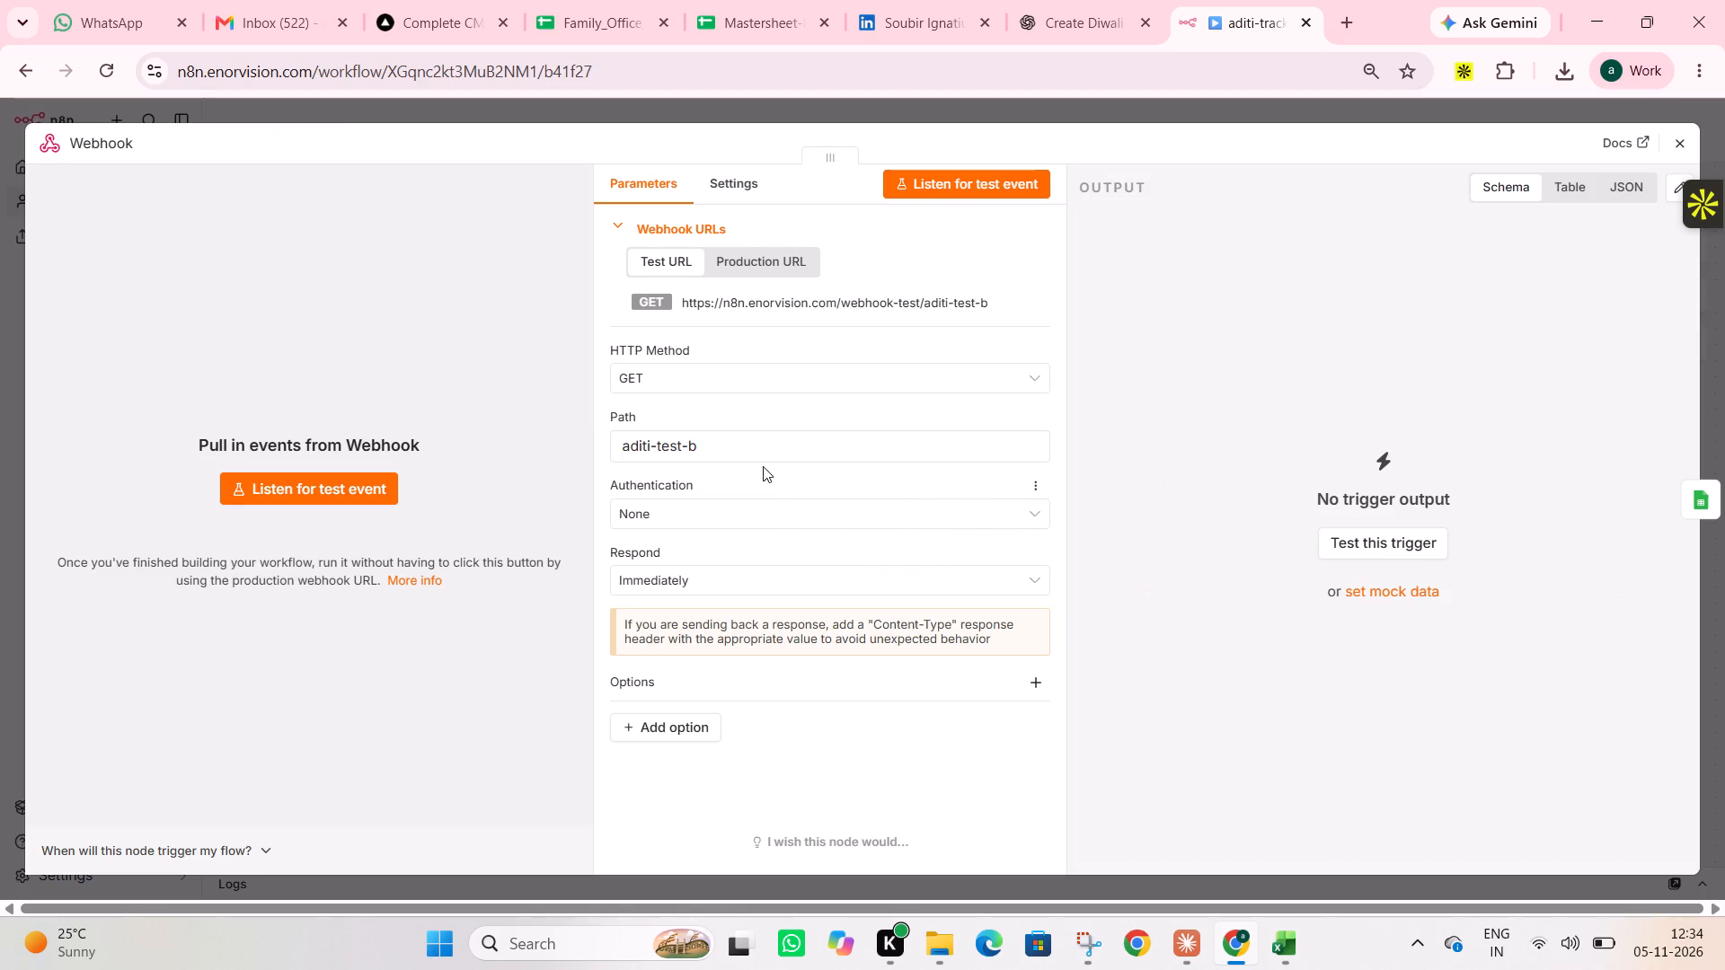
pyautogui.click(765, 455)
pyautogui.press('BackSpace')
pyautogui.press('a')
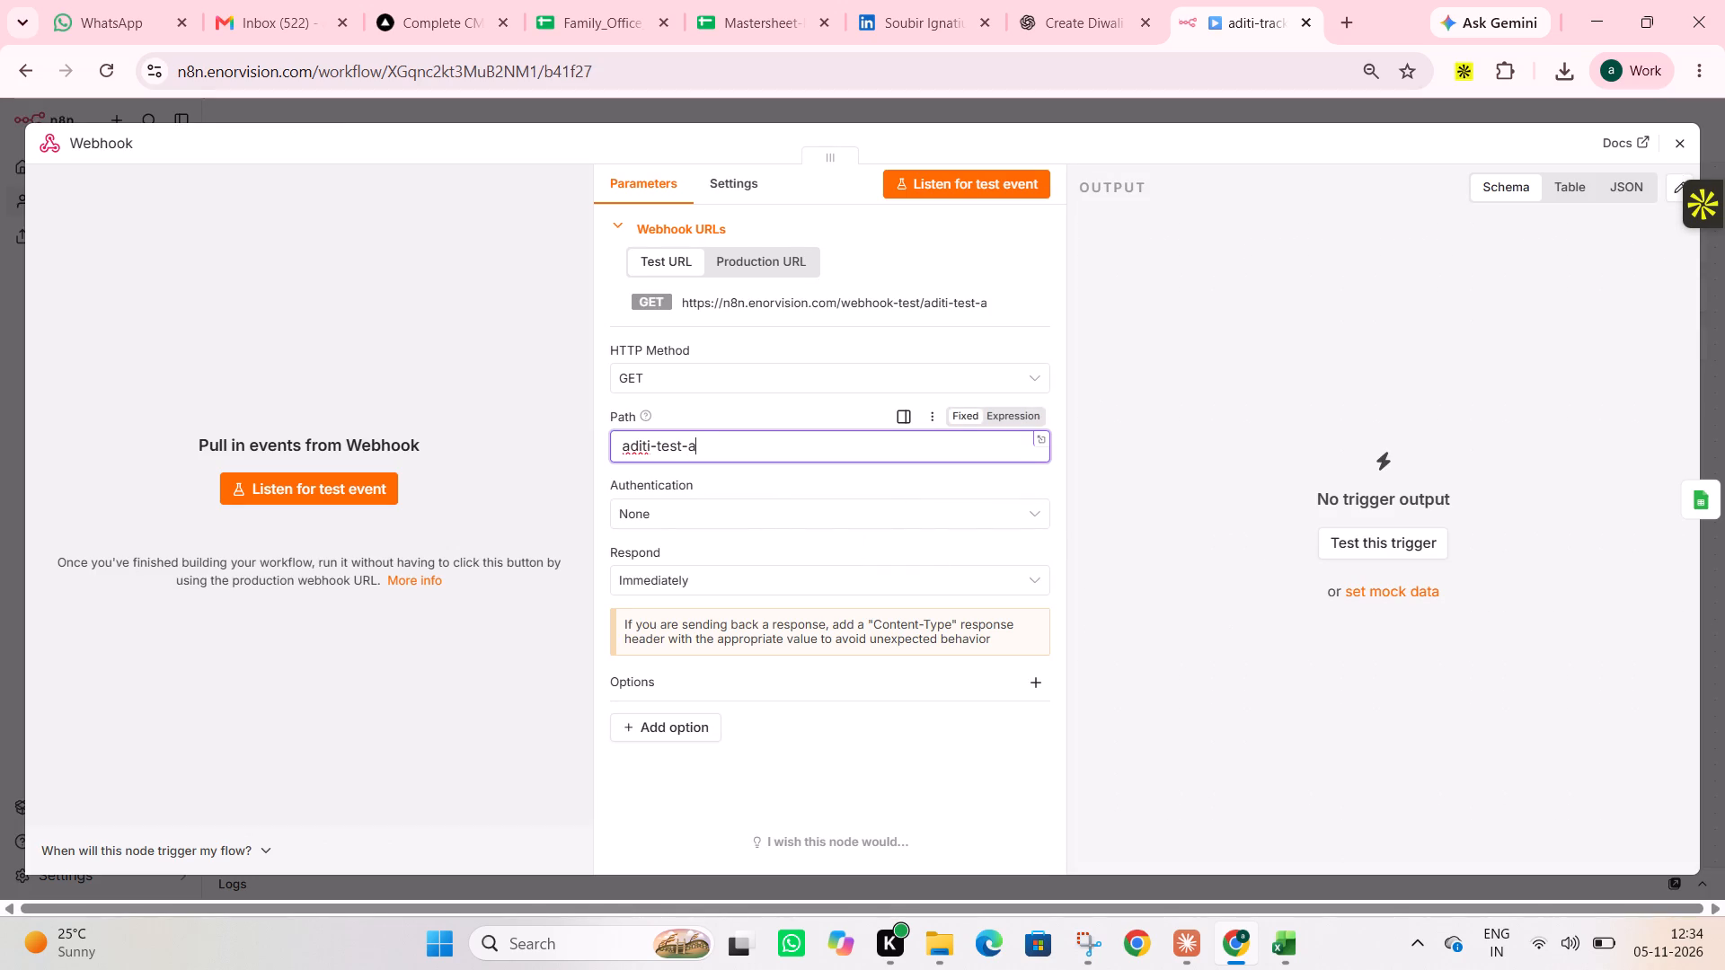
# Listen for a test event on the Webhook node, trigger it by opening its test URL in a new browser tab, and return to the canvas.
pyautogui.moveTo(328, 509); pyautogui.dragTo(340, 496)
pyautogui.click(340, 496)
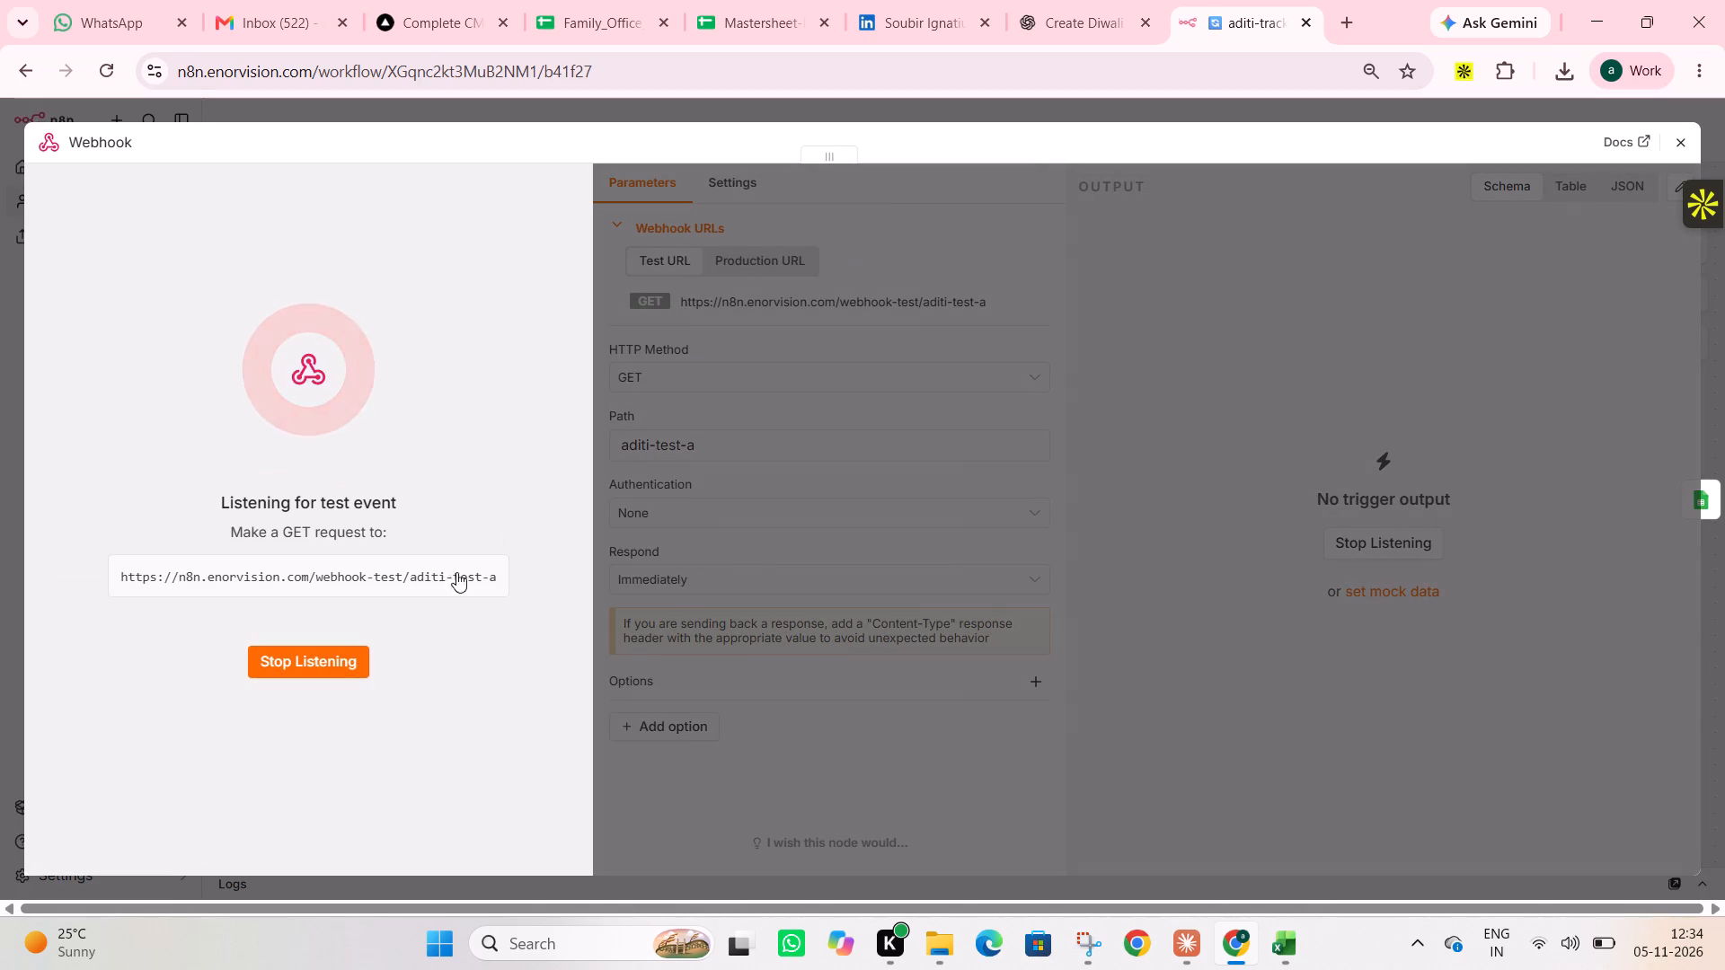
pyautogui.click(454, 579)
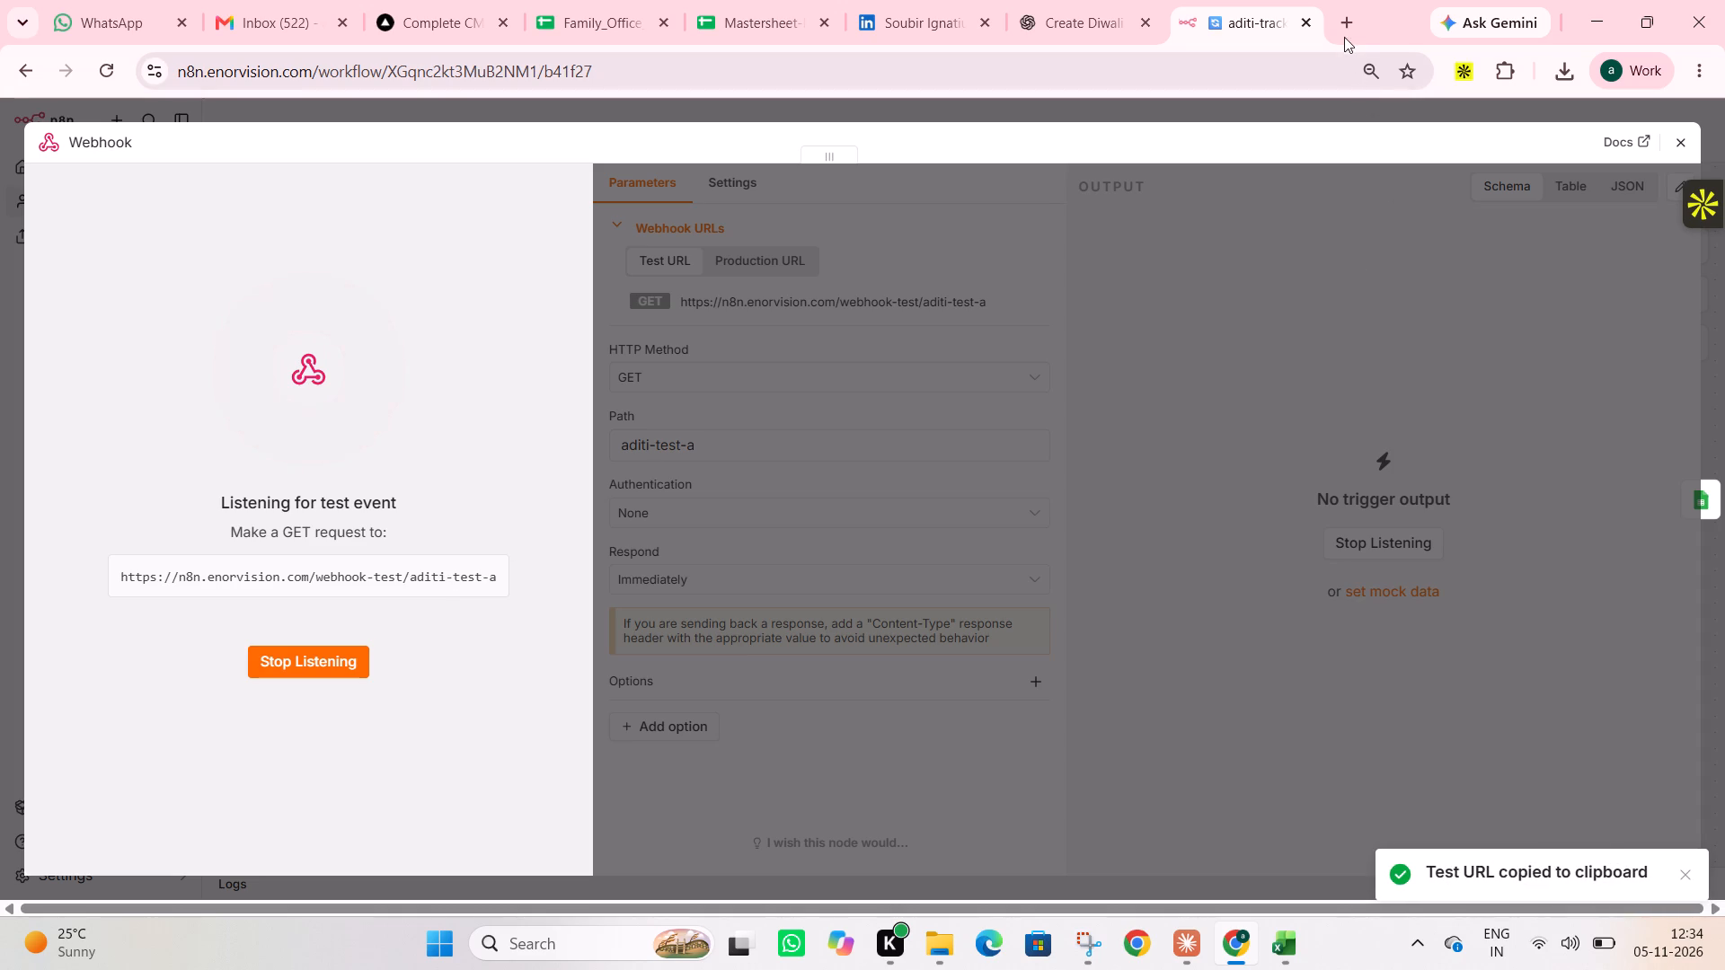
pyautogui.click(1346, 25)
pyautogui.hotkey('ctrl', 'v')
pyautogui.press('Return')
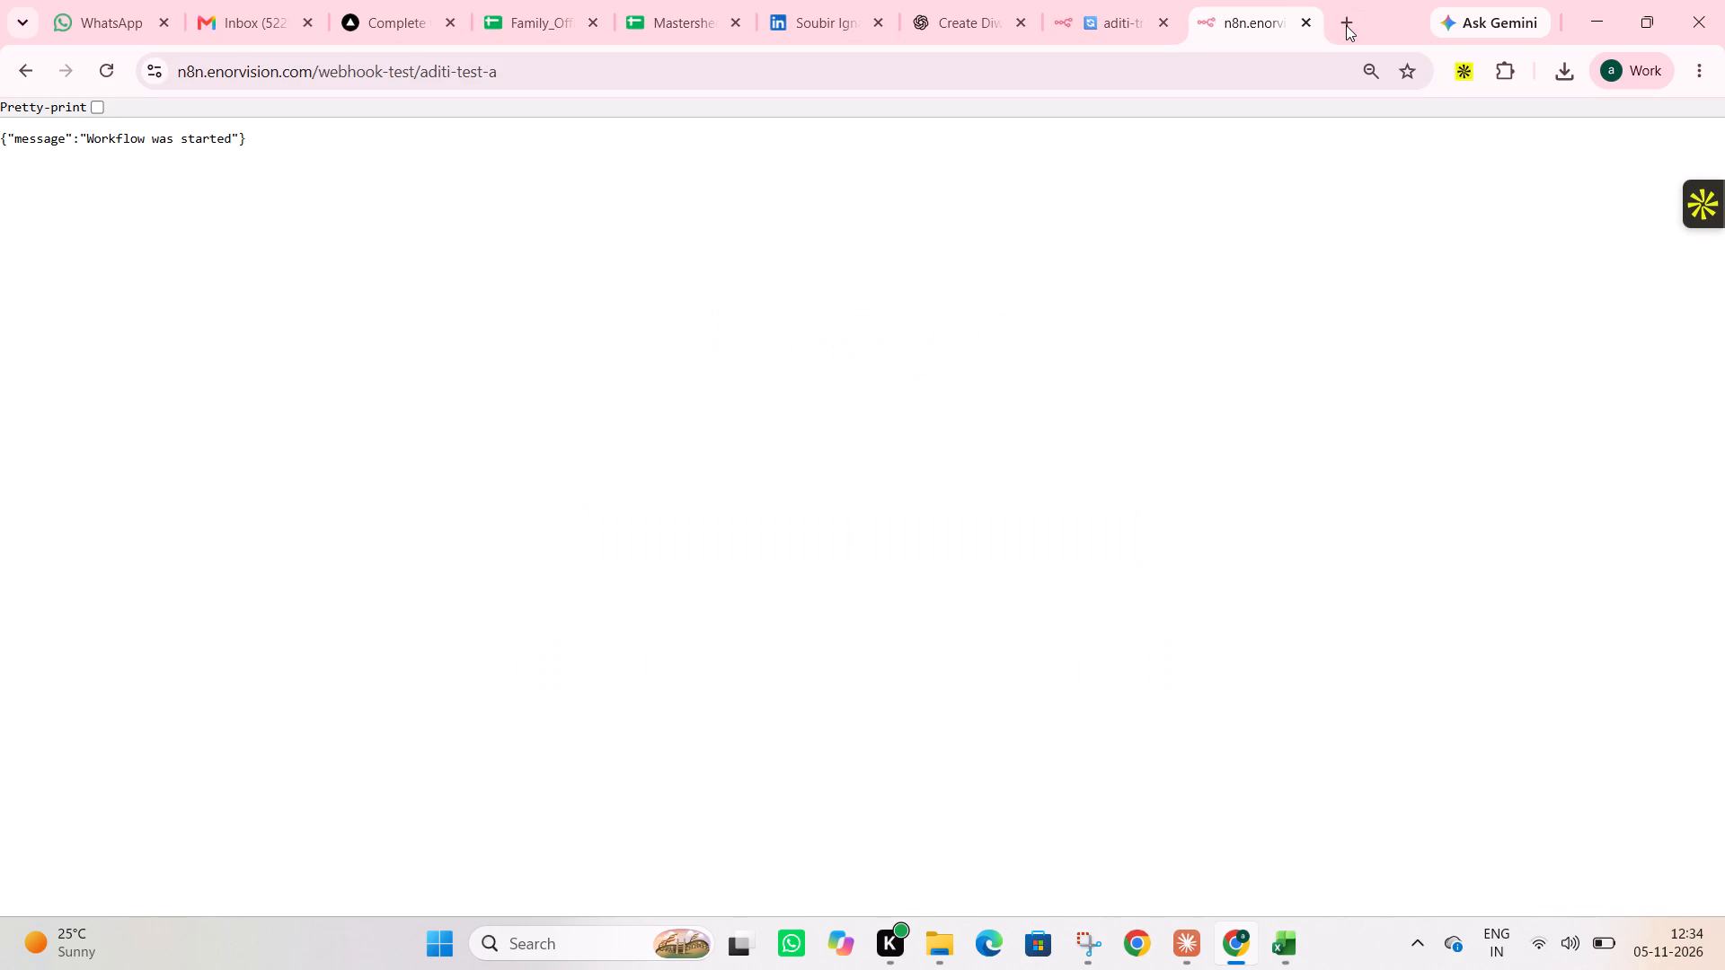
pyautogui.click(1305, 22)
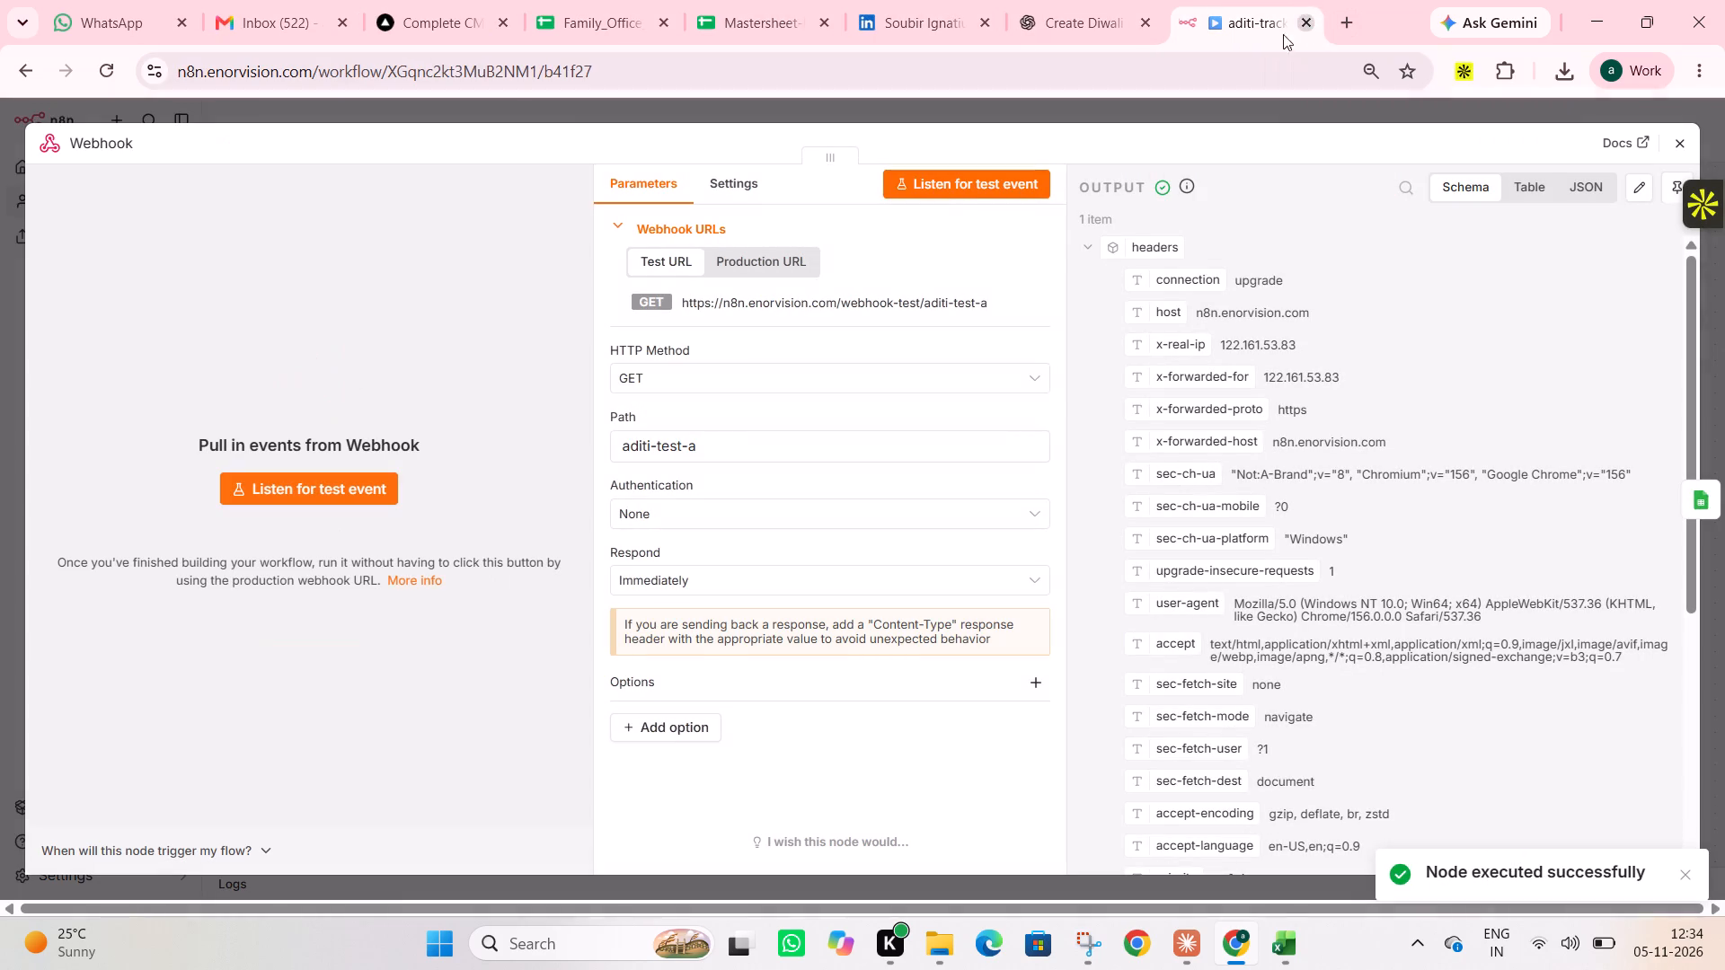
pyautogui.click(1676, 143)
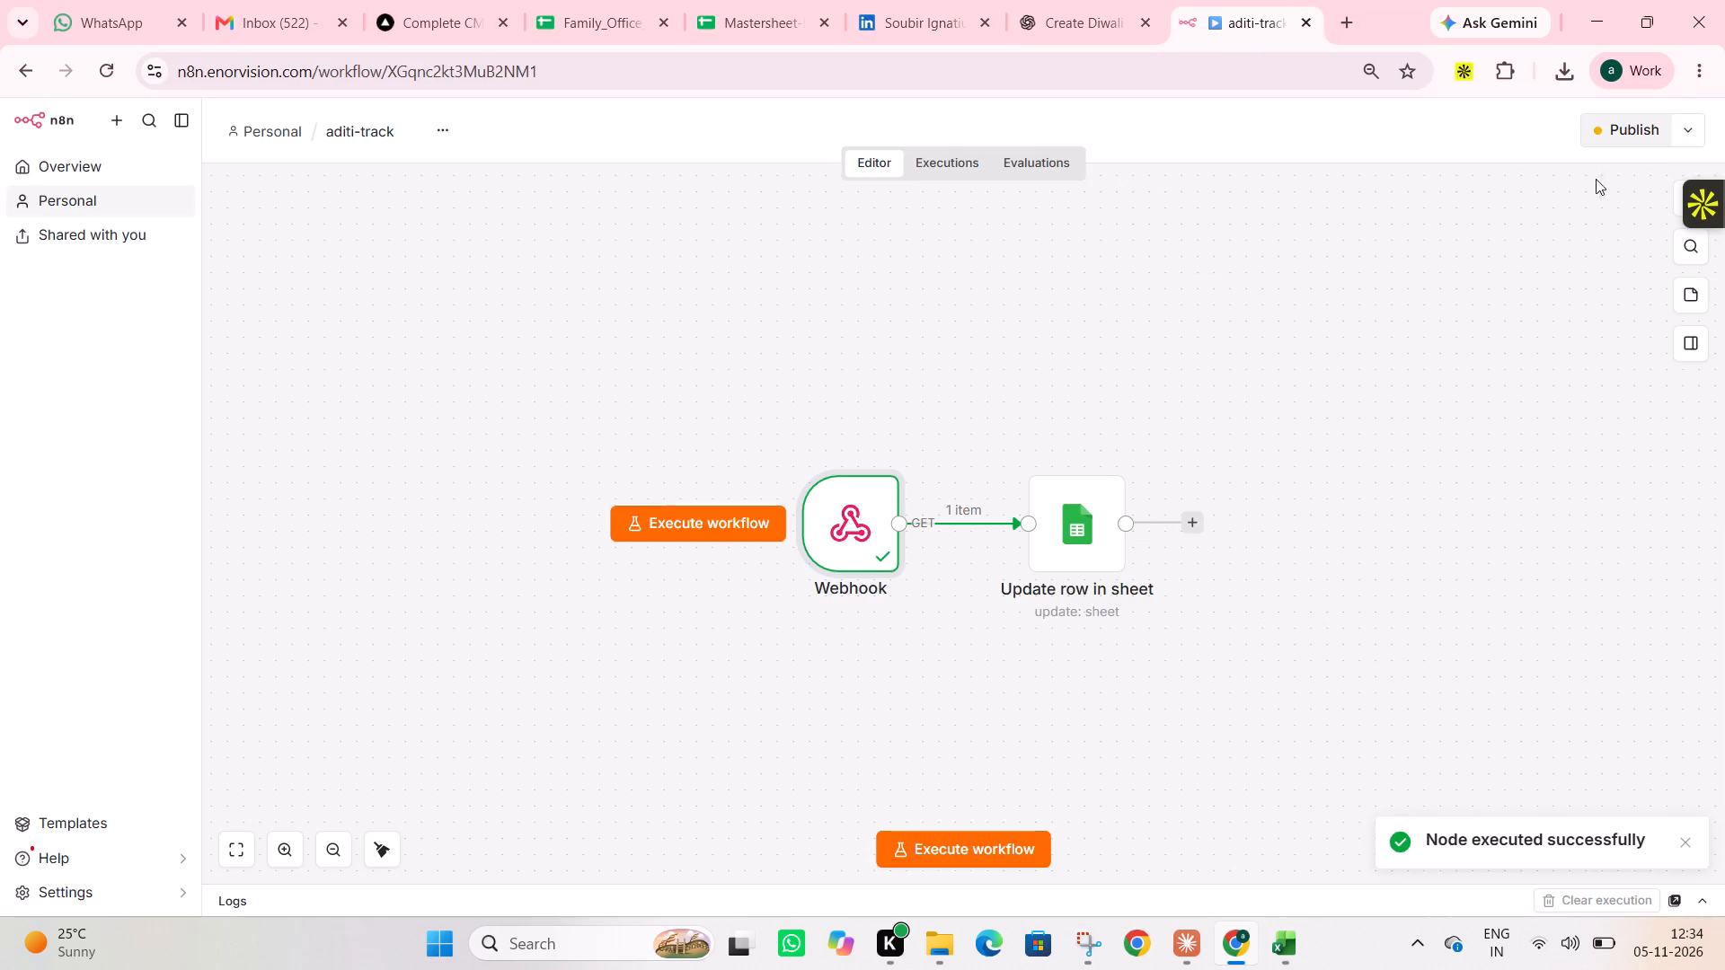
# Point the Update row in sheet node at the Campaign-Dhiraj sheet and set Email as the column to match on.
pyautogui.doubleClick(1067, 538)
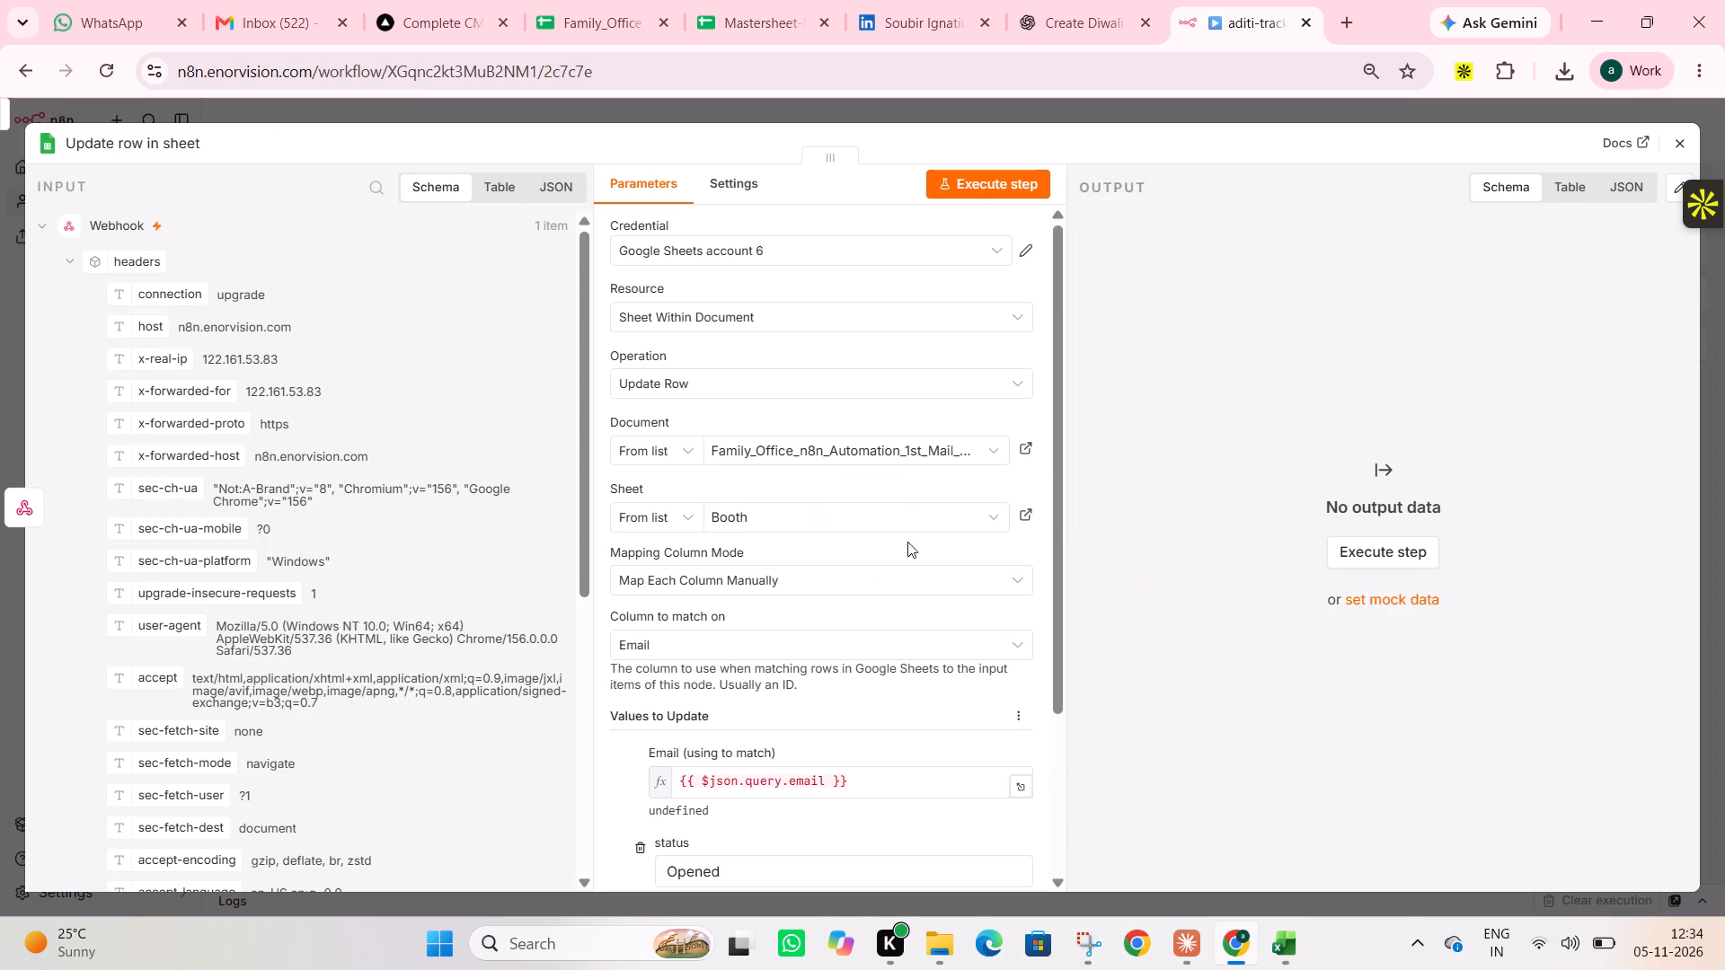
pyautogui.click(837, 524)
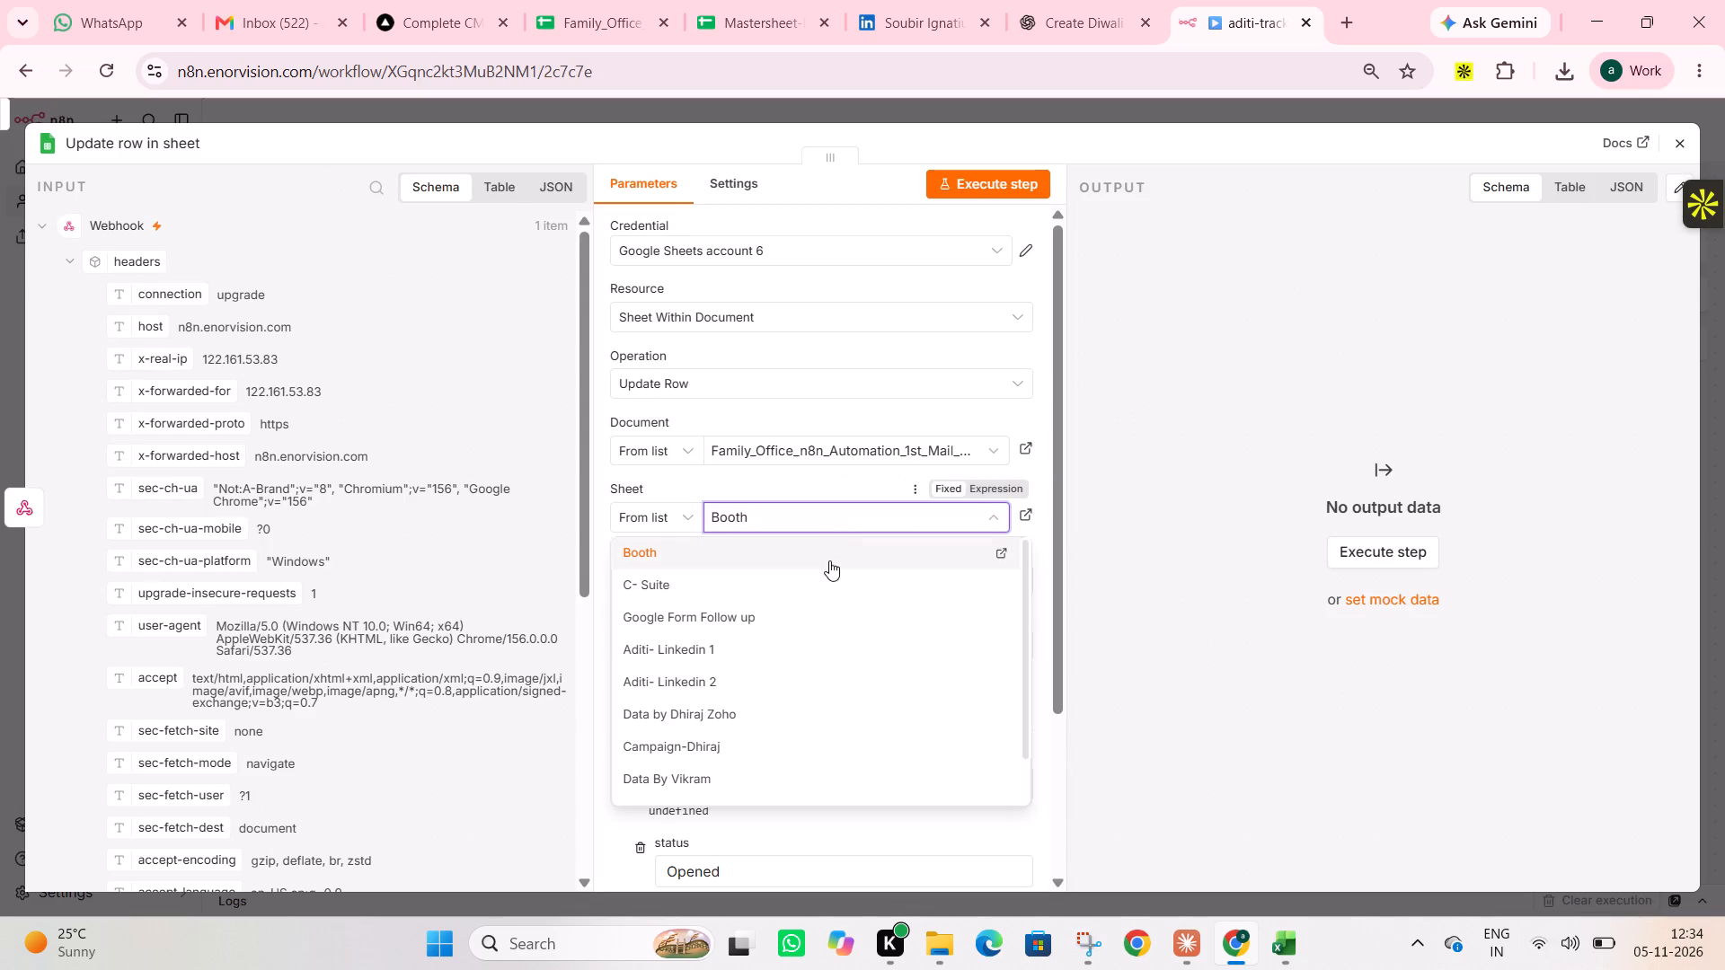
pyautogui.click(826, 750)
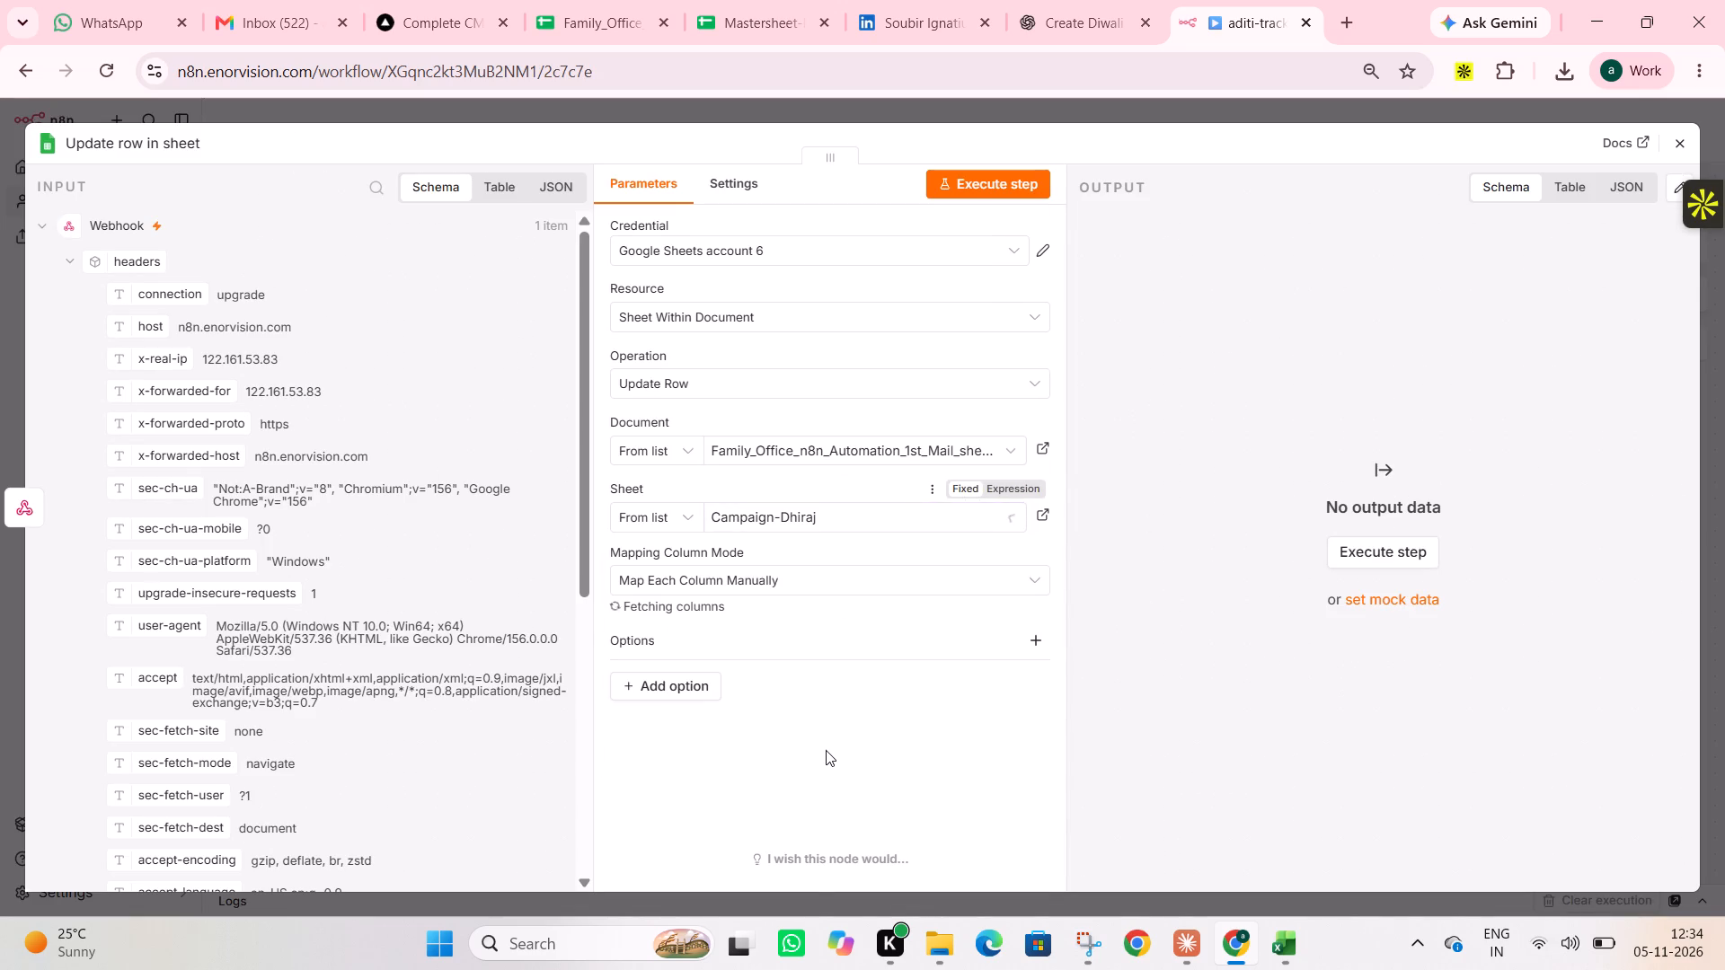
pyautogui.scroll(-1, 708, 638)
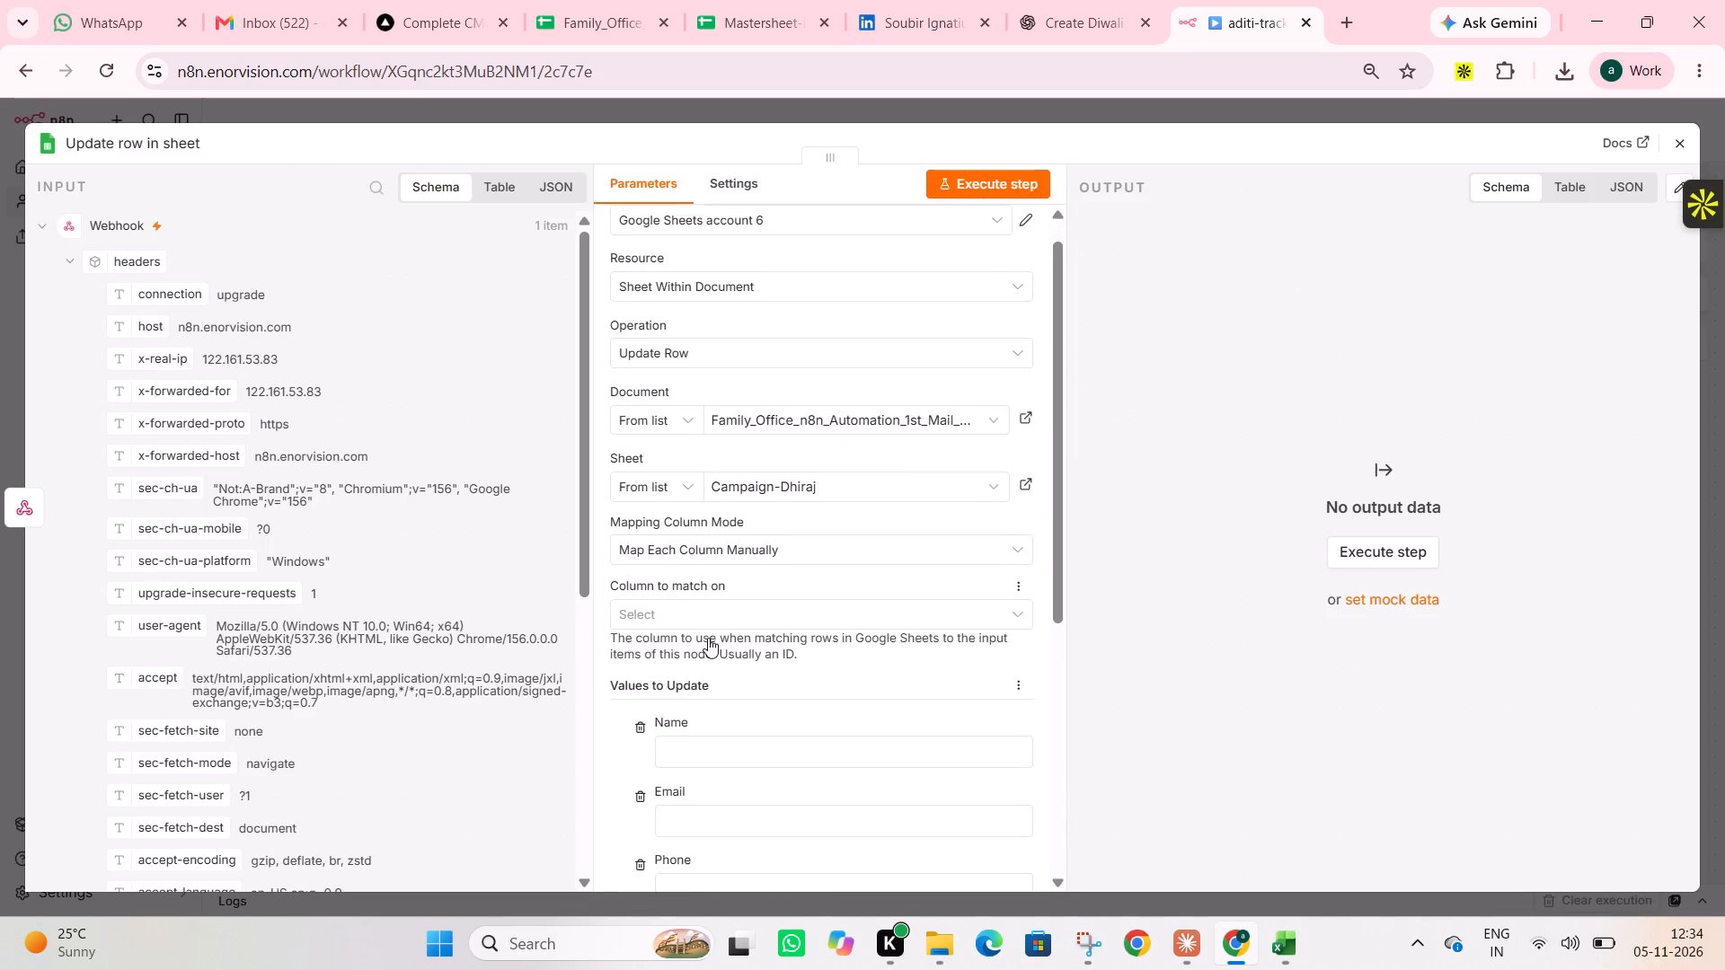
pyautogui.scroll(-1, 708, 638)
pyautogui.click(695, 611)
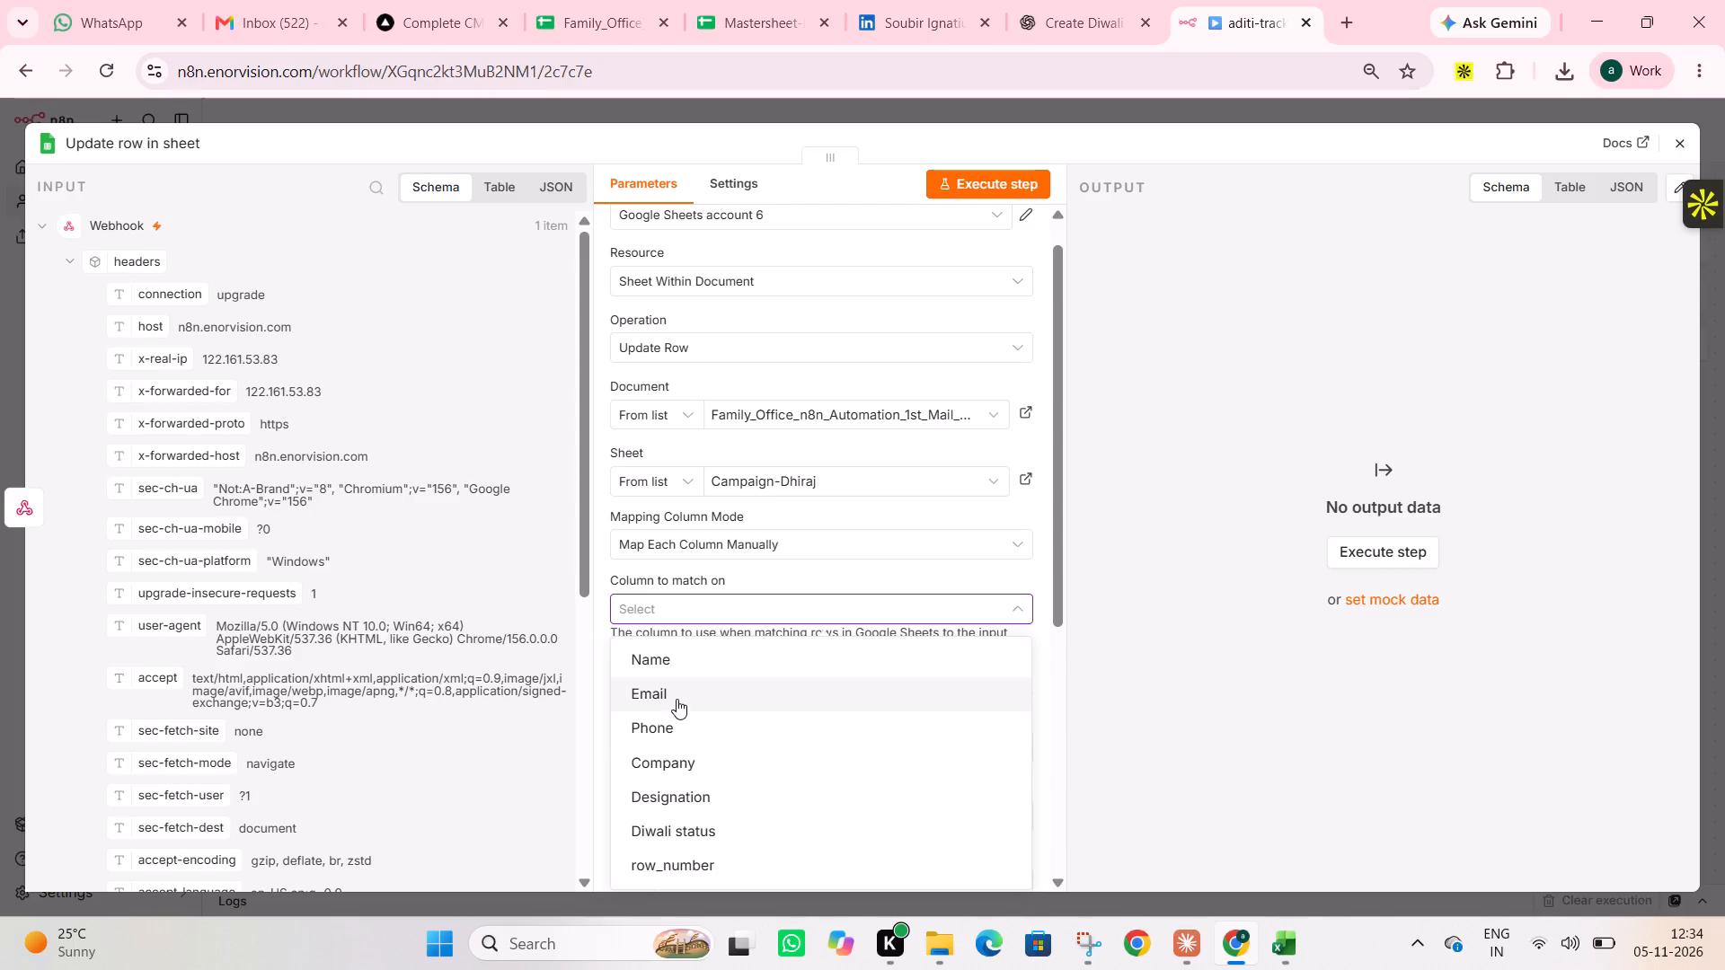
pyautogui.click(677, 699)
# Set the Email matching value in the Update row in sheet node to the expression {{ $json.query.email }}.
pyautogui.scroll(-1, 677, 699)
pyautogui.click(677, 695)
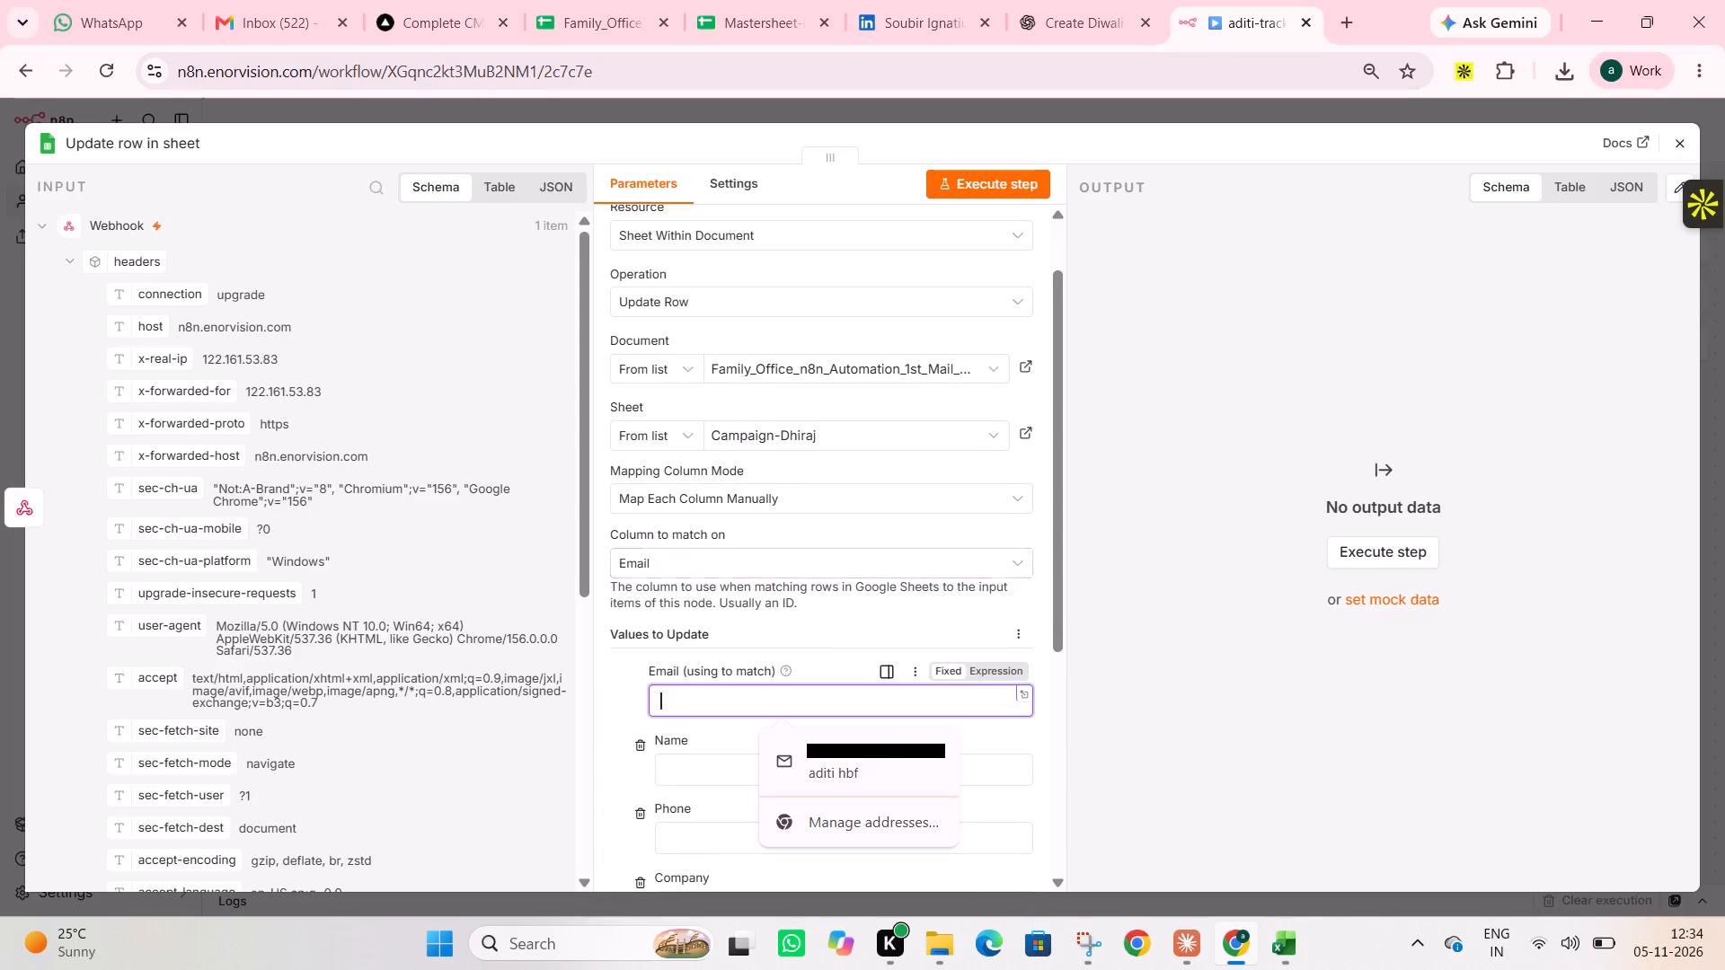
pyautogui.press('Return')
pyautogui.press('[')
pyautogui.press('Return')
pyautogui.press('[')
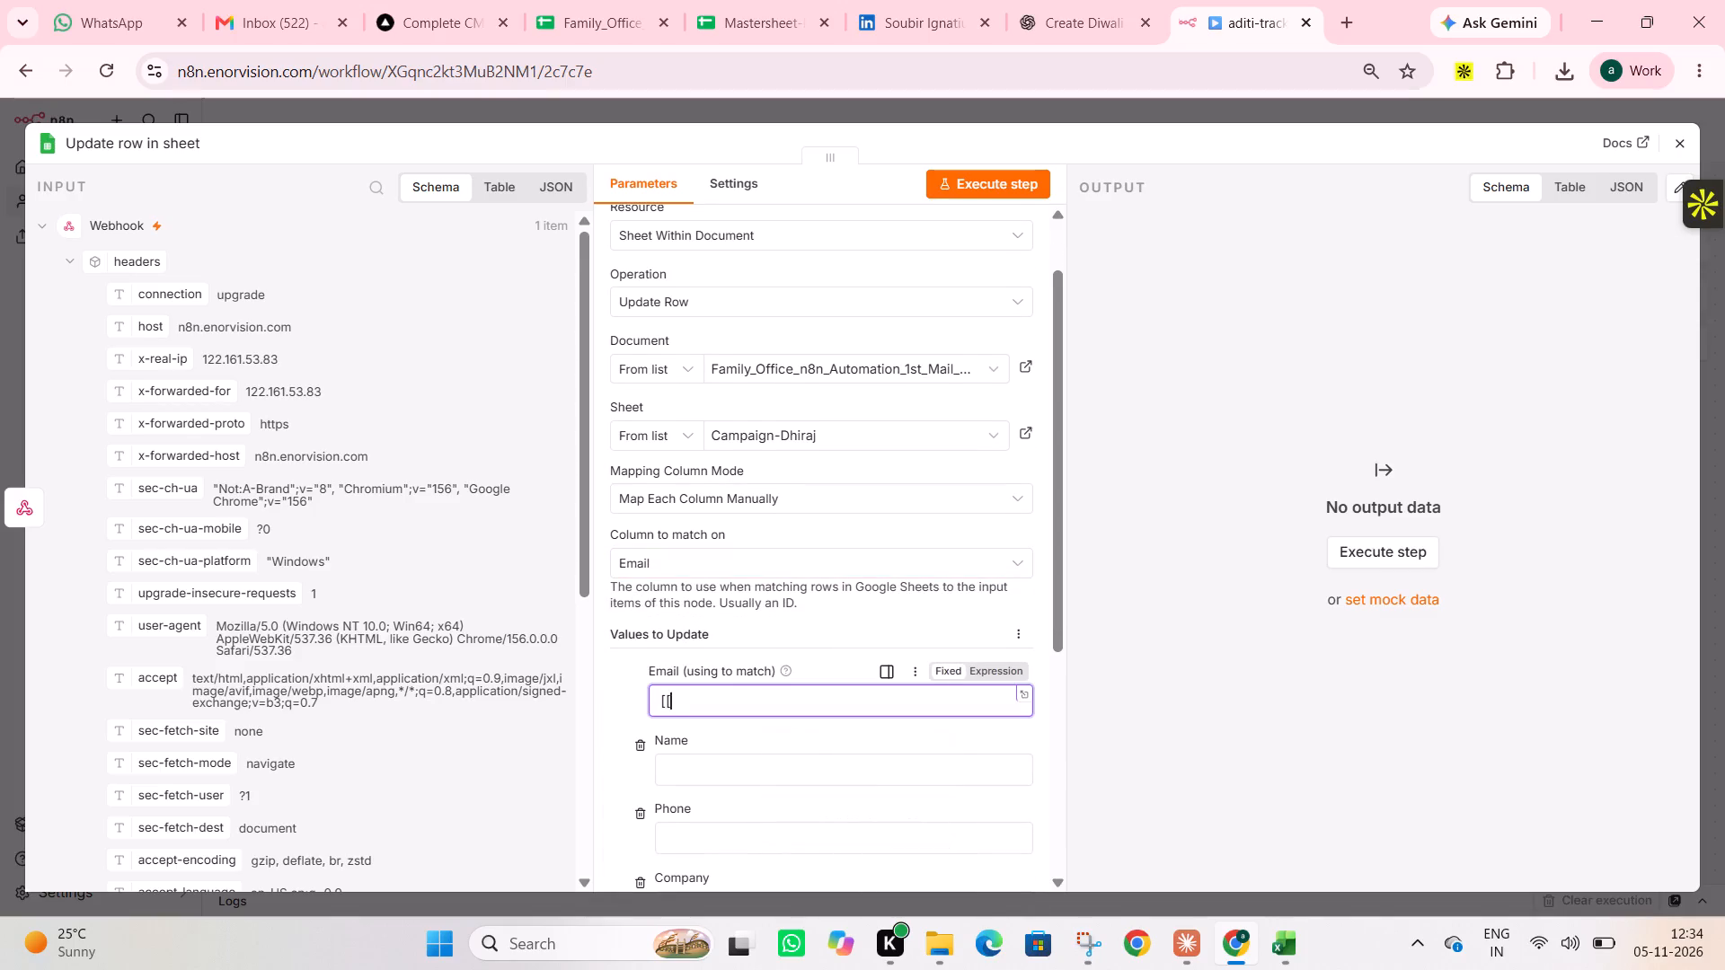
pyautogui.press('BackSpace')
pyautogui.press('BackSpace')
pyautogui.write('{{')
pyautogui.press('space')
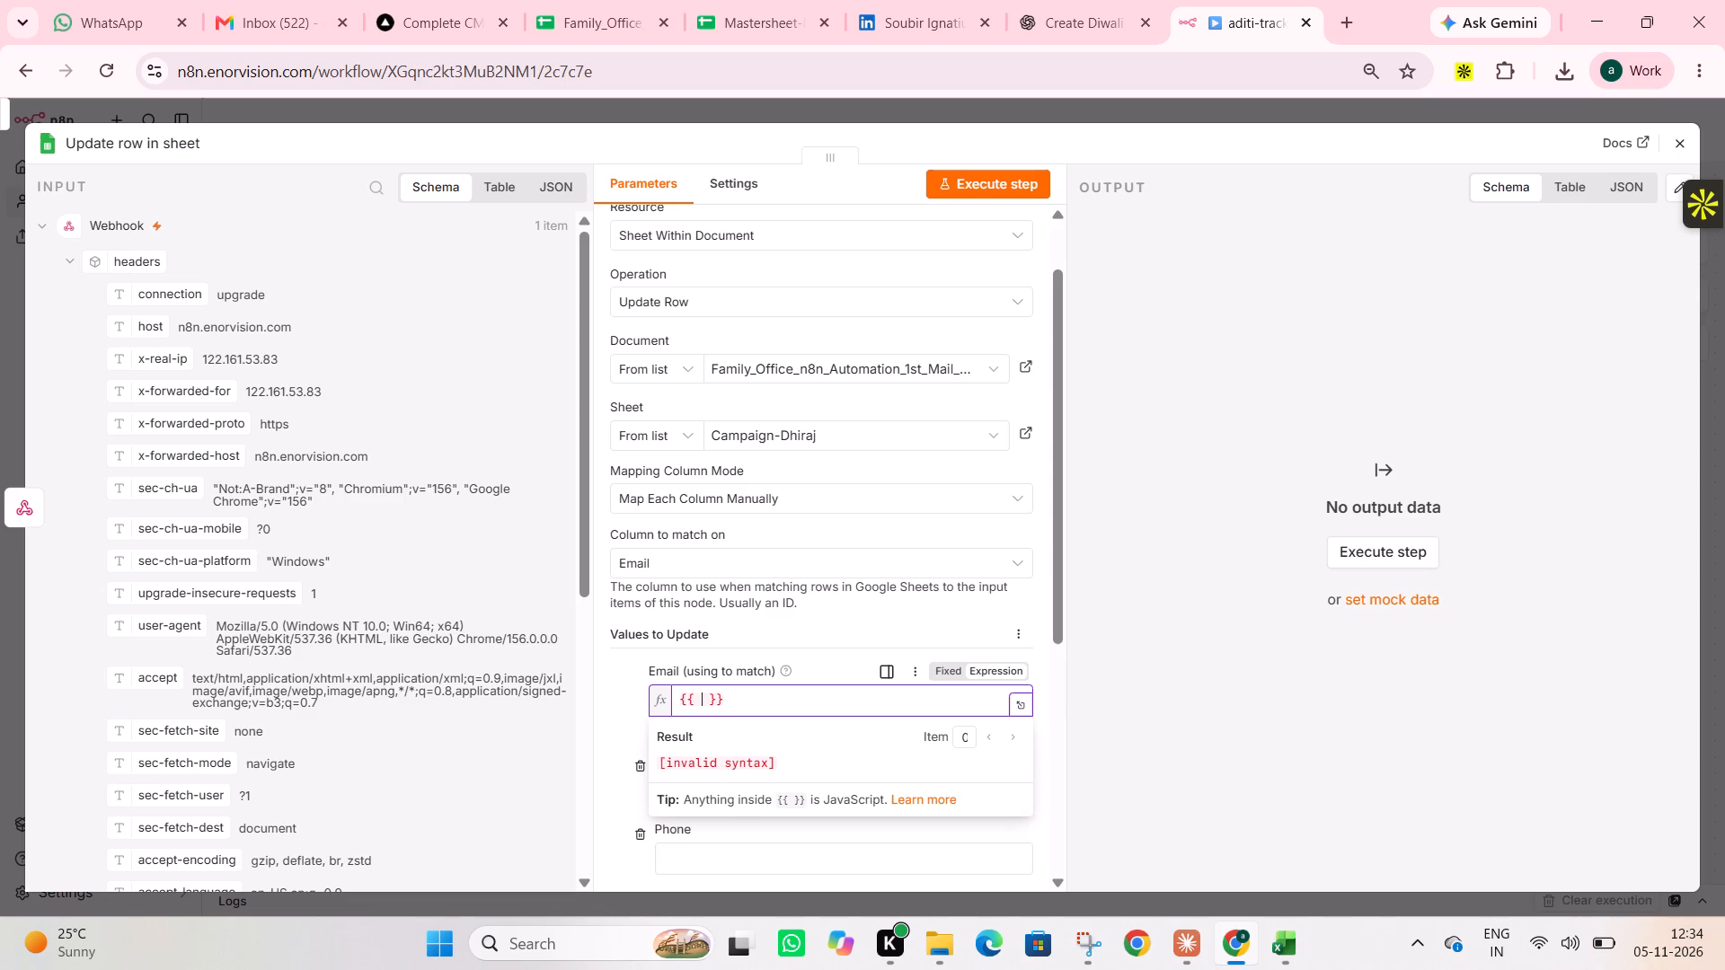
pyautogui.hotkey('shift', '$')
pyautogui.press('Return')
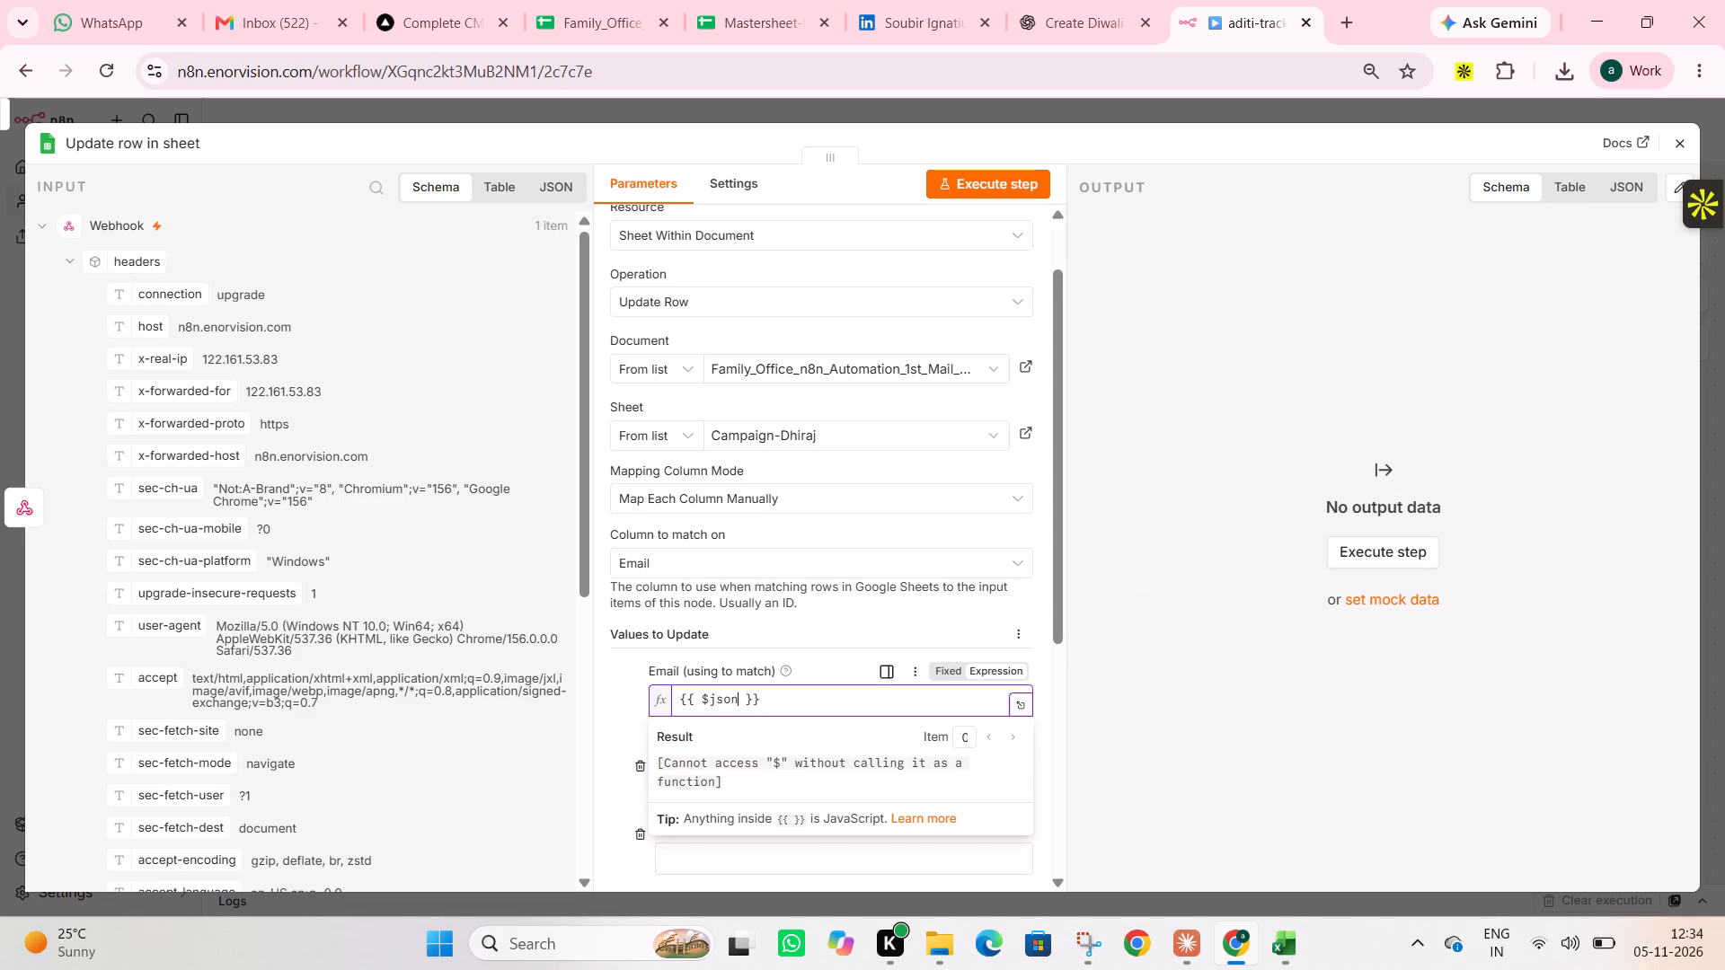
pyautogui.write('.q')
pyautogui.press('Return')
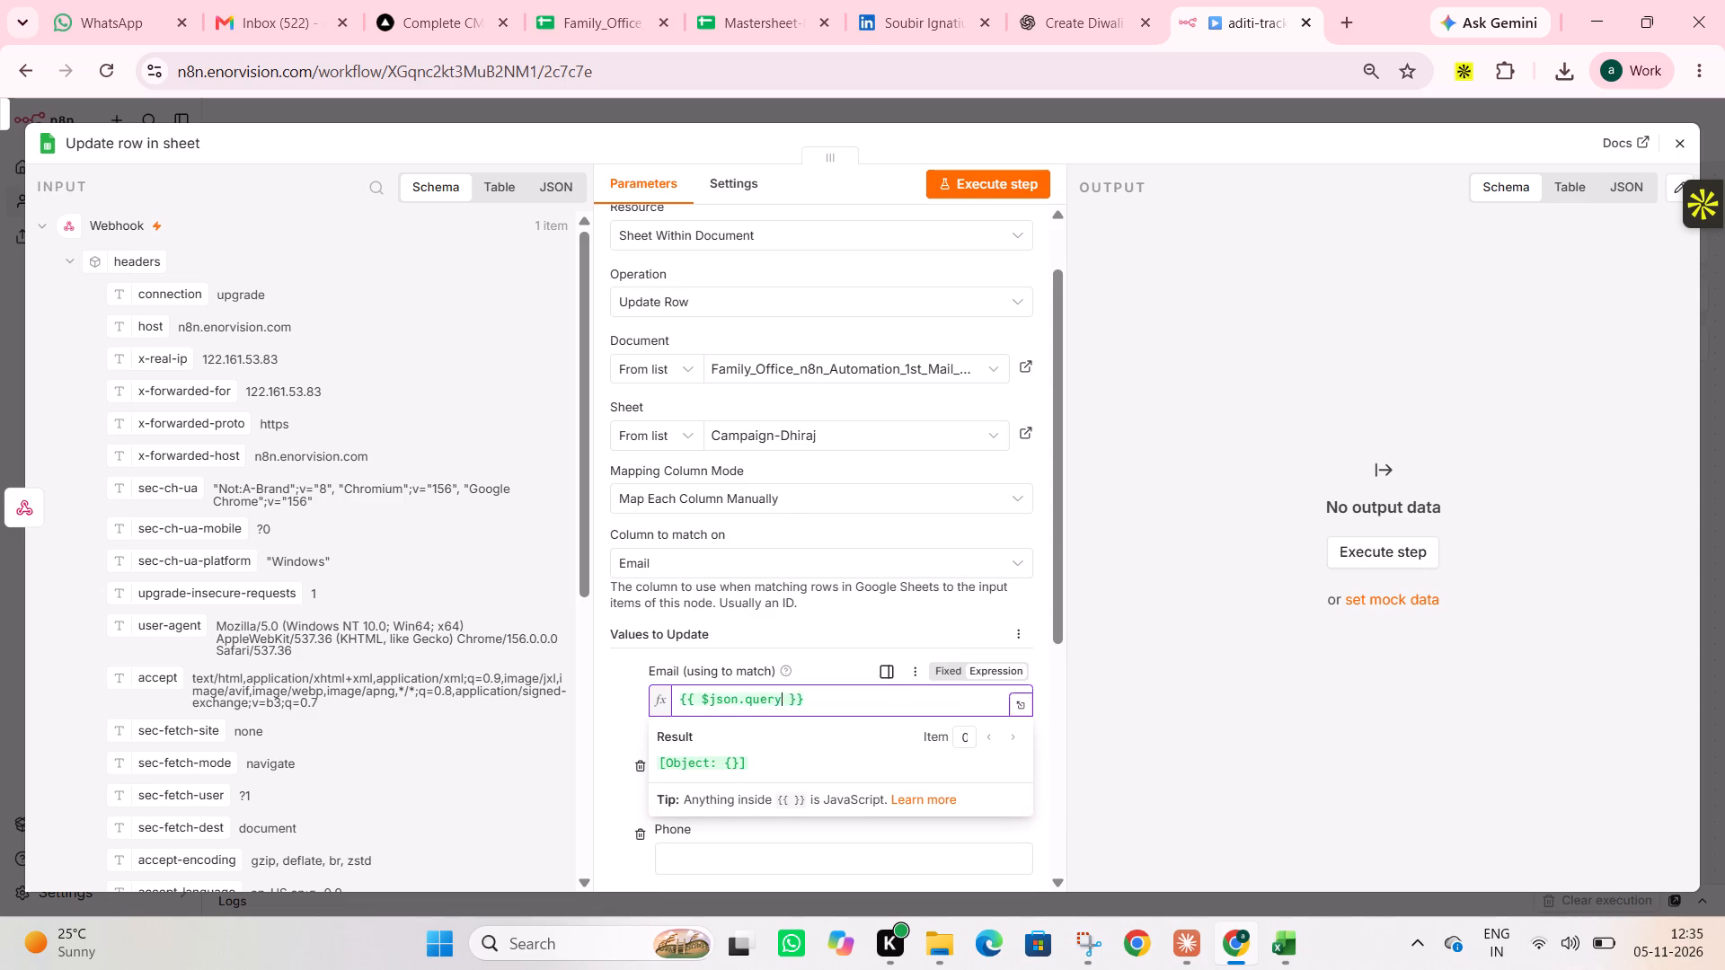
pyautogui.write('.em')
pyautogui.write('ai')
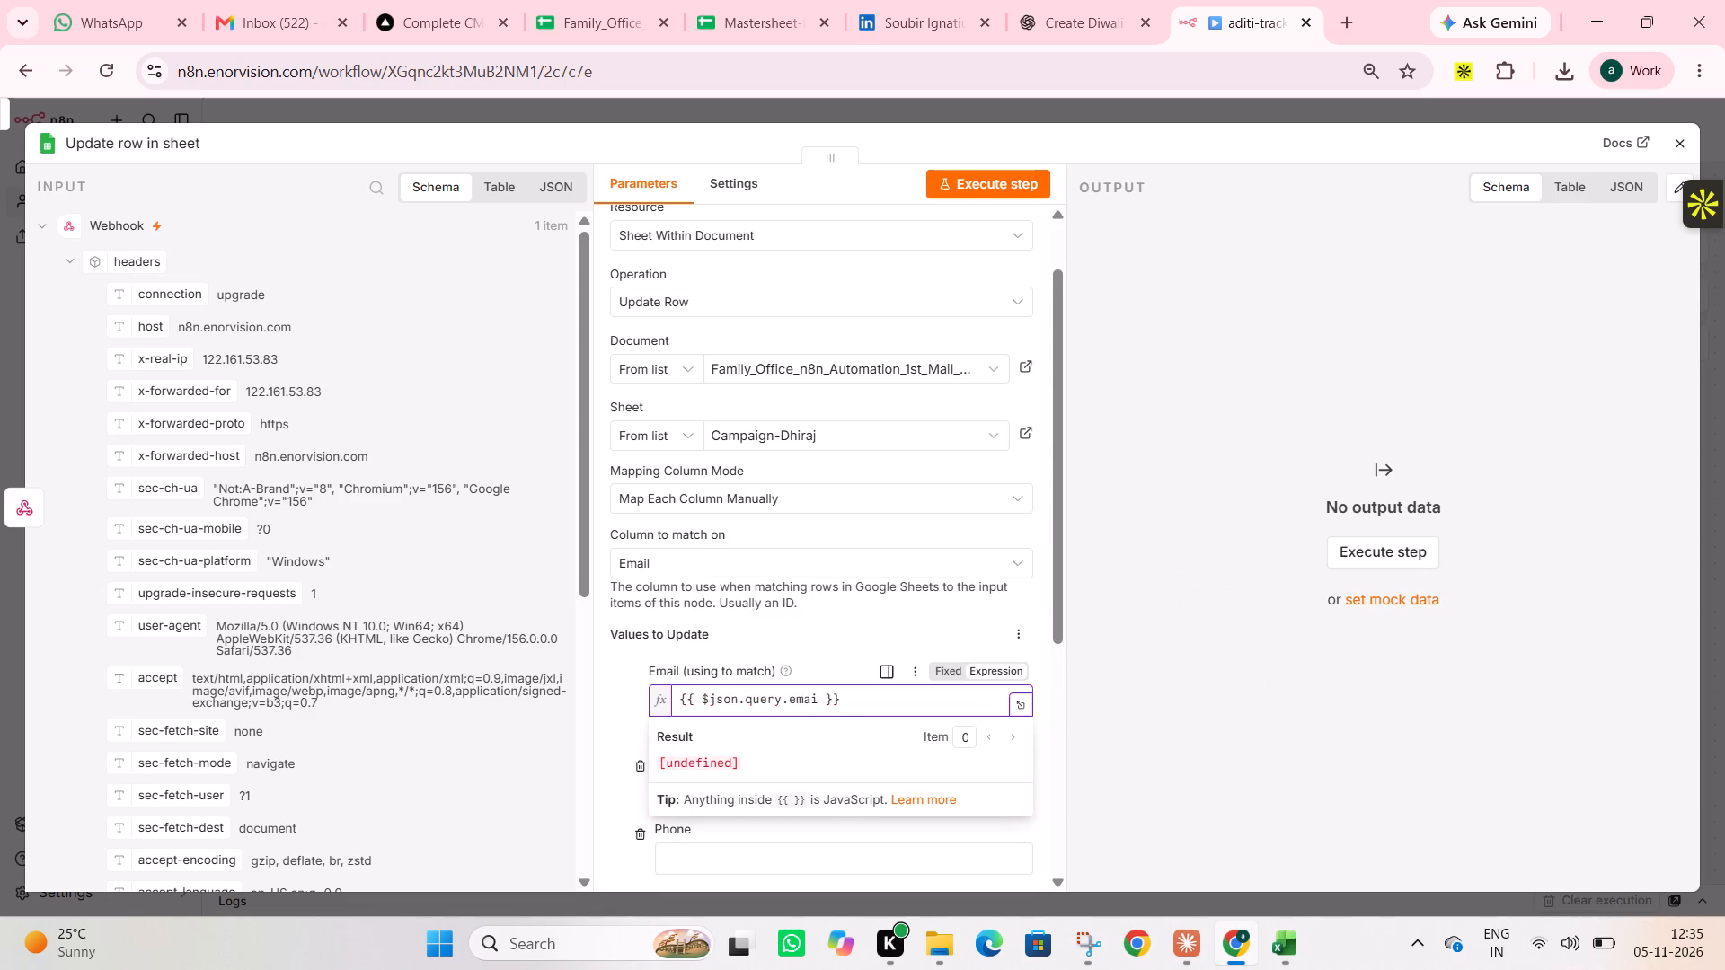
pyautogui.press('l')
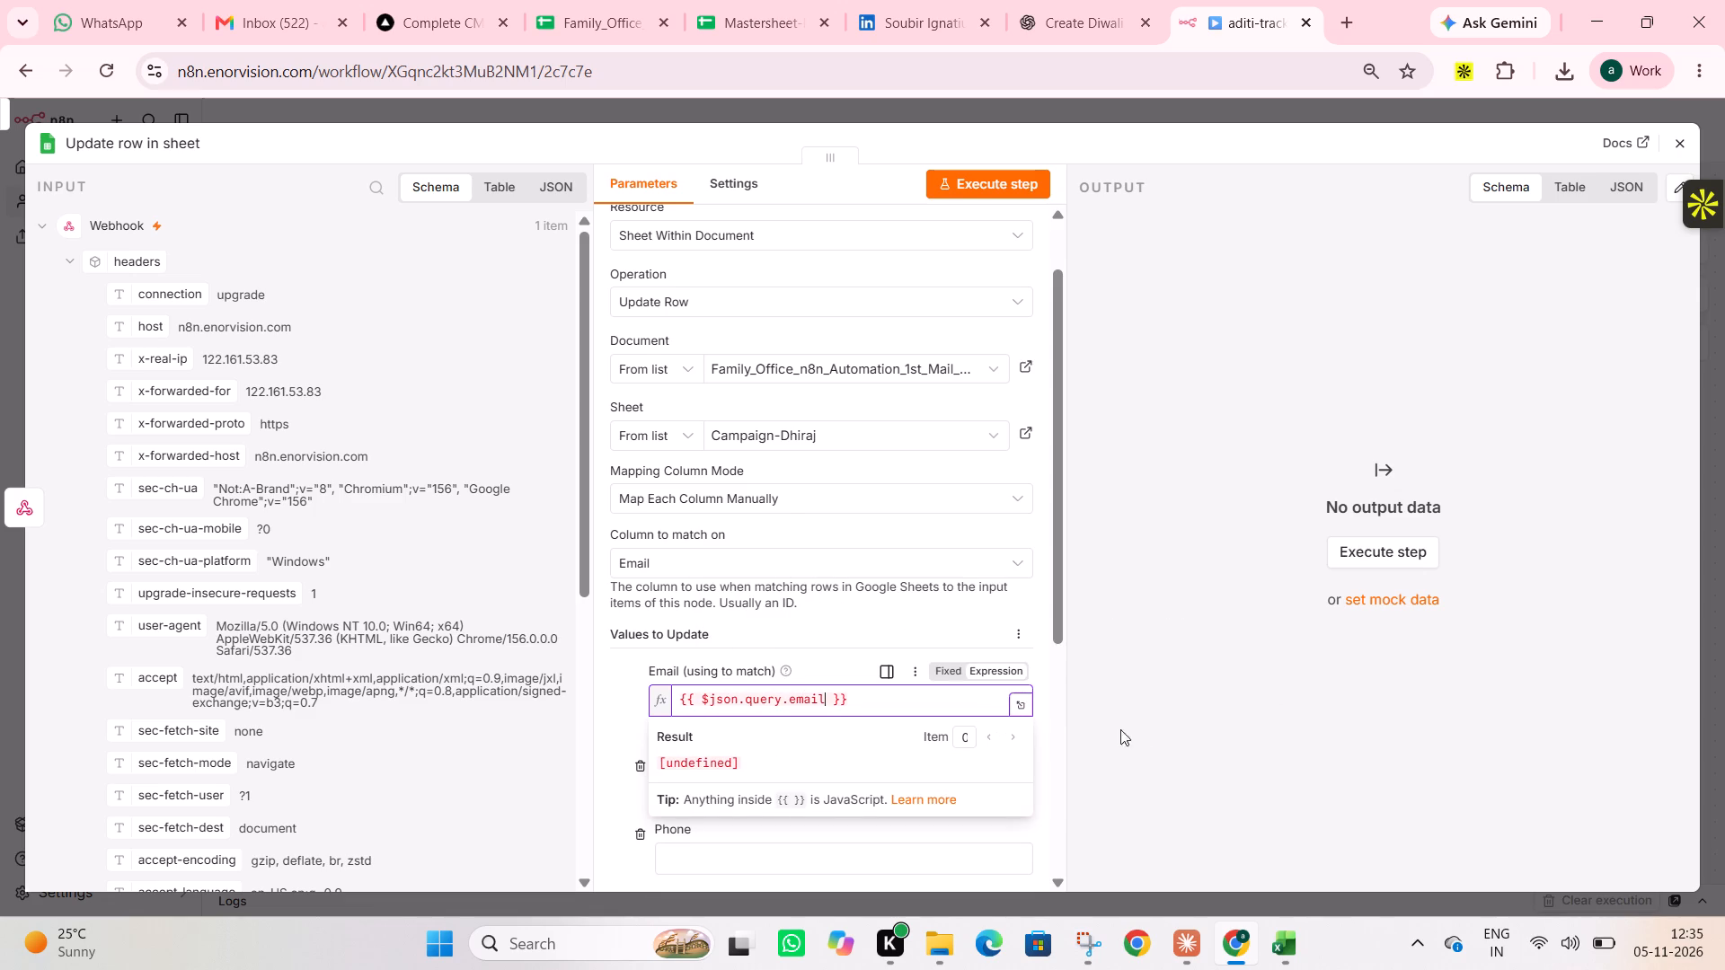
pyautogui.click(1125, 746)
# Remove the Name, Phone, Company and Designation columns from the values to update, and set Diwali status to Opened.
pyautogui.scroll(-2, 894, 808)
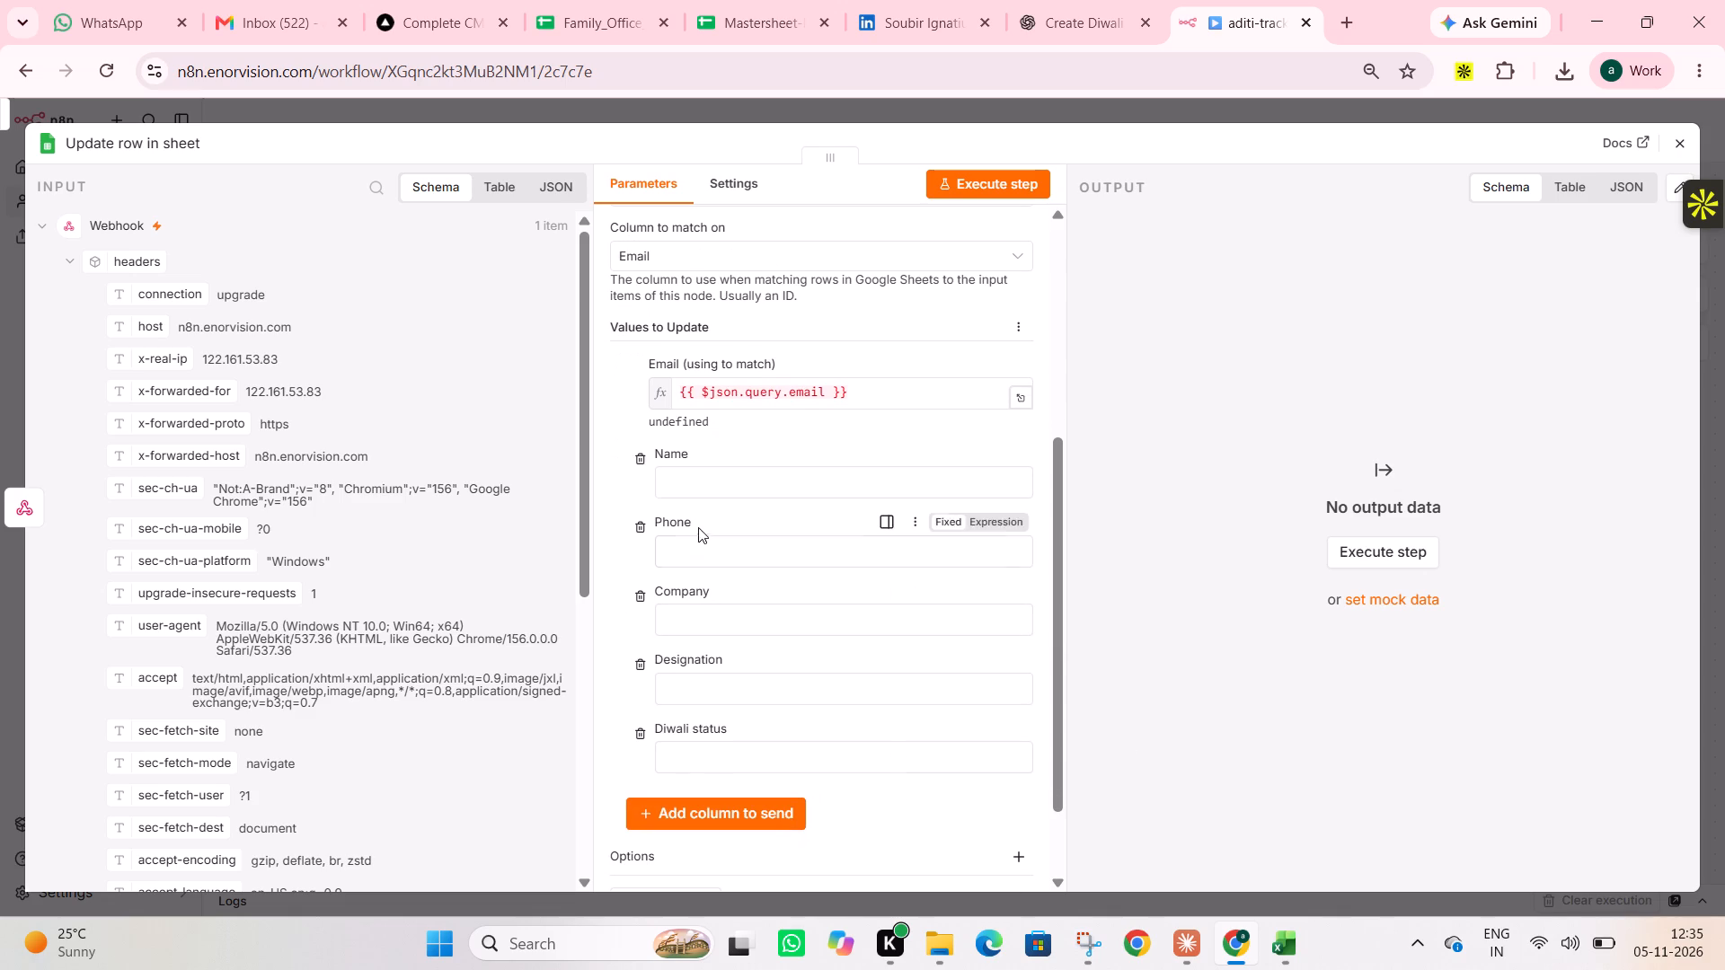
pyautogui.tripleClick(640, 454)
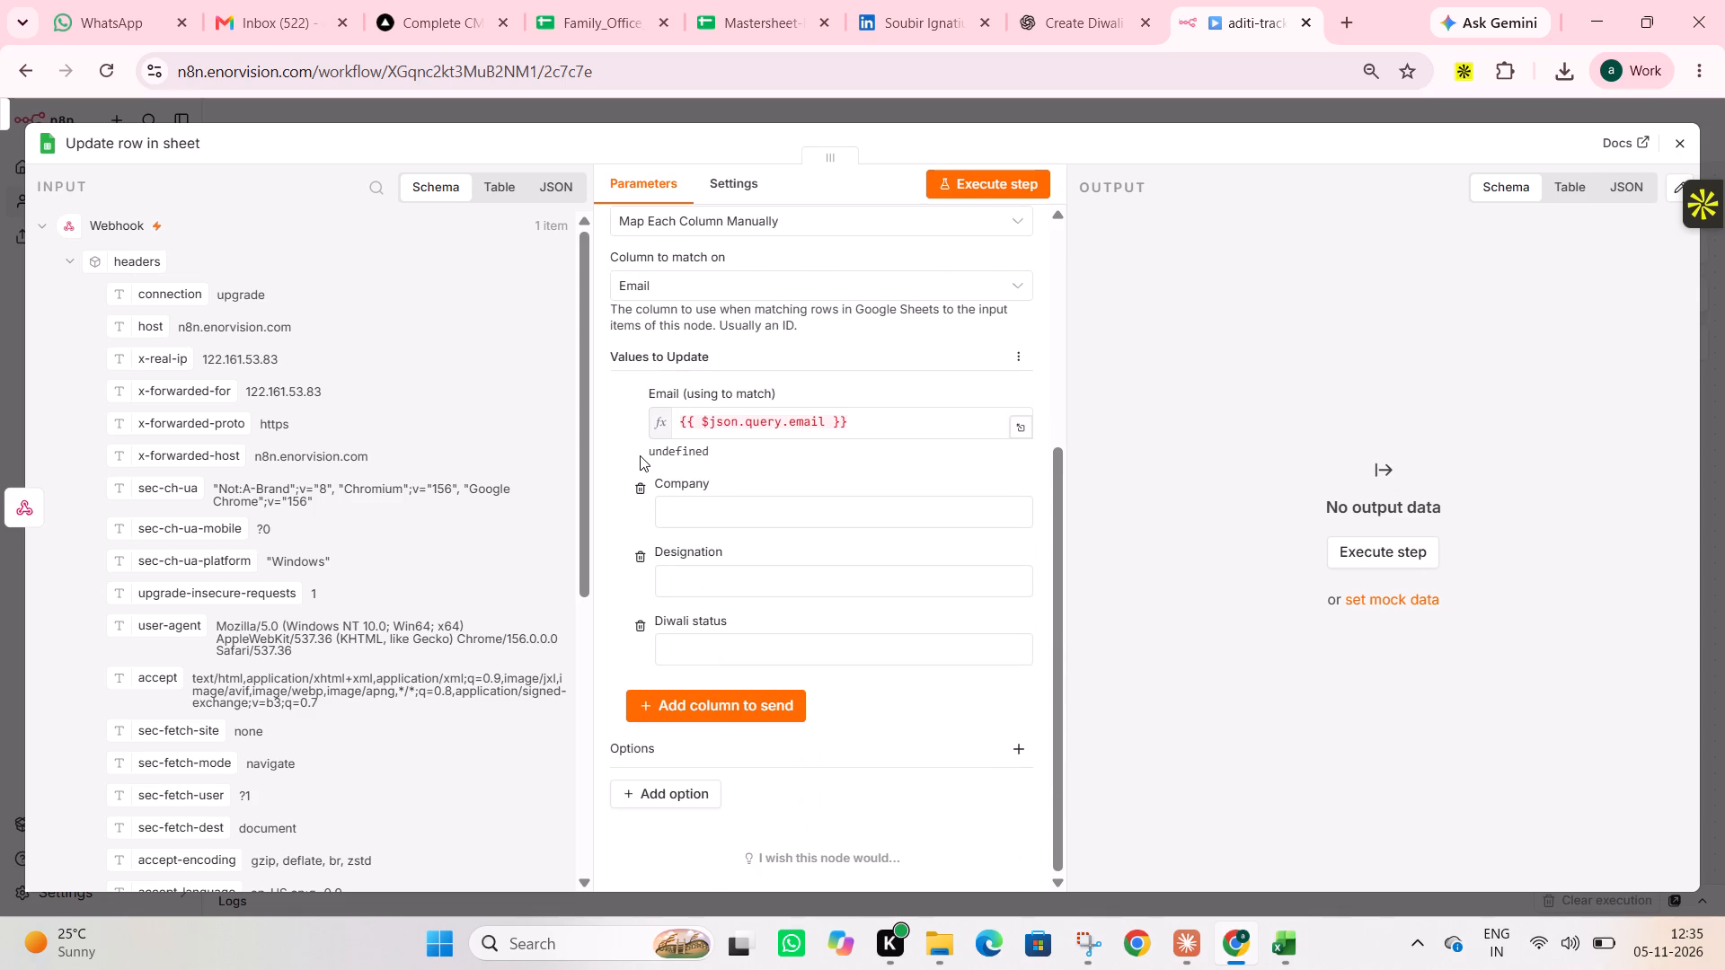
pyautogui.click(640, 486)
pyautogui.click(645, 554)
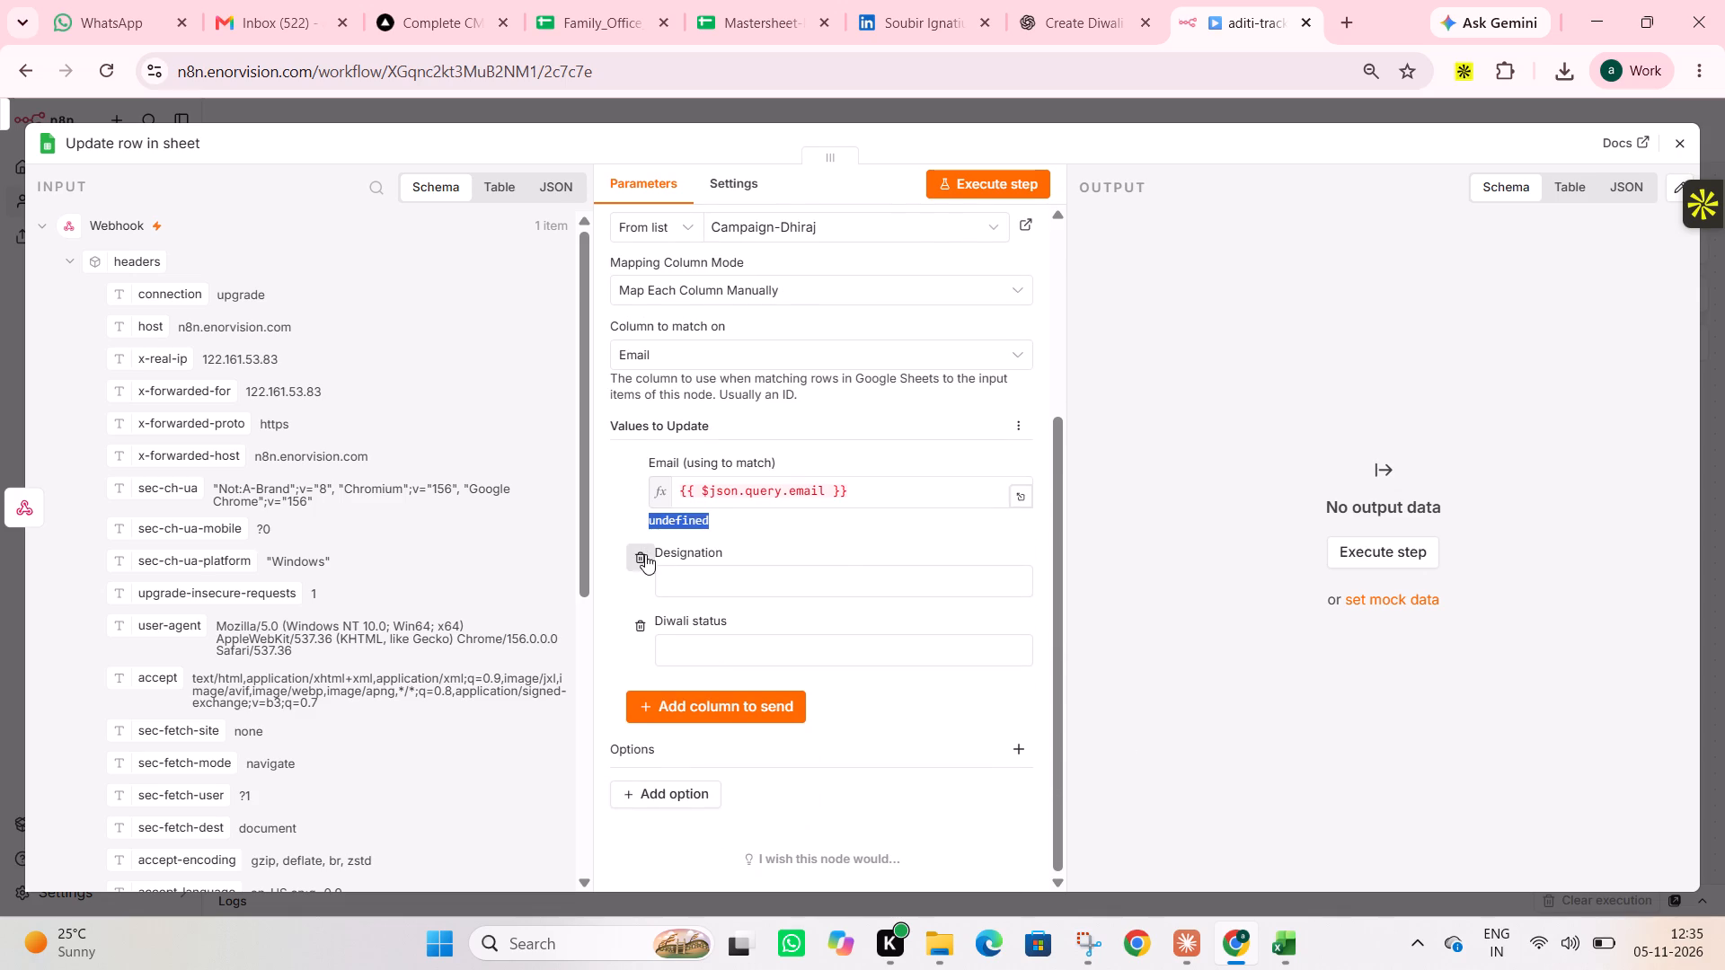
pyautogui.click(703, 662)
pyautogui.write('Opened')
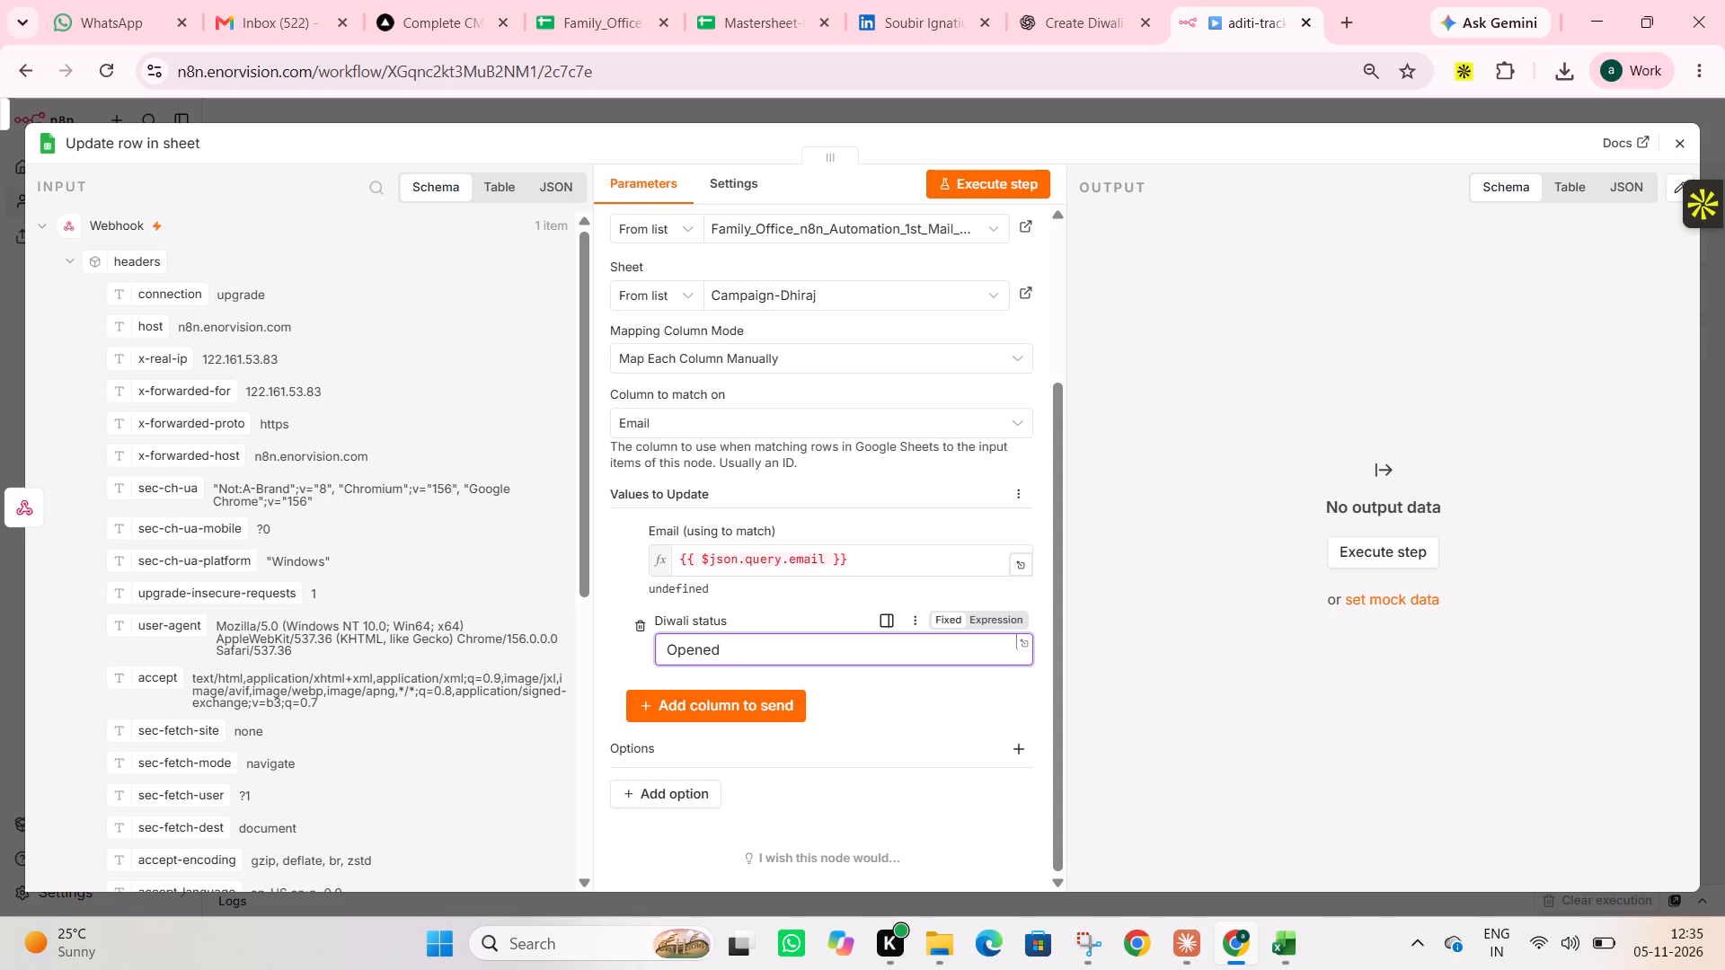
# Execute the Update row in sheet node and return to the aditi-track canvas.
pyautogui.click(980, 191)
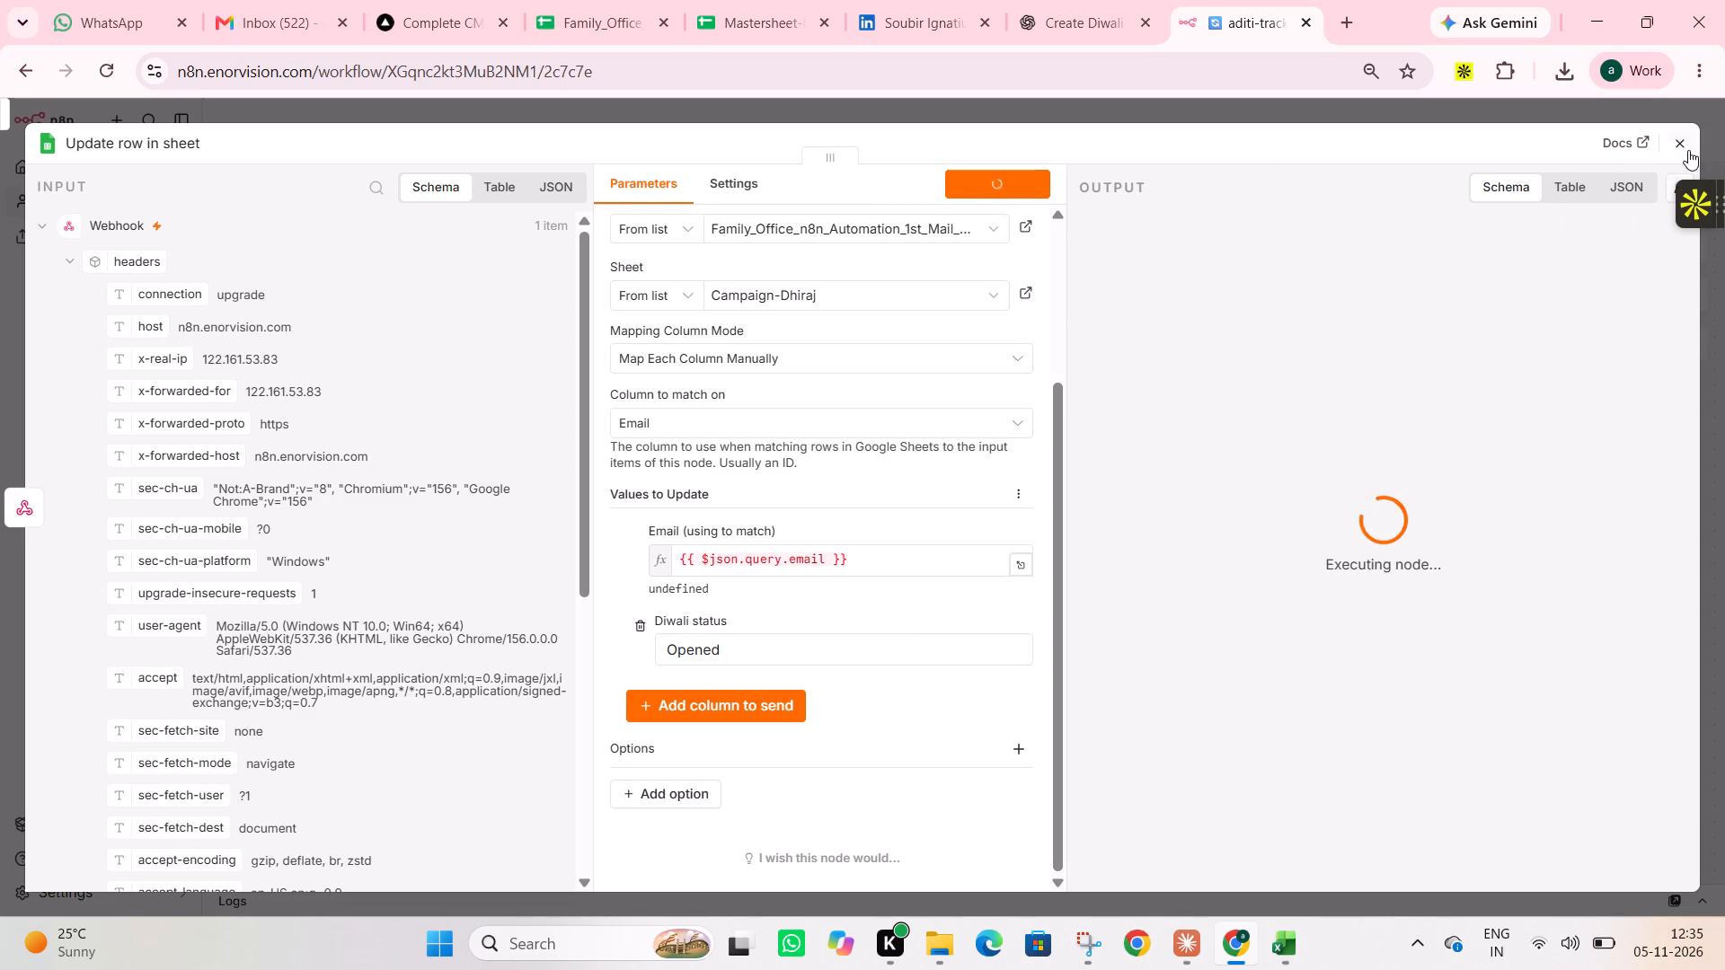
pyautogui.click(1677, 137)
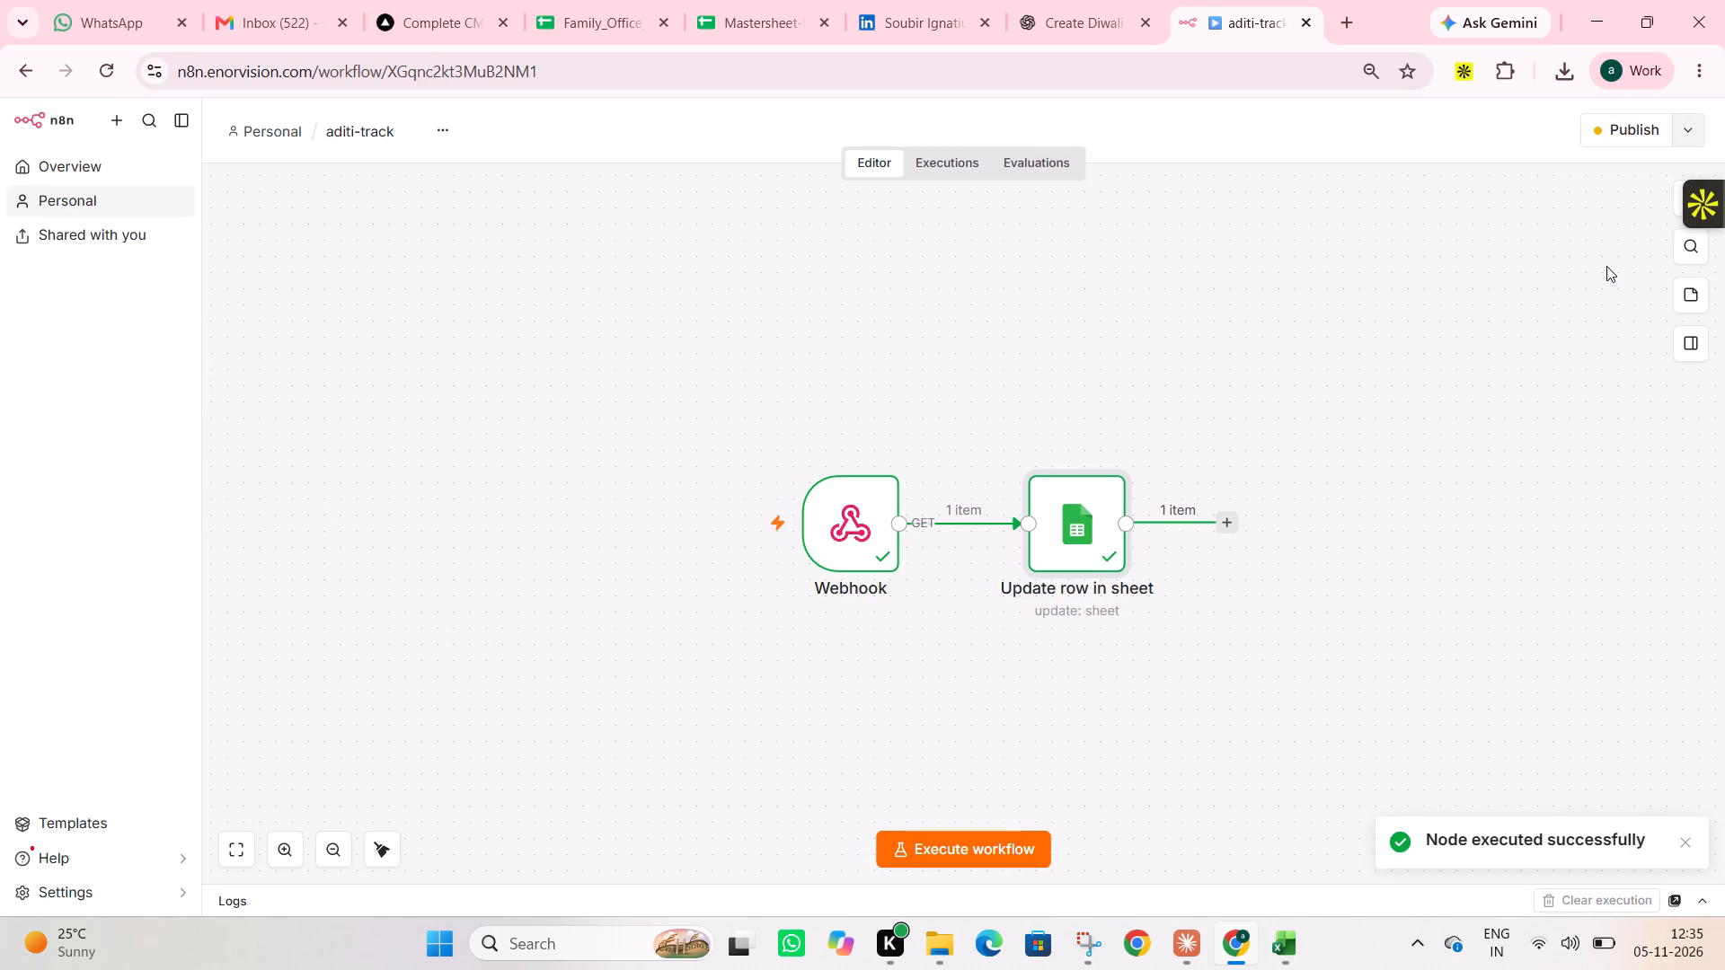
# Publish the aditi-track workflow with the suggested version name.
pyautogui.click(1619, 124)
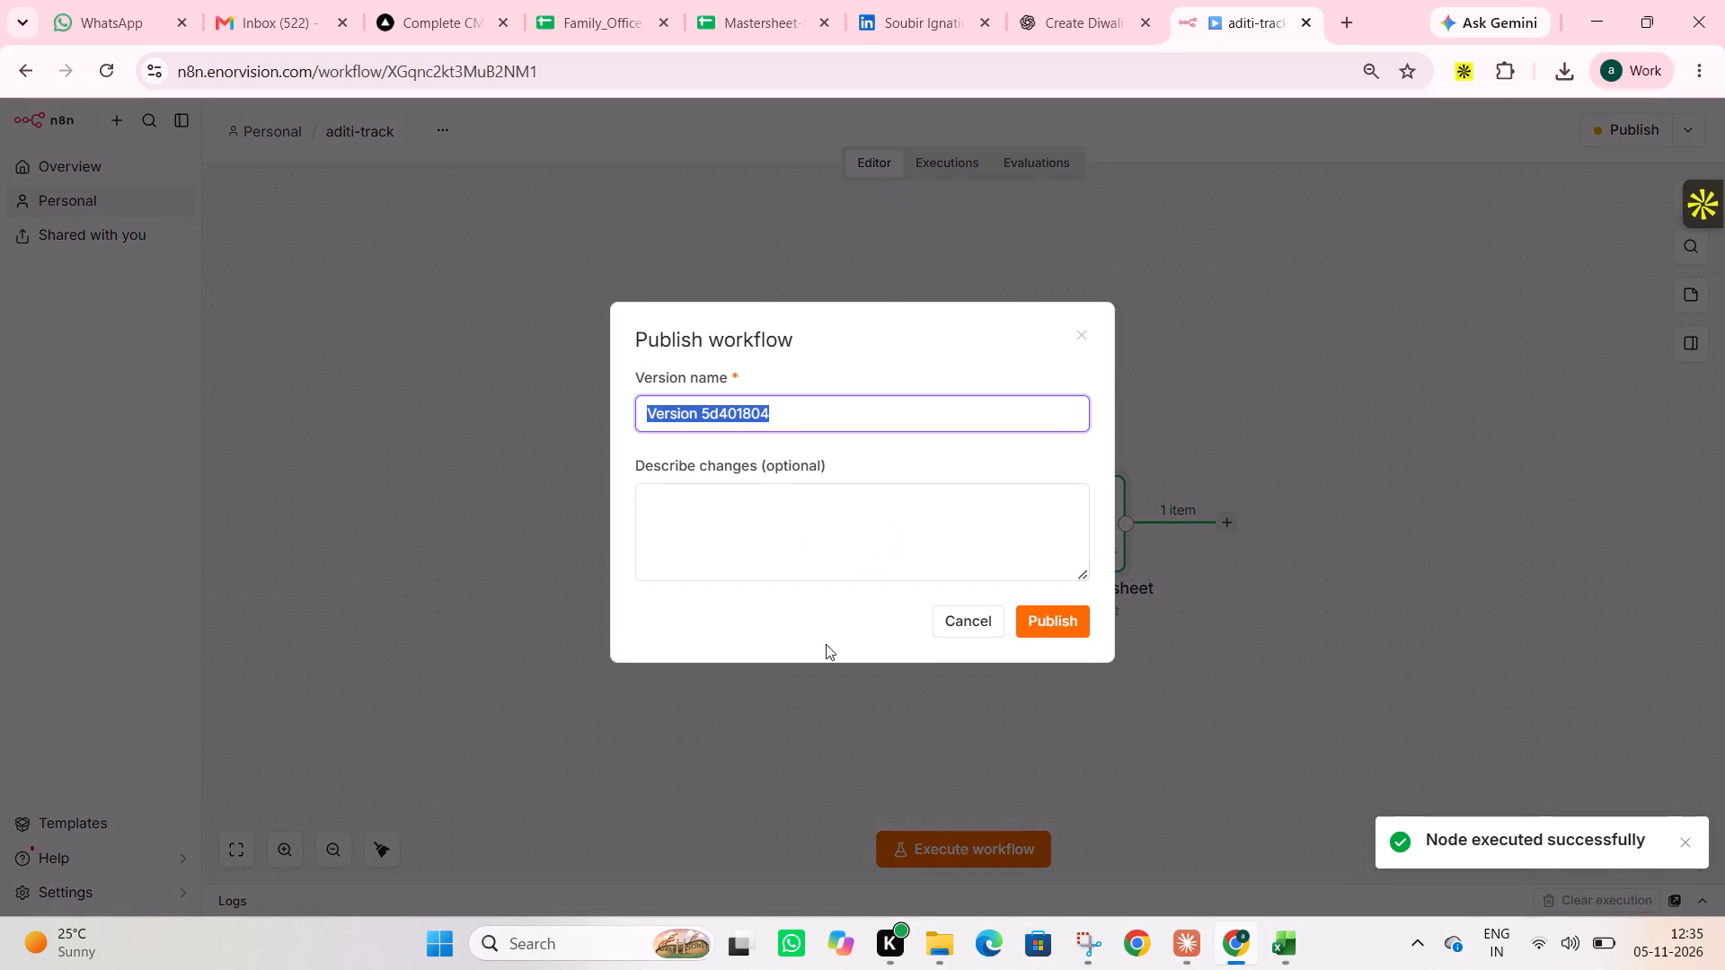
pyautogui.click(1044, 630)
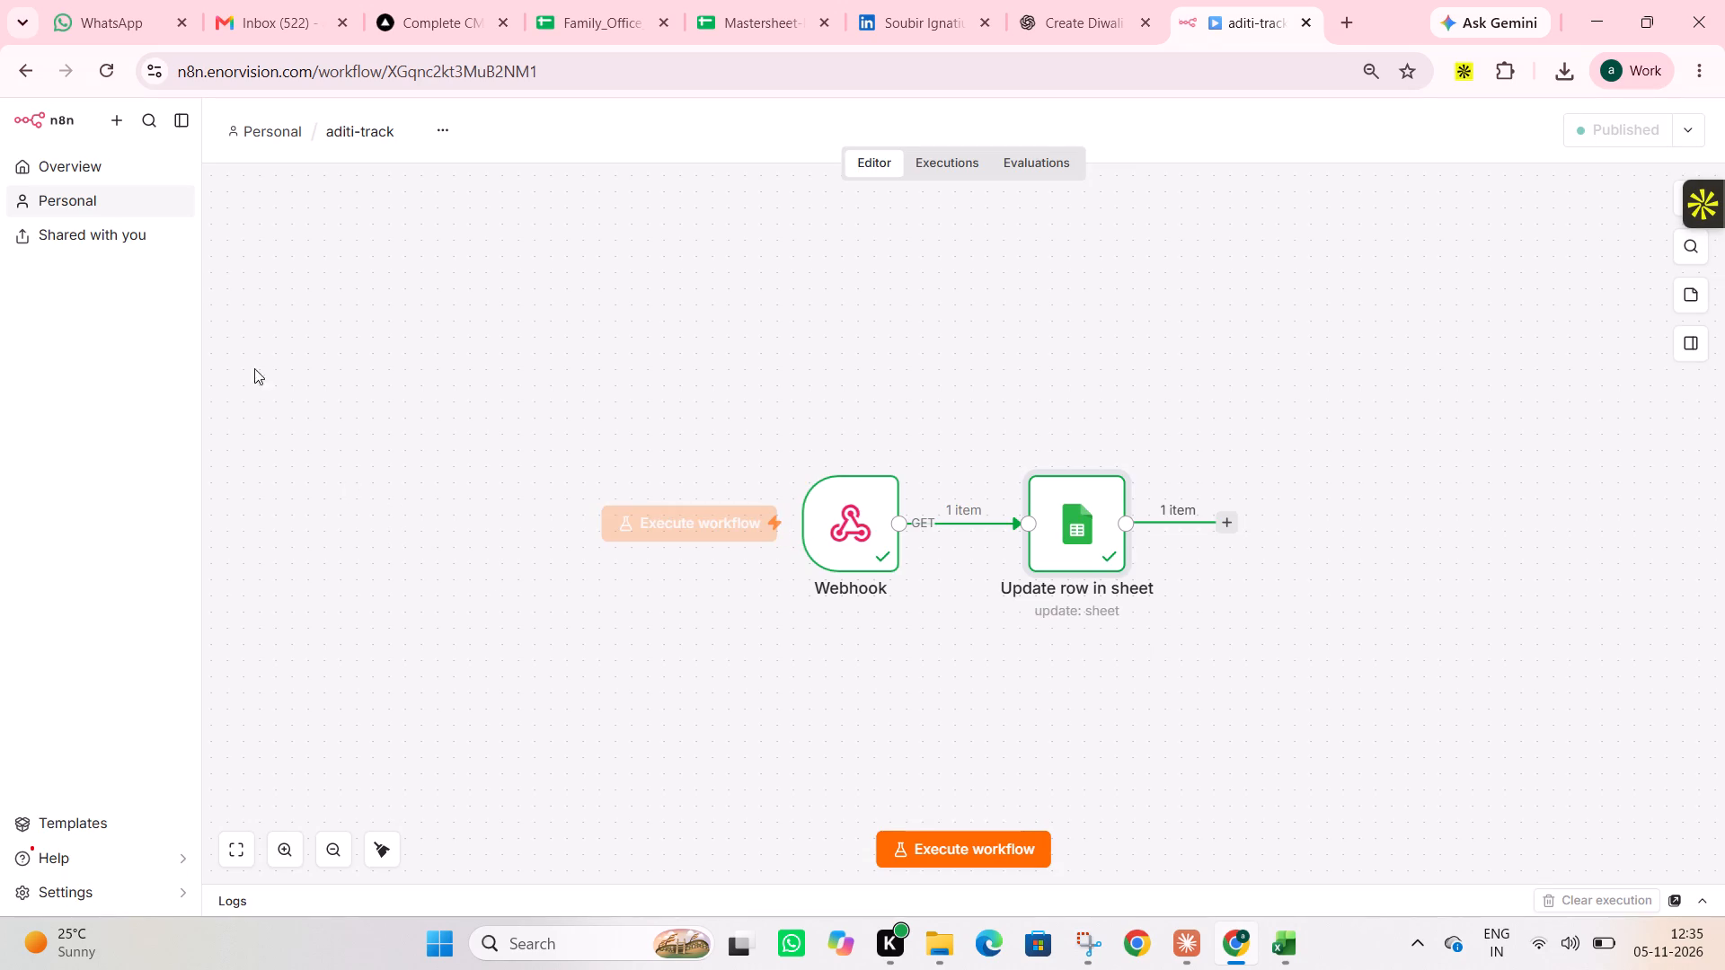
# Open the aditi-follow-up-1 workflow and point its Update row in sheet node at the Campaign-Dhiraj sheet.
pyautogui.click(273, 134)
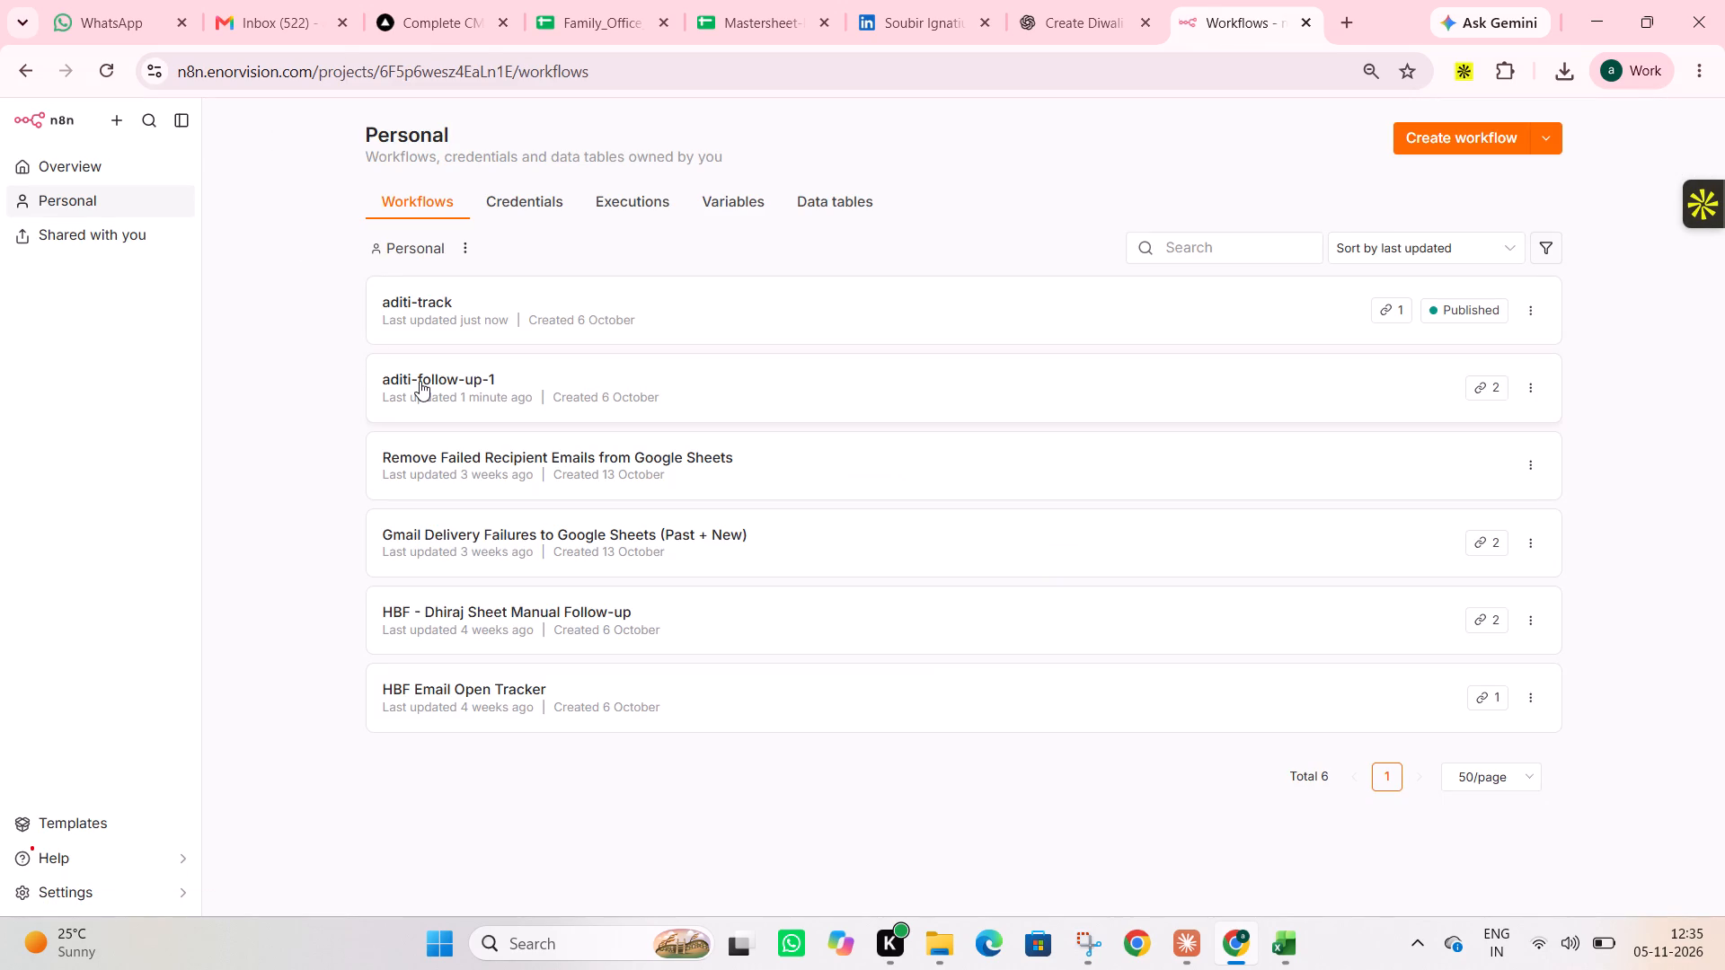
pyautogui.click(420, 381)
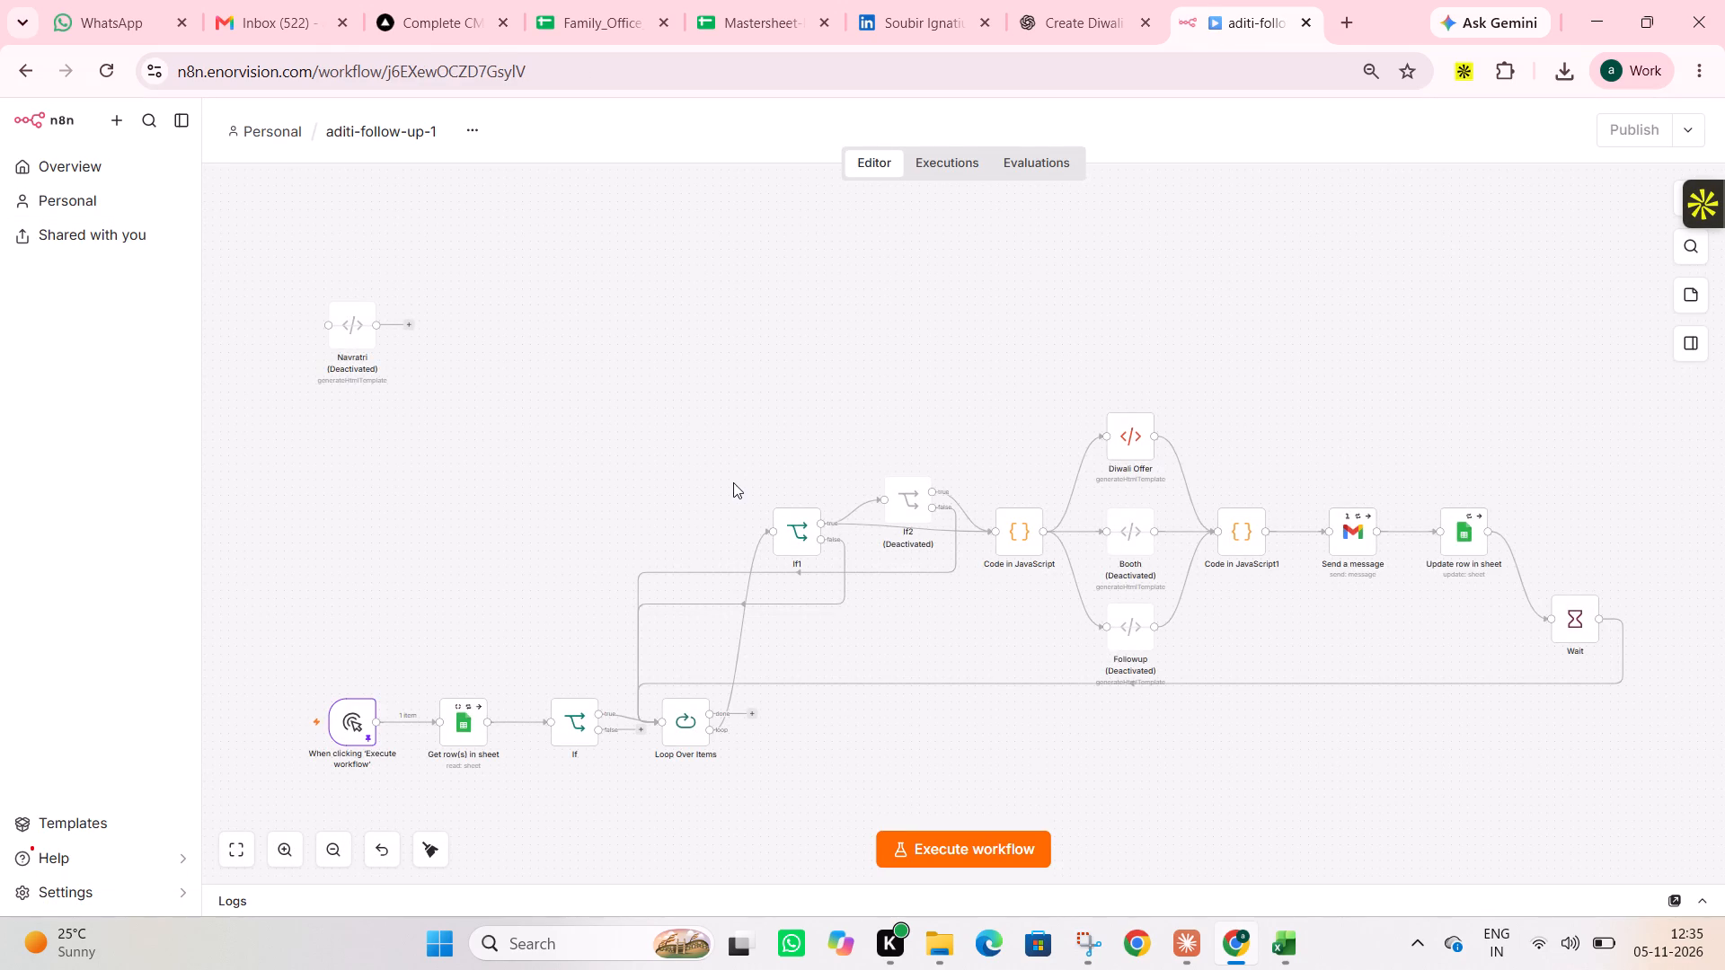
pyautogui.doubleClick(1460, 547)
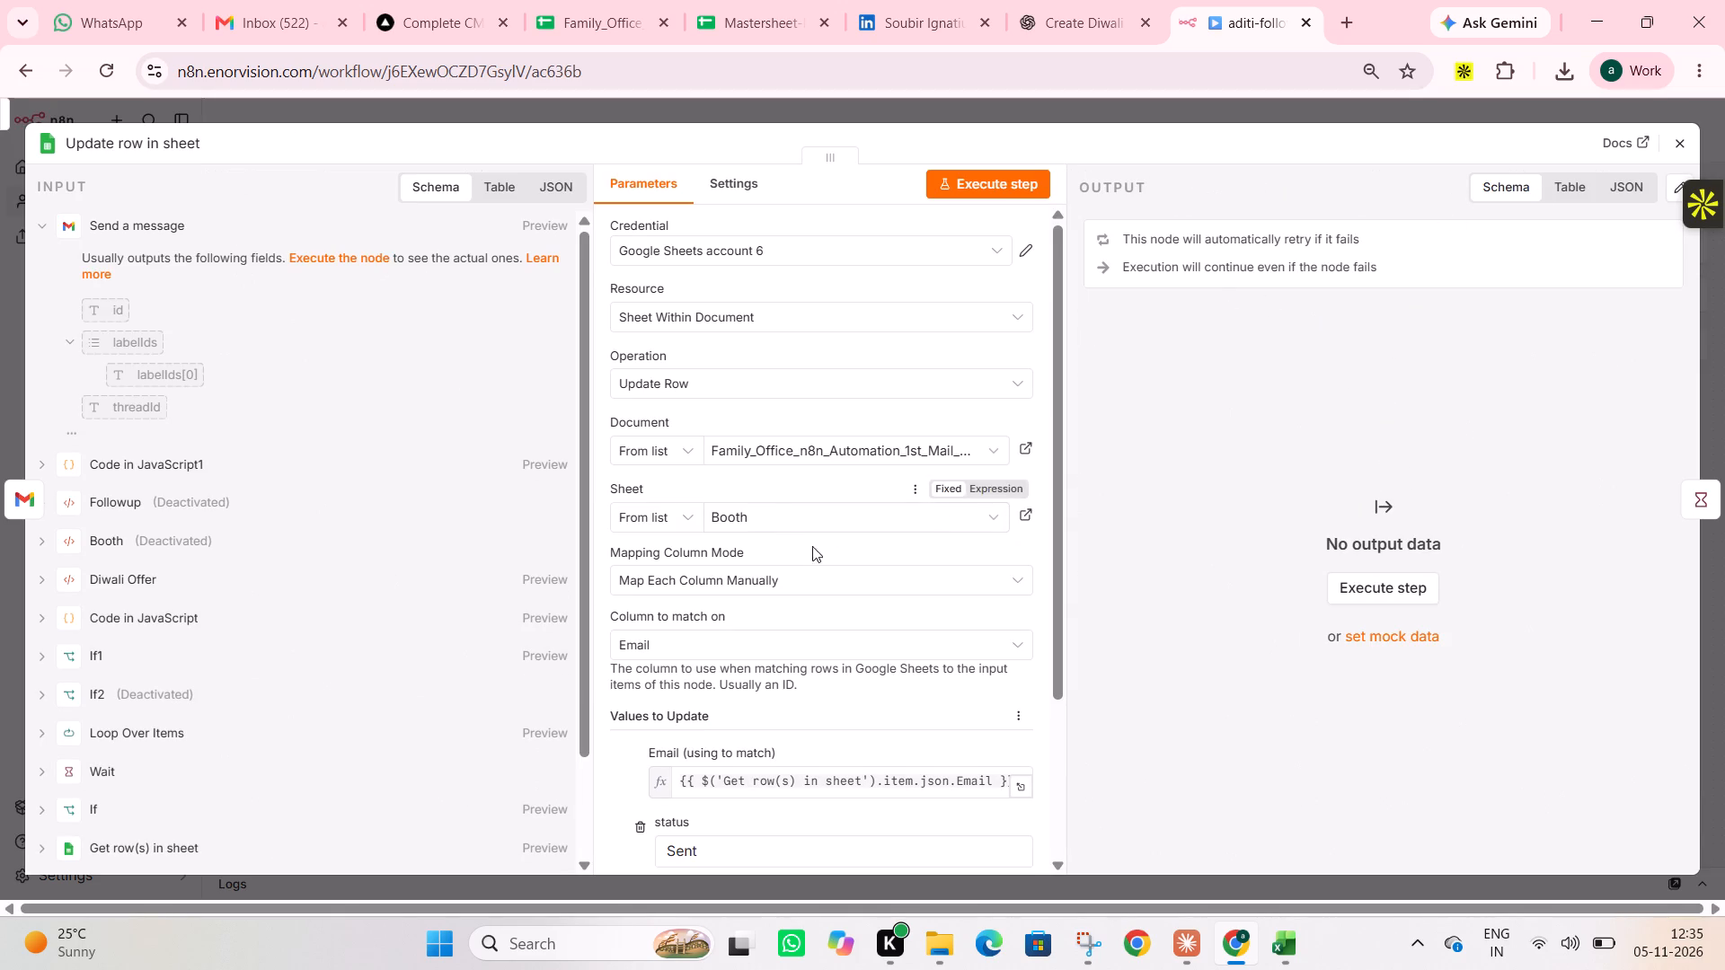
pyautogui.click(793, 528)
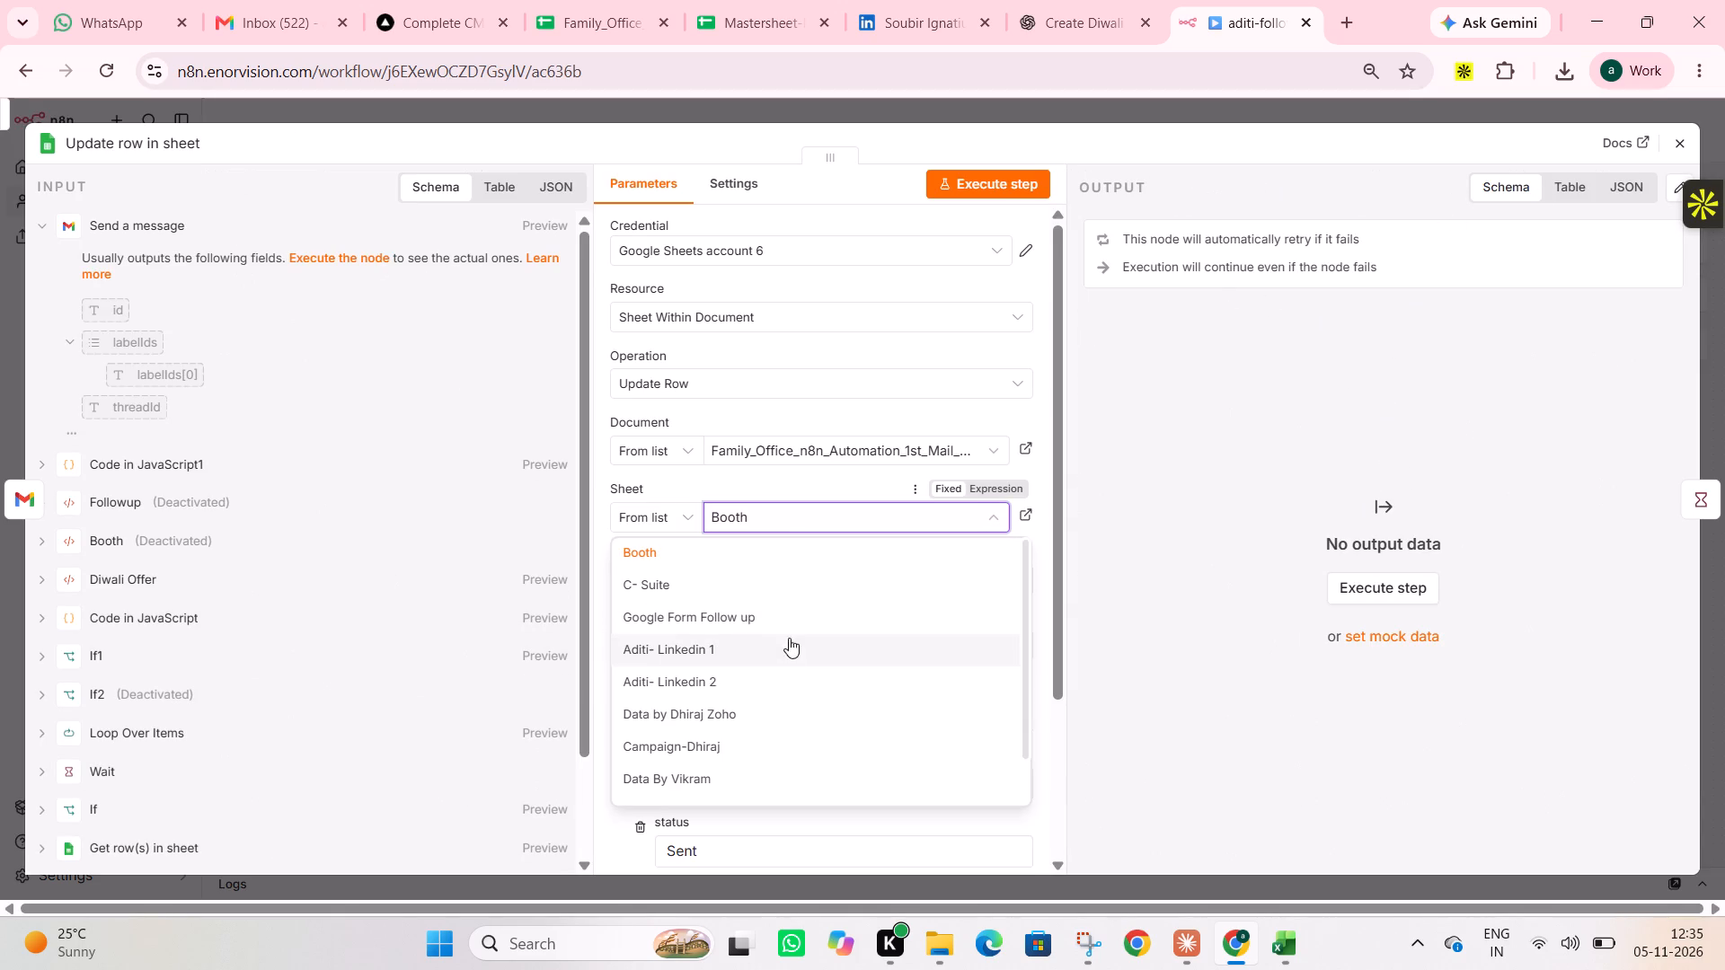
pyautogui.click(792, 753)
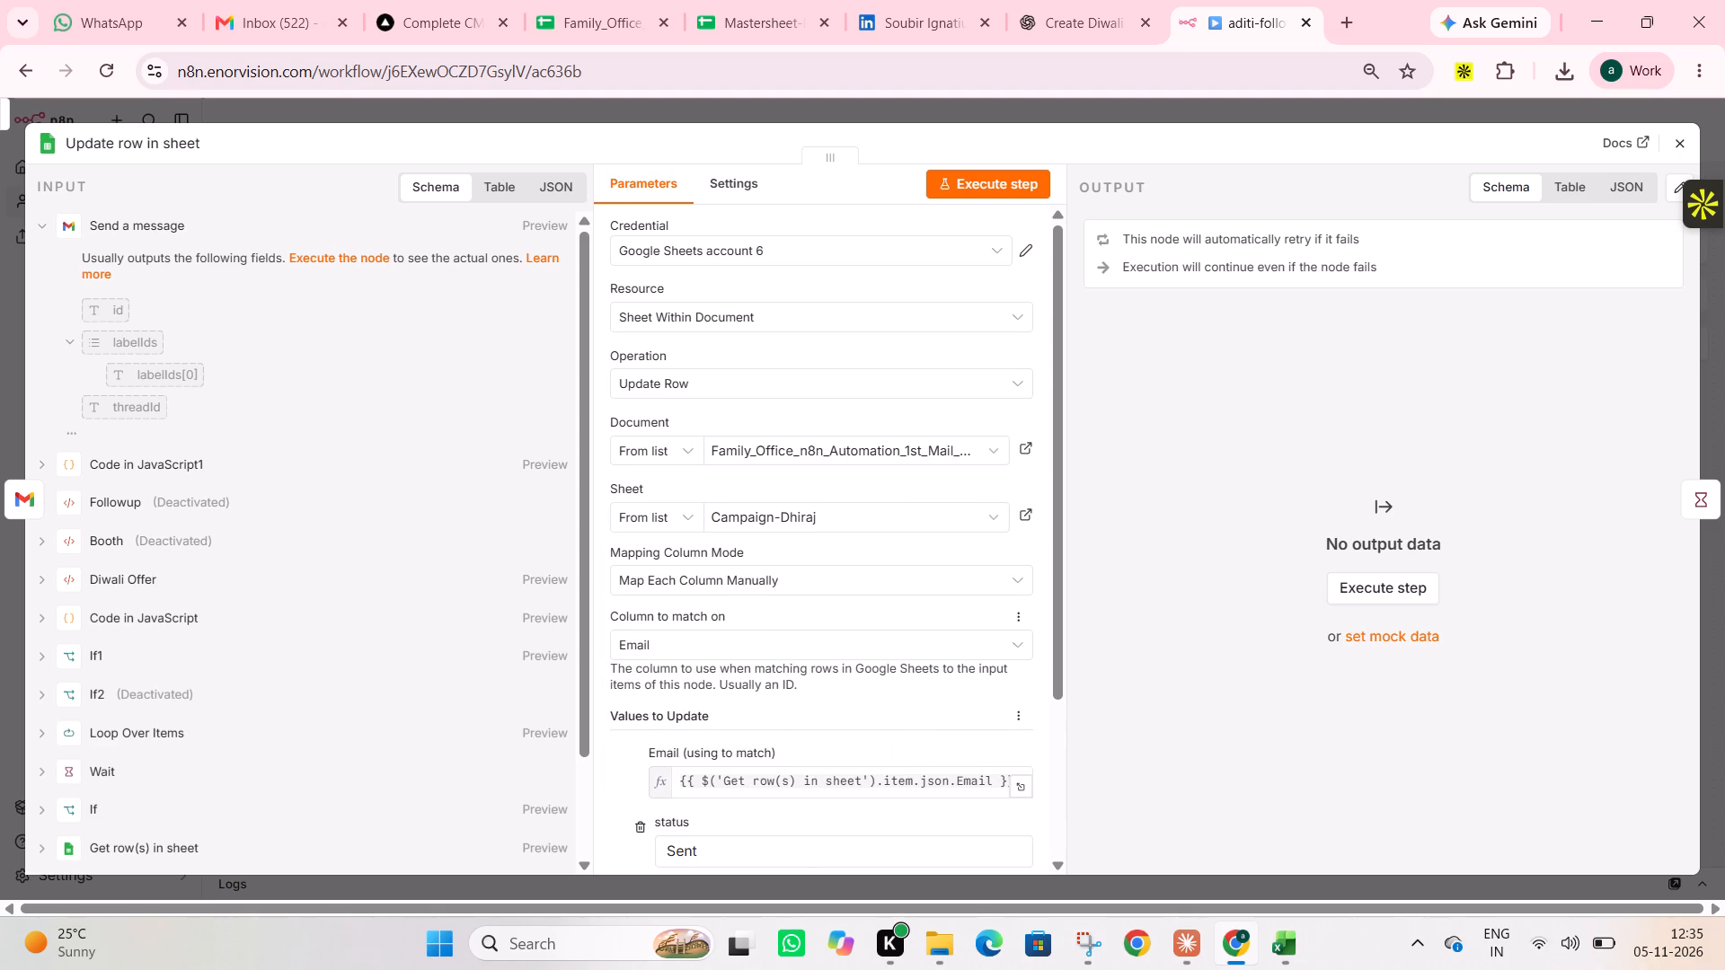
# Refresh the node's column lists for the values to update and the column to match on.
pyautogui.scroll(-2, 745, 674)
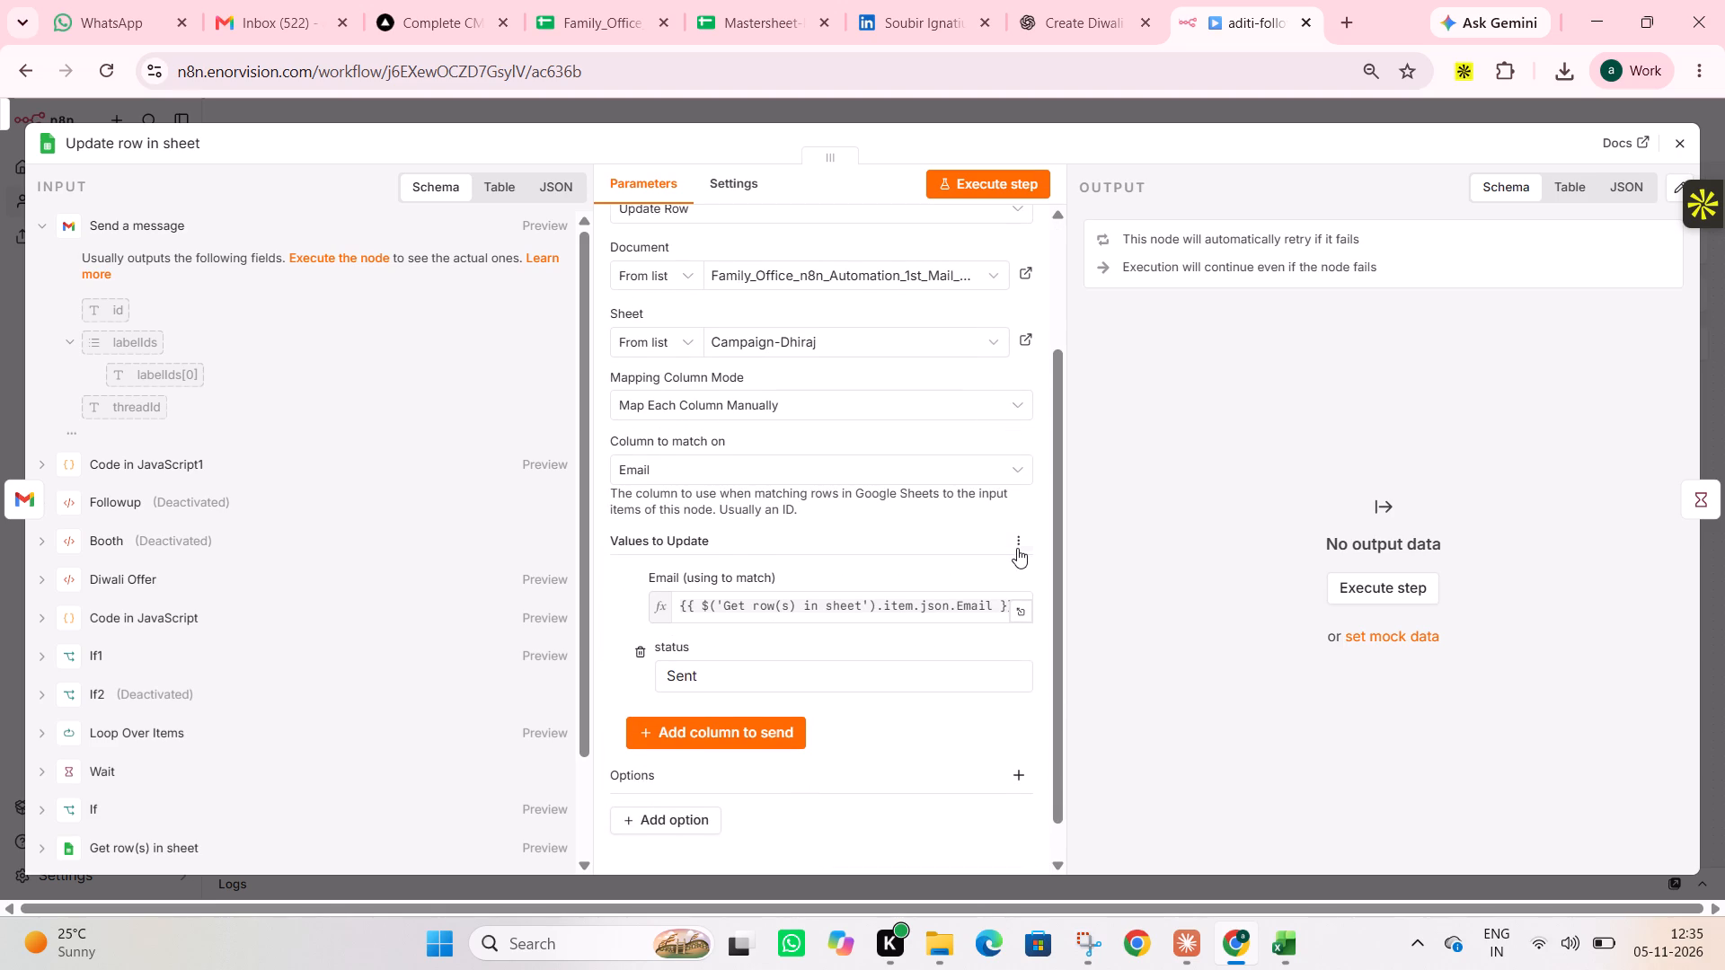
pyautogui.click(1017, 548)
pyautogui.click(923, 592)
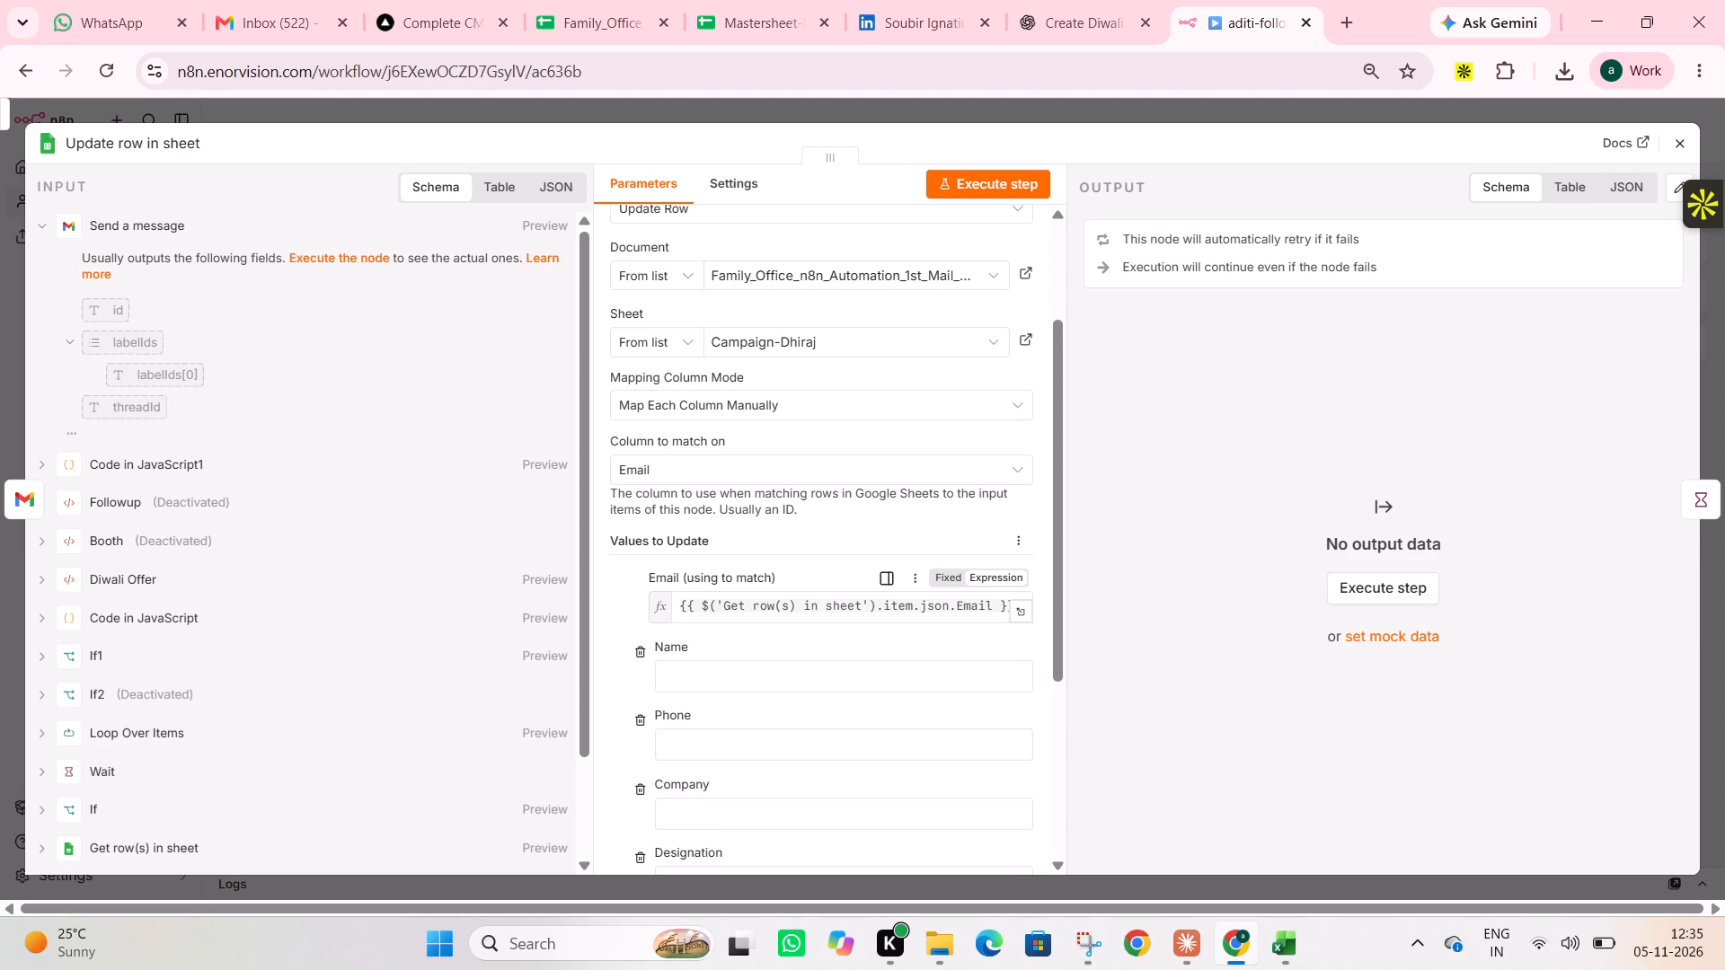
pyautogui.click(1020, 393)
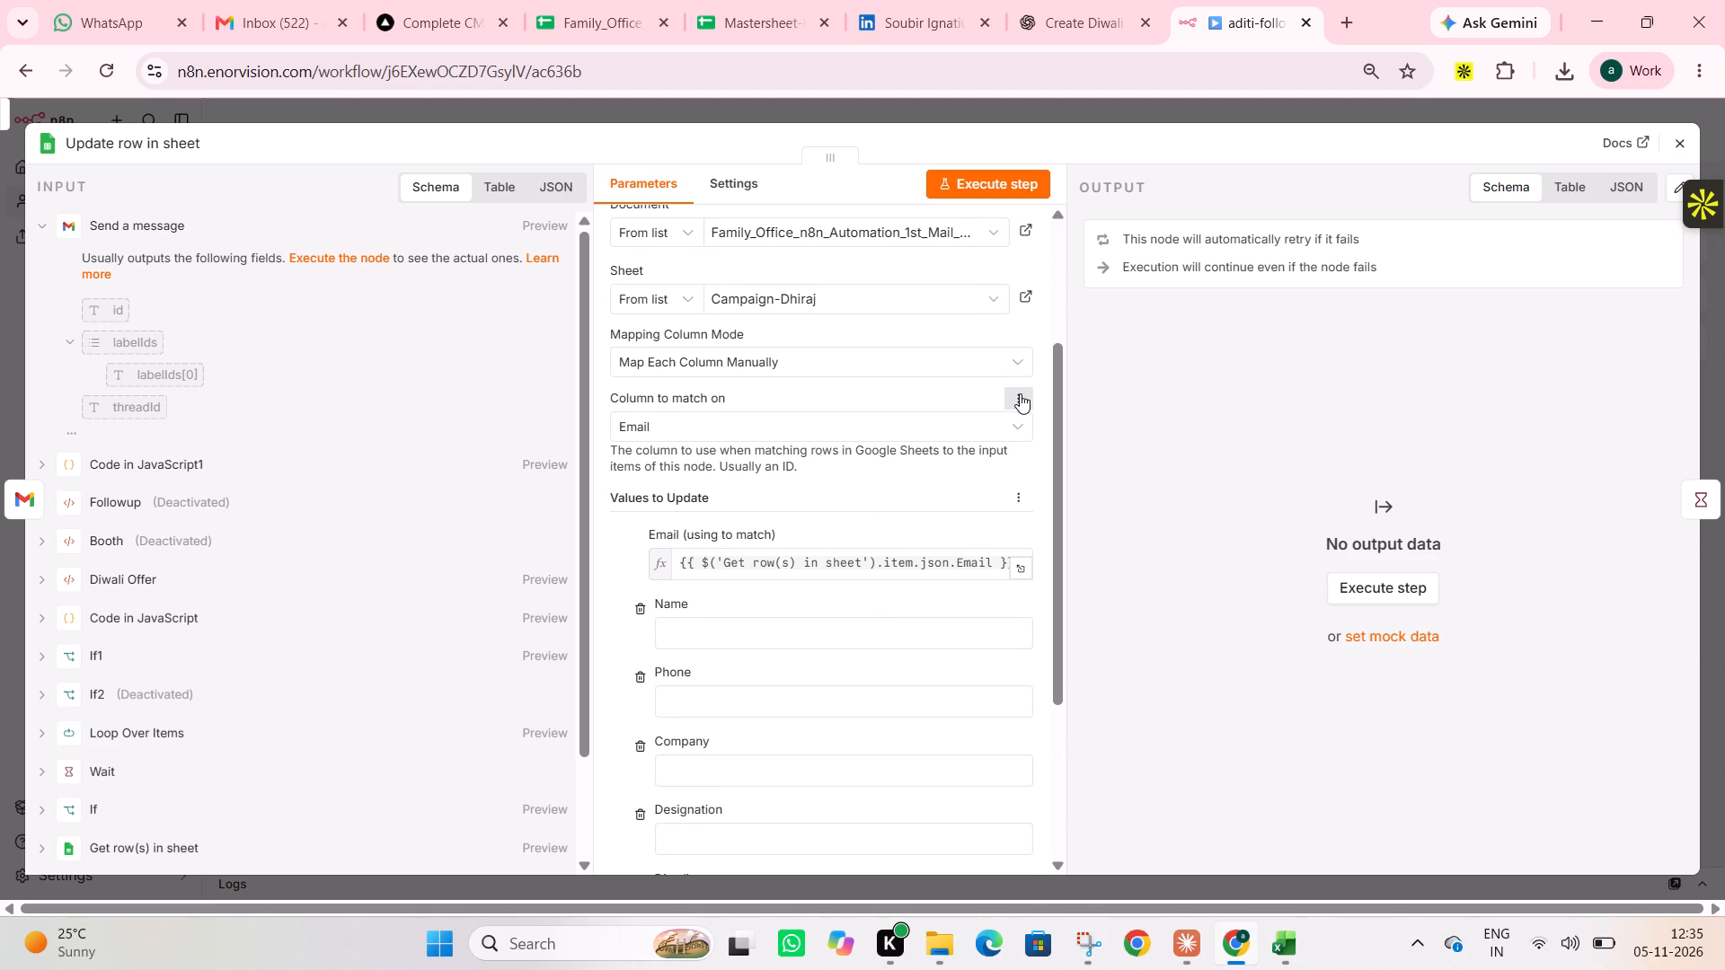
pyautogui.click(956, 445)
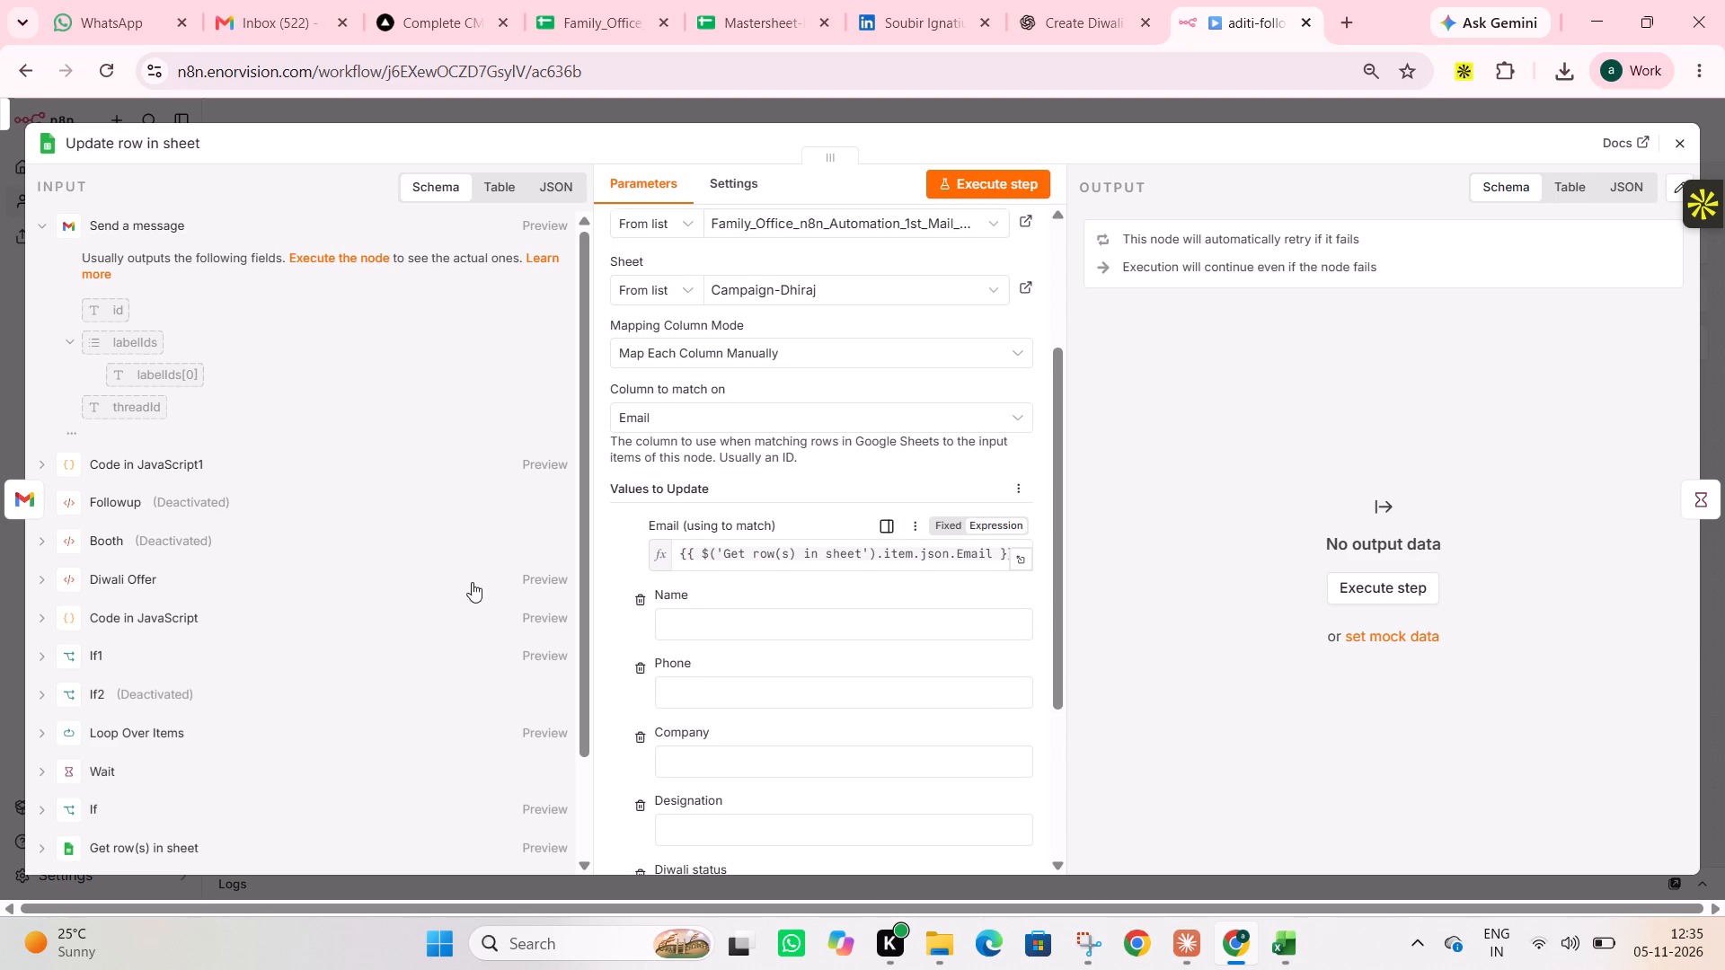
# Replace the Email matching value with the Email field from the Get row(s) in sheet node.
pyautogui.scroll(3, 443, 585)
pyautogui.scroll(-1, 443, 585)
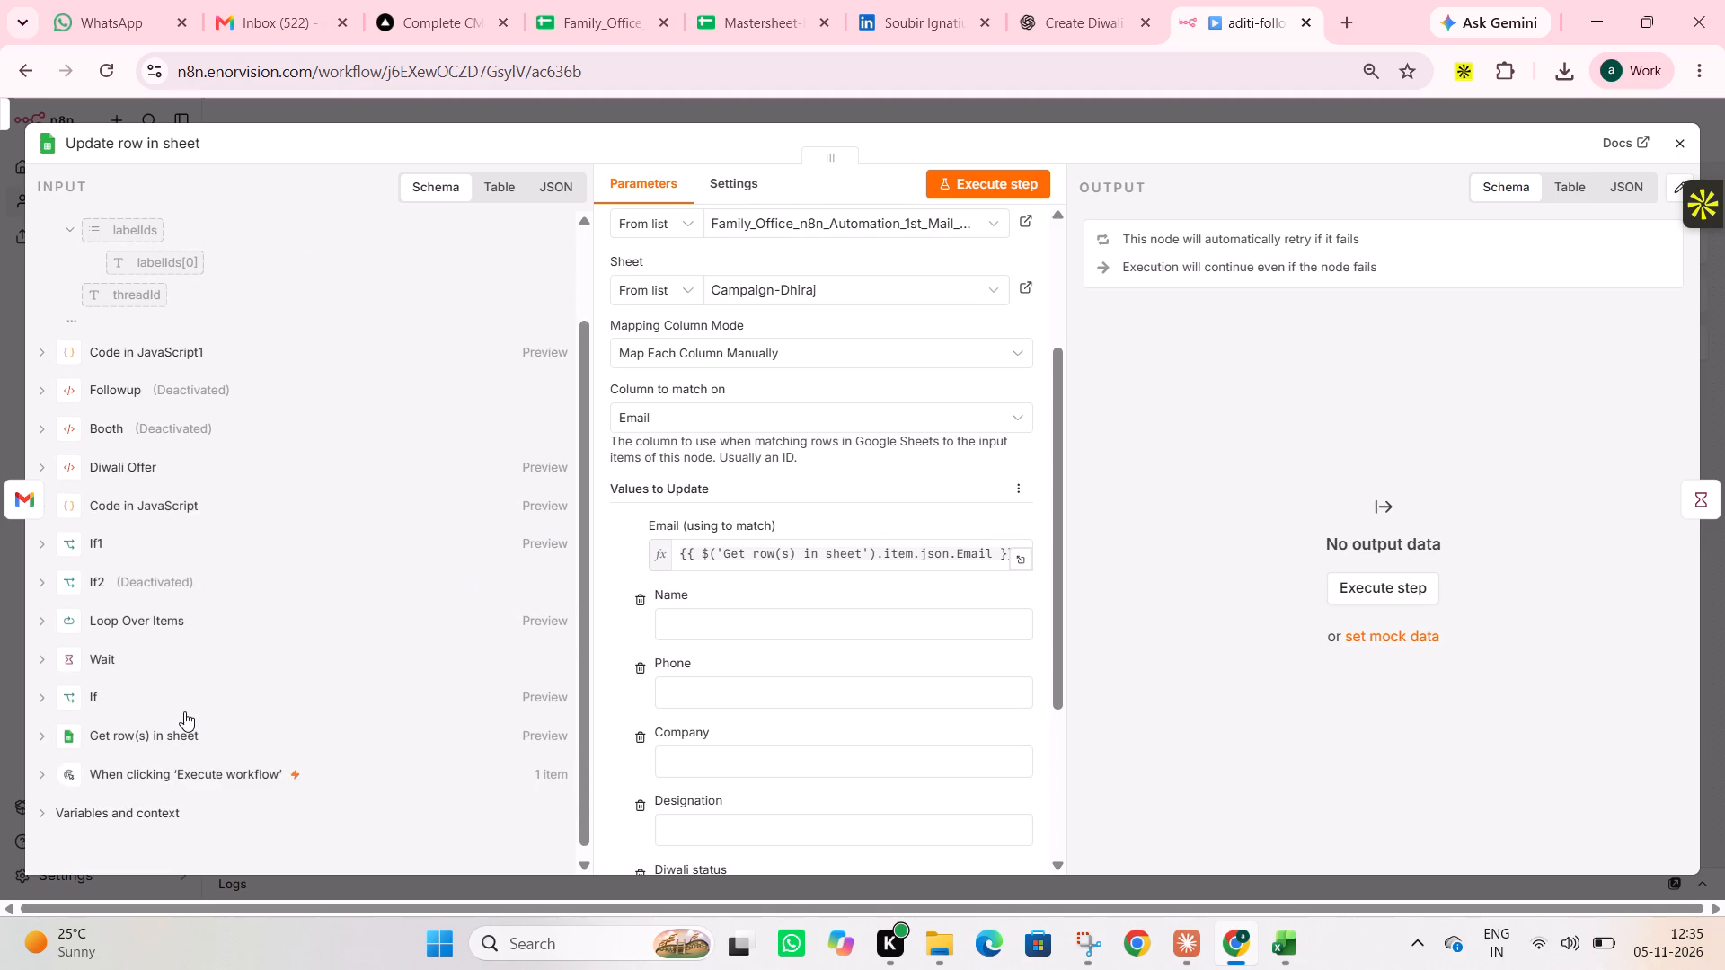
pyautogui.click(184, 711)
pyautogui.scroll(-3, 184, 711)
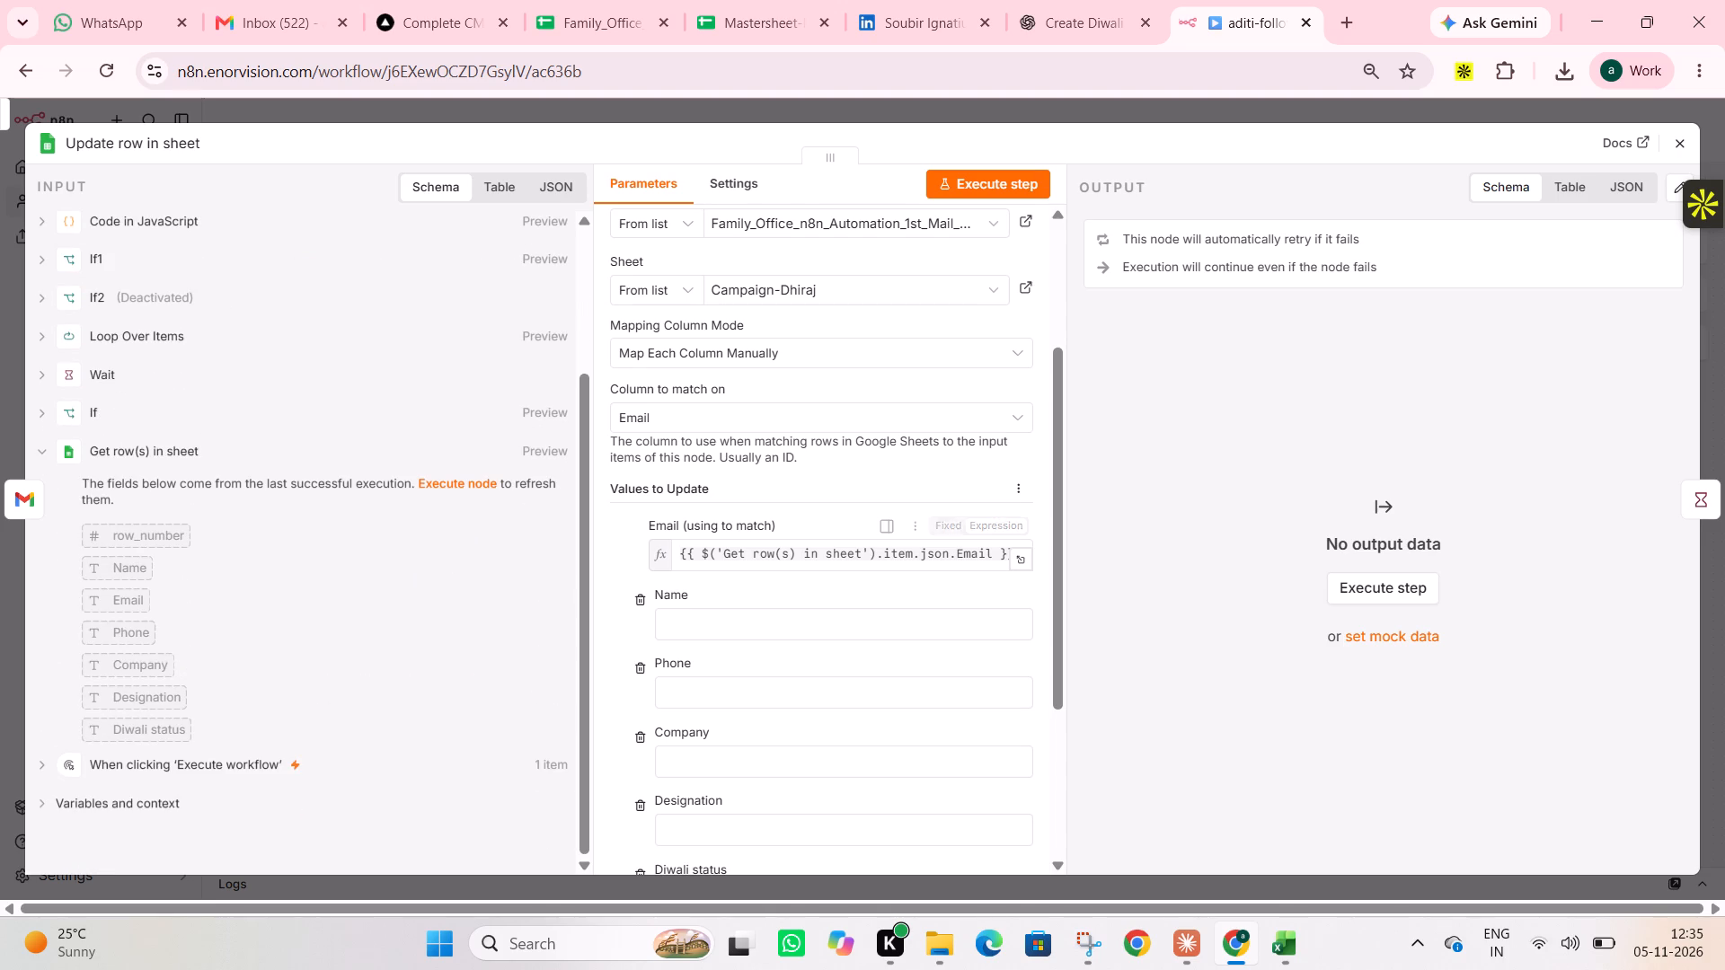
pyautogui.doubleClick(737, 546)
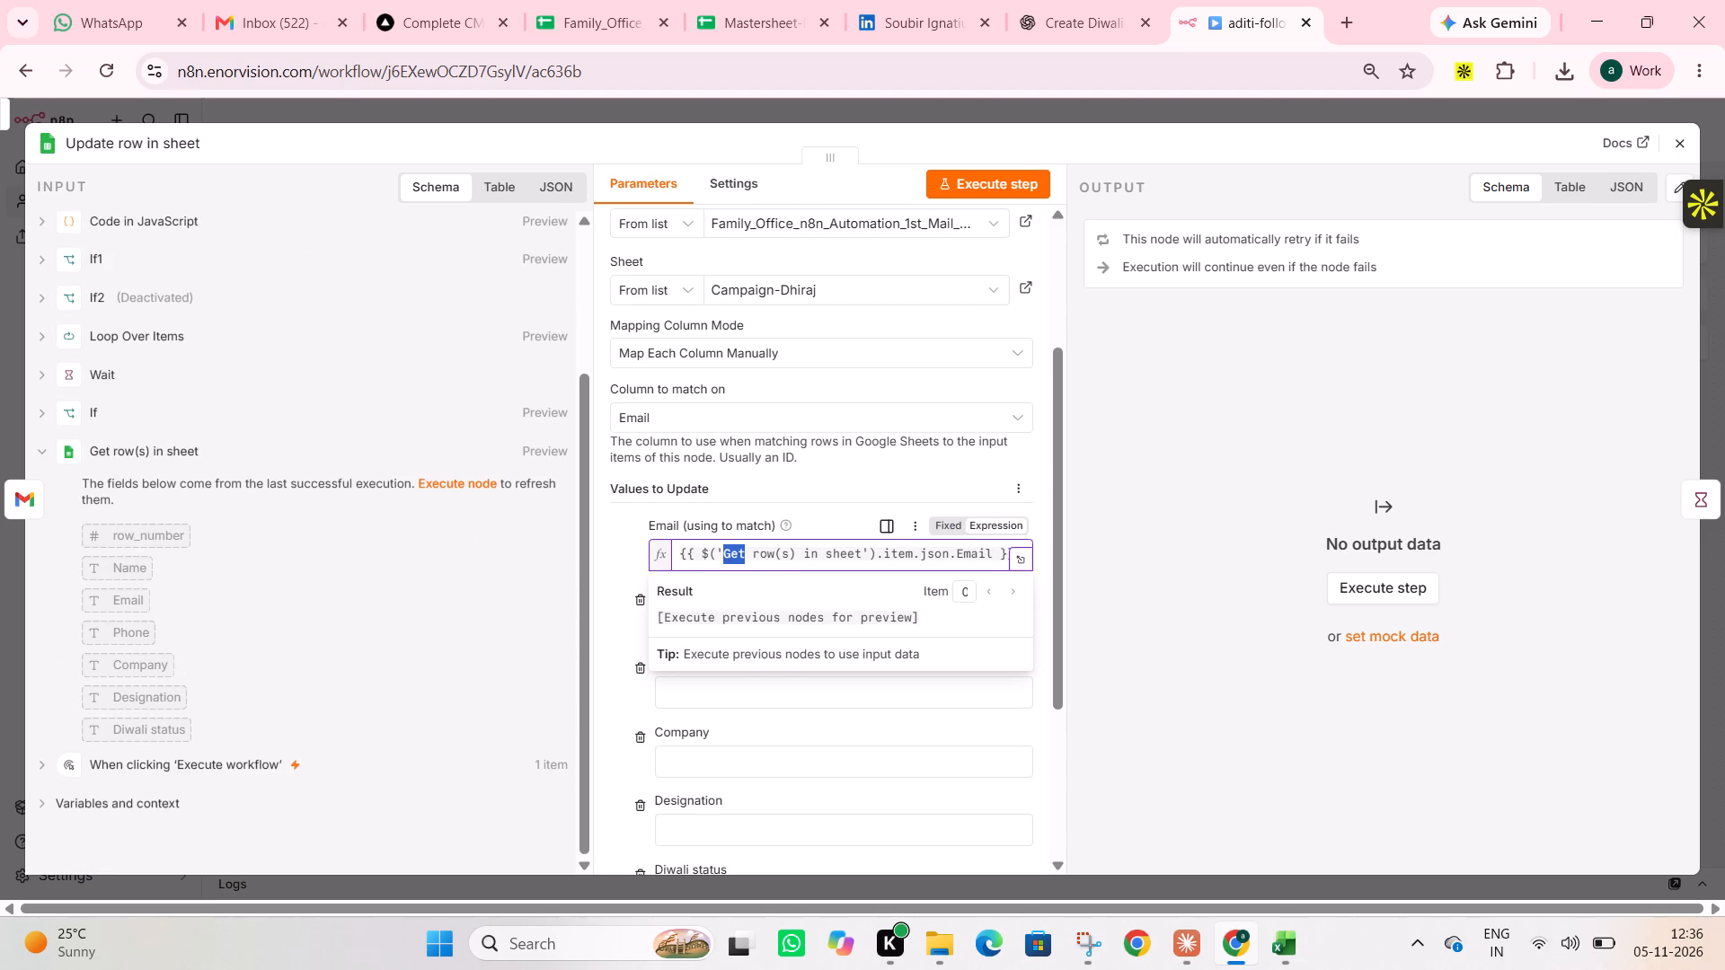
pyautogui.doubleClick(737, 546)
pyautogui.tripleClick(737, 546)
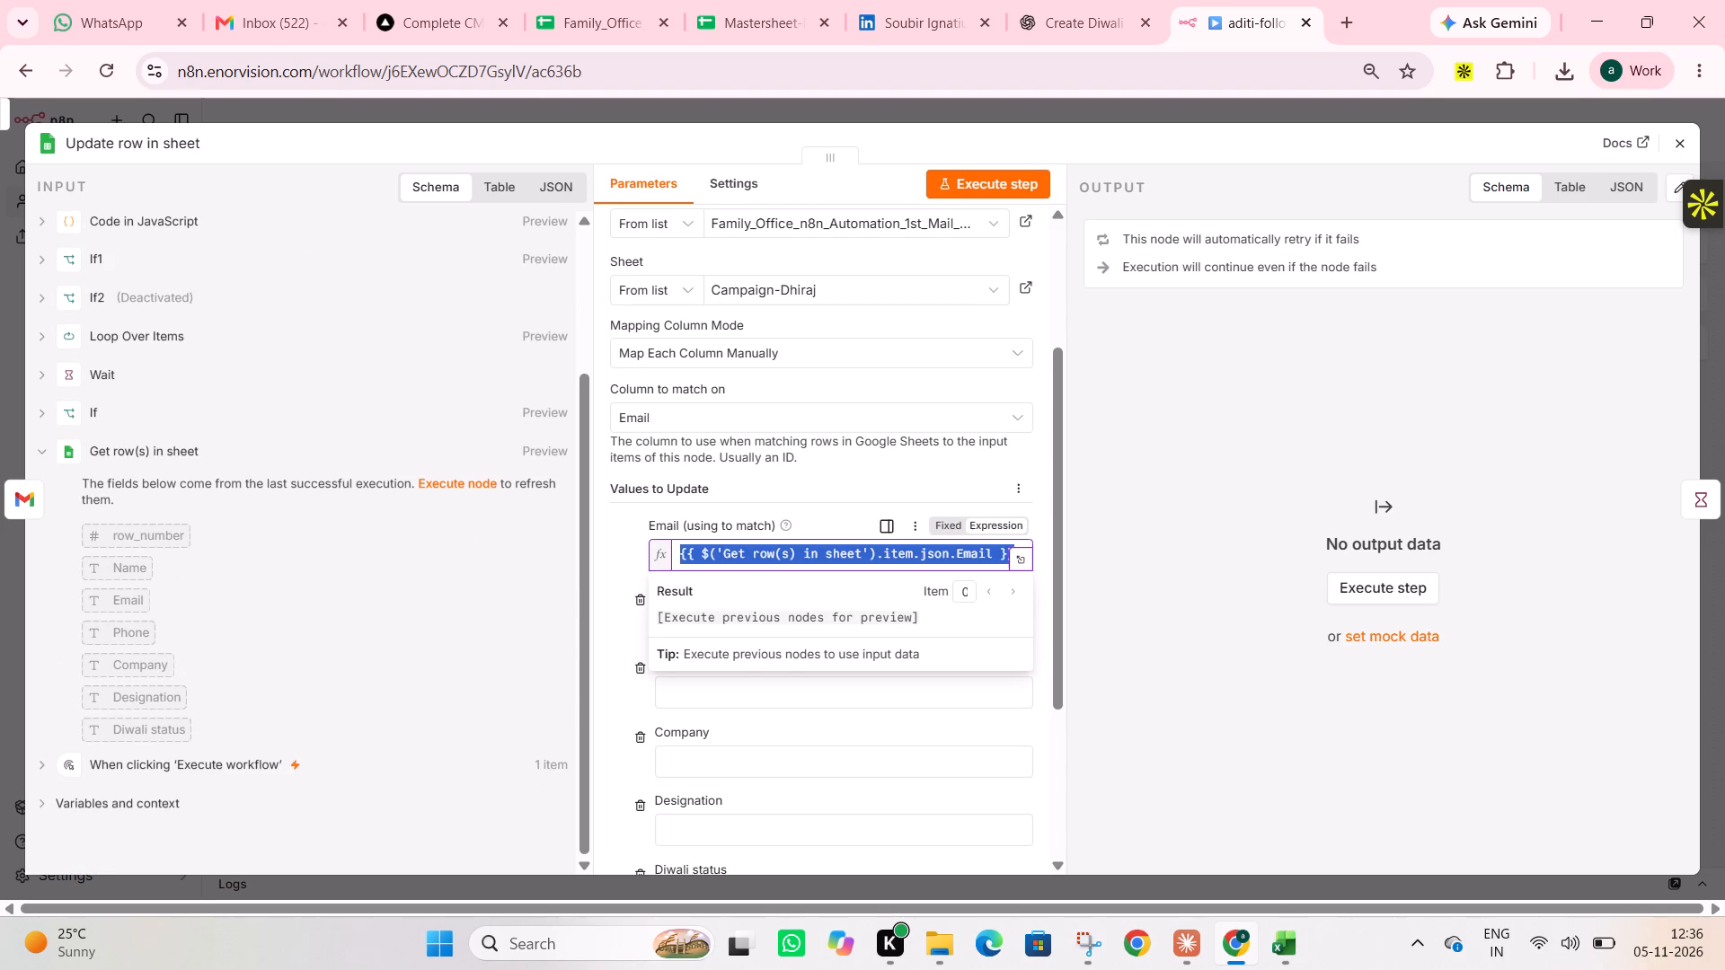
pyautogui.press('BackSpace')
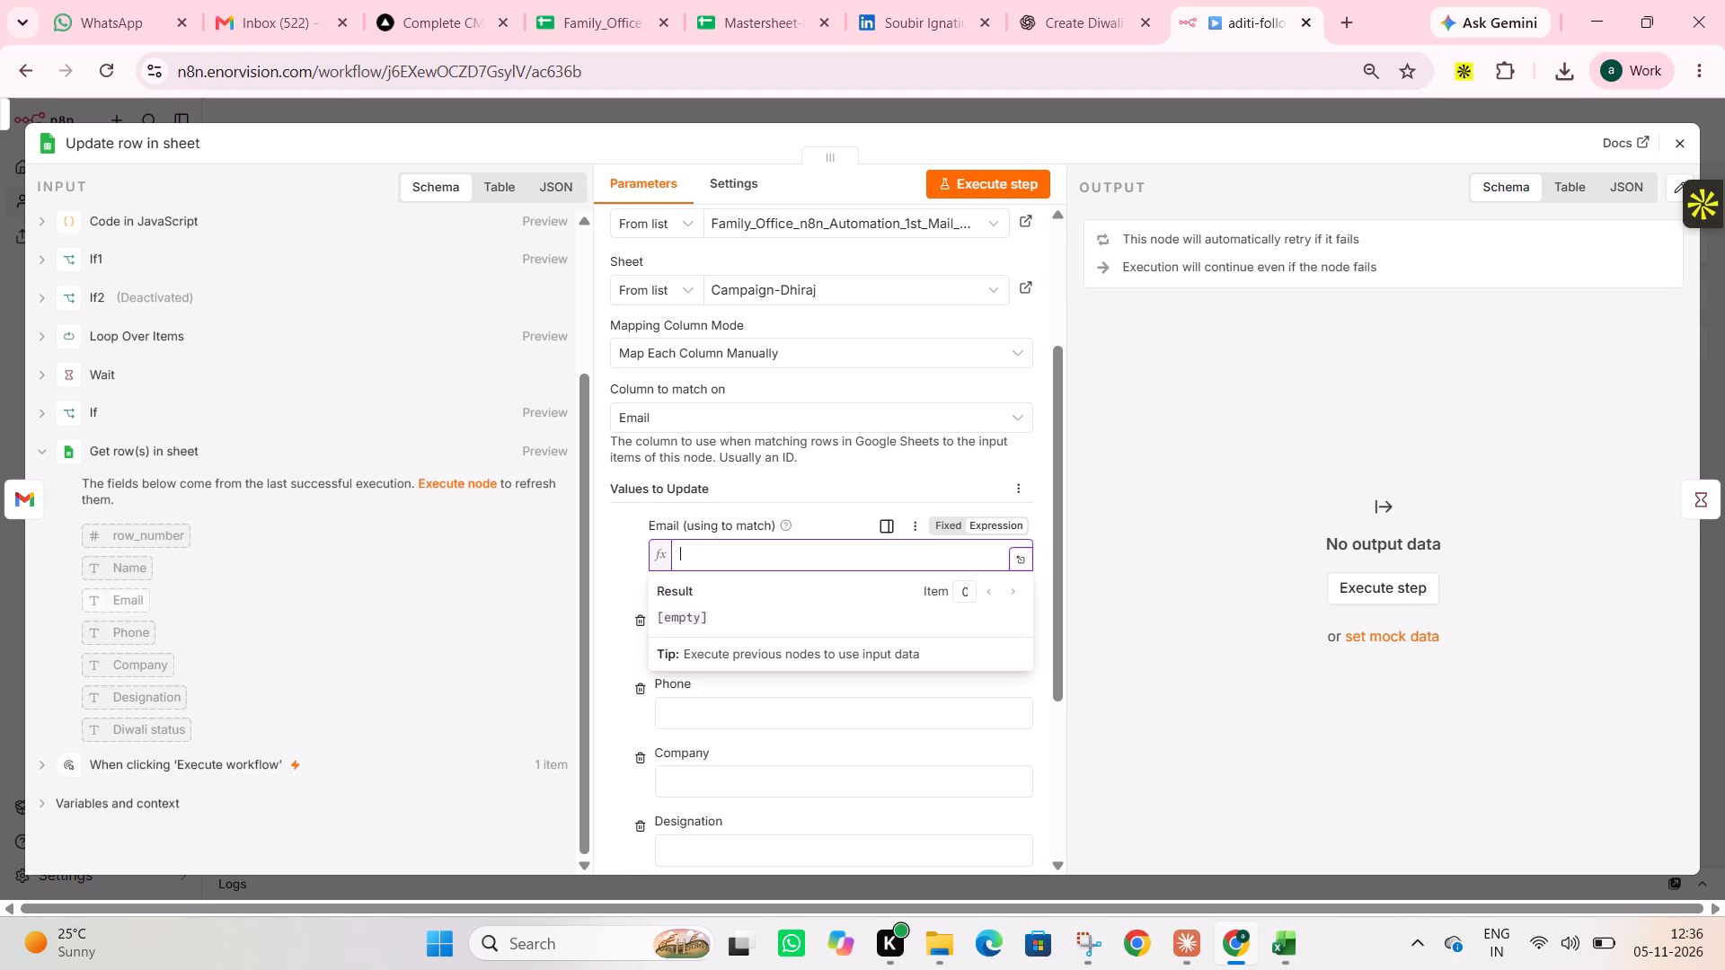
pyautogui.moveTo(114, 609); pyautogui.dragTo(696, 556)
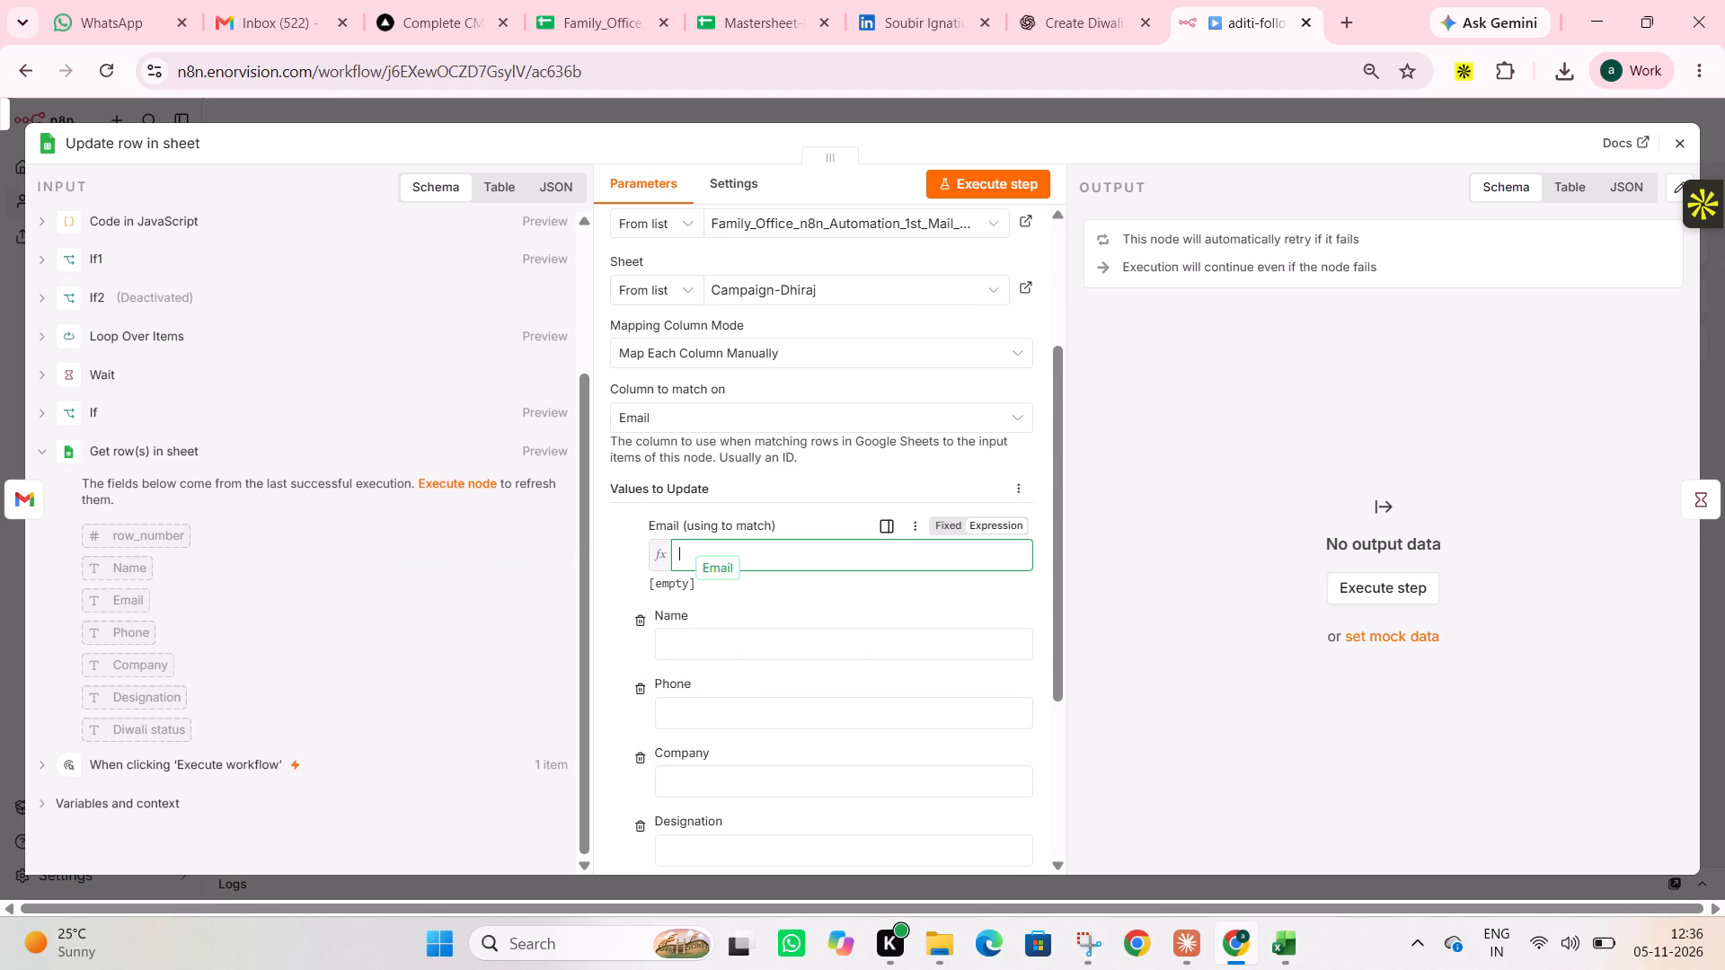
pyautogui.moveTo(696, 556); pyautogui.dragTo(692, 552)
pyautogui.click(765, 743)
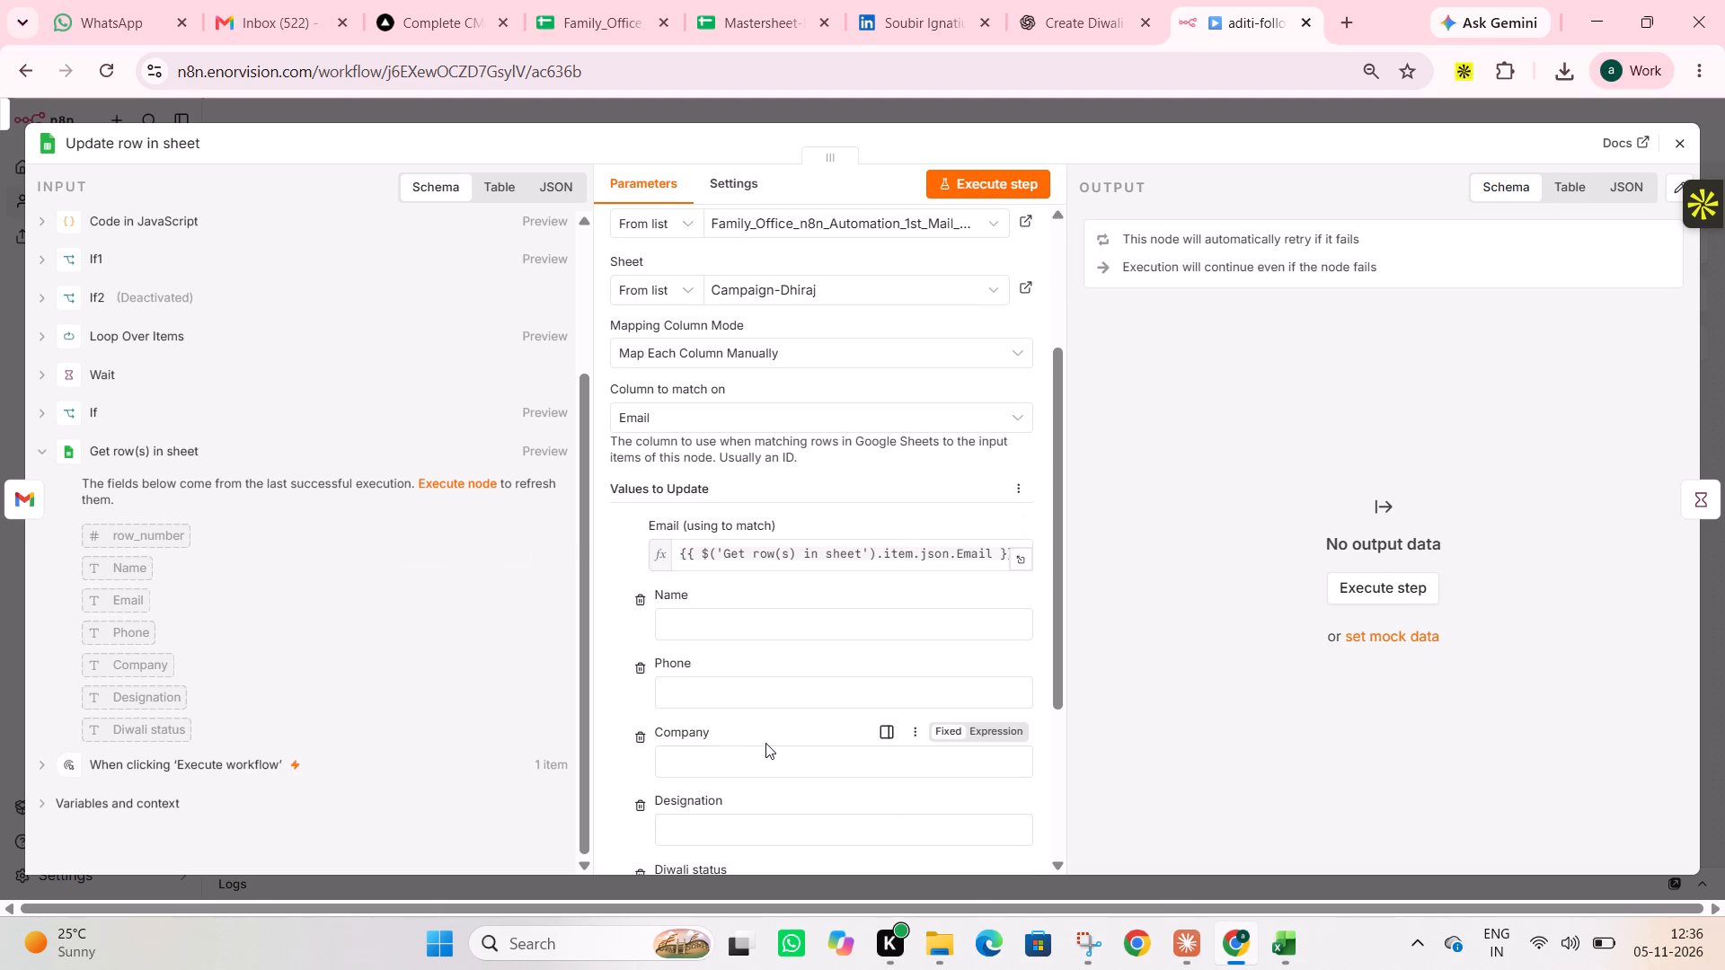
# Remove every column from the Update row in sheet node's values to update, keeping only the Email match field.
pyautogui.tripleClick(640, 604)
pyautogui.doubleClick(640, 604)
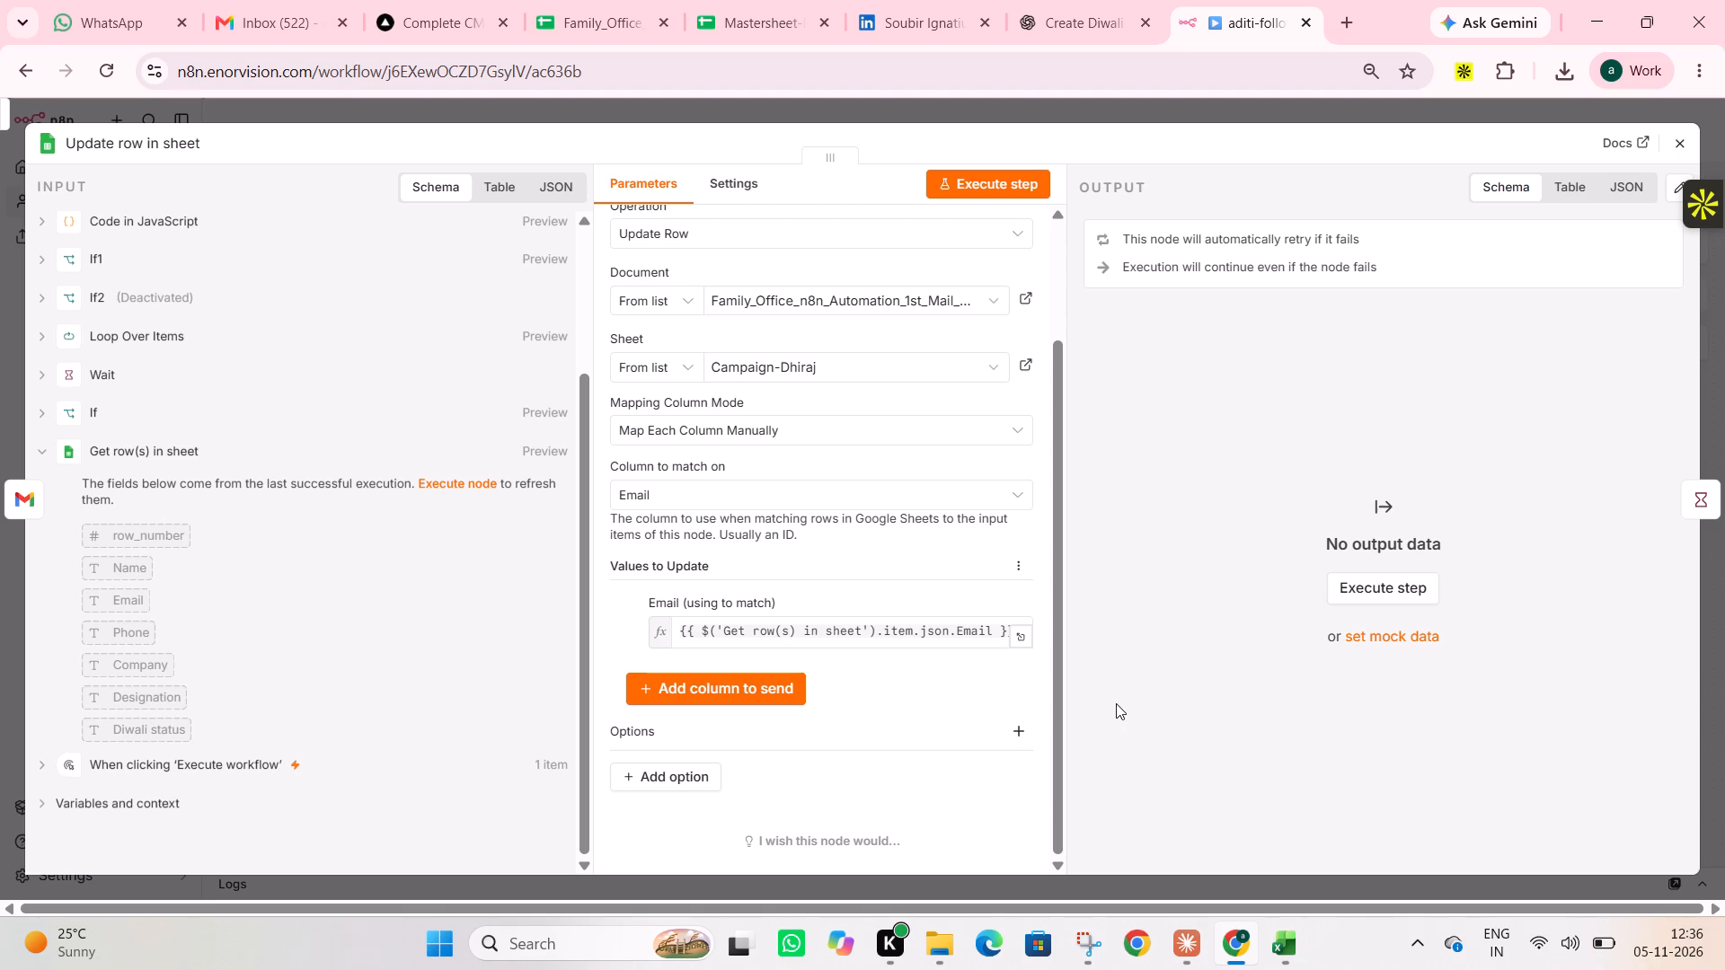
# Add the Diwali status column to the values to update, set it to Sent, and return to the workflow canvas.
pyautogui.click(743, 679)
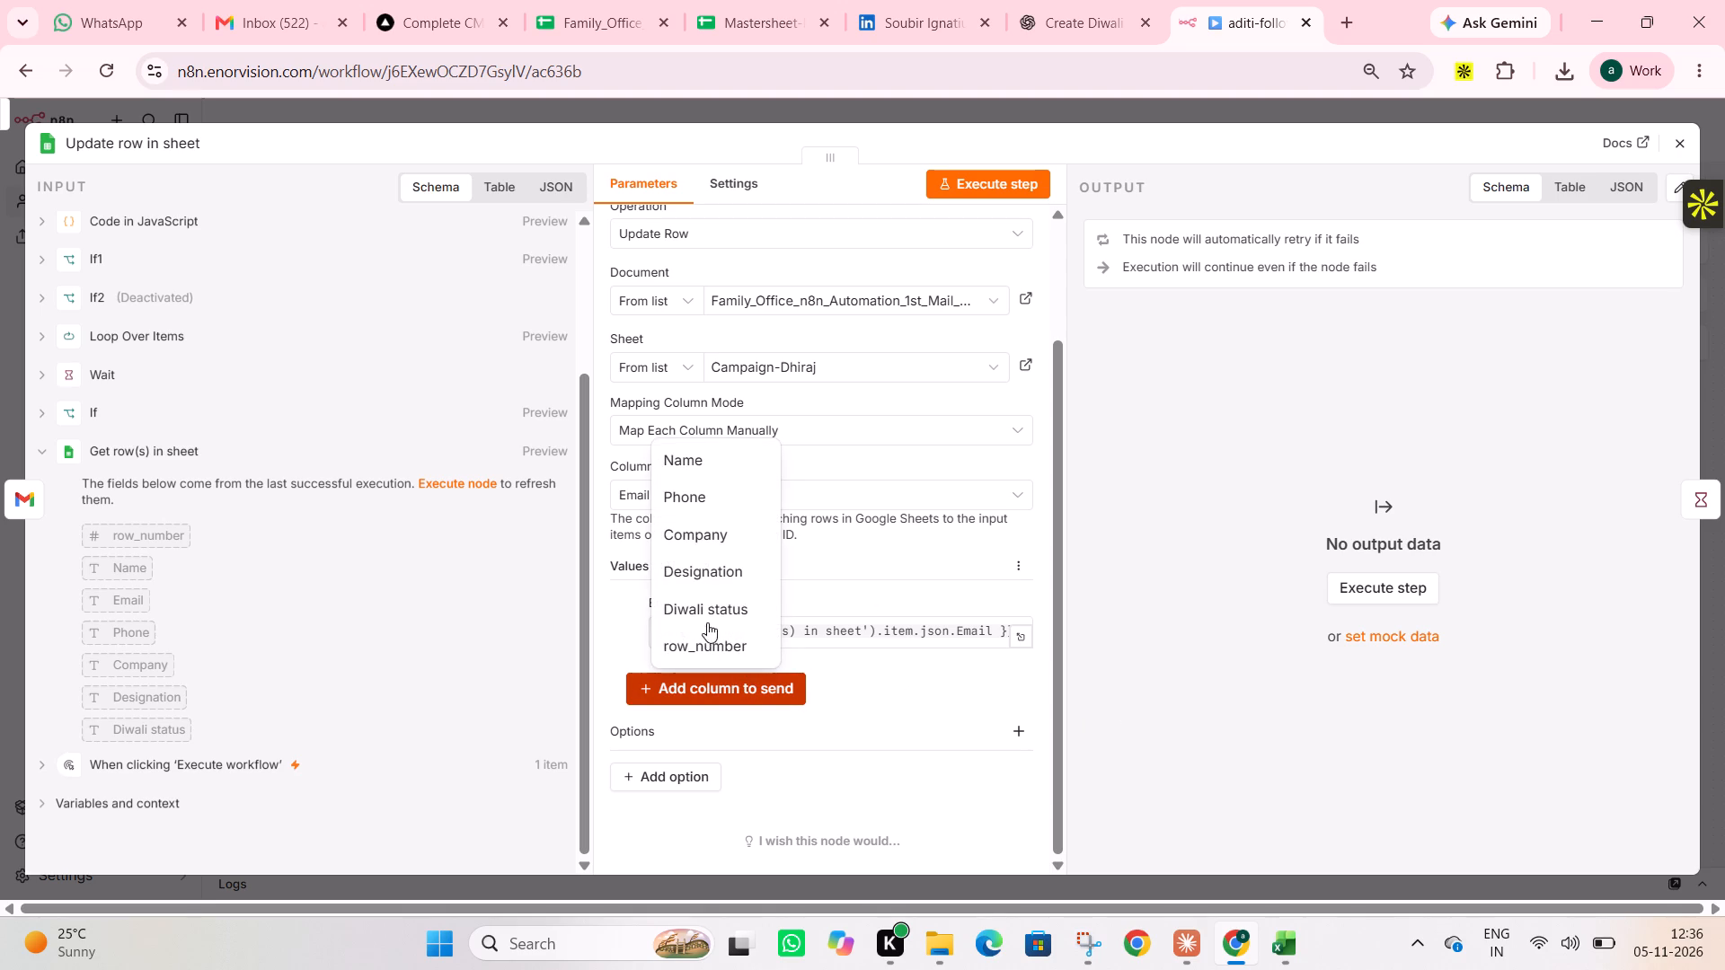
pyautogui.click(706, 608)
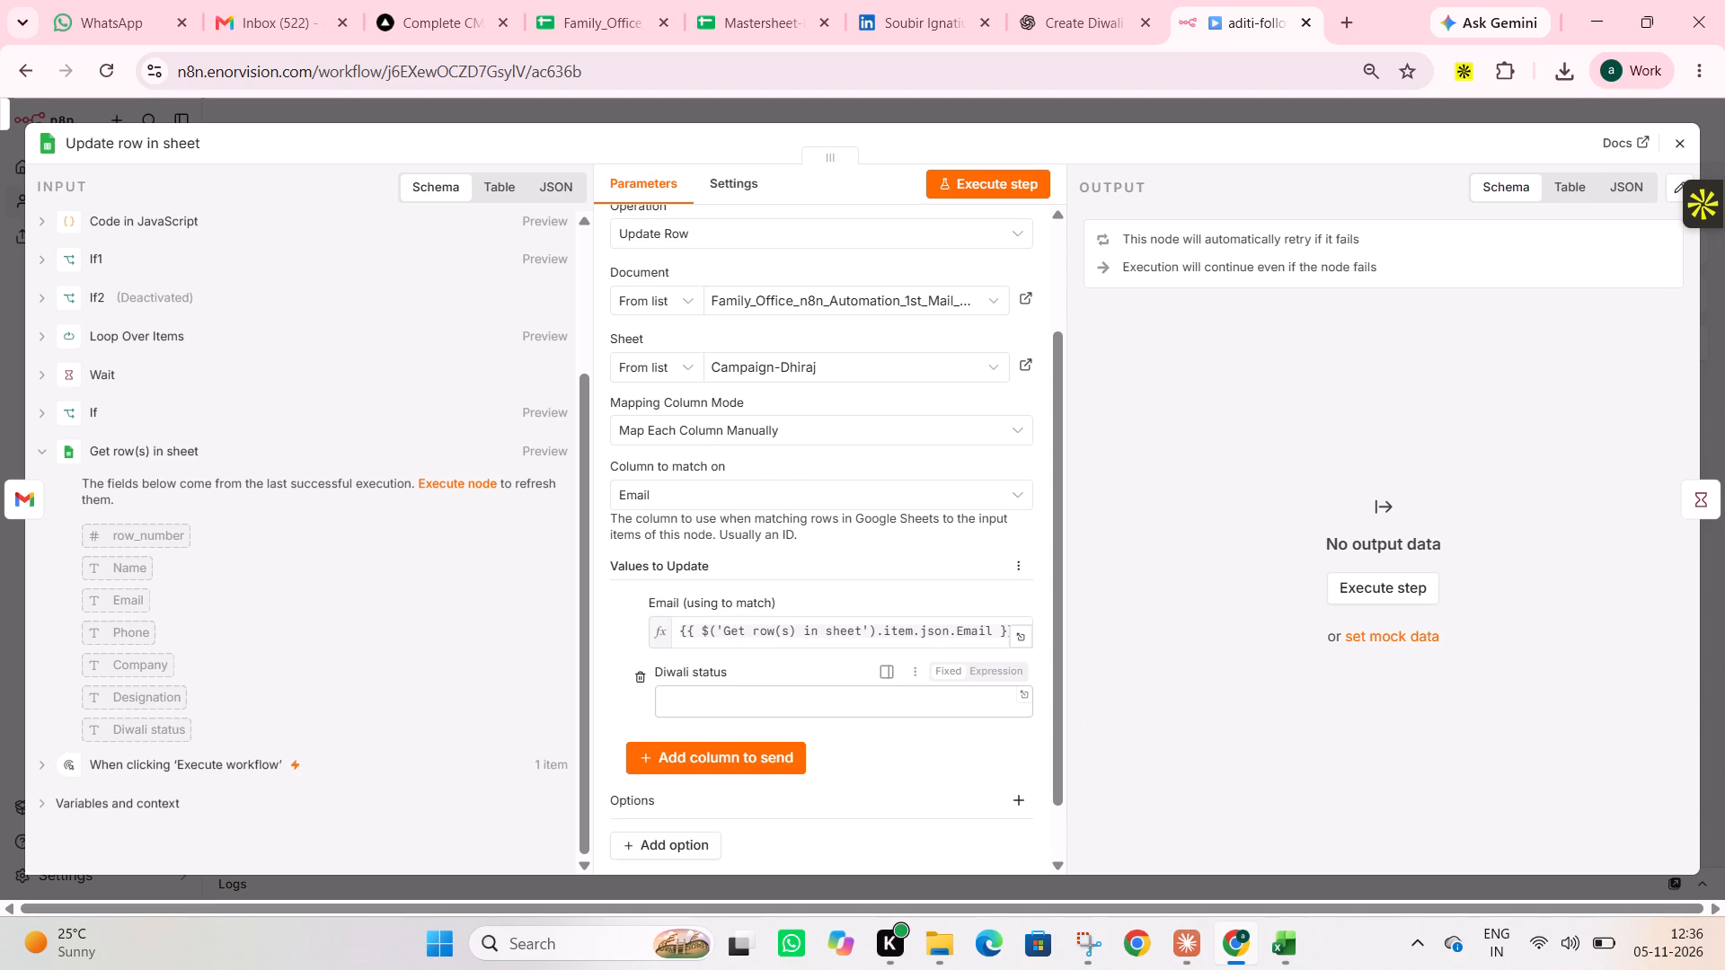
pyautogui.click(699, 693)
pyautogui.write('Sent')
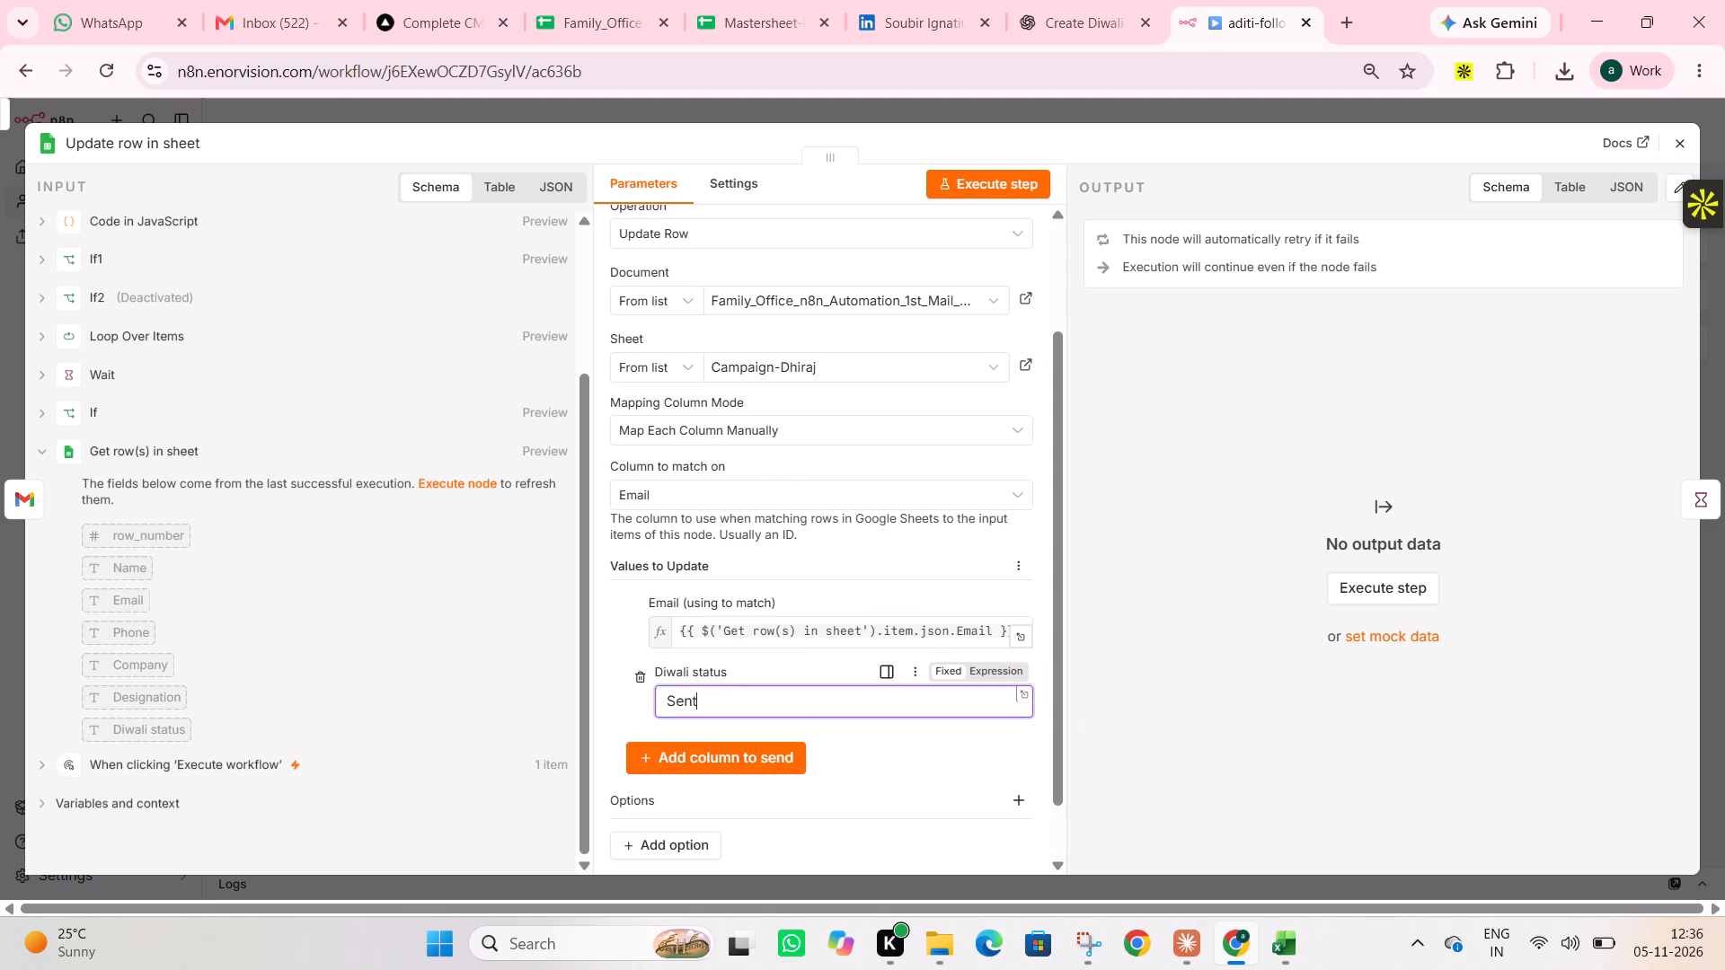
pyautogui.click(1476, 427)
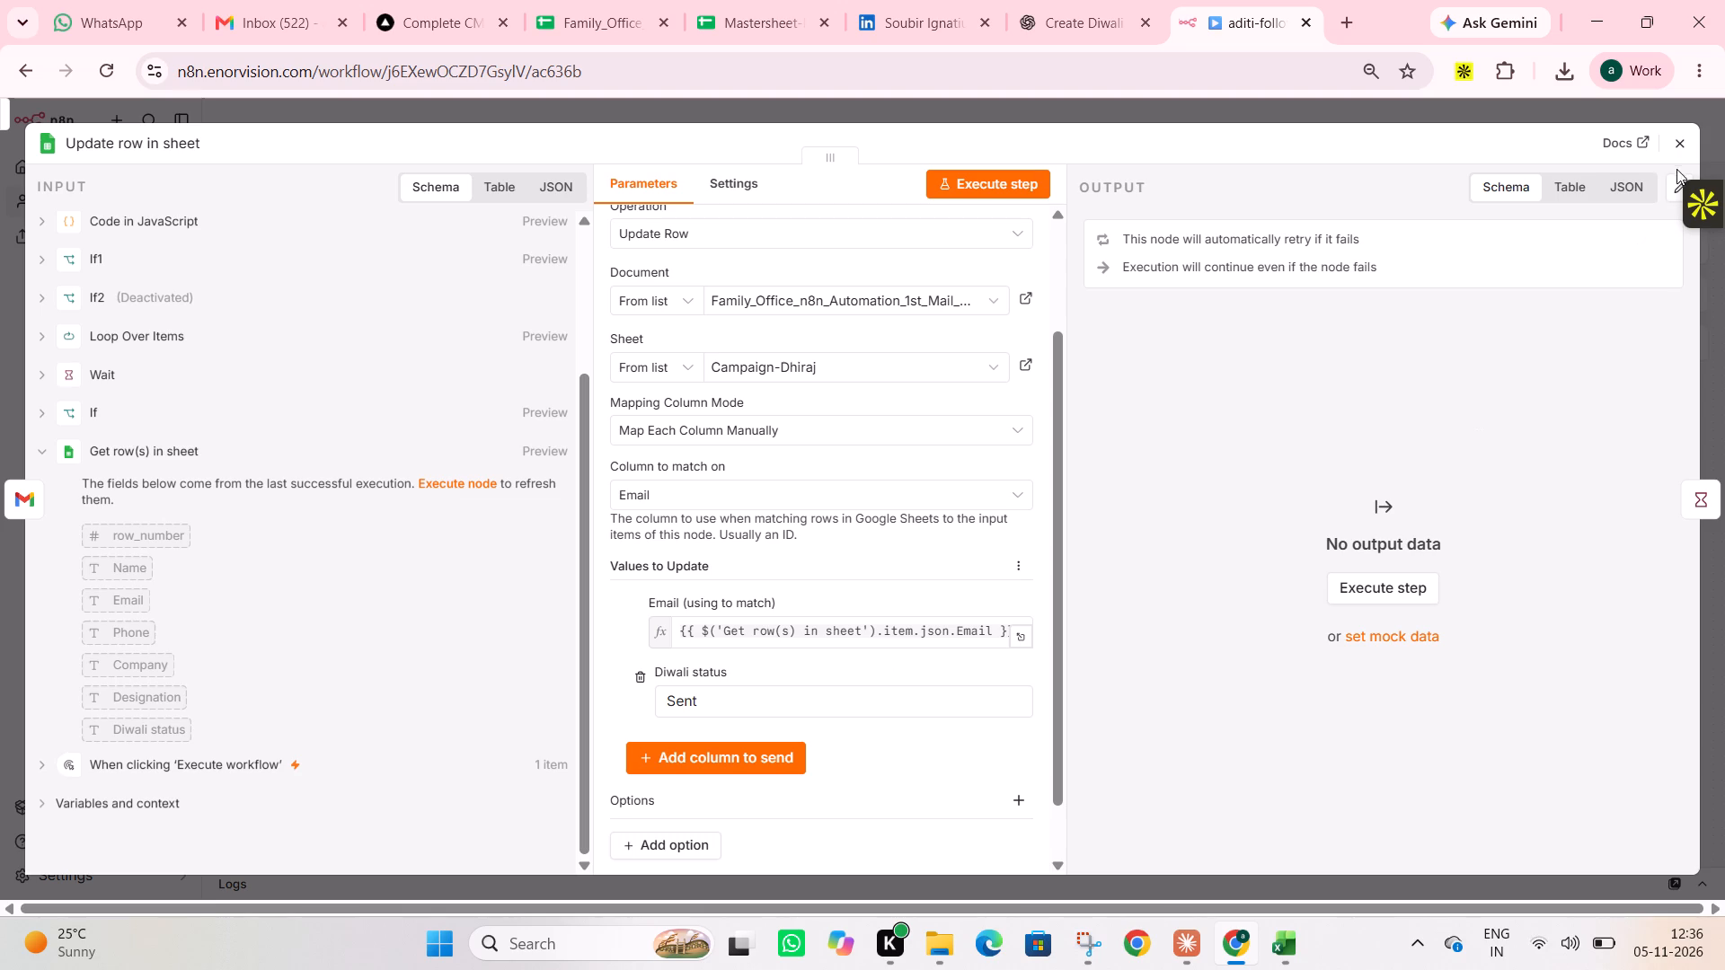
pyautogui.click(1679, 147)
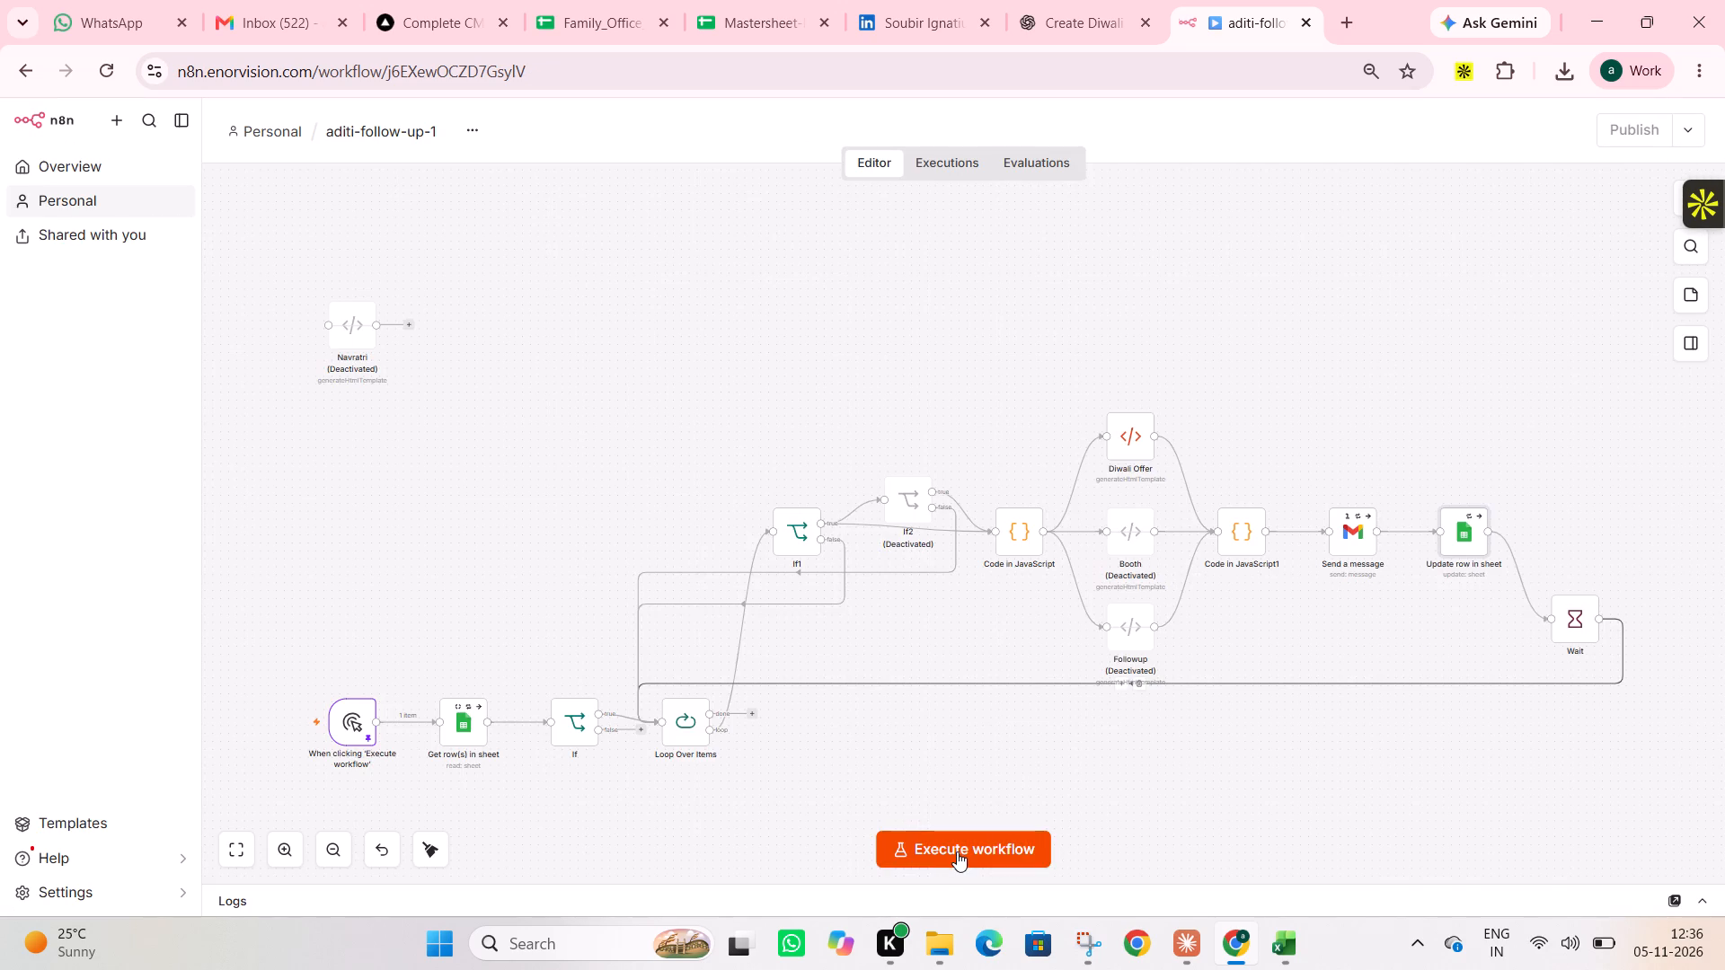
# Execute the aditi-follow-up-1 workflow as a test run.
pyautogui.click(957, 851)
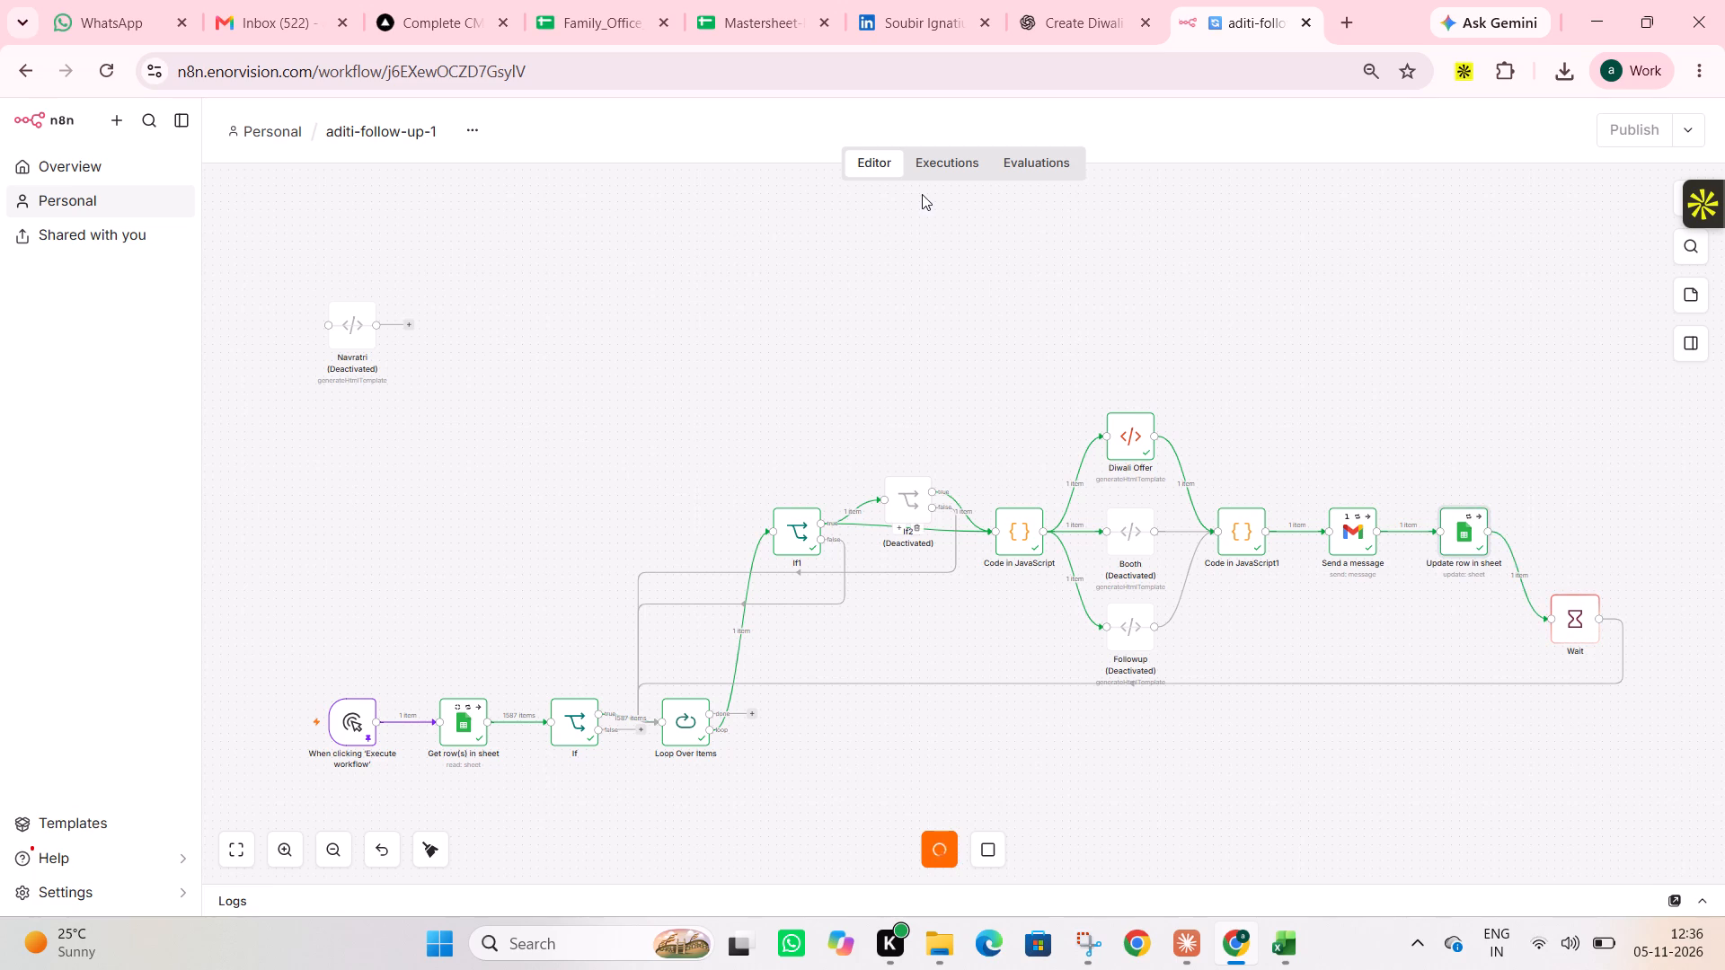
# Switch to the Campaign-Dhiraj sheet and check the first leads' names and emails against the Diwali status column.
pyautogui.click(586, 22)
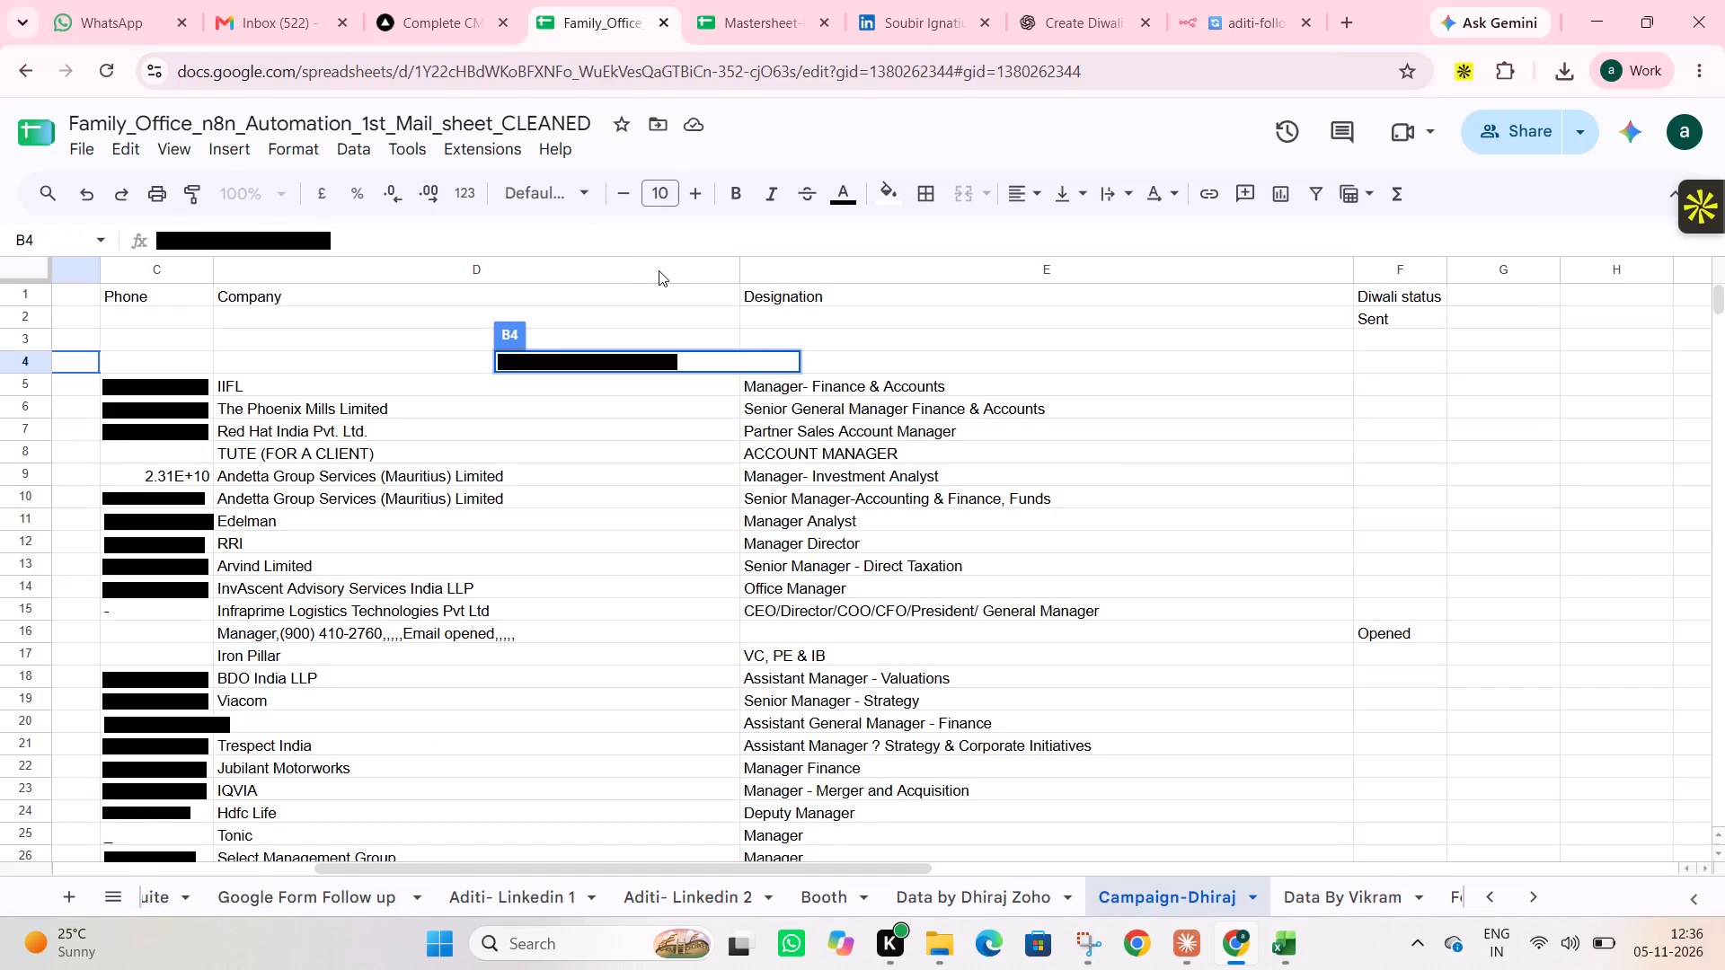
pyautogui.click(651, 417)
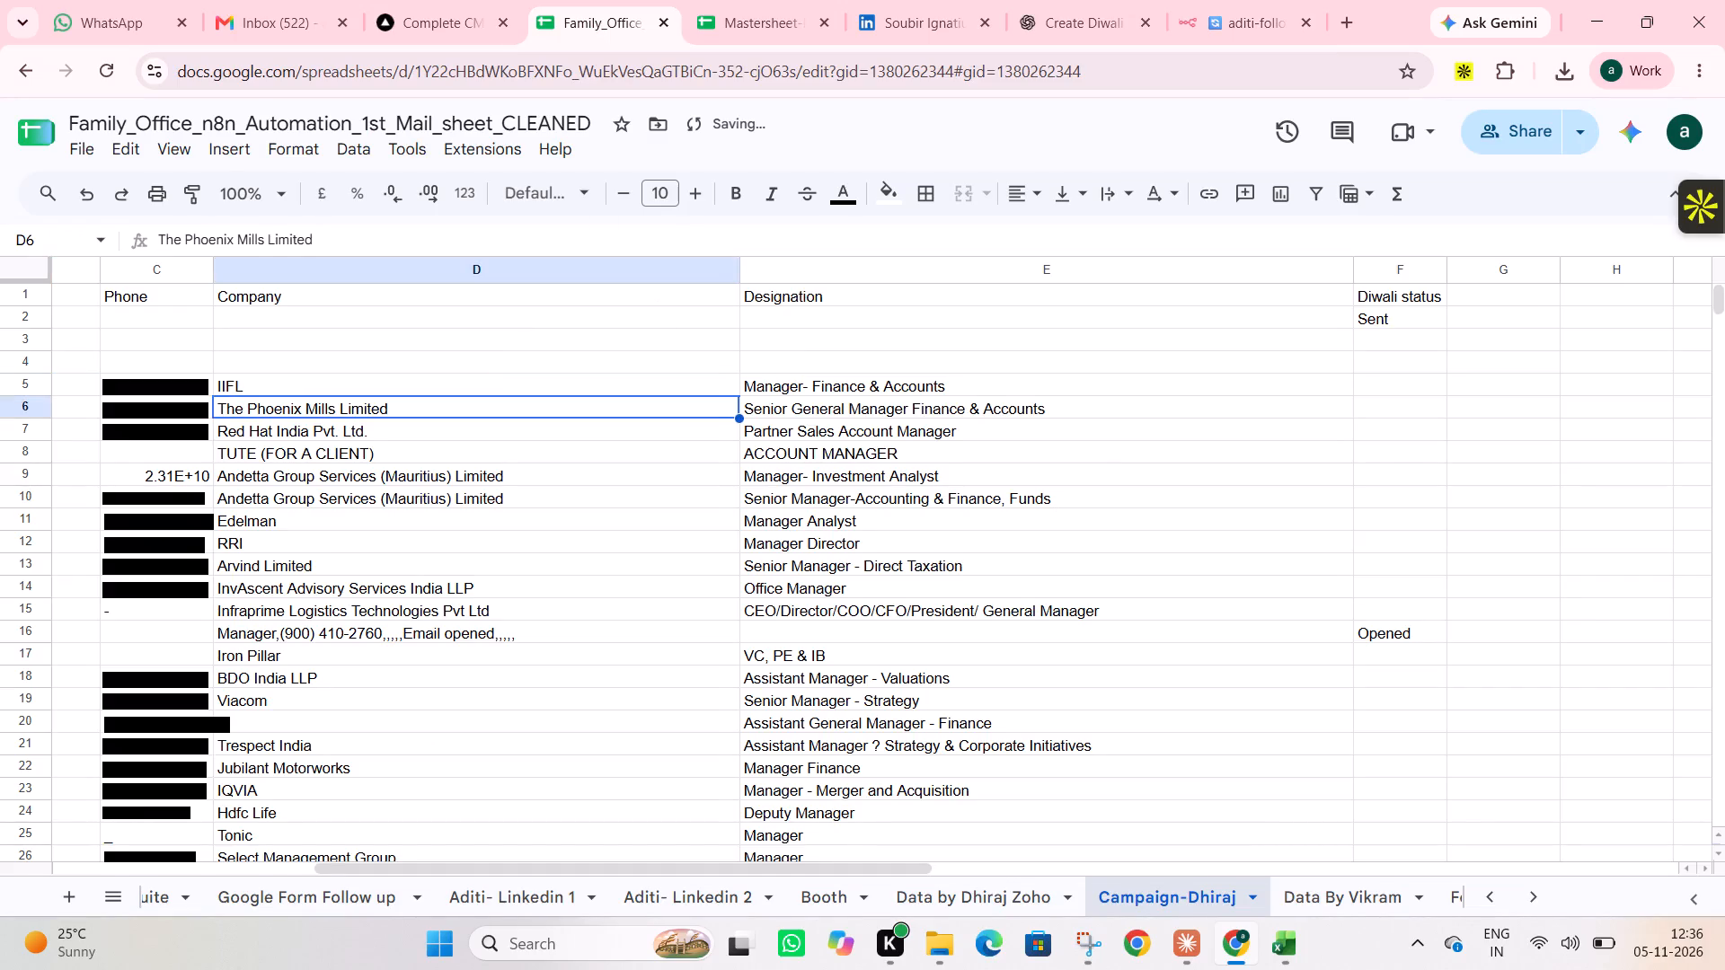
pyautogui.hscroll(4, 651, 417)
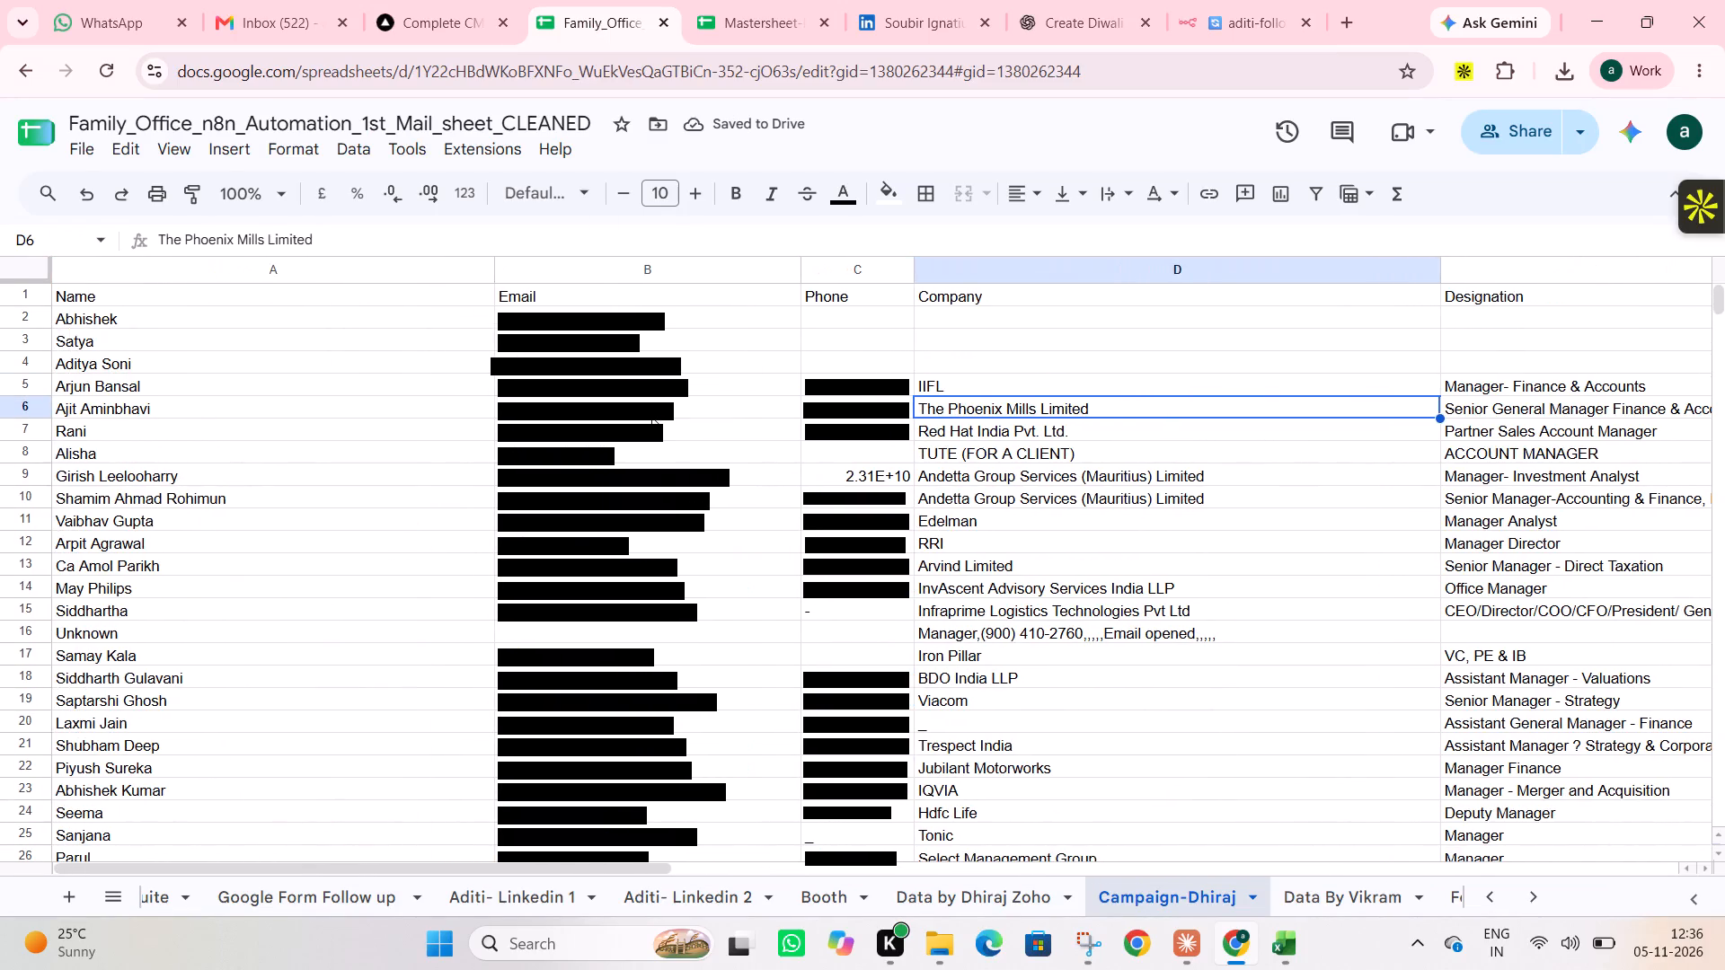
pyautogui.hscroll(-1, 594, 410)
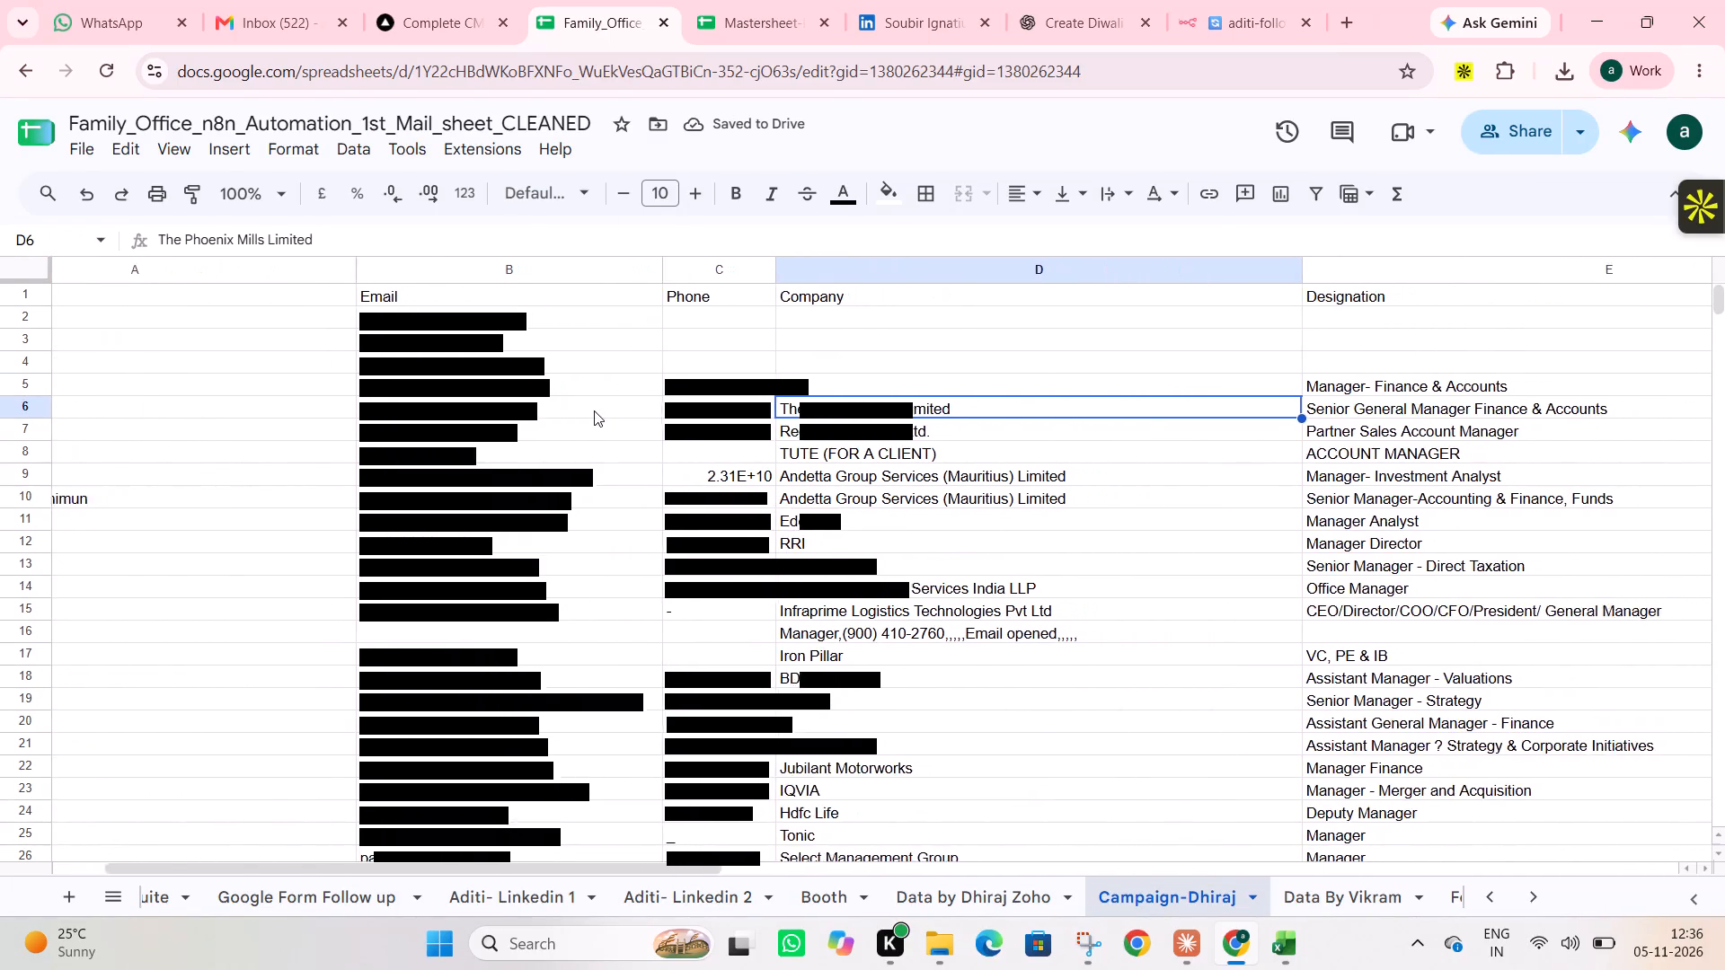
pyautogui.hscroll(-2, 594, 410)
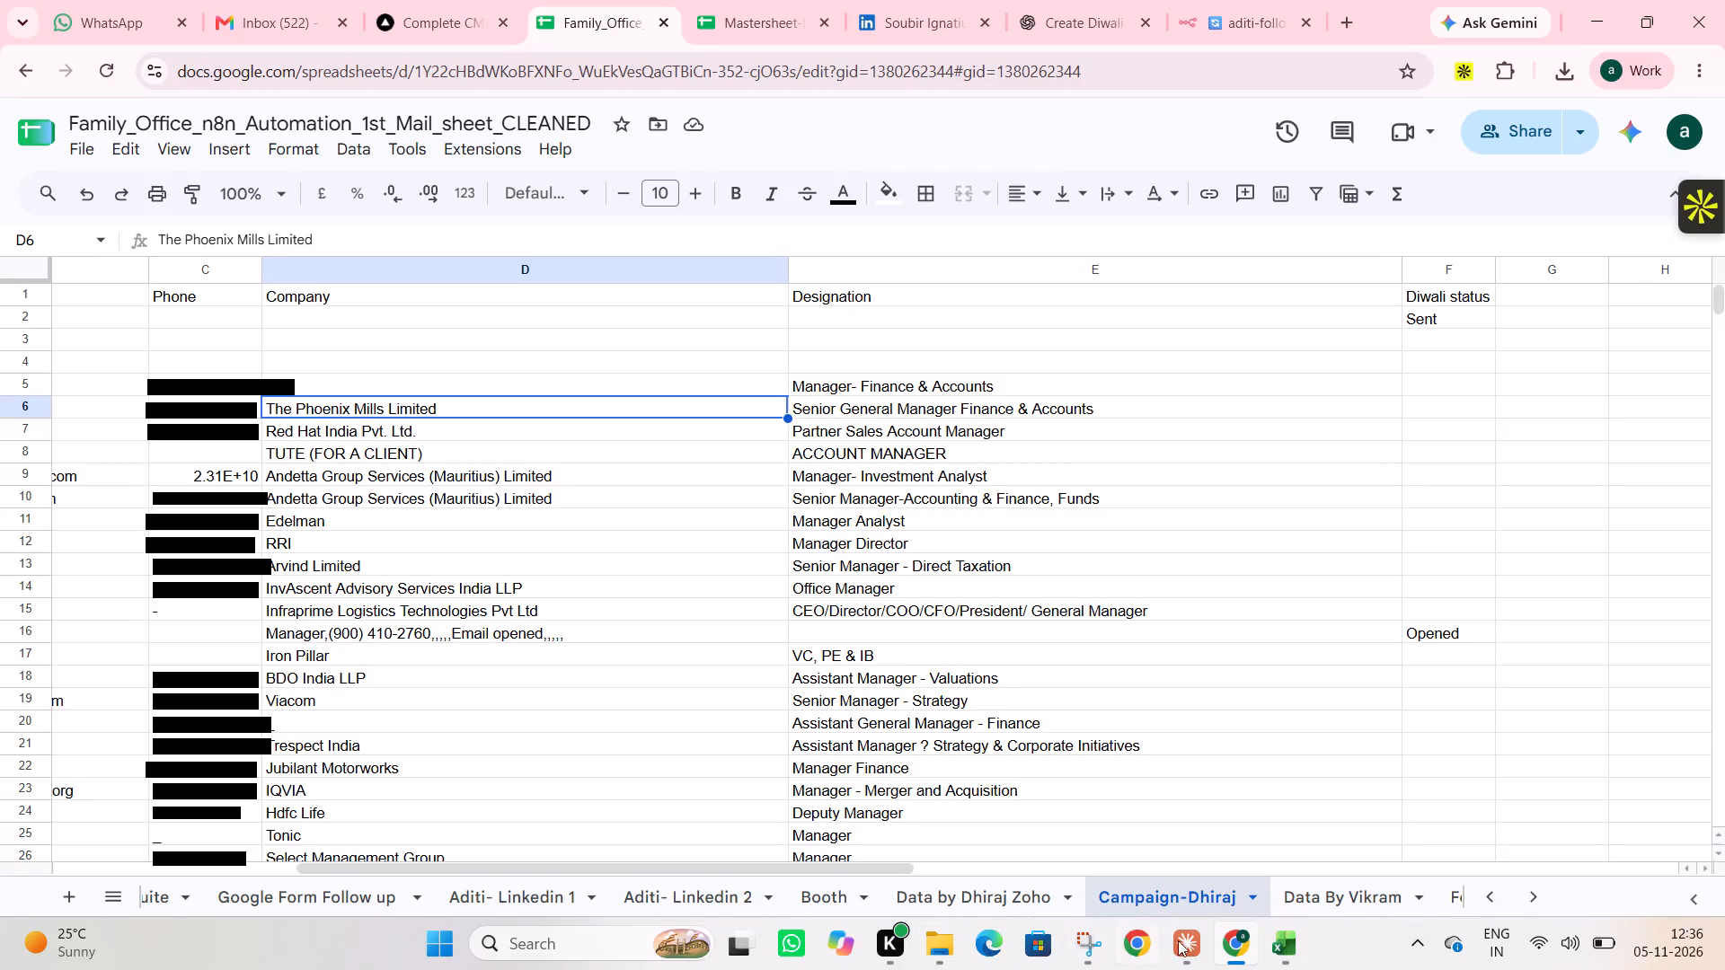
pyautogui.click(1231, 940)
pyautogui.click(1231, 940)
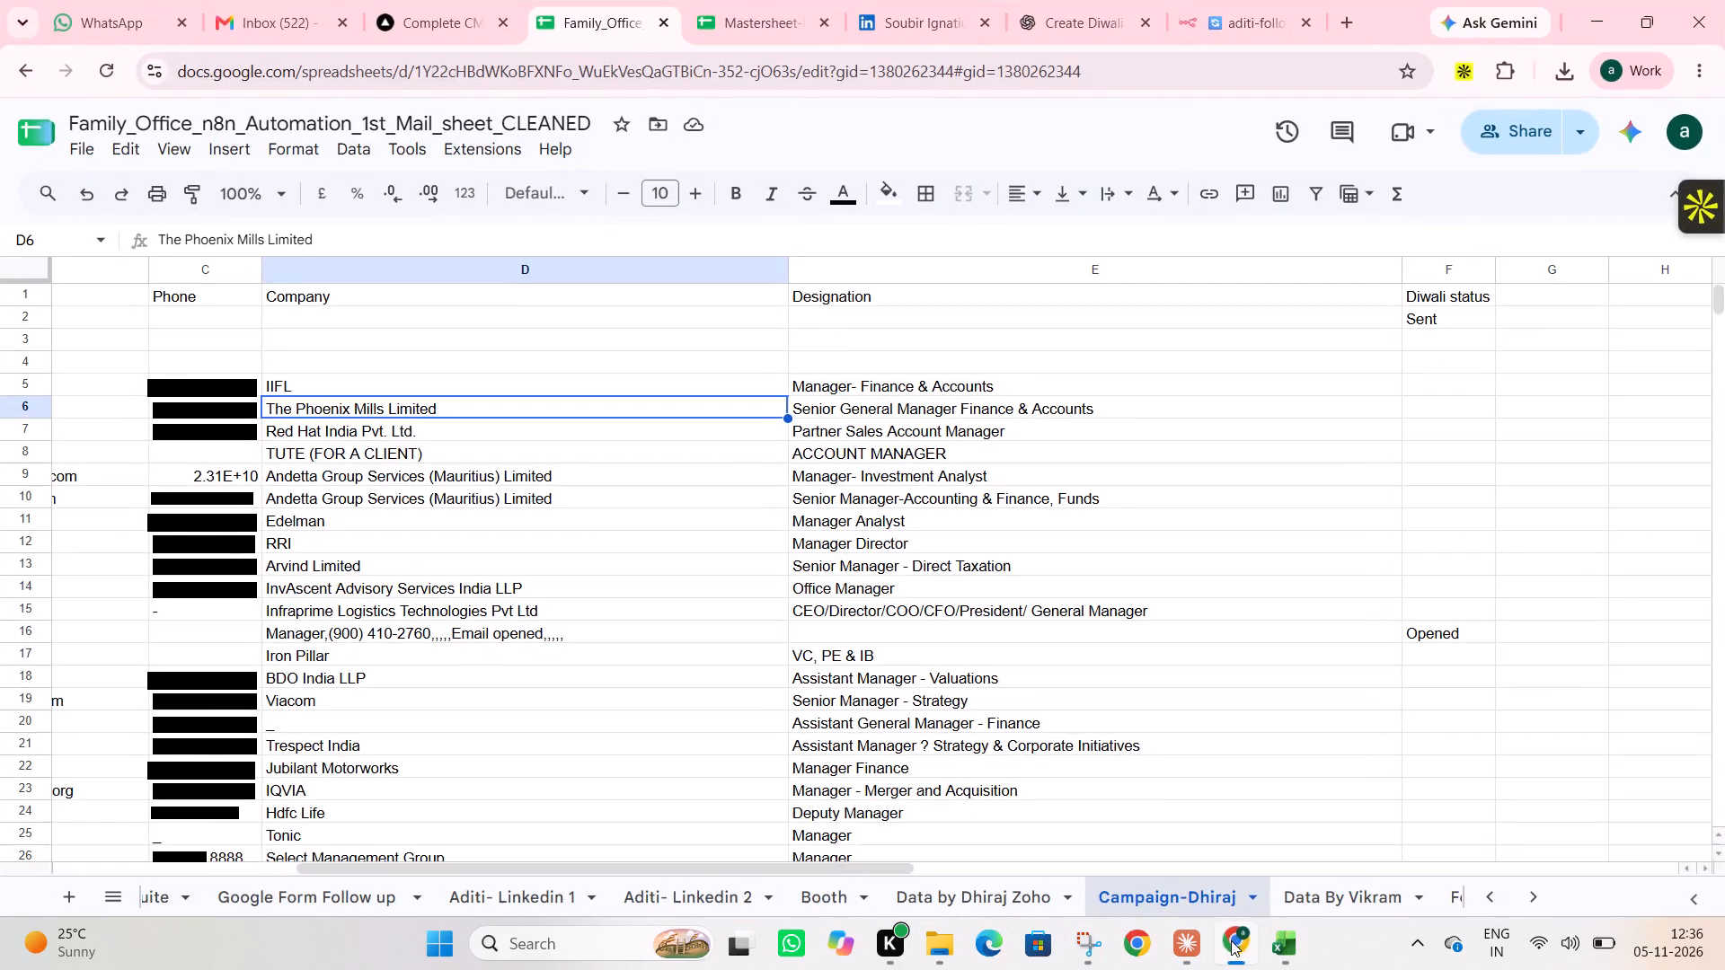
# Return to the aditi-follow-up-1 workflow and stop its running execution.
pyautogui.click(1216, 0)
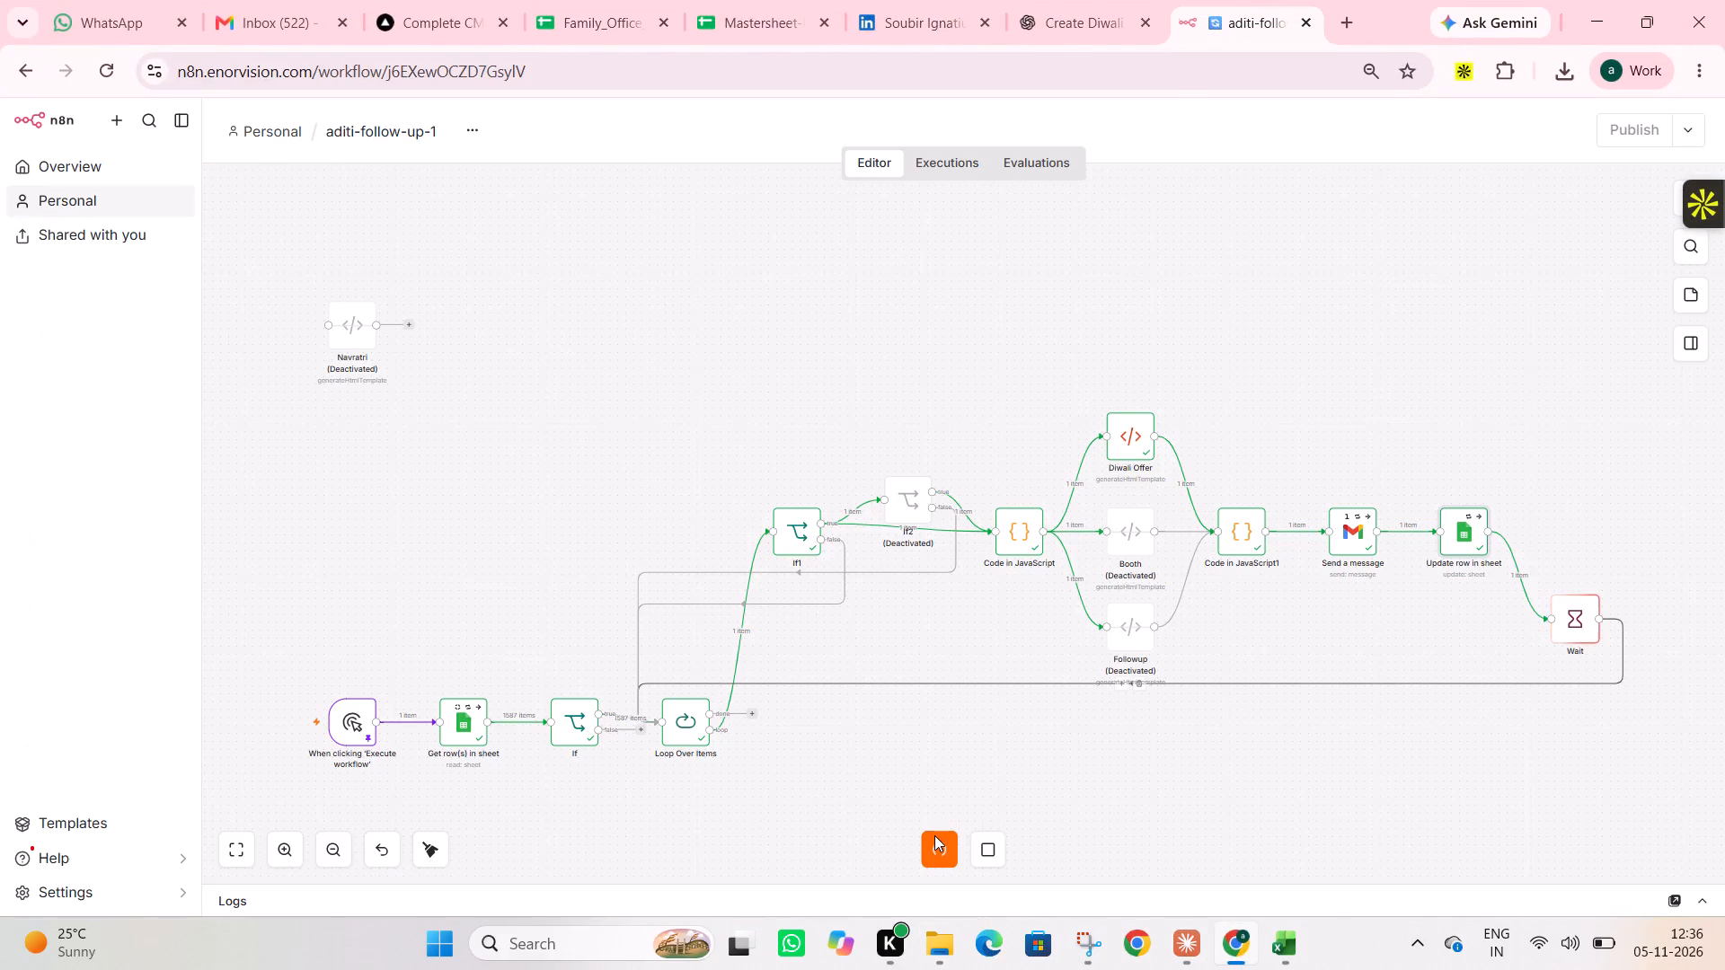
pyautogui.click(978, 842)
pyautogui.click(628, 296)
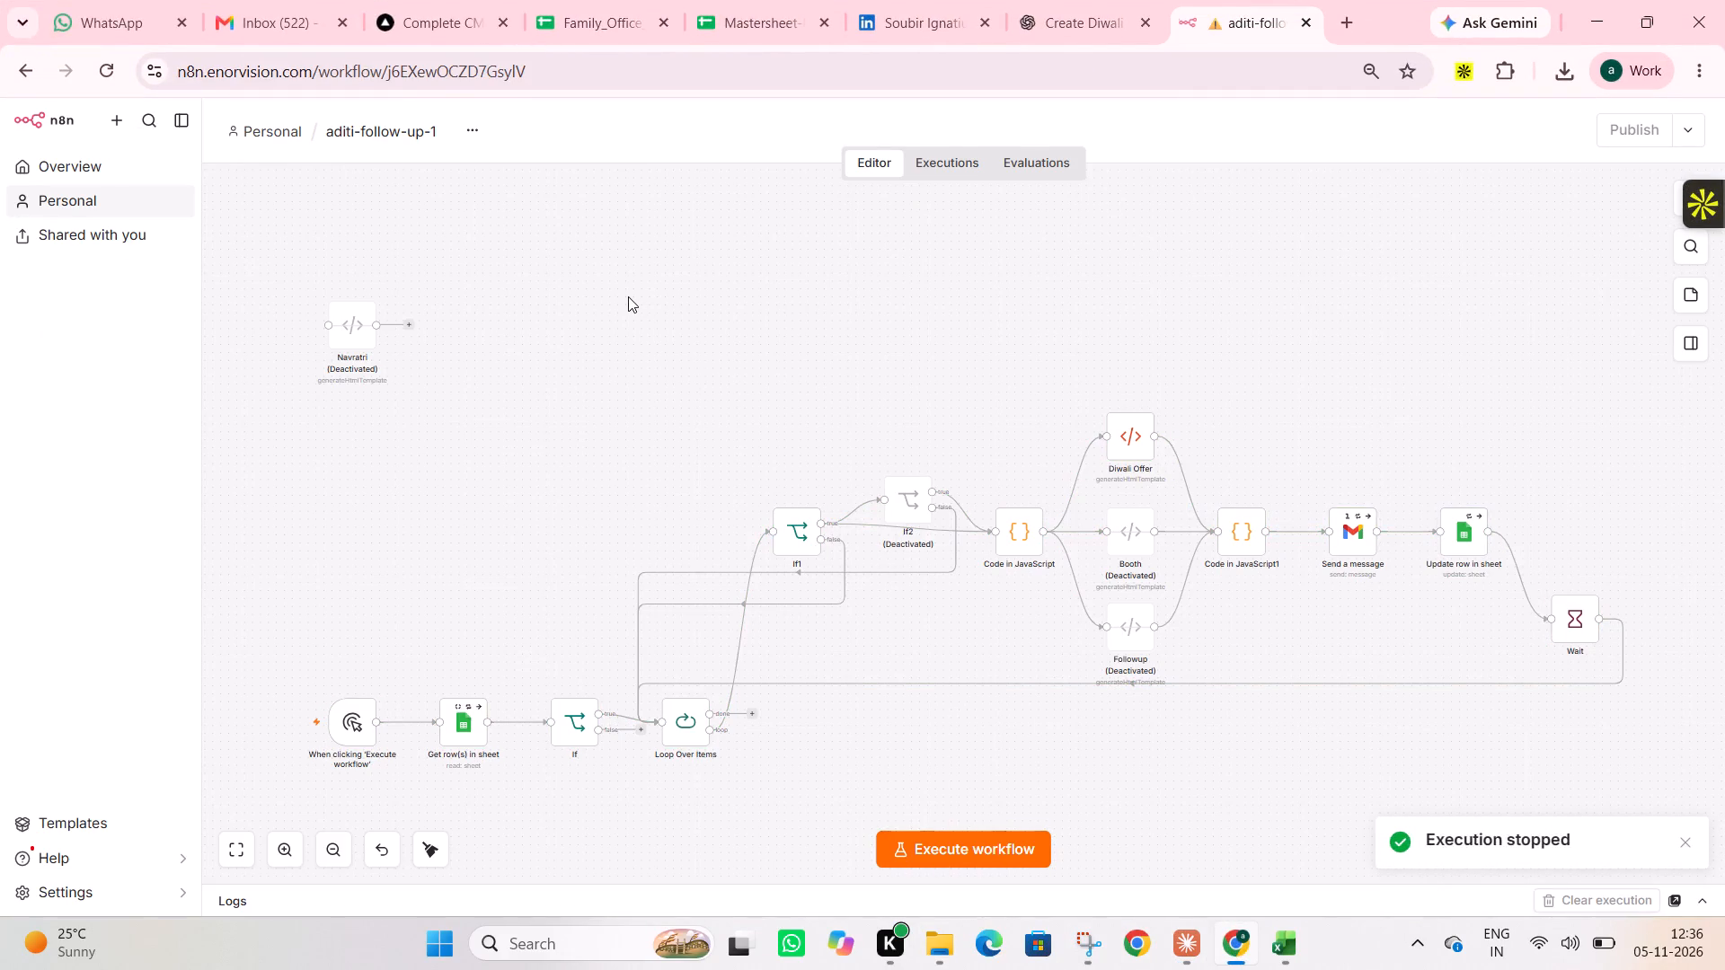
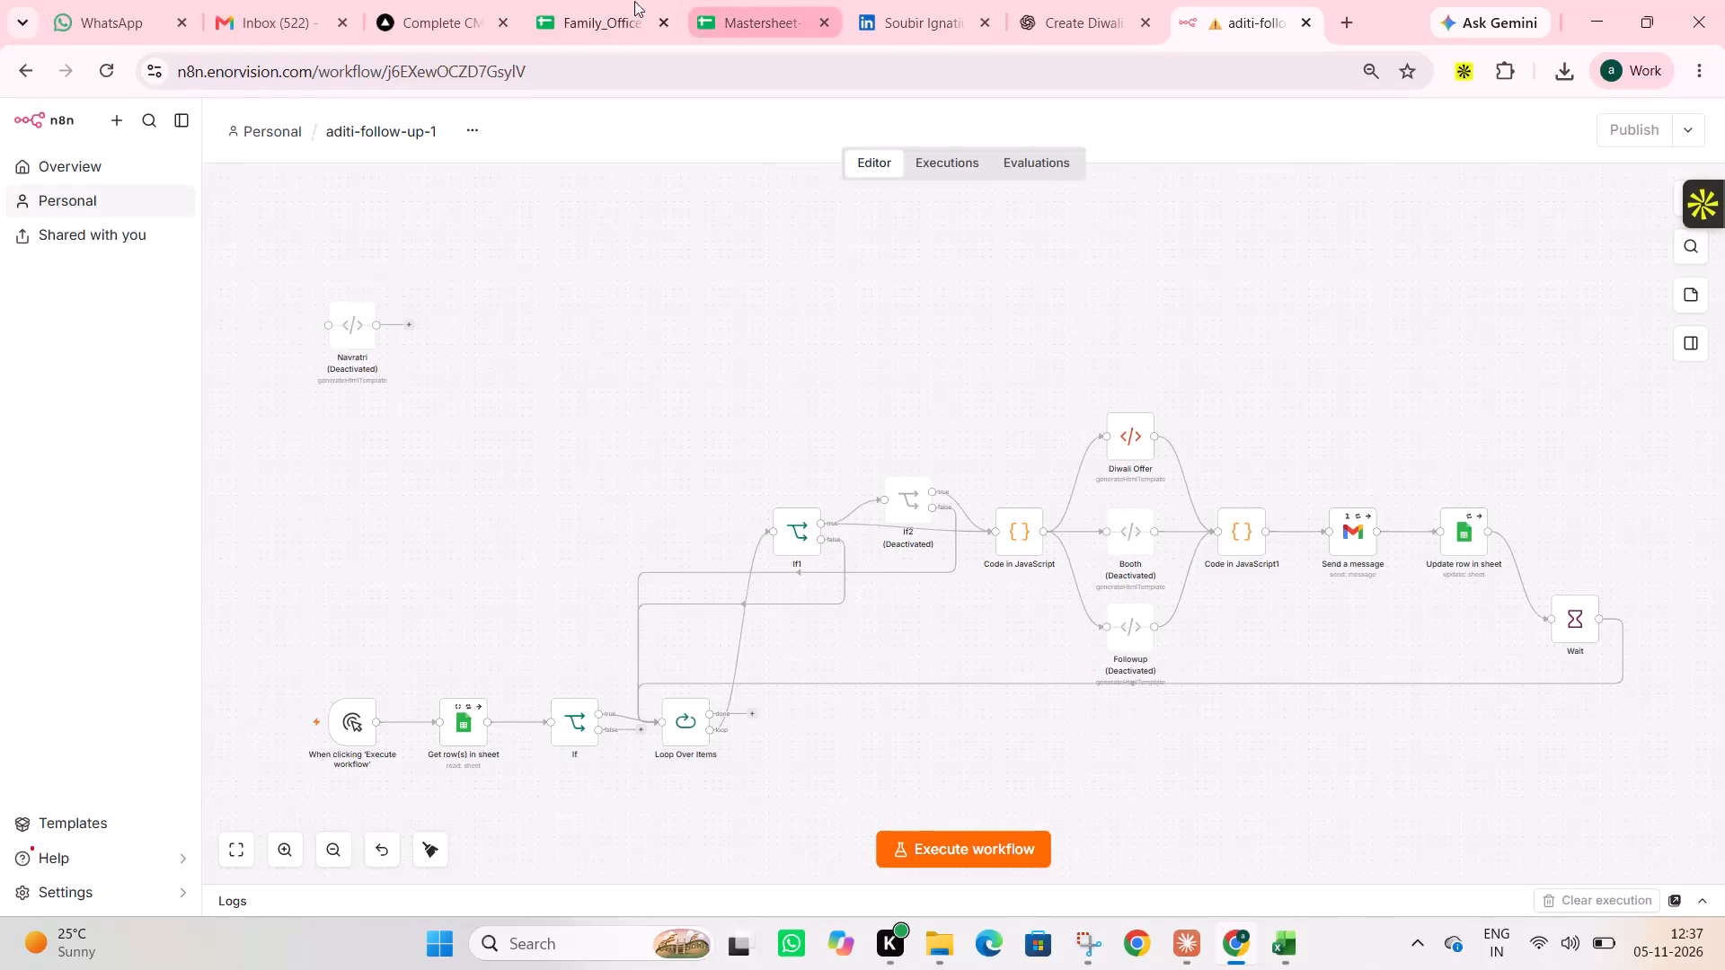
# Switch to the Campaign-Dhiraj sheet and check the Diwali status and email columns of the first leads.
pyautogui.click(617, 0)
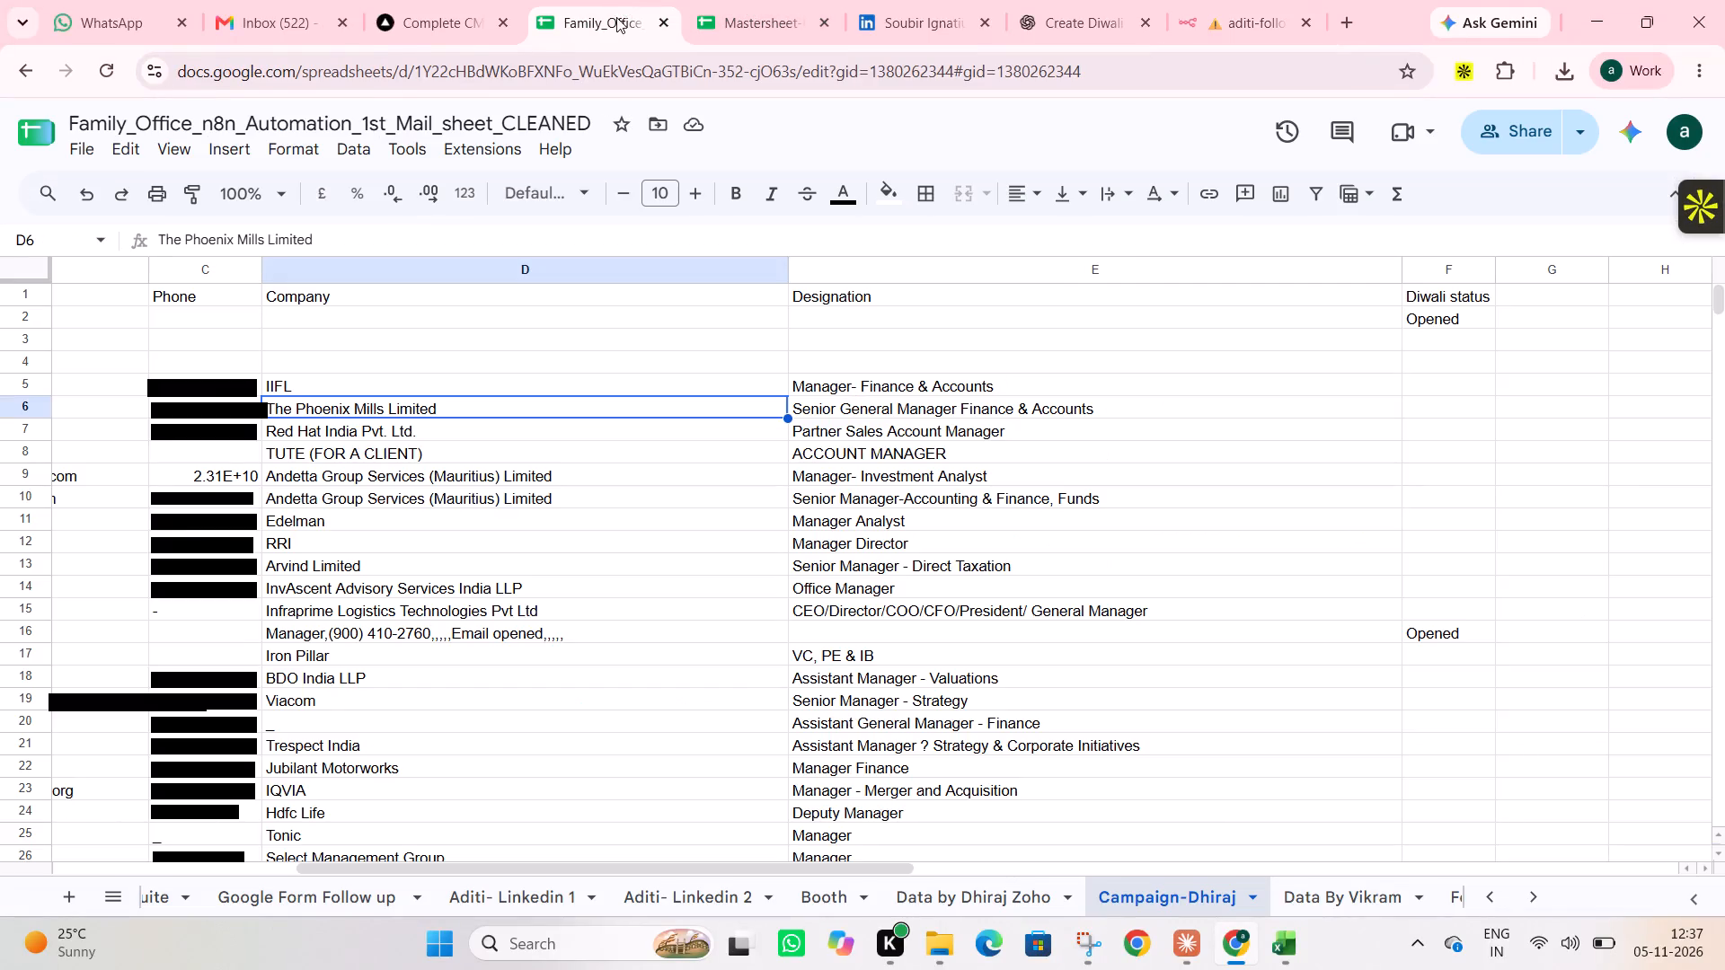
pyautogui.hscroll(3, 764, 401)
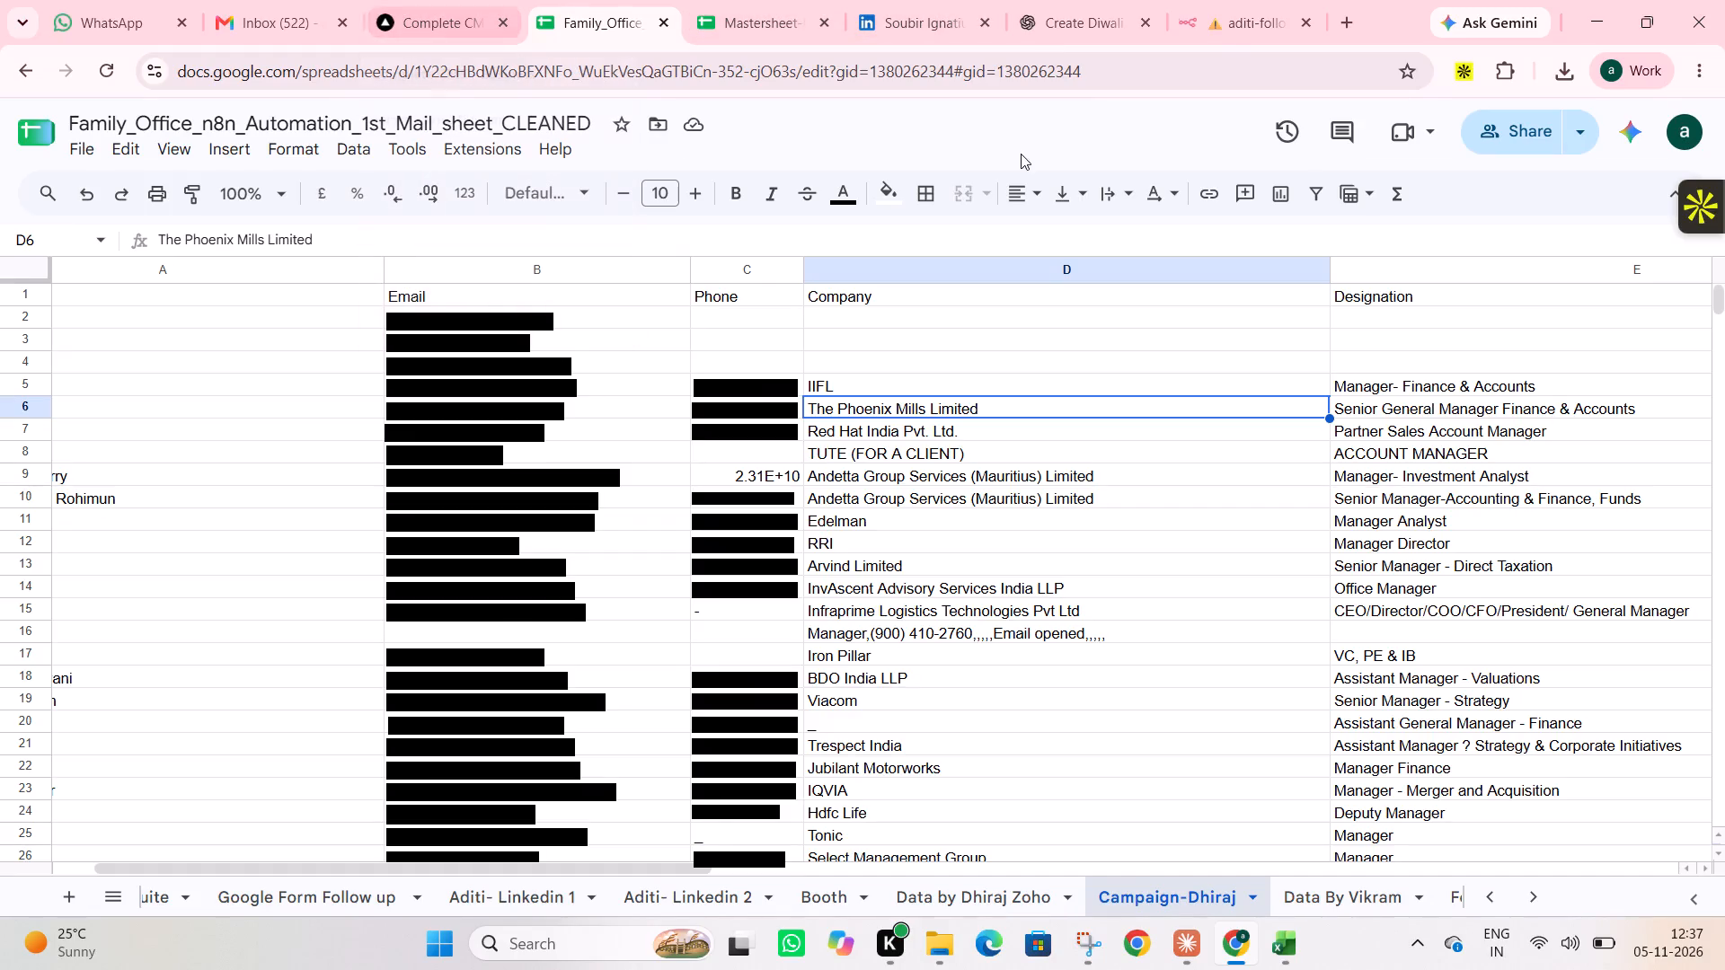
# Return to the aditi-follow-up-1 workflow and execute it again.
pyautogui.click(1221, 31)
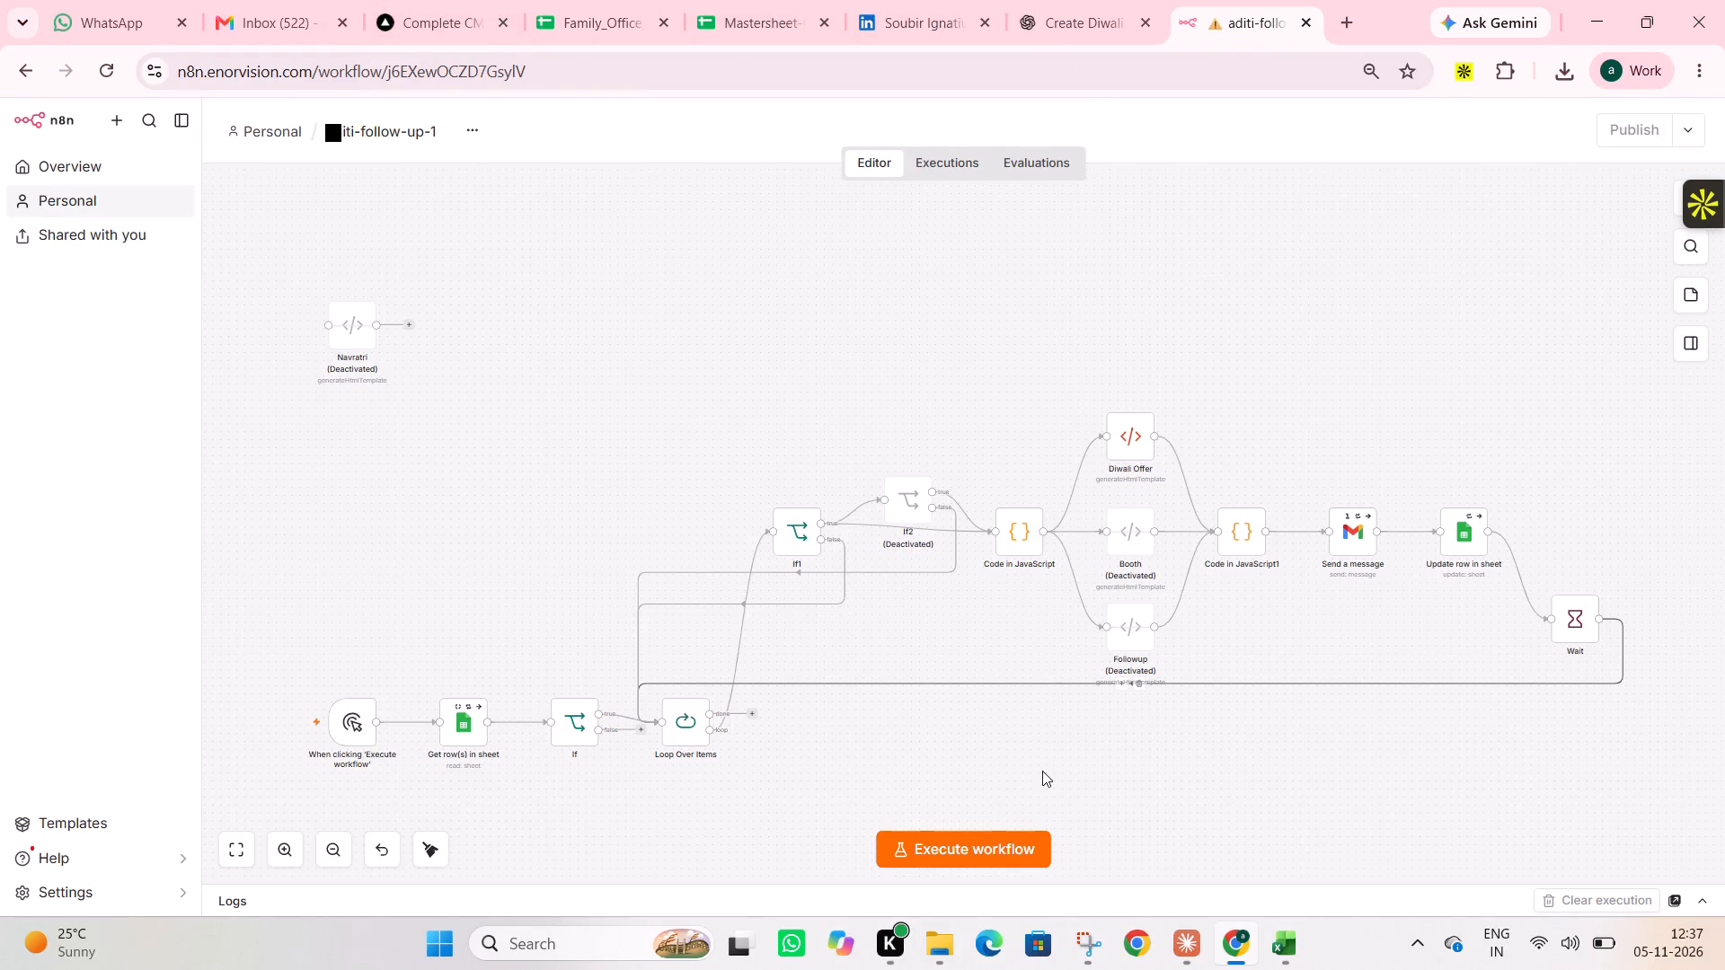
pyautogui.click(951, 842)
pyautogui.scroll(-2, 1075, 665)
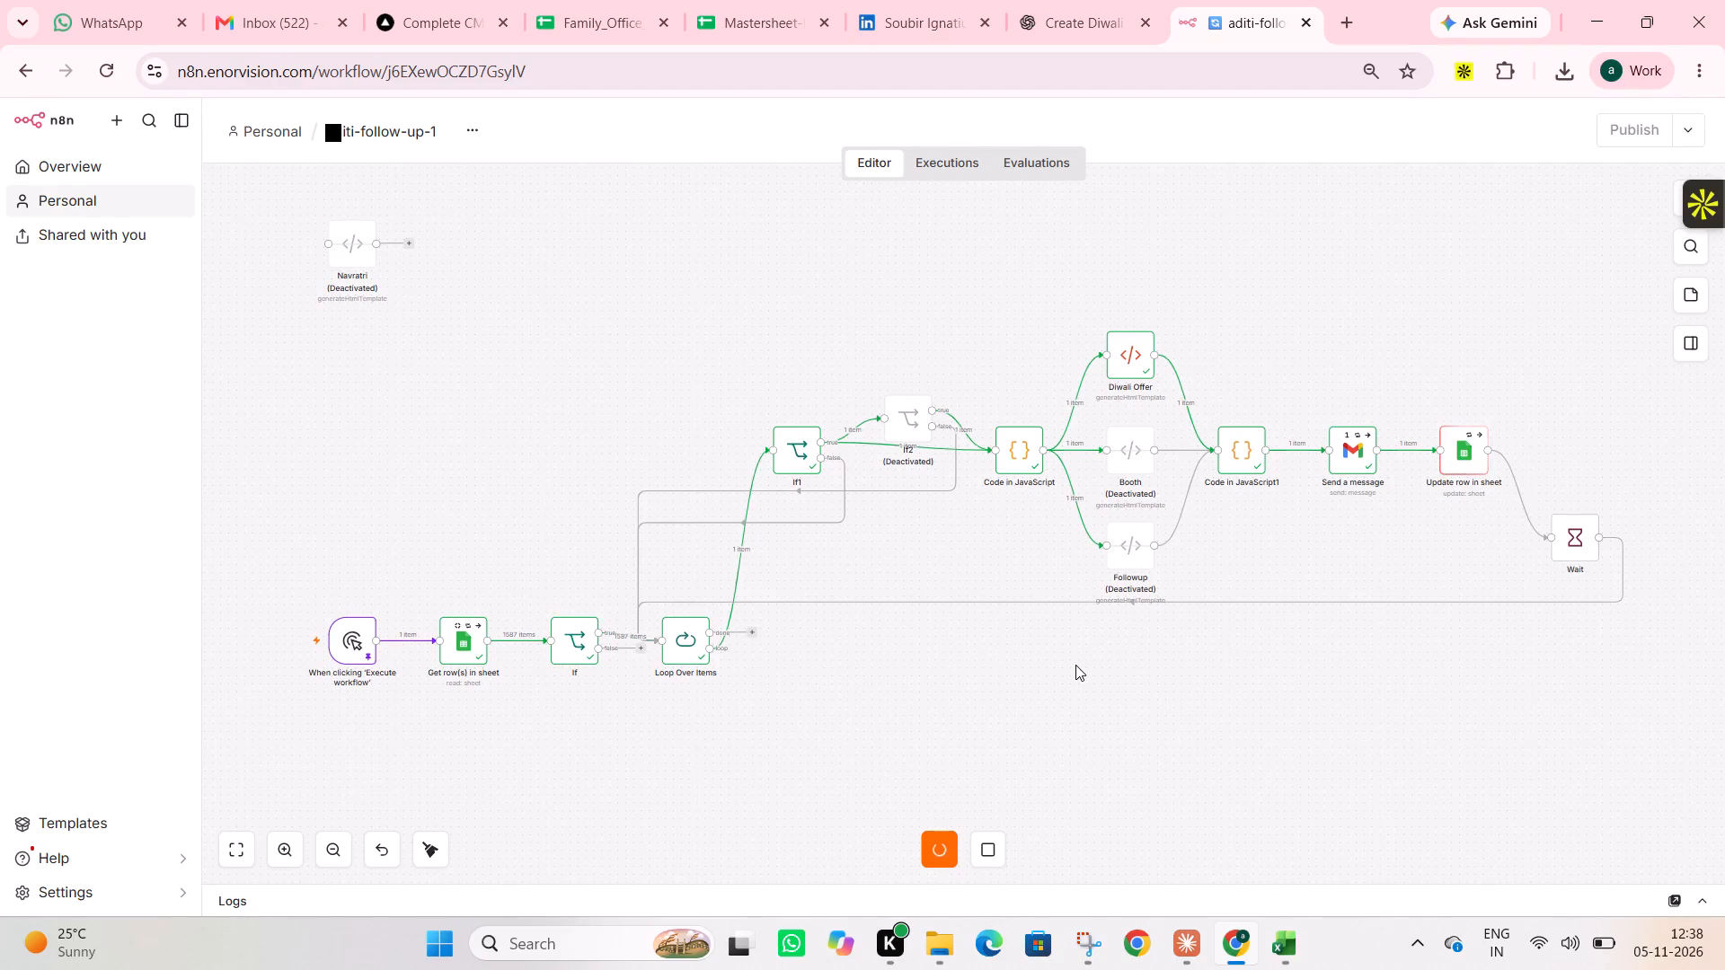
# Switch back to the Campaign-Dhiraj sheet to check the leads' rows against the workflow run.
pyautogui.click(573, 0)
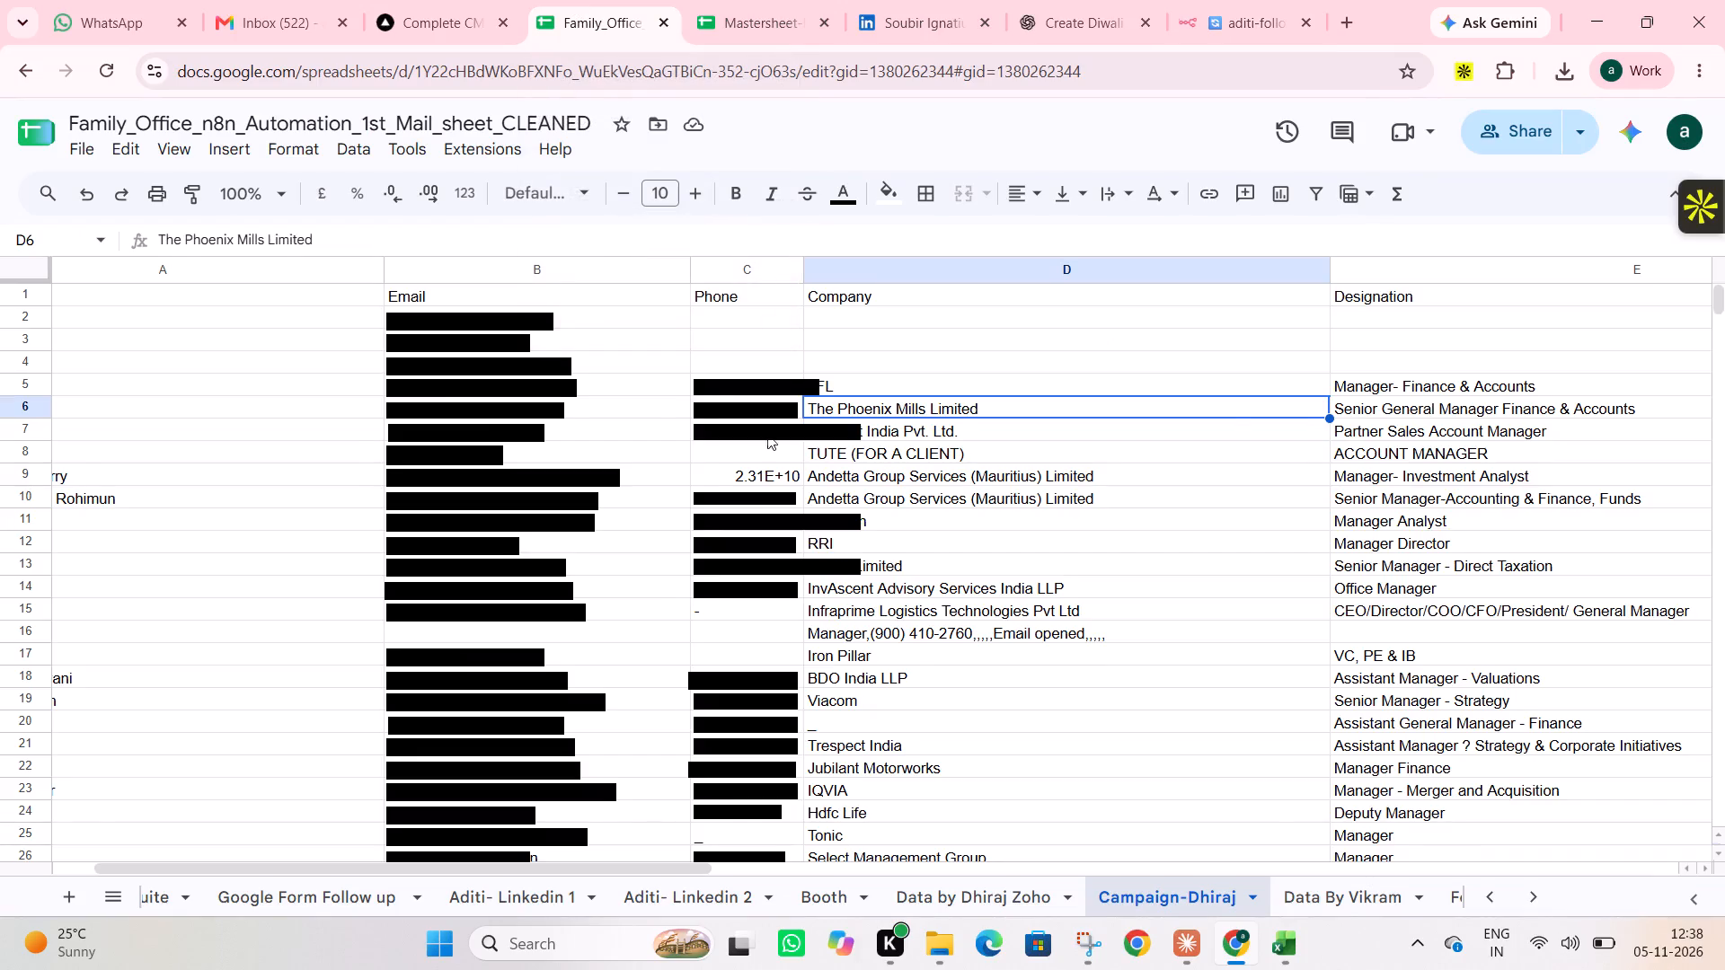
# Compare the name, email, company and designation columns of the first Campaign-Dhiraj leads with their Diwali status.
pyautogui.hscroll(-4, 1084, 492)
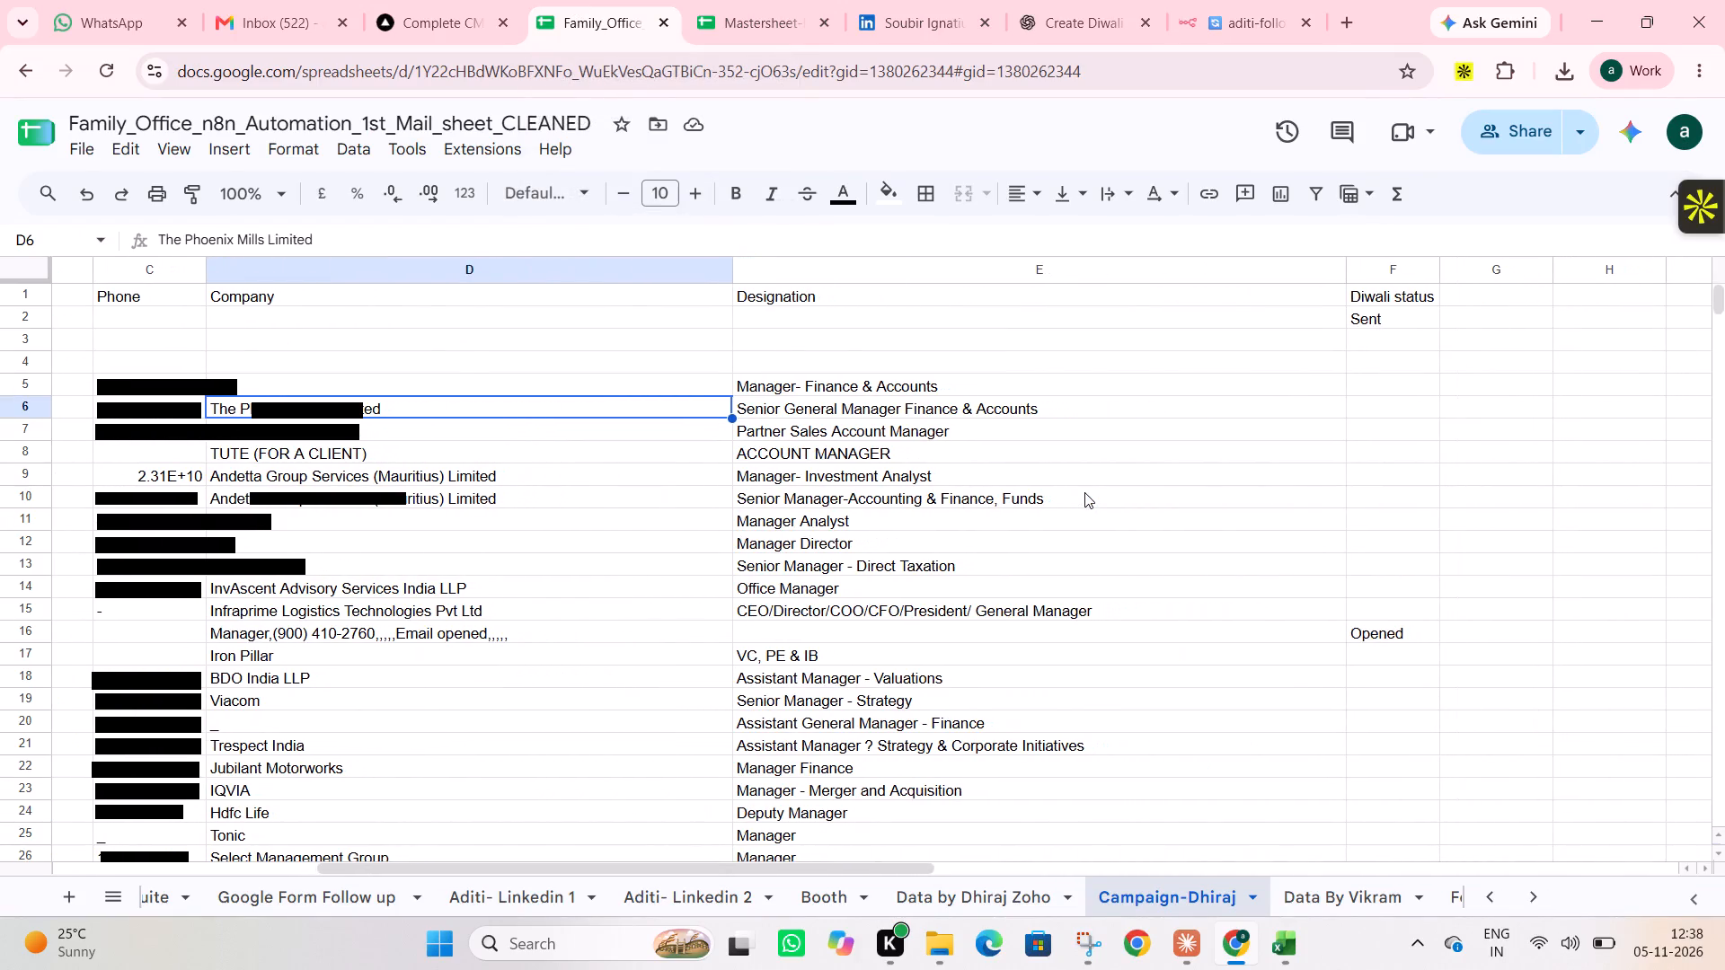
pyautogui.hscroll(4, 1084, 492)
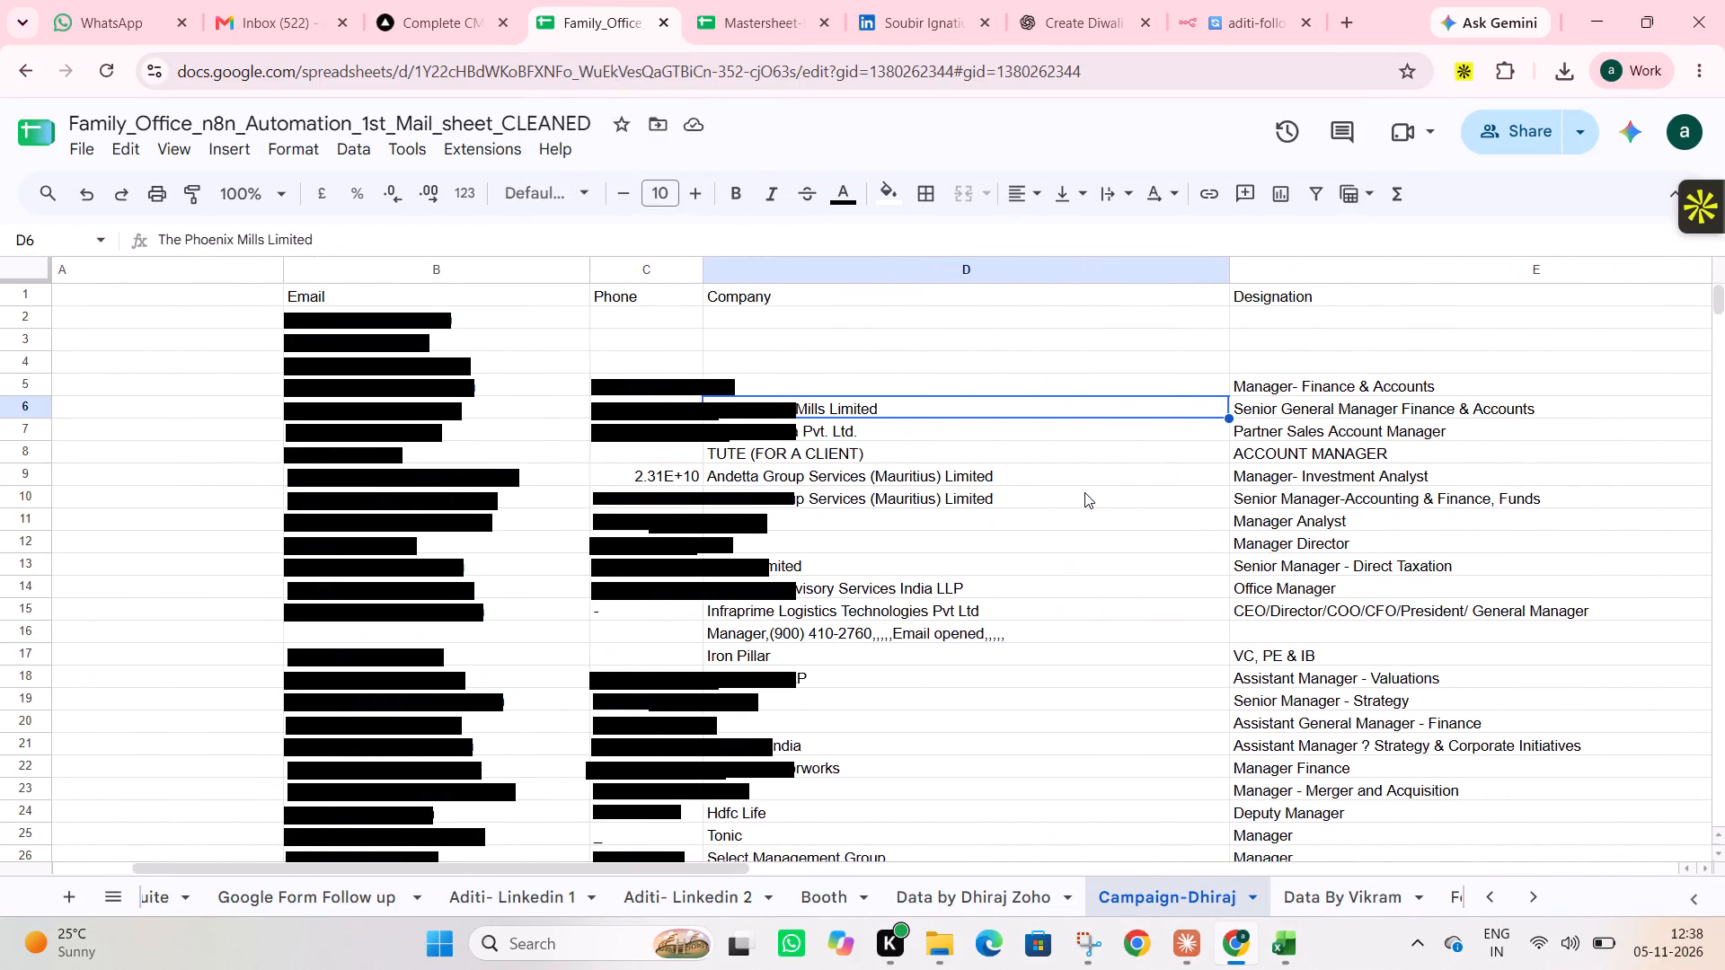
pyautogui.hscroll(2, 1084, 492)
pyautogui.hscroll(-2, 1084, 492)
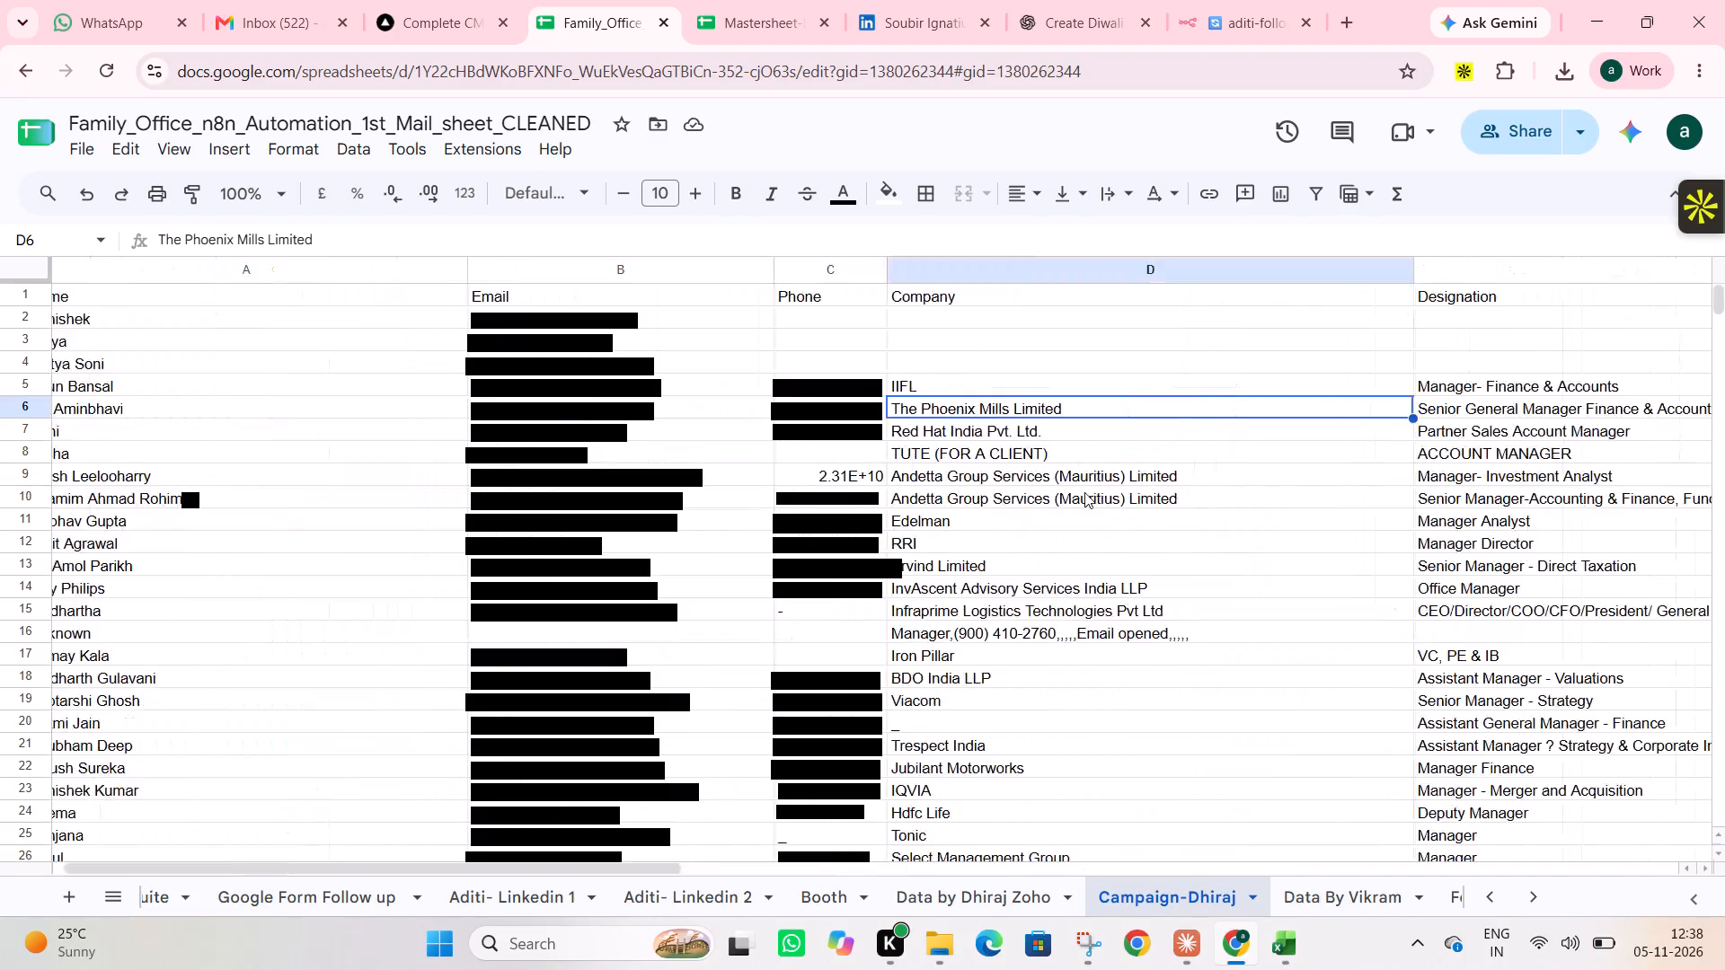
pyautogui.hscroll(-6, 1084, 492)
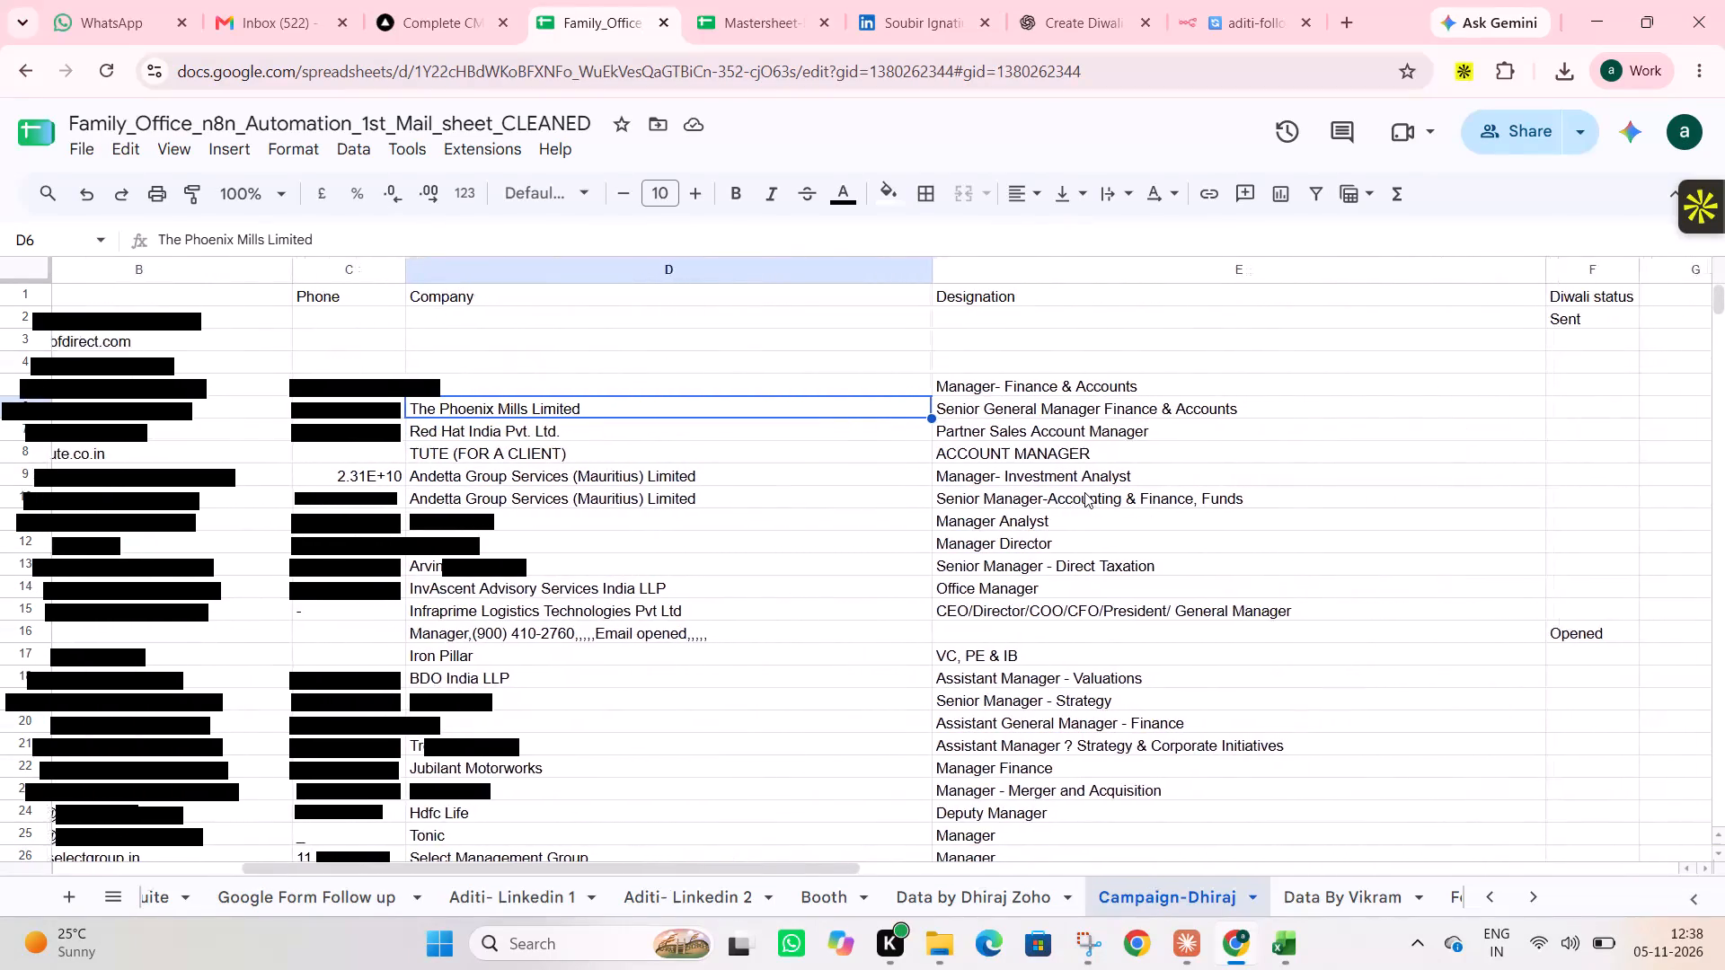
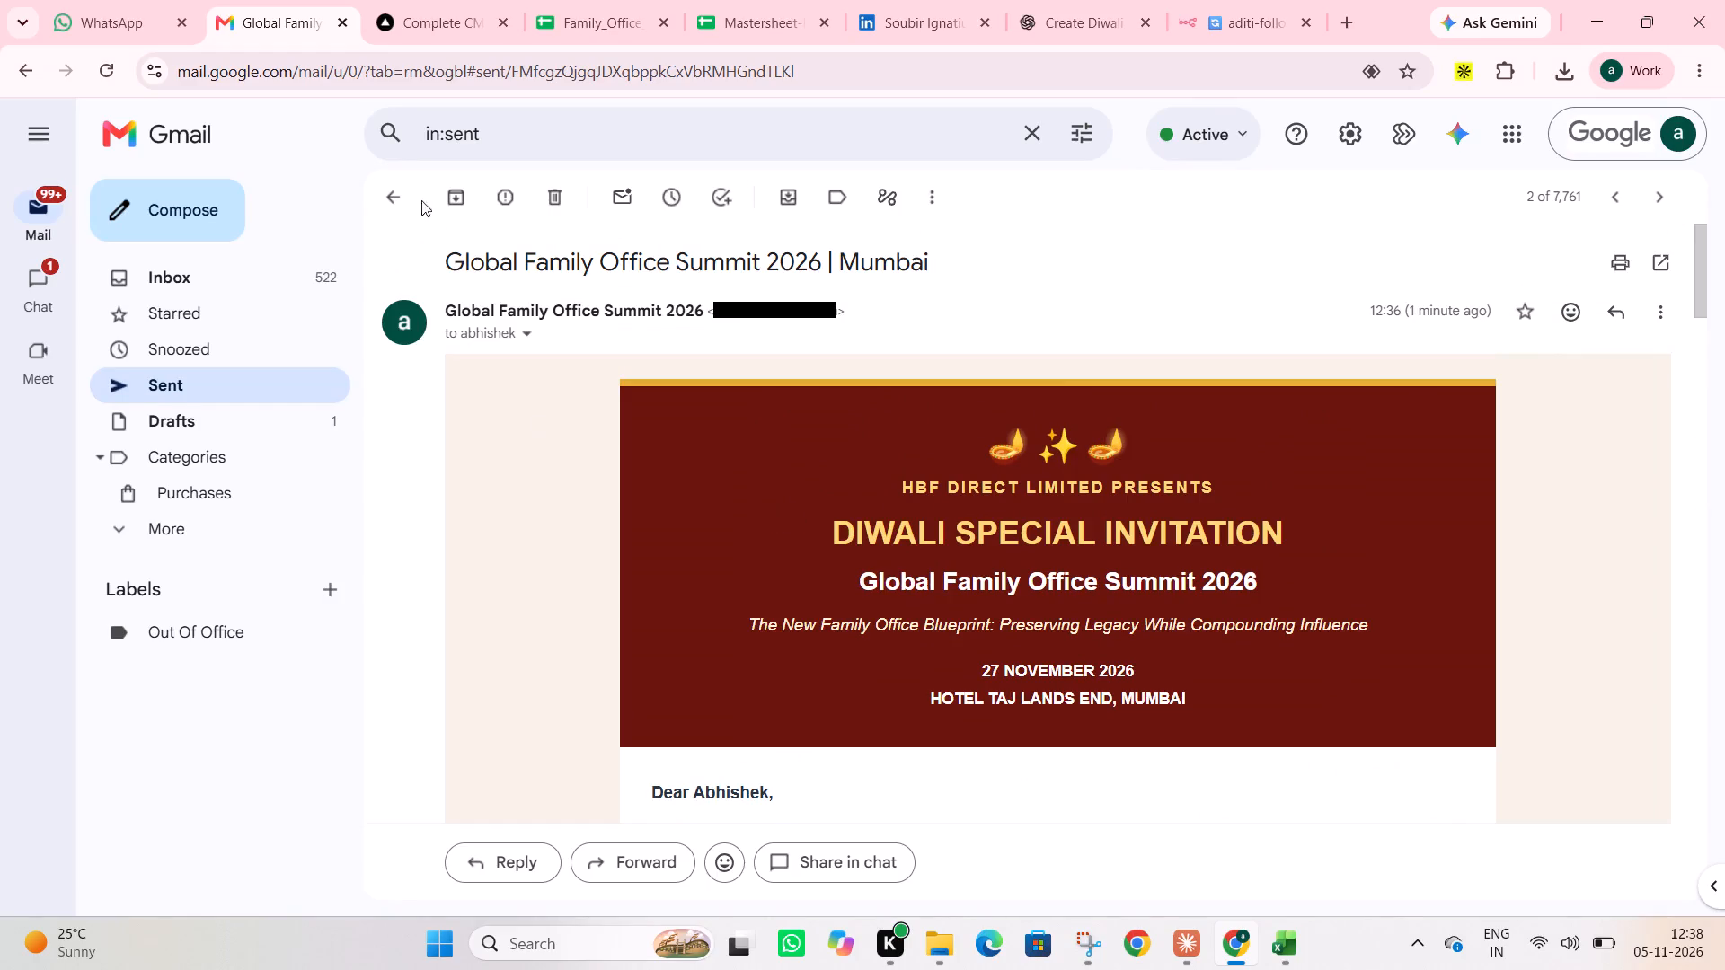
# Read through the sent Diwali invitation email, checking its speakers, agenda, festive pass prices, pass inclusions and registration link.
pyautogui.scroll(-10, 806, 497)
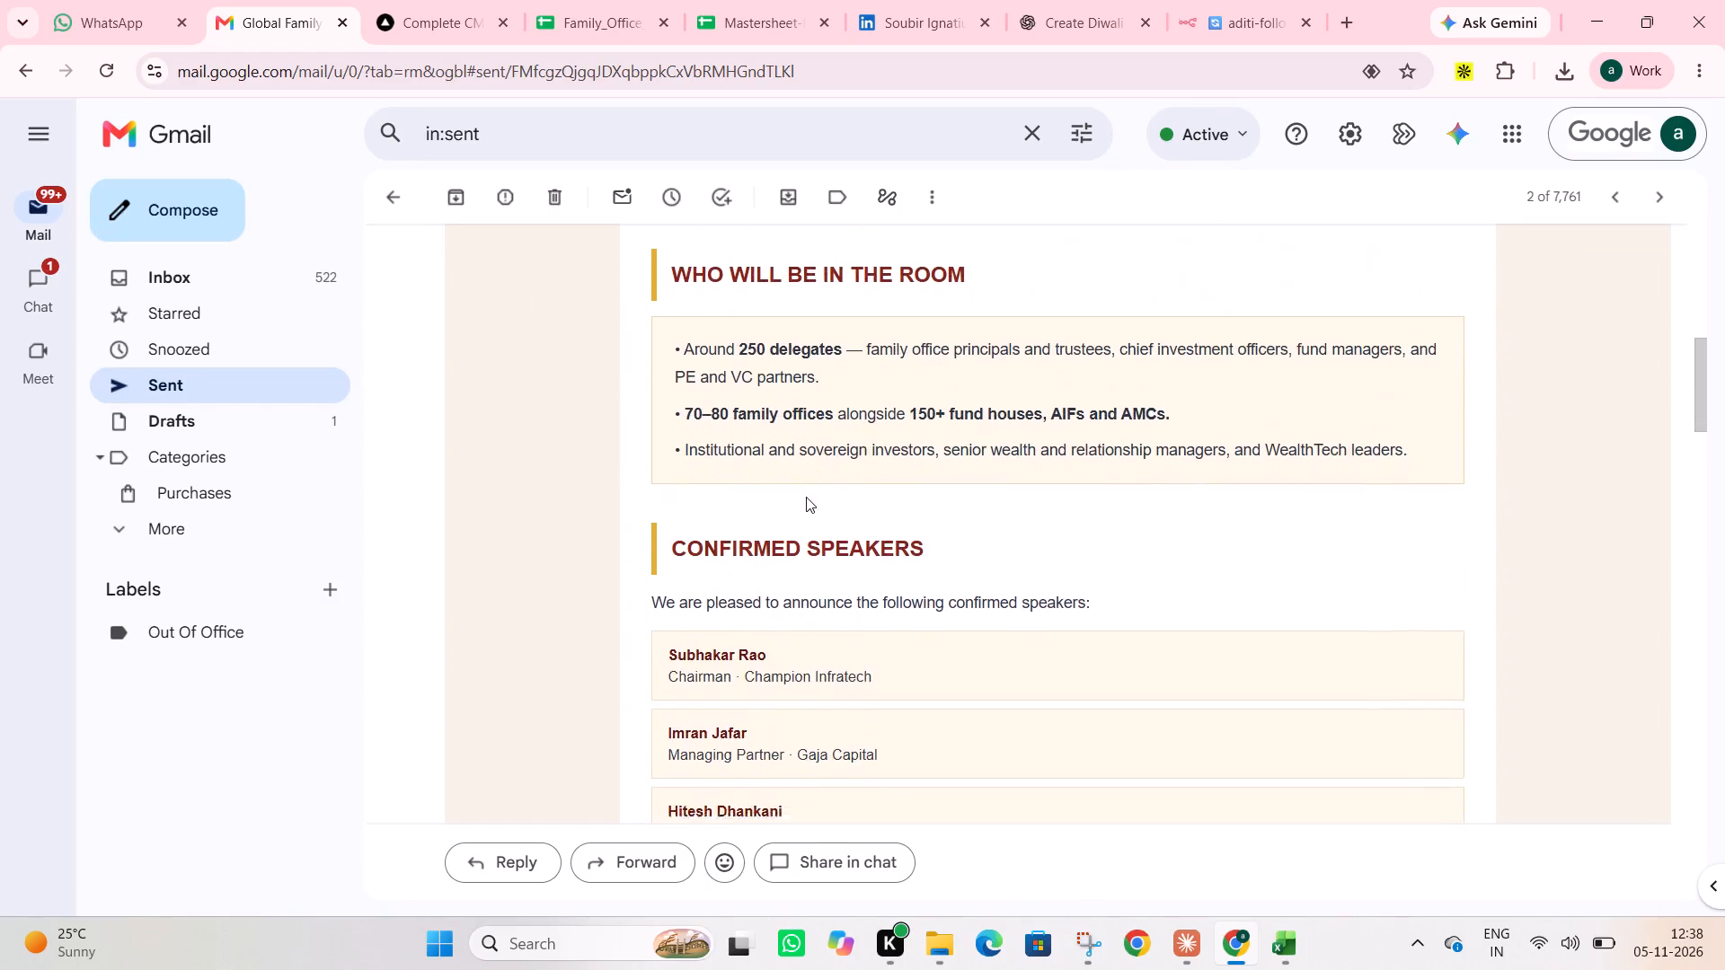
pyautogui.scroll(-7, 806, 497)
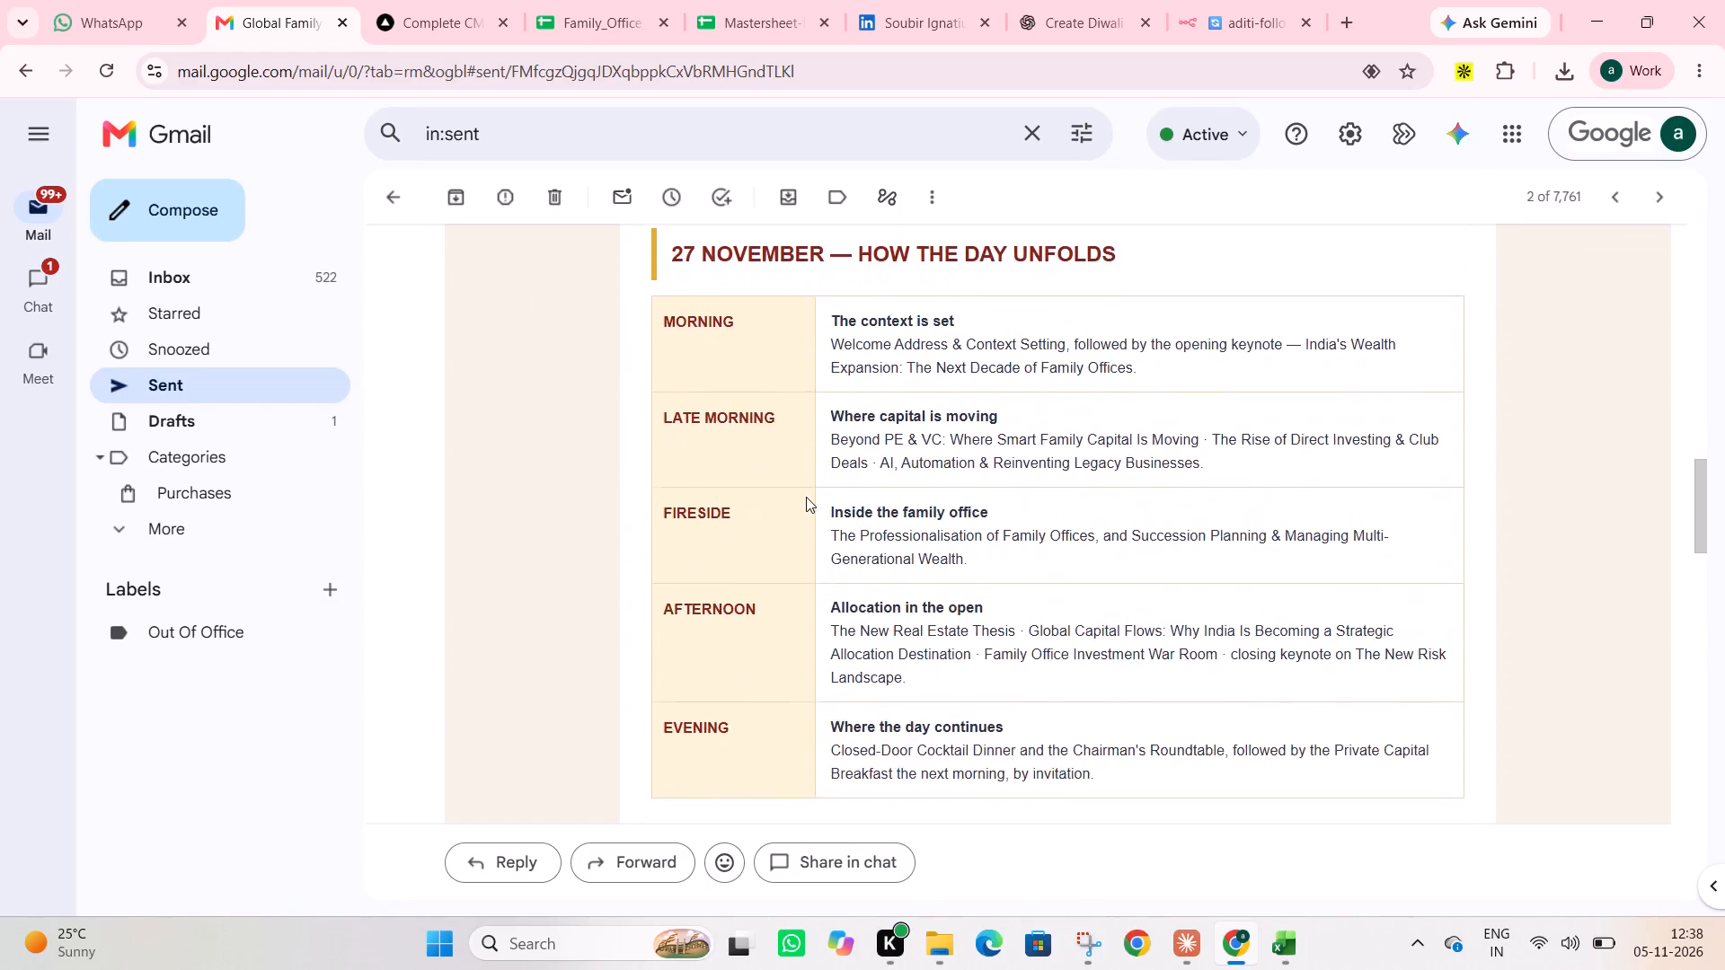
pyautogui.scroll(-4, 806, 497)
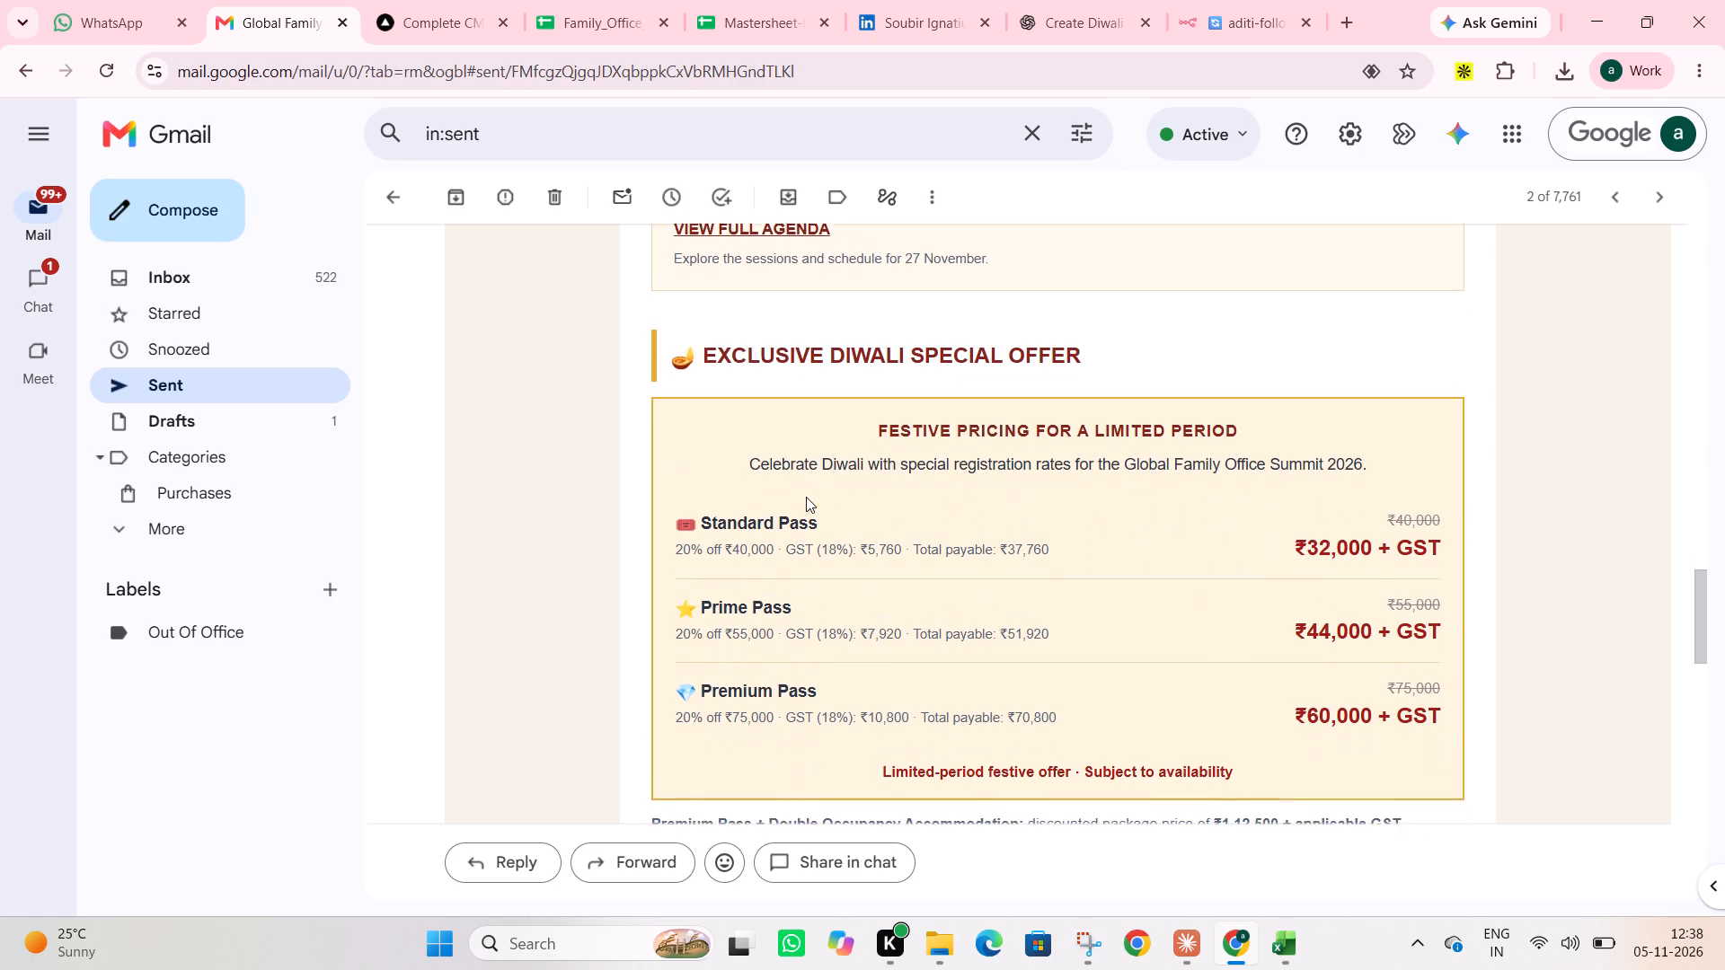
pyautogui.scroll(-1, 806, 497)
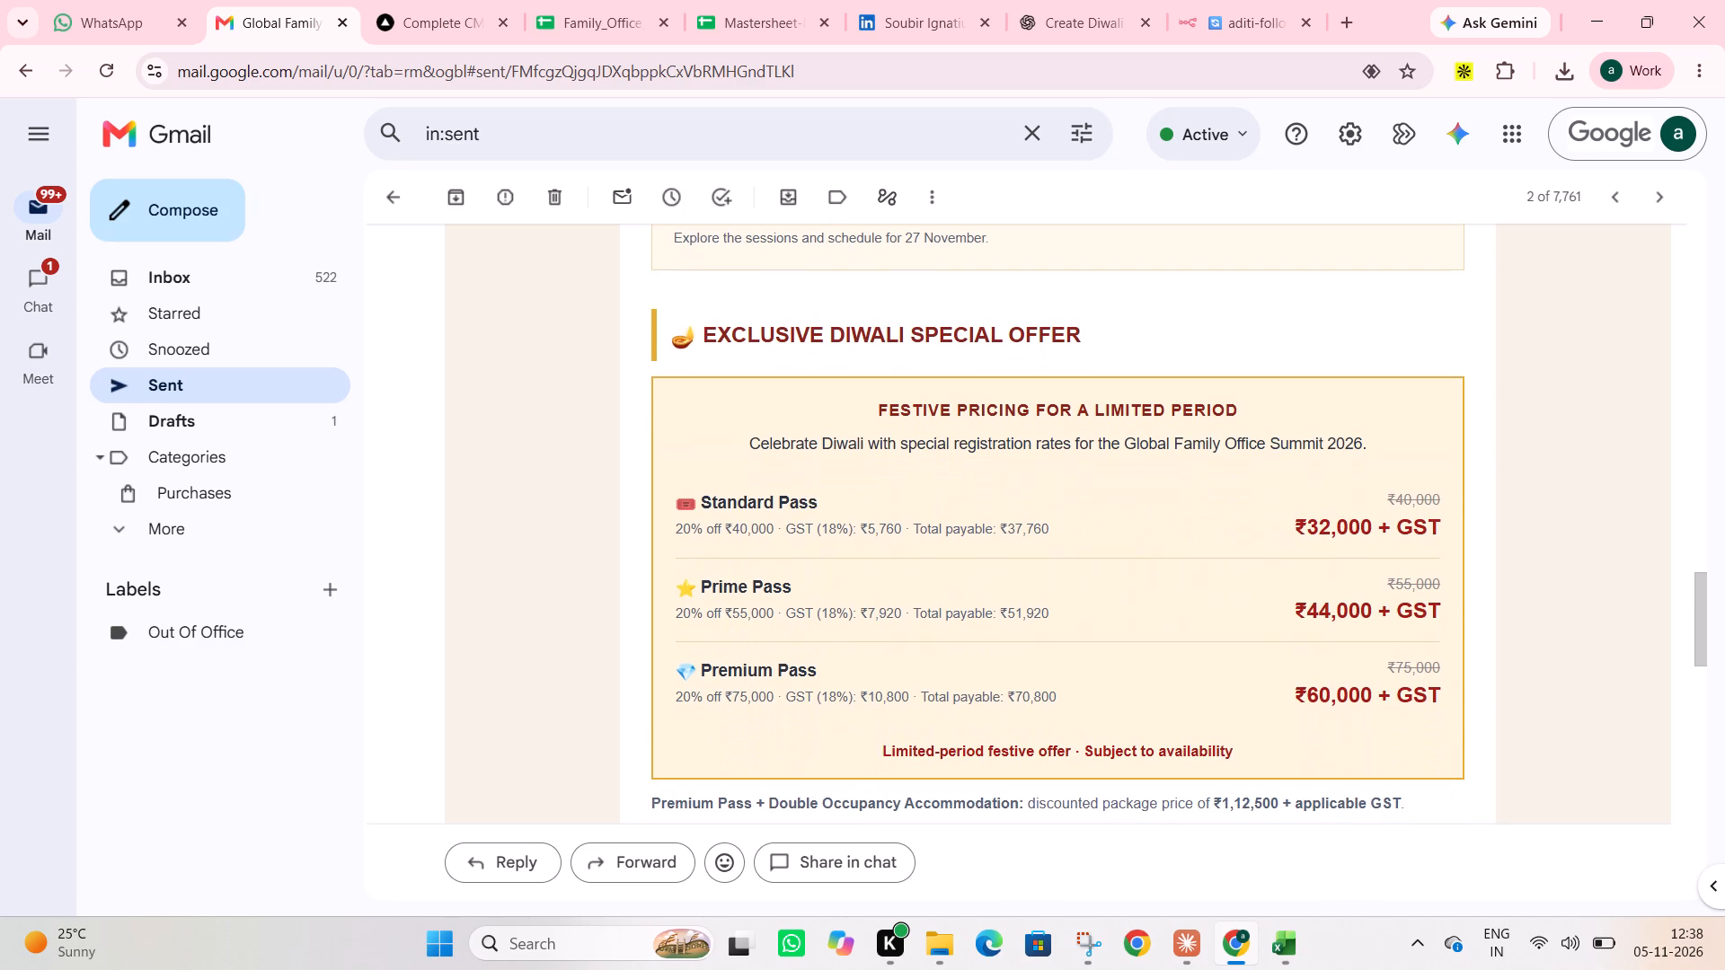
pyautogui.scroll(-1, 806, 497)
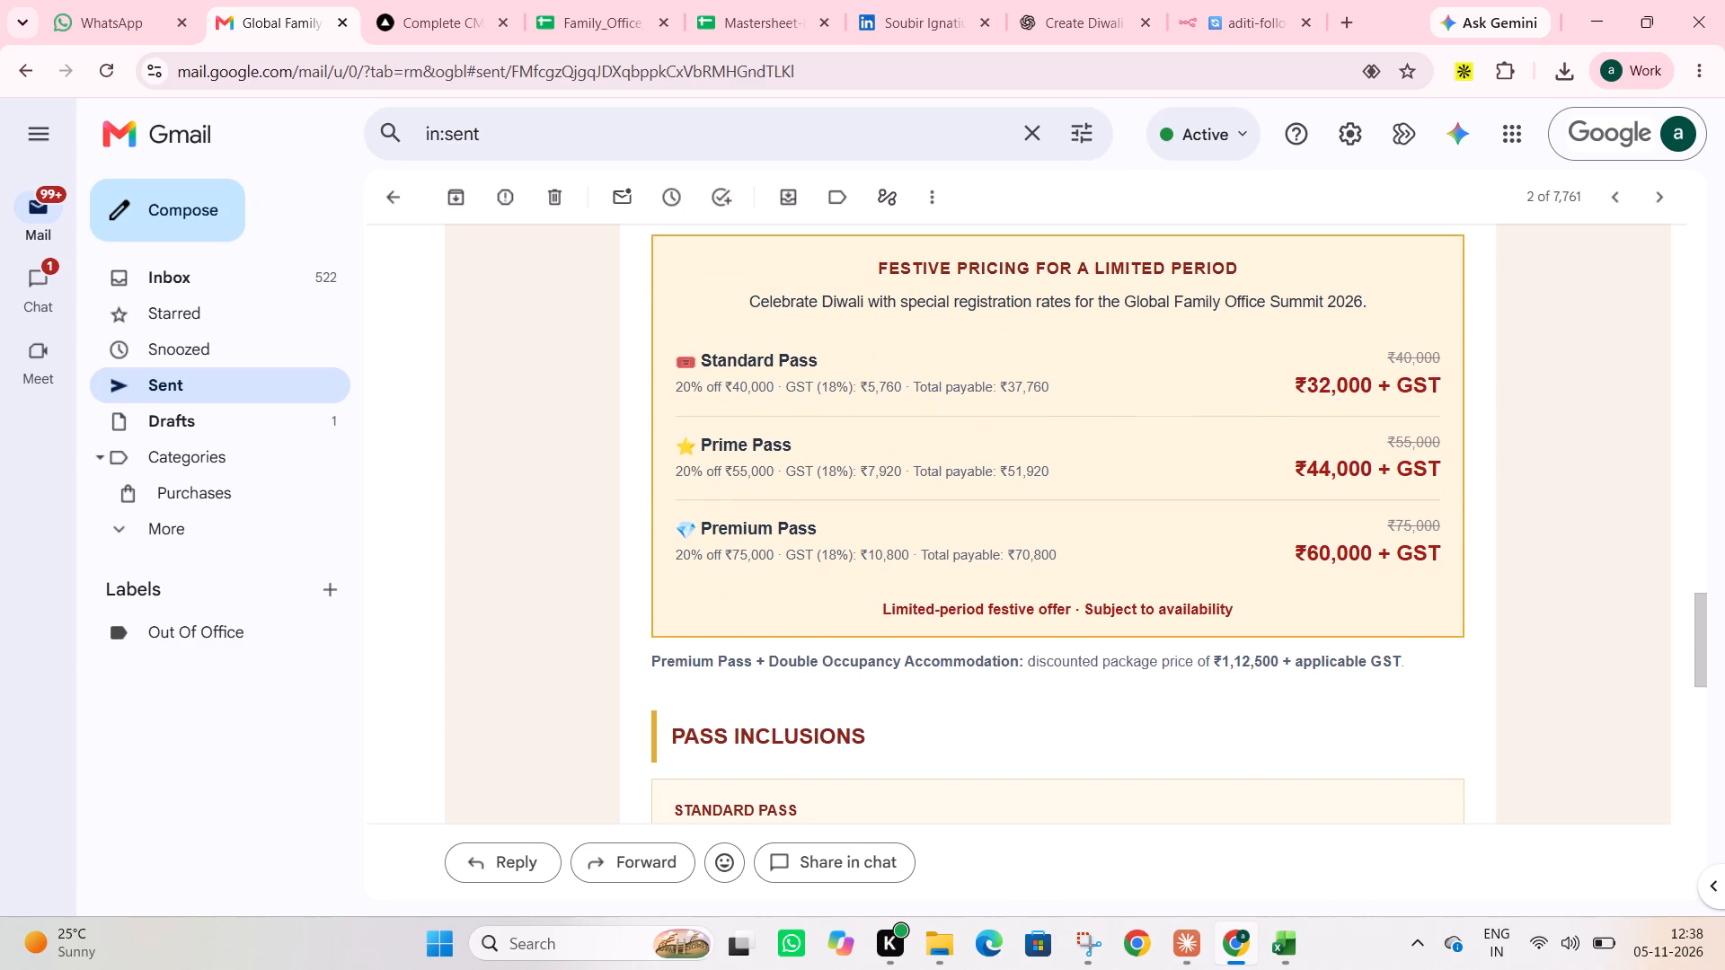
pyautogui.scroll(-2, 806, 497)
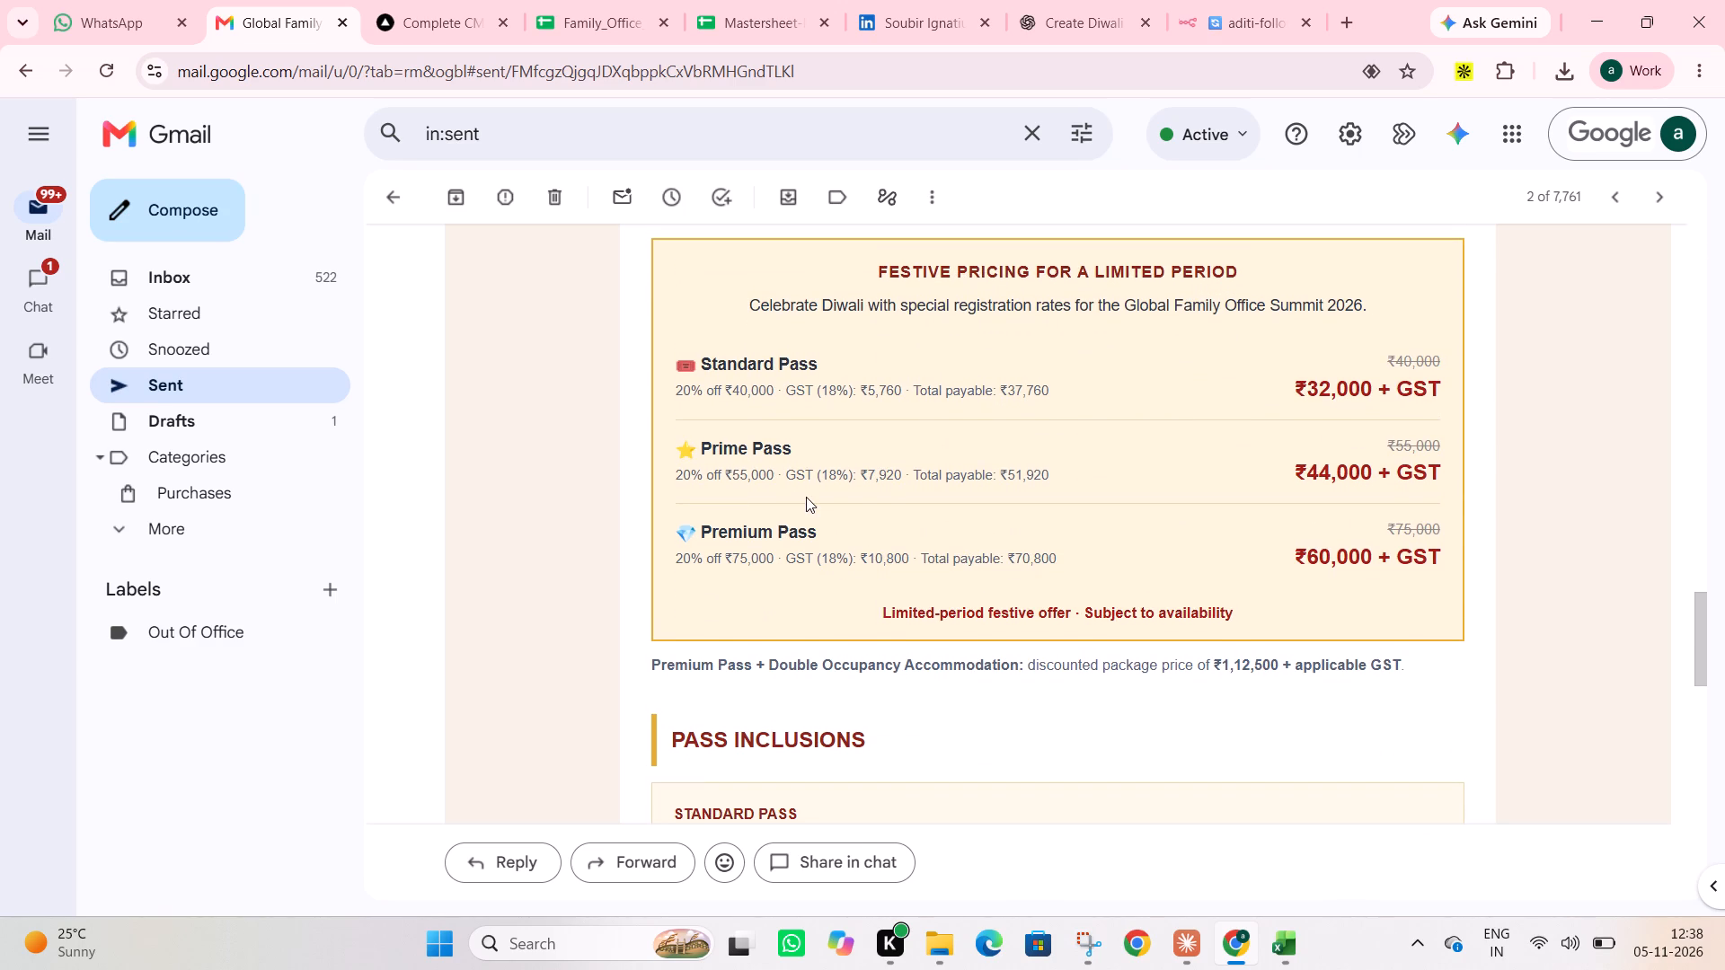
pyautogui.scroll(-1, 806, 497)
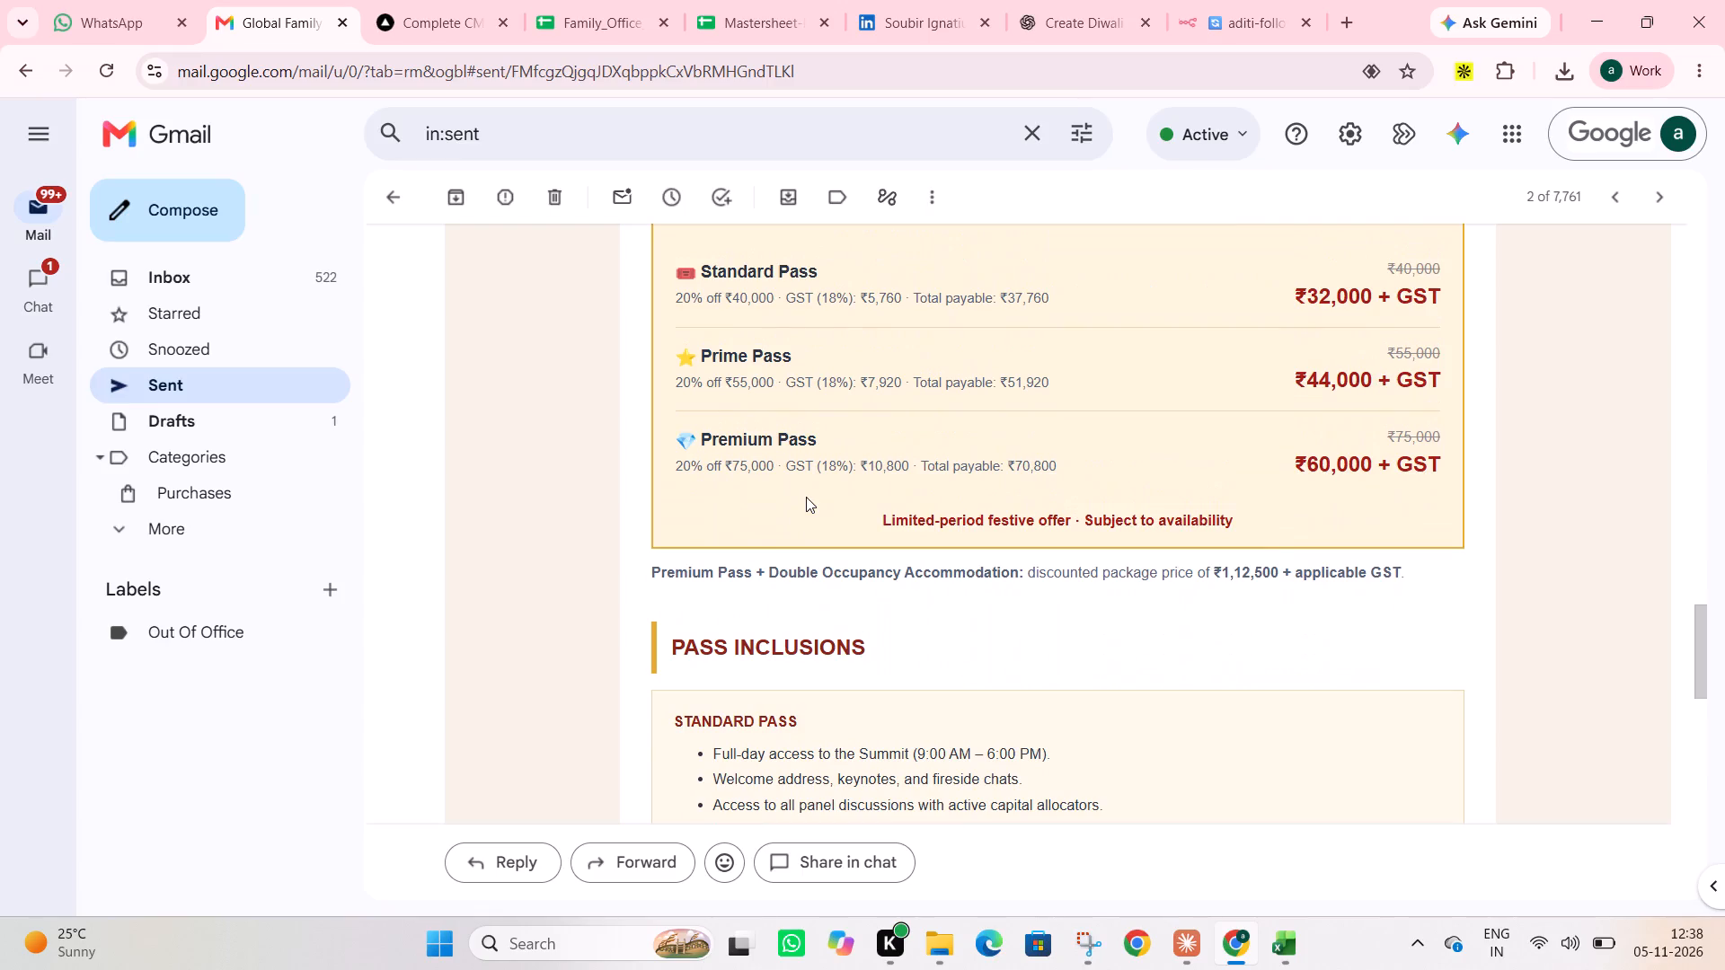
pyautogui.scroll(-6, 806, 497)
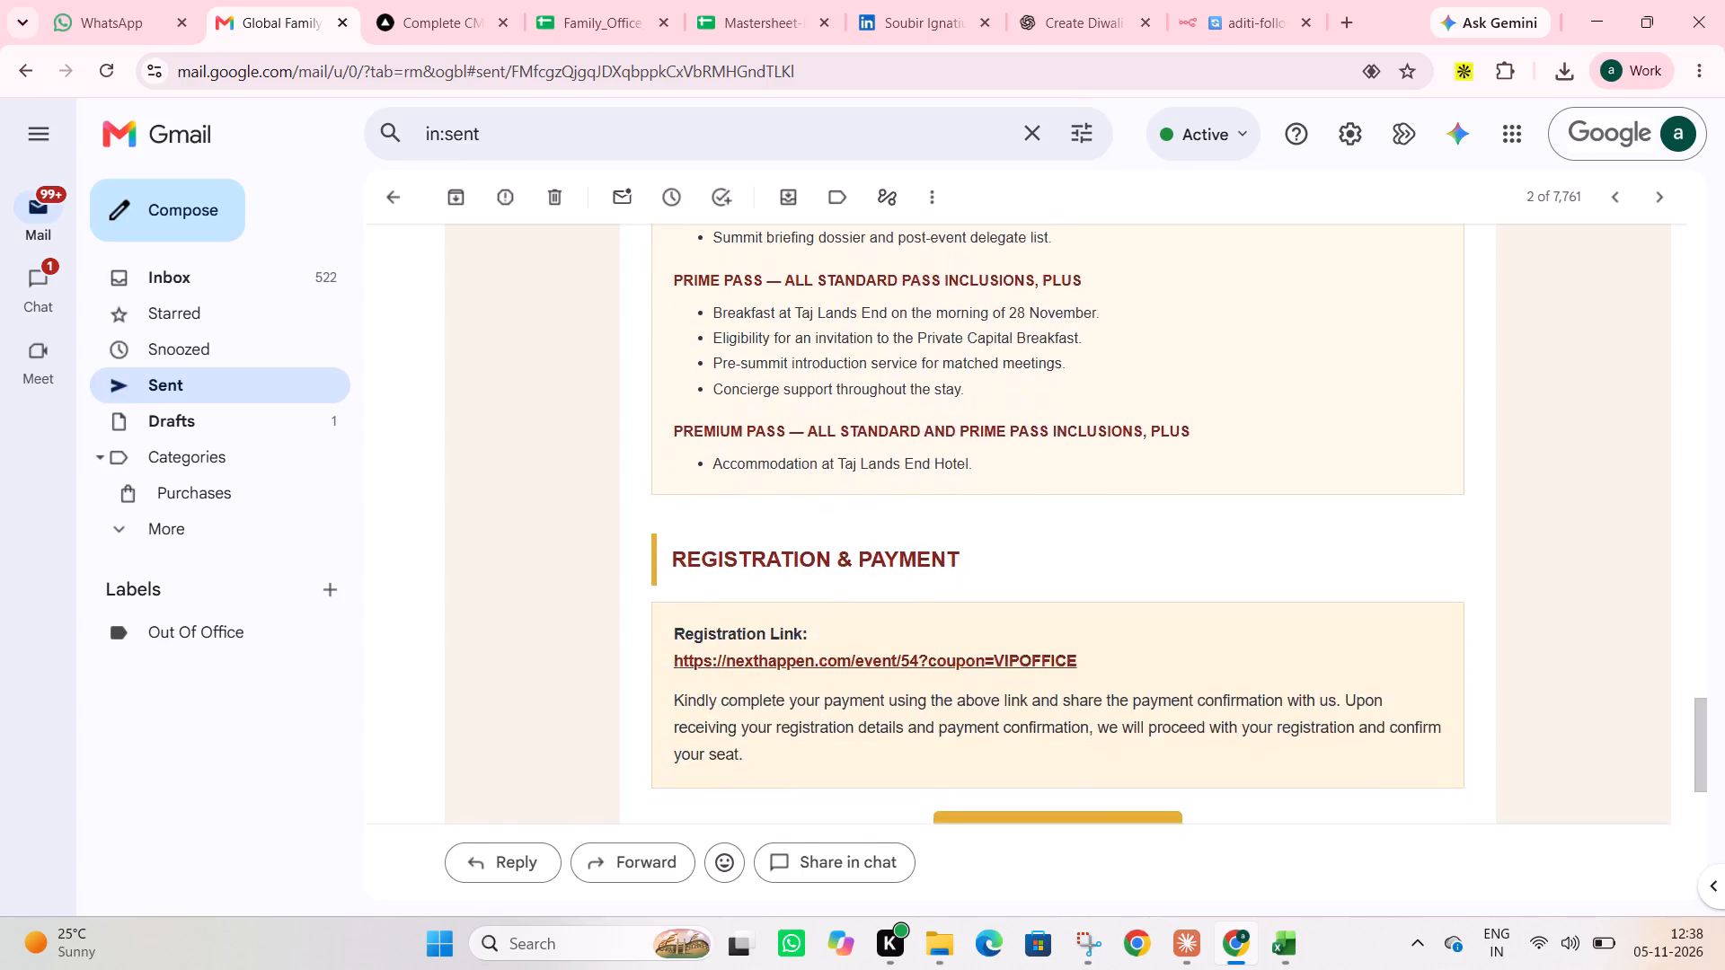
pyautogui.scroll(-4, 806, 497)
pyautogui.scroll(6, 583, 426)
# Return to the Sent mail list, refresh it to check the latest invitation emails, and go back to the opened invitation.
pyautogui.click(391, 197)
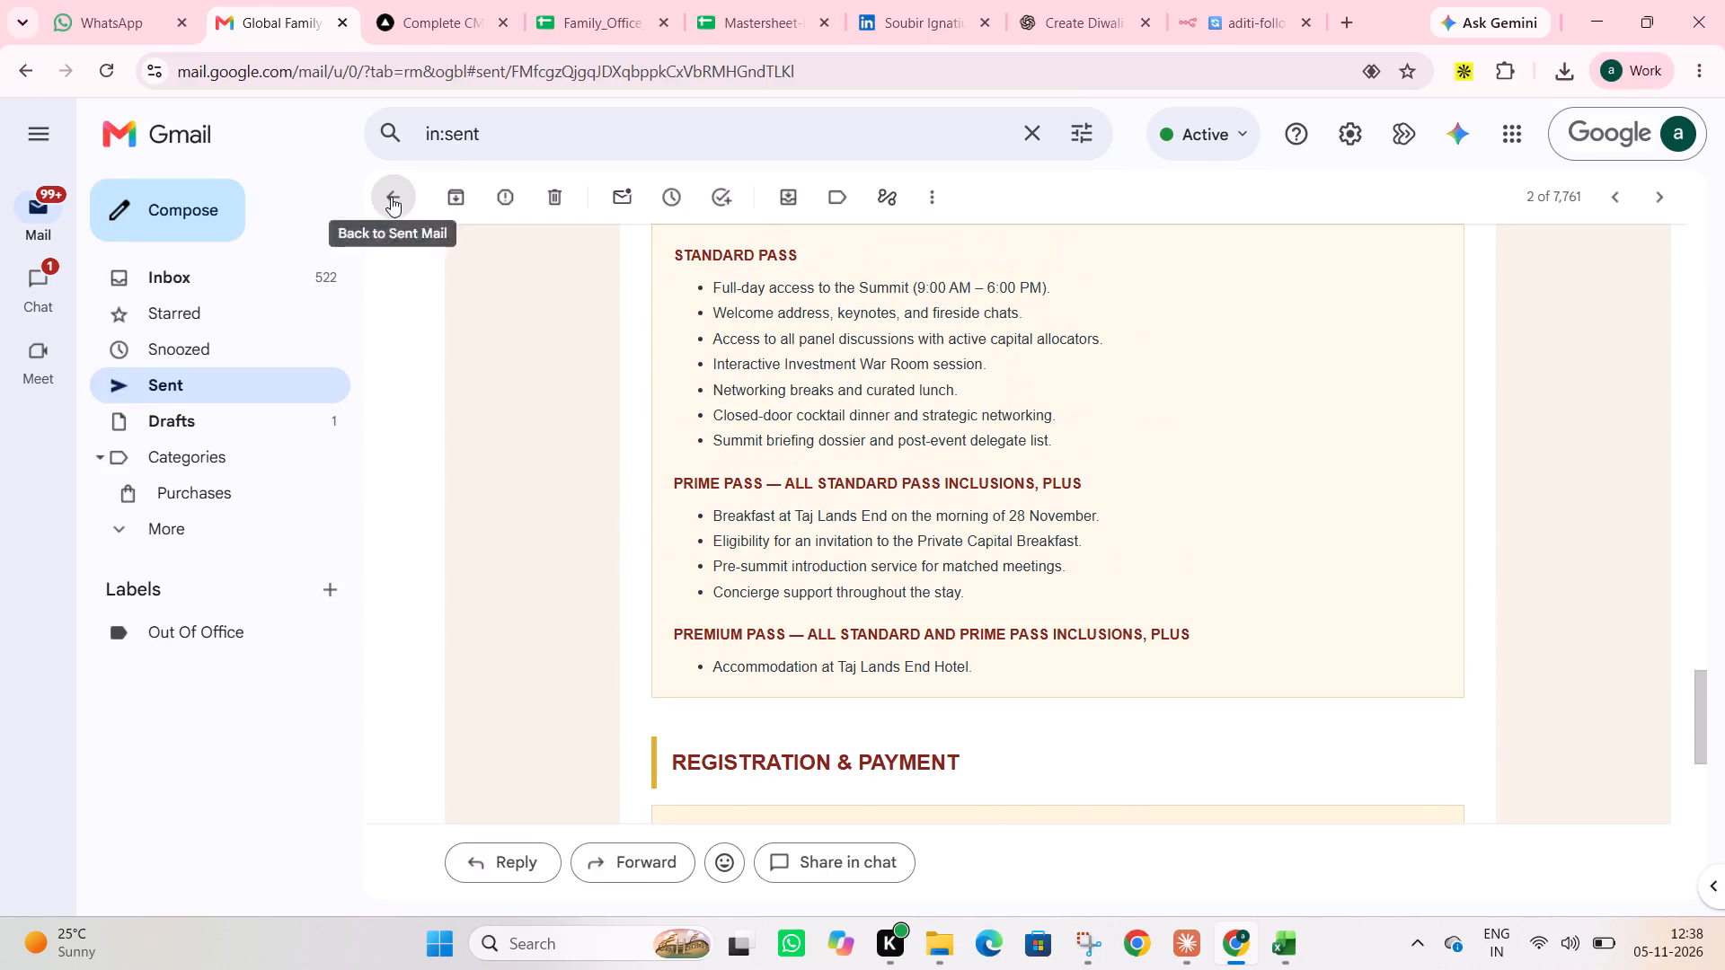
pyautogui.scroll(4, 606, 433)
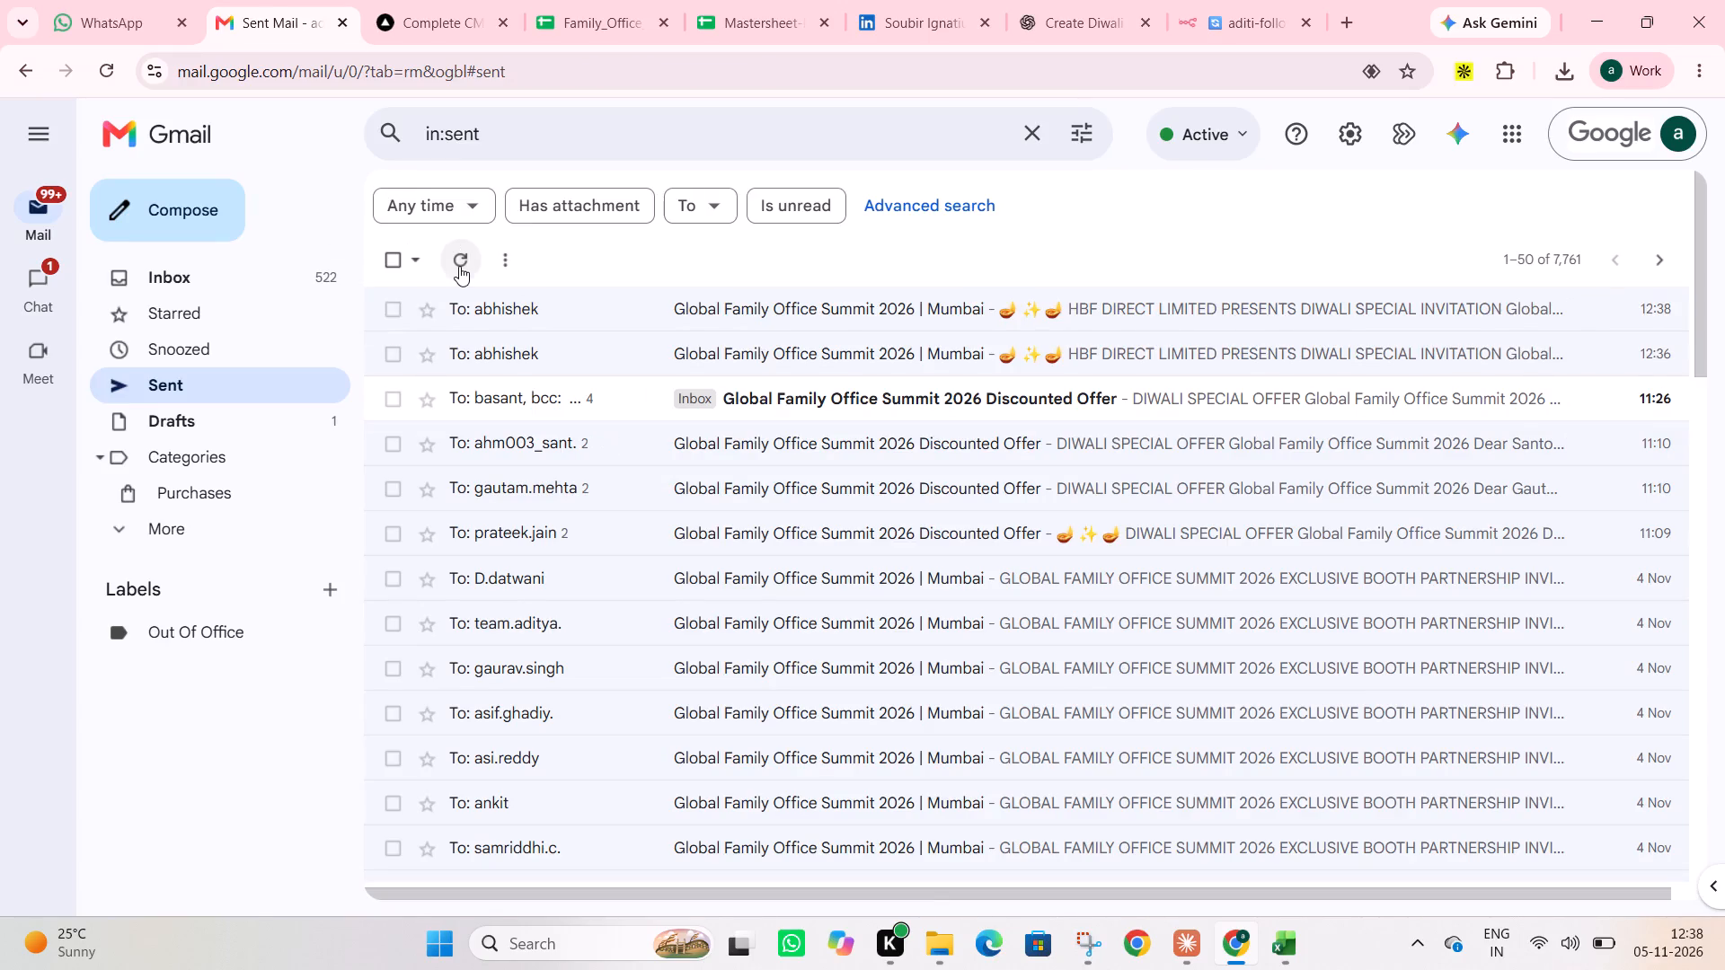
pyautogui.tripleClick(459, 266)
pyautogui.click(31, 75)
pyautogui.scroll(4, 451, 410)
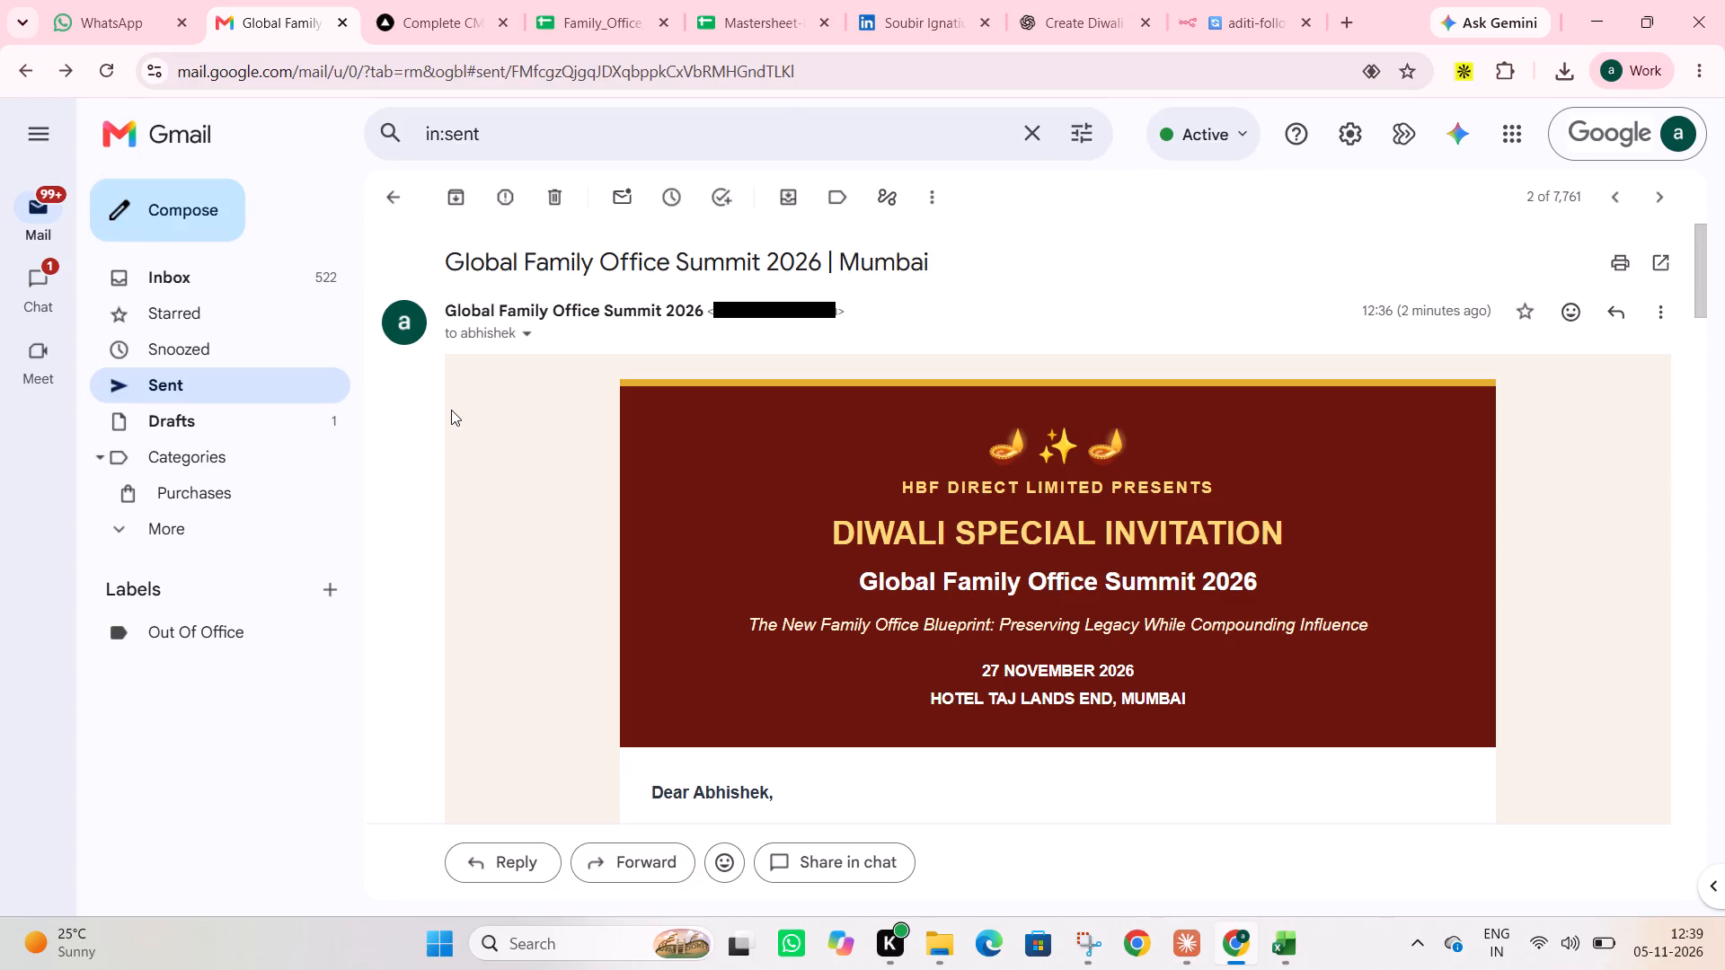
# Switch to the Complete CMS and filter the Data by Dhiraj Zoho campaign's leads to Meeting Scheduled.
pyautogui.click(409, 0)
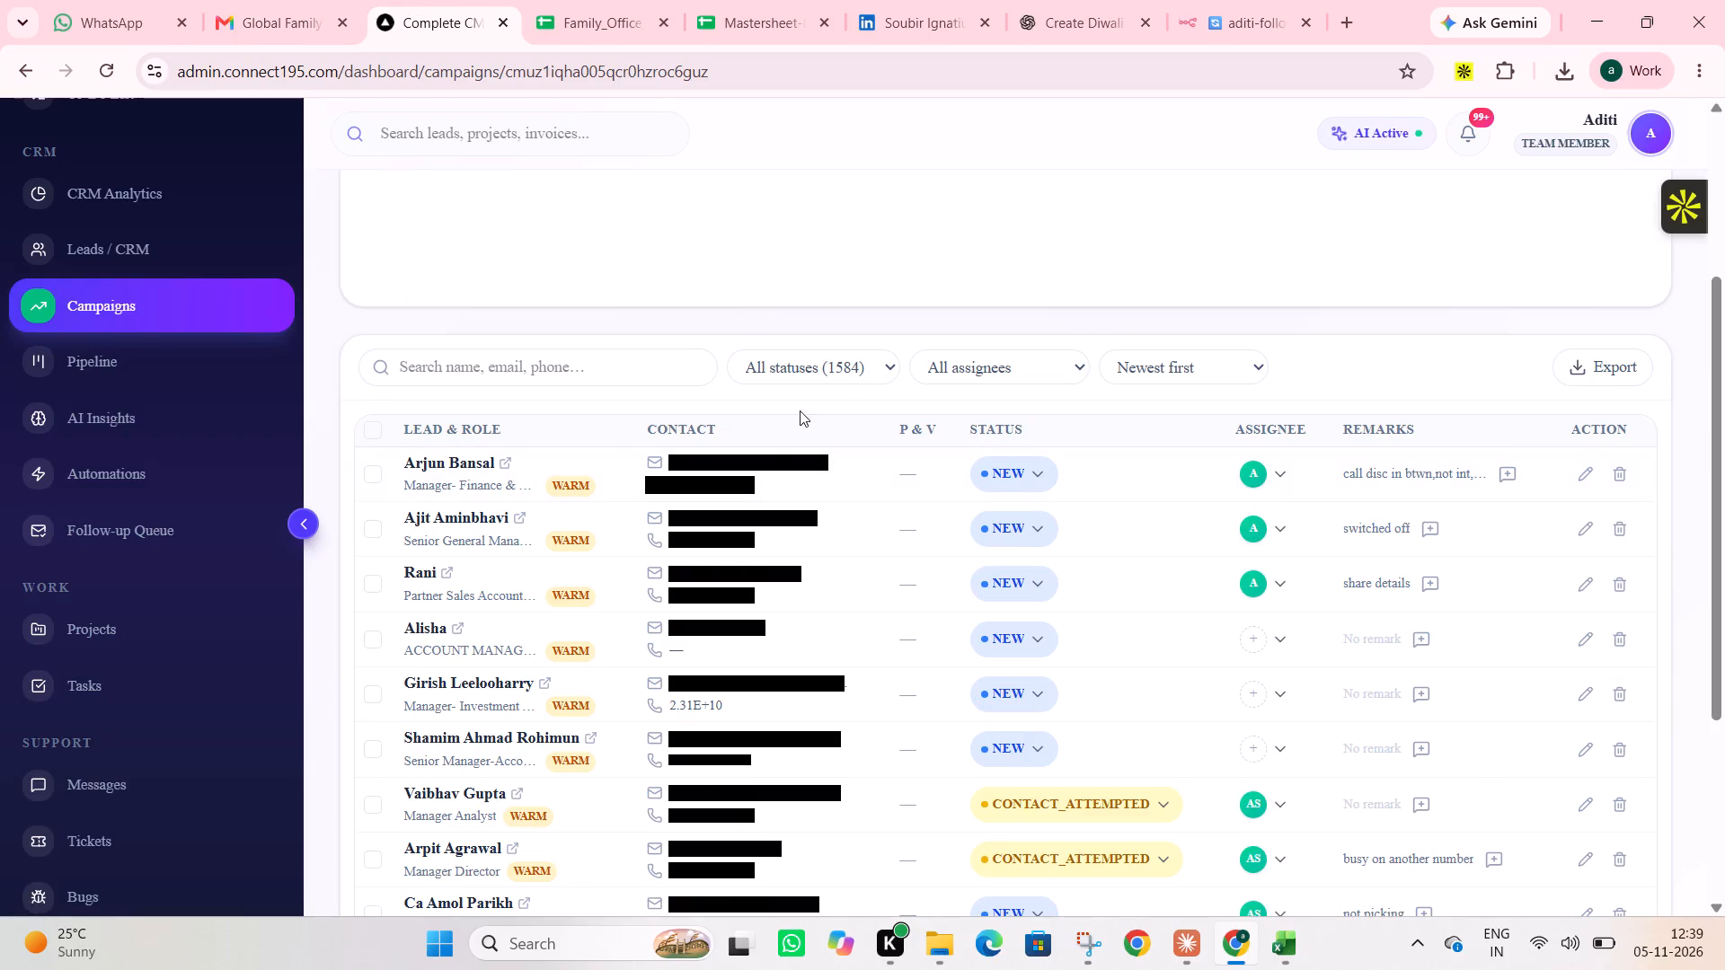
pyautogui.click(836, 377)
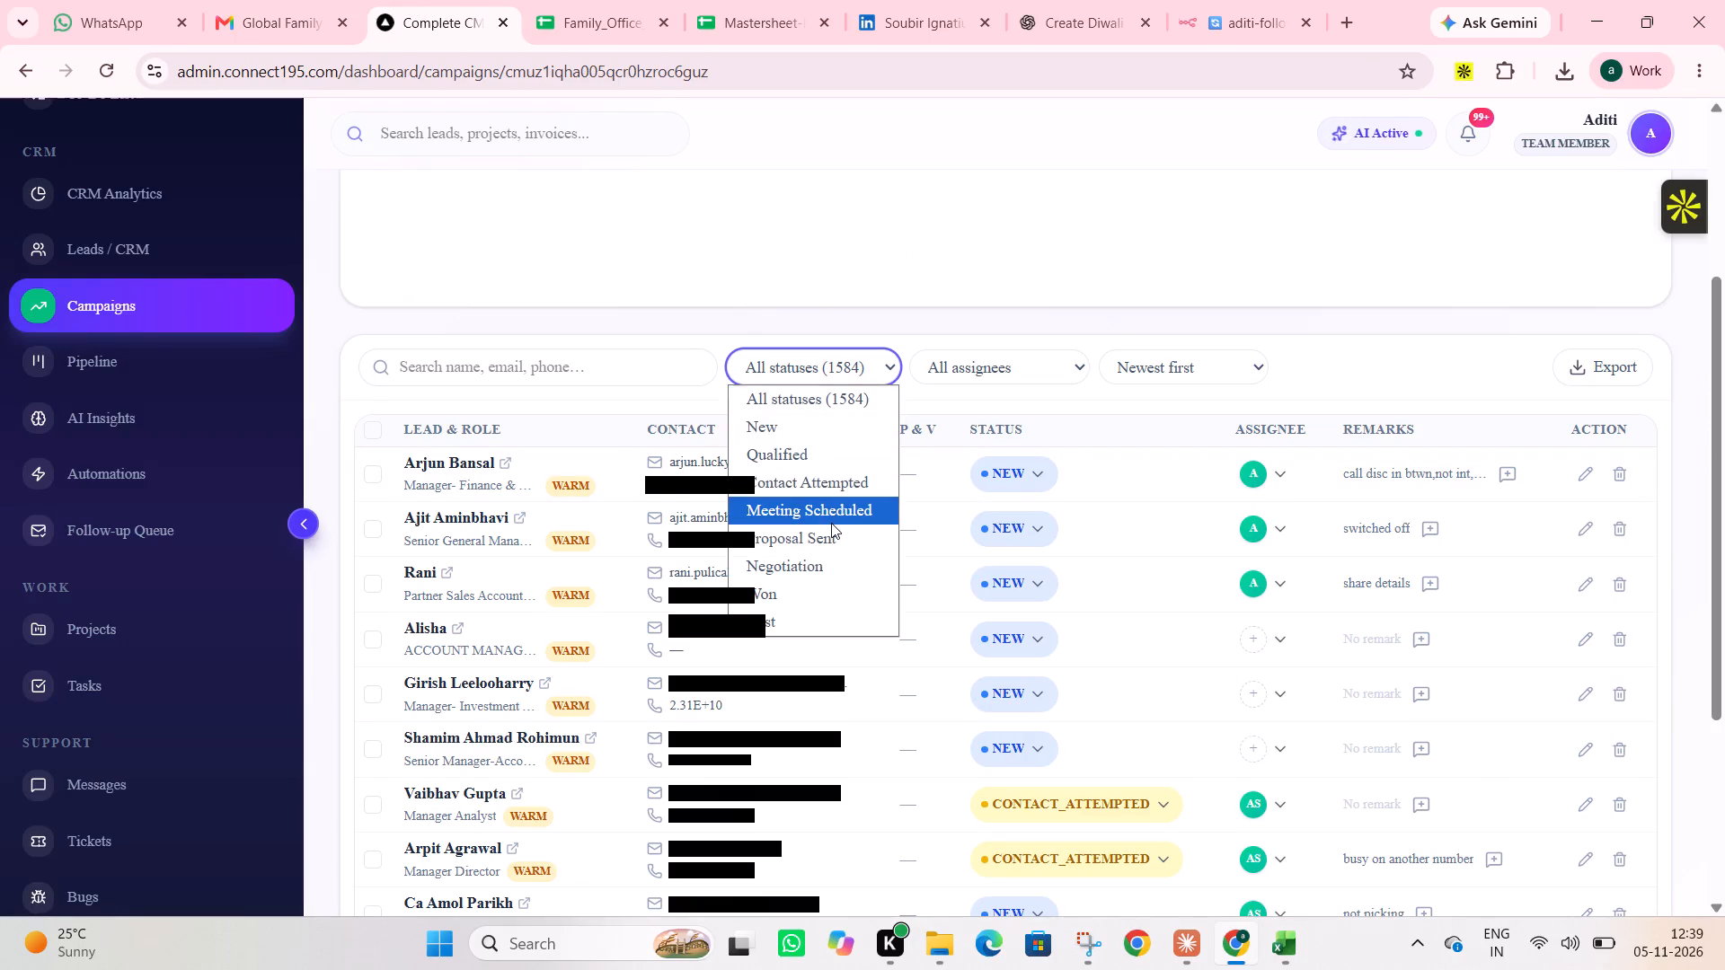
pyautogui.click(831, 523)
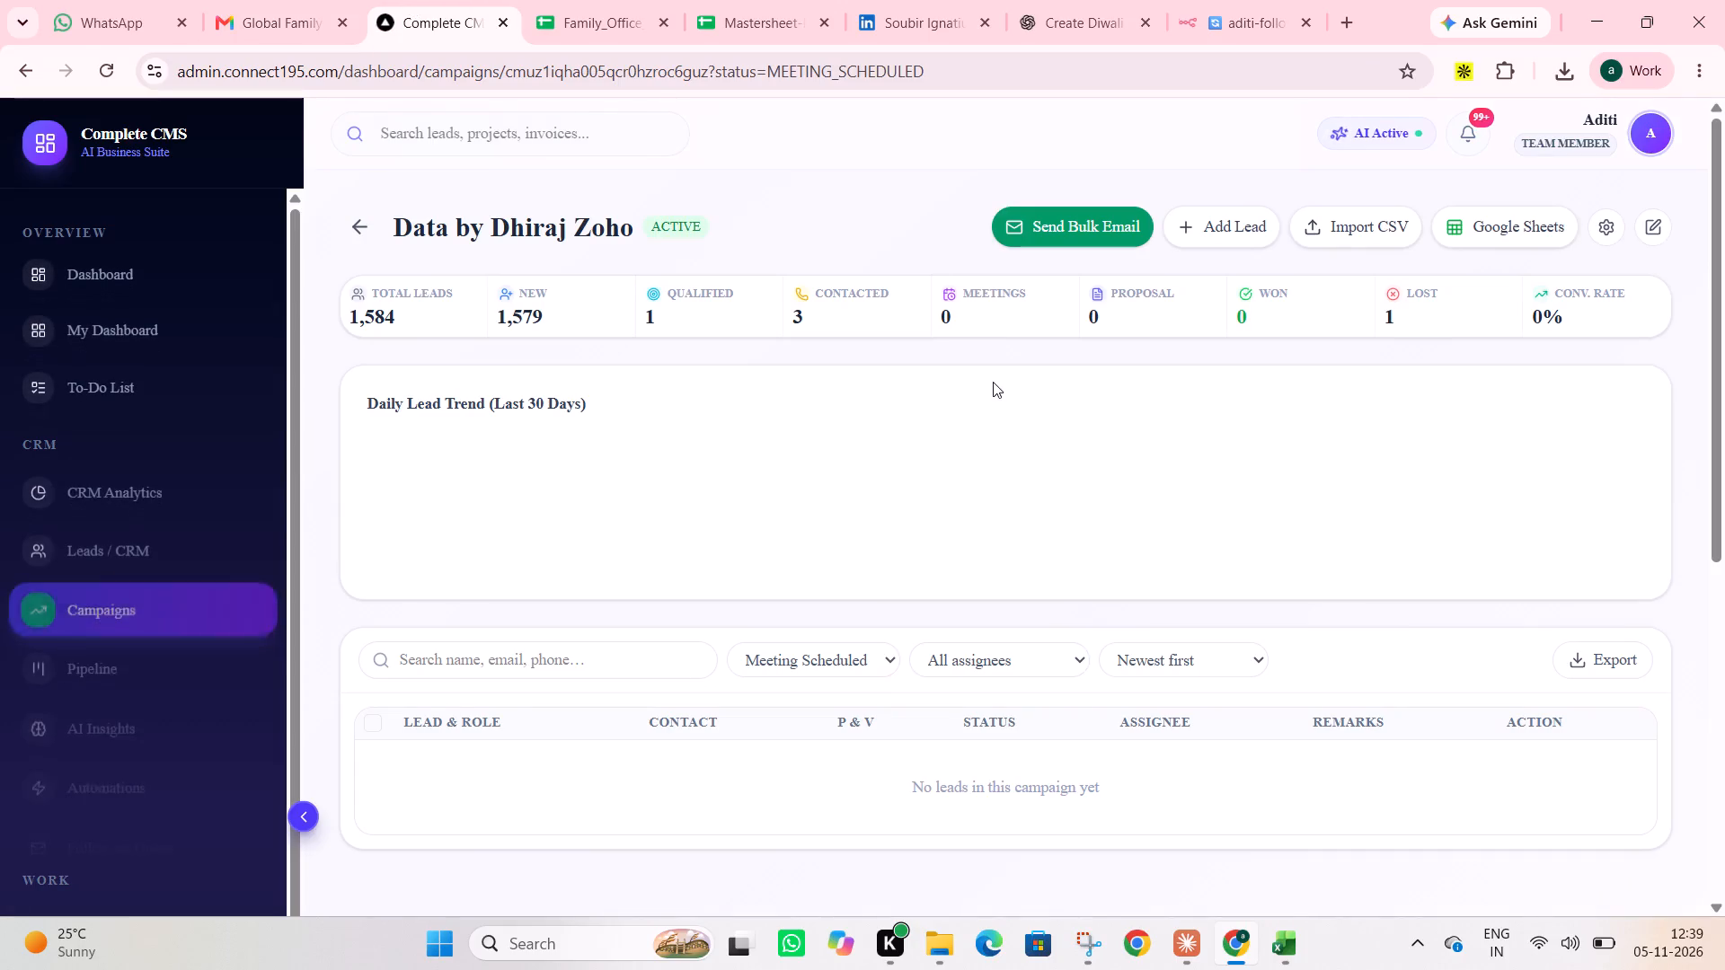
# Open the Linkedin-family-office-leads-v2 campaign and filter its leads by the Meeting Scheduled status.
pyautogui.click(357, 215)
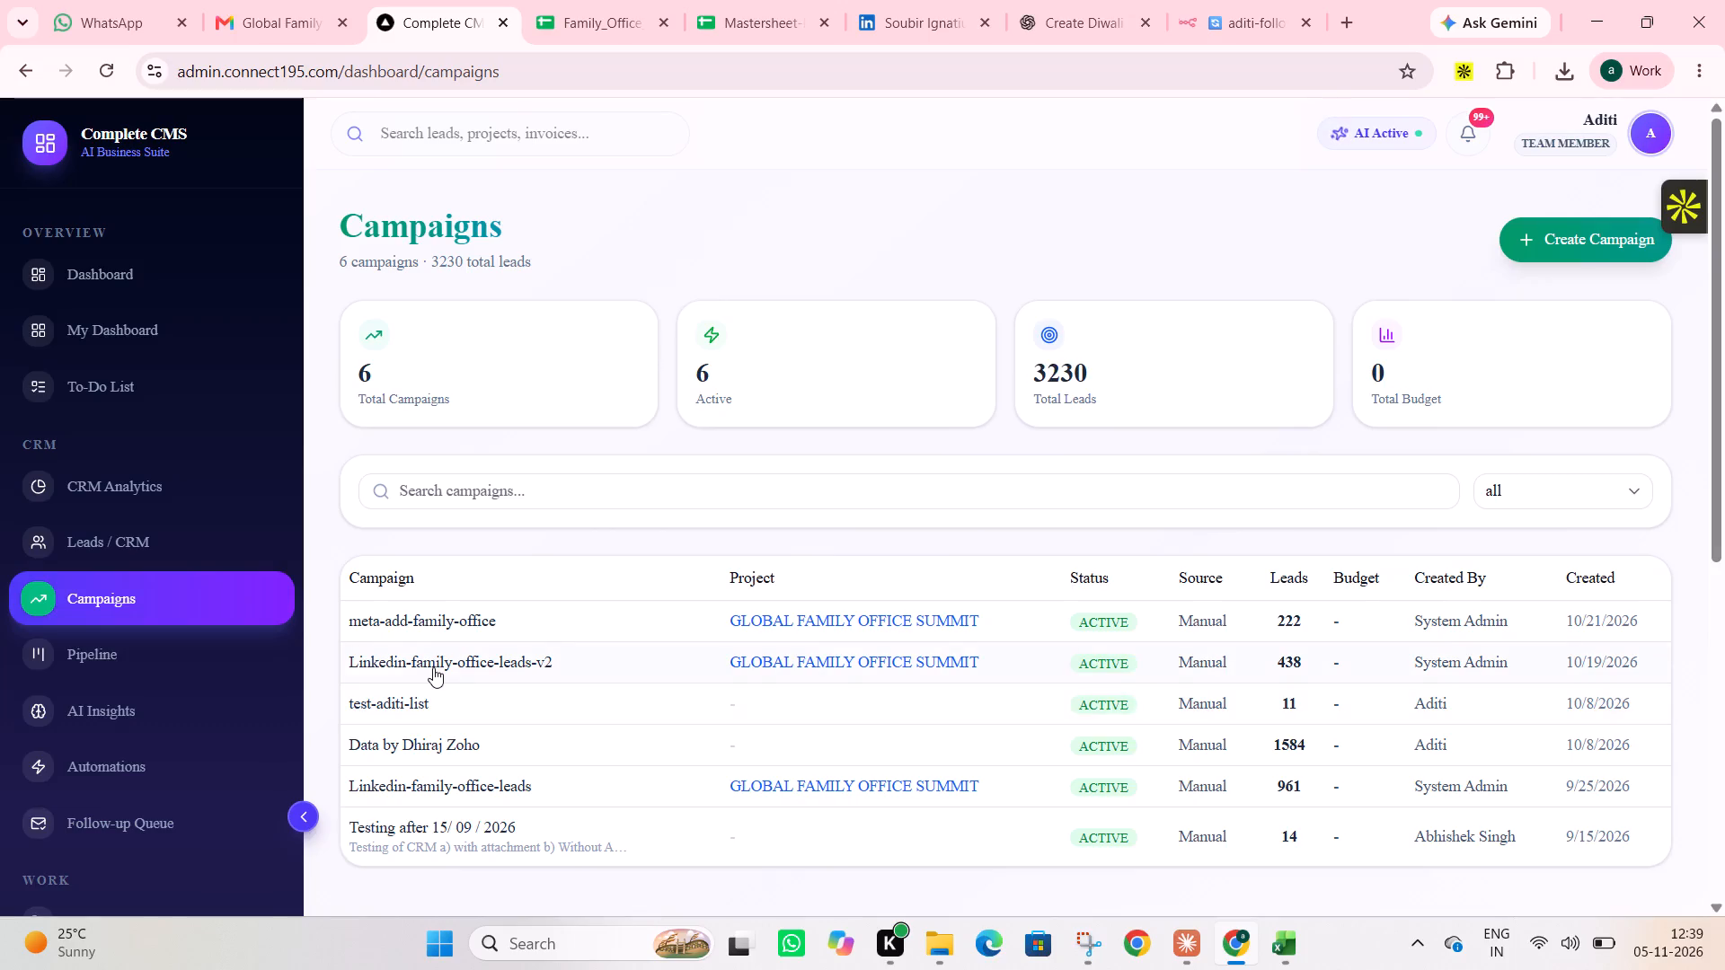
pyautogui.click(433, 667)
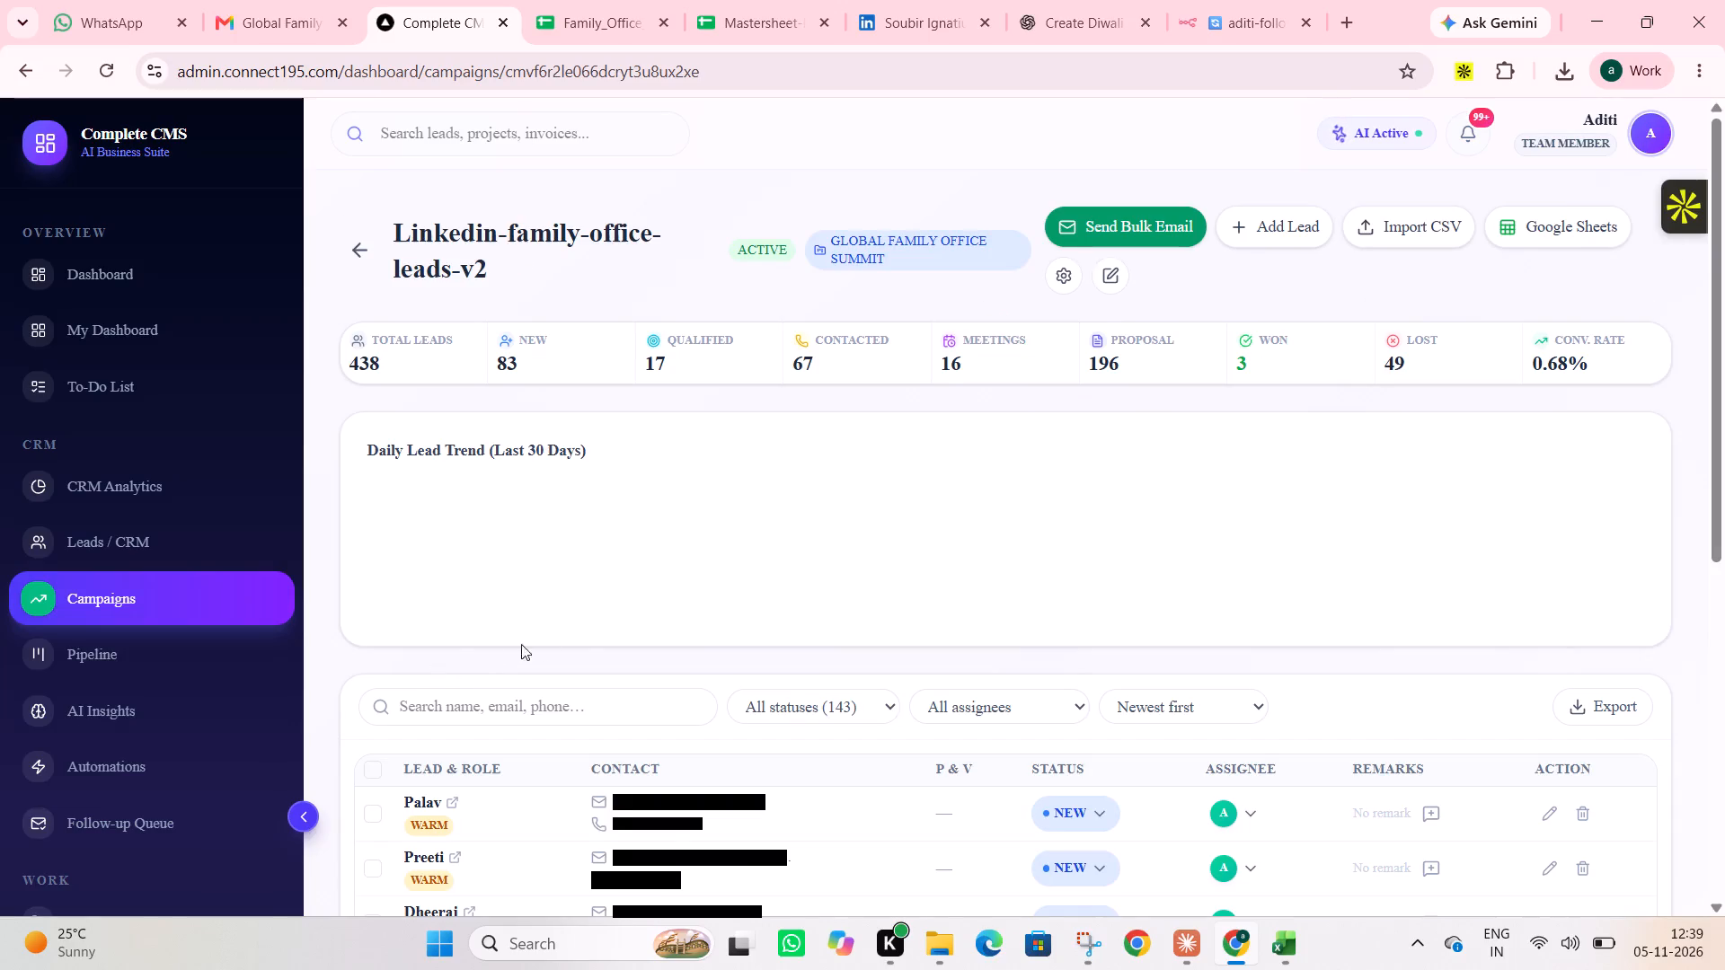
pyautogui.scroll(-1, 690, 665)
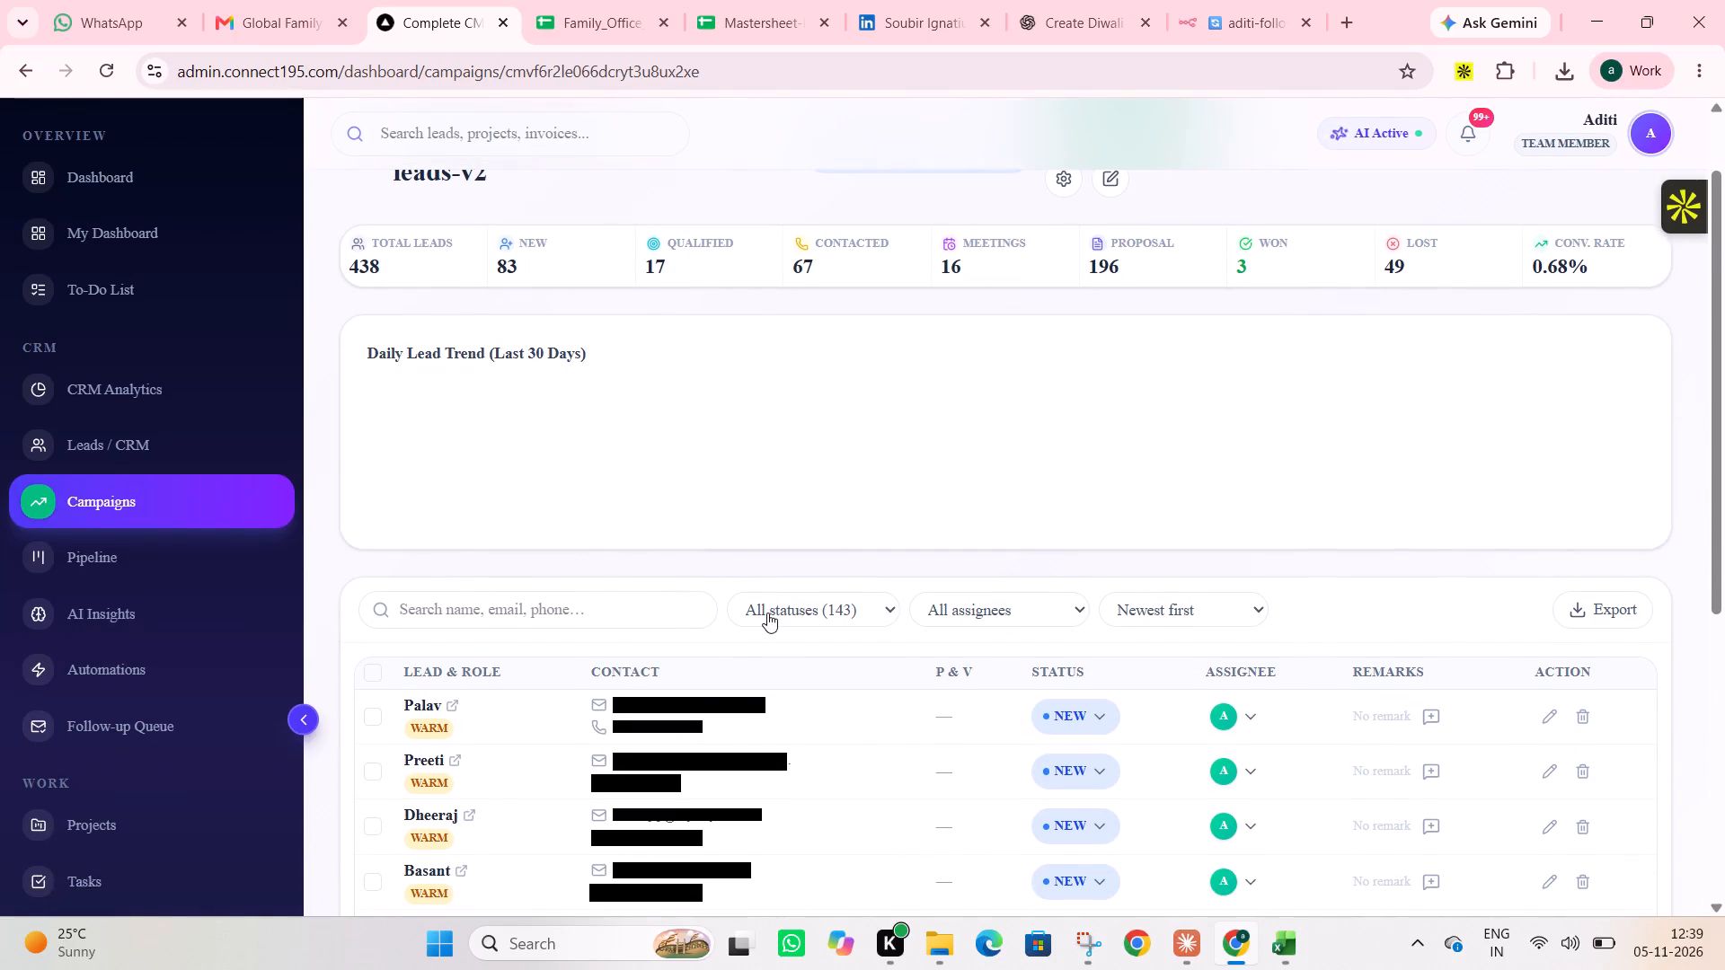
pyautogui.click(767, 613)
pyautogui.click(785, 754)
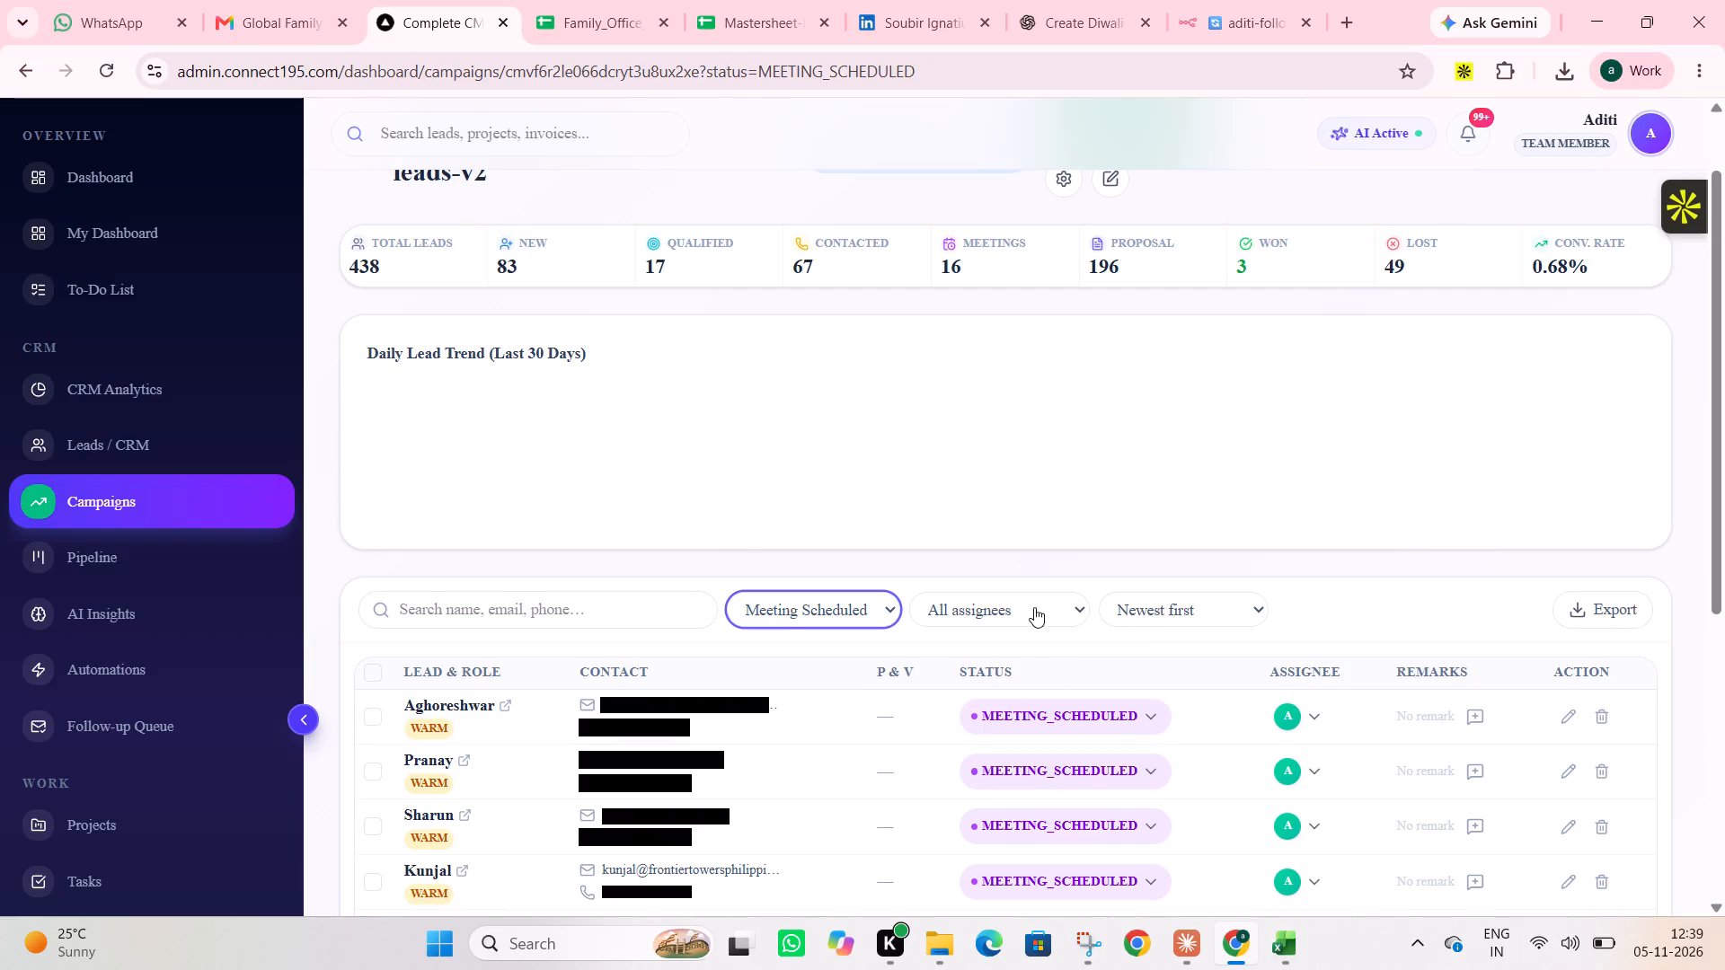
pyautogui.scroll(-2, 999, 620)
# Open the first Meeting Scheduled lead's record and look through its custom fields and company details.
pyautogui.click(479, 497)
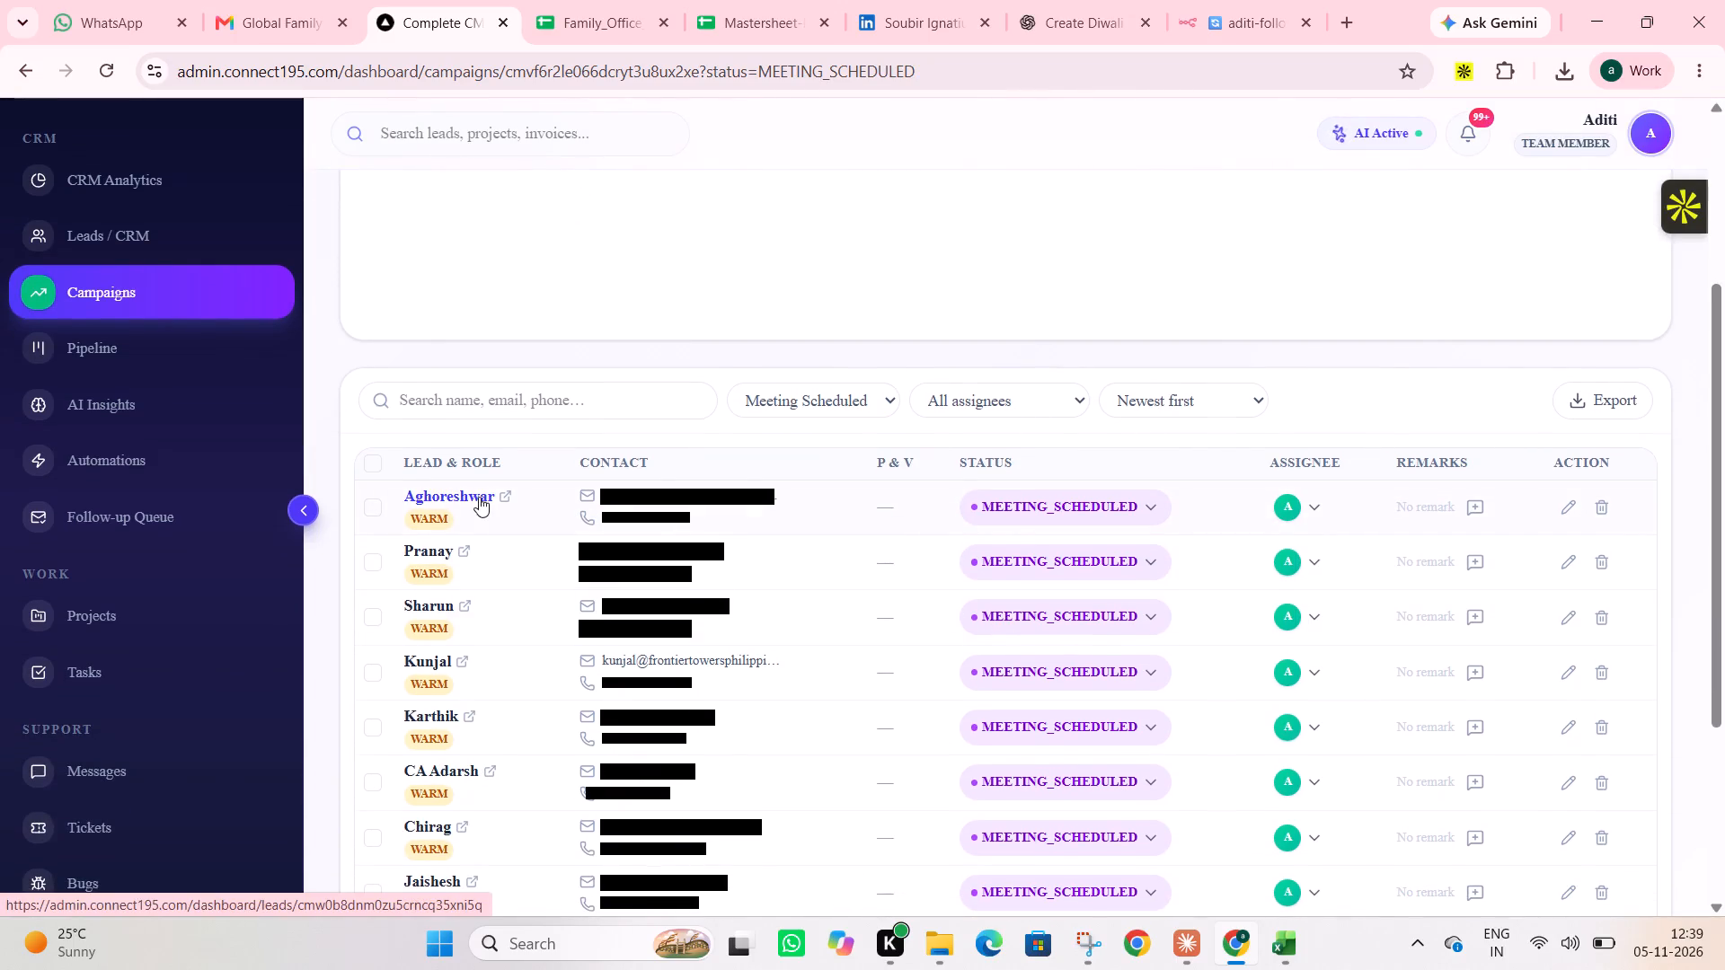
pyautogui.scroll(-1, 844, 624)
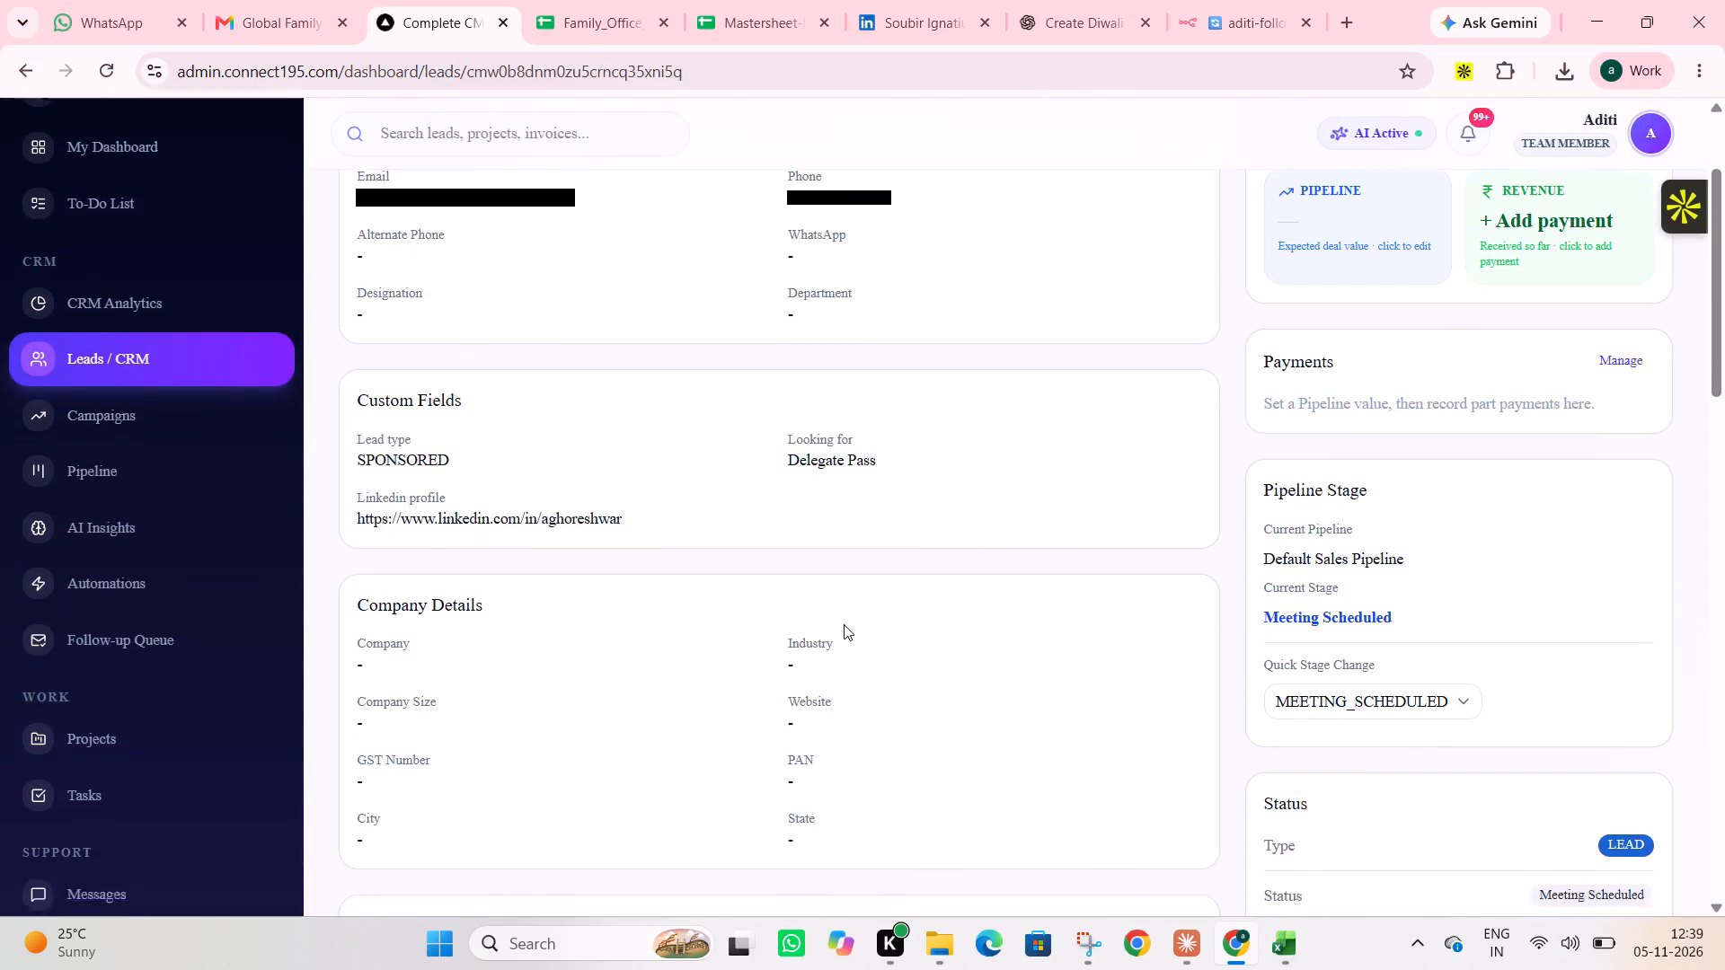
pyautogui.scroll(-1, 844, 624)
# Switch to the Campaign-Dhiraj sheet and check its name, email, phone, company and designation columns.
pyautogui.click(594, 0)
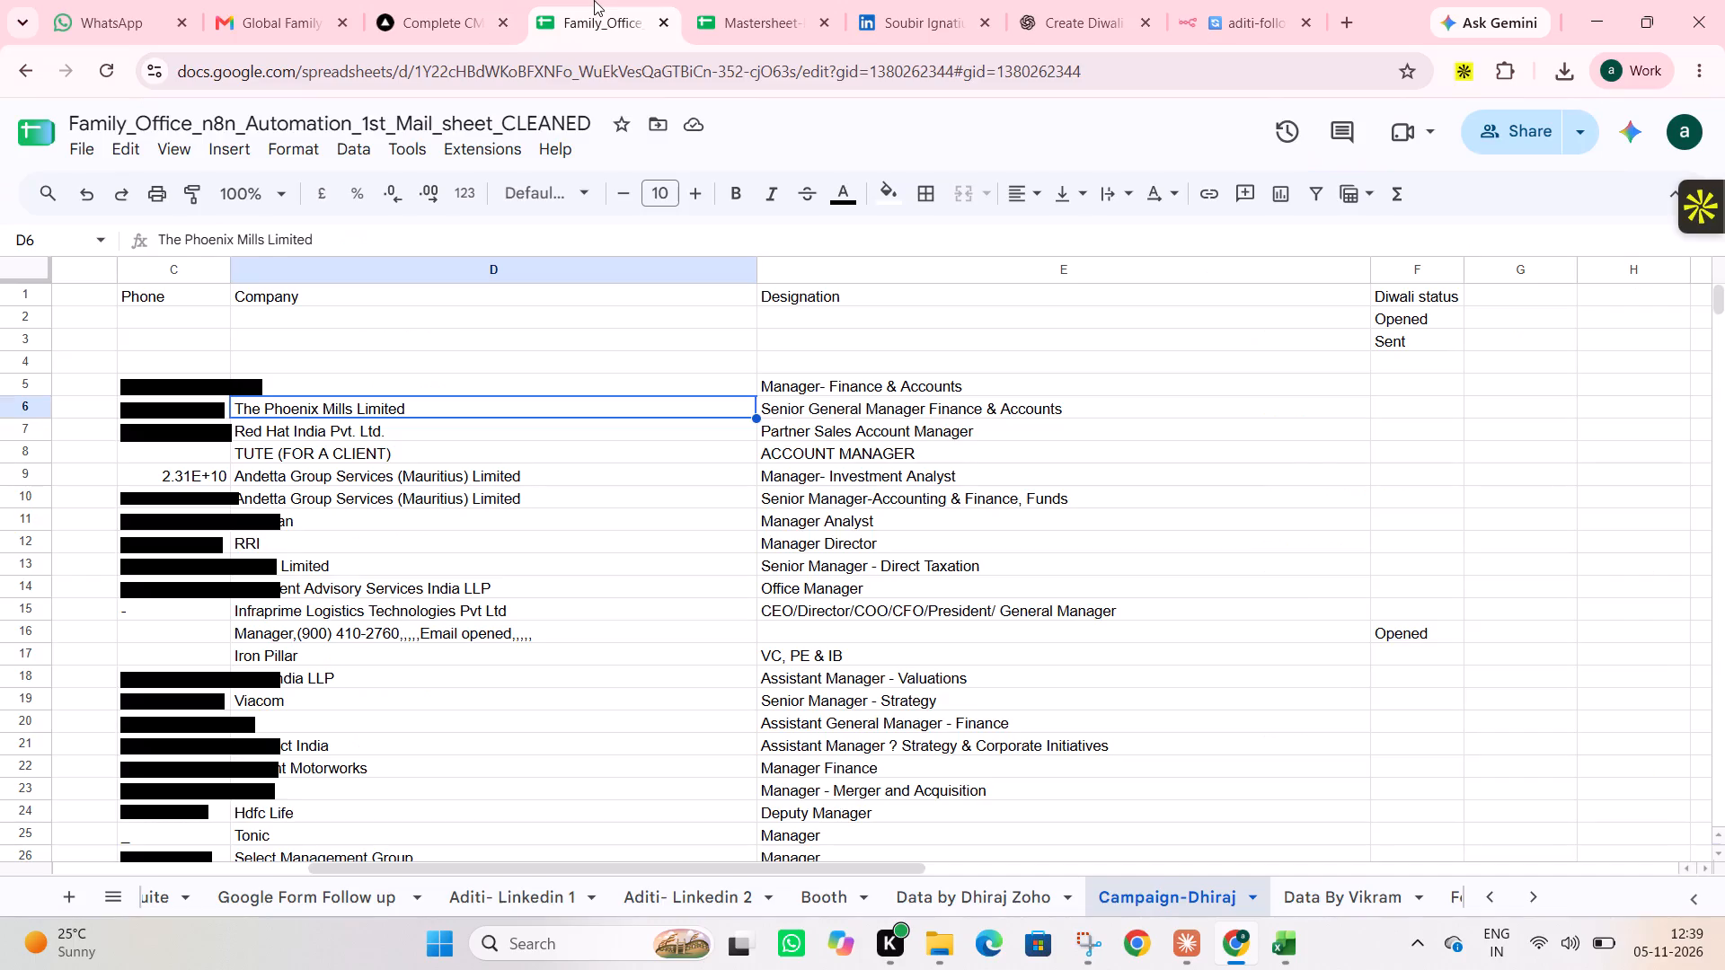
pyautogui.hscroll(2, 662, 438)
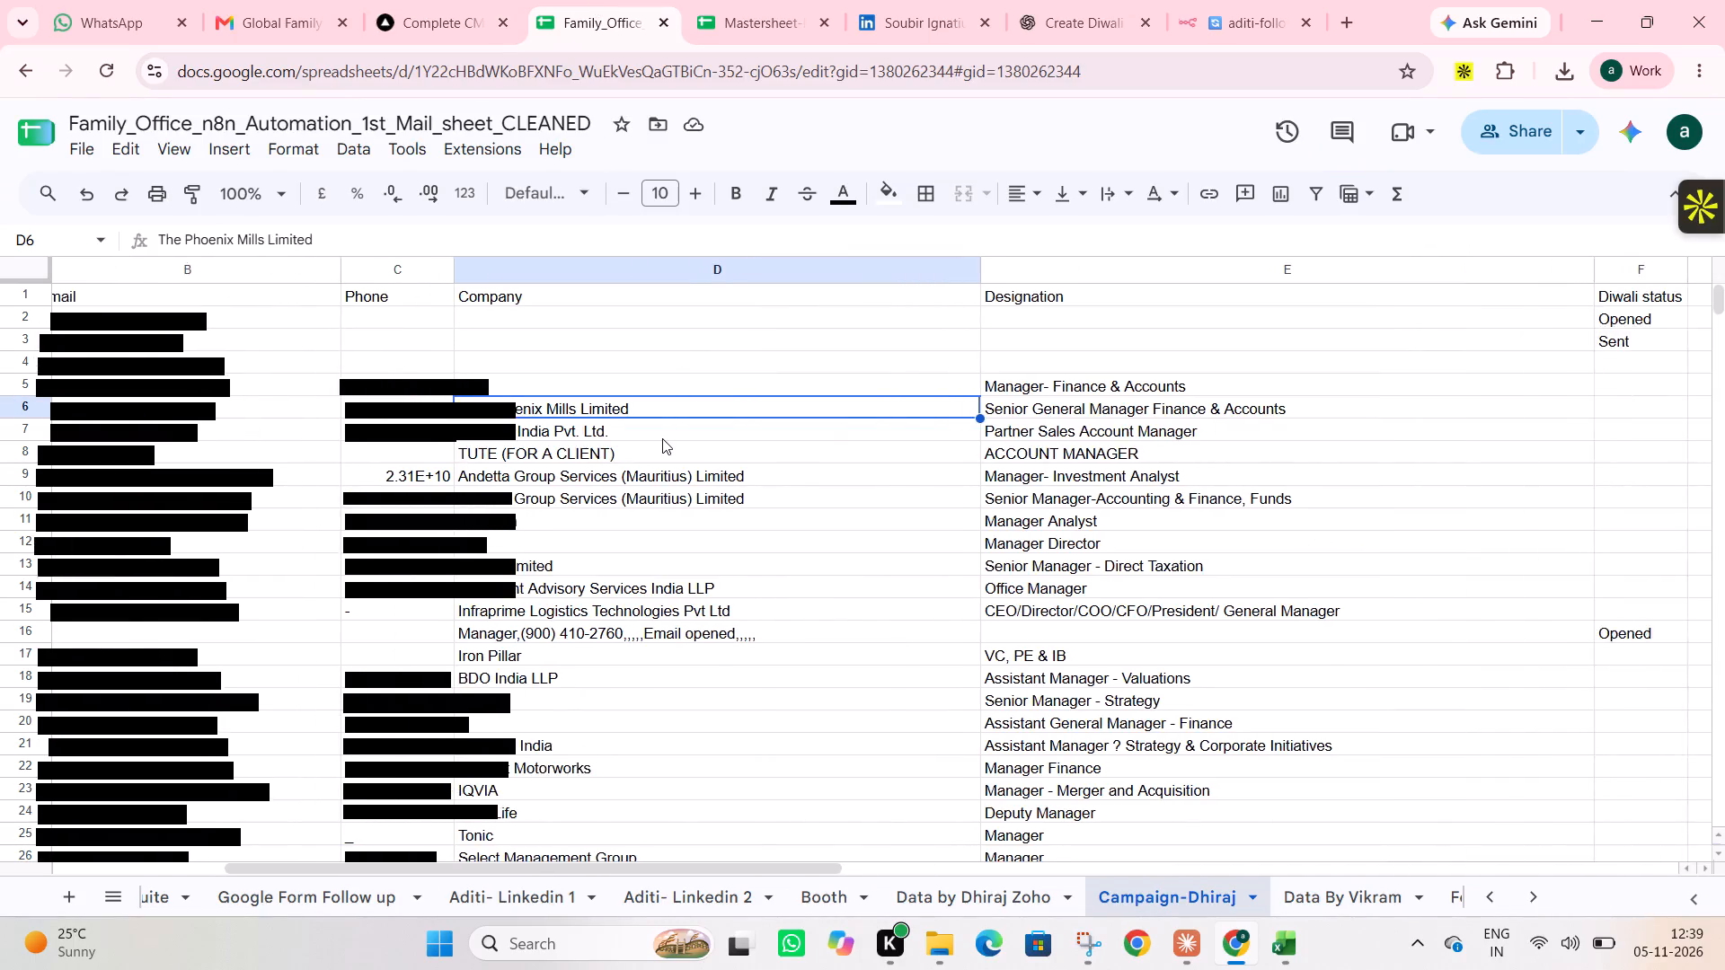
pyautogui.hscroll(2, 662, 438)
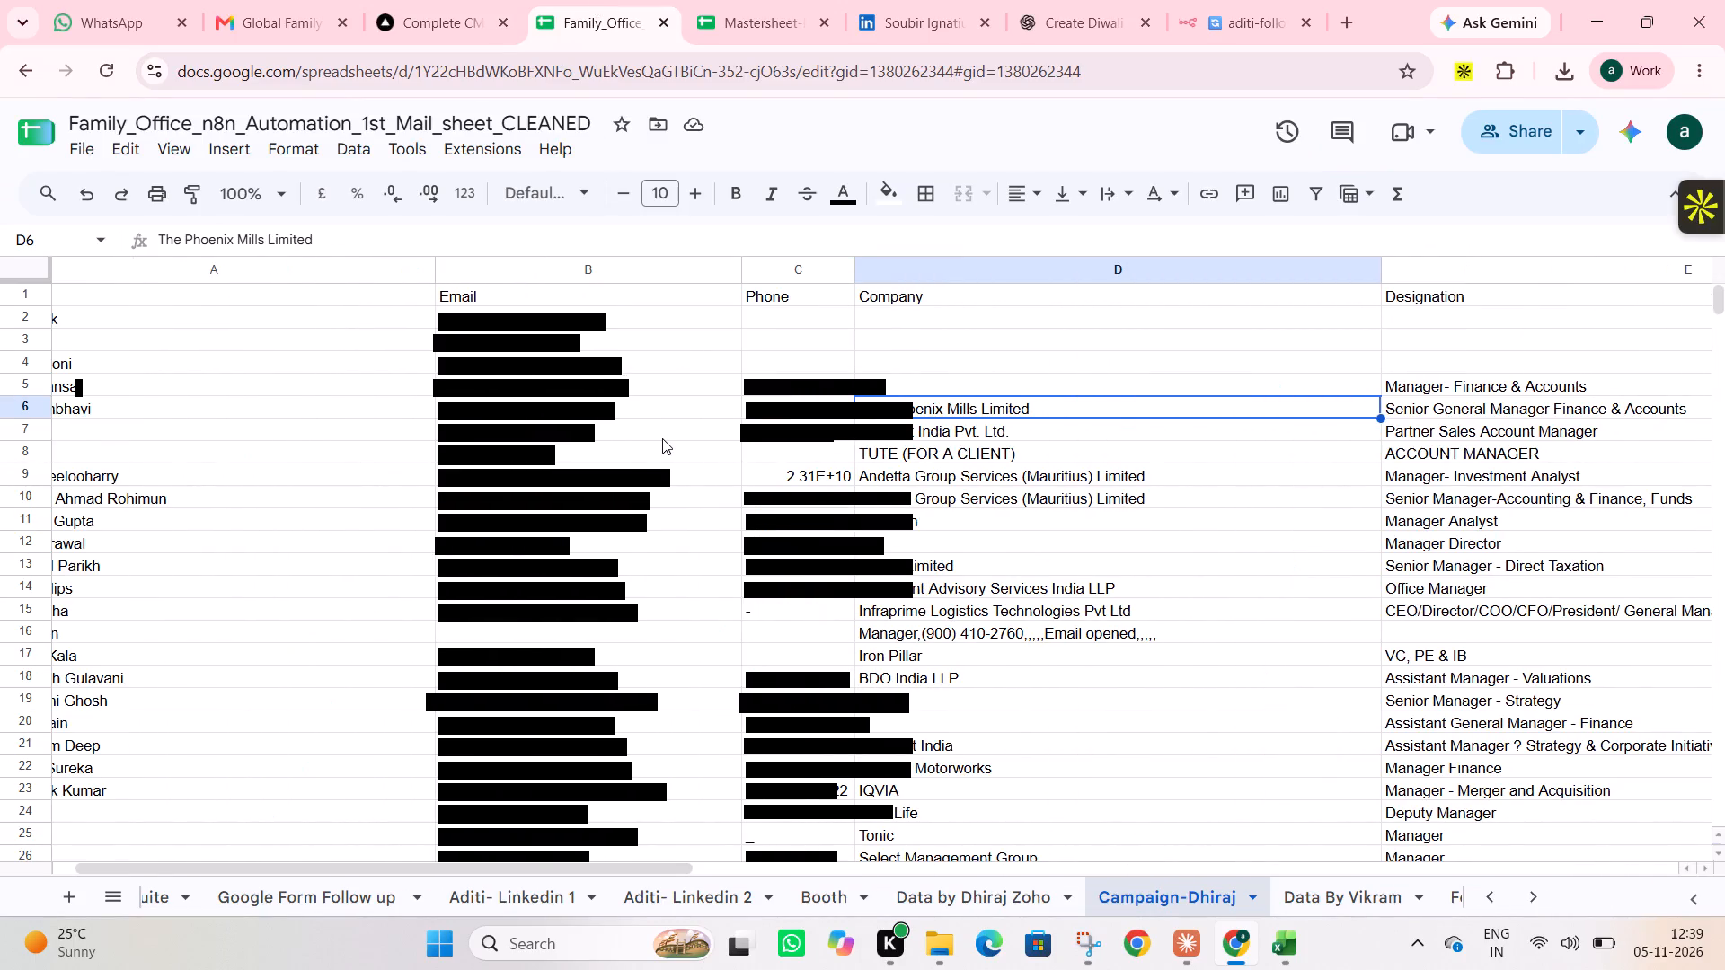
# Return to the first Meeting Scheduled lead's CMS record and view its contact information.
pyautogui.click(447, 15)
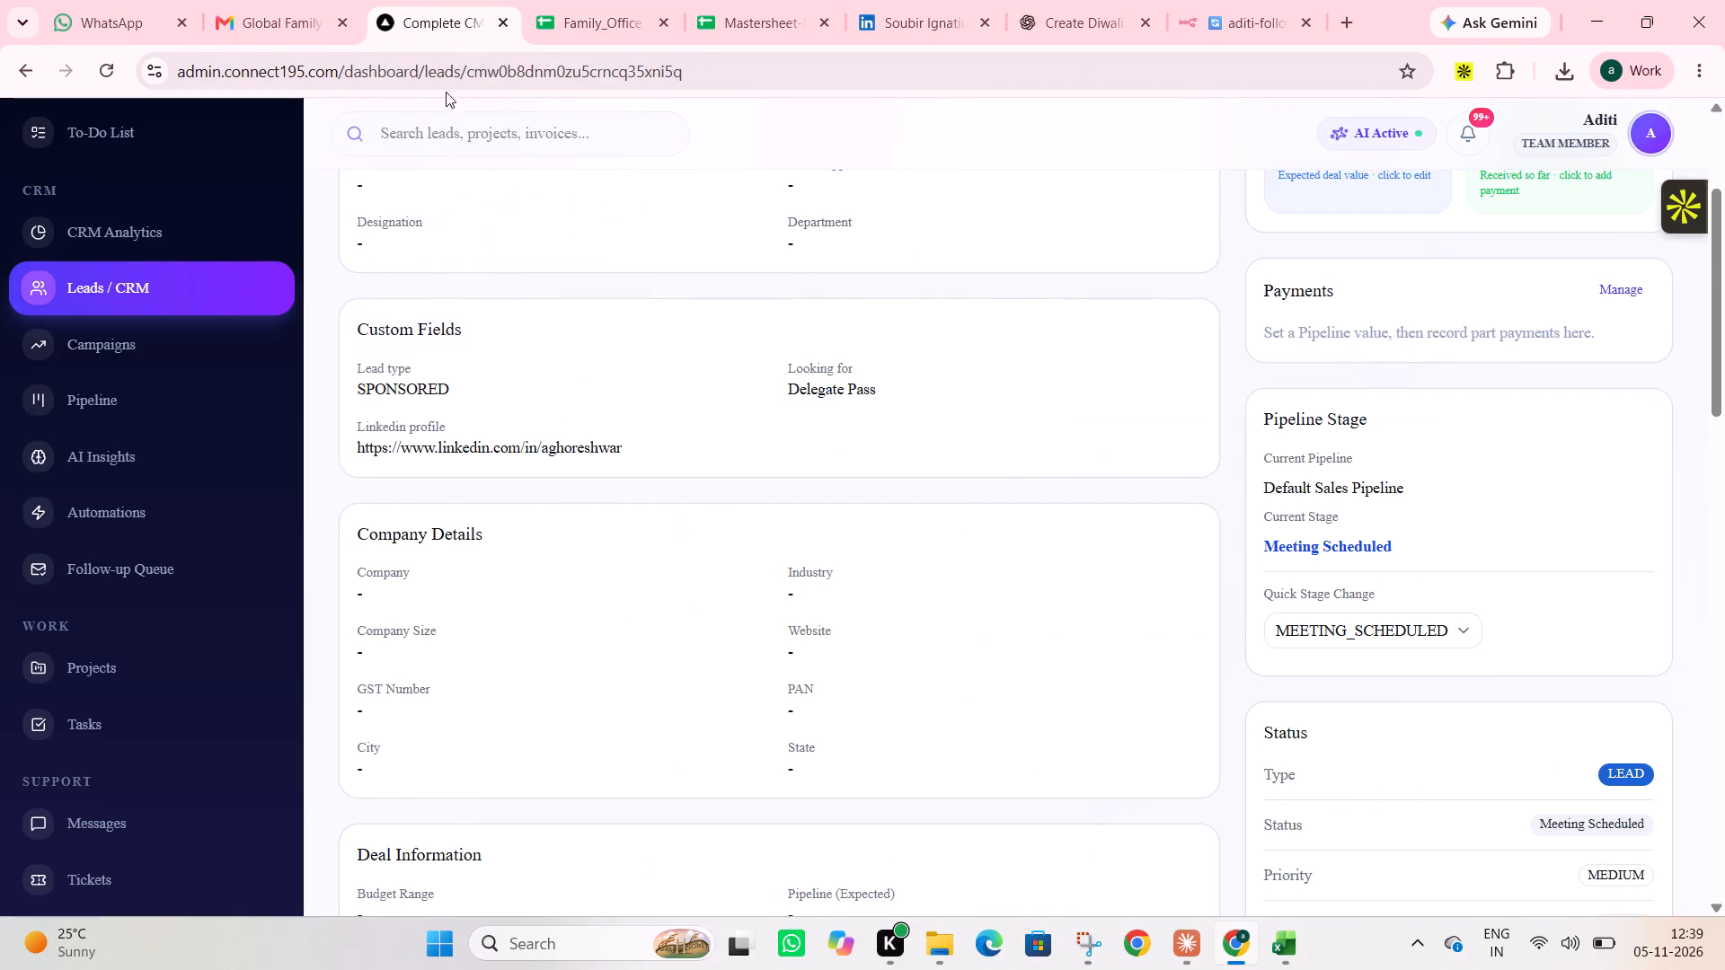
pyautogui.scroll(4, 583, 371)
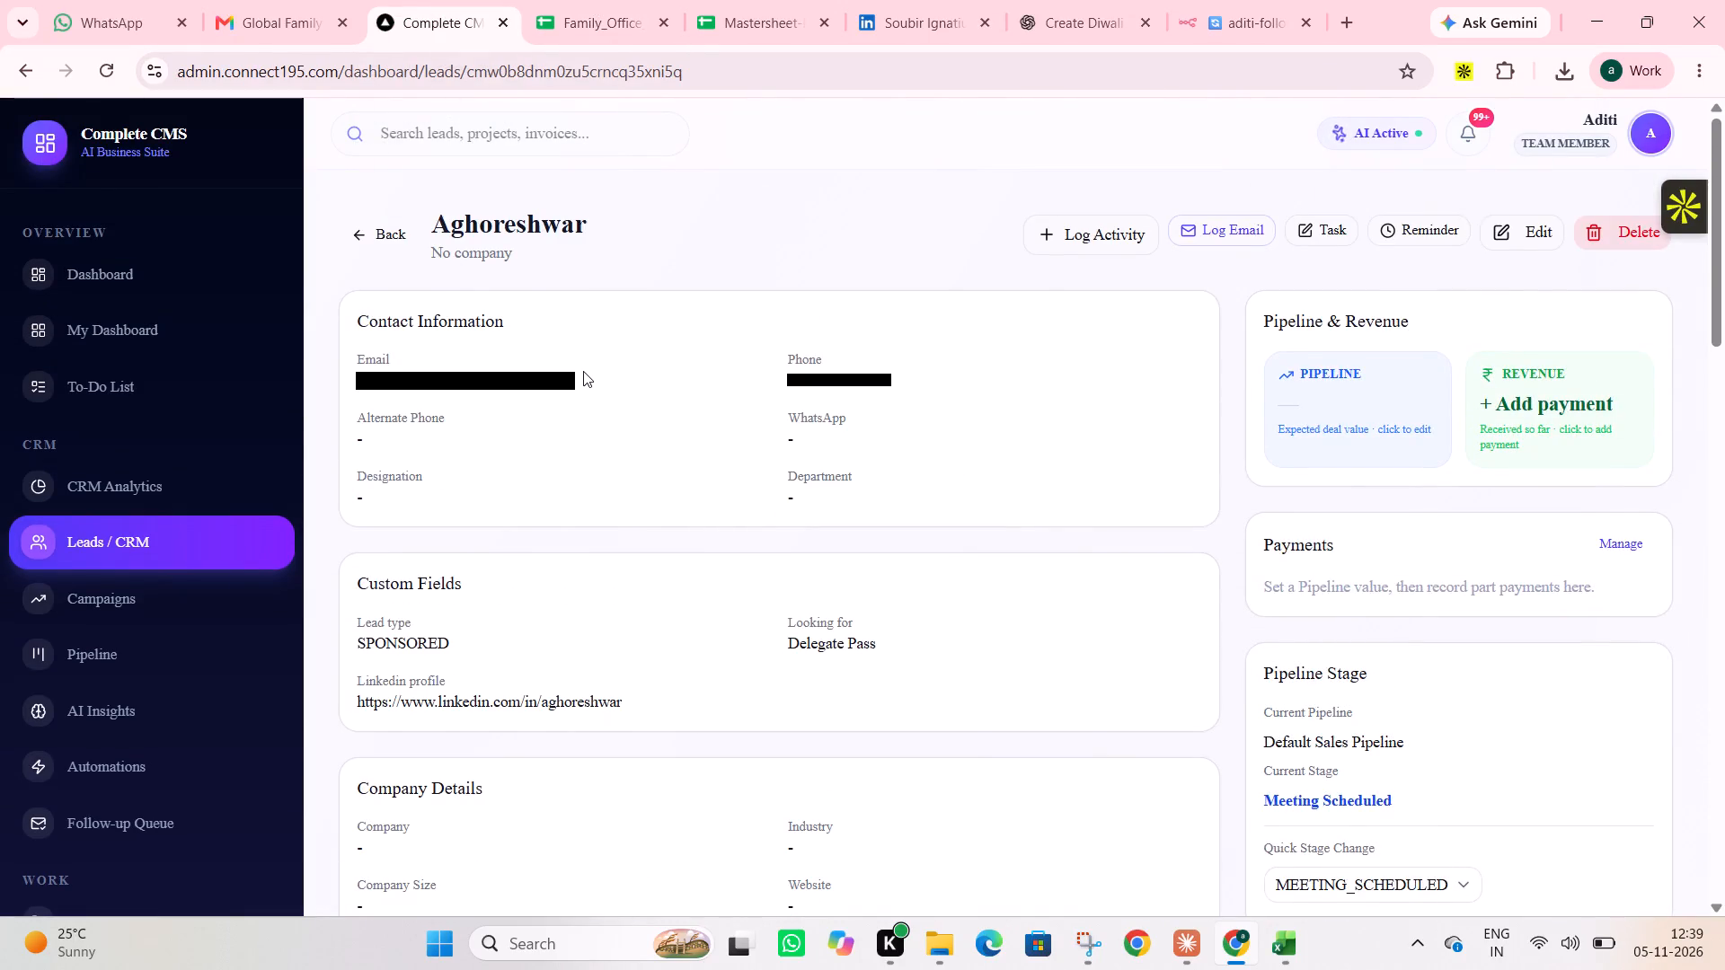
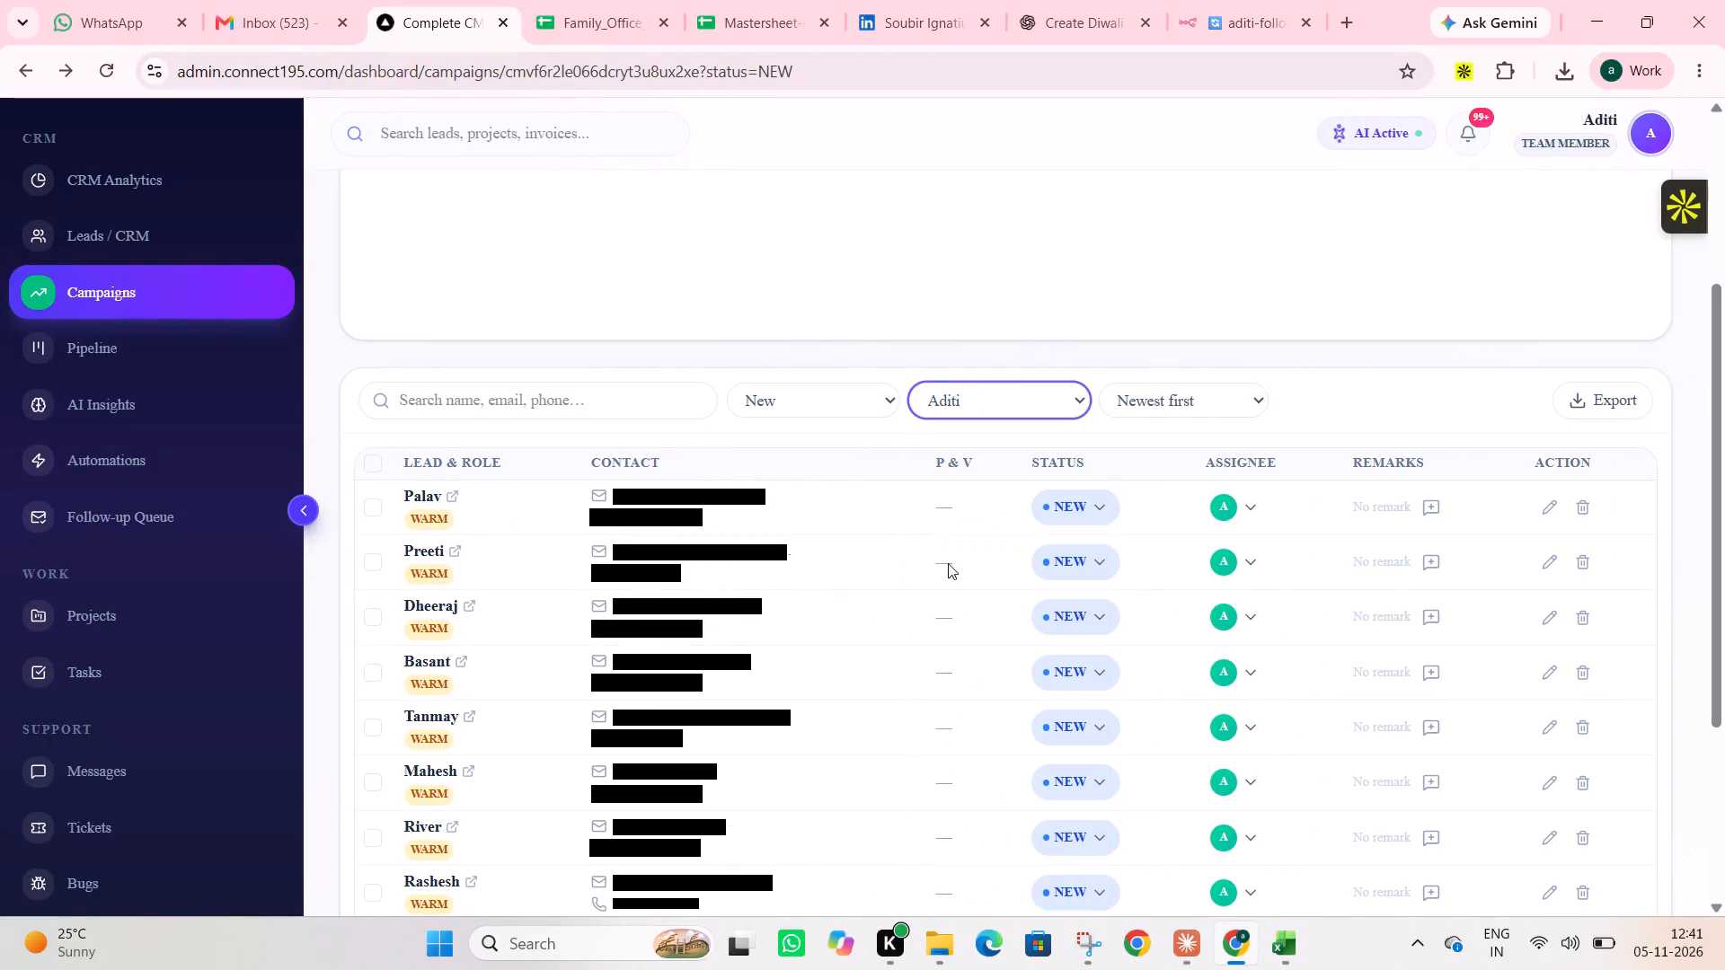
# Look through the campaign's New leads assigned to Aditi, checking their contact details, statuses and remarks.
pyautogui.scroll(-1, 948, 563)
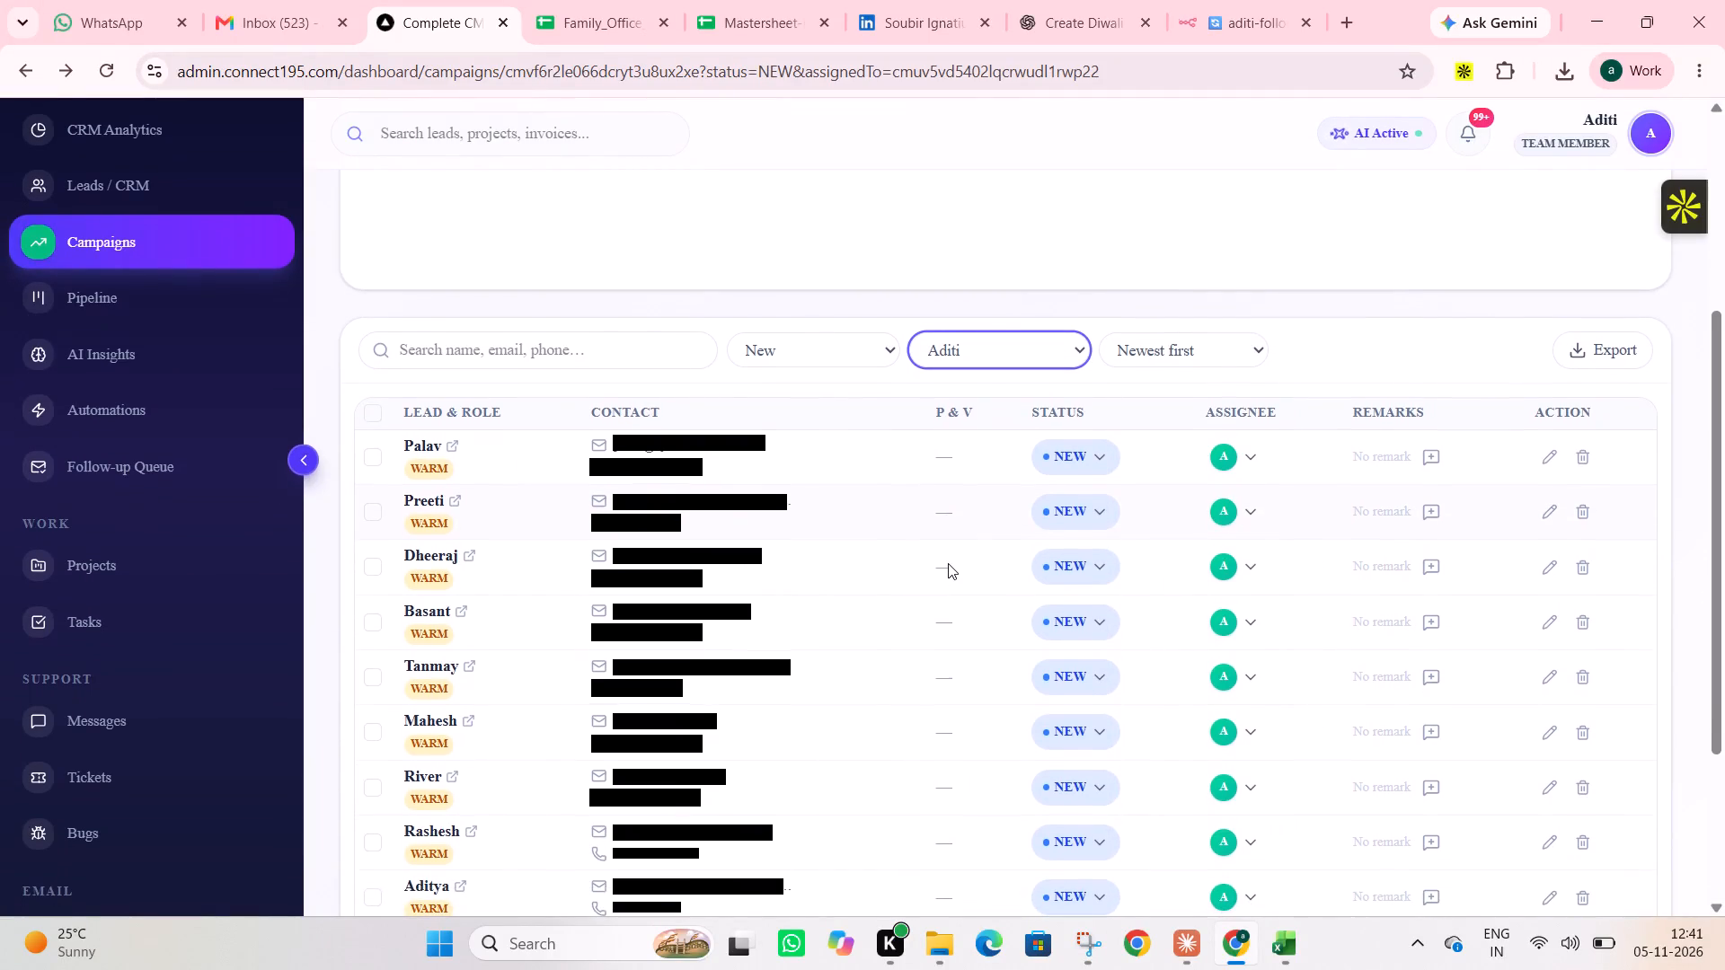
pyautogui.scroll(-3, 948, 563)
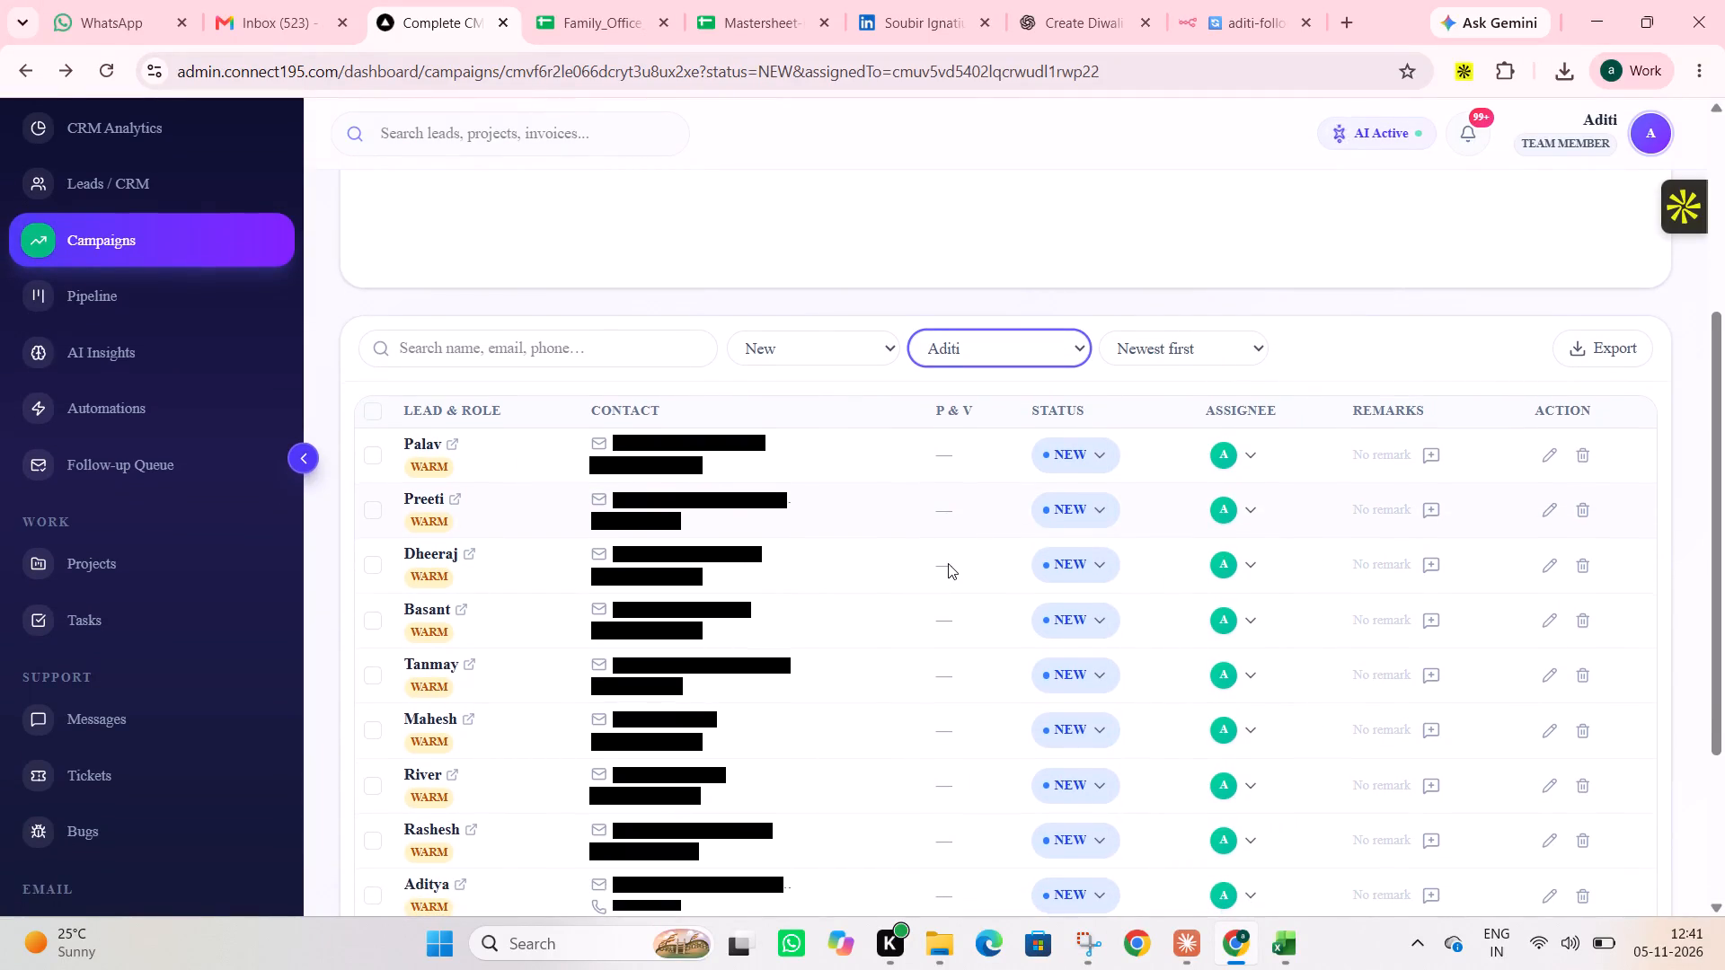
pyautogui.scroll(-1, 948, 563)
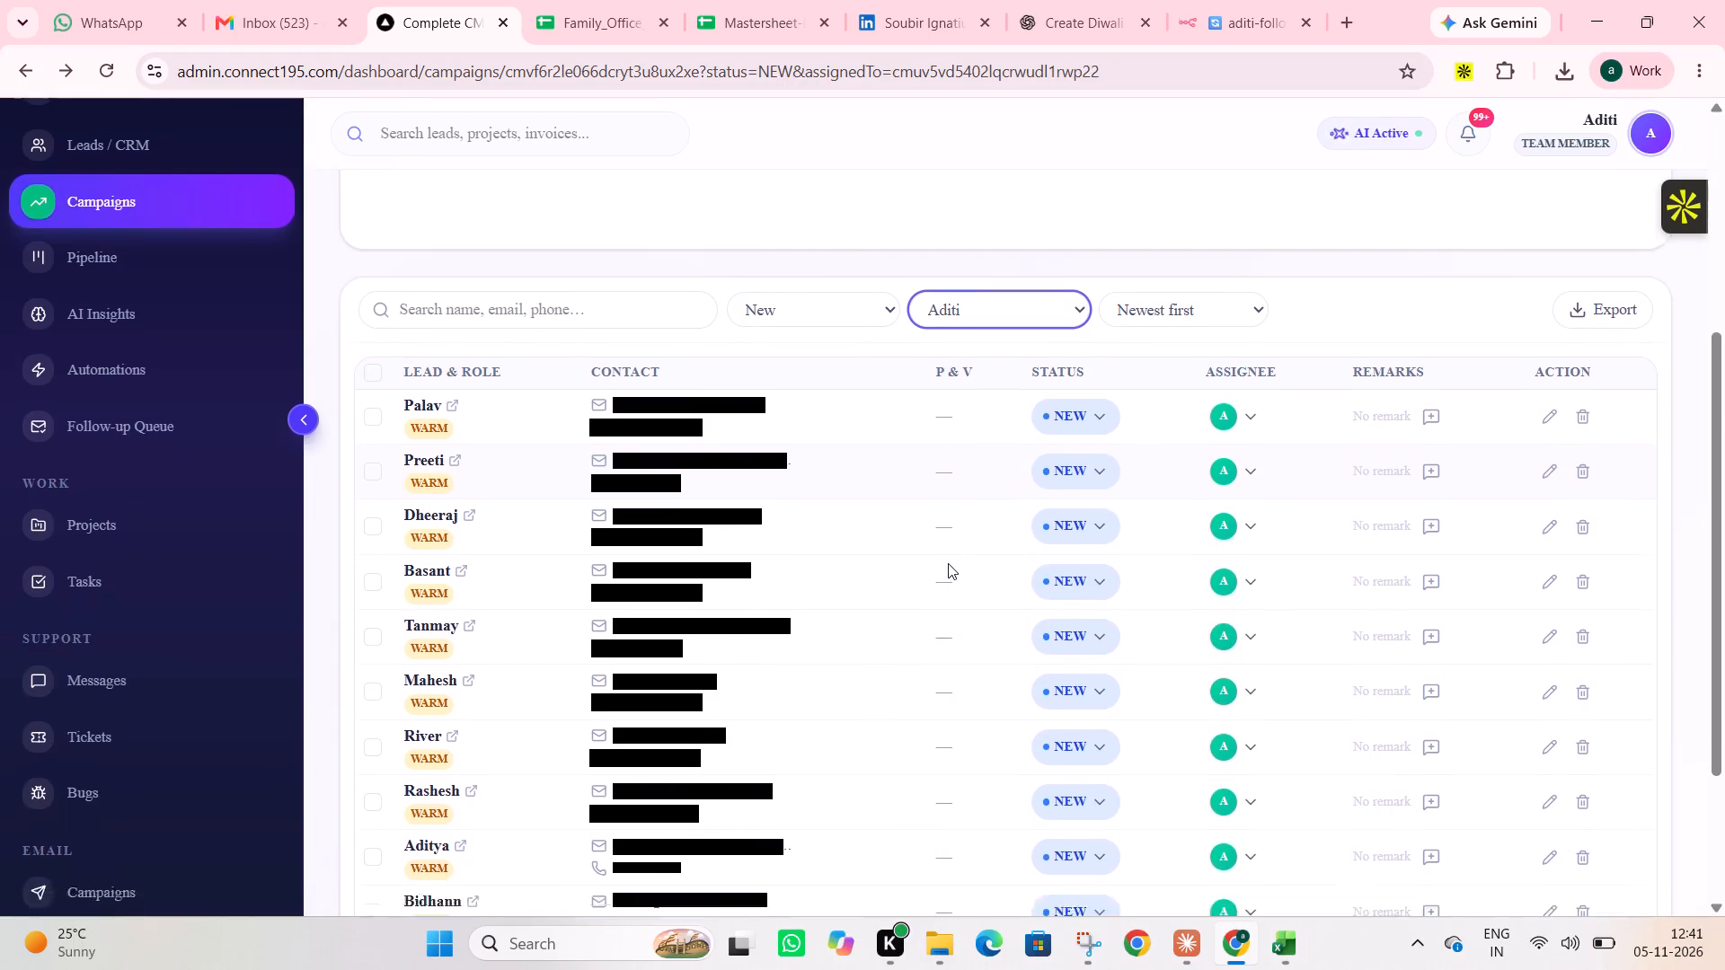
pyautogui.scroll(-2, 948, 563)
pyautogui.scroll(2, 948, 563)
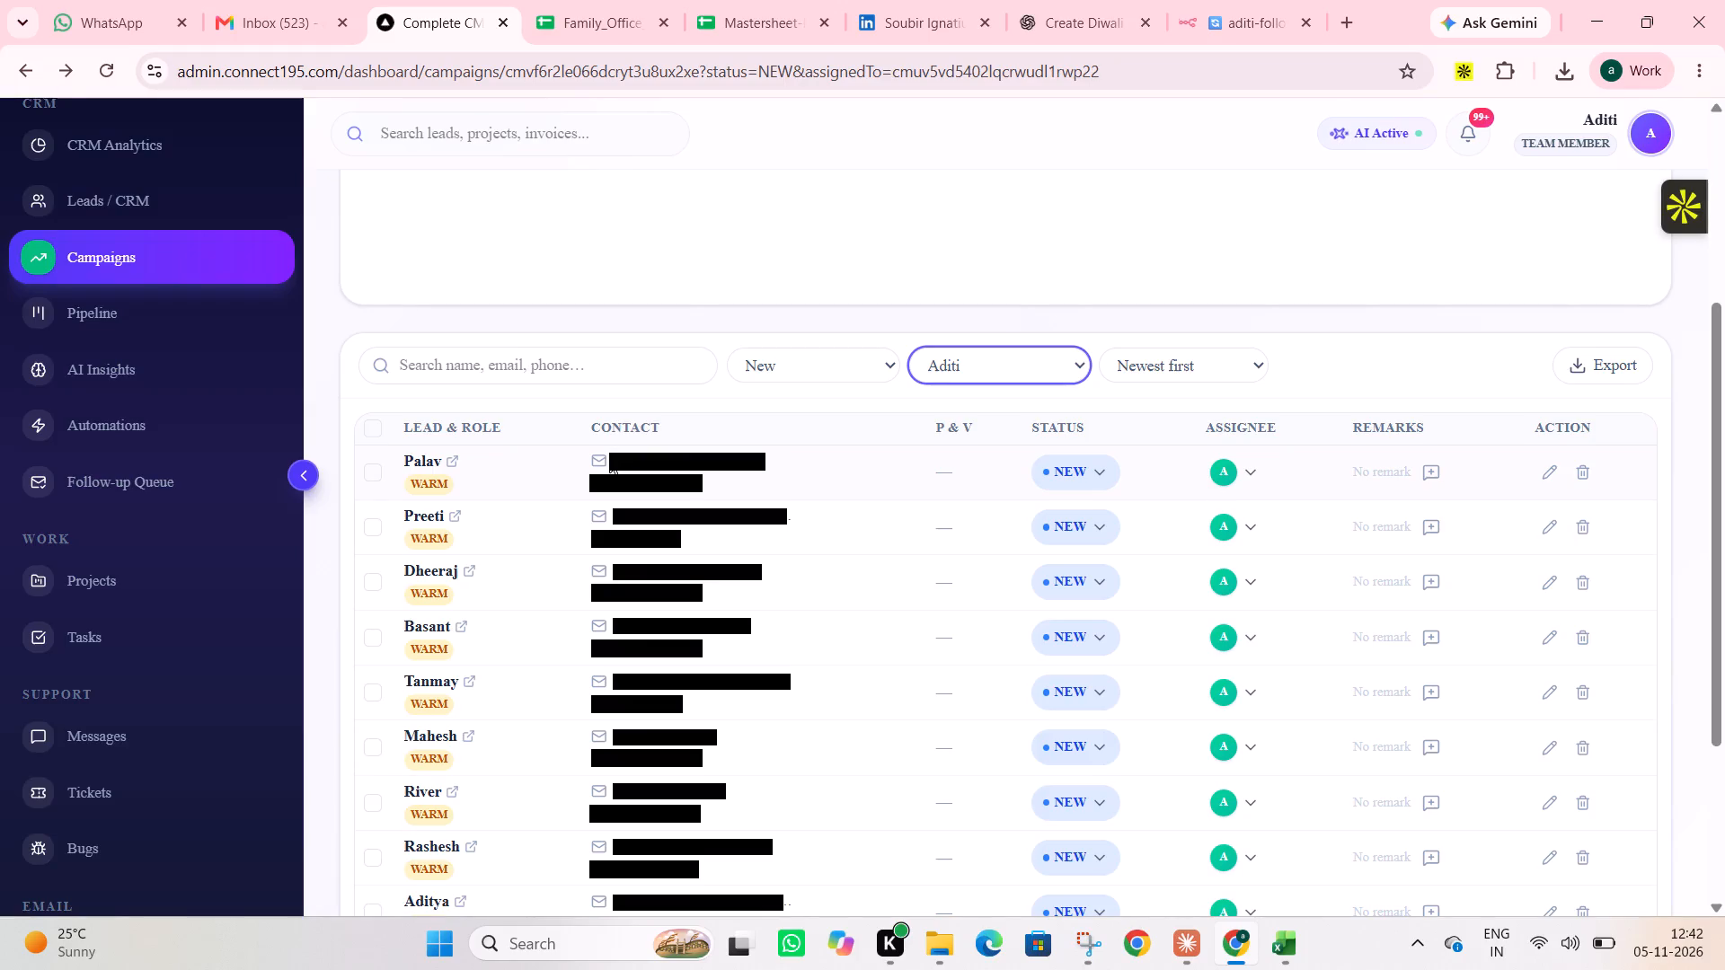
# Select the email address of the first New lead assigned to Aditi.
pyautogui.moveTo(614, 460); pyautogui.dragTo(620, 460)
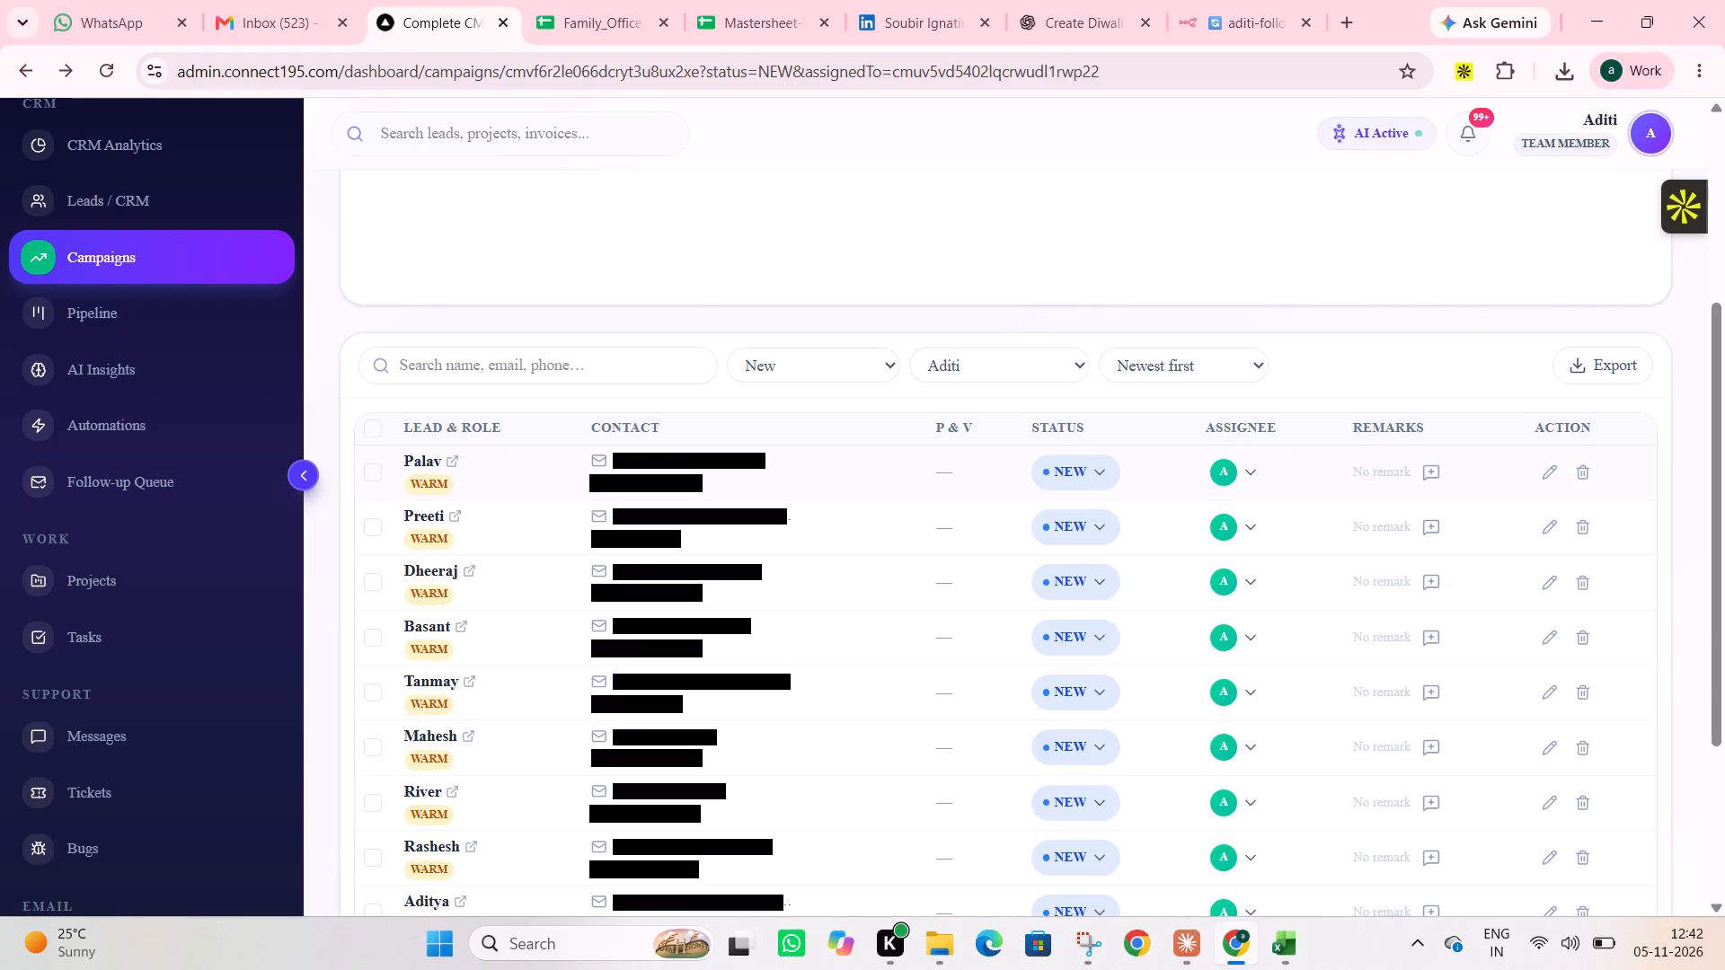
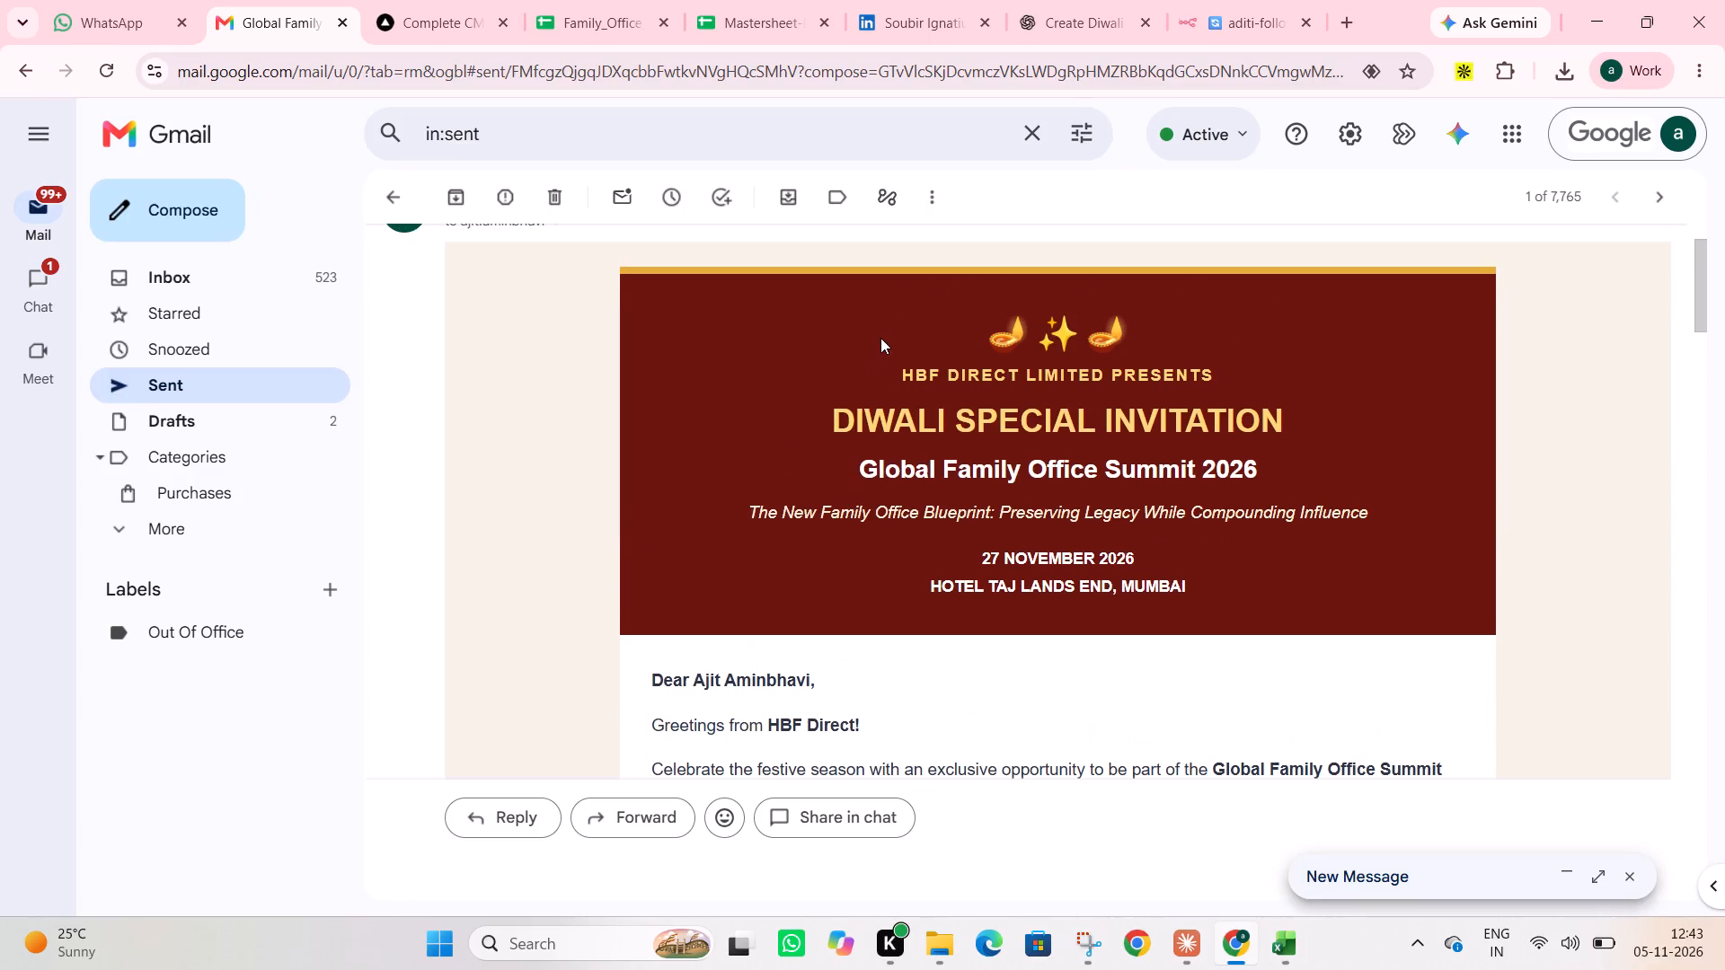
# Copy the whole Diwali Special Invitation body from the sent email and start a new message with its body ready for the content.
pyautogui.moveTo(880, 338); pyautogui.dragTo(900, 842)
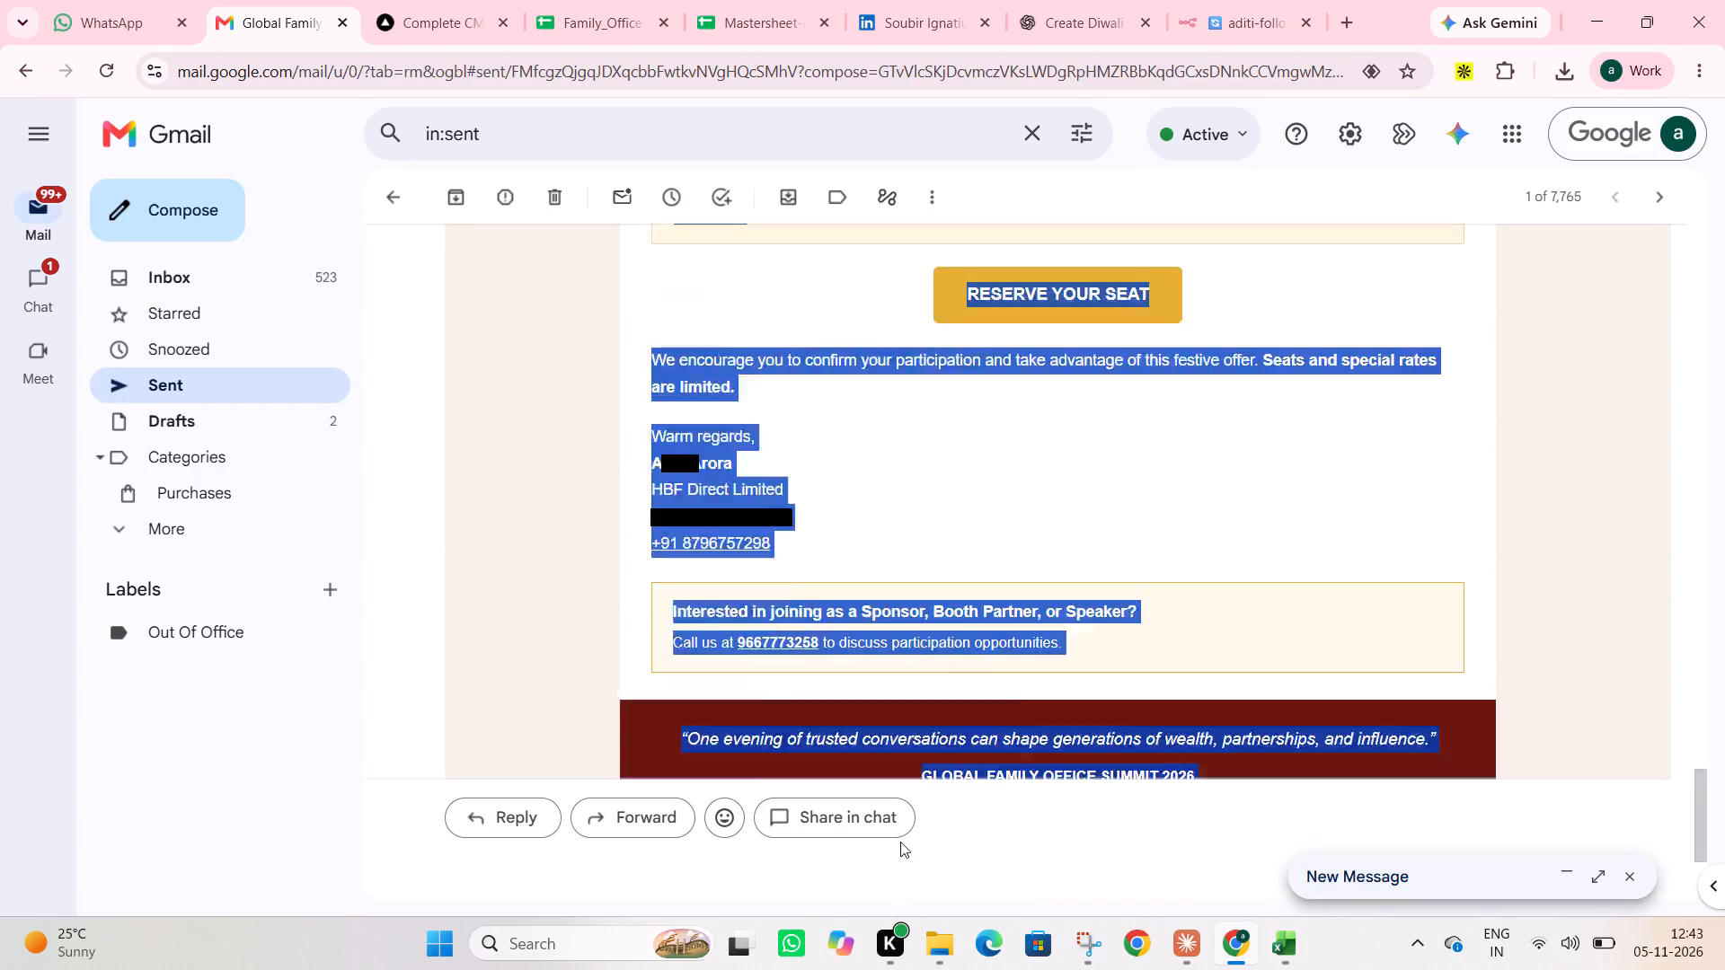
pyautogui.moveTo(900, 842); pyautogui.dragTo(1166, 734)
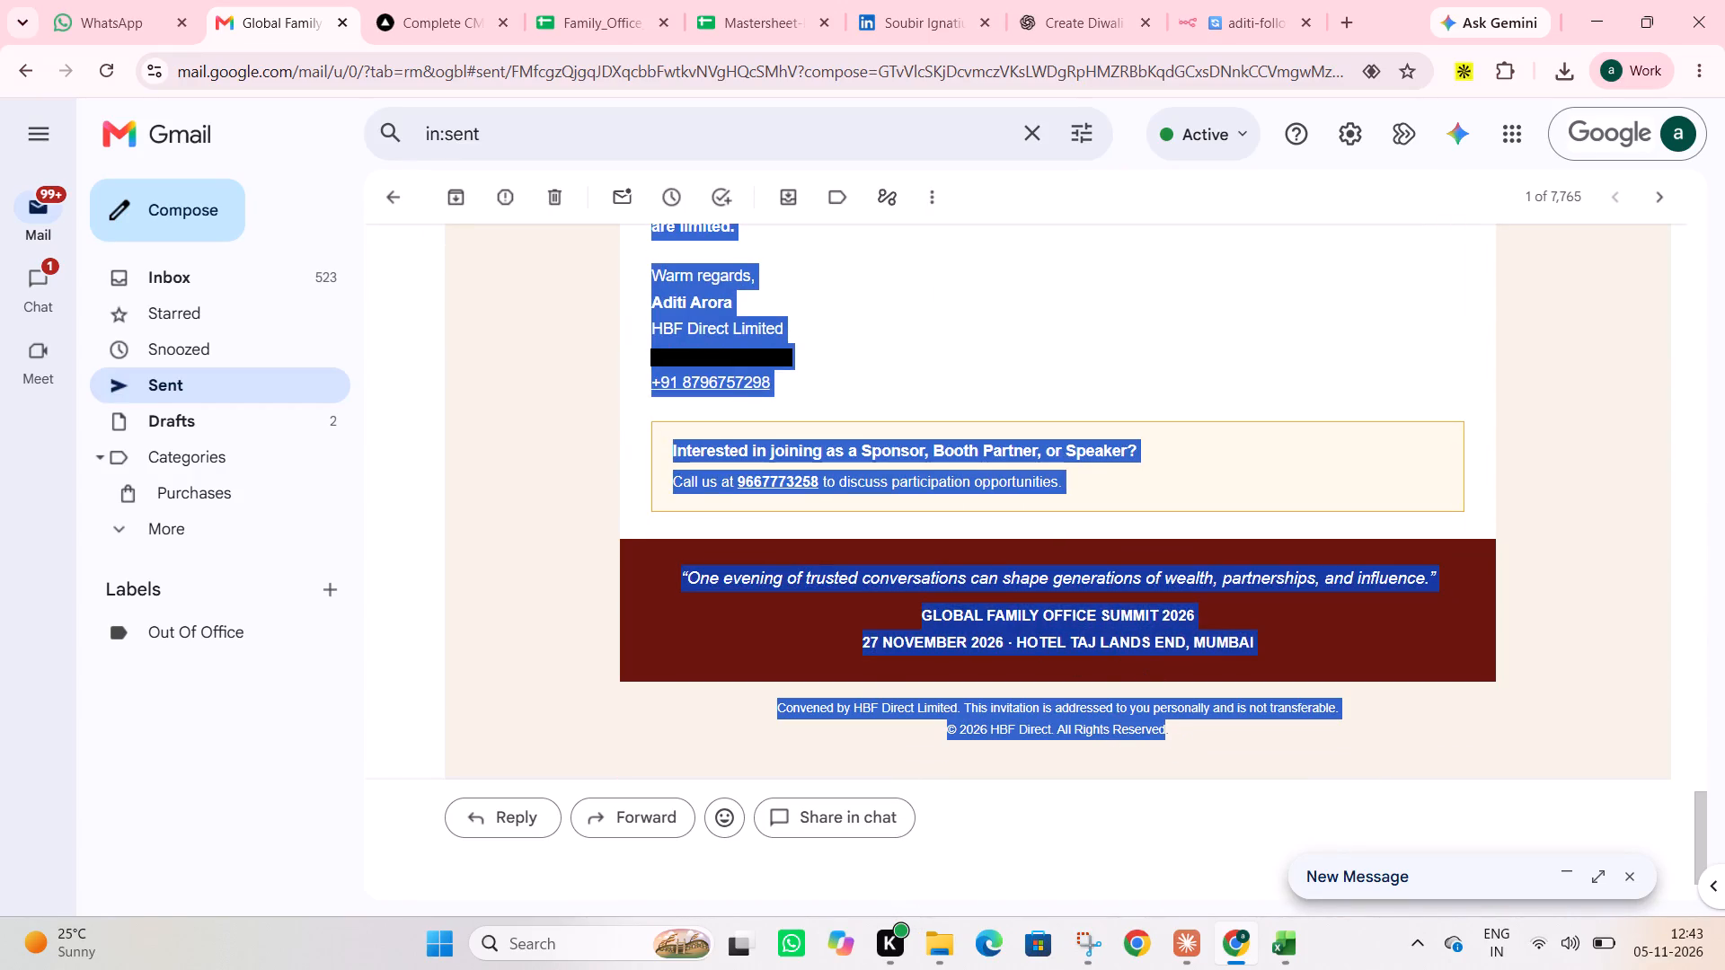
pyautogui.hotkey('ctrl', 'c')
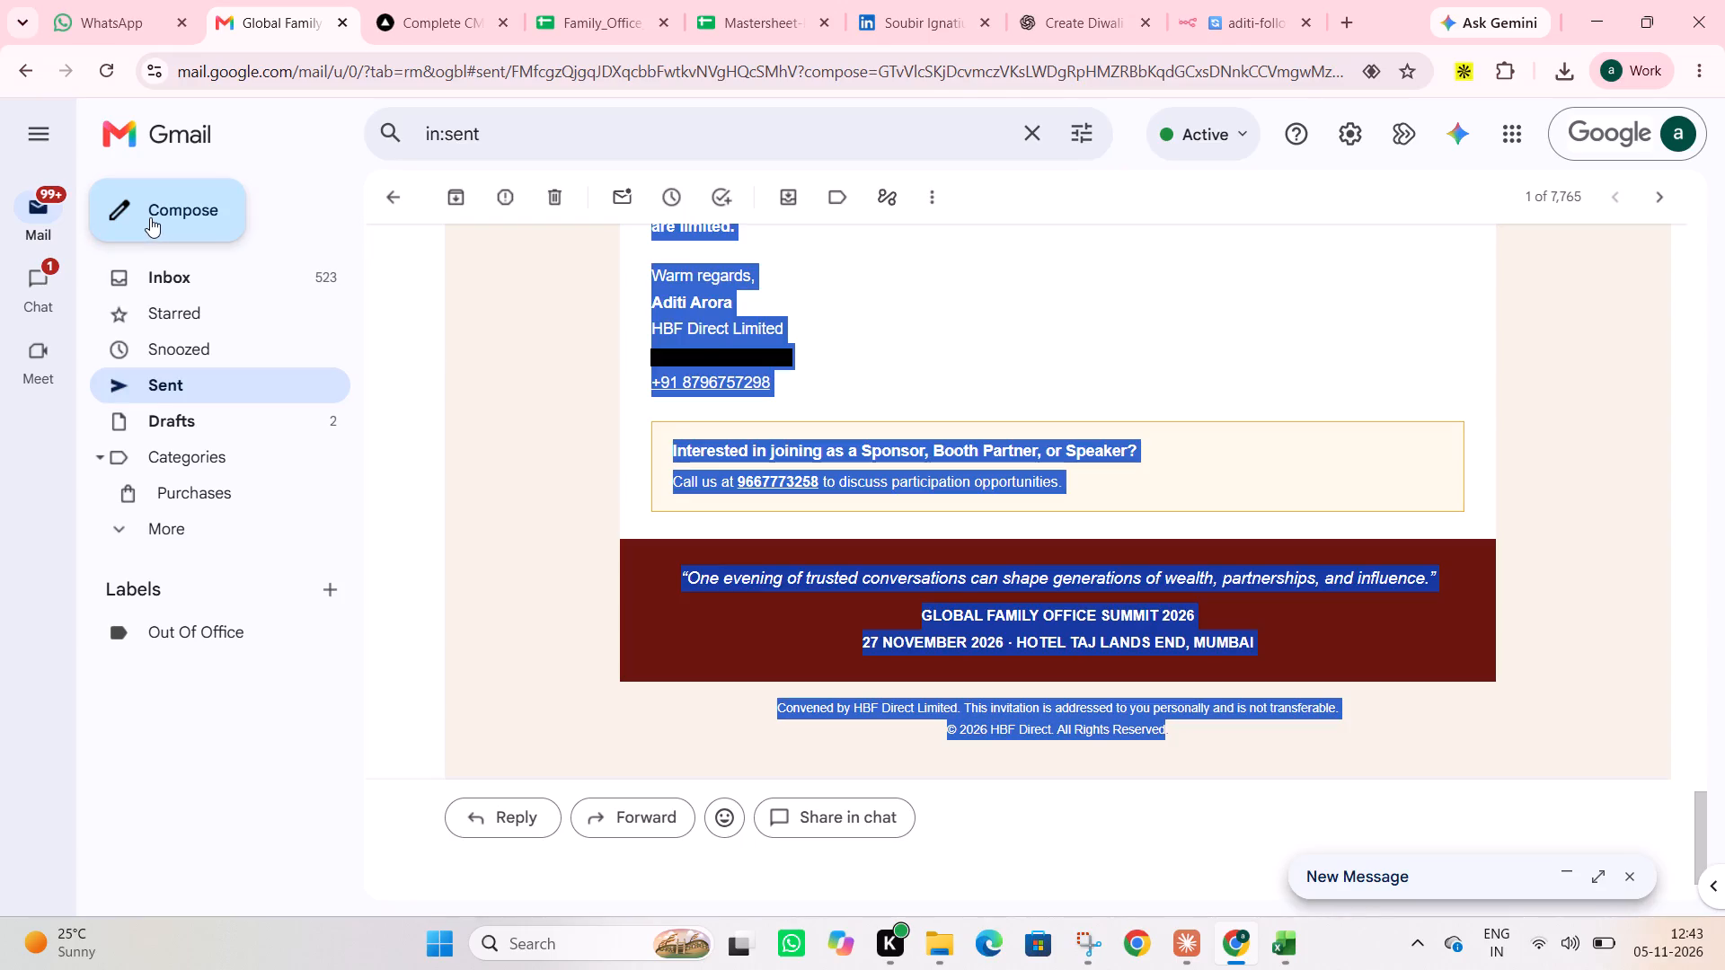
pyautogui.click(150, 217)
pyautogui.click(1130, 536)
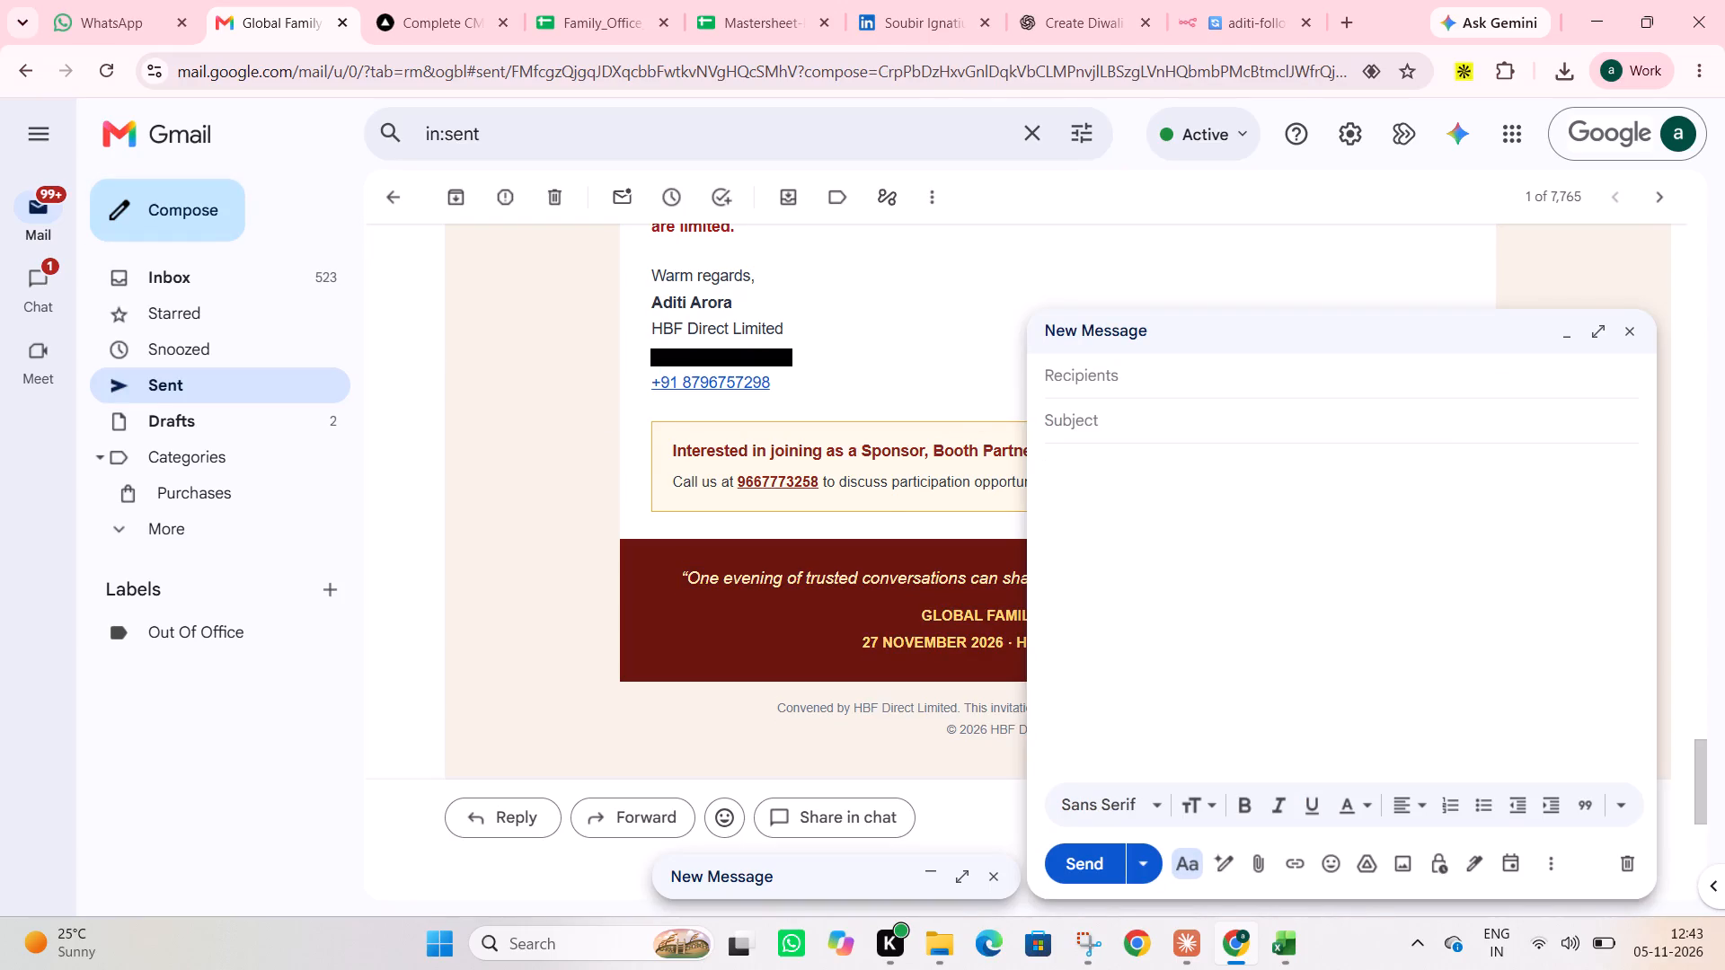
pyautogui.hotkey('ctrl', 'v')
pyautogui.scroll(-6, 1130, 536)
pyautogui.scroll(3, 1130, 536)
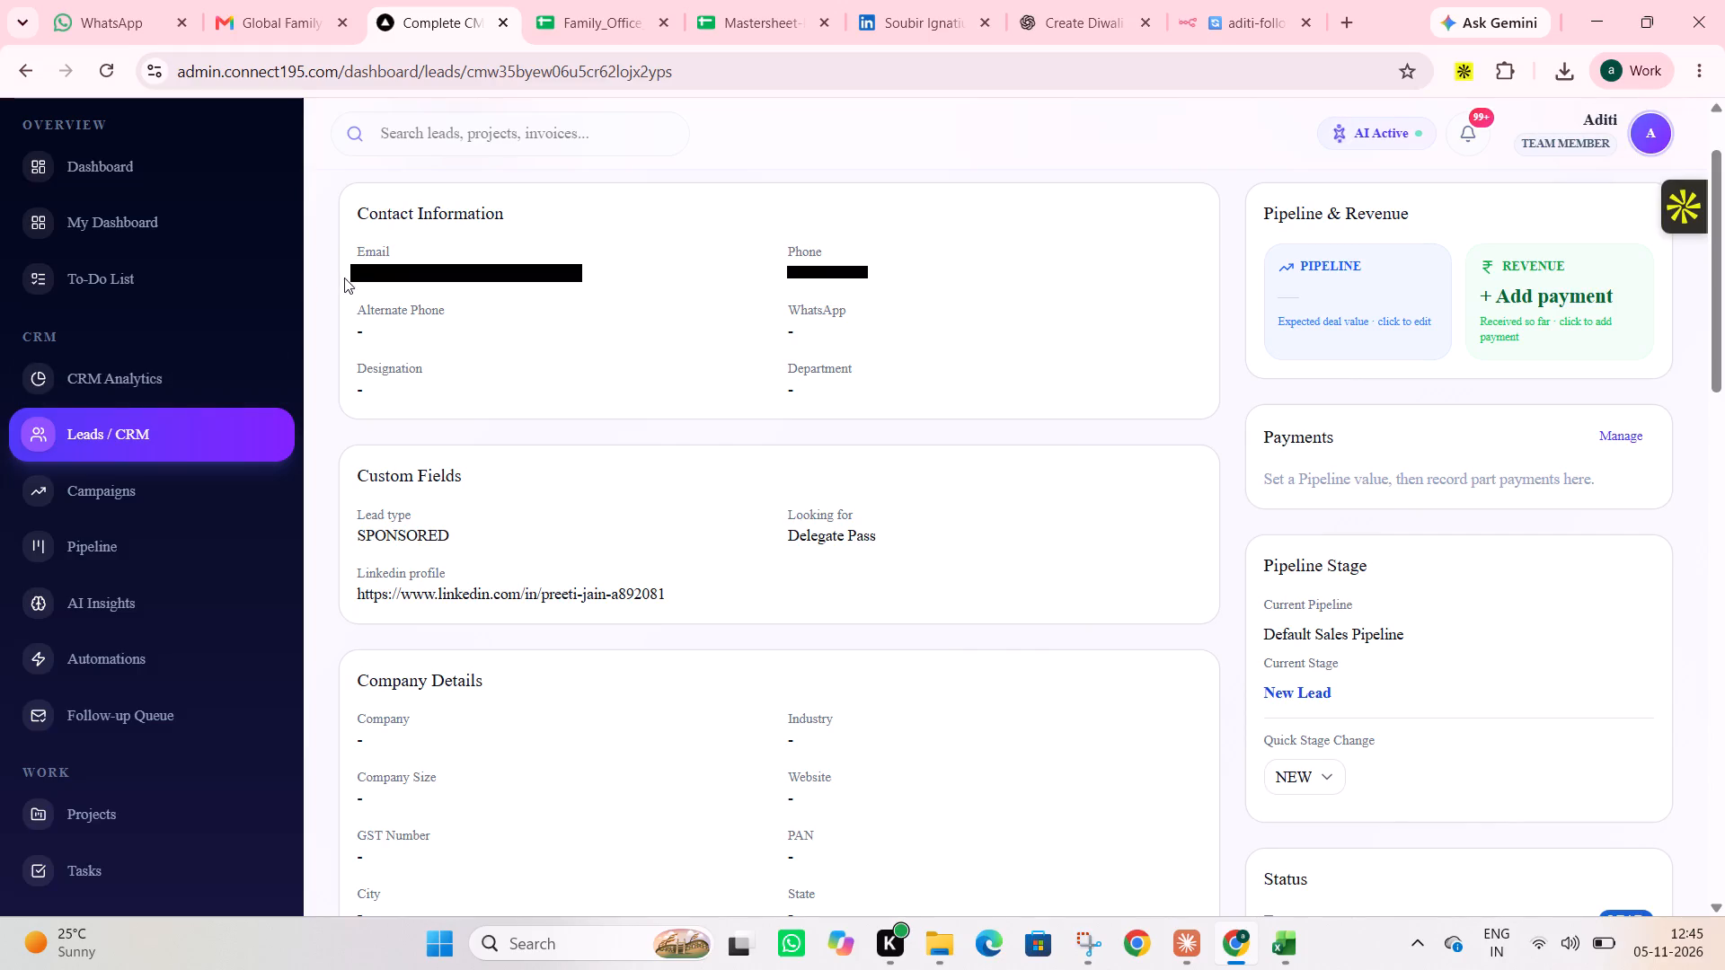
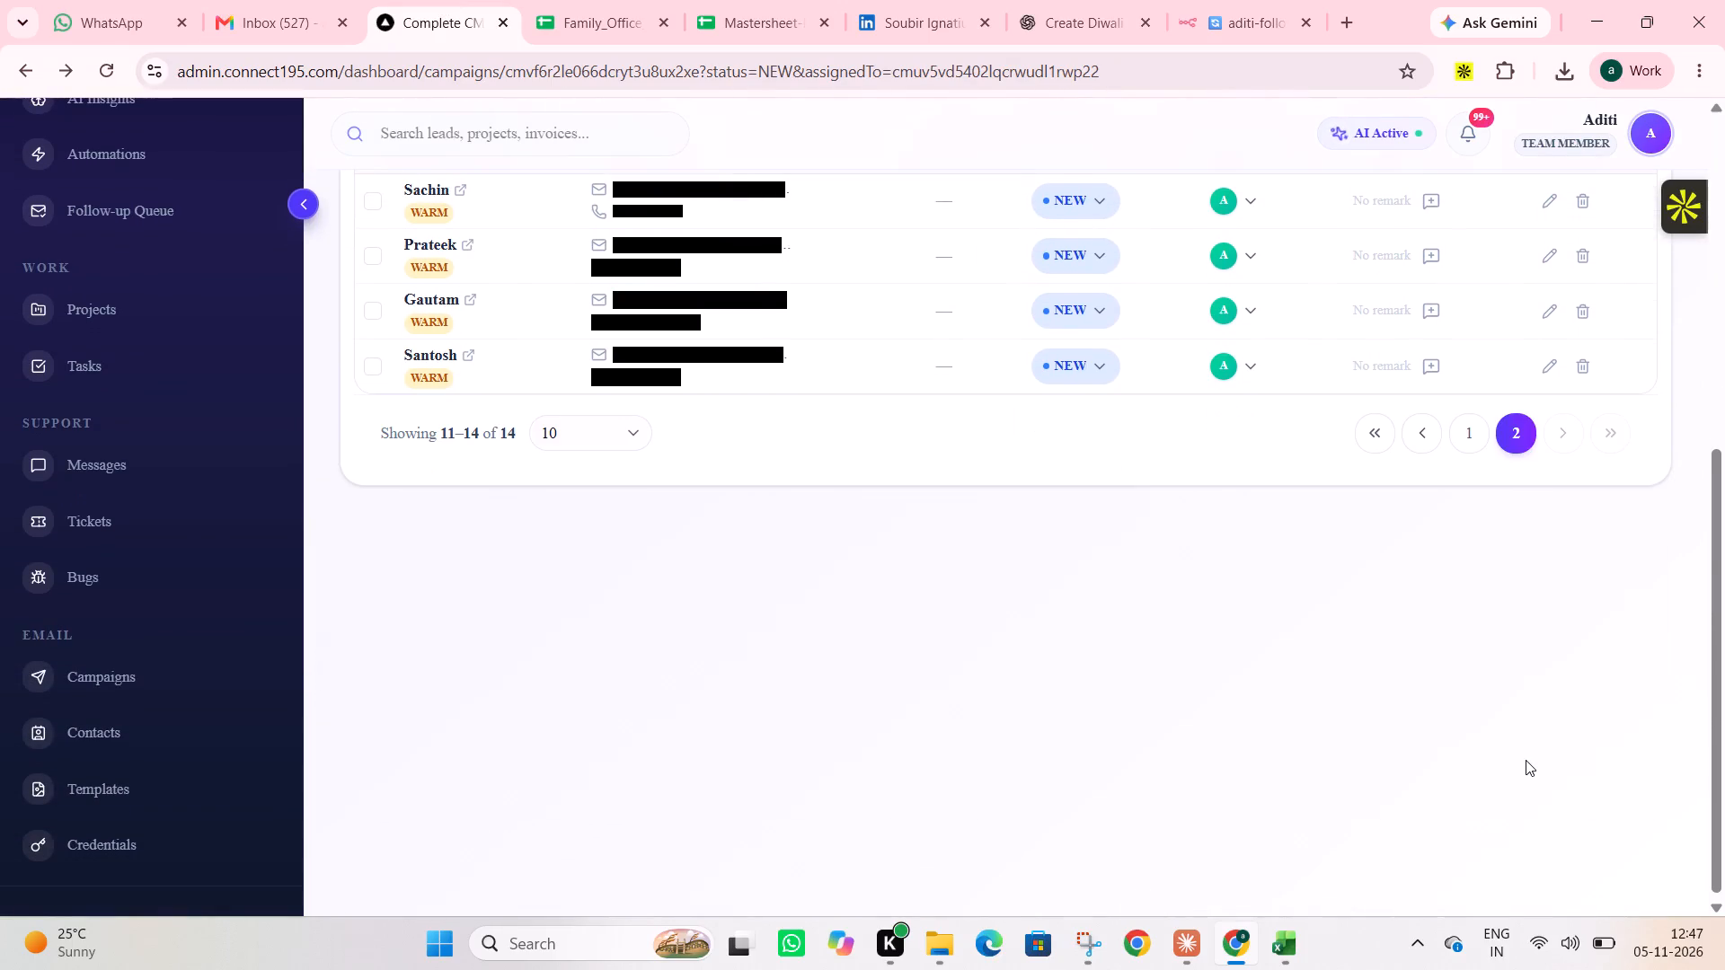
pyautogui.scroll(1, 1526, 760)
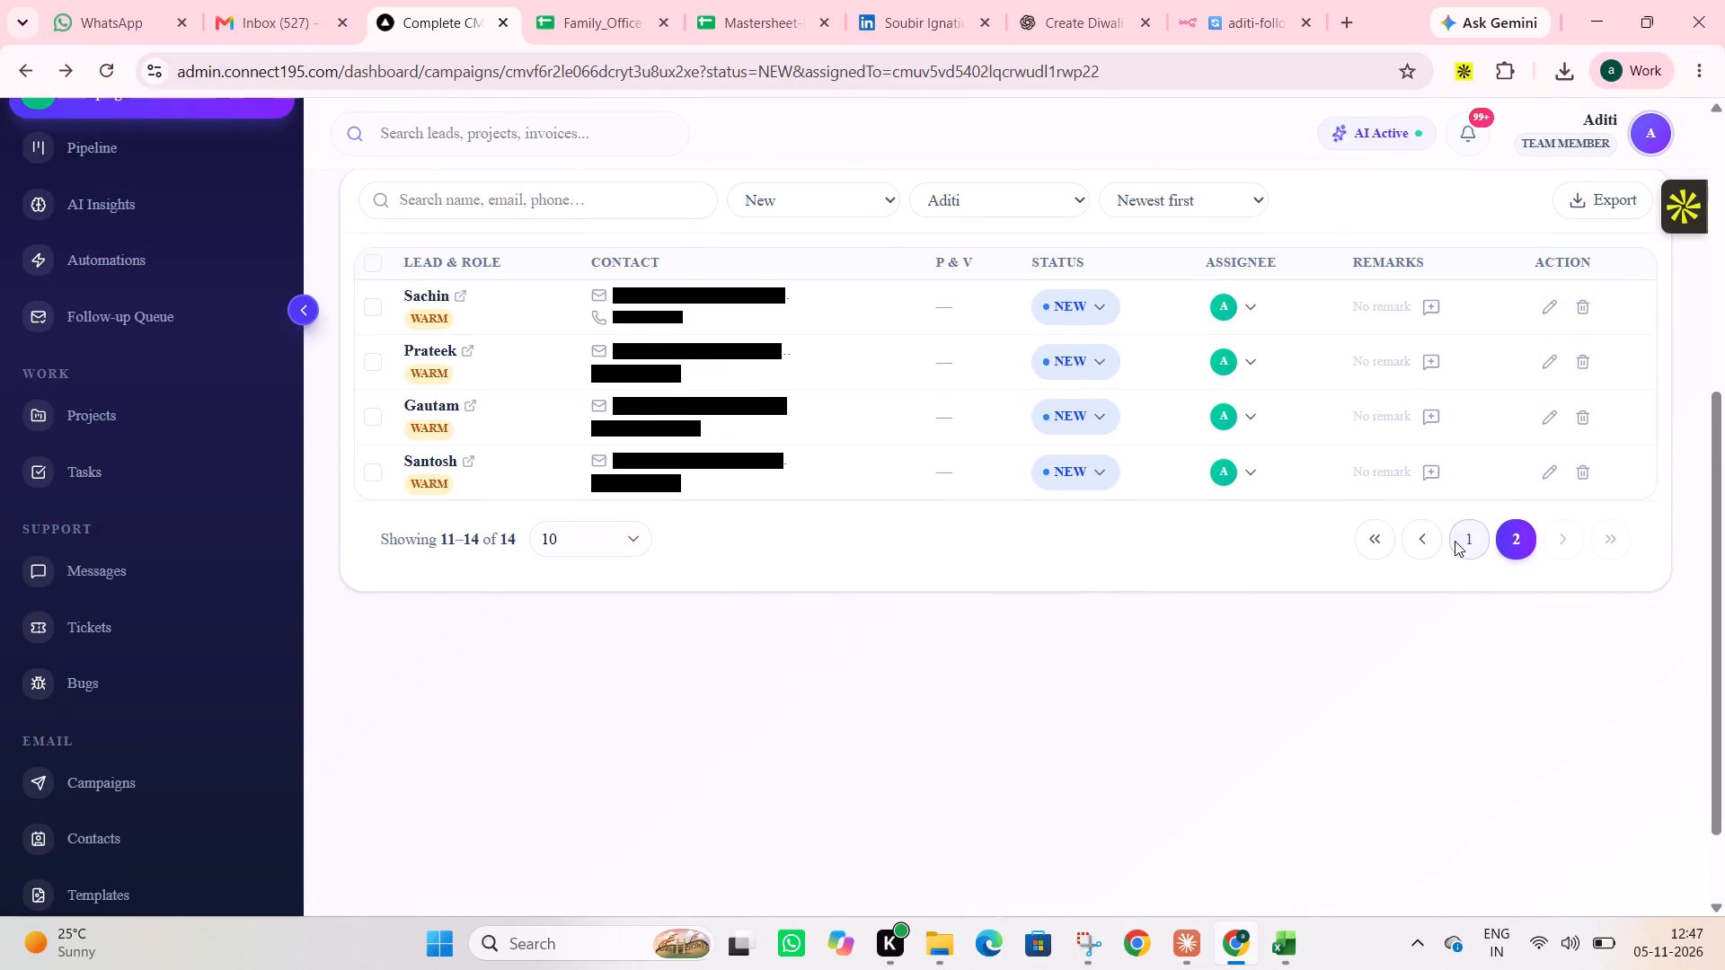
# Return to page 1 of the campaign's lead list filtered to New leads assigned to Aditi.
pyautogui.click(1454, 540)
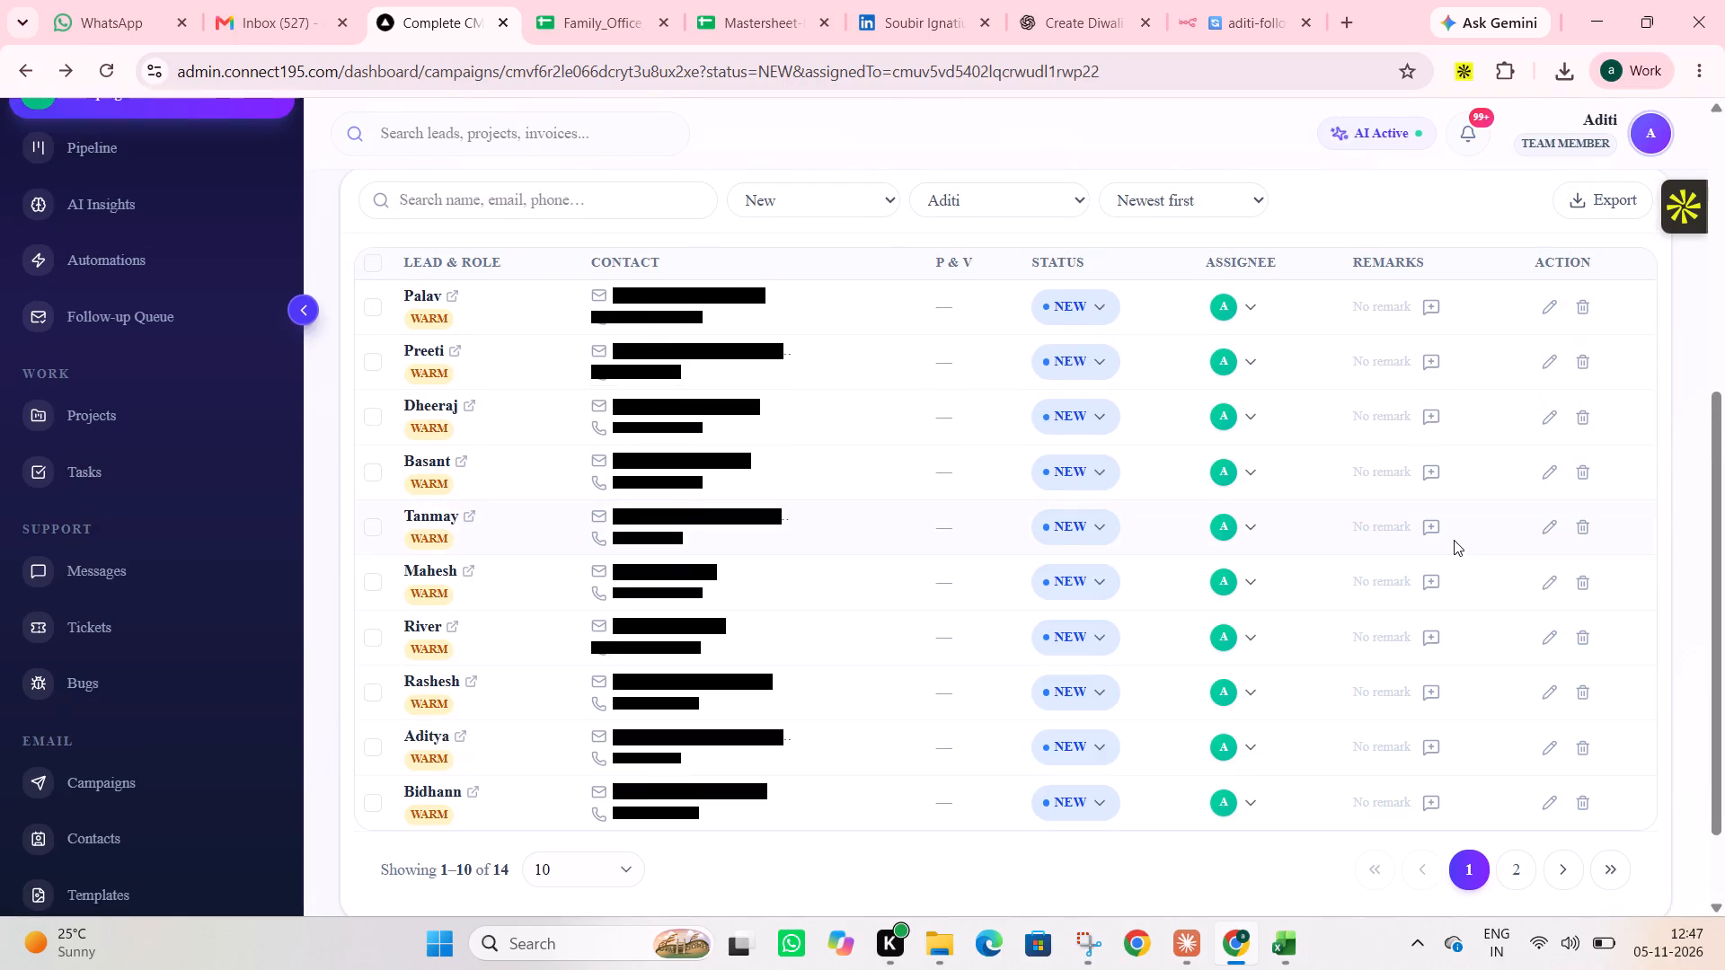
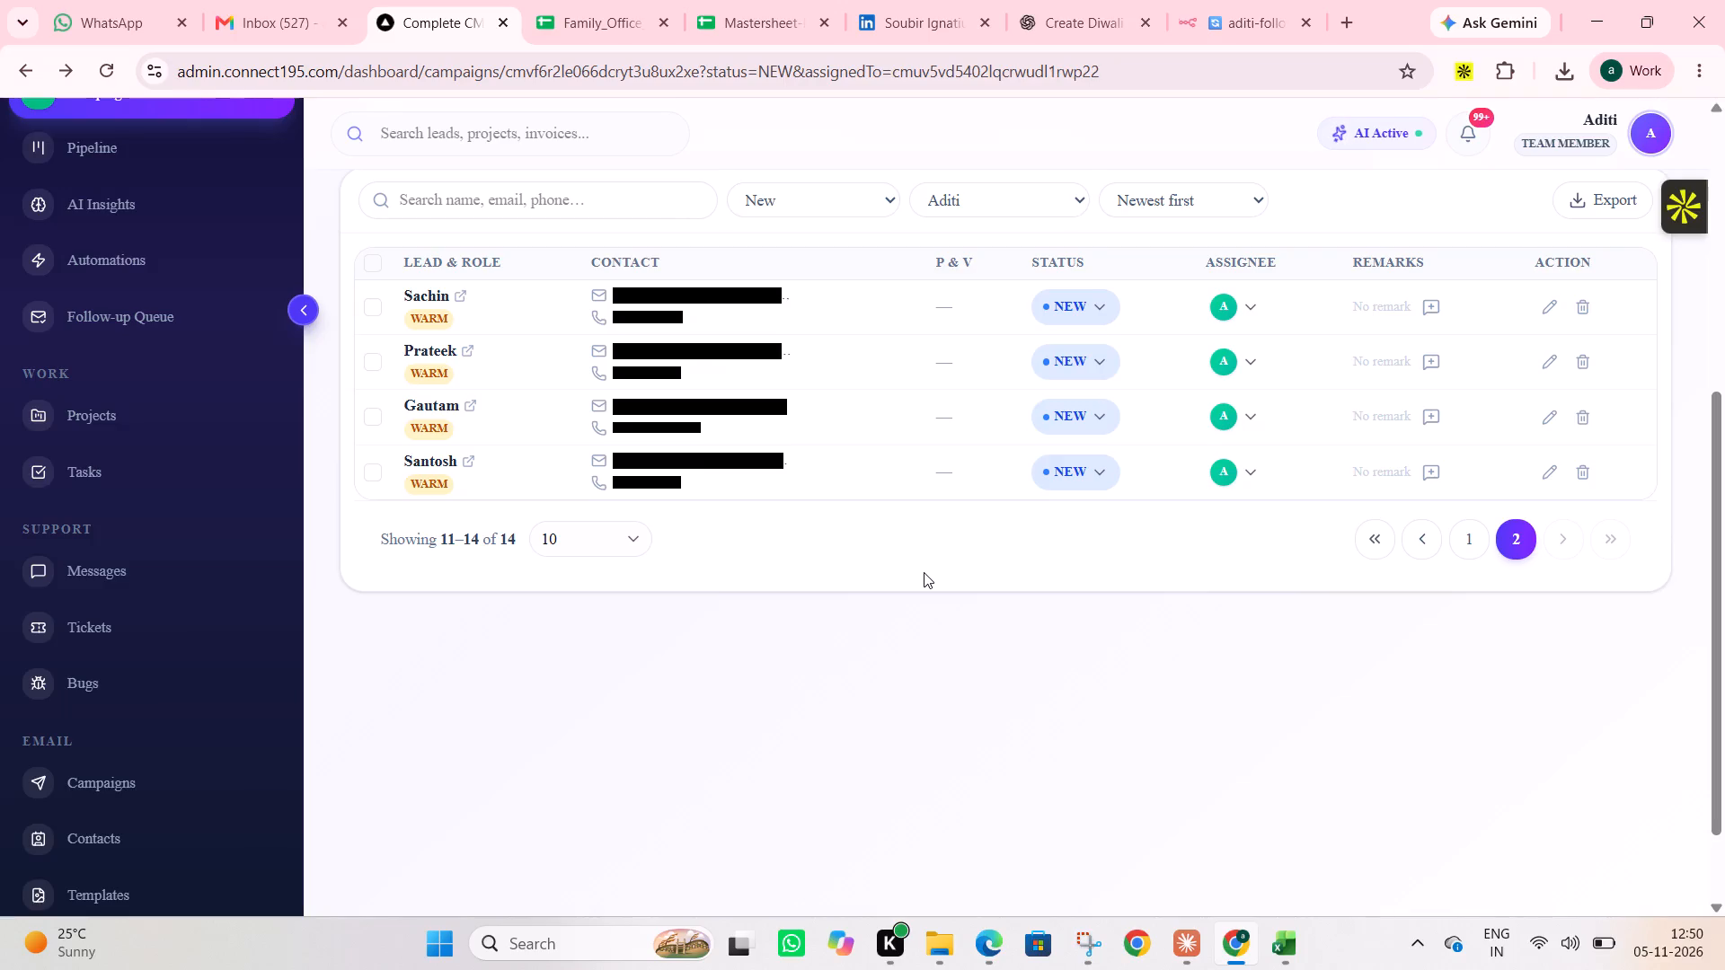
# Check the Diwali status column of the Campaign-Dhiraj sheet in the Family Office mail spreadsheet for sending progress.
pyautogui.click(615, 0)
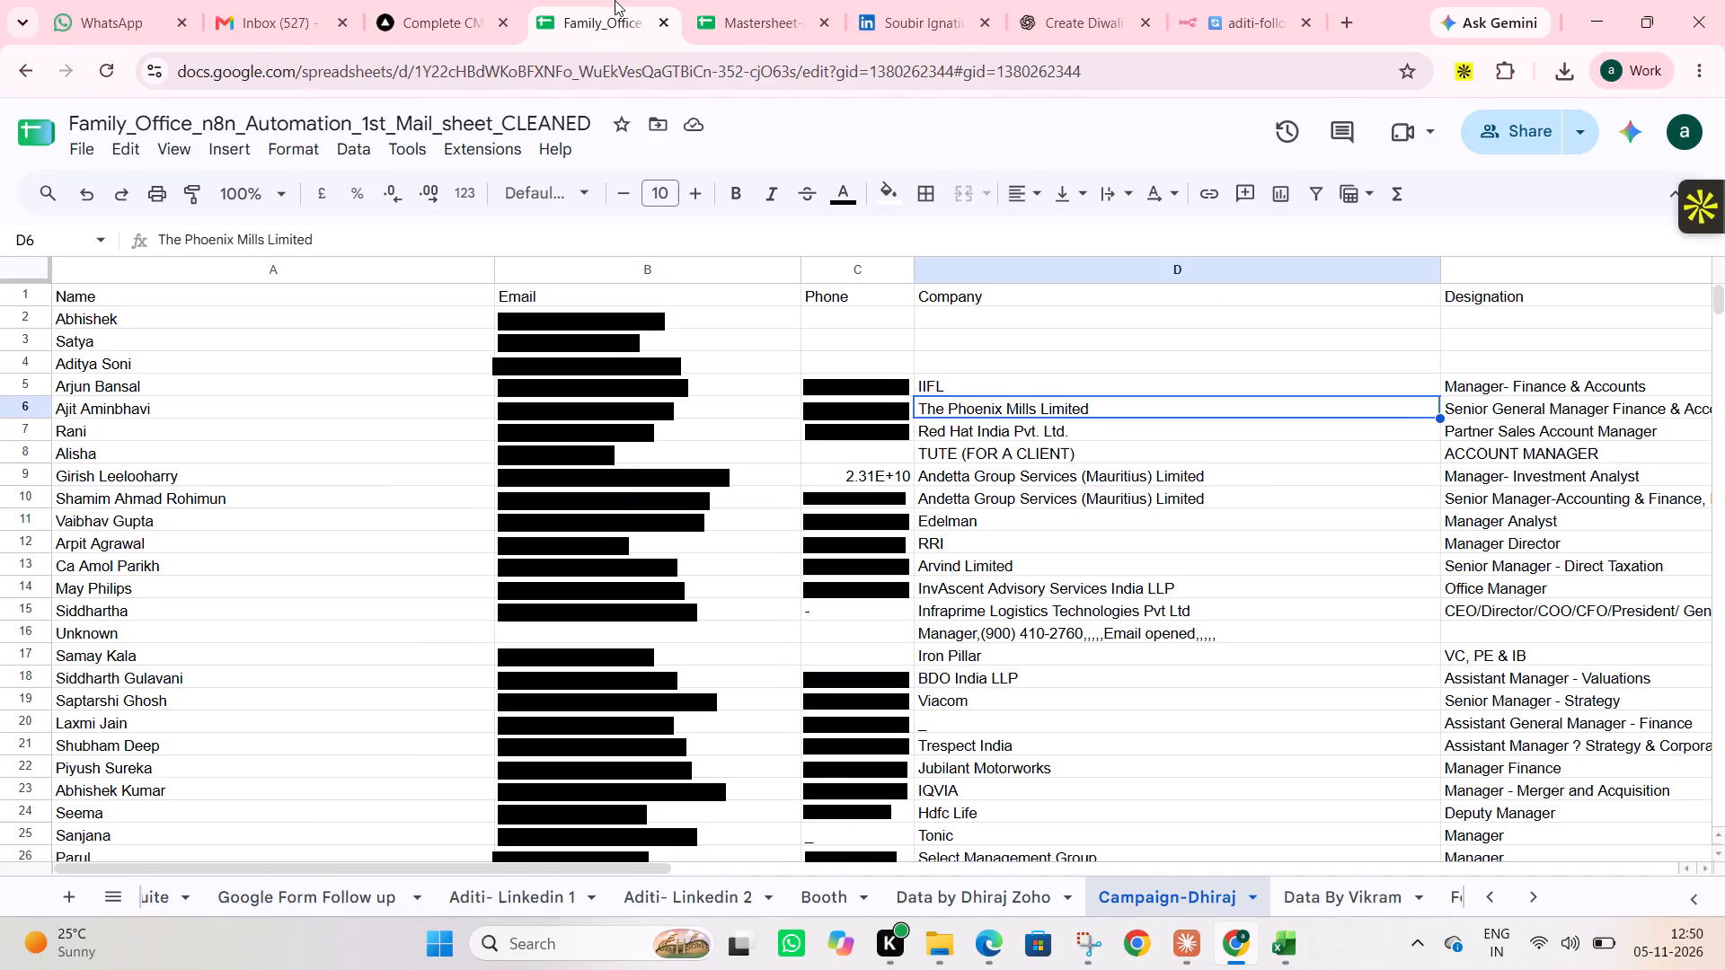
pyautogui.hscroll(-5, 1026, 684)
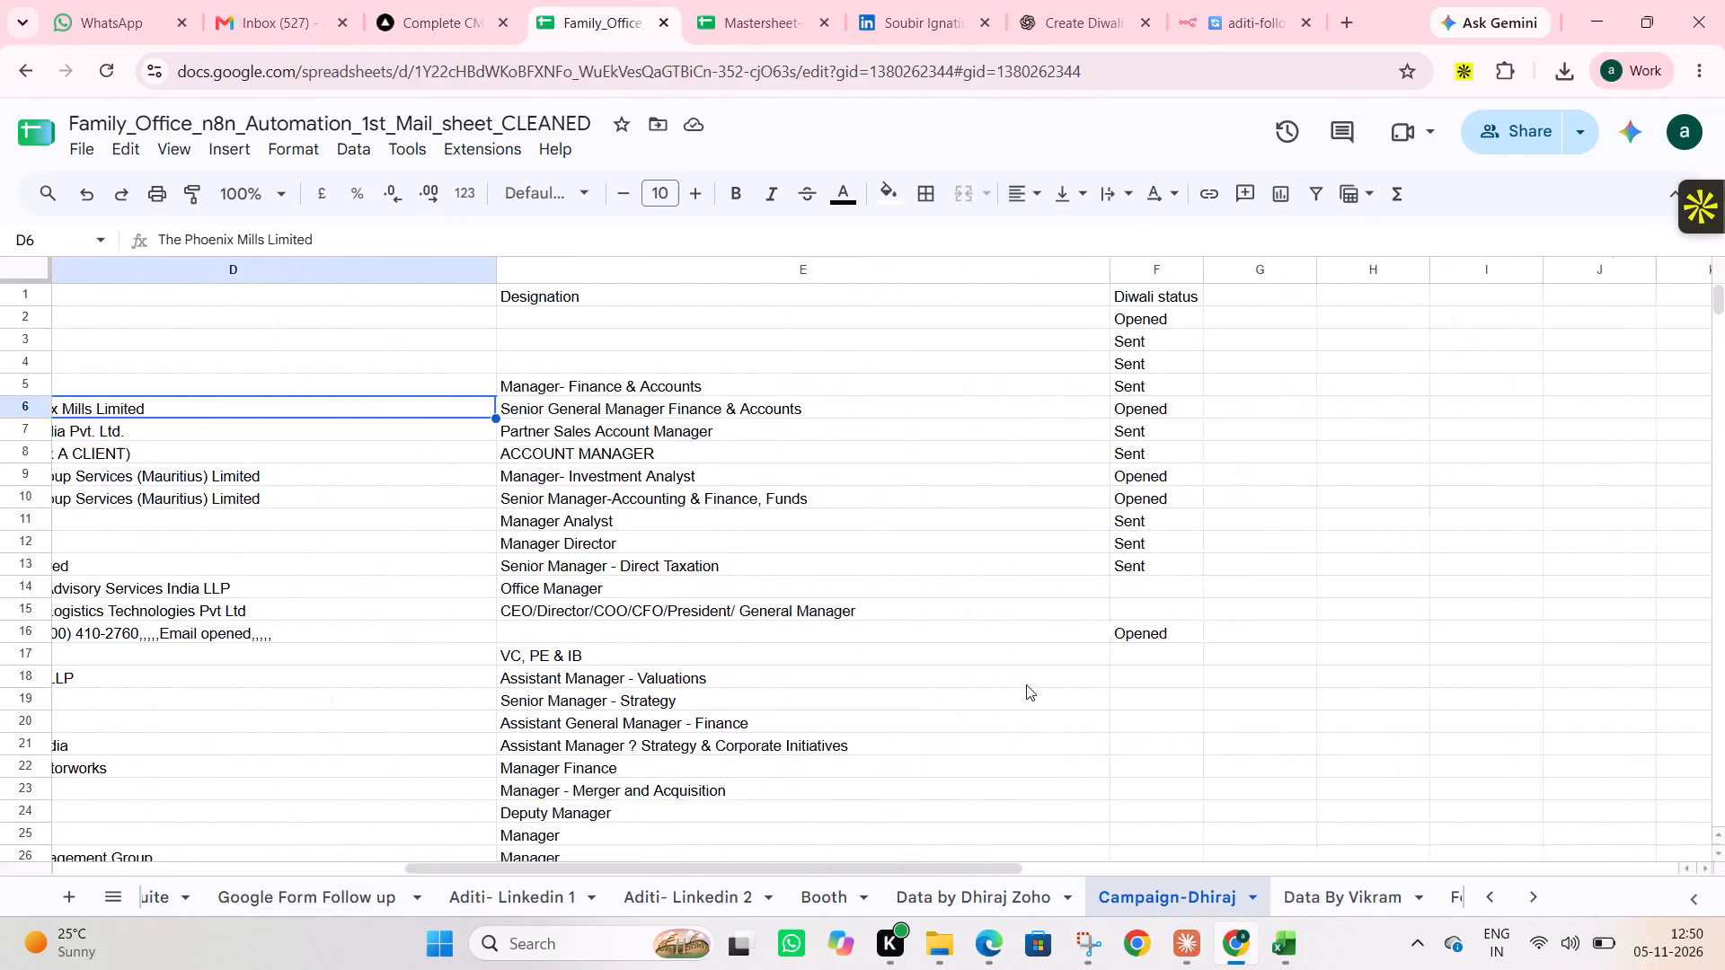
pyautogui.hscroll(-1, 1026, 684)
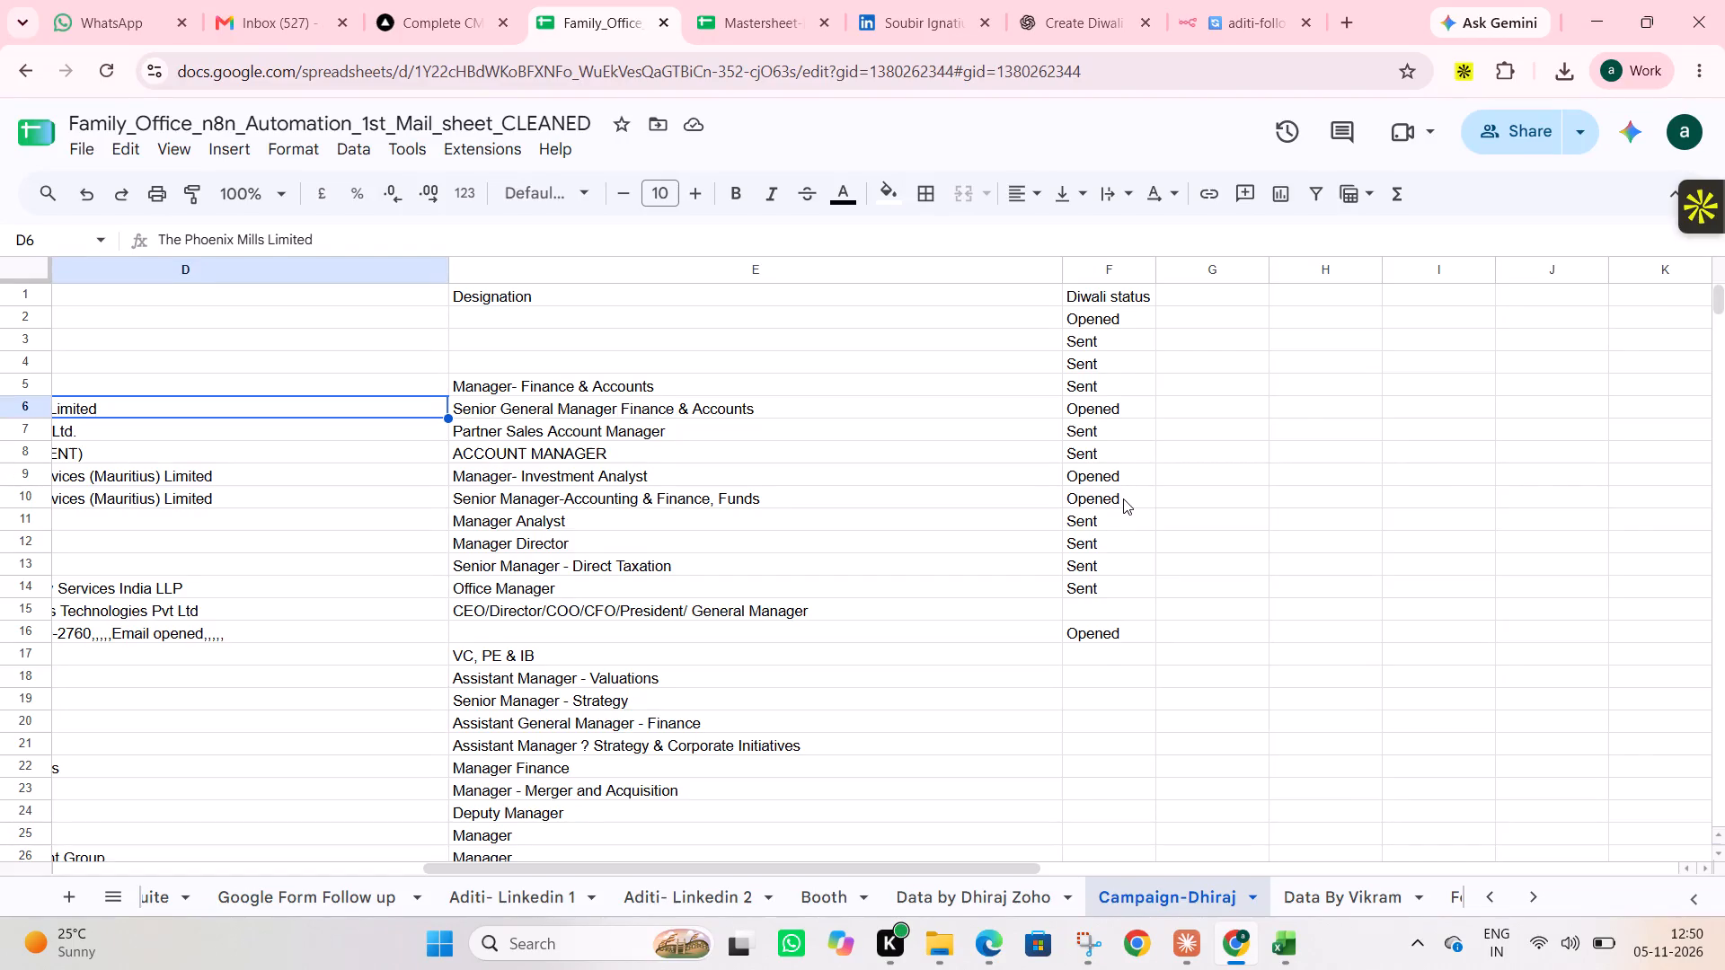
pyautogui.hscroll(1, 1123, 498)
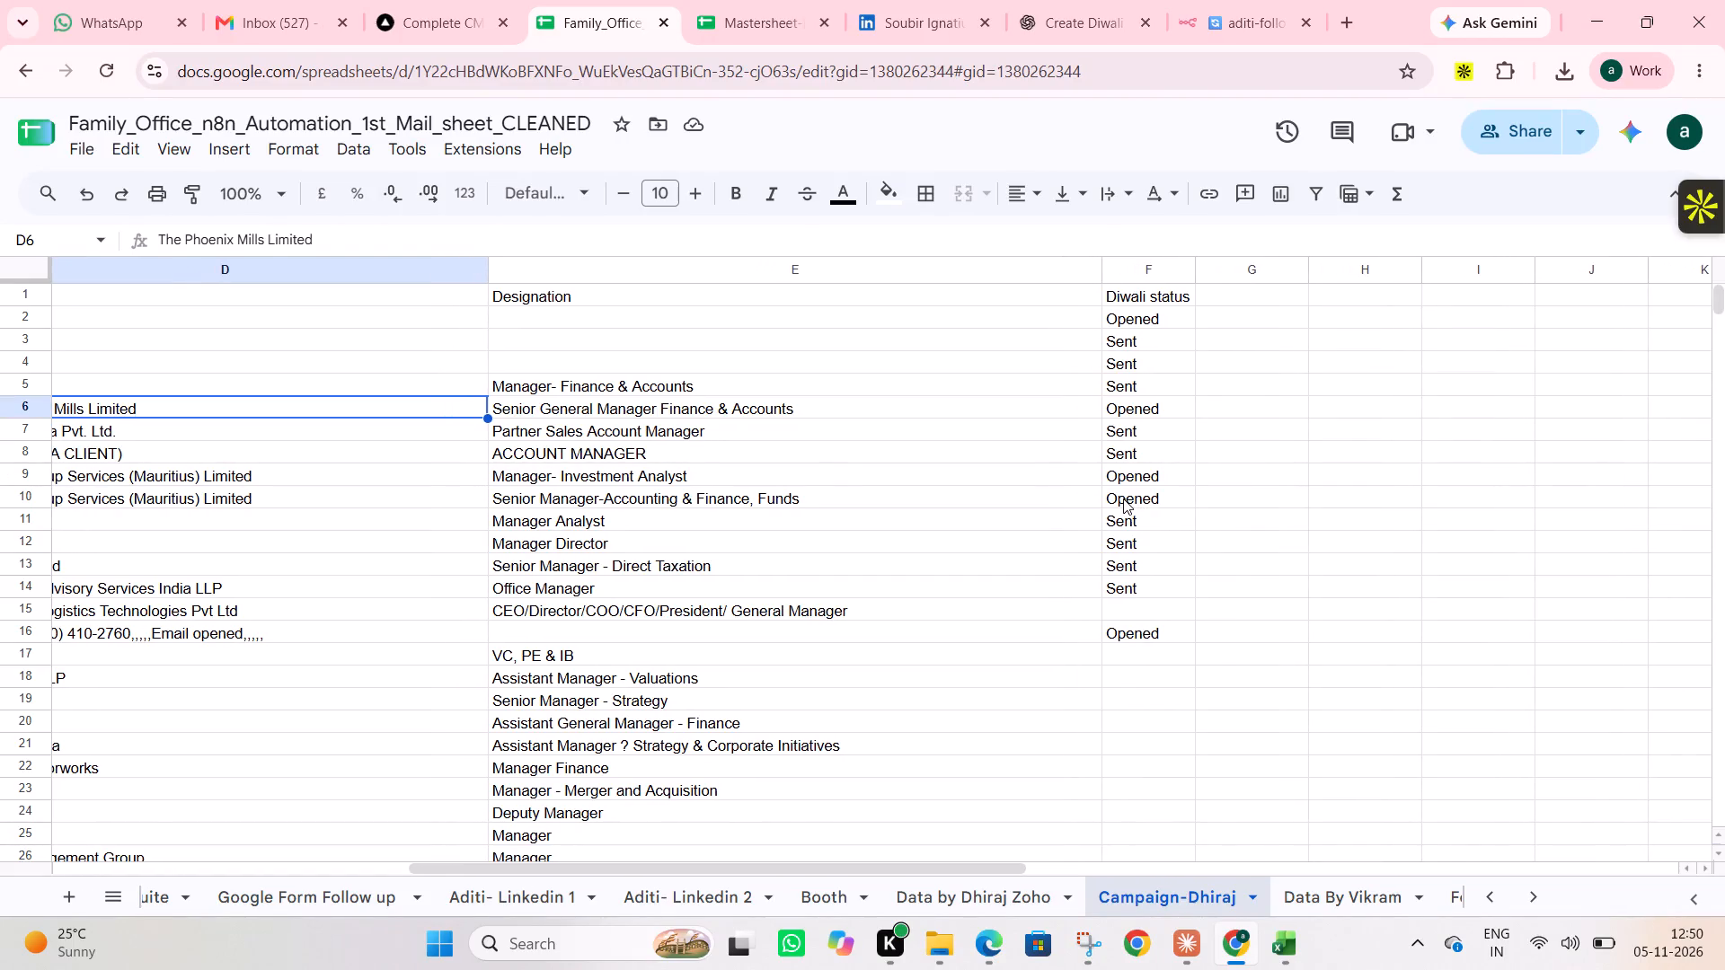
# Look through the Campaign-Dhiraj lead rows, examining the contact details, designations and Diwali status column further down the list.
pyautogui.hscroll(5, 1123, 498)
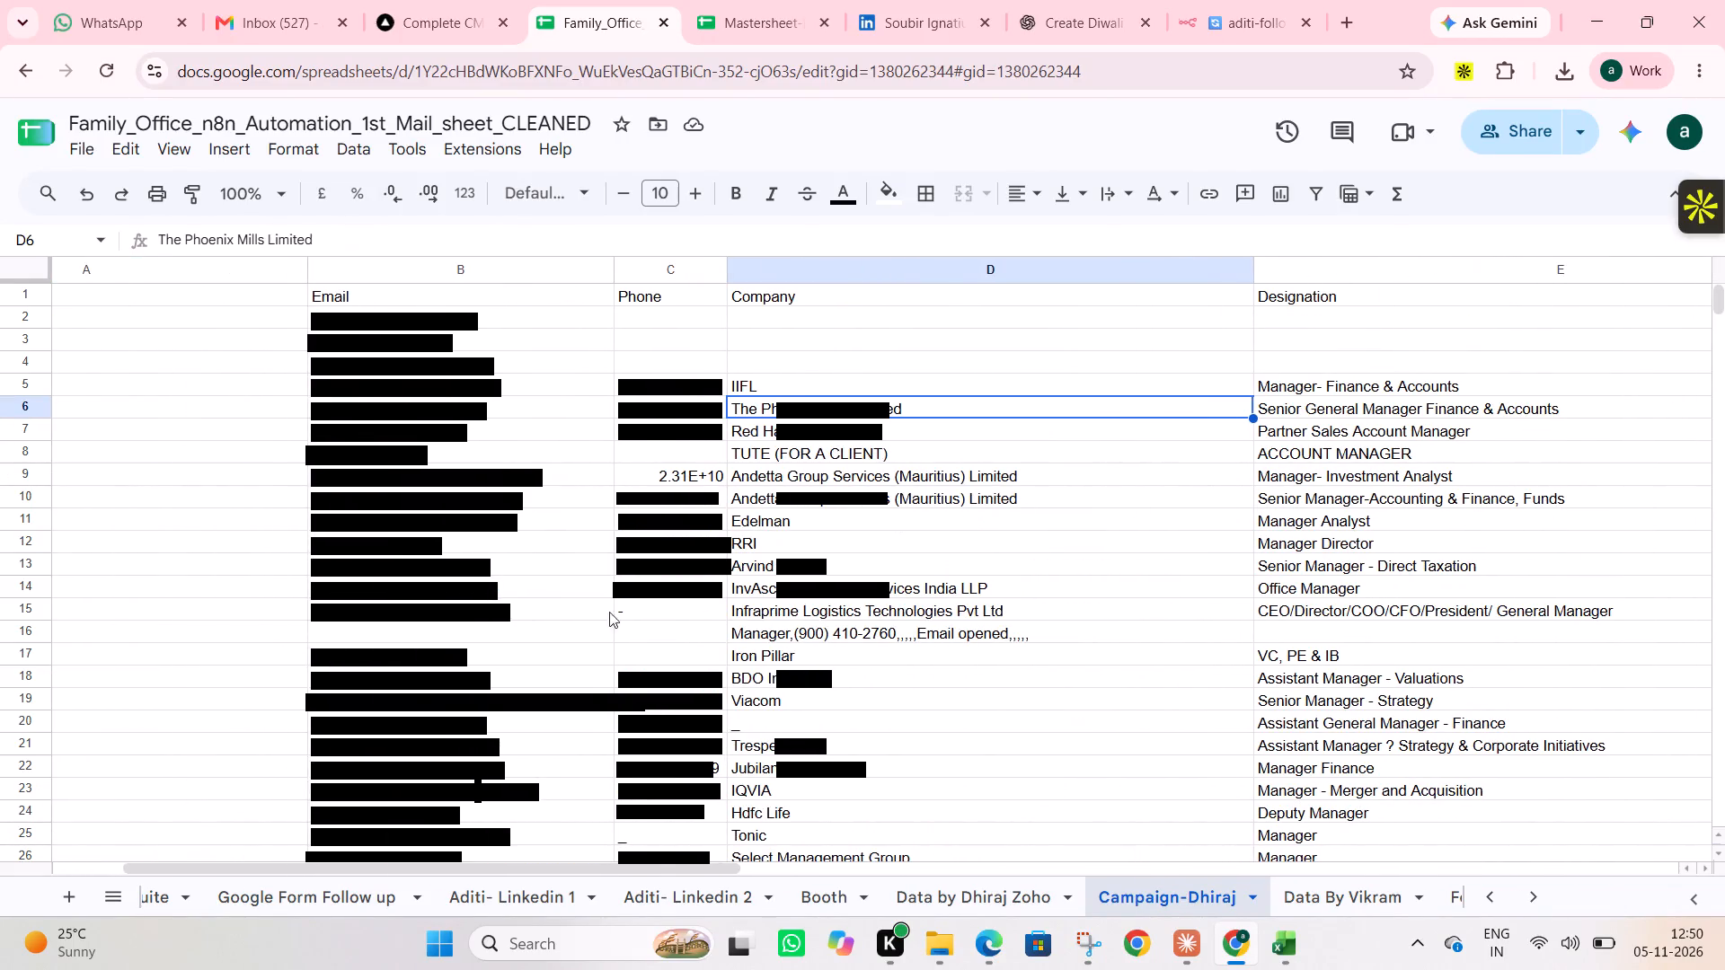
pyautogui.hscroll(3, 474, 630)
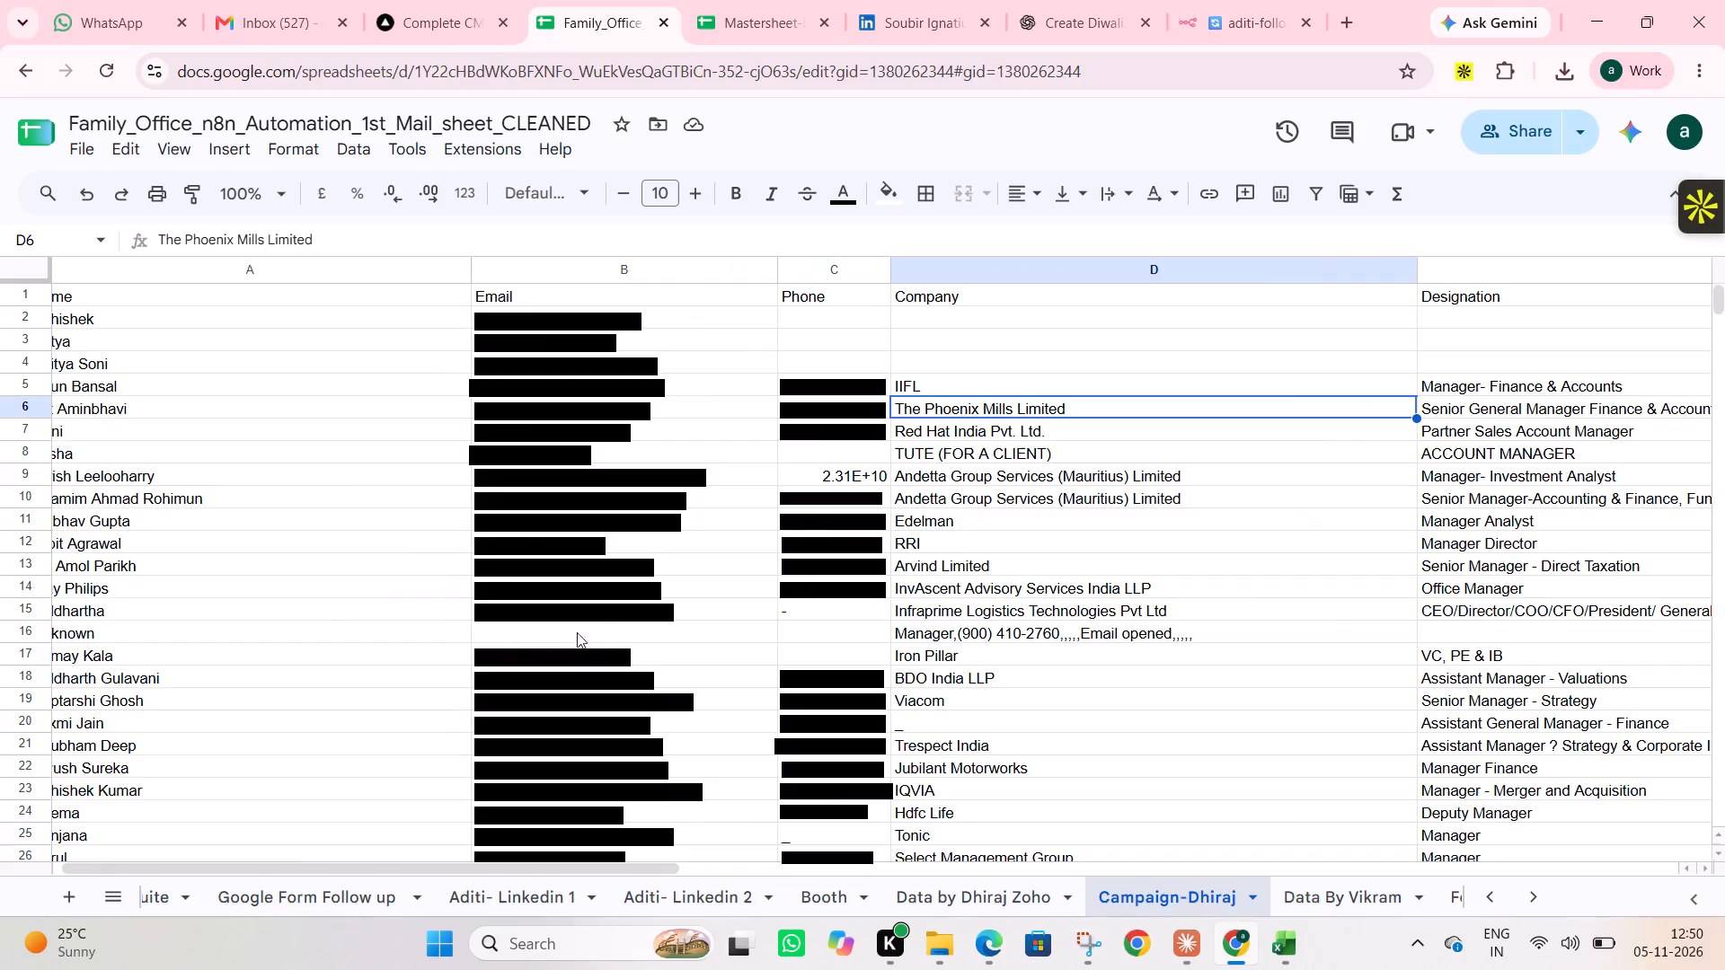
pyautogui.scroll(-2, 734, 680)
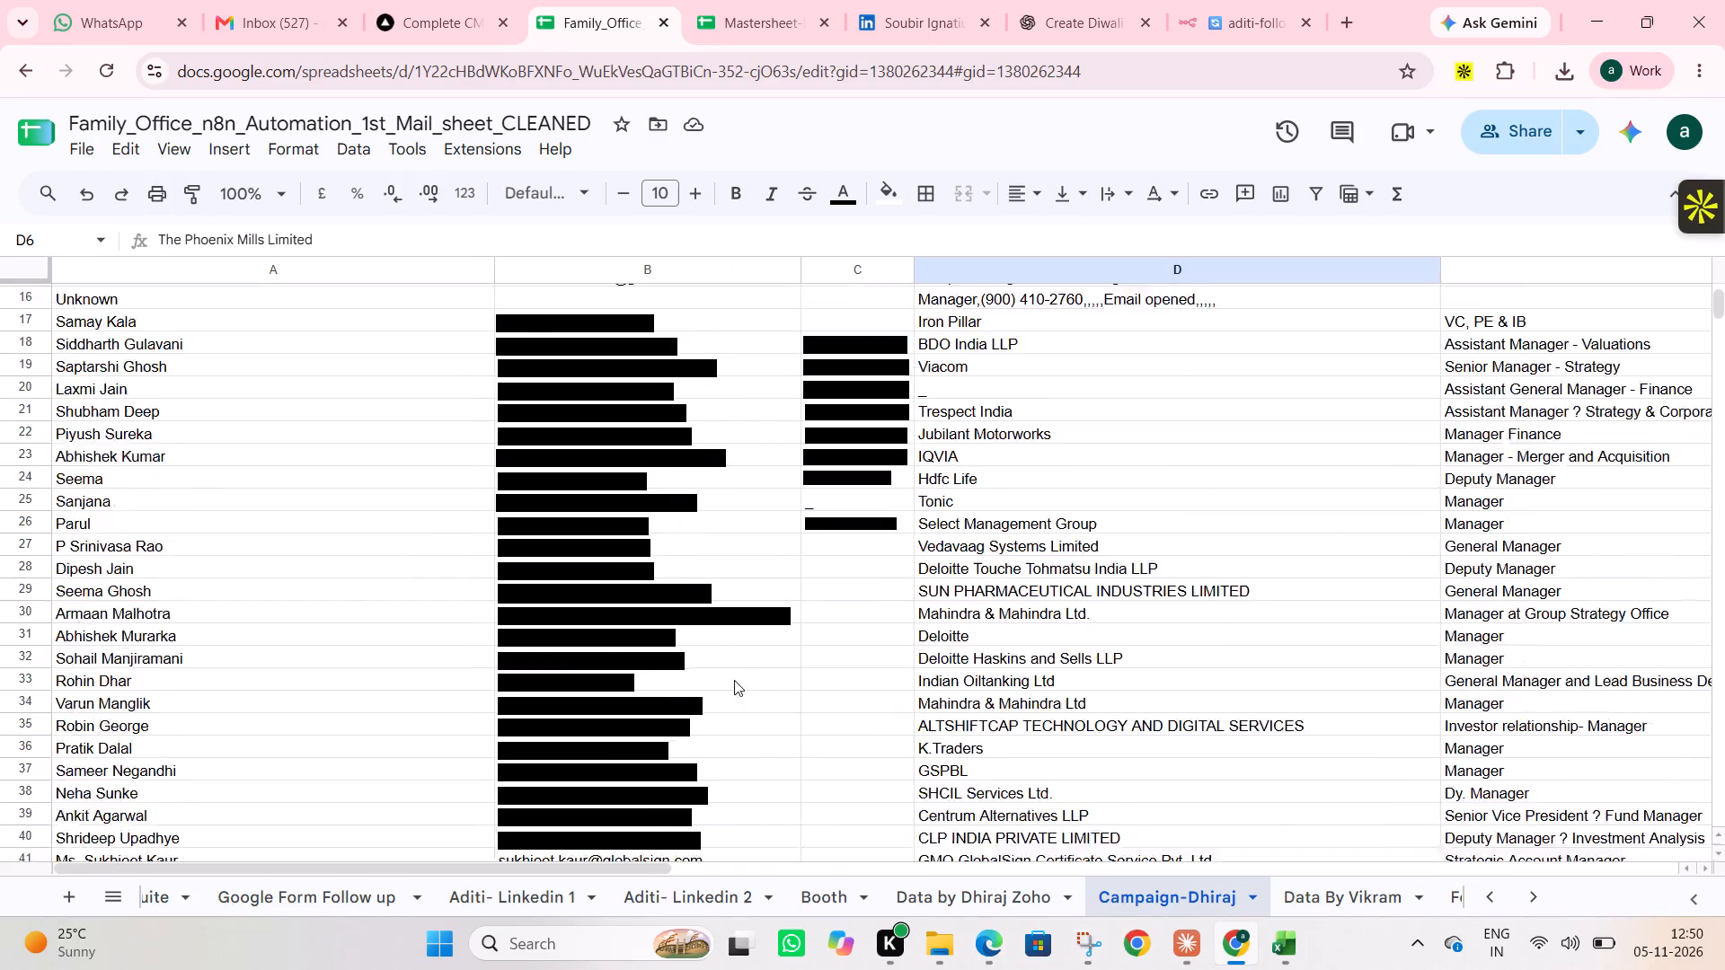
pyautogui.scroll(-3, 734, 680)
pyautogui.hscroll(-4, 734, 680)
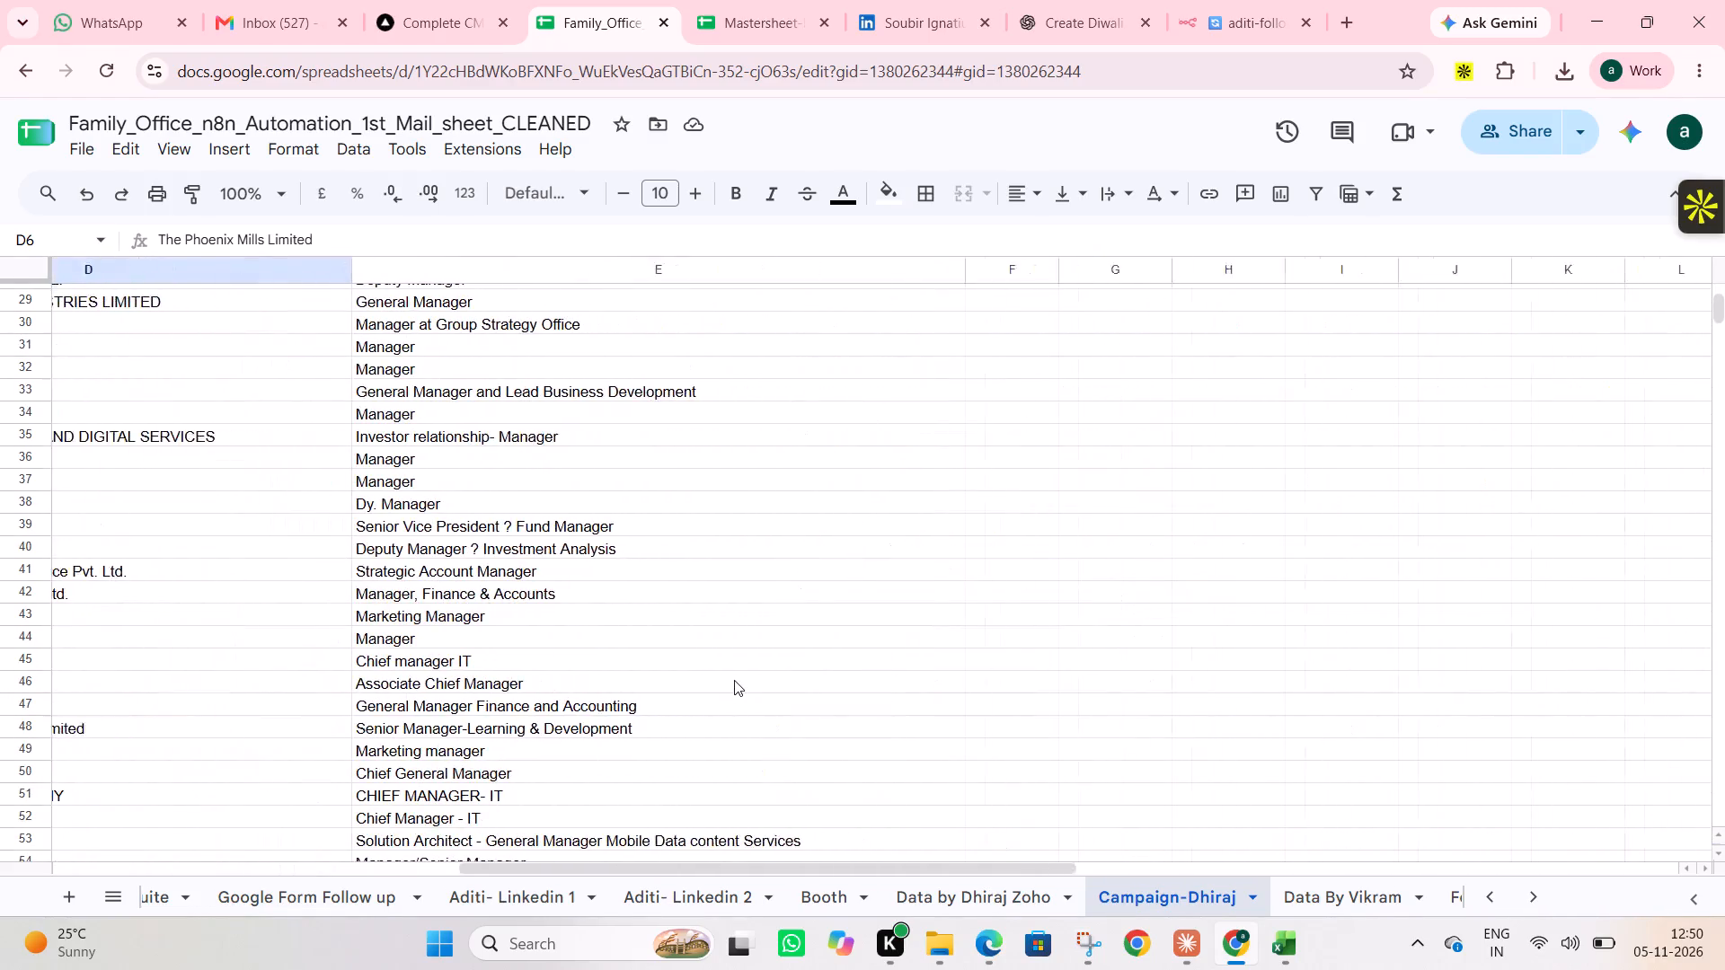
pyautogui.scroll(5, 734, 680)
pyautogui.scroll(-6, 734, 680)
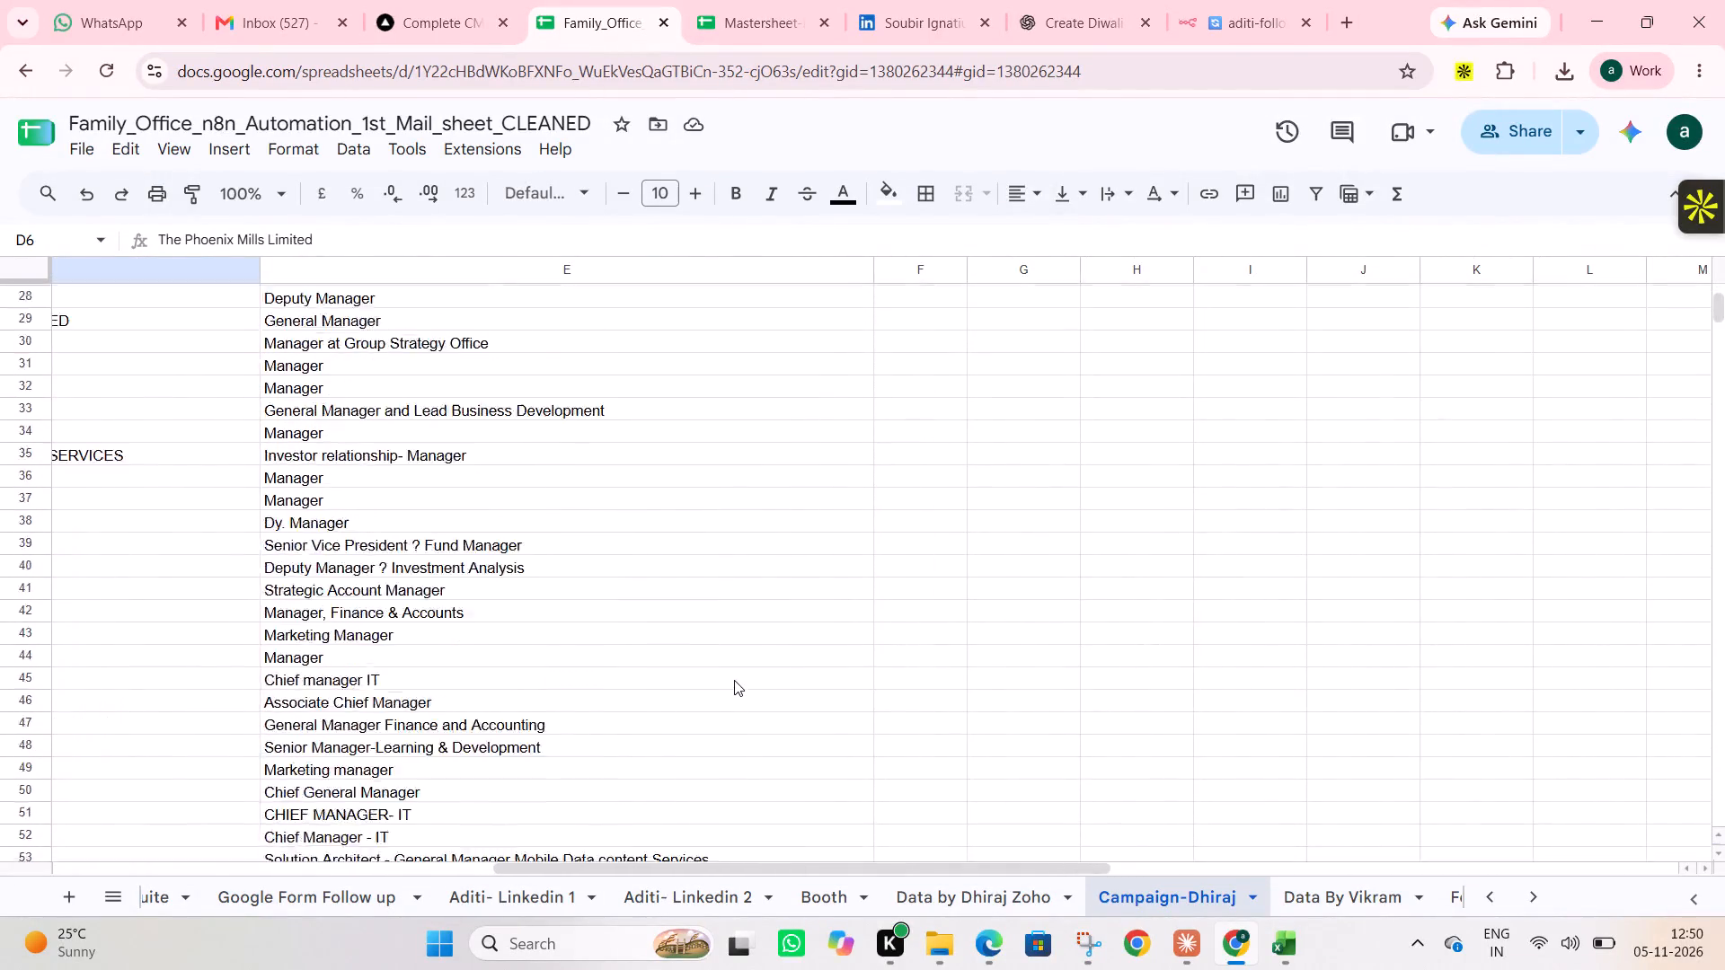
pyautogui.scroll(-19, 734, 680)
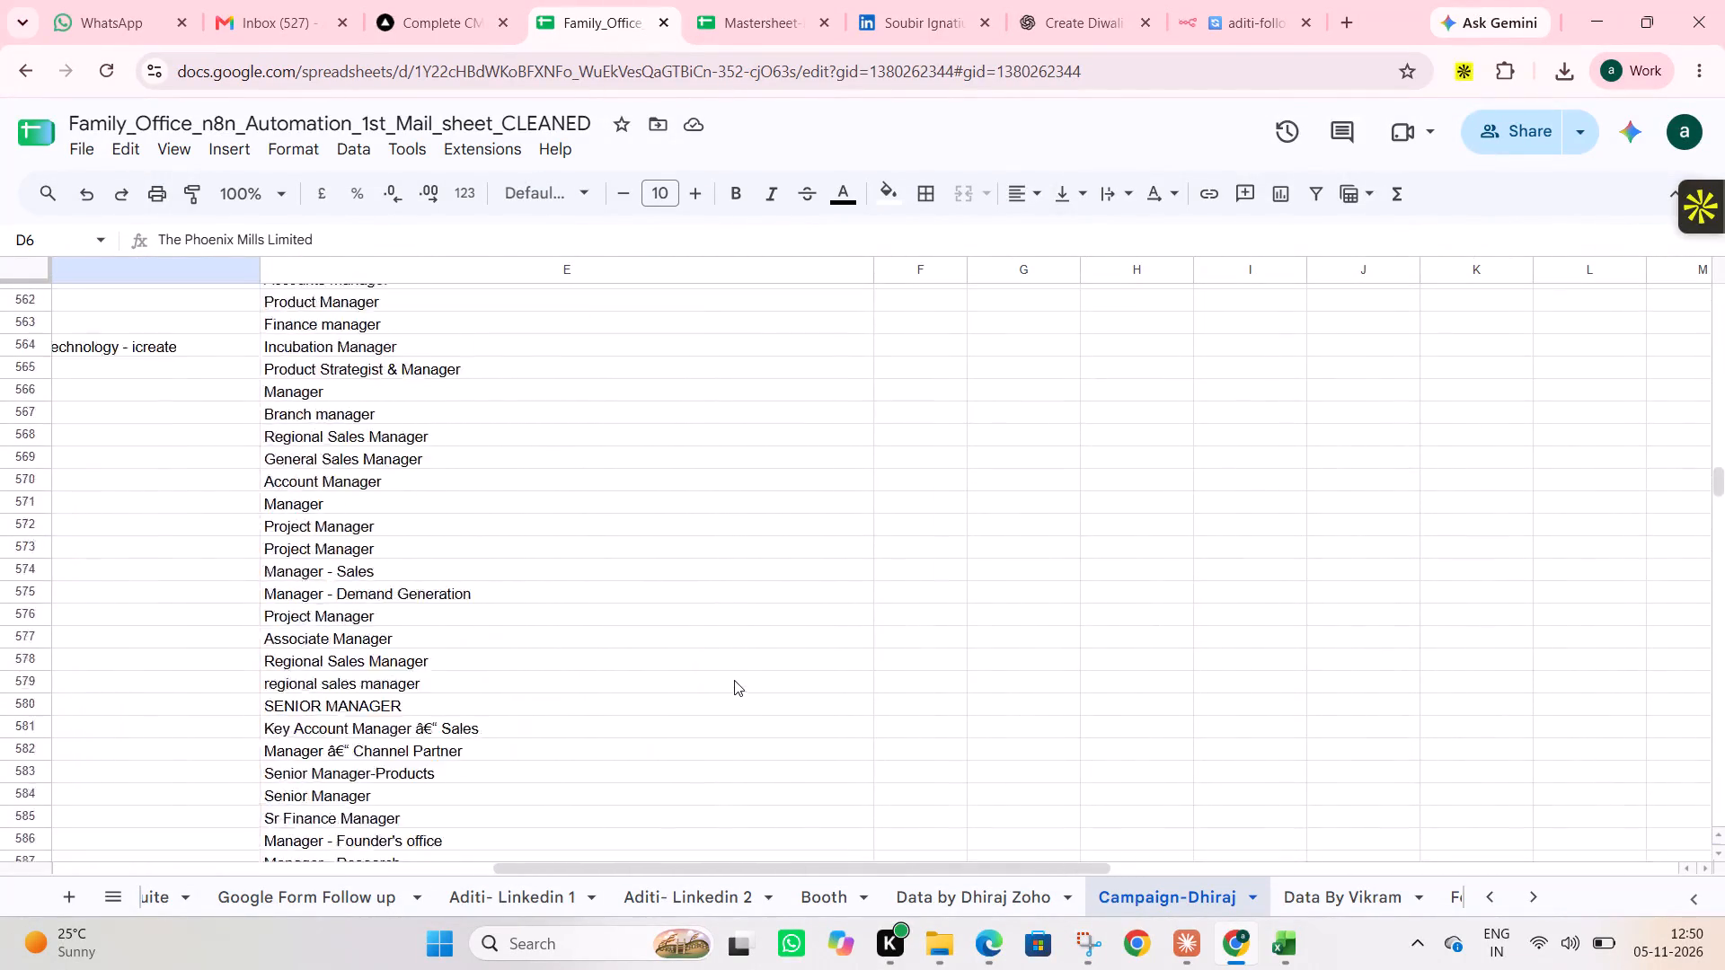
pyautogui.scroll(19, 734, 680)
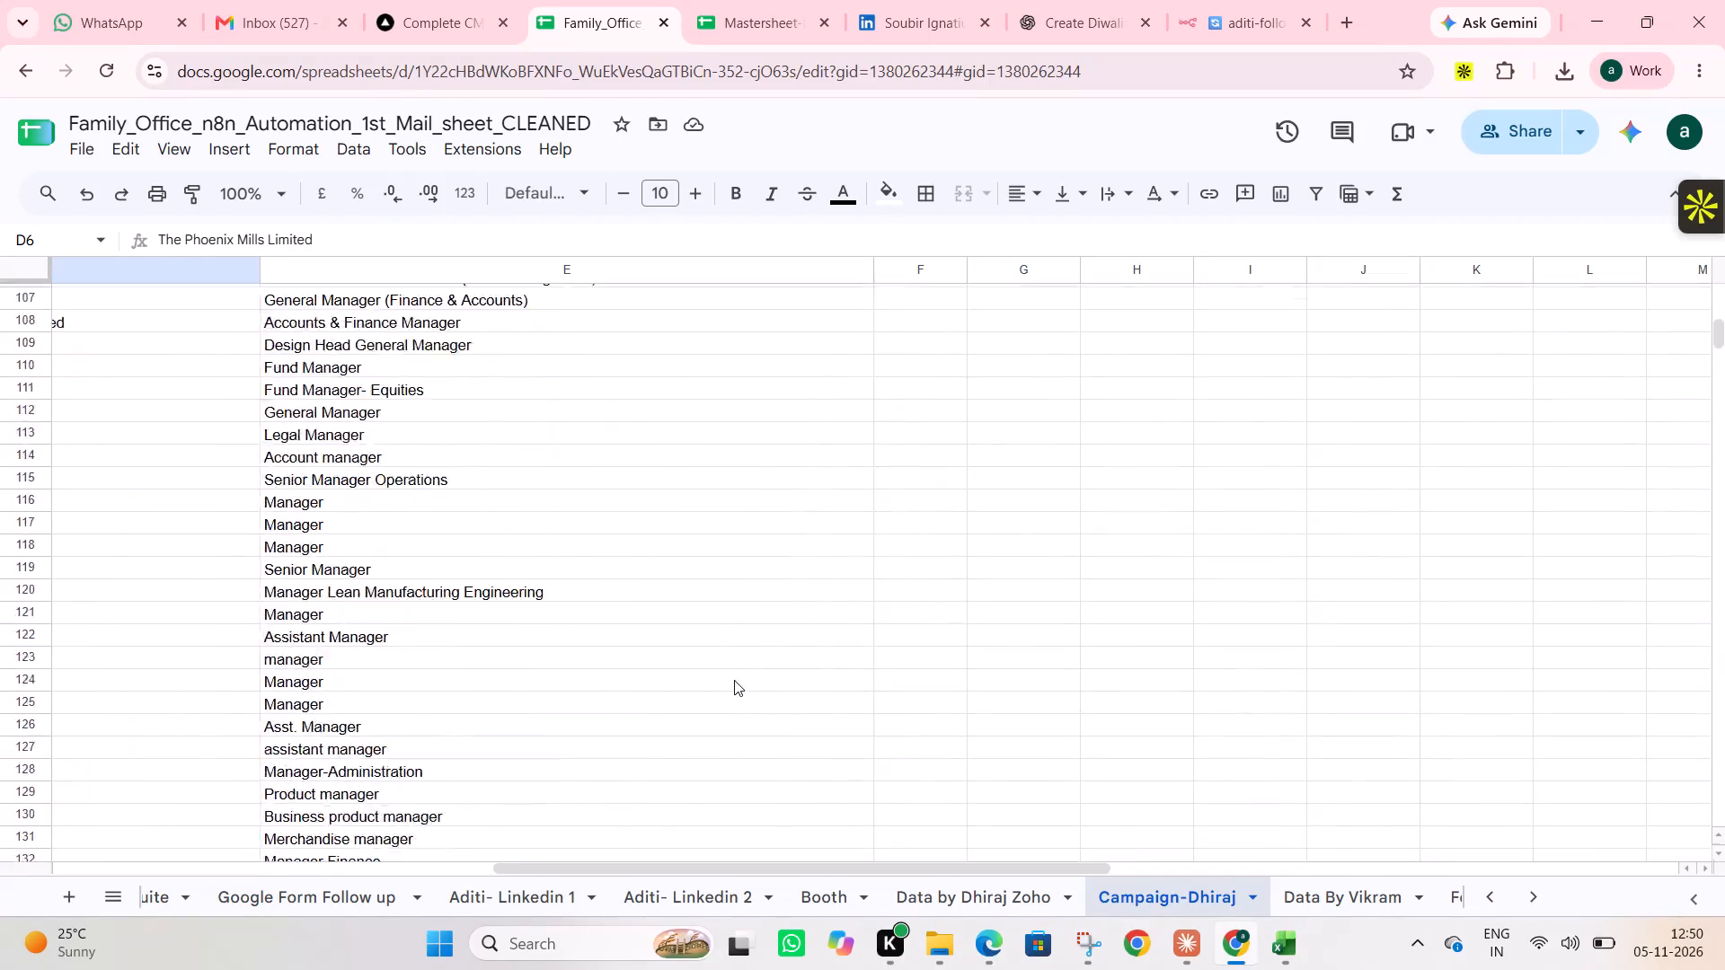
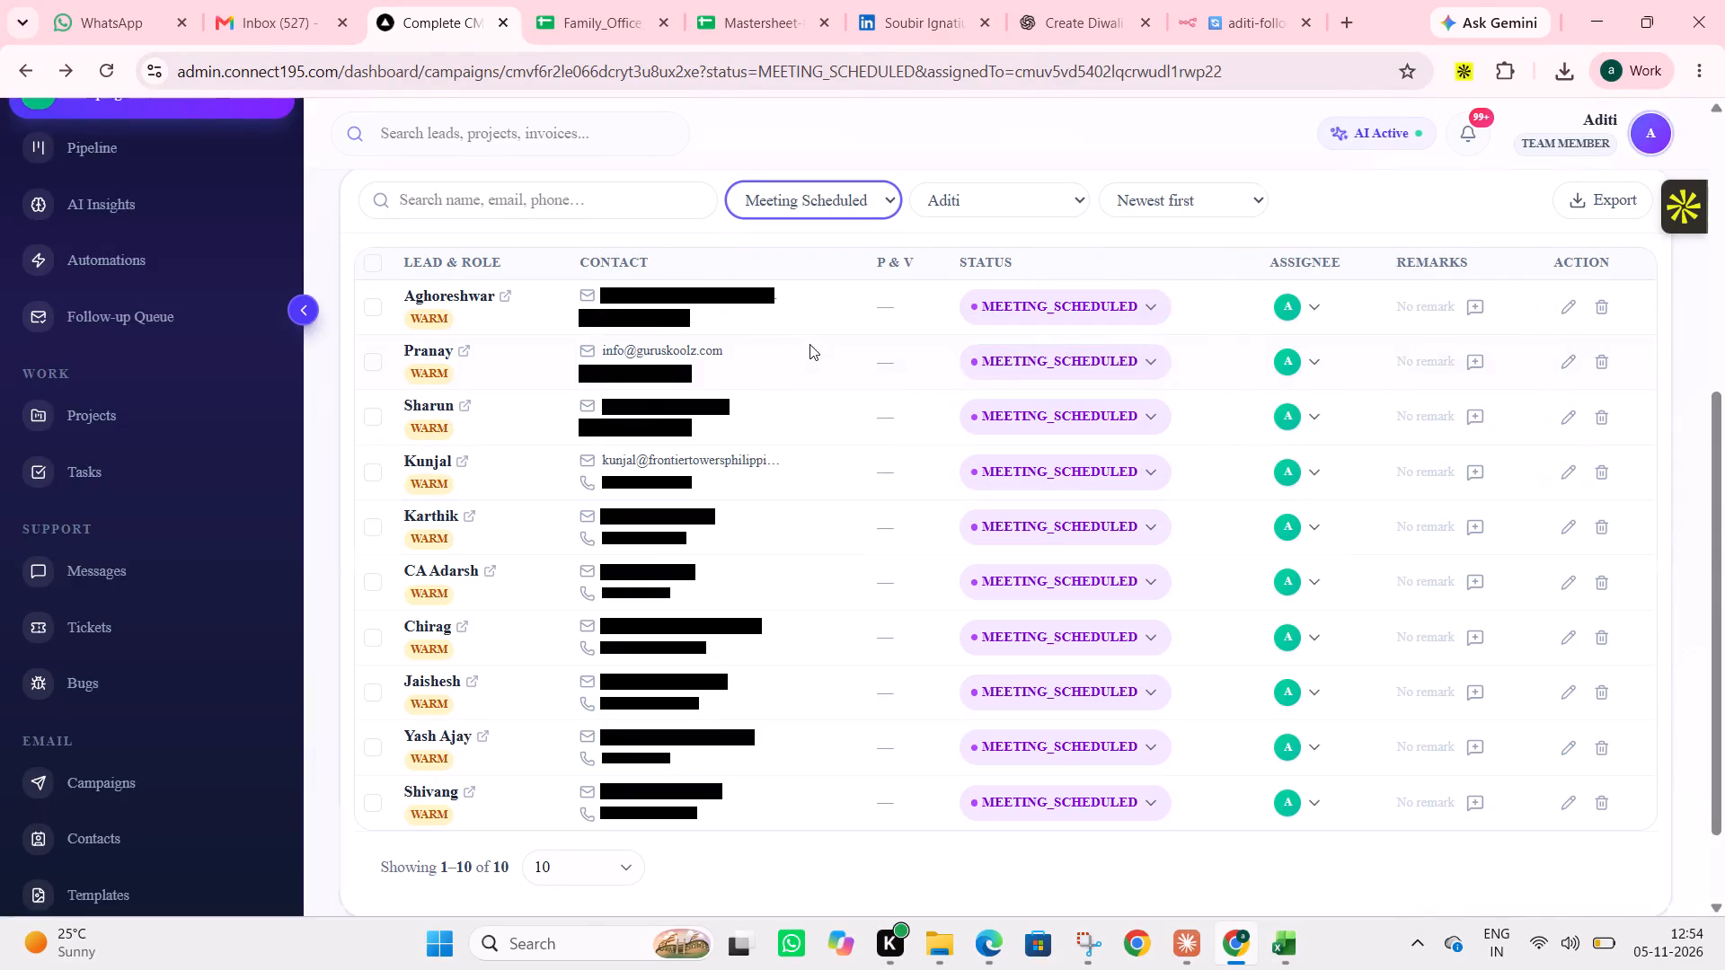
# Filter the campaign leads by the Negotiation status and open the second lead's CMS record.
pyautogui.click(803, 196)
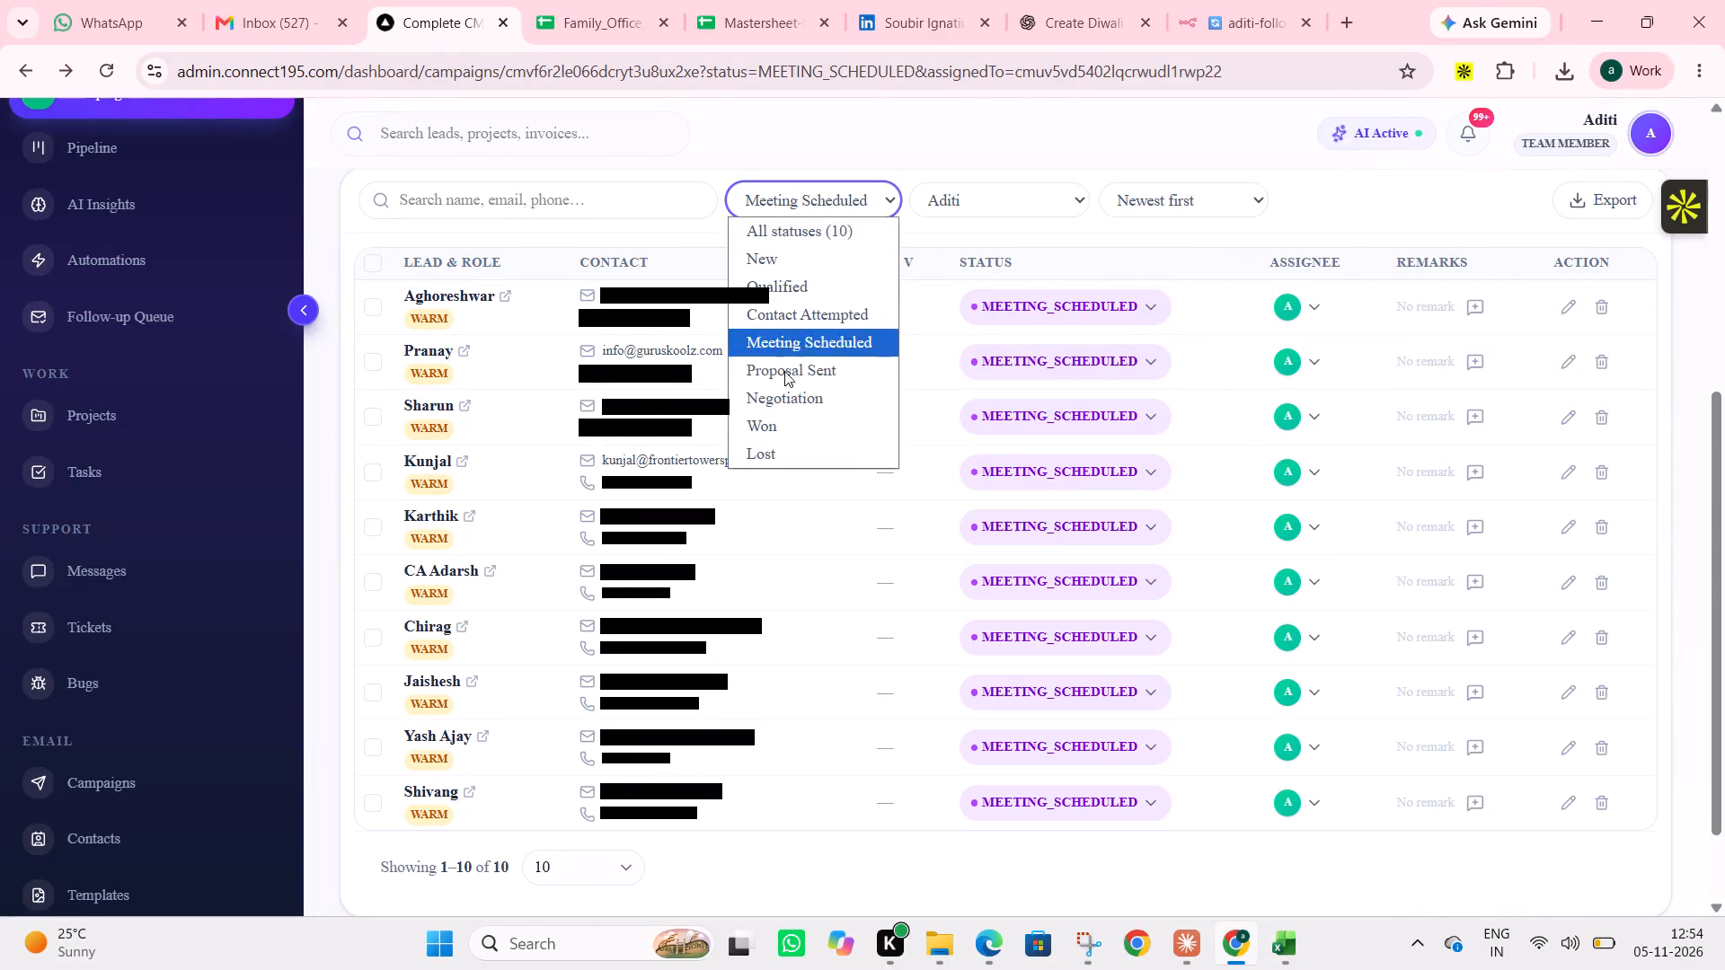
pyautogui.click(780, 398)
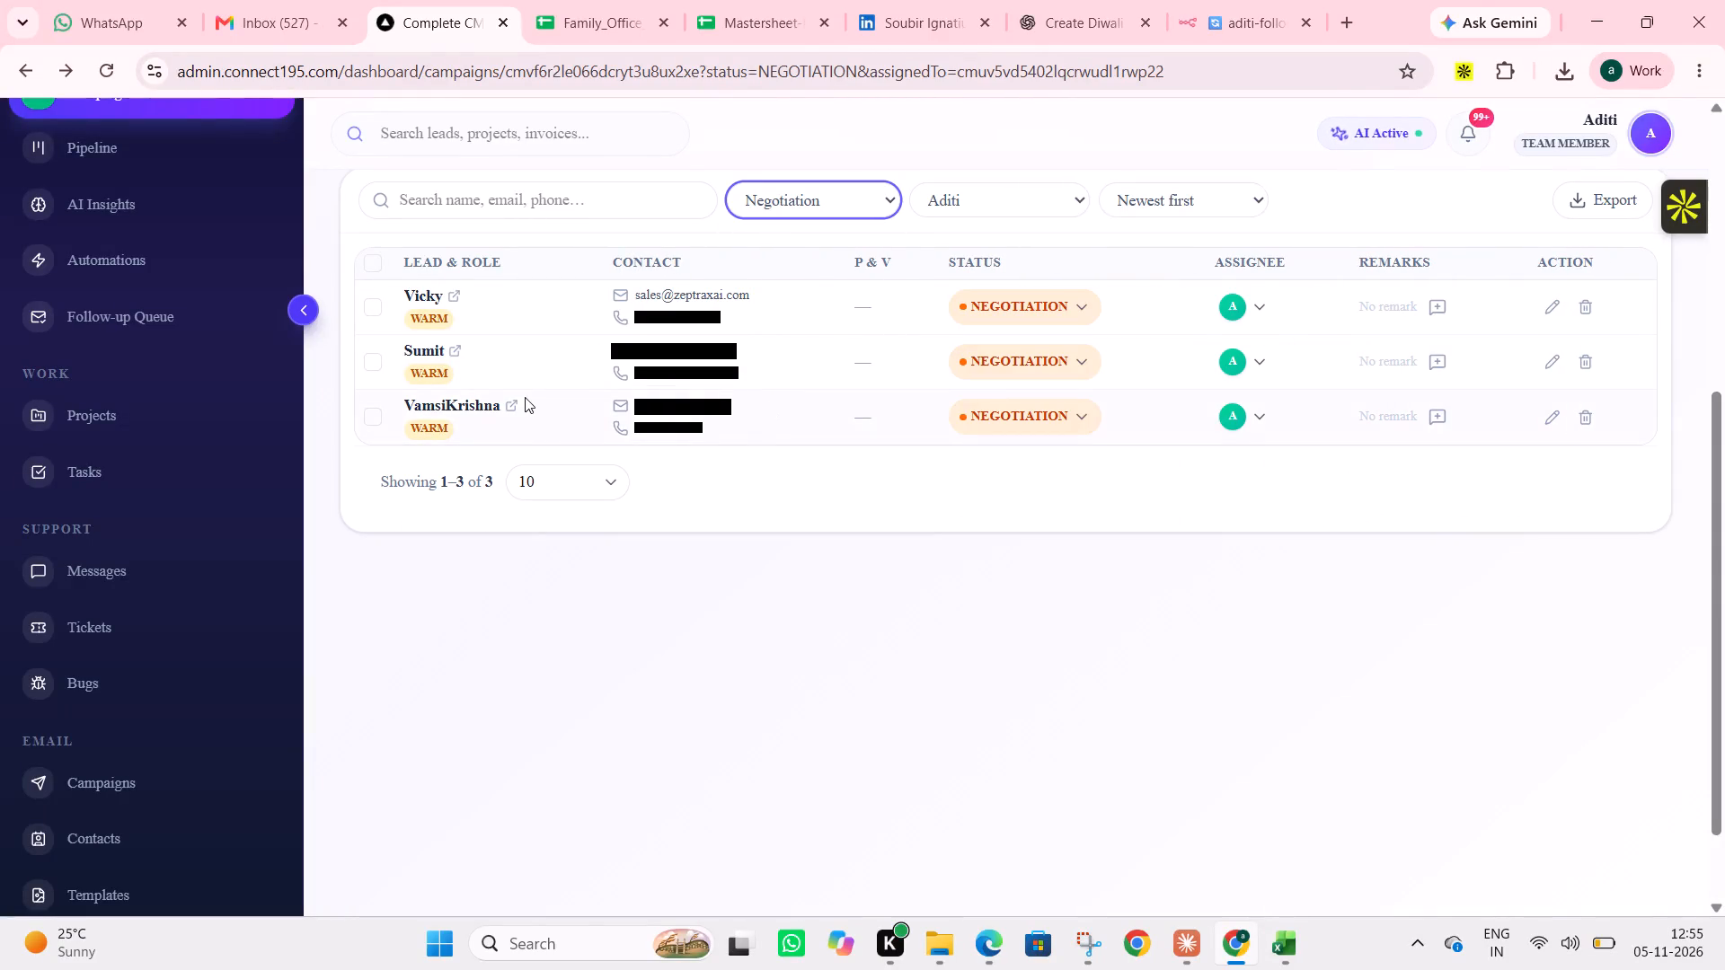
pyautogui.click(463, 346)
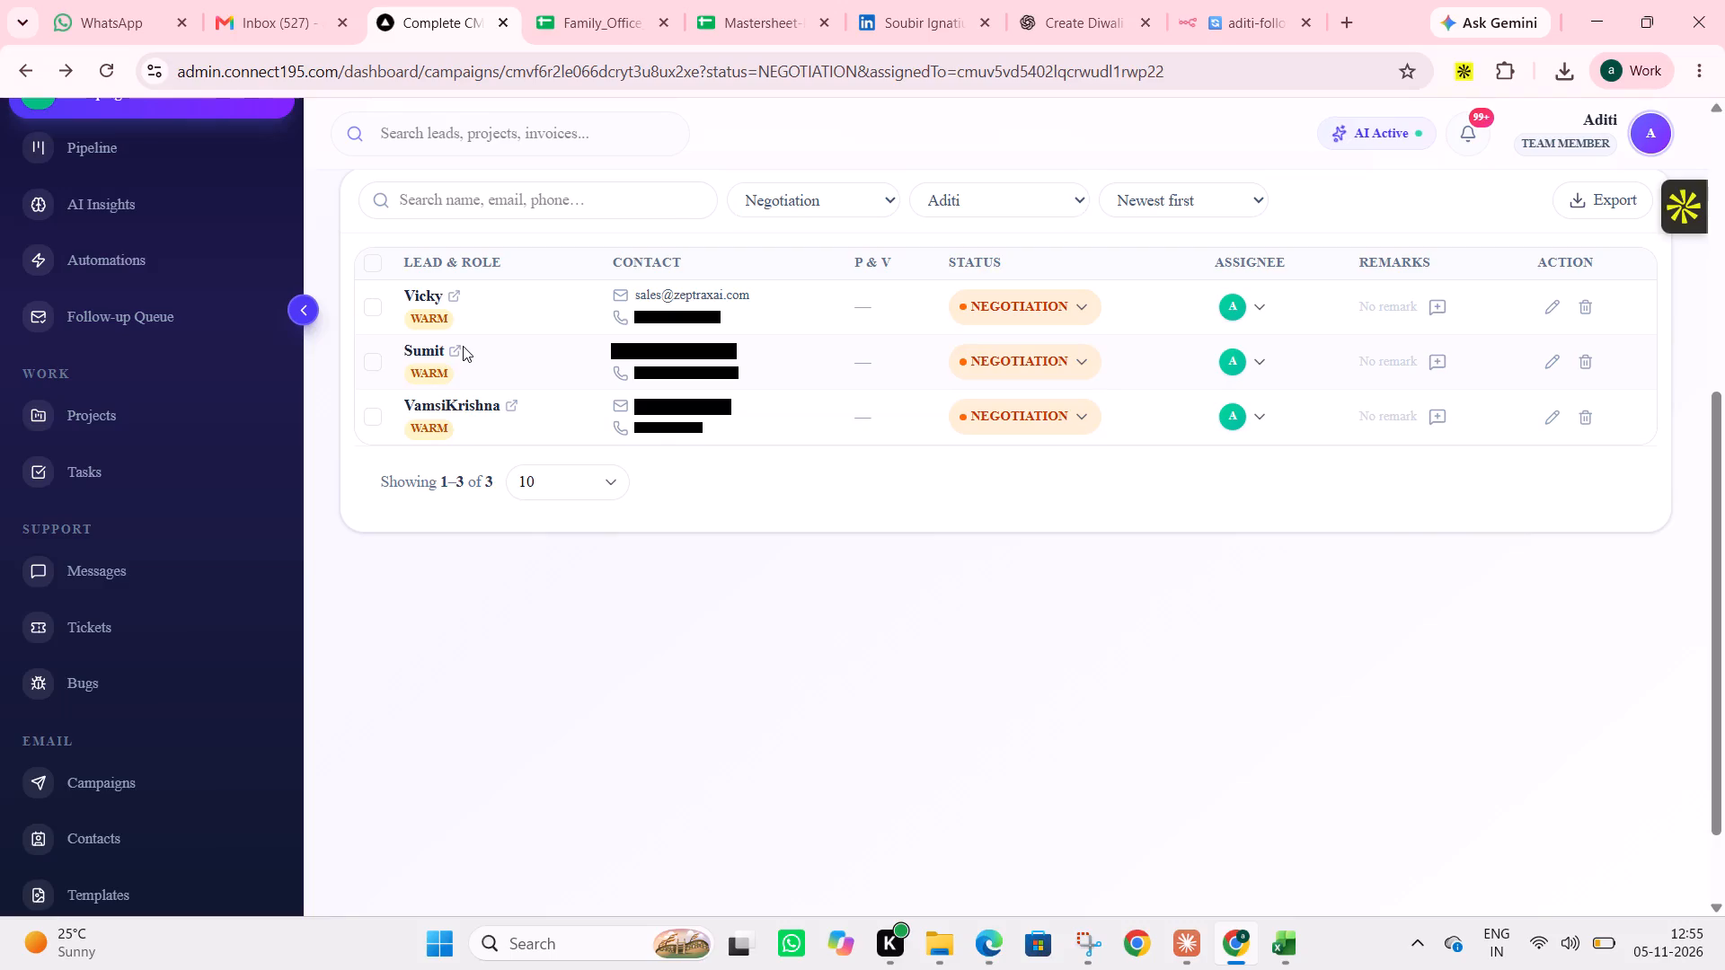
# Post the discussion note "Will confirm by tomorrow eve" on the Sumit lead, and return to the Negotiation leads list.
pyautogui.click(454, 351)
pyautogui.scroll(-7, 681, 739)
pyautogui.click(509, 765)
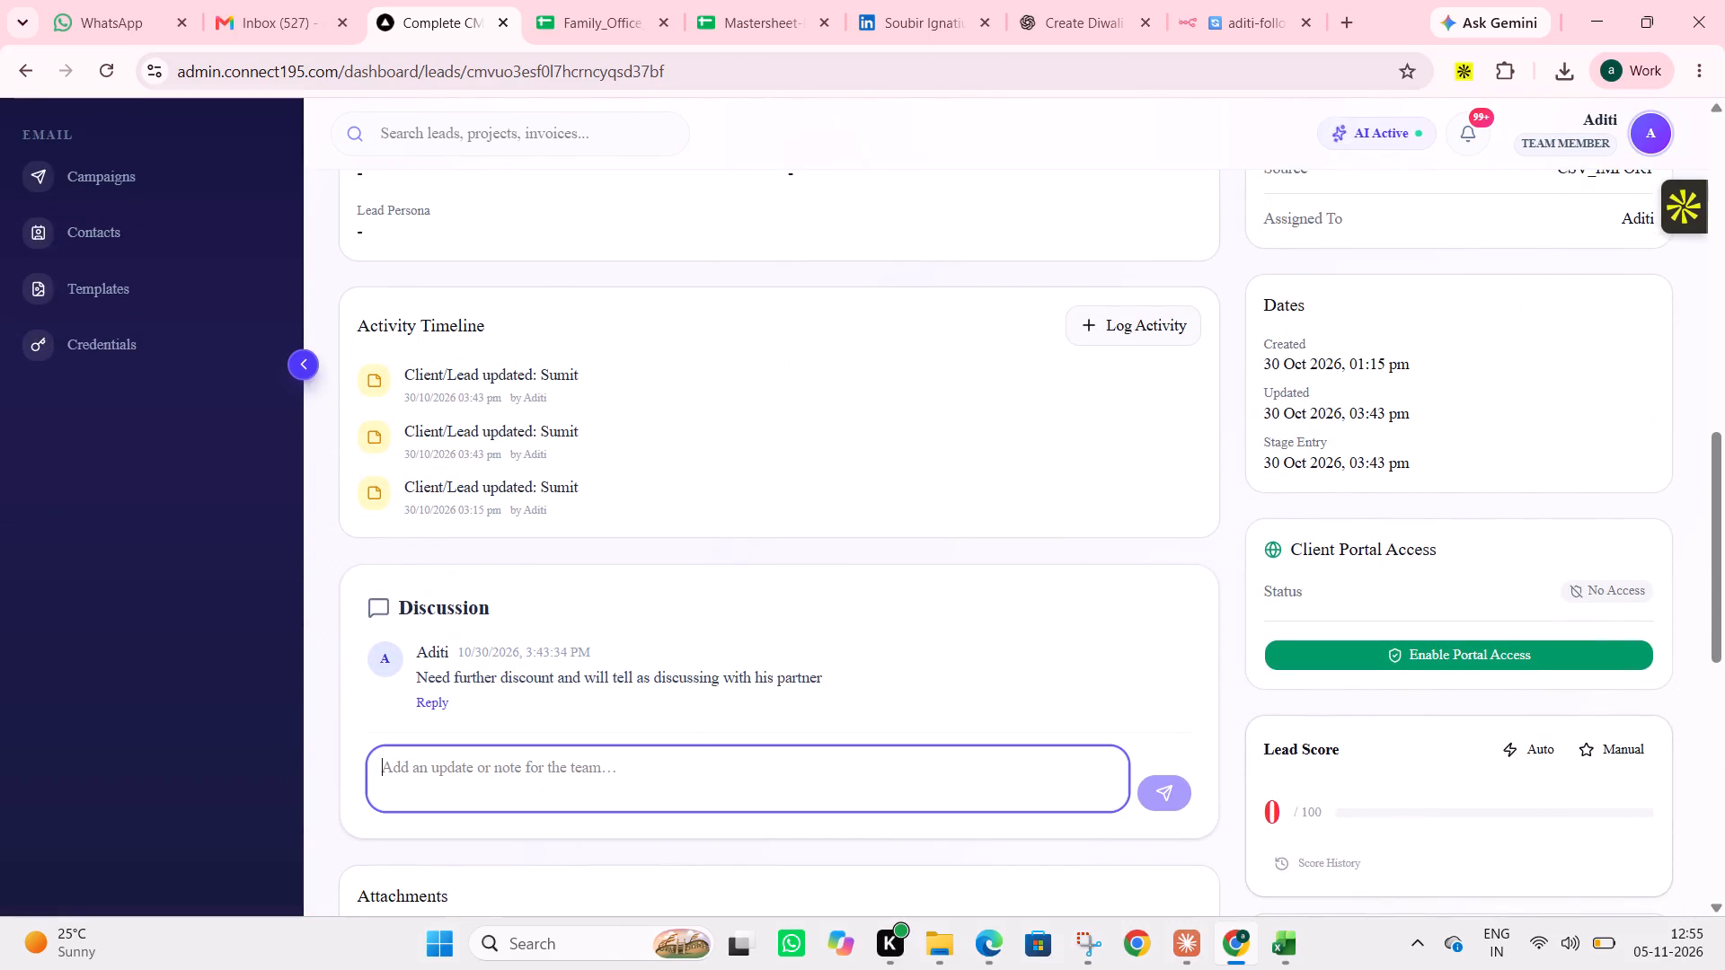
pyautogui.write('Will confirm by tomm')
pyautogui.press('BackSpace')
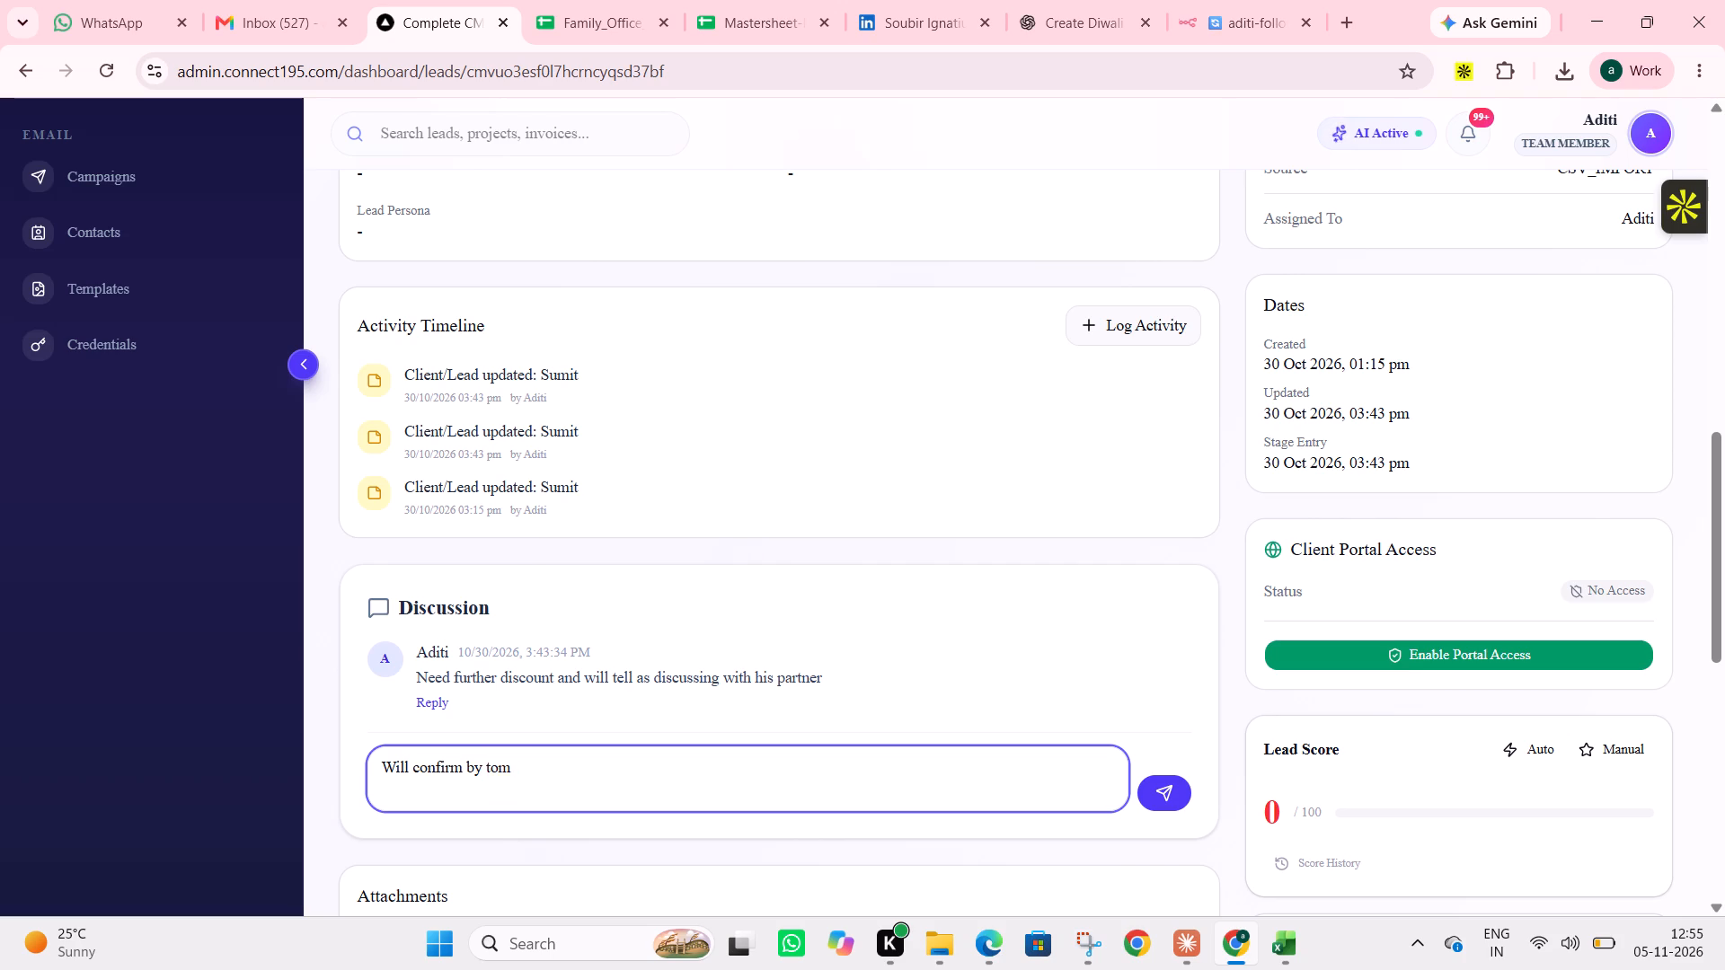
pyautogui.press('o')
pyautogui.write('rrow eve')
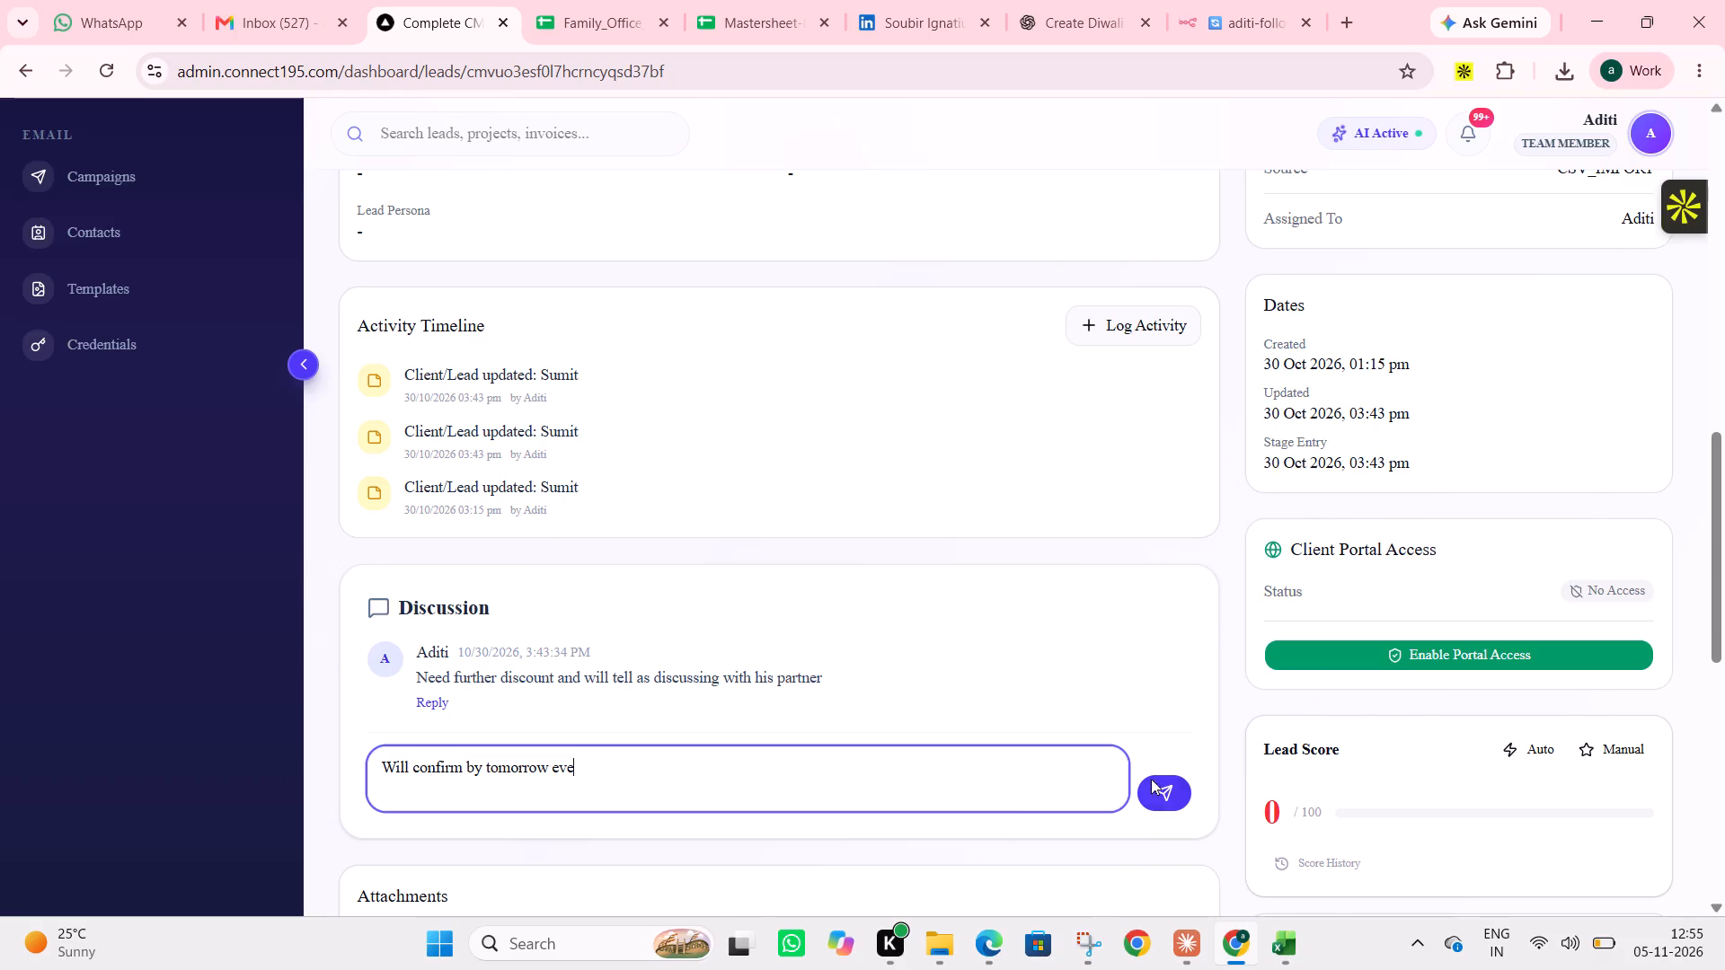
pyautogui.click(1164, 793)
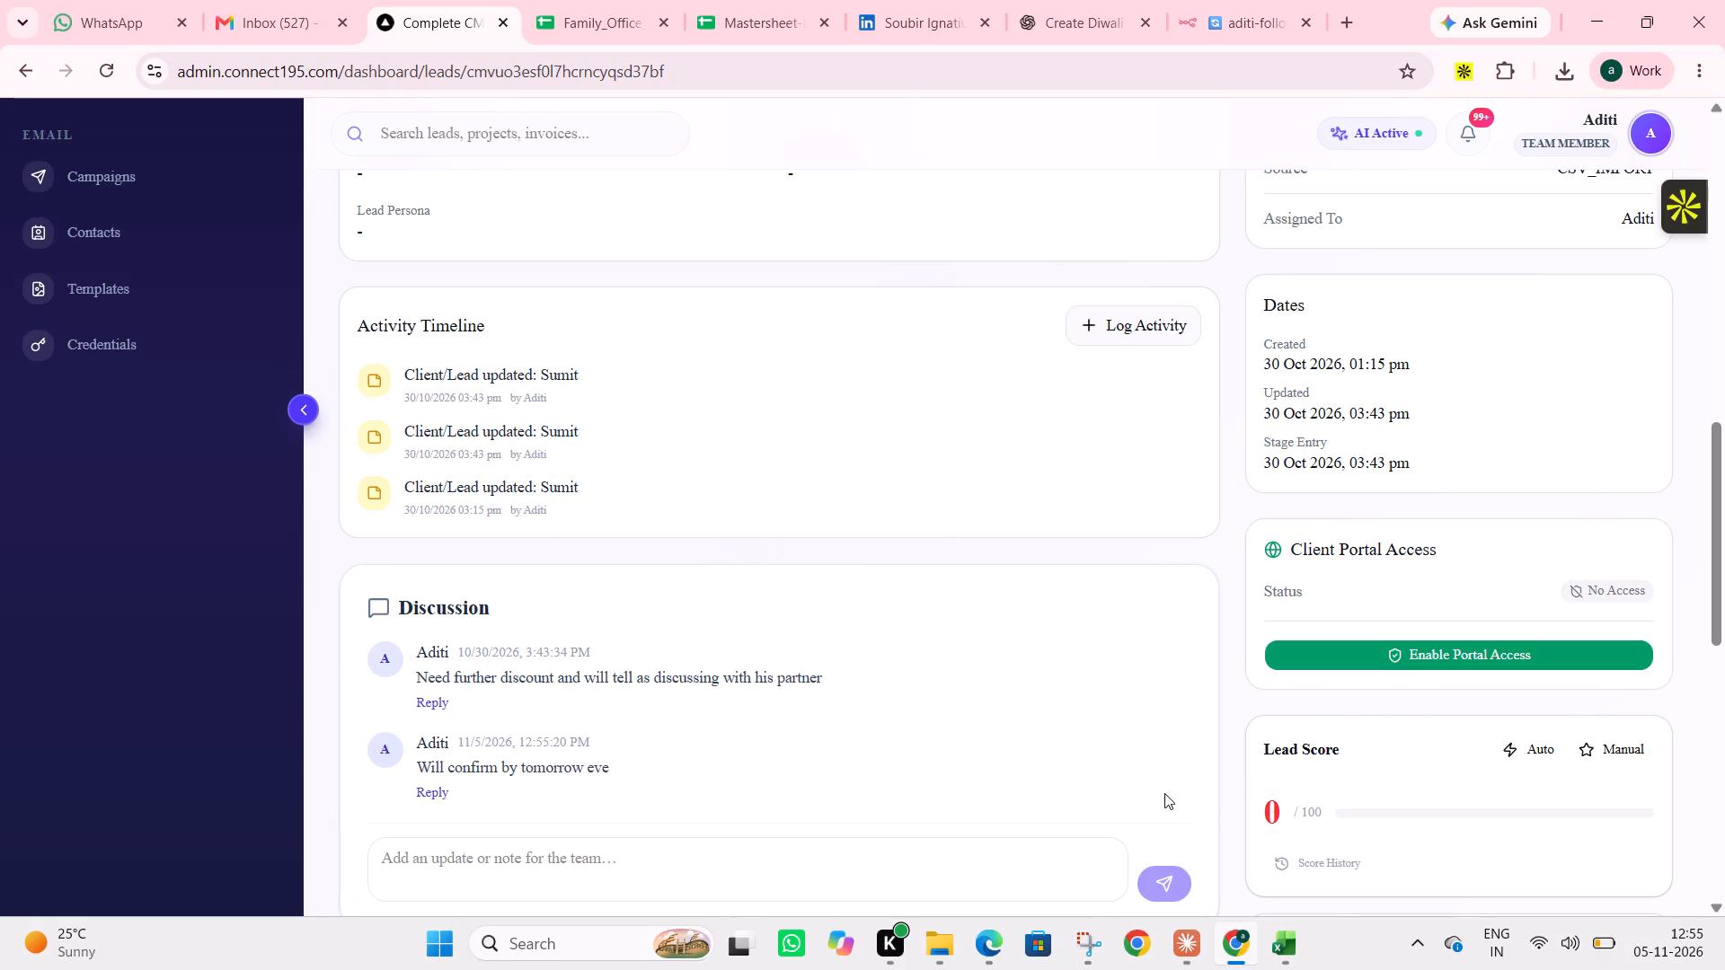
pyautogui.scroll(5, 716, 560)
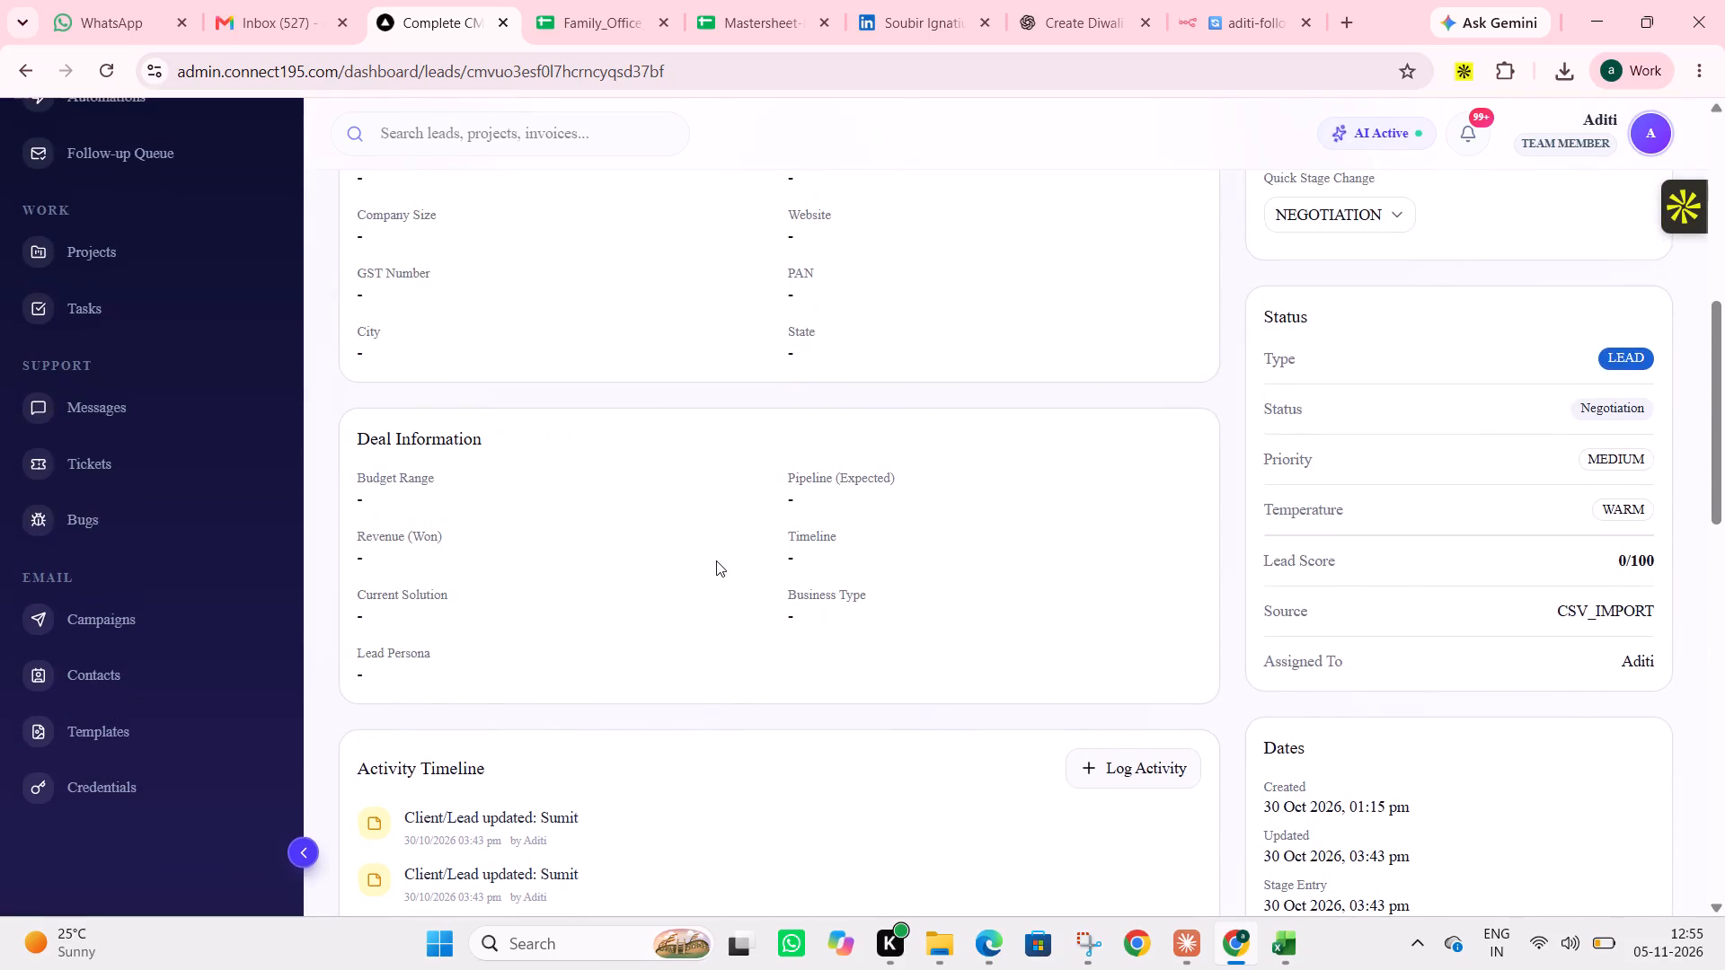
pyautogui.scroll(3, 716, 560)
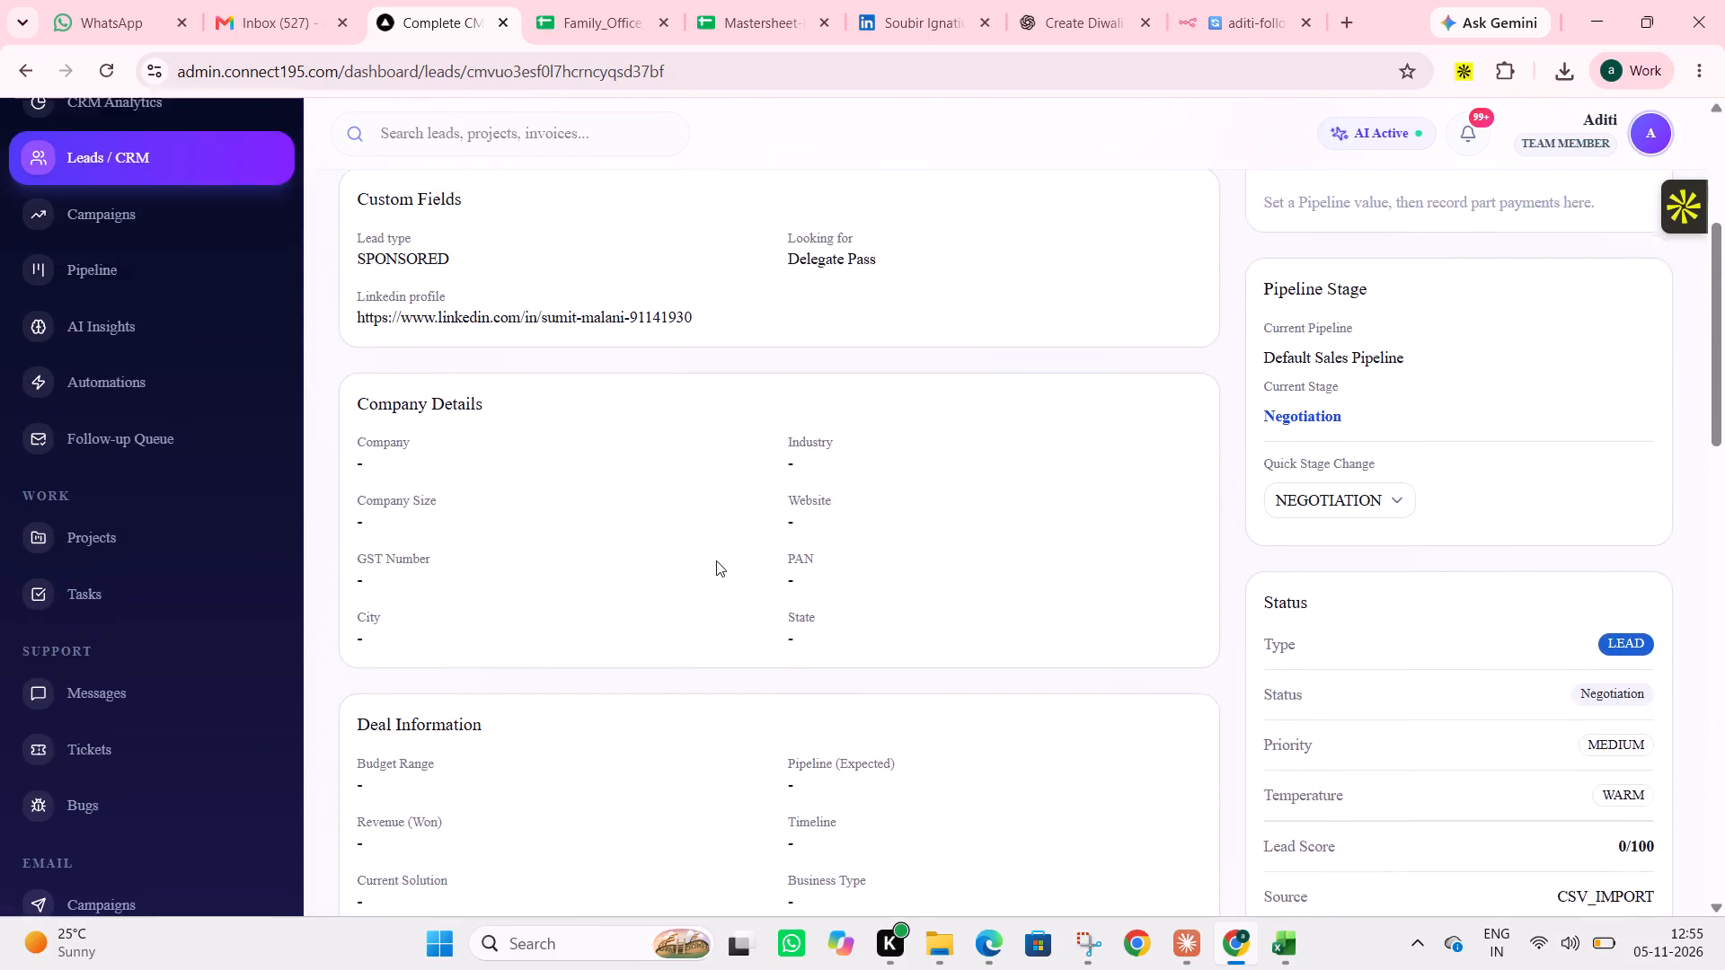
pyautogui.scroll(6, 378, 247)
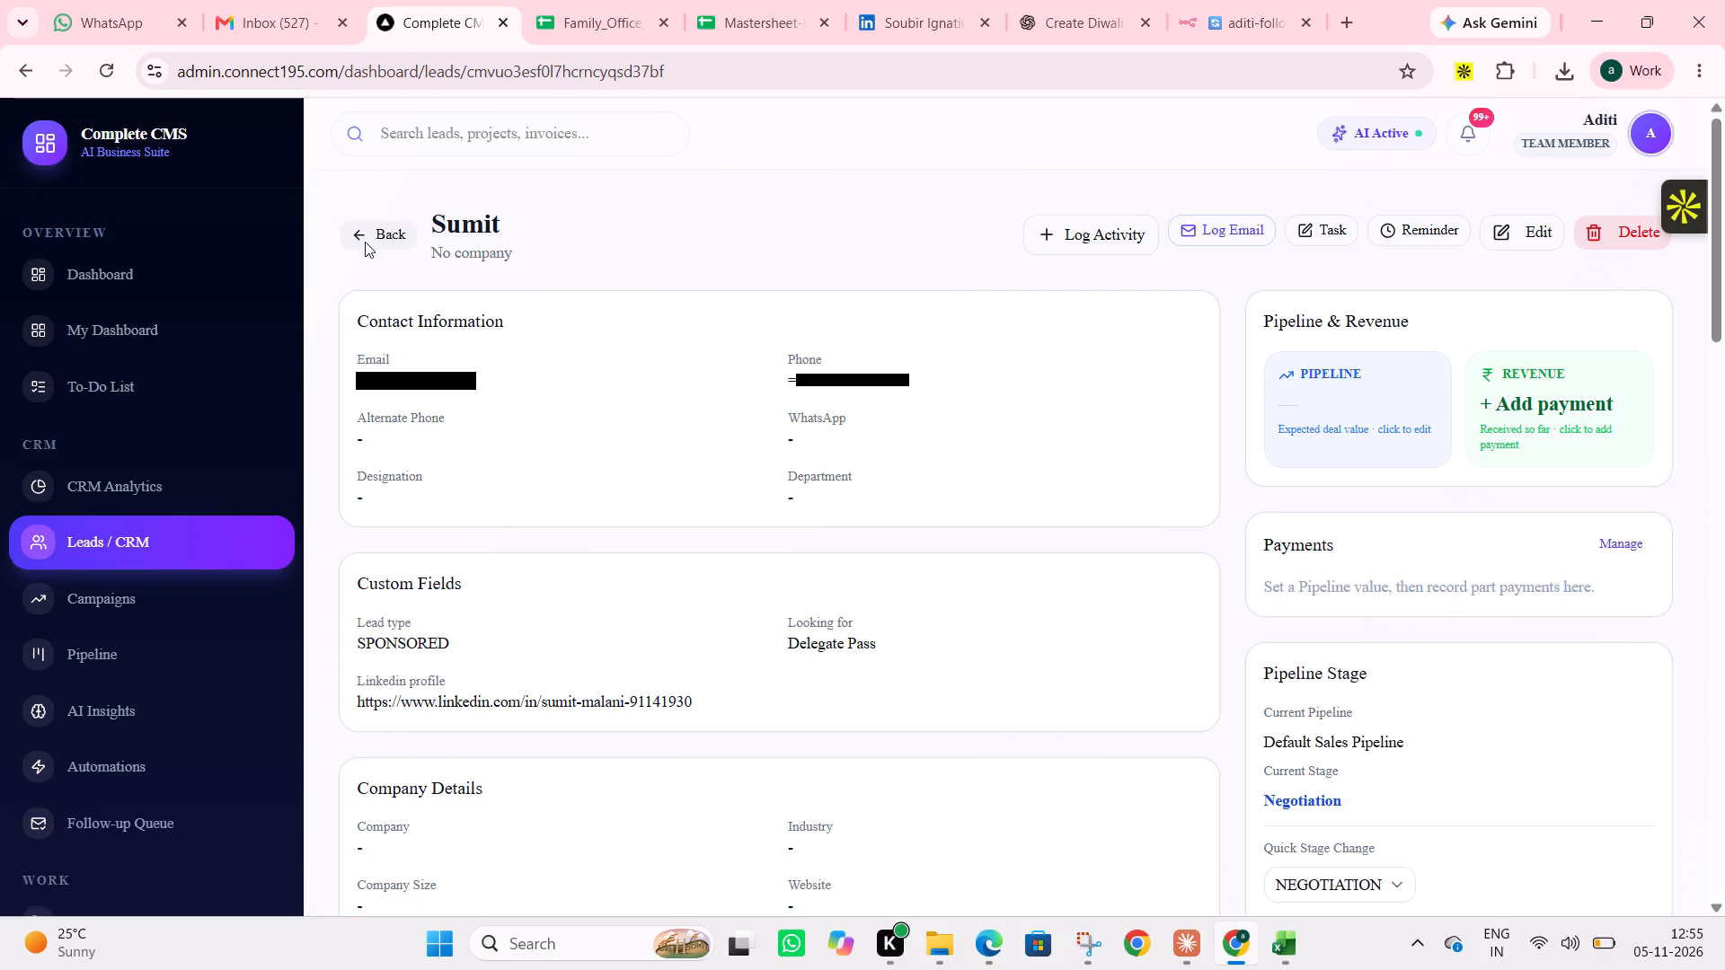
pyautogui.click(358, 238)
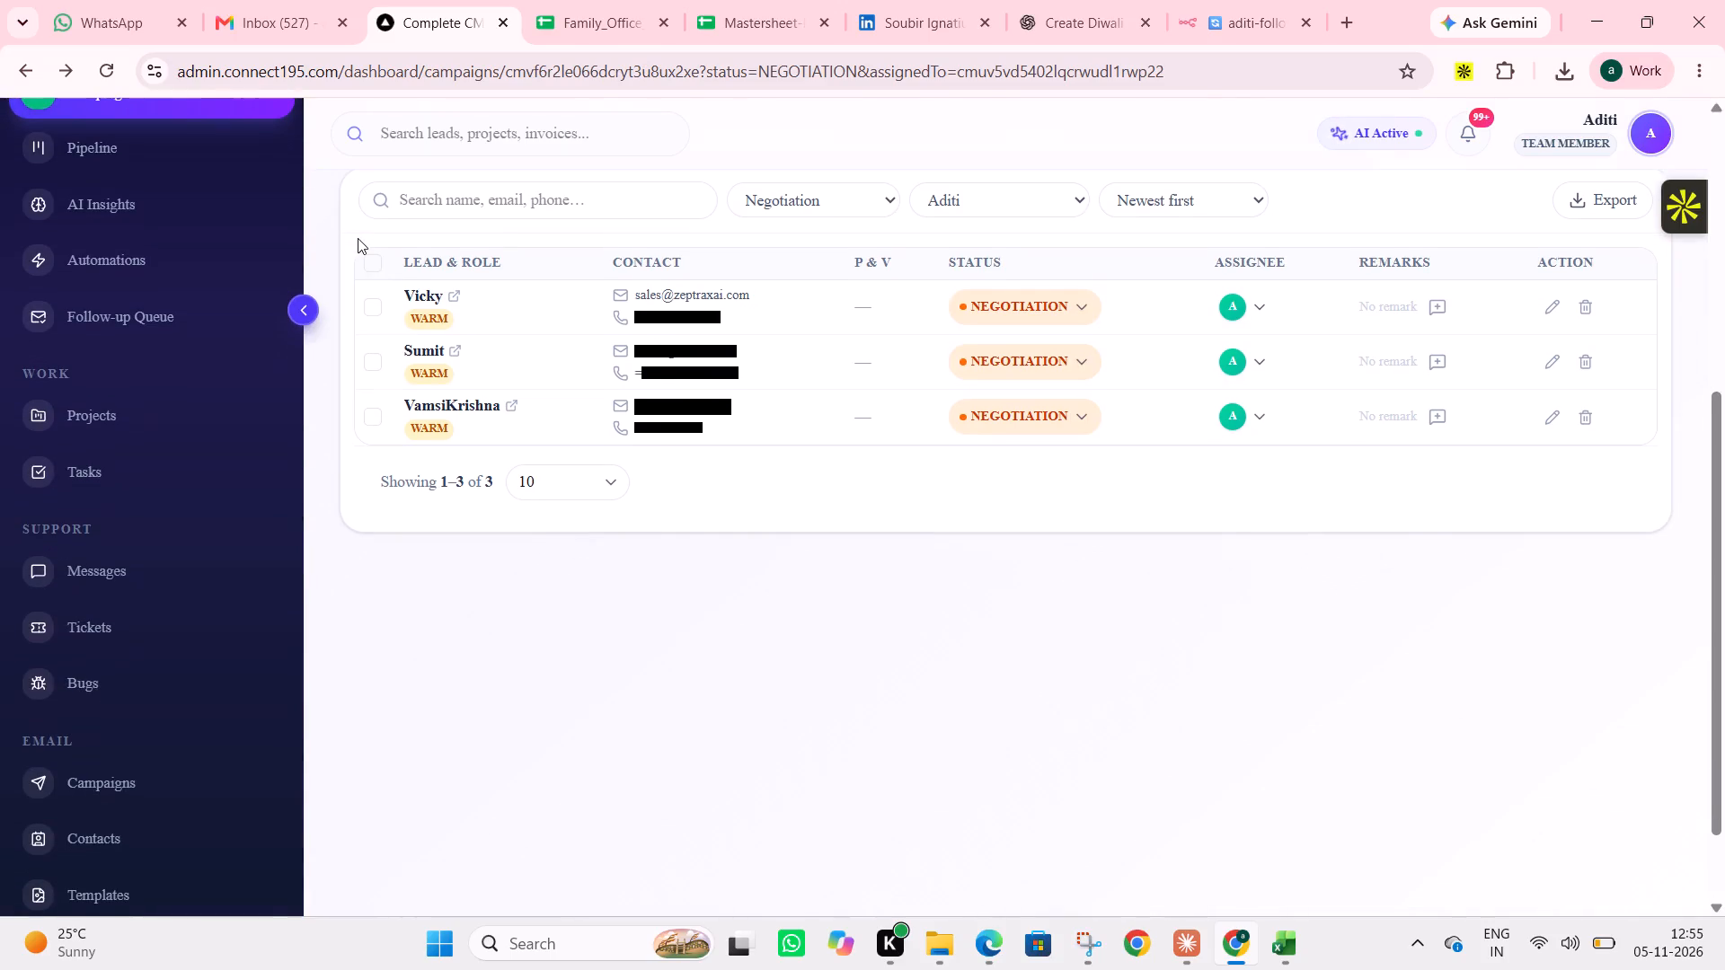
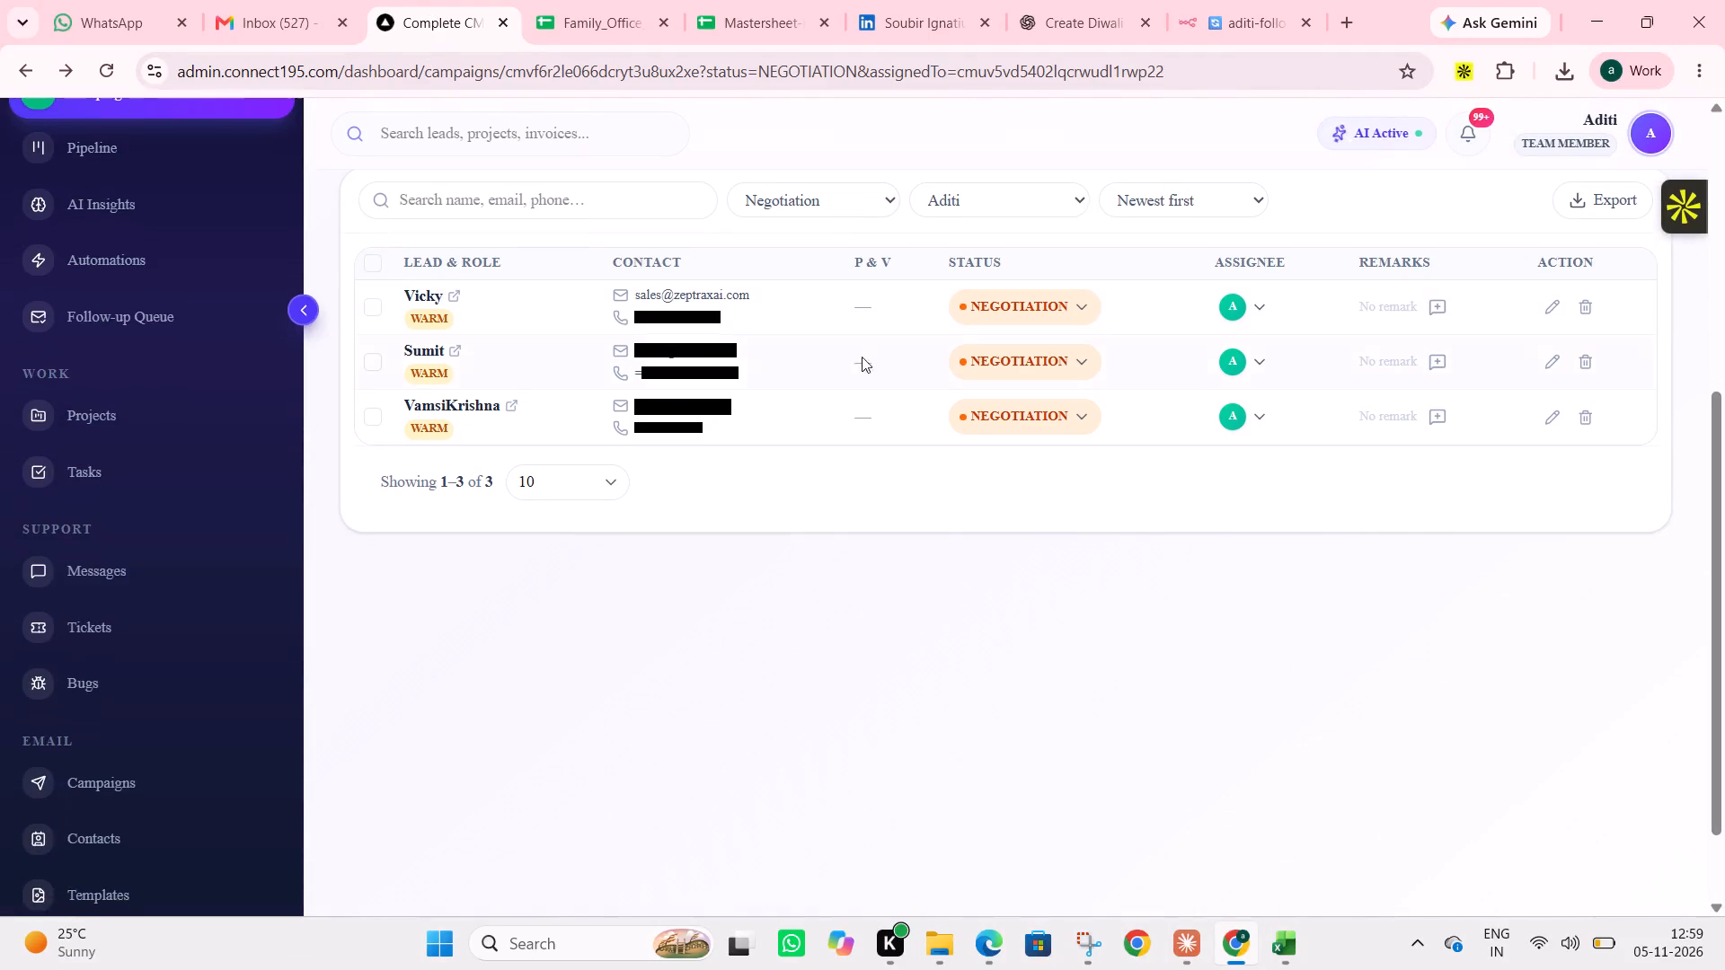
# Filter the campaign's leads assigned to Aditi by the New status.
pyautogui.click(862, 207)
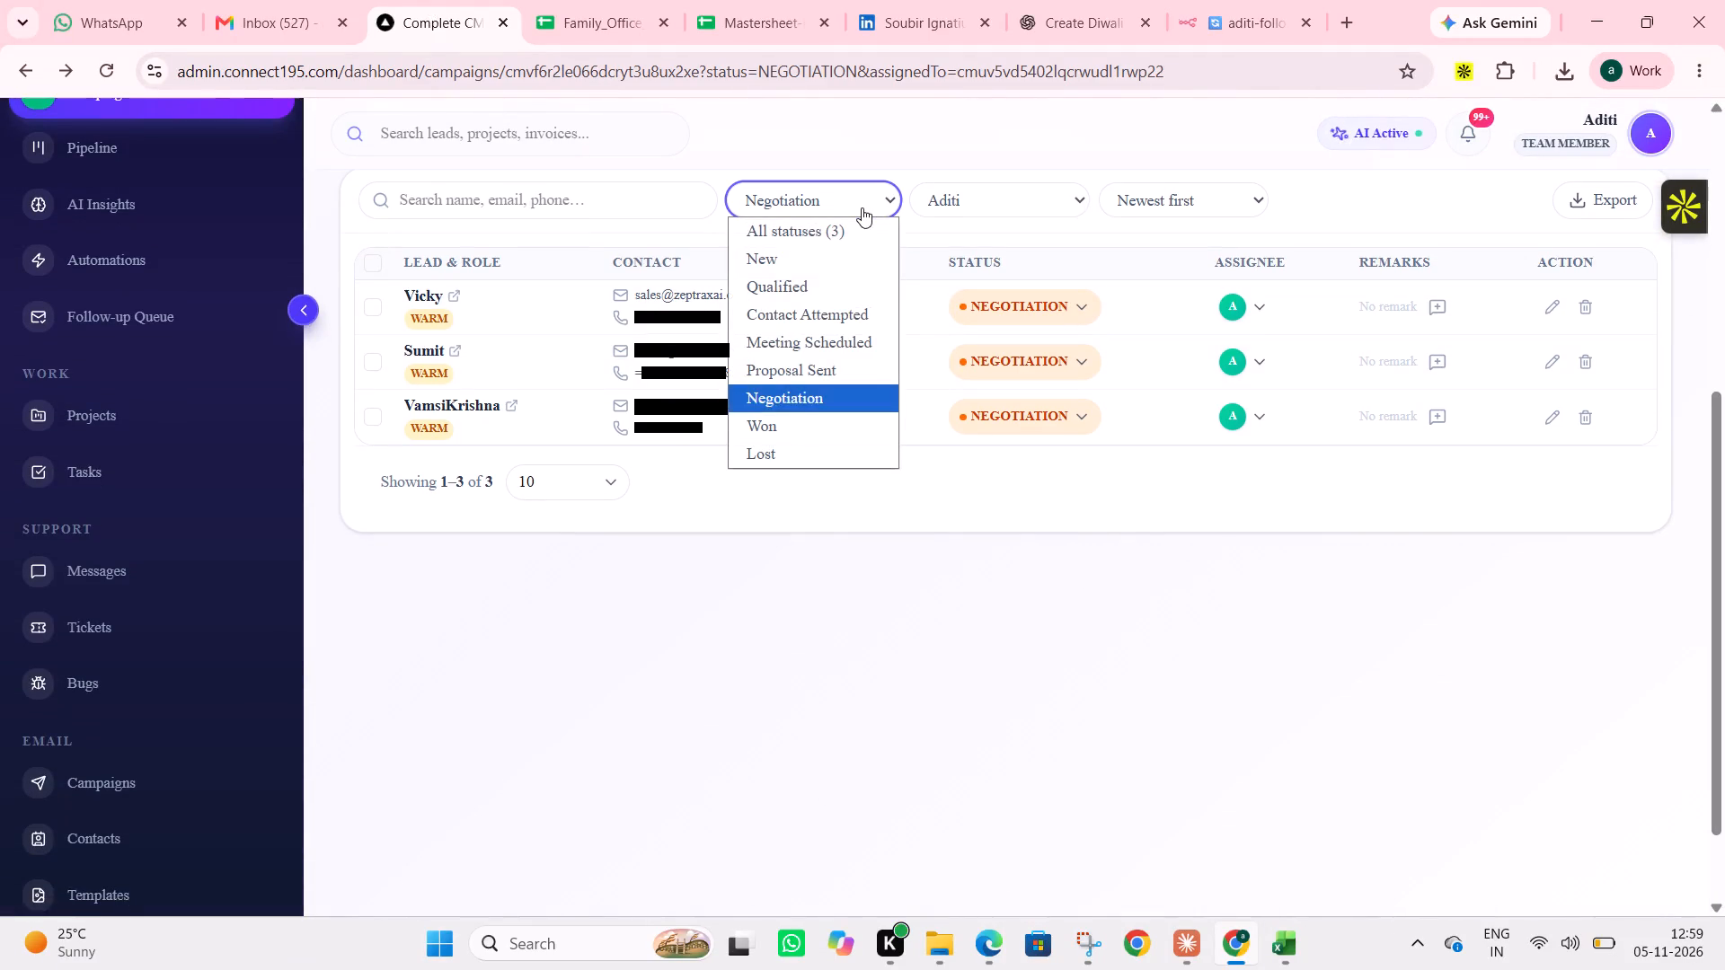
pyautogui.click(881, 271)
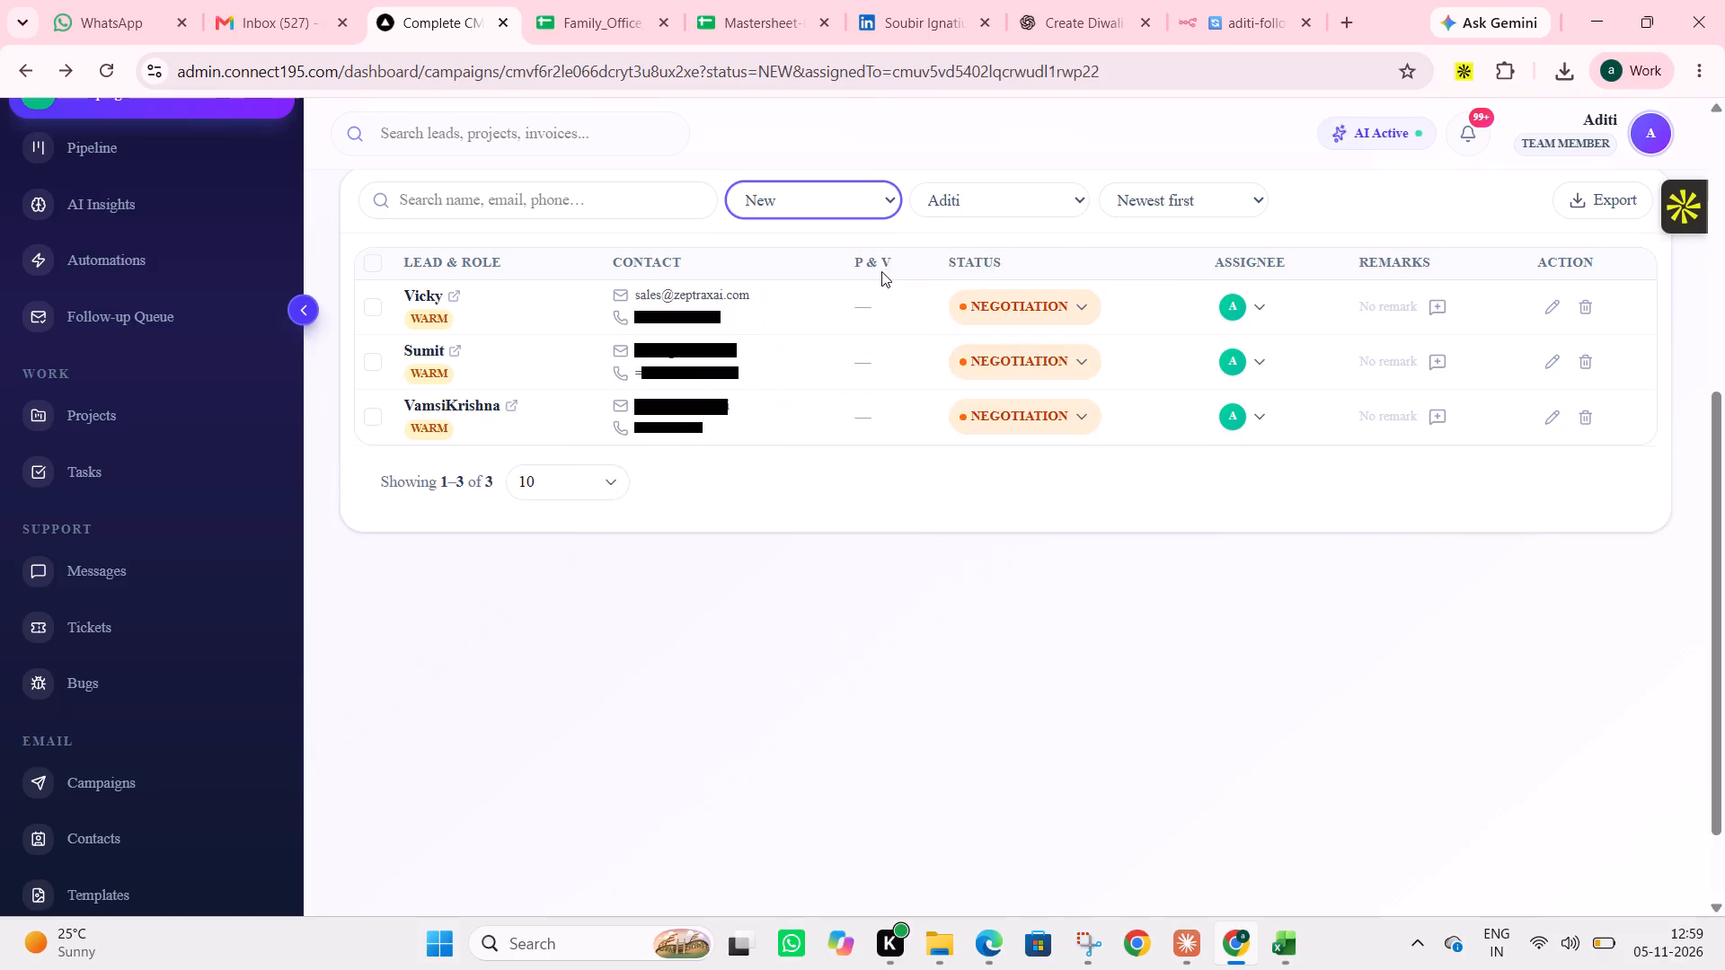
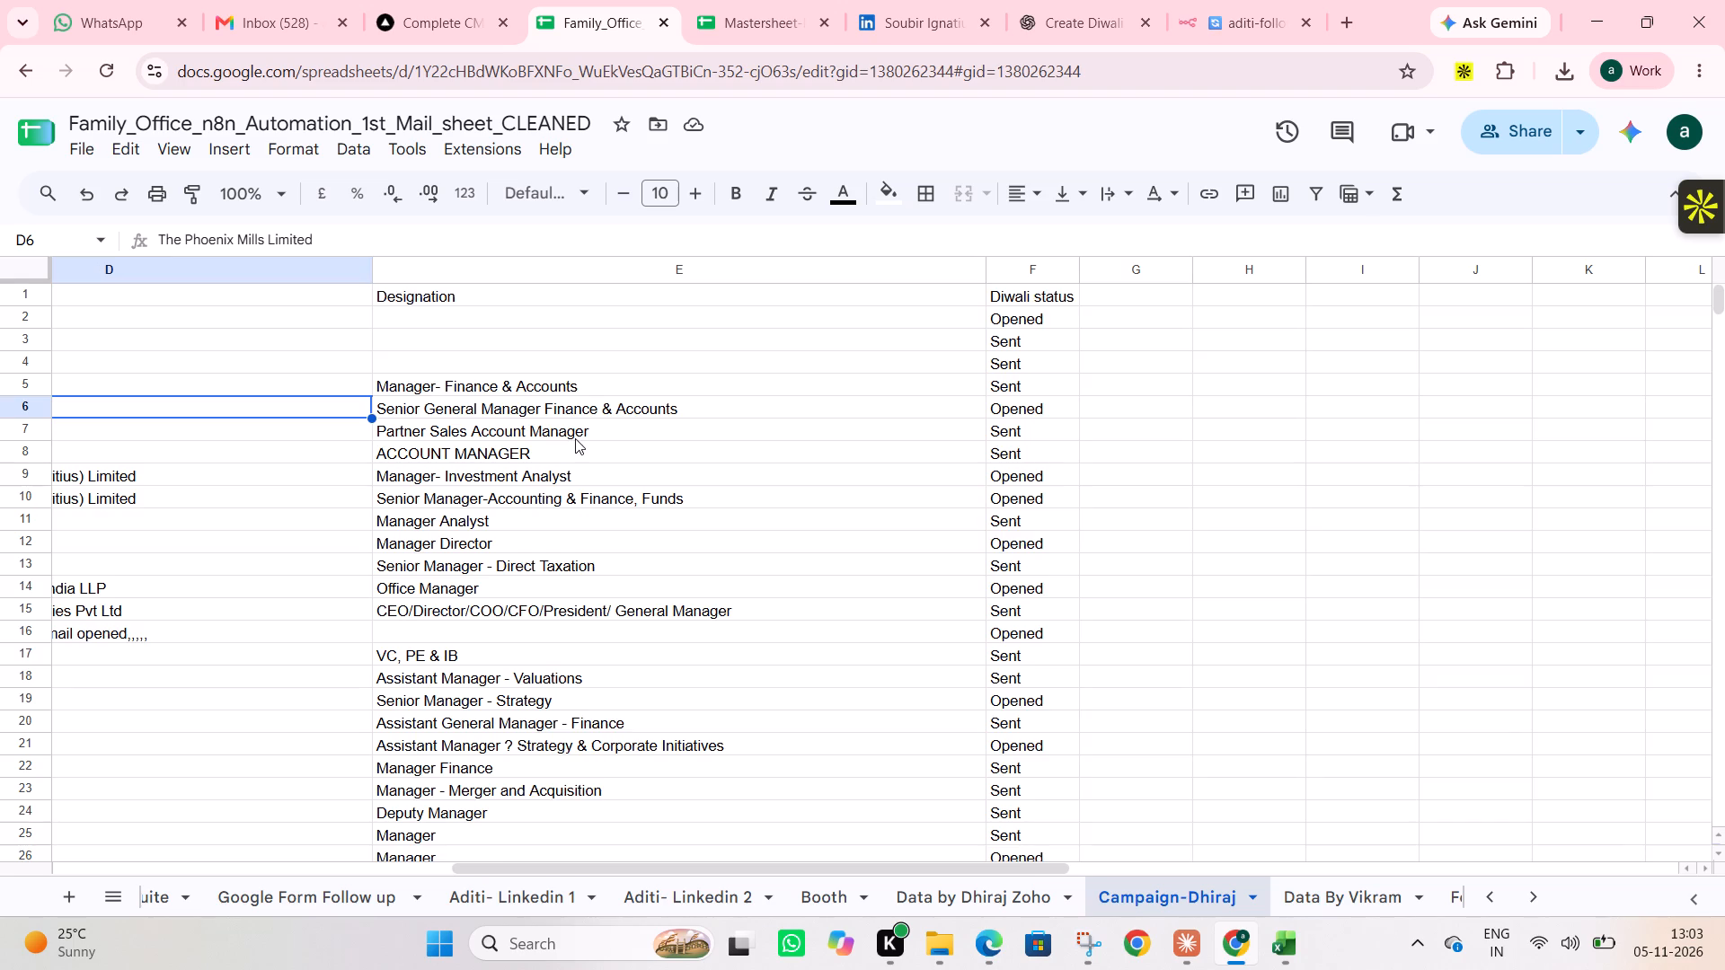
# Review the Diwali status column in the Campaign-Dhiraj sheet down to where the recorded statuses end.
pyautogui.scroll(-1, 575, 438)
pyautogui.hscroll(-1, 575, 438)
pyautogui.scroll(-1, 575, 438)
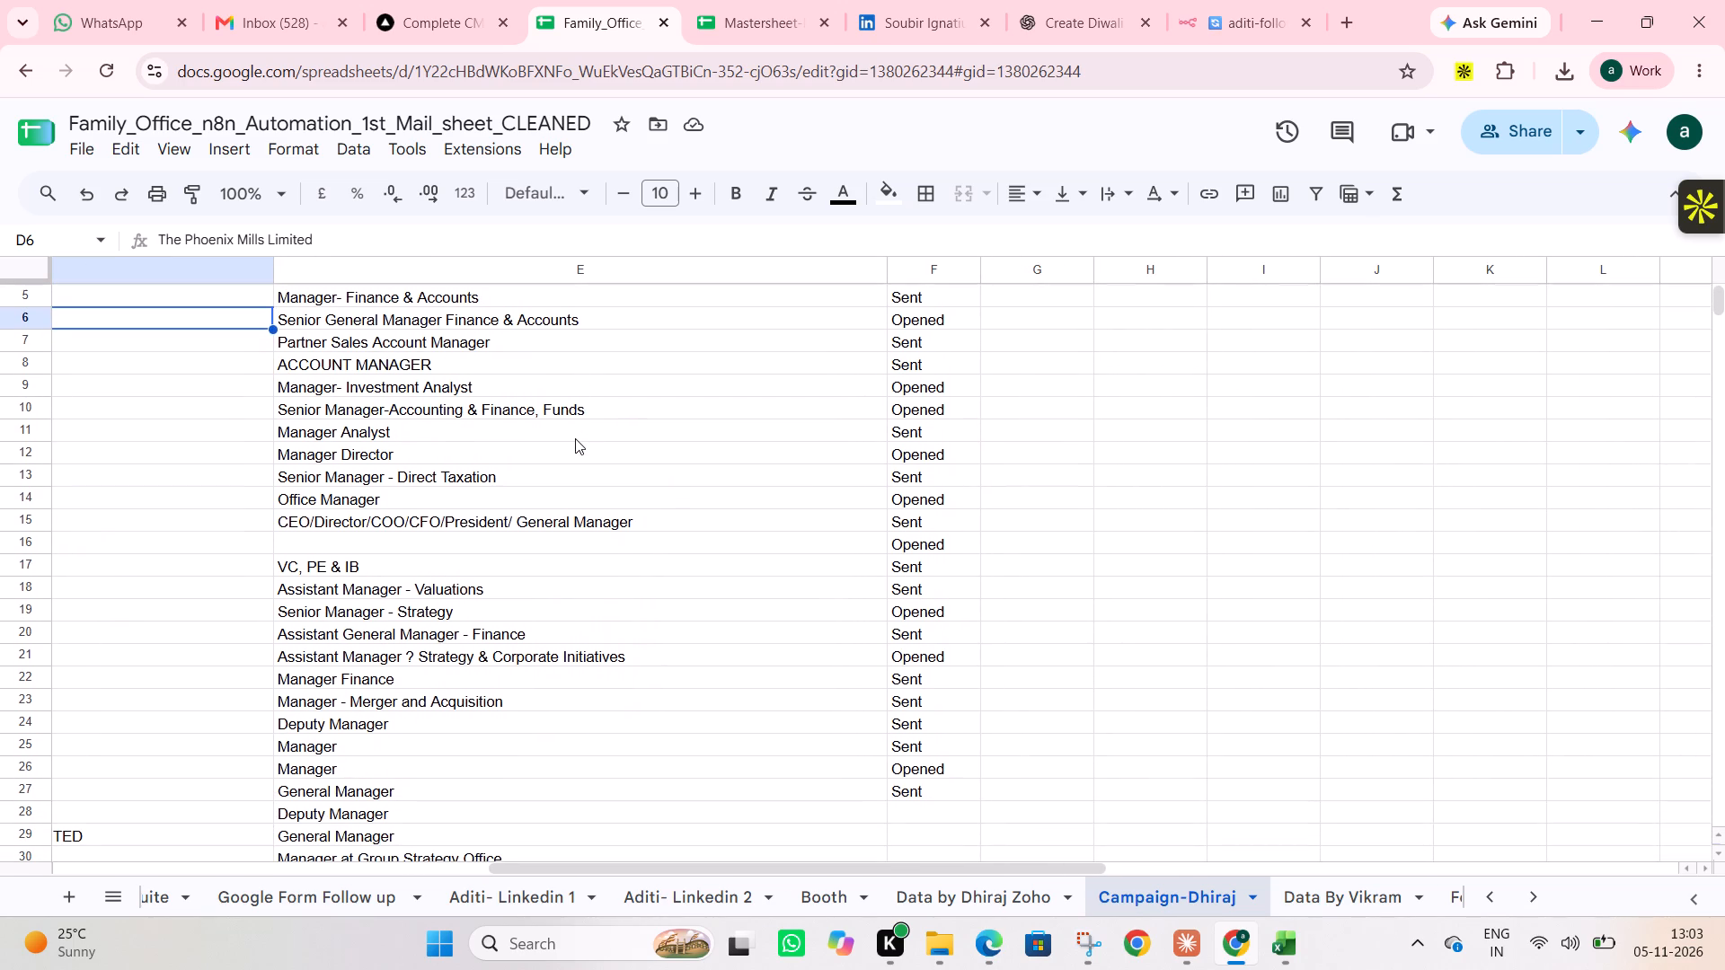
pyautogui.scroll(-1, 575, 438)
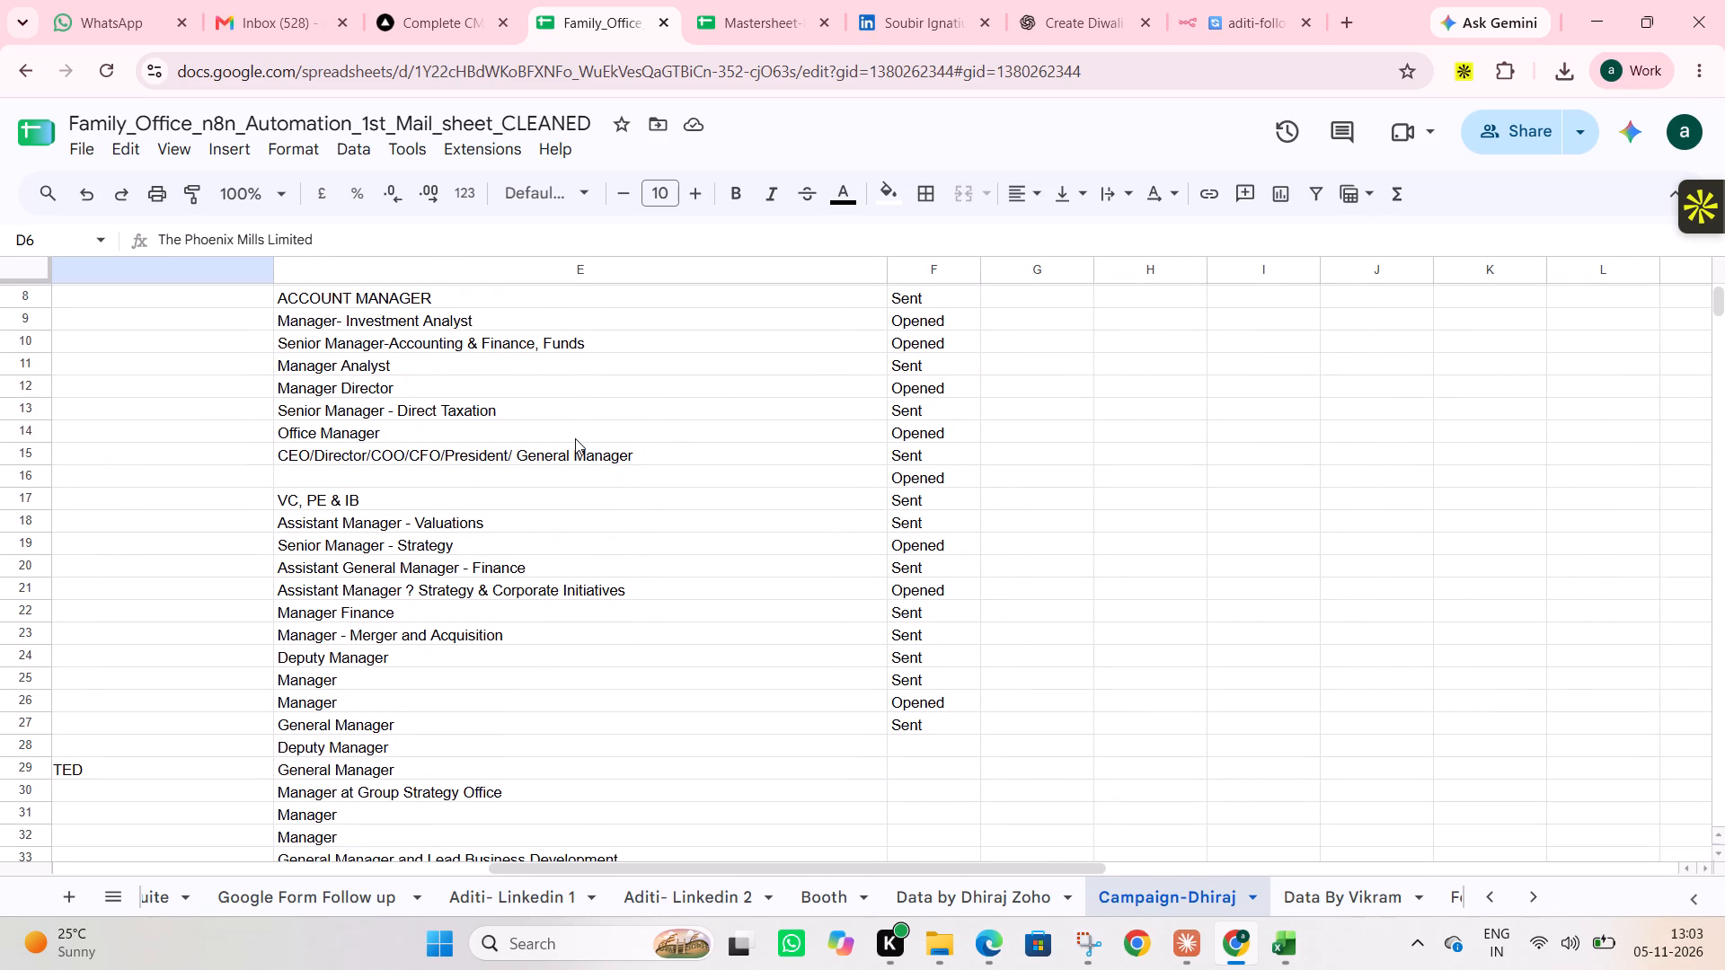
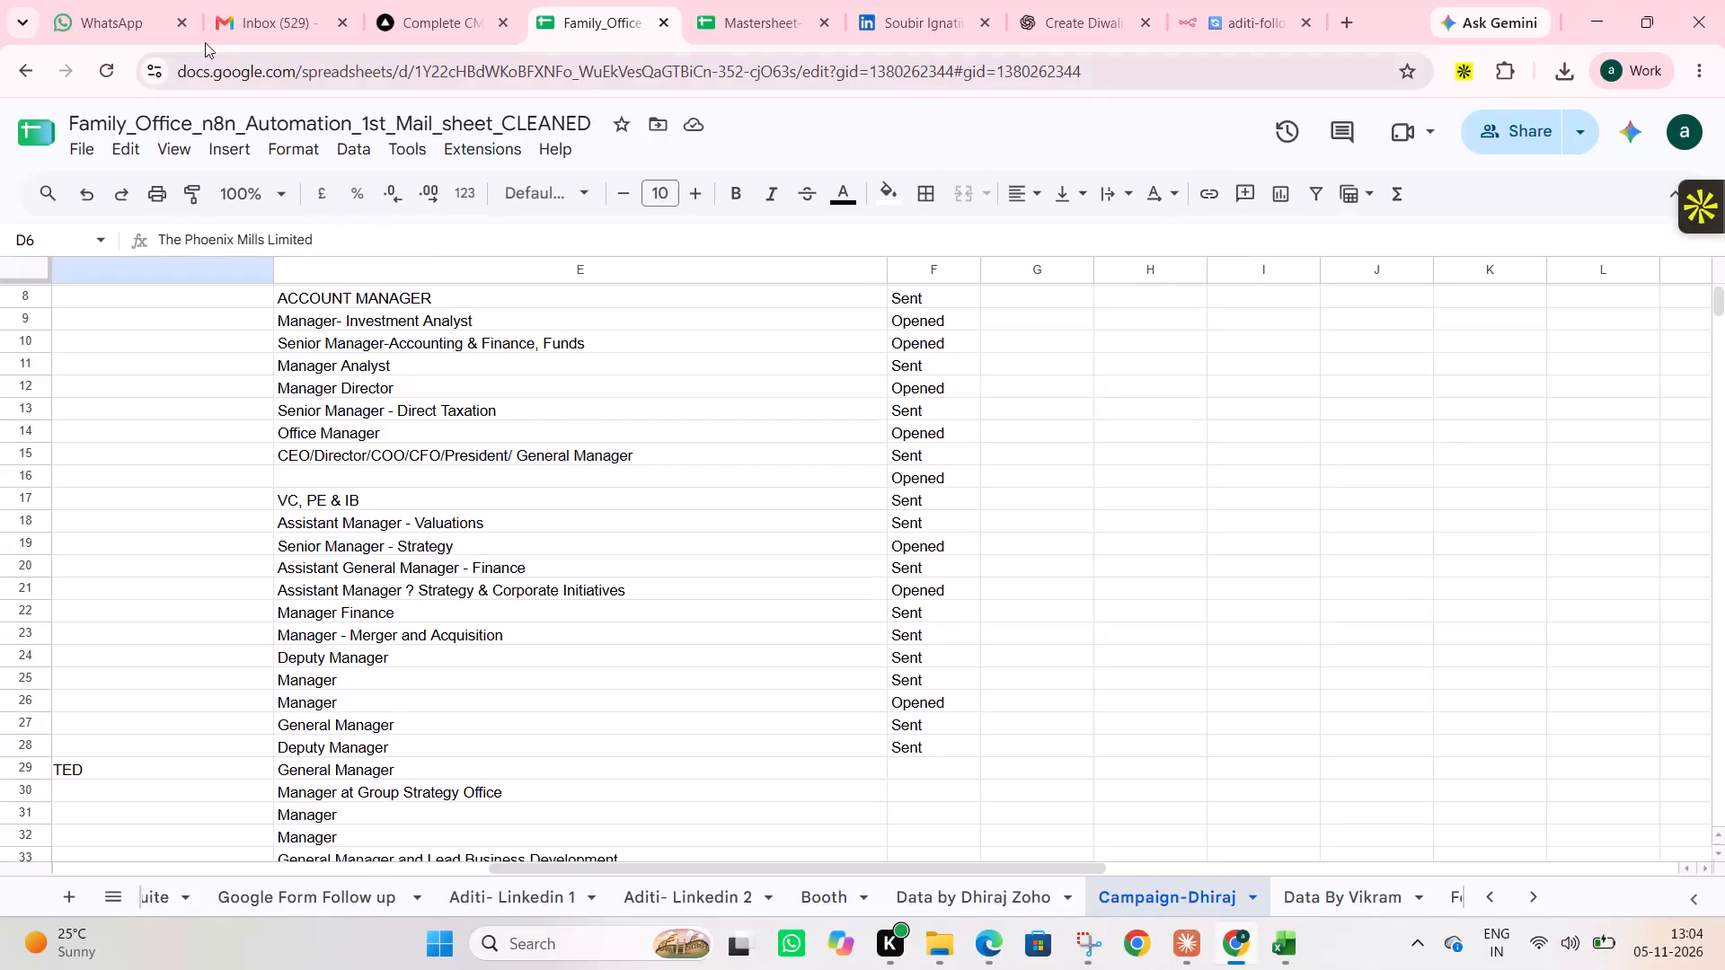
# Switch from the Family Office campaign sheet to the CMS campaign's list of New leads.
pyautogui.click(420, 8)
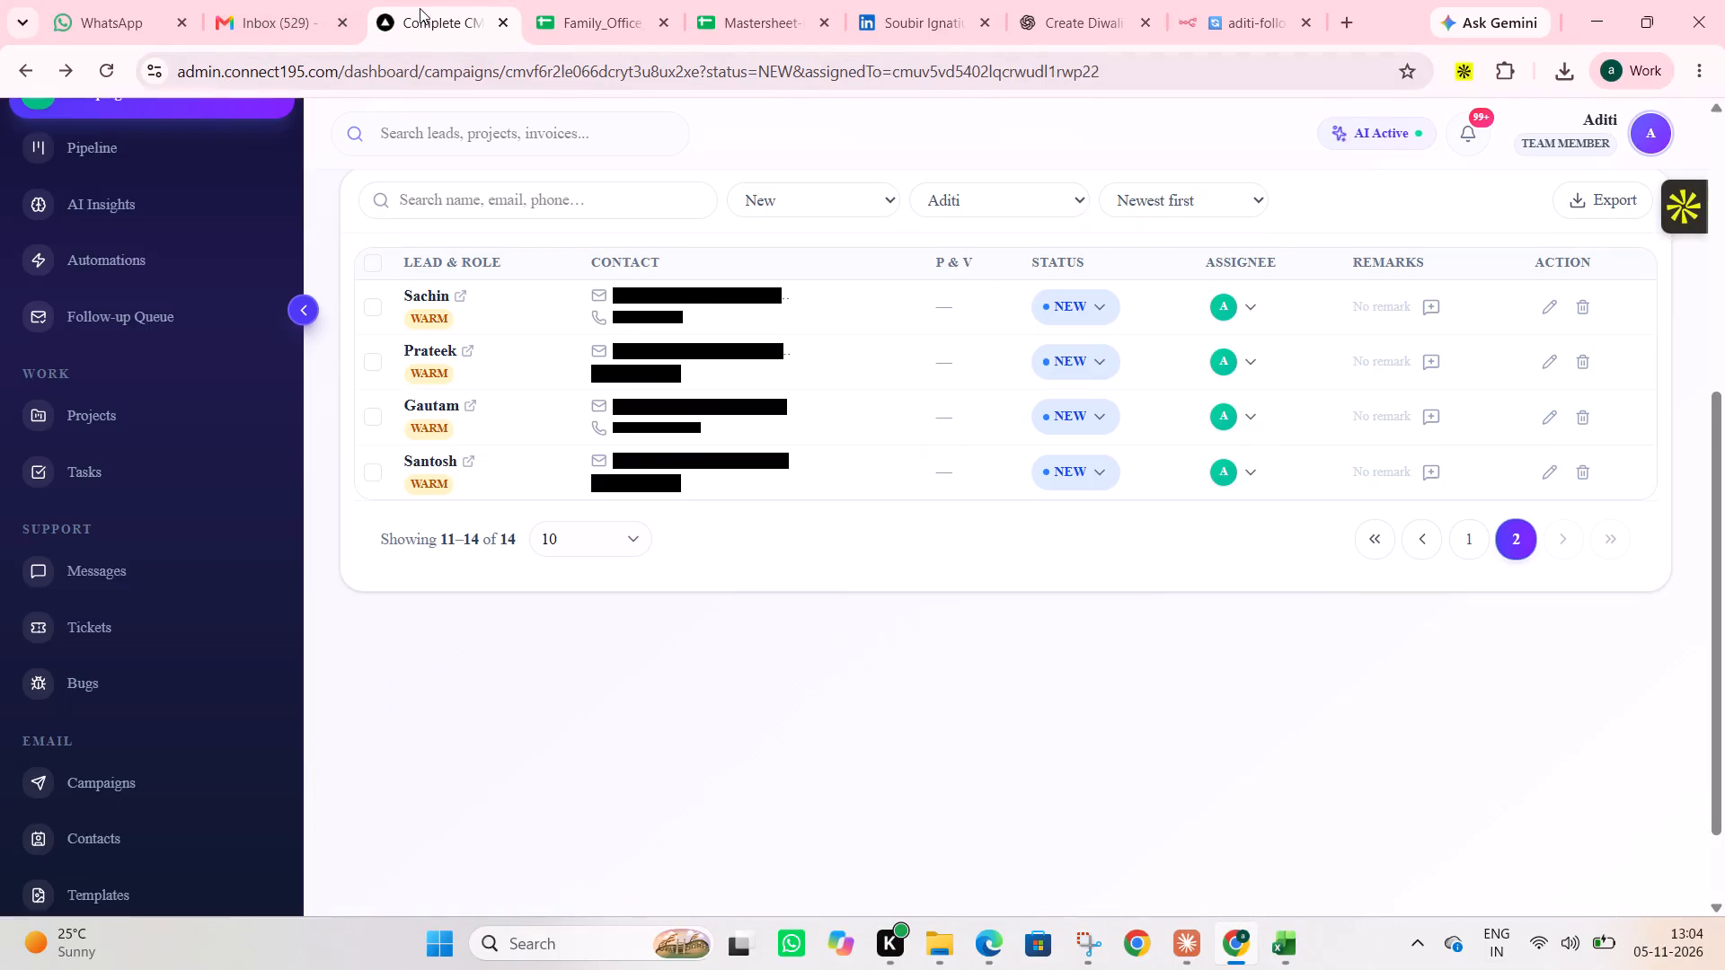
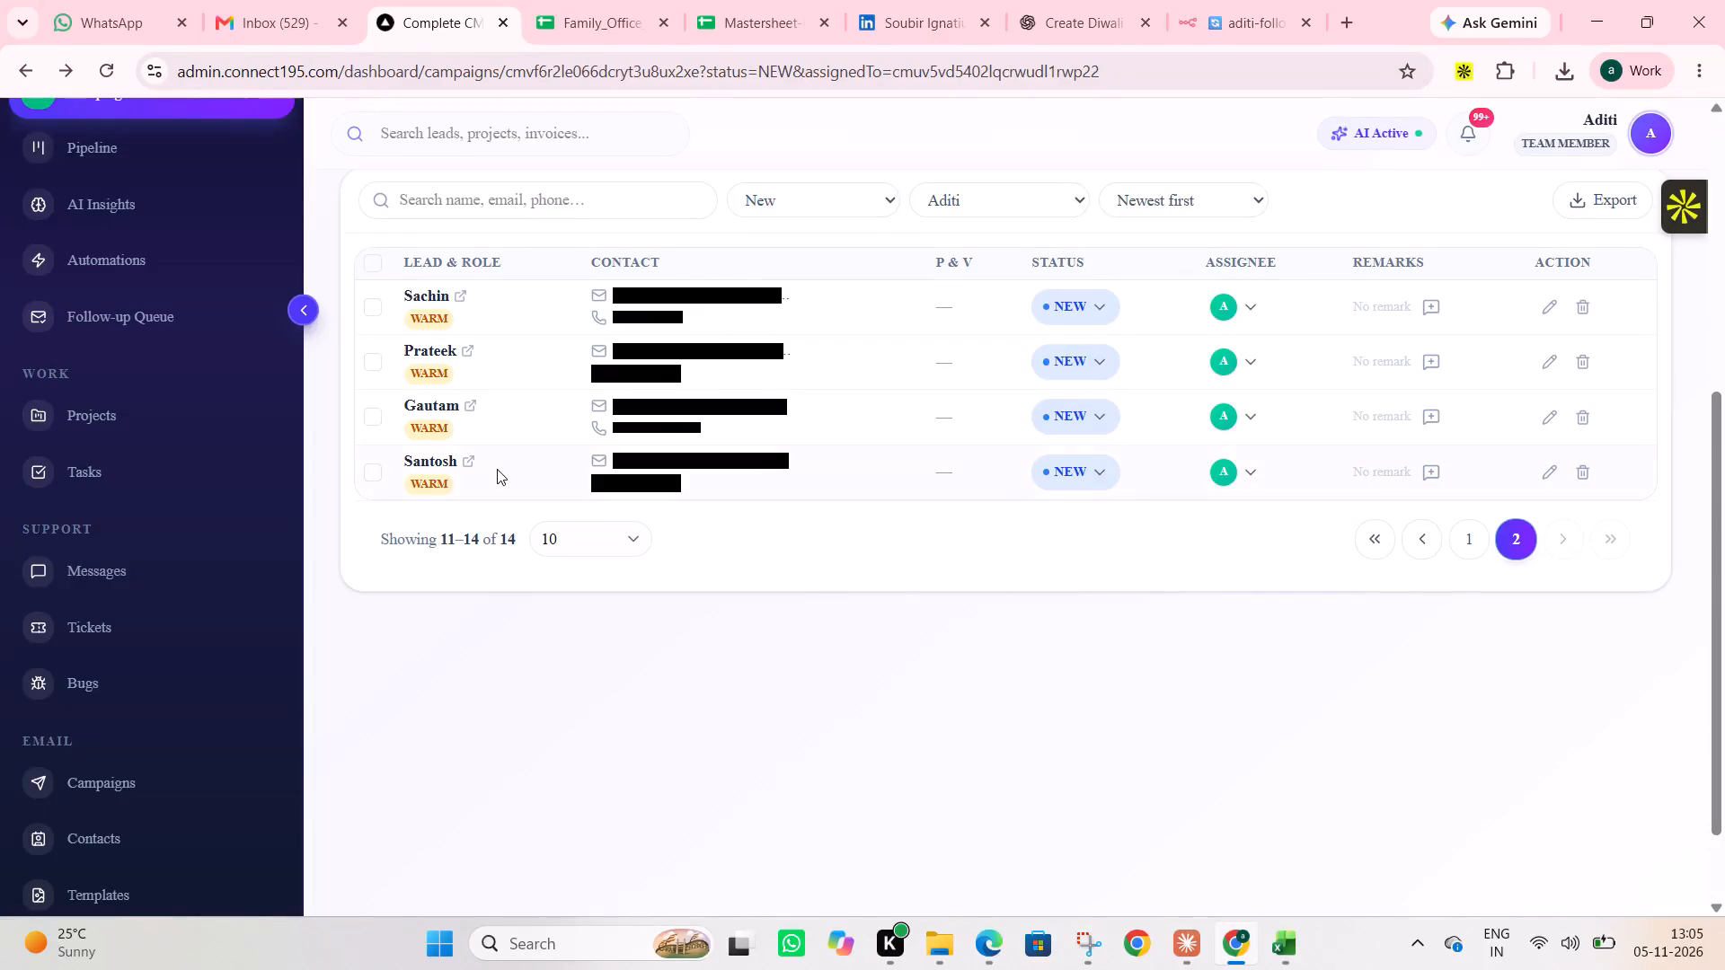
# Open the New lead Gautam and view the LinkedIn profile linked in the lead's custom fields.
pyautogui.click(464, 400)
pyautogui.scroll(-1, 543, 533)
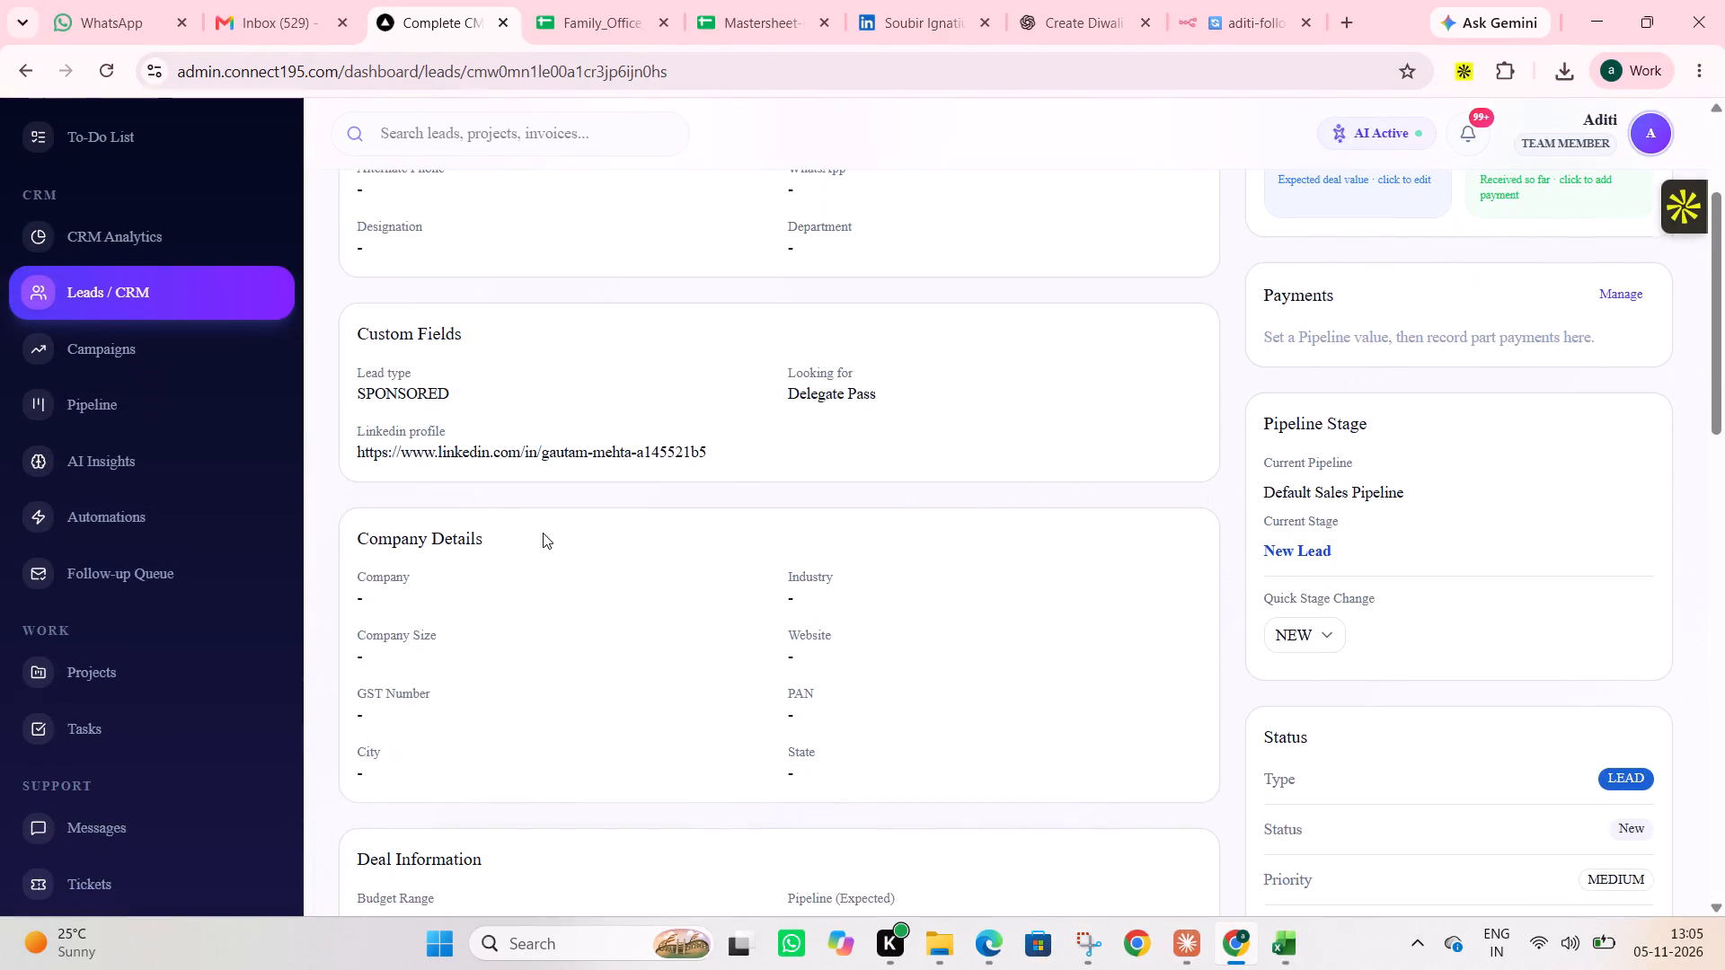
pyautogui.moveTo(349, 445); pyautogui.dragTo(732, 458)
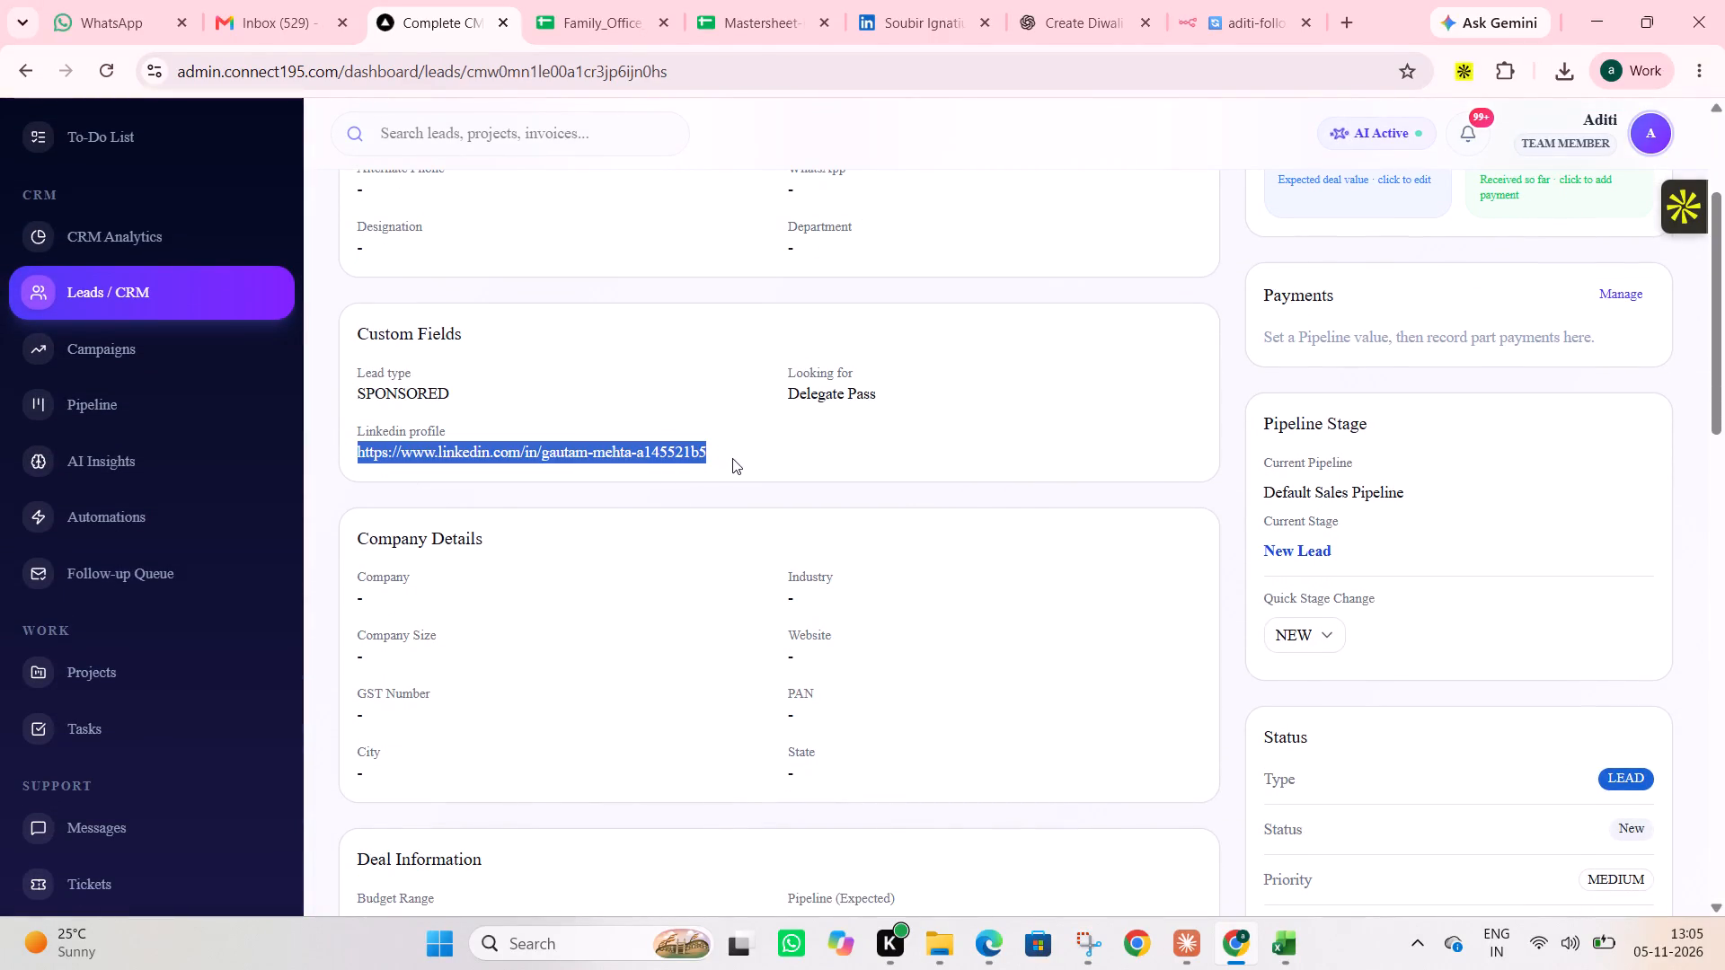
pyautogui.hotkey('ctrl', 'c')
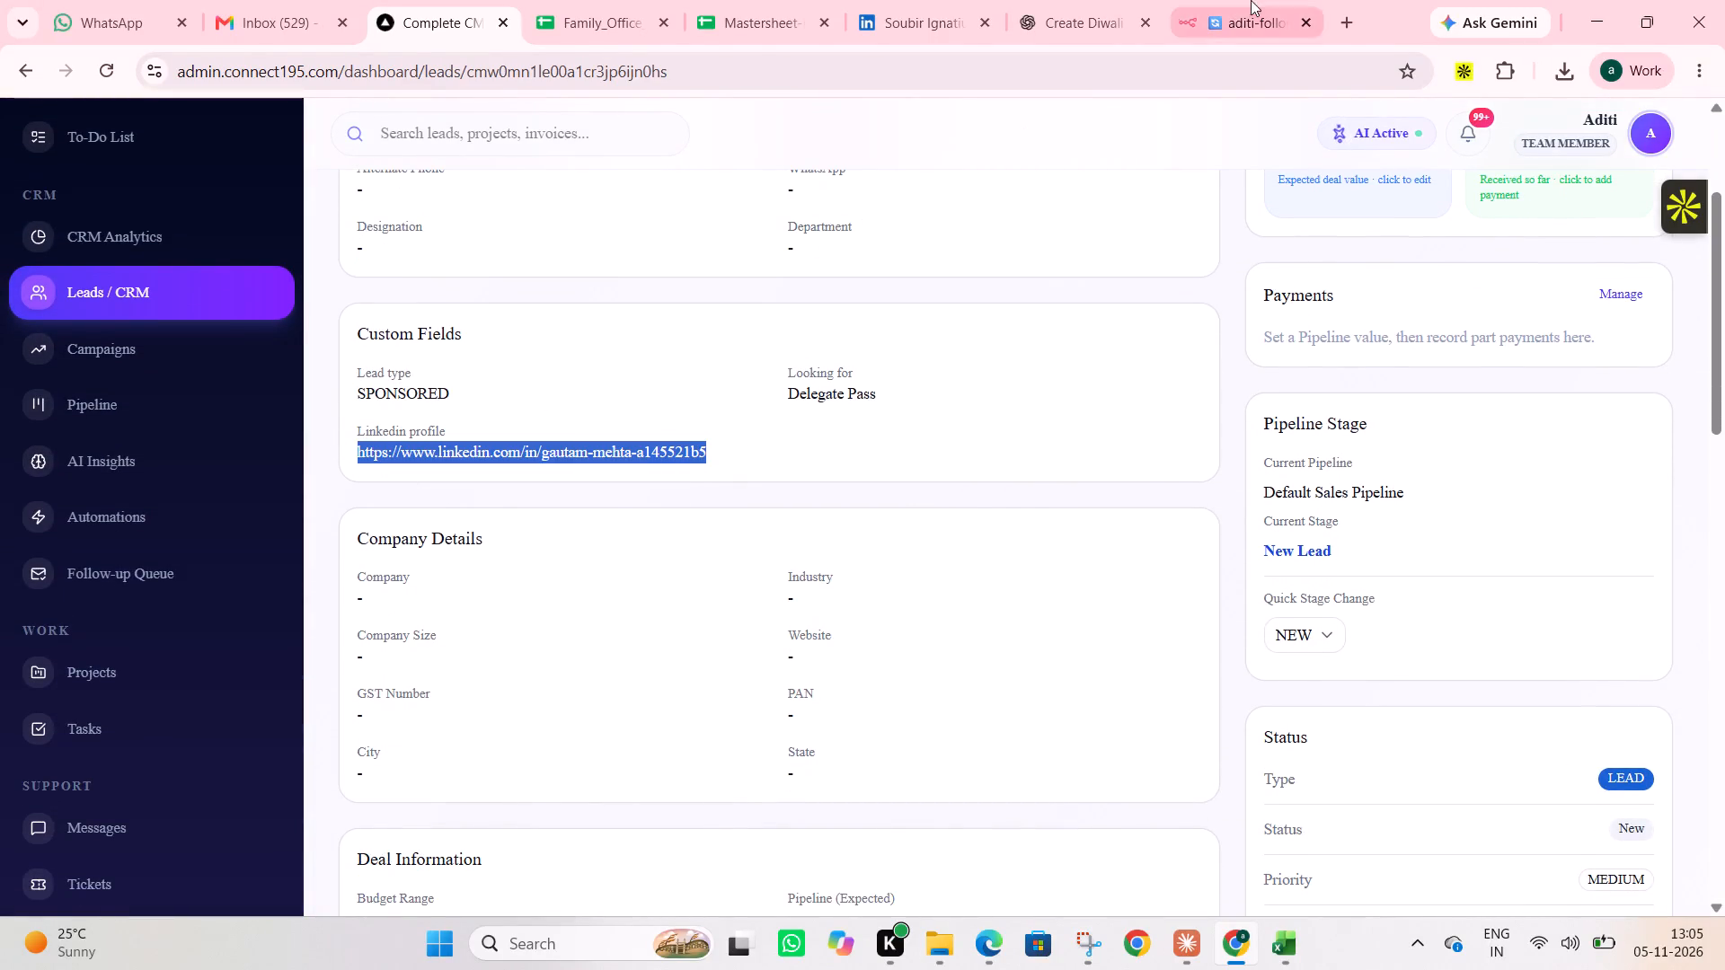
pyautogui.click(1340, 22)
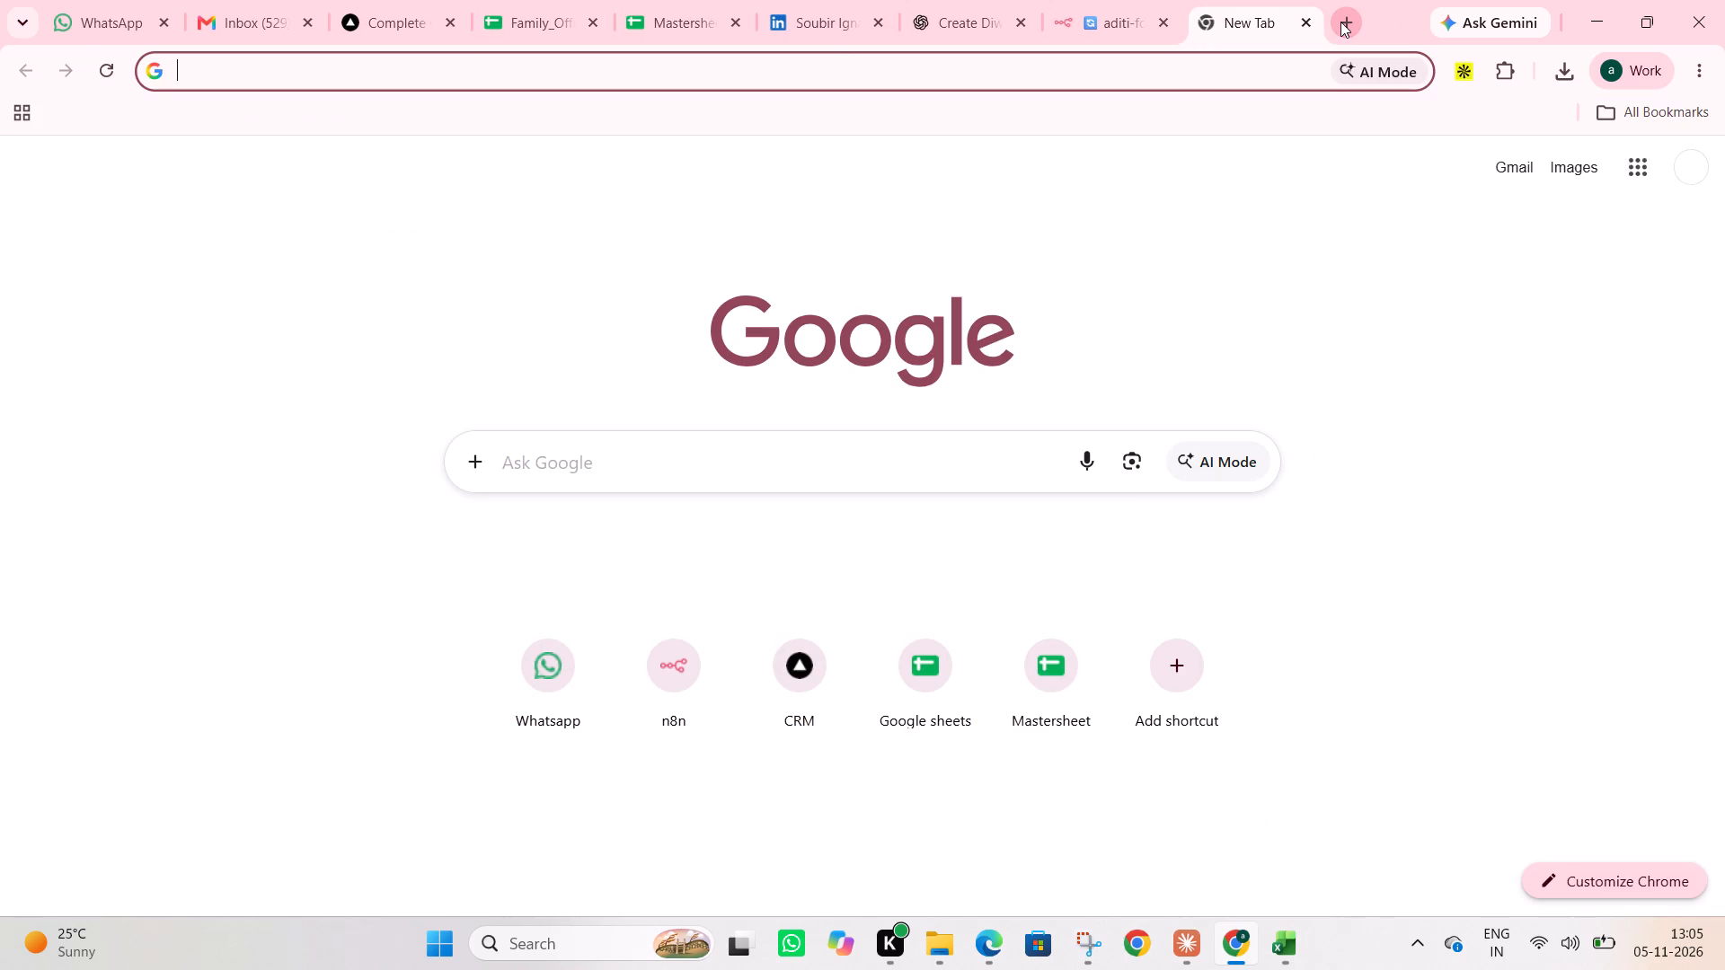
pyautogui.hotkey('ctrl', 'v')
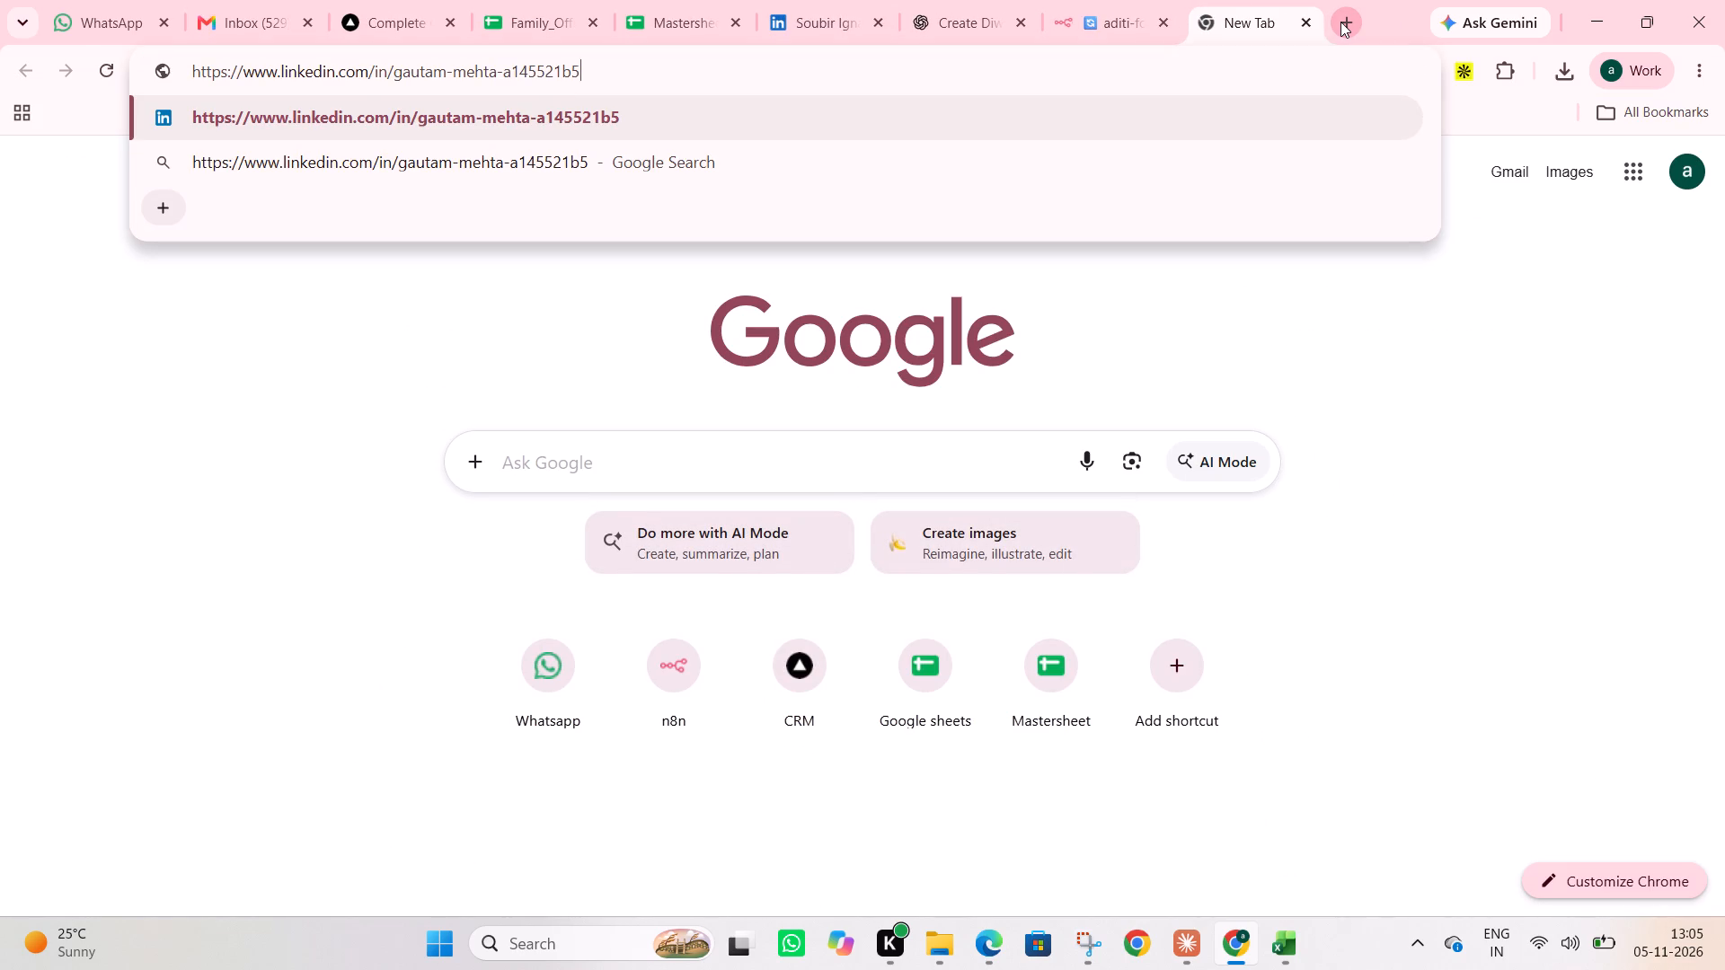
pyautogui.press('Return')
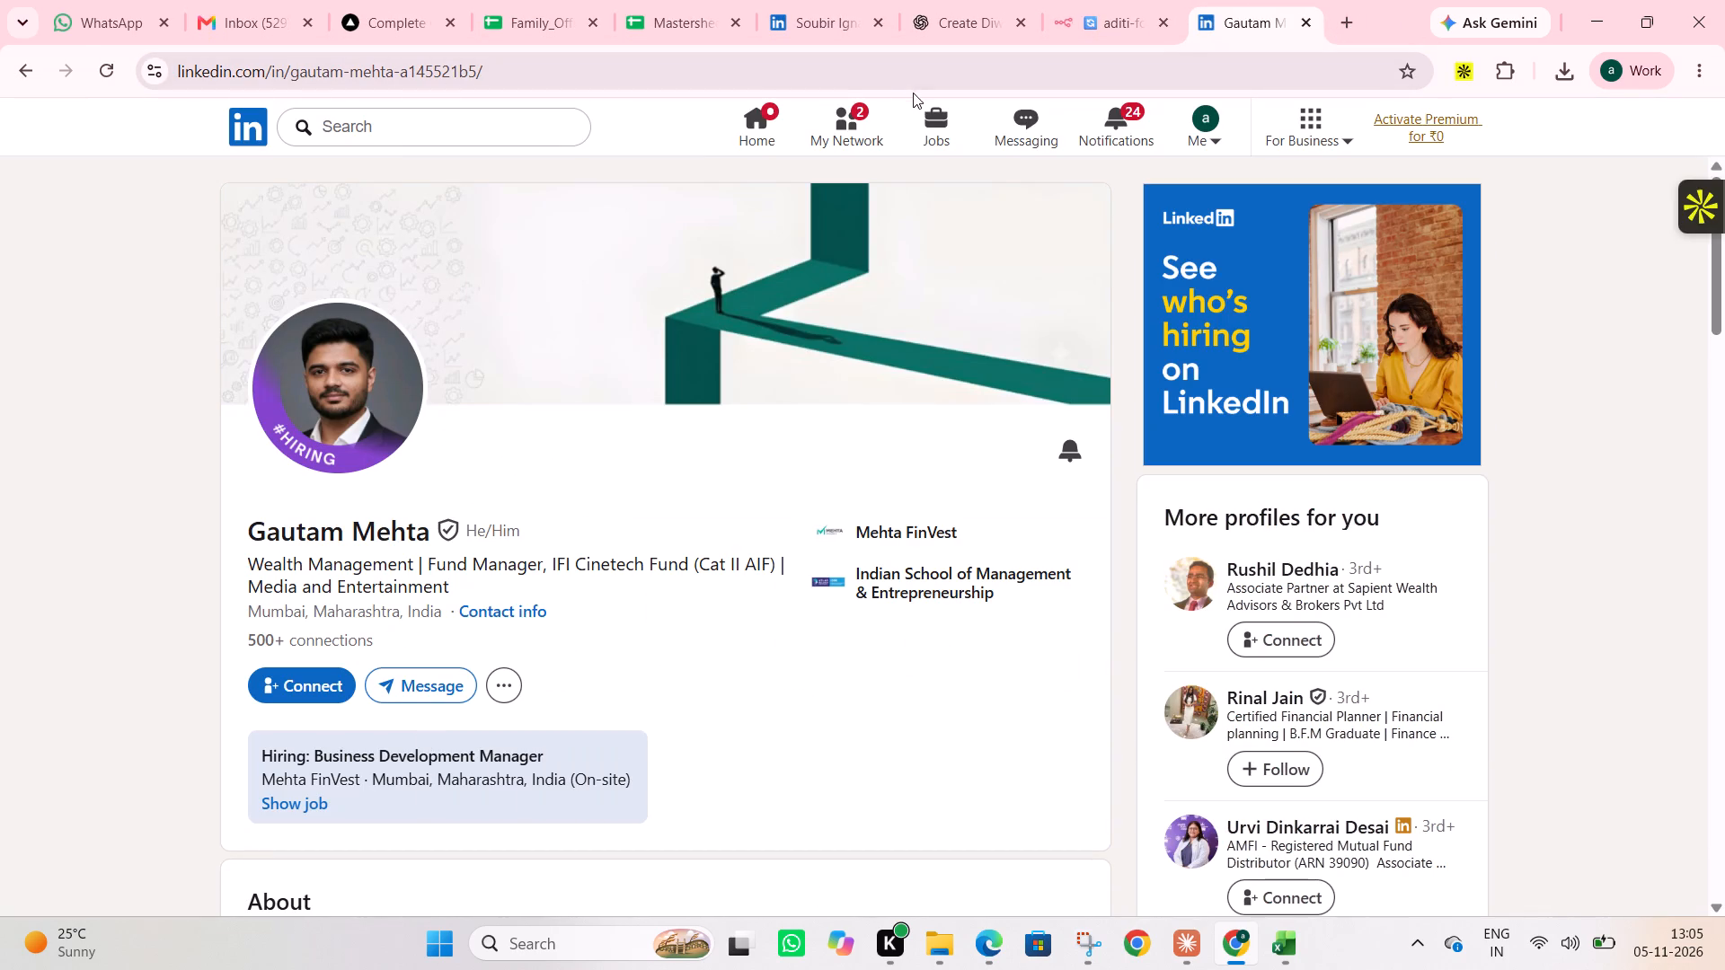
pyautogui.scroll(-1, 934, 414)
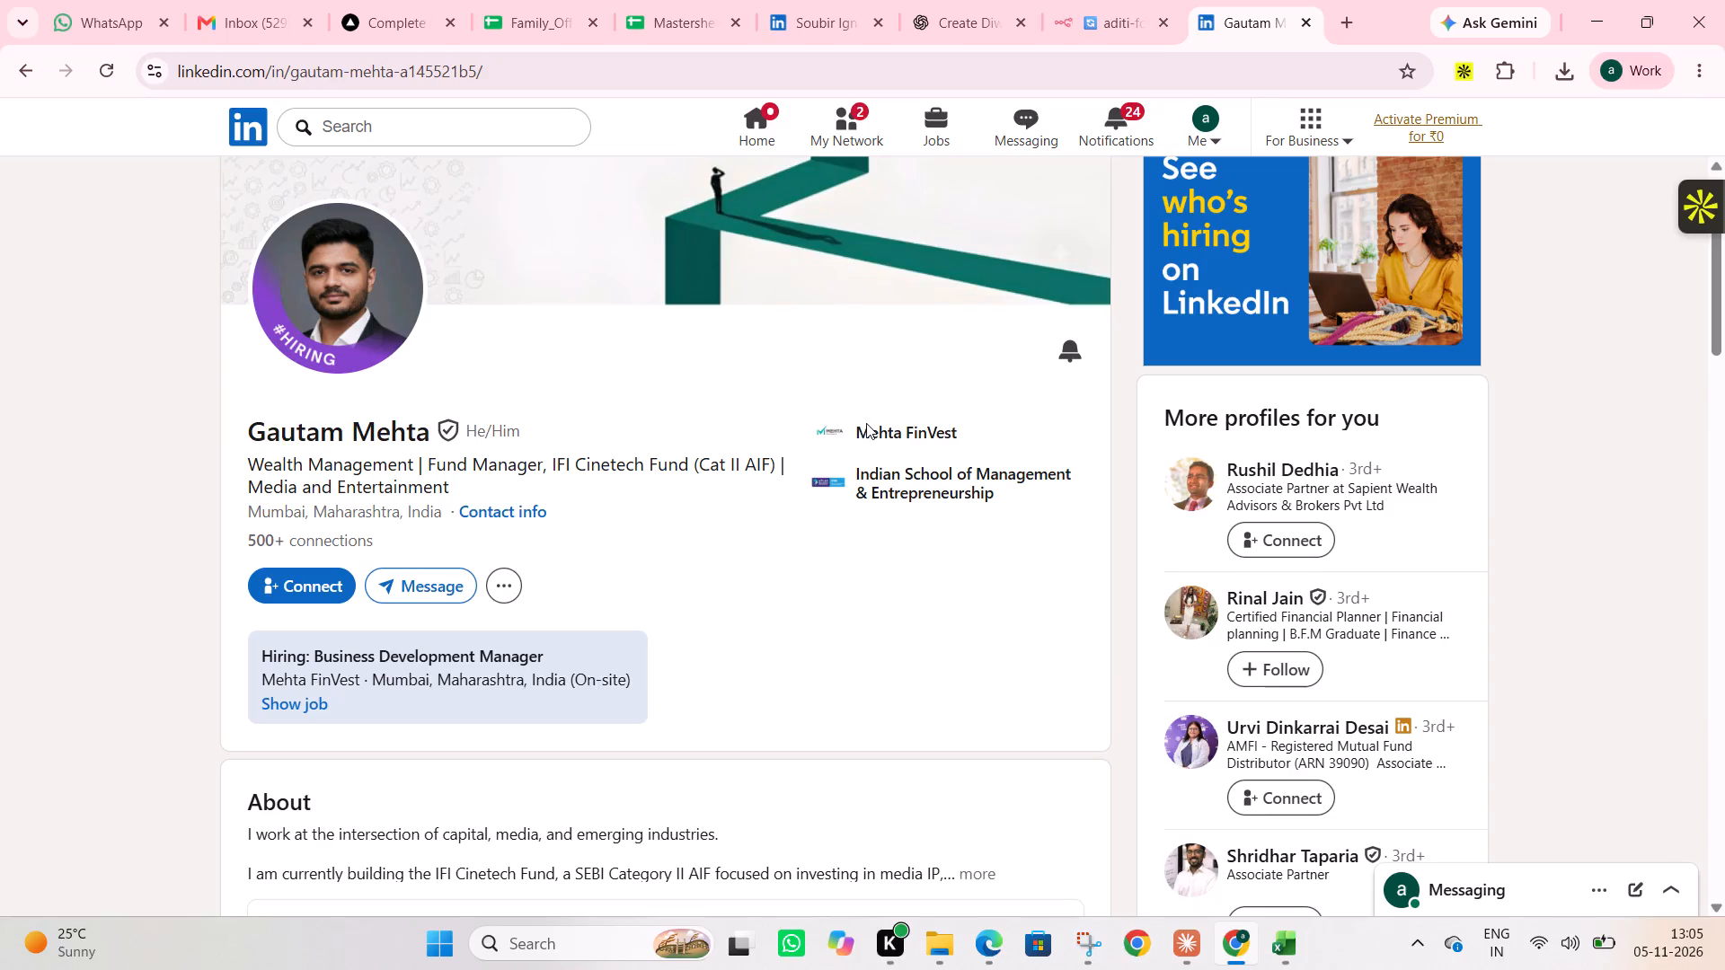
# Return to Gautam's CMS lead record and check the contact information.
pyautogui.click(356, 0)
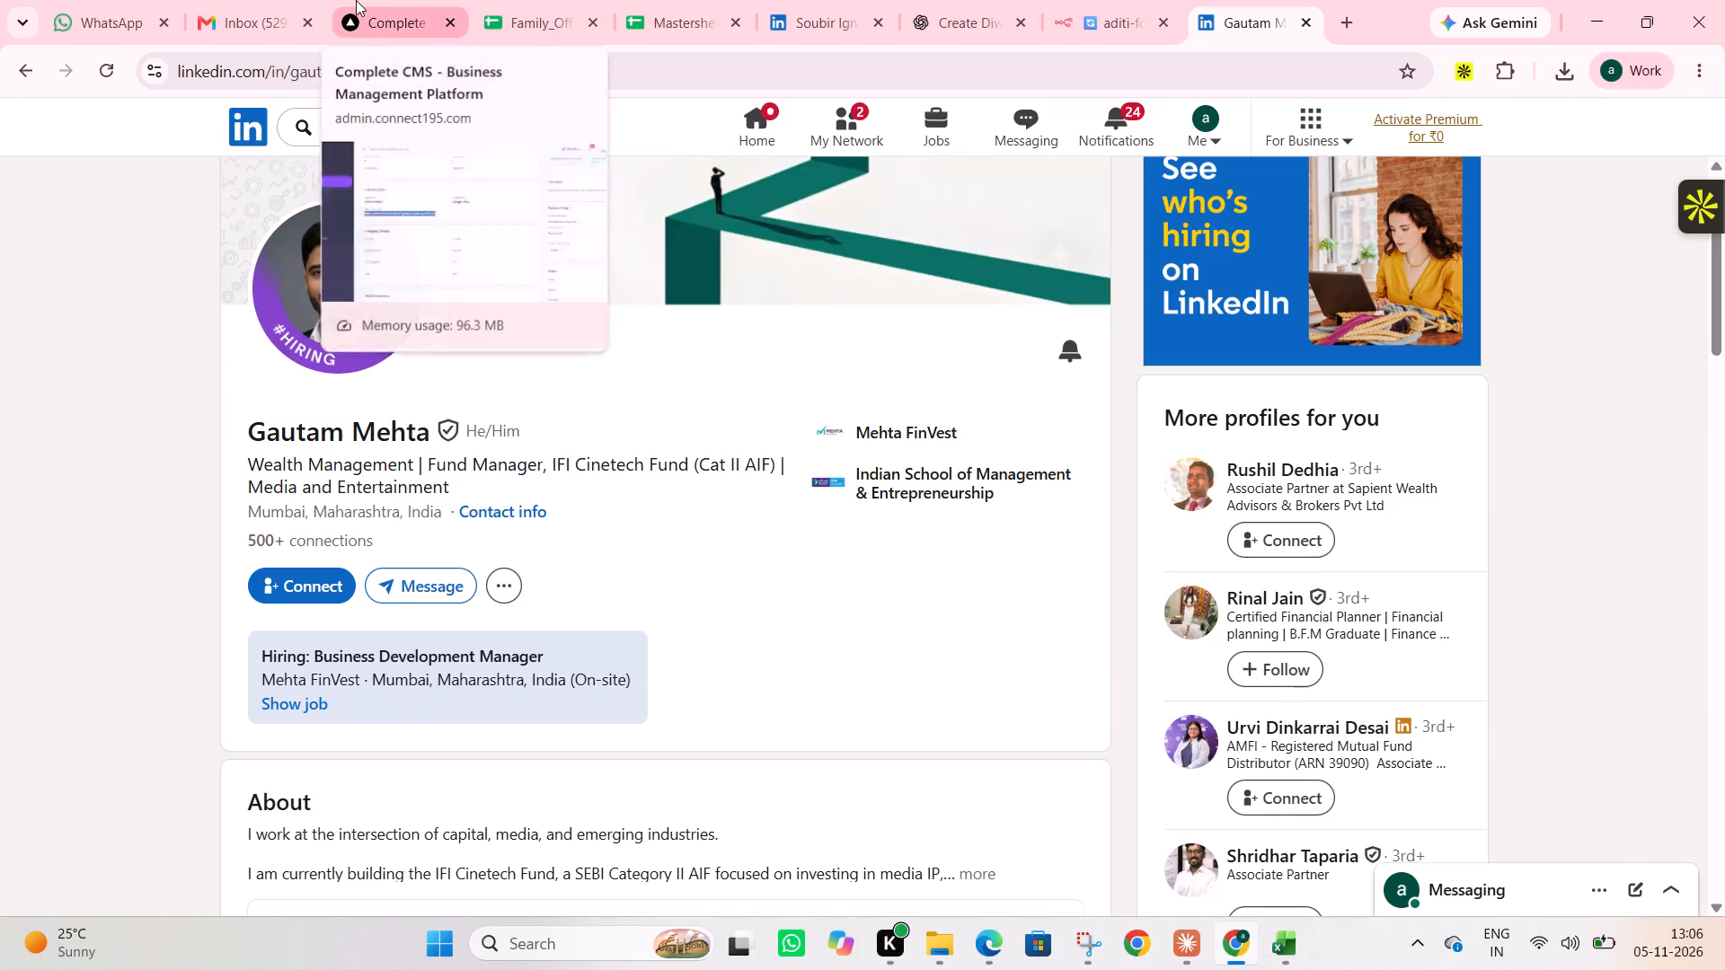
pyautogui.scroll(3, 525, 463)
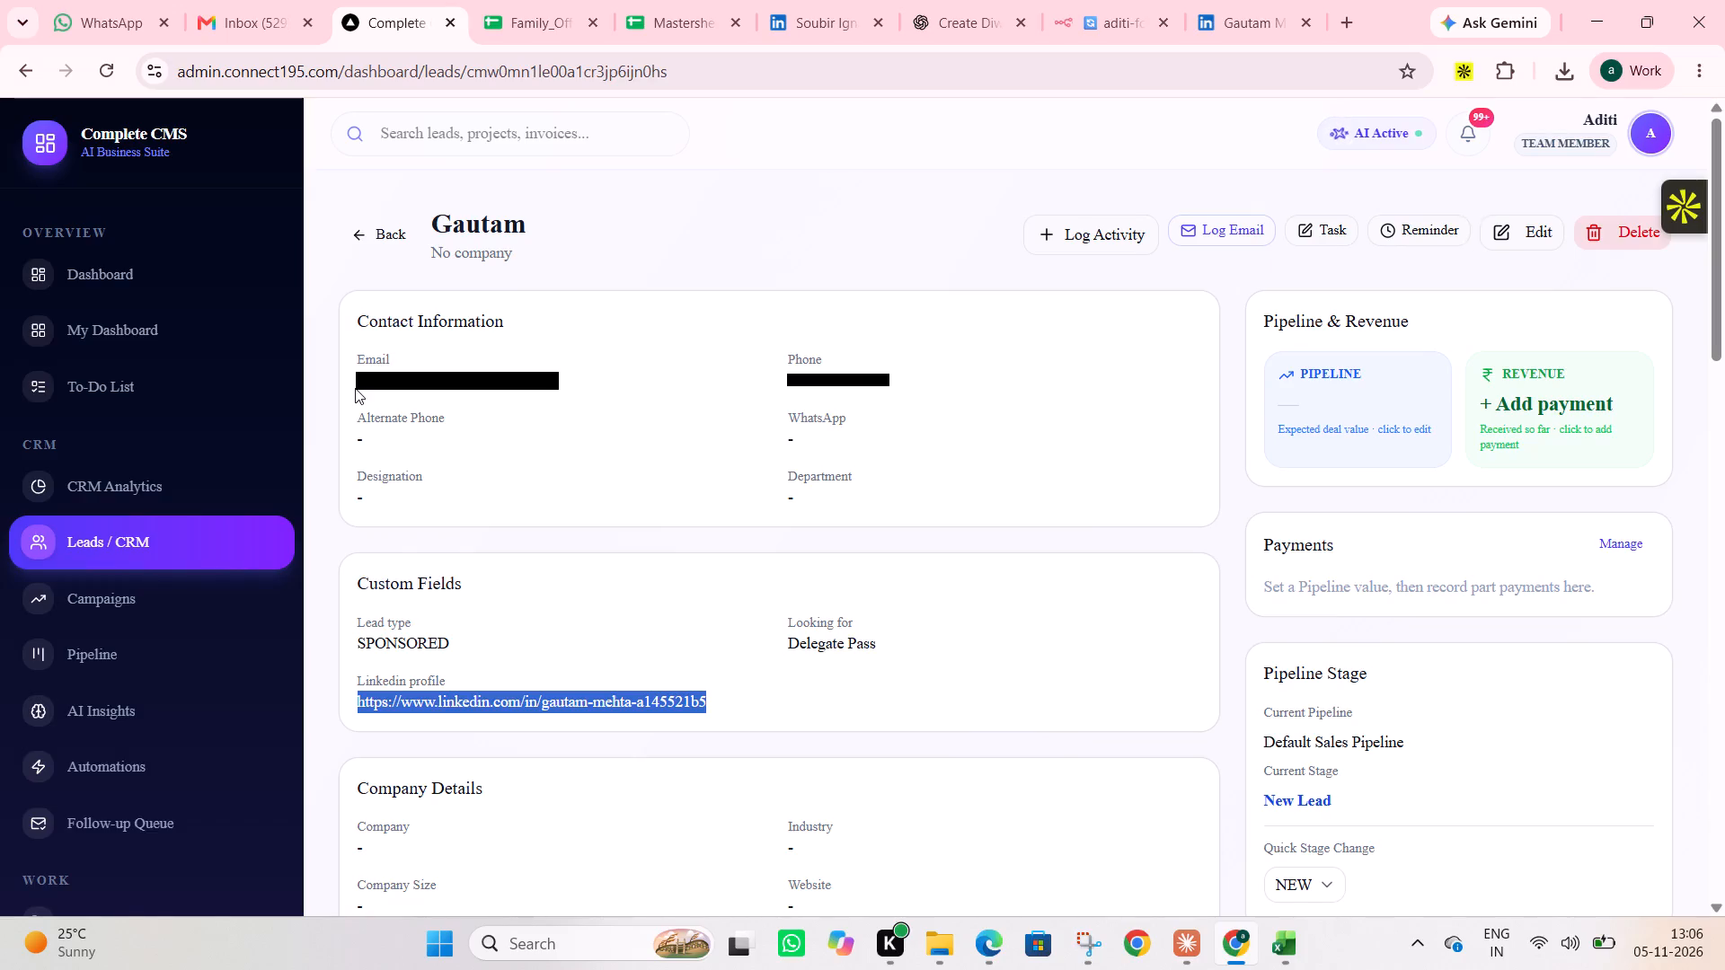
pyautogui.scroll(3, 355, 388)
# Search the web for Mehta FinVest, the company on the lead's LinkedIn profile, and review what the firm does.
pyautogui.click(1231, 0)
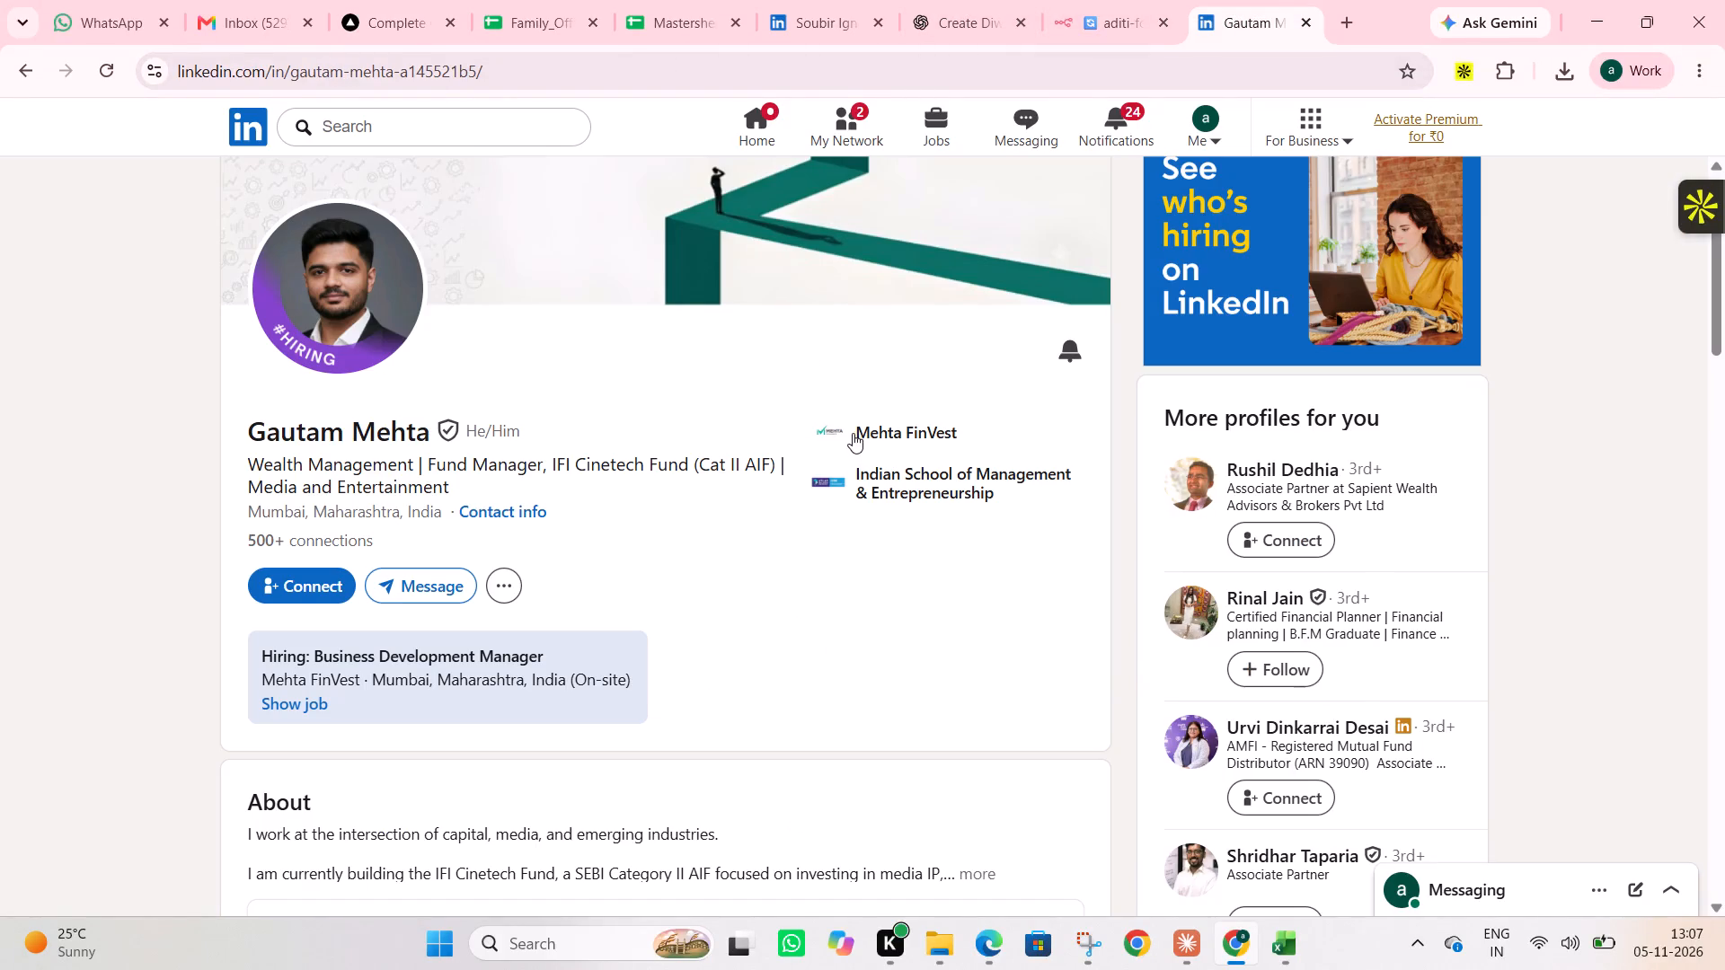
pyautogui.moveTo(853, 433); pyautogui.dragTo(968, 434)
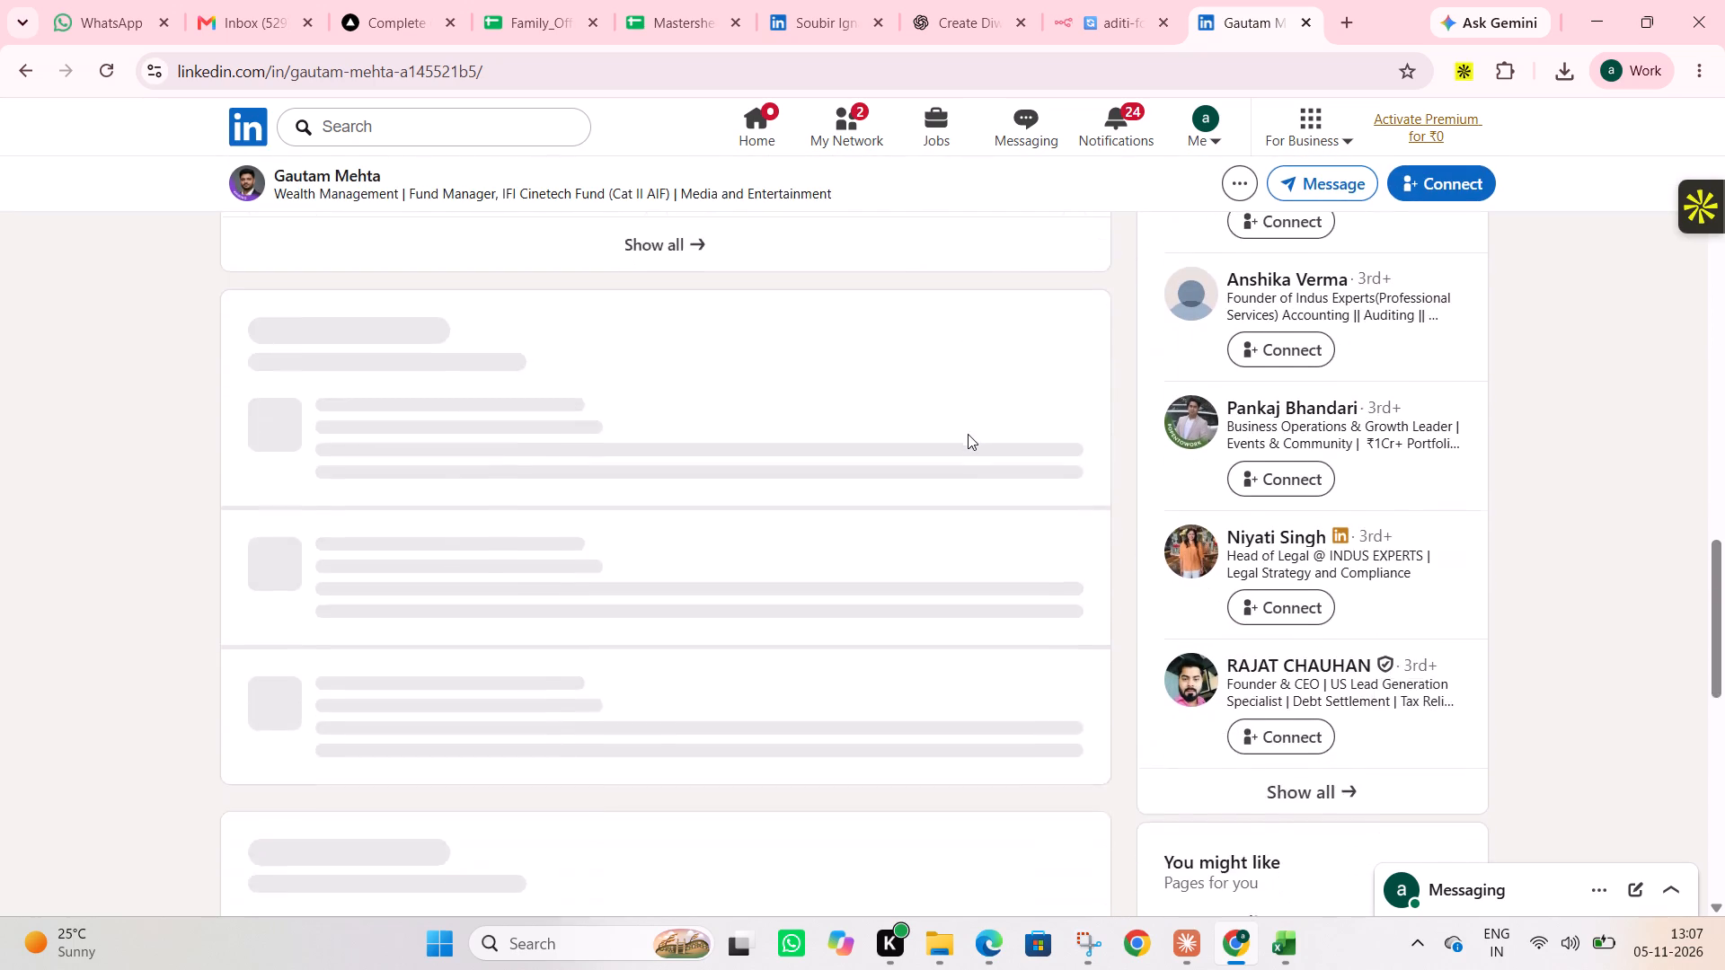
pyautogui.hotkey('ctrl', 'c')
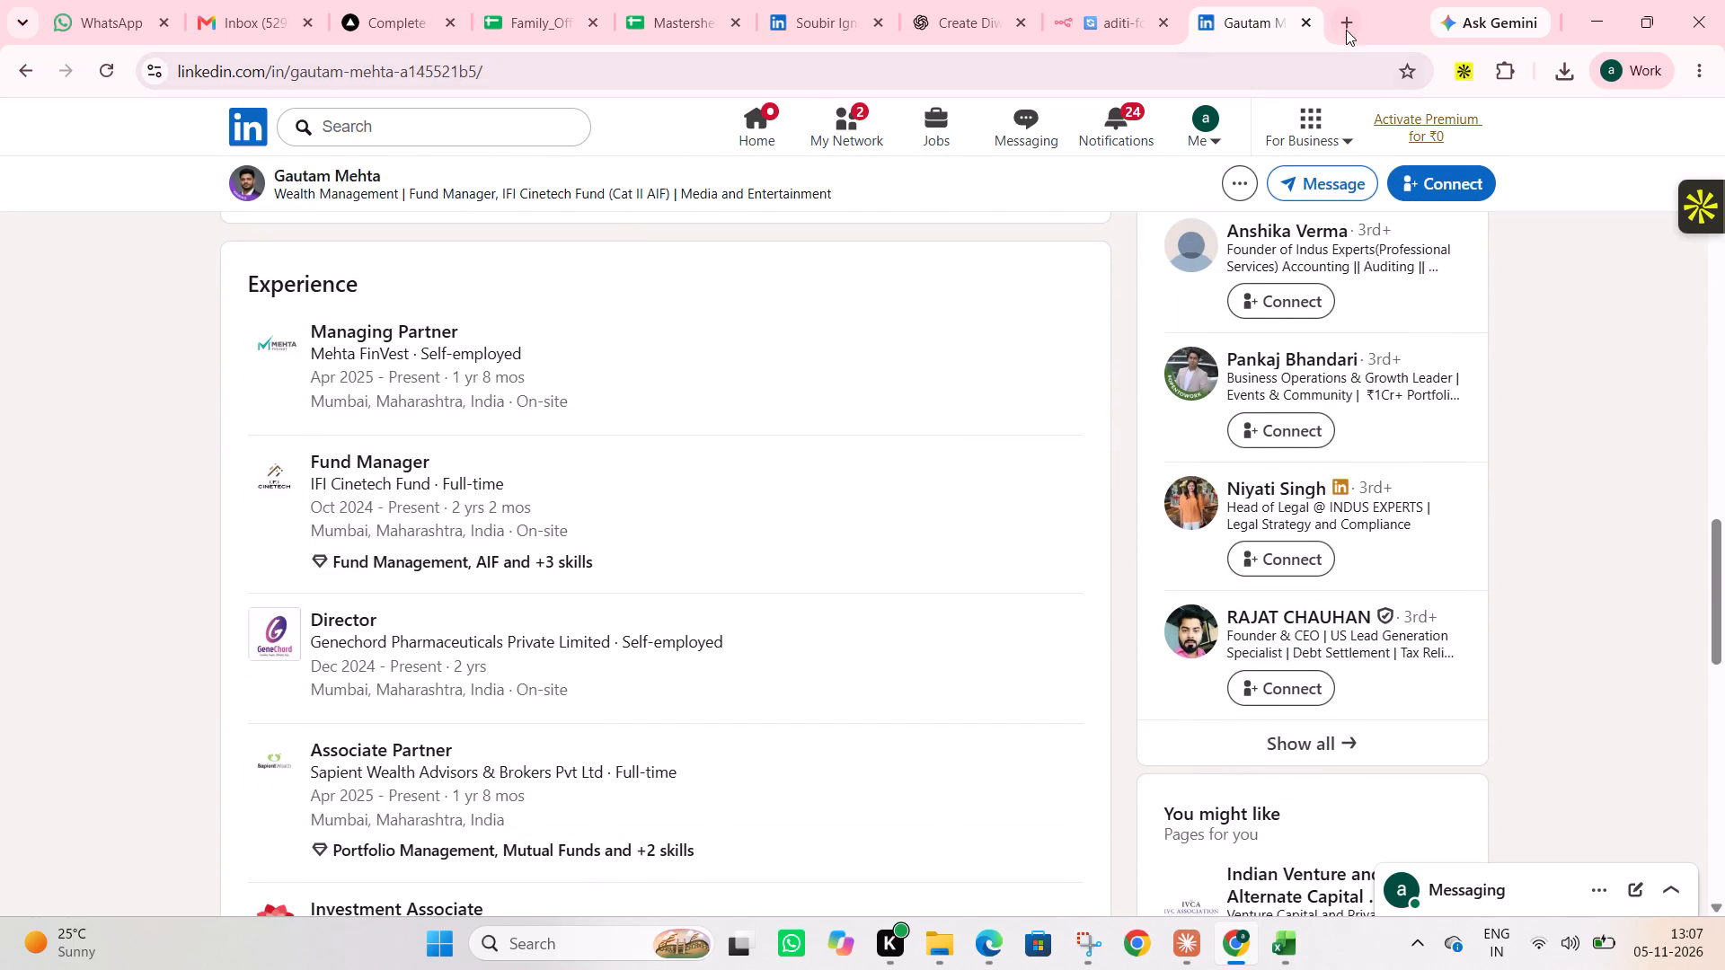
pyautogui.click(1346, 28)
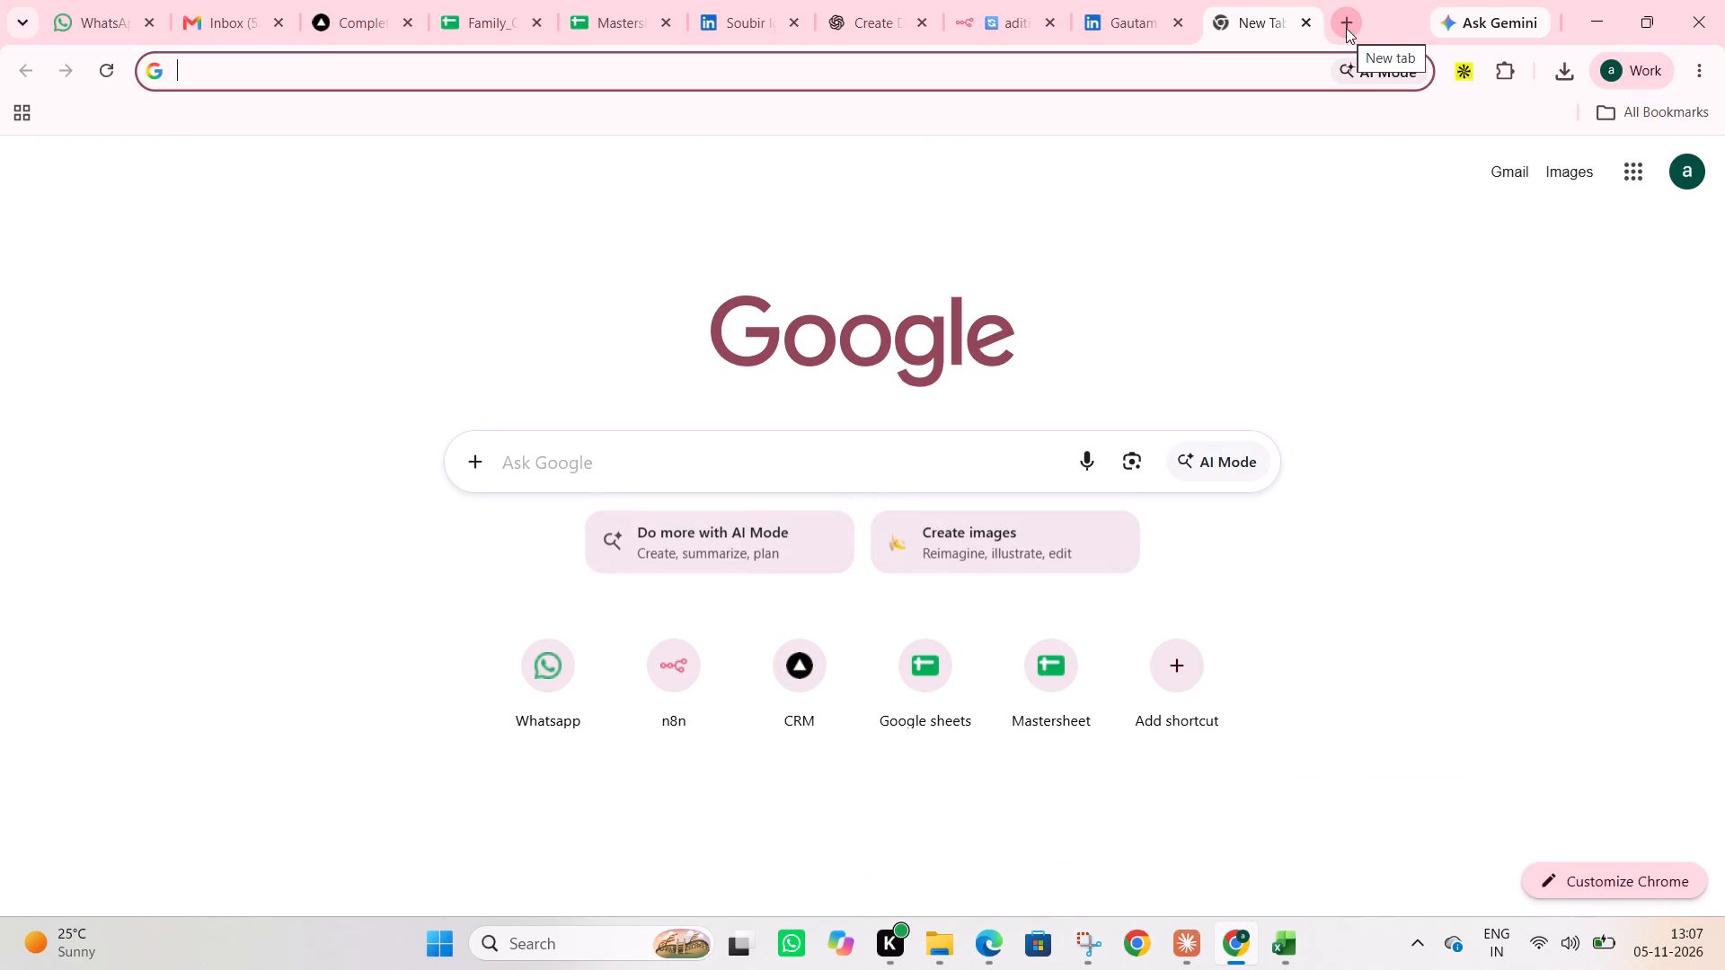
pyautogui.hotkey('ctrl', 'v')
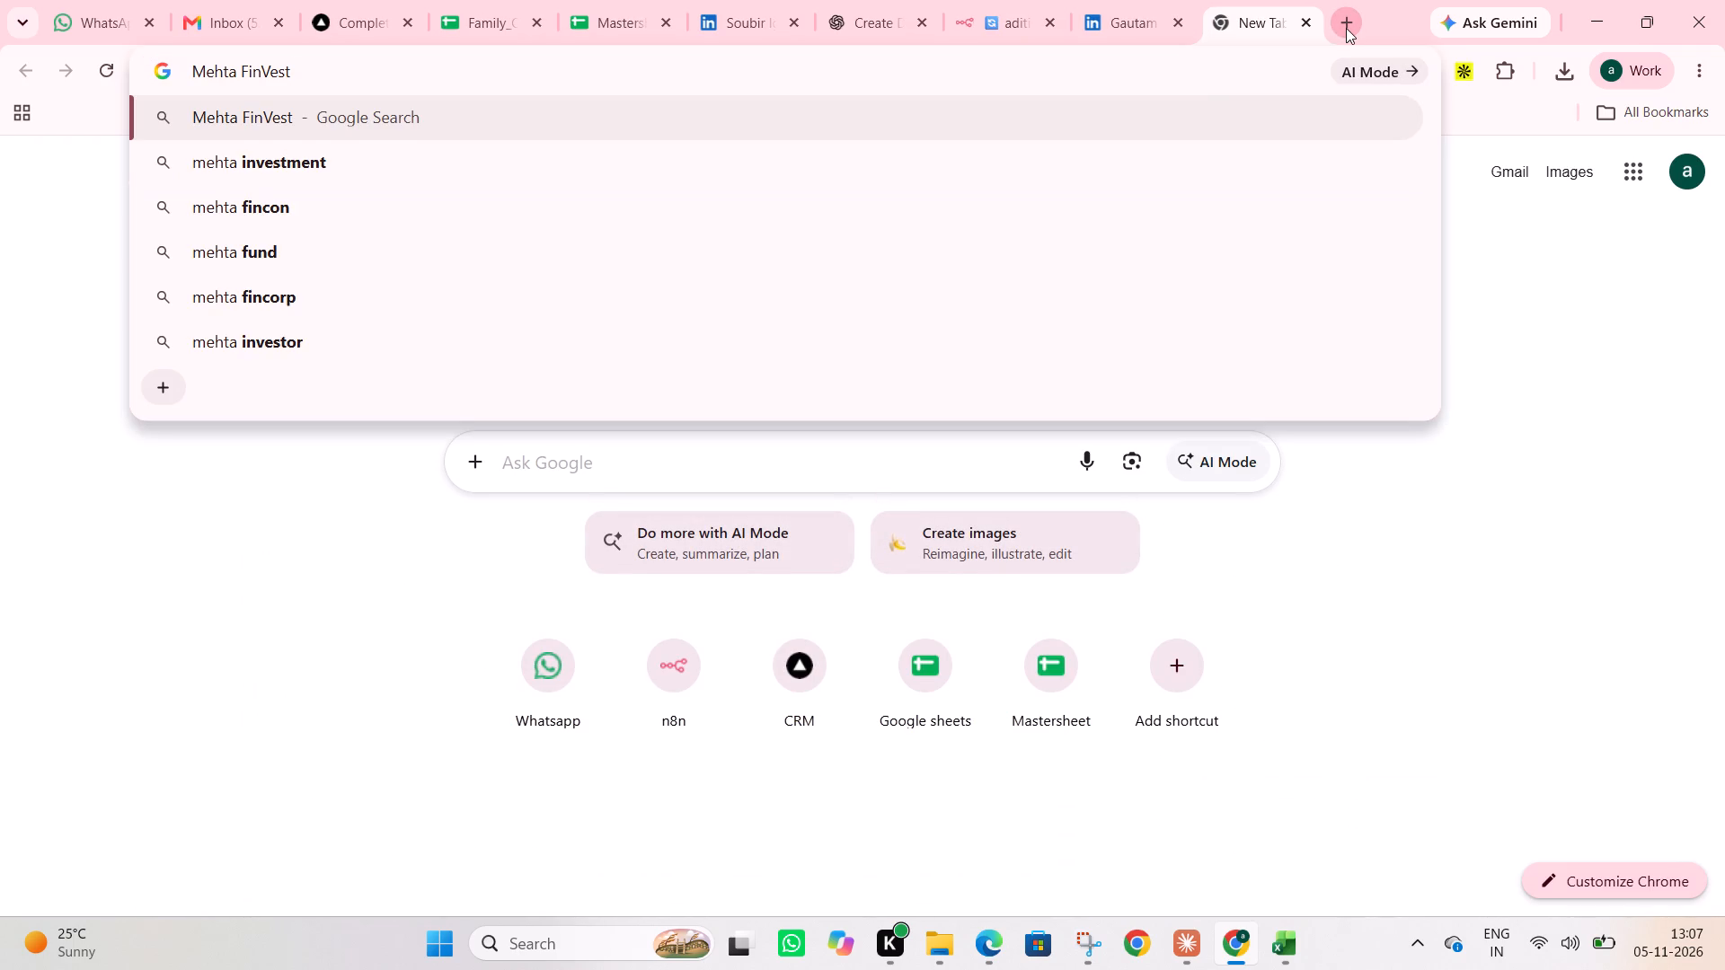
pyautogui.press('Return')
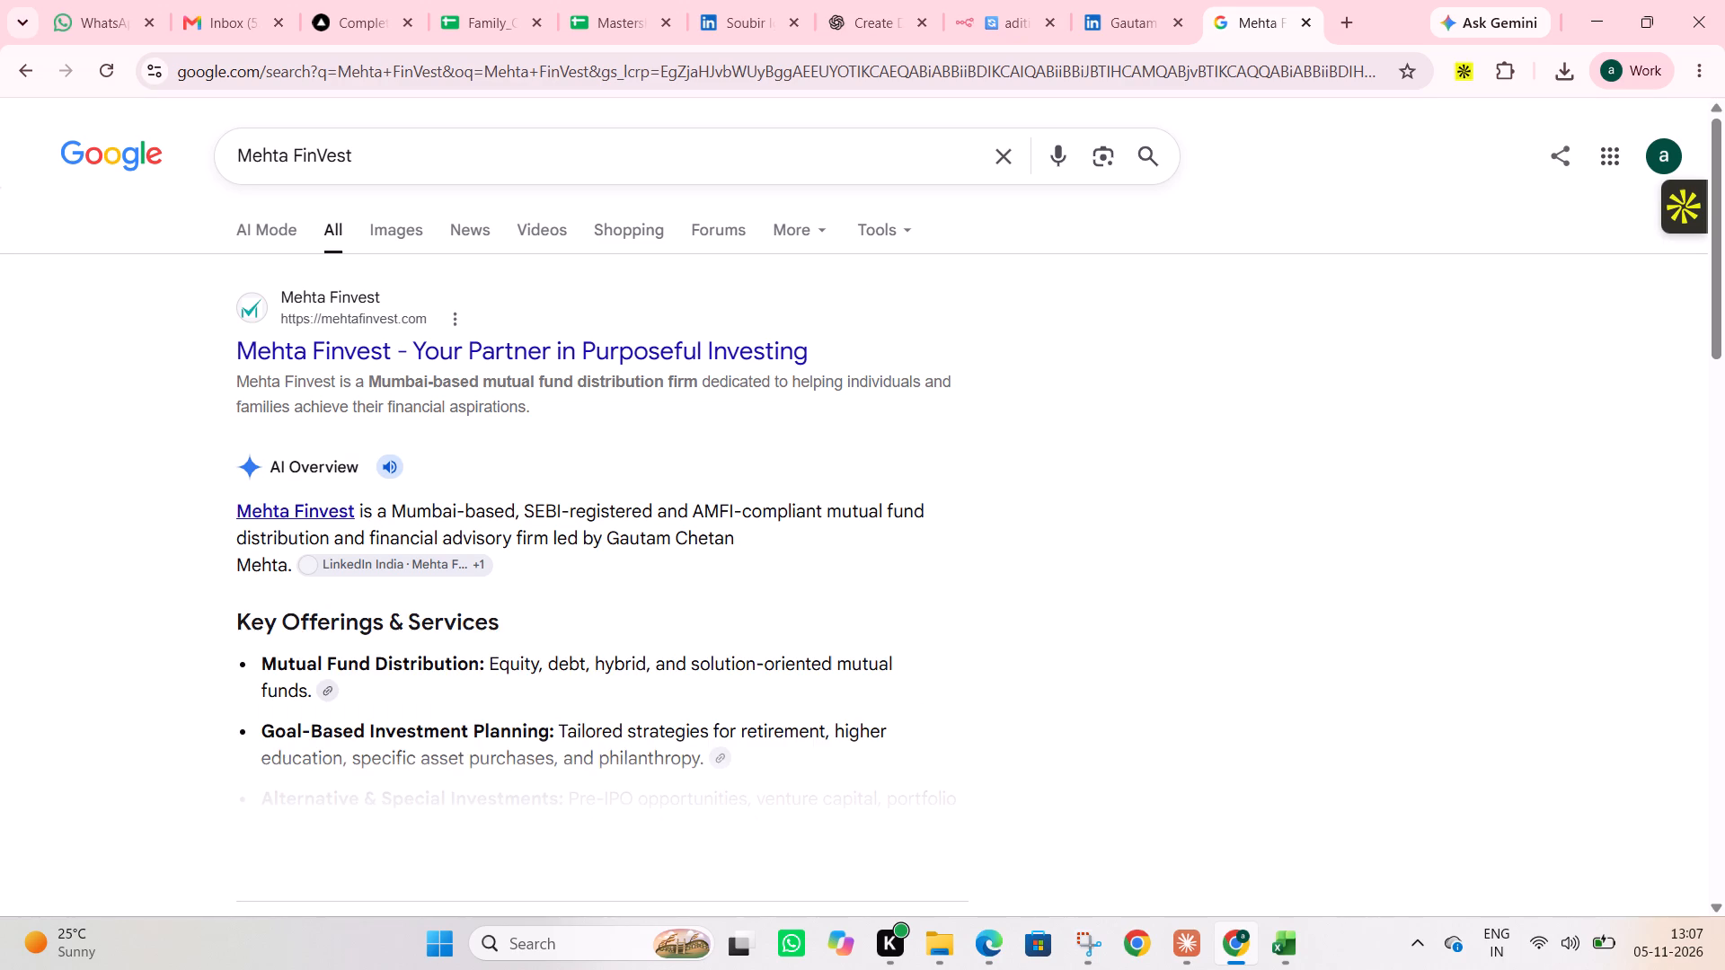
pyautogui.scroll(-1, 818, 497)
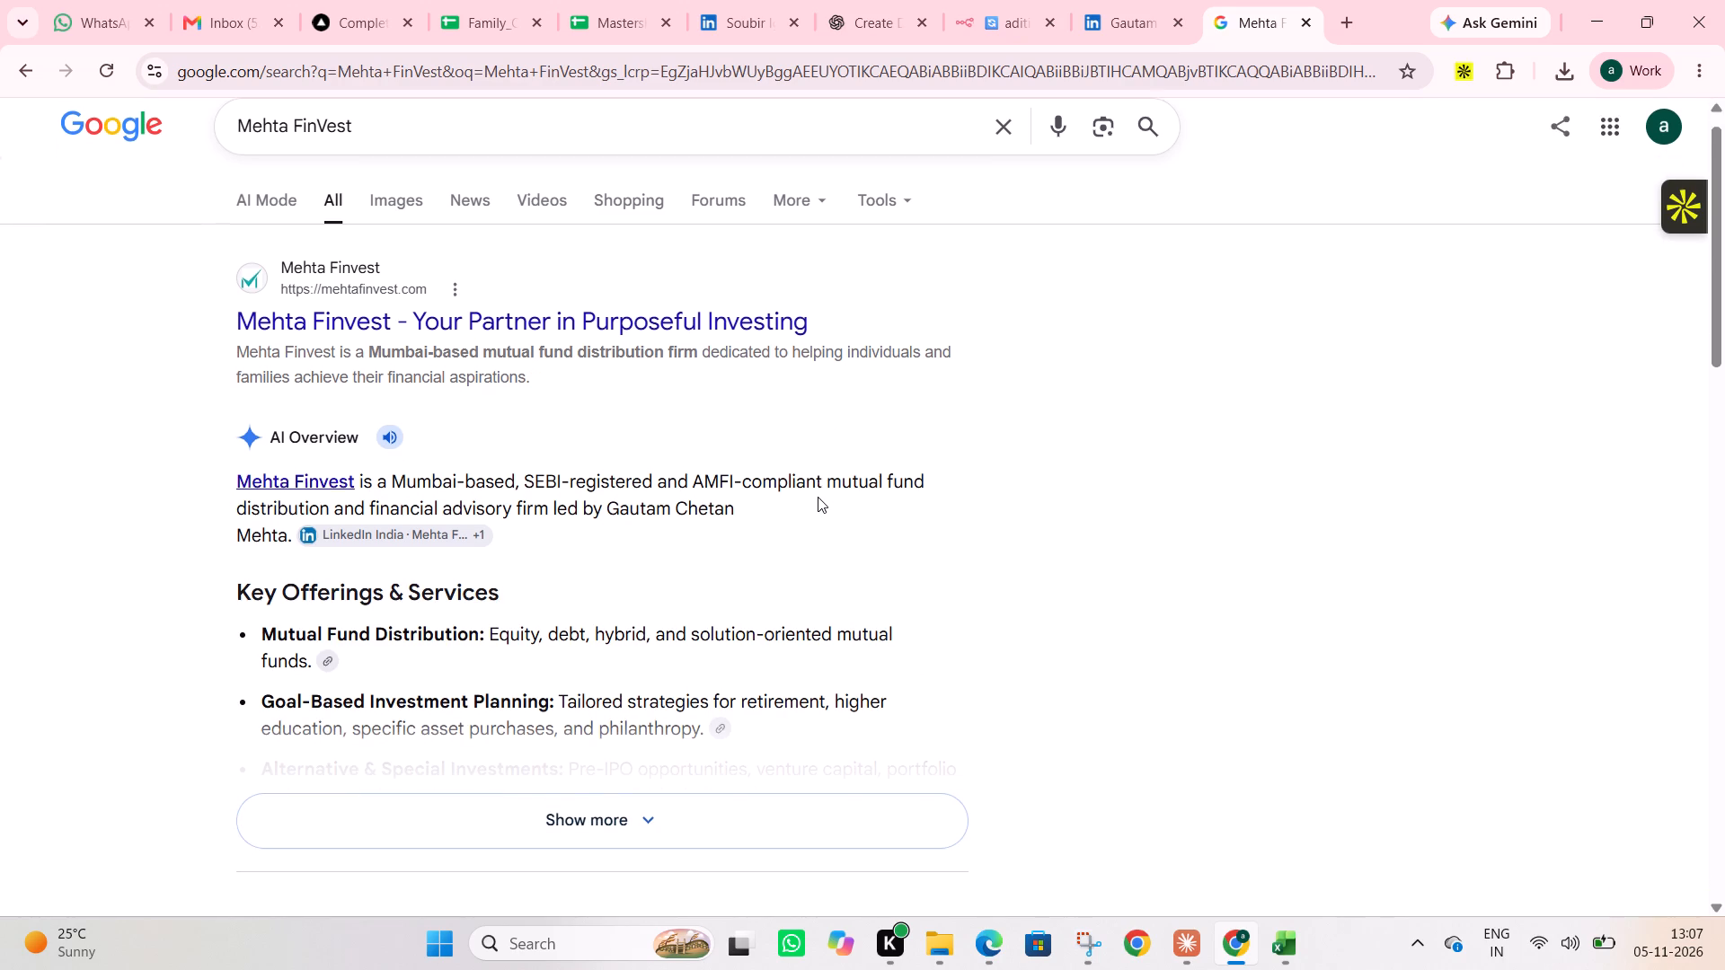
pyautogui.scroll(-1, 818, 497)
pyautogui.scroll(2, 818, 497)
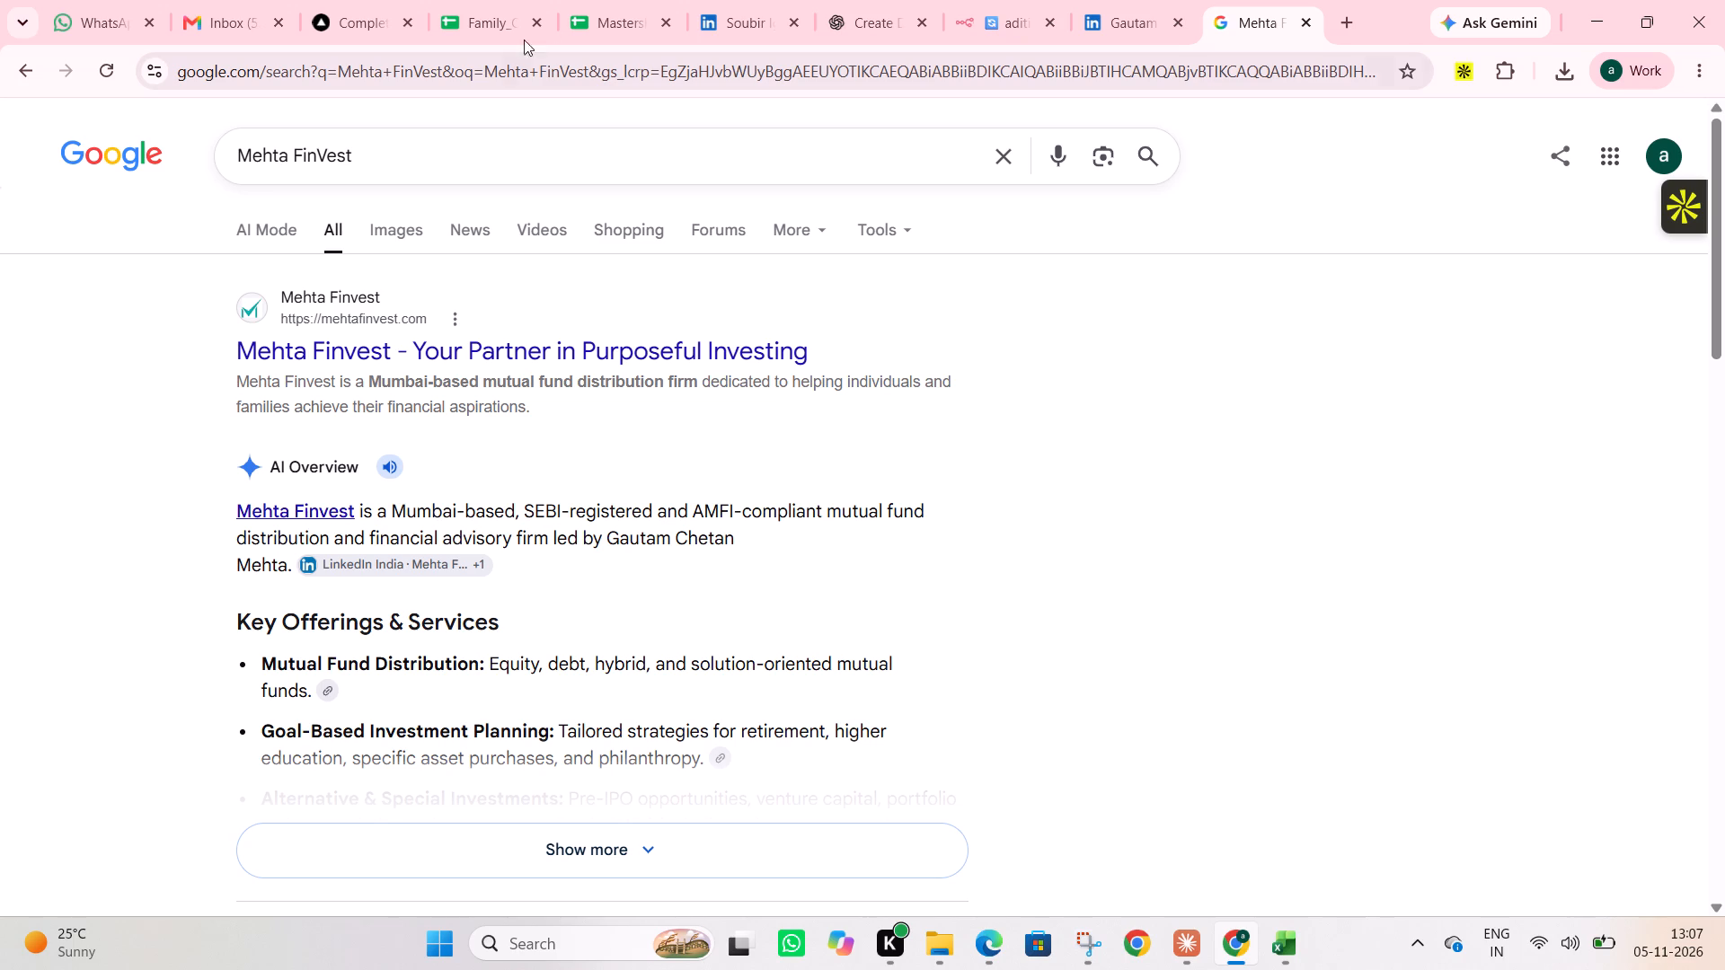
# Go back to the lead's LinkedIn profile and review the headline and current company.
pyautogui.click(1137, 28)
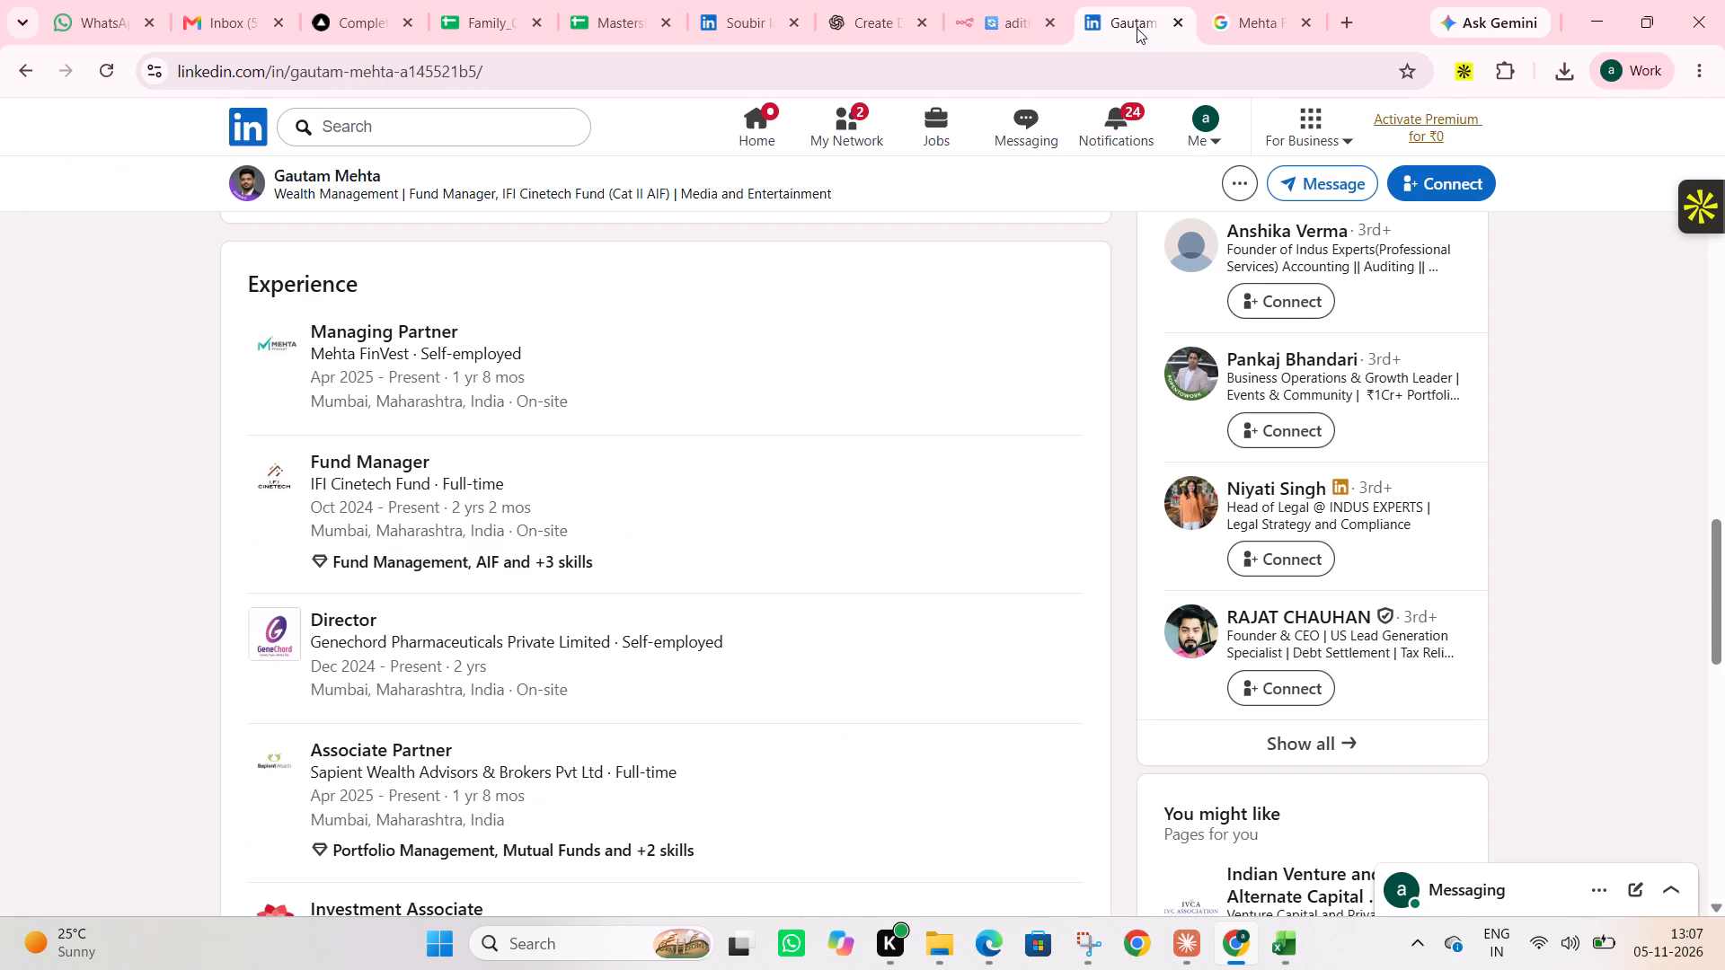
pyautogui.scroll(17, 841, 504)
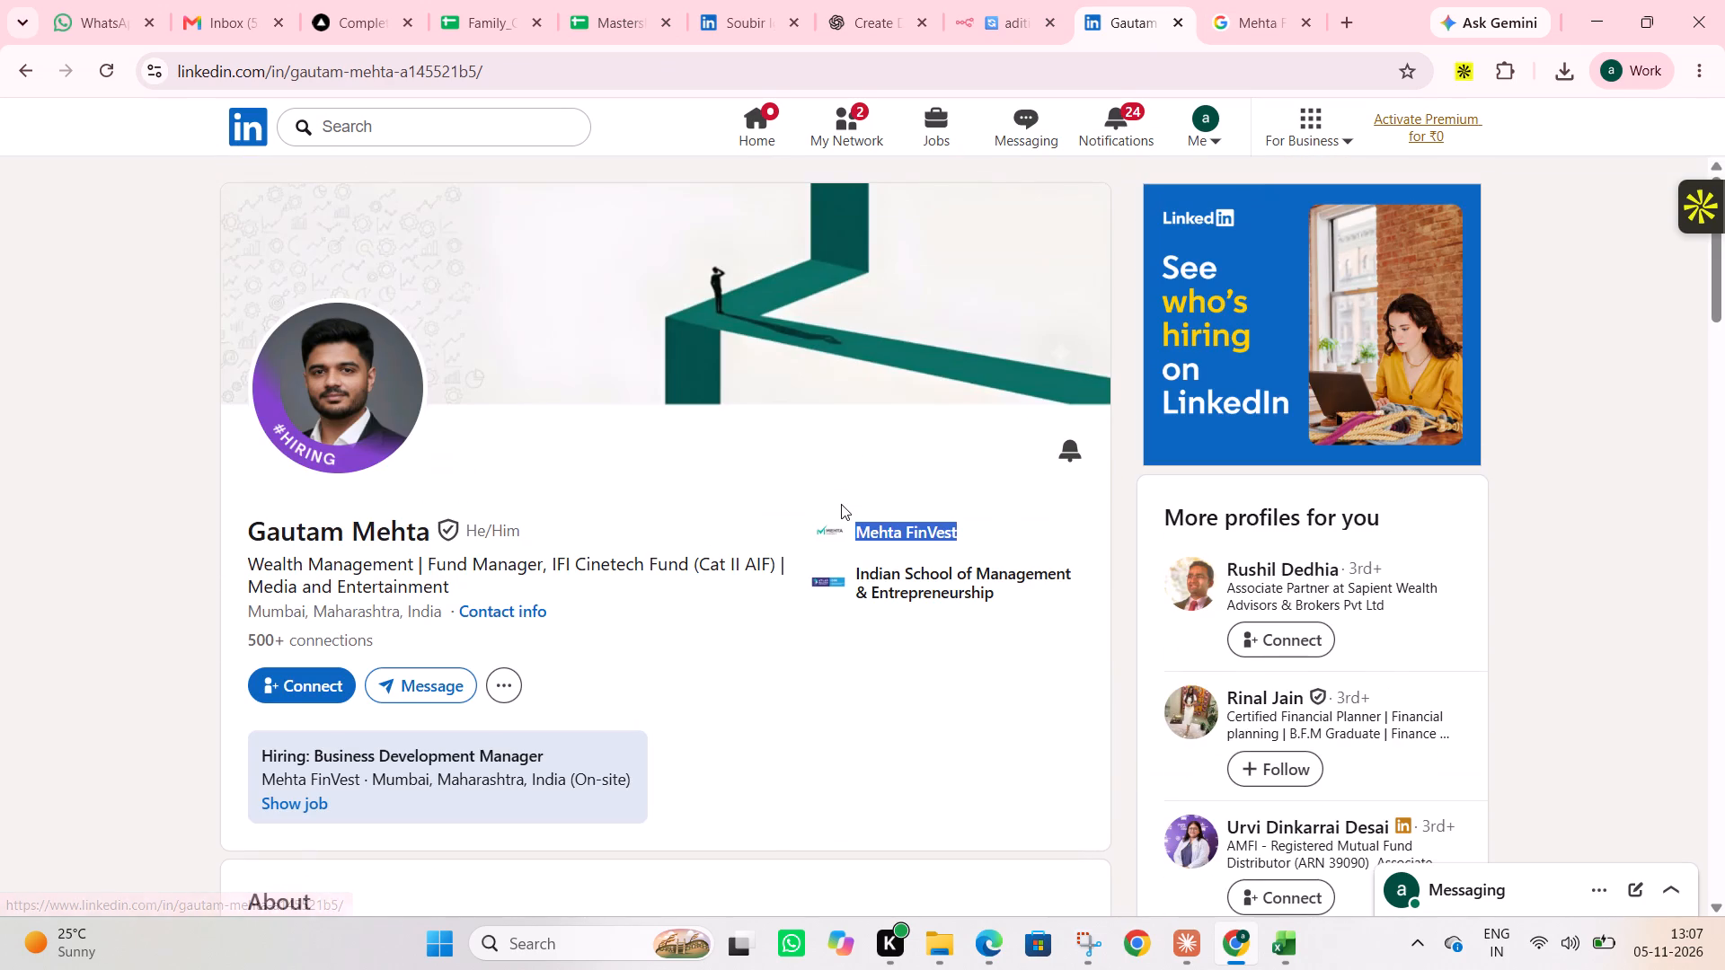
pyautogui.scroll(1, 841, 504)
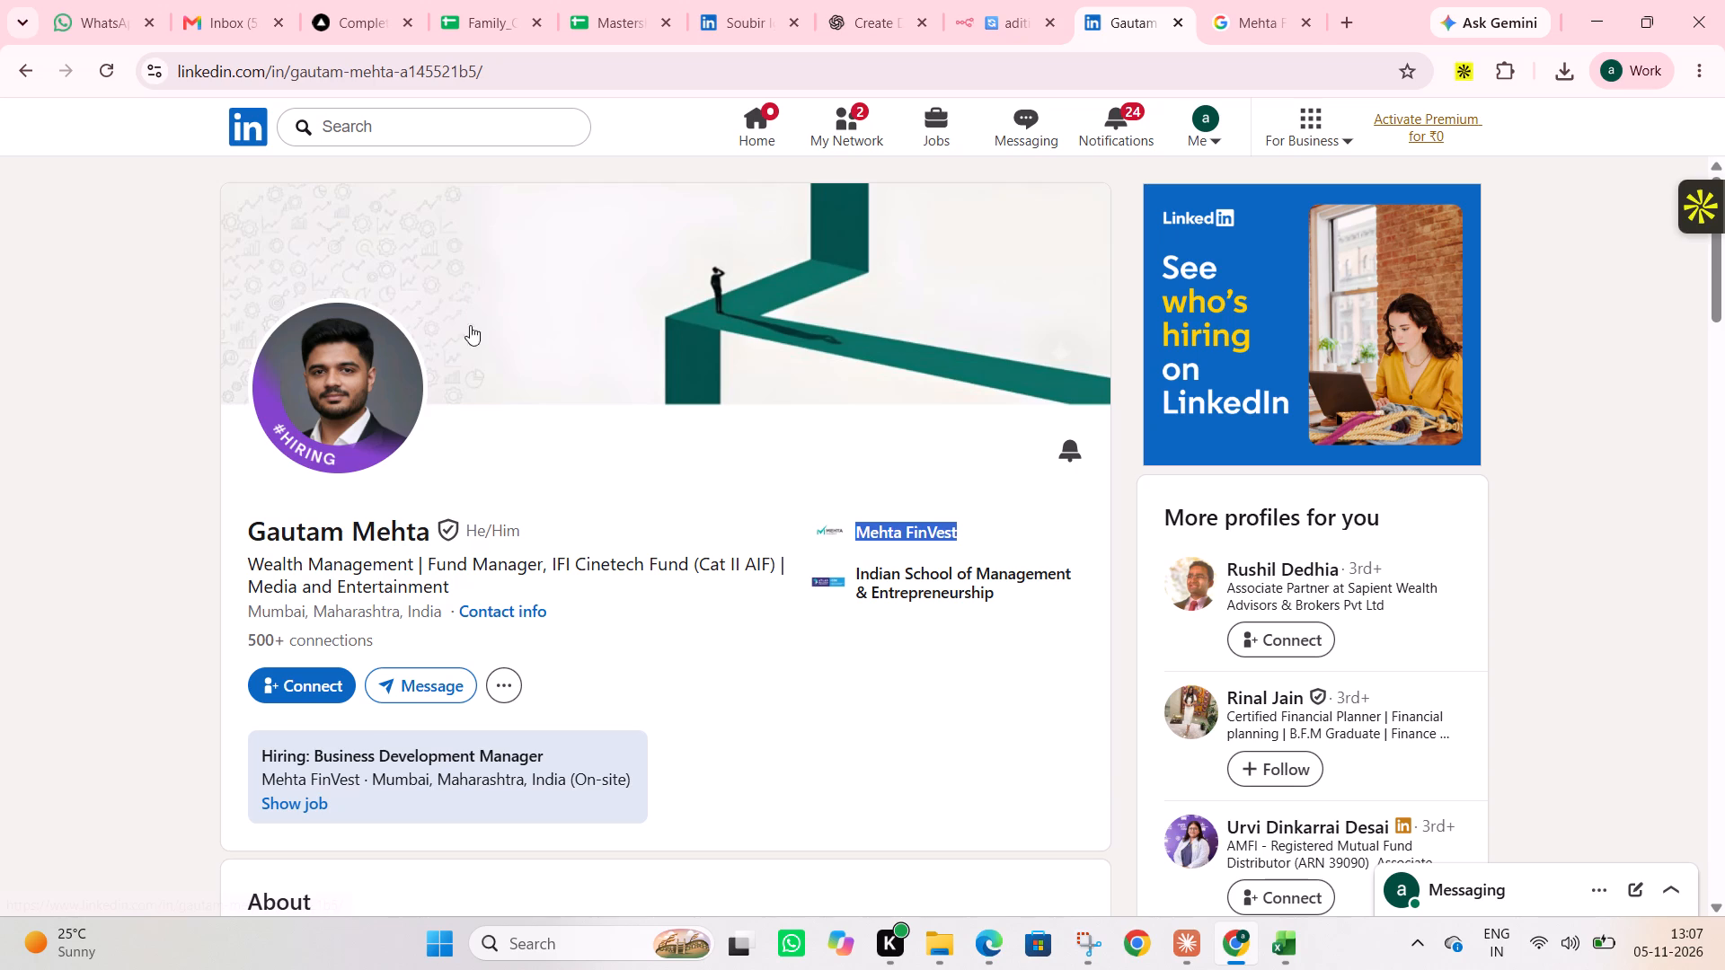
# Return to Gautam's CMS lead record and go to its Discussion section.
pyautogui.click(320, 0)
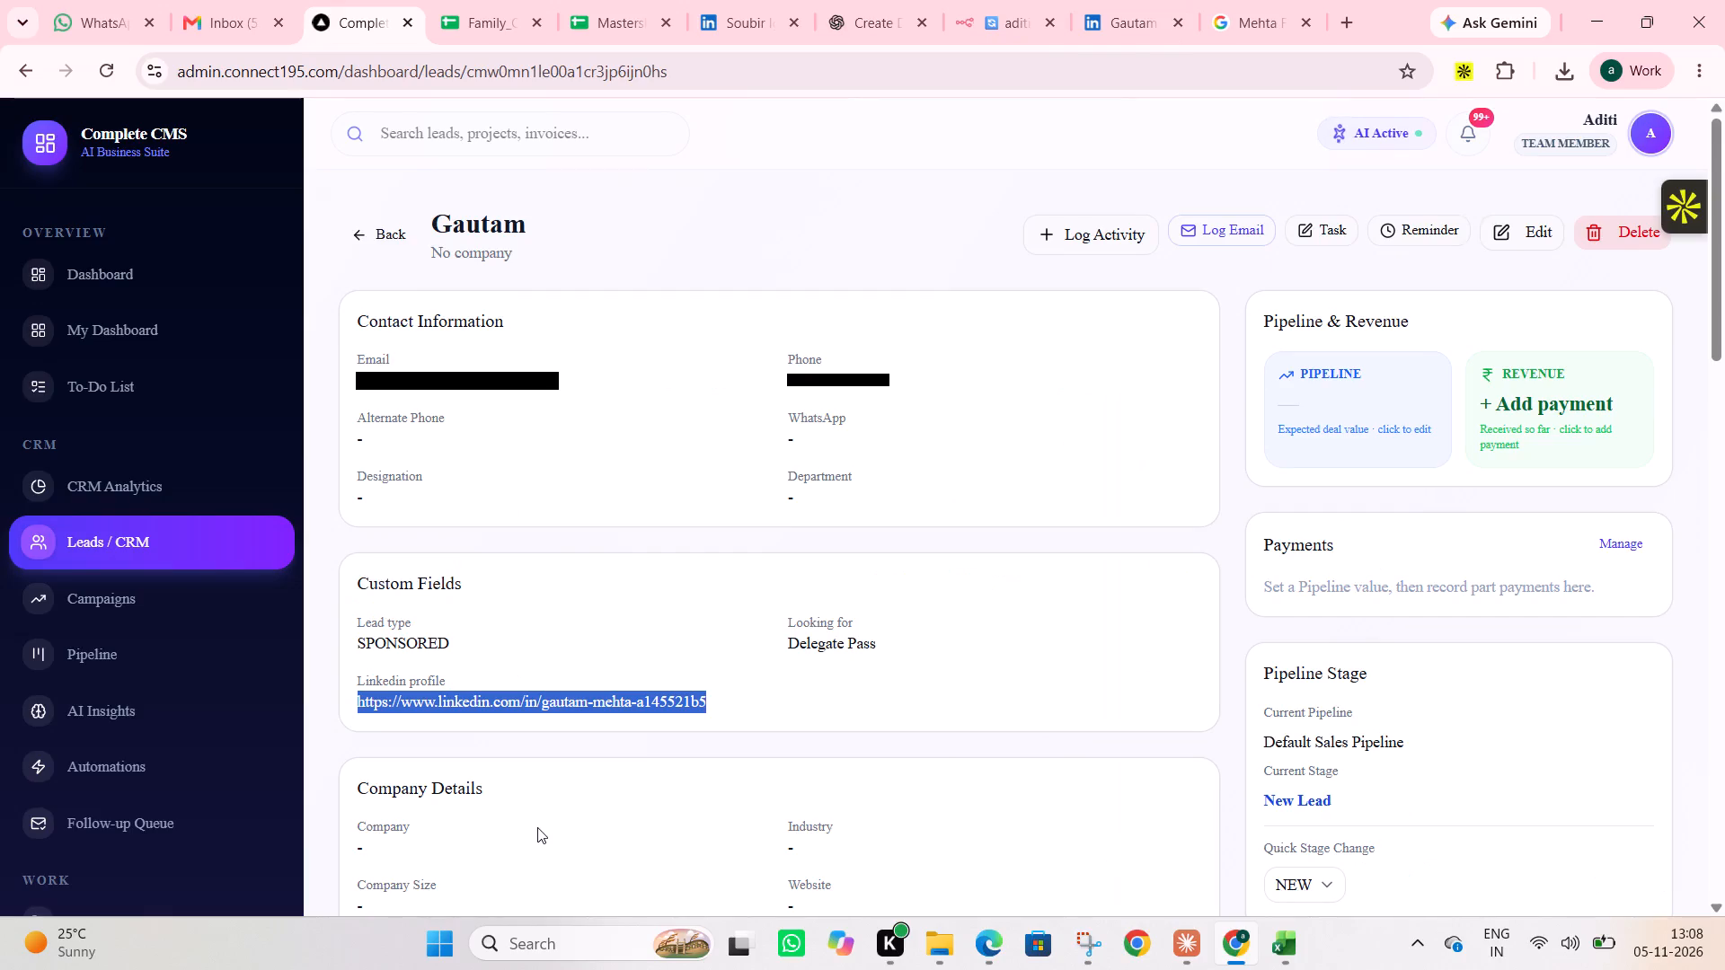
pyautogui.scroll(-5, 700, 605)
pyautogui.hscroll(-1, 700, 605)
pyautogui.scroll(-2, 700, 605)
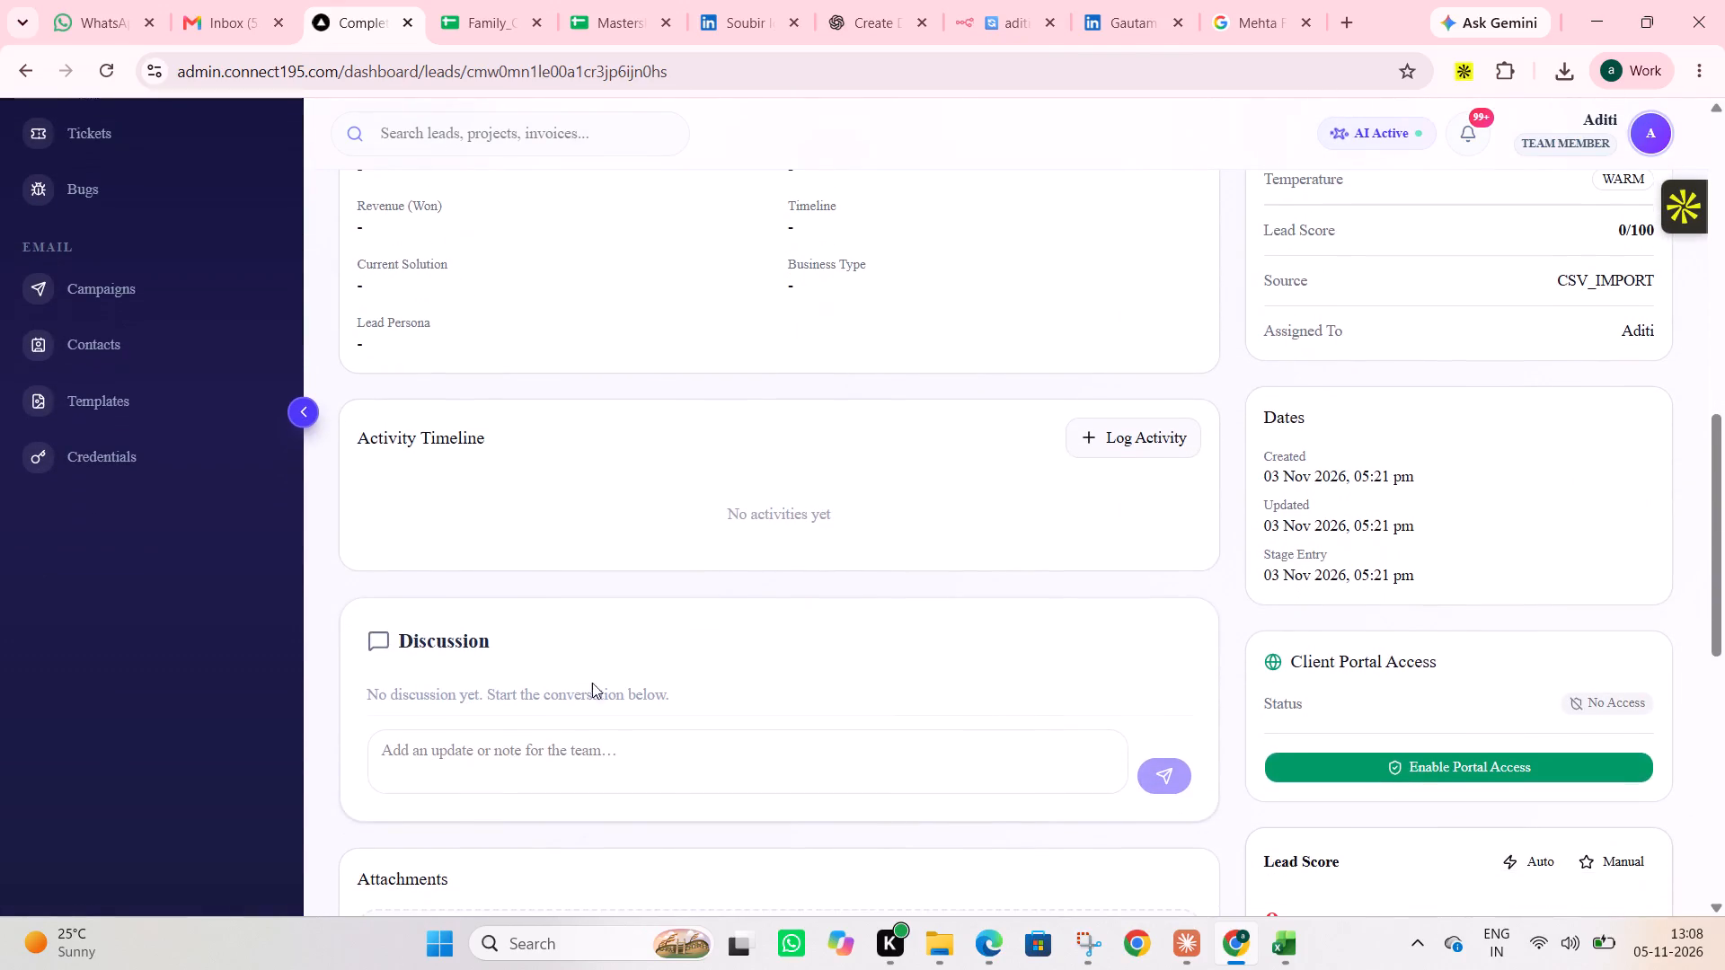
# Post the note "do not pay for such events" in the Discussion section of Gautam's lead record.
pyautogui.click(541, 754)
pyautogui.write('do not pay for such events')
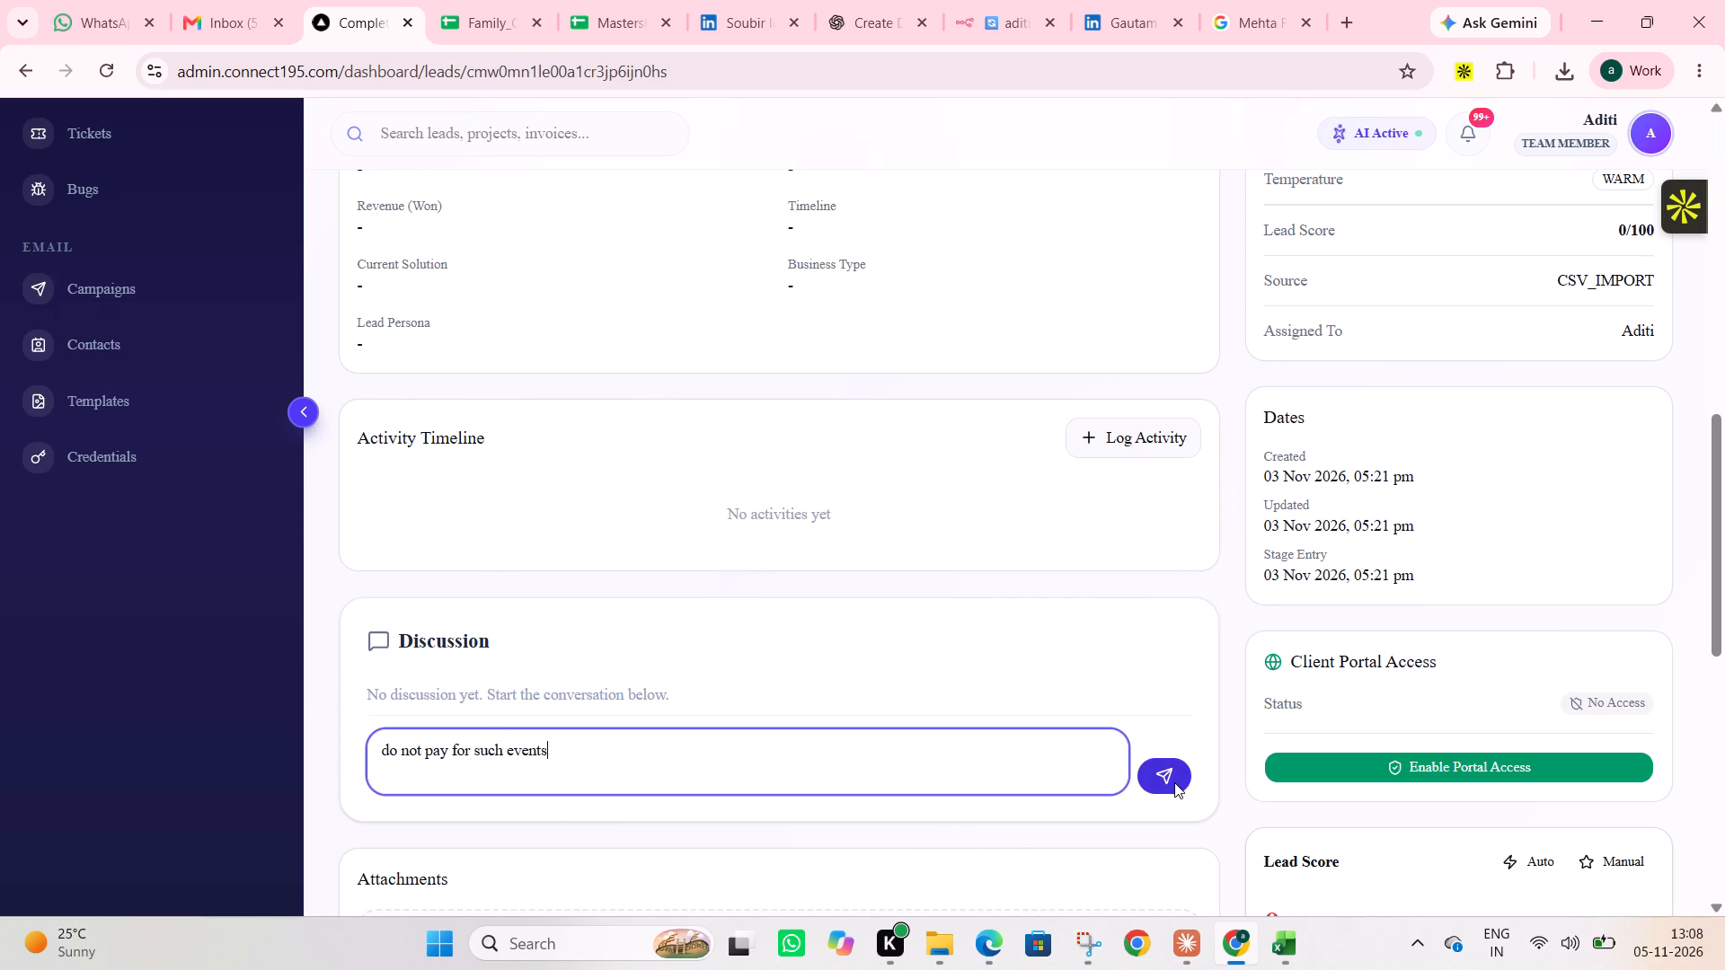
pyautogui.click(1174, 782)
# Change Gautam's pipeline stage to Lost and go back to the campaign's list of new leads.
pyautogui.scroll(4, 1173, 489)
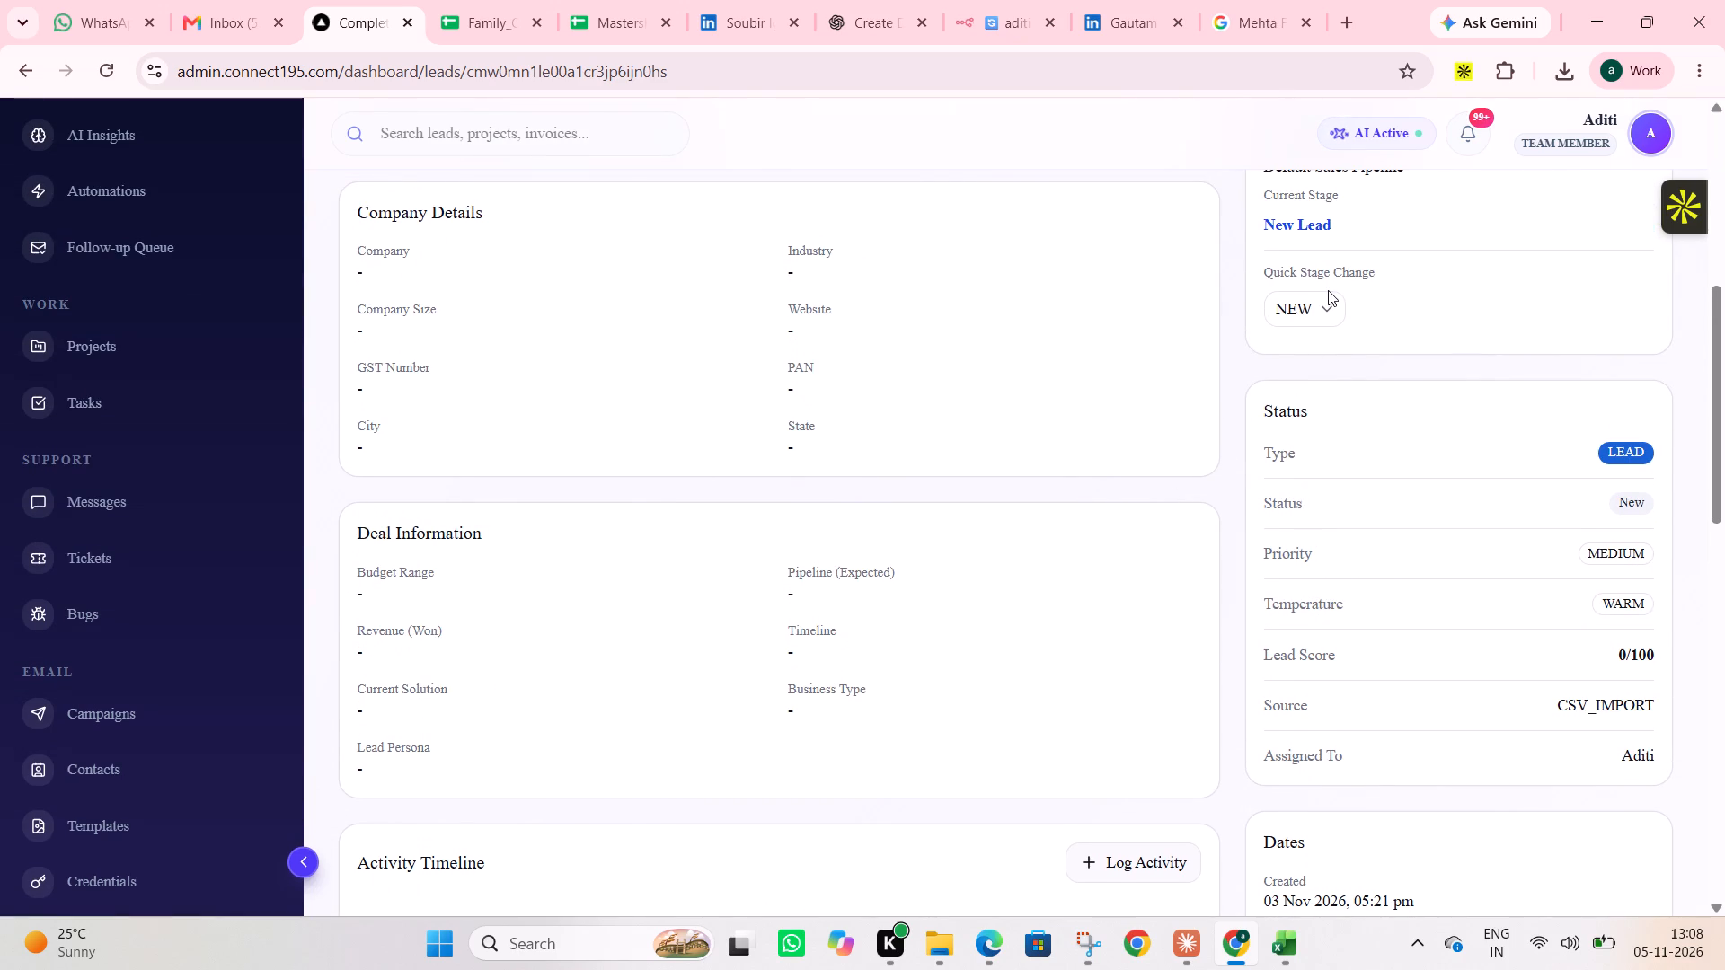
pyautogui.click(1304, 305)
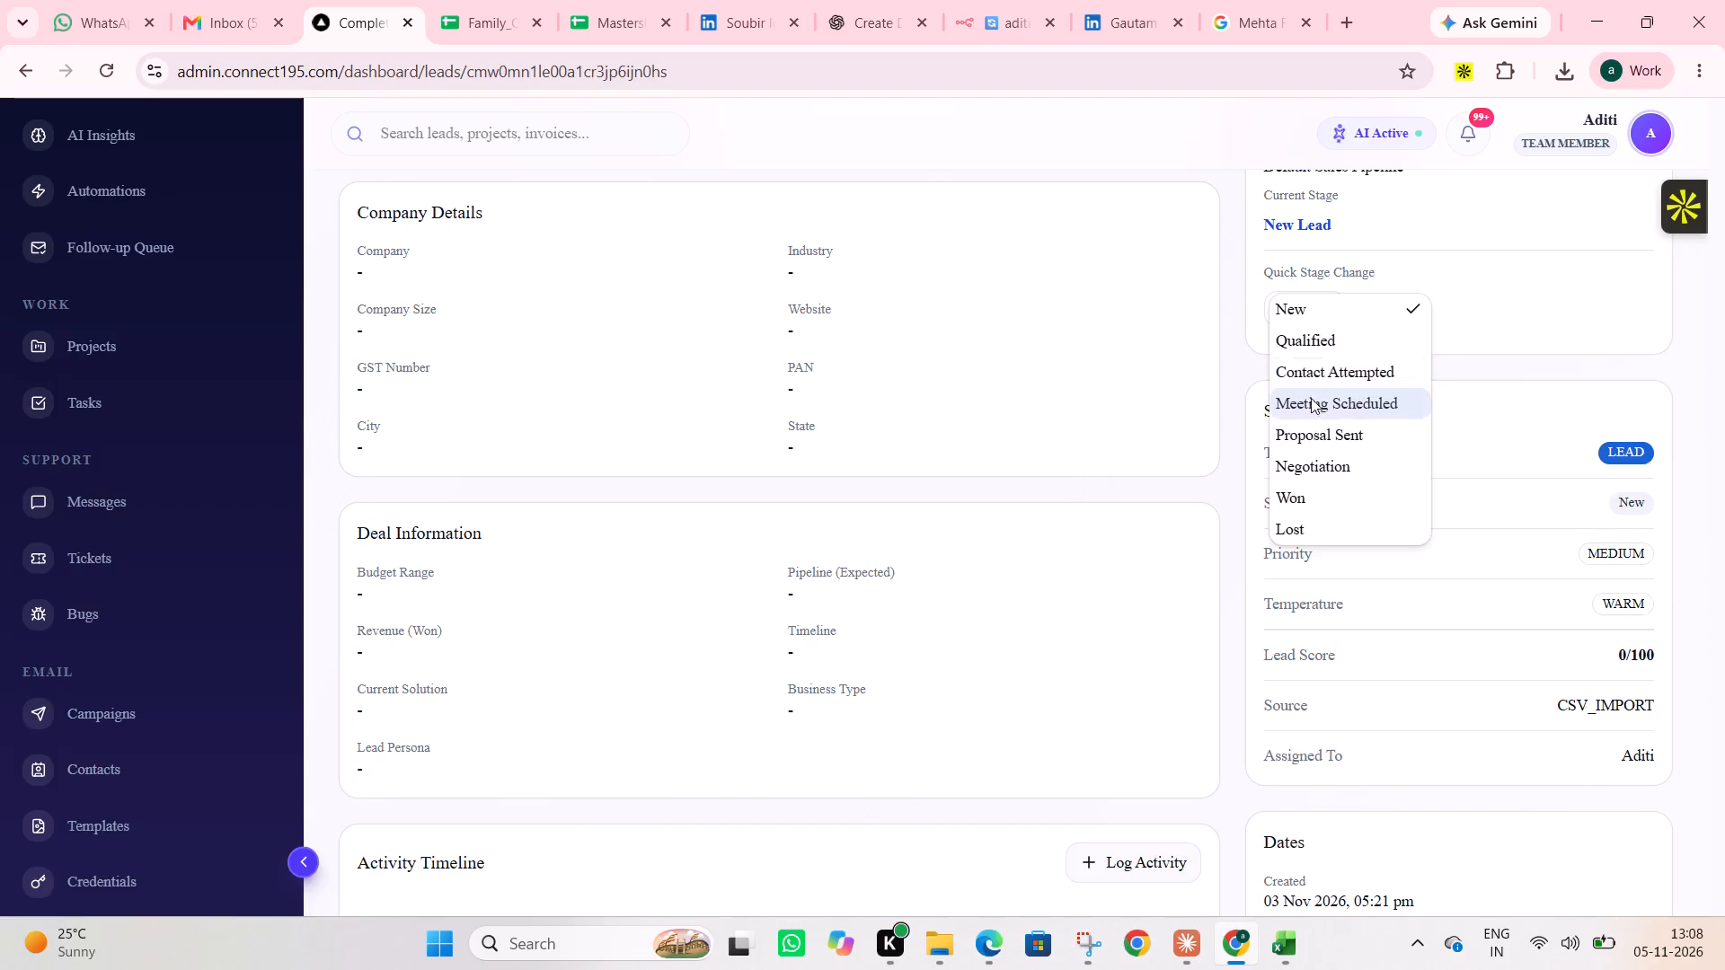
pyautogui.click(1313, 520)
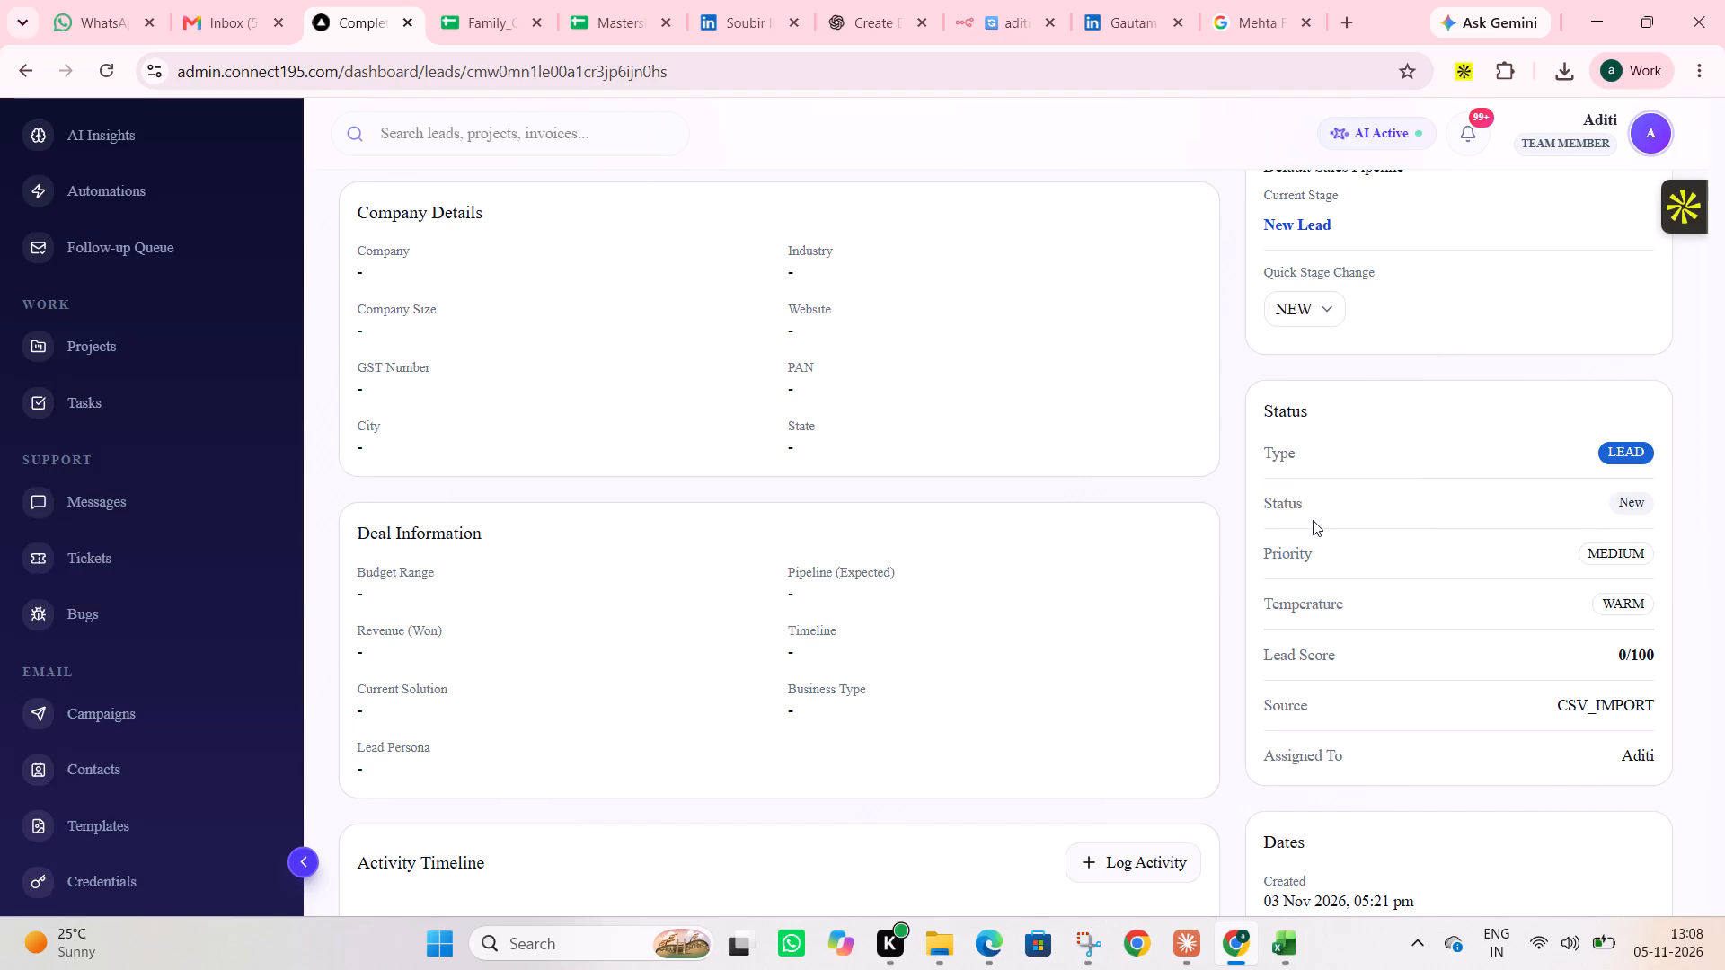
pyautogui.scroll(7, 699, 560)
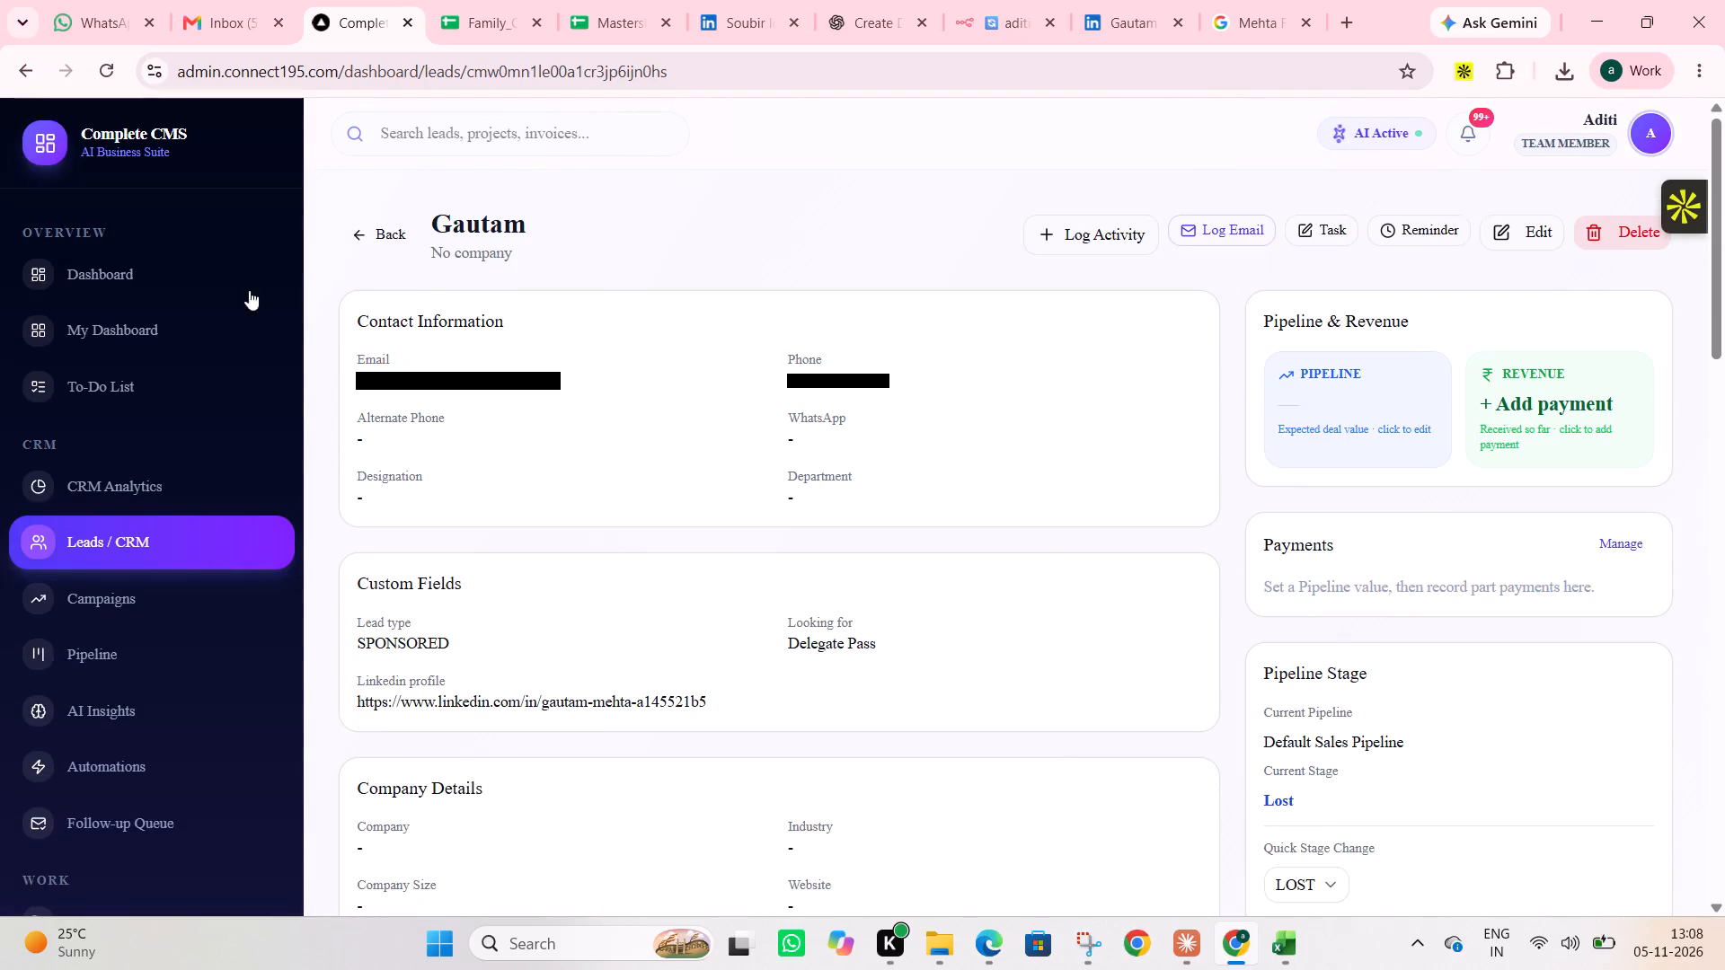
pyautogui.click(364, 231)
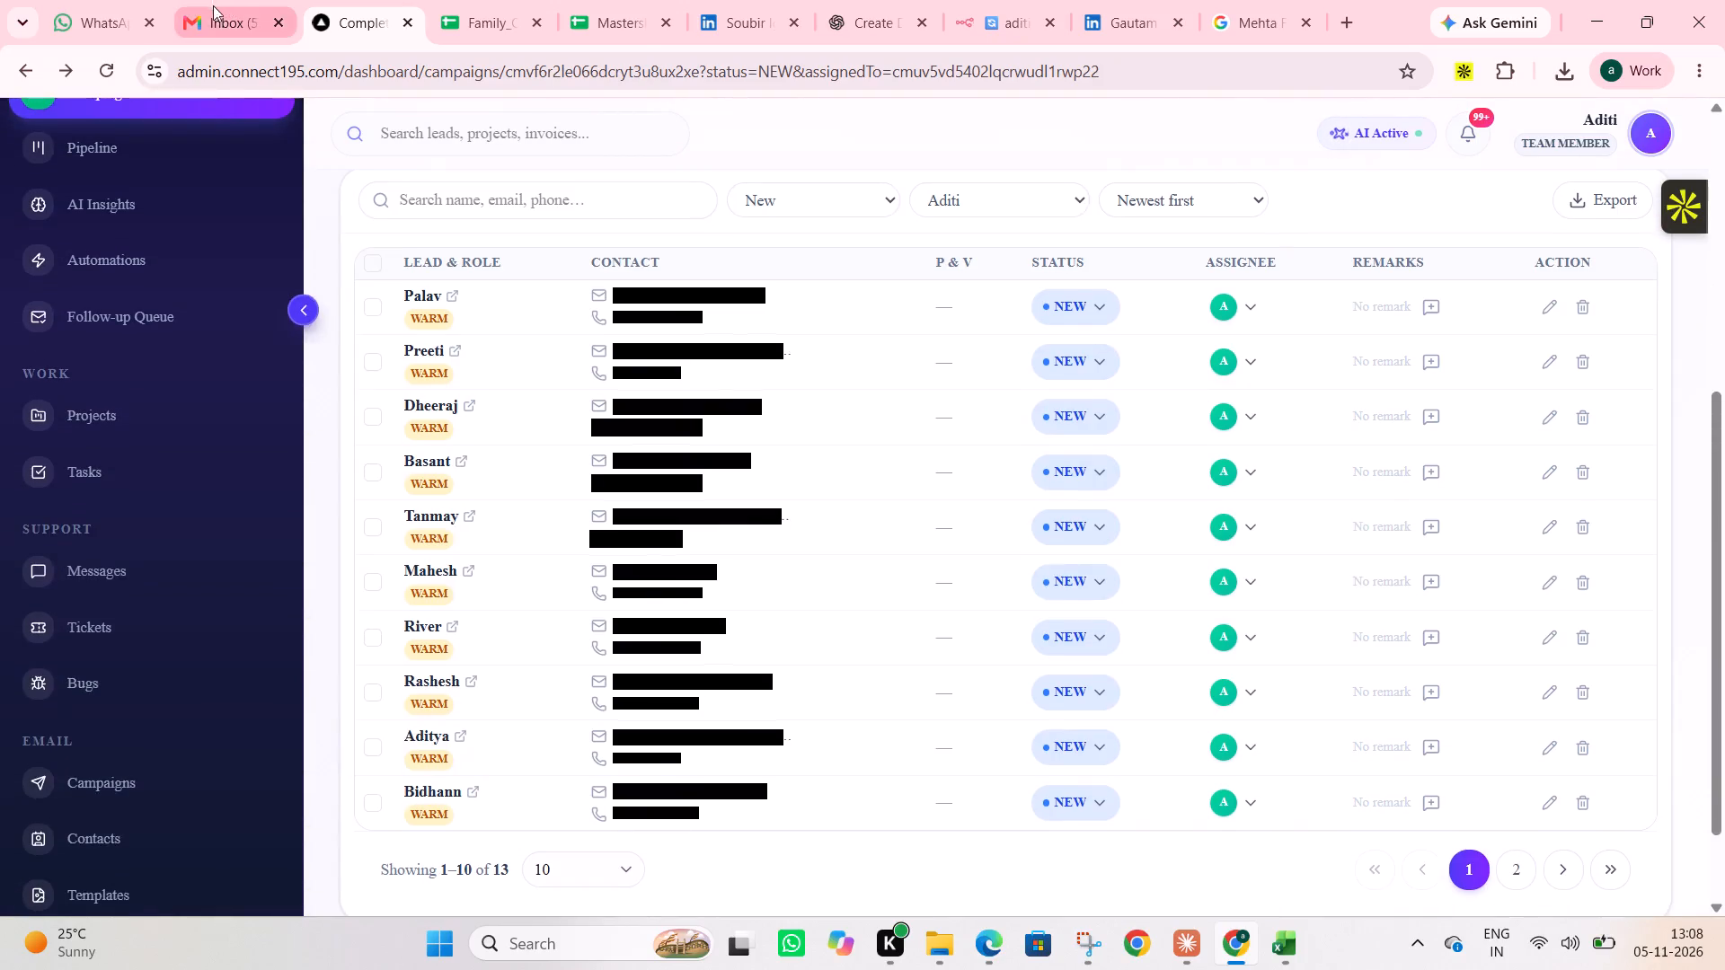
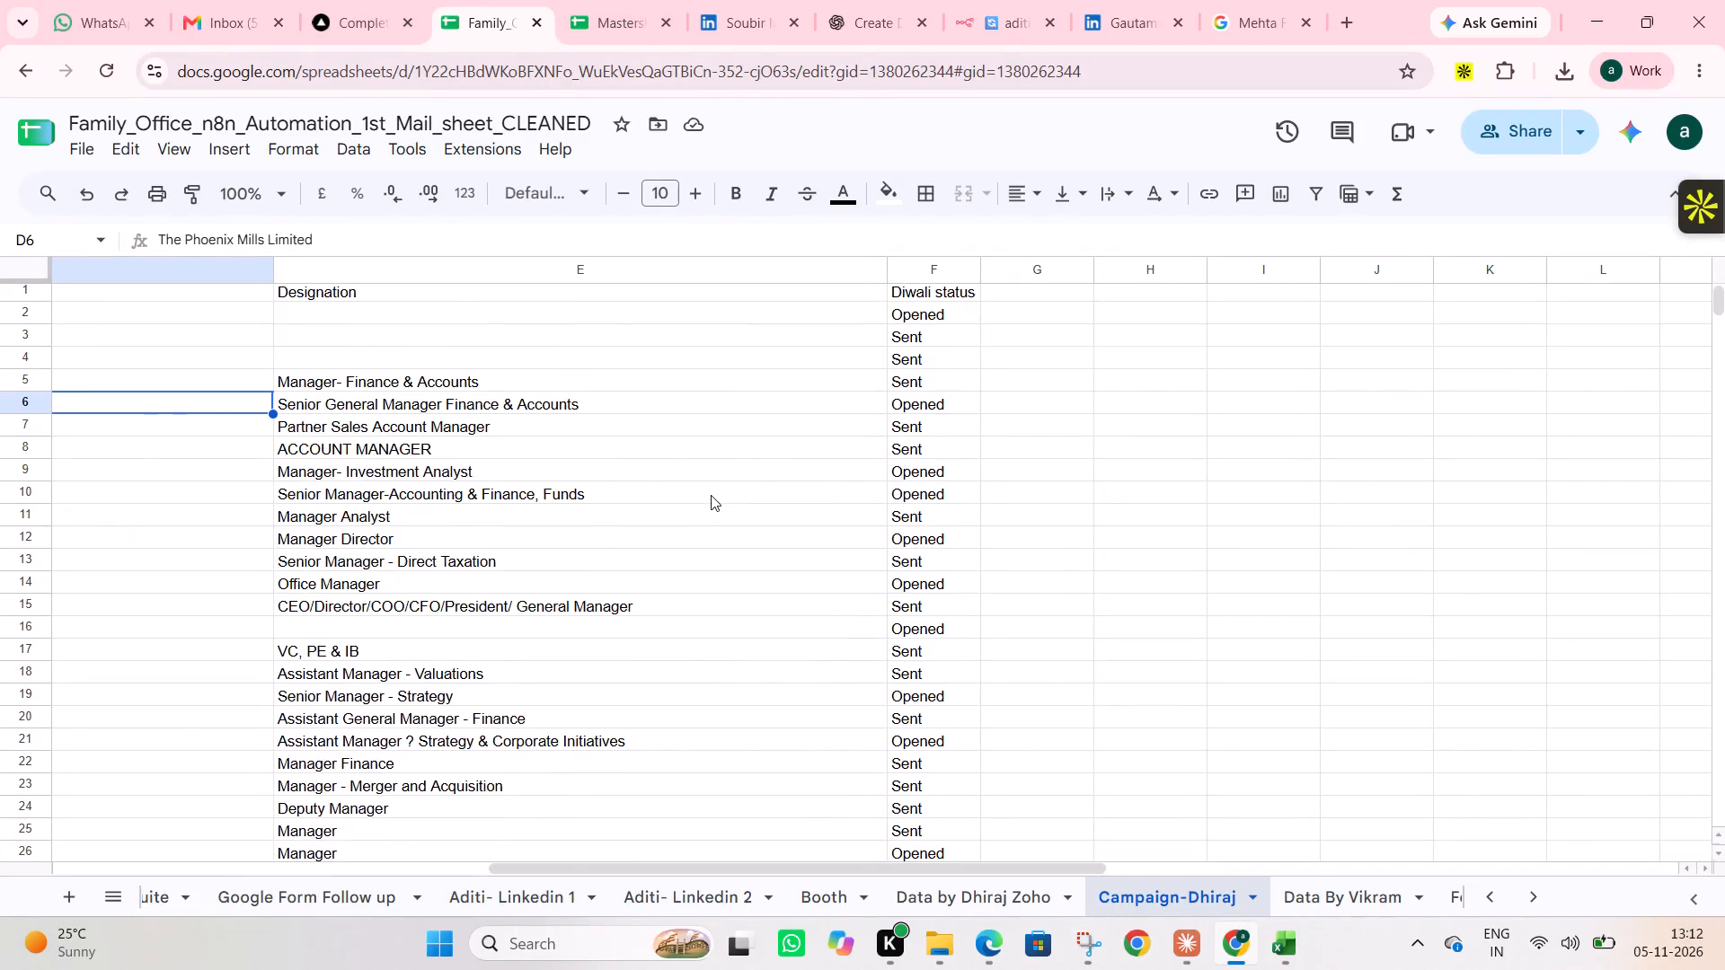
# Review the contact, company, designation and Diwali status columns in the Campaign-Dhiraj sheet of the Family Office mail spreadsheet.
pyautogui.hscroll(10, 711, 495)
pyautogui.hscroll(-2, 711, 495)
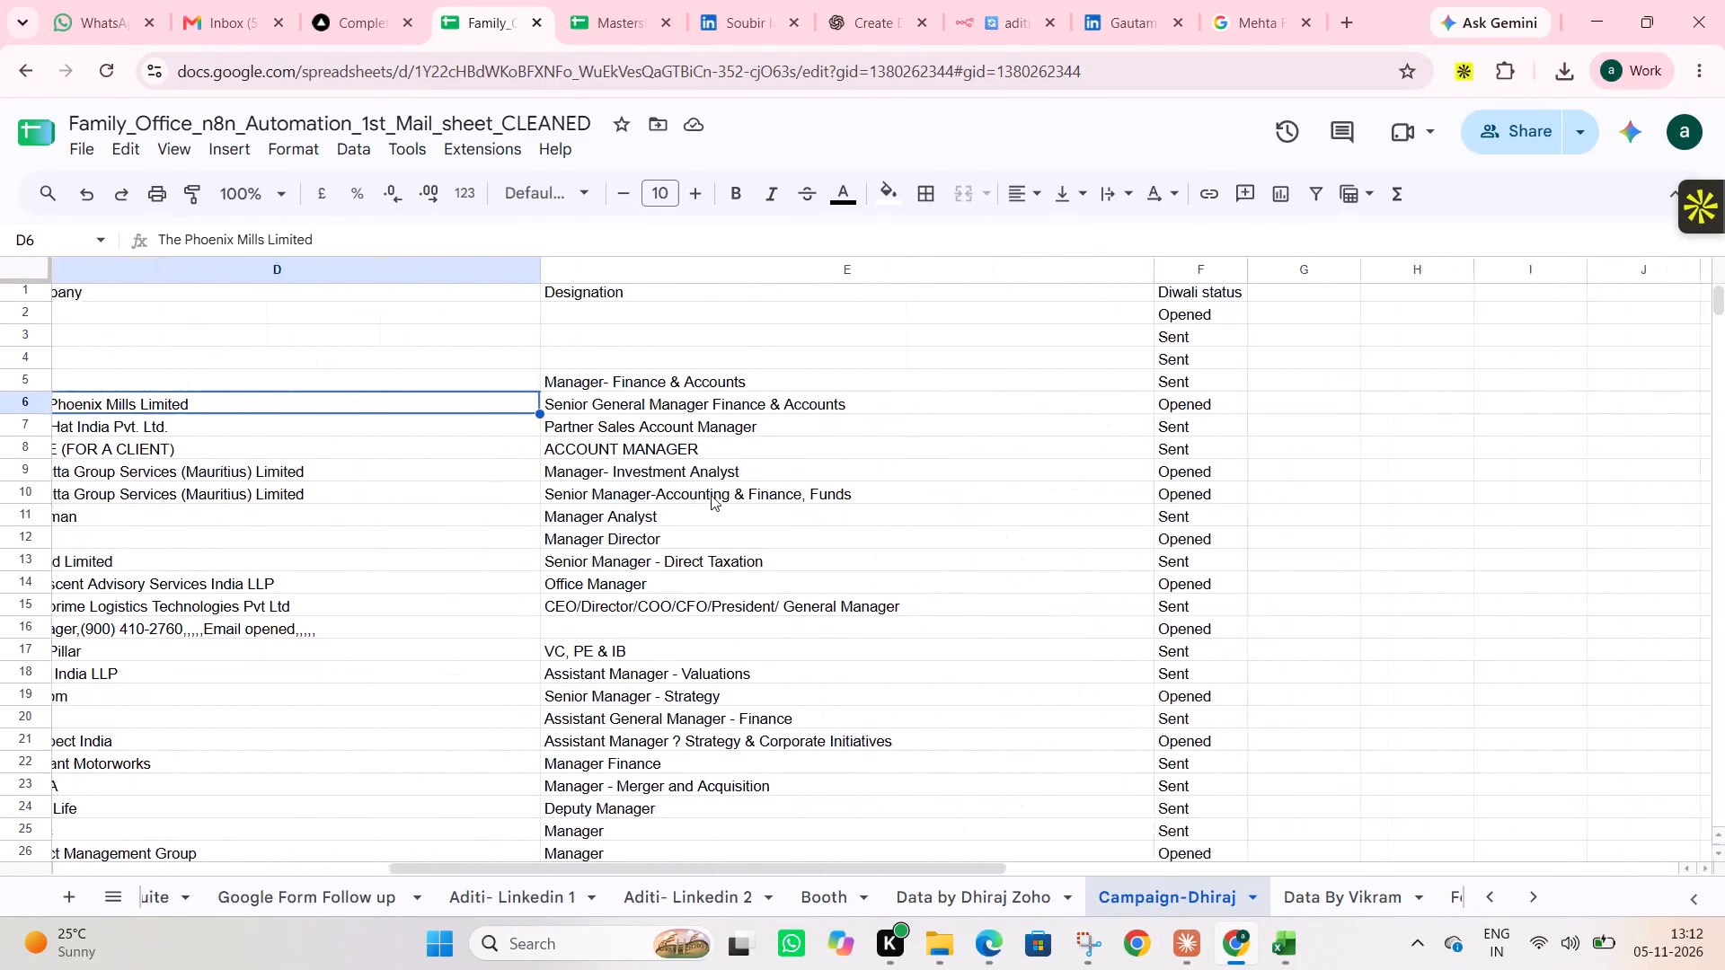
pyautogui.hscroll(-2, 711, 495)
pyautogui.hscroll(6, 711, 495)
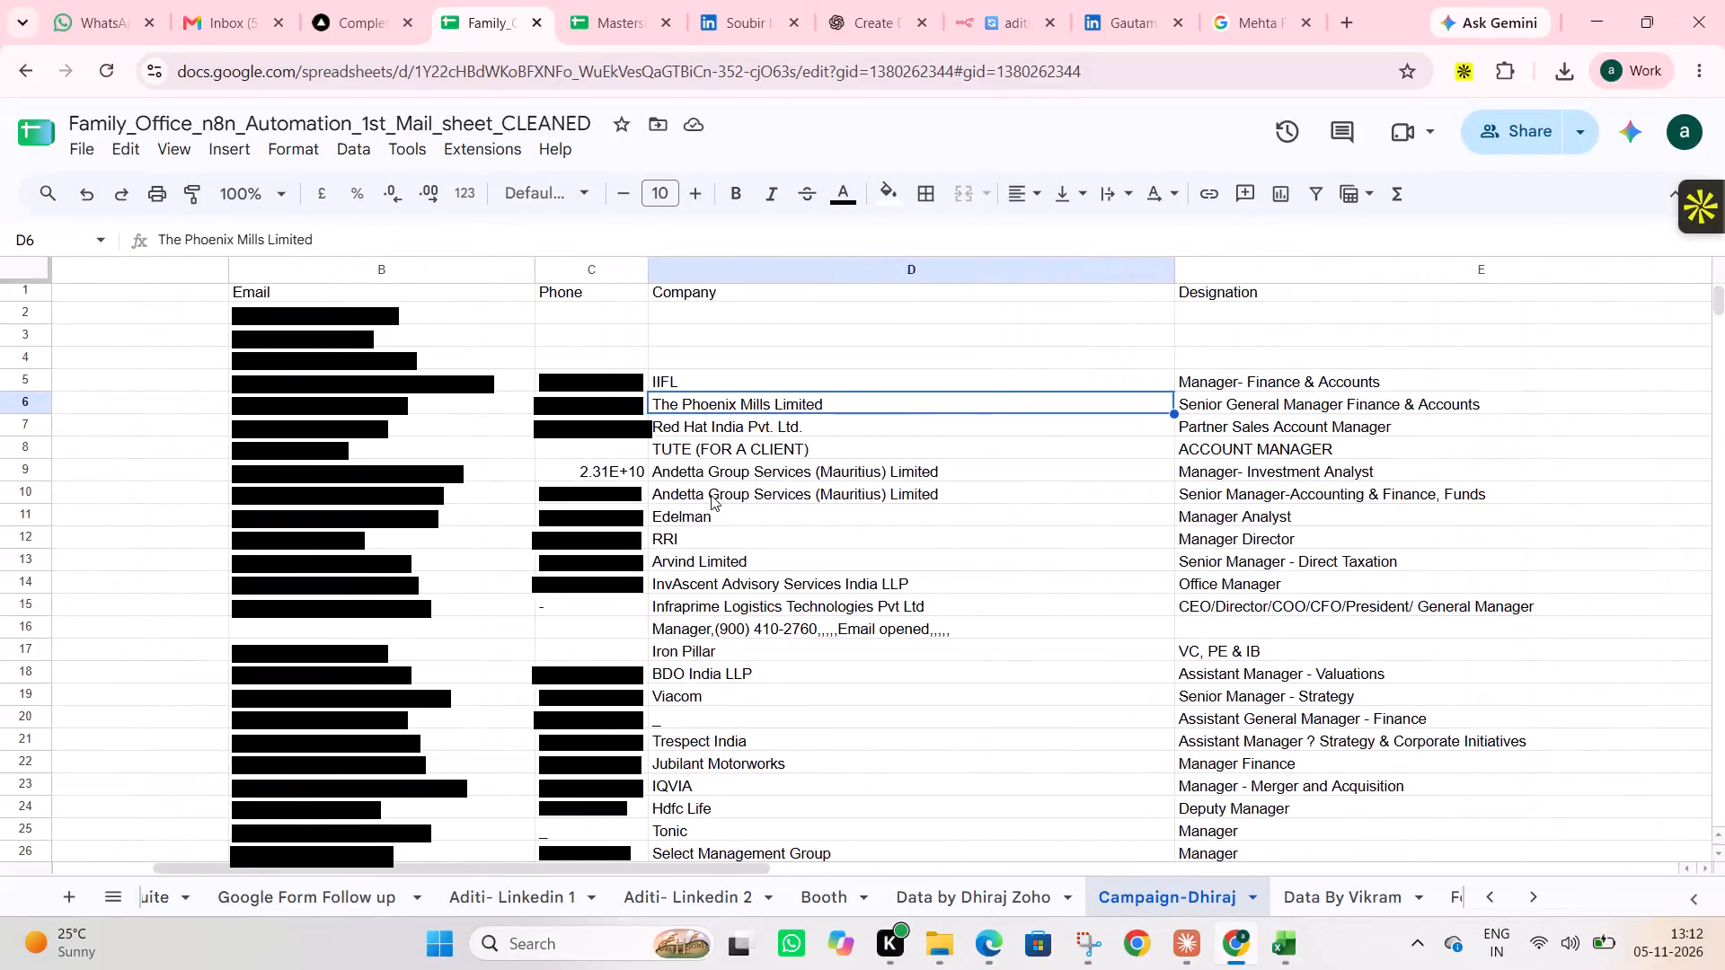
pyautogui.hscroll(6, 711, 495)
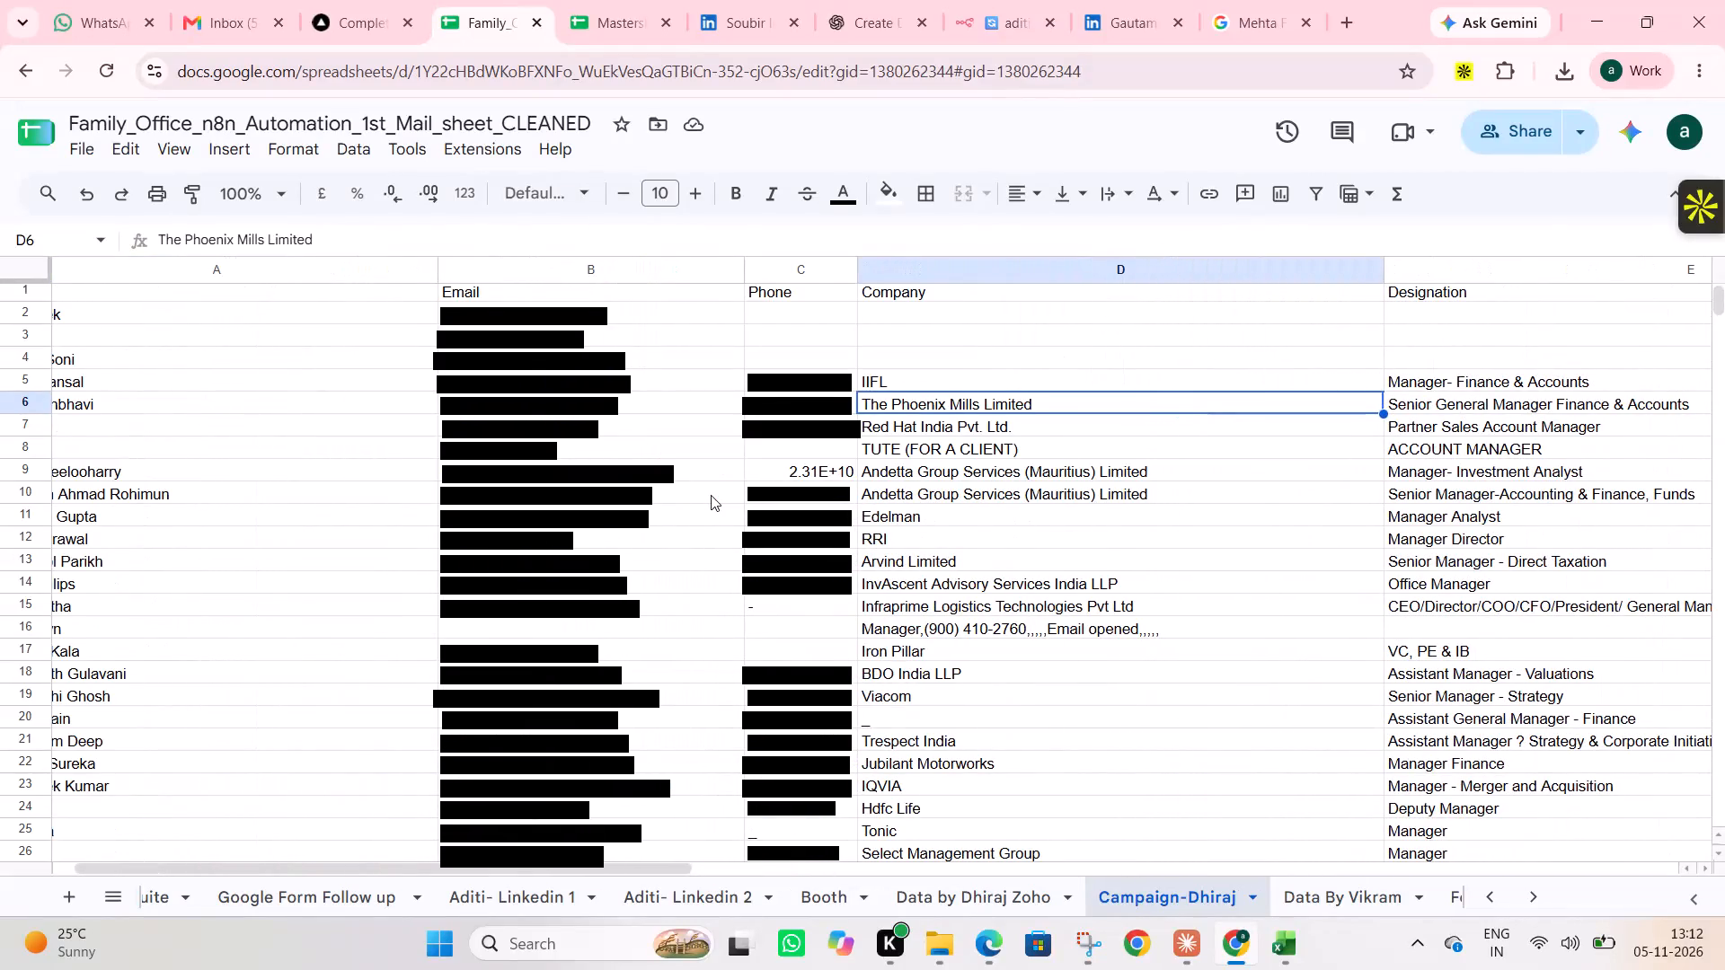
pyautogui.hscroll(-8, 711, 495)
pyautogui.hscroll(4, 711, 495)
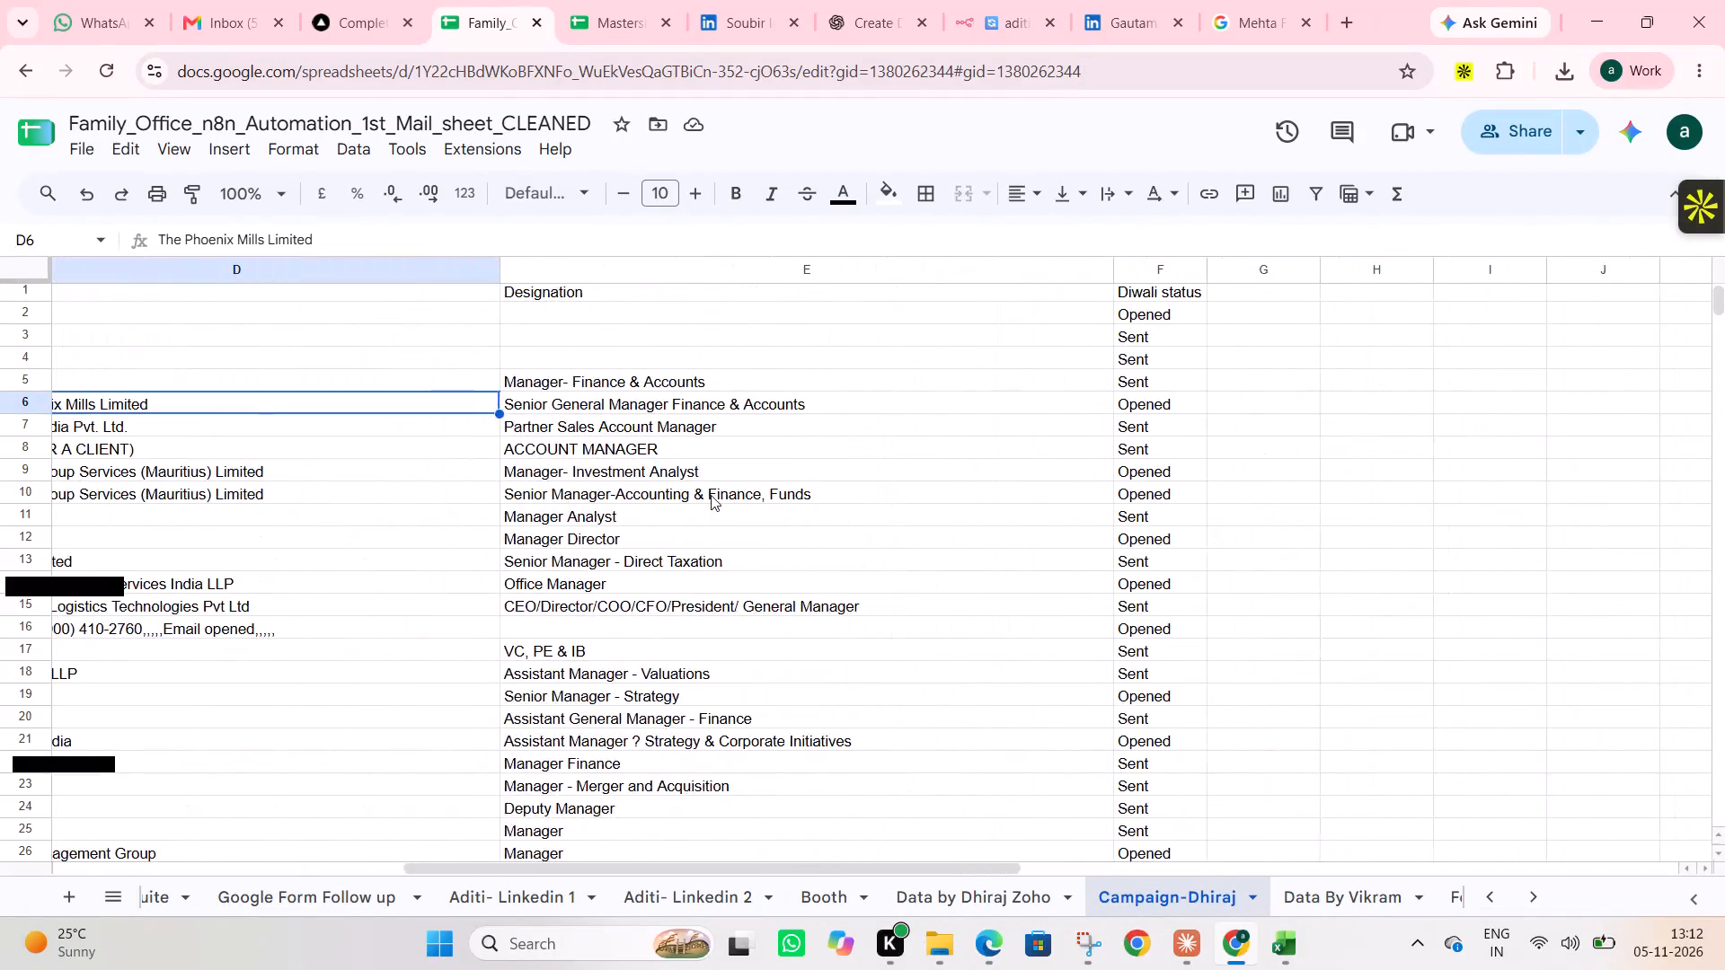
# Examine how far the Diwali status column is filled in the Campaign-Dhiraj sheet and which contacts and companies follow.
pyautogui.hscroll(8, 711, 495)
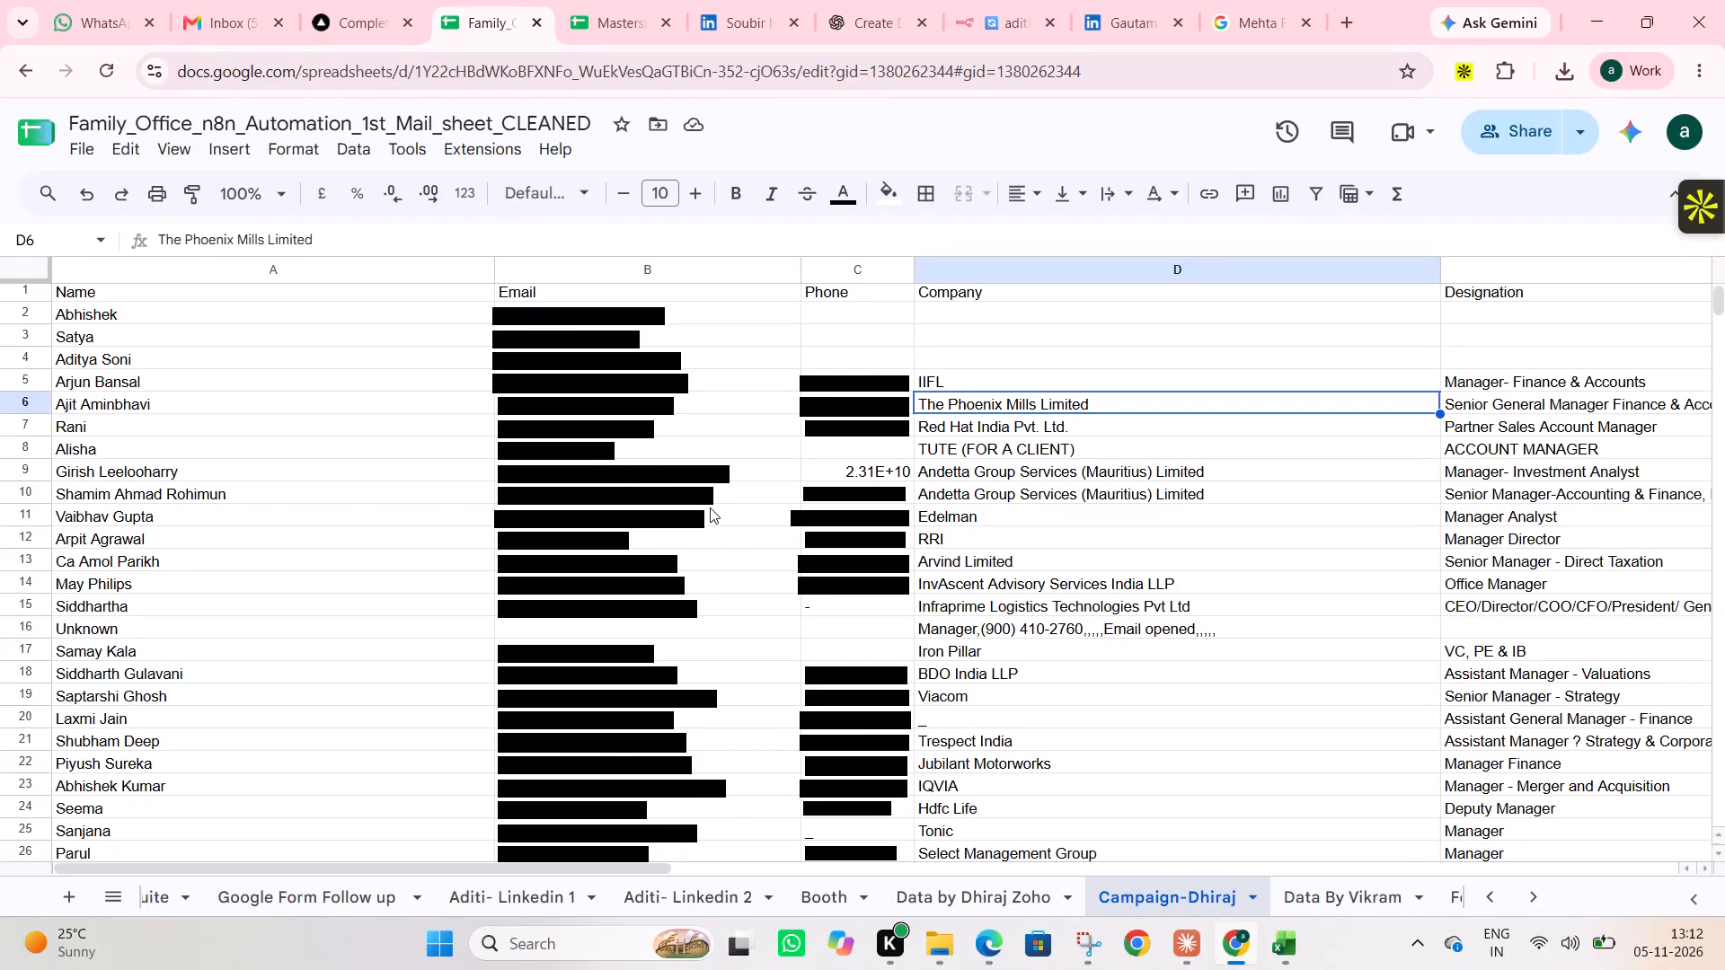
pyautogui.hscroll(-7, 710, 507)
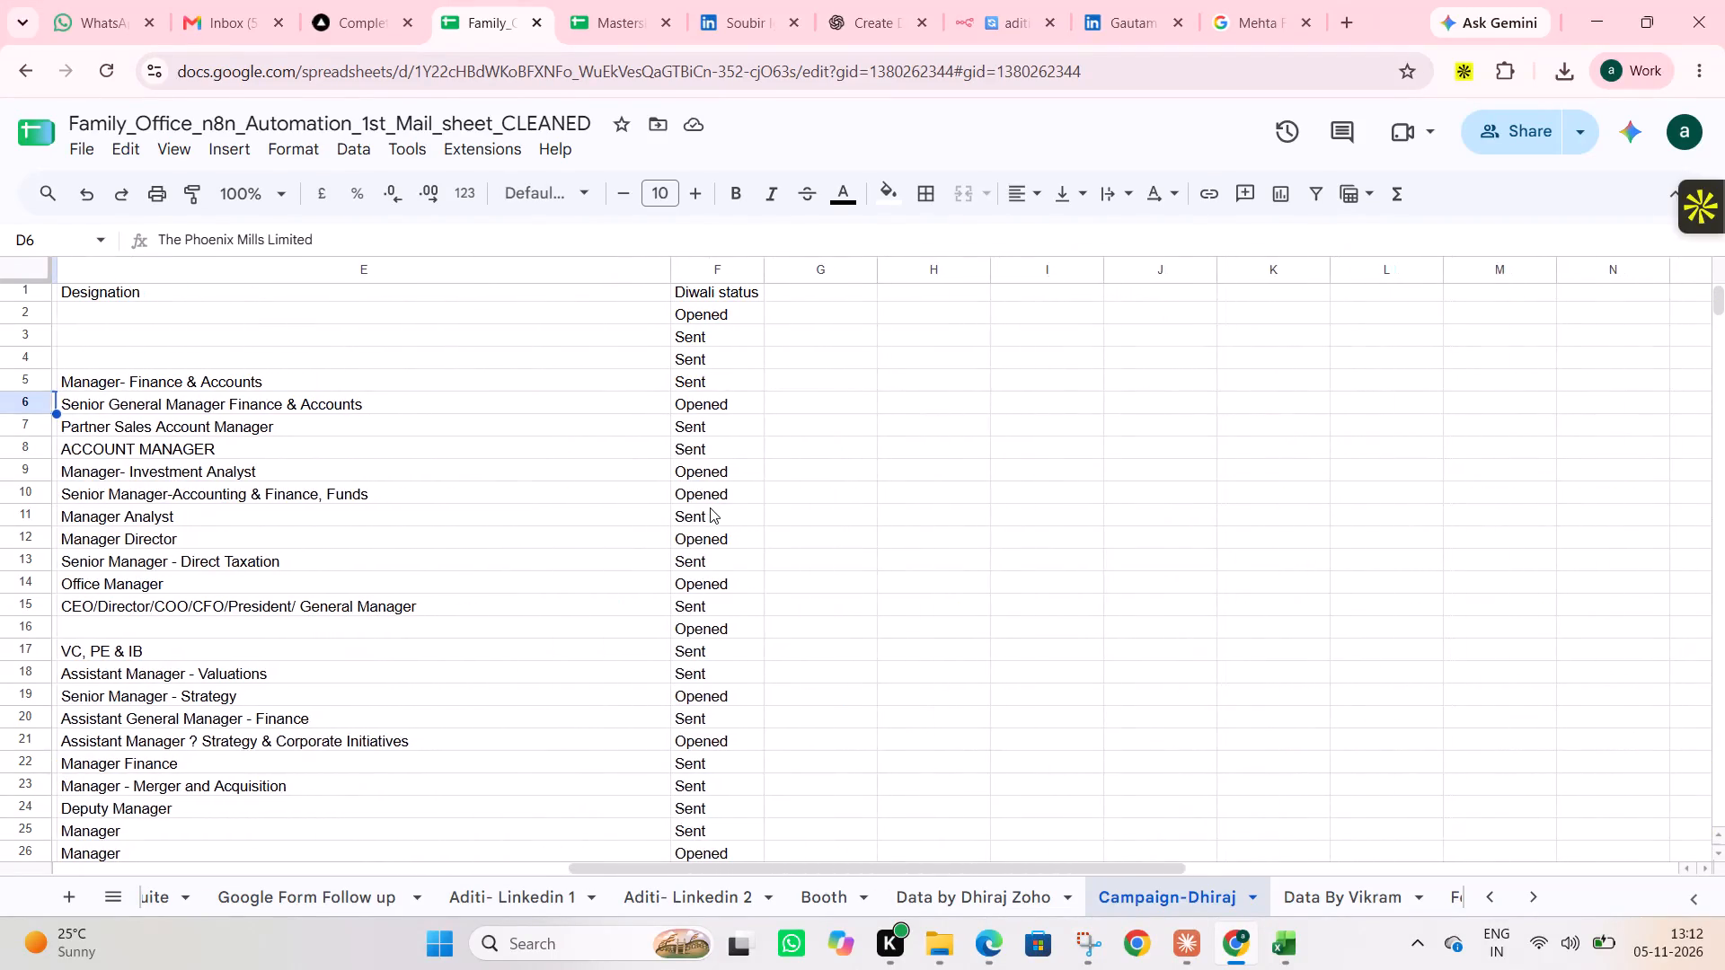
pyautogui.scroll(-6, 710, 507)
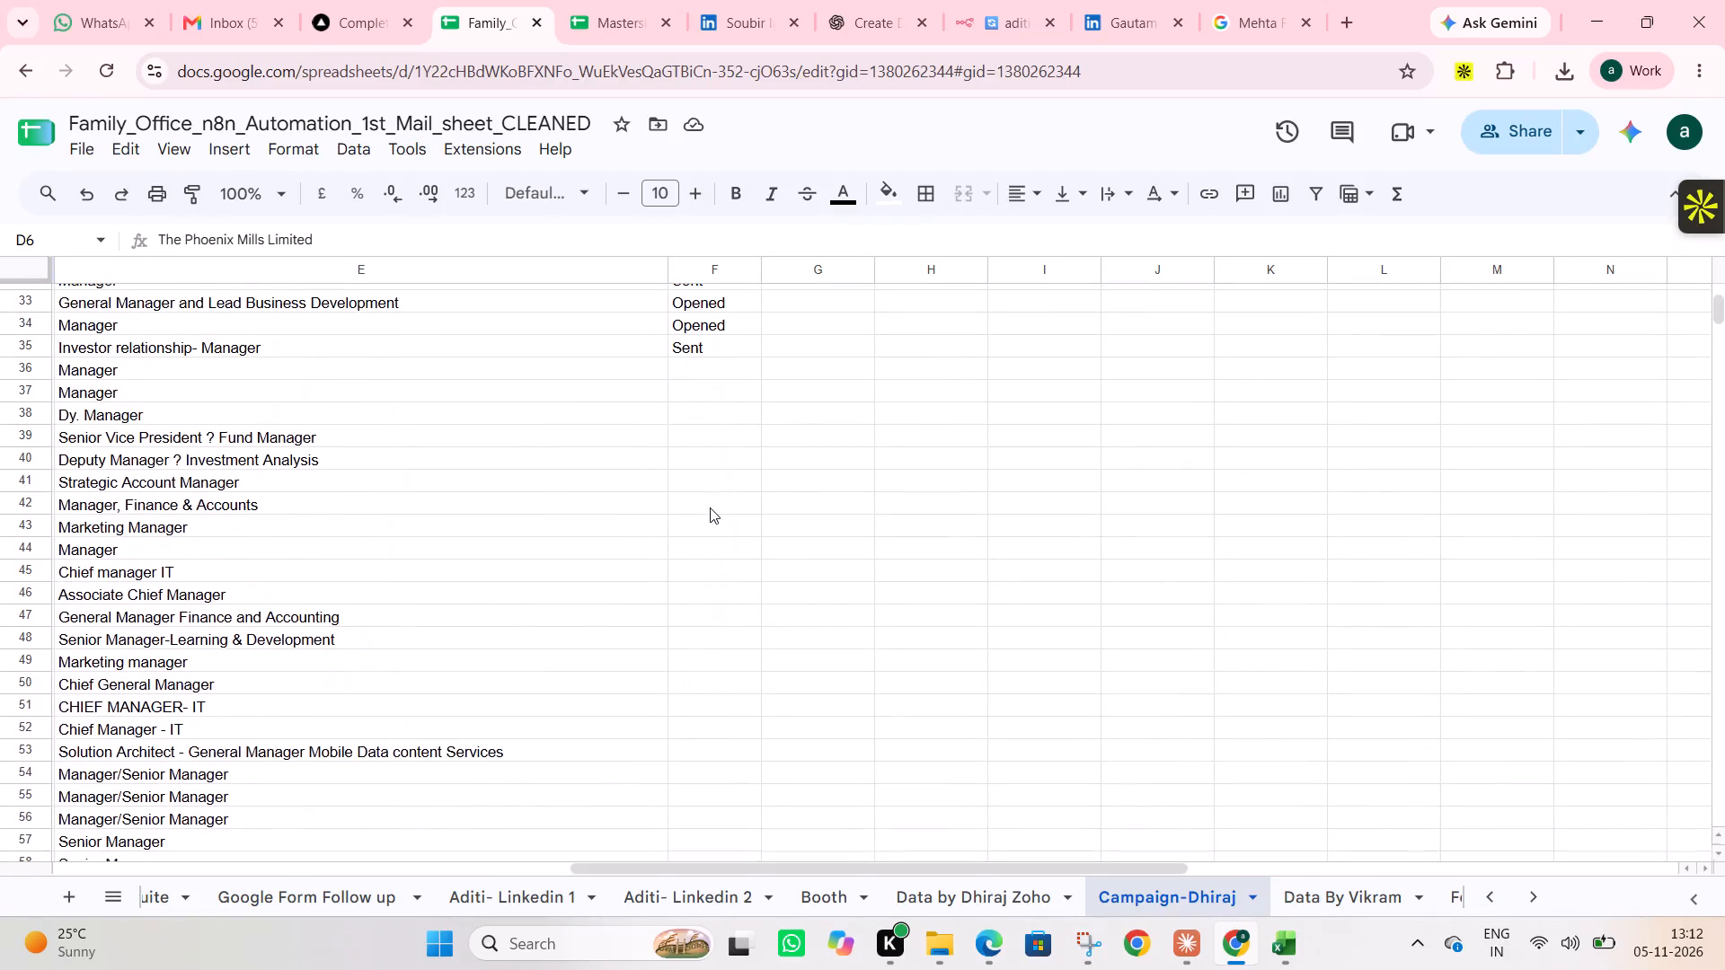
pyautogui.scroll(-1, 710, 507)
pyautogui.hscroll(8, 710, 507)
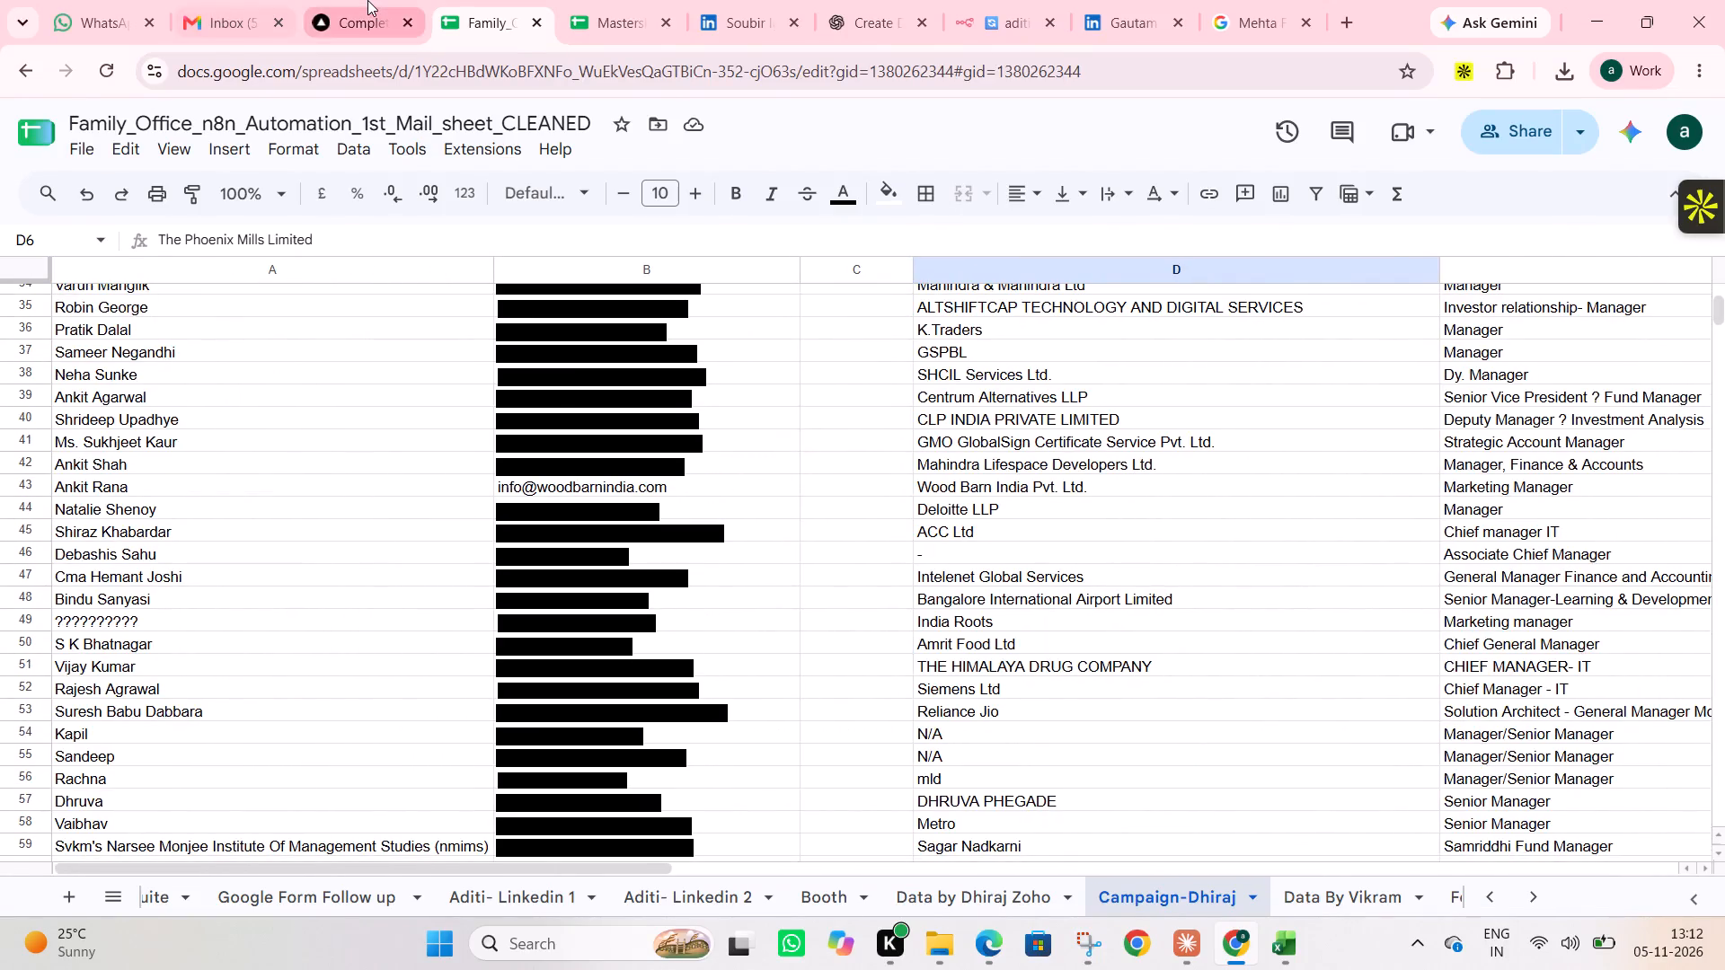
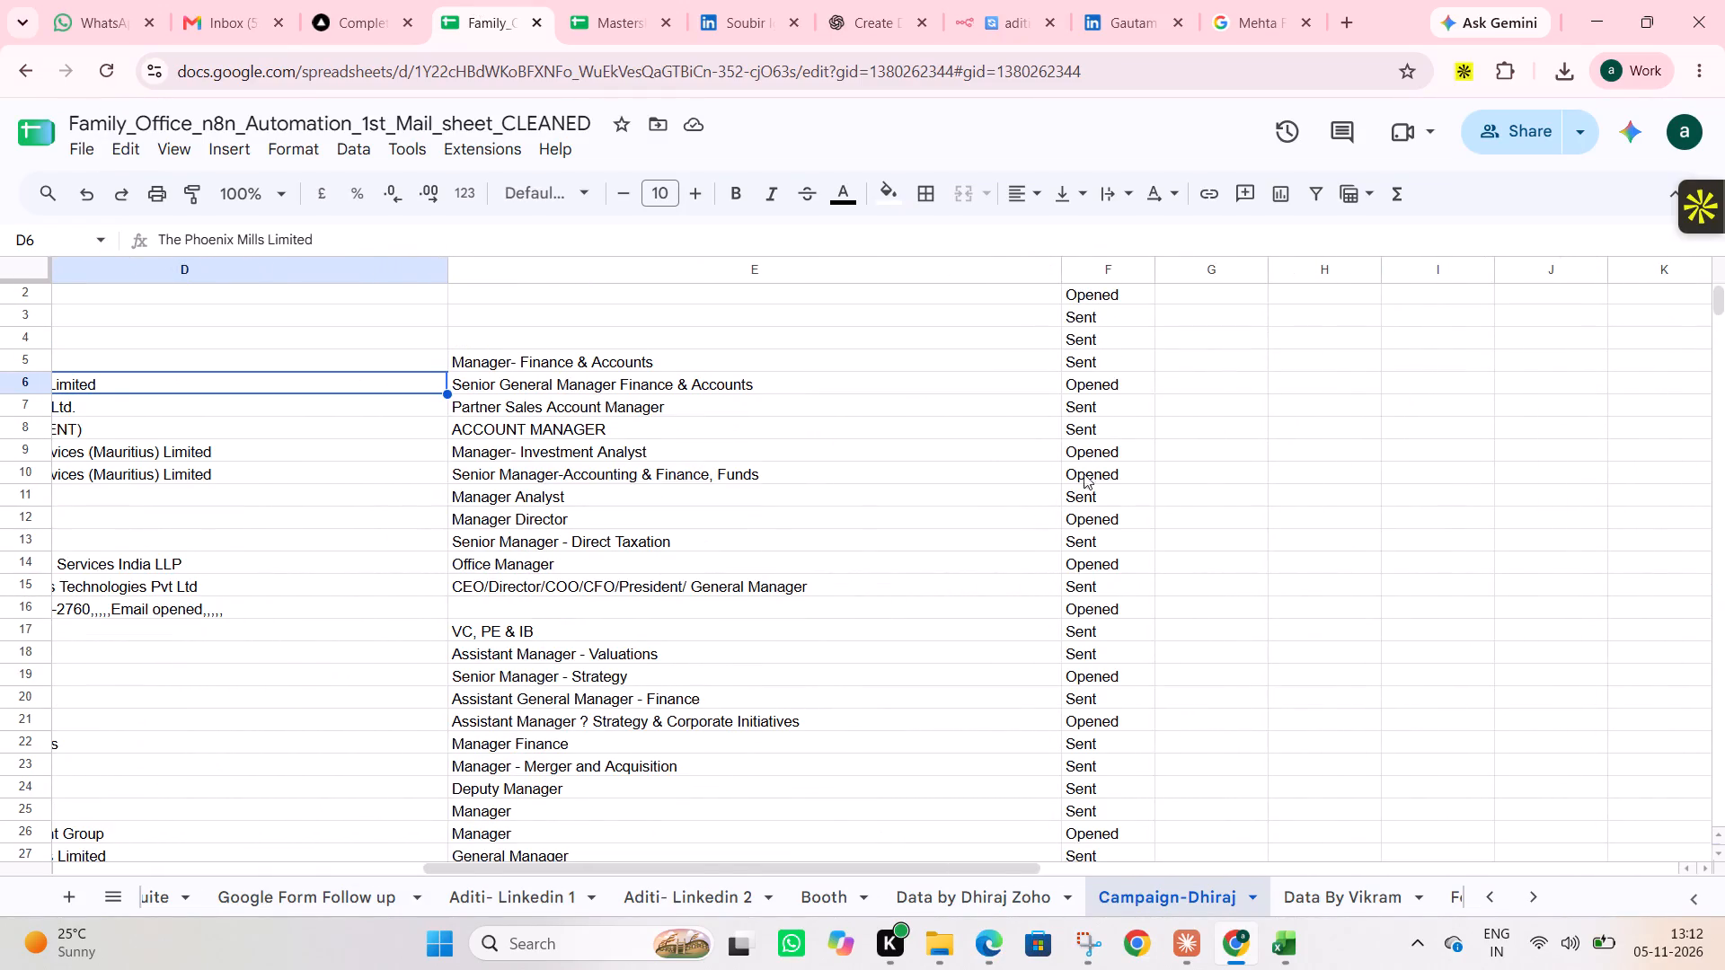
# Check the Diwali status entry for the Manager- Investment Analyst contact in row 9 of the Campaign-Dhiraj sheet.
pyautogui.click(1090, 462)
pyautogui.click(1082, 477)
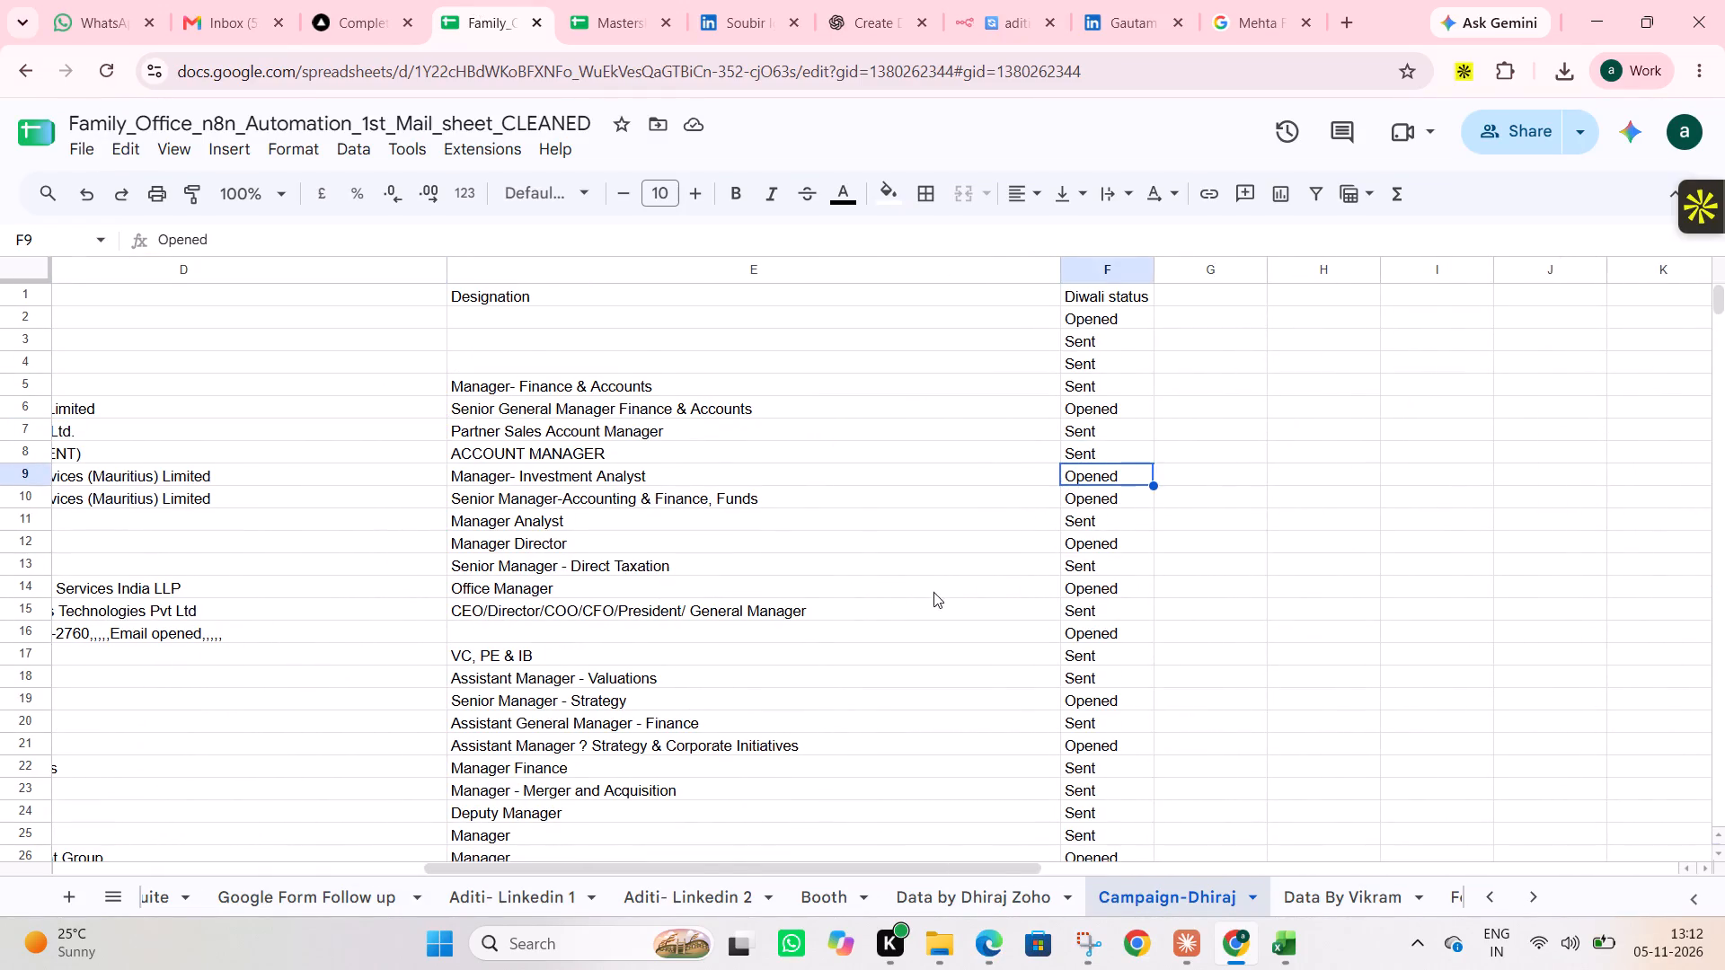
# Cross-check the Diwali status of the first Campaign-Dhiraj rows against each contact's name, phone, company and designation.
pyautogui.hscroll(6, 933, 592)
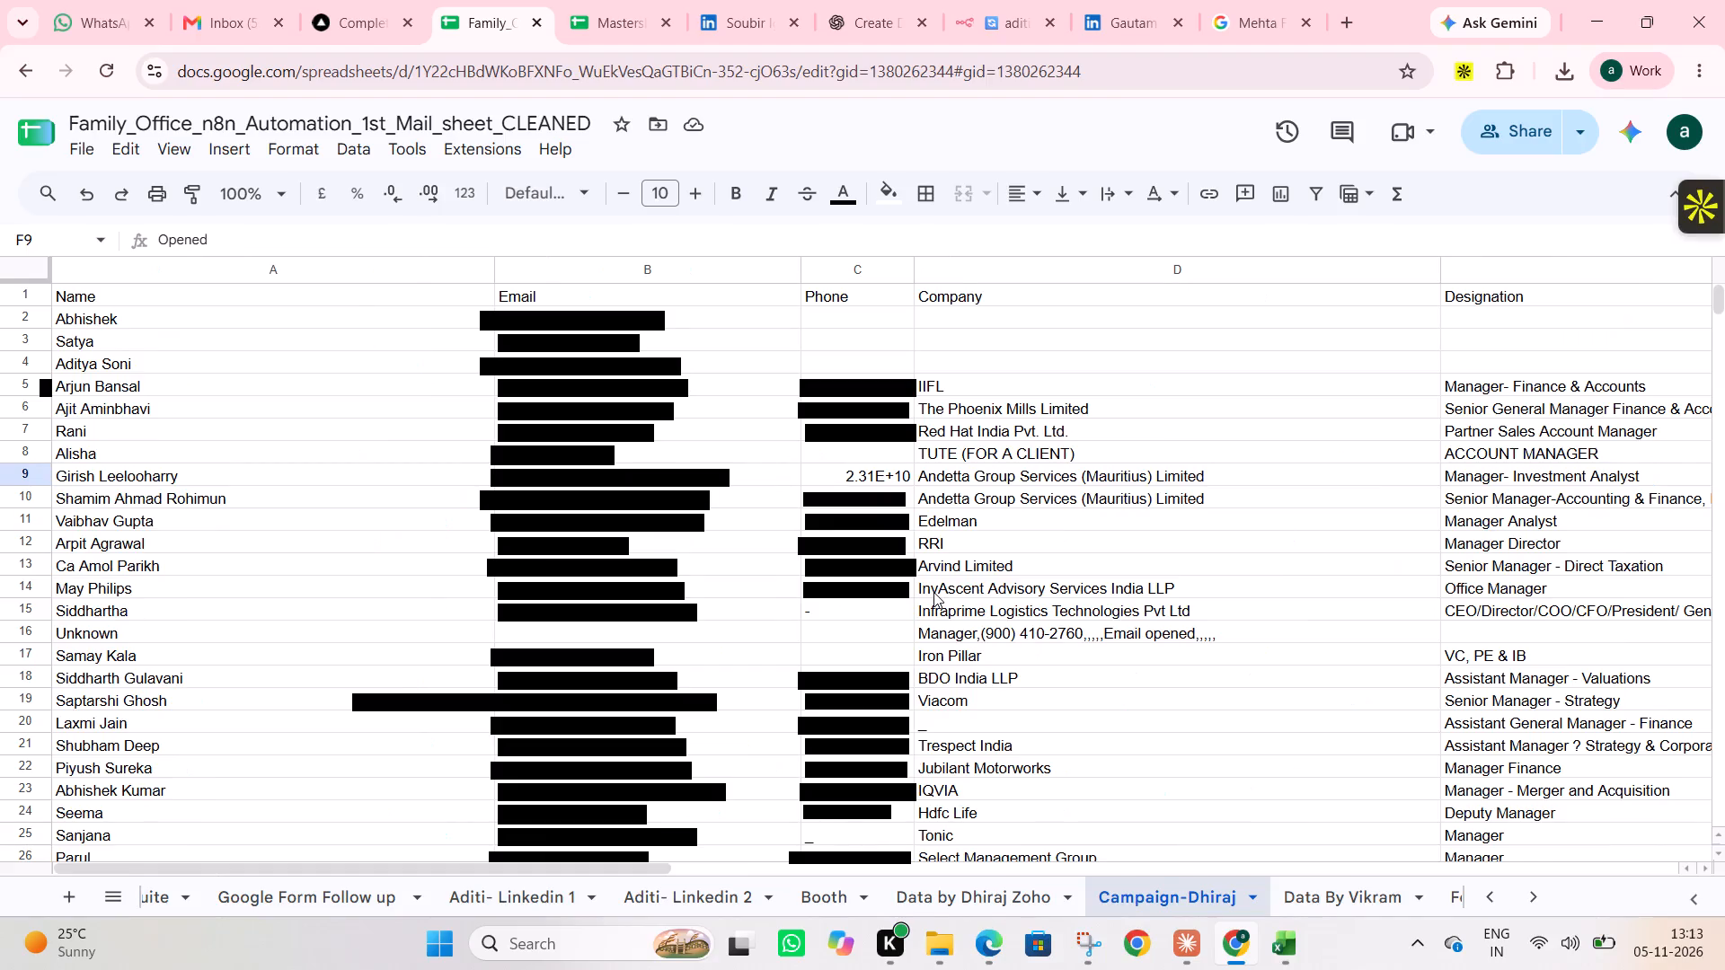
pyautogui.hscroll(-3, 933, 592)
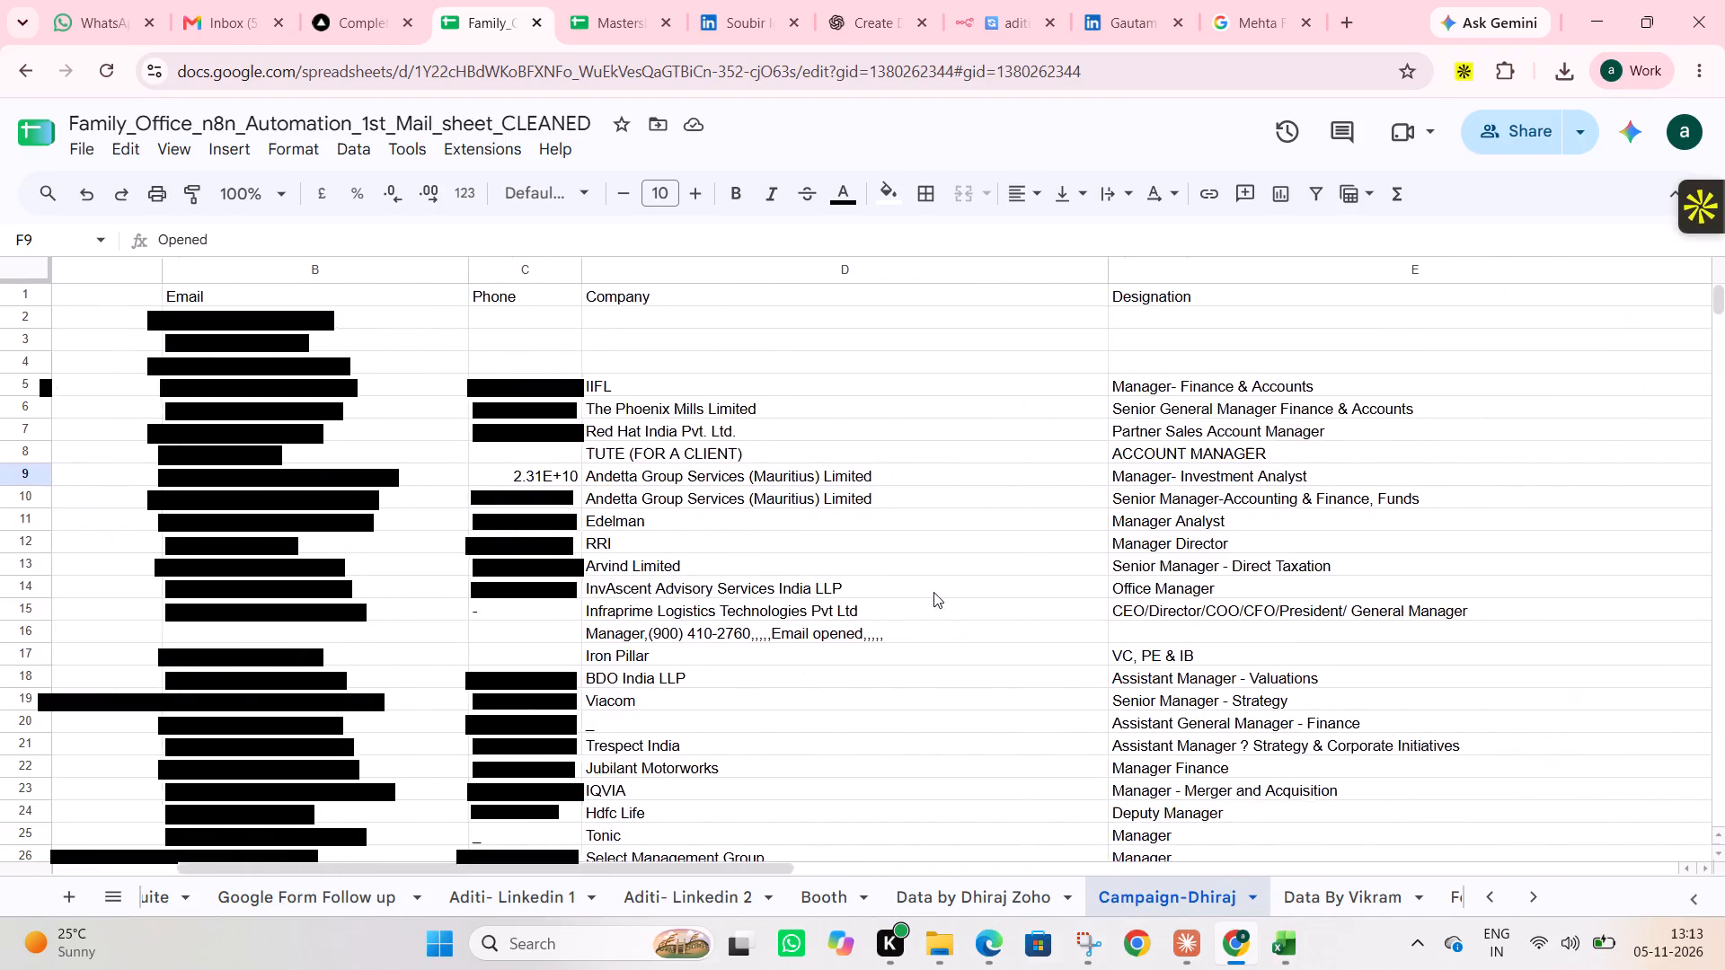
pyautogui.hscroll(2, 933, 592)
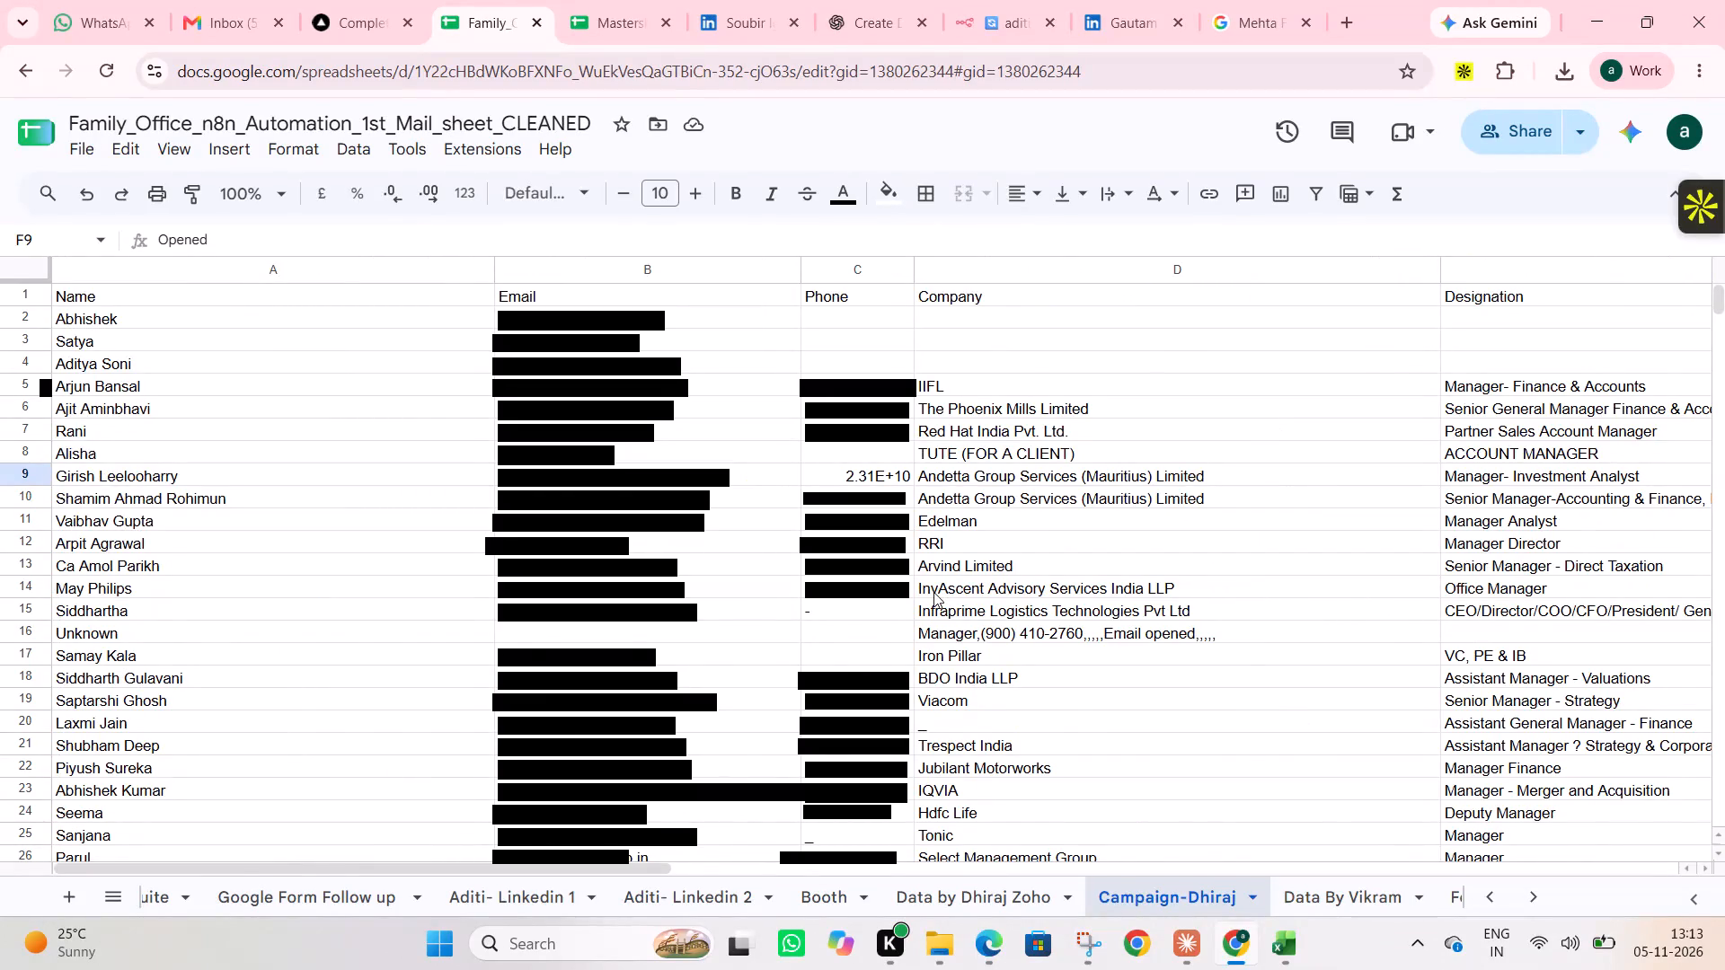
pyautogui.hscroll(-5, 933, 592)
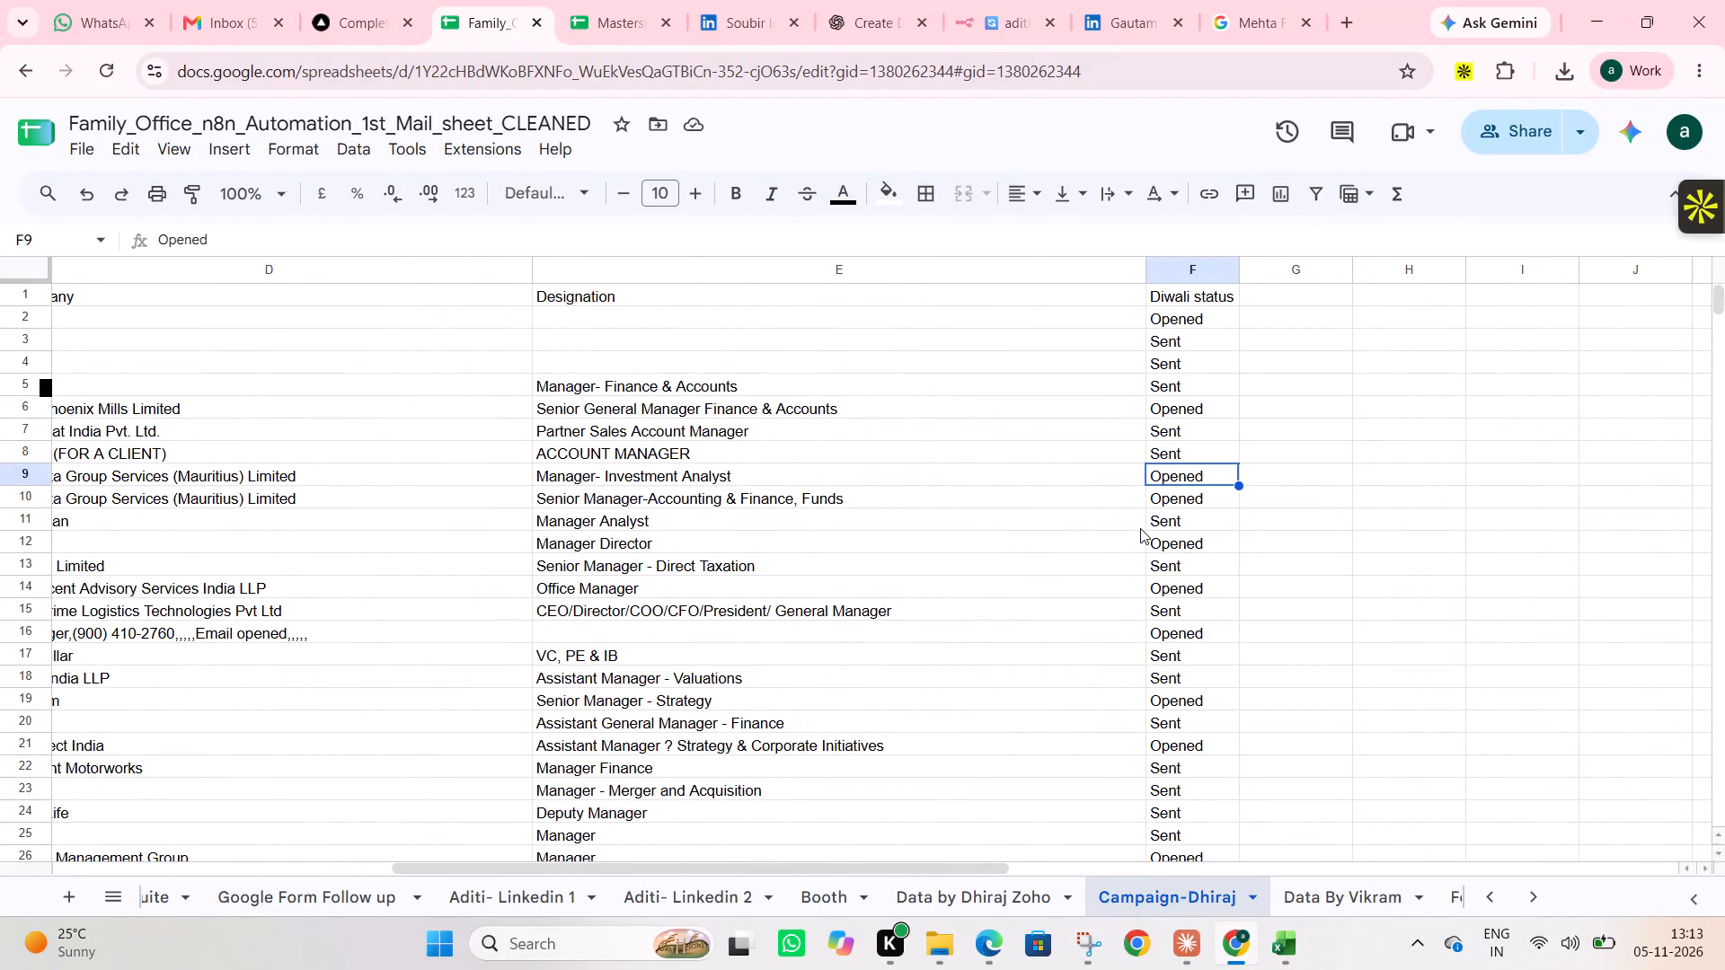
pyautogui.click(1124, 550)
pyautogui.hscroll(3, 843, 677)
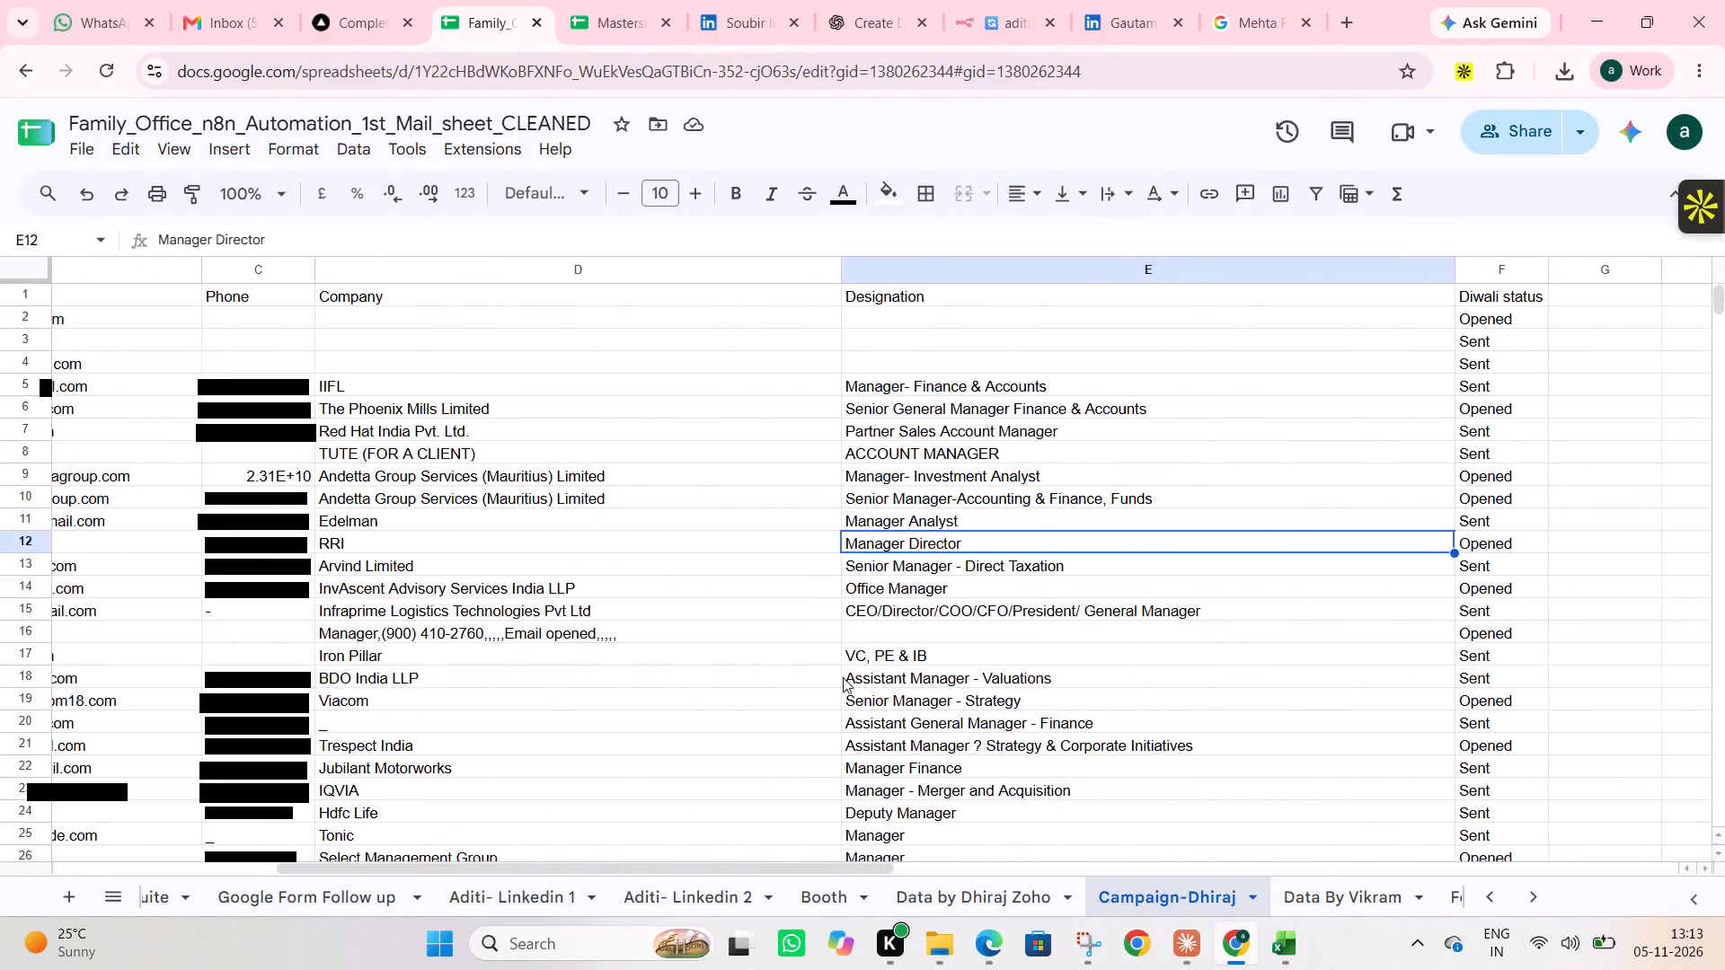
pyautogui.hscroll(3, 843, 677)
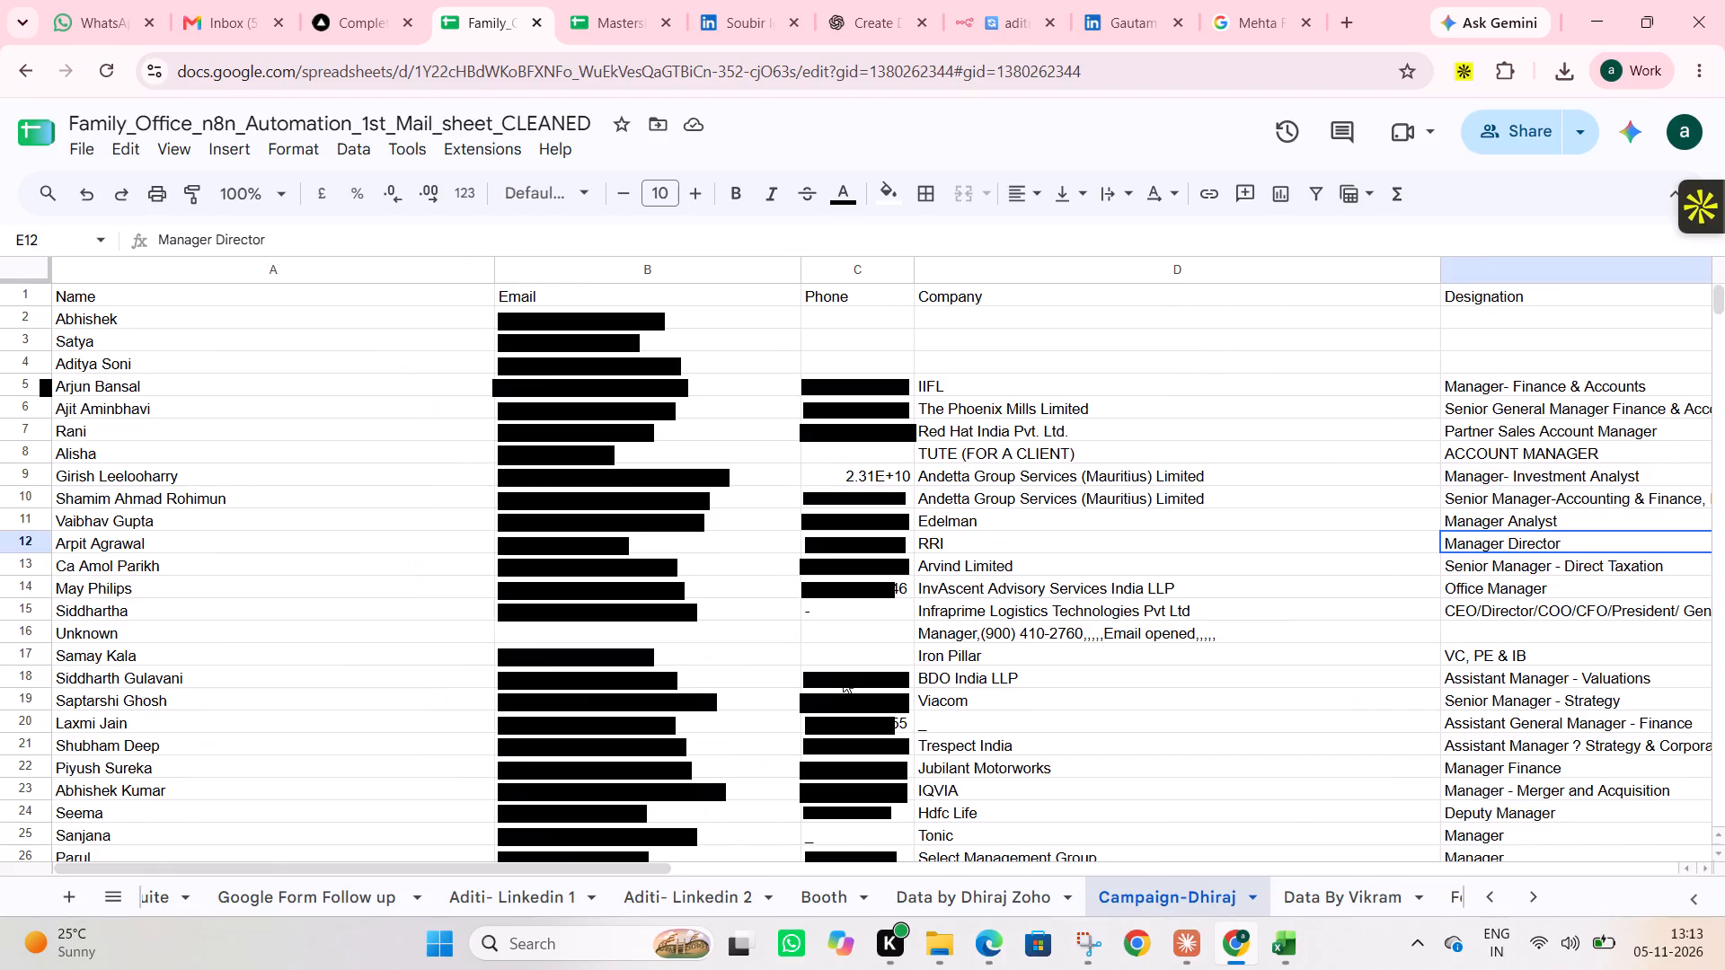
pyautogui.hscroll(-6, 843, 677)
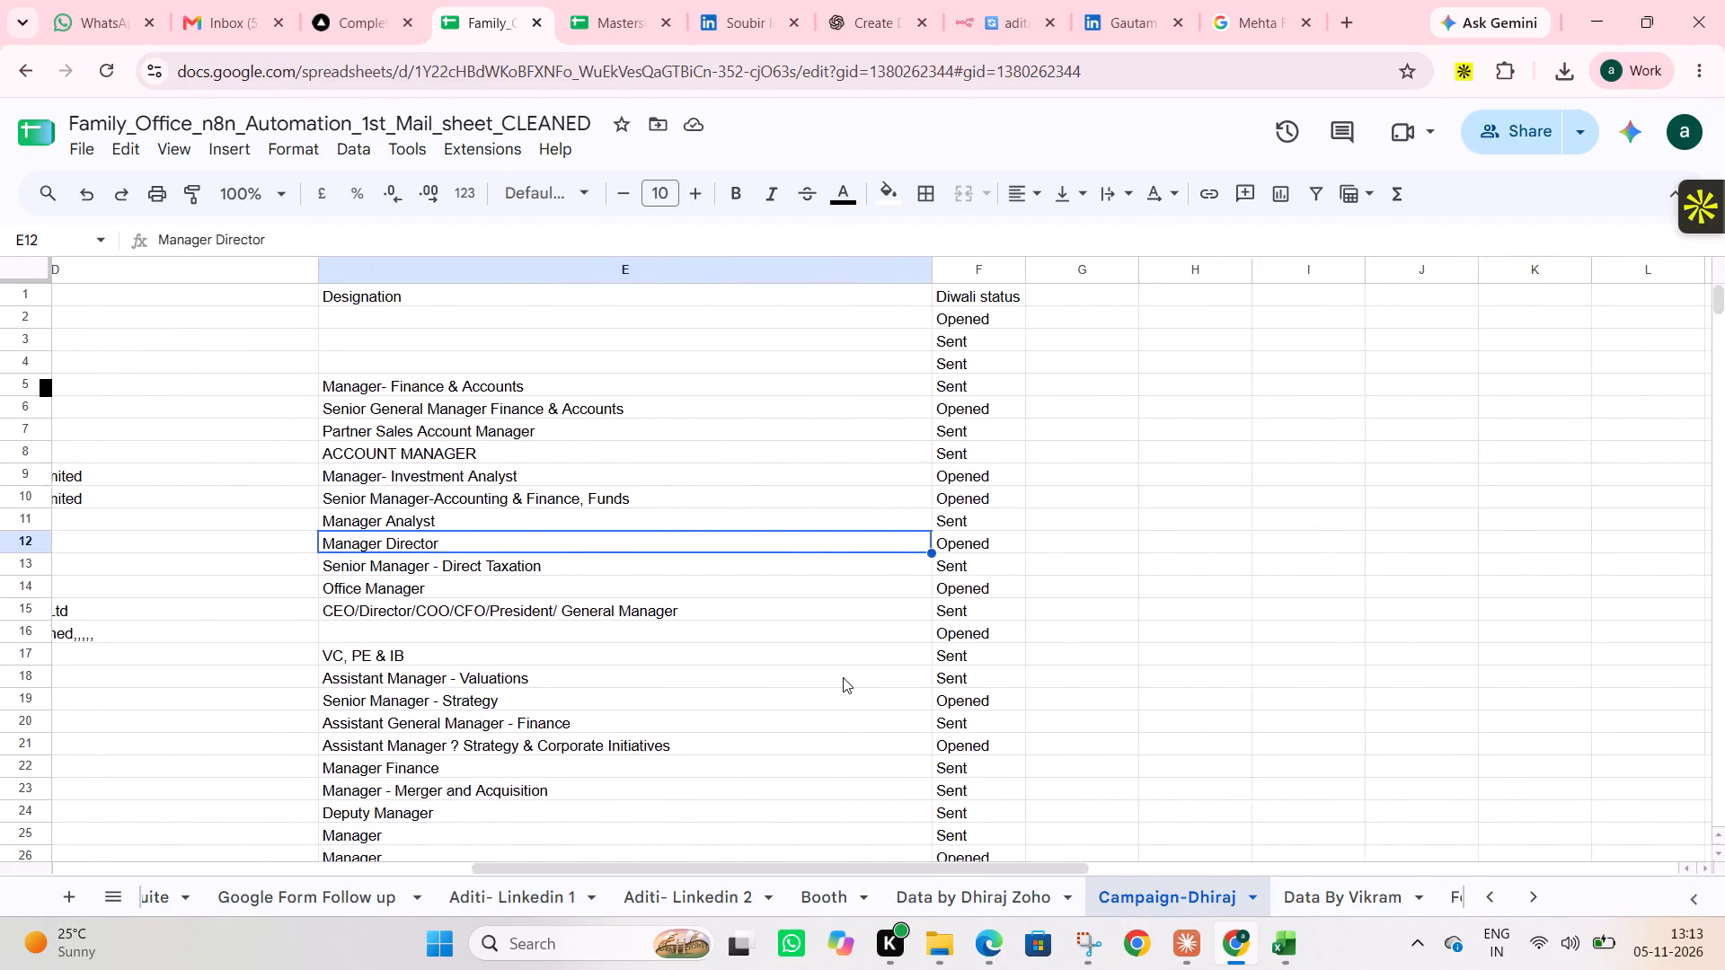
pyautogui.click(912, 583)
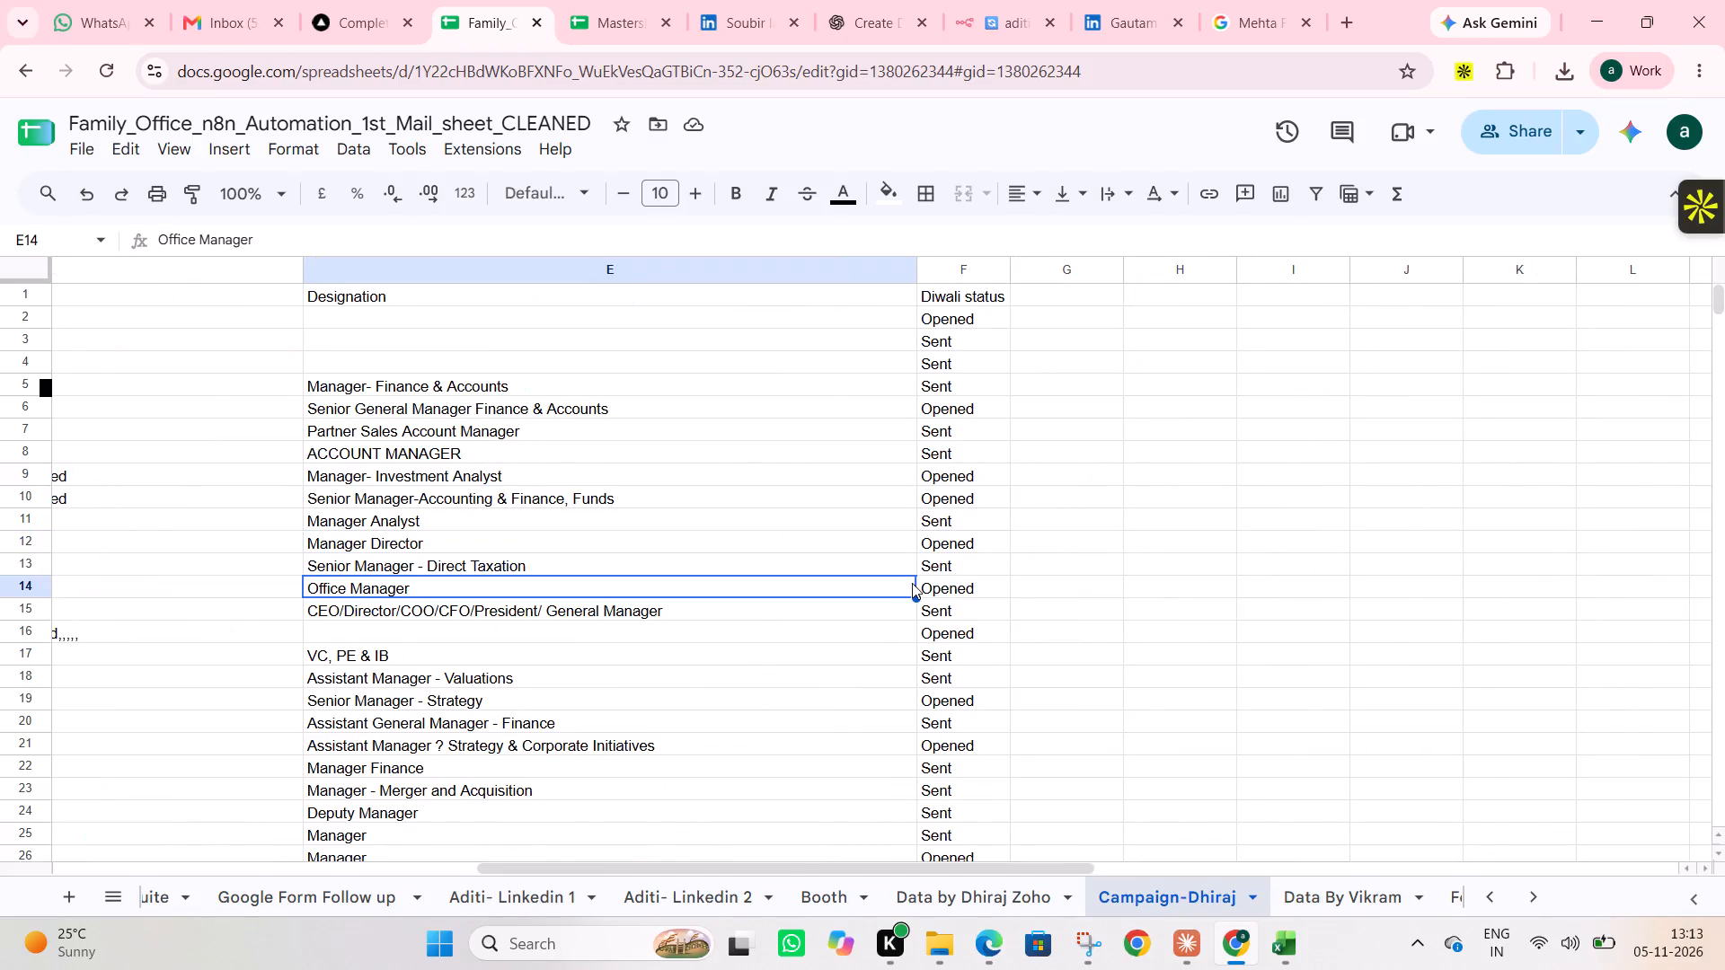
pyautogui.hscroll(7, 657, 679)
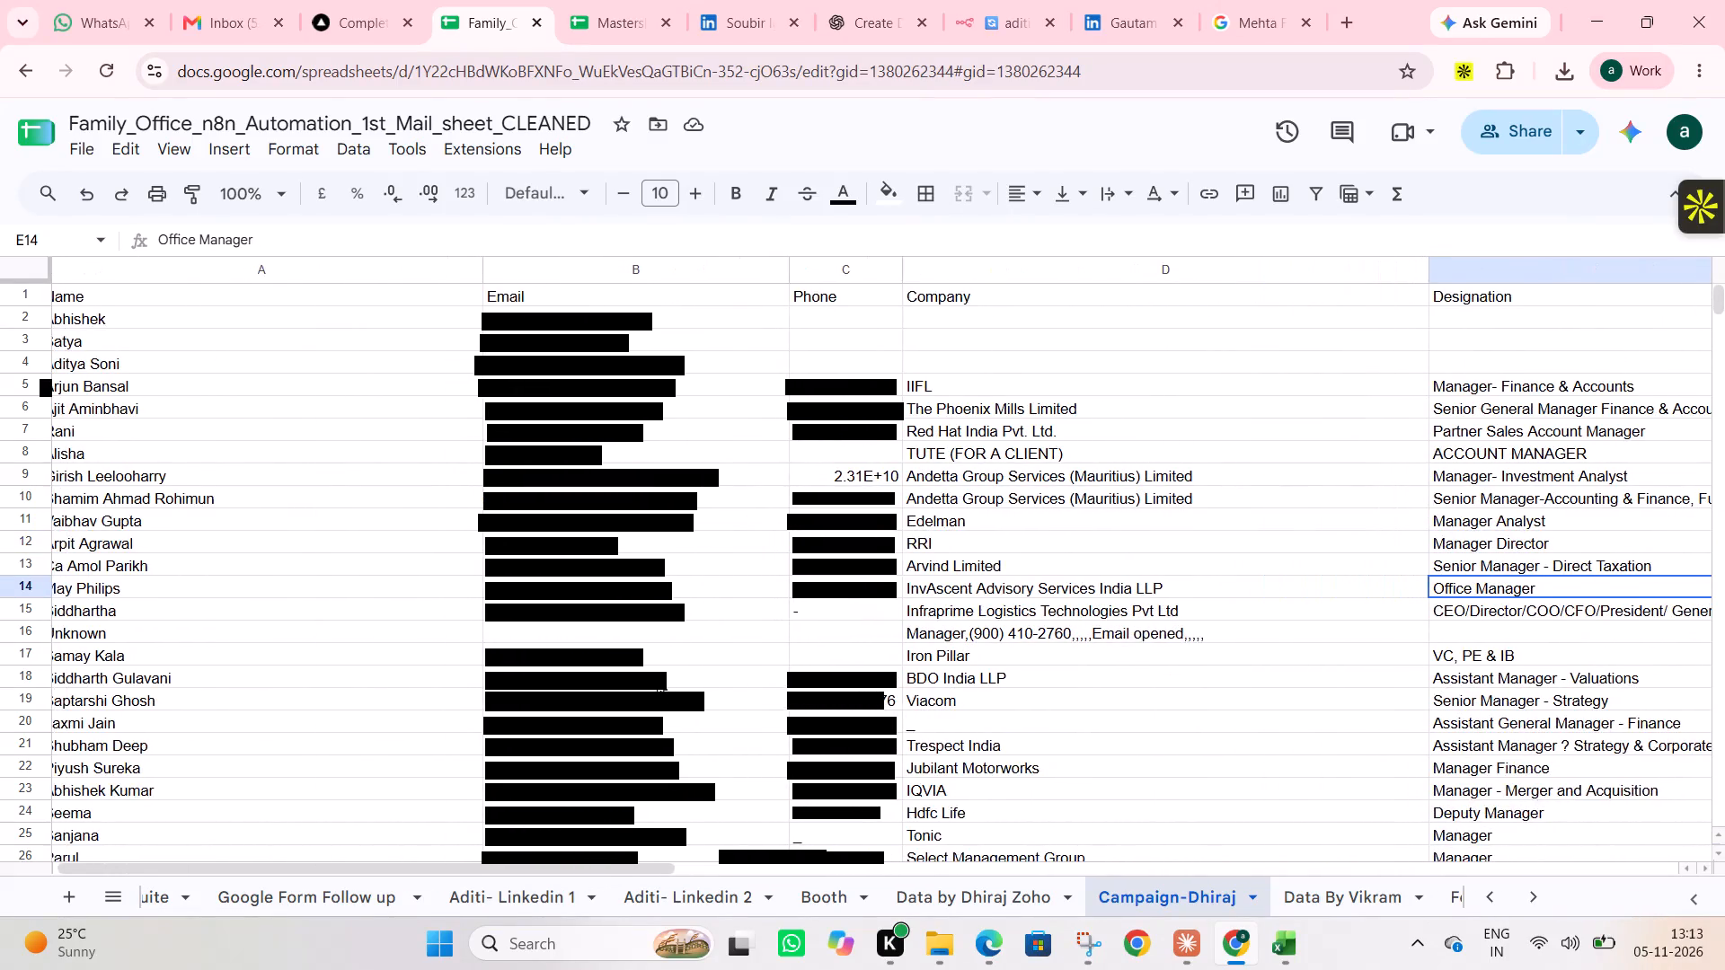
pyautogui.hscroll(3, 657, 679)
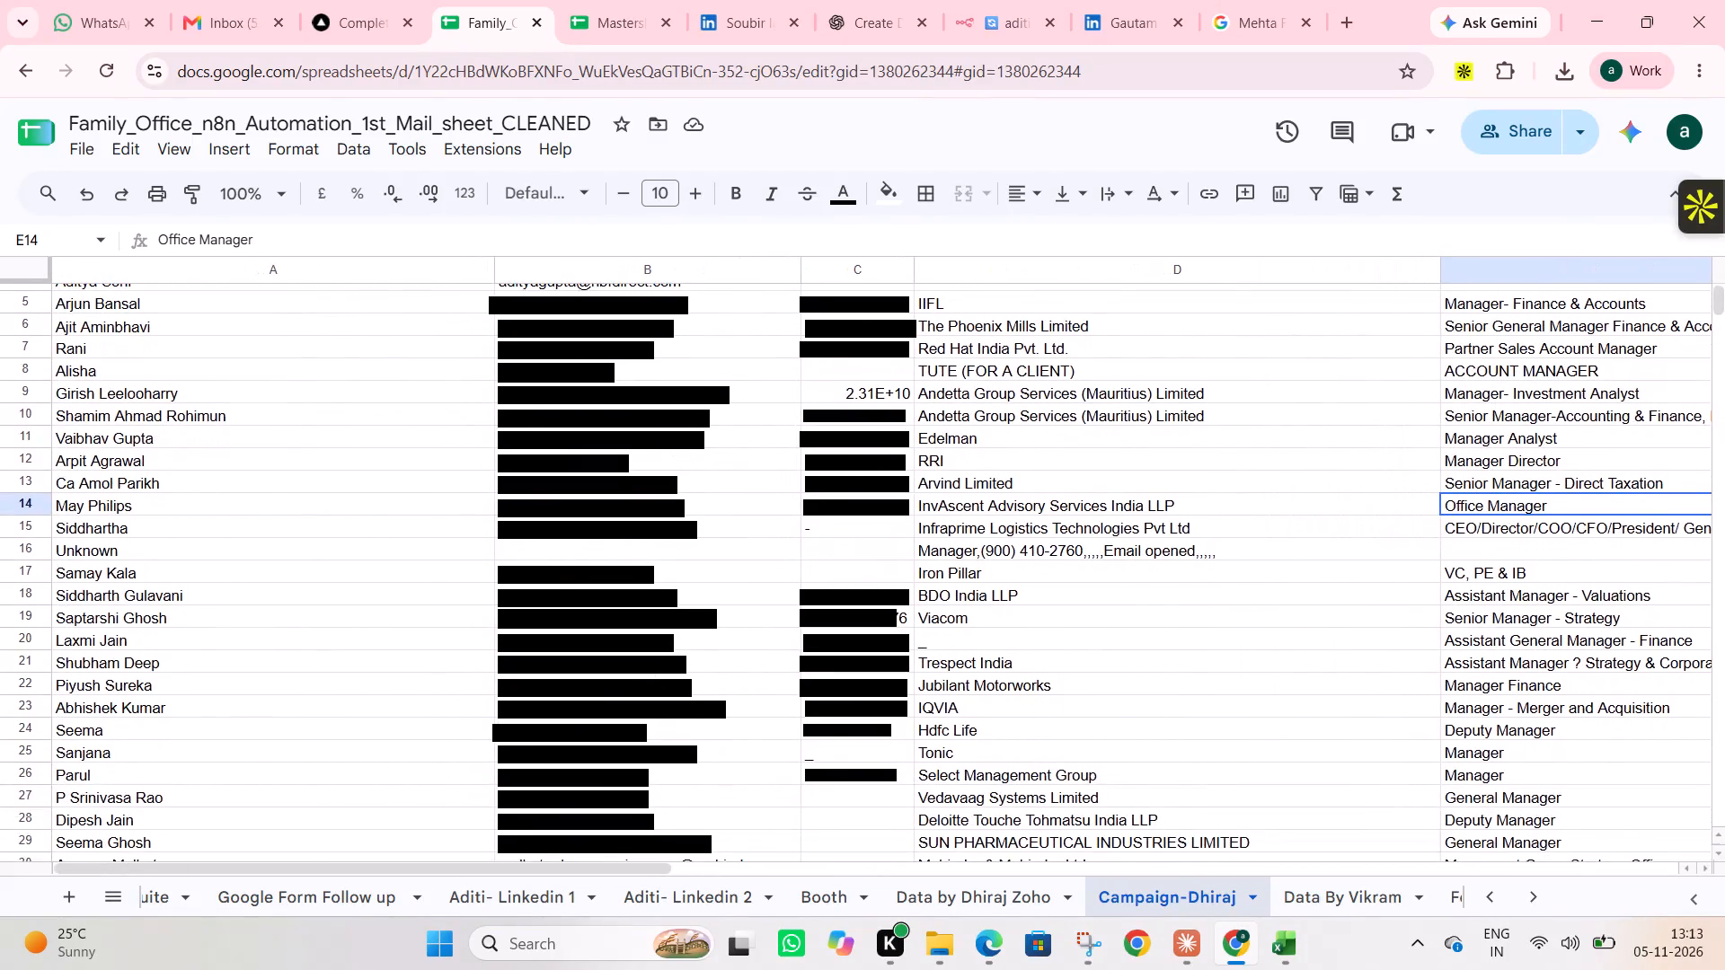
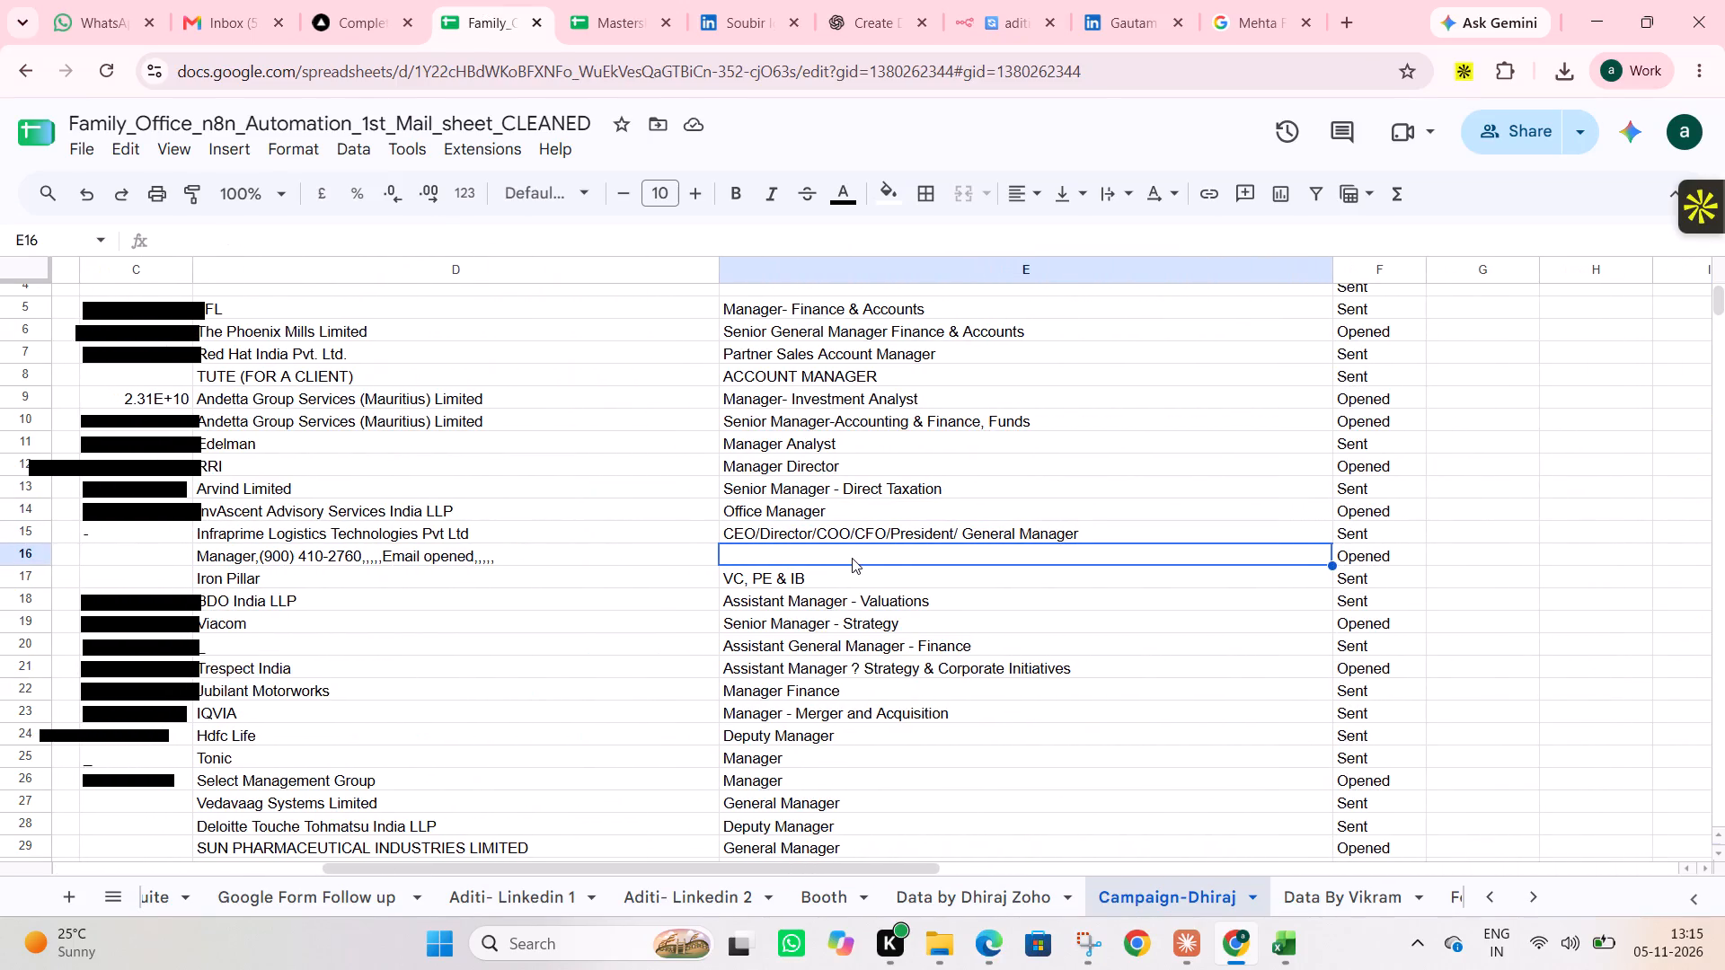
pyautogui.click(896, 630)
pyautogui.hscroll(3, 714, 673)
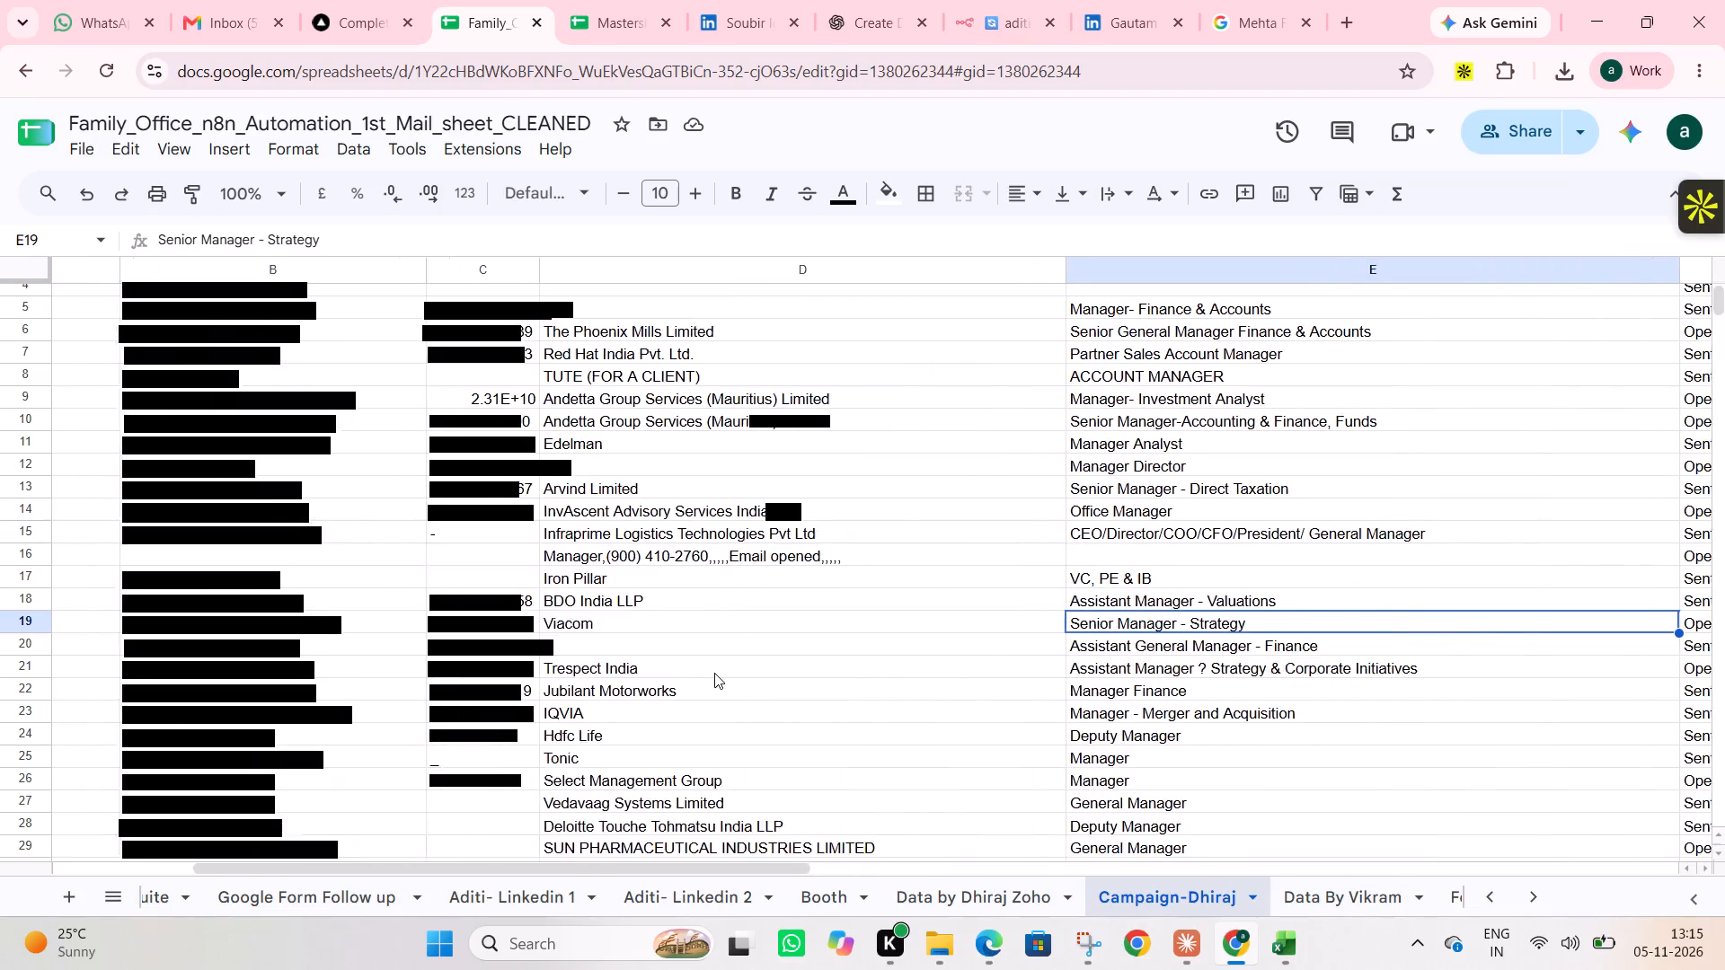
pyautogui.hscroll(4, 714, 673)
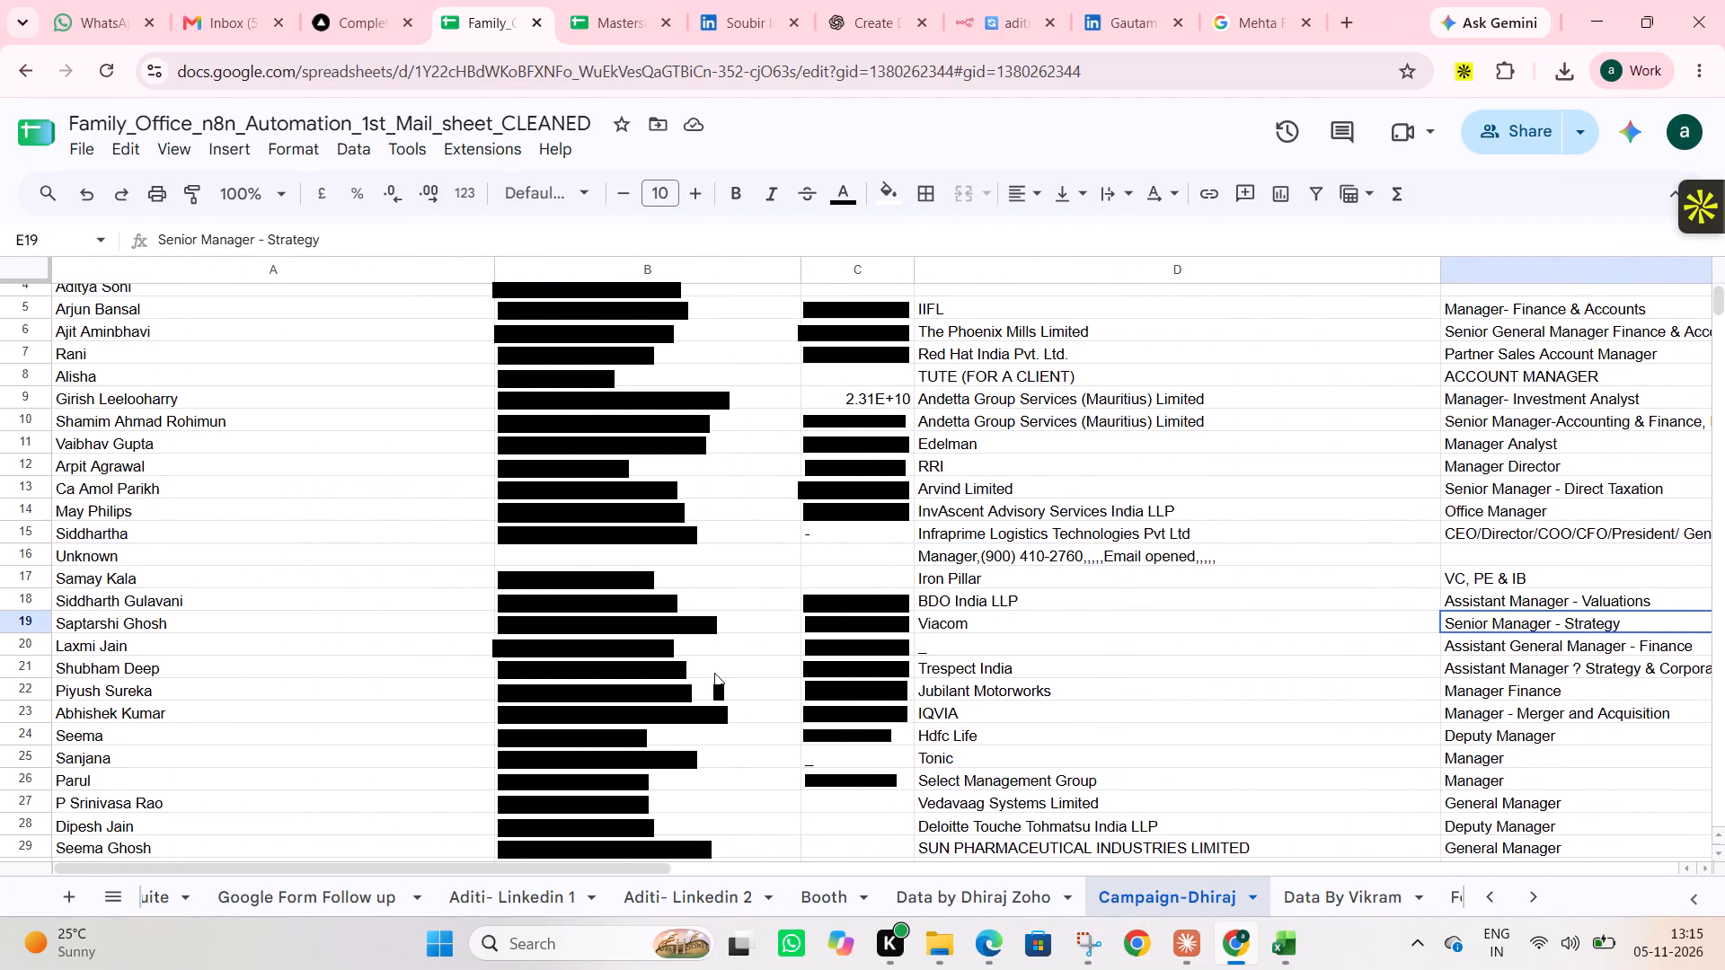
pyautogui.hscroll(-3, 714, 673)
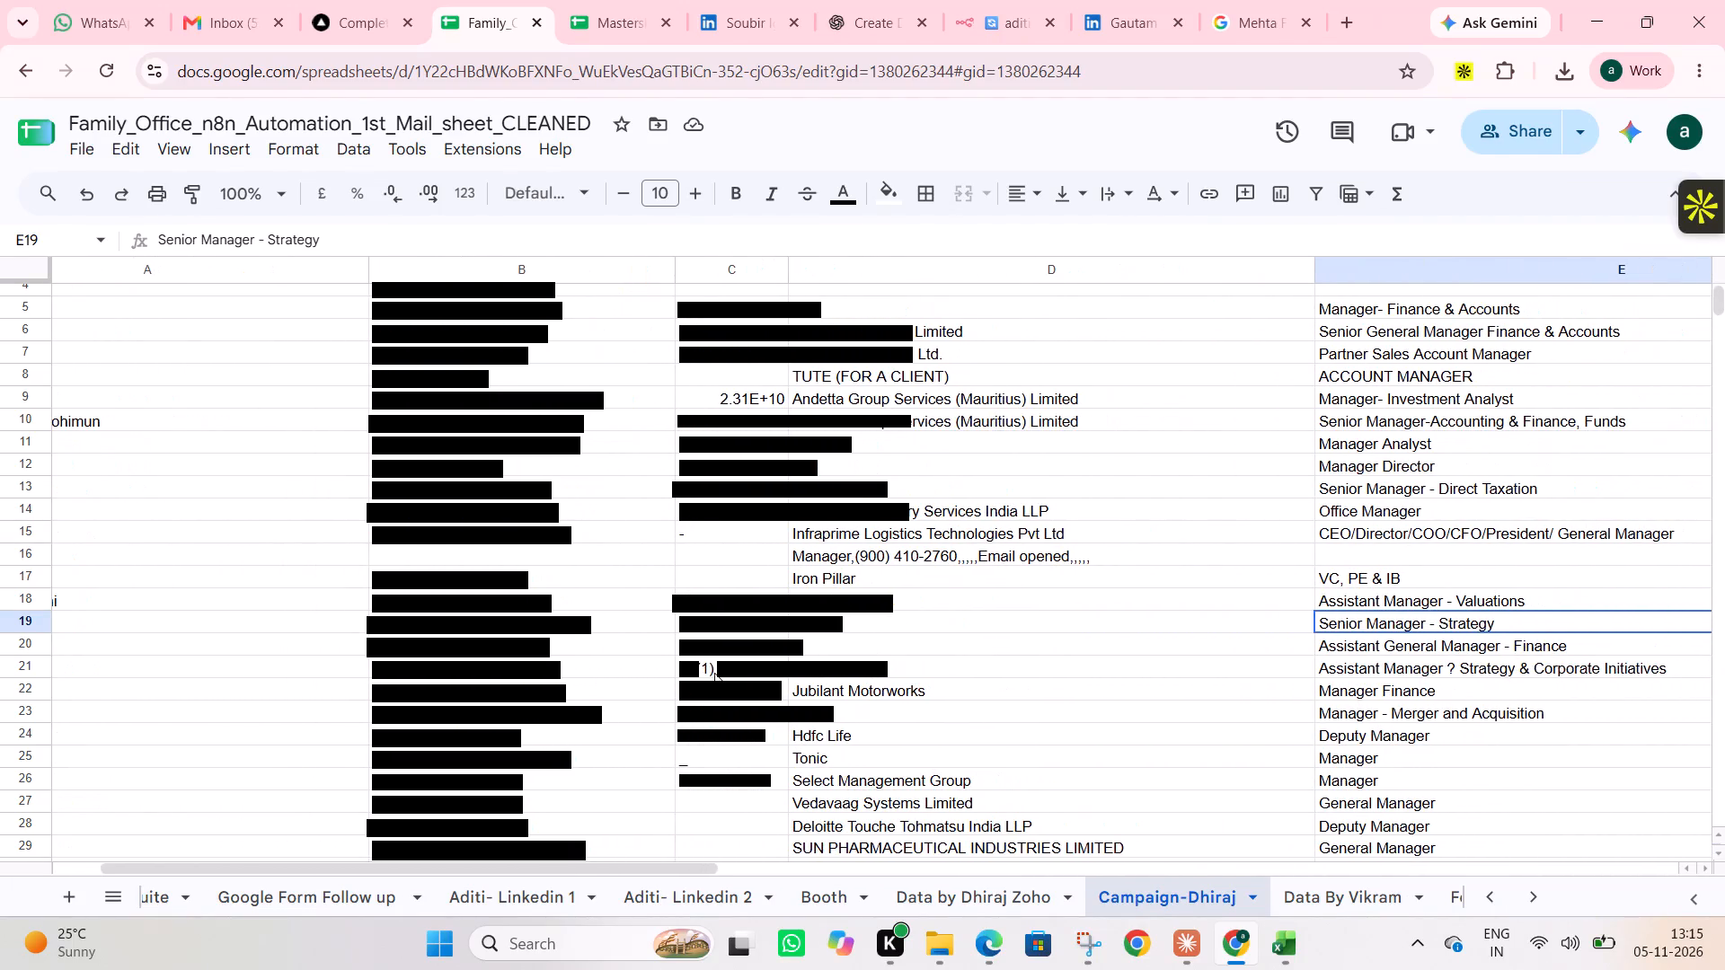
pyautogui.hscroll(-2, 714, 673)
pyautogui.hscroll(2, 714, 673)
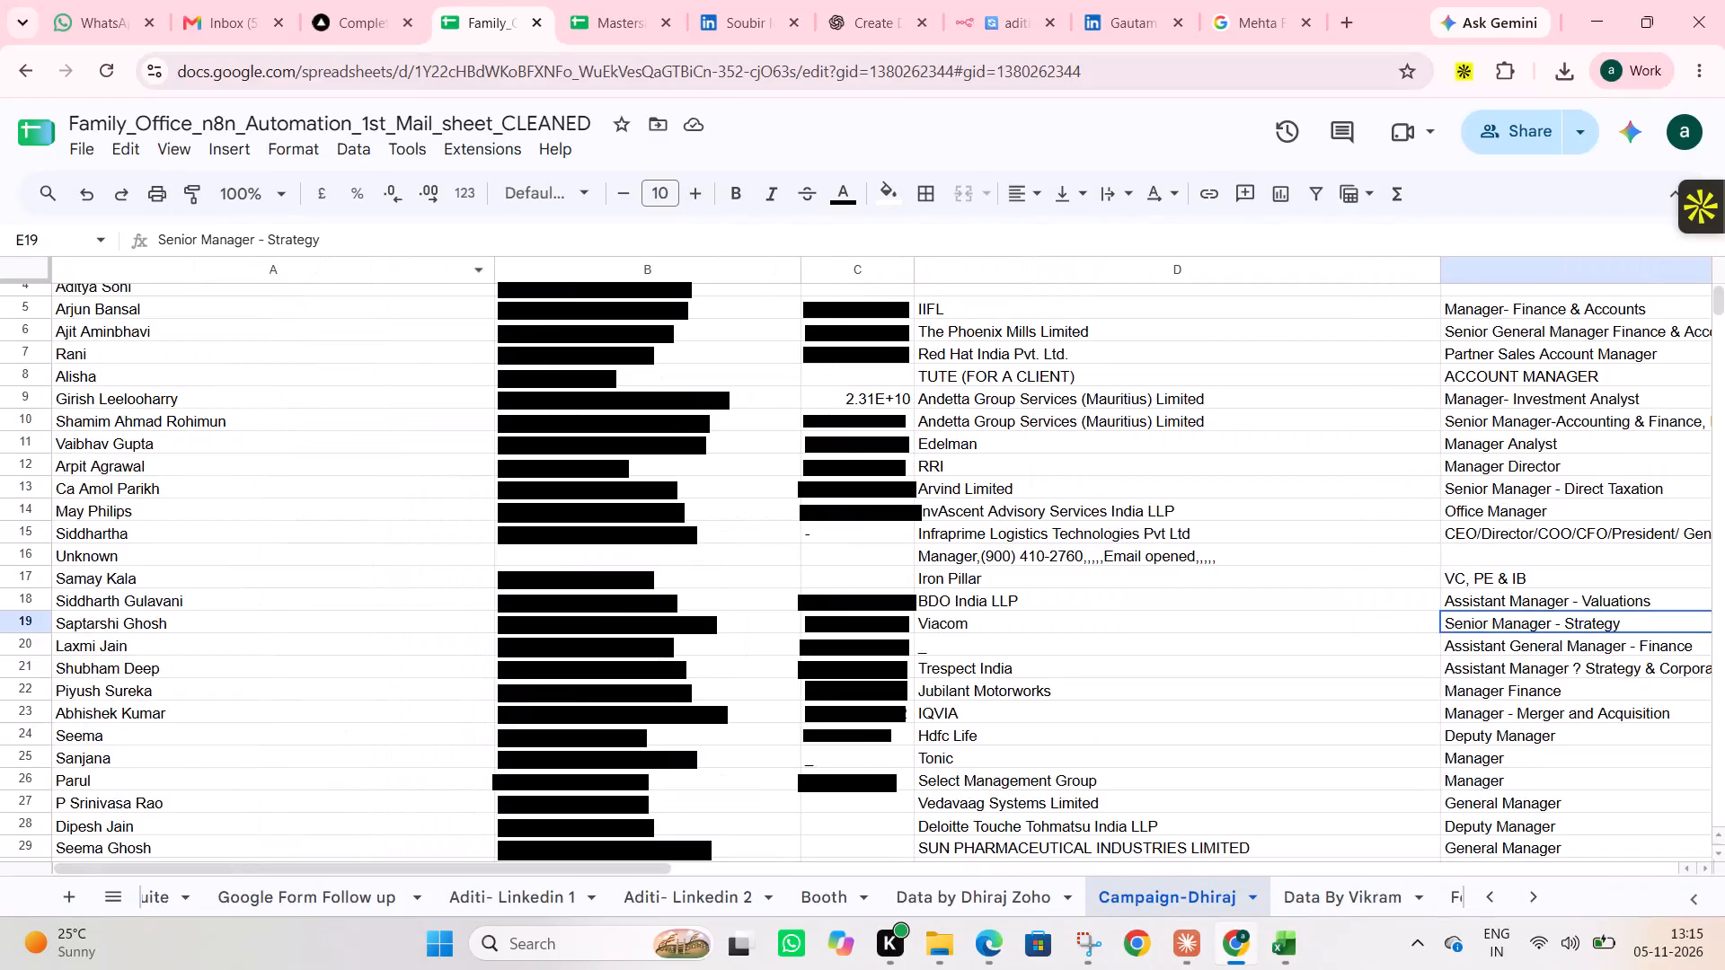
# Switch to the CMS campaign and view page 2 of the New leads assigned to Aditi.
pyautogui.click(359, 4)
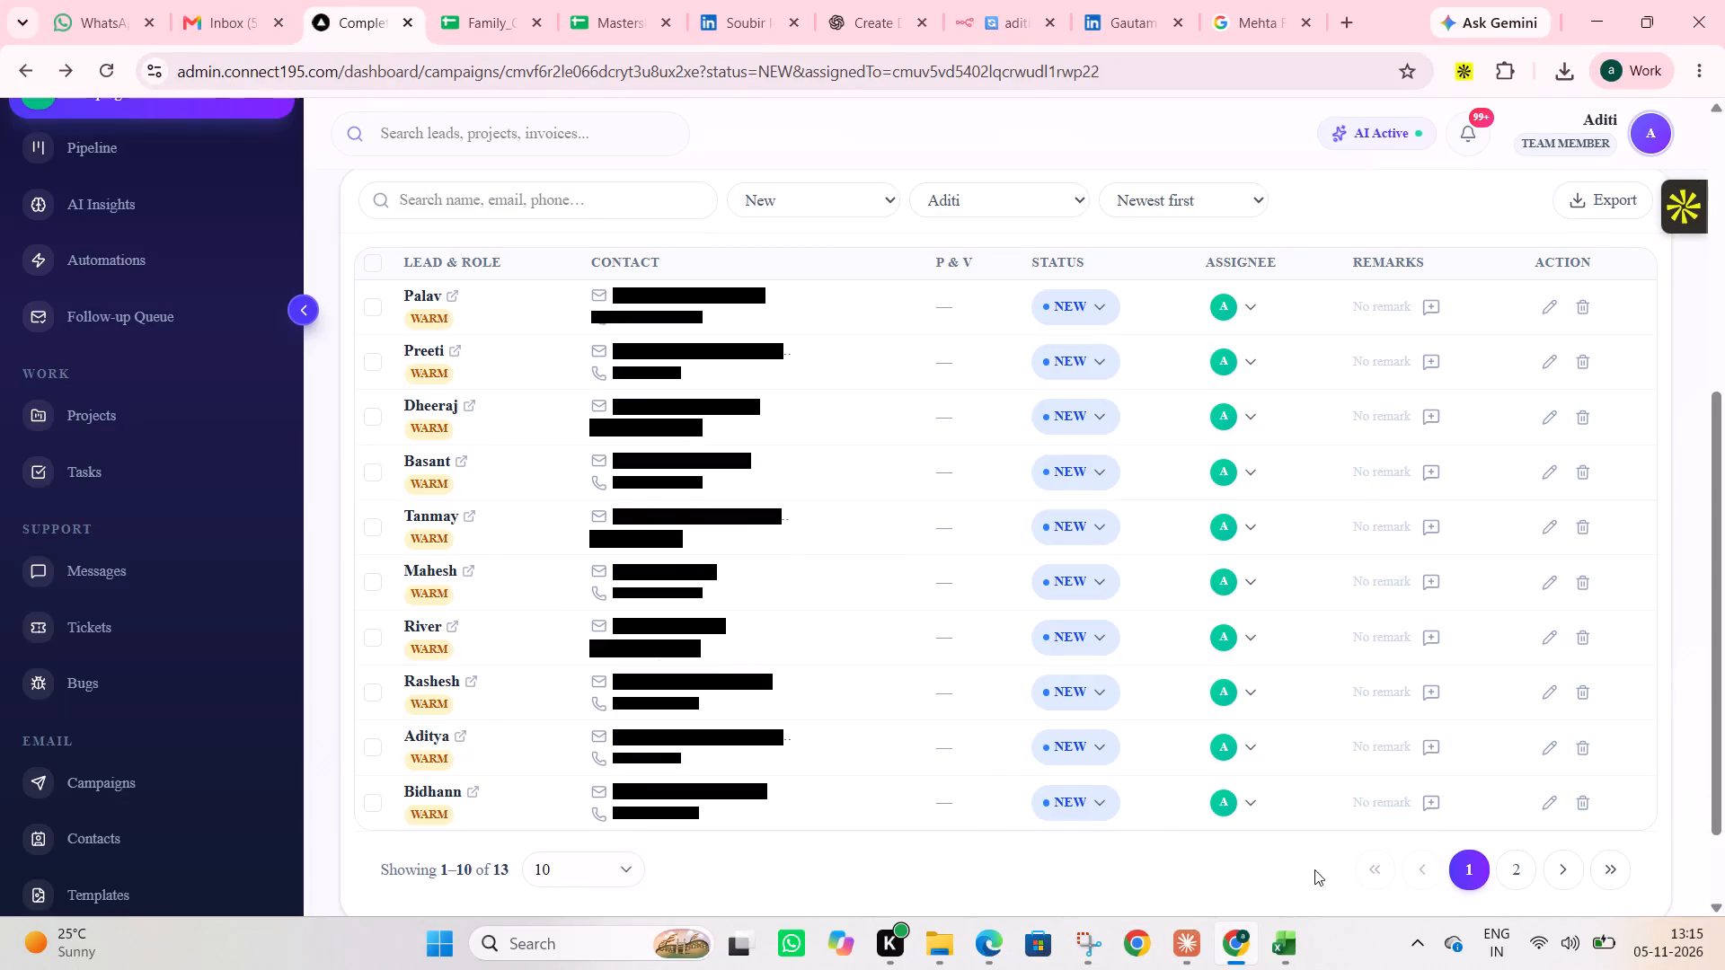
pyautogui.click(1510, 877)
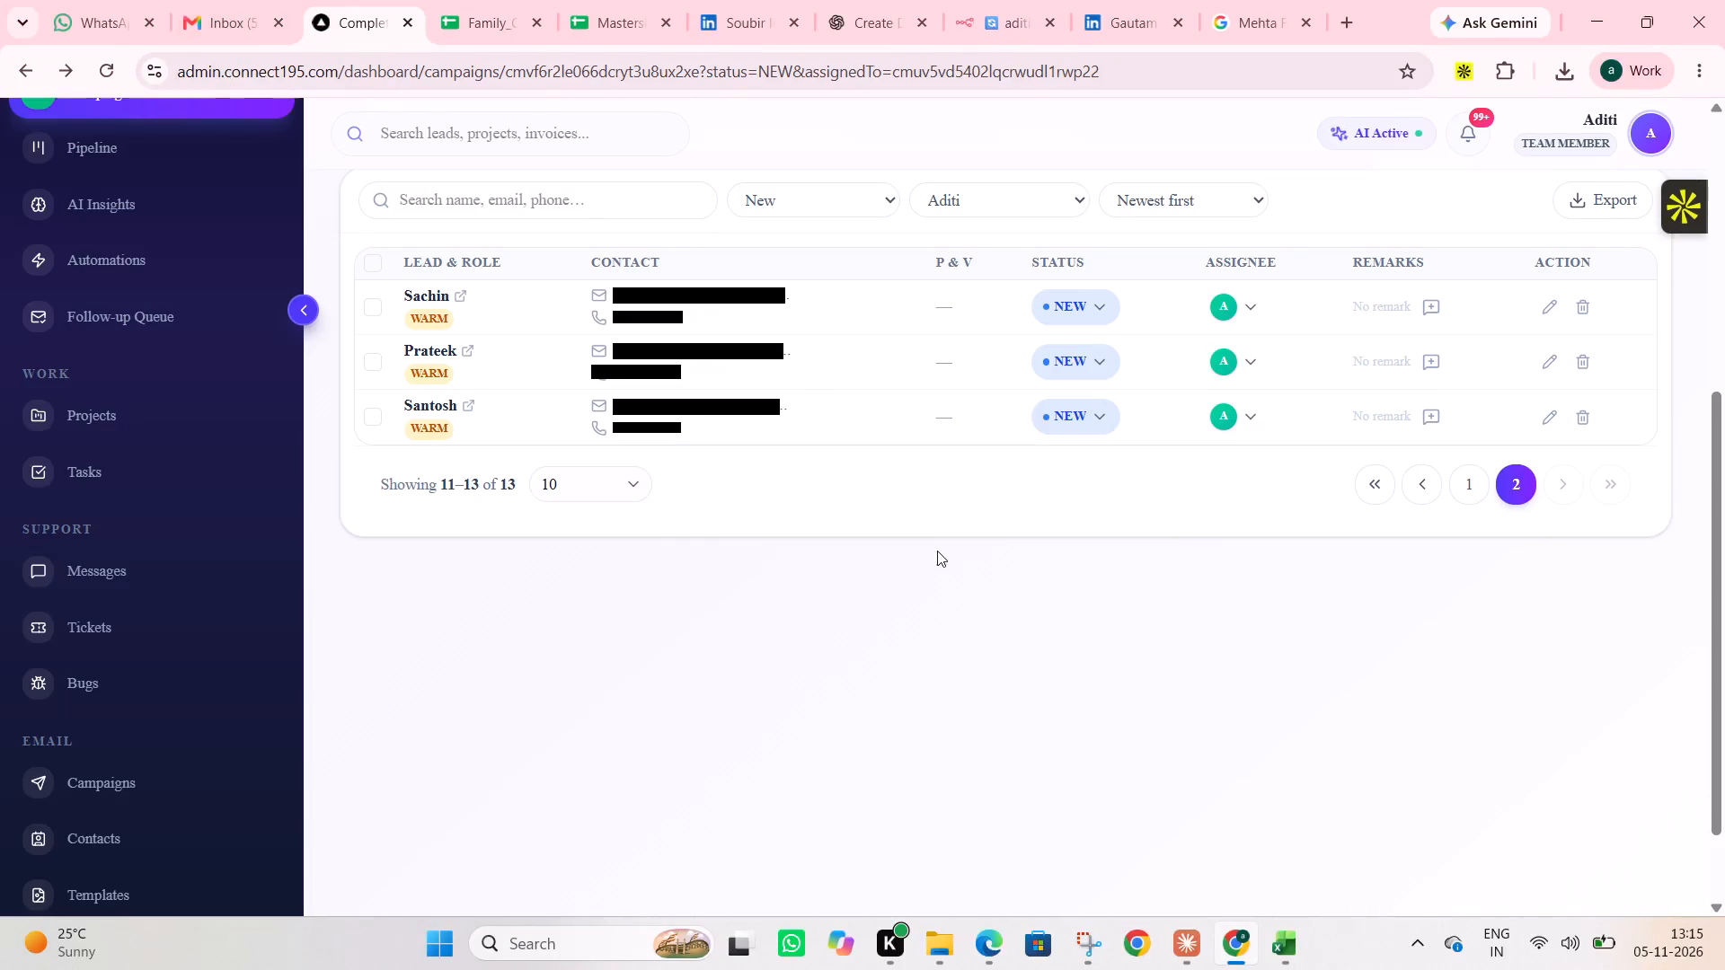
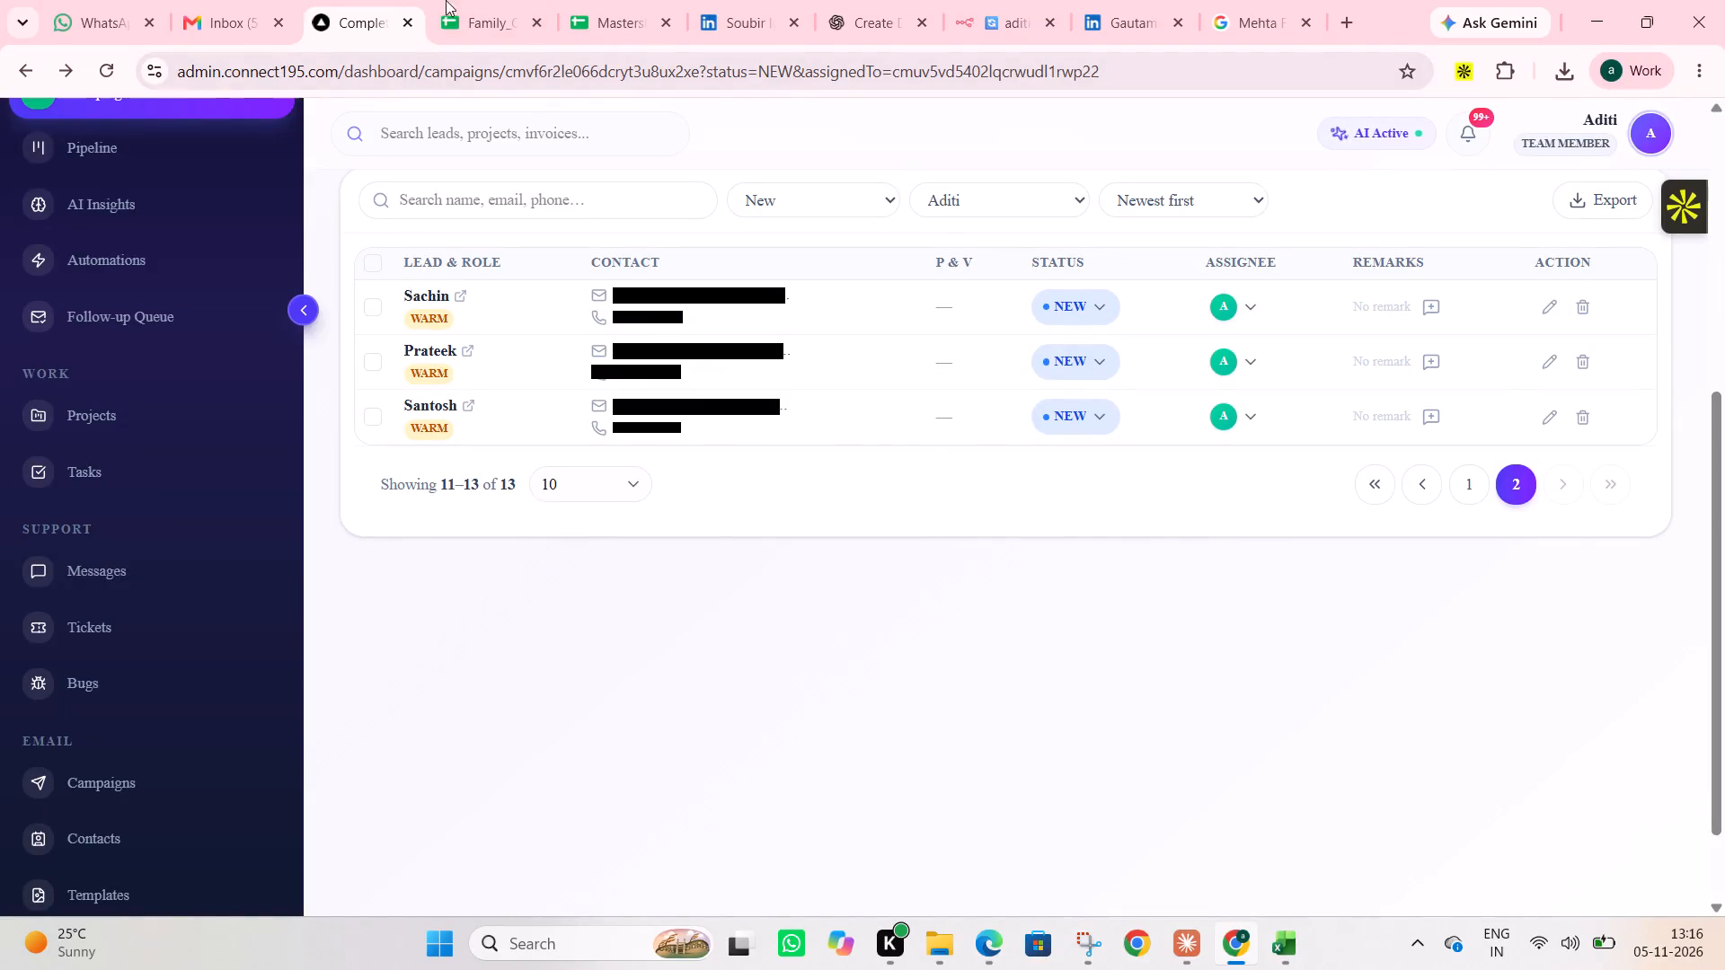
# Review the contacts and their email statuses in the Campaign-Dhiraj sheet of the Family Office mail spreadsheet.
pyautogui.click(479, 0)
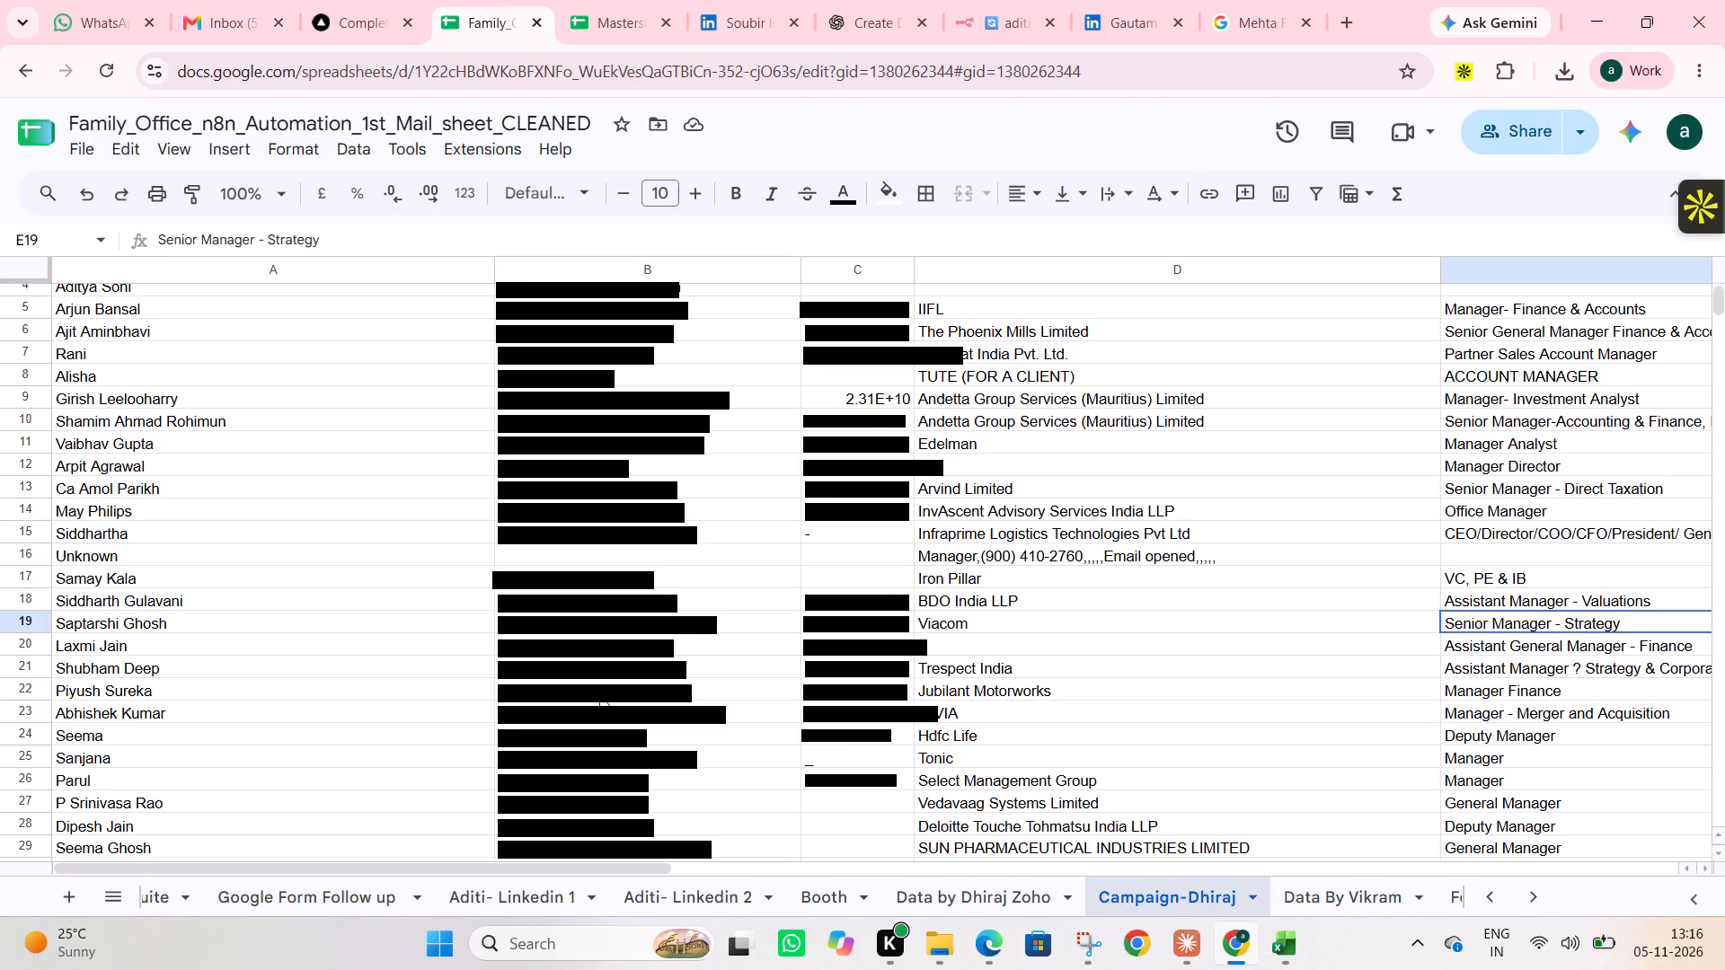
pyautogui.hscroll(1, 603, 710)
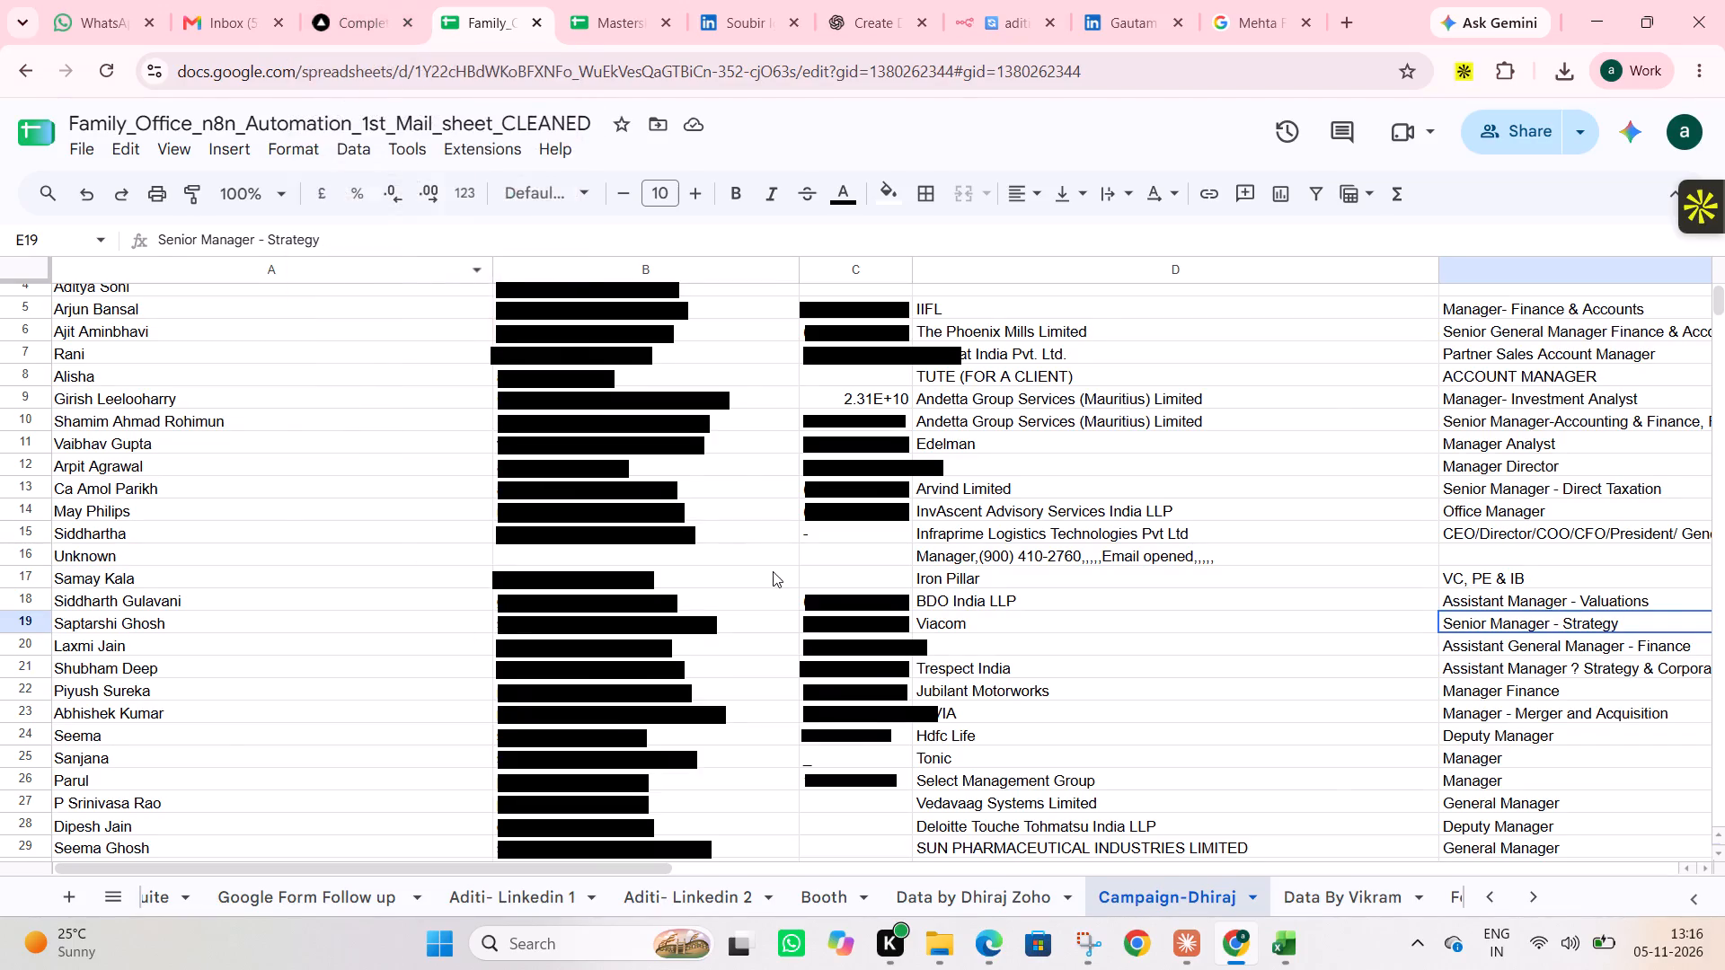
pyautogui.hscroll(-5, 773, 571)
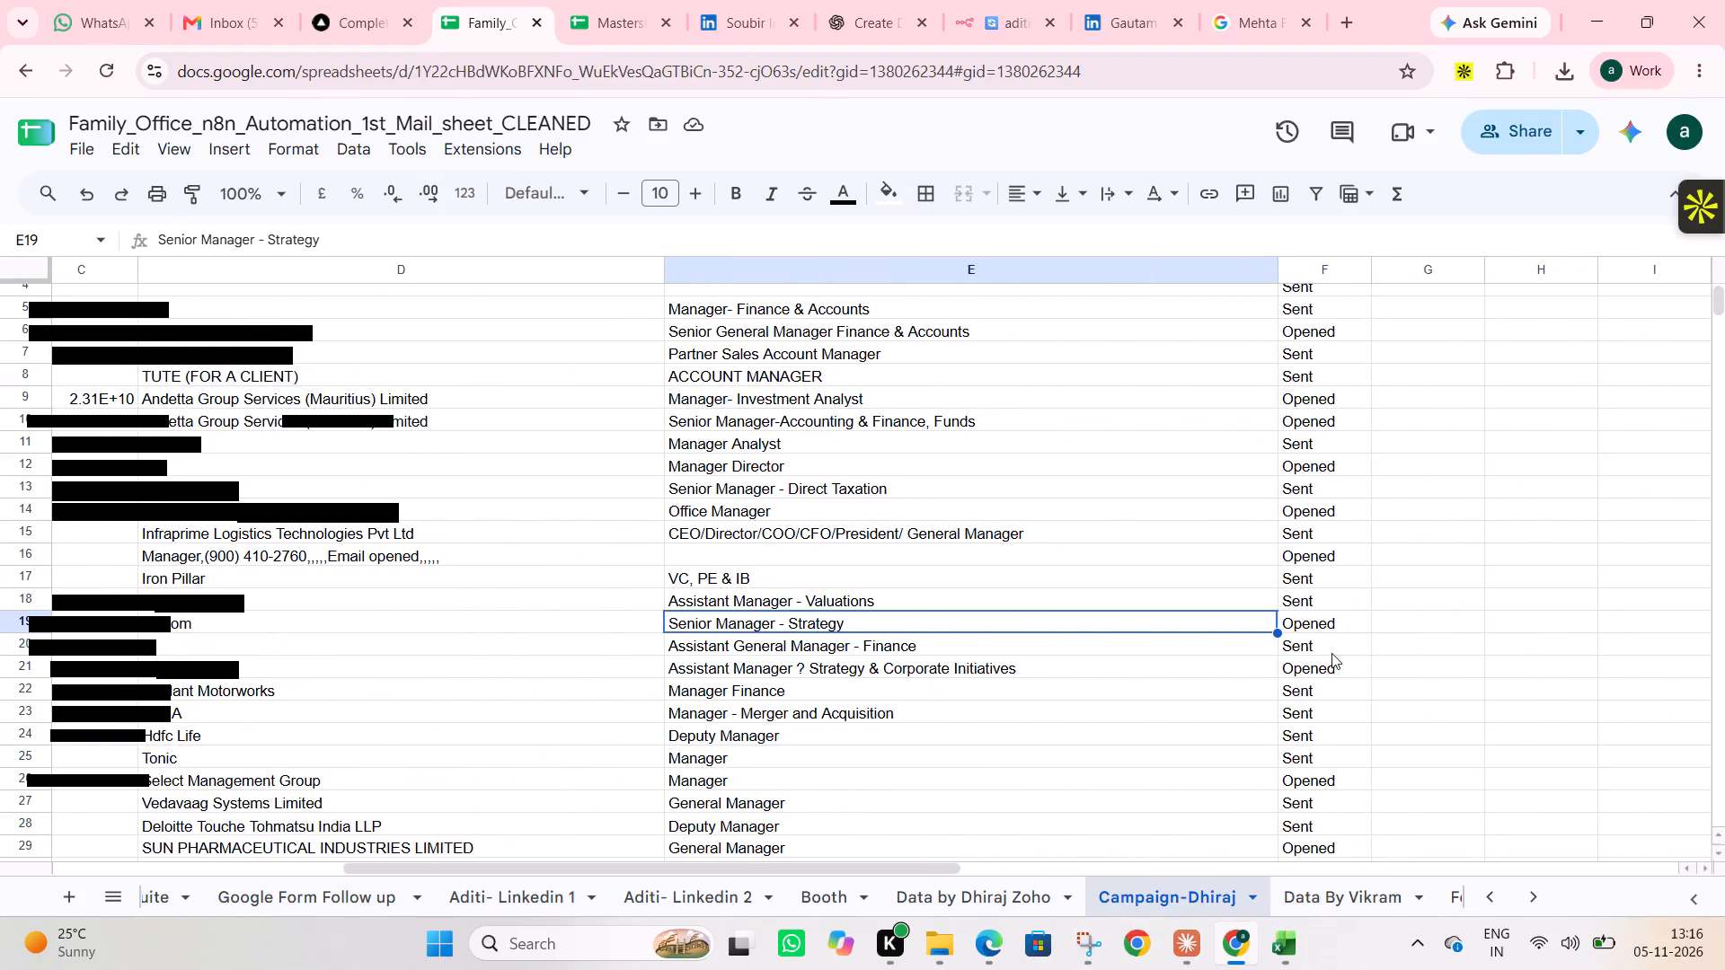
pyautogui.click(1323, 676)
pyautogui.hscroll(3, 1034, 704)
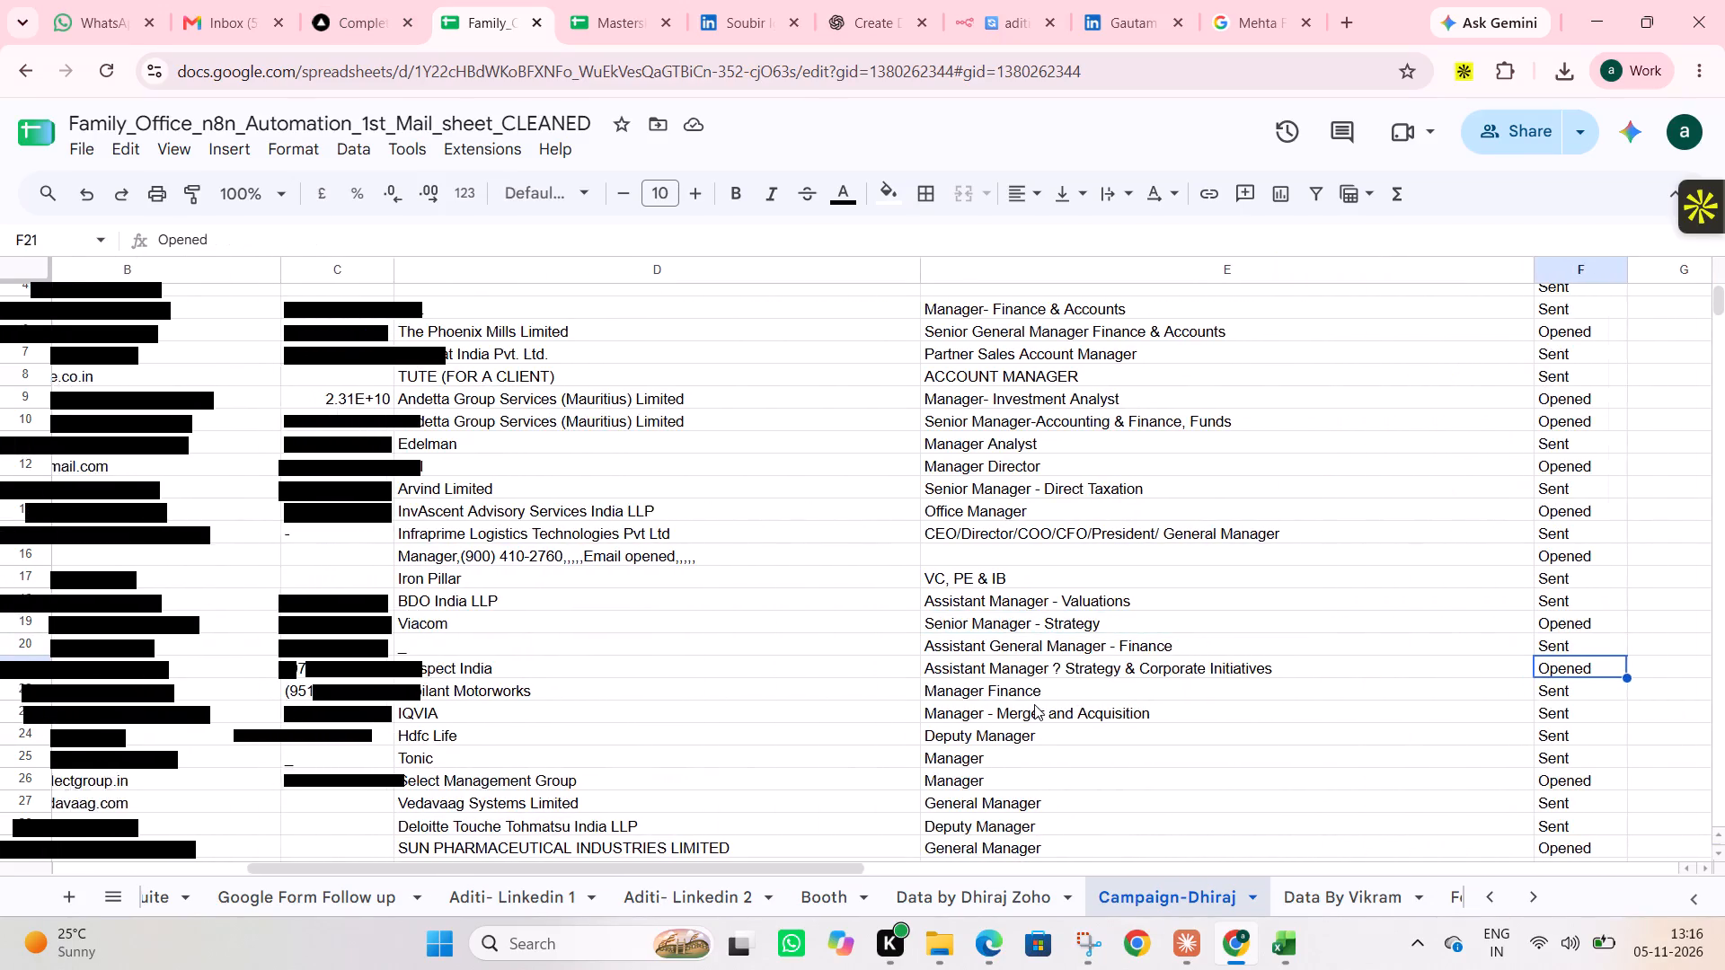
pyautogui.hscroll(4, 1034, 704)
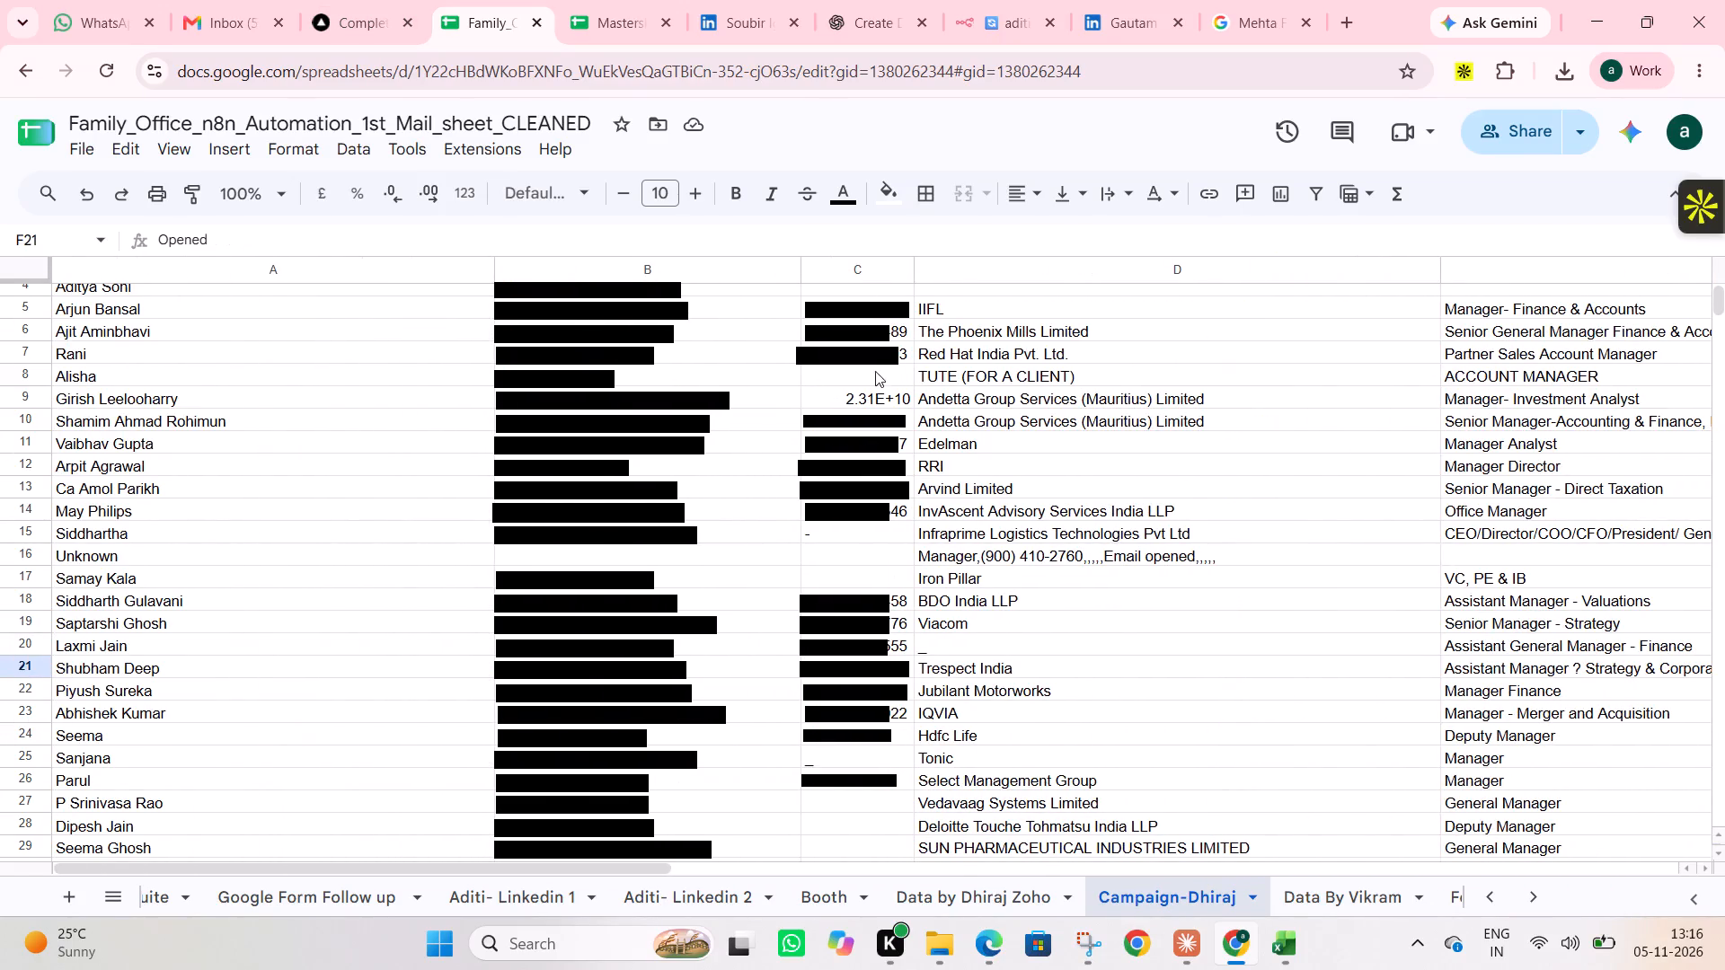
# Back in the CMS, open Santosh's lead record and post the discussion note "Call after an hour".
pyautogui.click(384, 23)
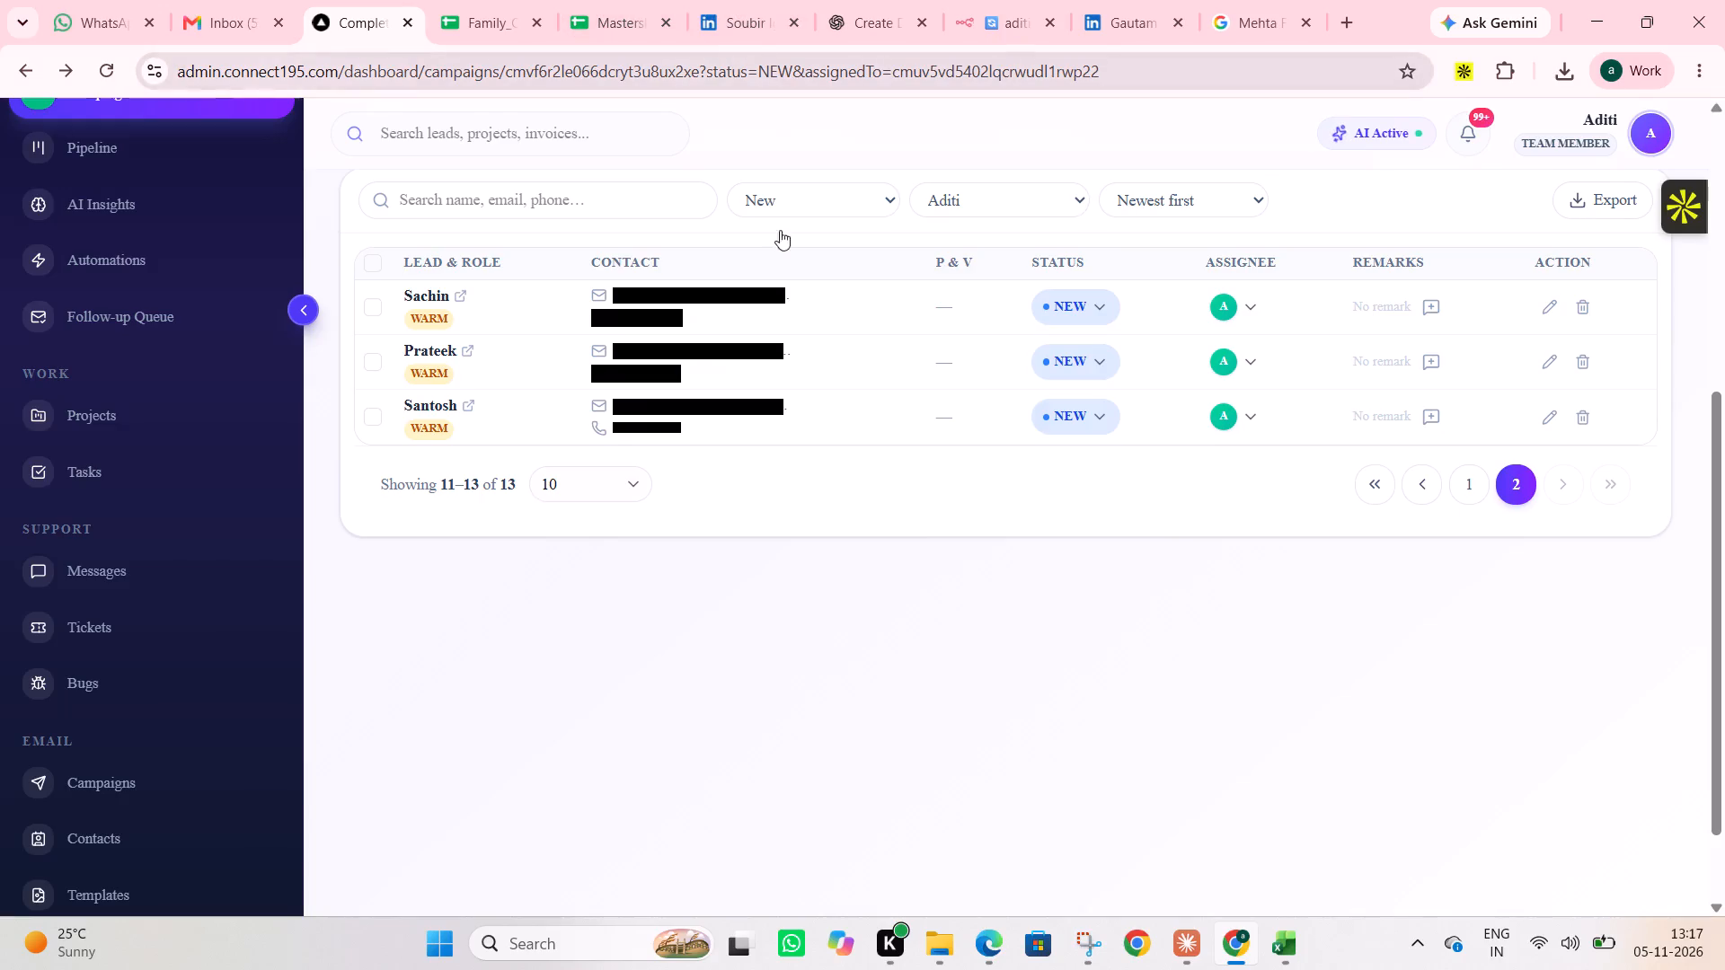
pyautogui.click(462, 401)
pyautogui.scroll(-6, 507, 683)
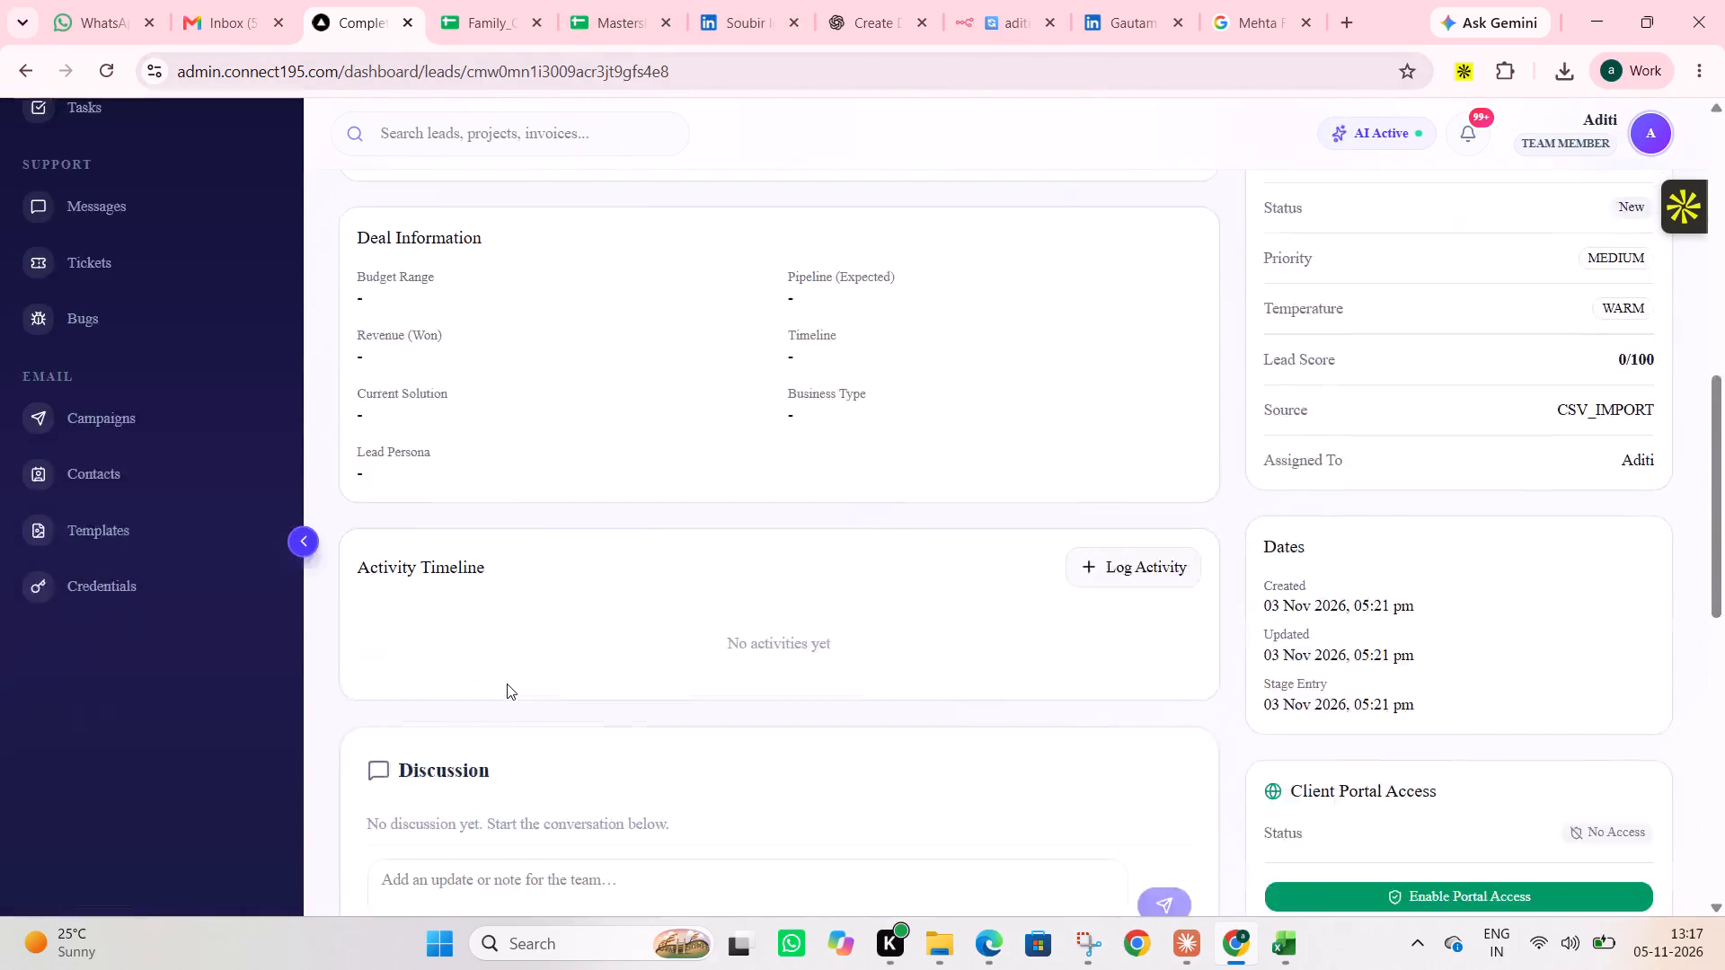
pyautogui.click(469, 610)
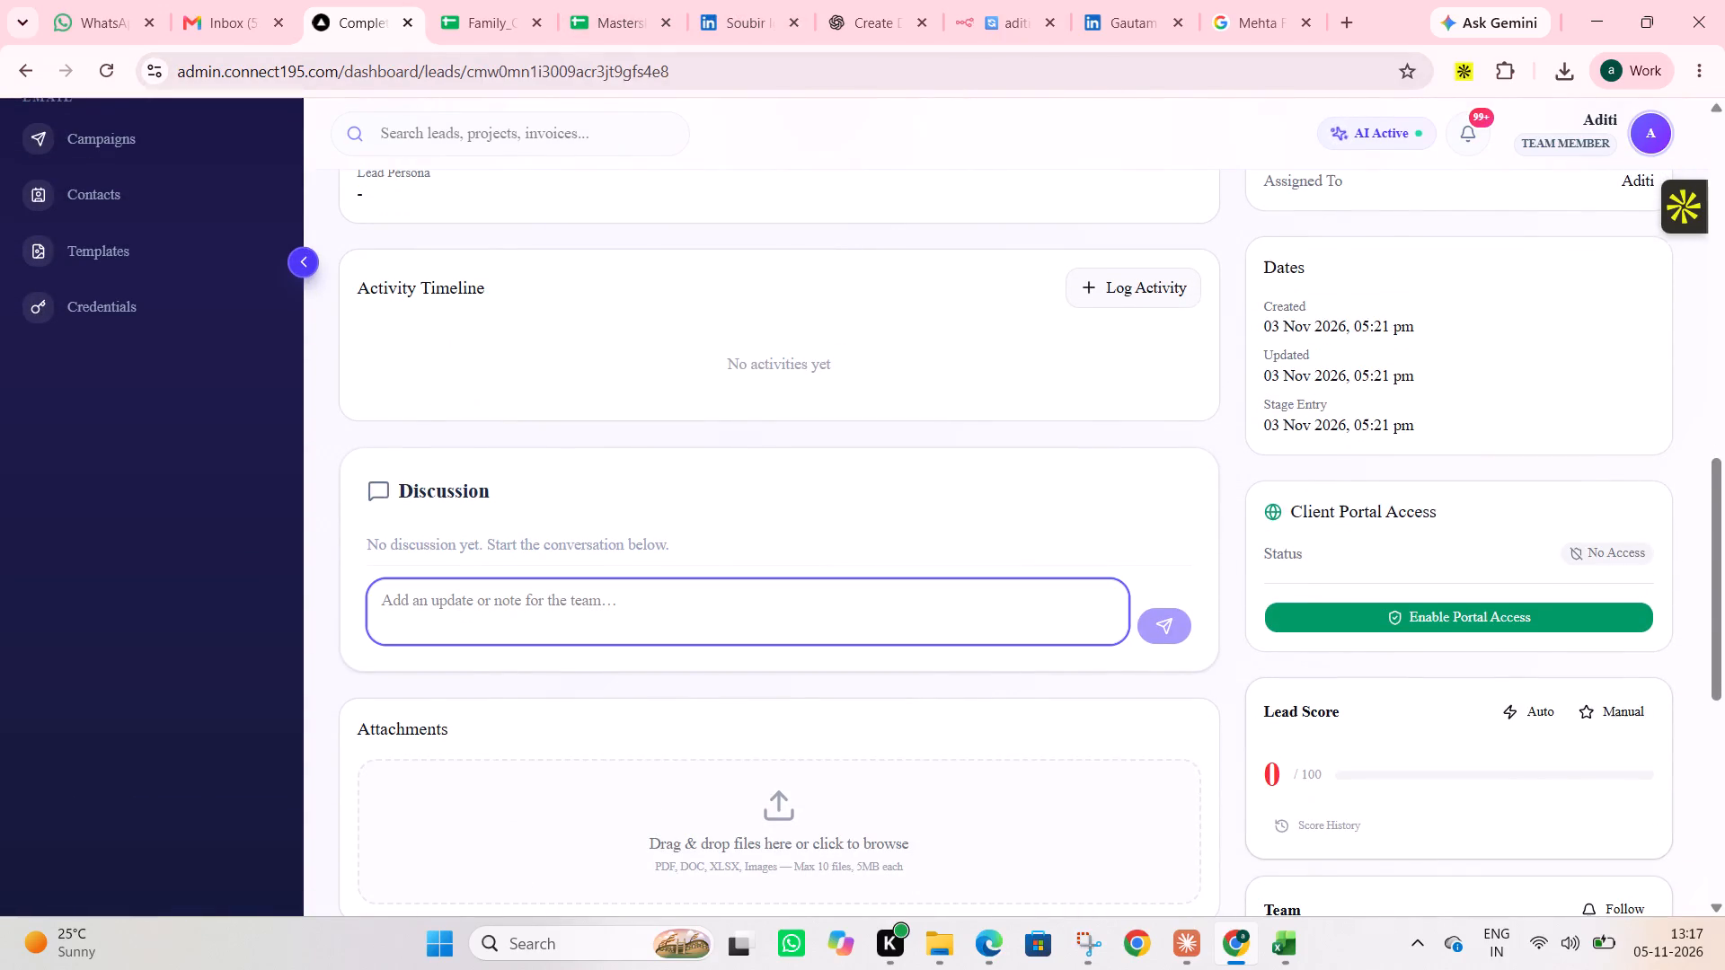
pyautogui.write('Call')
pyautogui.press('space')
pyautogui.press('a')
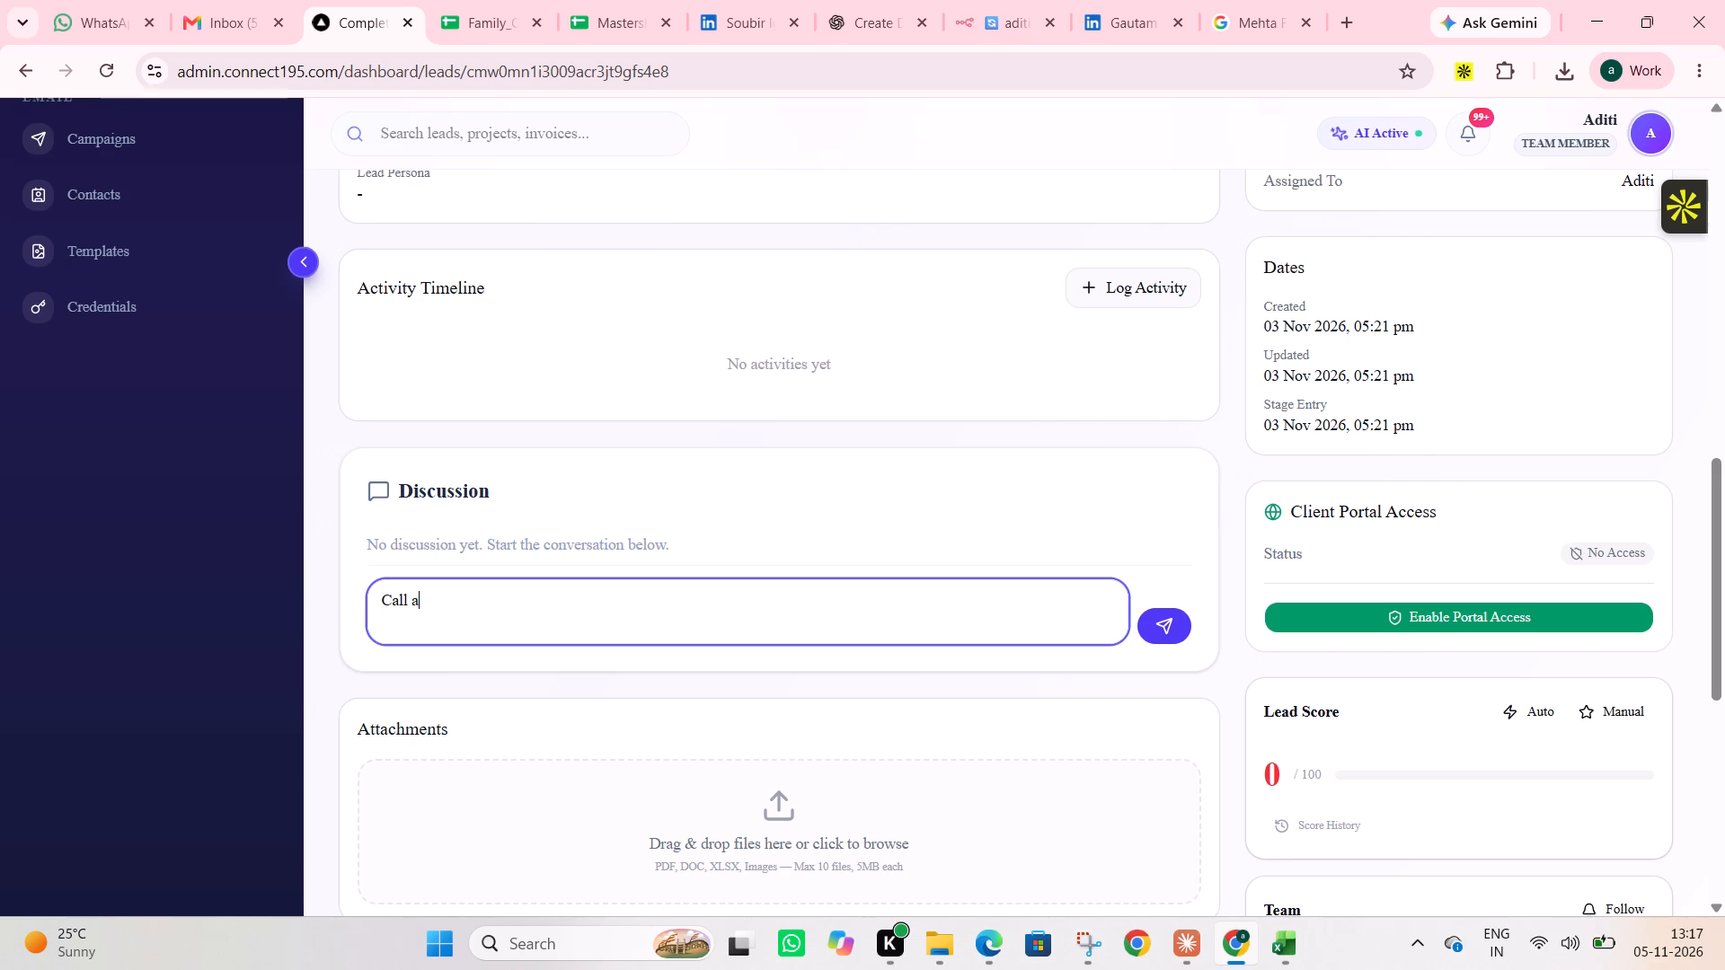
pyautogui.write('fter an our')
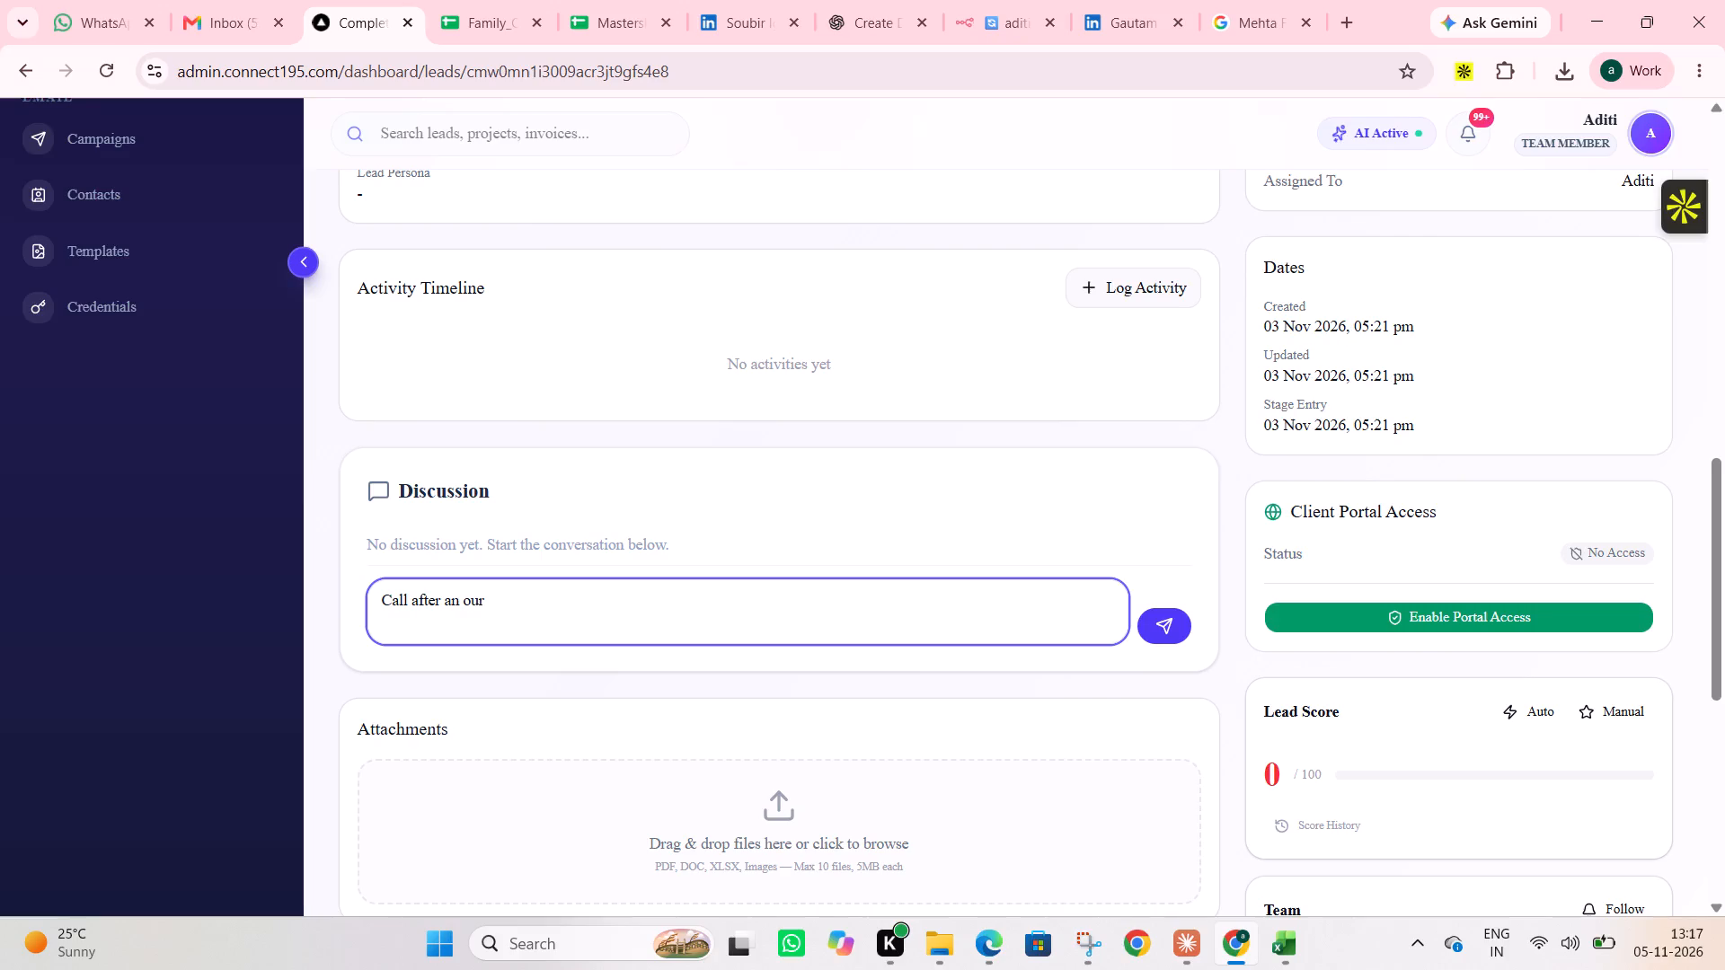
pyautogui.click(464, 598)
pyautogui.press('h')
pyautogui.click(1151, 622)
# Return to page 2 of the campaign's New leads and set Prateek's status to Contact Attempted.
pyautogui.scroll(6, 720, 560)
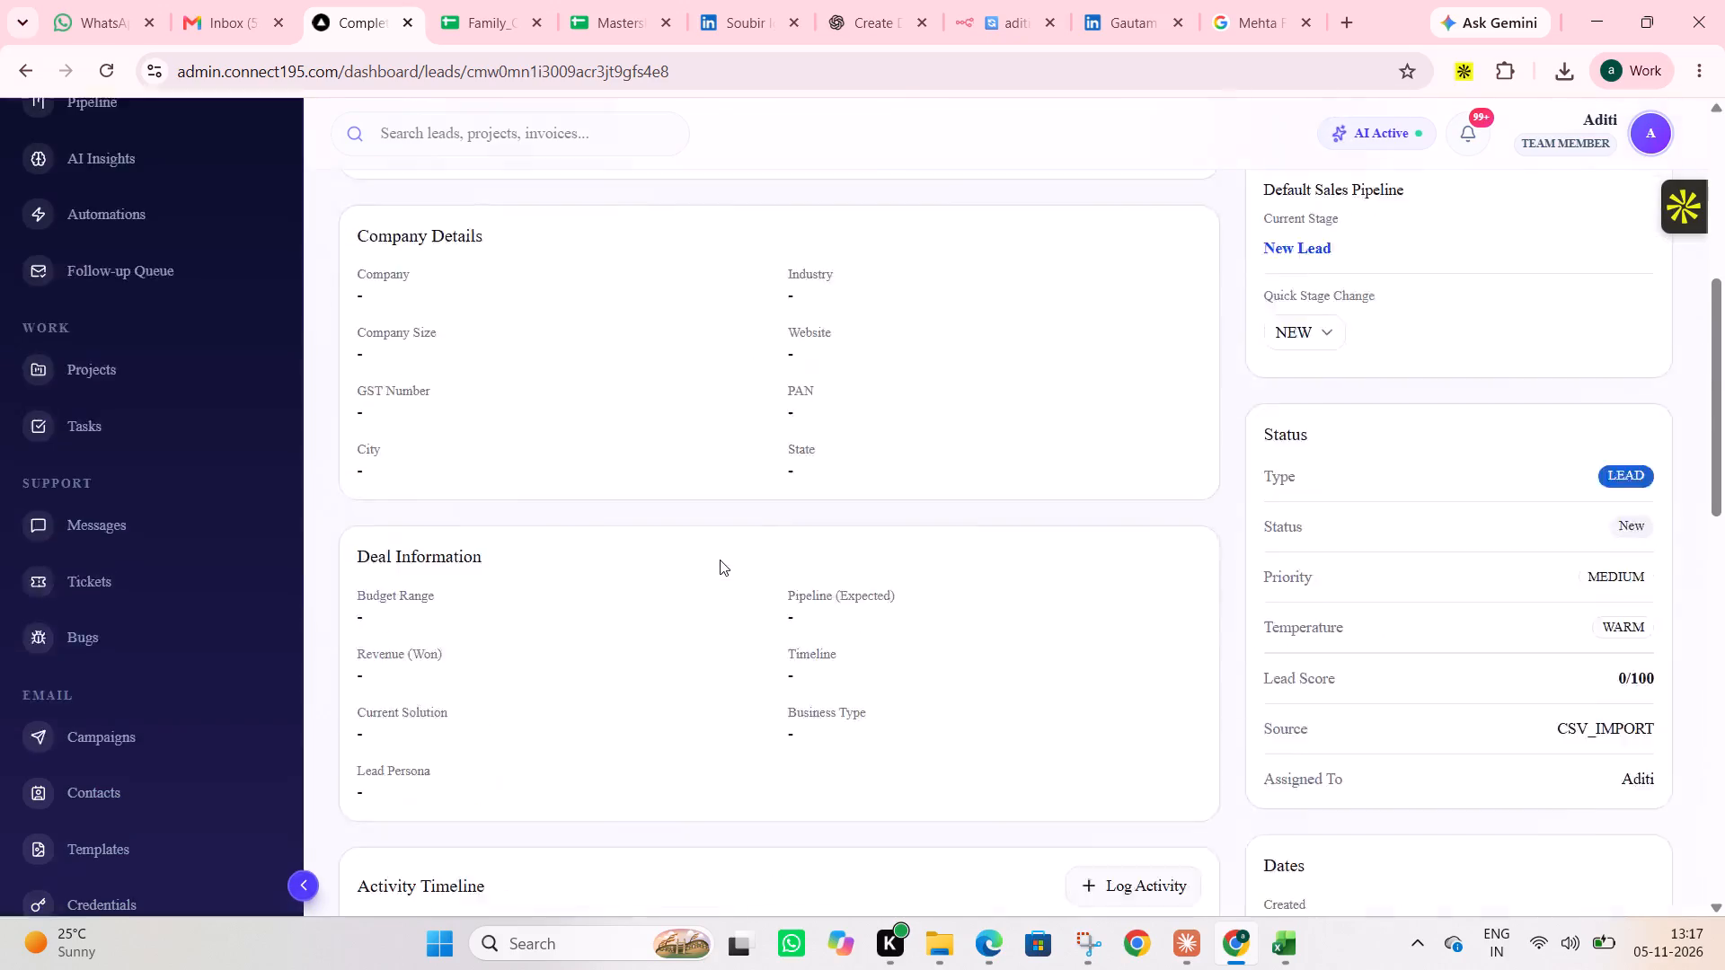
pyautogui.scroll(4, 458, 297)
pyautogui.click(356, 237)
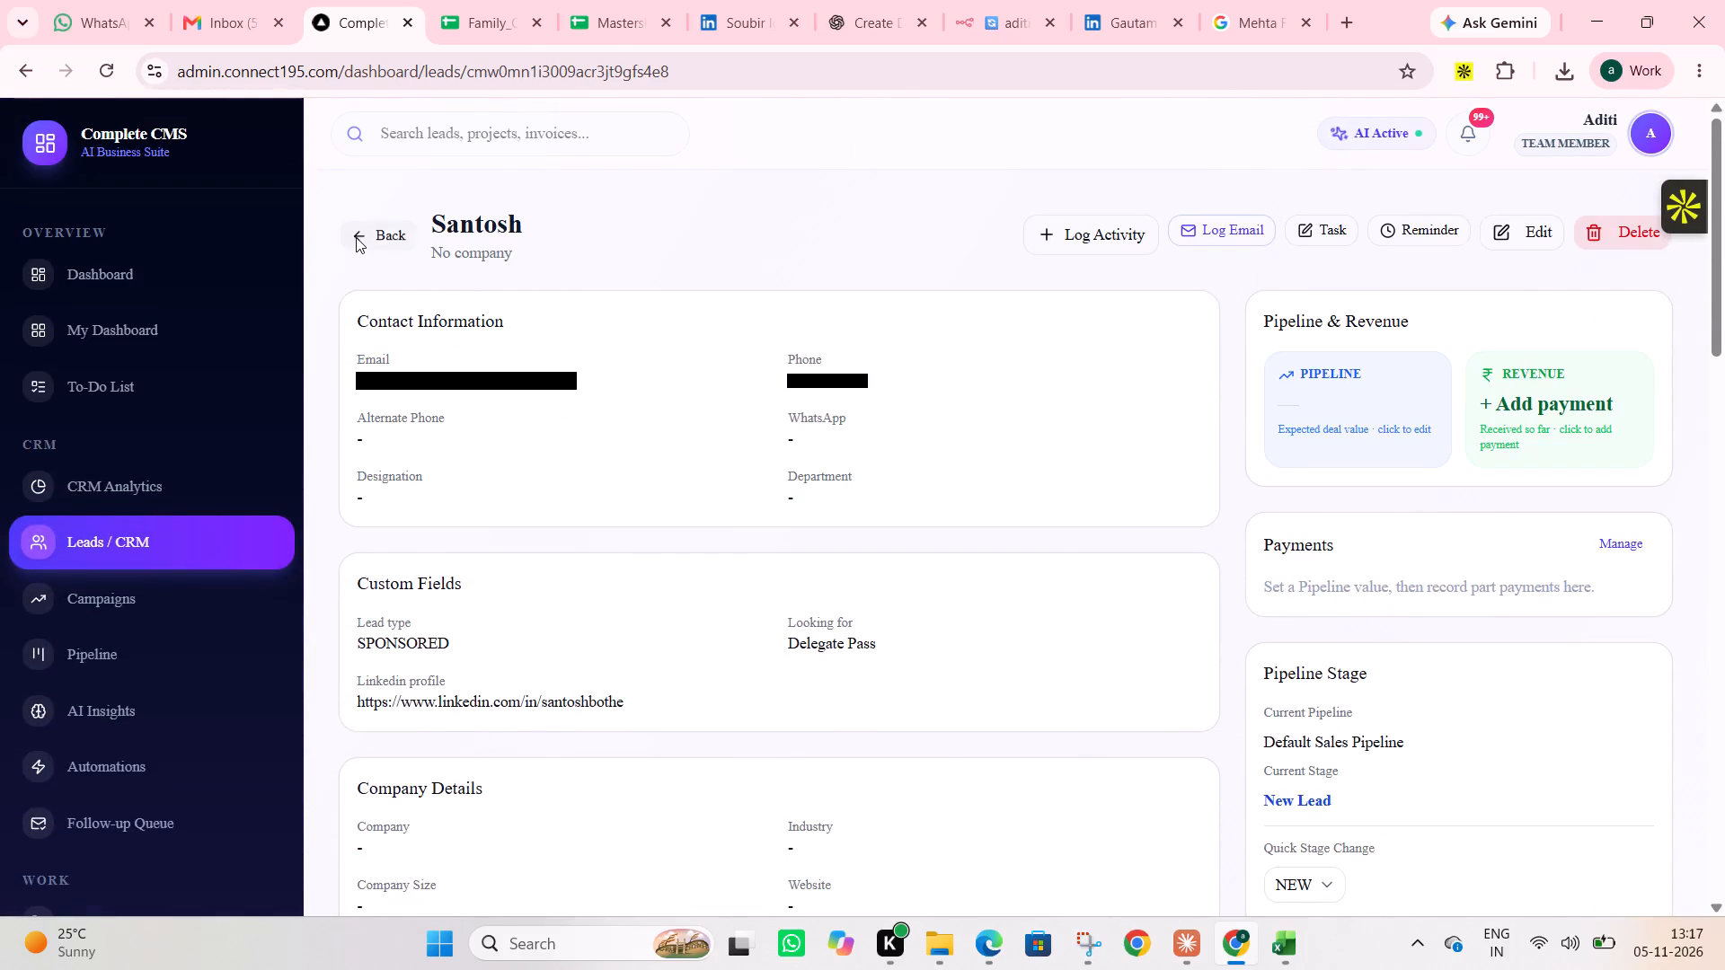
pyautogui.scroll(-3, 554, 525)
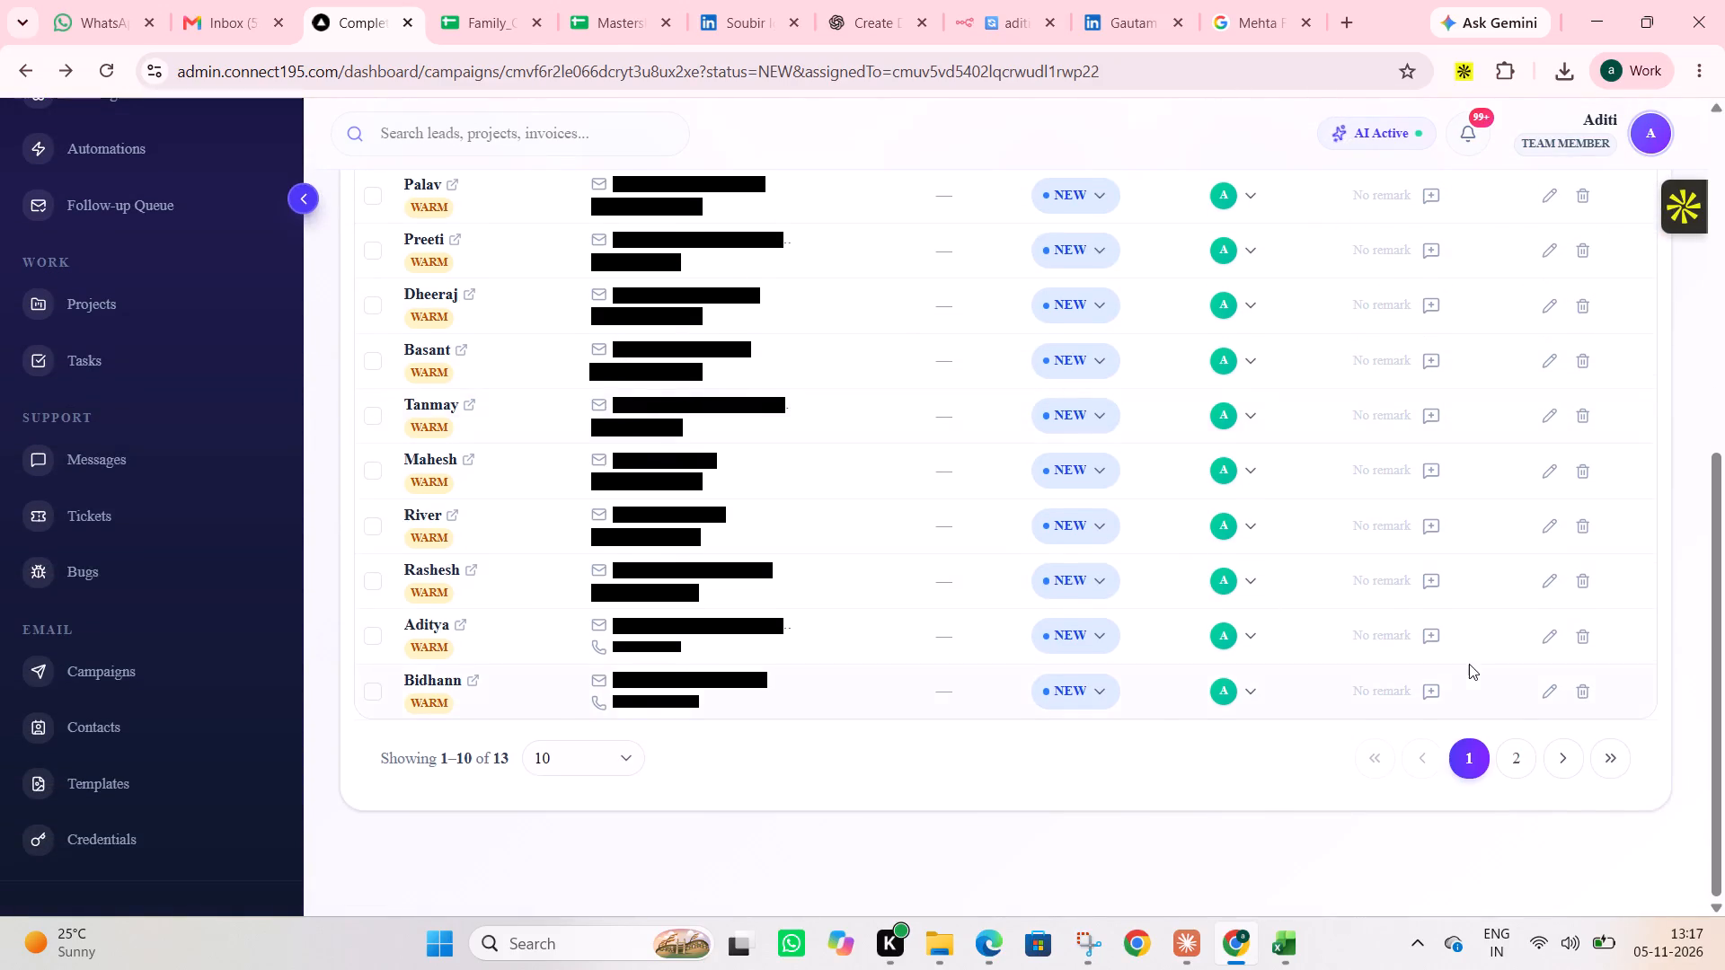
pyautogui.click(1519, 776)
pyautogui.scroll(1, 1053, 516)
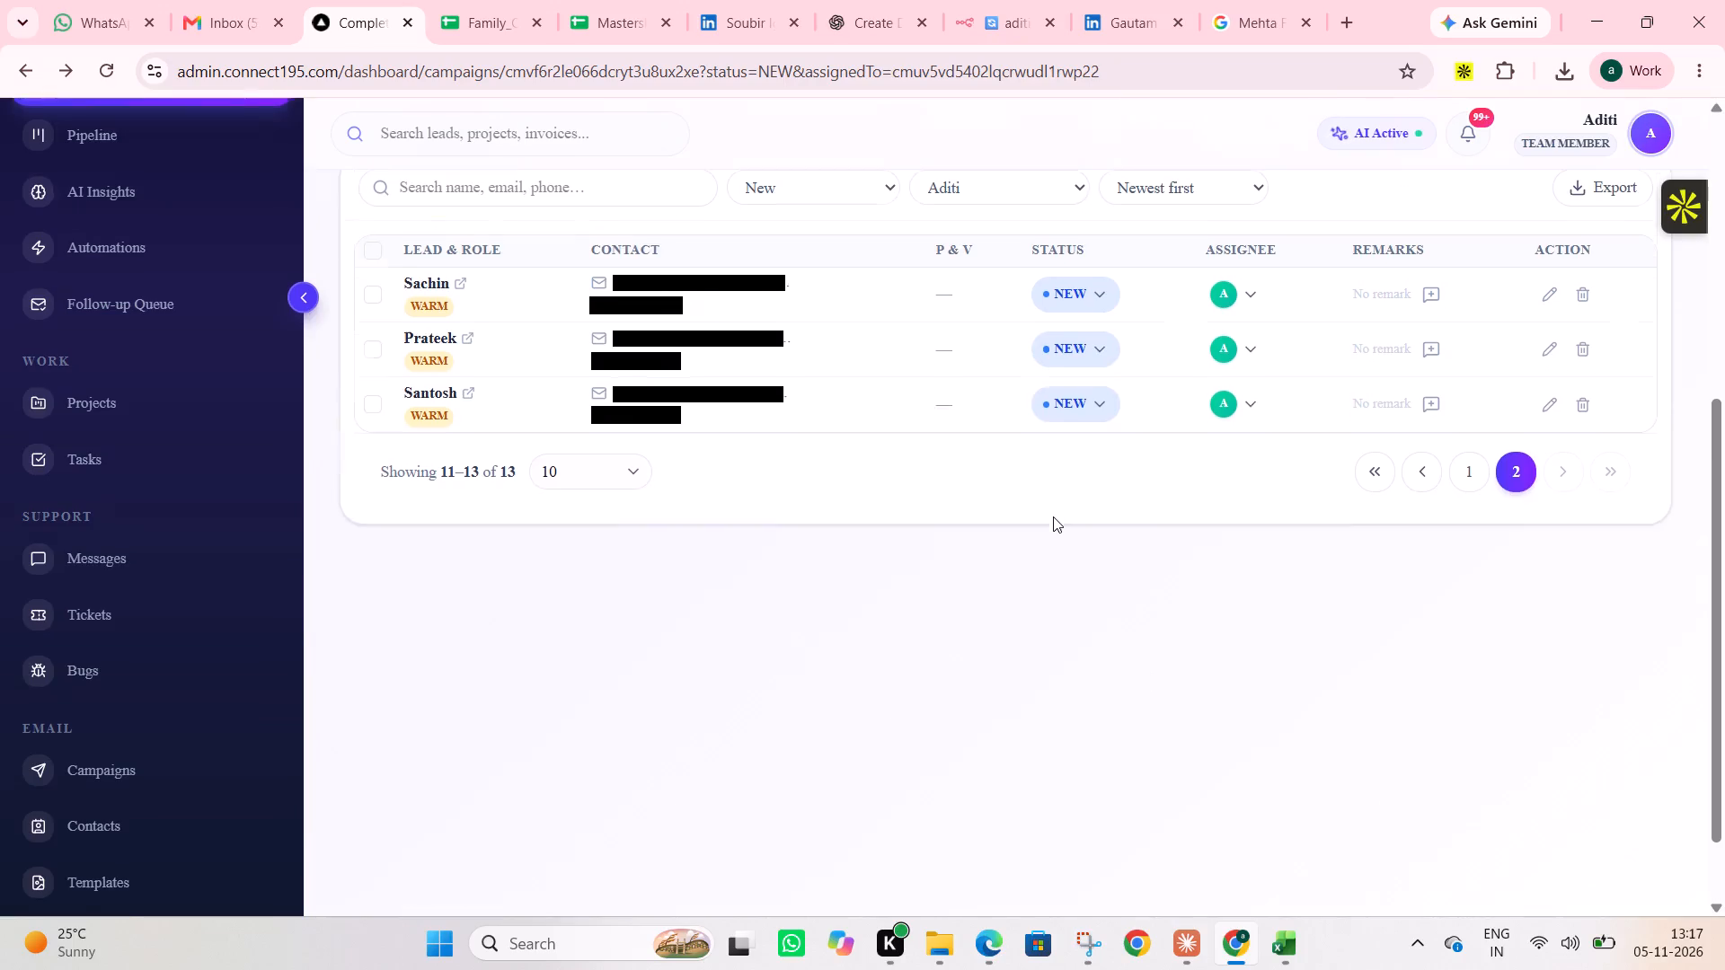
pyautogui.scroll(1, 1053, 516)
pyautogui.click(1044, 366)
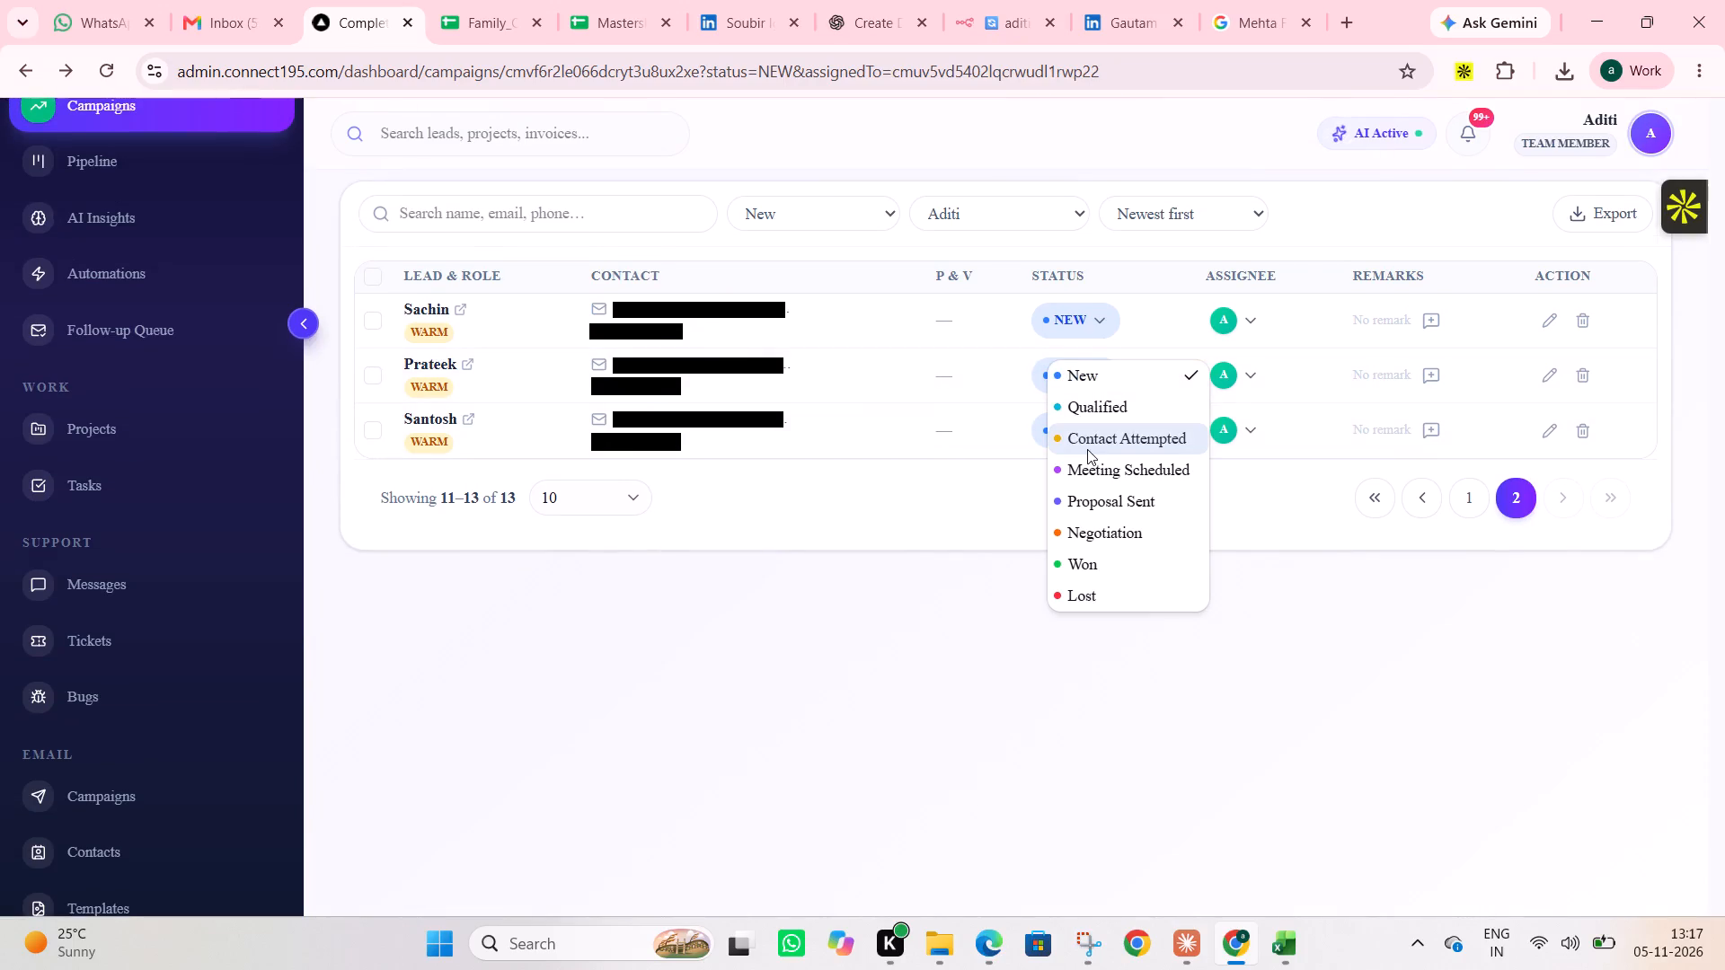
pyautogui.click(1090, 451)
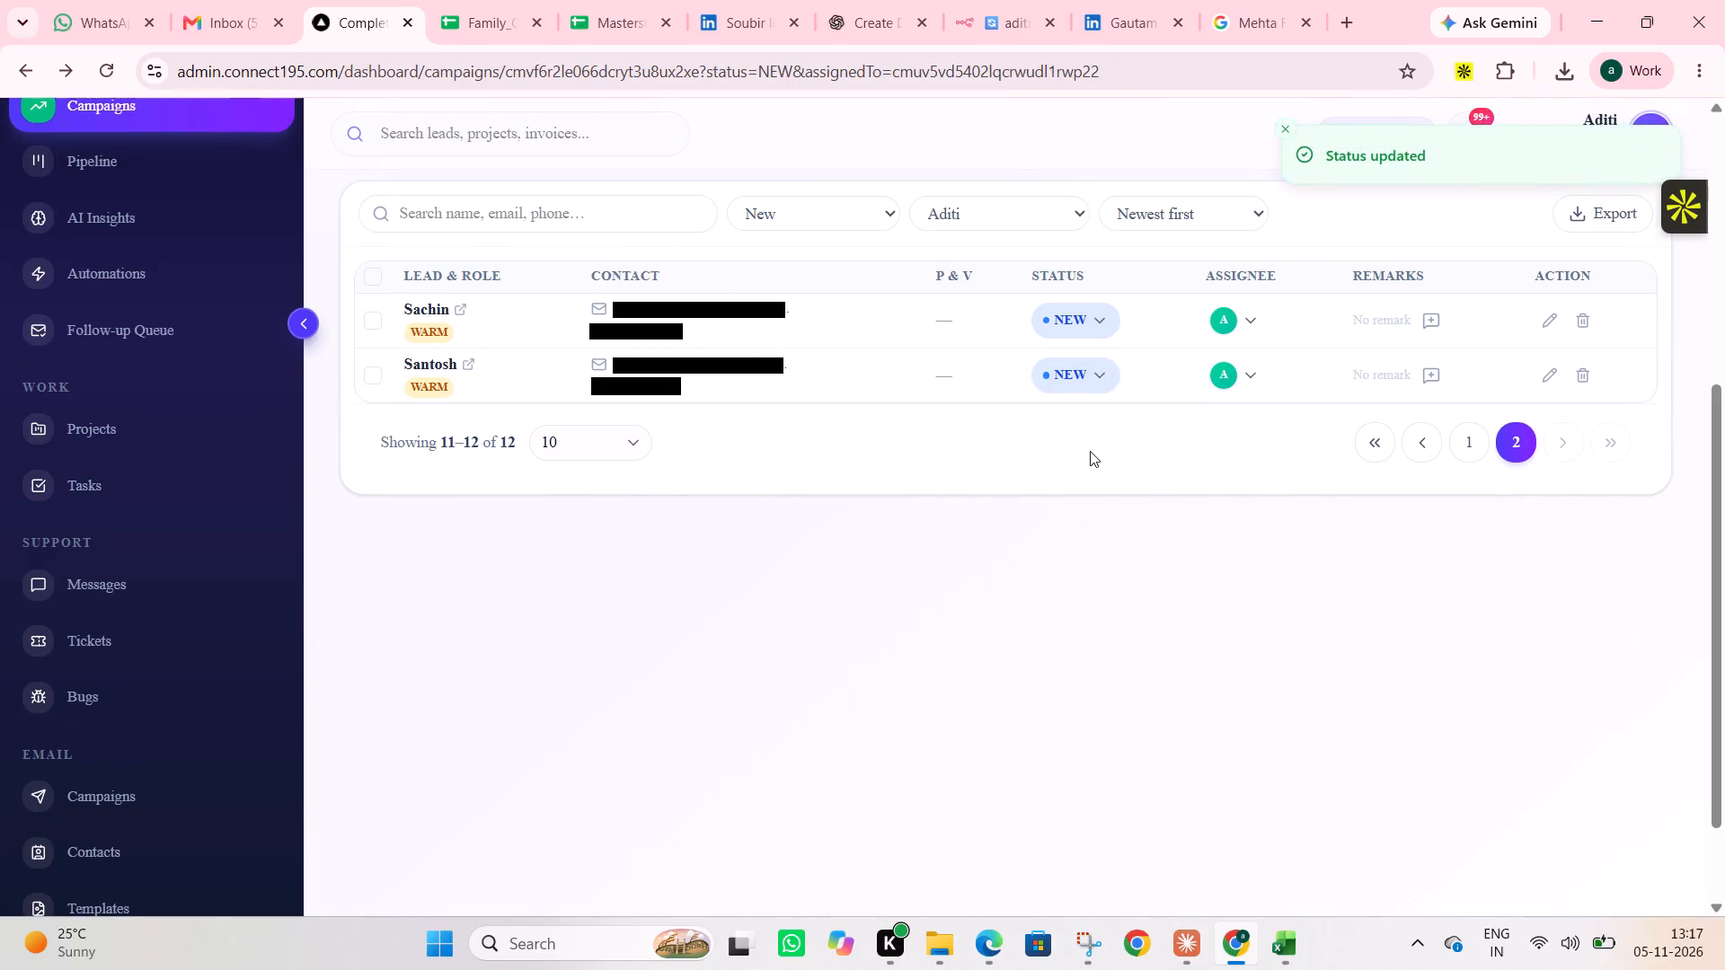
pyautogui.scroll(1, 1090, 451)
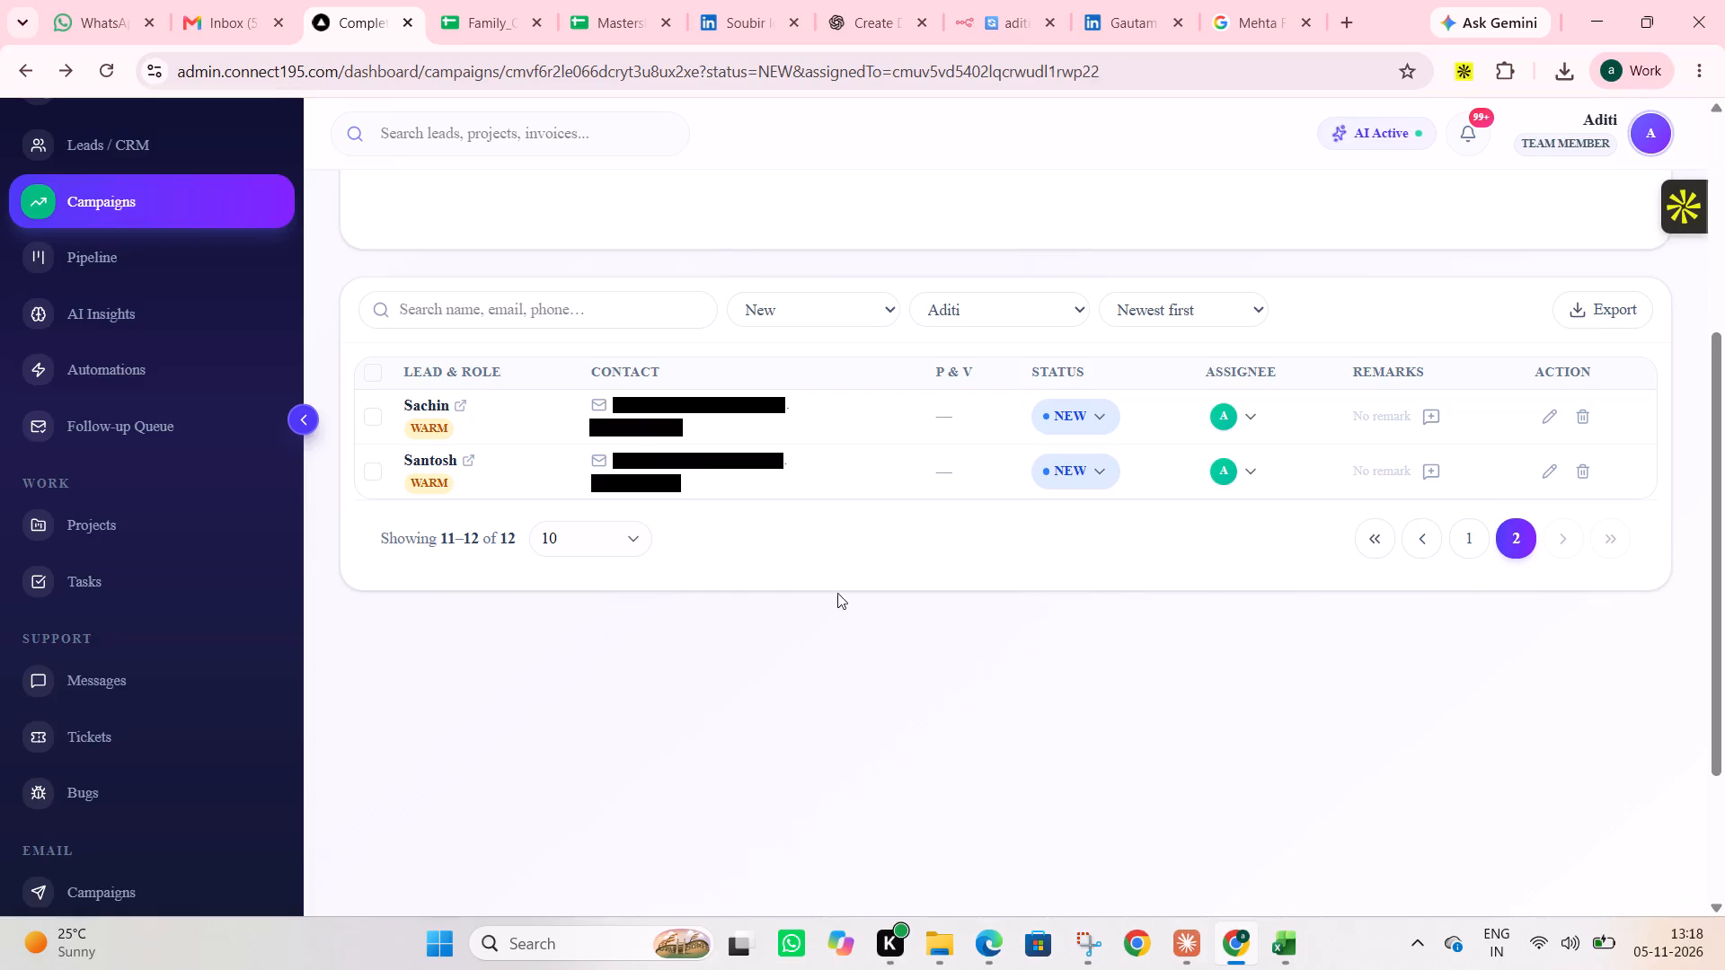
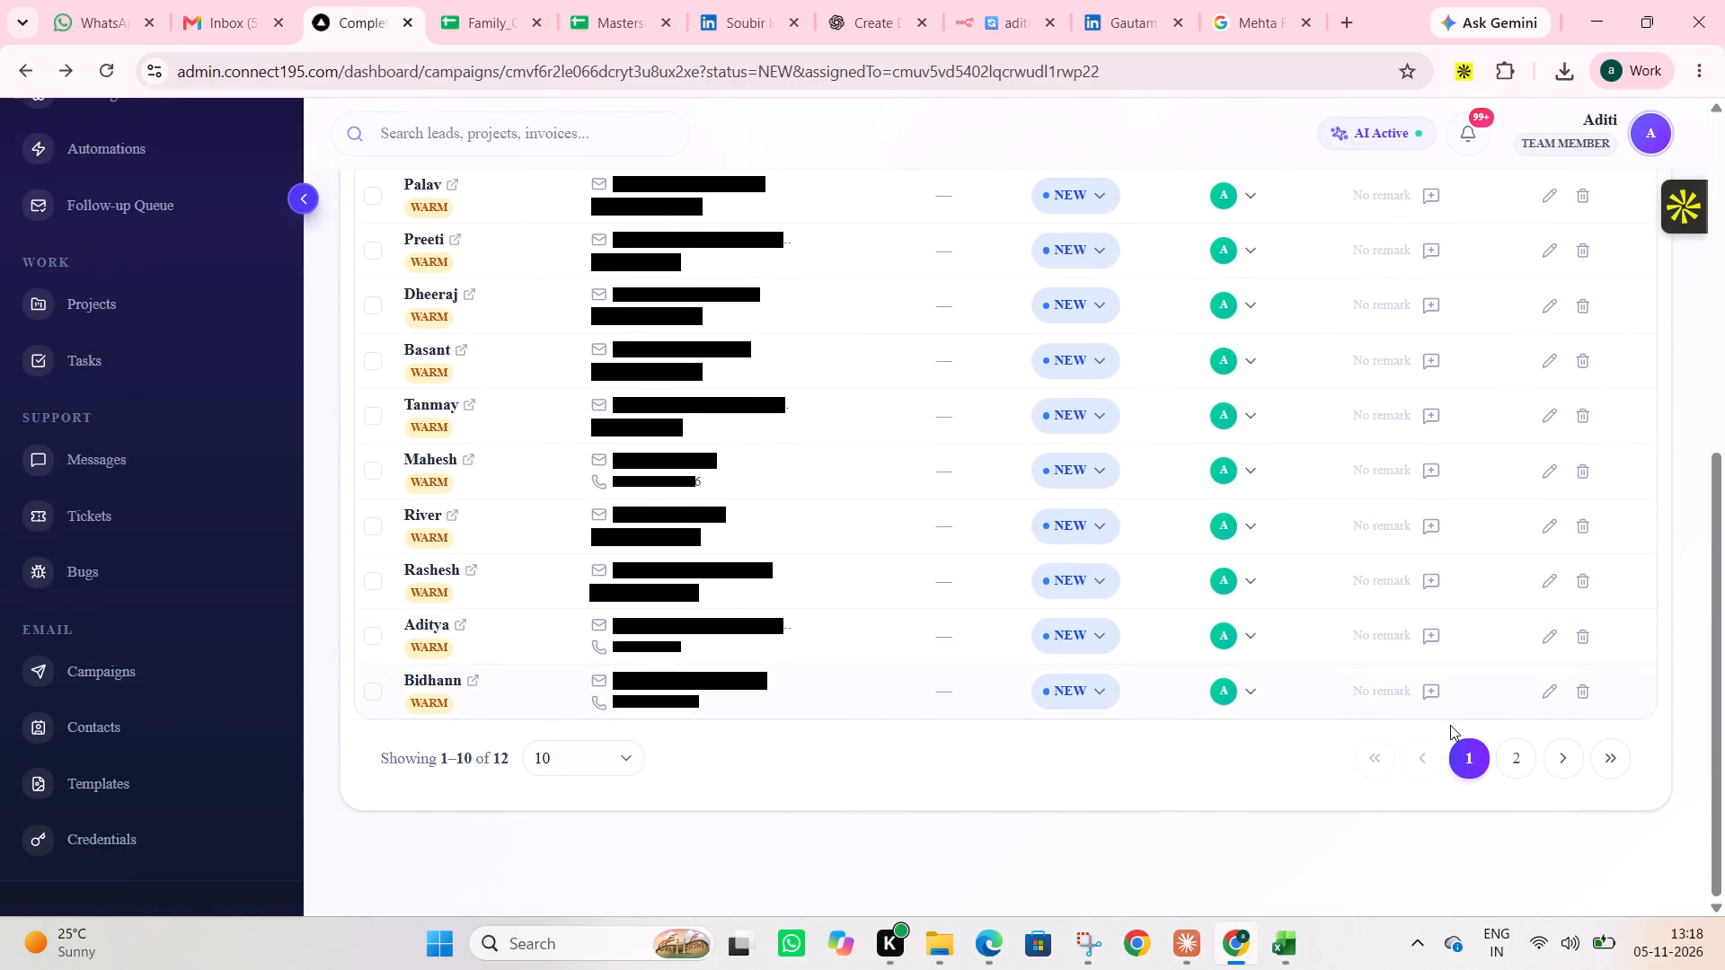
# Go to page 2 of the campaign's New leads assigned to Aditi and review the leads listed there.
pyautogui.click(1514, 754)
pyautogui.scroll(3, 1116, 619)
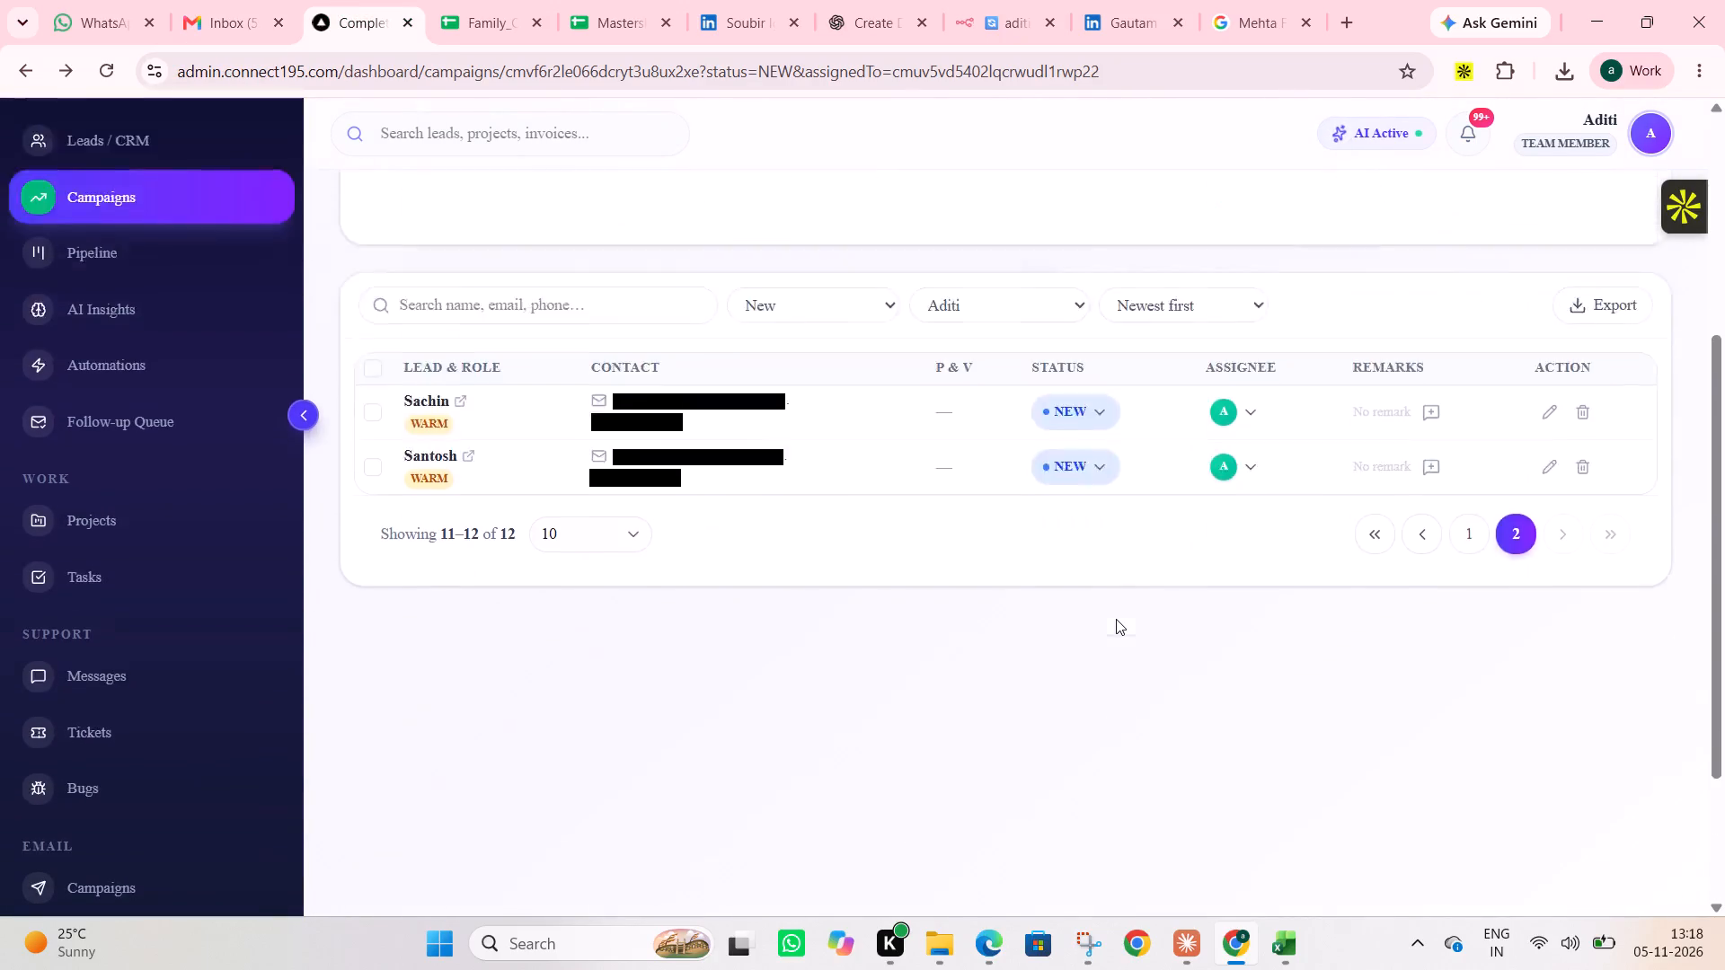
pyautogui.scroll(1, 1116, 619)
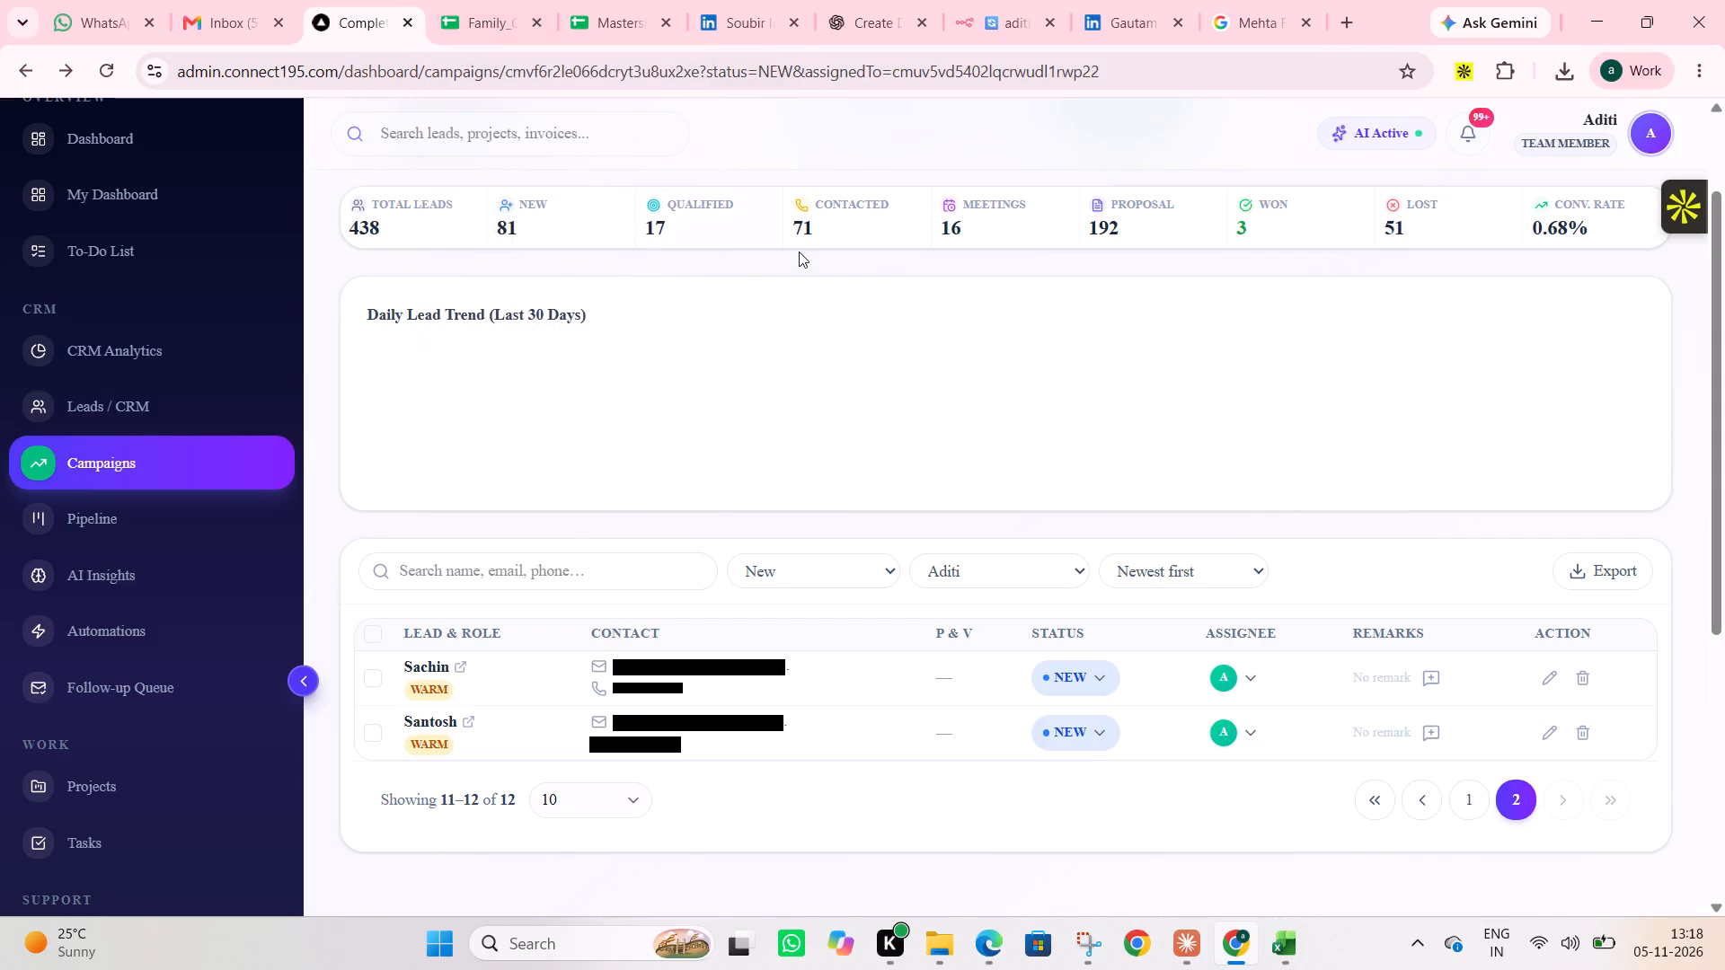
# Set Sachin's status to Contact Attempted in the campaign's New leads.
pyautogui.click(1071, 666)
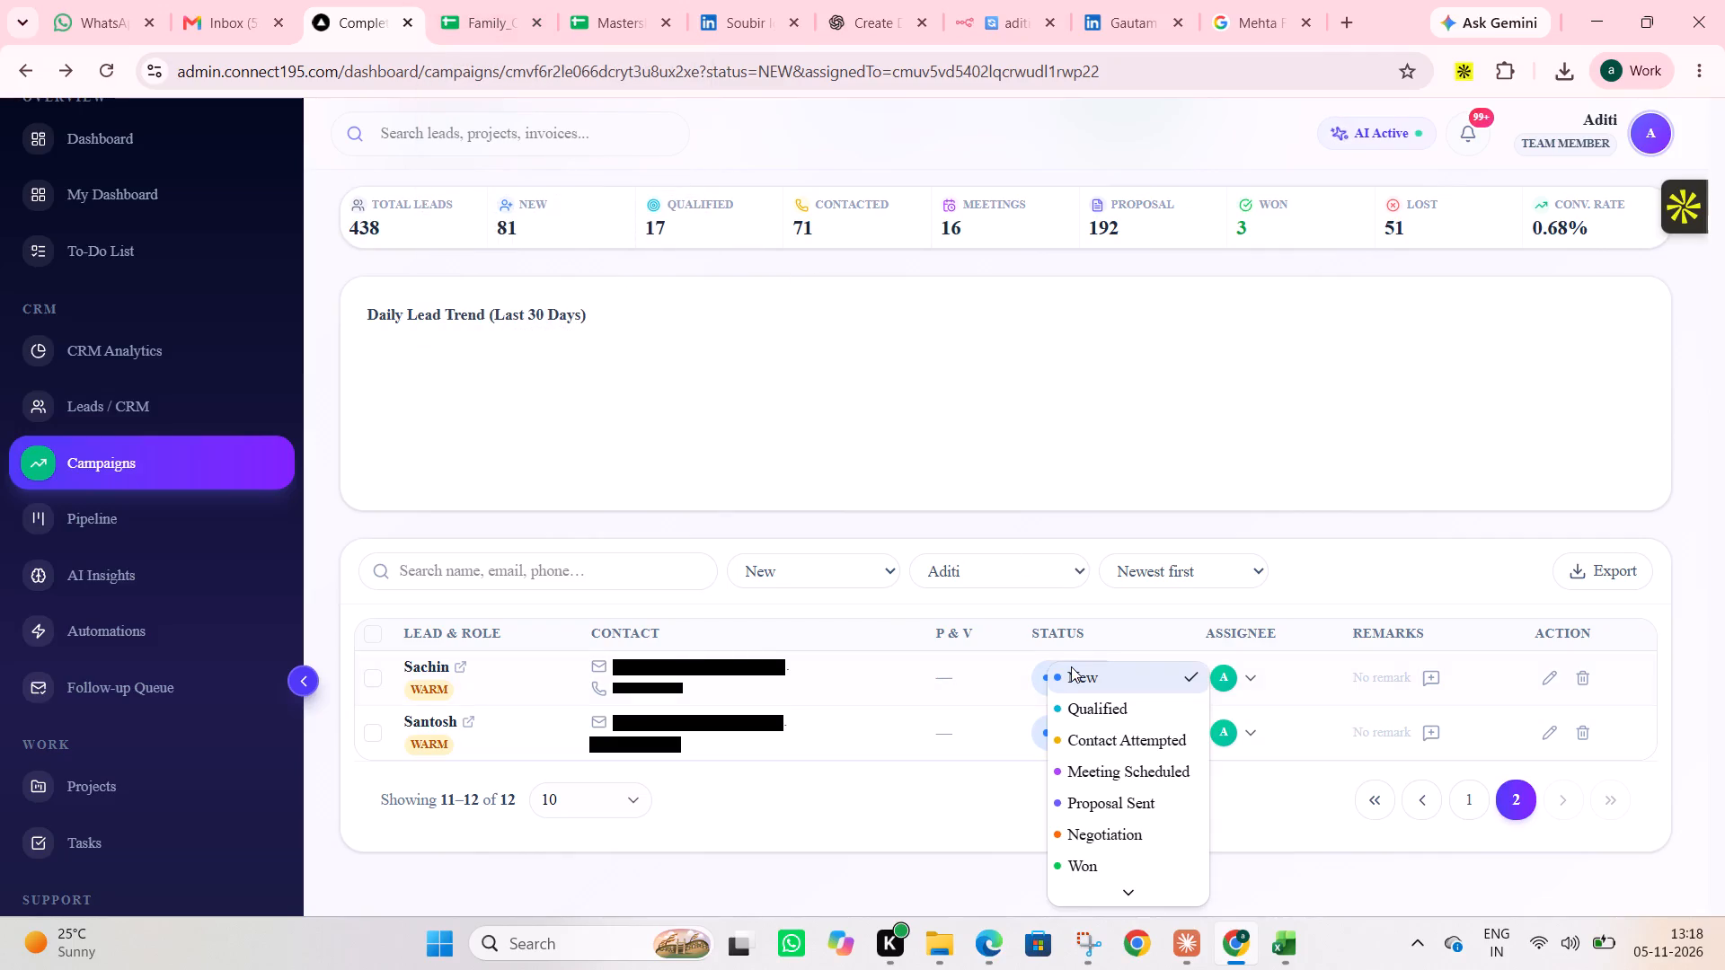
pyautogui.click(1081, 739)
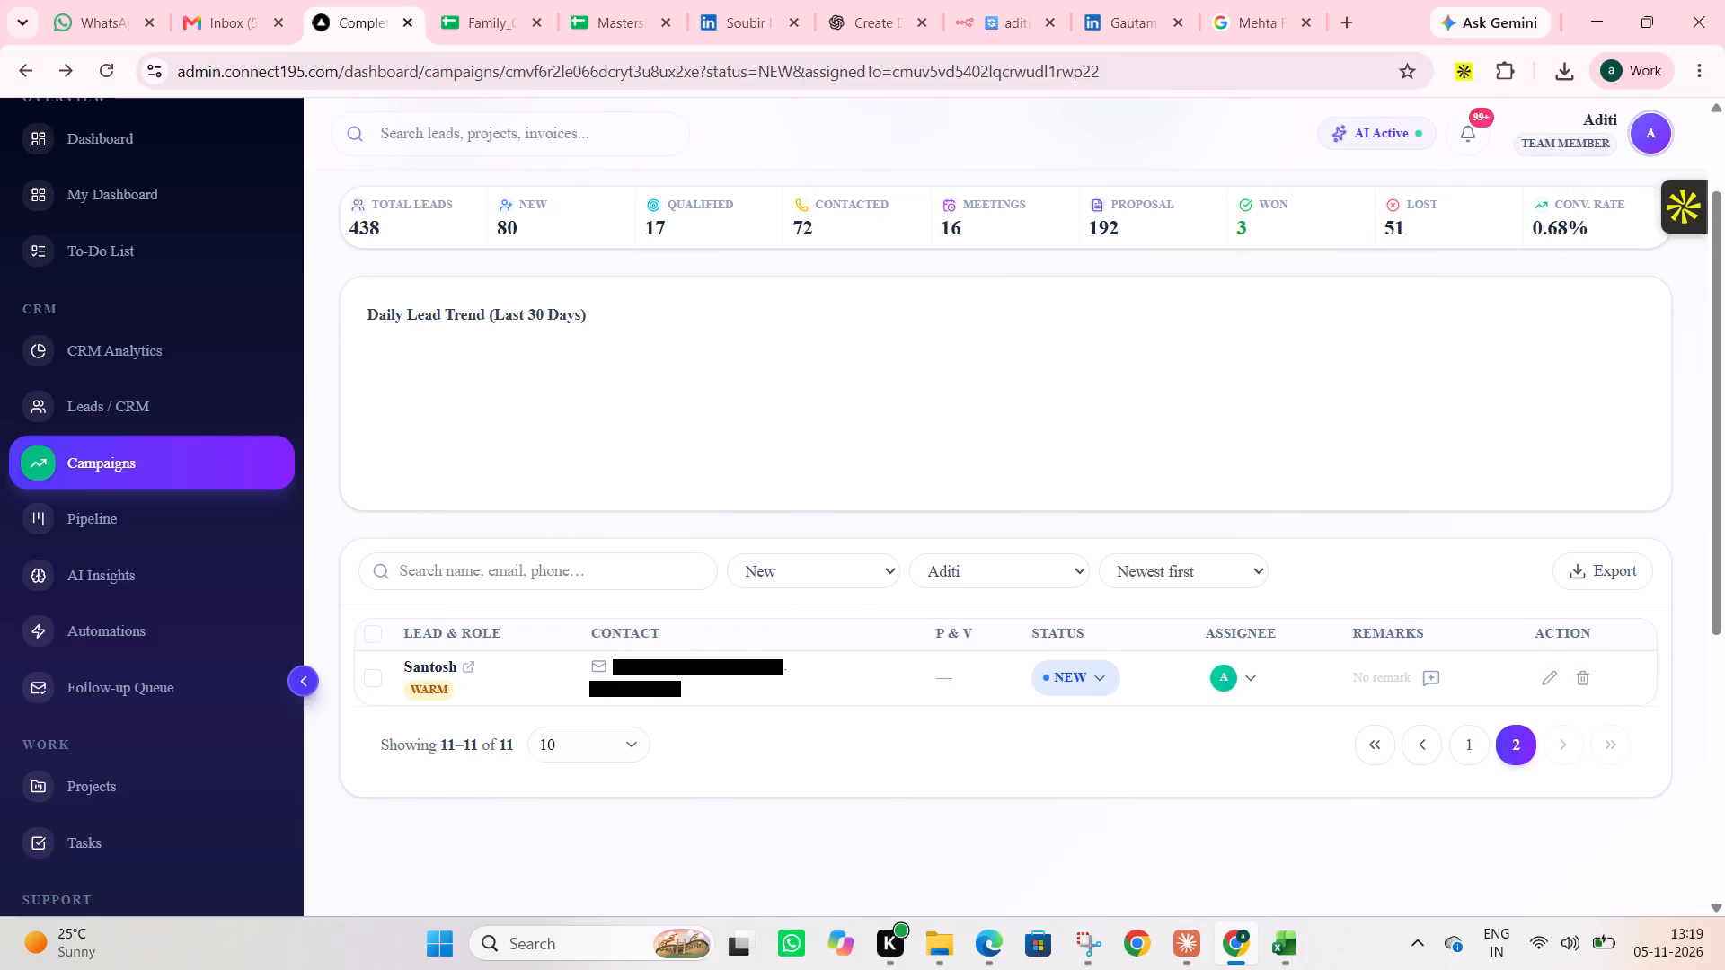
# In the Campaign-Dhiraj sheet of the Family Office mail spreadsheet, check the phone and company details of Opened contacts around rows 23 to 26.
pyautogui.click(481, 2)
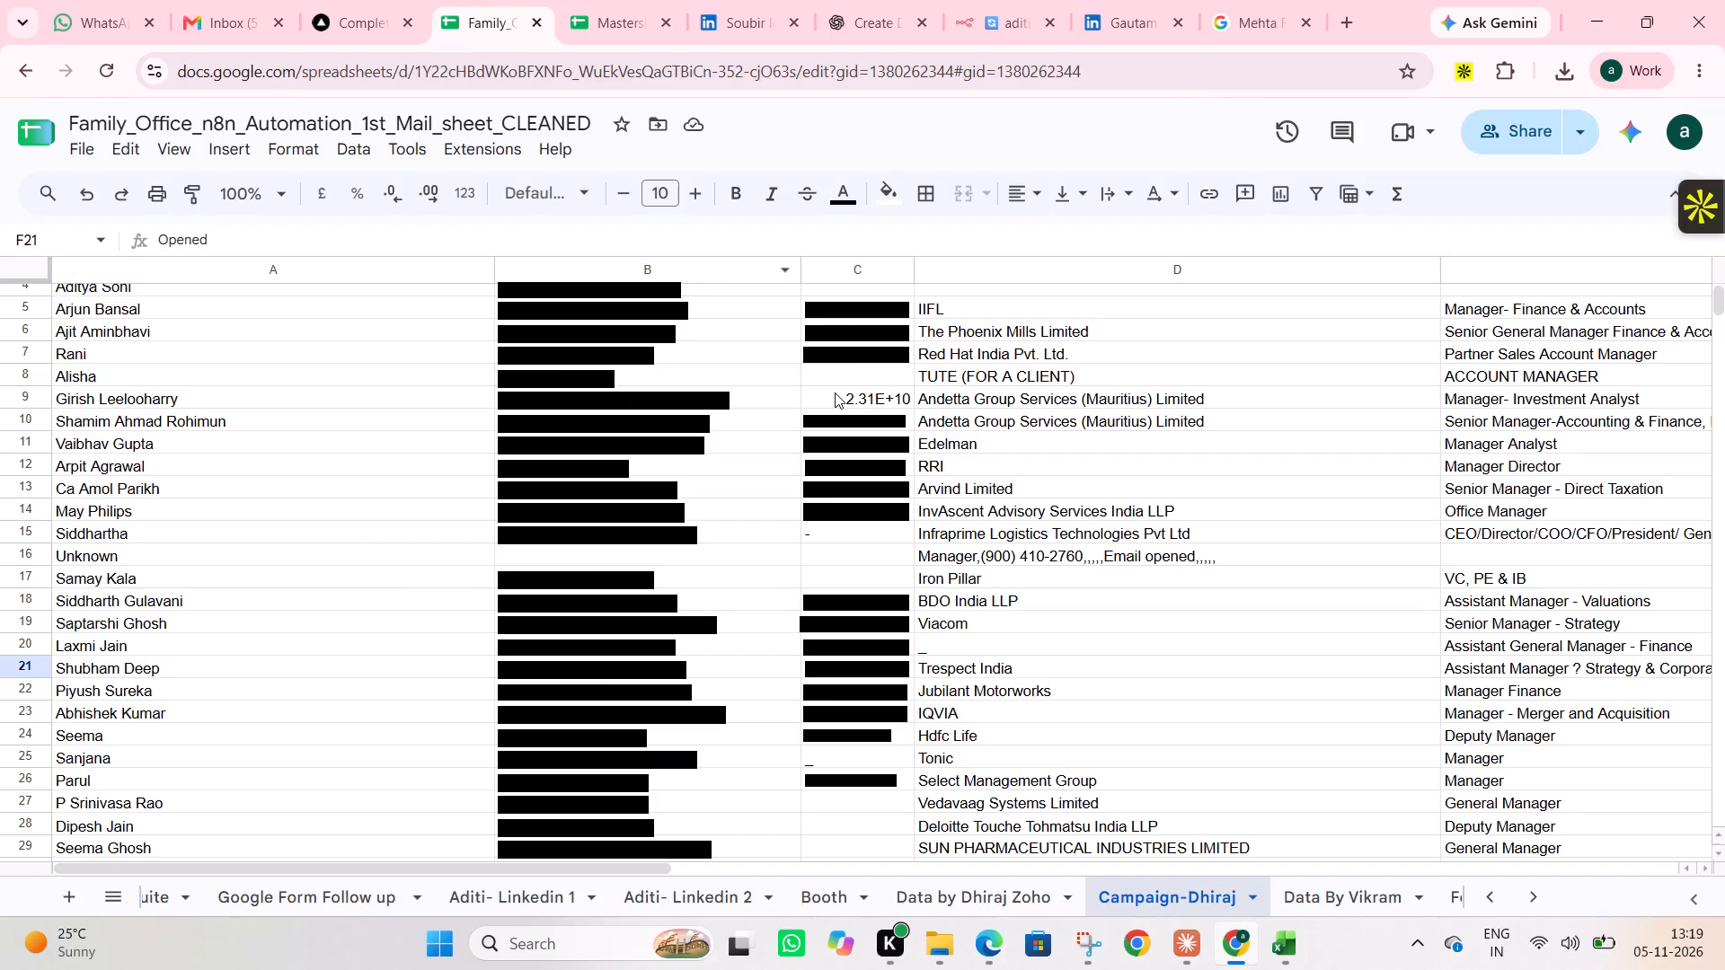
pyautogui.hscroll(-5, 835, 392)
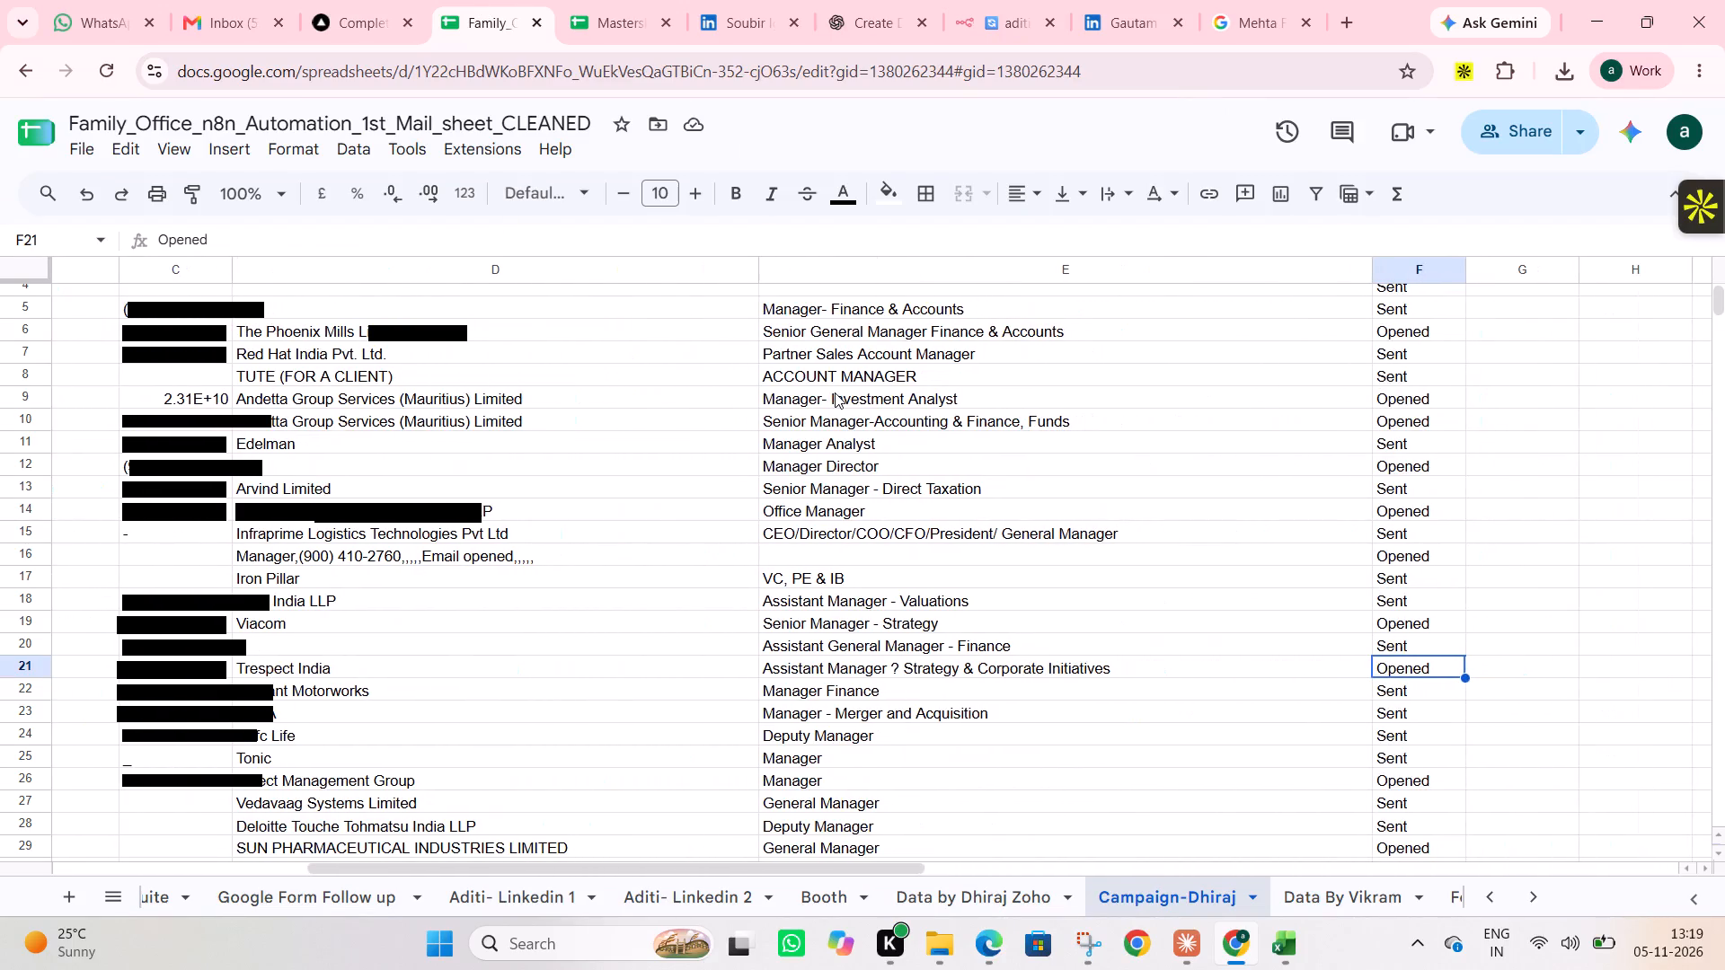
pyautogui.click(1401, 780)
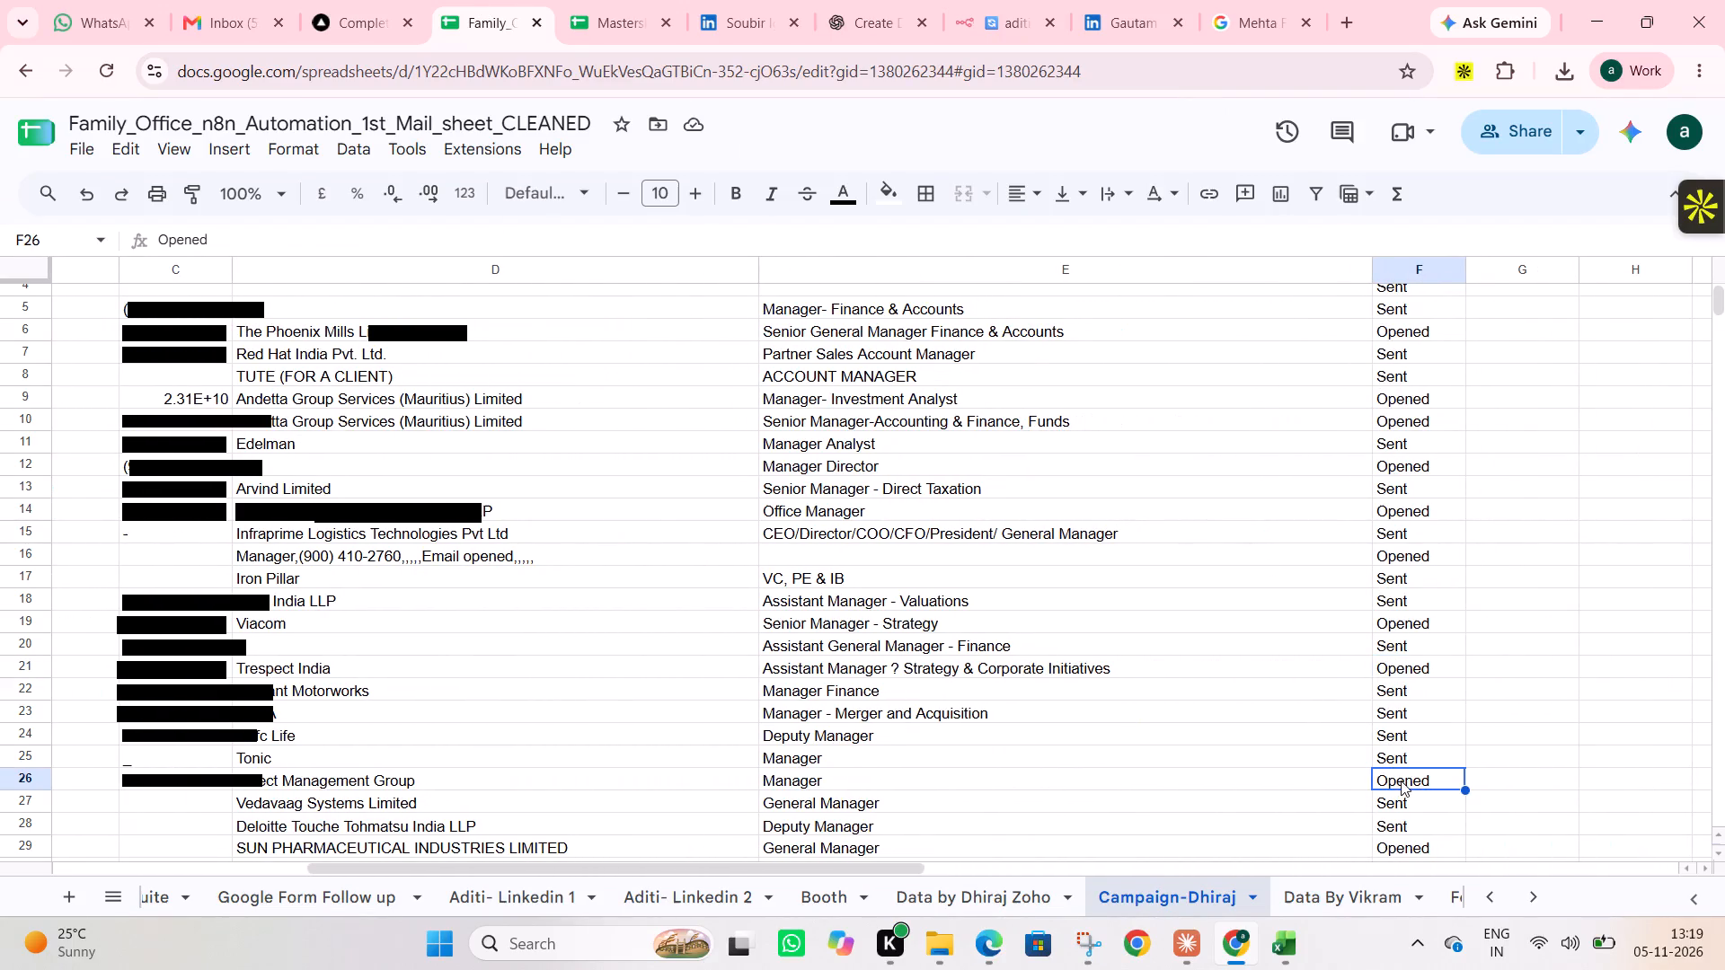
pyautogui.hscroll(2, 1080, 785)
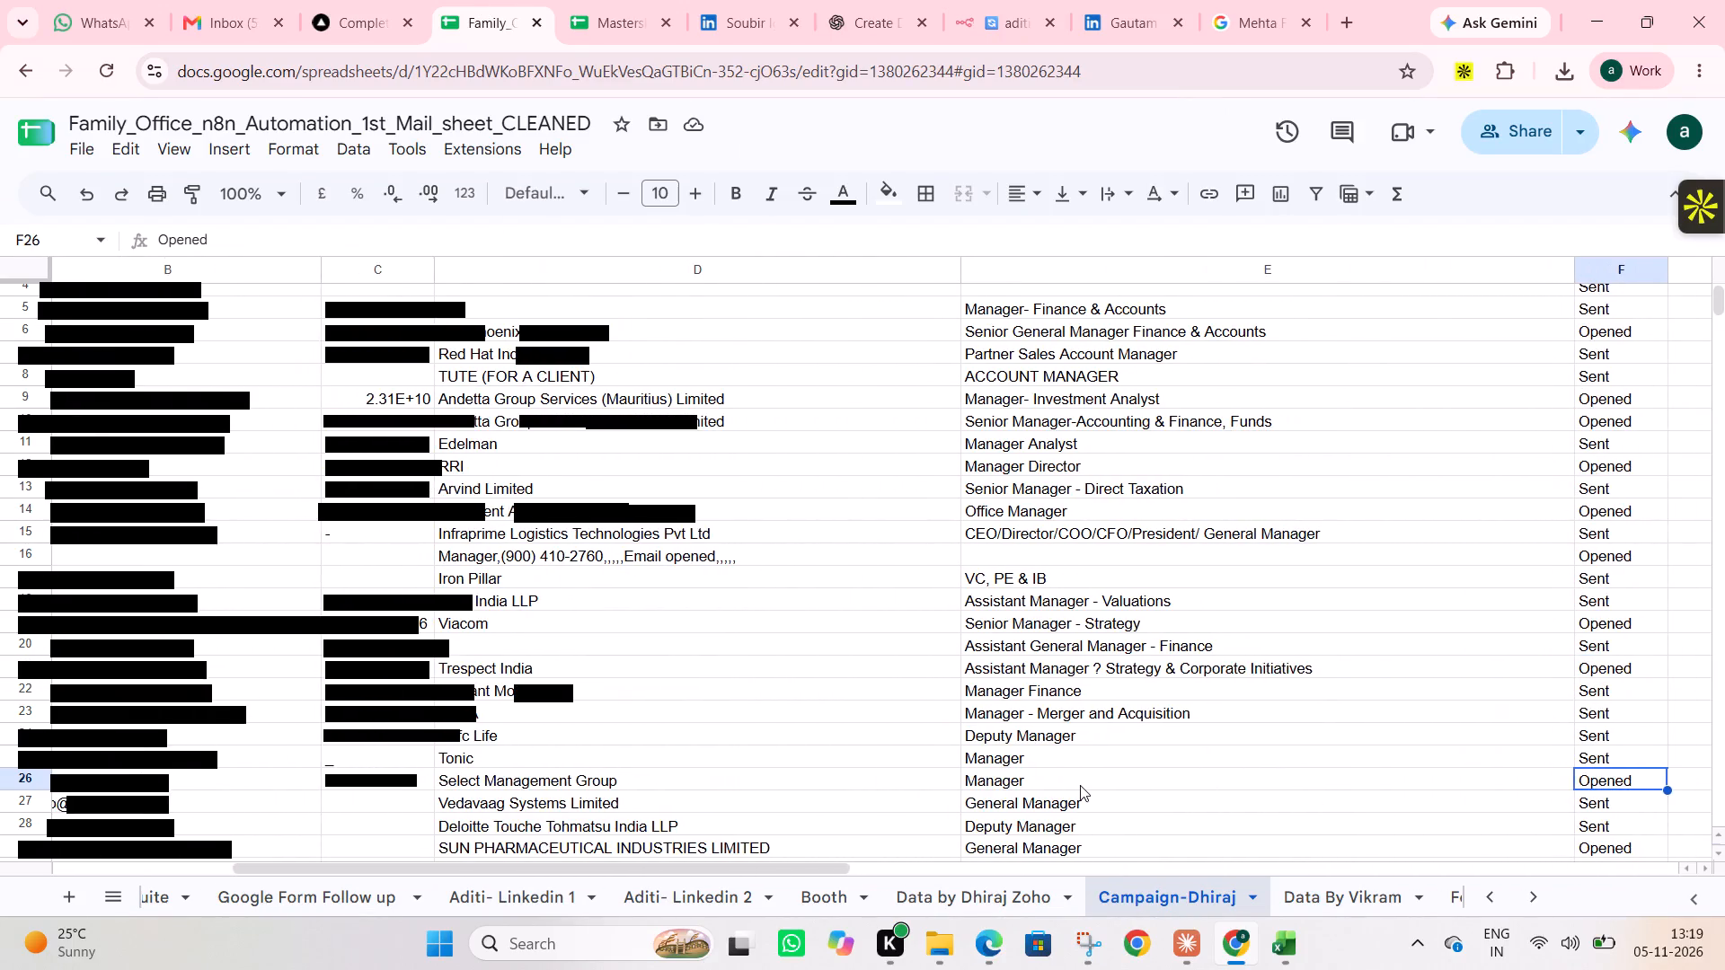
pyautogui.hscroll(4, 1080, 785)
pyautogui.scroll(-1, 1080, 785)
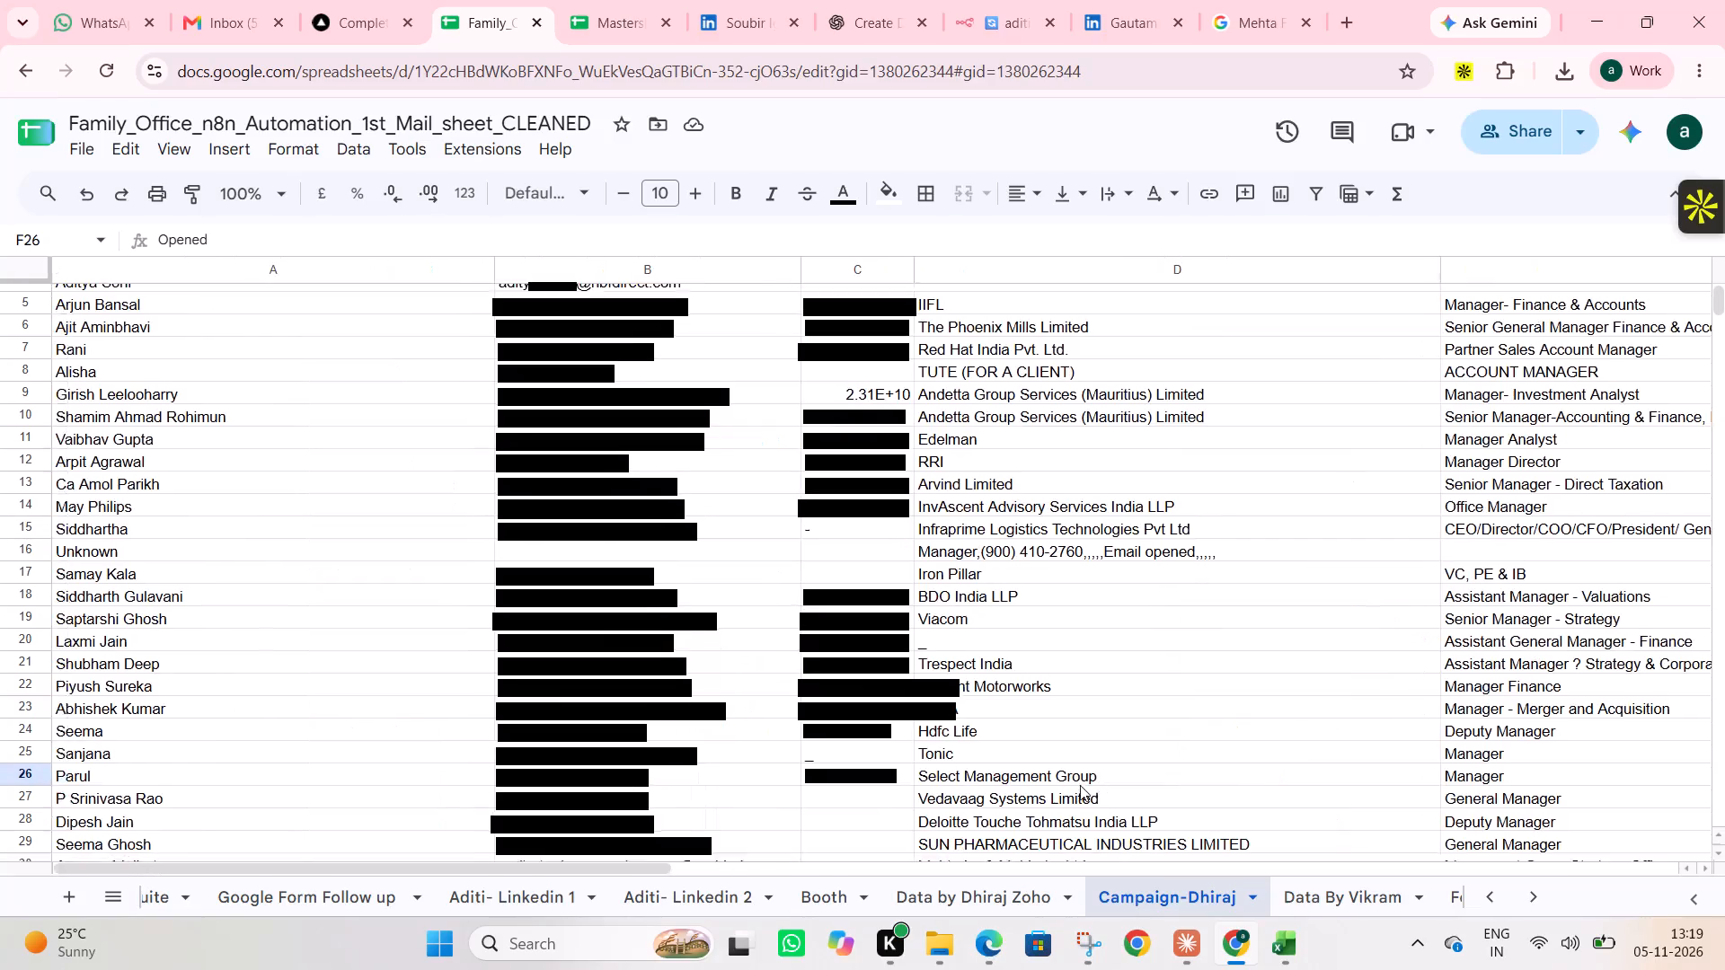
pyautogui.scroll(-3, 1080, 785)
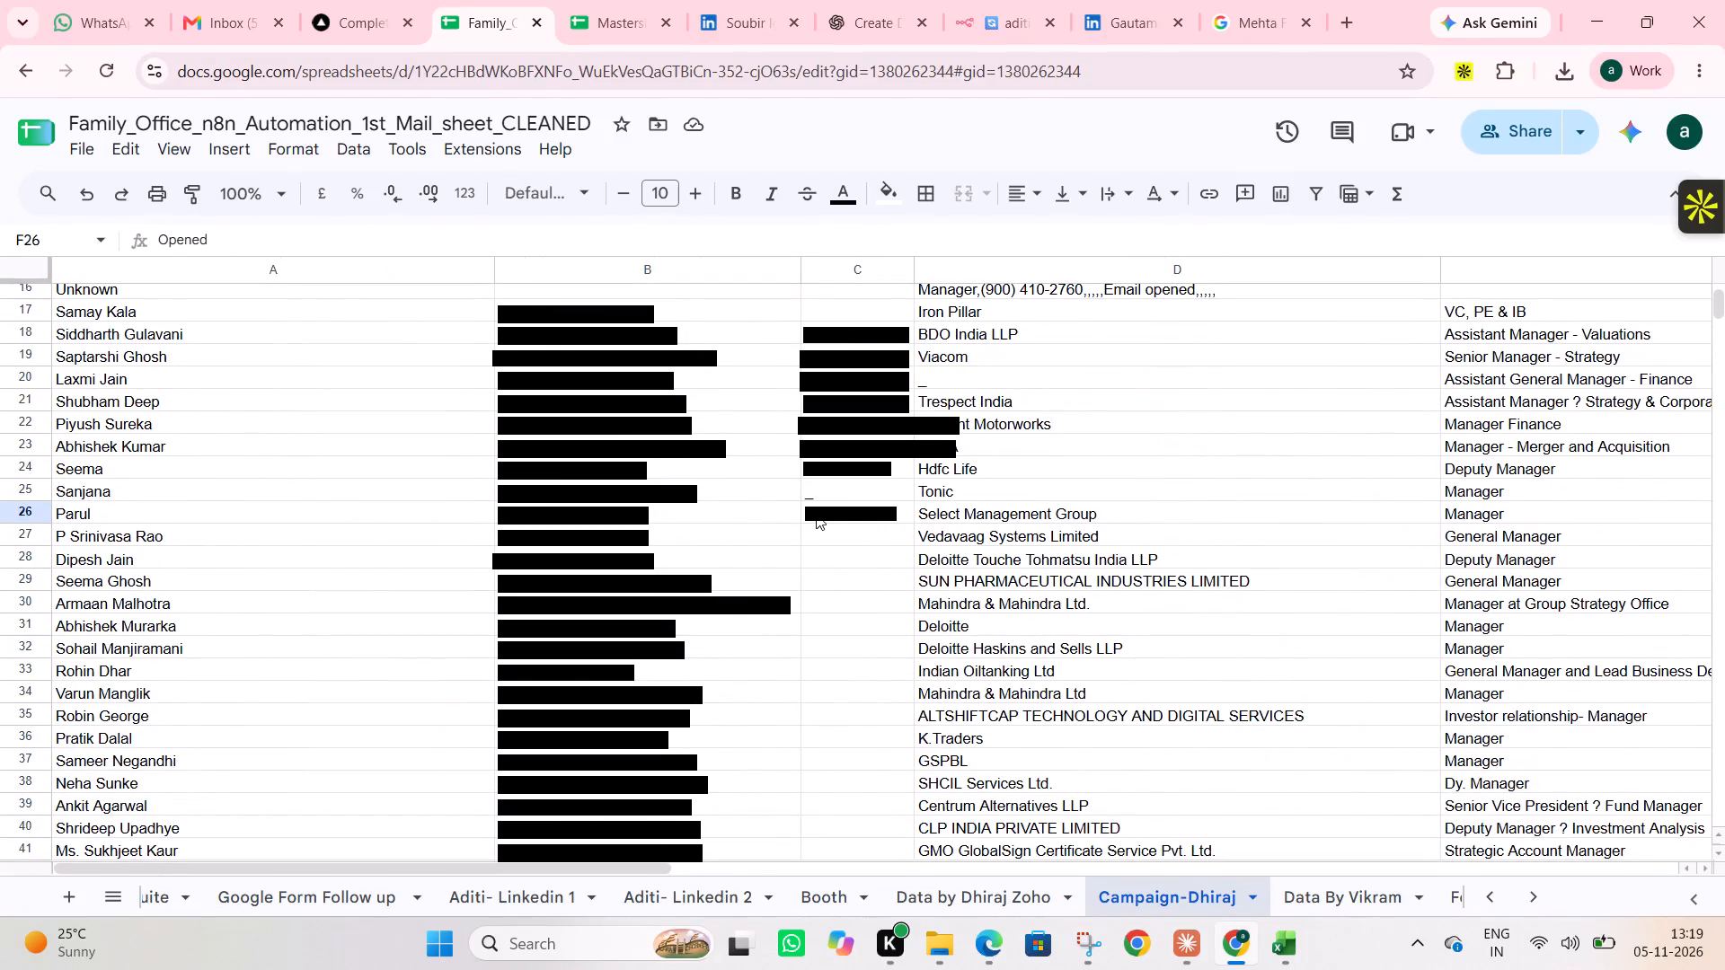
pyautogui.hscroll(1, 882, 521)
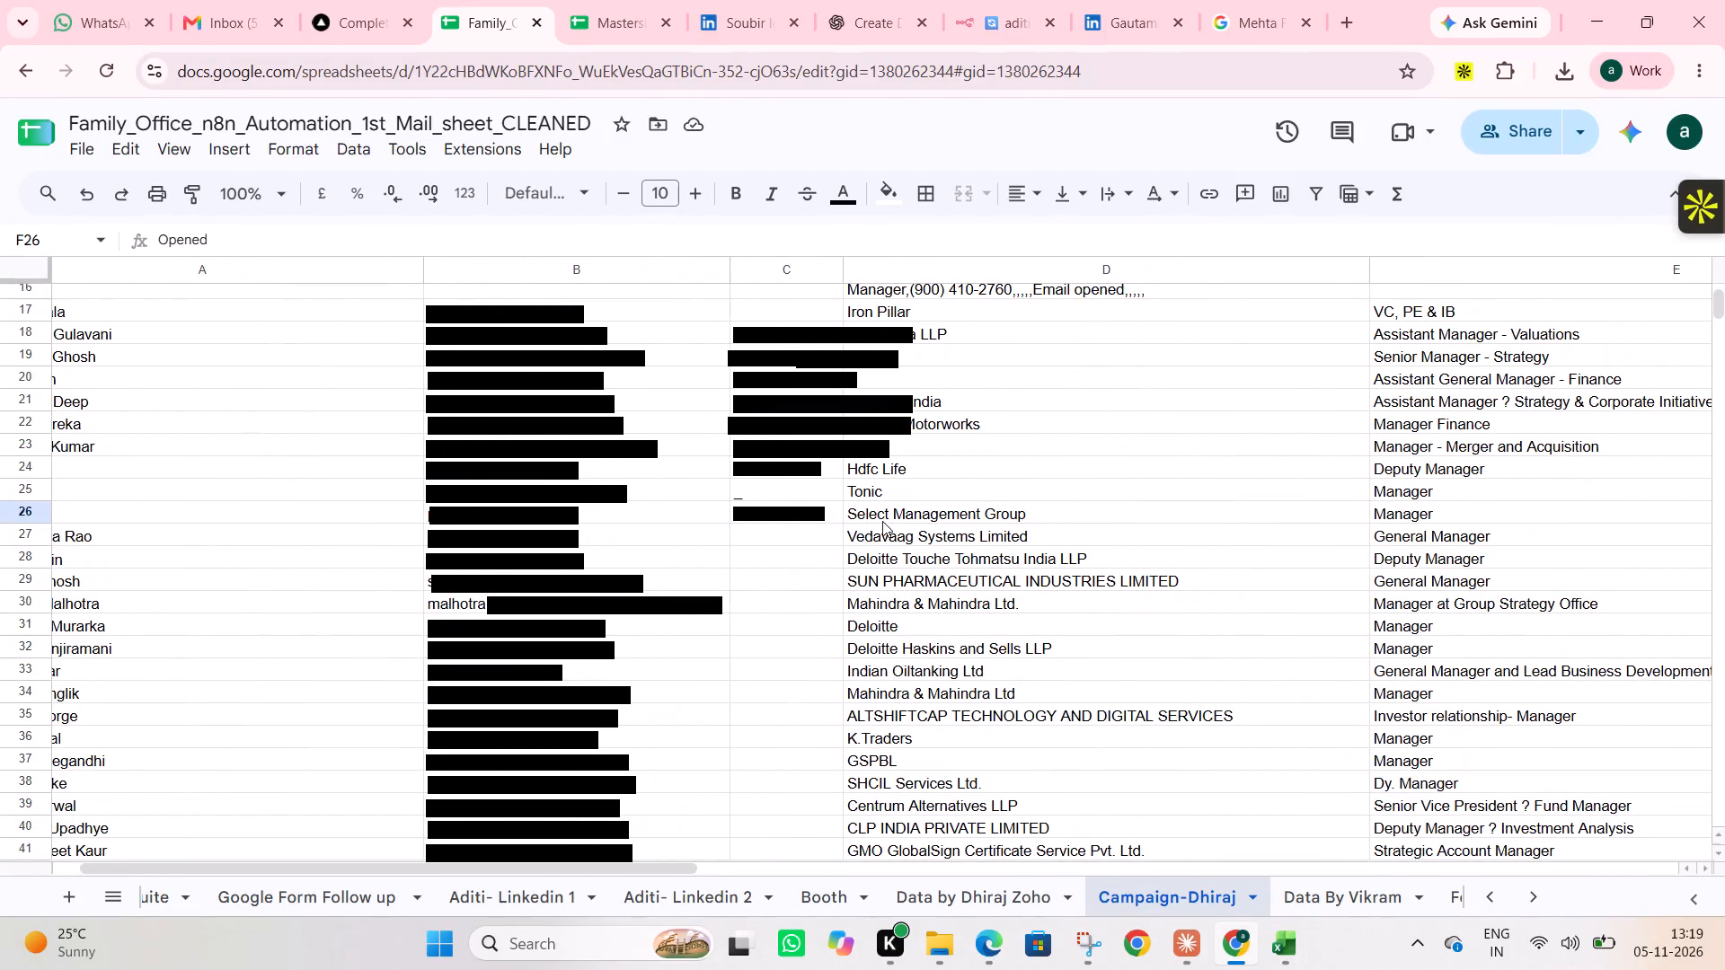
pyautogui.hscroll(1, 882, 521)
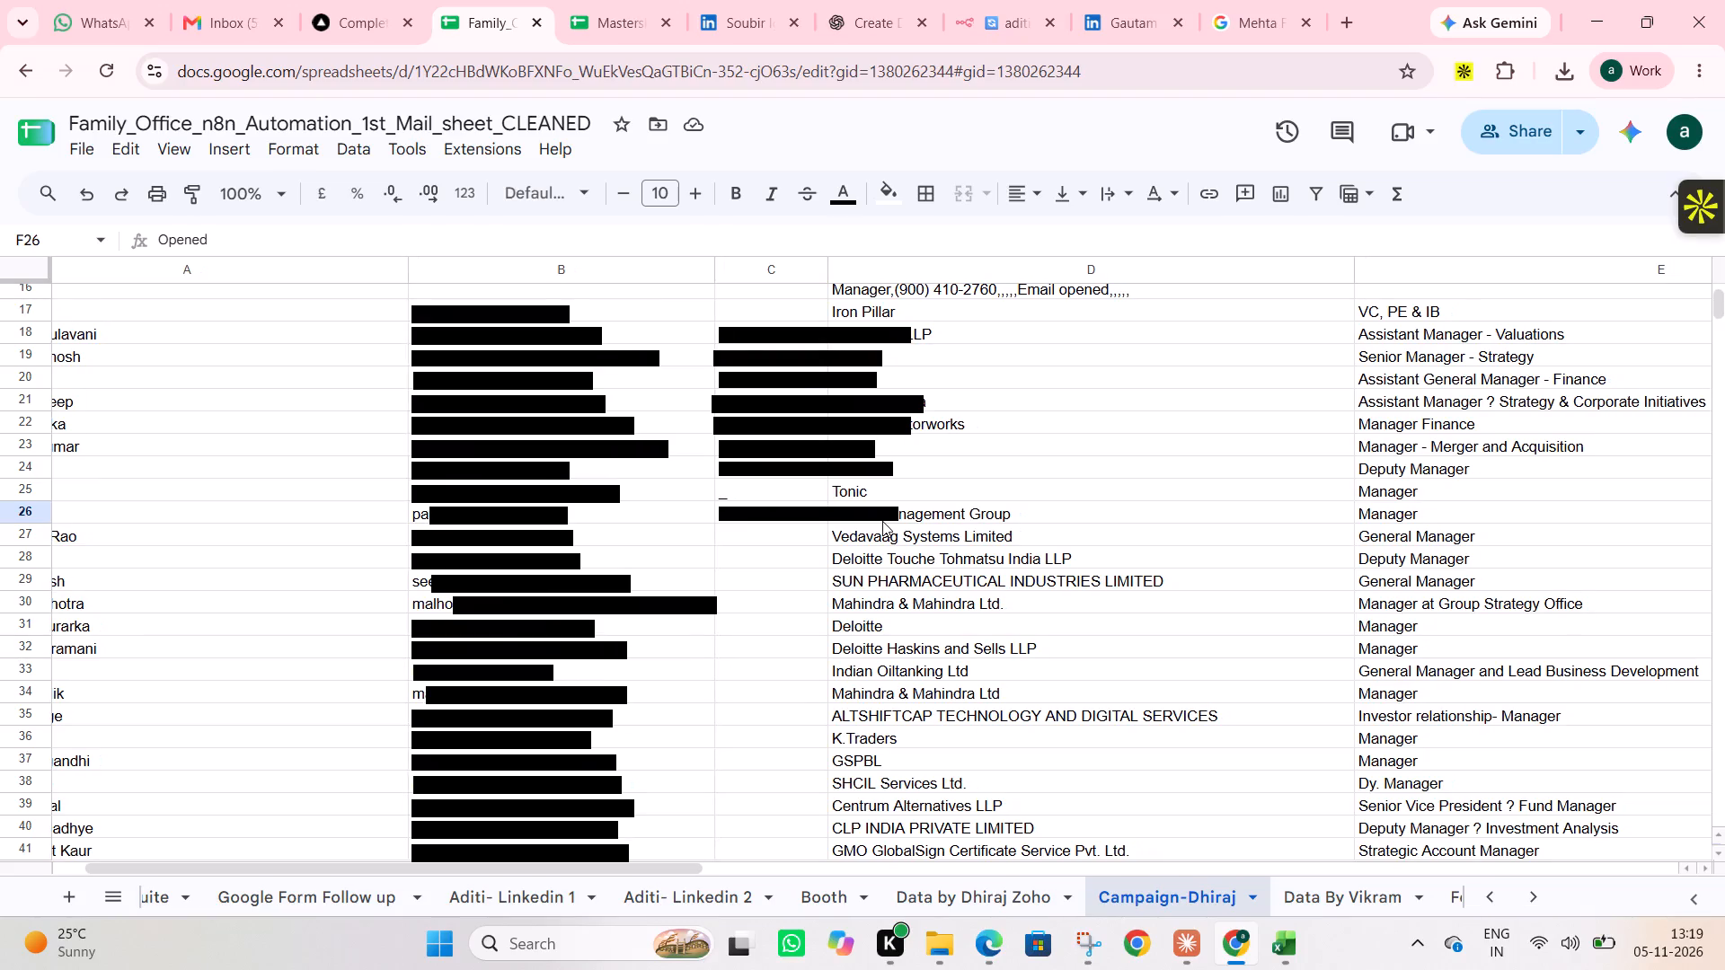
pyautogui.hscroll(5, 882, 521)
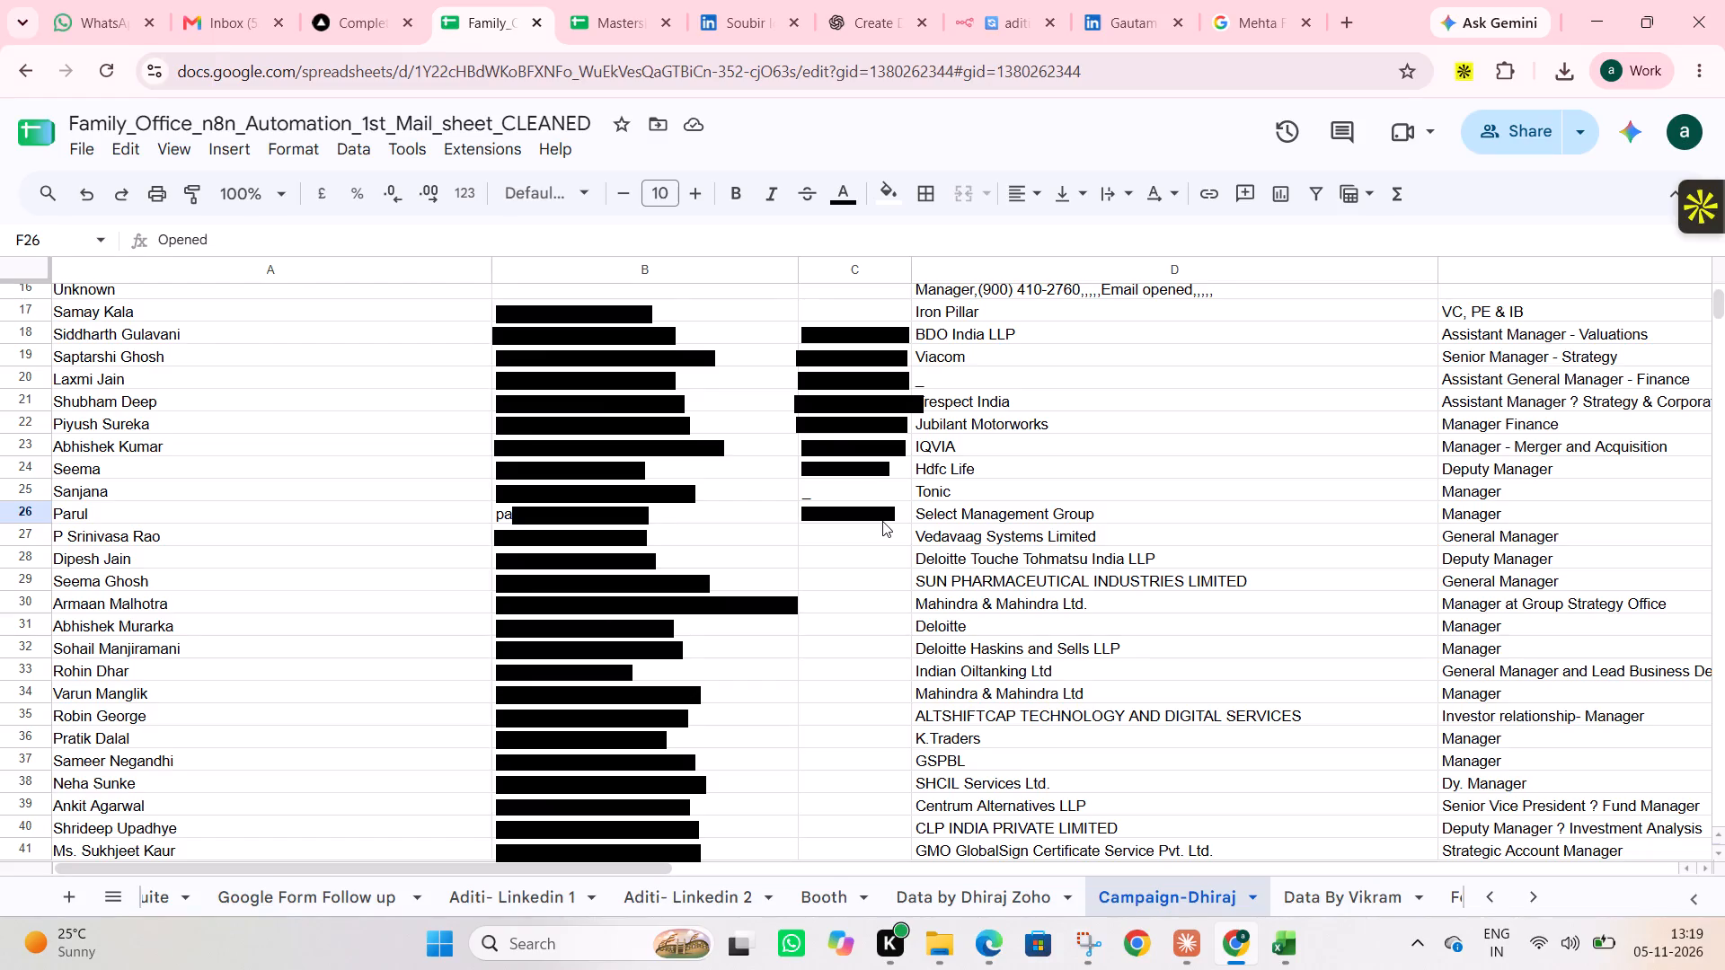
pyautogui.hscroll(-5, 882, 521)
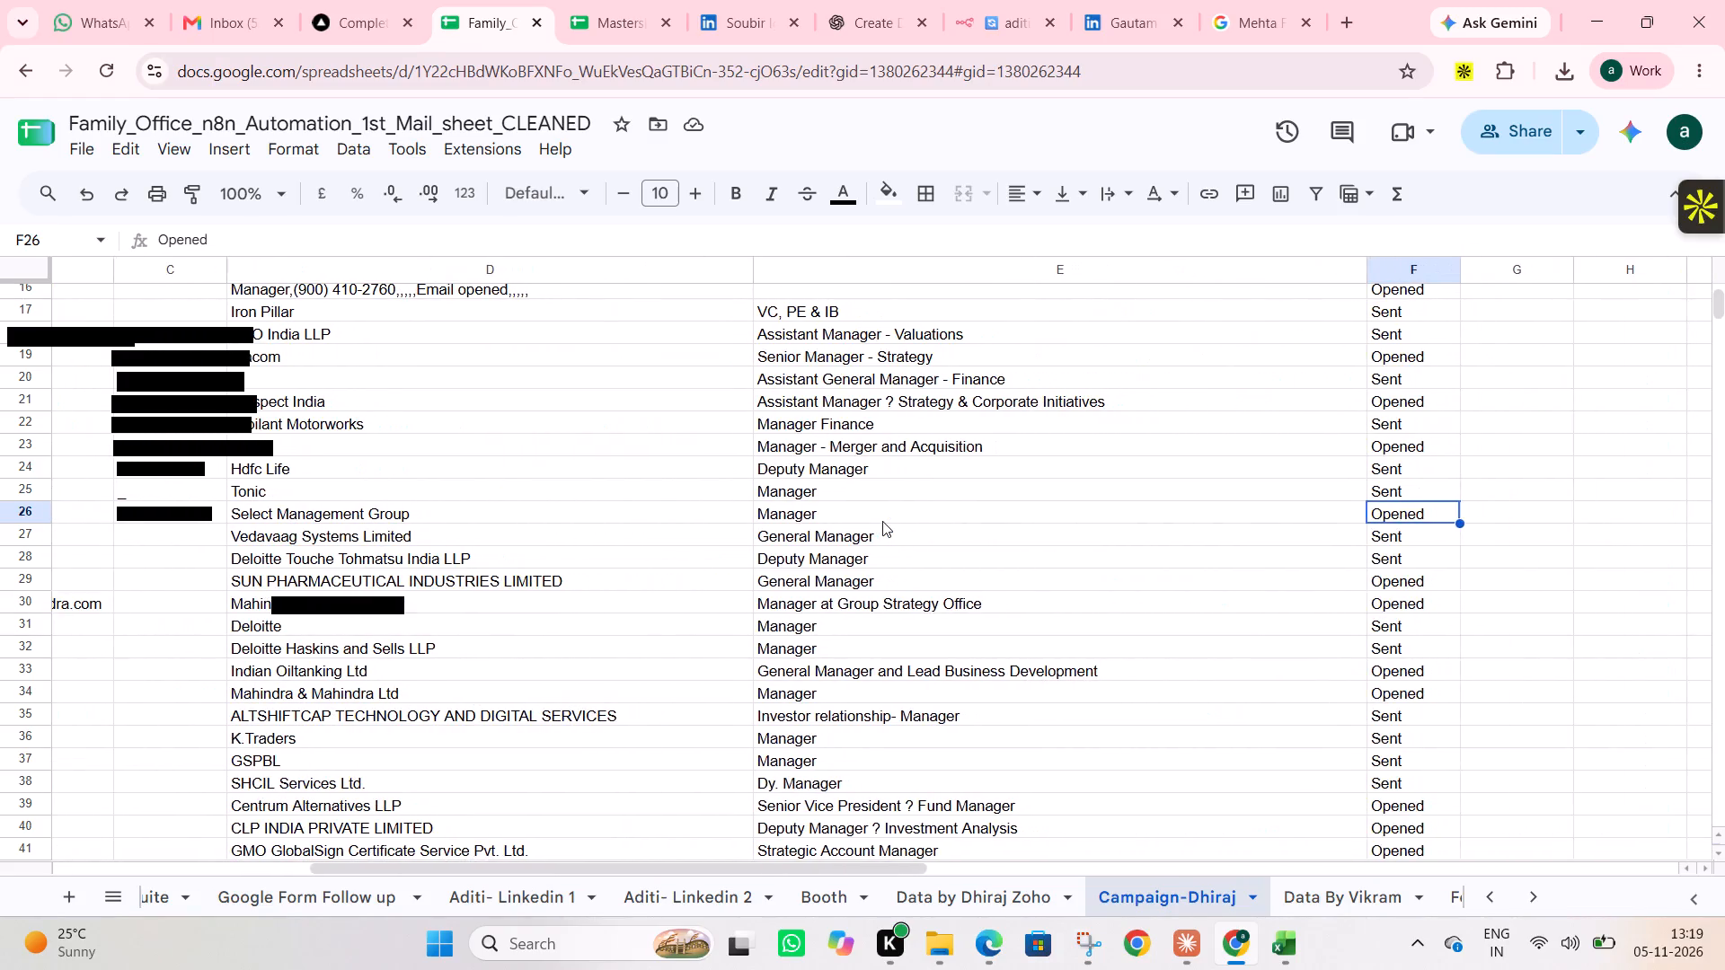
pyautogui.hscroll(-1, 882, 521)
pyautogui.click(1315, 445)
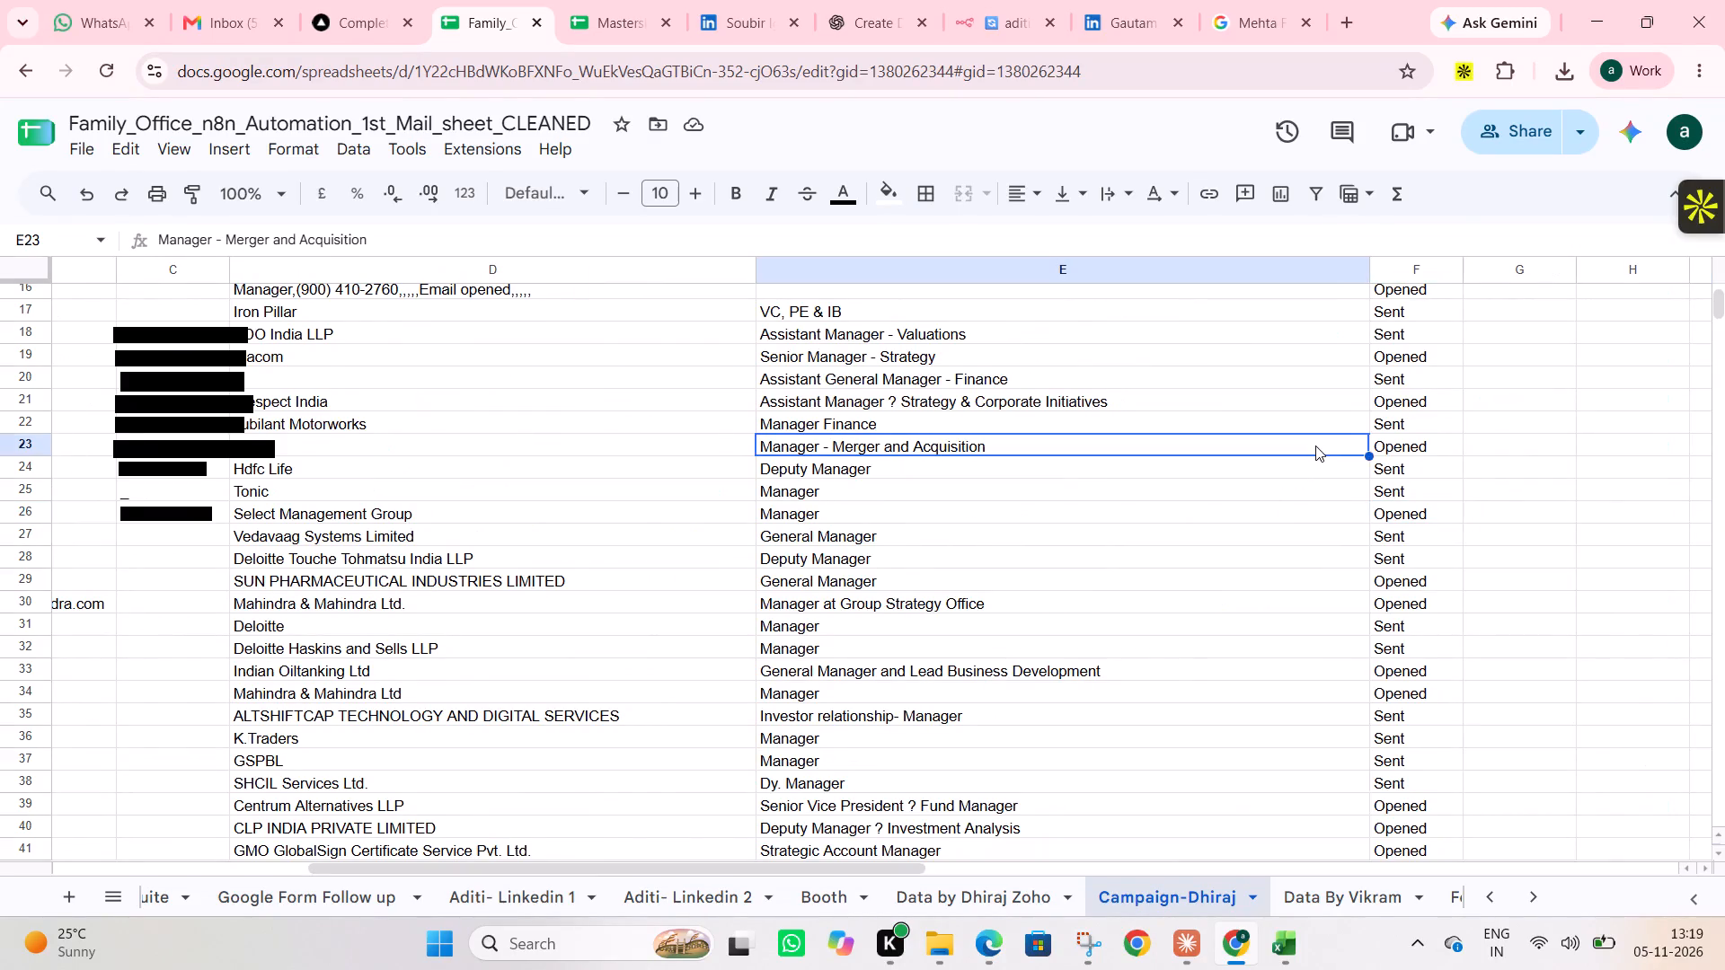
pyautogui.hscroll(7, 826, 667)
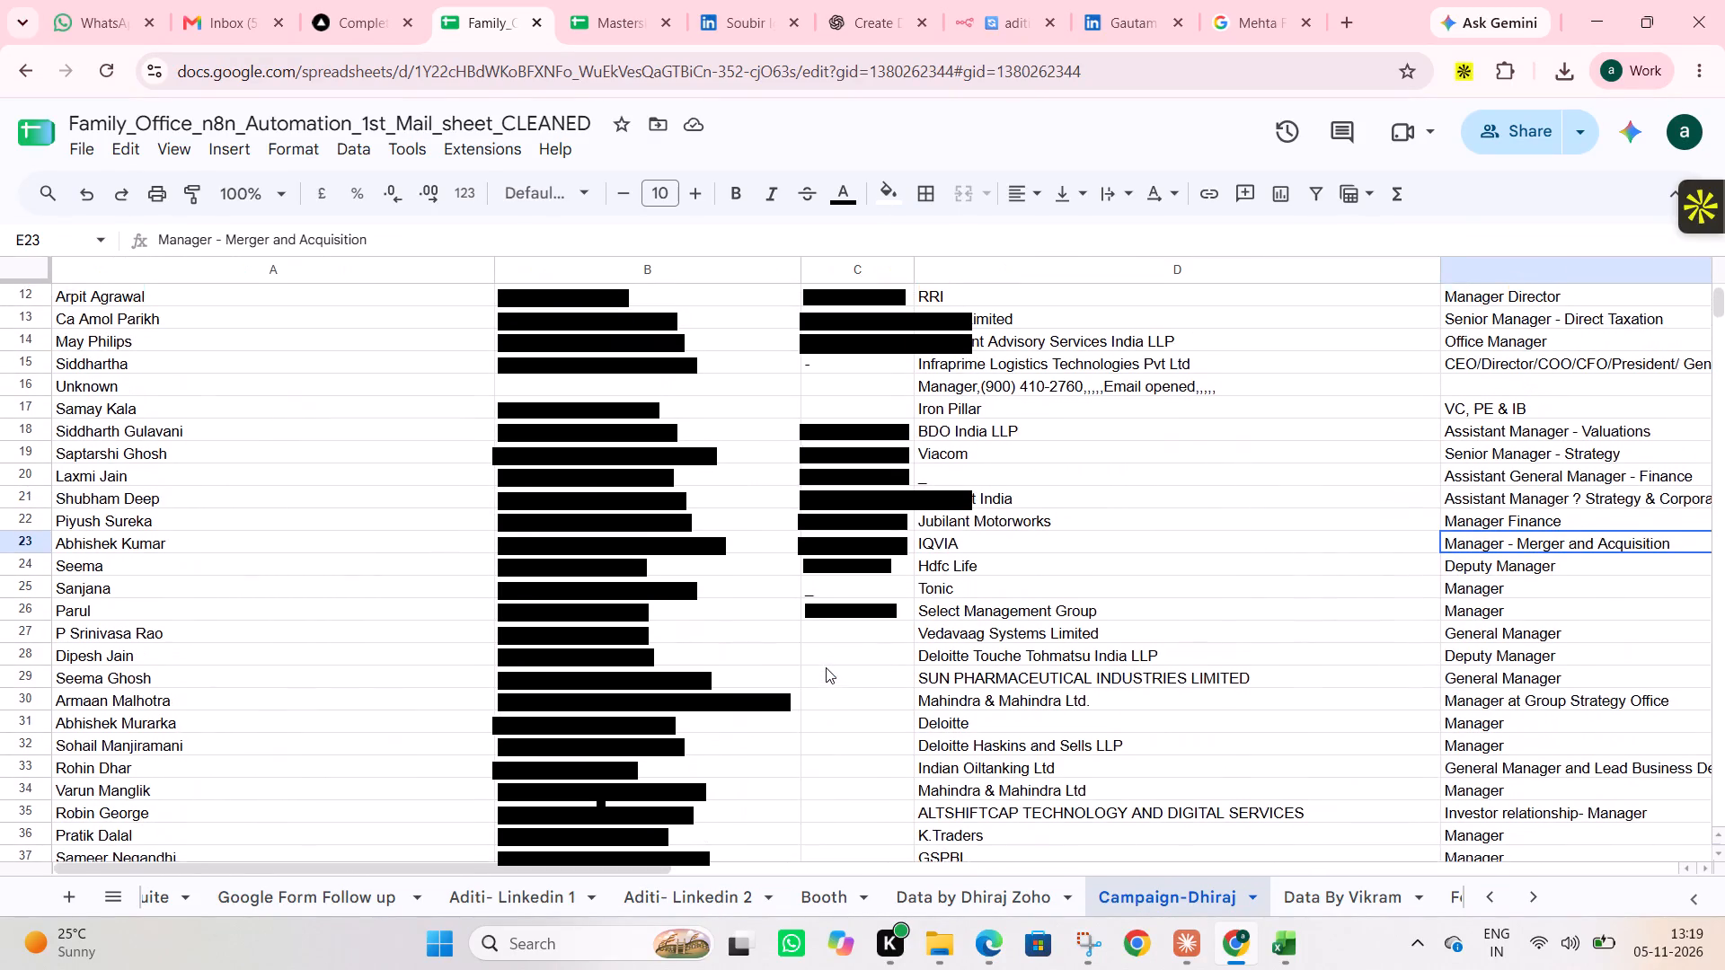
pyautogui.scroll(-2, 826, 667)
pyautogui.hscroll(-2, 826, 667)
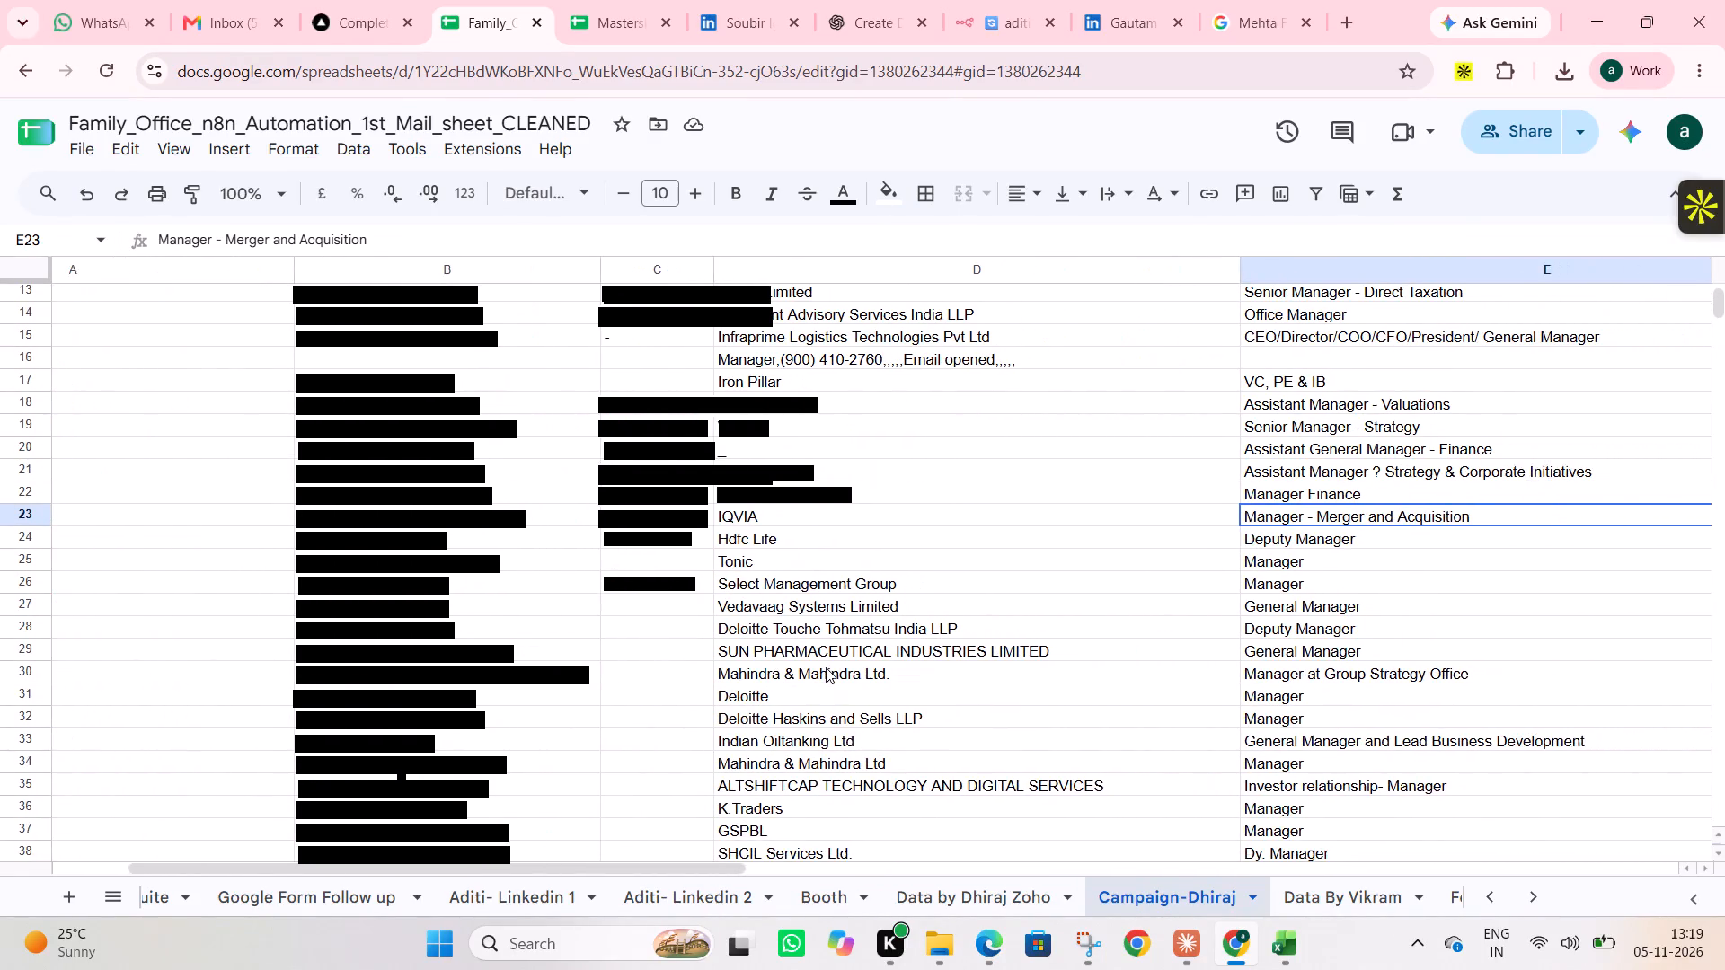
pyautogui.hscroll(-3, 826, 667)
# Return to the first rows of the Campaign-Dhiraj sheet and check the contact details of the Opened entry in row 6.
pyautogui.scroll(1, 826, 667)
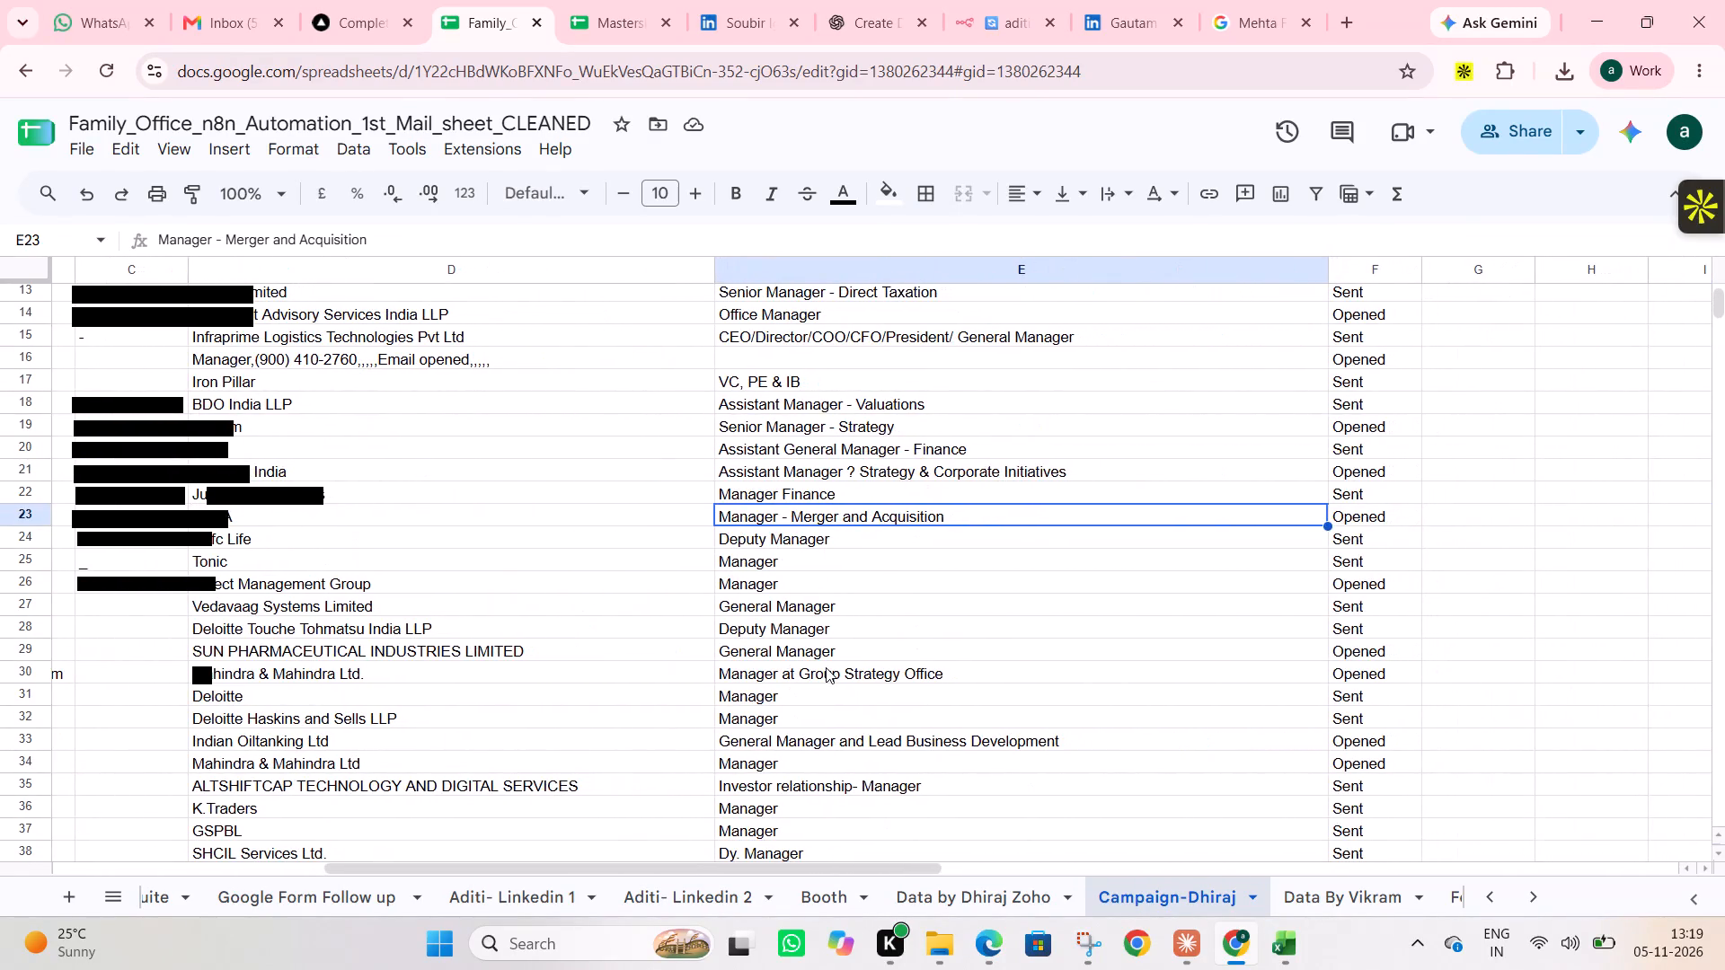
pyautogui.scroll(2, 826, 667)
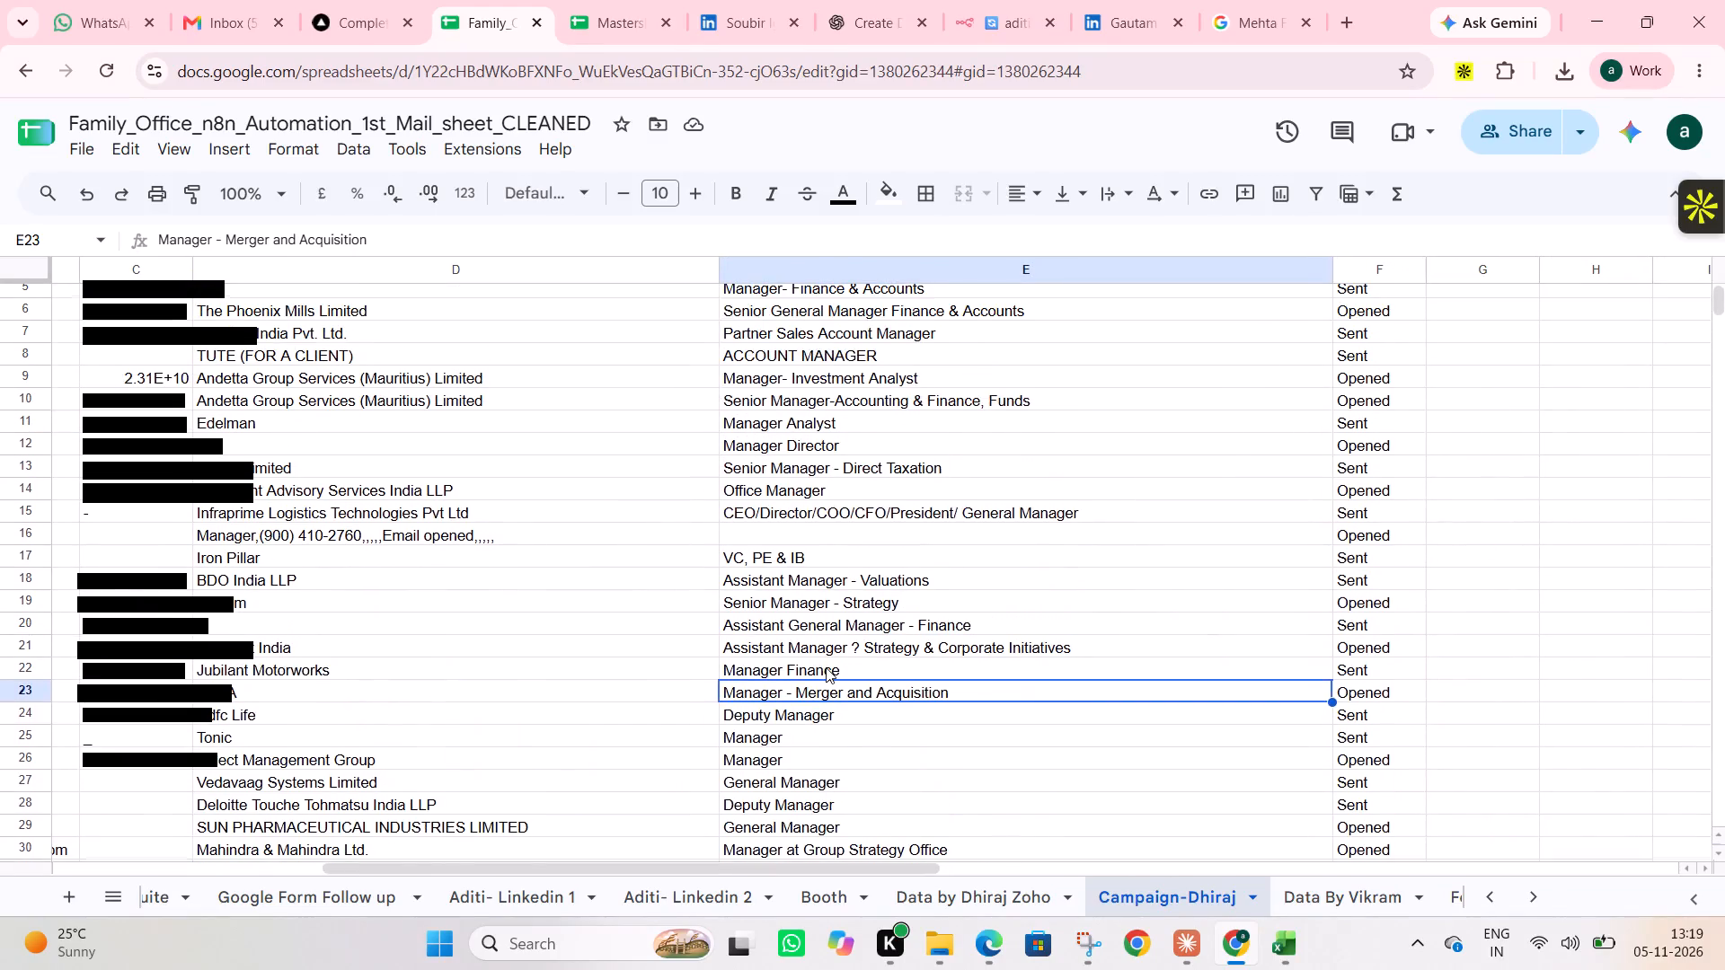
pyautogui.scroll(2, 826, 667)
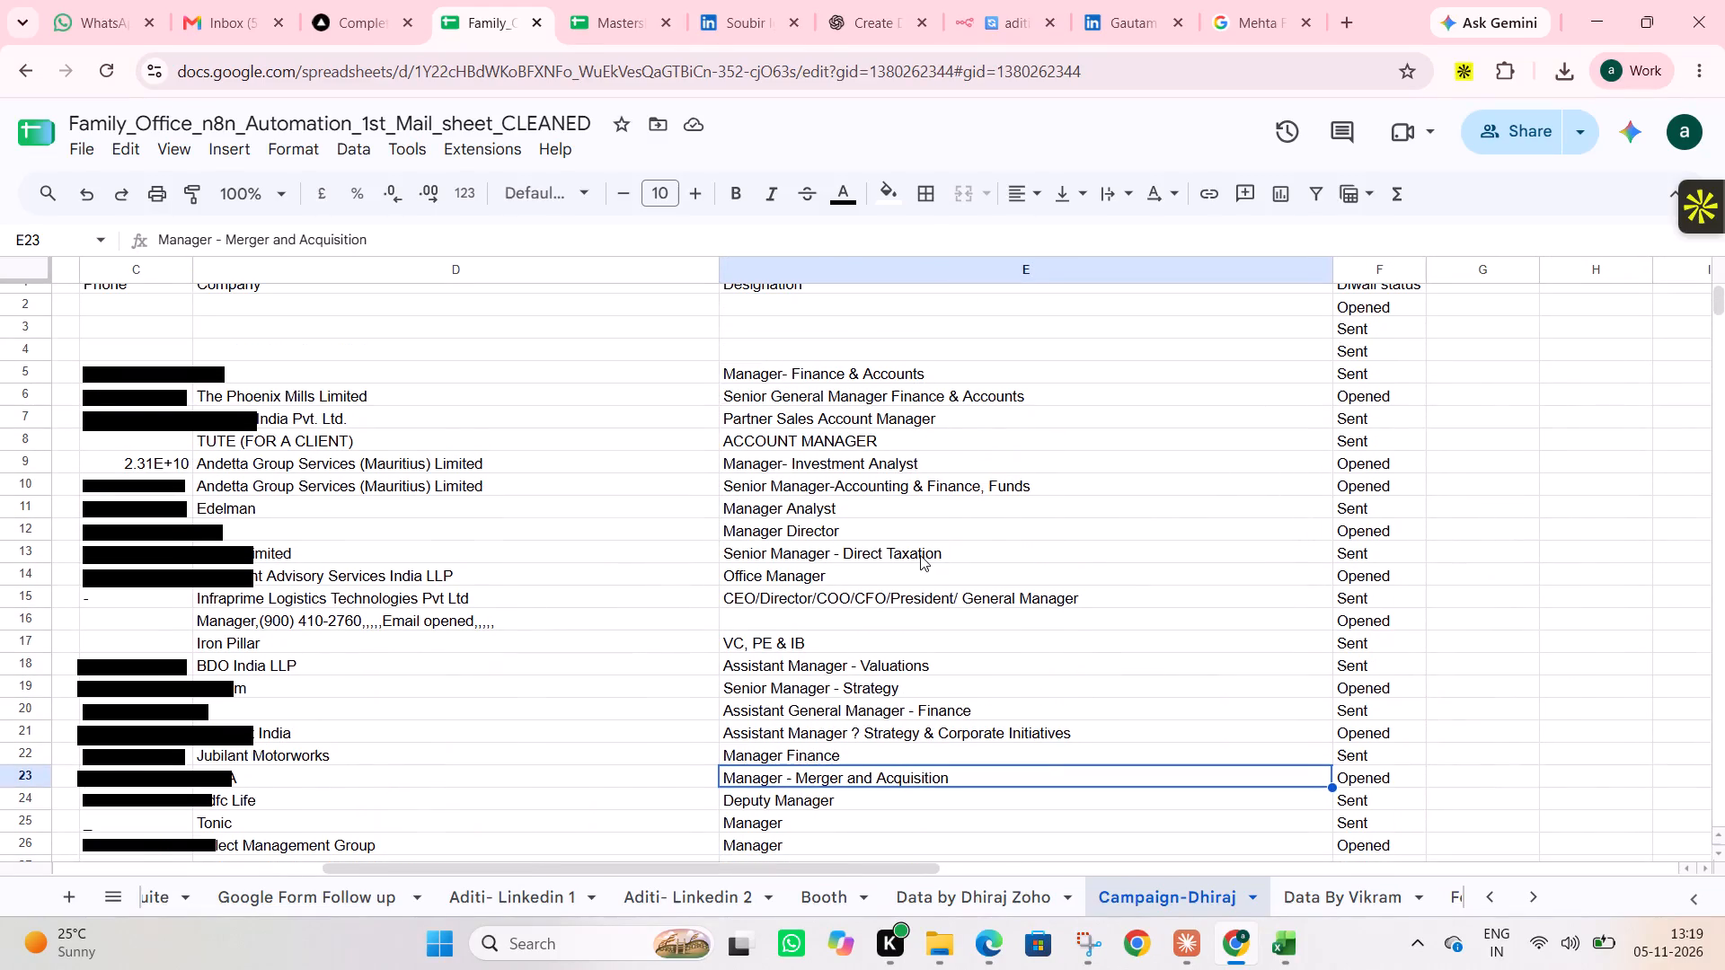
pyautogui.hscroll(1, 920, 555)
pyautogui.click(1255, 396)
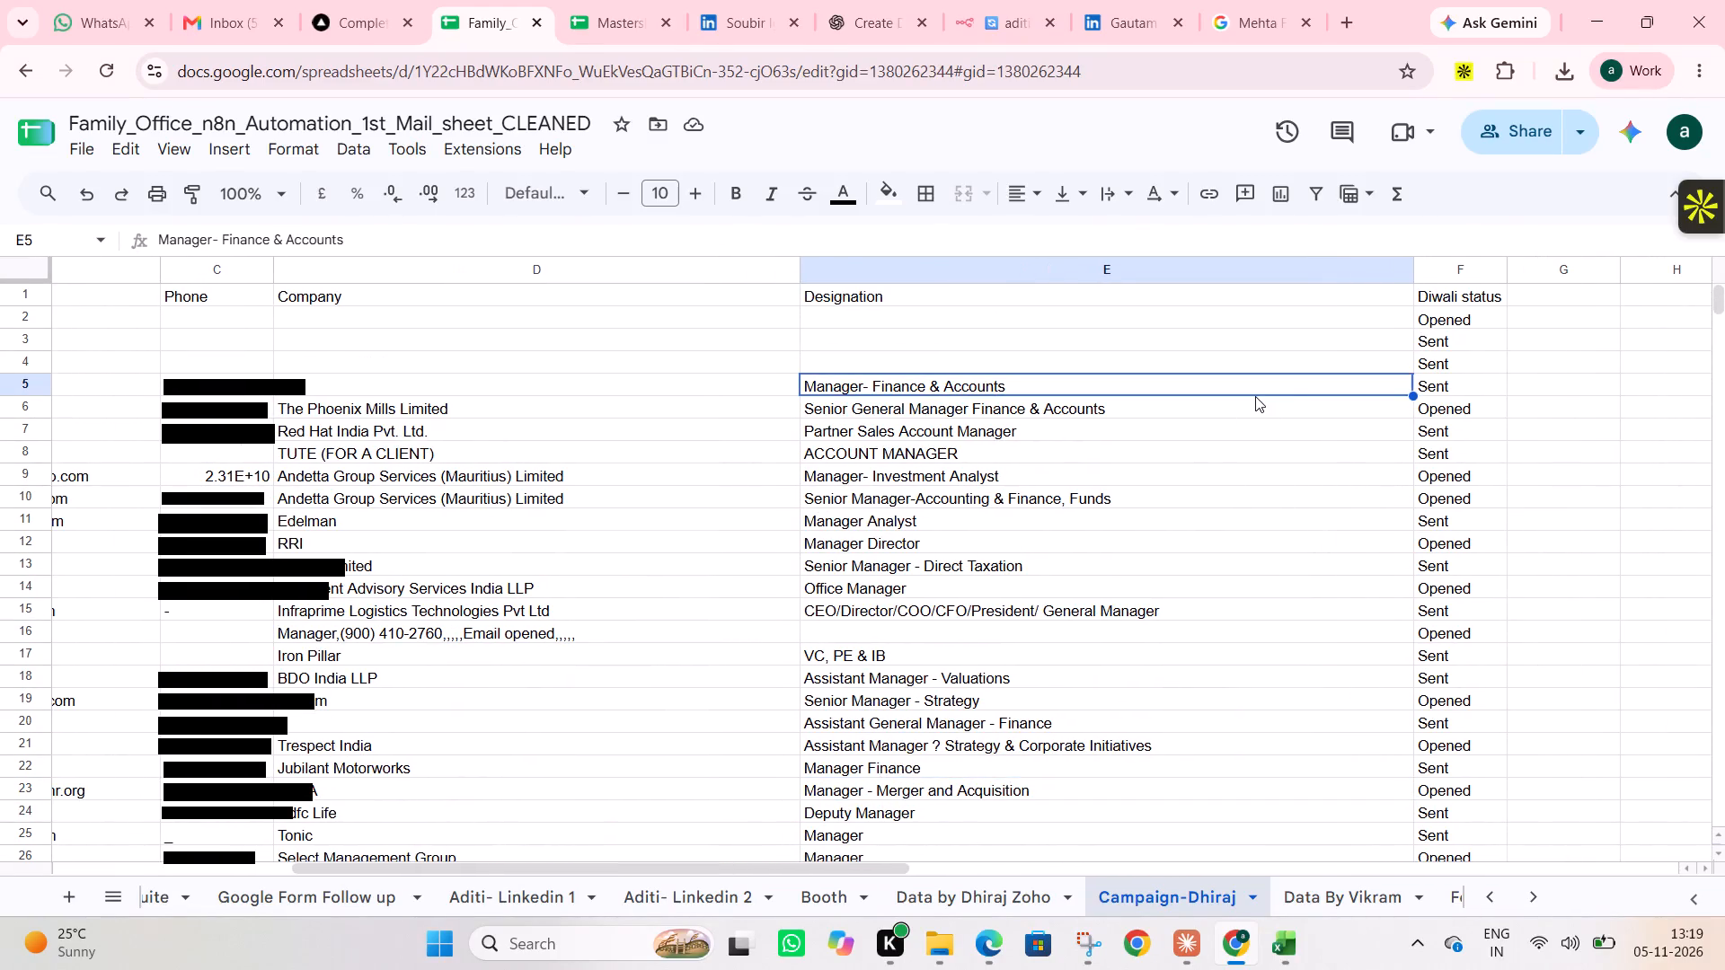
pyautogui.click(1337, 397)
pyautogui.click(1336, 411)
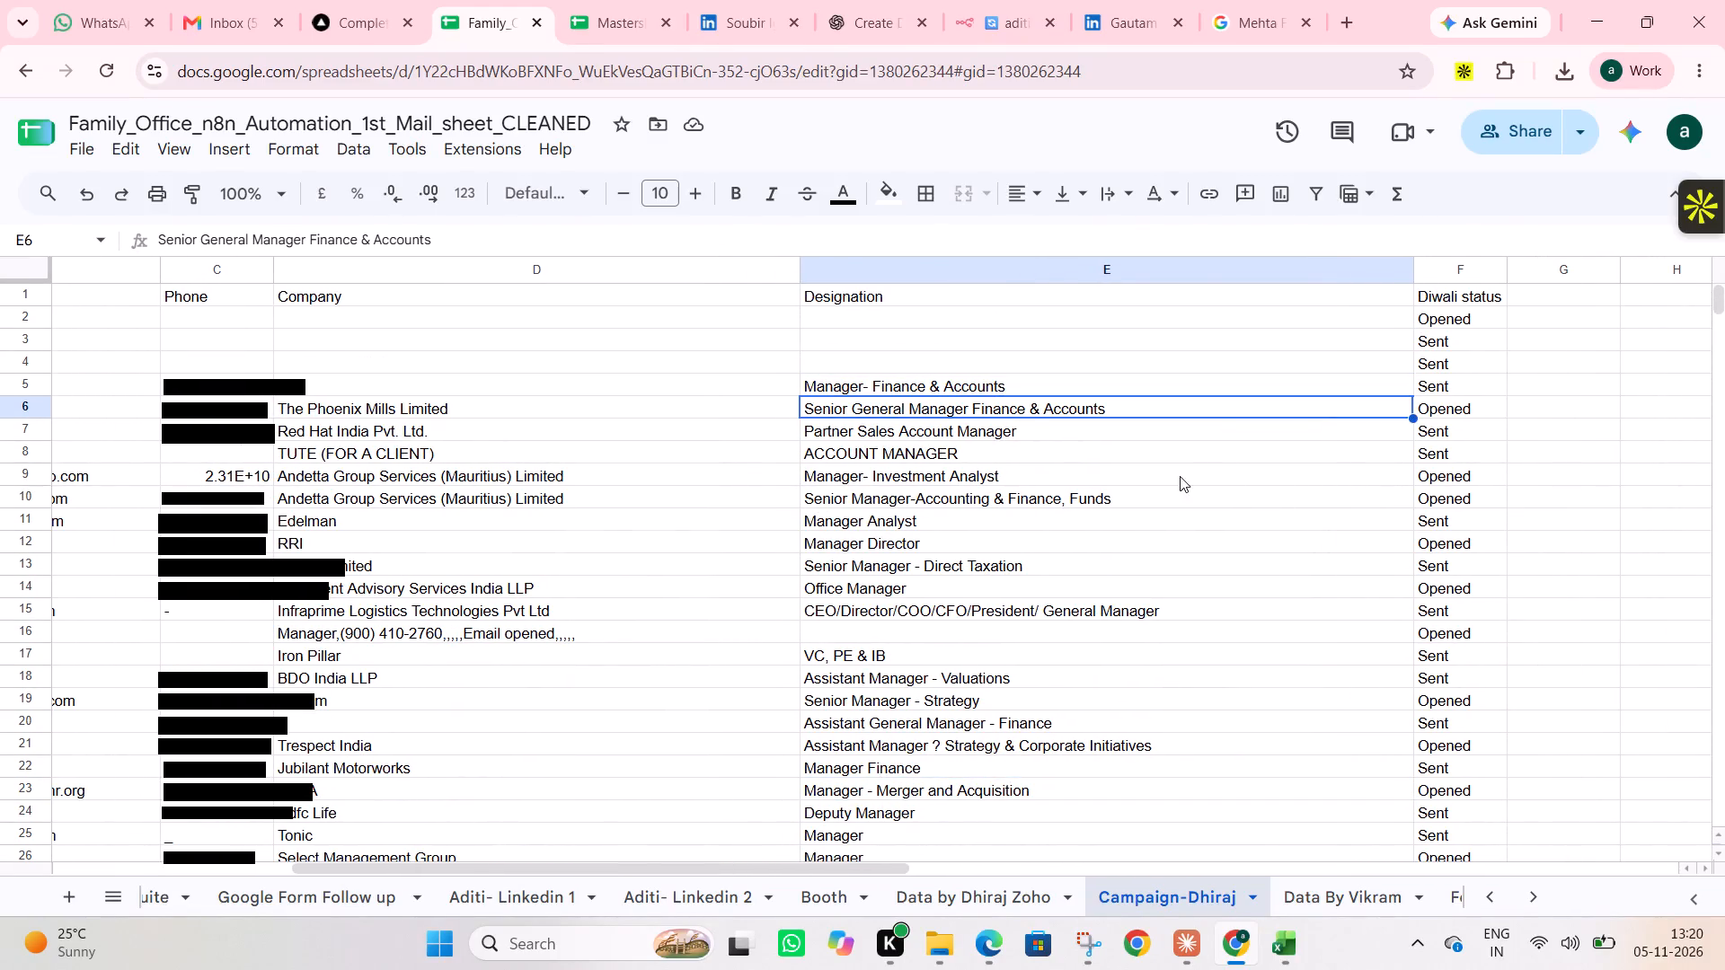
pyautogui.hscroll(5, 1180, 476)
# Check the name, phone and company details of the Opened contacts in rows 9 and 10.
pyautogui.hscroll(-3, 1180, 476)
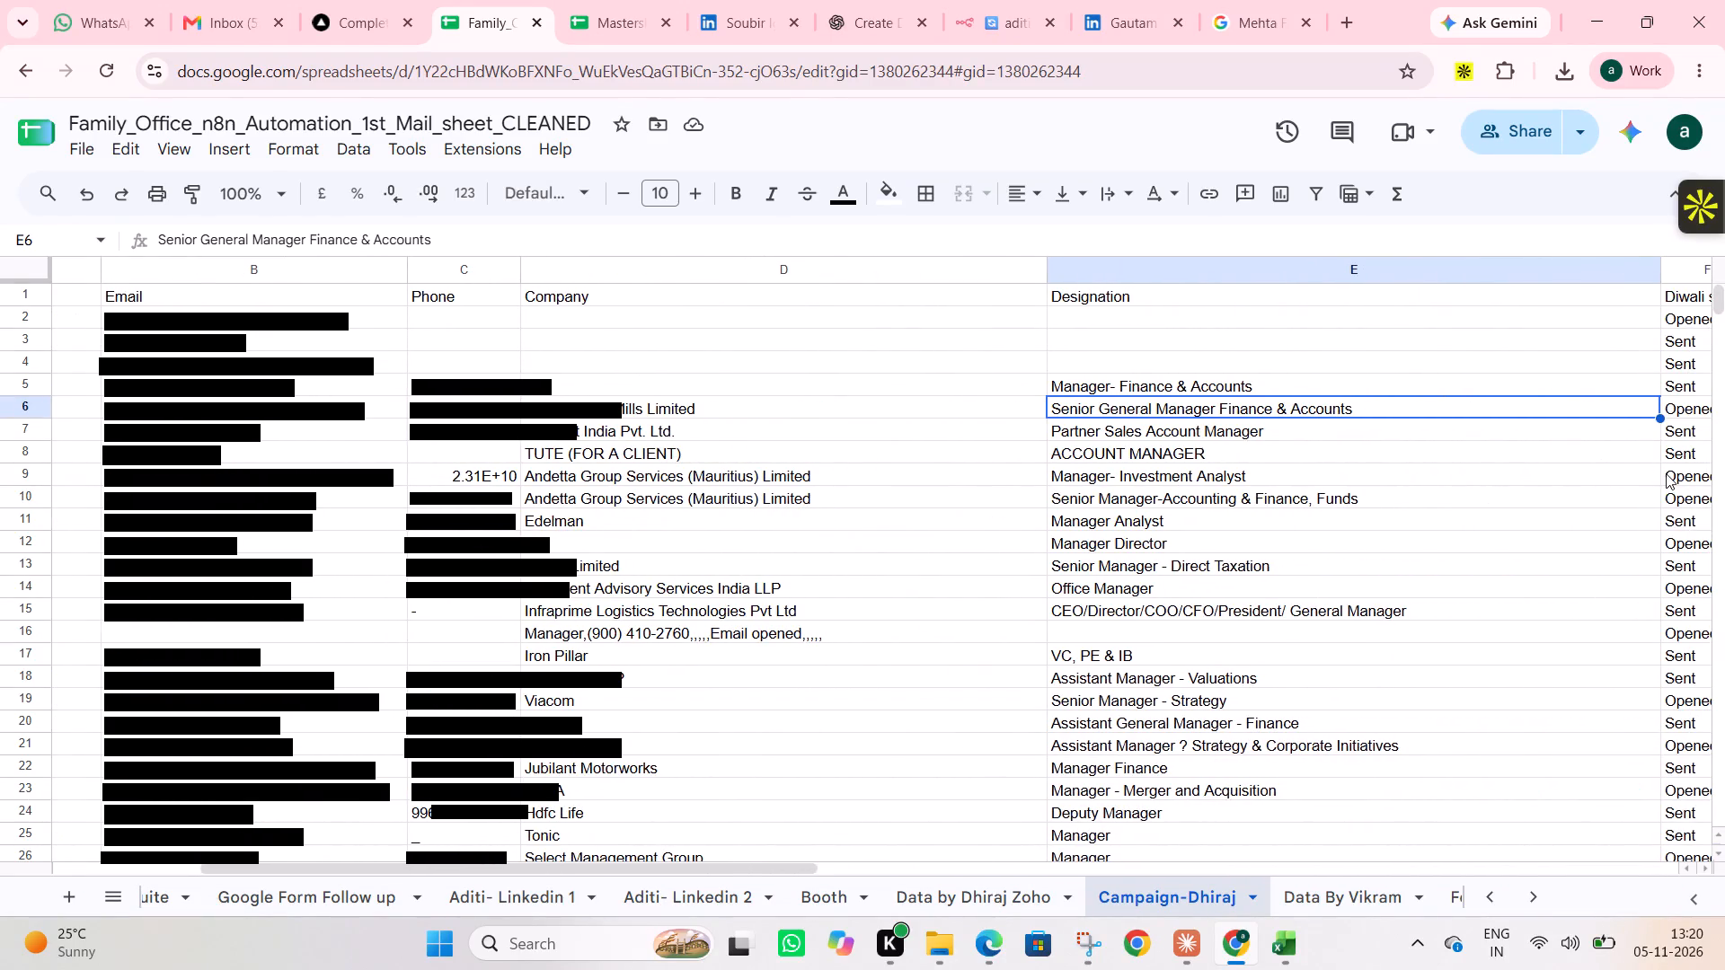
pyautogui.click(1666, 473)
pyautogui.hscroll(6, 1120, 608)
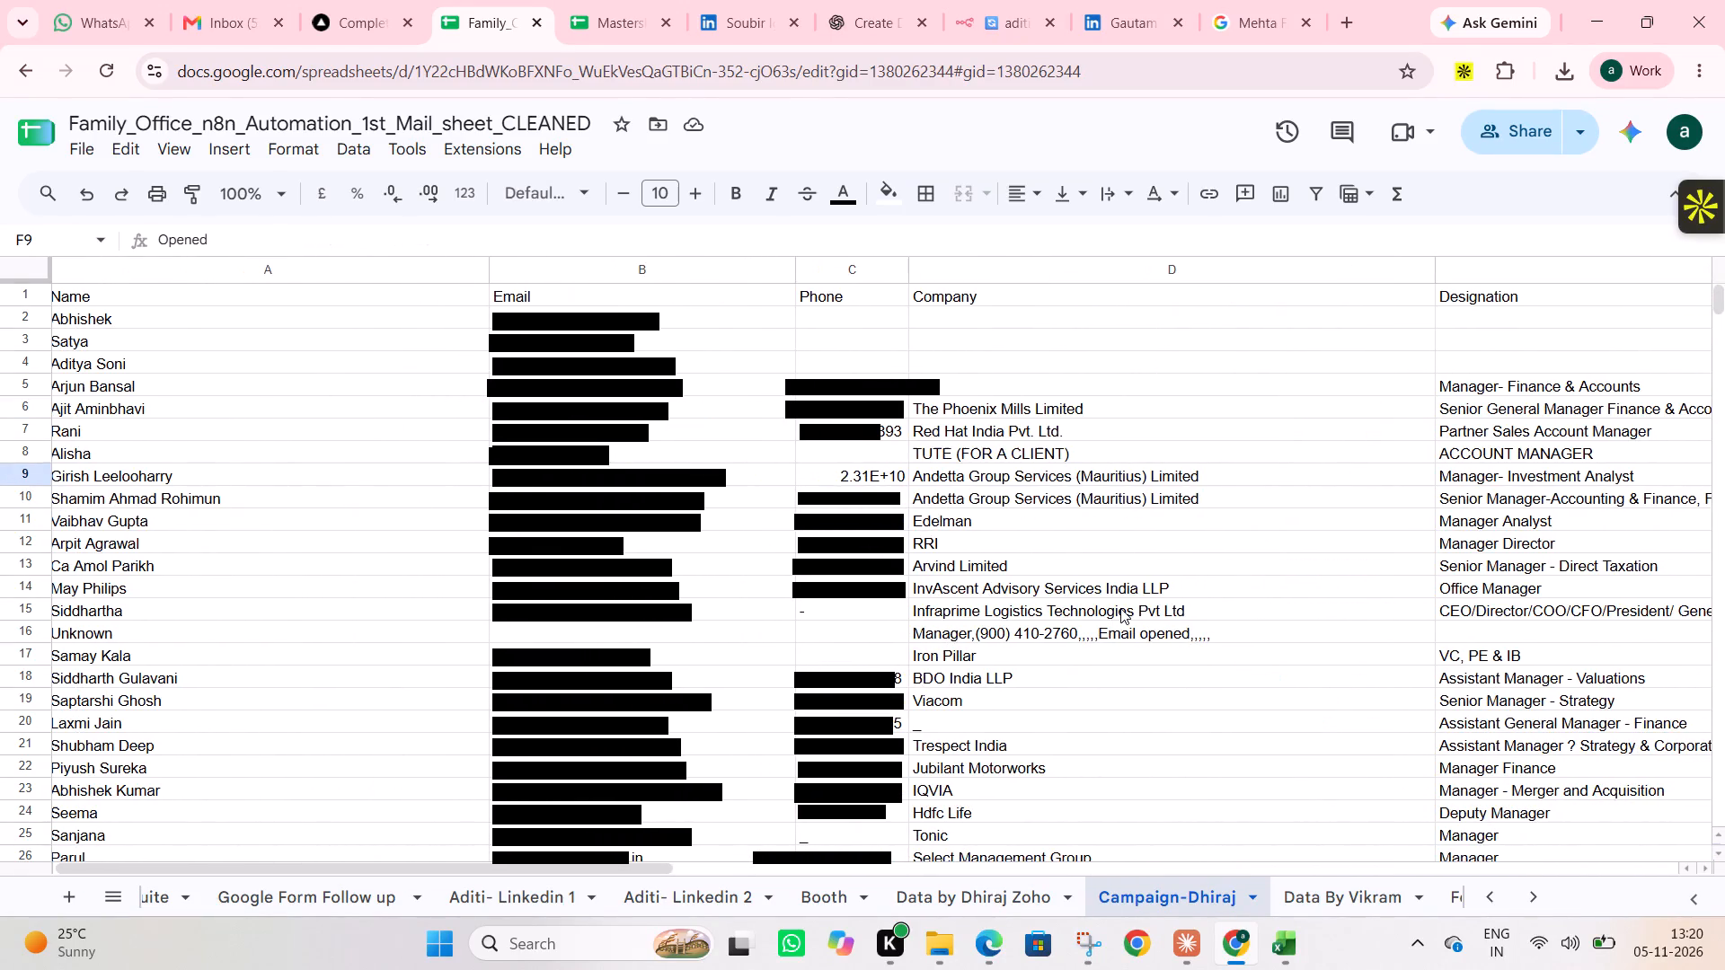
pyautogui.hscroll(-5, 1120, 608)
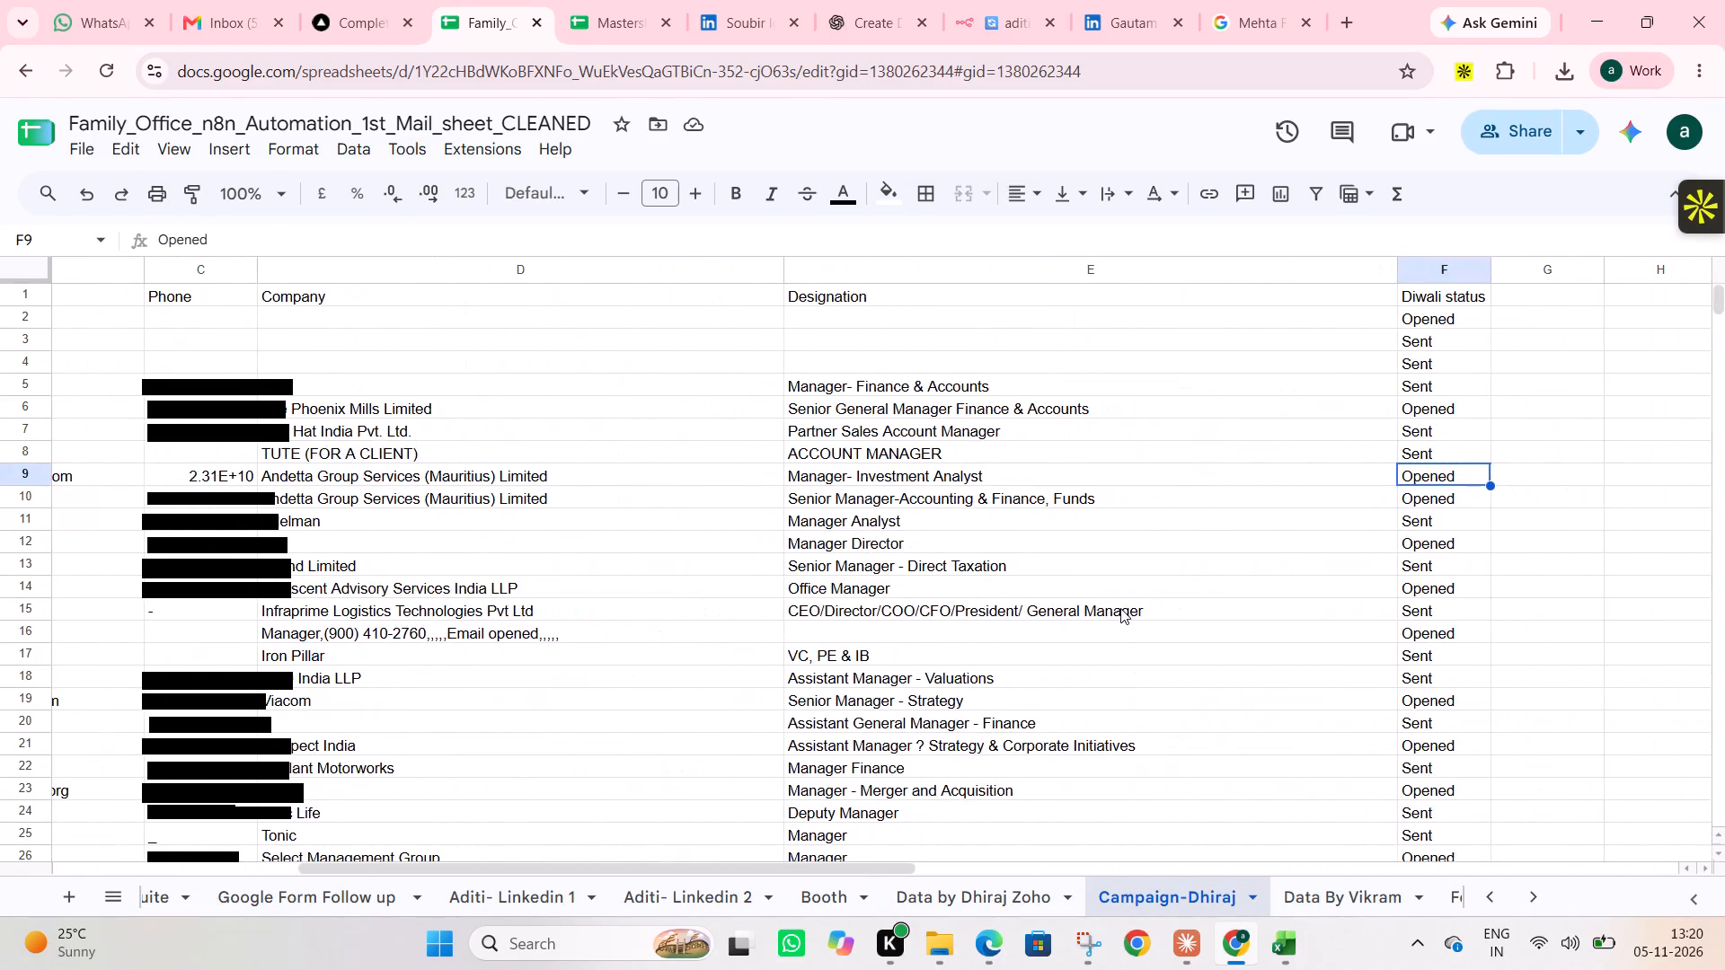
pyautogui.click(1407, 494)
pyautogui.hscroll(3, 986, 659)
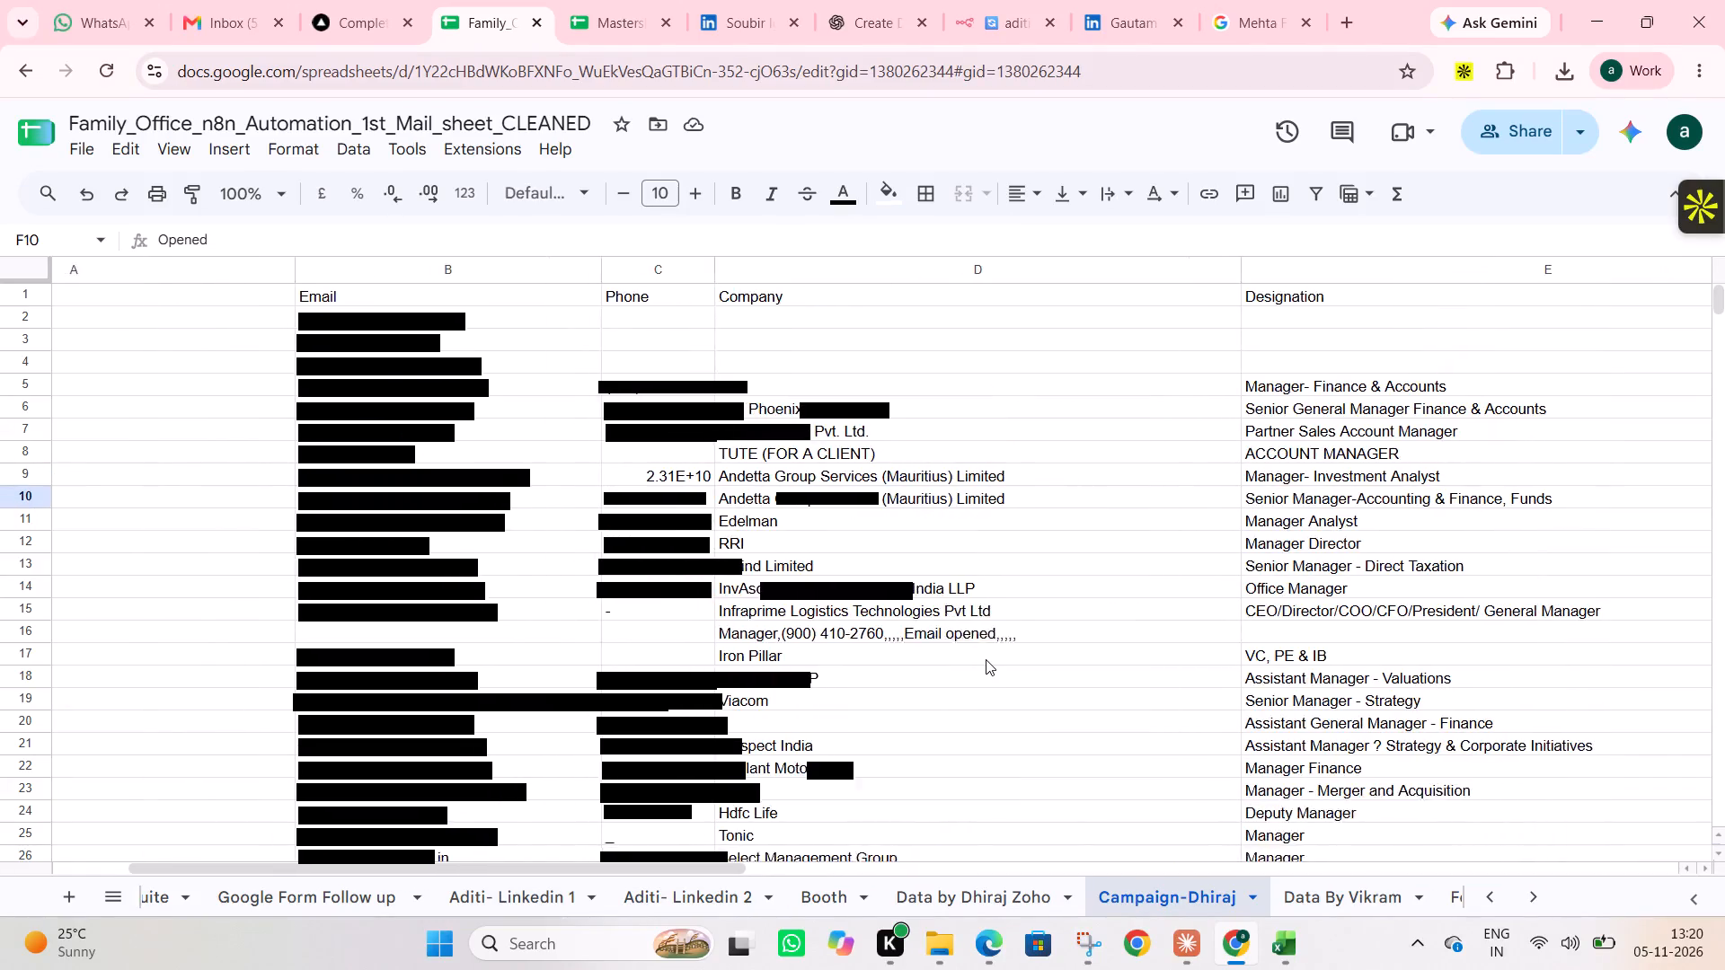
pyautogui.hscroll(2, 986, 659)
# Check the name, phone and company details of the Opened contacts in rows 12, 14 and 16.
pyautogui.hscroll(-3, 986, 659)
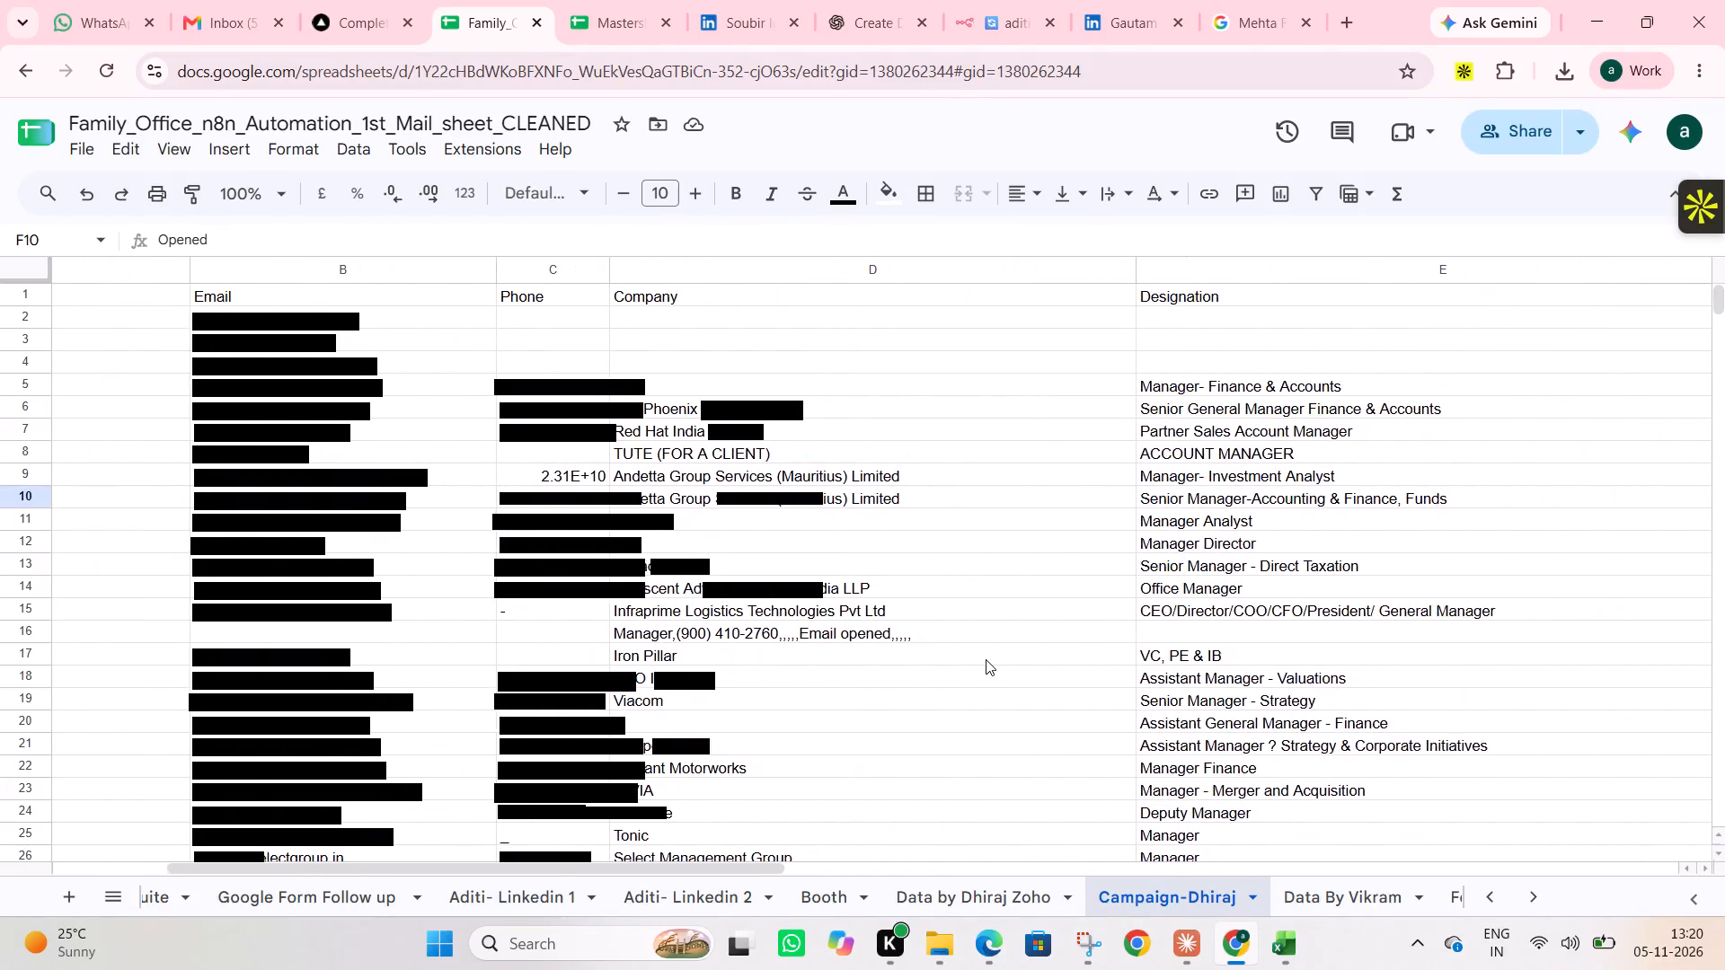
pyautogui.hscroll(-2, 986, 659)
pyautogui.click(1408, 541)
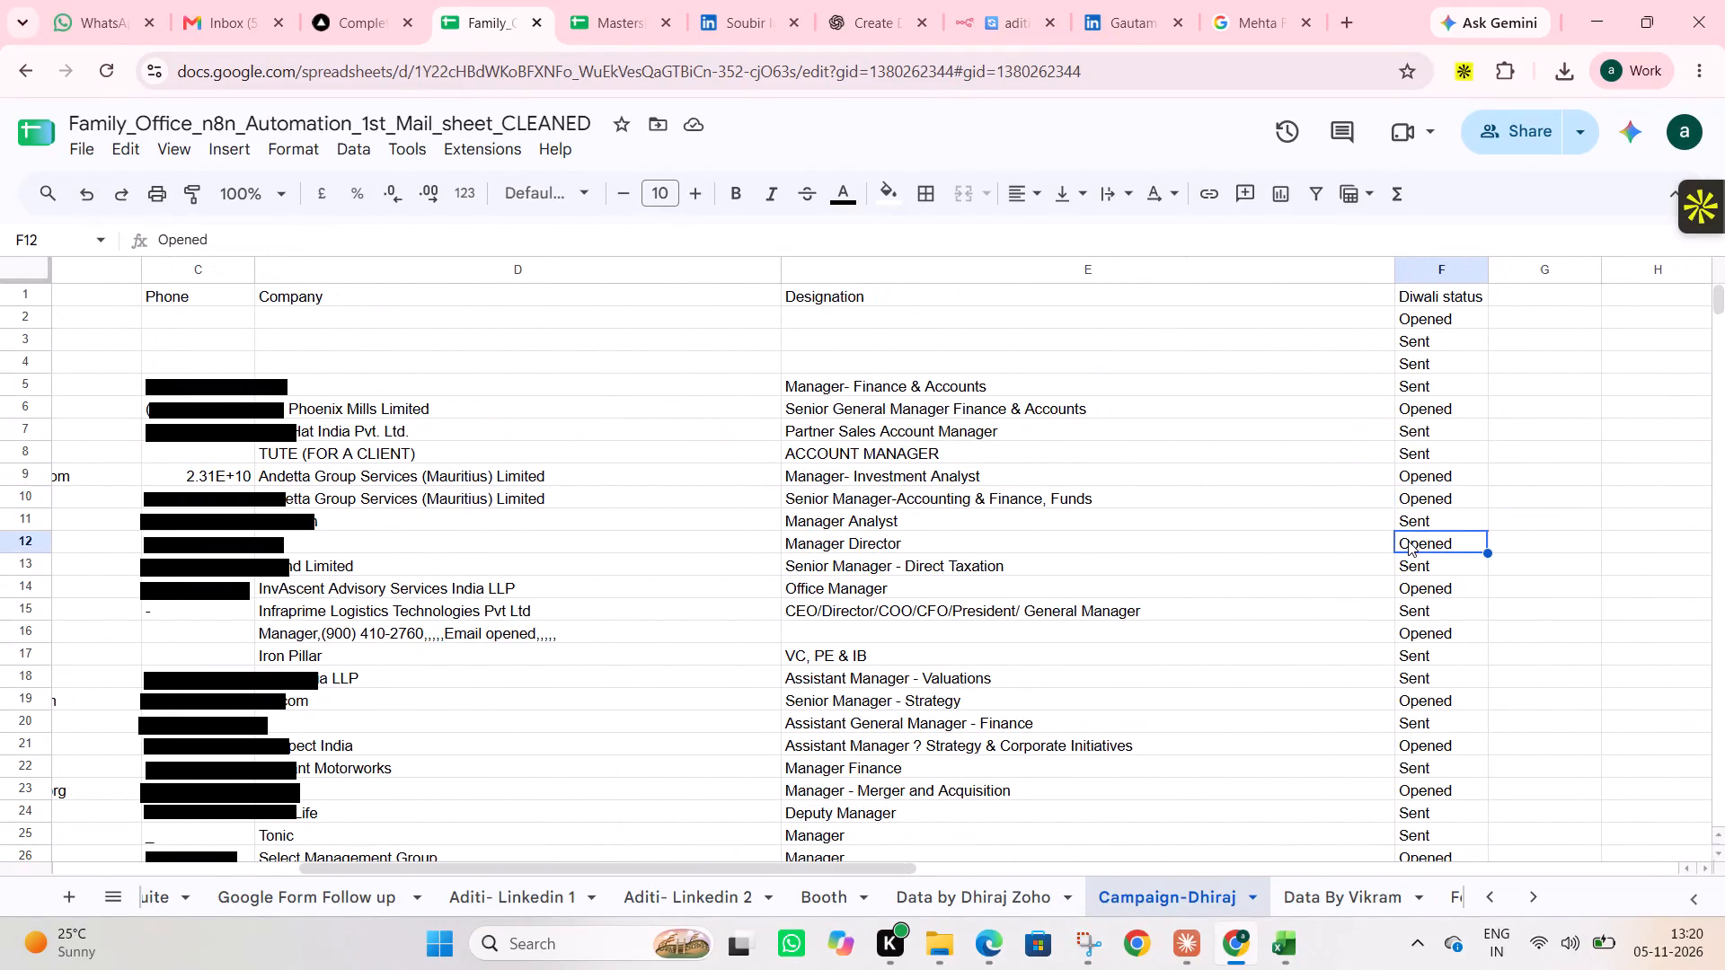
pyautogui.hscroll(5, 923, 727)
pyautogui.scroll(-1, 923, 727)
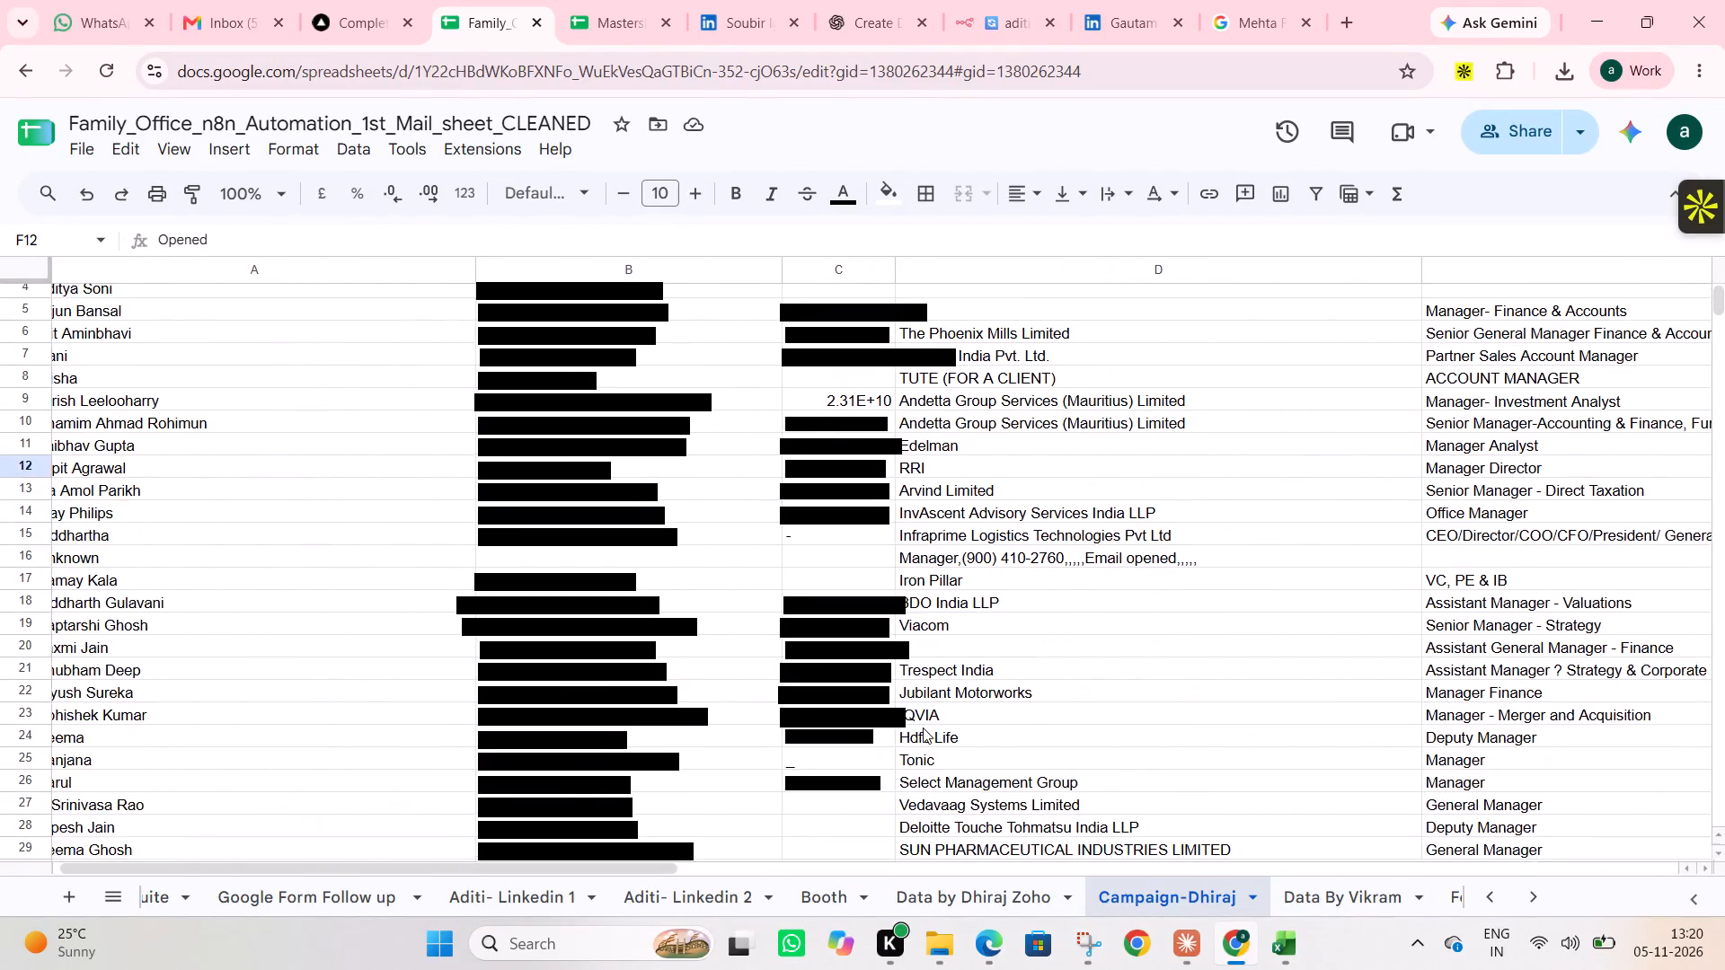
pyautogui.hscroll(-3, 923, 727)
pyautogui.hscroll(-1, 1337, 628)
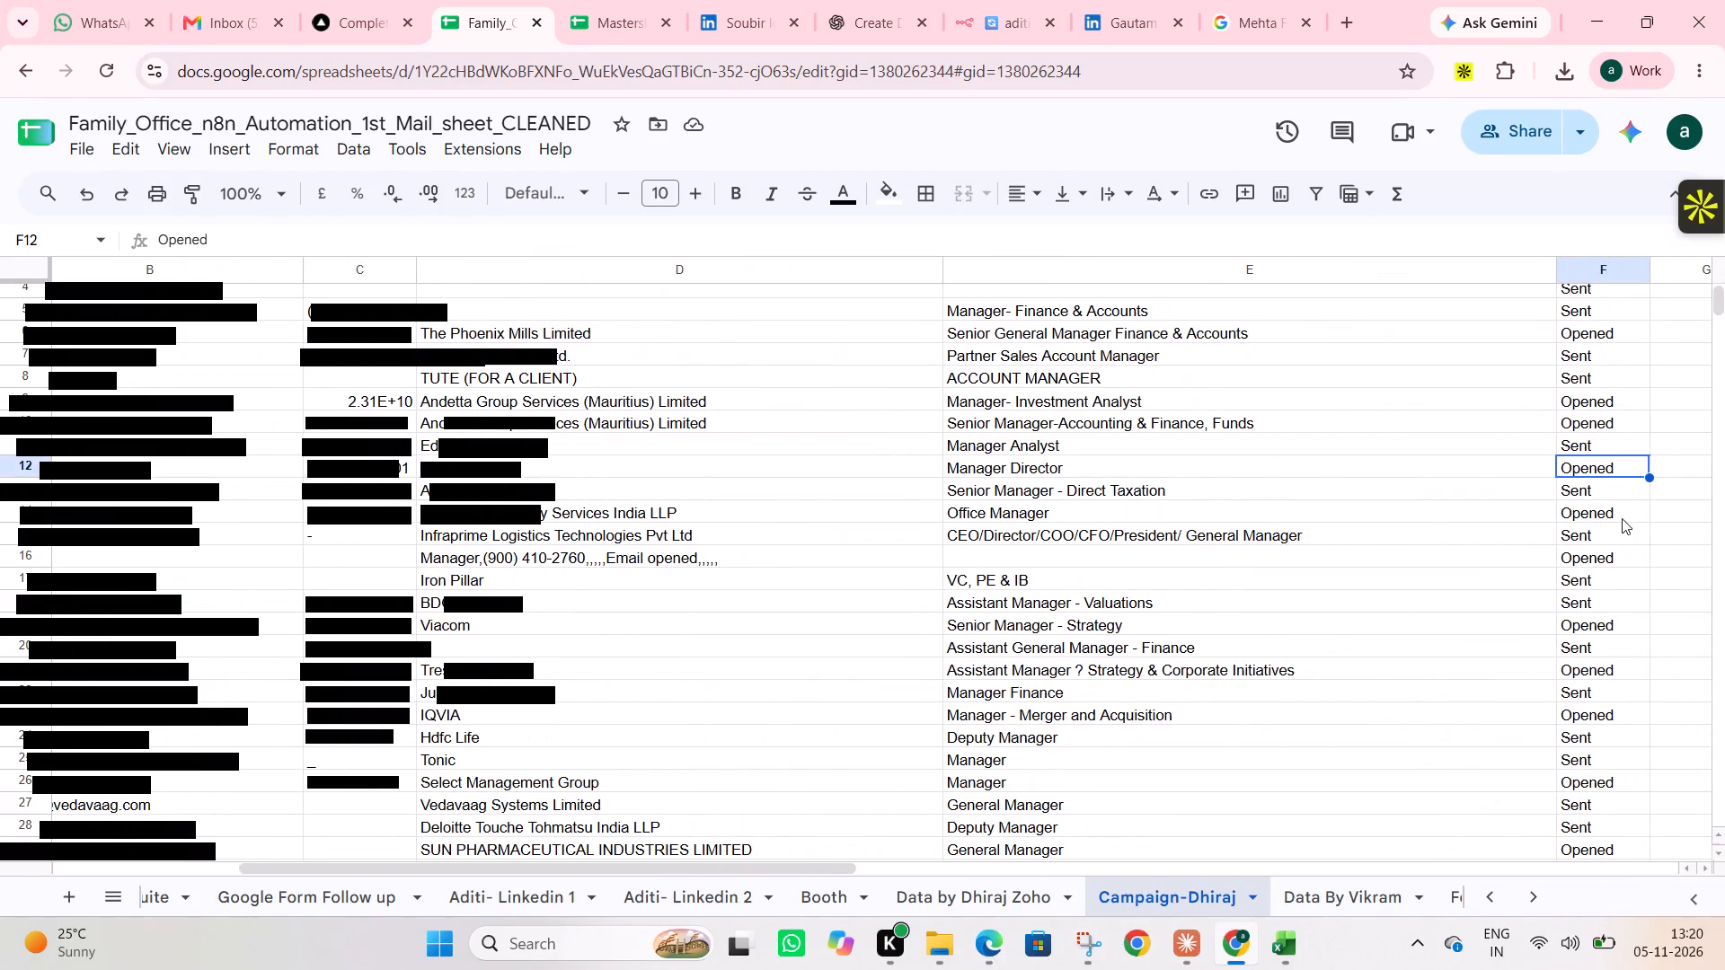
pyautogui.click(1622, 518)
pyautogui.hscroll(4, 998, 727)
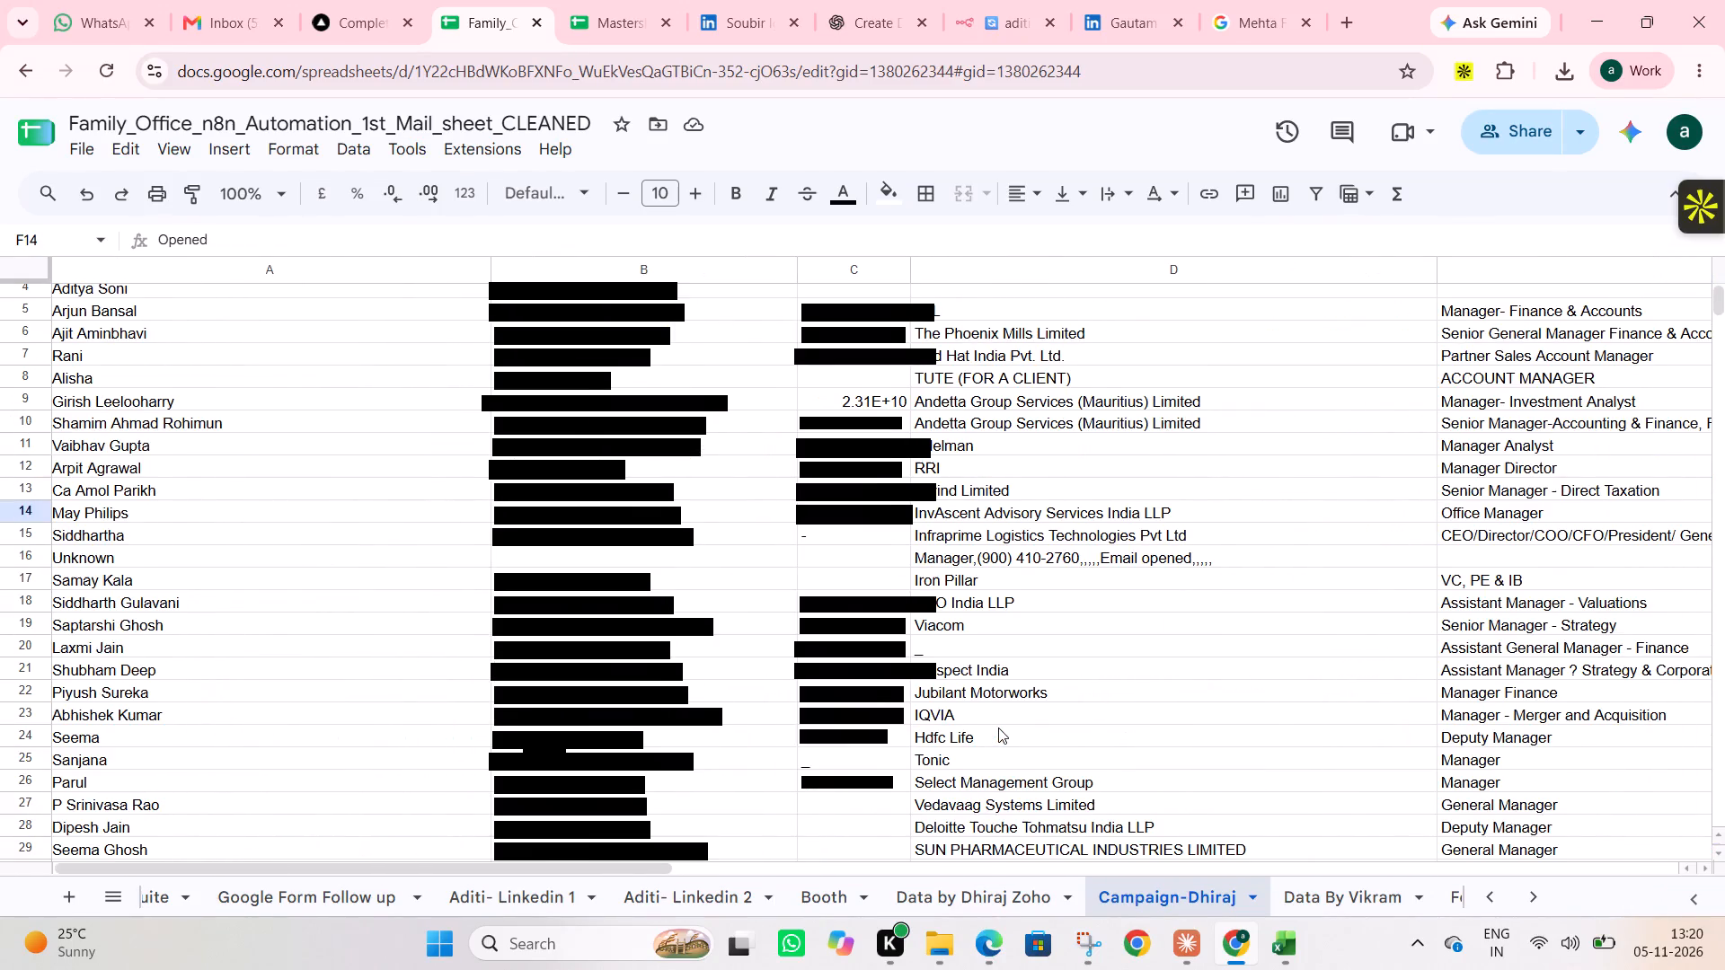
pyautogui.hscroll(-3, 998, 727)
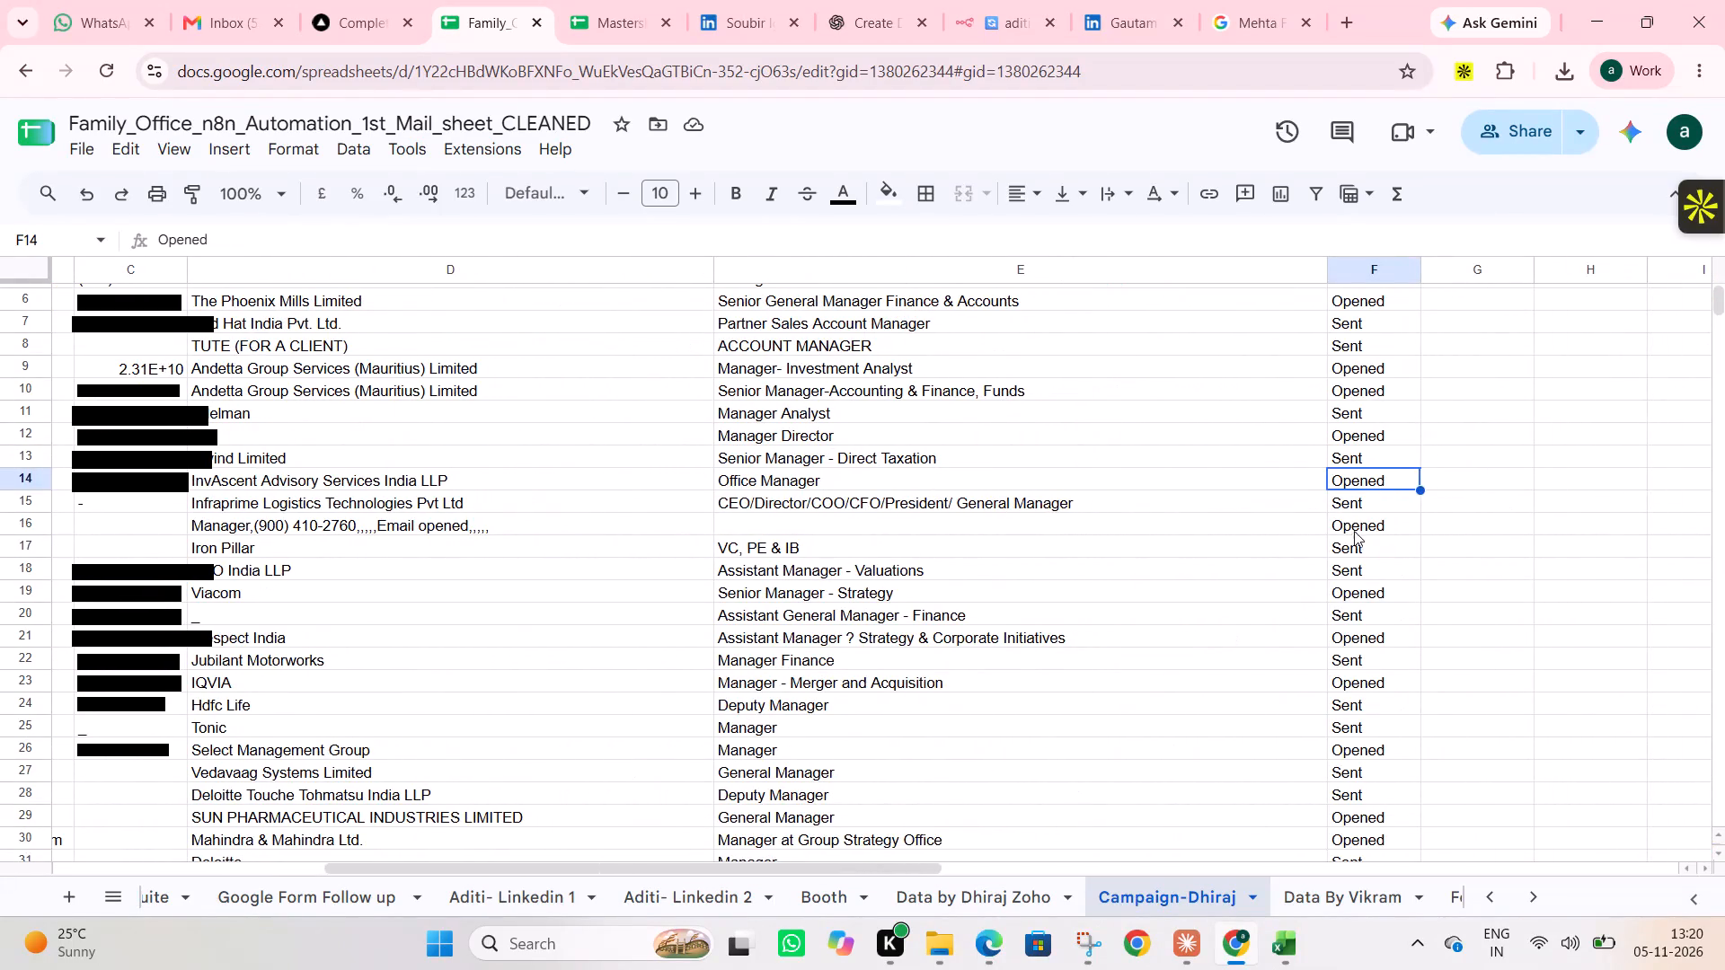
pyautogui.click(1356, 528)
pyautogui.hscroll(6, 751, 803)
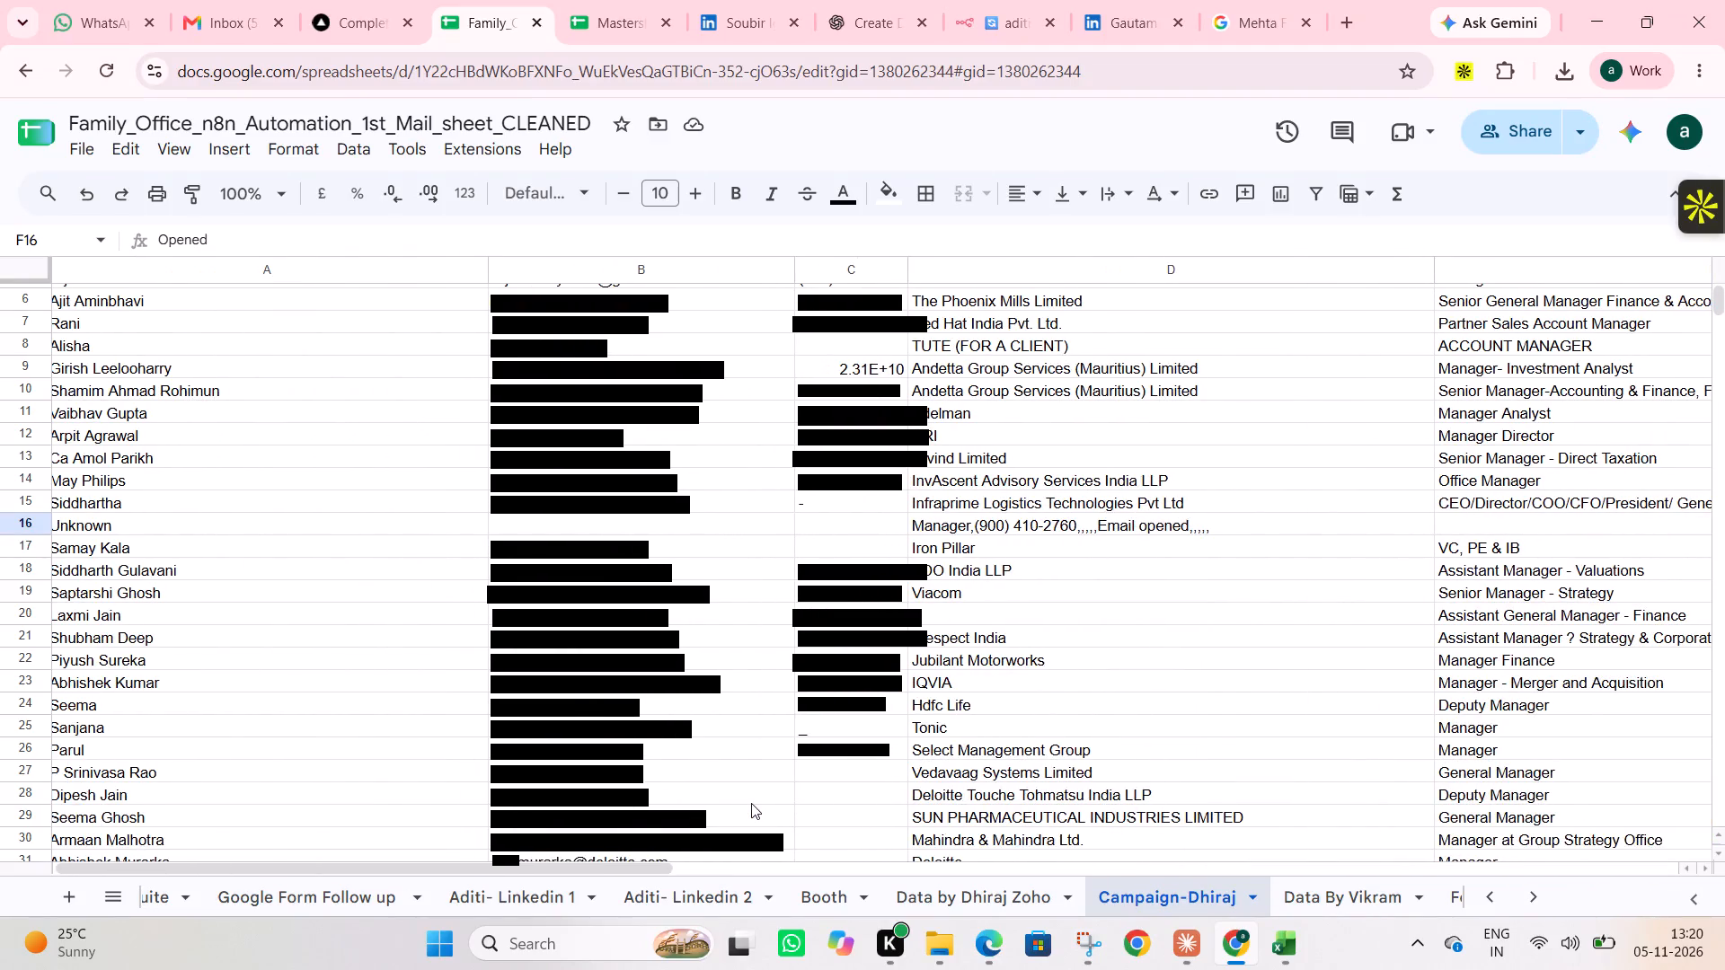
# Check the name, phone and company details of the Opened contacts in rows 19, 21 and 23.
pyautogui.hscroll(-3, 751, 803)
pyautogui.scroll(-1, 751, 803)
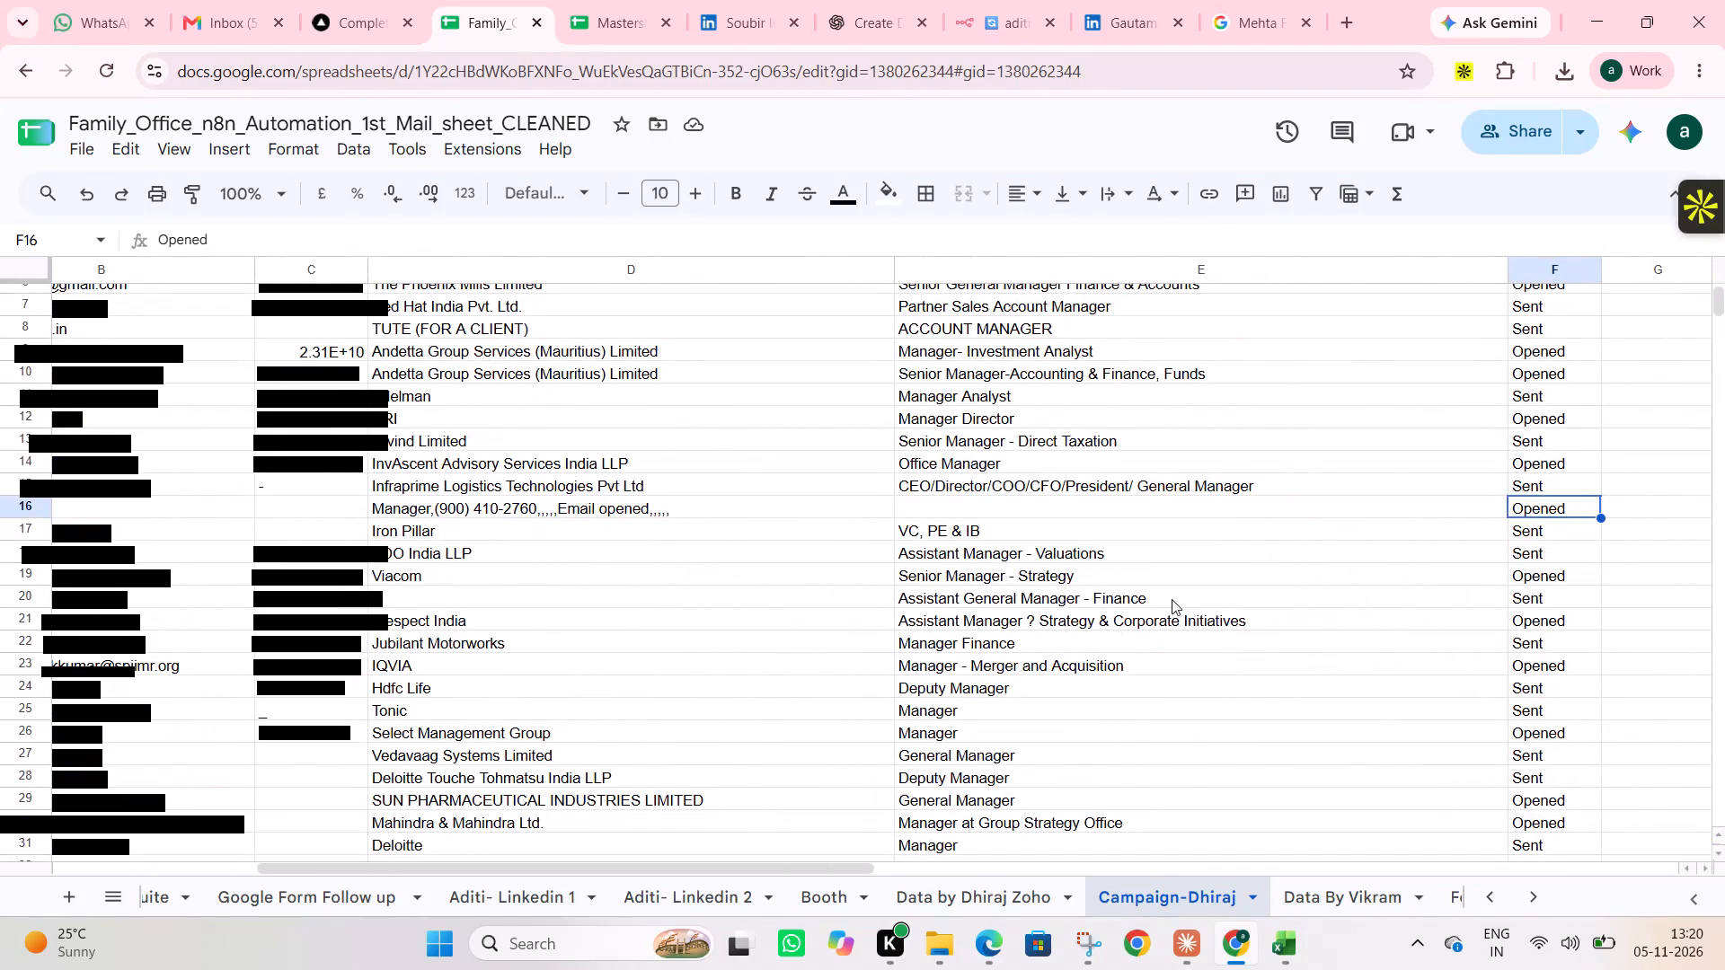
pyautogui.click(1536, 571)
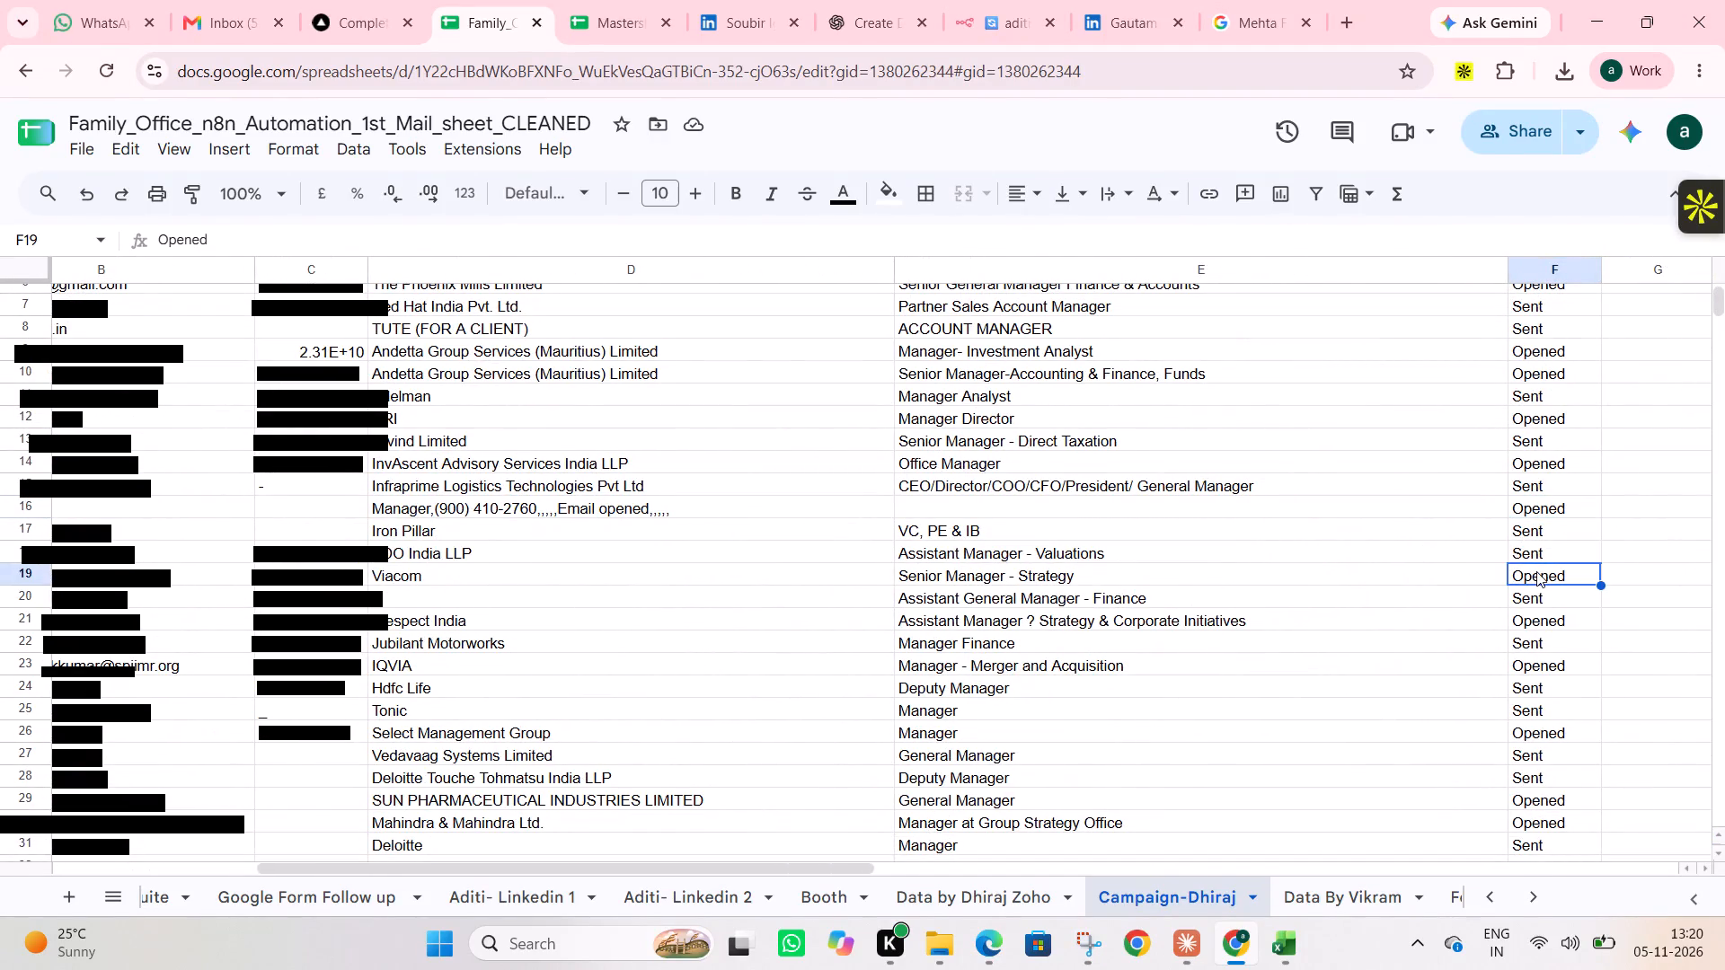
pyautogui.hscroll(4, 871, 703)
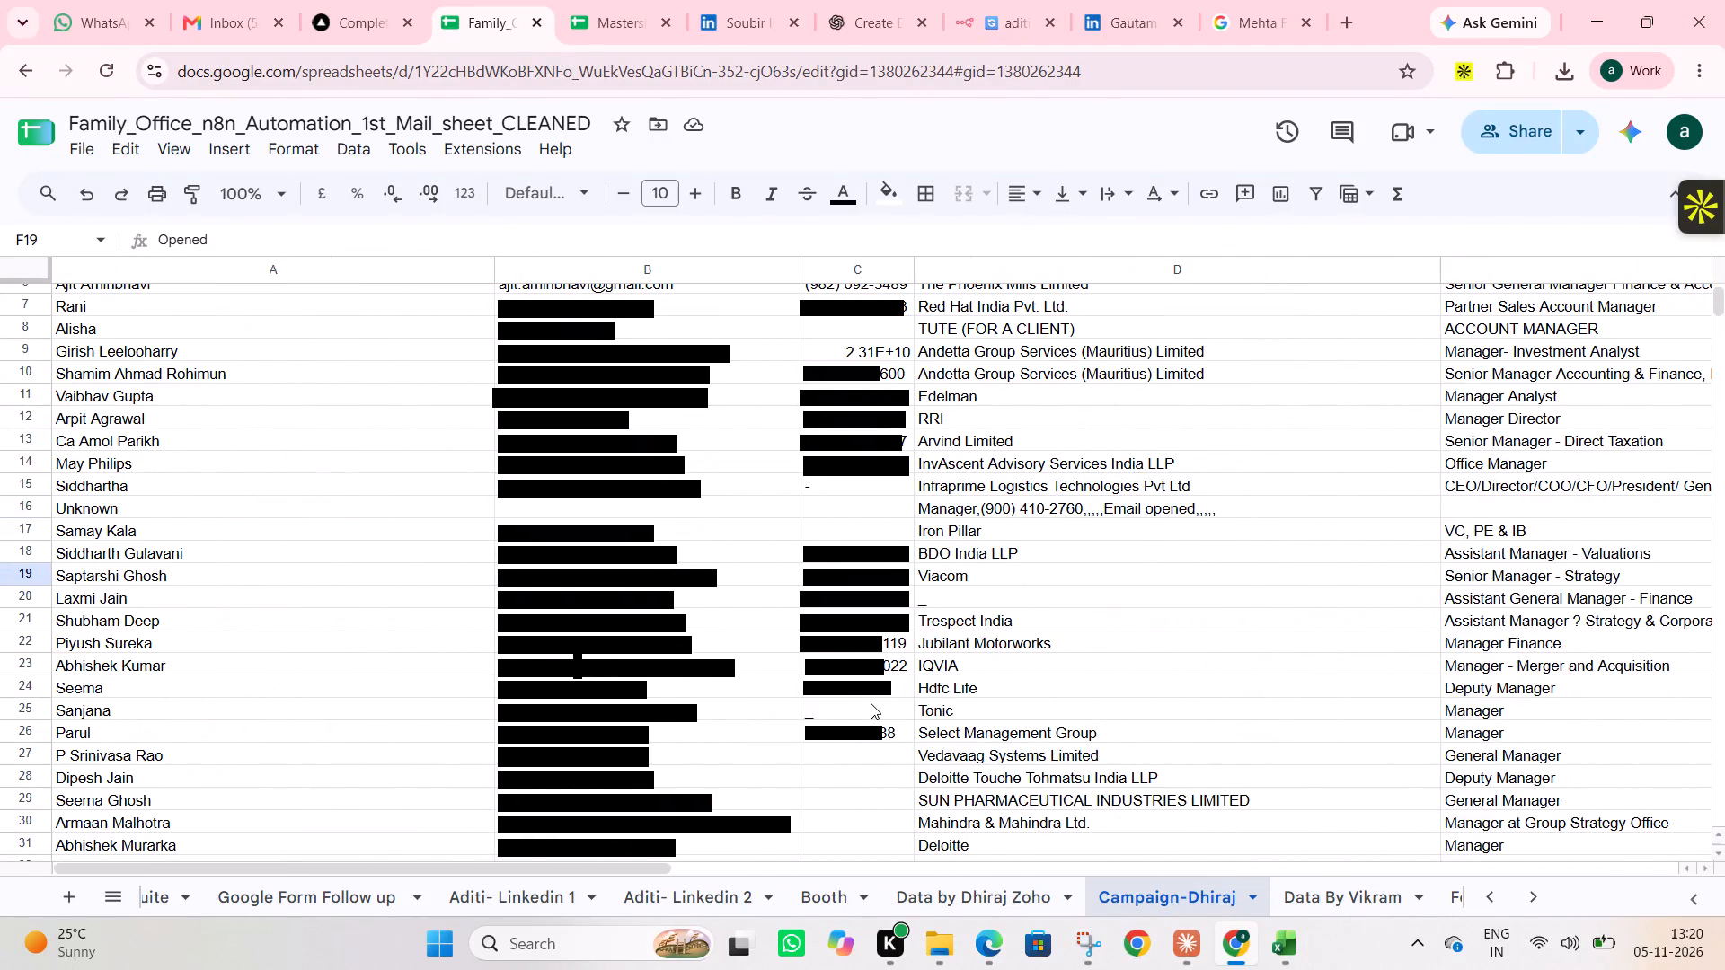
pyautogui.hscroll(-4, 871, 703)
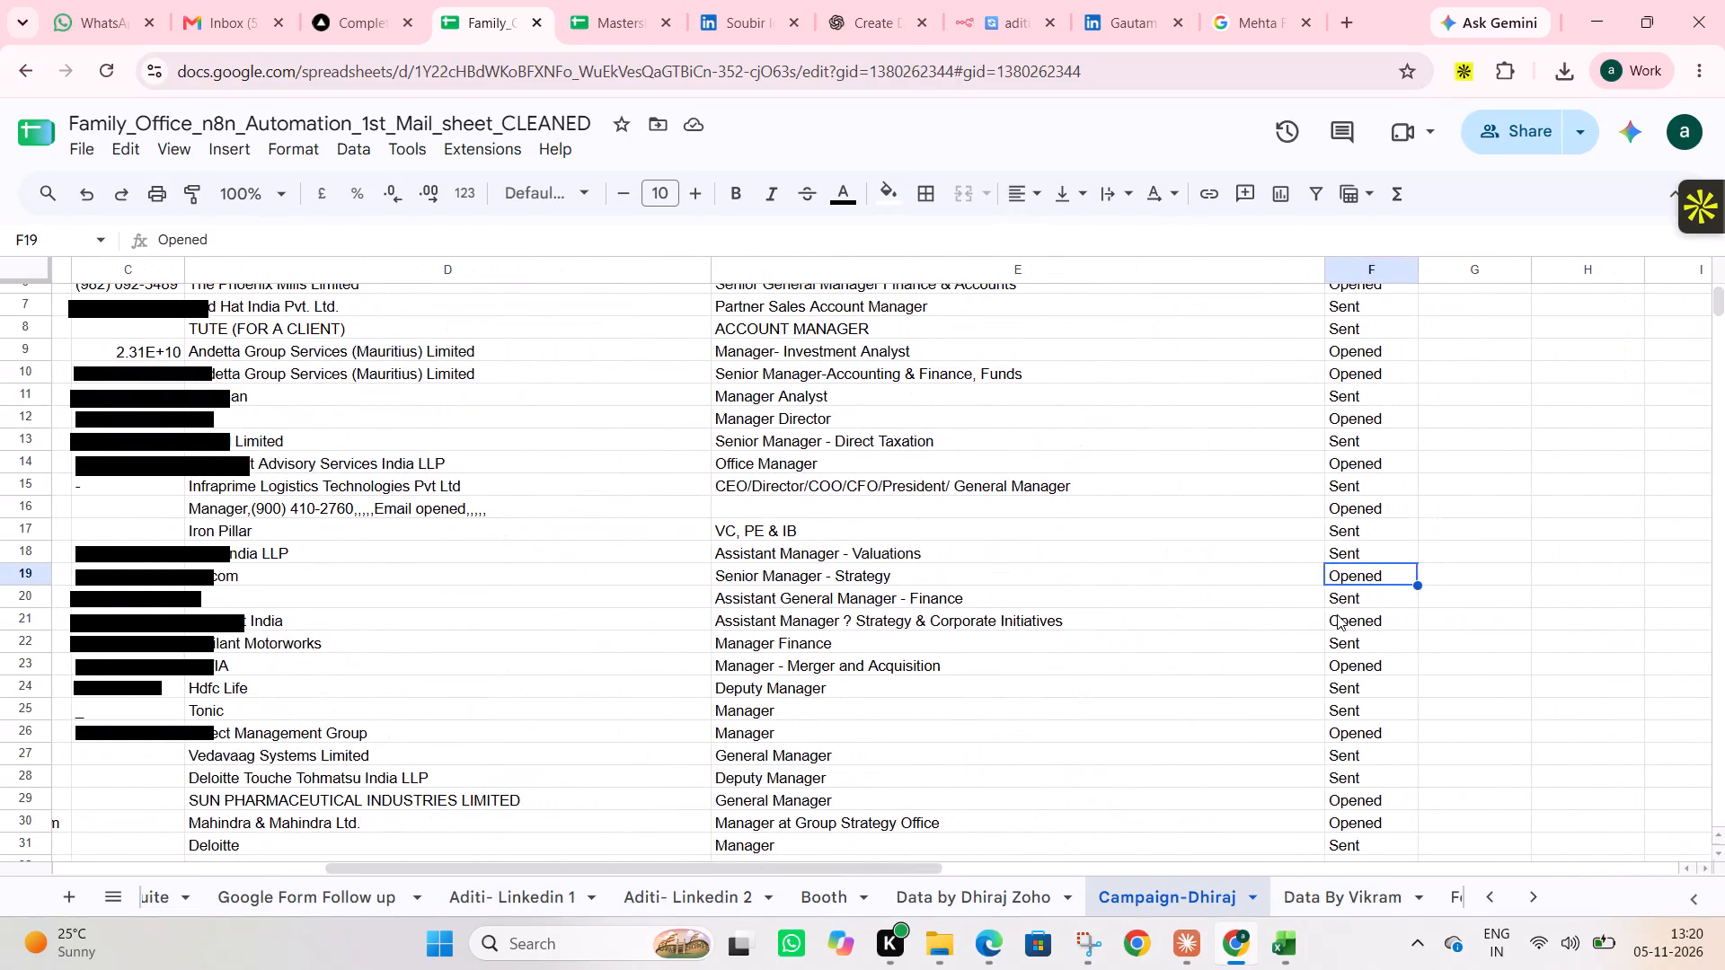
pyautogui.click(1337, 614)
pyautogui.hscroll(6, 656, 772)
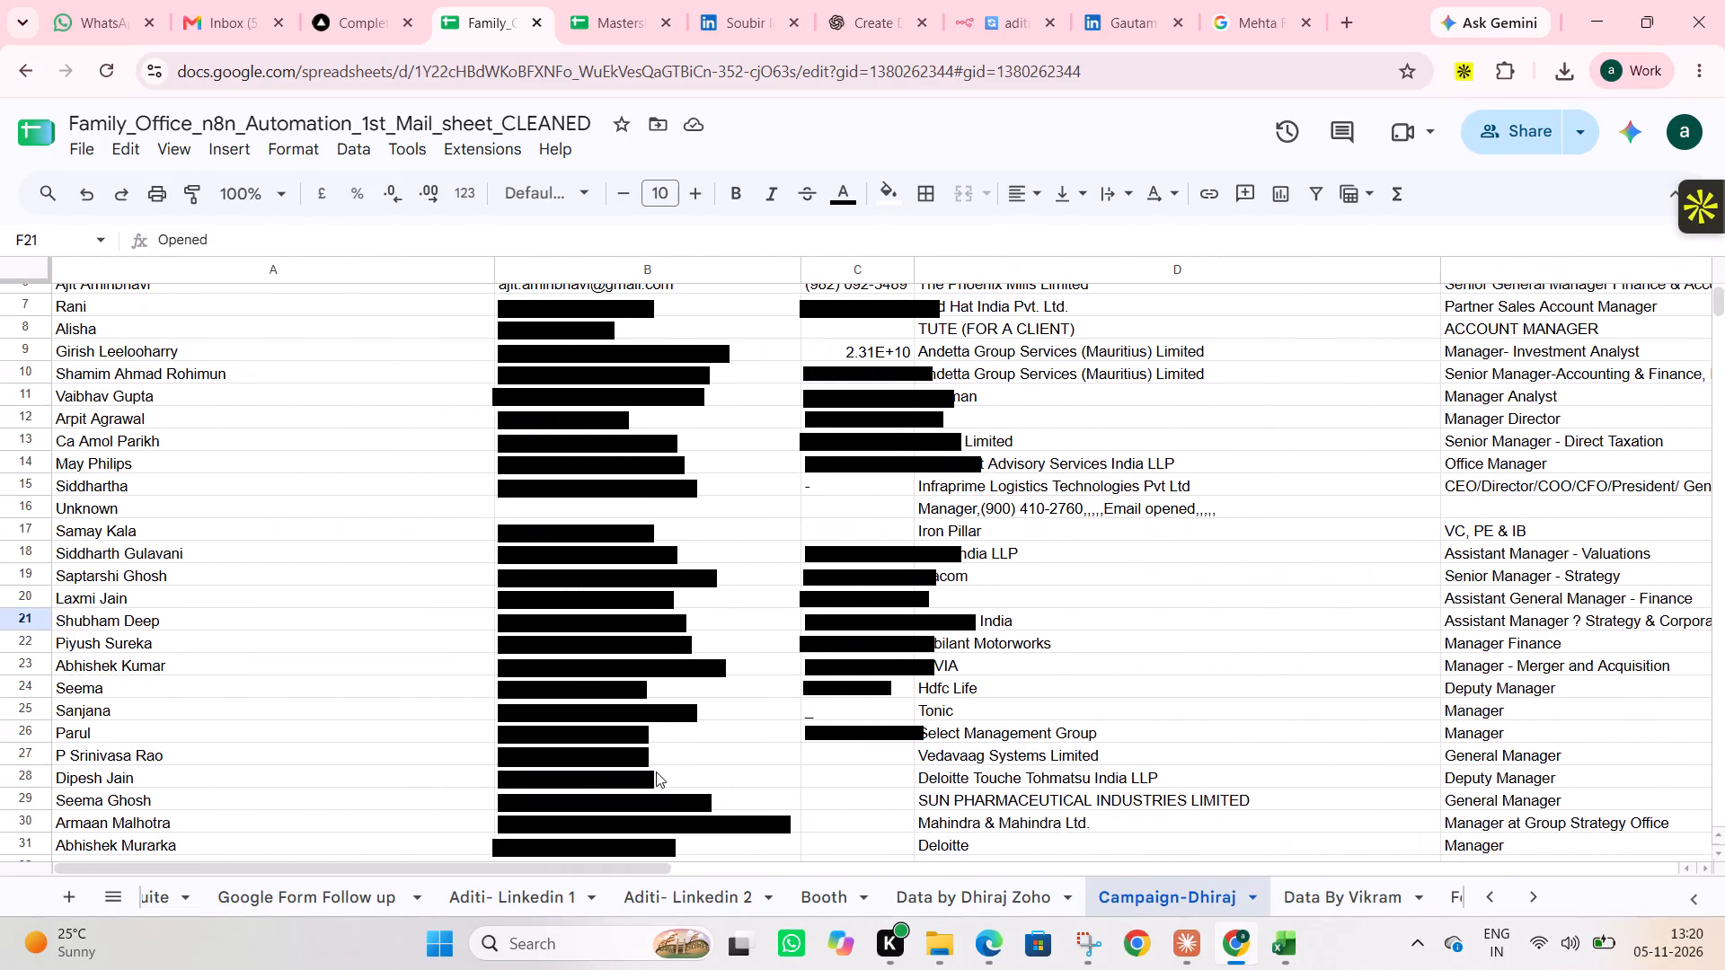
pyautogui.scroll(-1, 656, 772)
pyautogui.hscroll(-5, 656, 772)
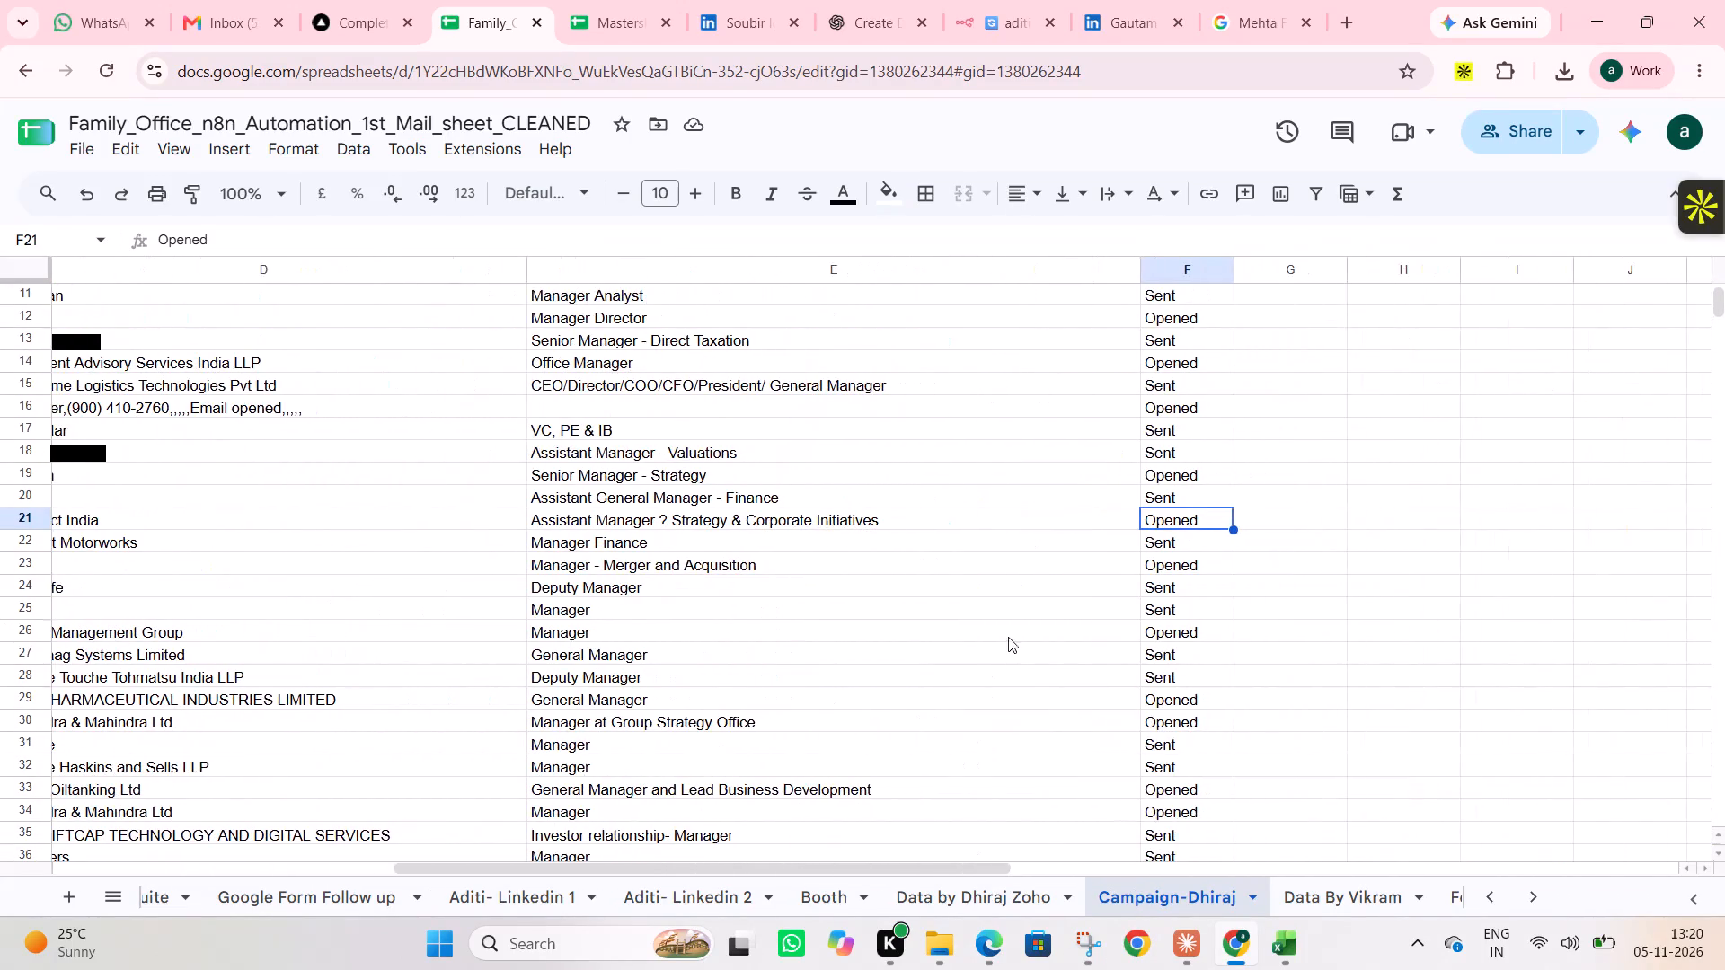
pyautogui.click(1163, 564)
pyautogui.hscroll(5, 617, 784)
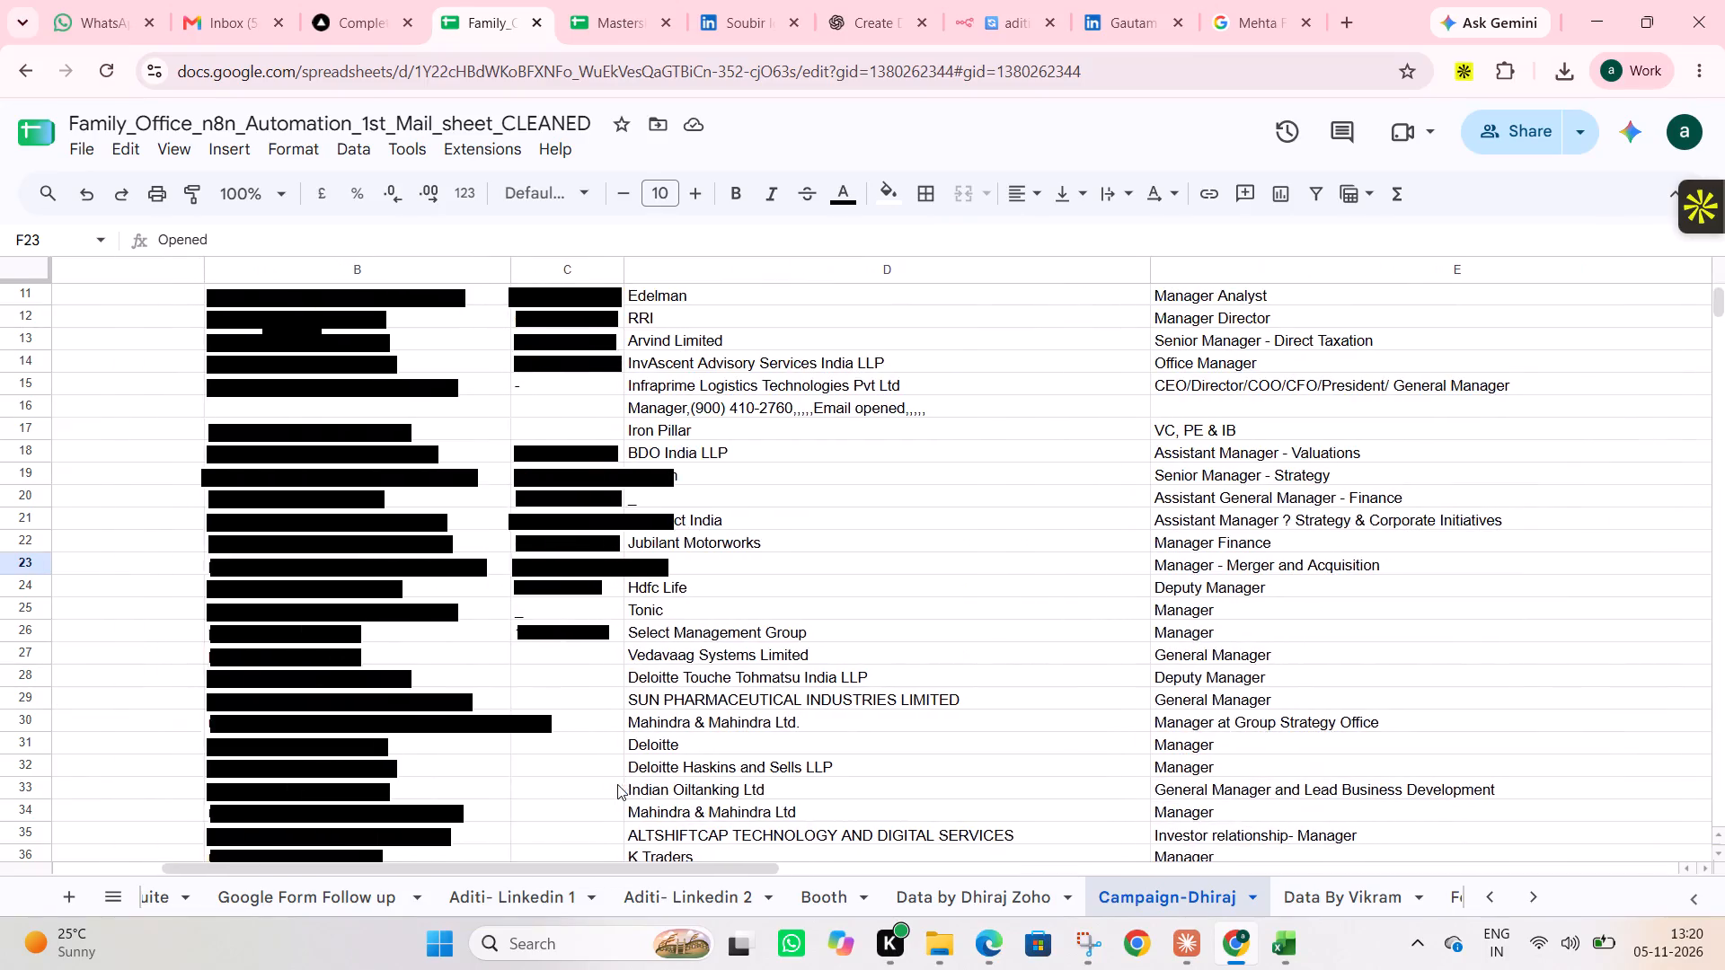
pyautogui.hscroll(2, 617, 784)
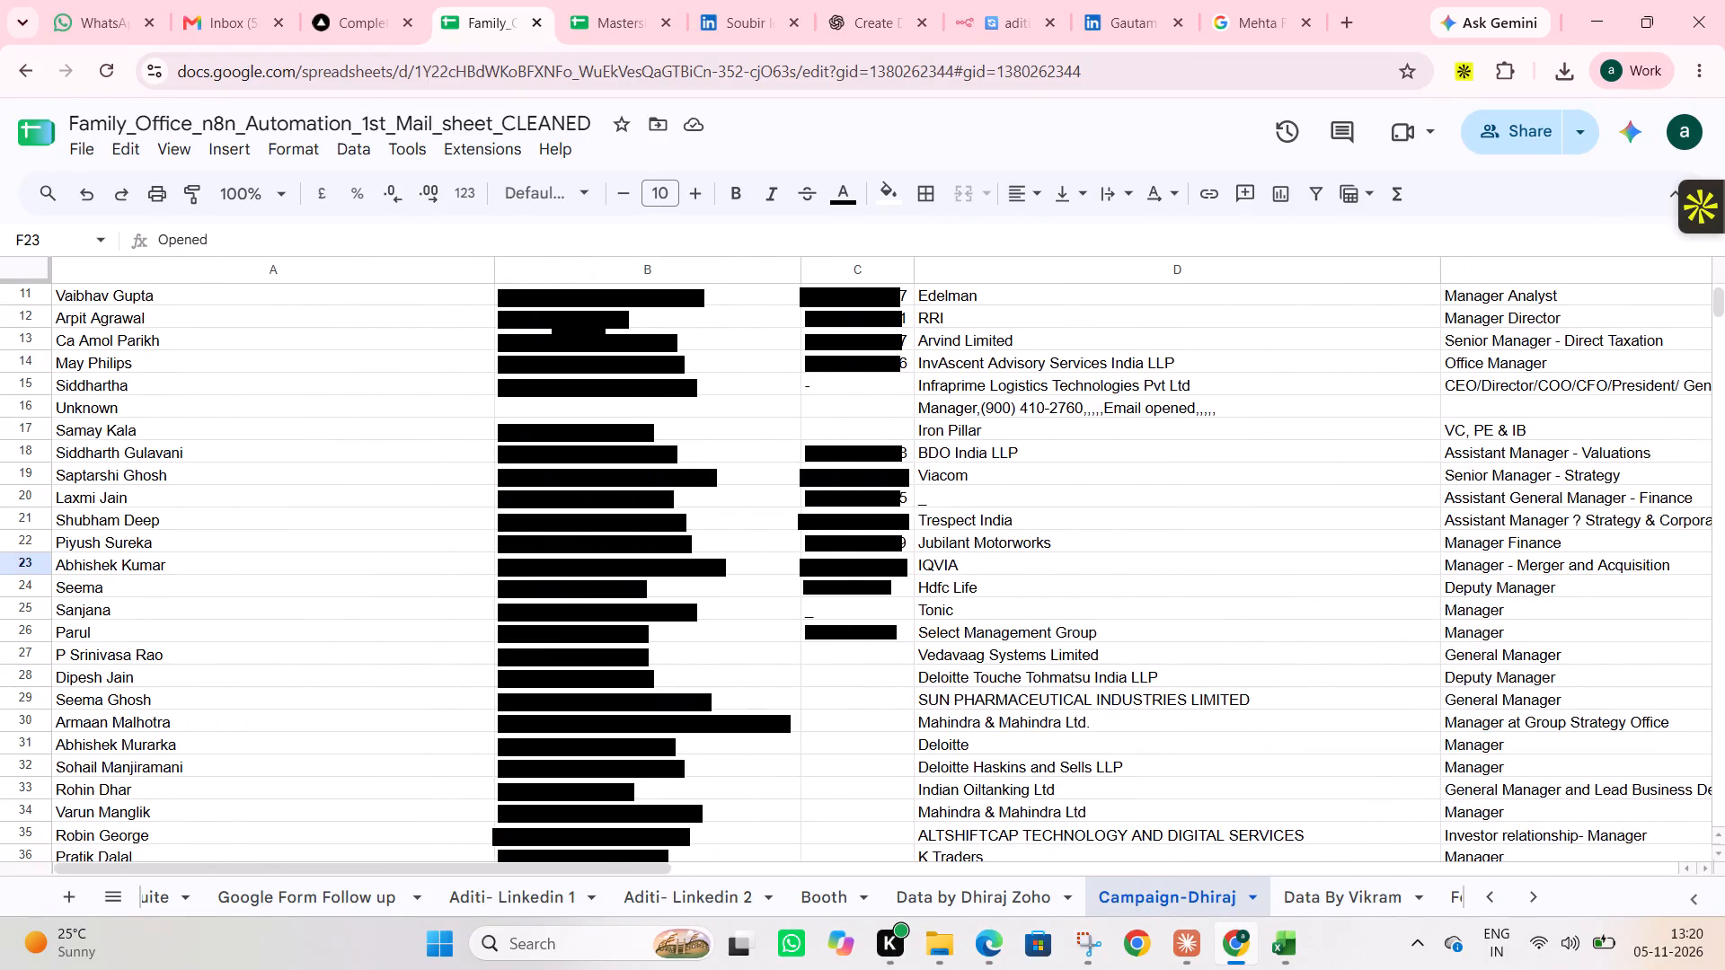
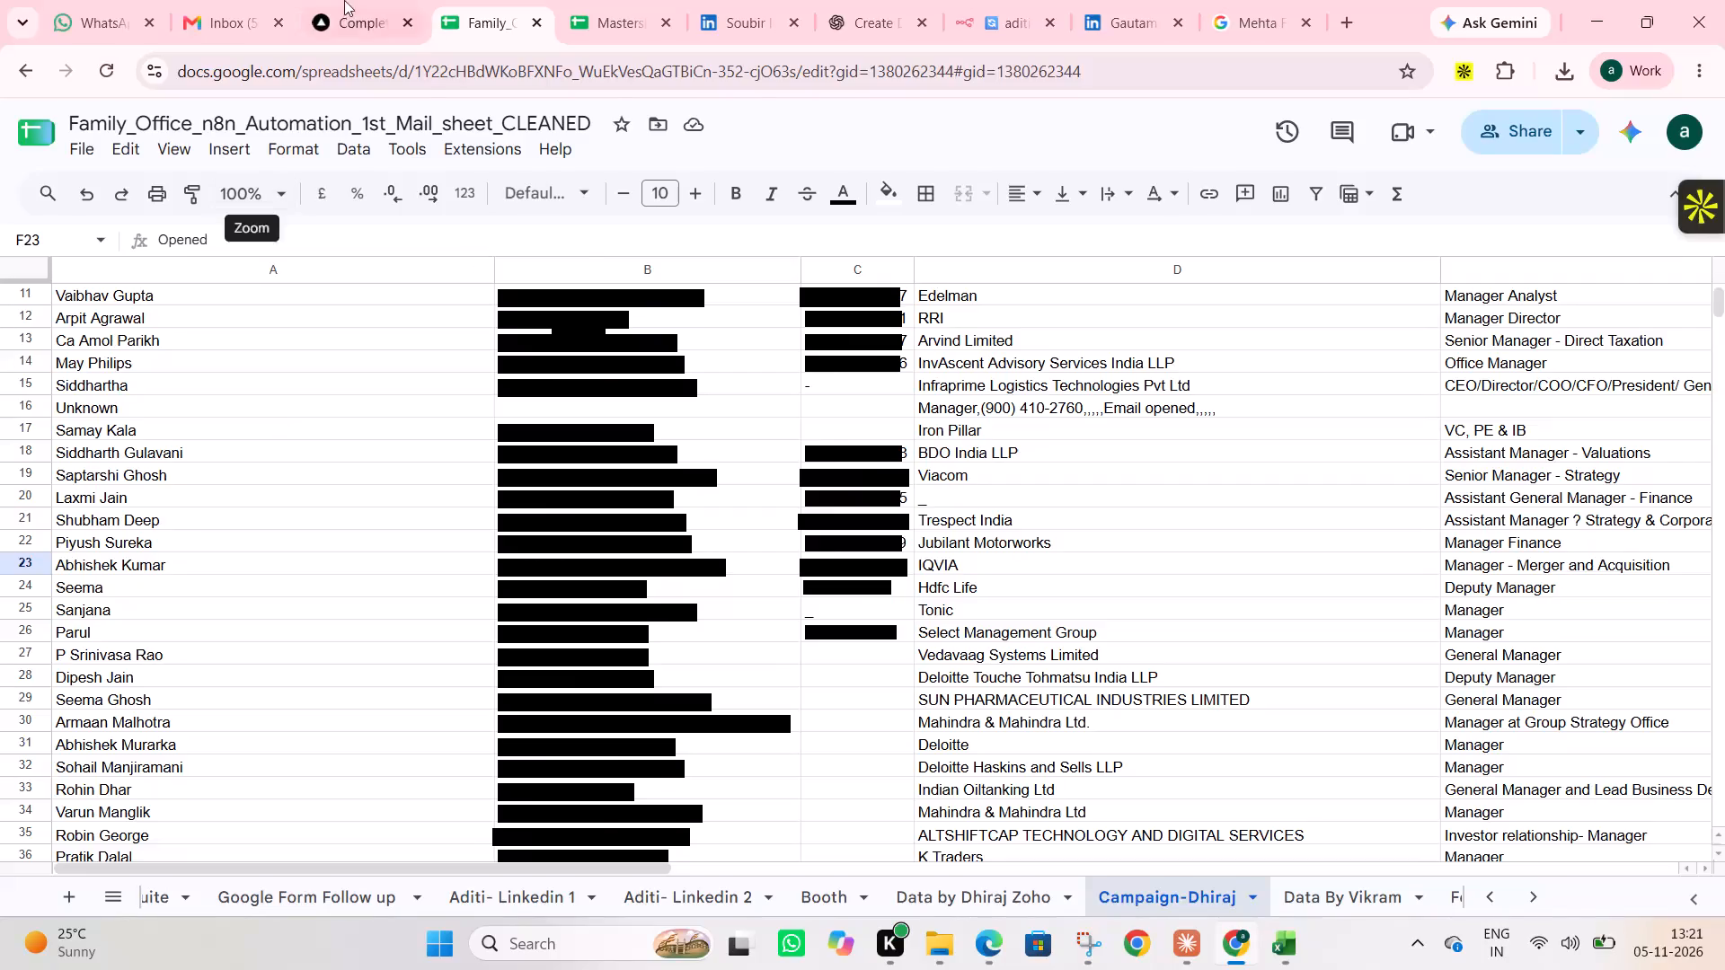
# In the CRM campaign, open the first page of New leads and set the status of Bidhann and River to Proposal Sent.
pyautogui.click(336, 2)
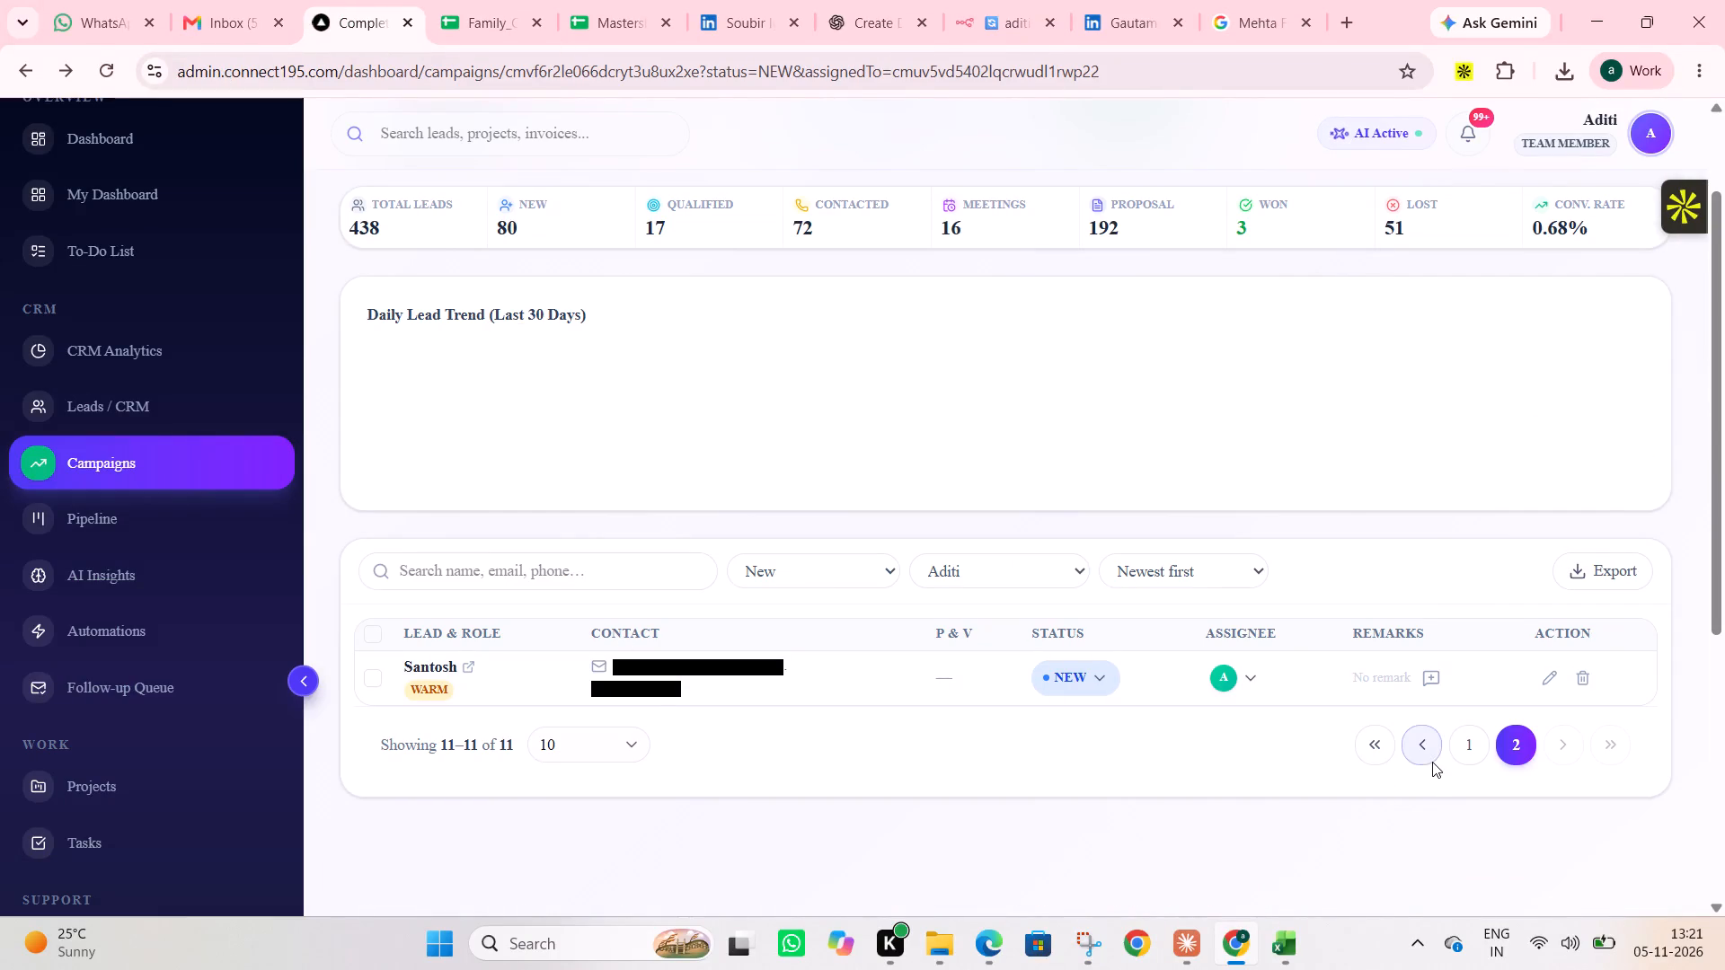
pyautogui.click(1464, 757)
pyautogui.scroll(-4, 1245, 732)
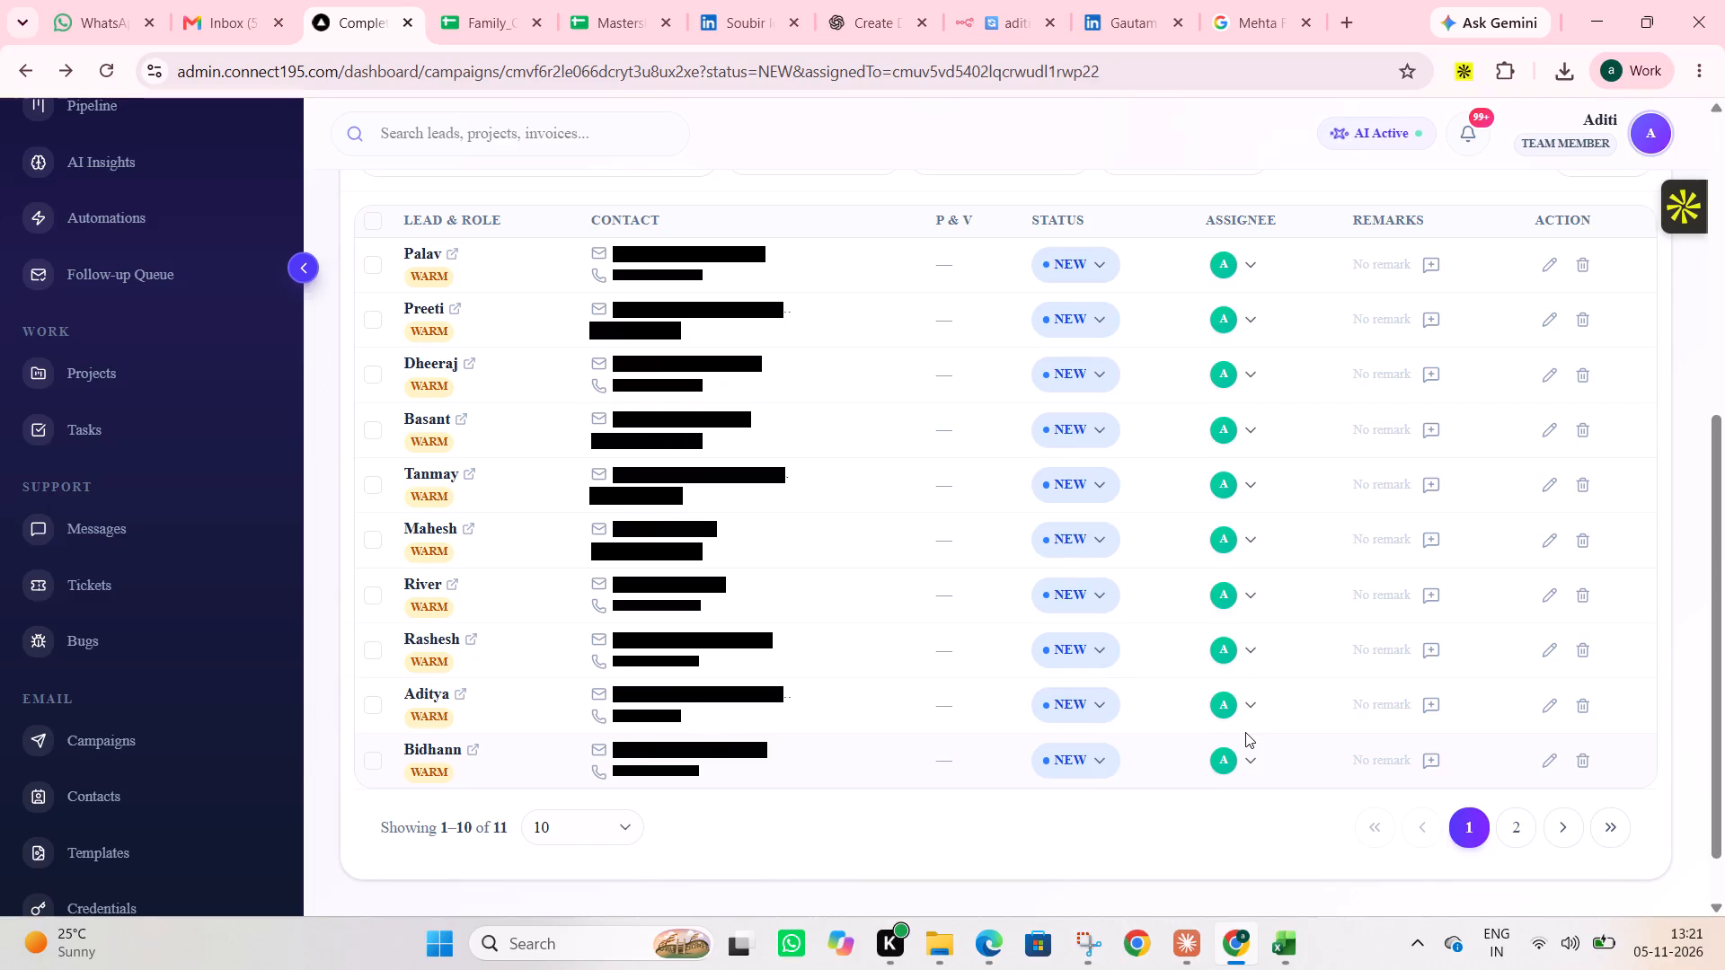
pyautogui.click(1088, 759)
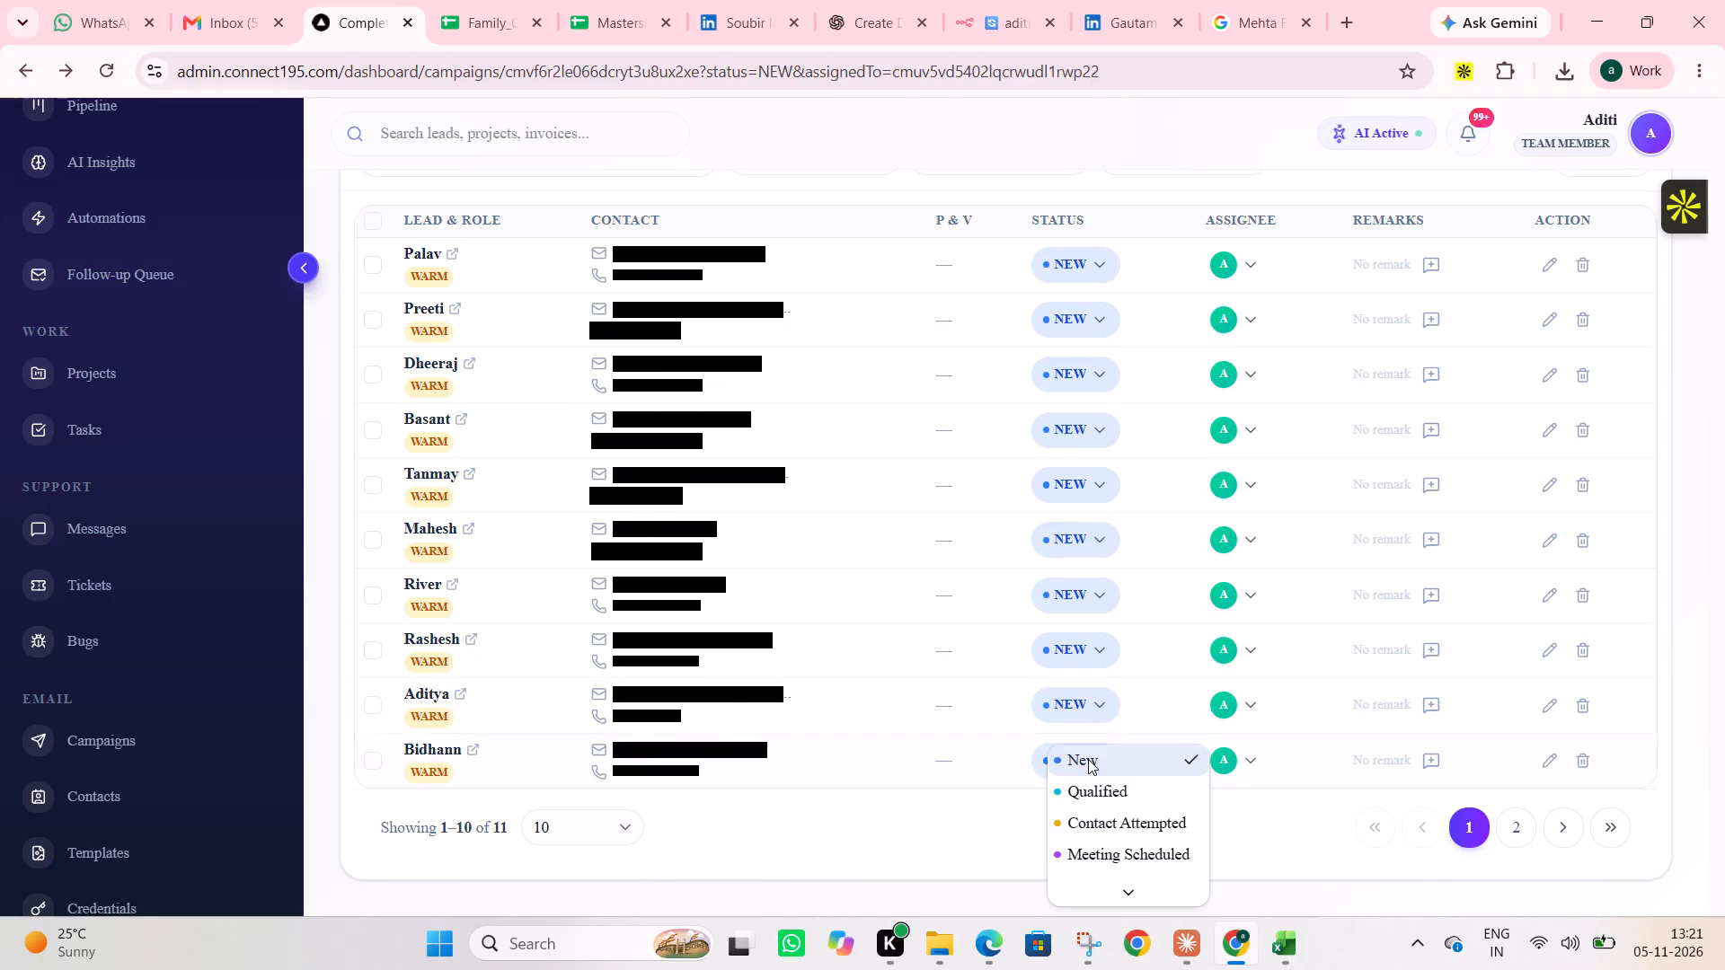
pyautogui.scroll(-1, 1097, 859)
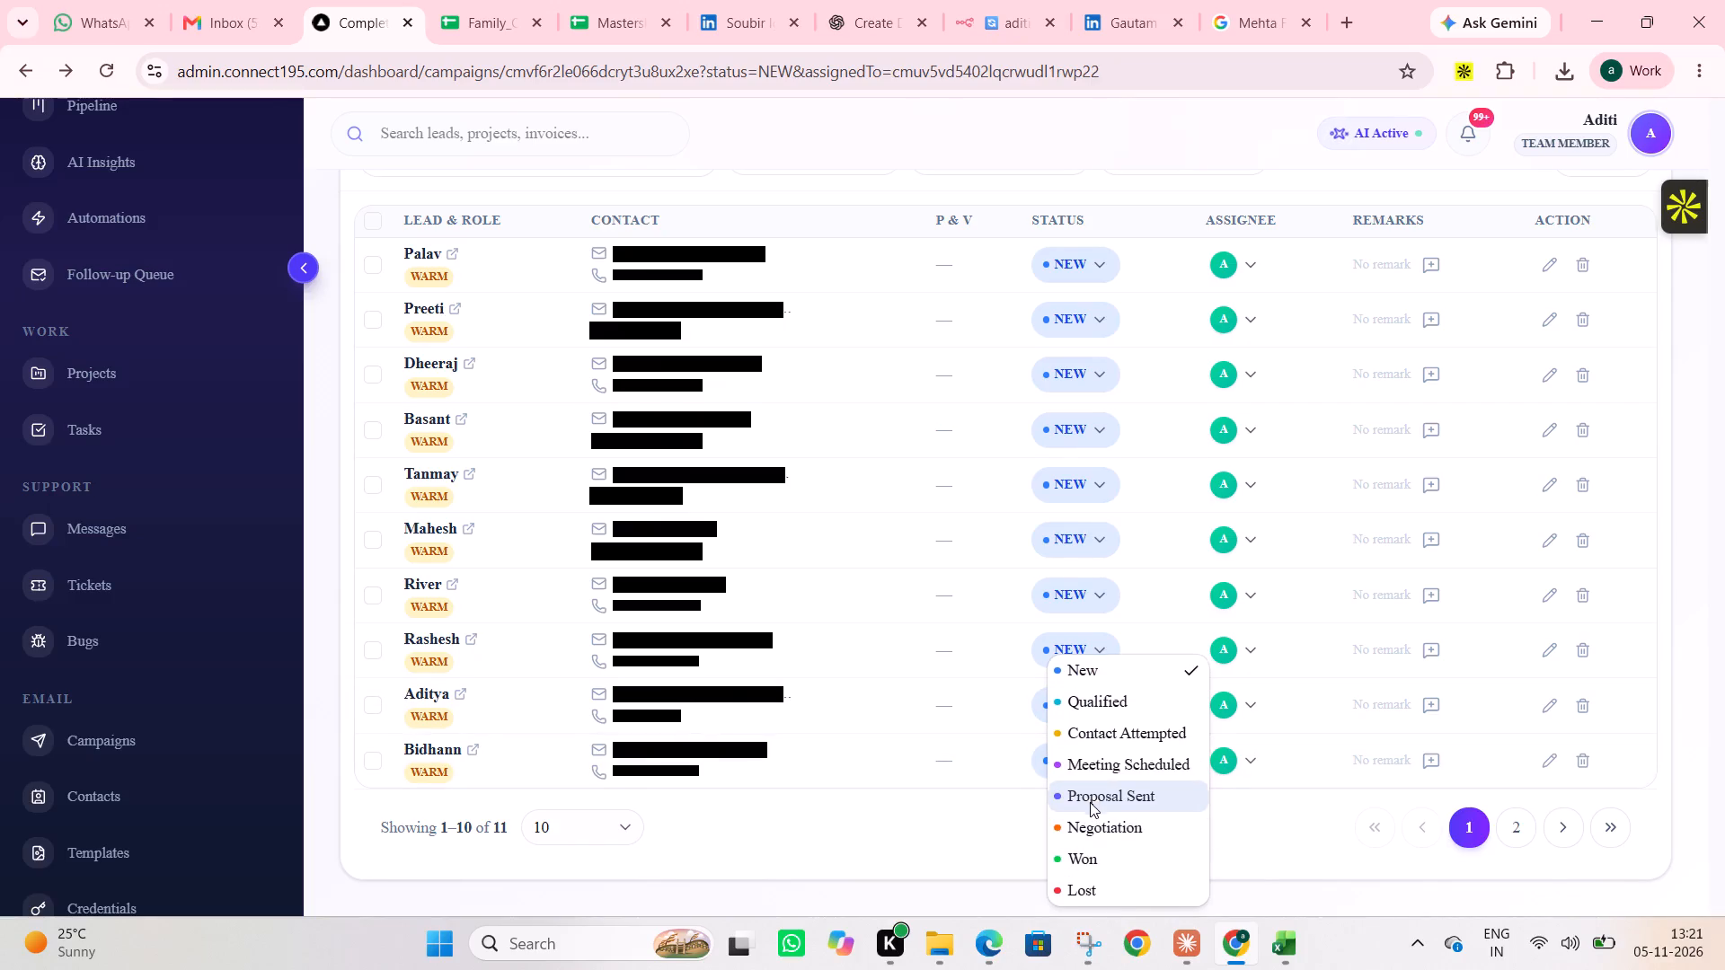
pyautogui.click(1090, 799)
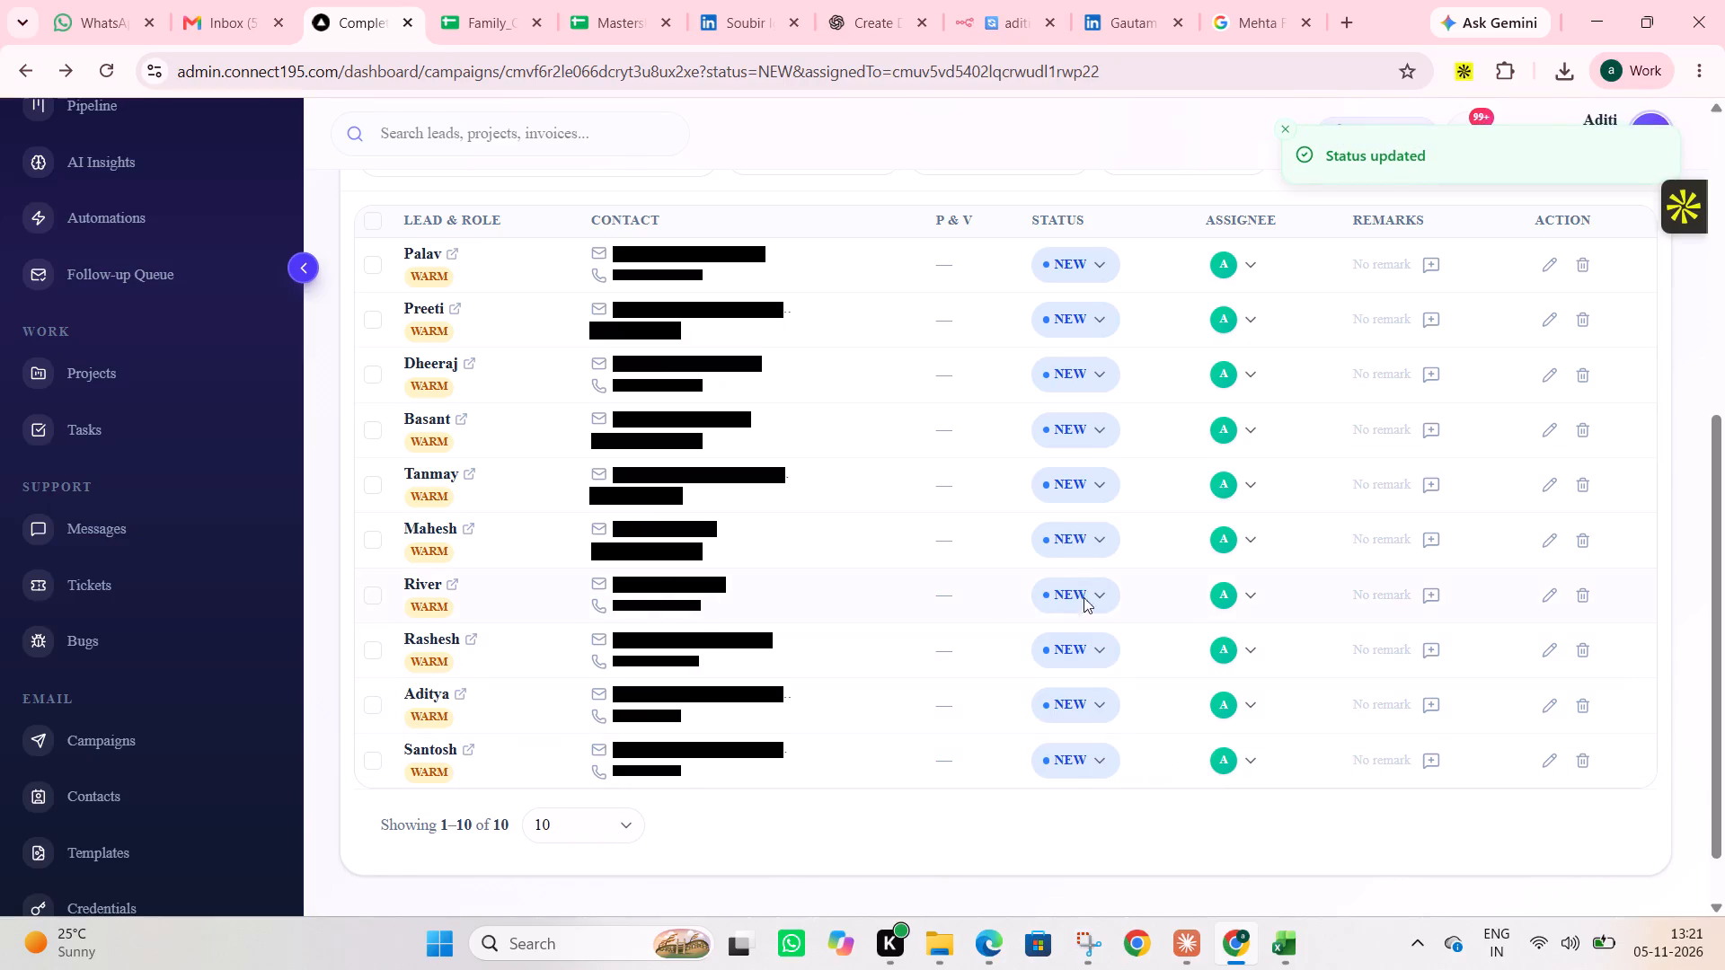
pyautogui.click(1089, 602)
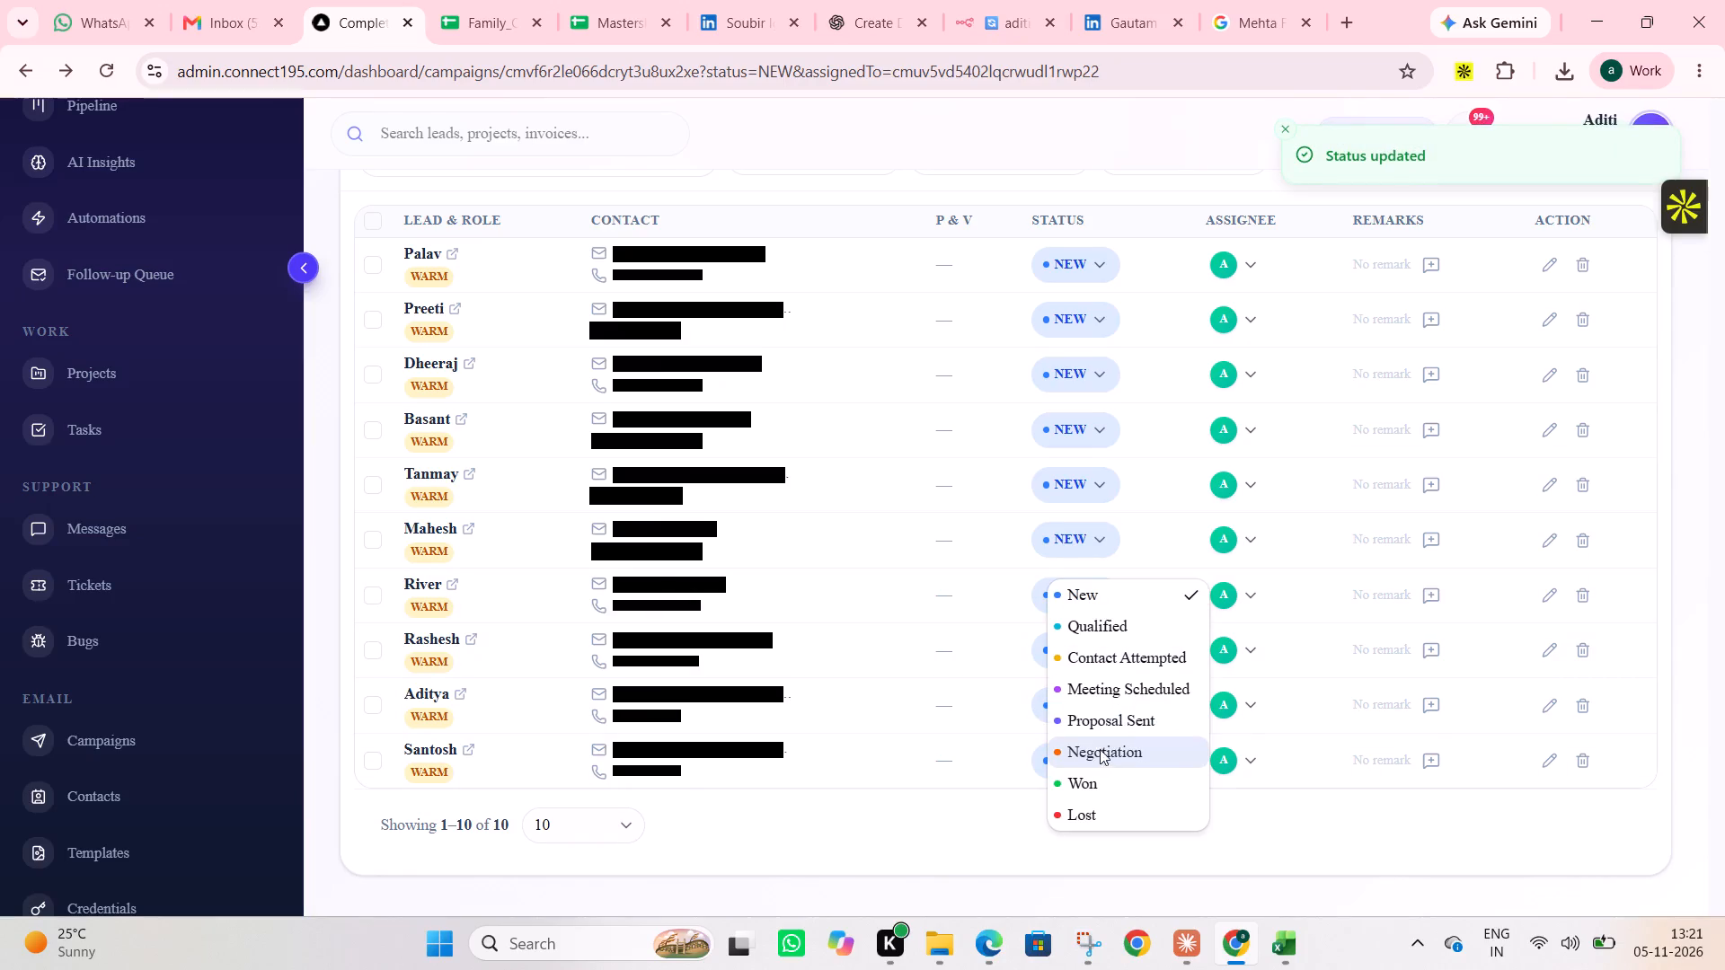
pyautogui.click(1114, 722)
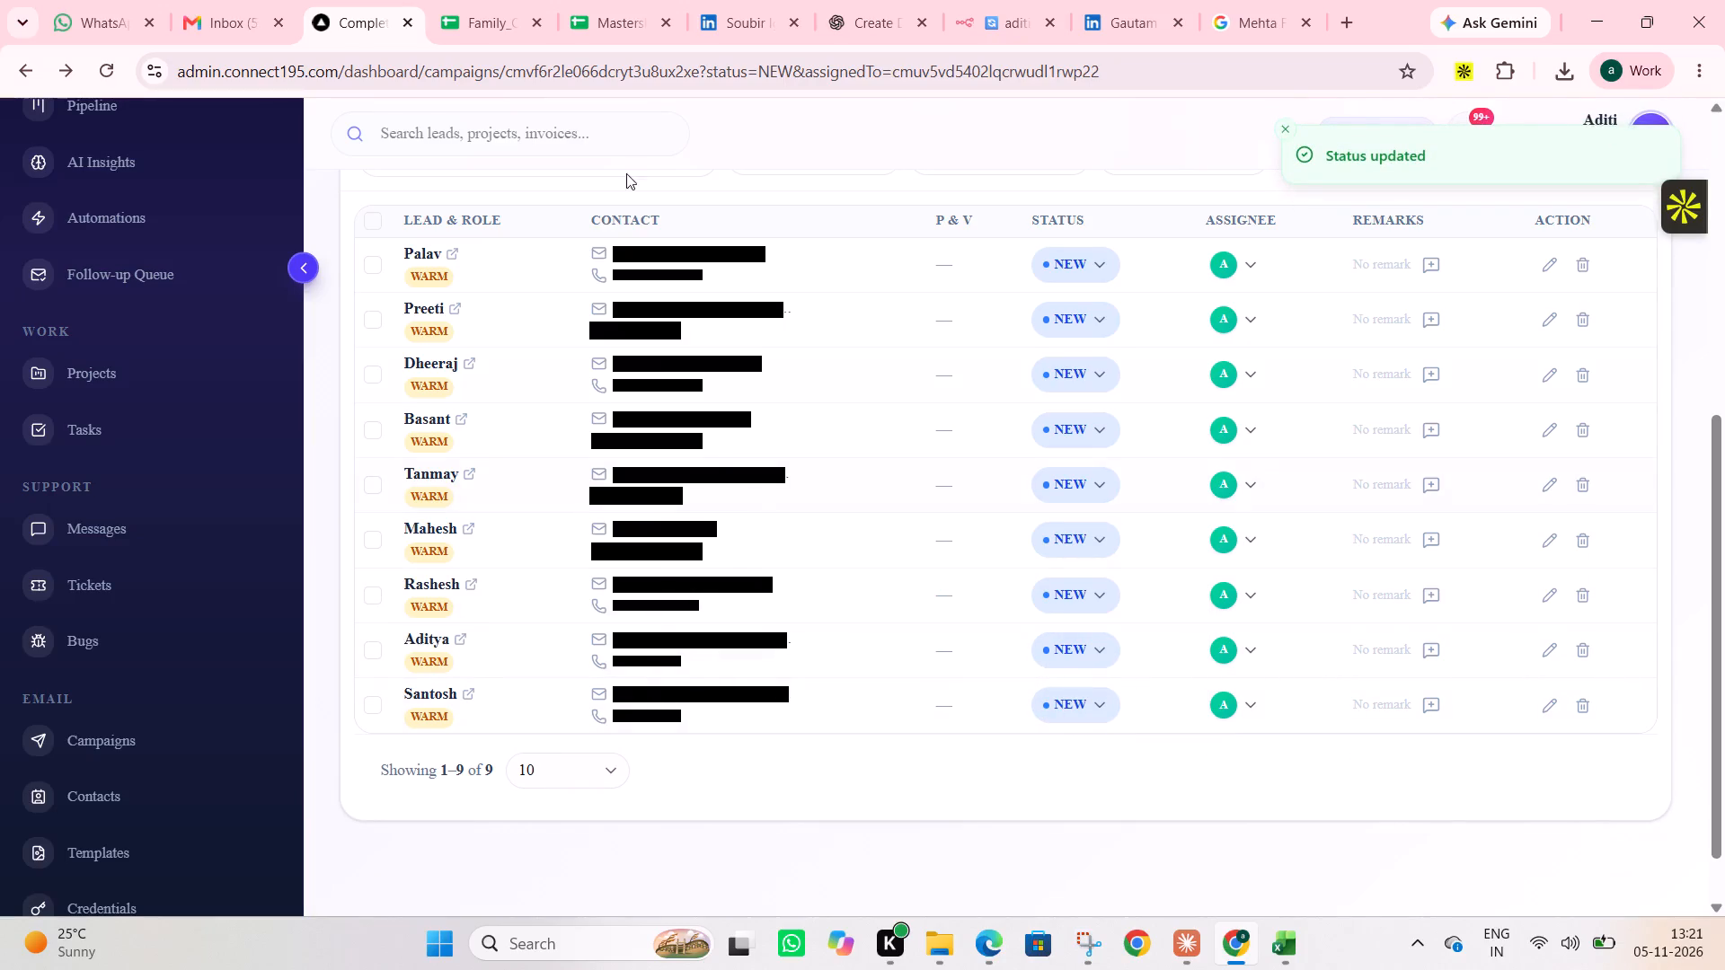
# Return to the Campaign-Dhiraj sheet and check the name, phone and company details of the Opened contact in row 26.
pyautogui.click(506, 20)
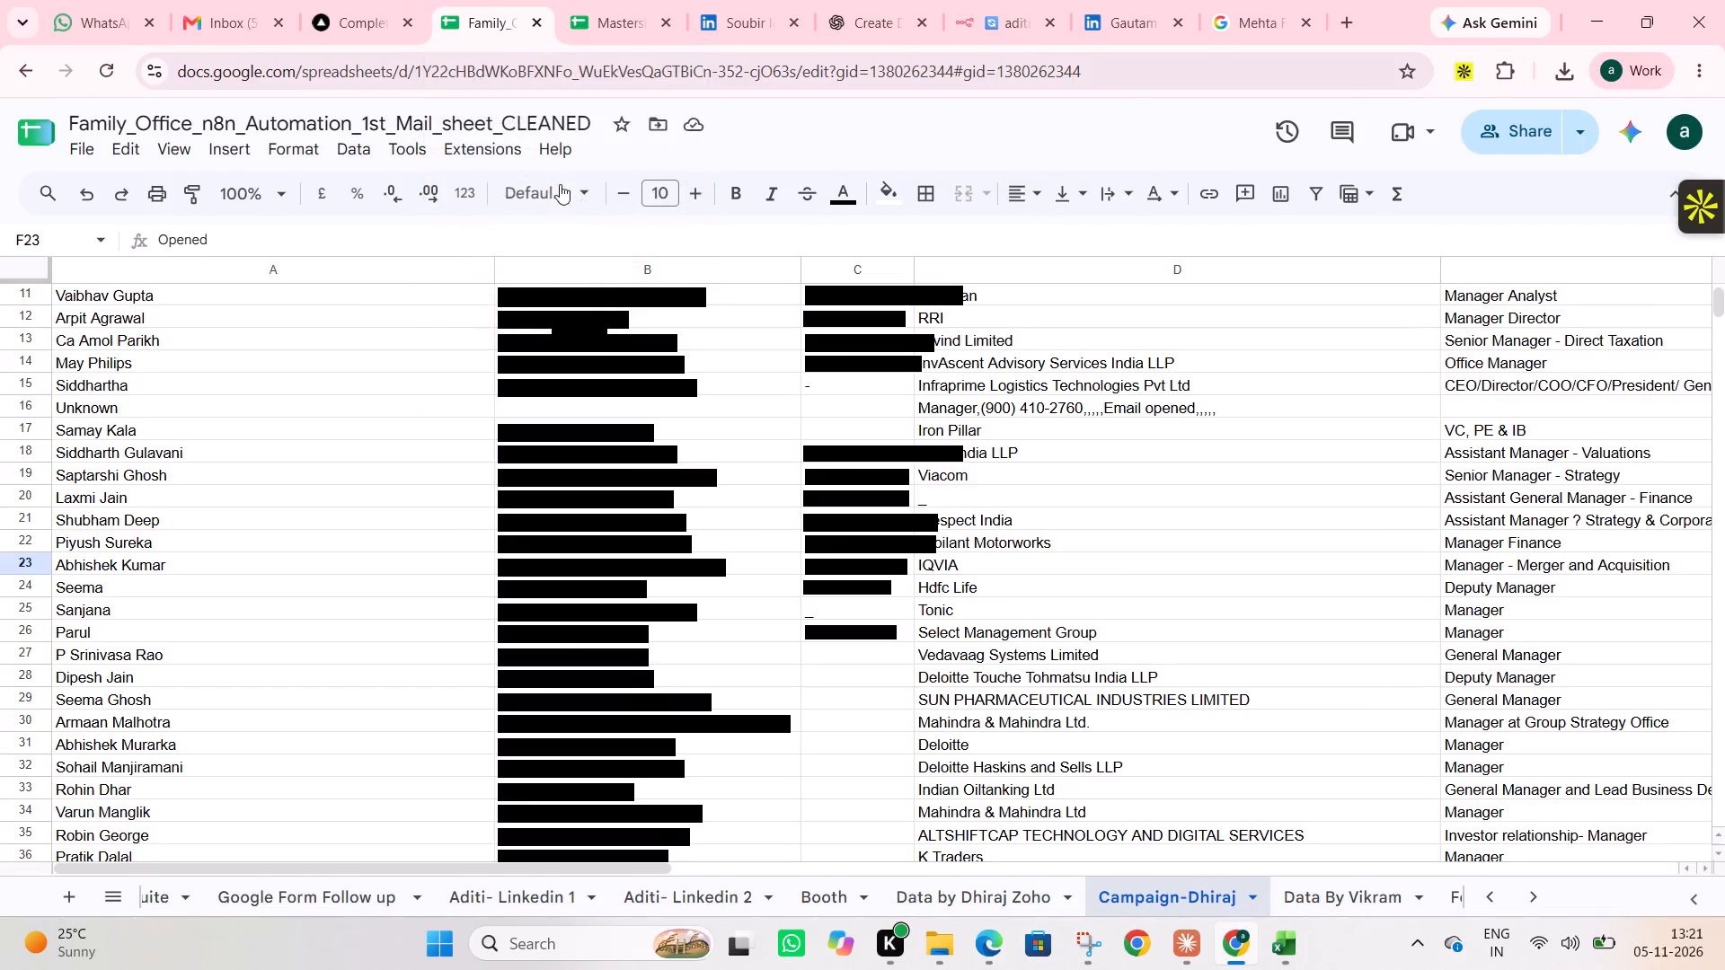
pyautogui.hscroll(-4, 1025, 462)
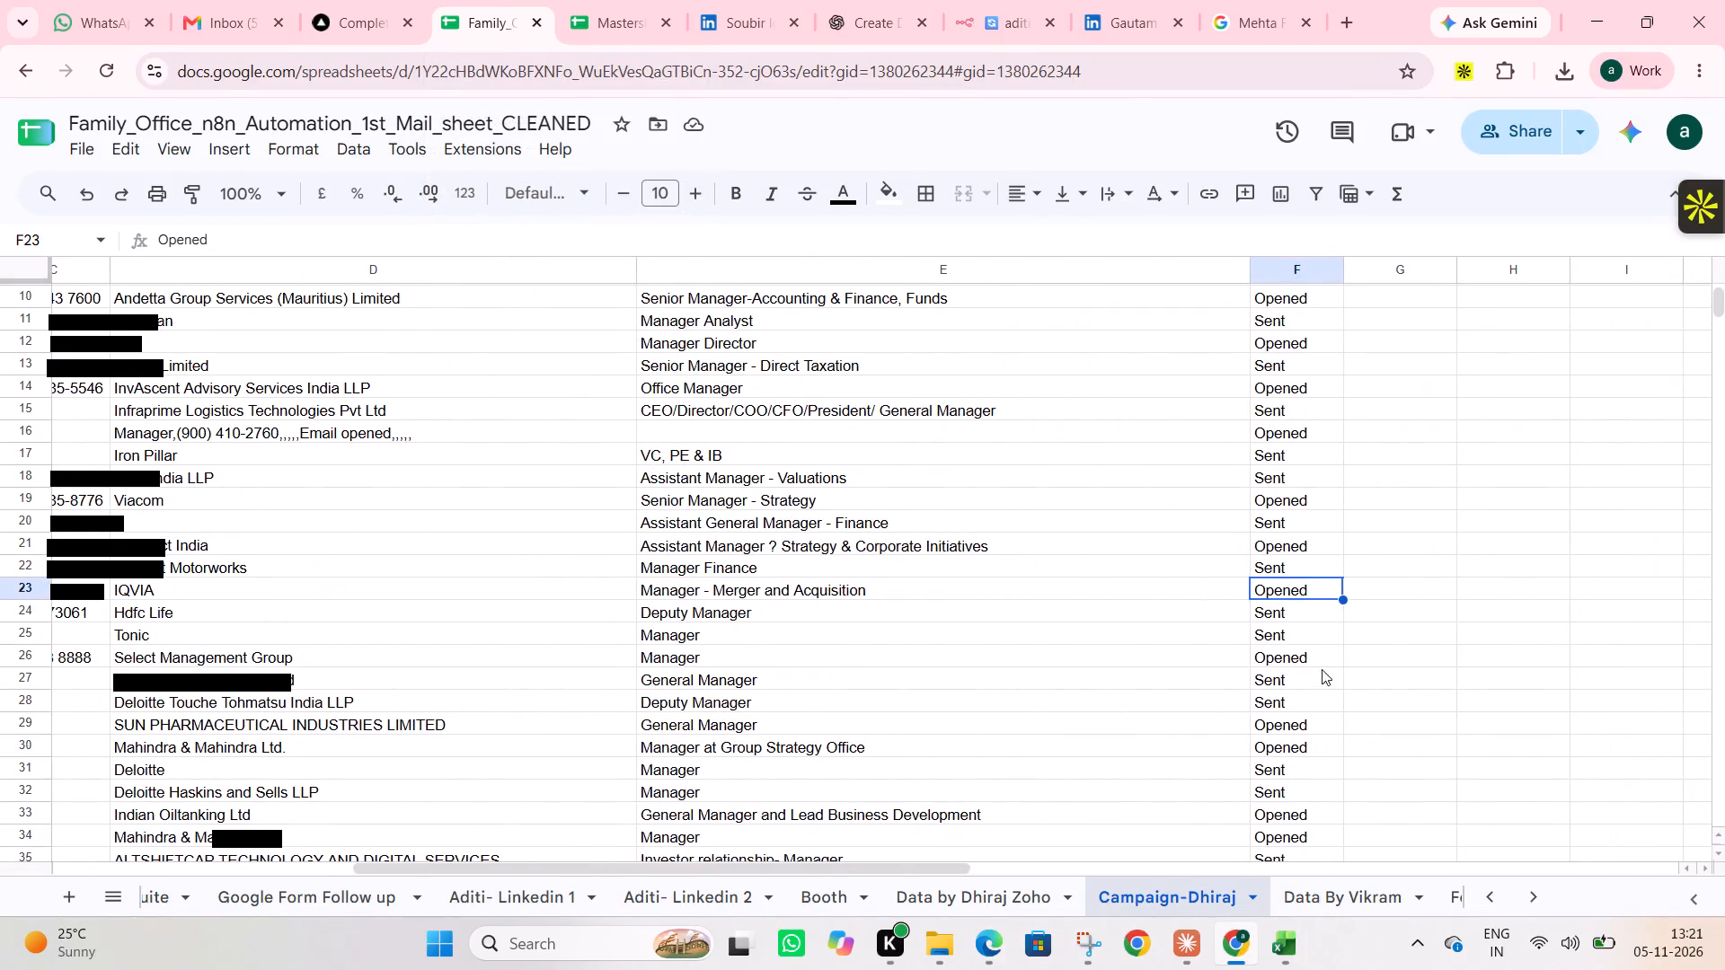
pyautogui.click(1307, 654)
pyautogui.hscroll(5, 886, 680)
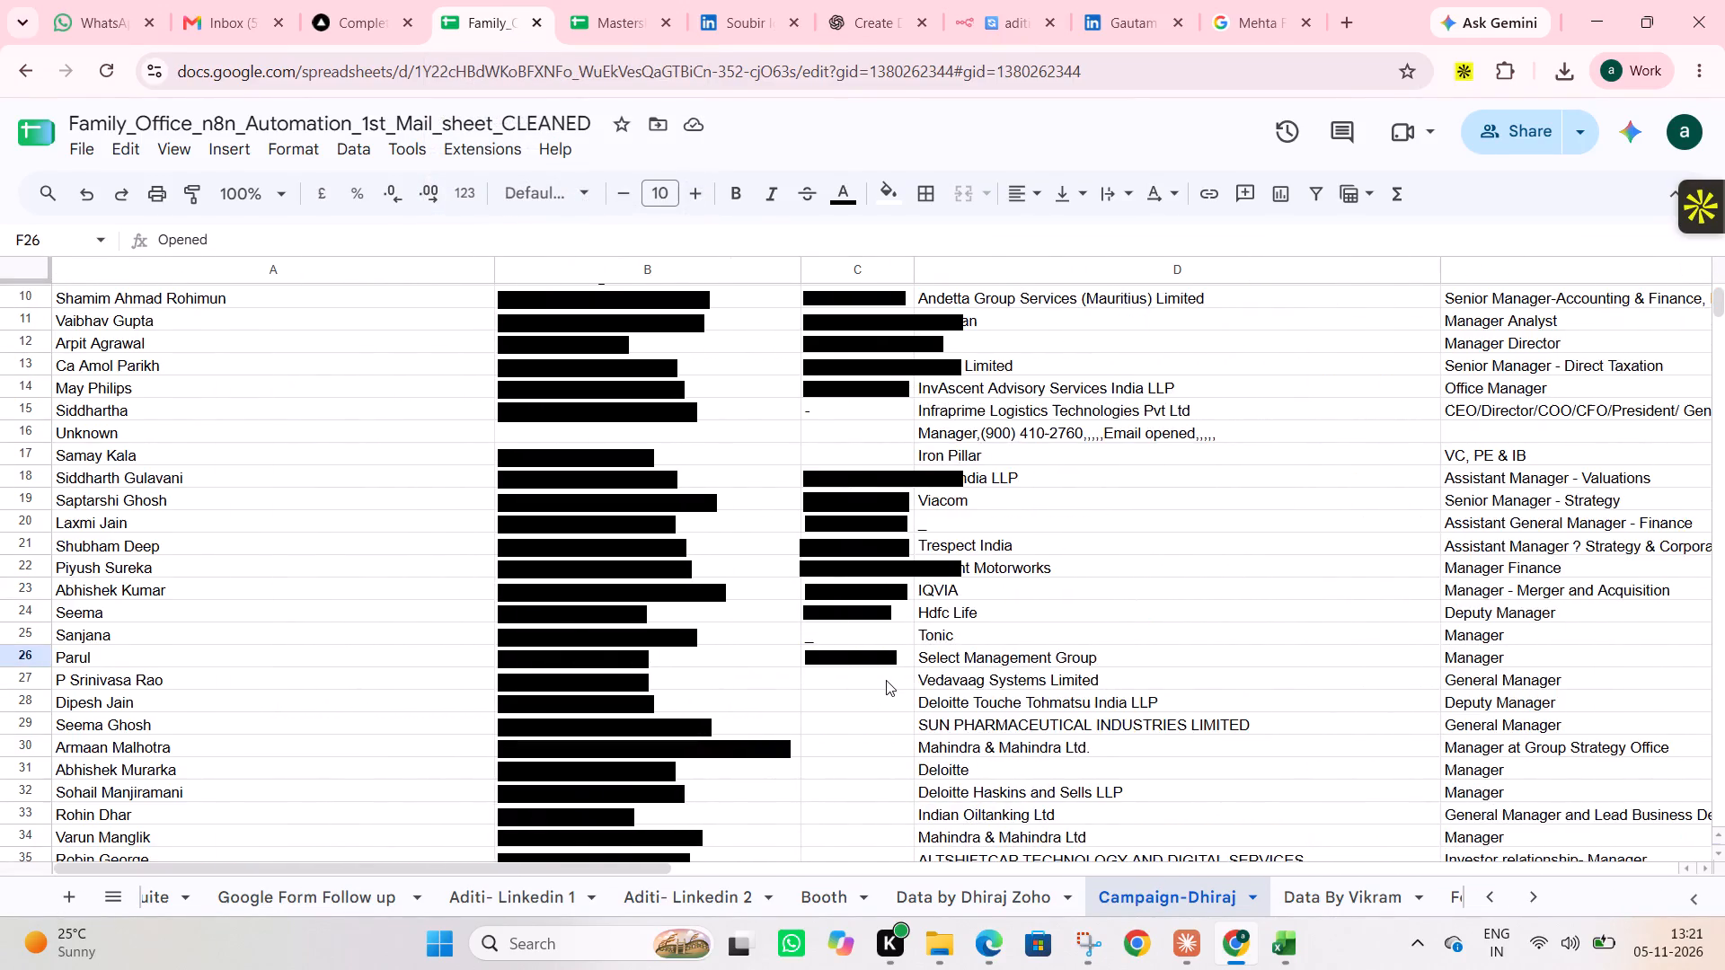
# Check the name, phone and company details of the Opened contacts in rows 29 and 30.
pyautogui.scroll(-2, 886, 680)
pyautogui.hscroll(-3, 886, 680)
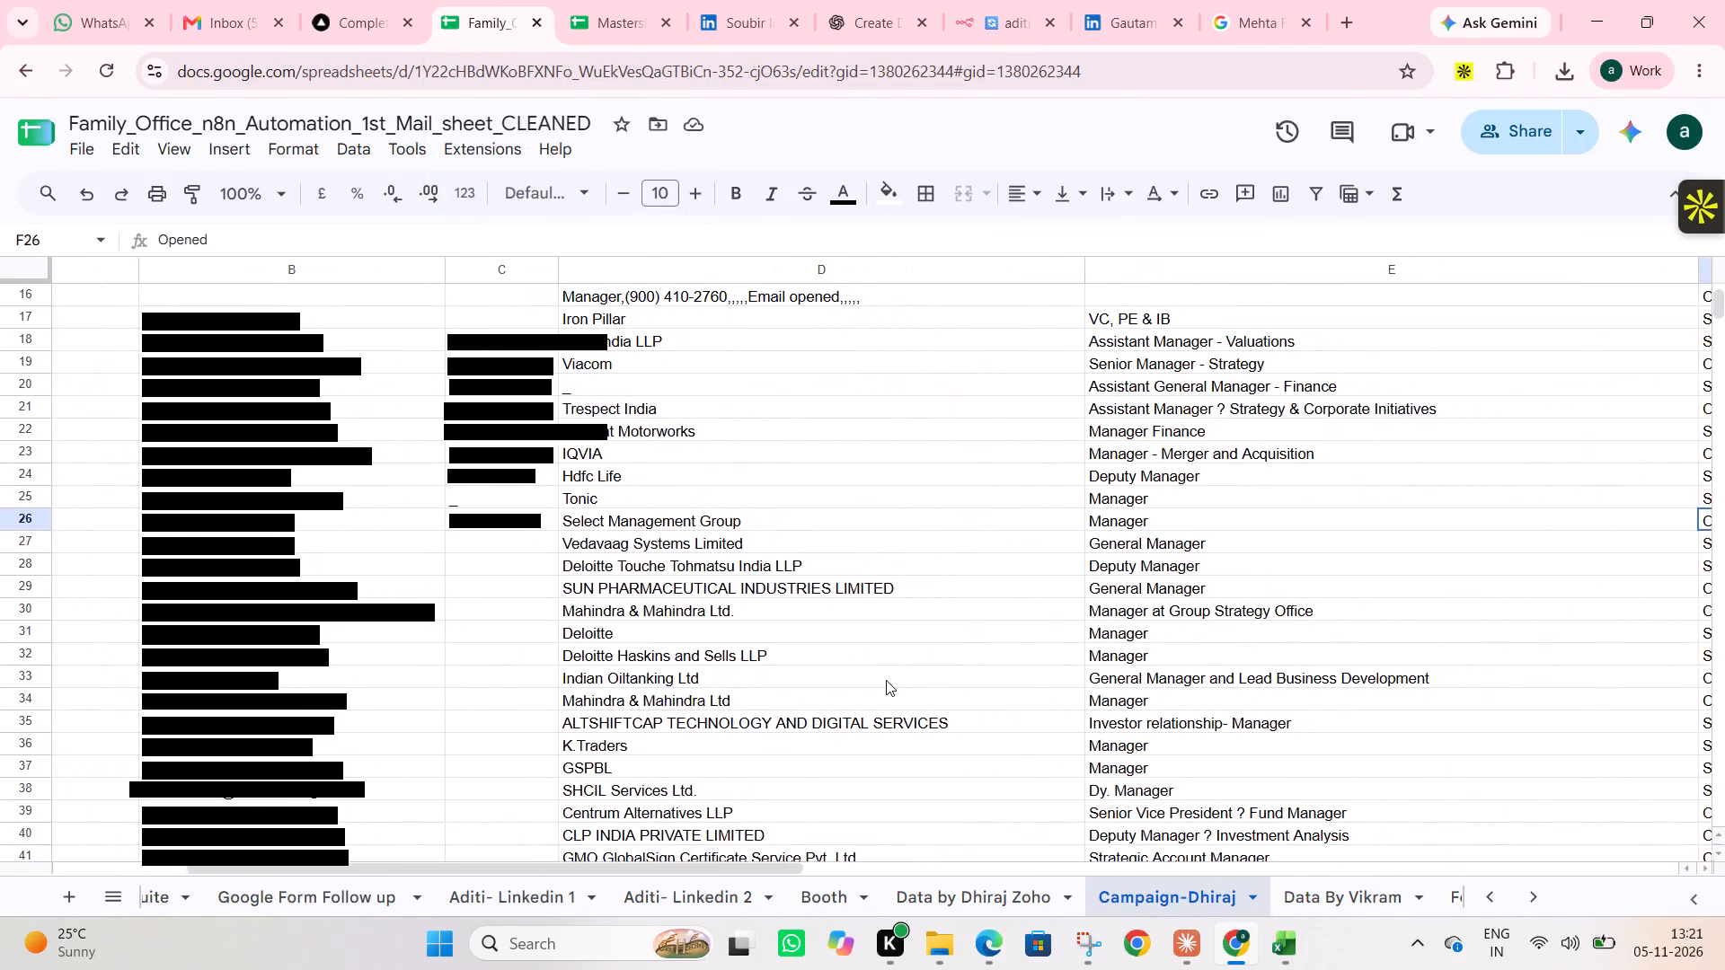
pyautogui.hscroll(-2, 886, 680)
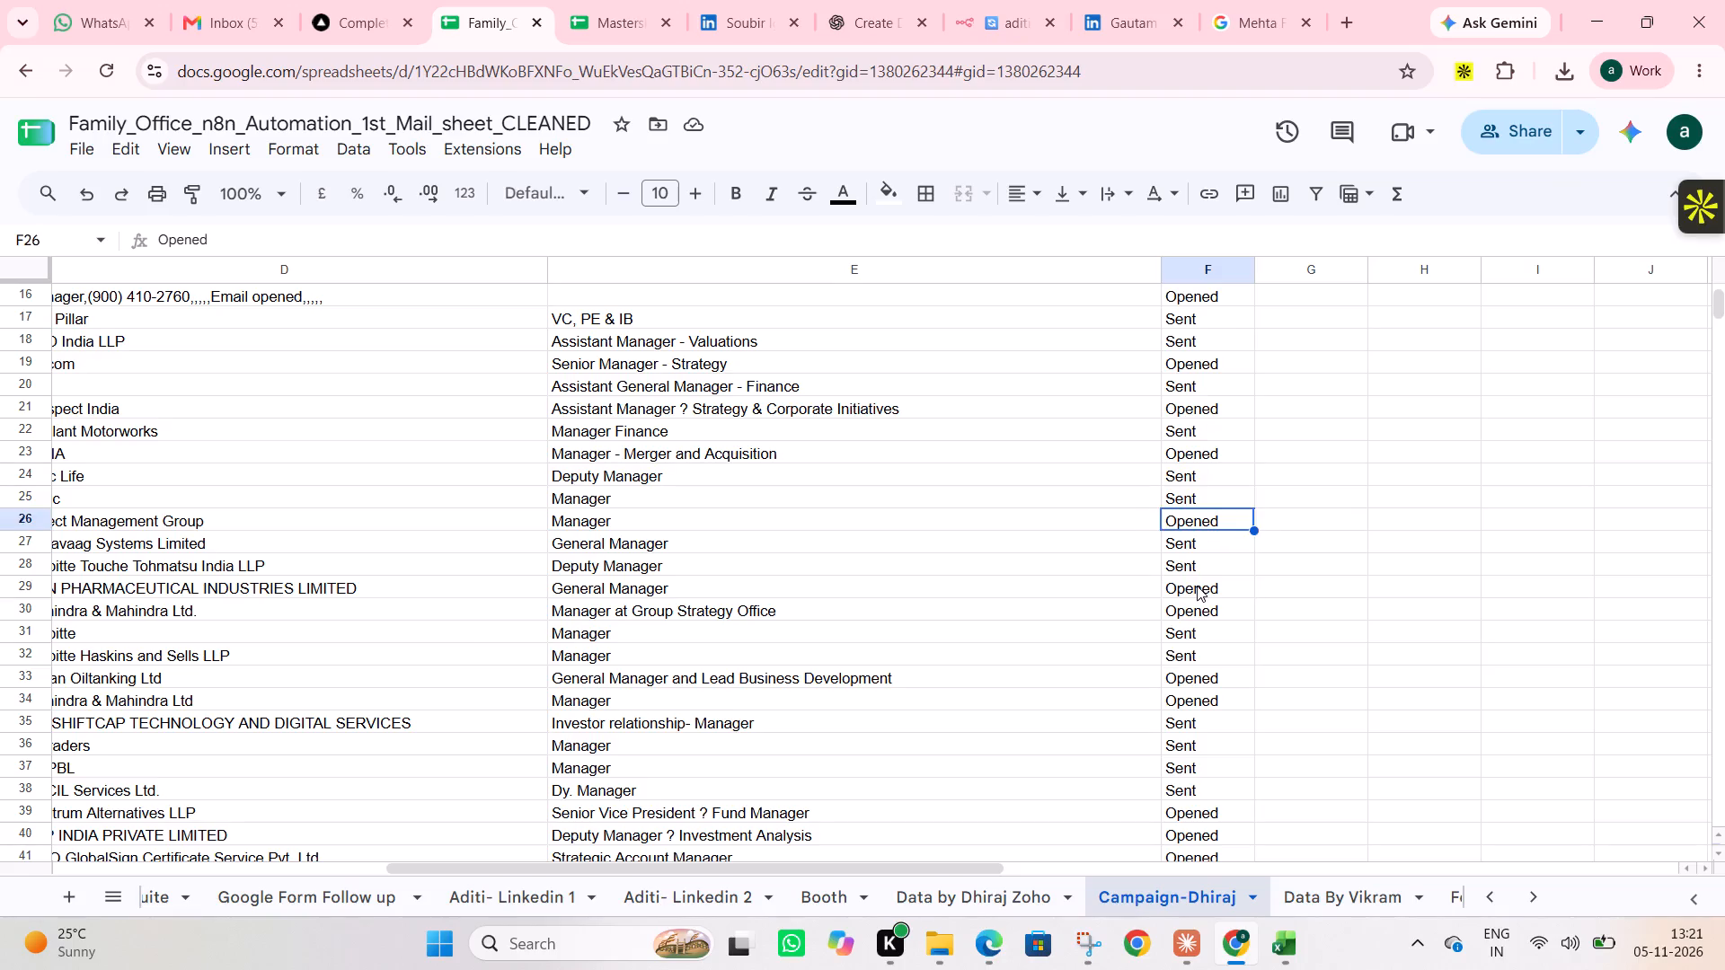
pyautogui.click(1197, 586)
pyautogui.hscroll(5, 834, 636)
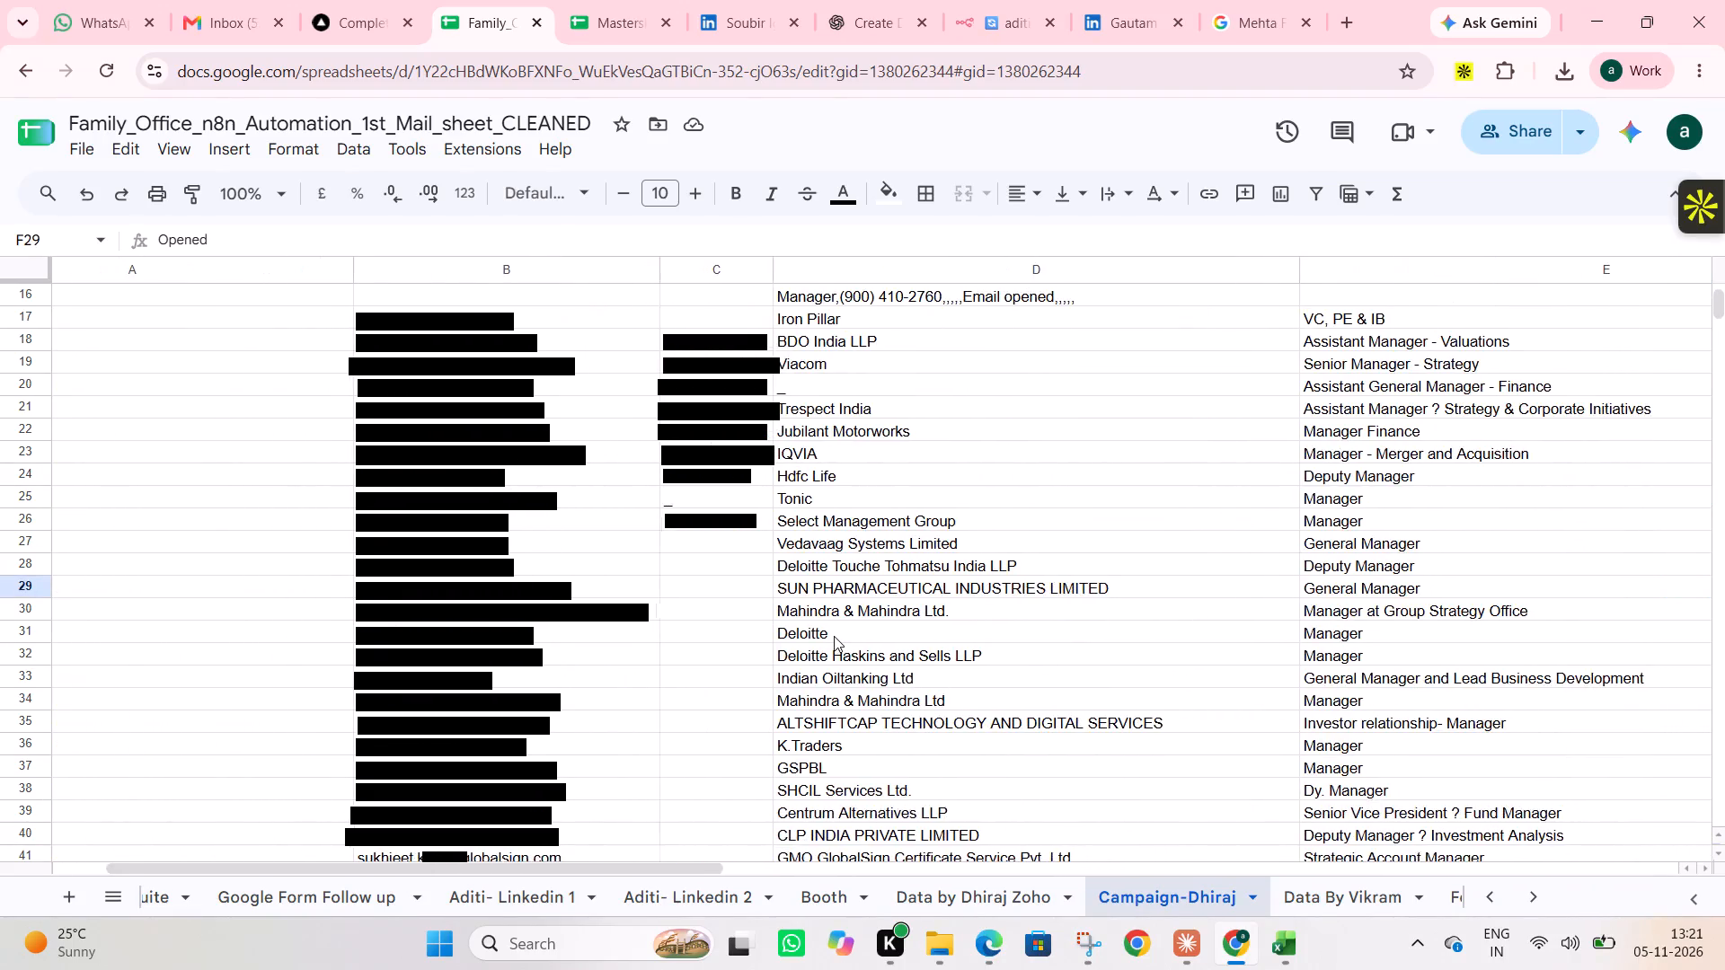
pyautogui.hscroll(3, 834, 636)
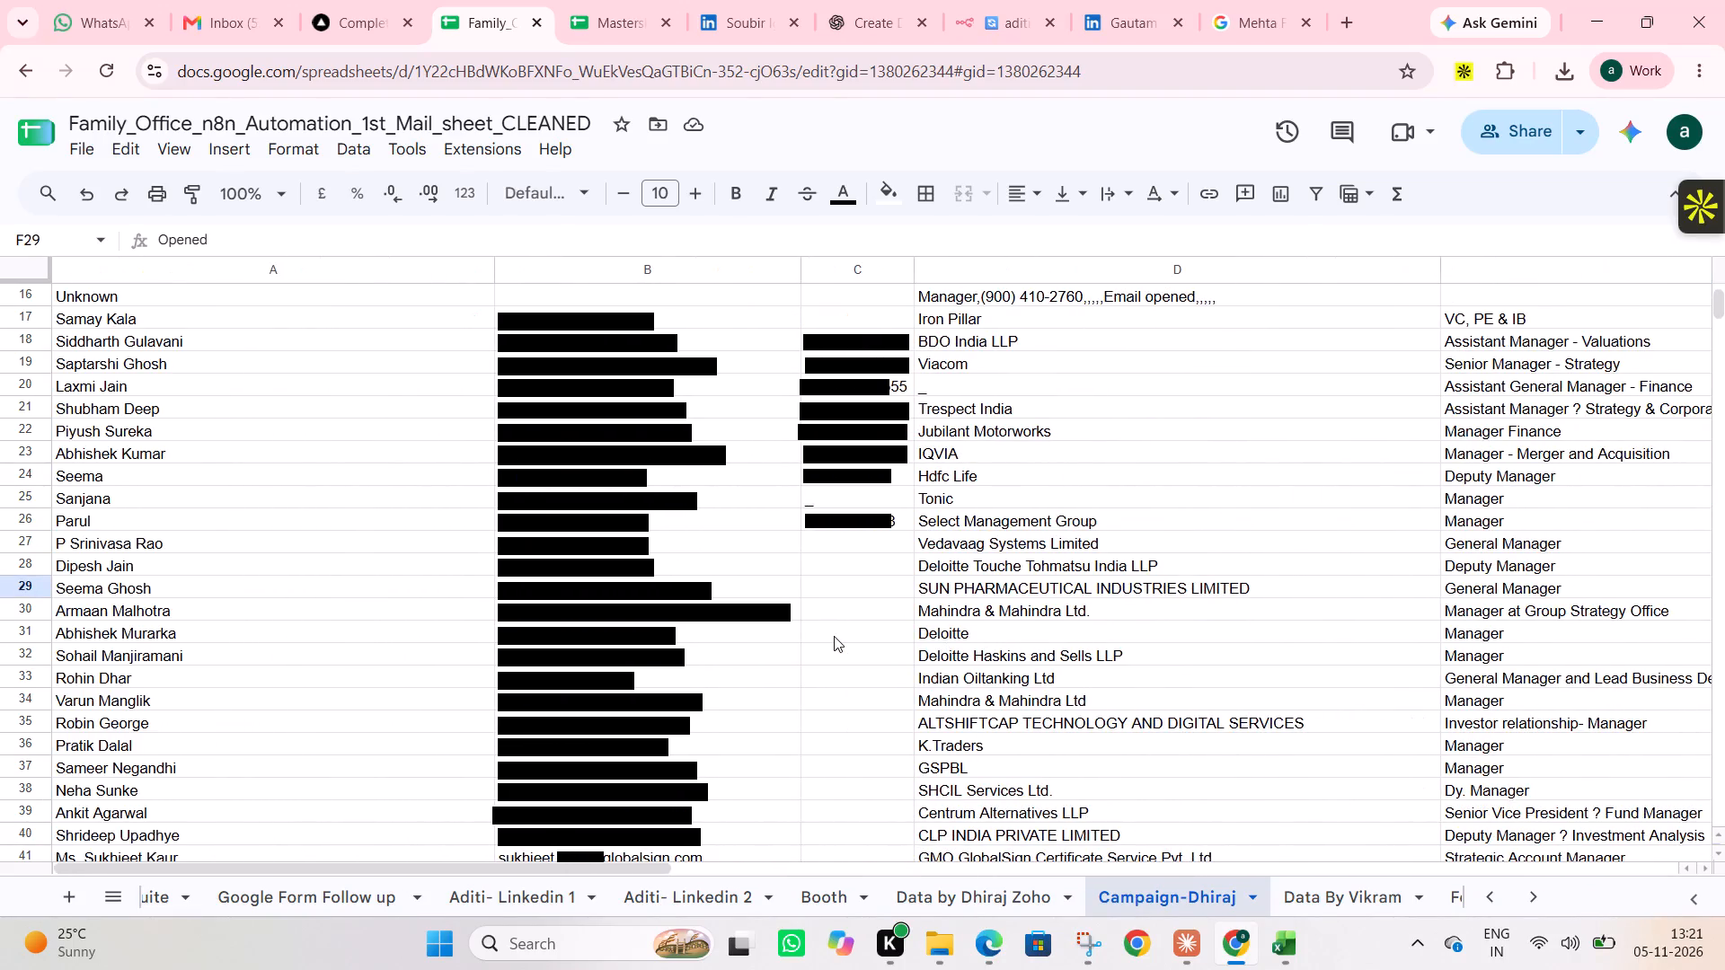
pyautogui.hscroll(-4, 834, 636)
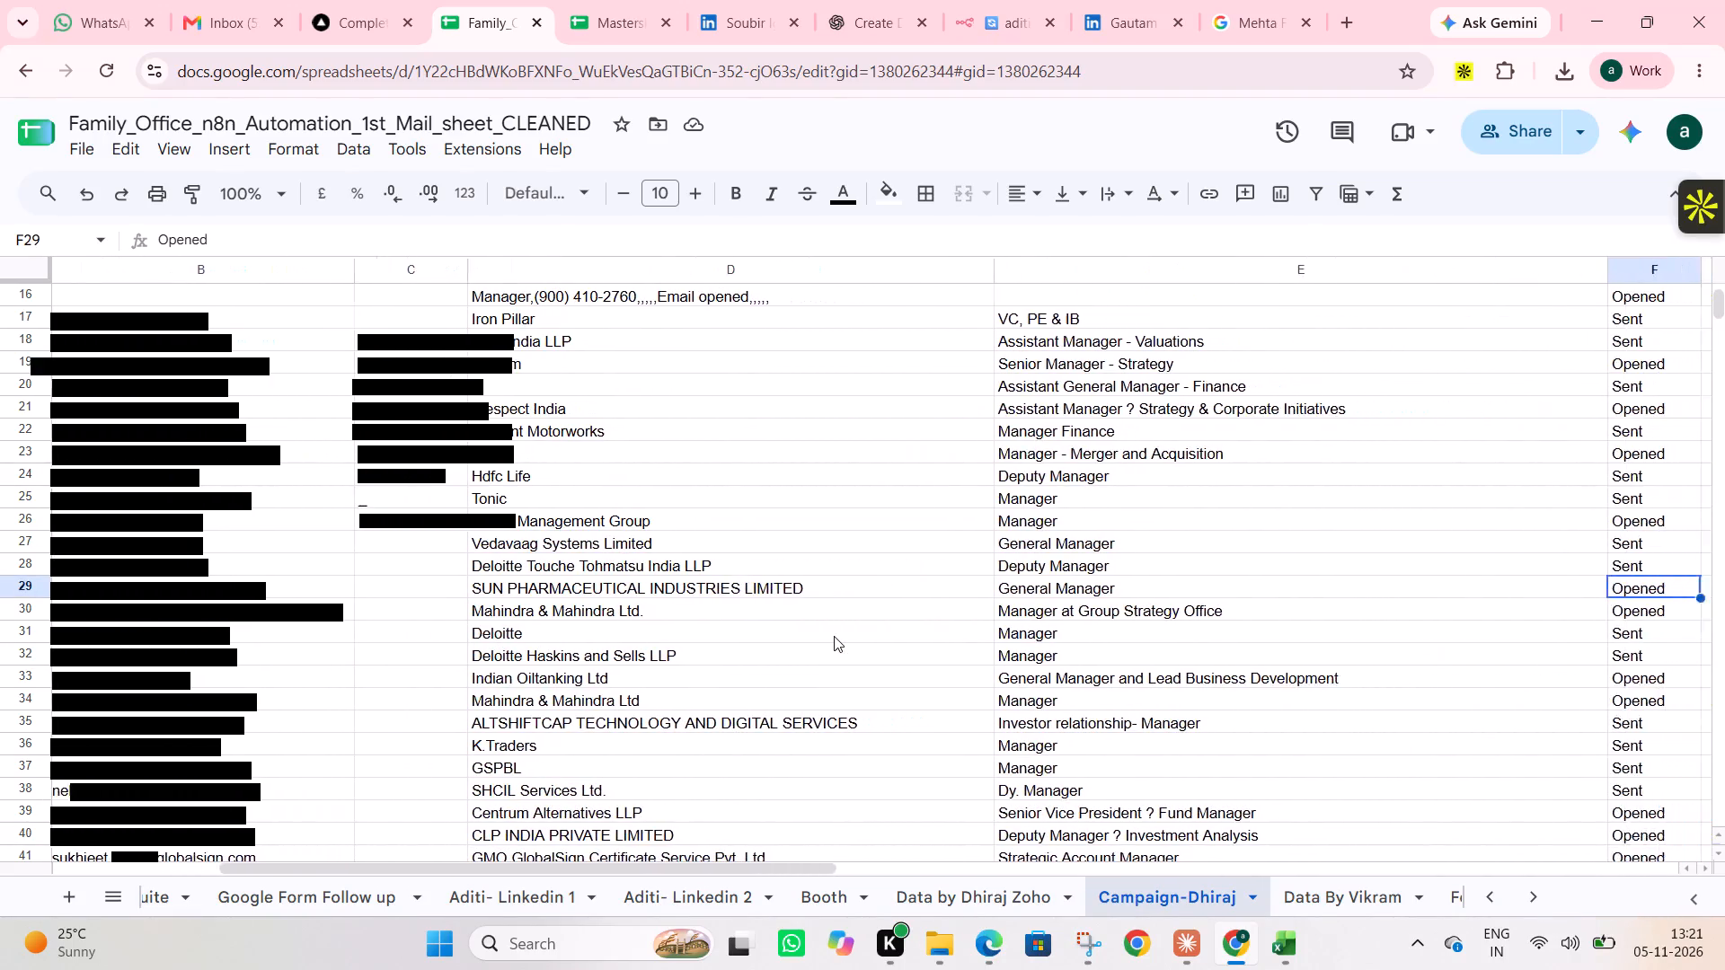
pyautogui.hscroll(-1, 834, 636)
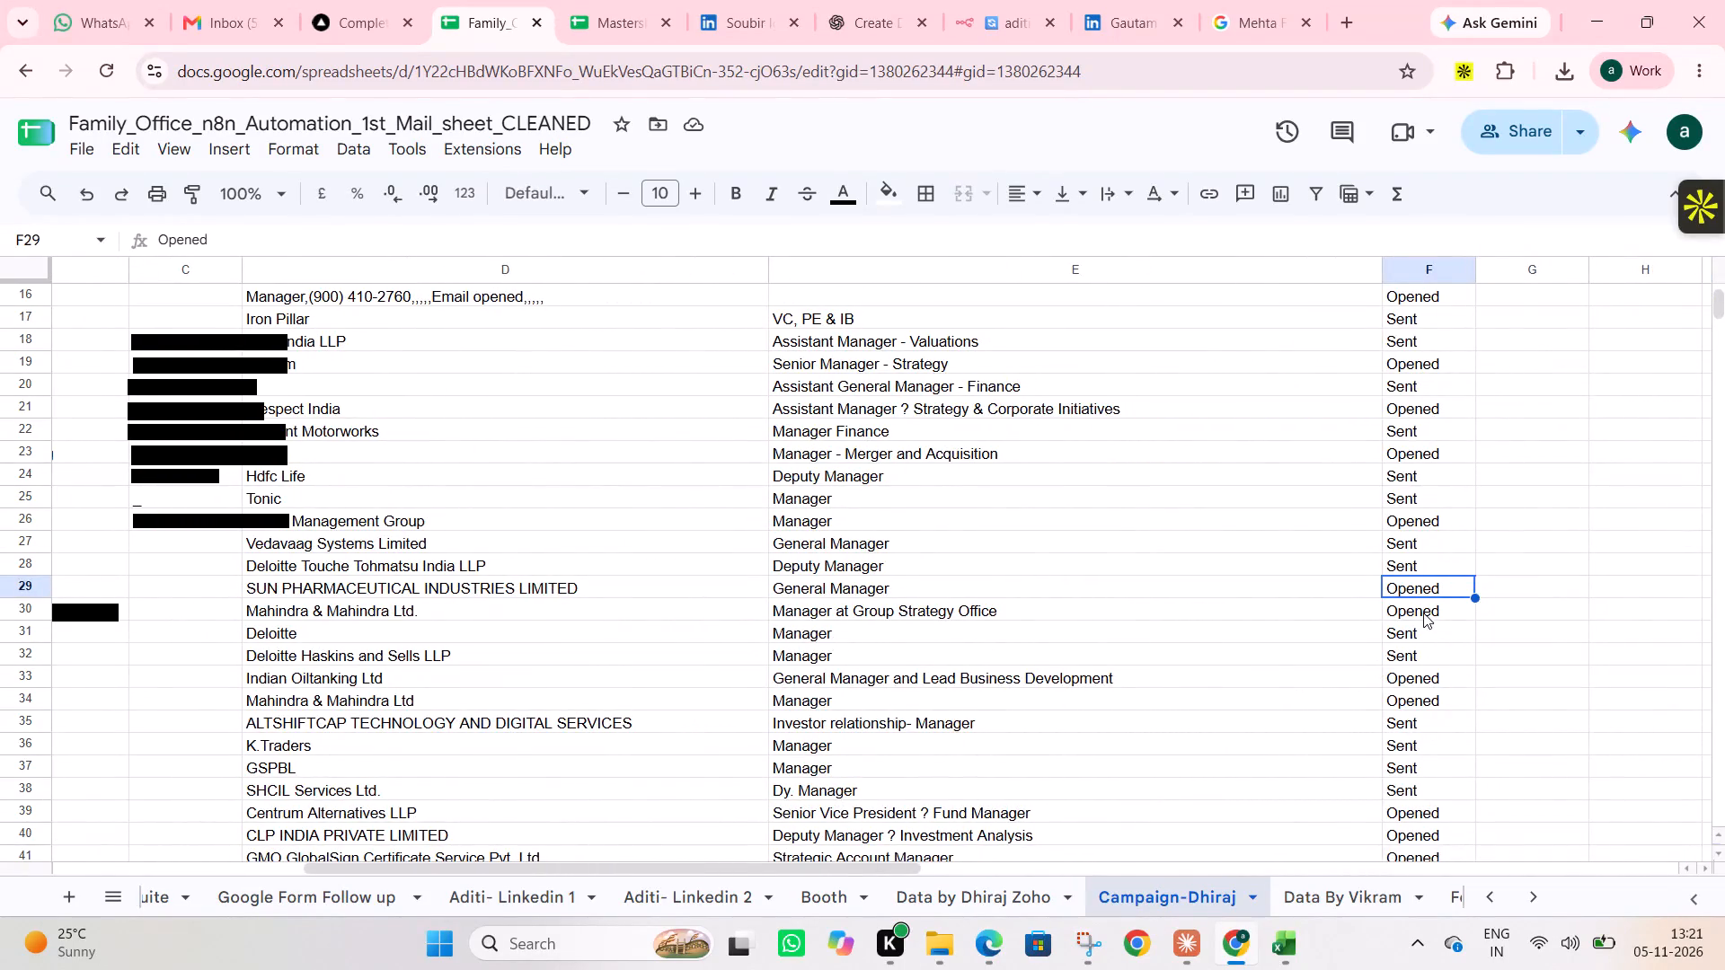
pyautogui.click(1423, 613)
pyautogui.hscroll(4, 1104, 634)
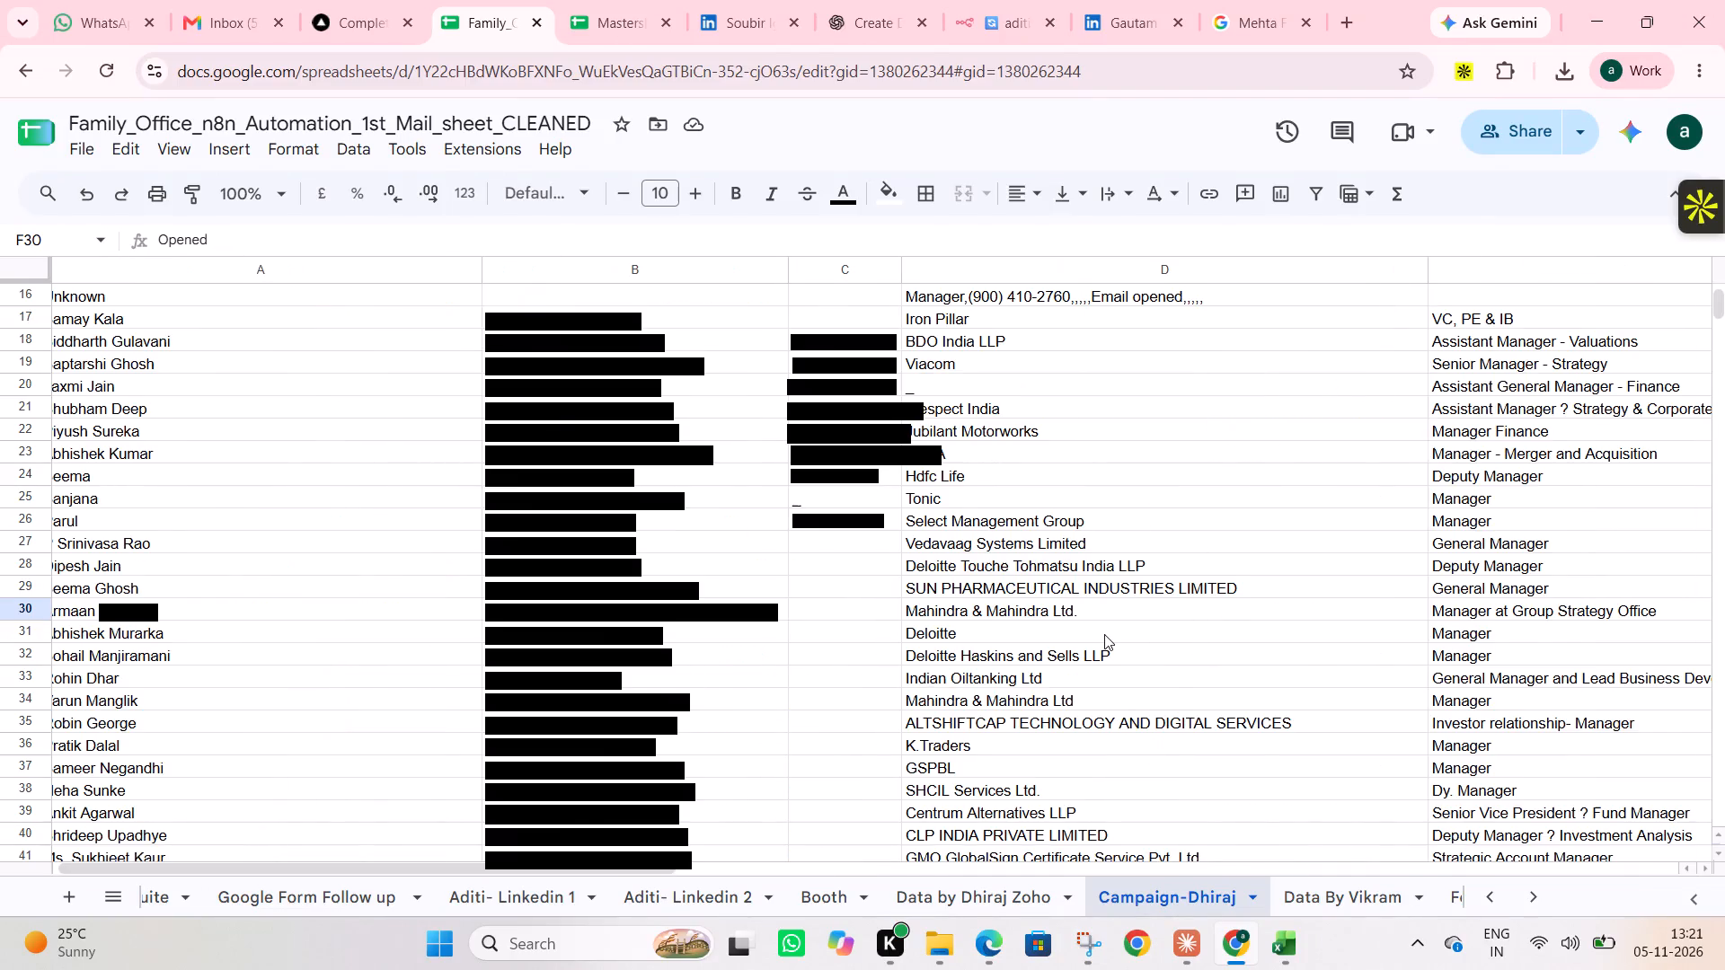
# Look through the further rows of the Campaign-Dhiraj sheet, examining their phone numbers and mail status entries.
pyautogui.scroll(-9, 1104, 634)
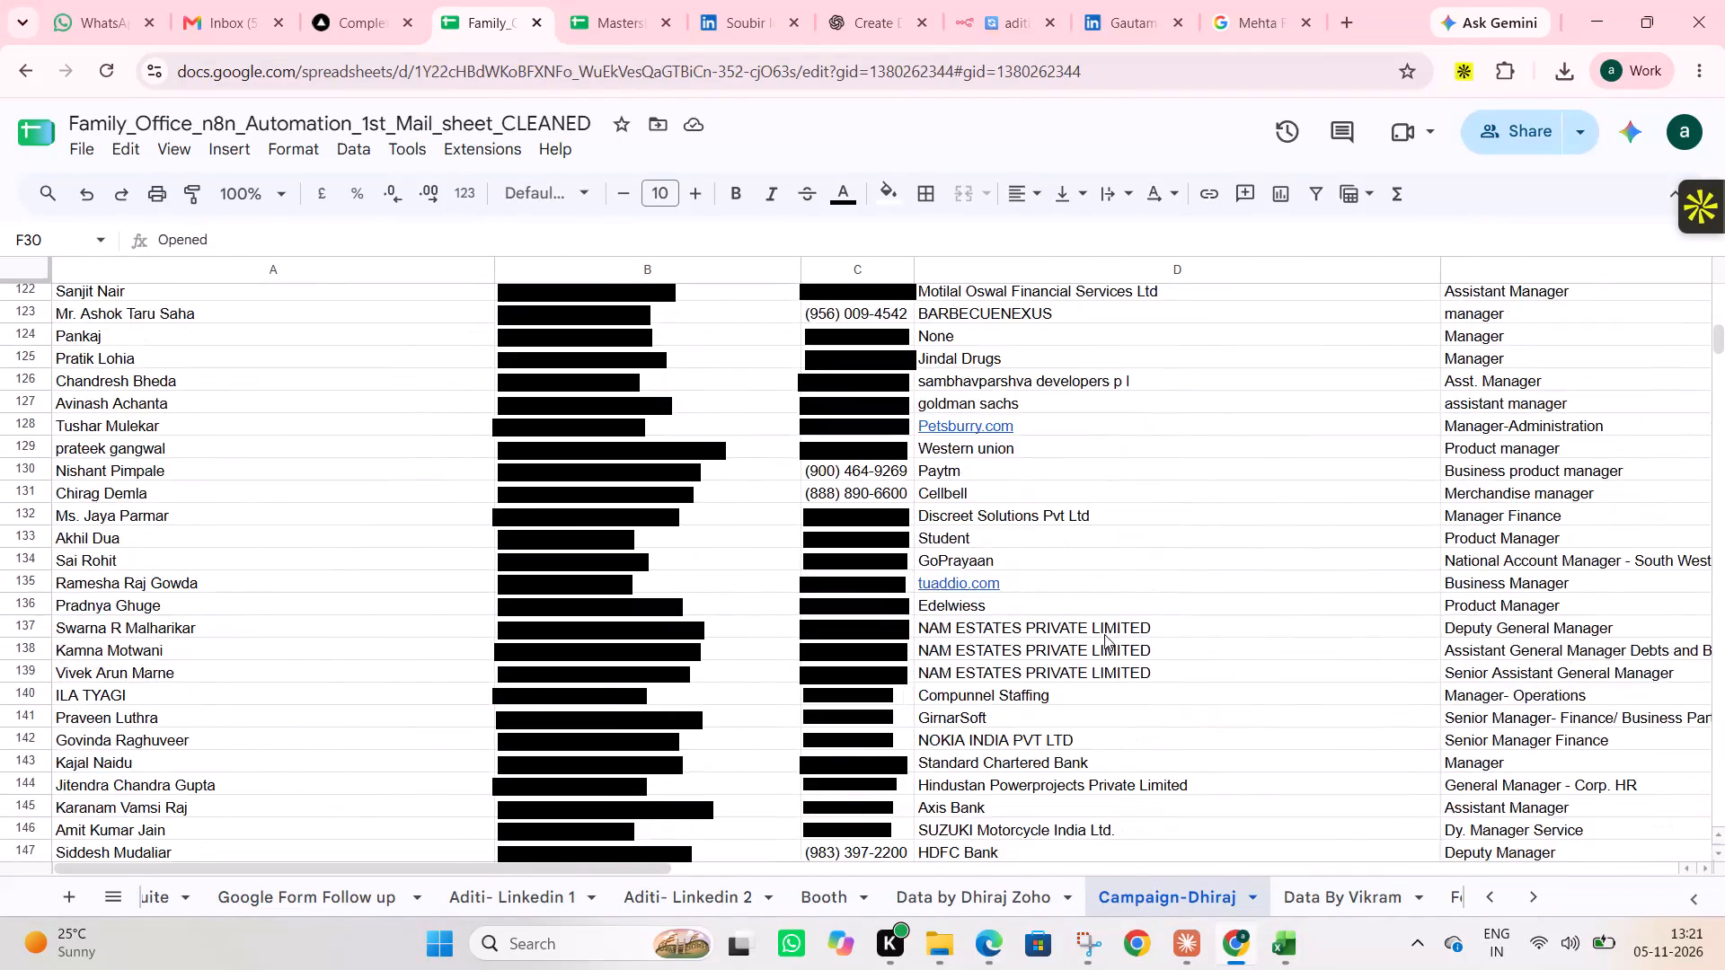
pyautogui.scroll(7, 1104, 634)
pyautogui.hscroll(-3, 1104, 634)
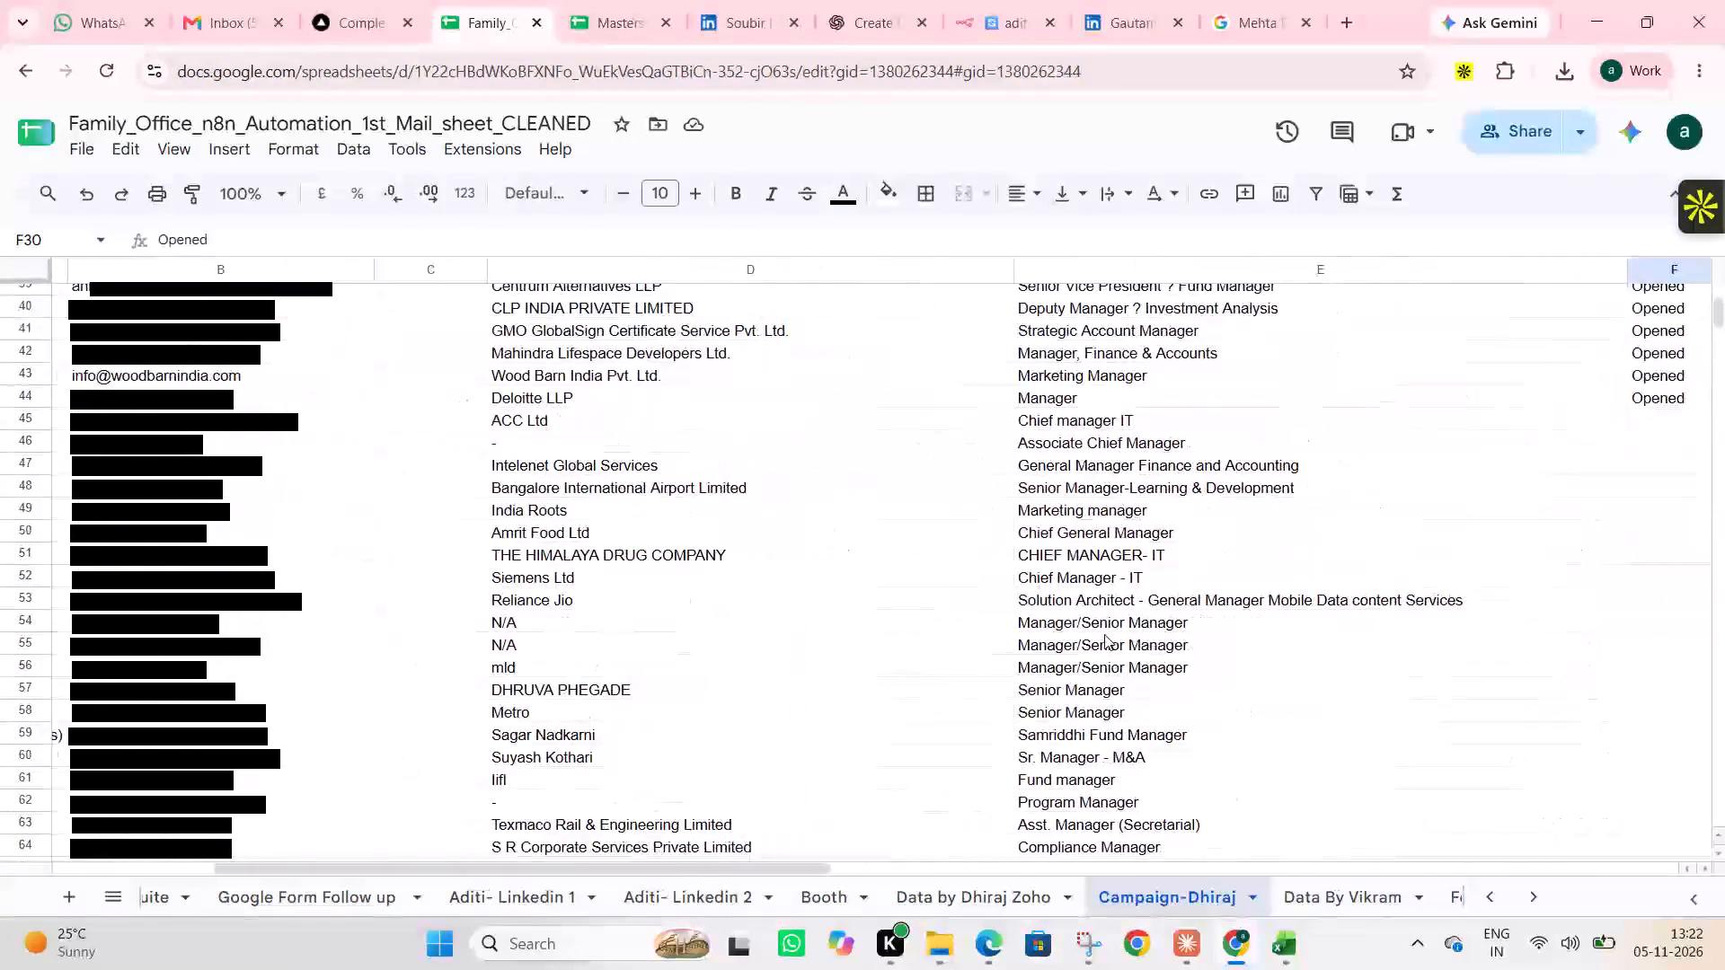
pyautogui.scroll(-5, 1104, 634)
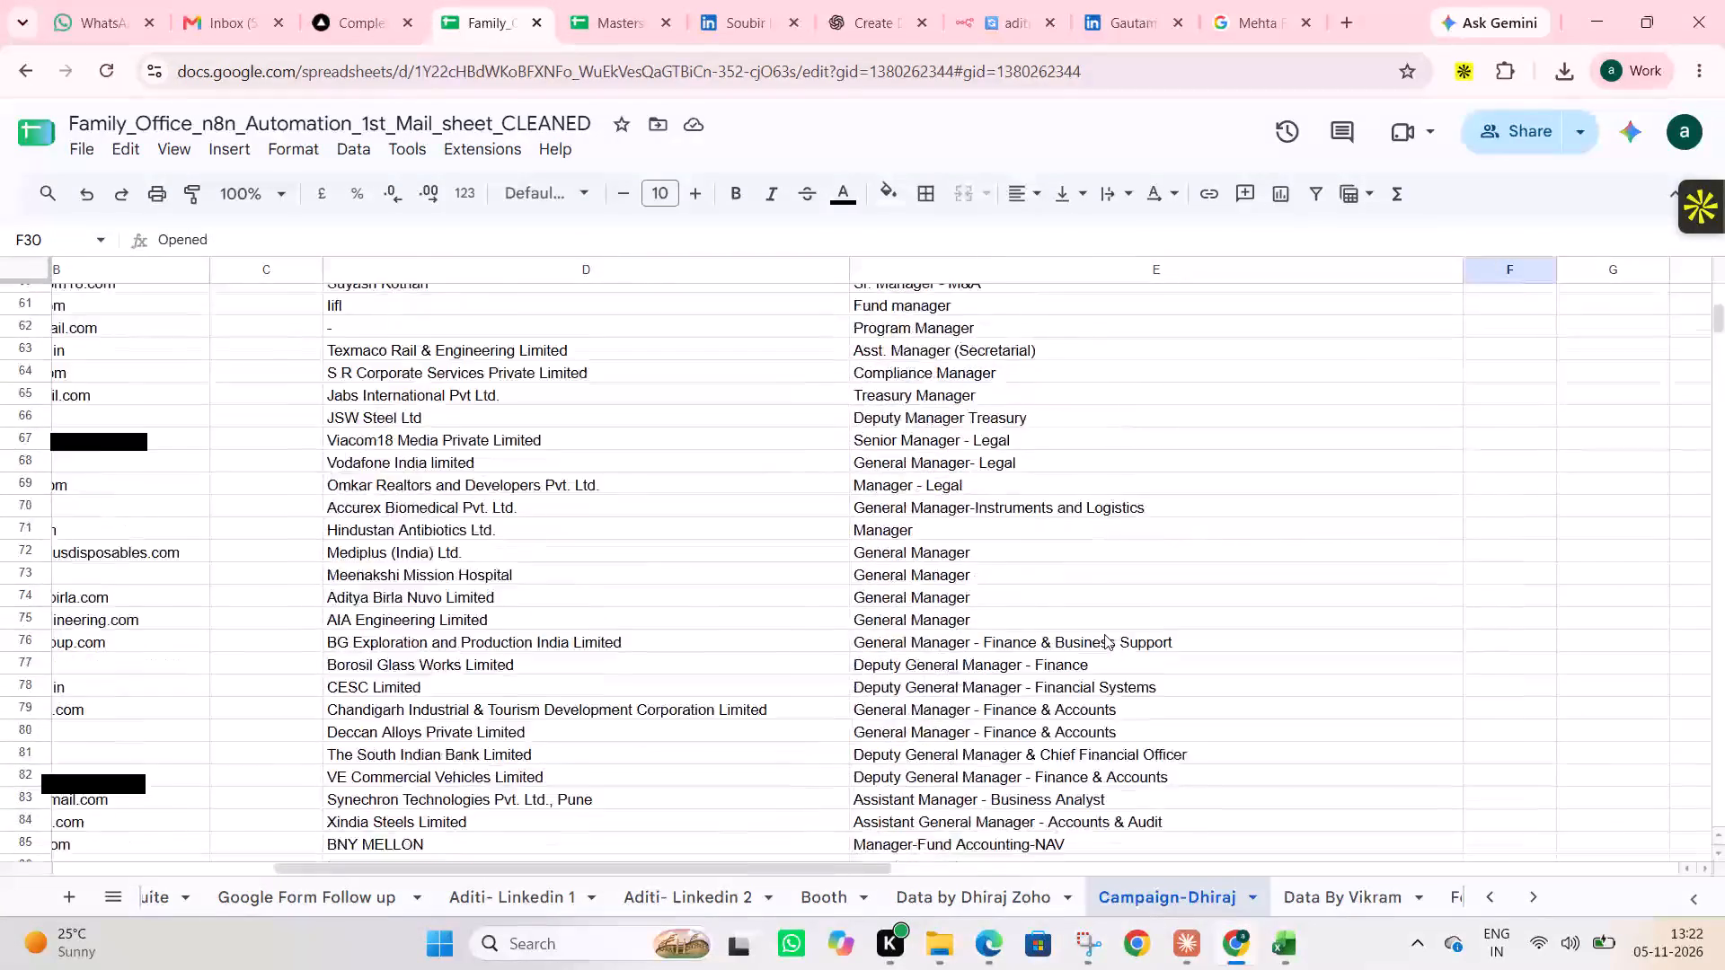
pyautogui.scroll(-4, 1104, 634)
pyautogui.scroll(2, 1104, 634)
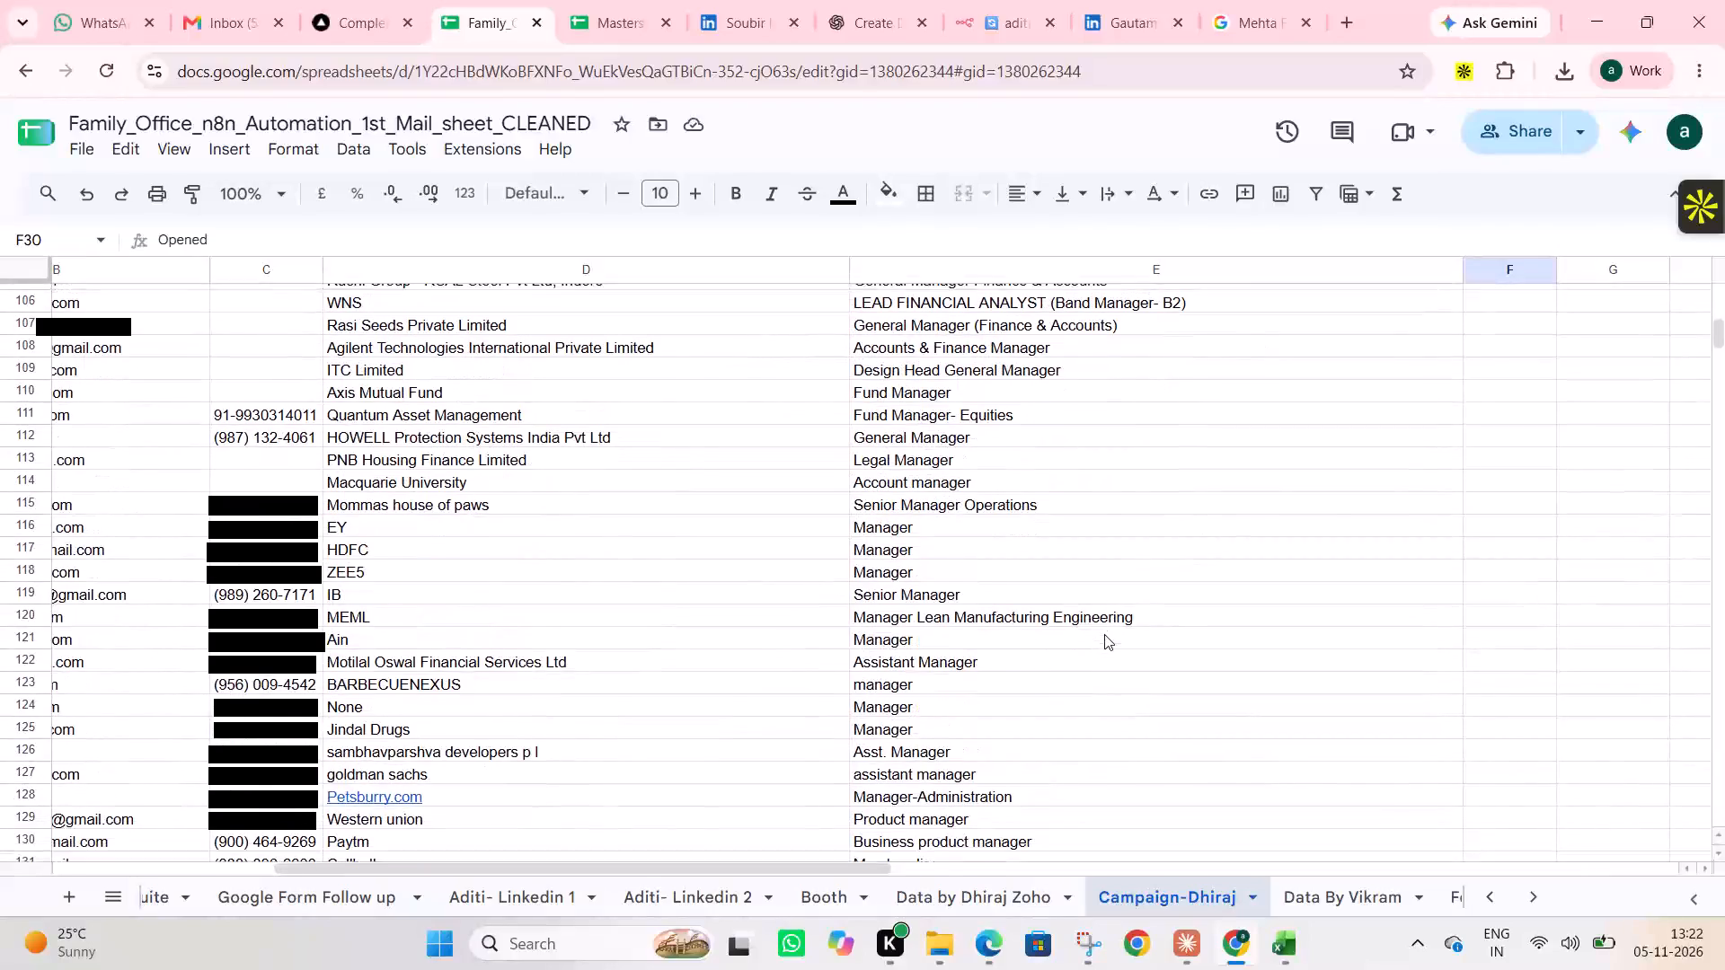
pyautogui.scroll(13, 1104, 634)
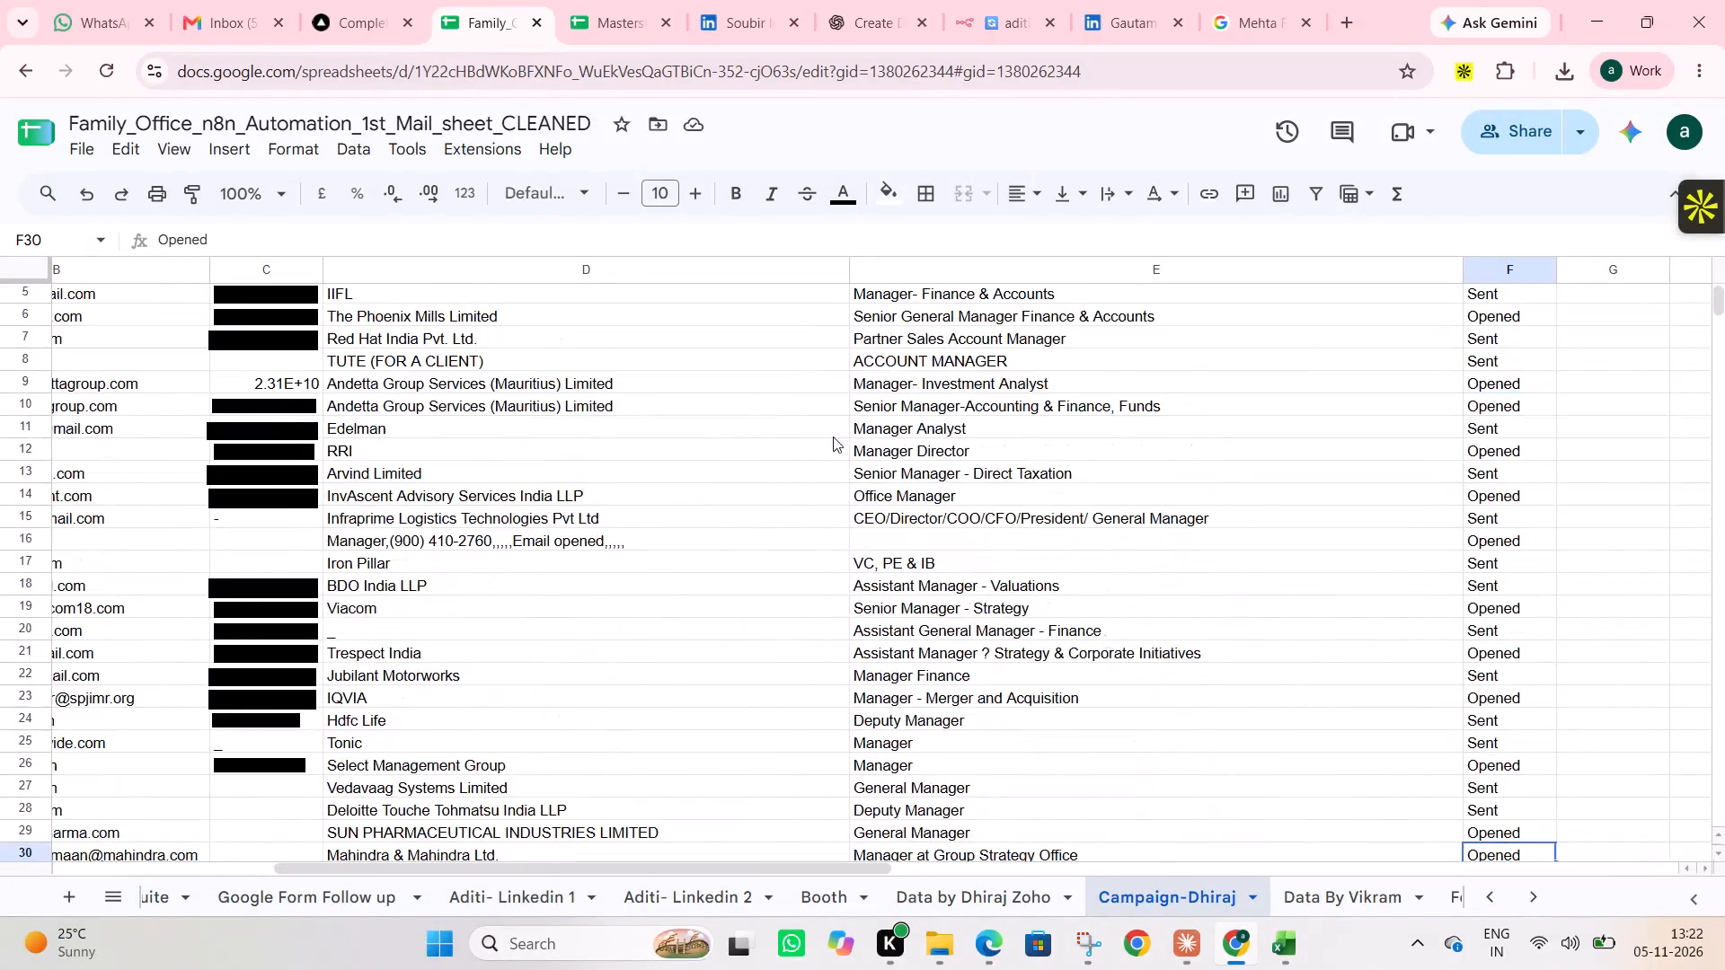
# Switch back to the campaign's list of New leads in the CRM.
pyautogui.click(341, 0)
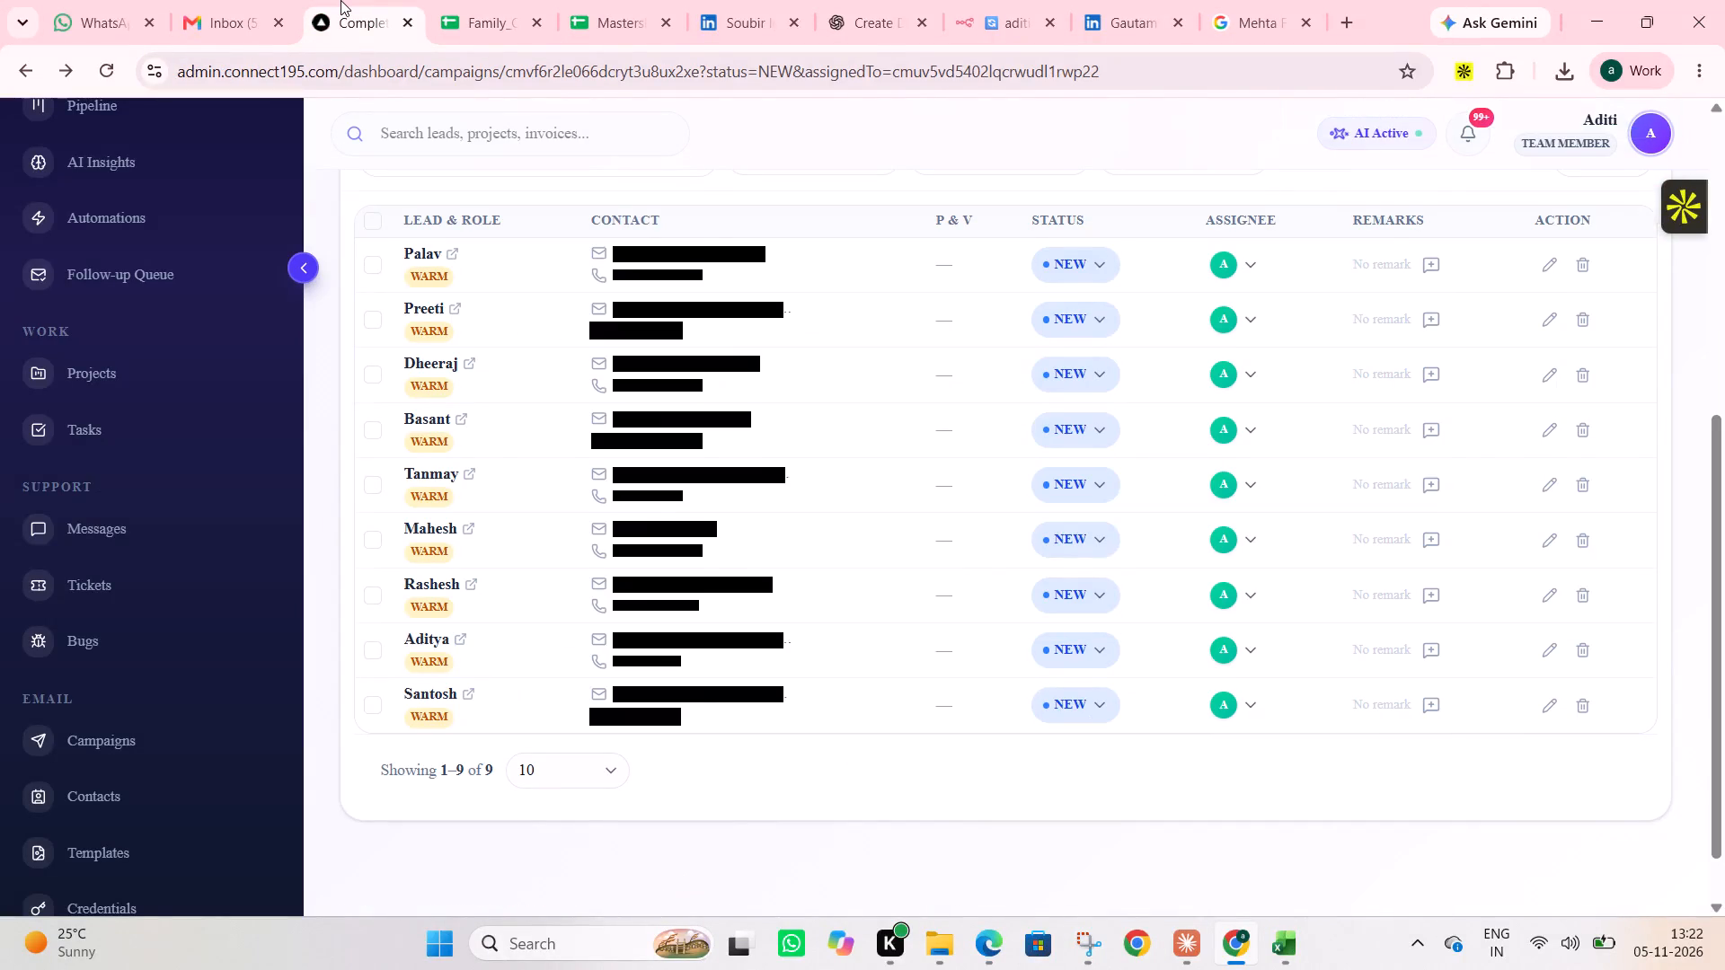
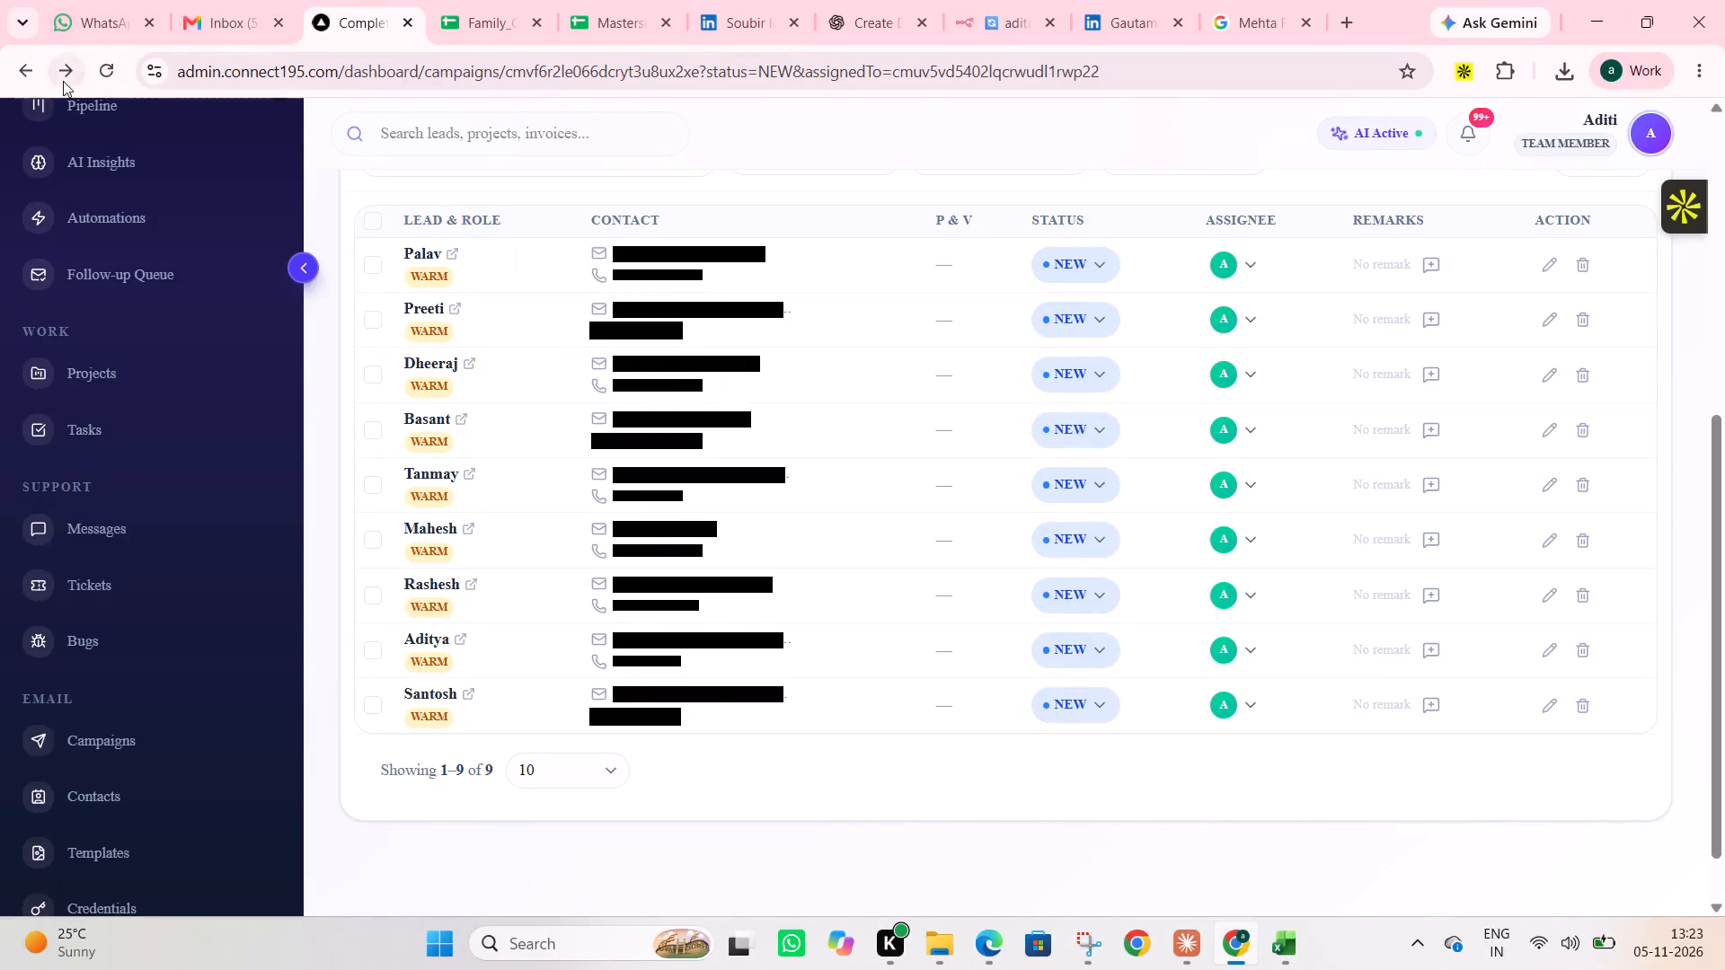
# Open the Aditya lead from the New leads list and view the LinkedIn profile from its custom fields in a new tab.
pyautogui.click(445, 639)
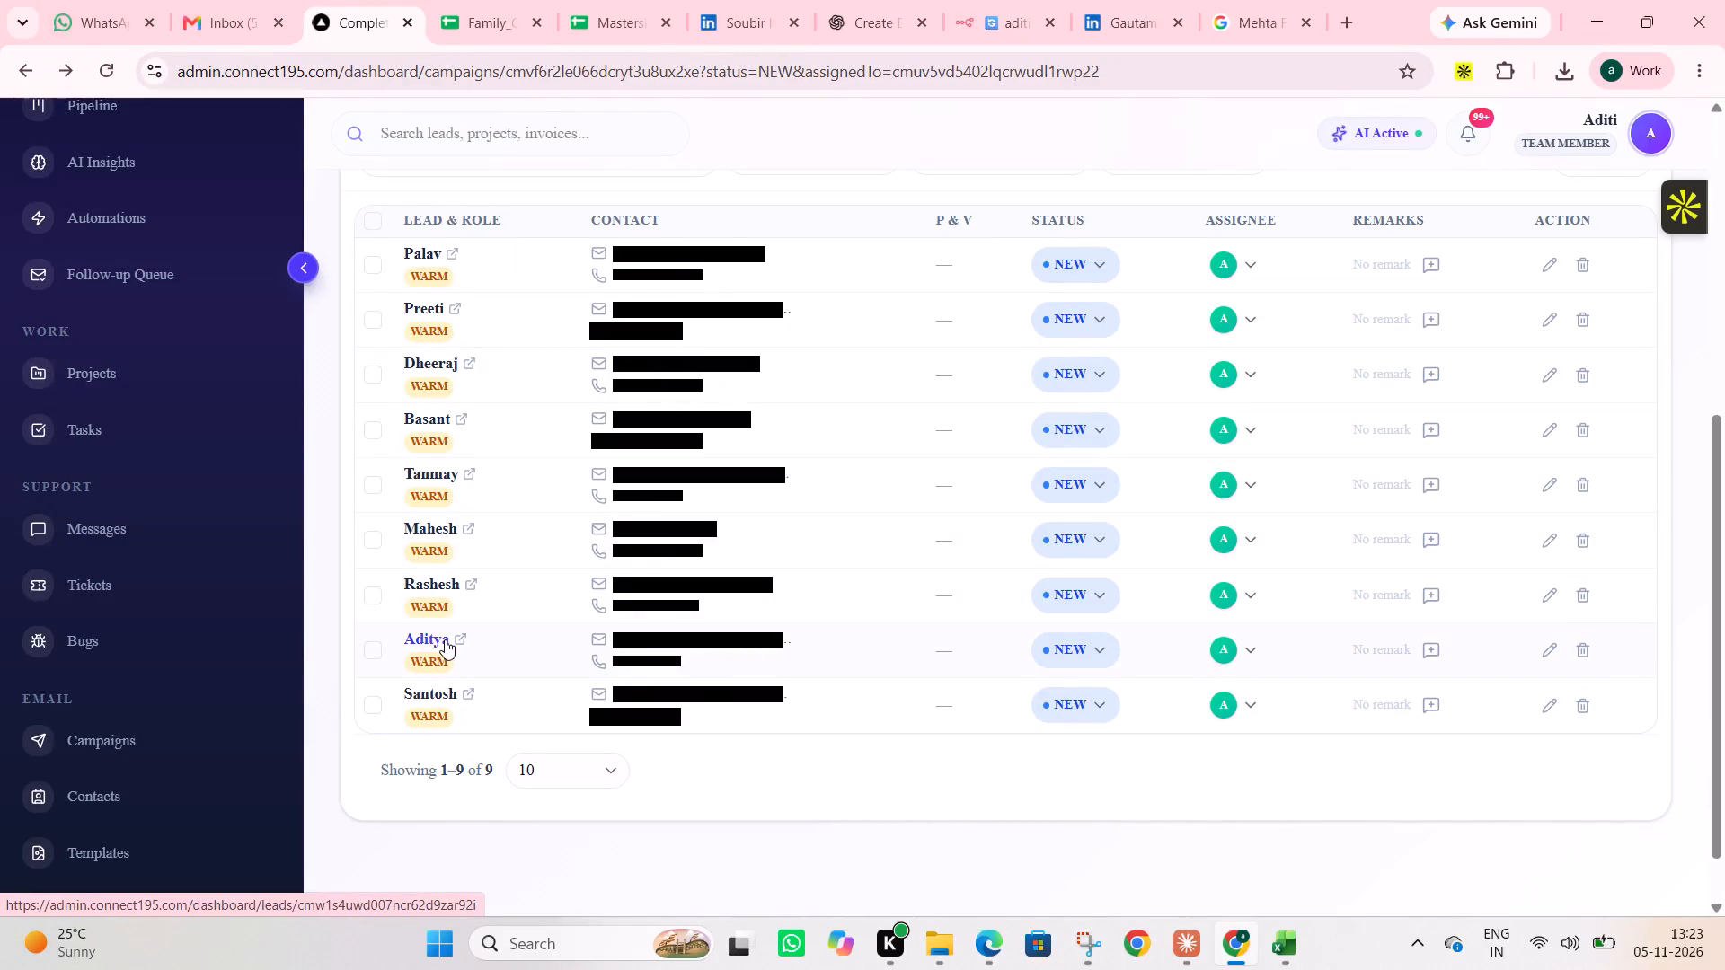
pyautogui.scroll(-1, 645, 613)
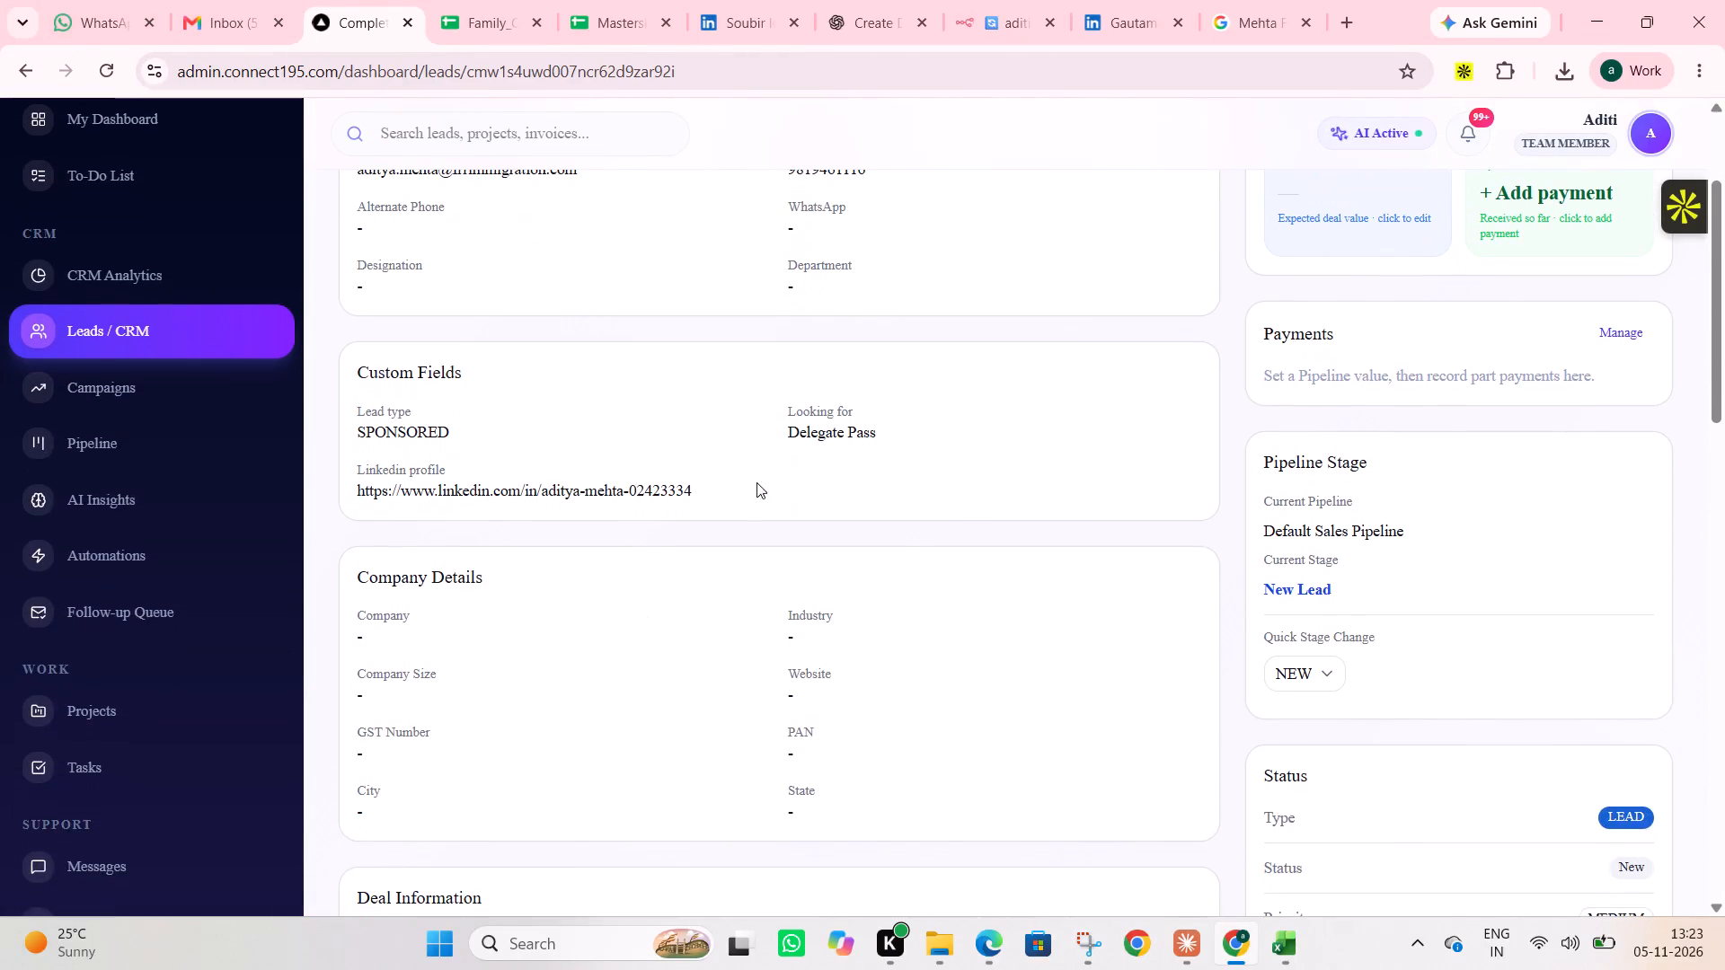
pyautogui.moveTo(694, 486); pyautogui.dragTo(303, 484)
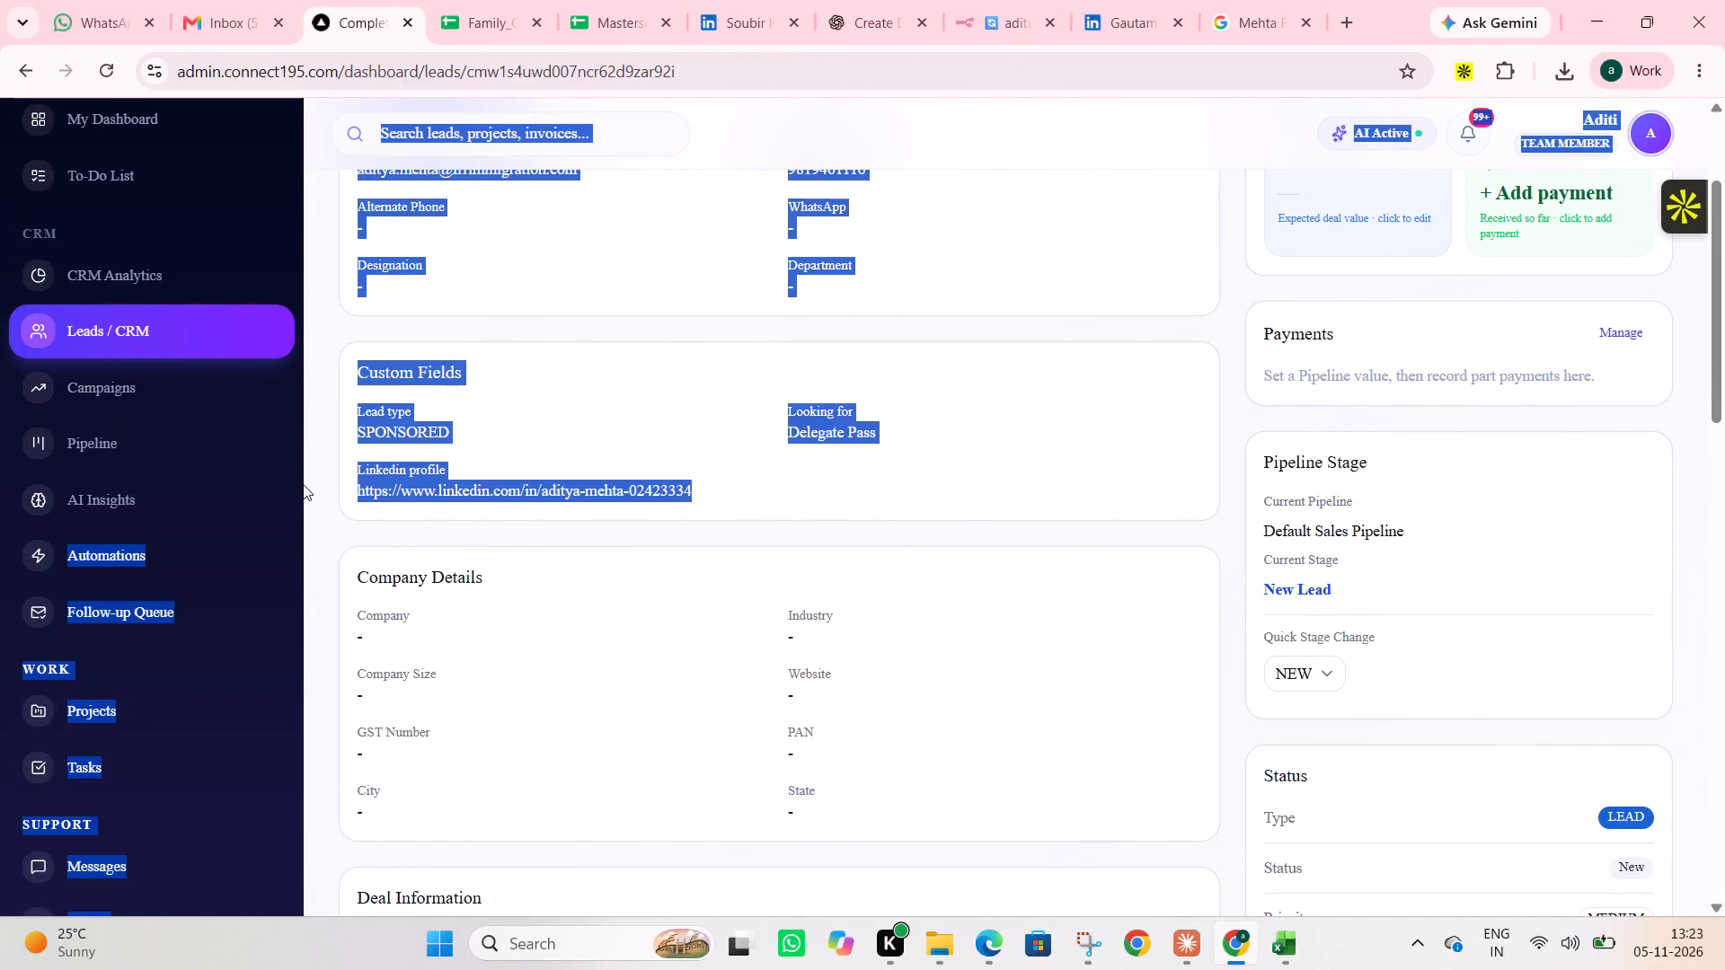
pyautogui.click(303, 484)
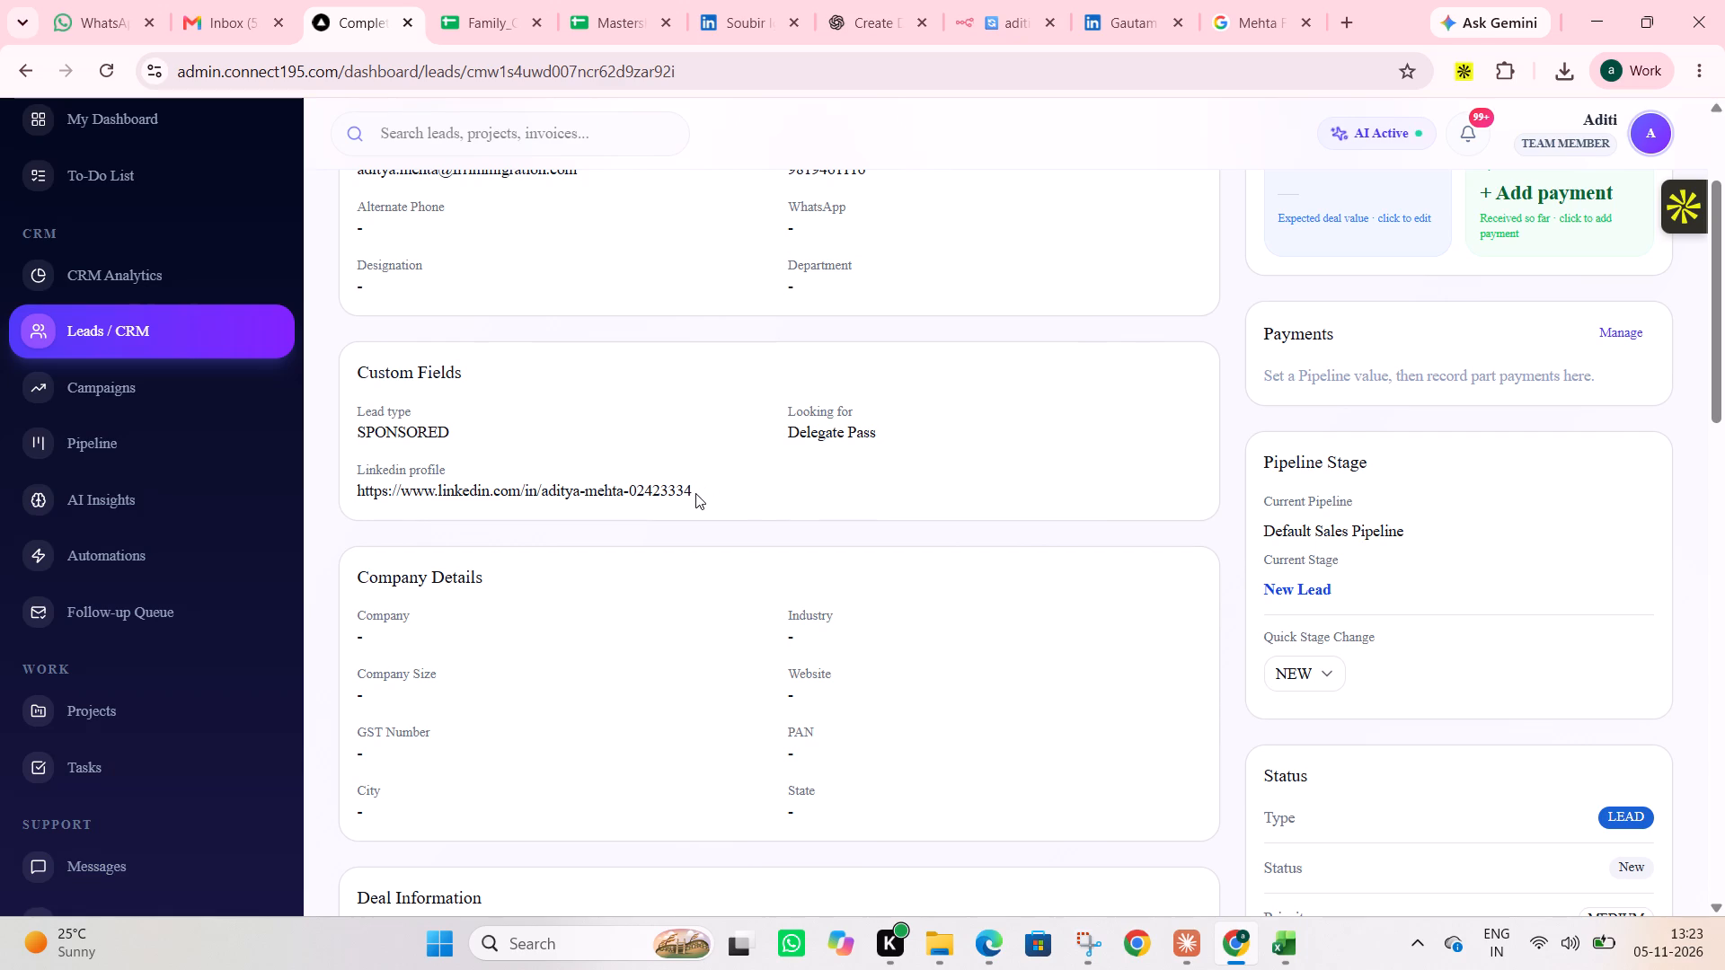
pyautogui.moveTo(695, 493); pyautogui.dragTo(342, 487)
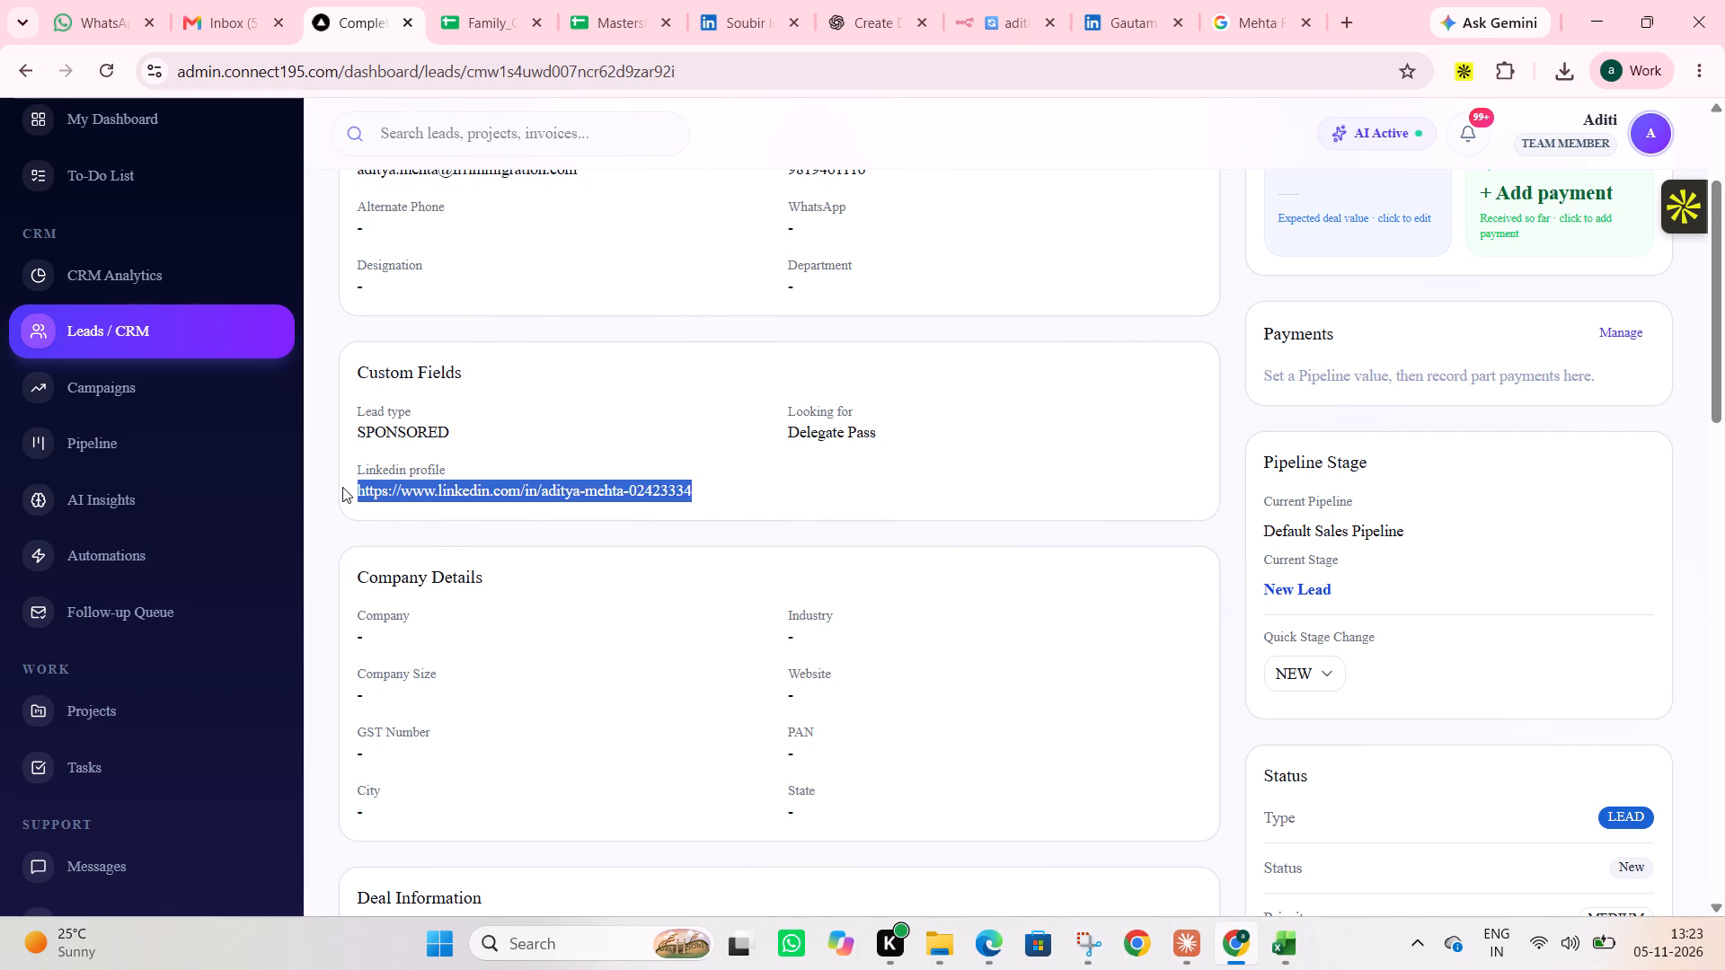
pyautogui.hotkey('ctrl', 'c')
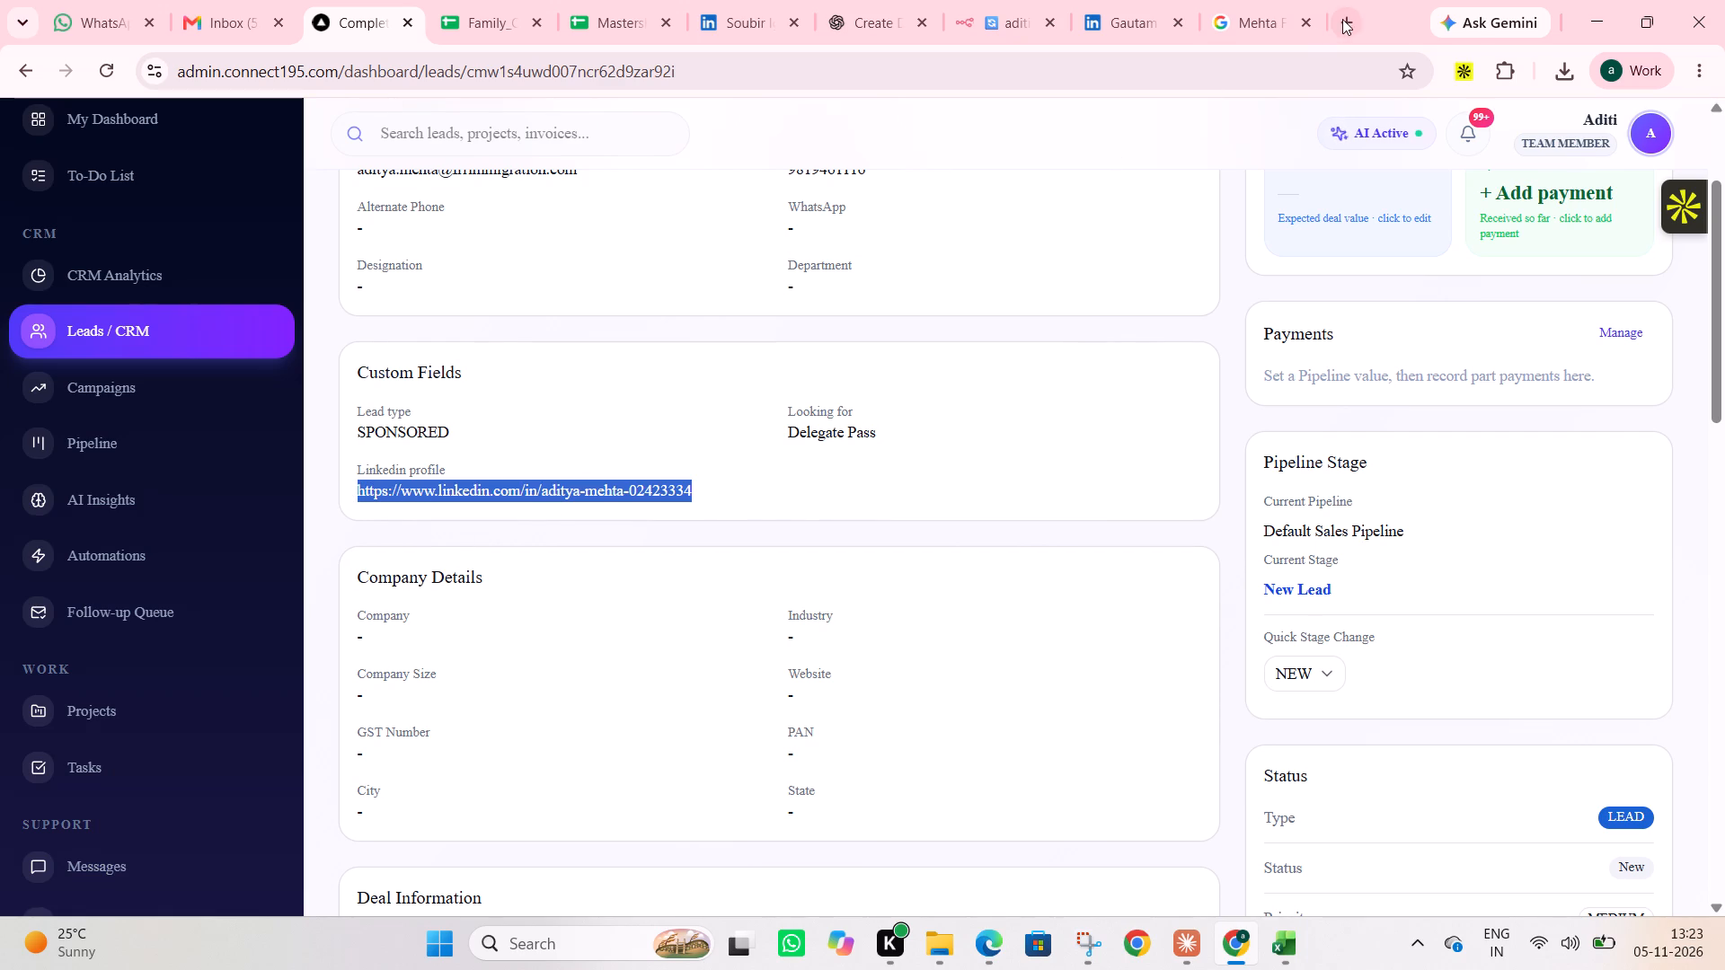
pyautogui.click(1344, 17)
pyautogui.hotkey('ctrl', 'v')
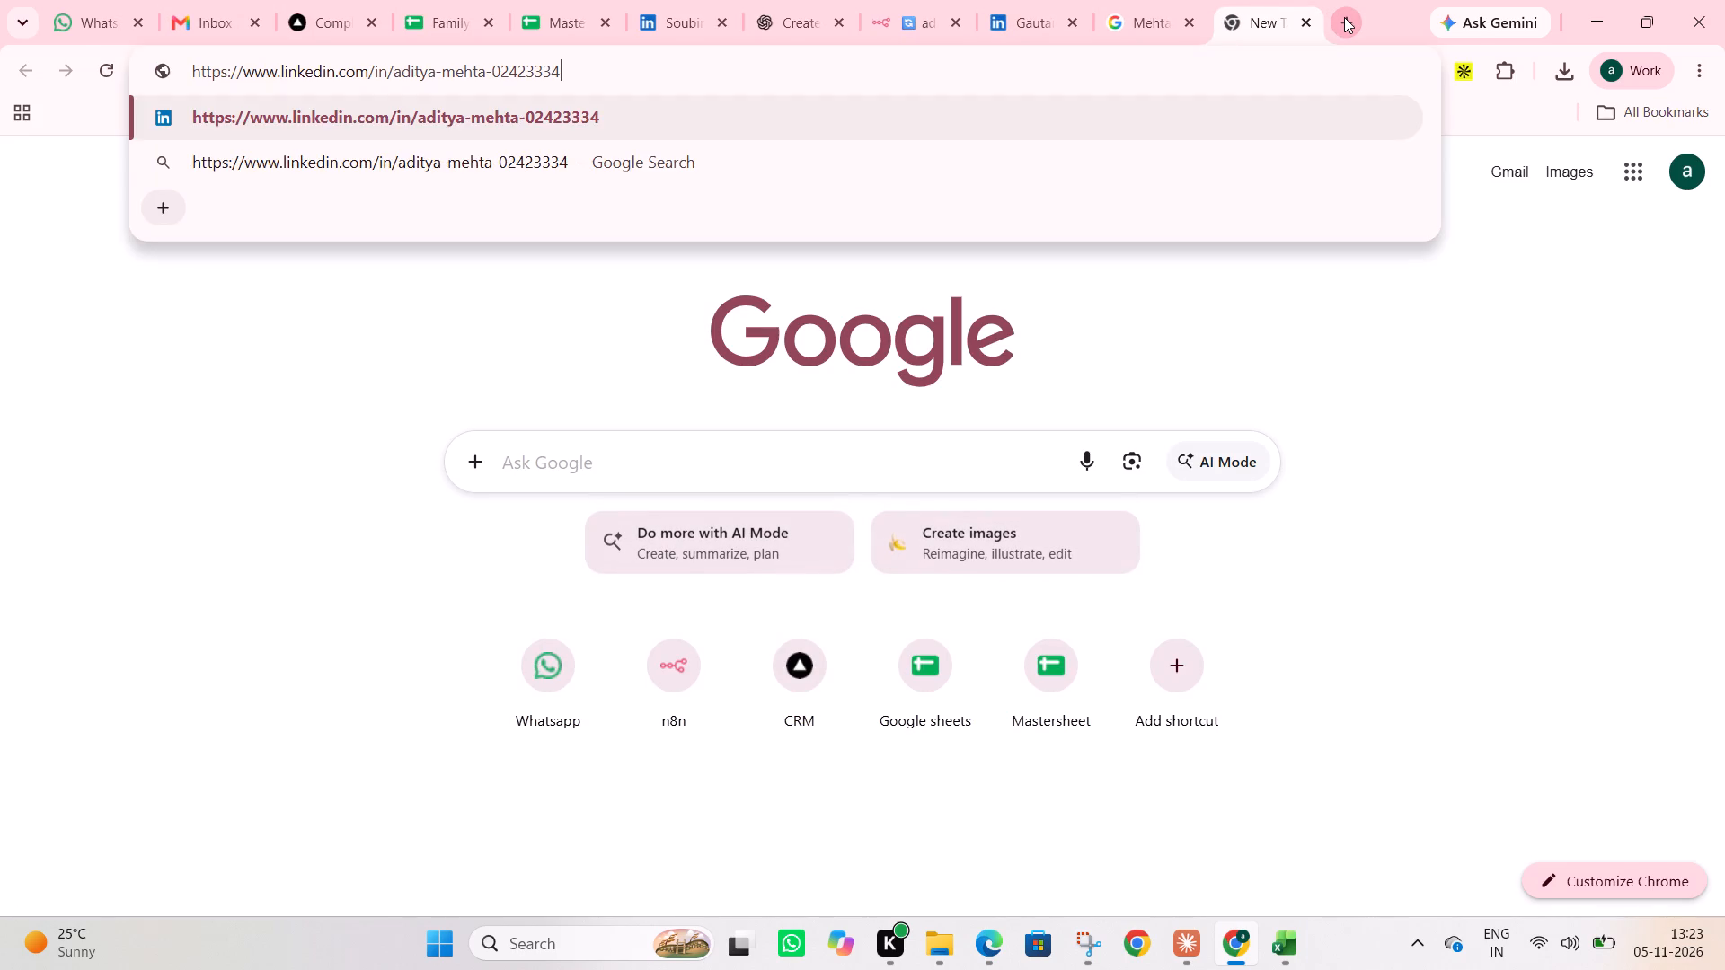
pyautogui.press('Return')
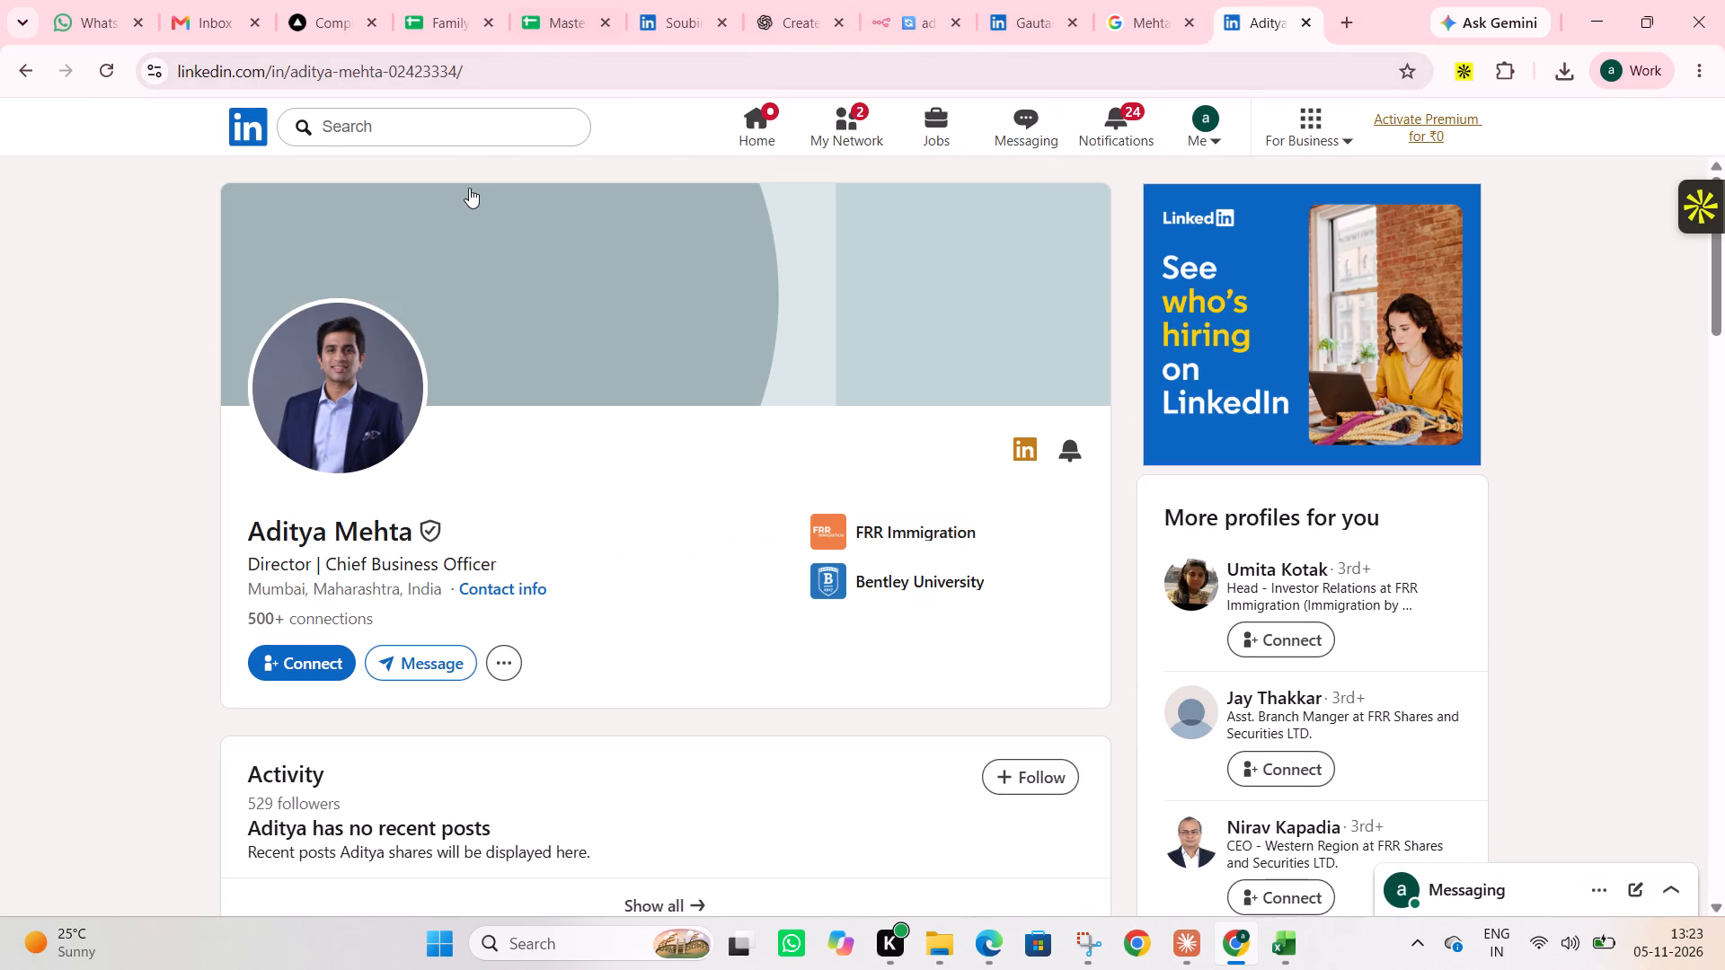
# Return to the Aditya lead record and examine its contact, company, deal, activity and discussion sections.
pyautogui.click(331, 0)
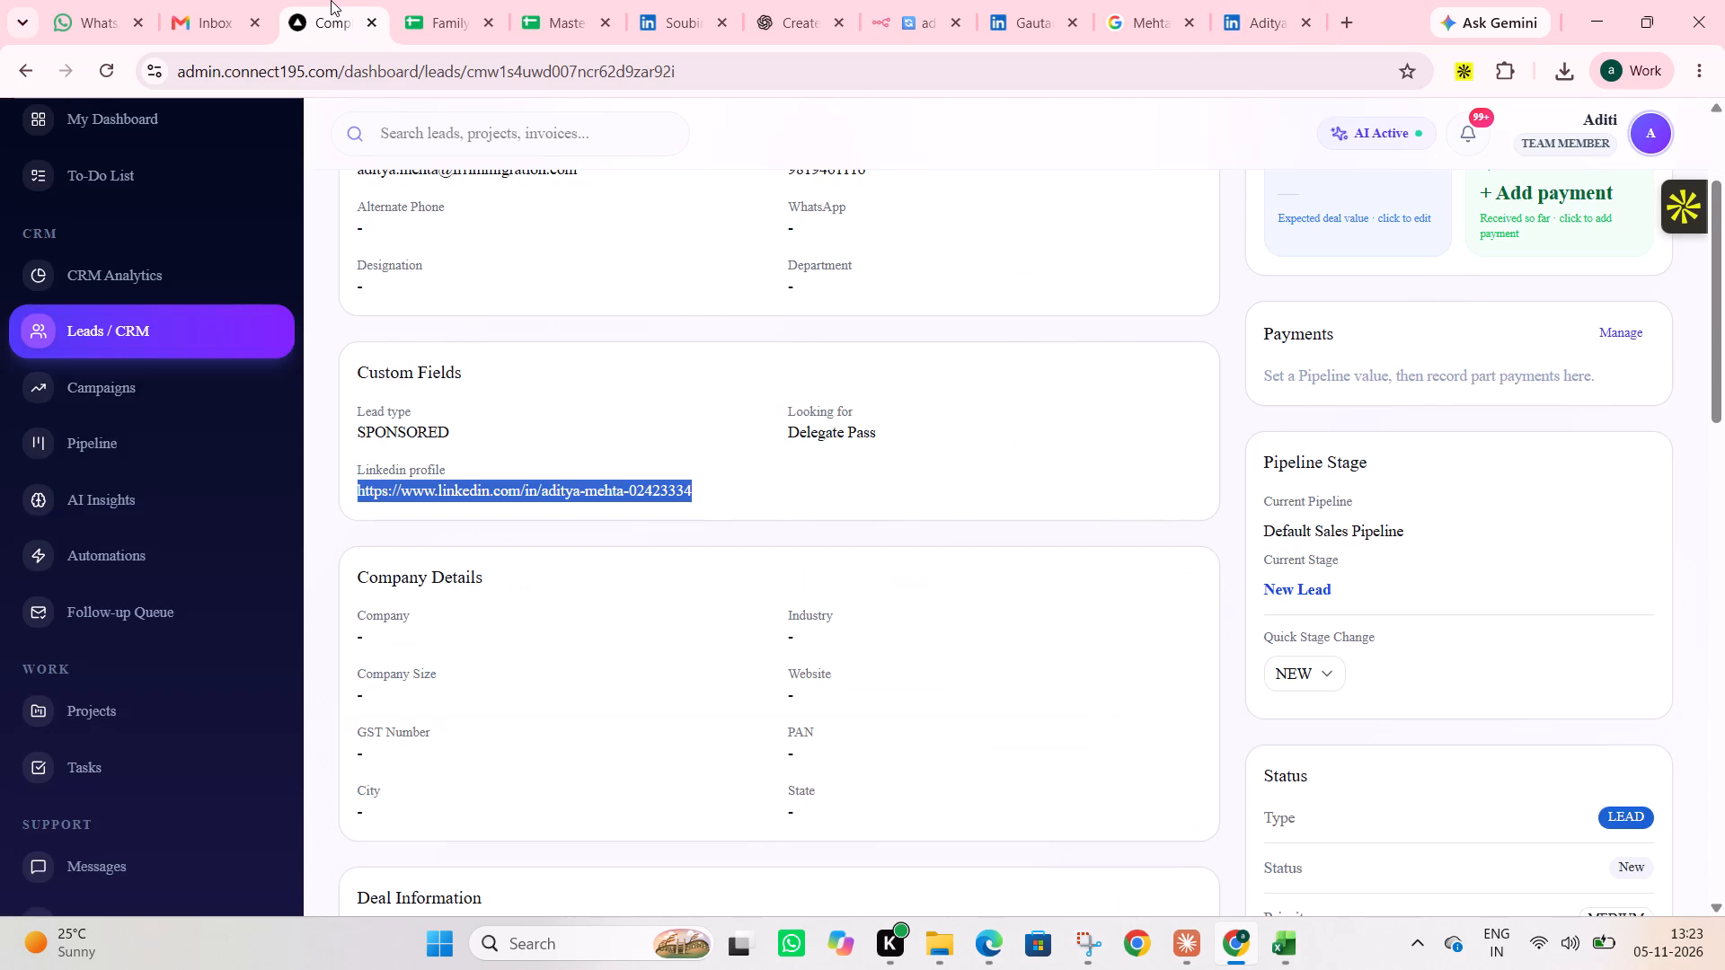
pyautogui.scroll(-3, 557, 521)
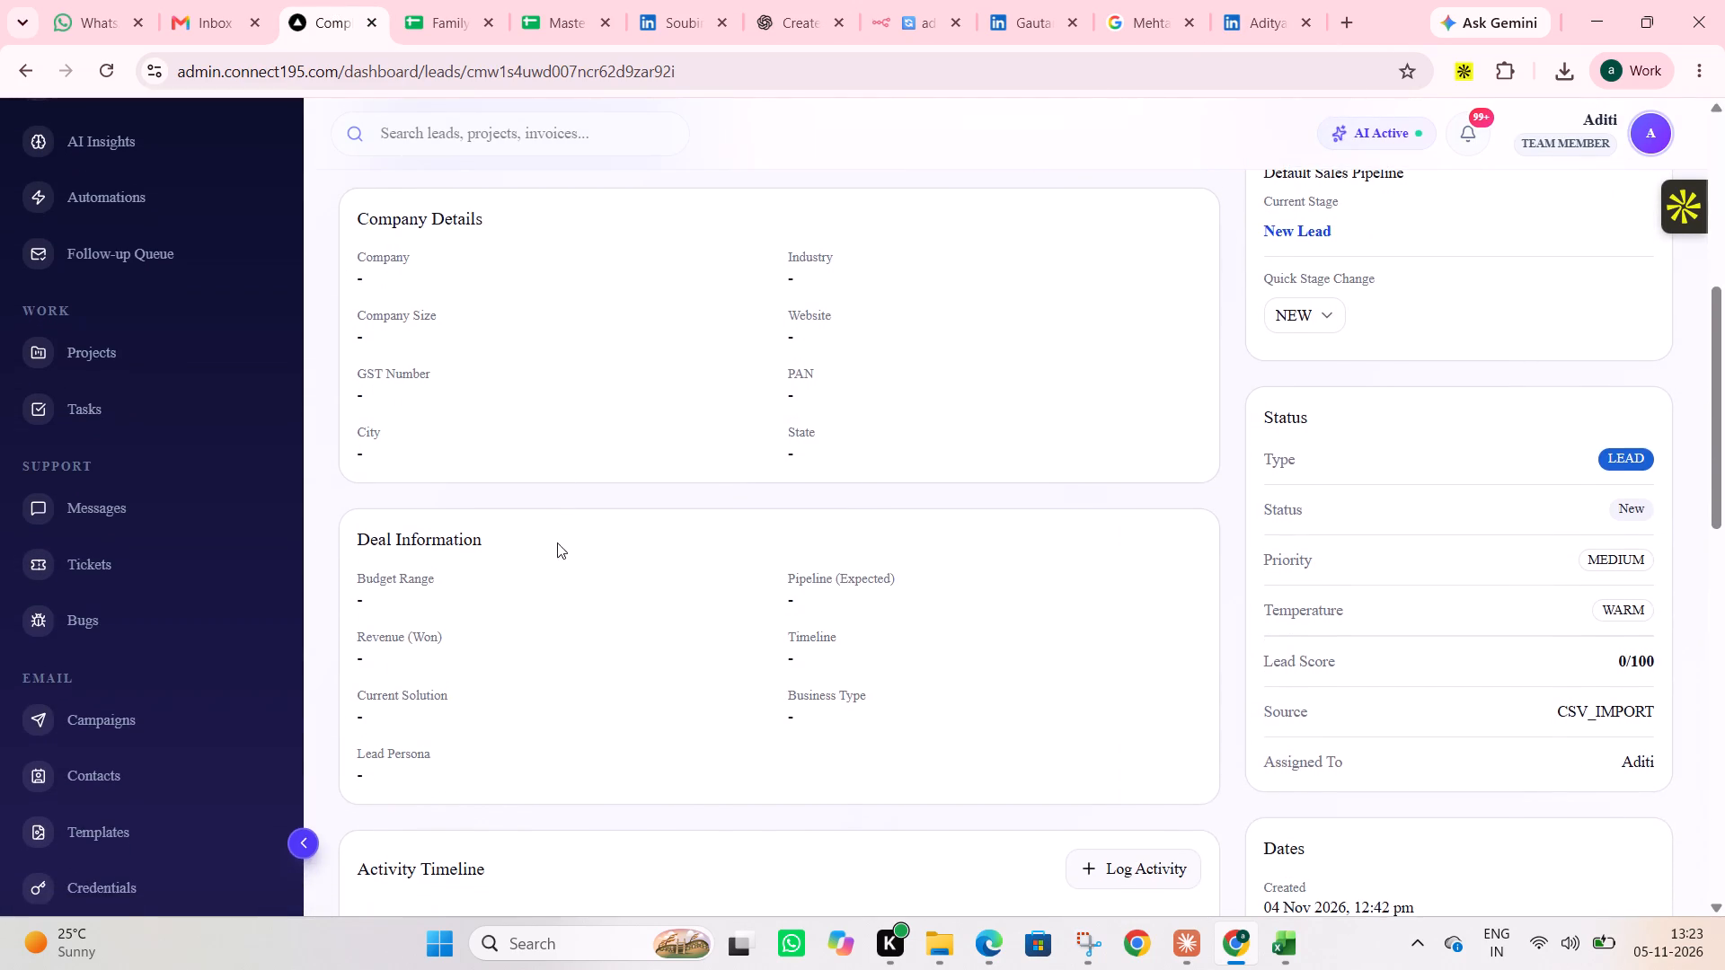
pyautogui.scroll(-2, 650, 697)
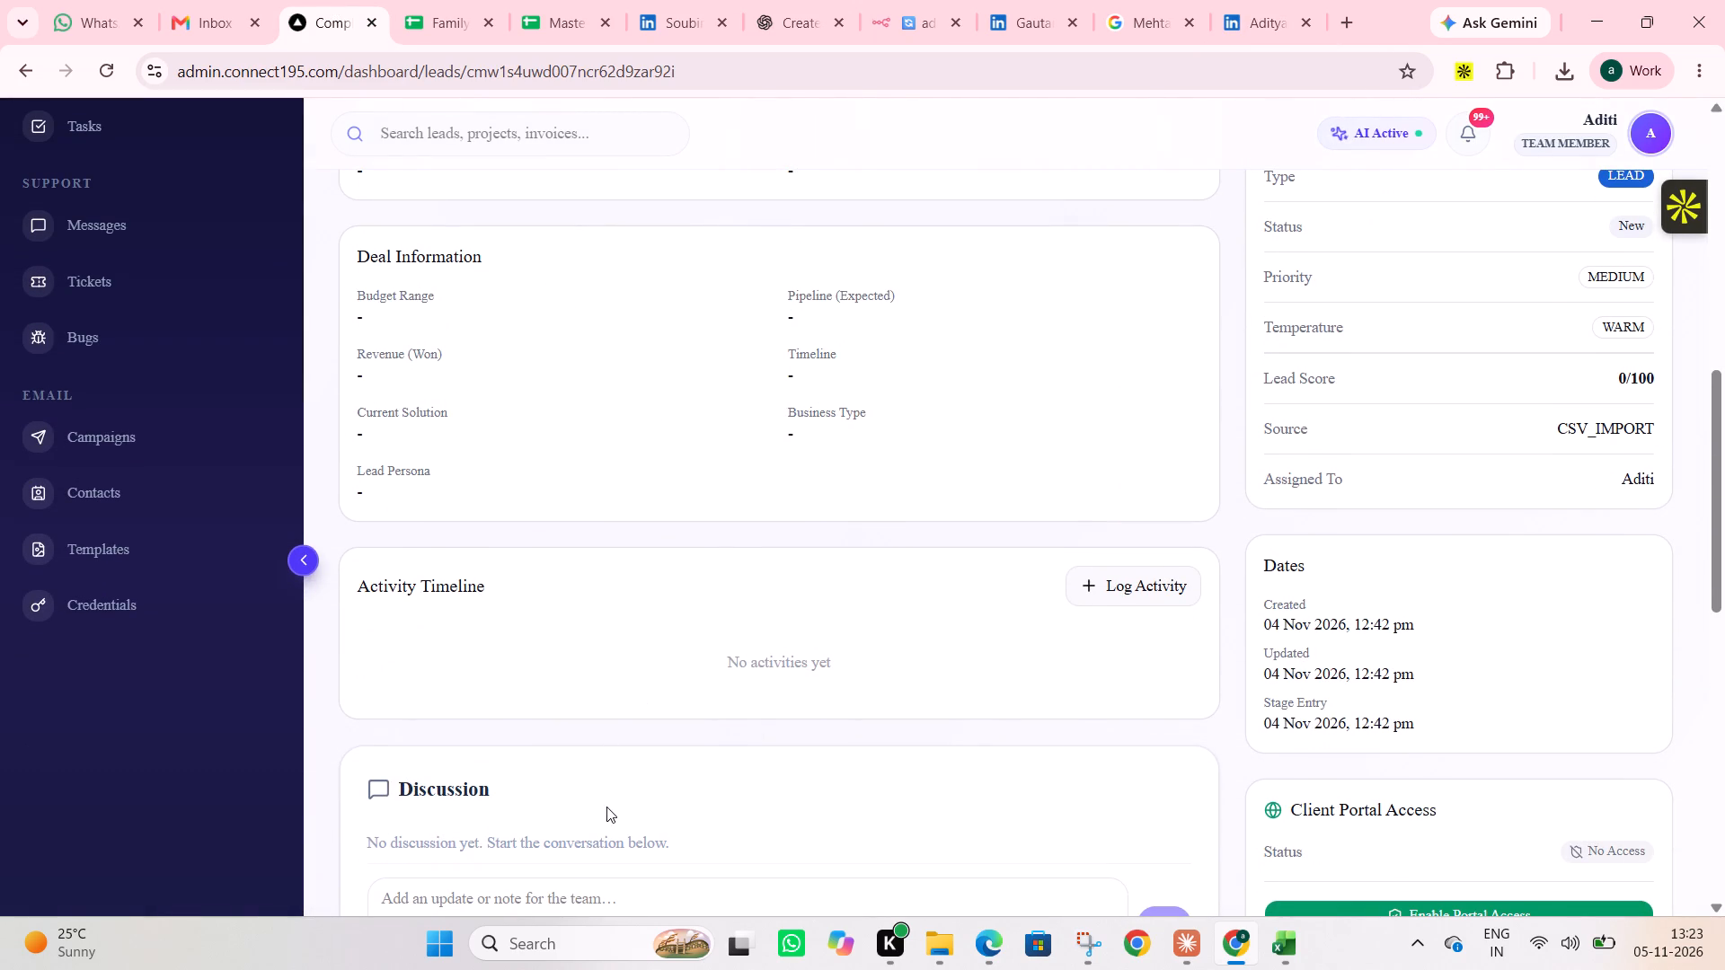
pyautogui.scroll(-1, 606, 807)
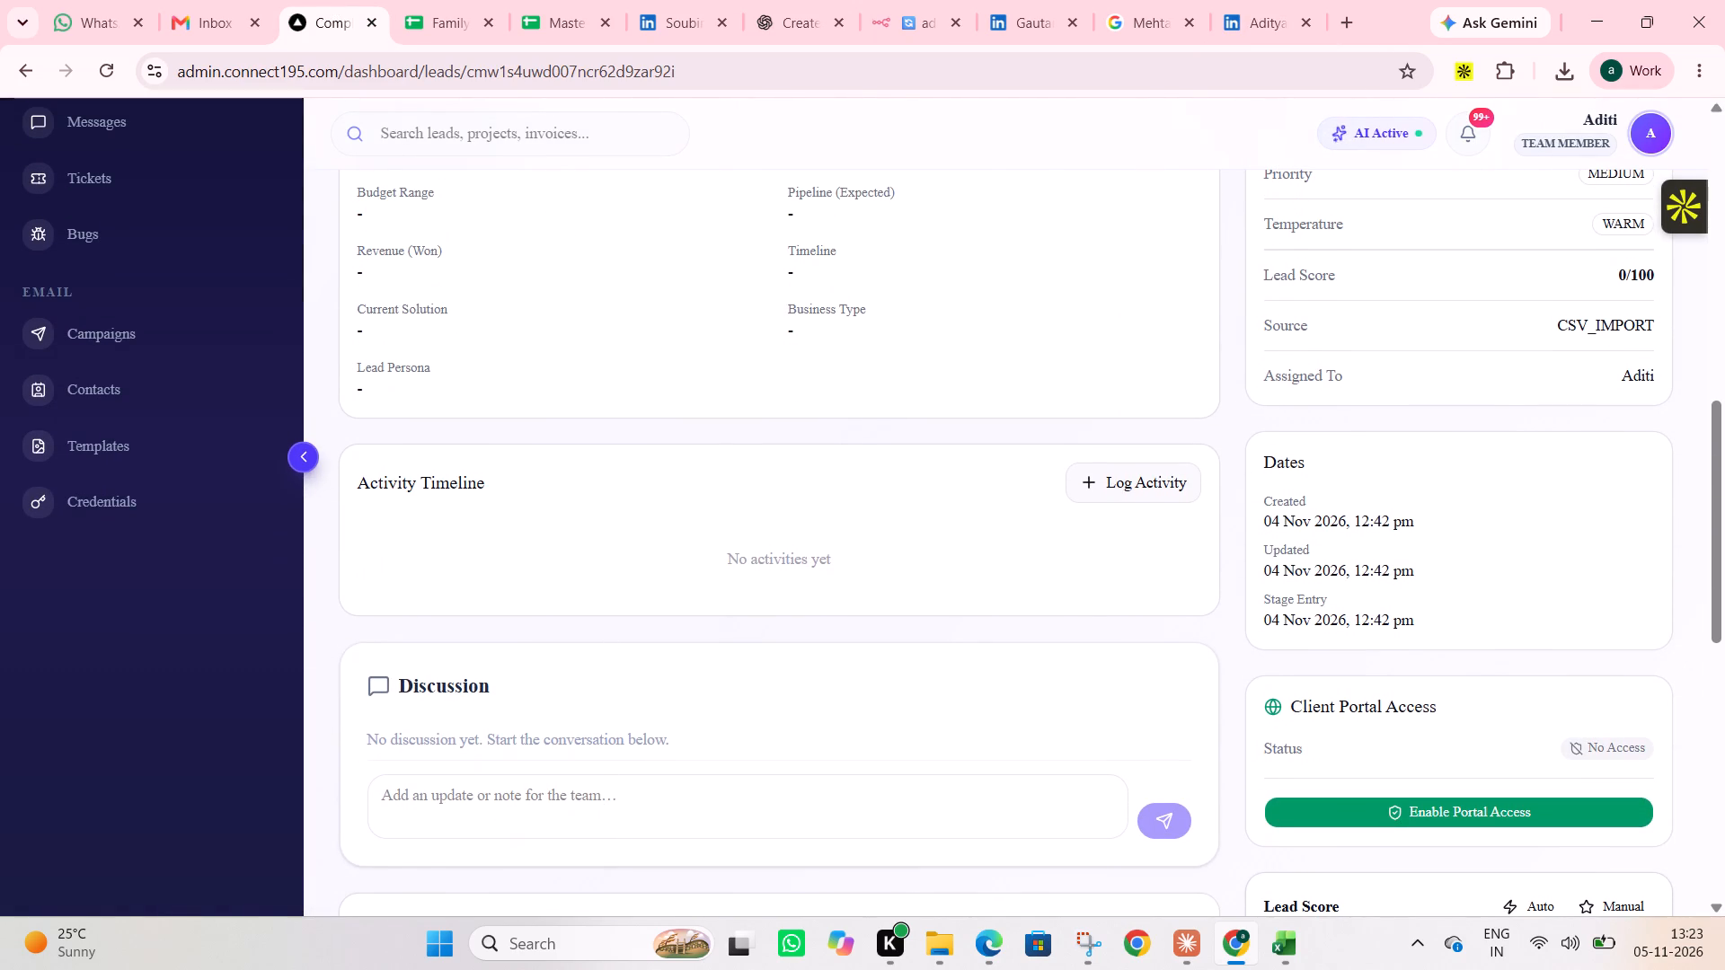
pyautogui.click(606, 807)
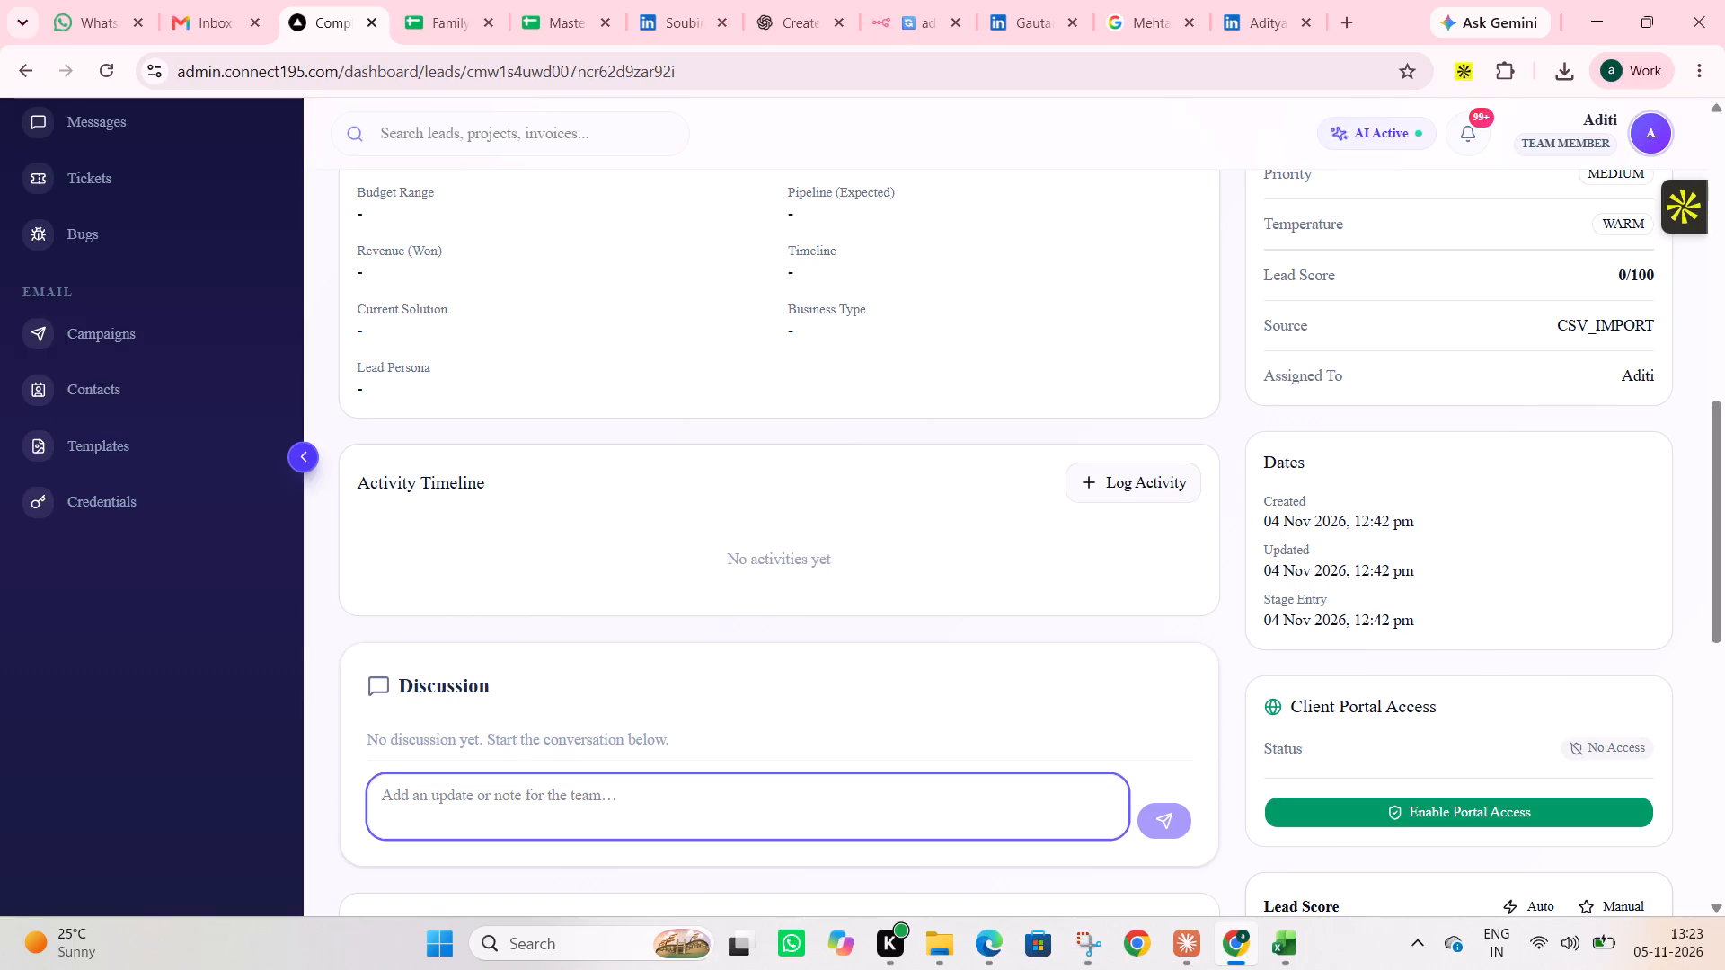
pyautogui.scroll(5, 606, 807)
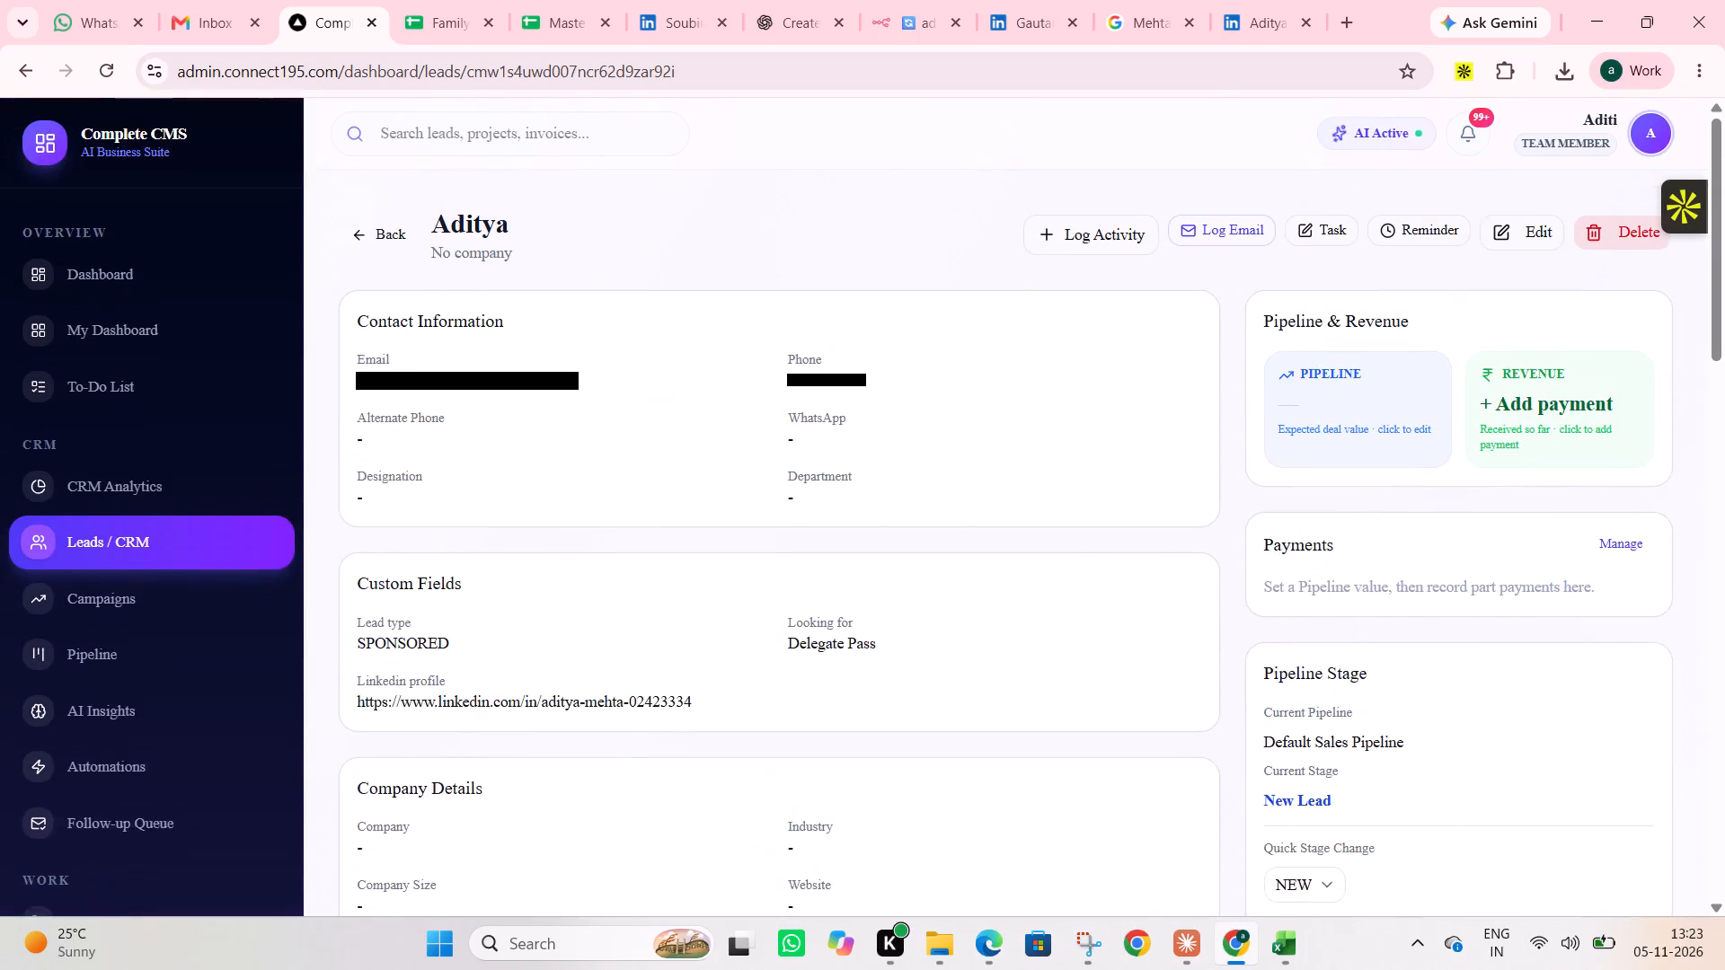
pyautogui.scroll(-1, 606, 807)
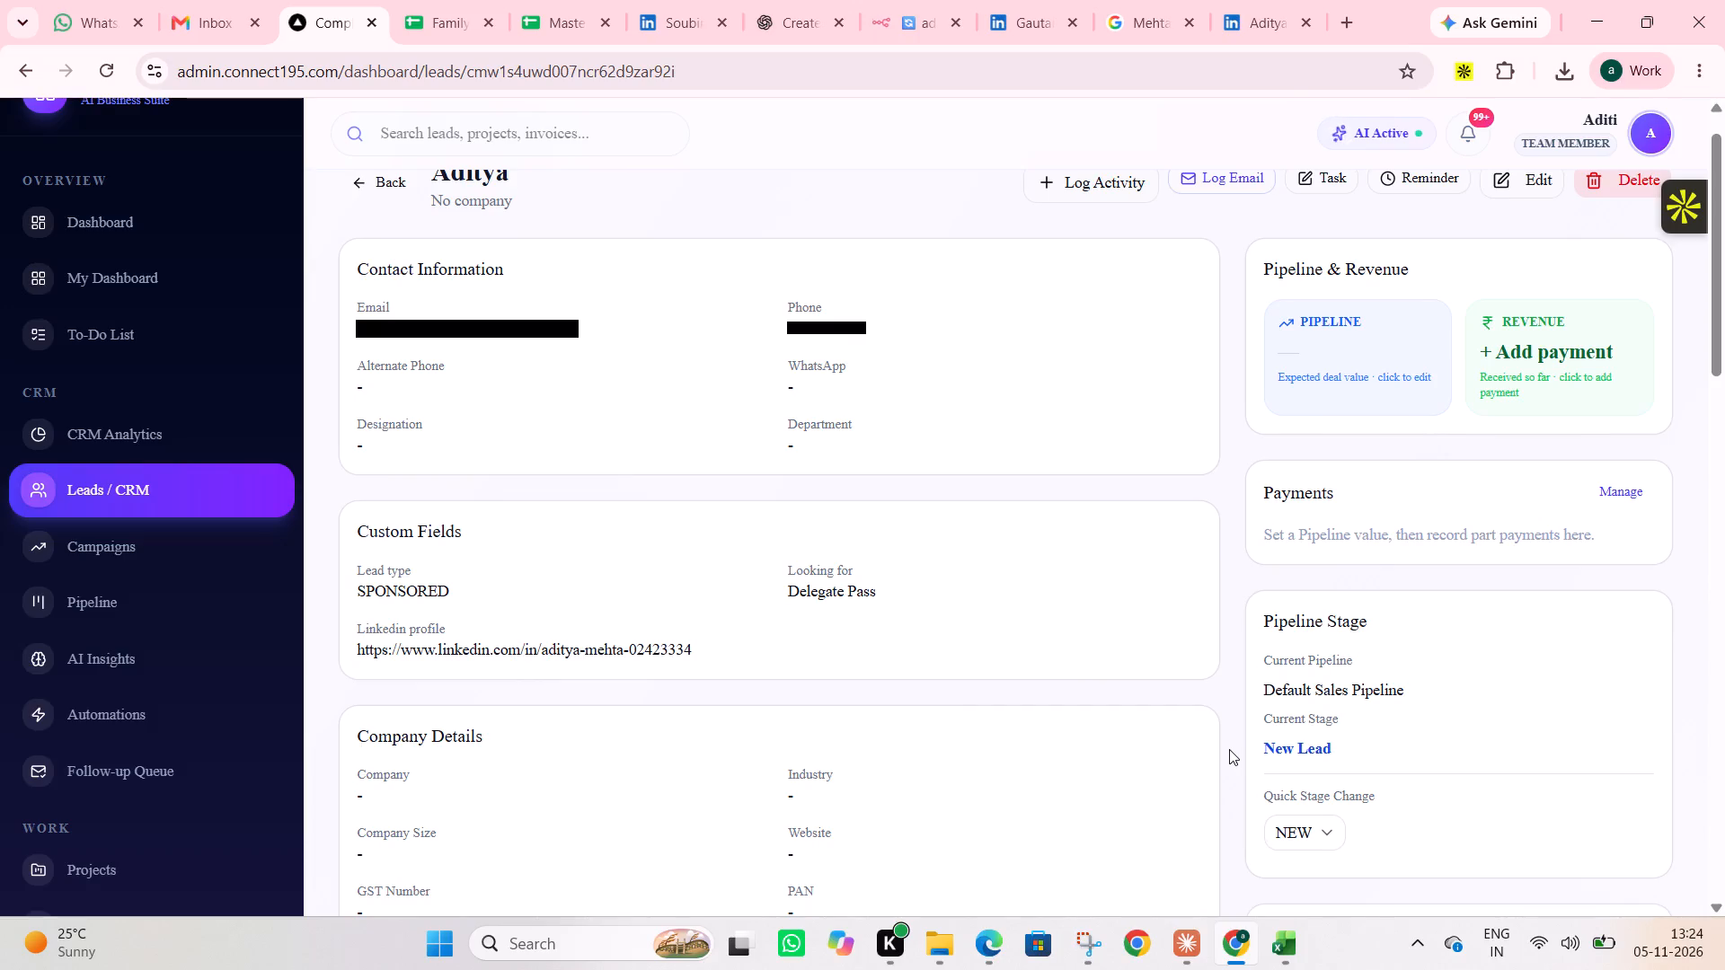
# Recheck the role and company on Aditya's LinkedIn profile, leave the profile and go back to the contact information in the CRM lead record.
pyautogui.click(1269, 1)
pyautogui.scroll(4, 961, 475)
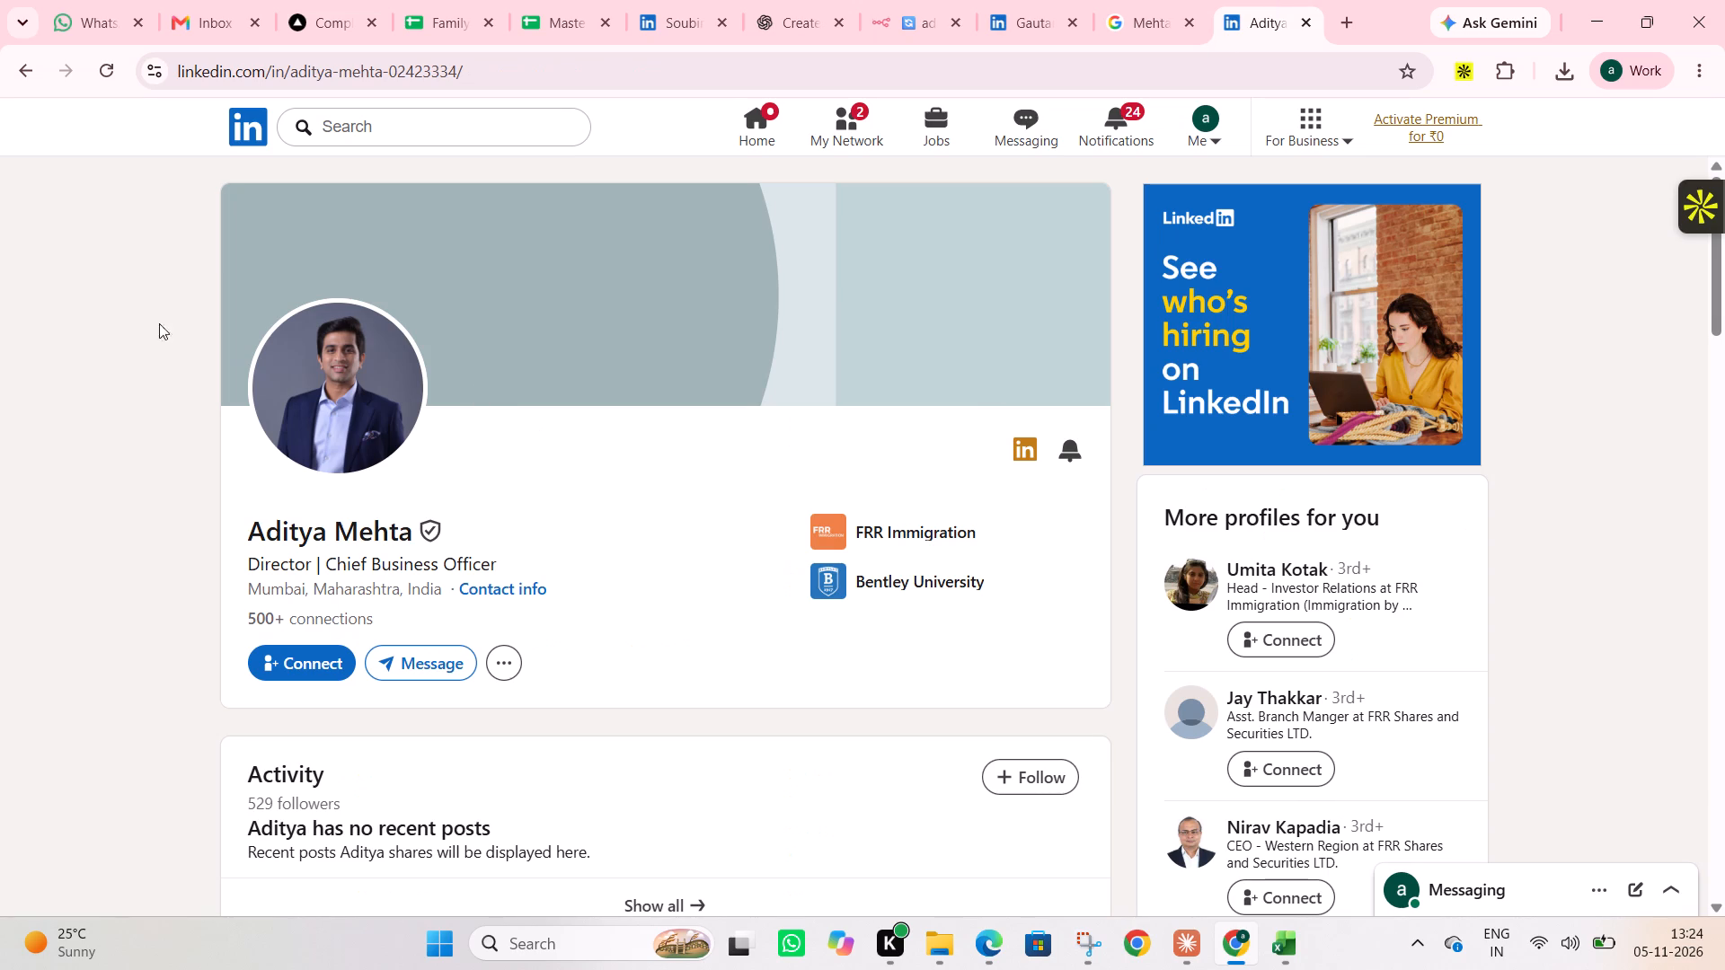
pyautogui.click(26, 76)
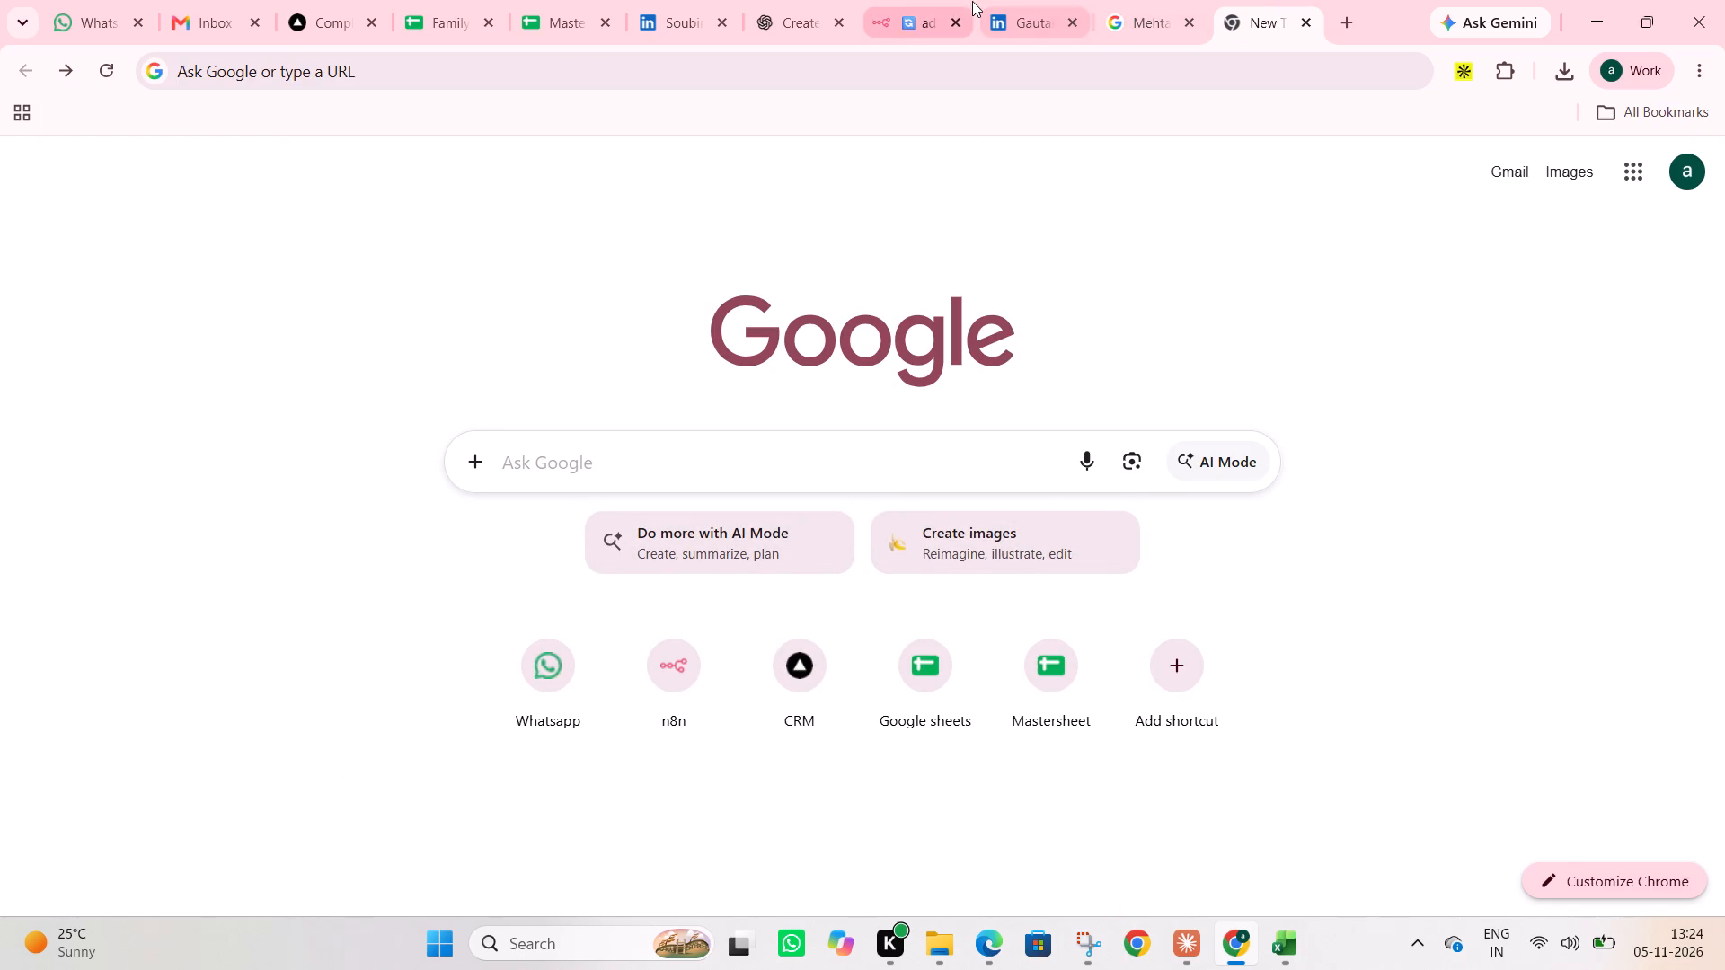
pyautogui.click(336, 0)
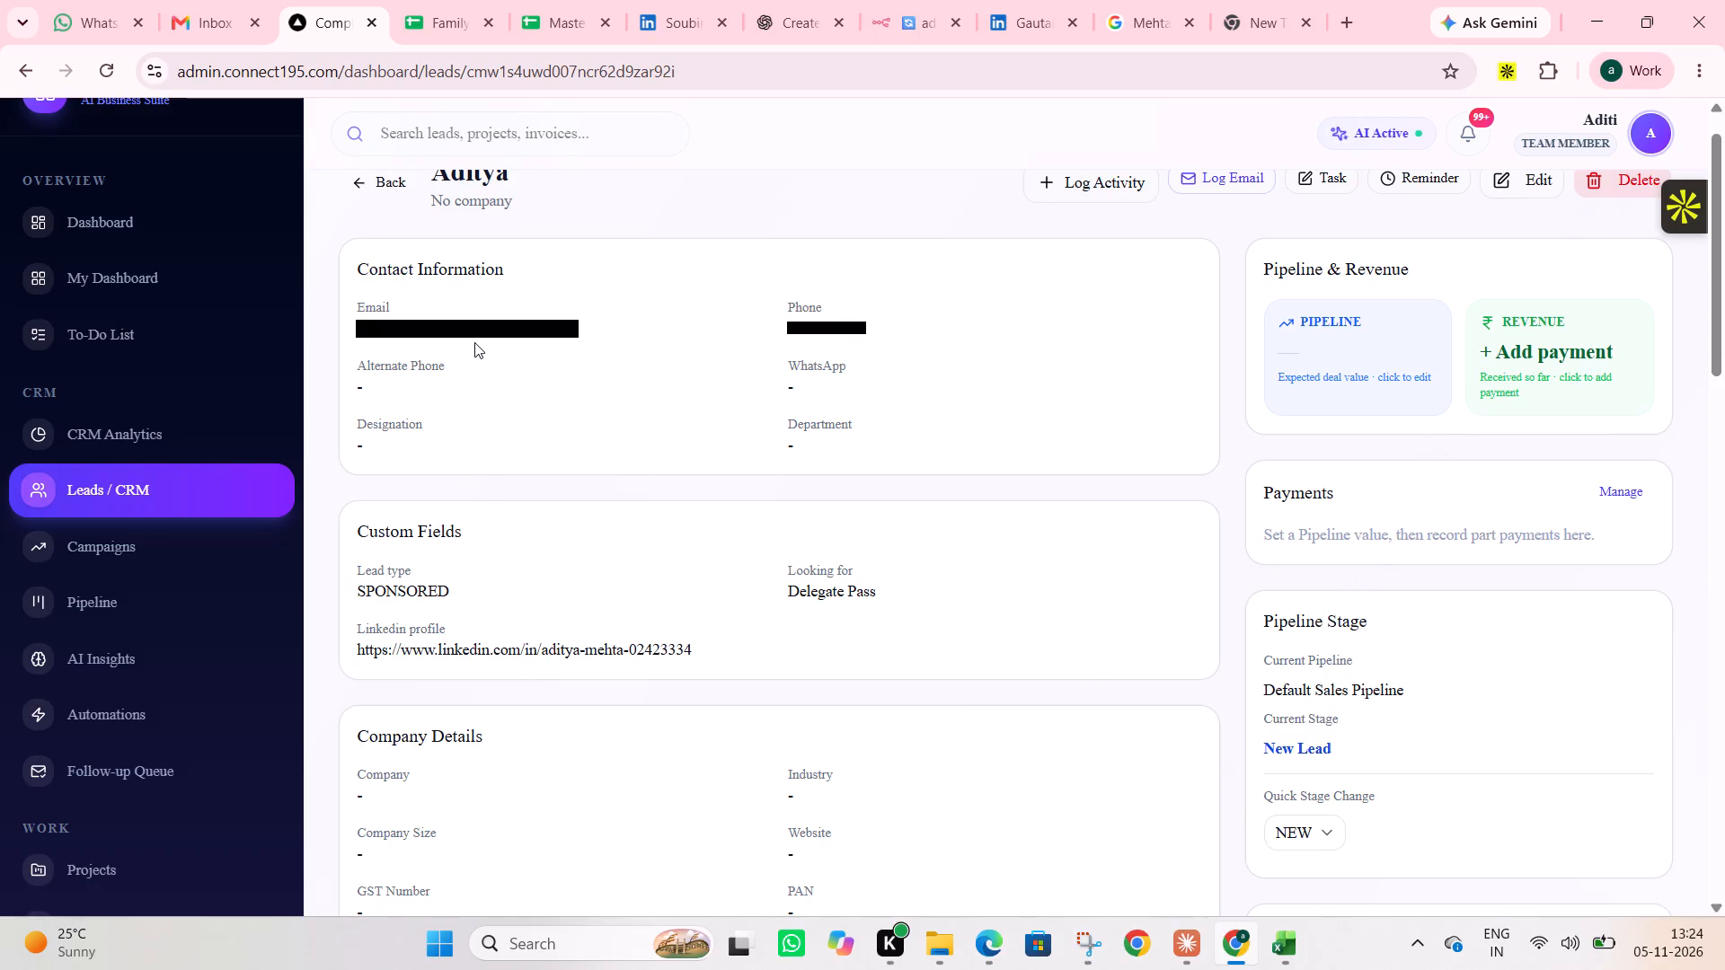
pyautogui.scroll(2, 474, 342)
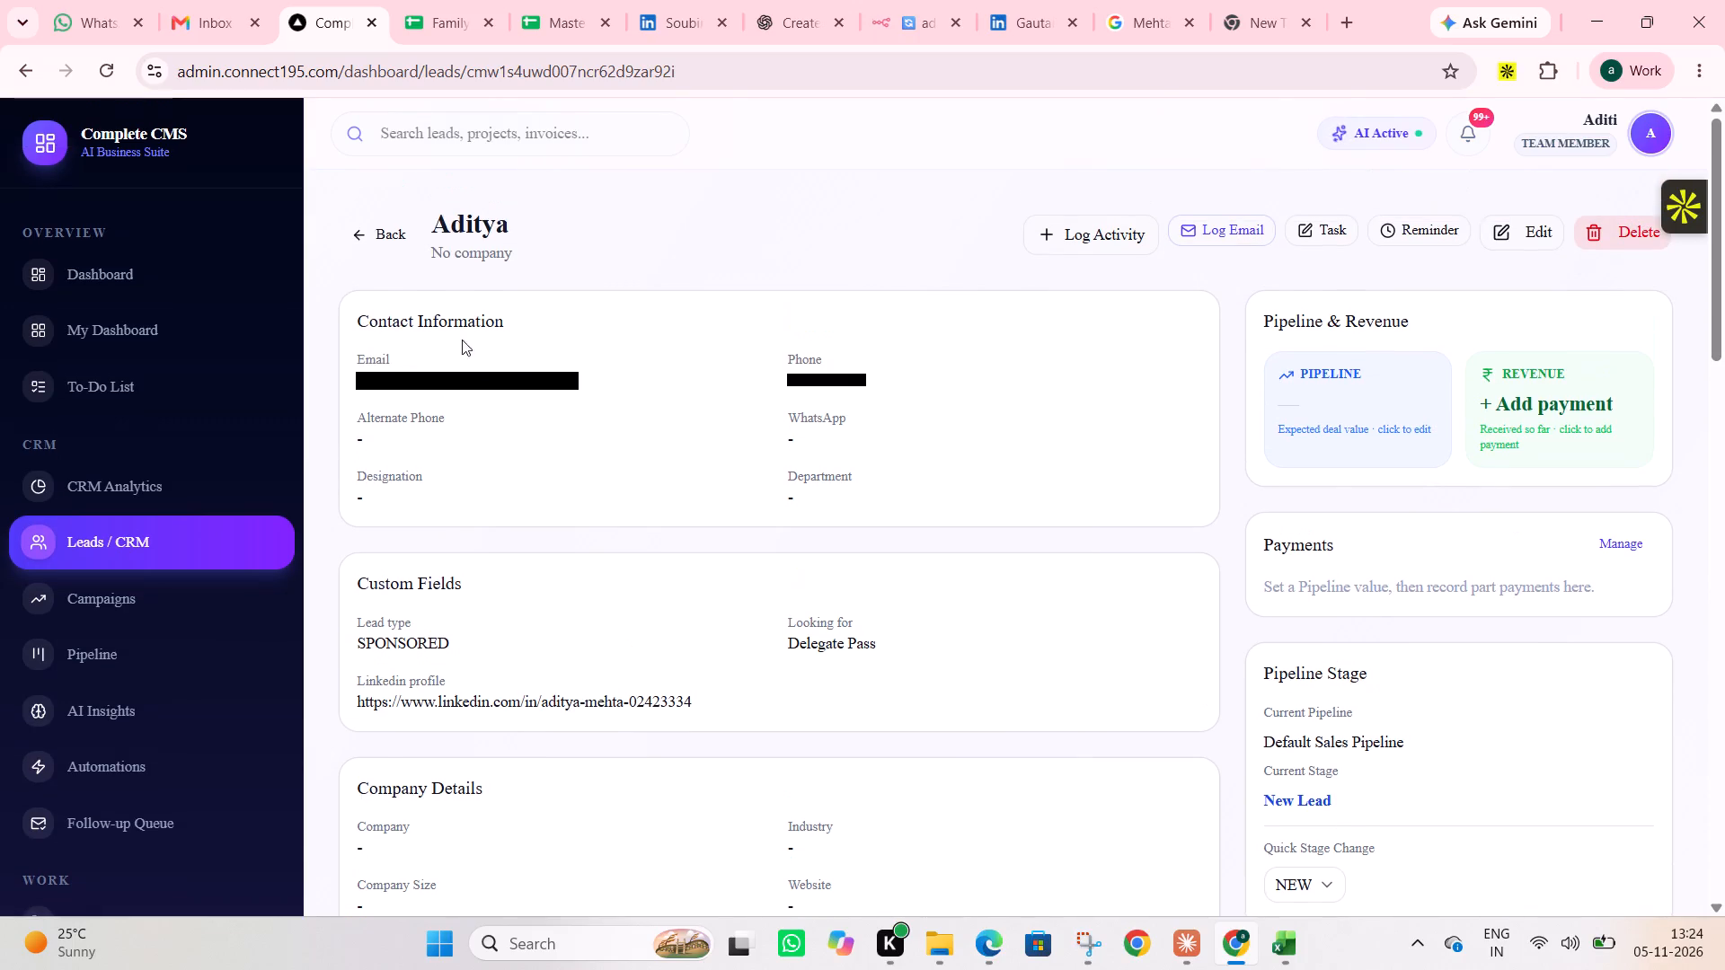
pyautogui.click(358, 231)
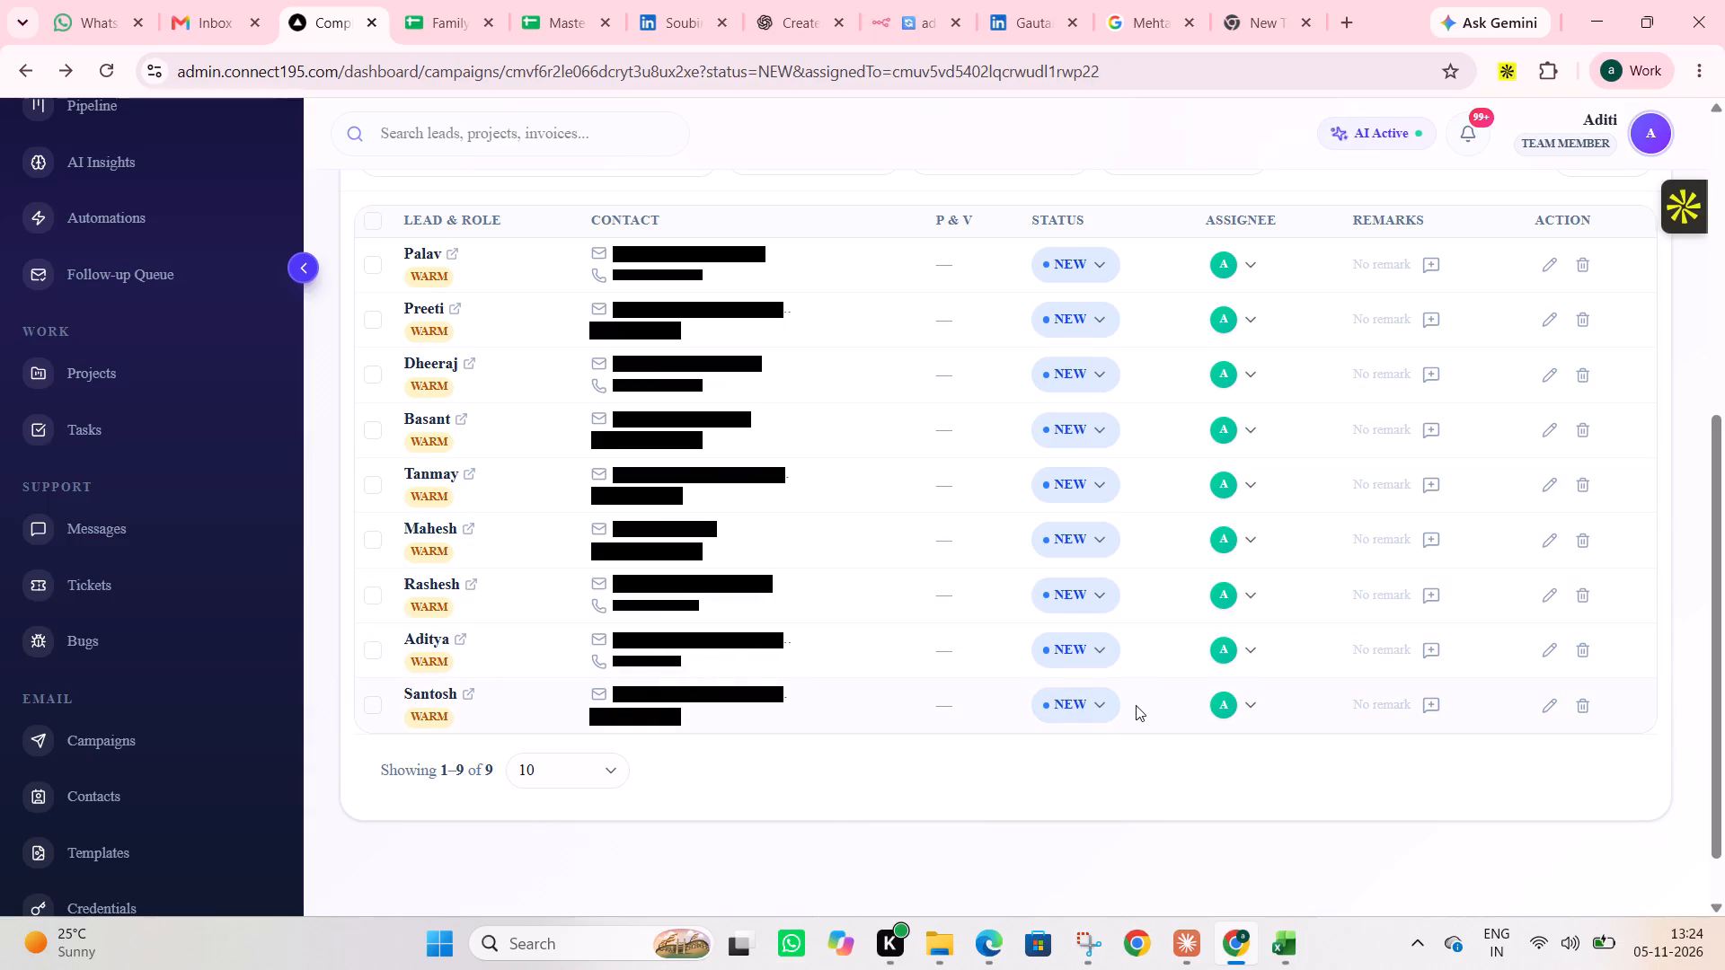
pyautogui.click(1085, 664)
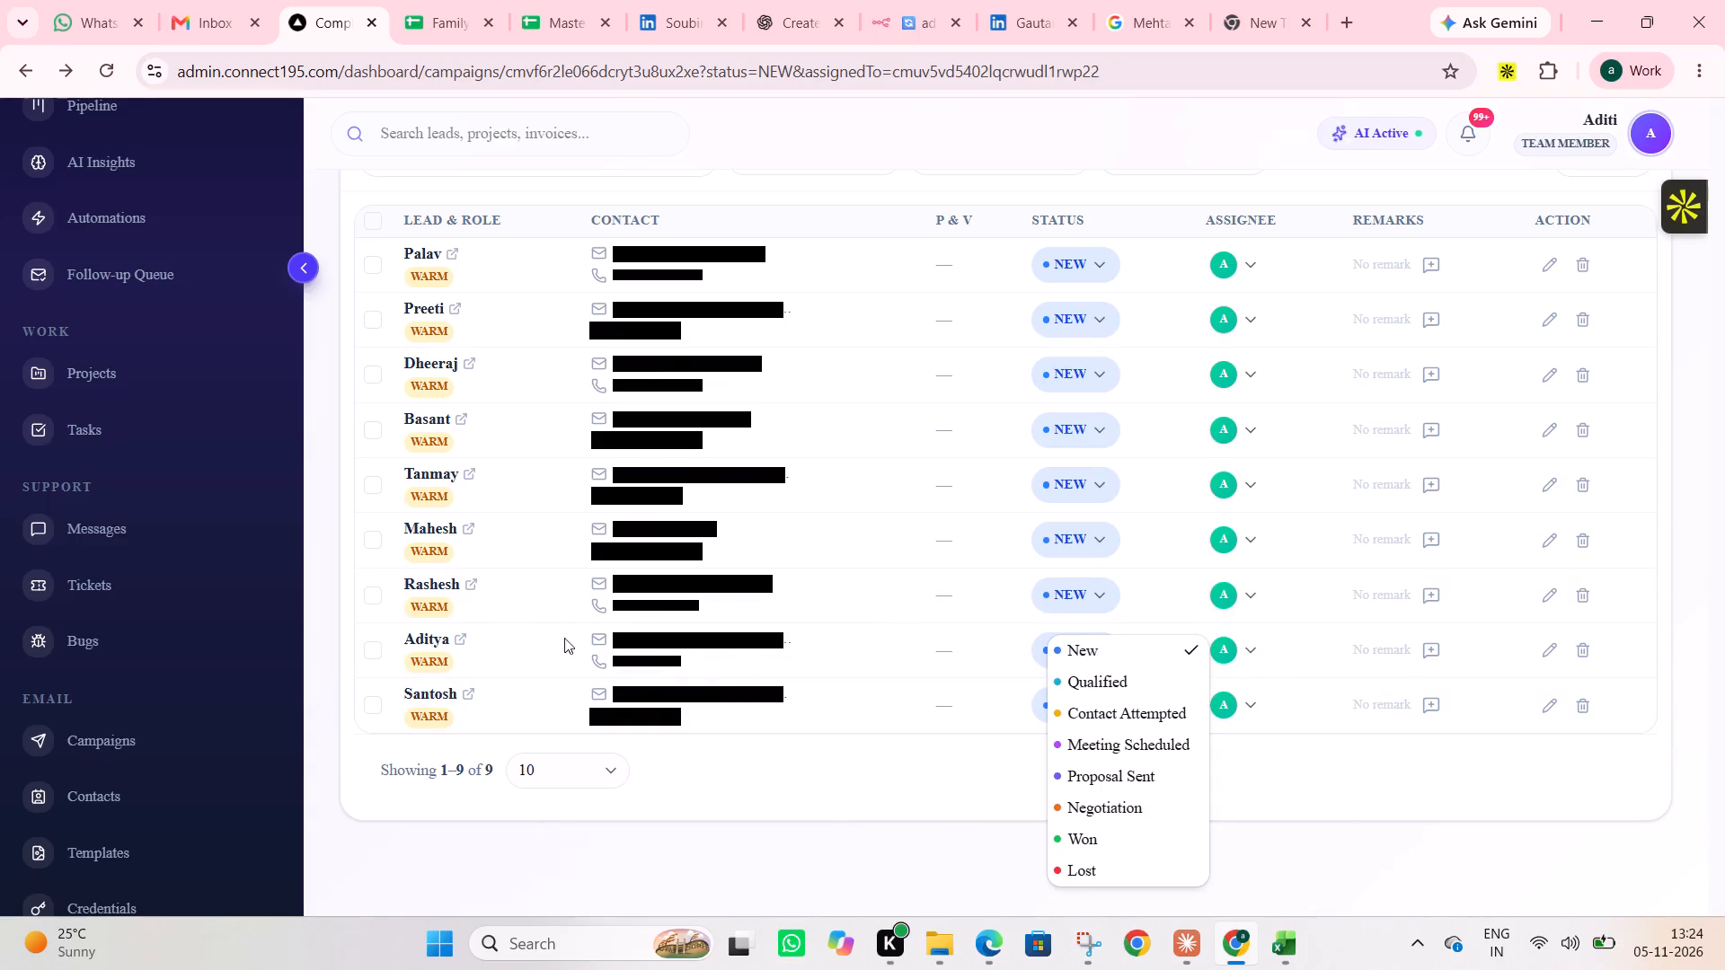
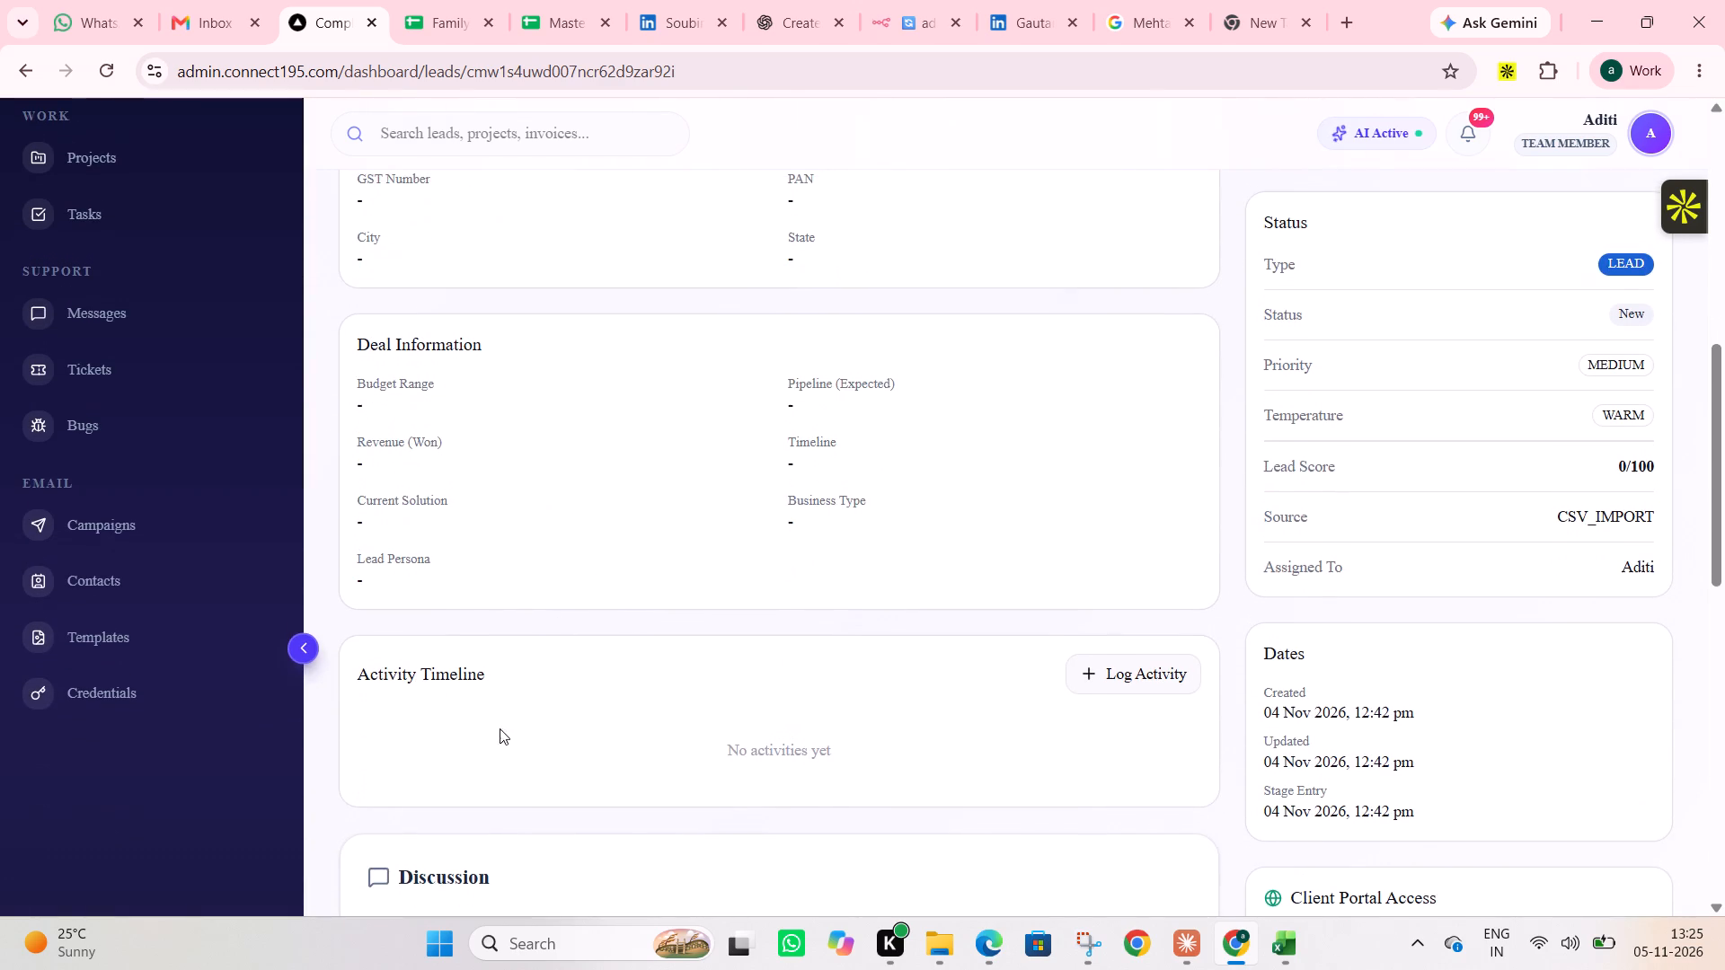
# Start a new note for the team in the Discussion section of the Aditya lead record.
pyautogui.scroll(-2, 490, 768)
pyautogui.click(472, 749)
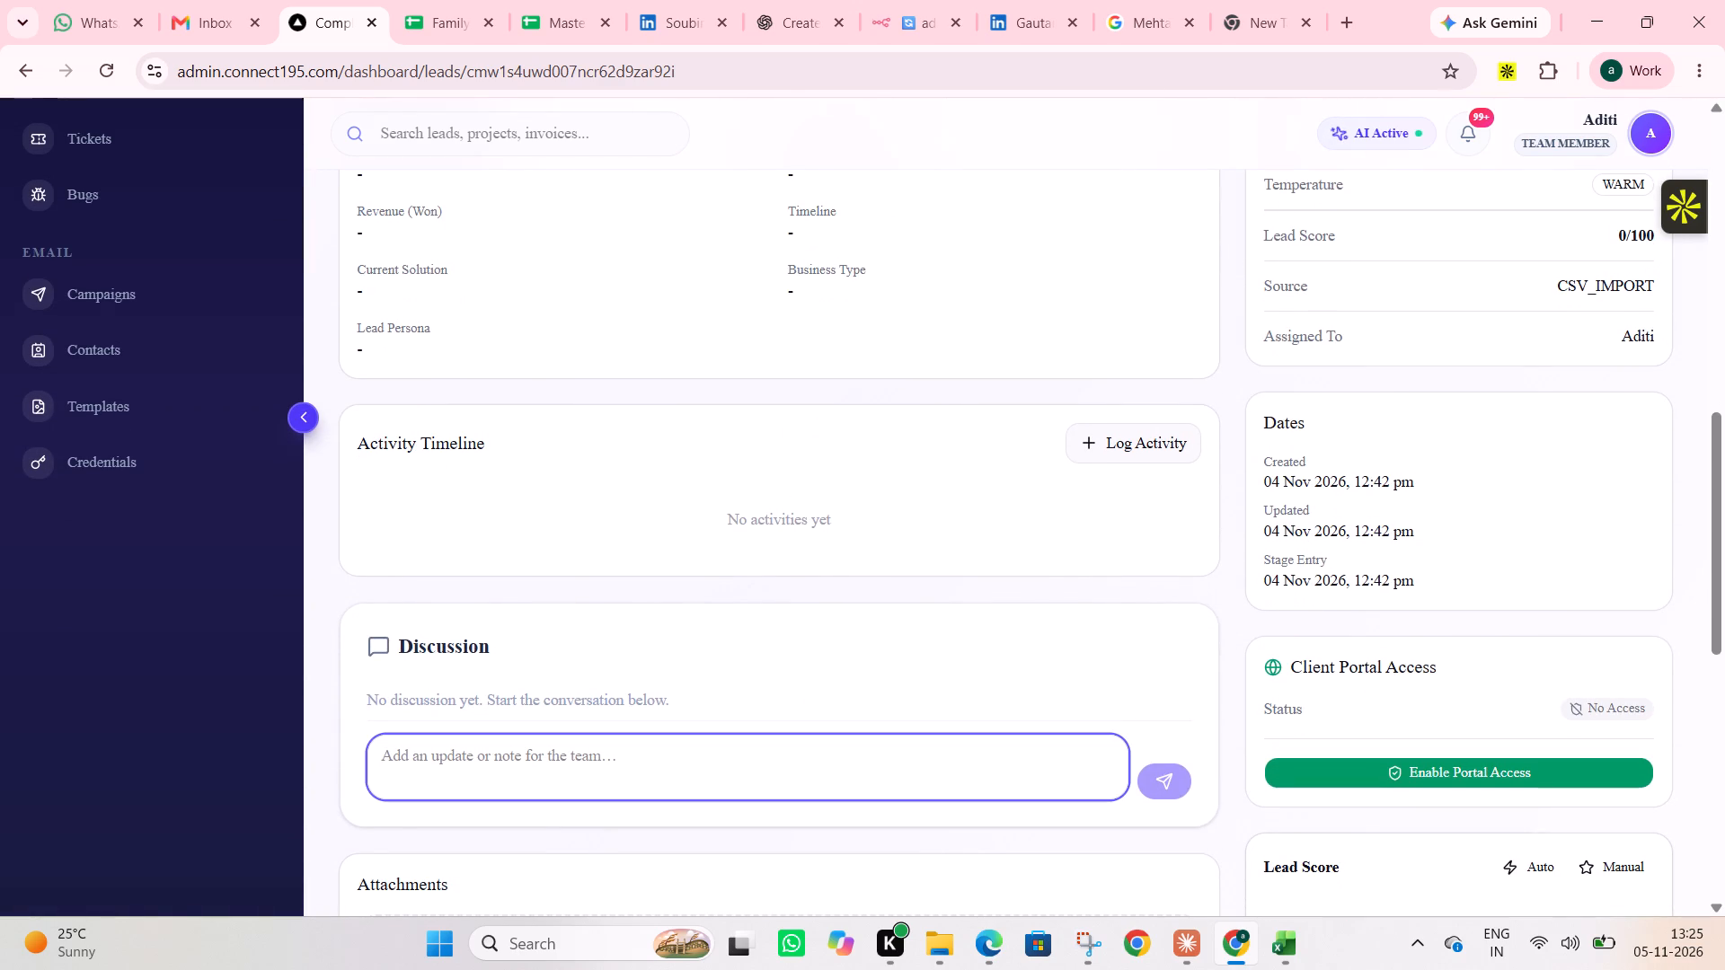
# Post the note "Do not spent money for such events" in the Aditya lead's discussion.
pyautogui.write('Do not')
pyautogui.press('space')
pyautogui.write('spent')
pyautogui.press('space')
pyautogui.write('monr')
pyautogui.press('BackSpace')
pyautogui.write('ey')
pyautogui.press('space')
pyautogui.write('for such events')
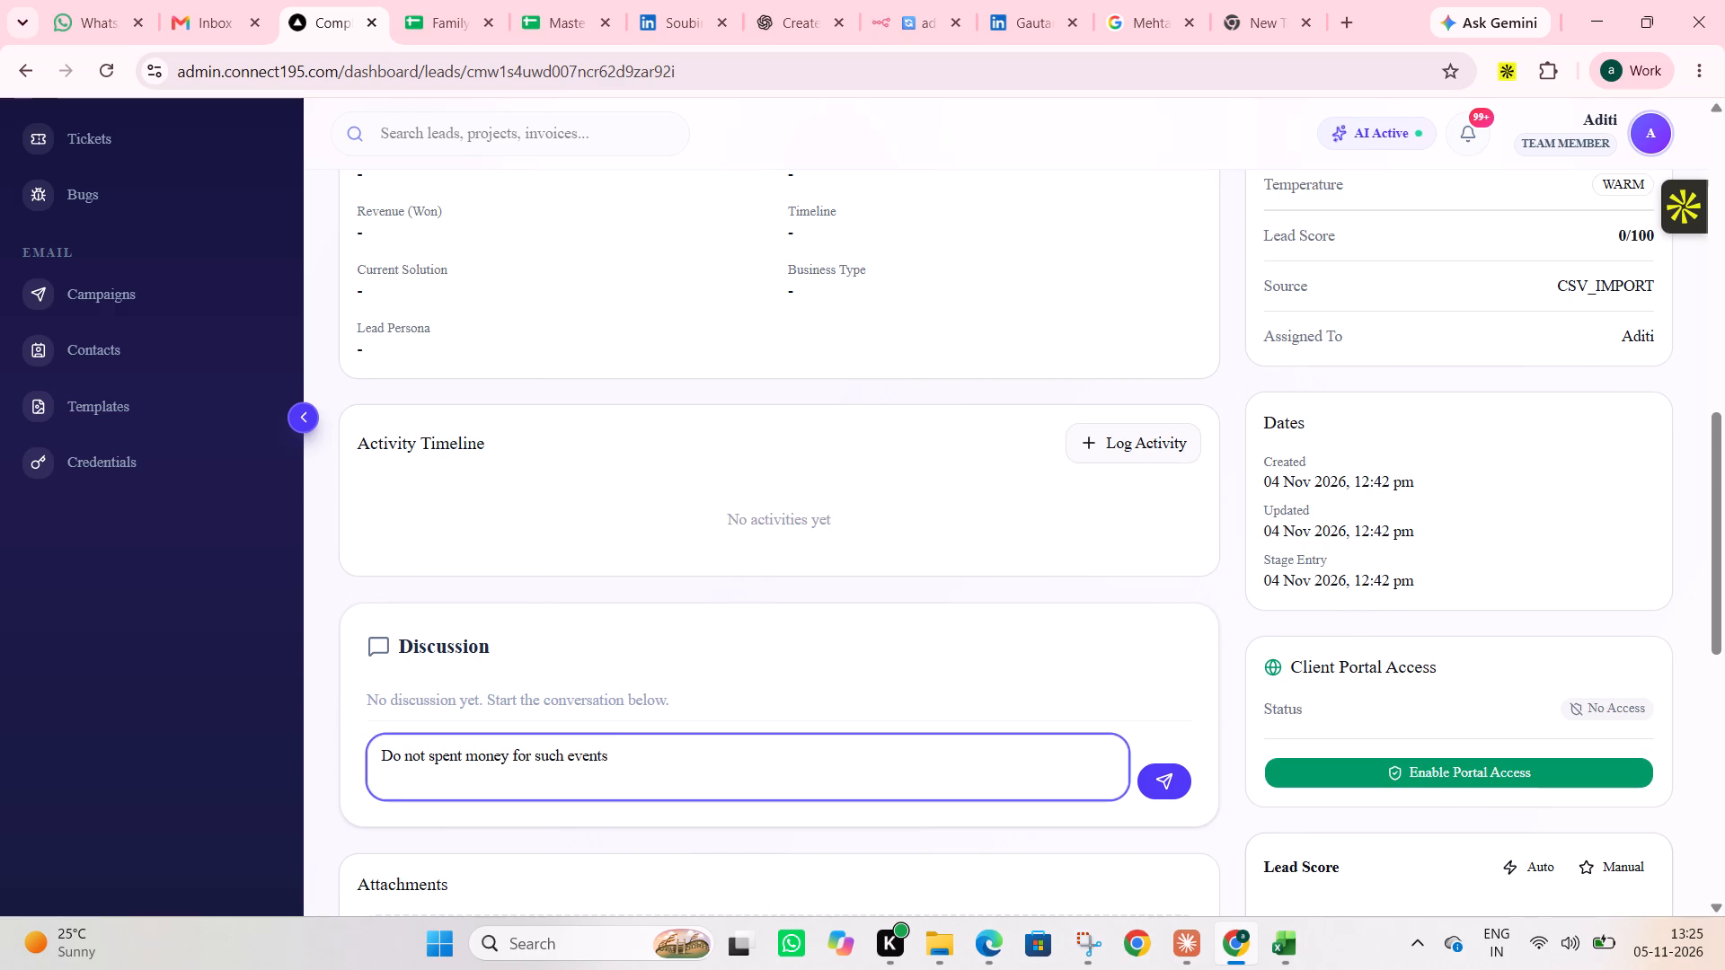
pyautogui.click(1140, 789)
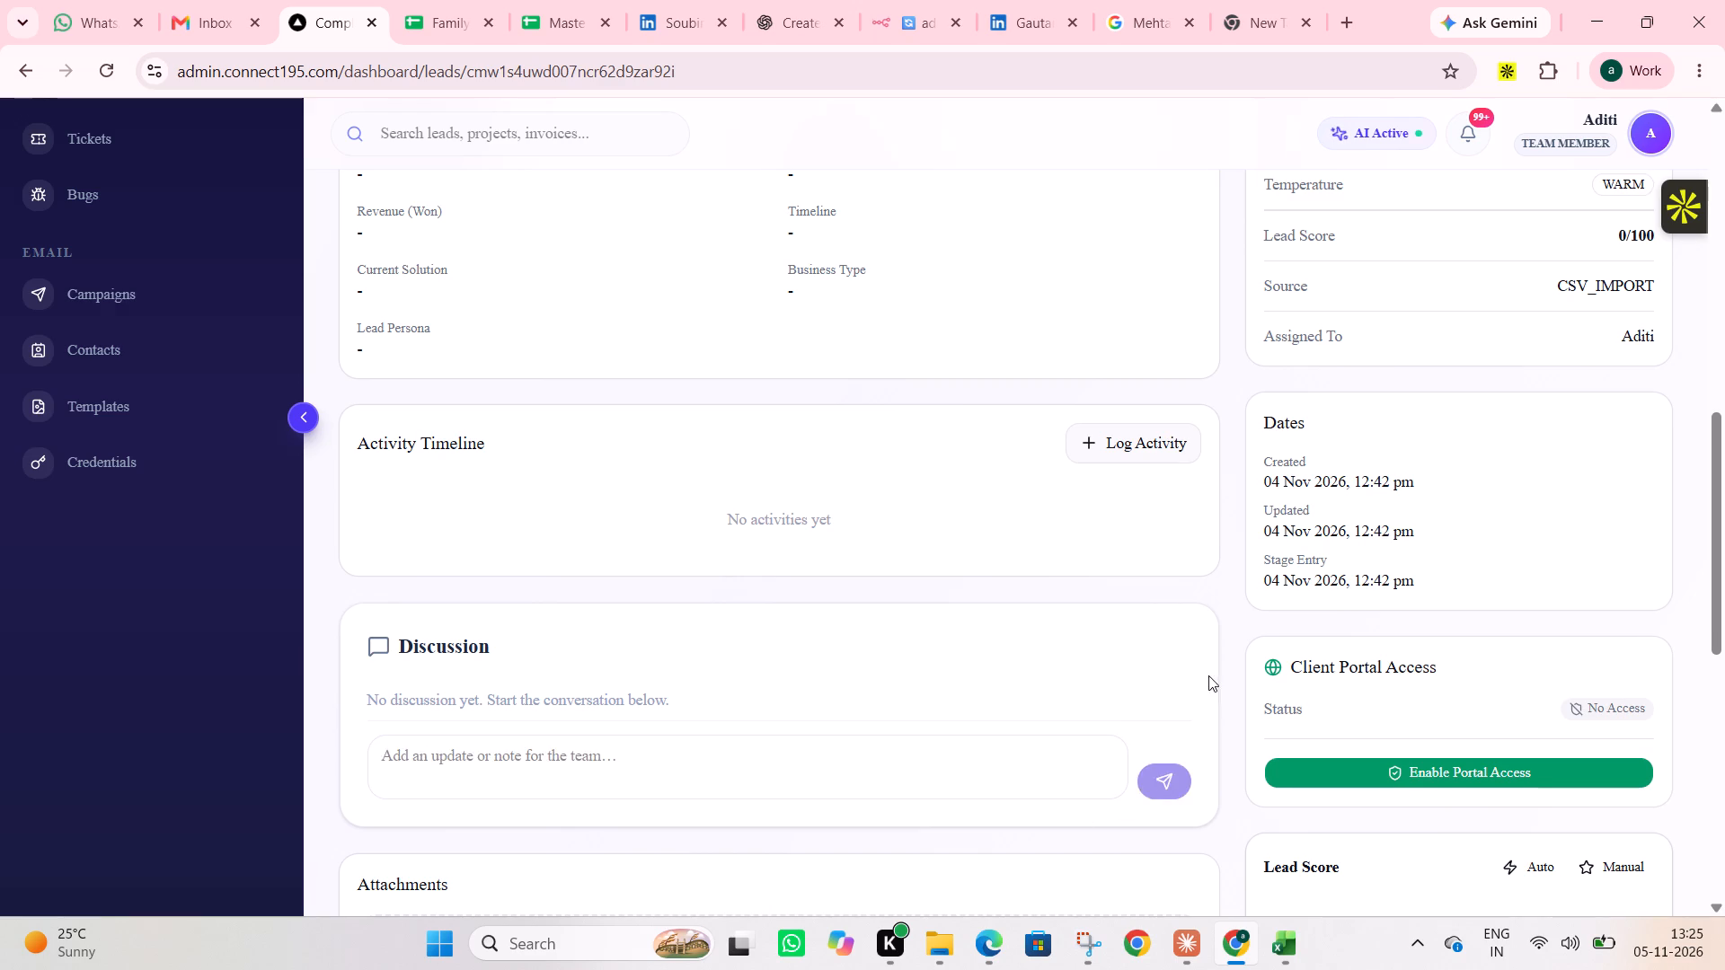
# Change the Aditya lead's pipeline stage to Lost and return to the campaign's New leads list.
pyautogui.scroll(4, 1236, 637)
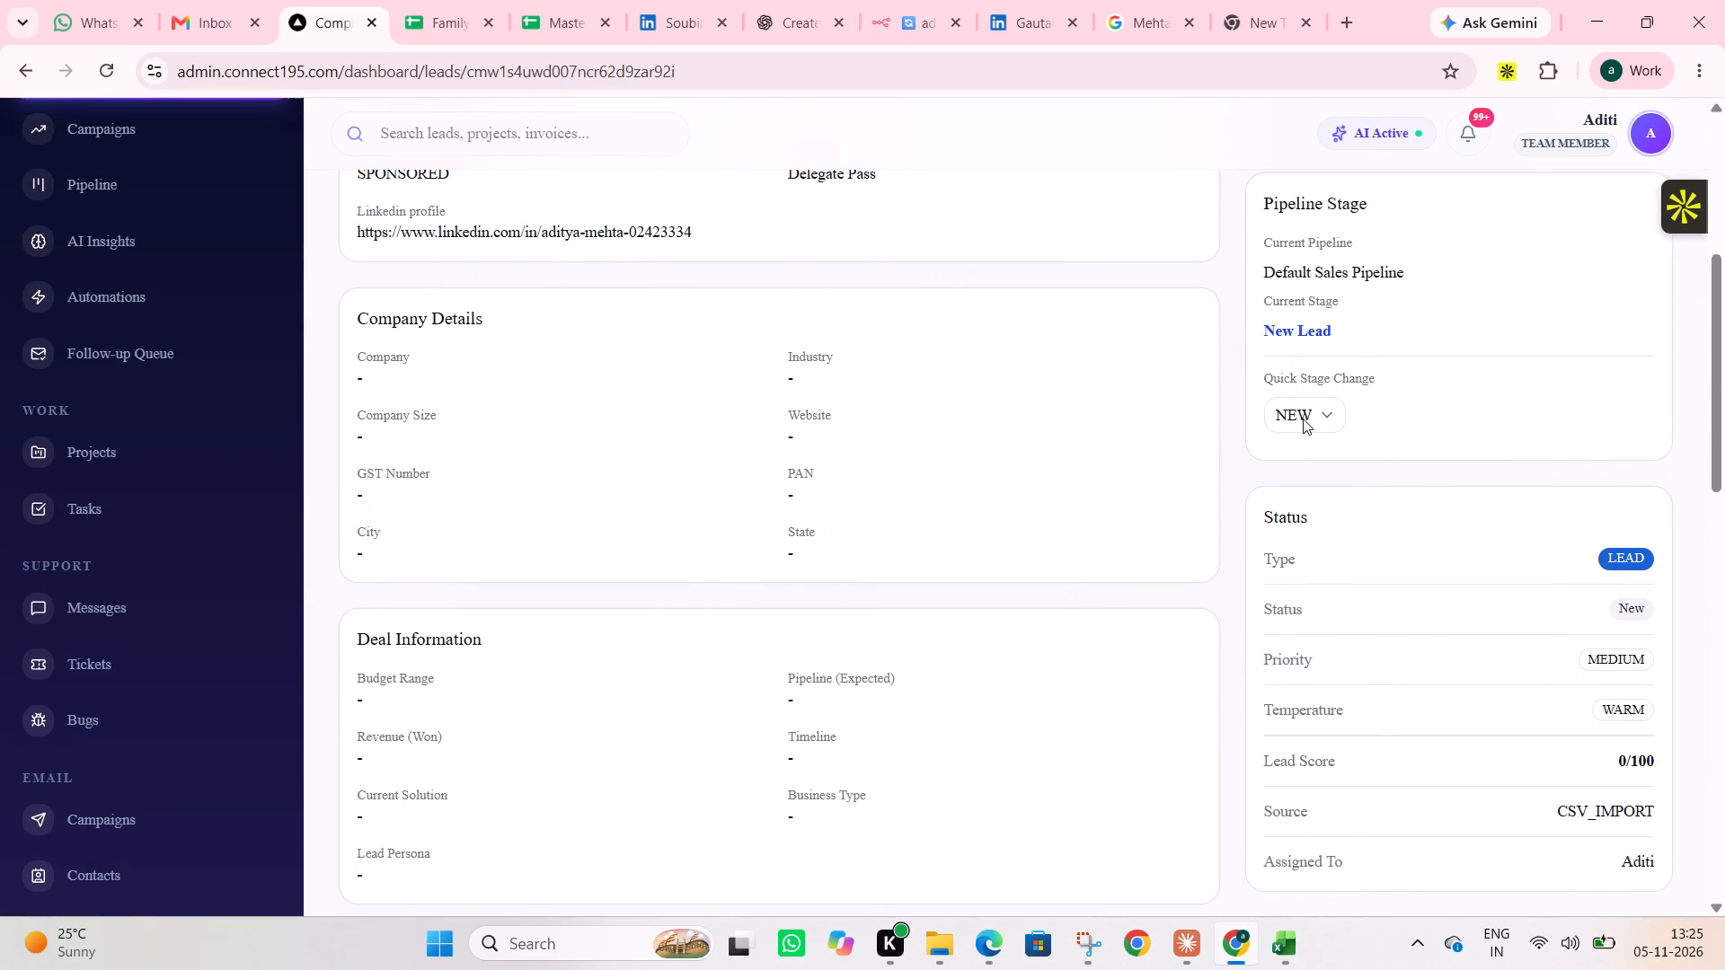
pyautogui.click(1303, 419)
pyautogui.click(1296, 618)
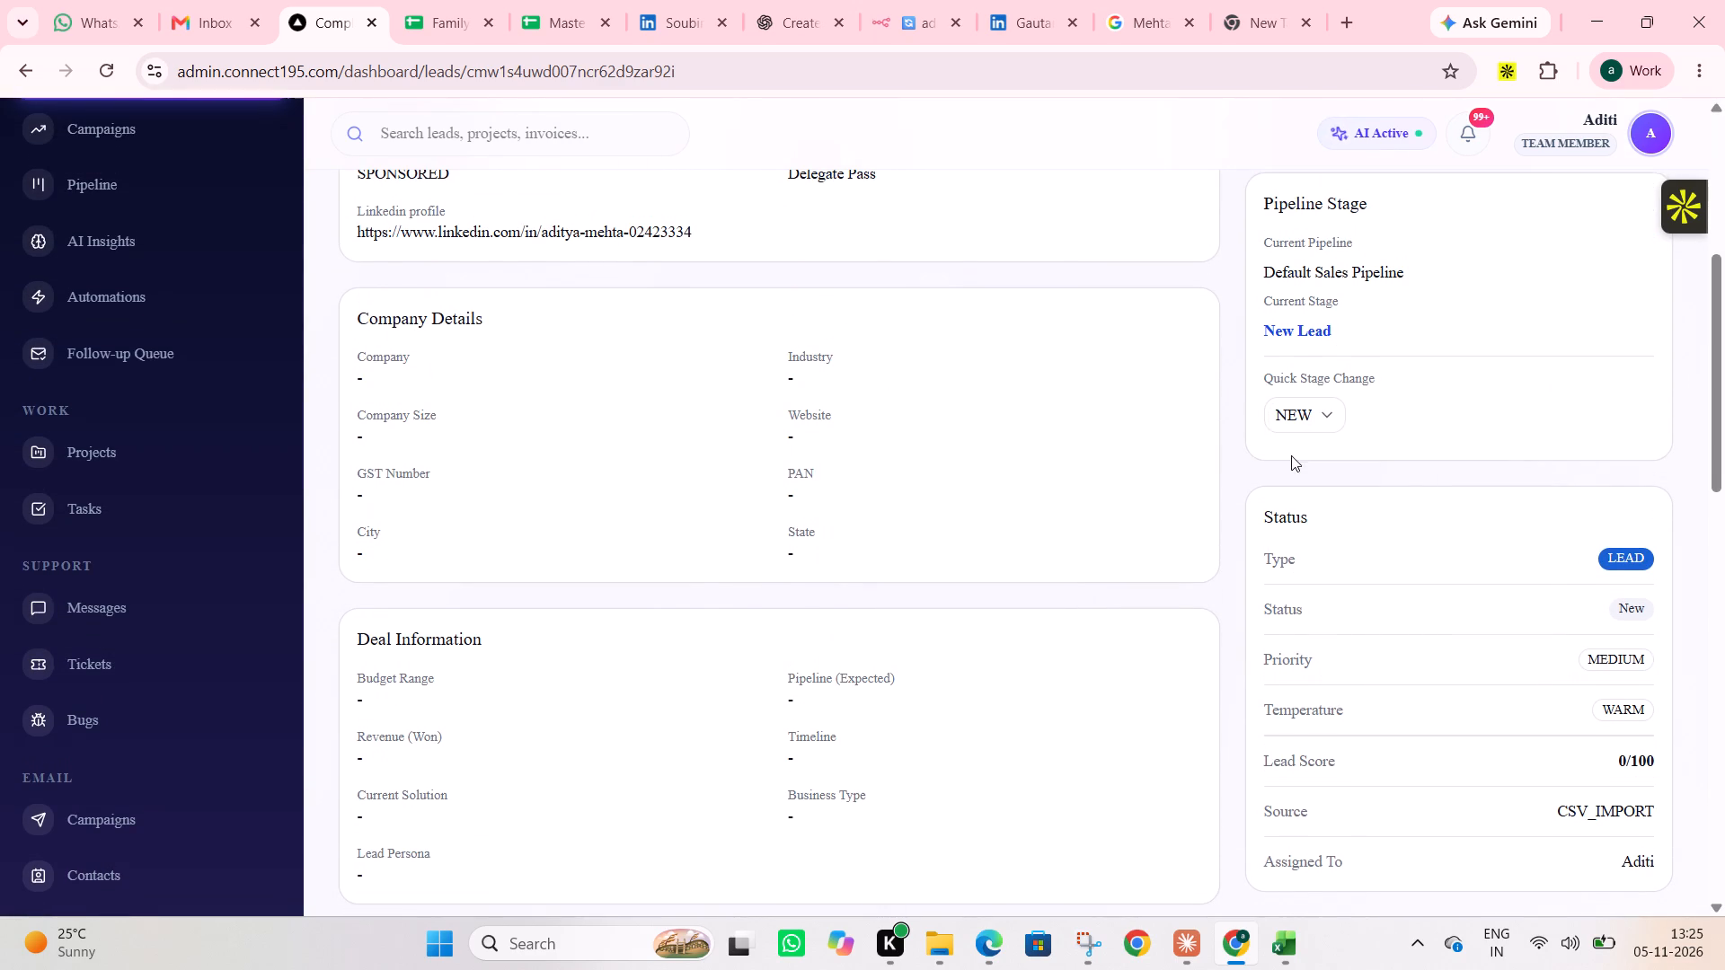
pyautogui.click(1290, 413)
pyautogui.click(1288, 441)
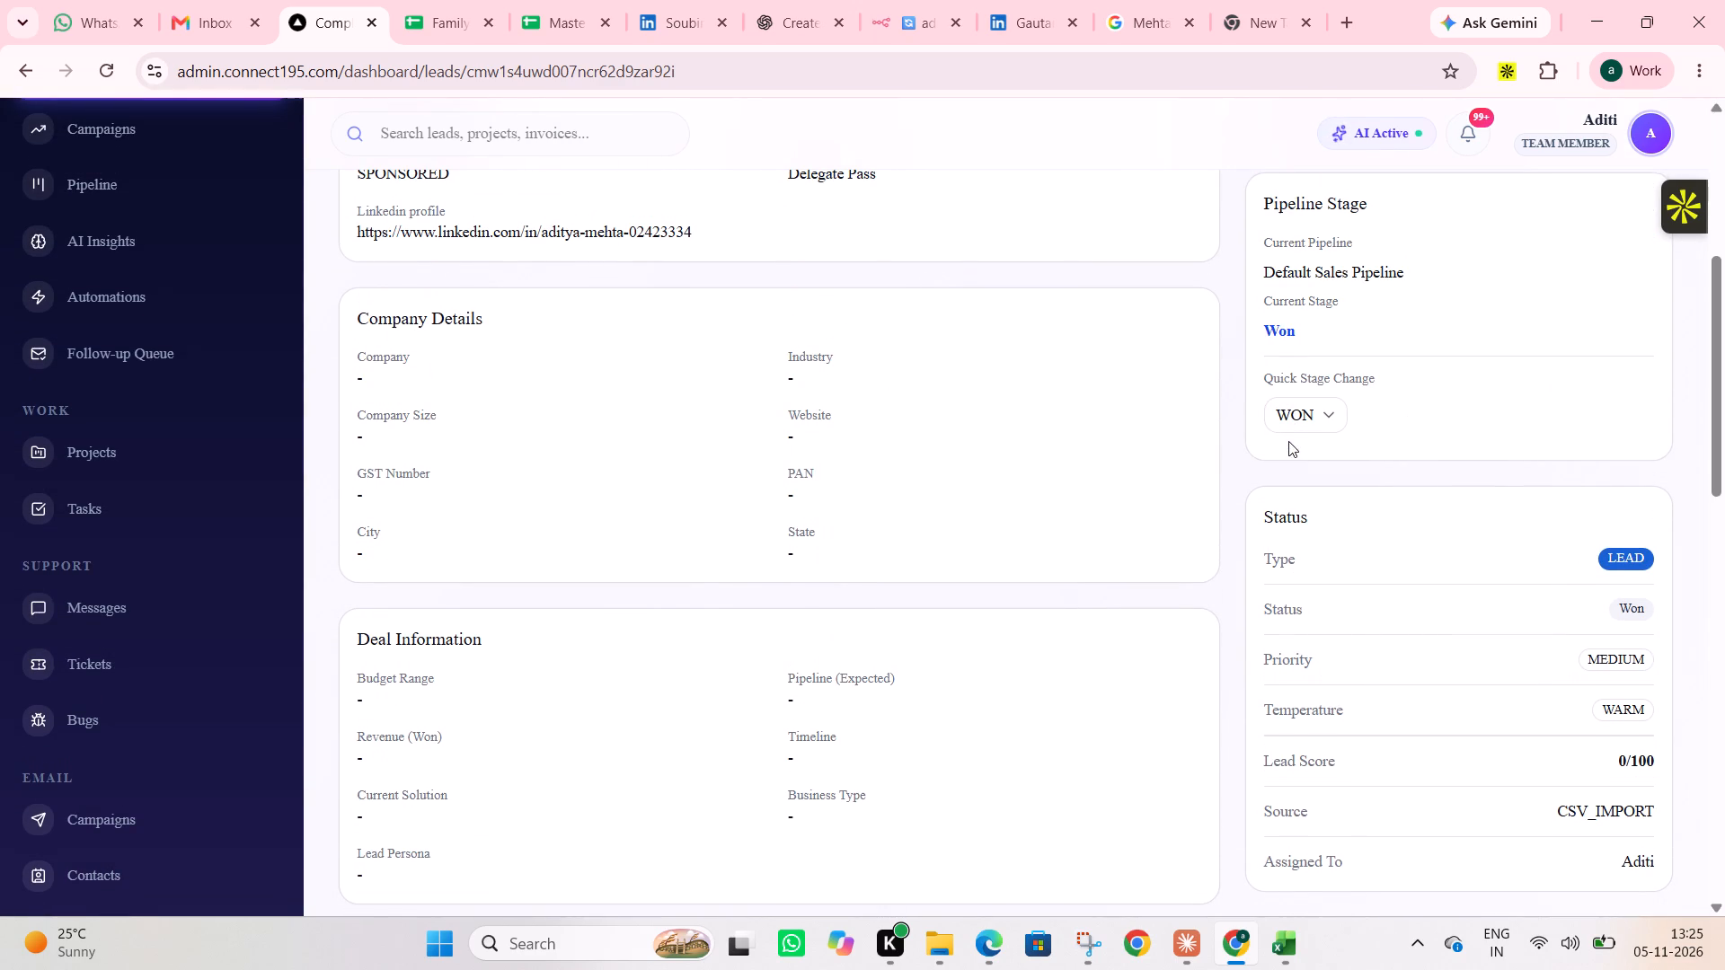
pyautogui.scroll(7, 984, 468)
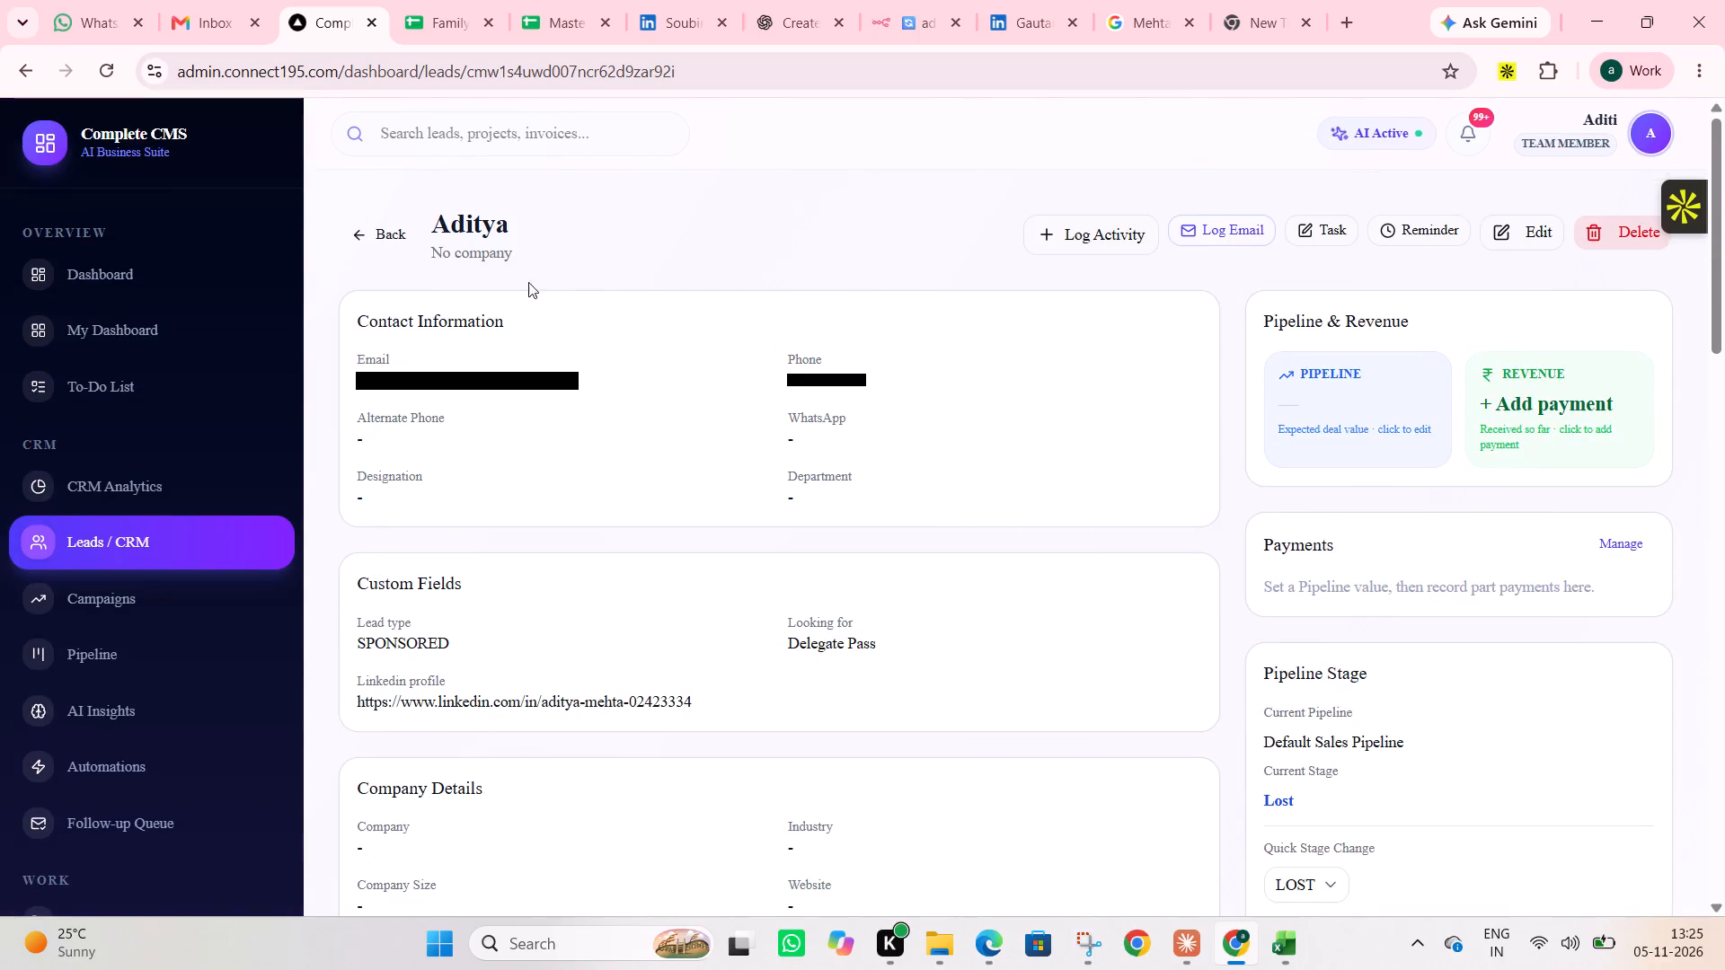
pyautogui.click(358, 229)
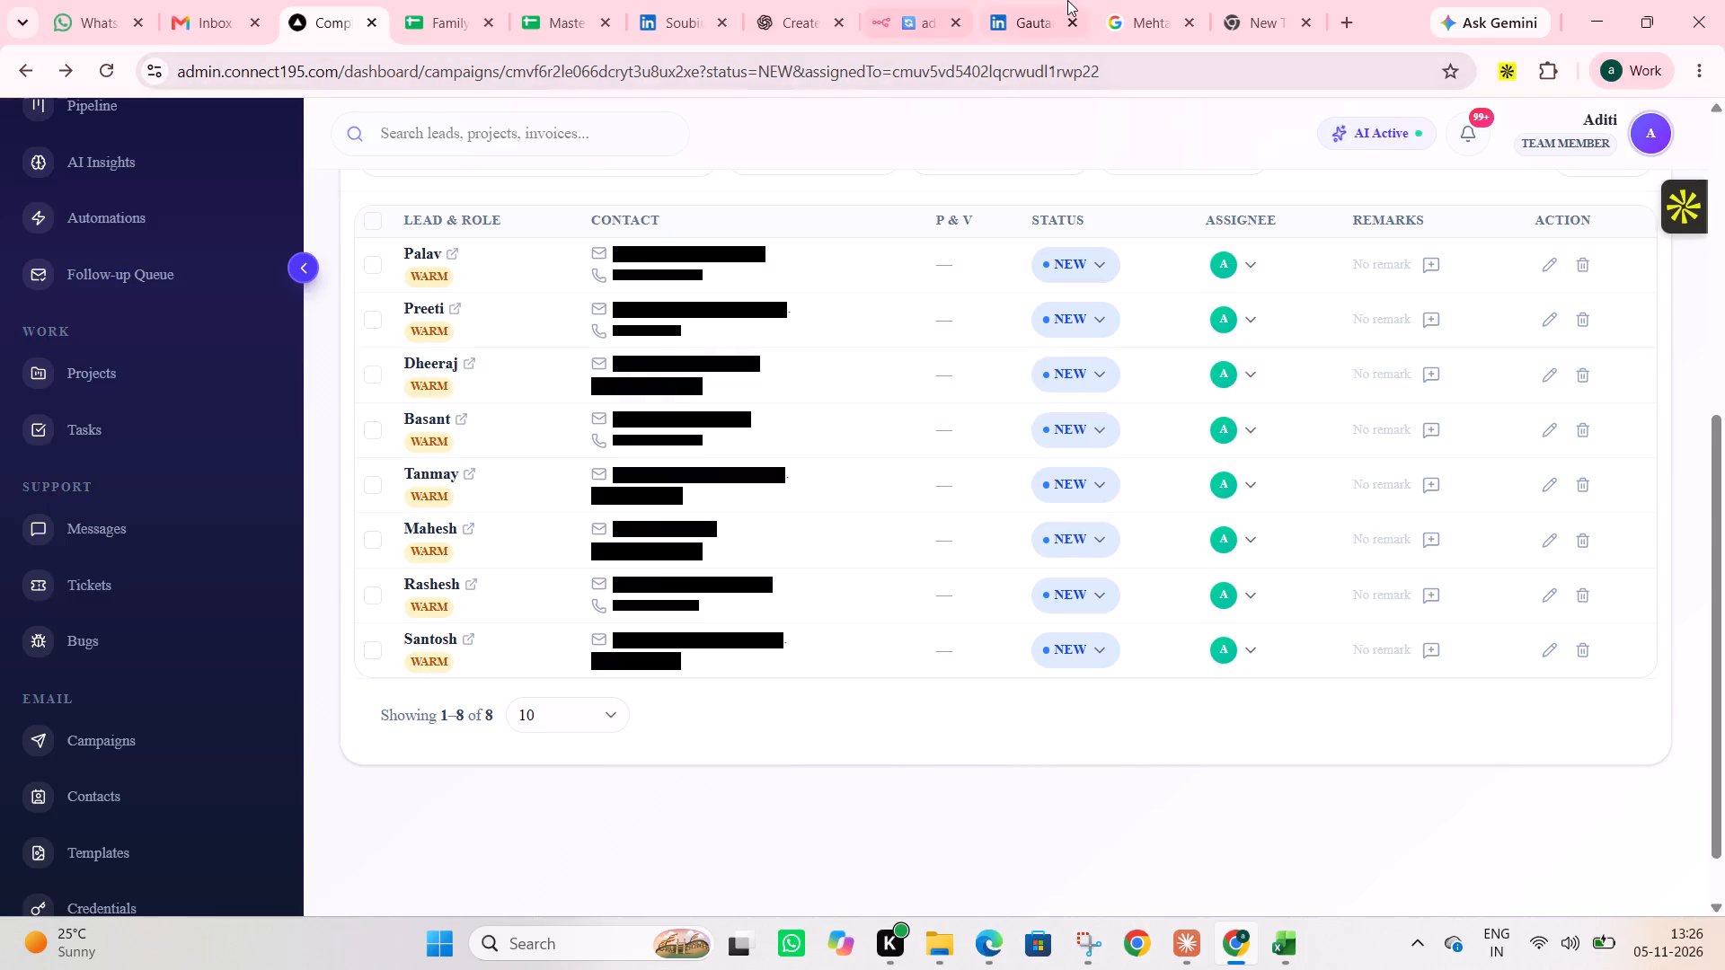
# Close the Mehta FinVest search, the blank page and the LinkedIn profile of the firm's wealth manager.
pyautogui.click(1162, 9)
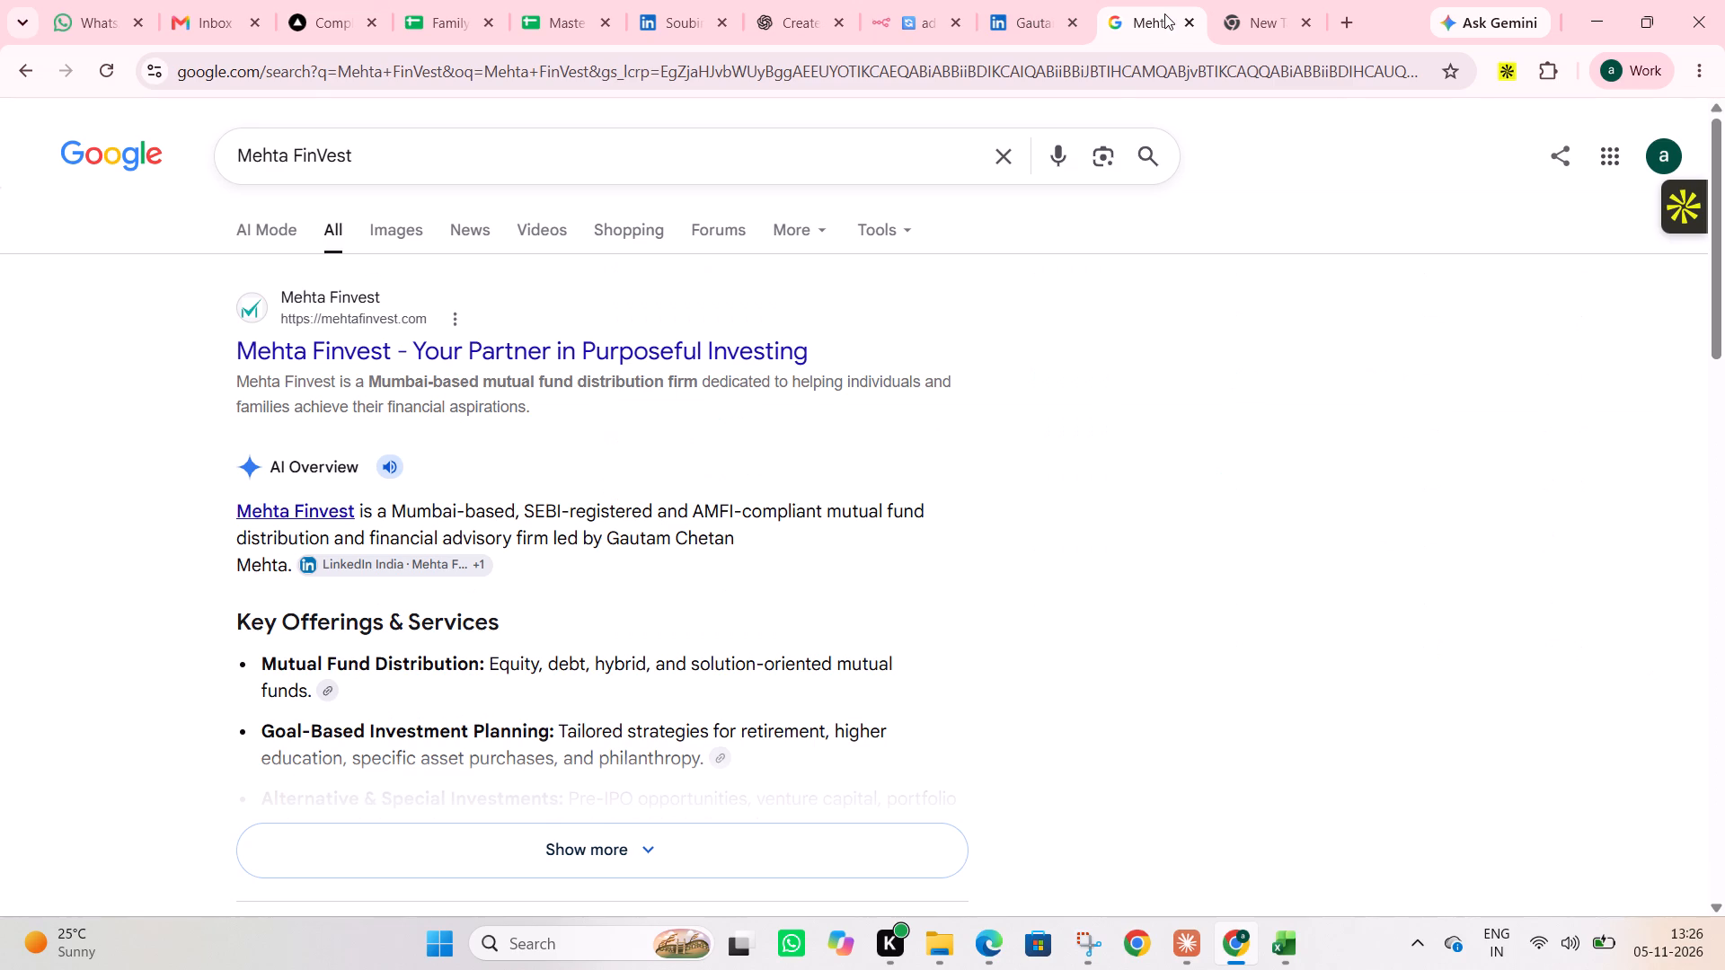
pyautogui.click(1189, 19)
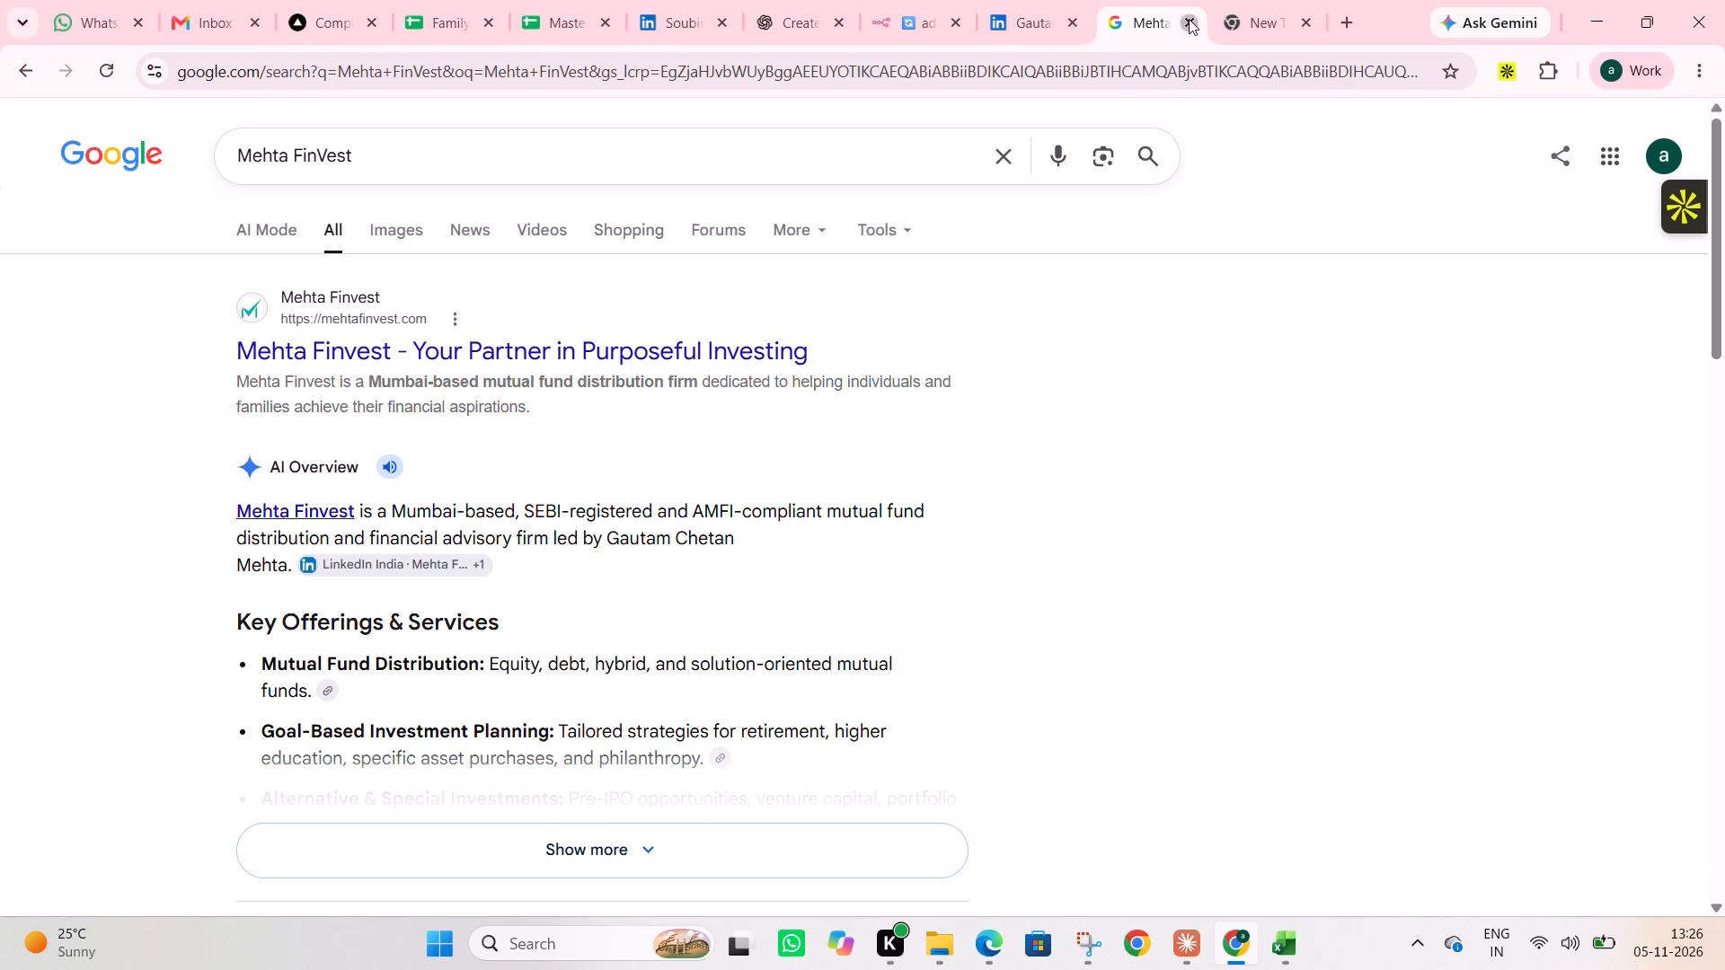
pyautogui.click(1189, 19)
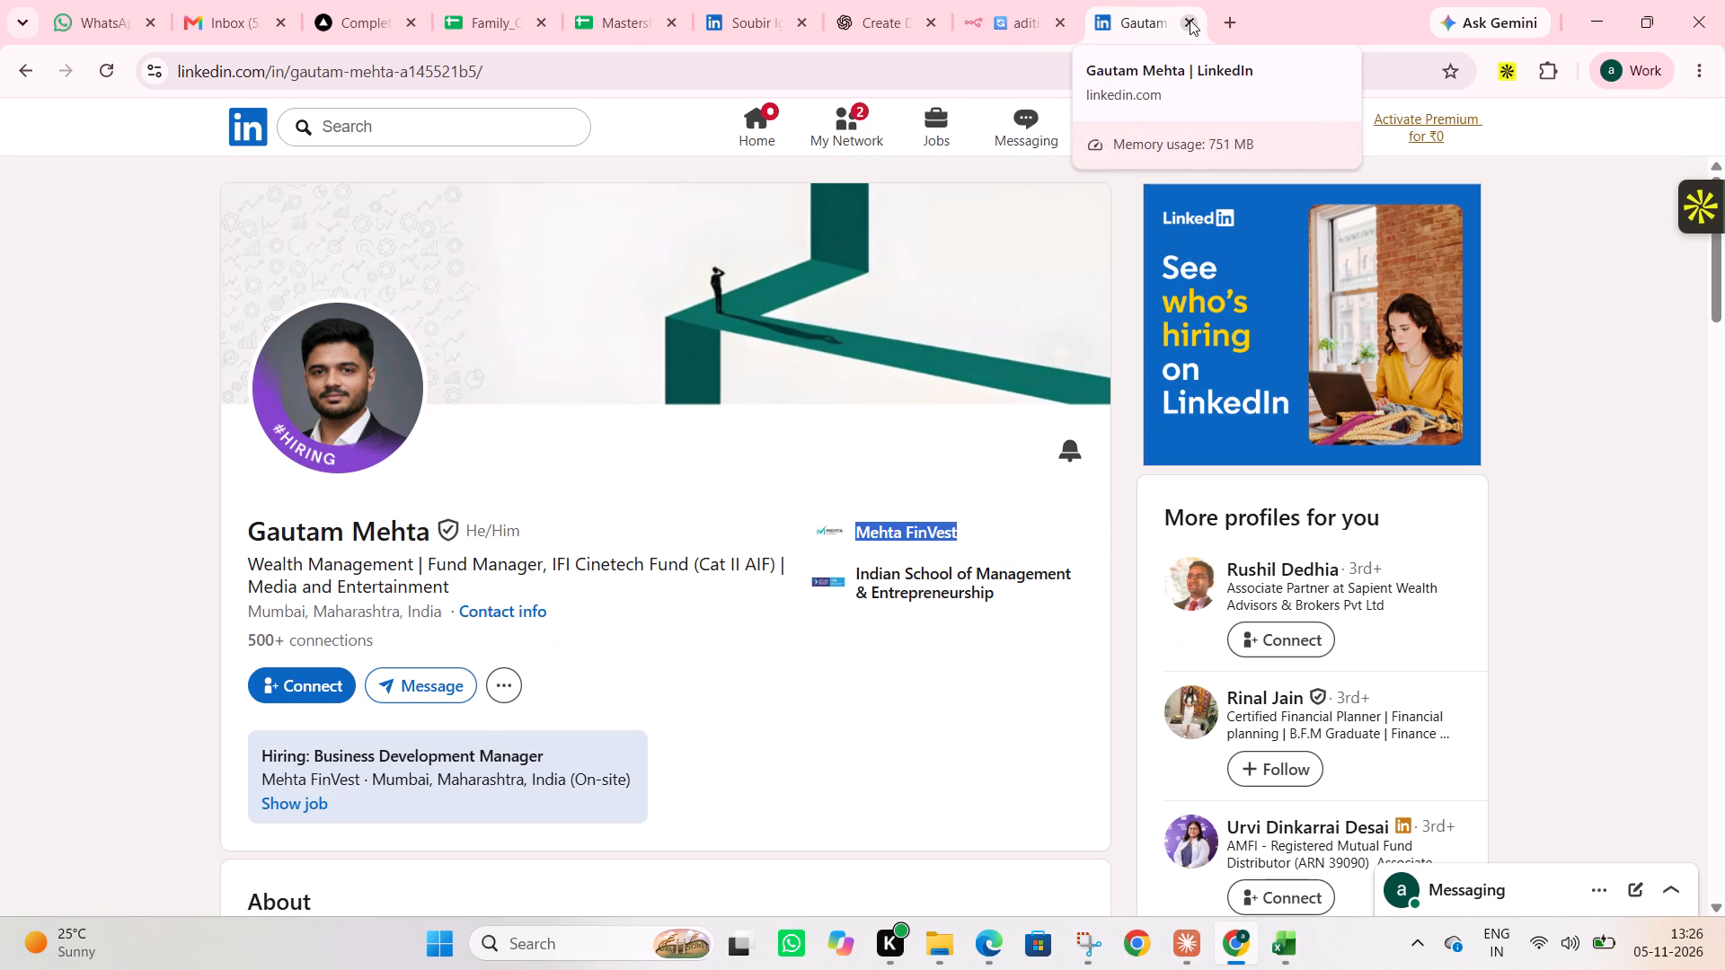
pyautogui.click(1190, 20)
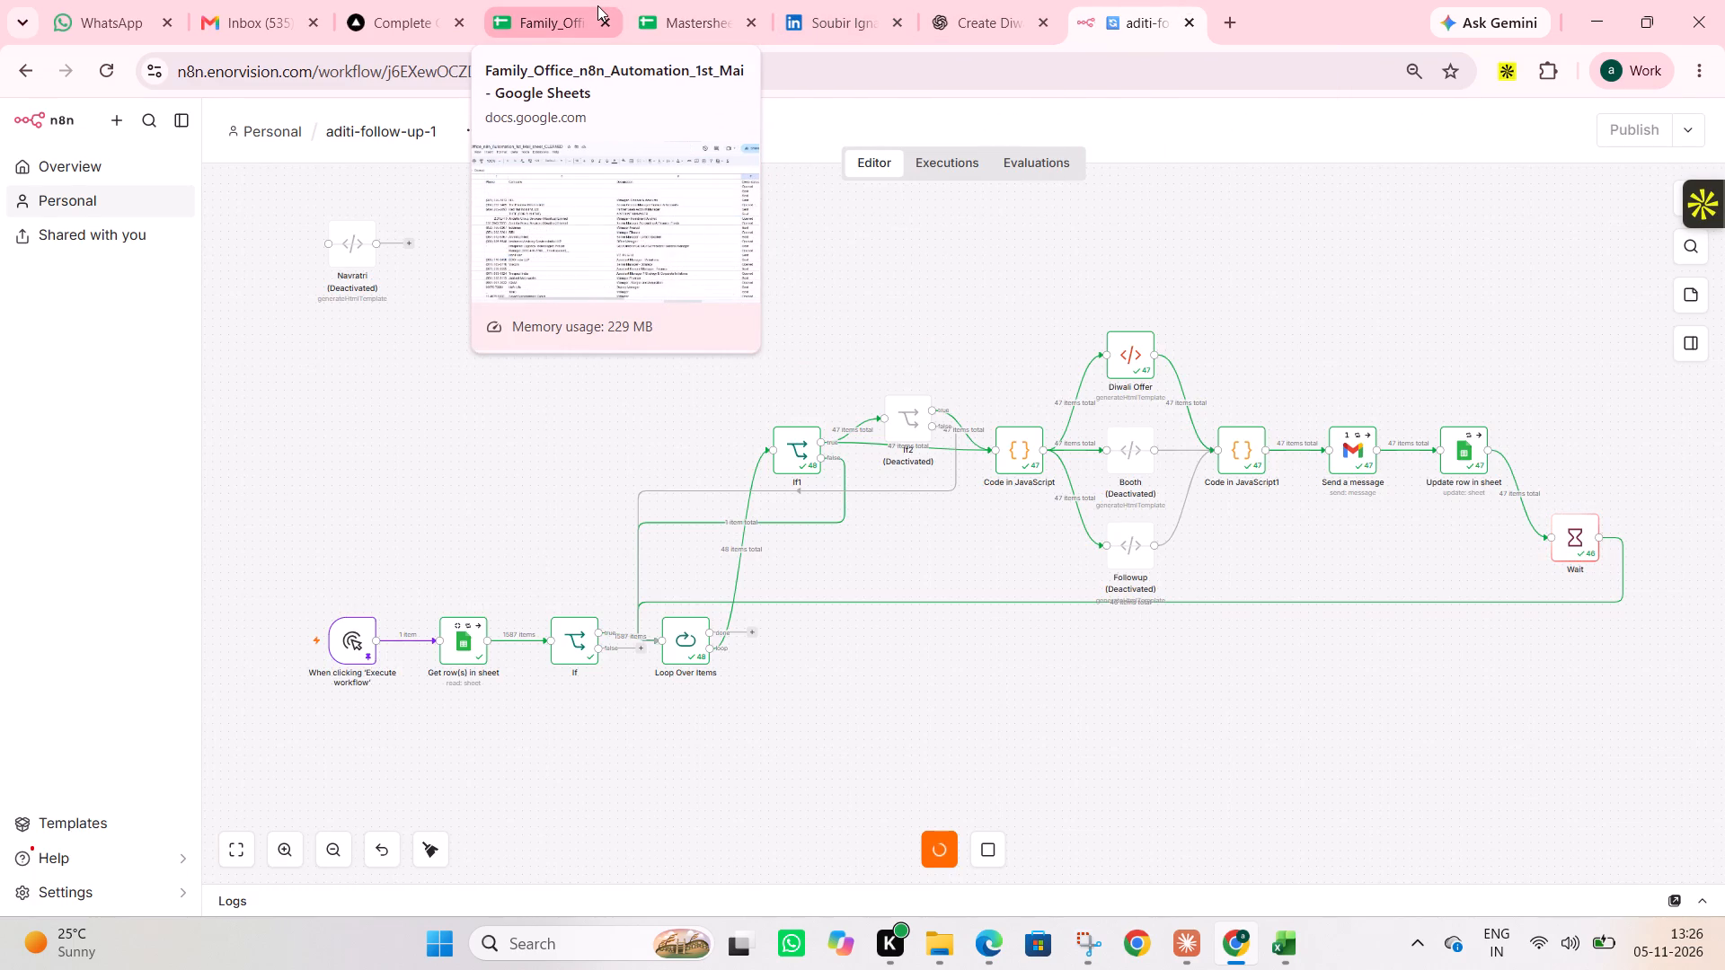
# Check the Diwali status column on the Campaign-Dhiraj sheet of the Family Office mailing spreadsheet to see how far sending has progressed.
pyautogui.click(551, 2)
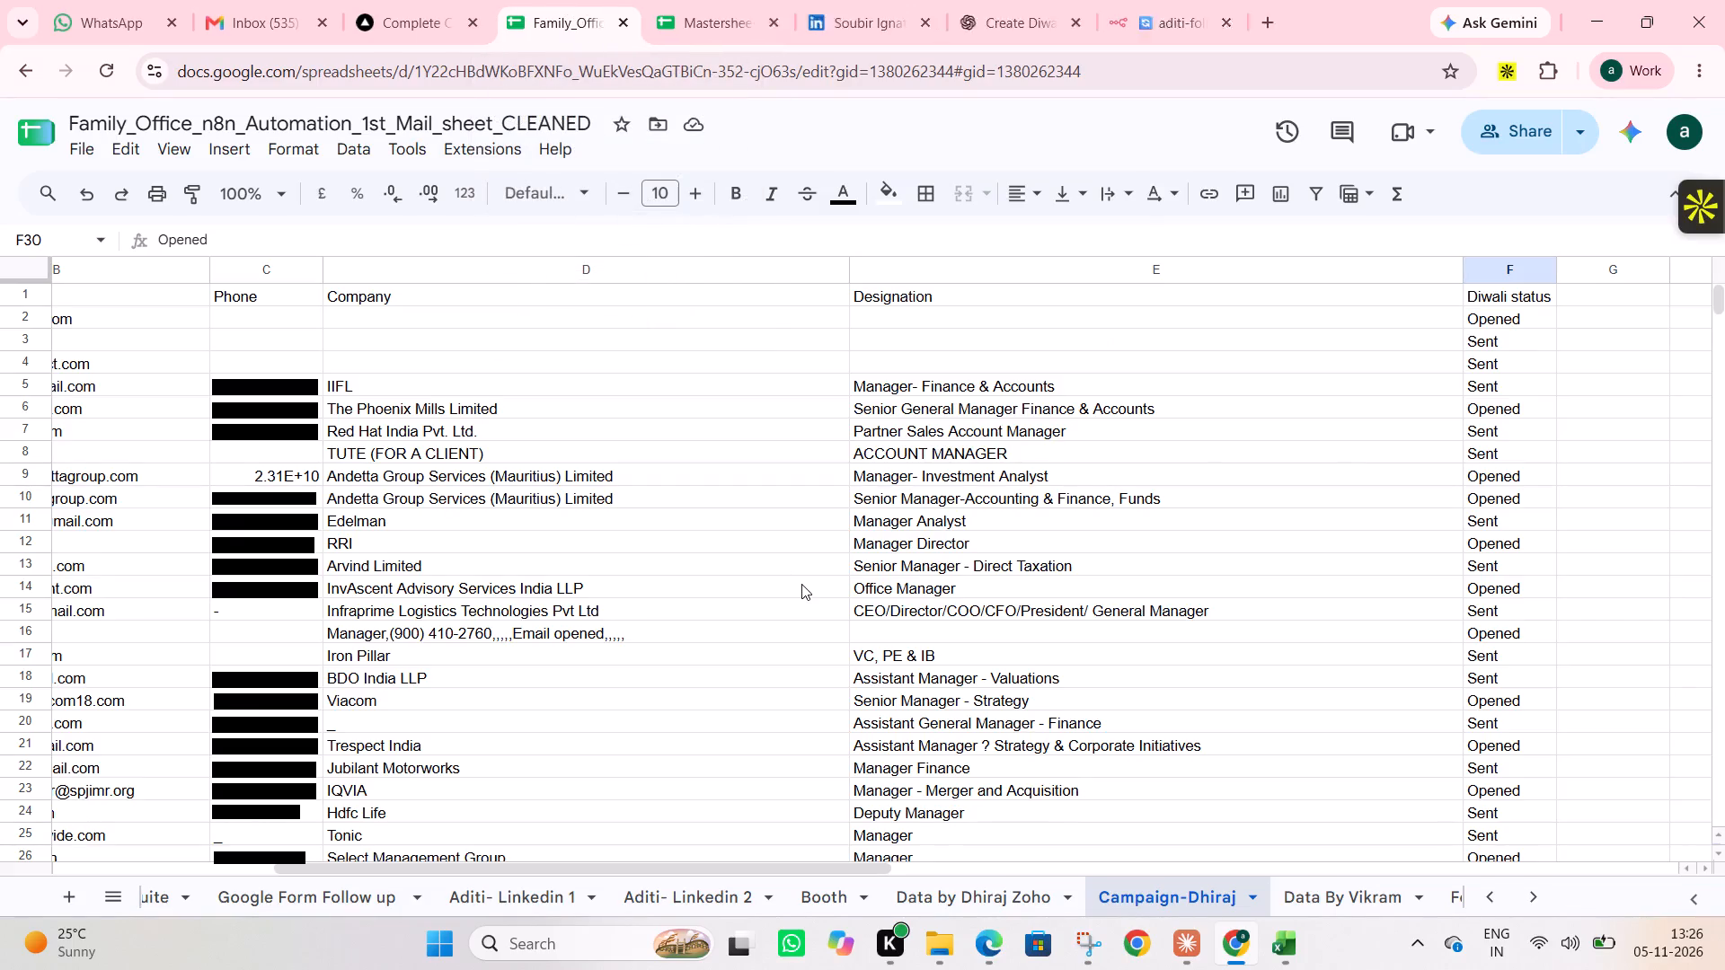
pyautogui.scroll(-5, 801, 584)
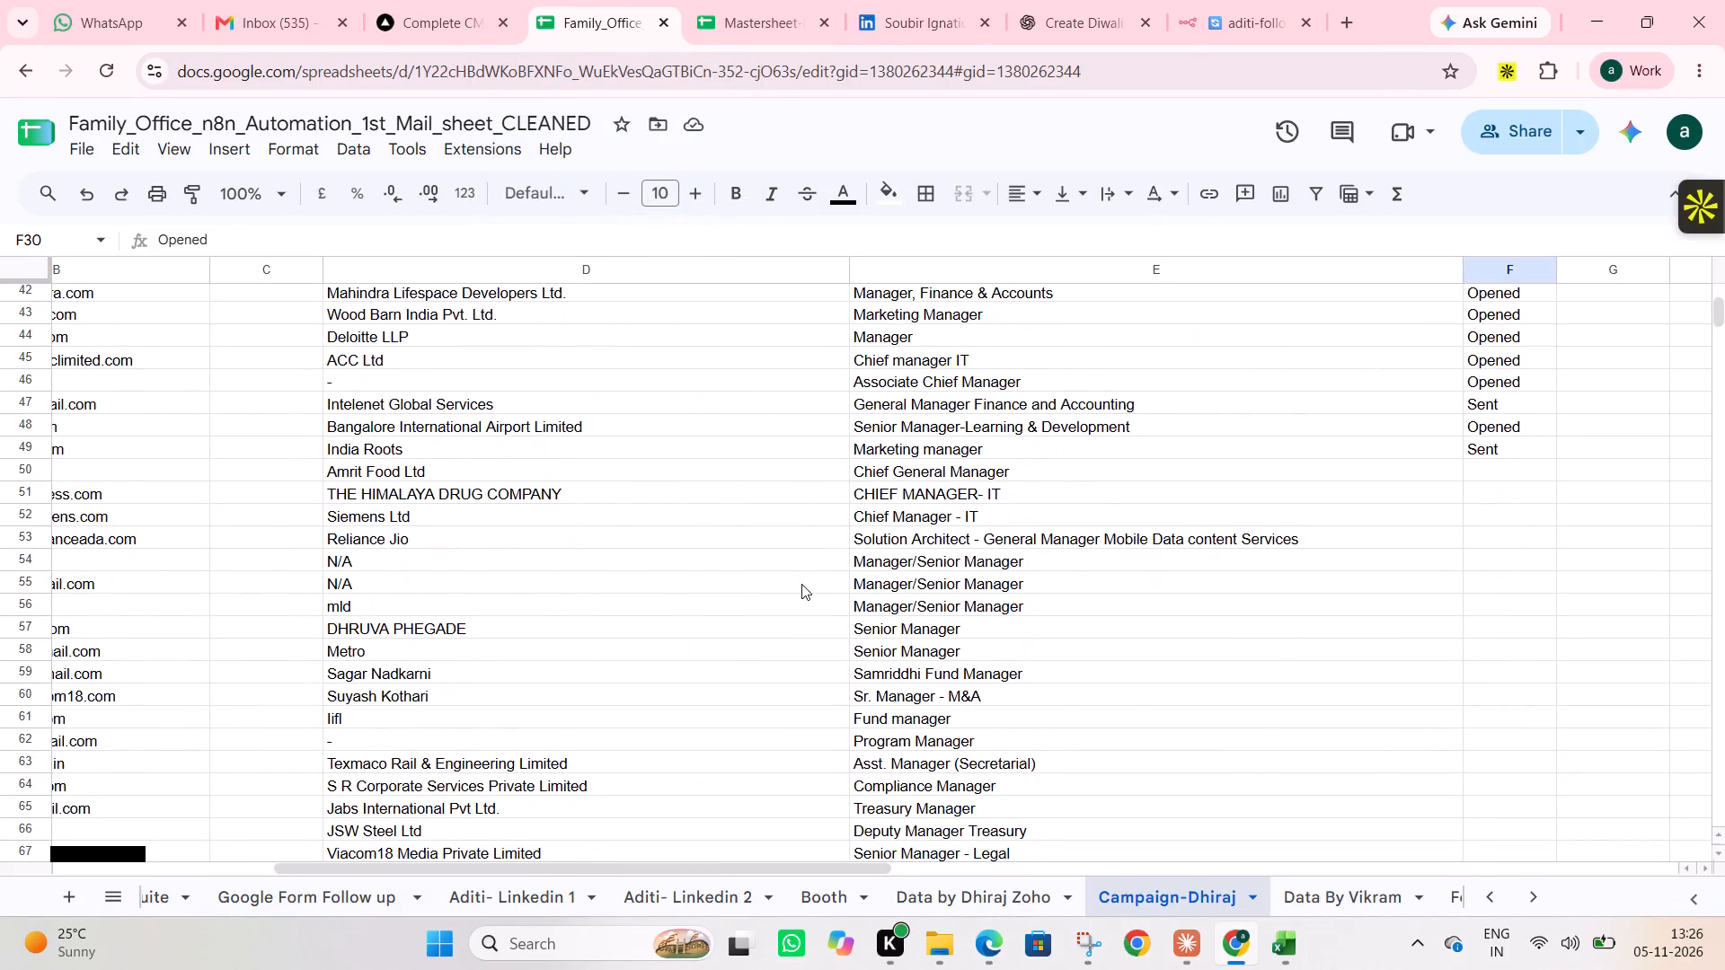
pyautogui.scroll(1, 801, 584)
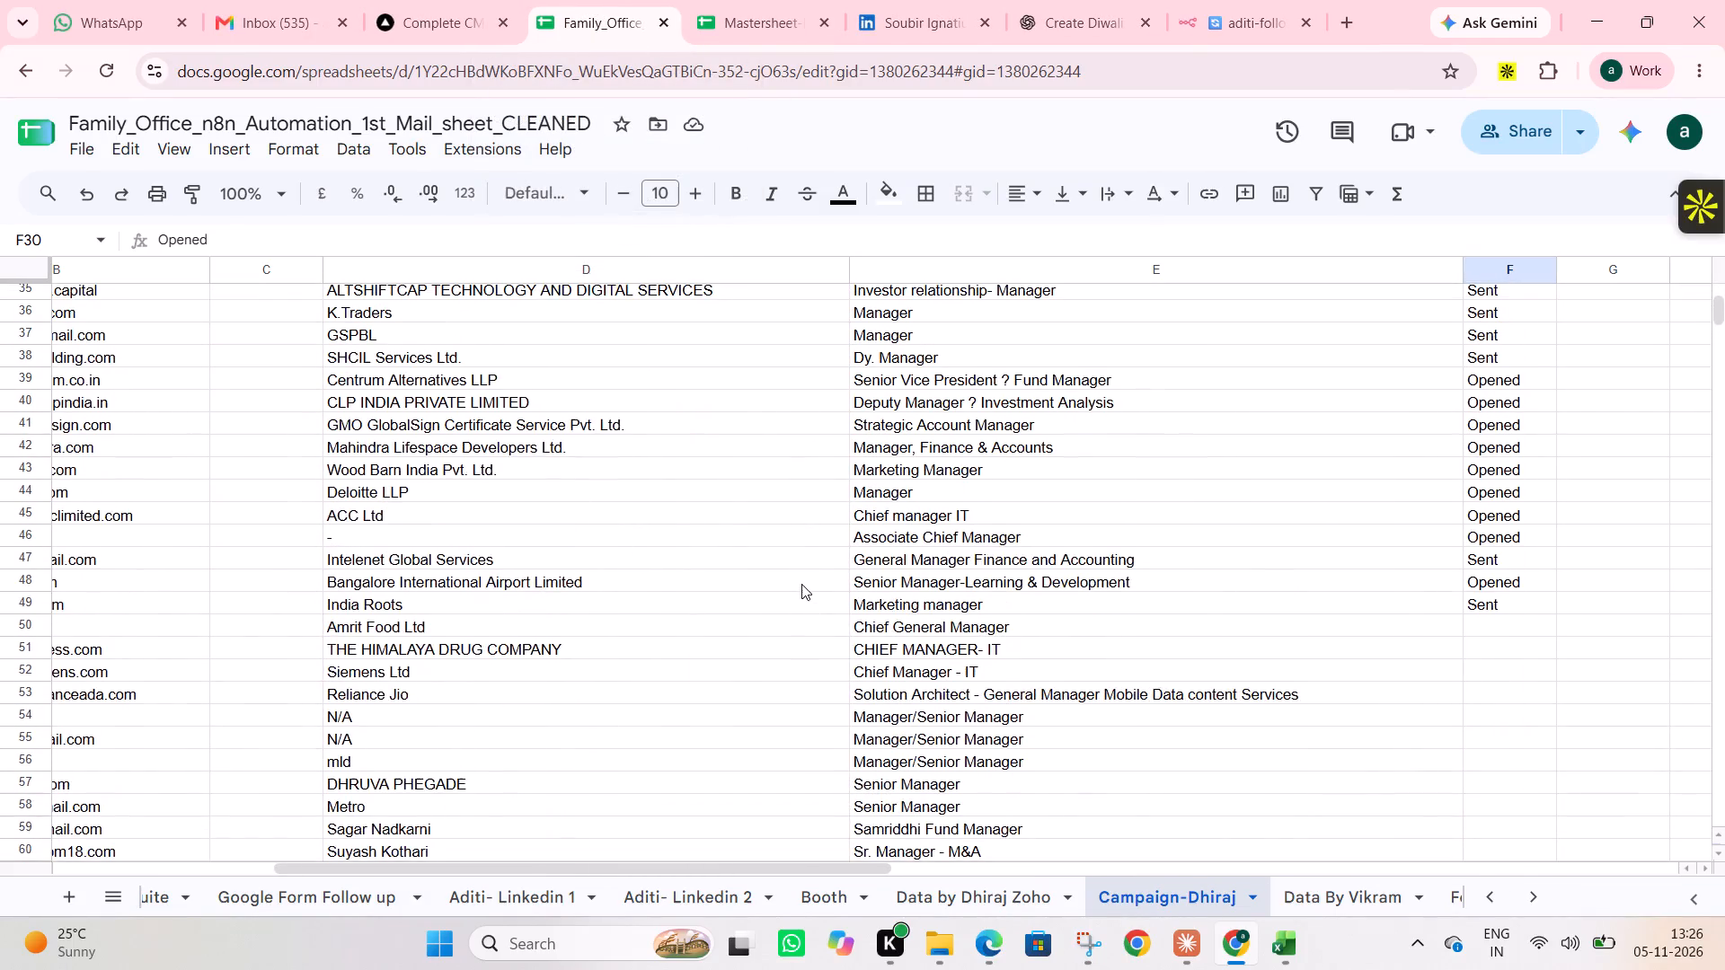
pyautogui.scroll(1, 801, 584)
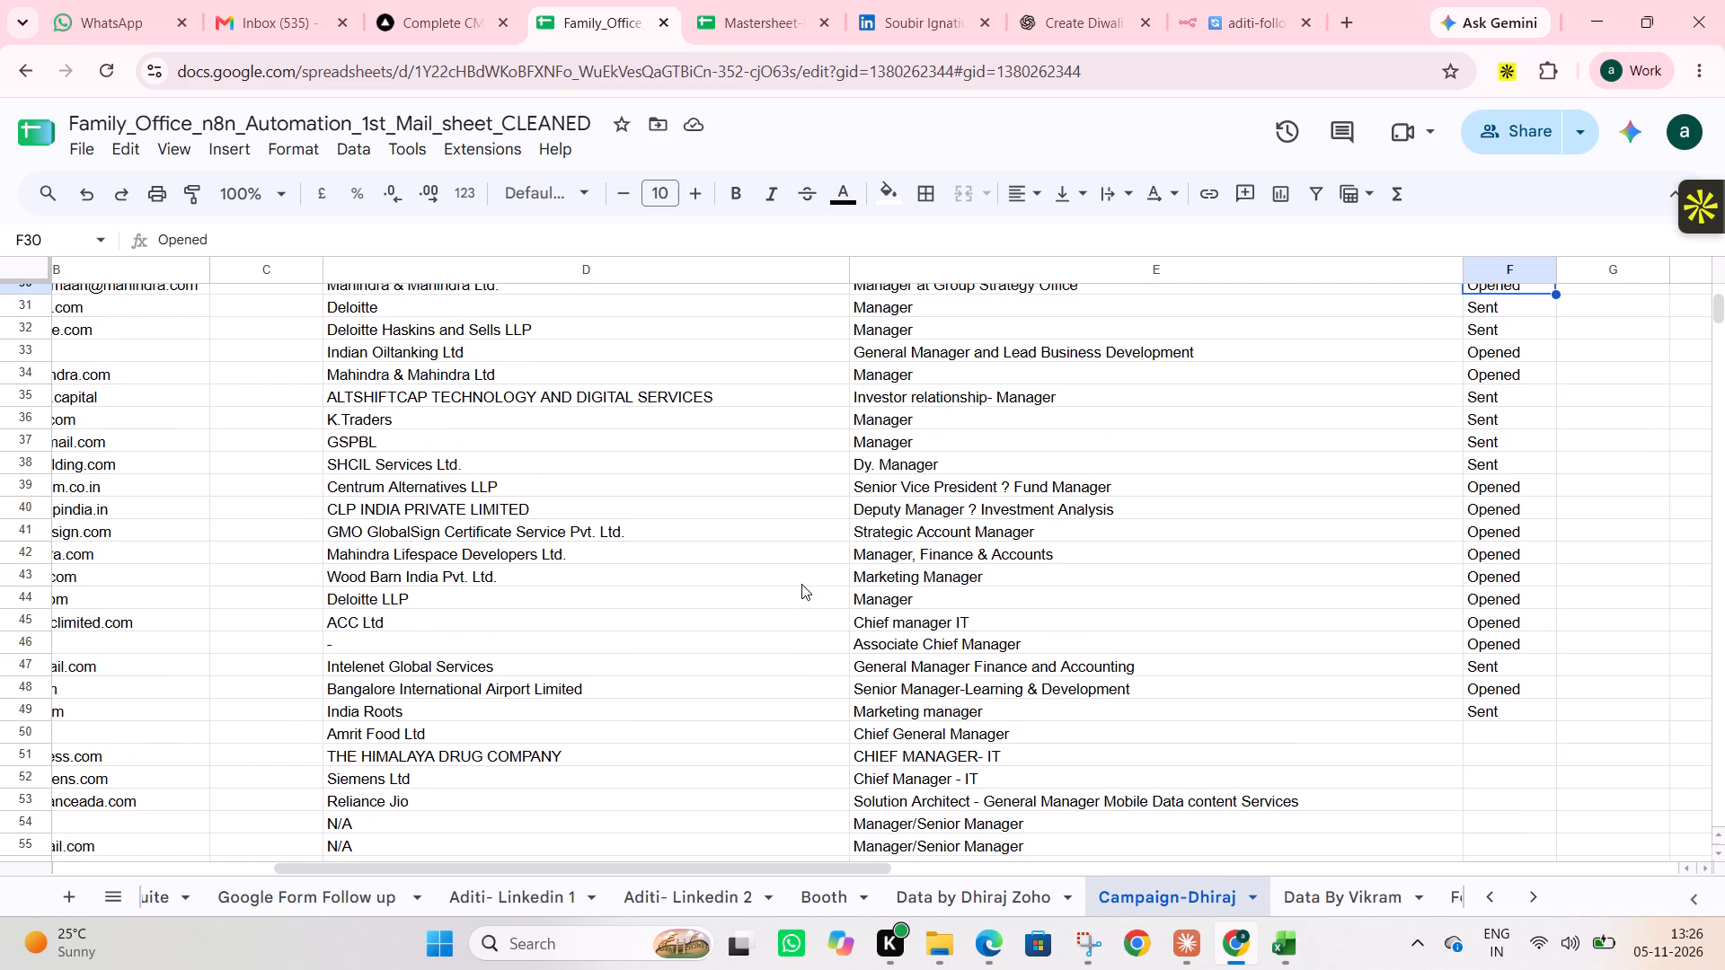